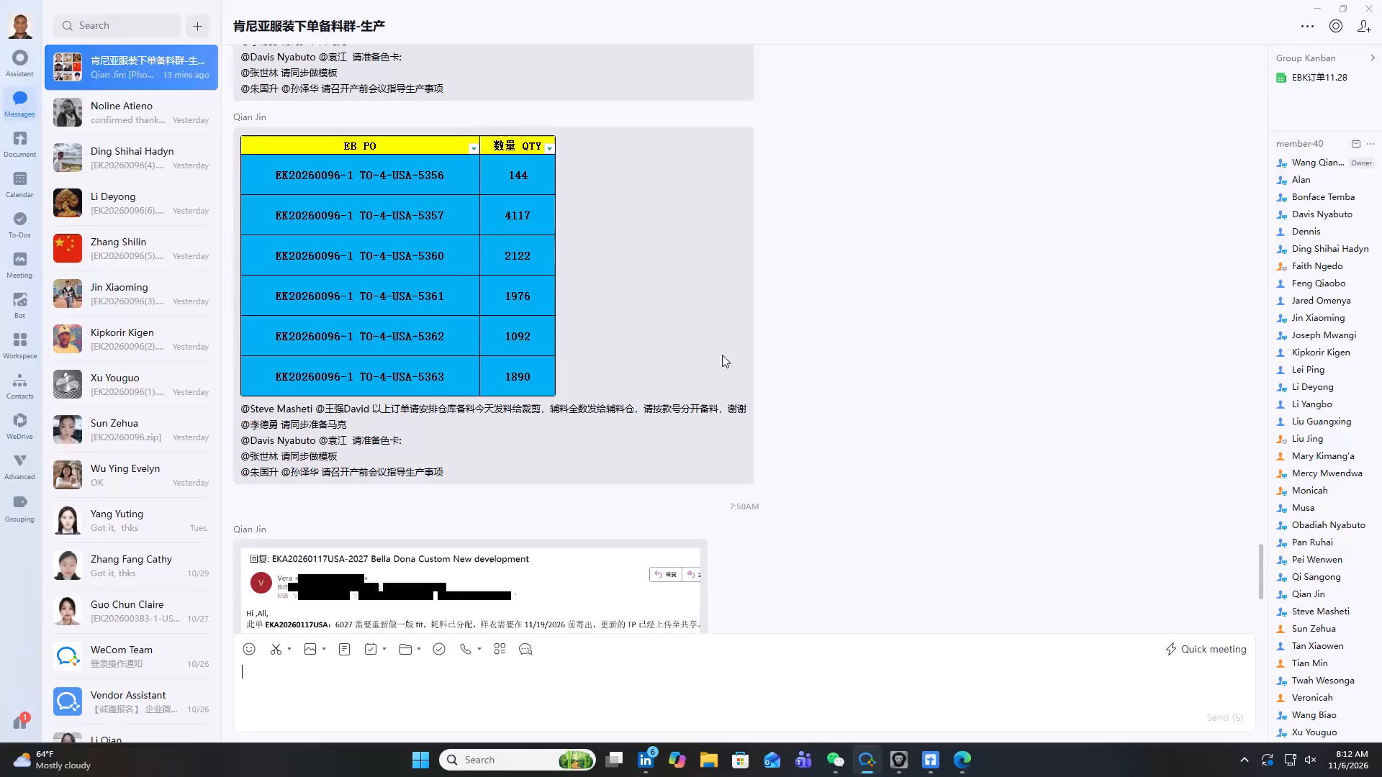
Compare the order tables posted in the 肯尼亚服装下单备料群-生产 group with the order files sent in a colleague's direct chat.
scroll(468, 413, "down", 14)
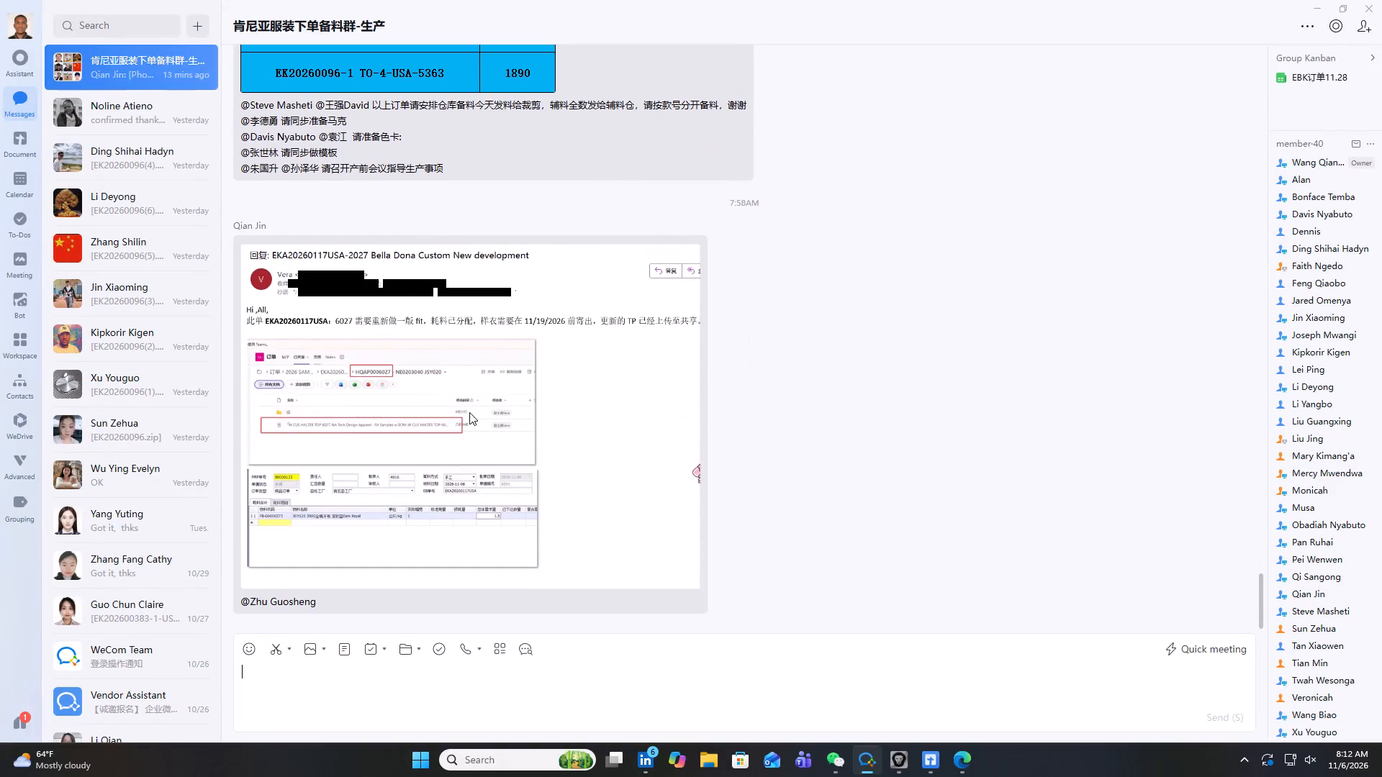
scroll(469, 412, "down", 1)
left_click(141, 147)
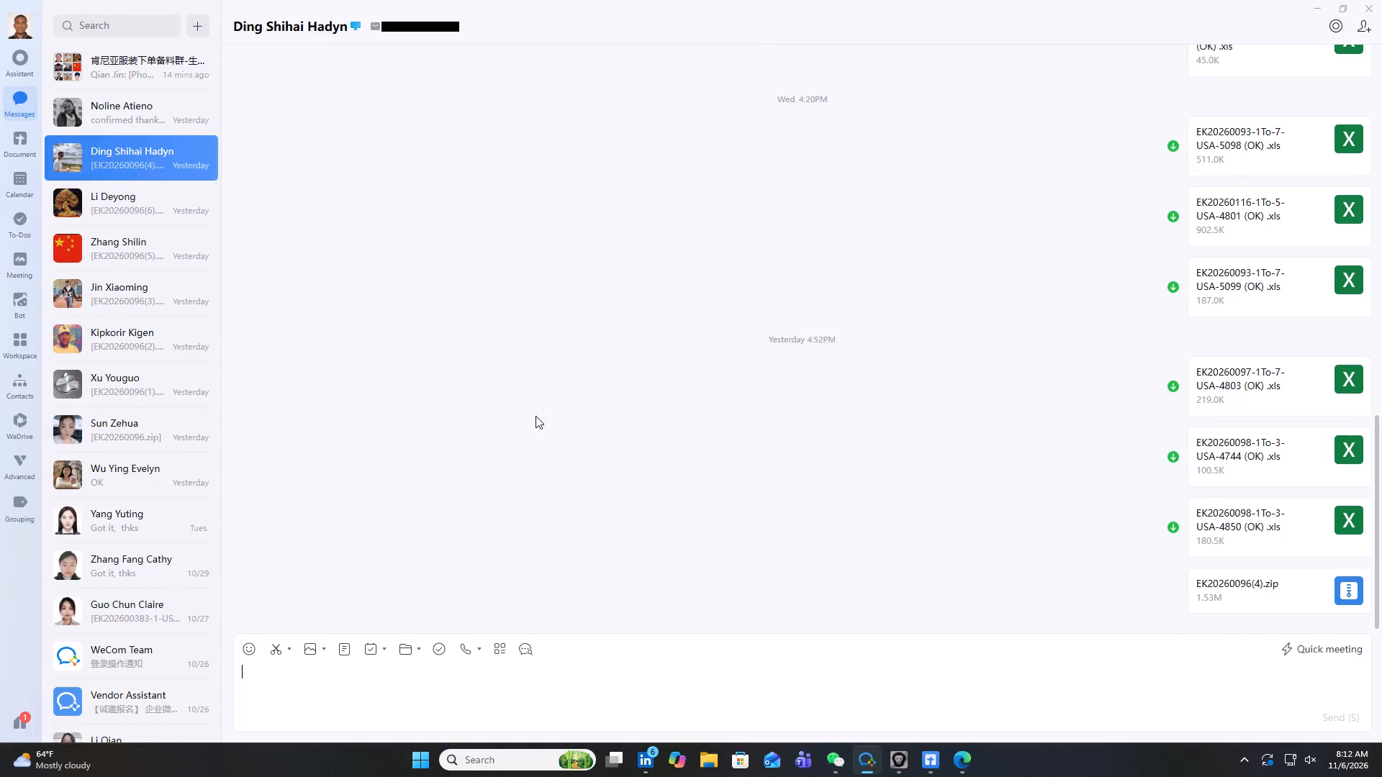
scroll(755, 463, "down", 4)
left_click(146, 65)
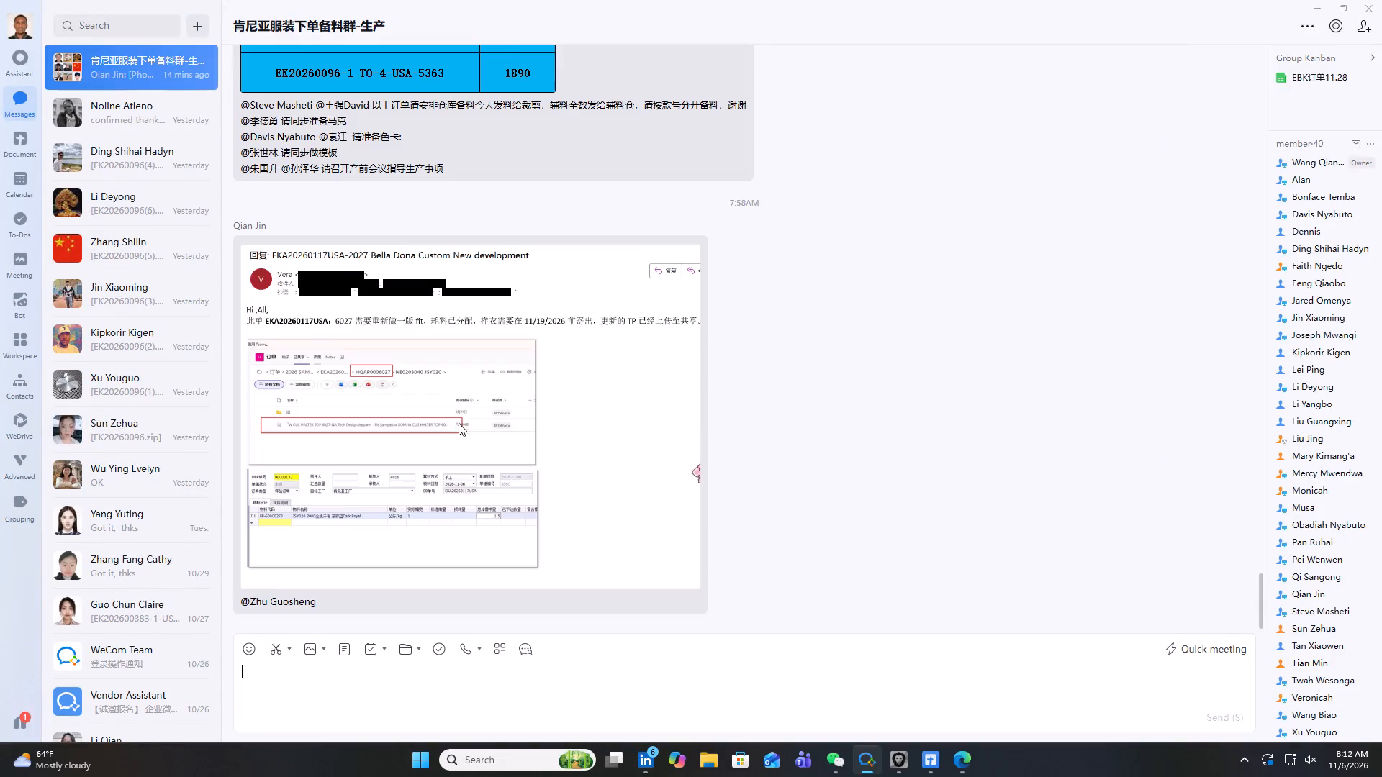
scroll(430, 413, "up", 9)
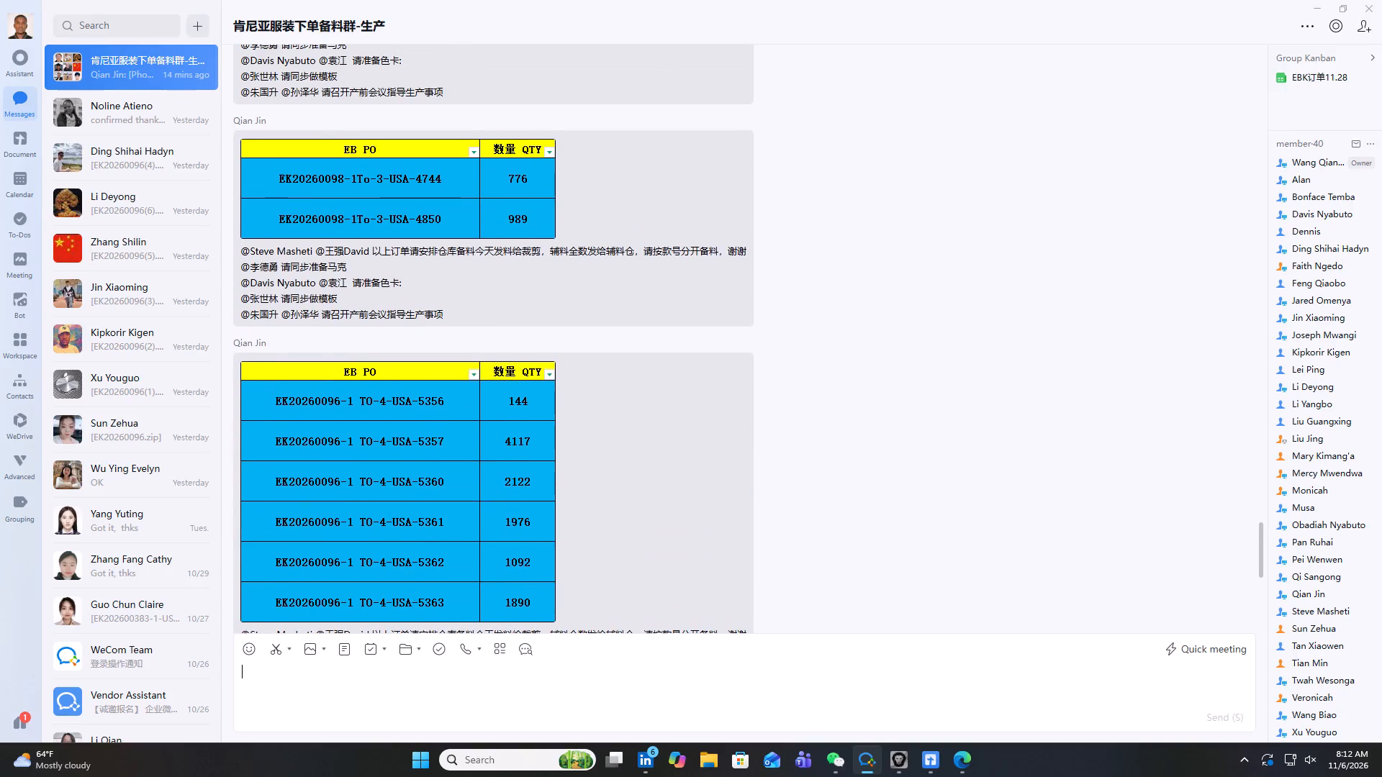
left_click(149, 152)
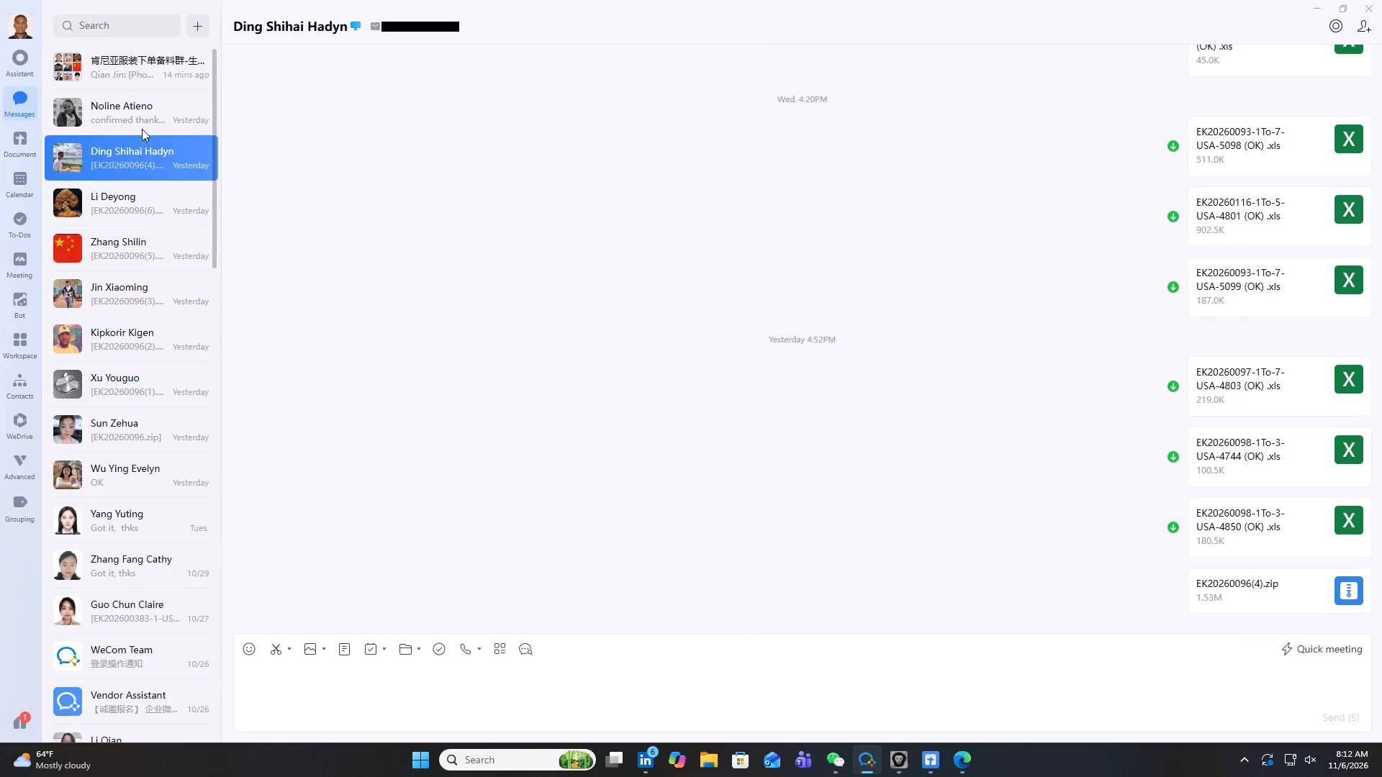
left_click(145, 70)
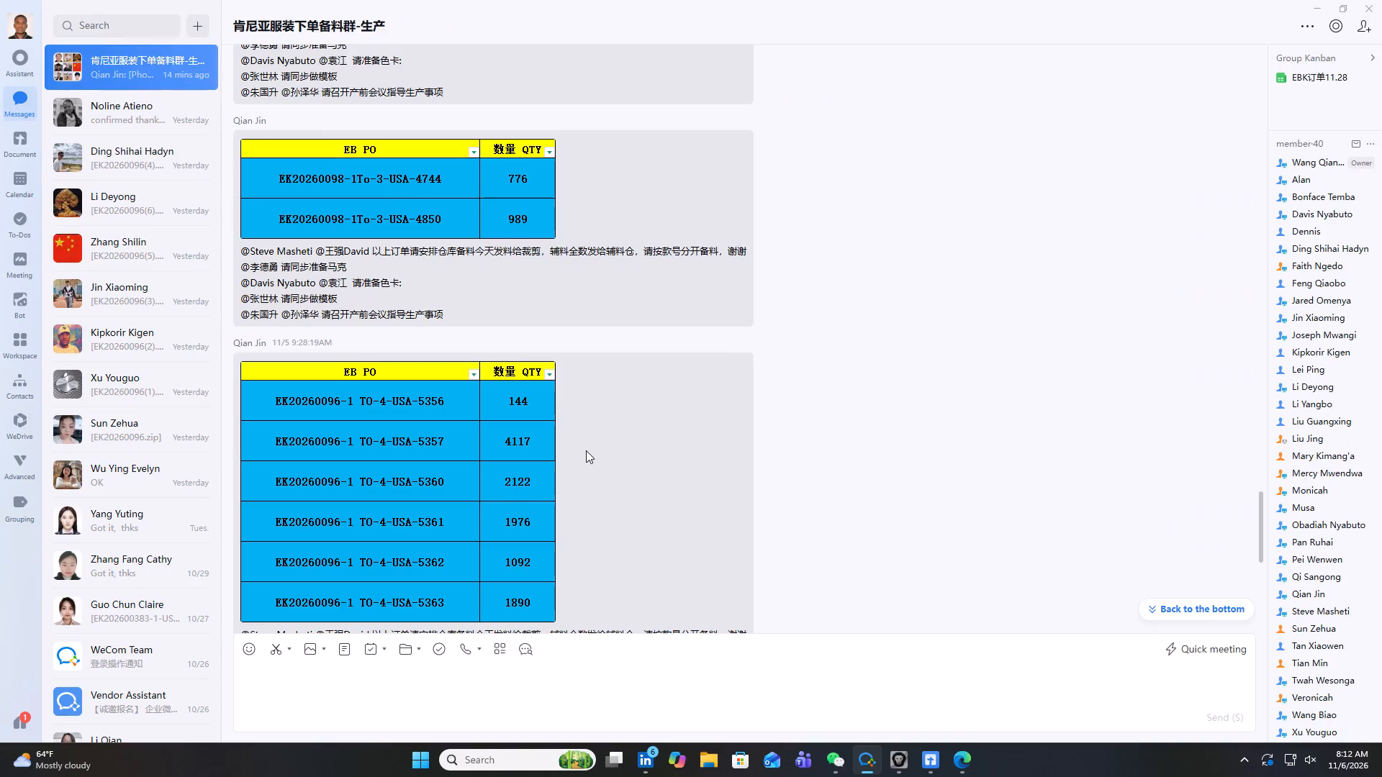
scroll(586, 450, "up", 8)
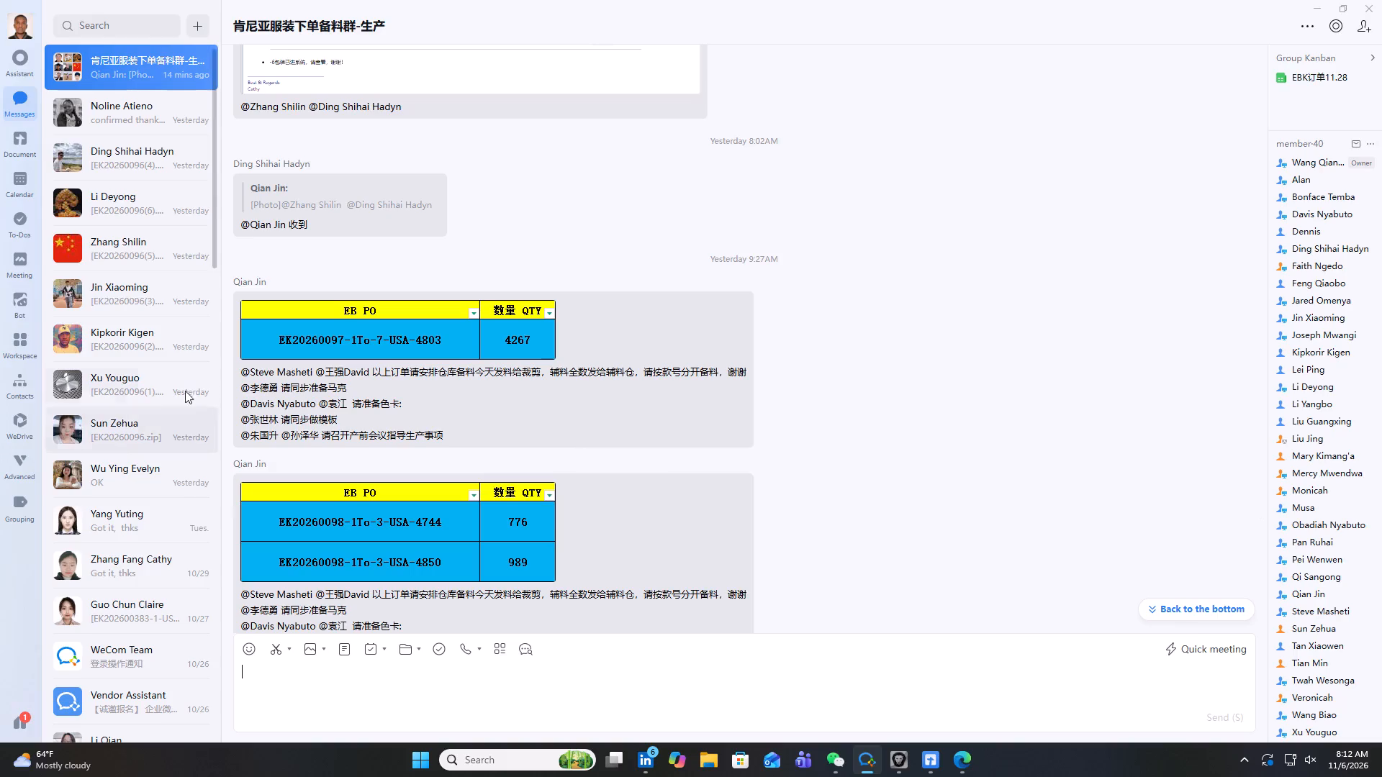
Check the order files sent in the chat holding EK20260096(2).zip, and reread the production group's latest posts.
left_click(140, 343)
scroll(702, 389, "down", 4)
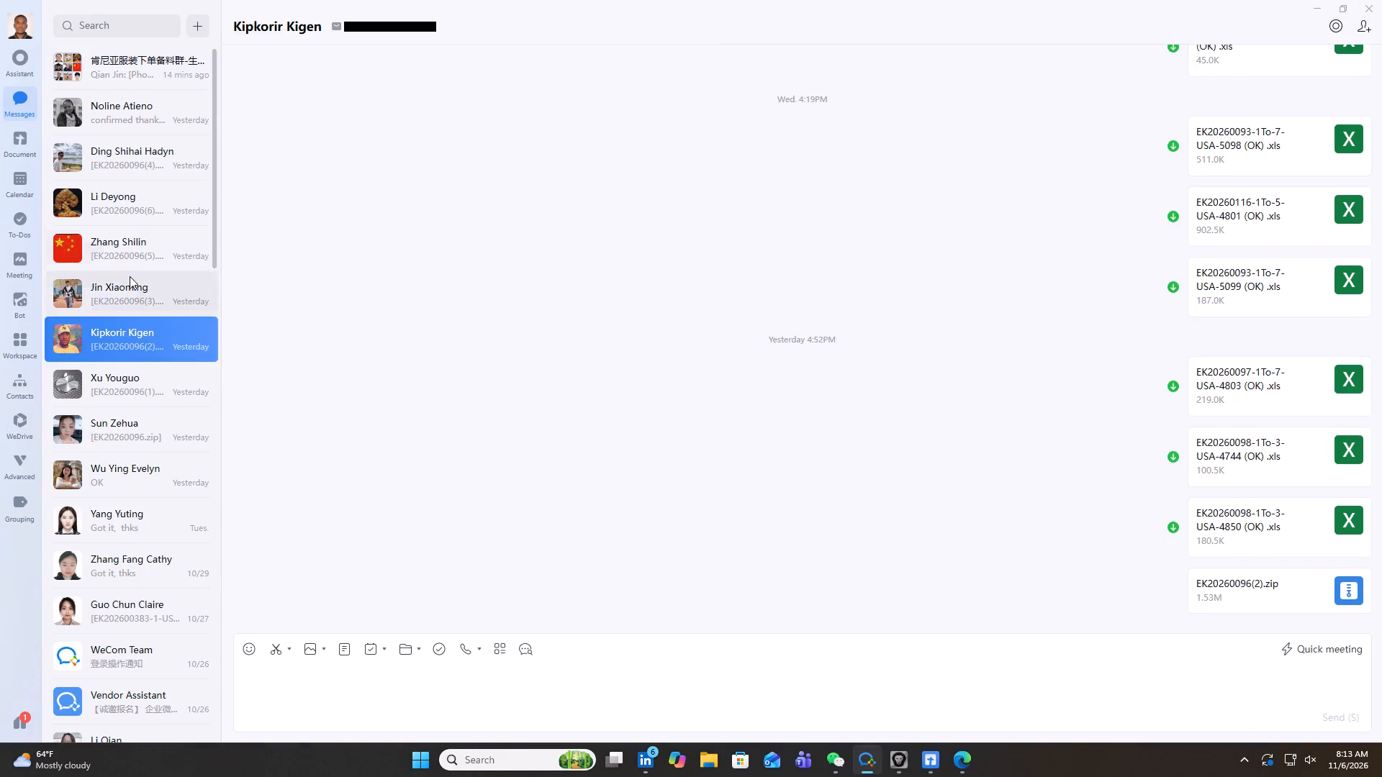
scroll(143, 141, "up", 5)
left_click(149, 71)
scroll(803, 309, "down", 10)
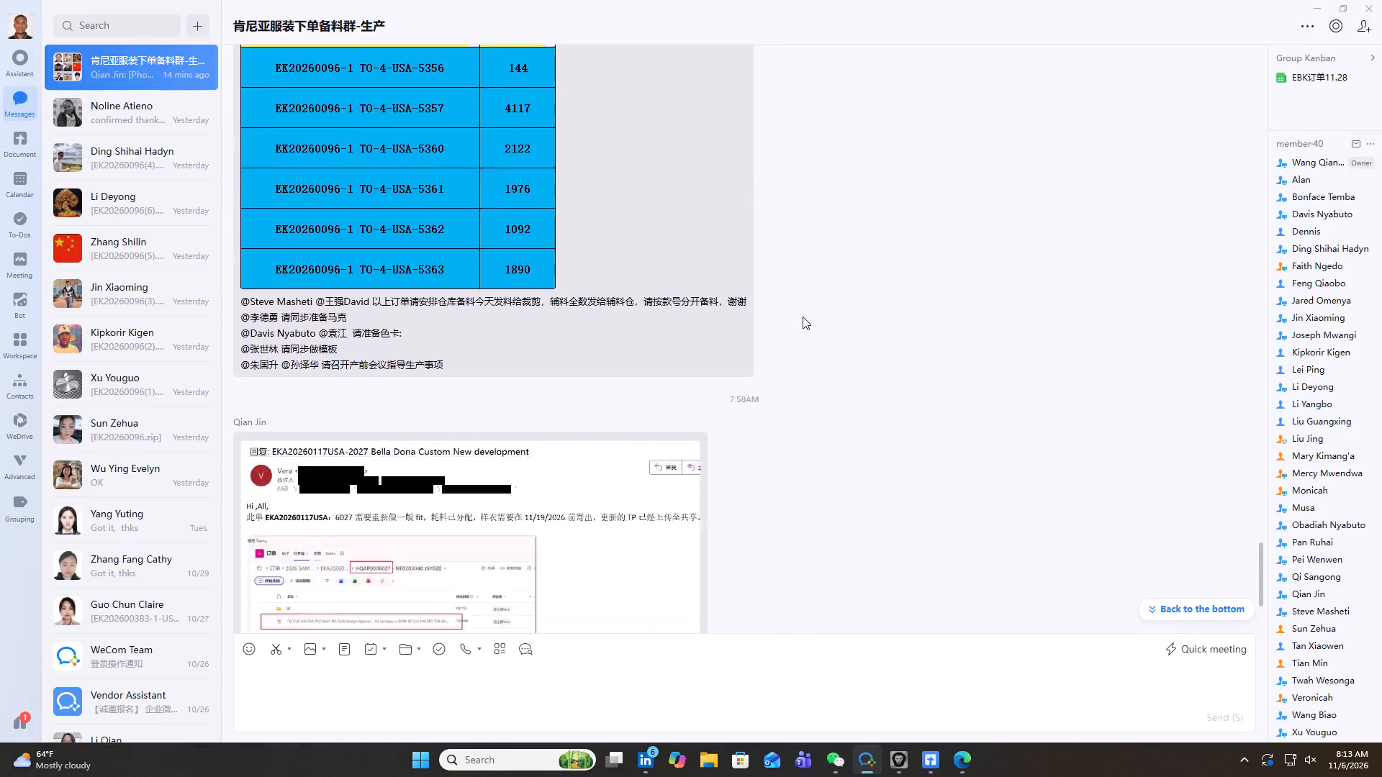
scroll(803, 317, "down", 13)
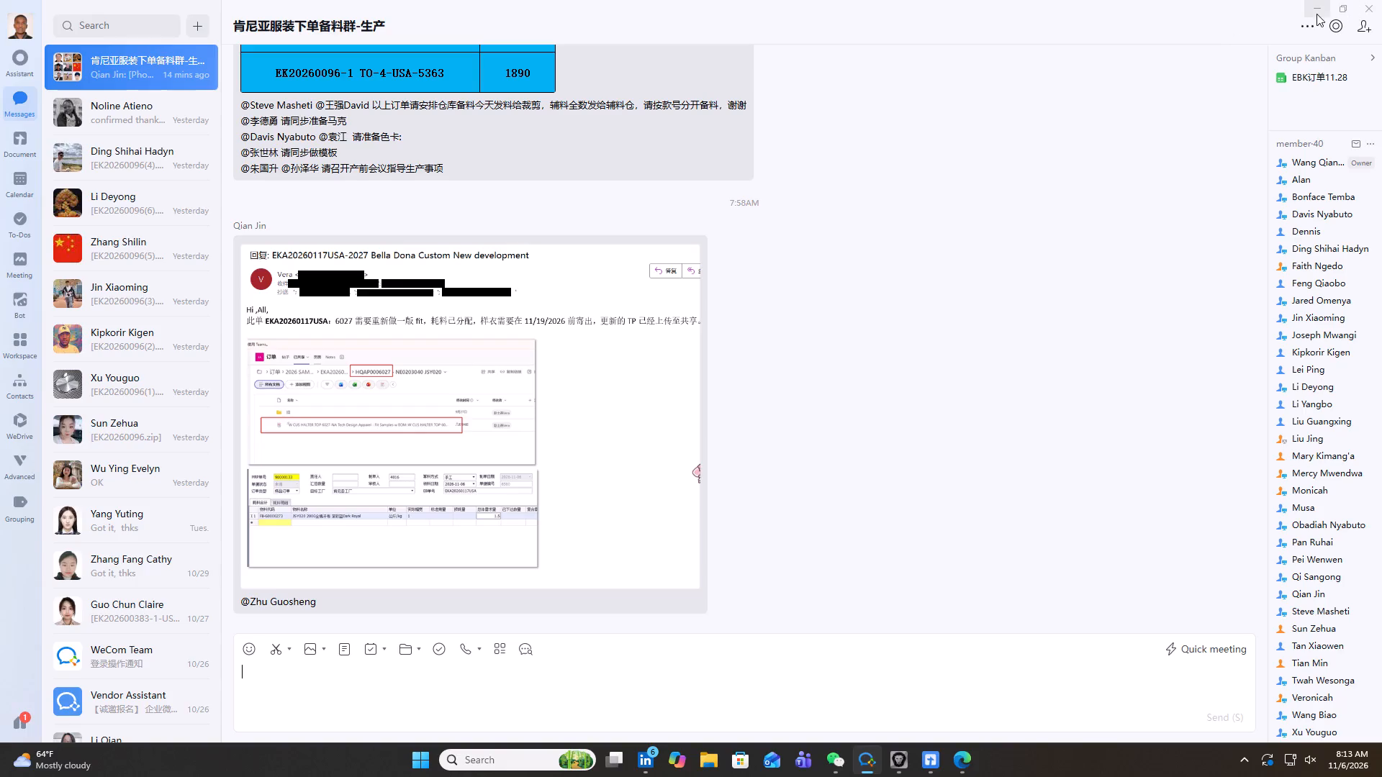
In File Explorer, open the EK20260096 folder inside EK-order+BOM on the PLANNING network drive to check its order files.
left_click(1314, 12)
scroll(383, 633, "down", 4)
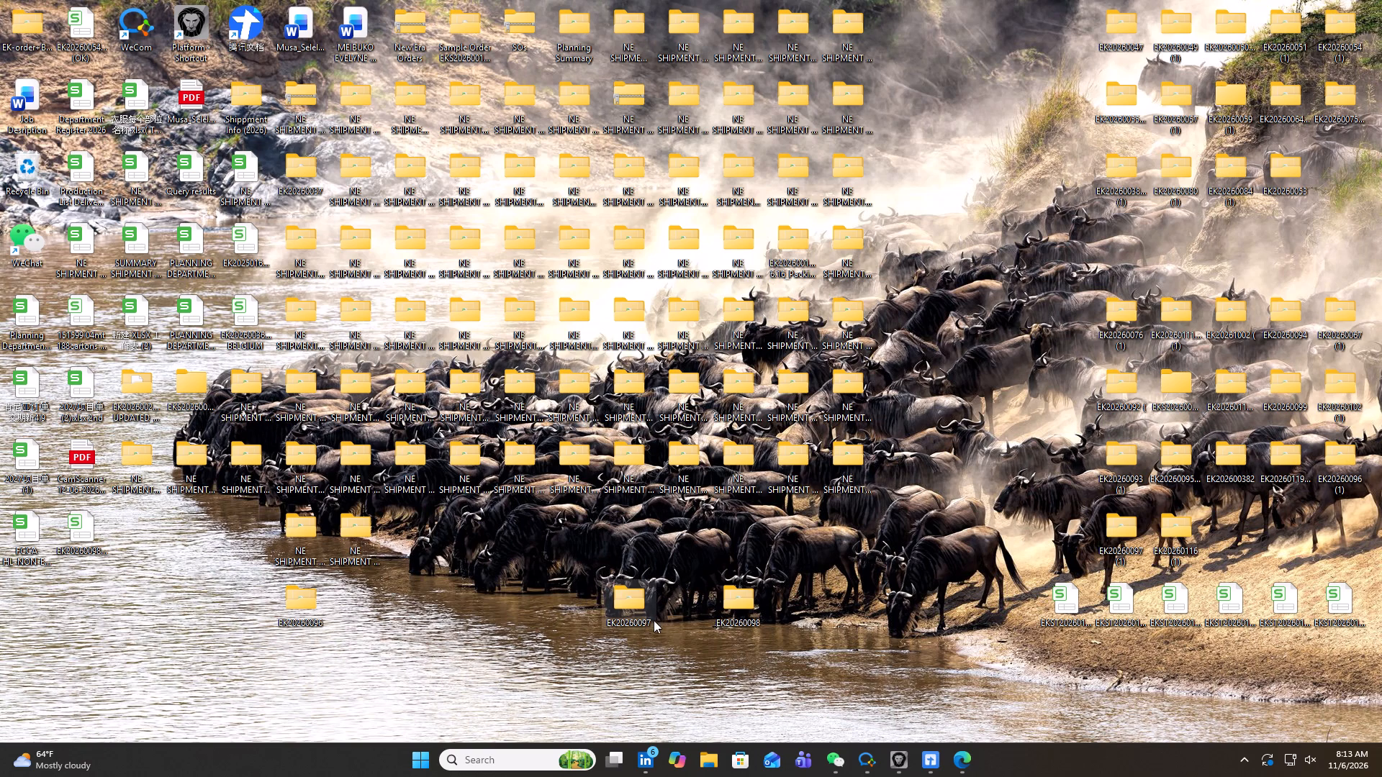
left_click(302, 614)
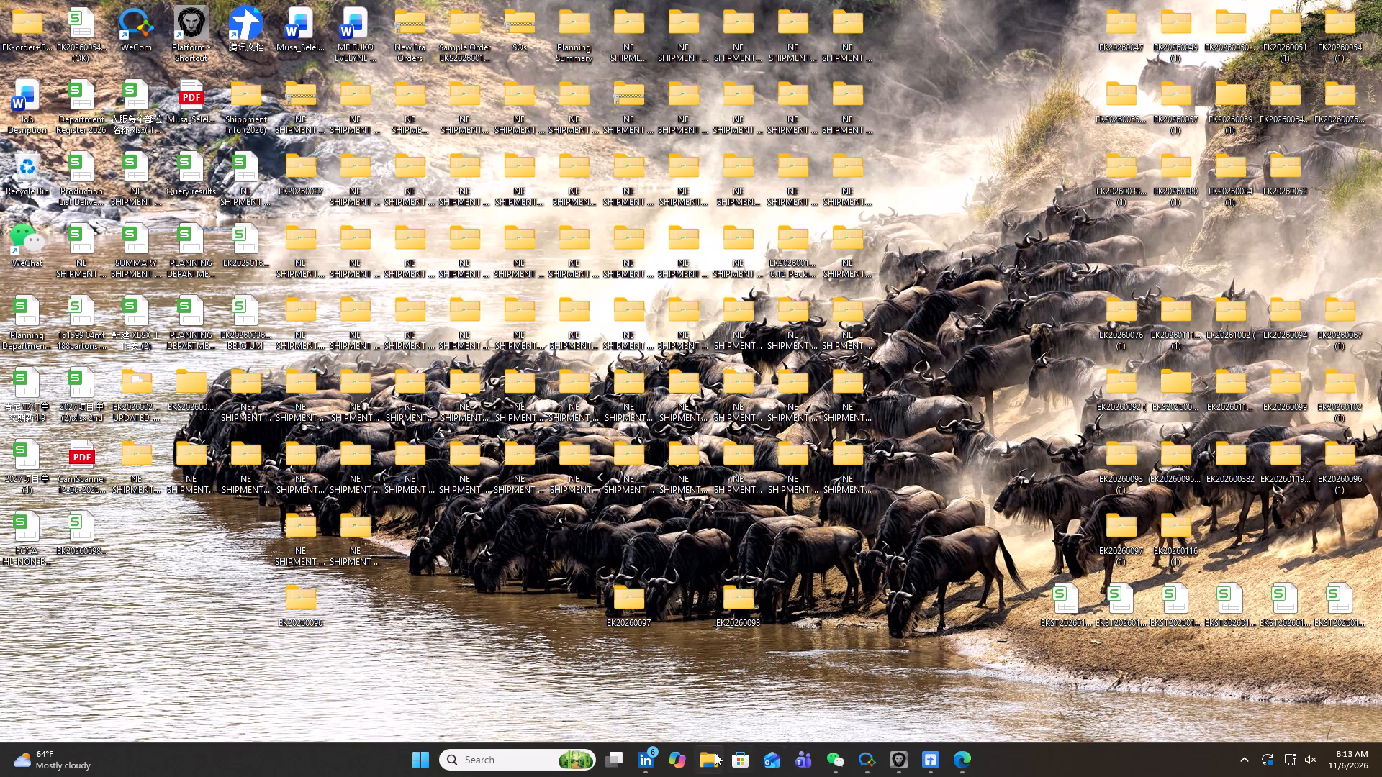
left_click(713, 753)
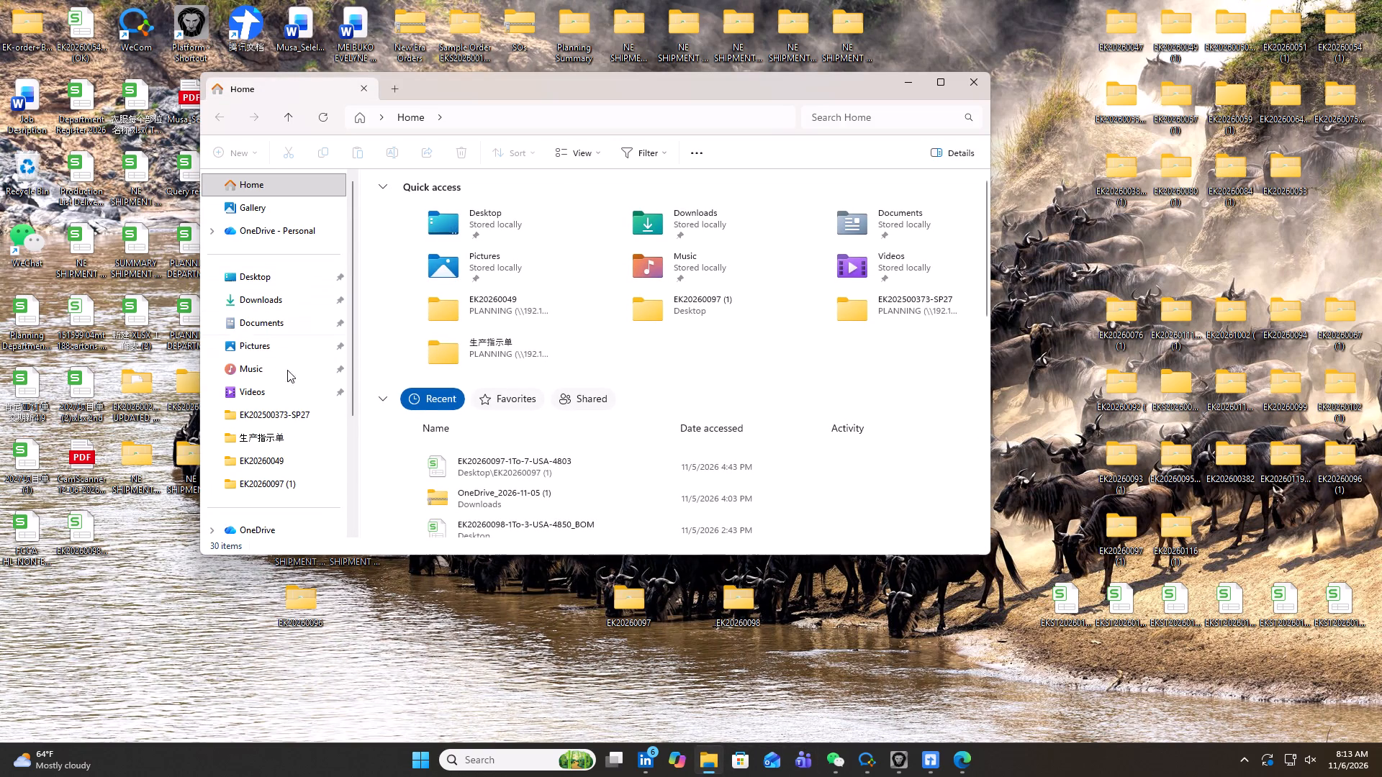
scroll(272, 454, "down", 3)
left_click(289, 455)
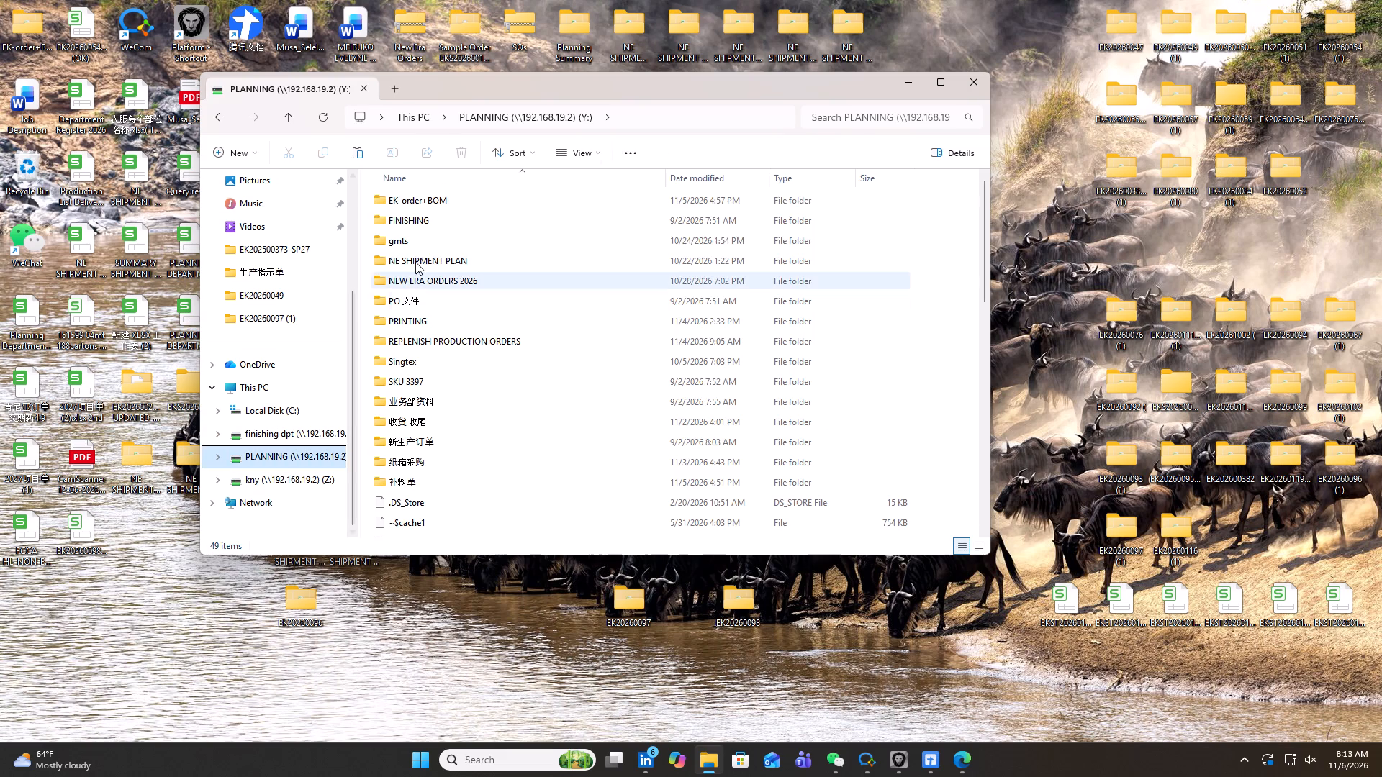
double_click(445, 203)
scroll(502, 392, "down", 4)
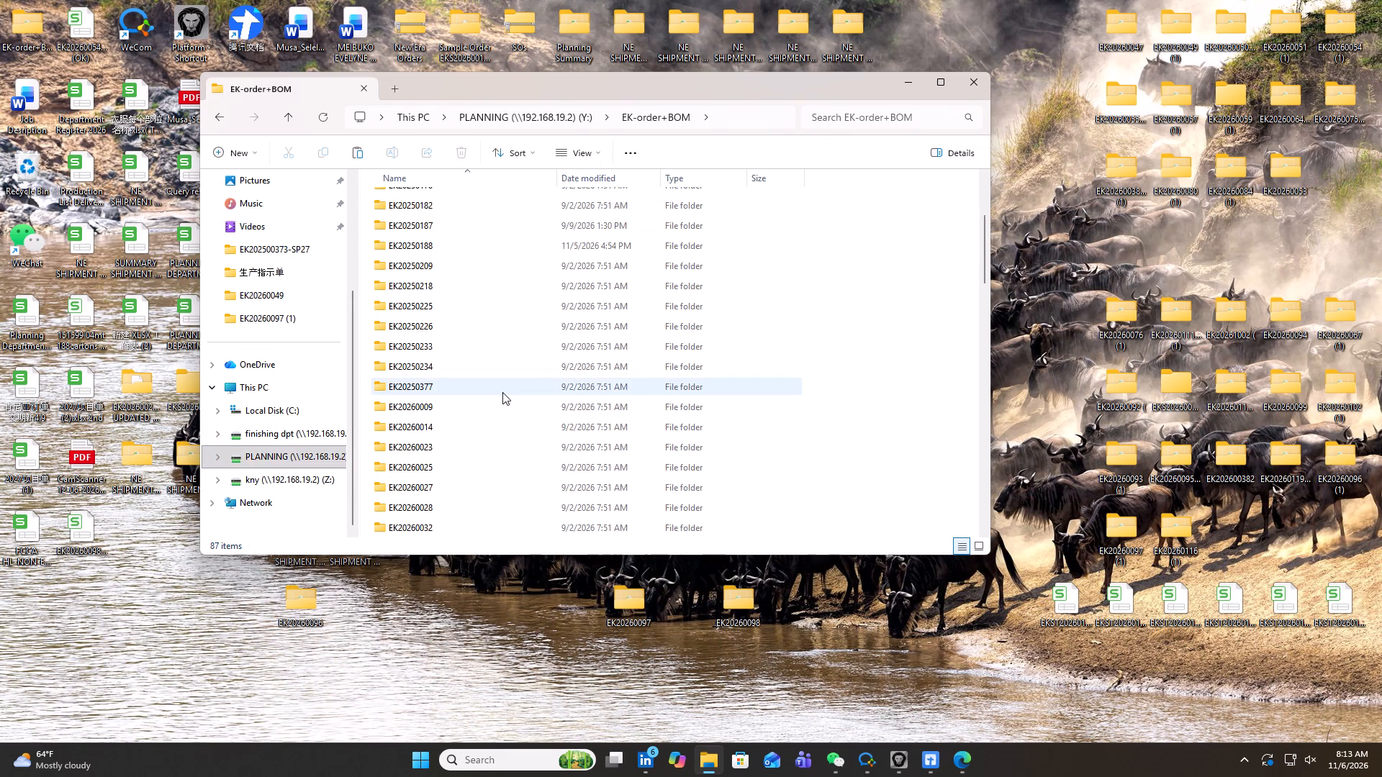
scroll(502, 392, "down", 9)
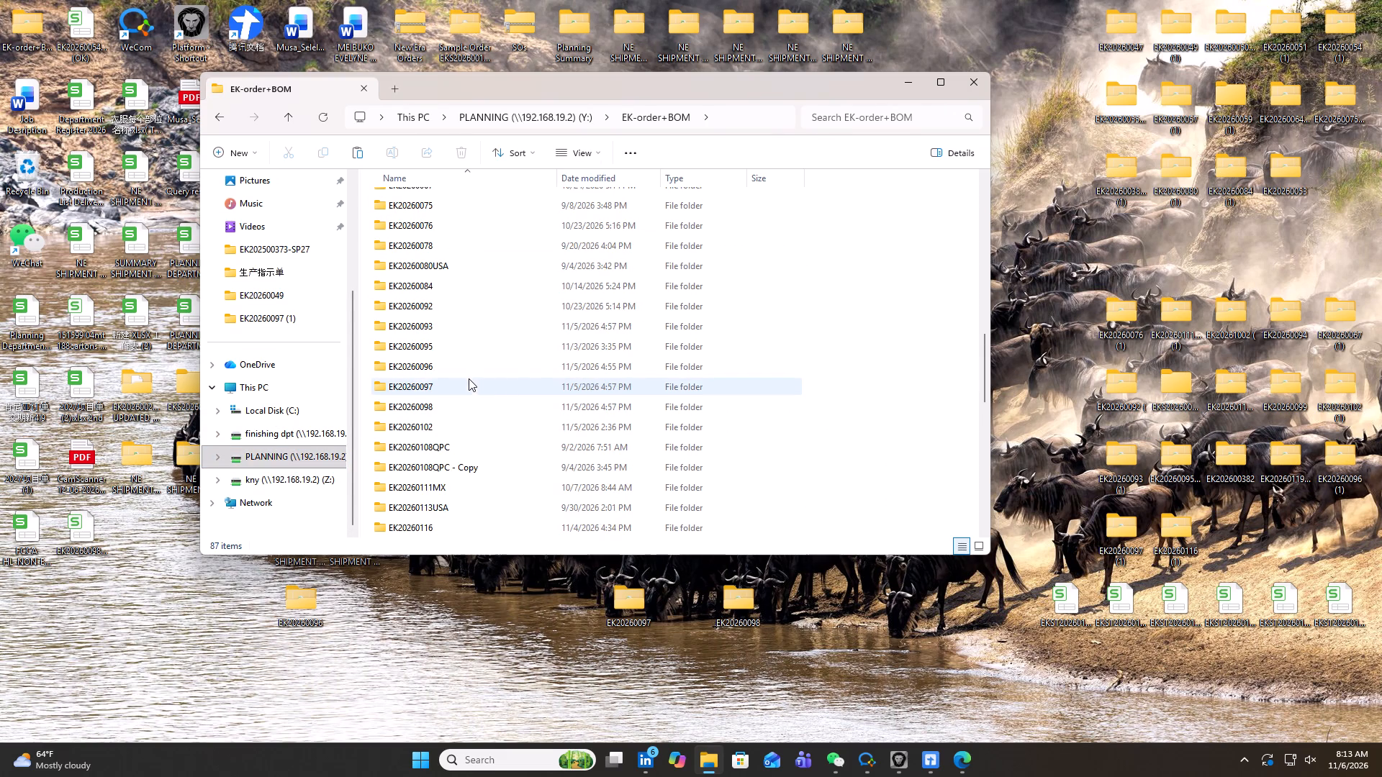
double_click(464, 369)
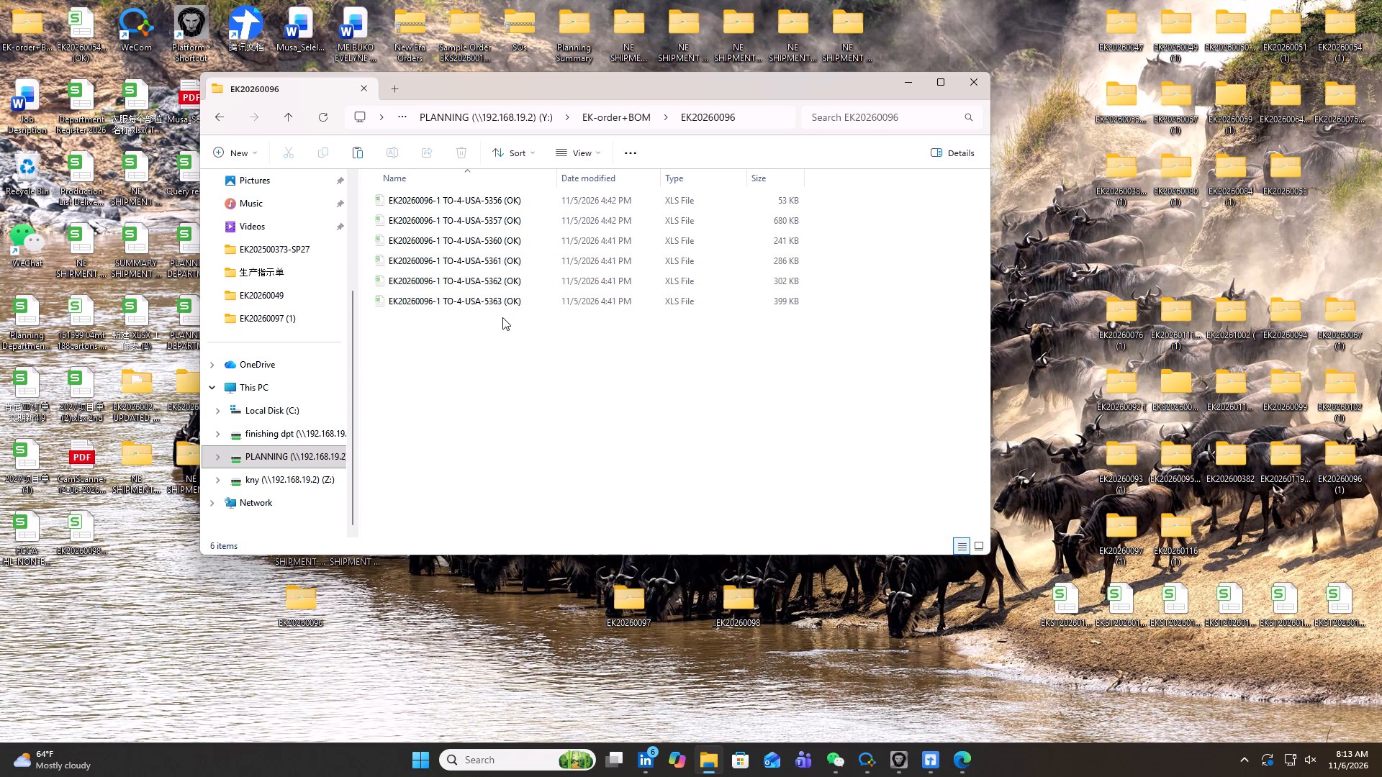
Open the EK20260097 folder in EK-order+BOM to check its order files.
left_click(285, 112)
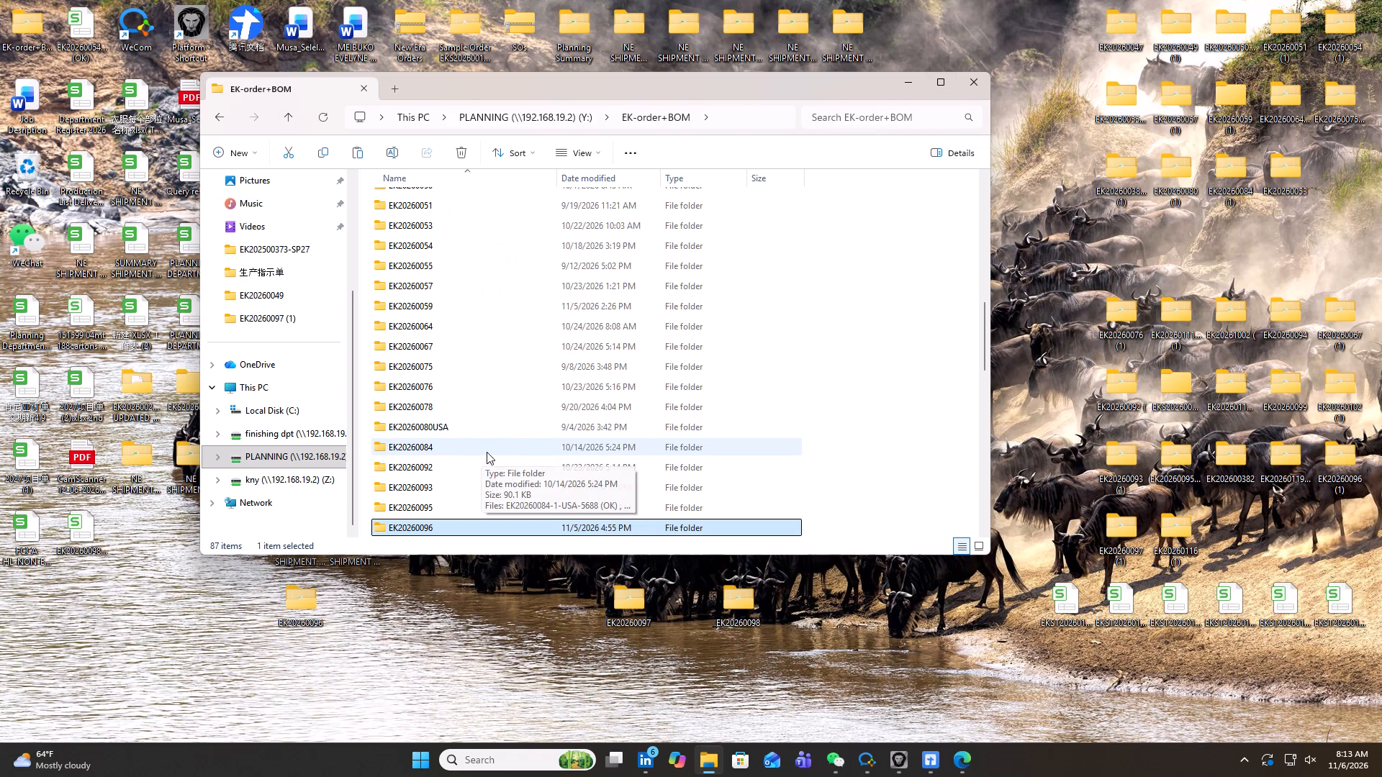
scroll(487, 452, "down", 2)
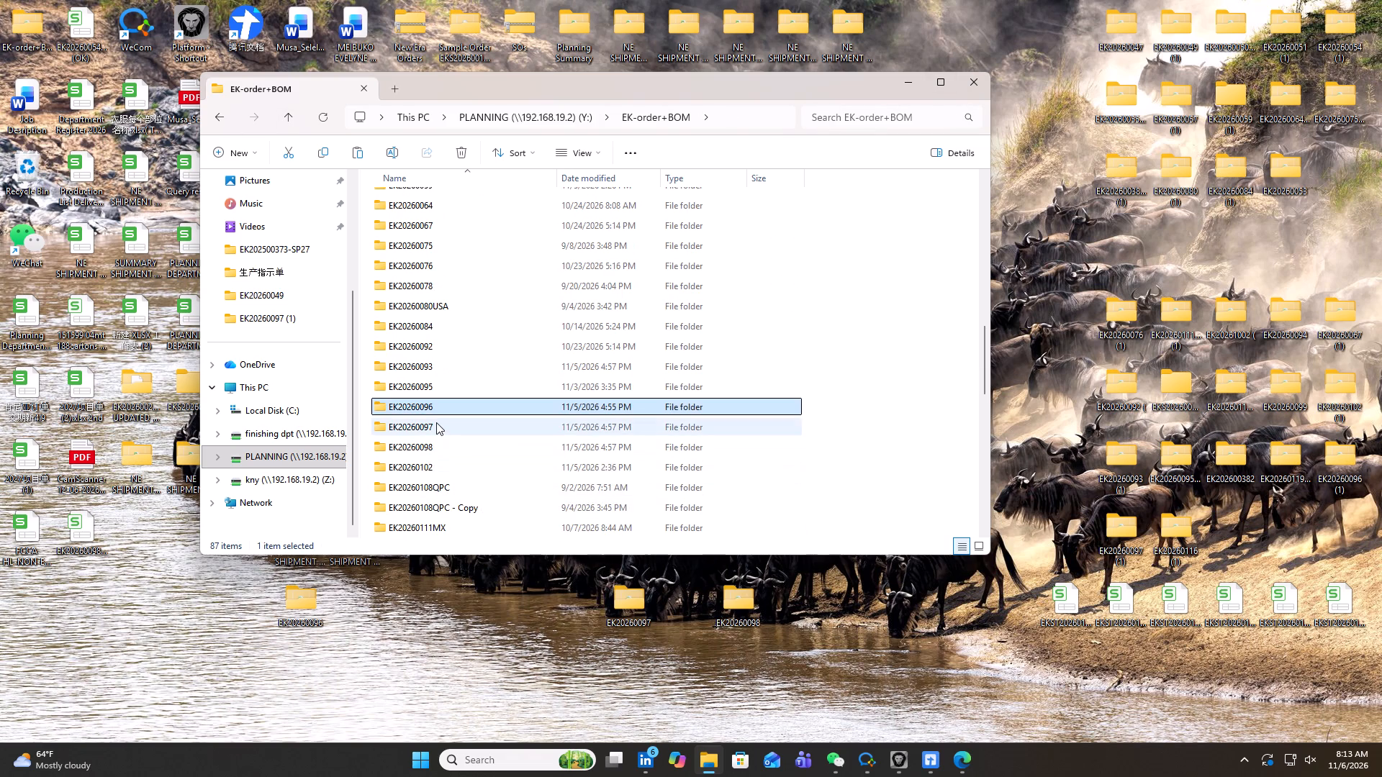
double_click(436, 422)
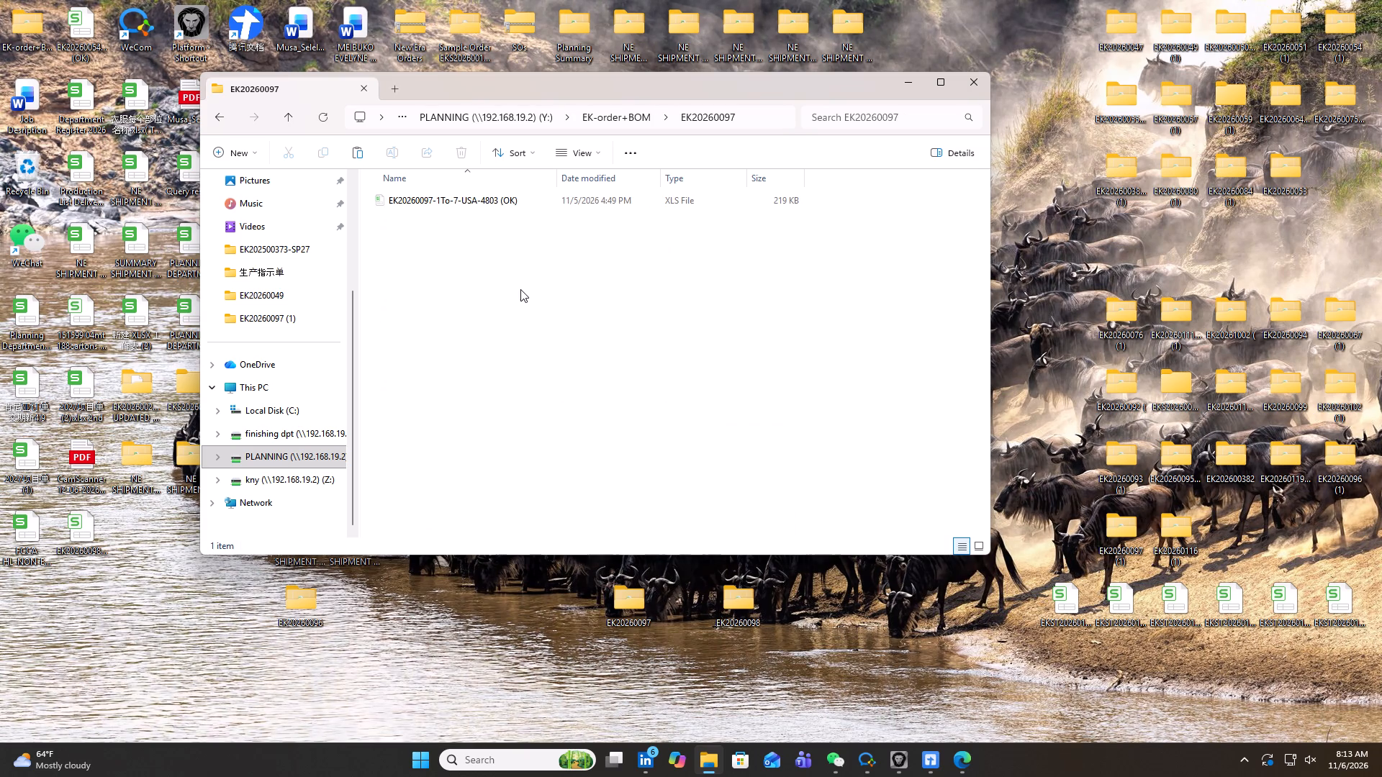
Switch back to WeCom and review the EK20260097 and EK20260098 order tables in the production group.
left_click(870, 753)
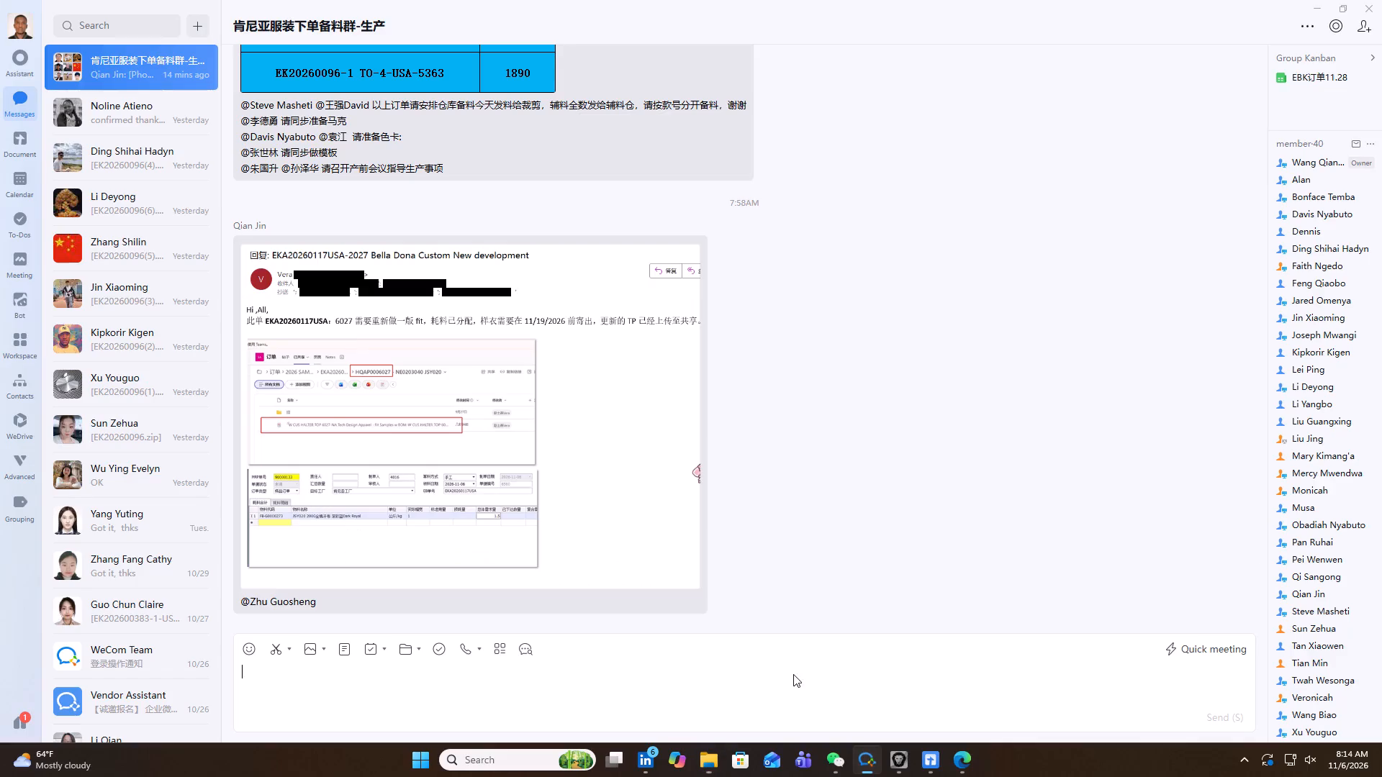
scroll(457, 235, "up", 11)
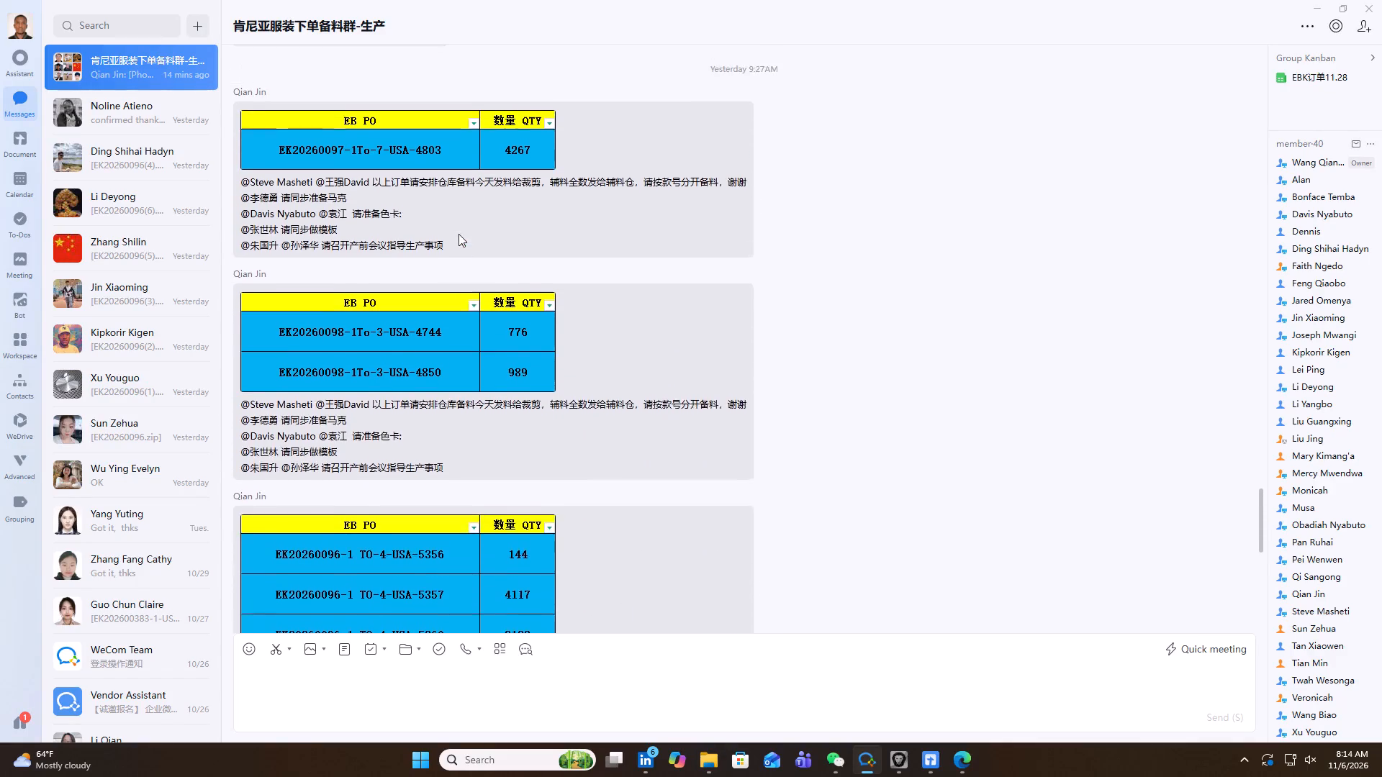
scroll(459, 234, "up", 1)
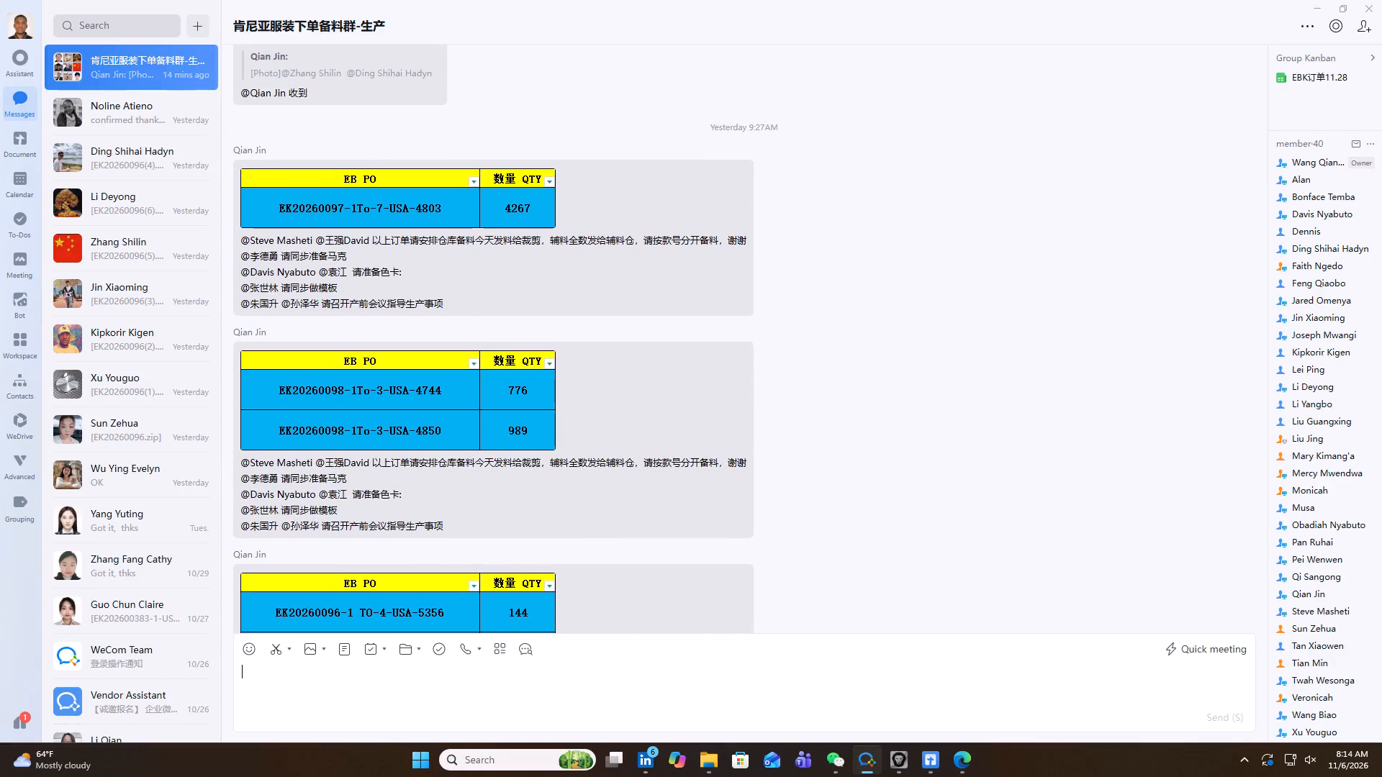
Search the chat history for 0096, examine the matching messages from the 肯尼亚服装下单备料群-生产 group, and close the search.
left_click(115, 27)
type("0096")
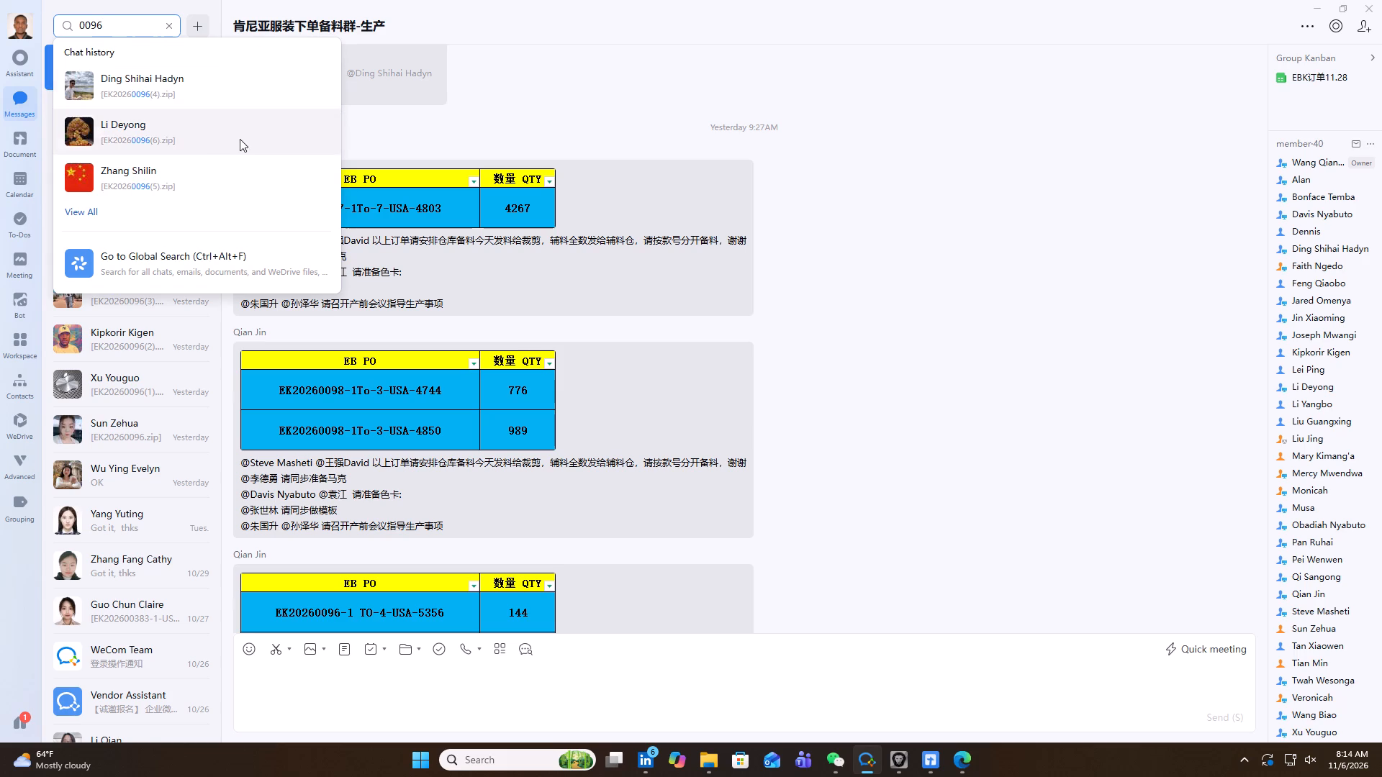
scroll(220, 149, "down", 4)
left_click(91, 212)
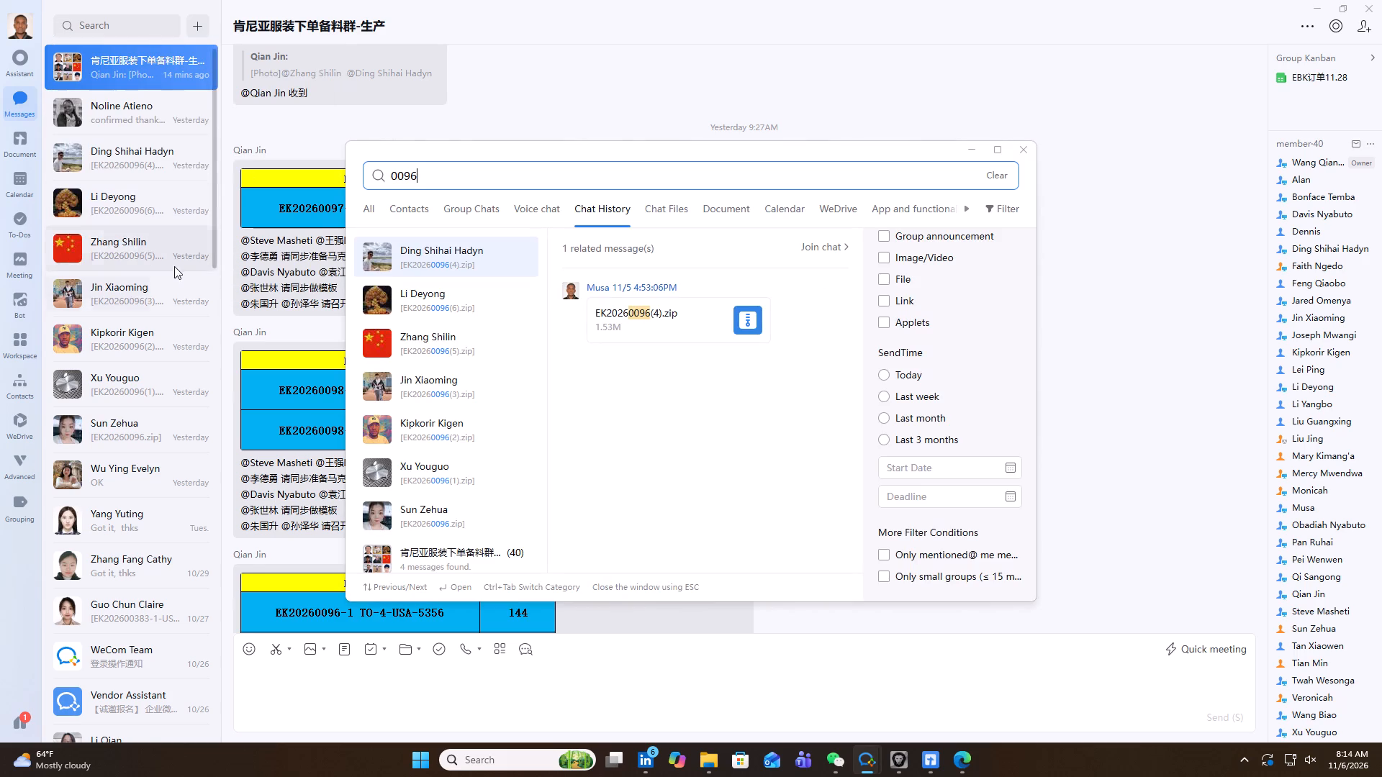
scroll(723, 341, "down", 2)
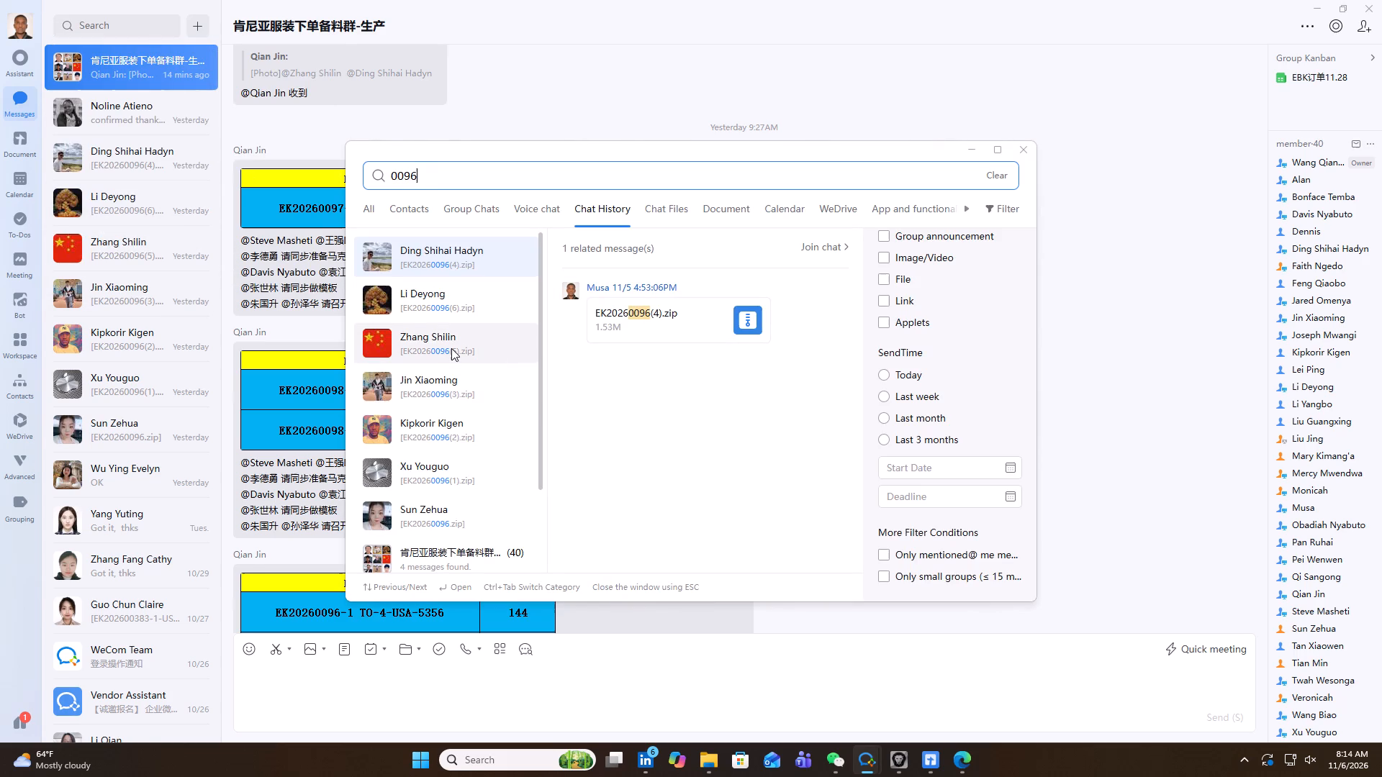
scroll(451, 348, "up", 3)
scroll(454, 345, "down", 4)
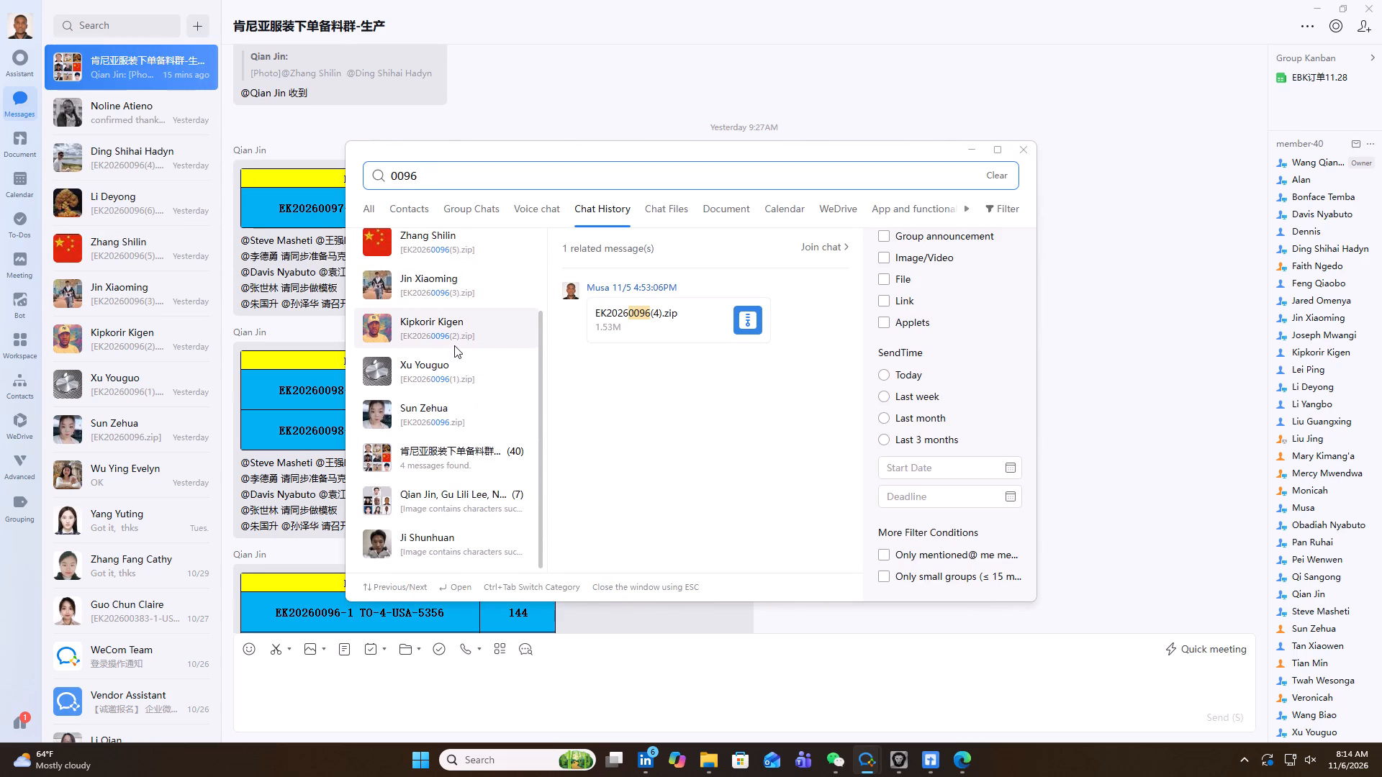
left_click(447, 463)
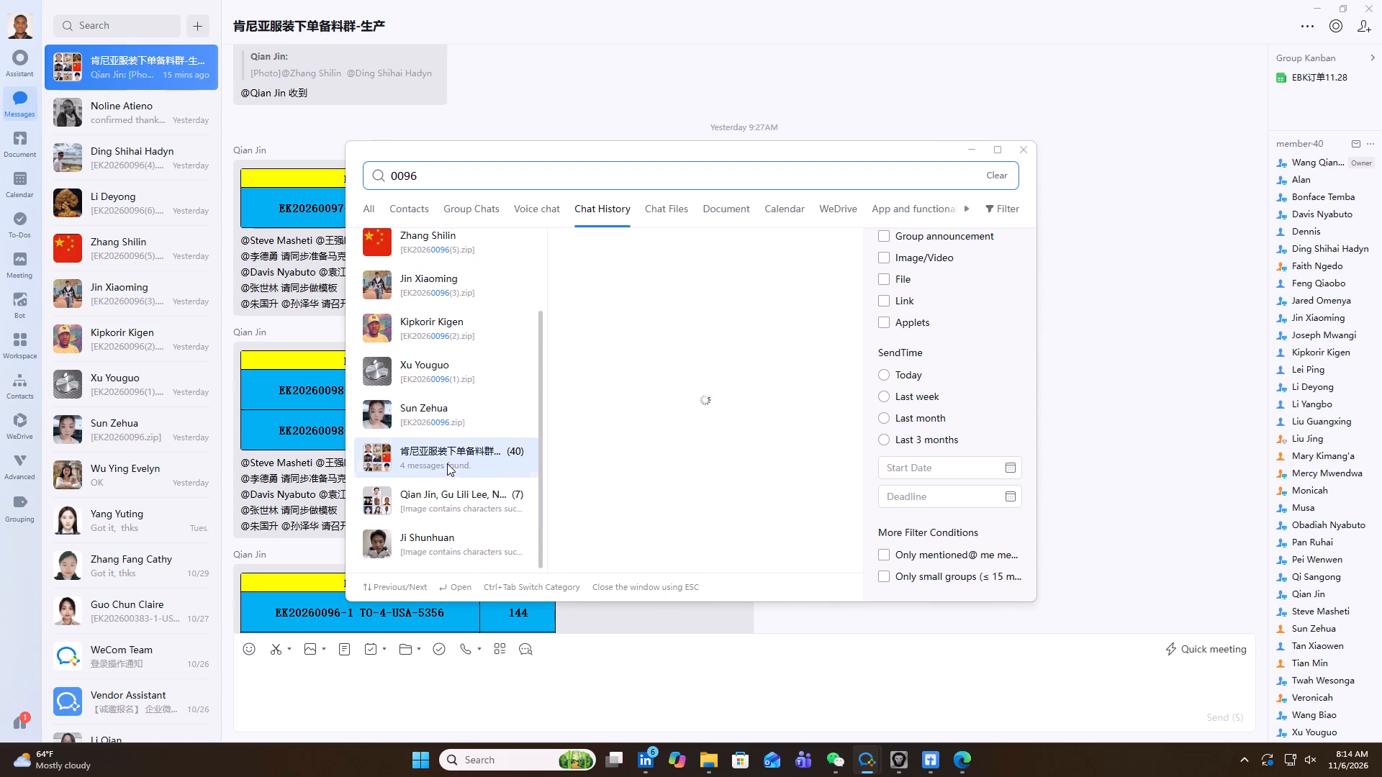
scroll(674, 381, "down", 12)
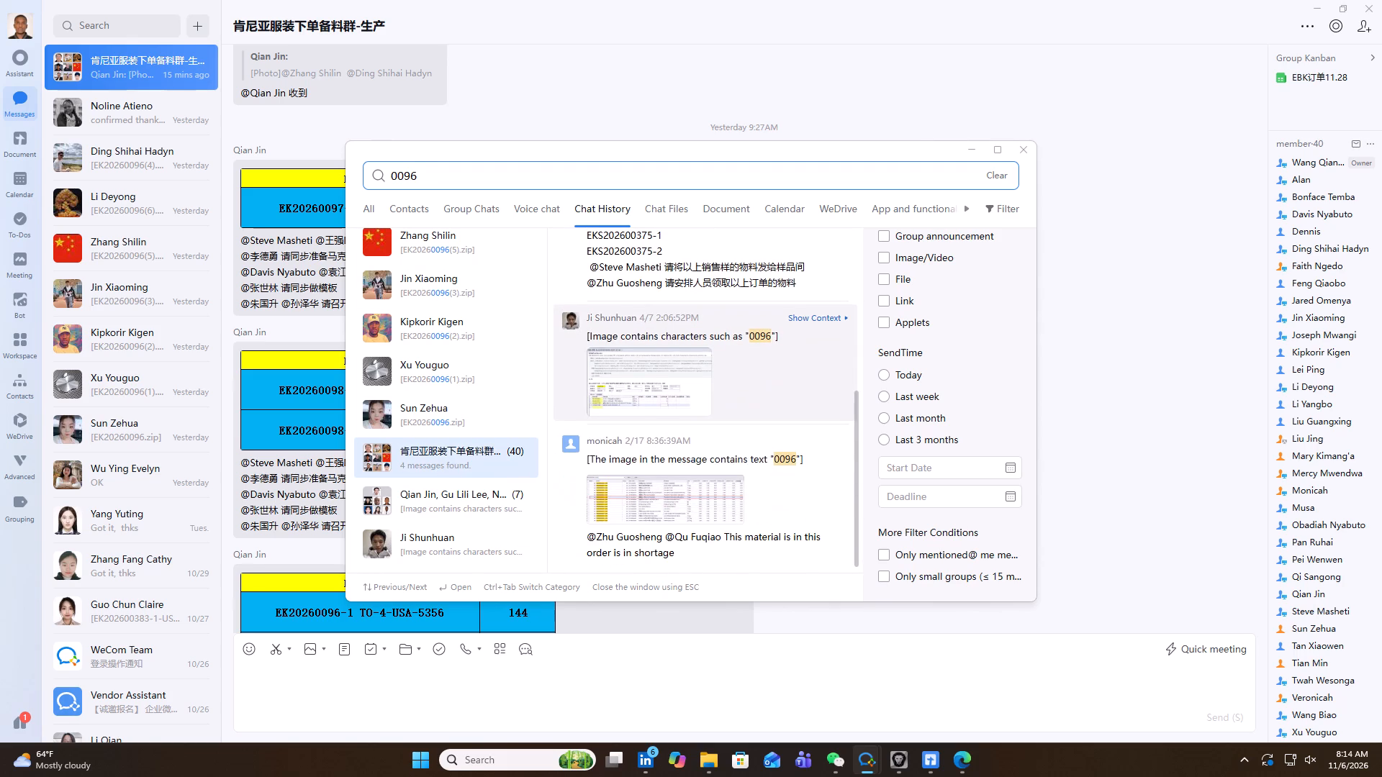
scroll(674, 381, "up", 18)
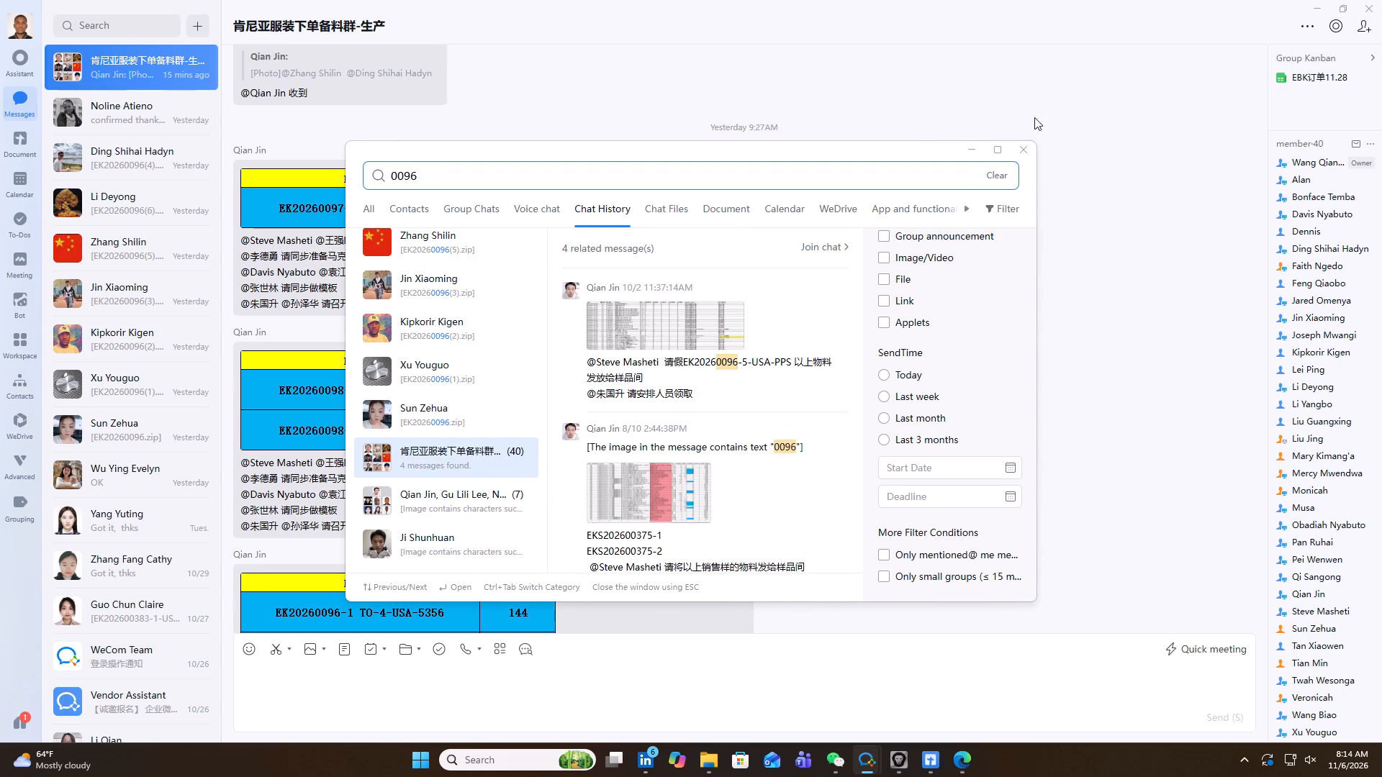
left_click(1021, 152)
Review the EK20260096 order table and the EKA20260117USA development notice in the production group.
scroll(471, 353, "down", 3)
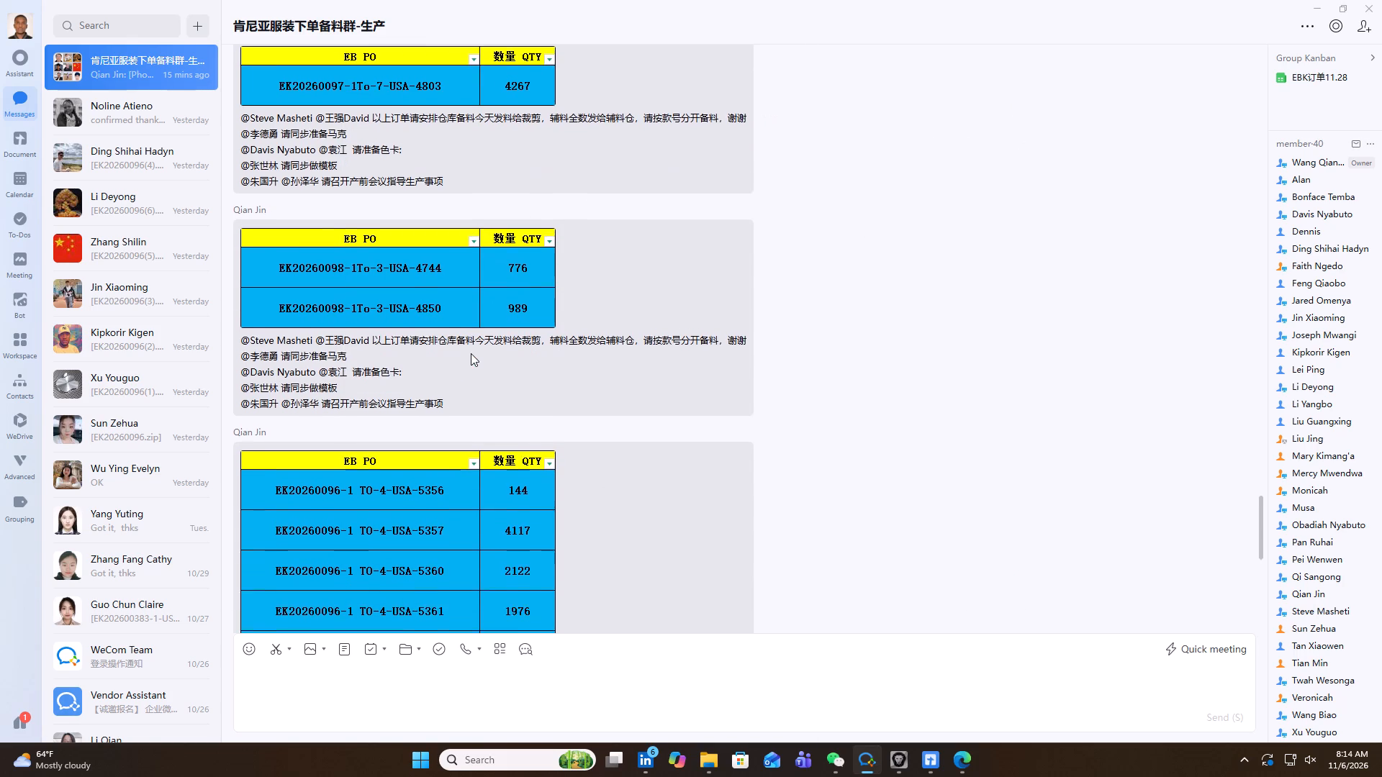
scroll(471, 353, "down", 6)
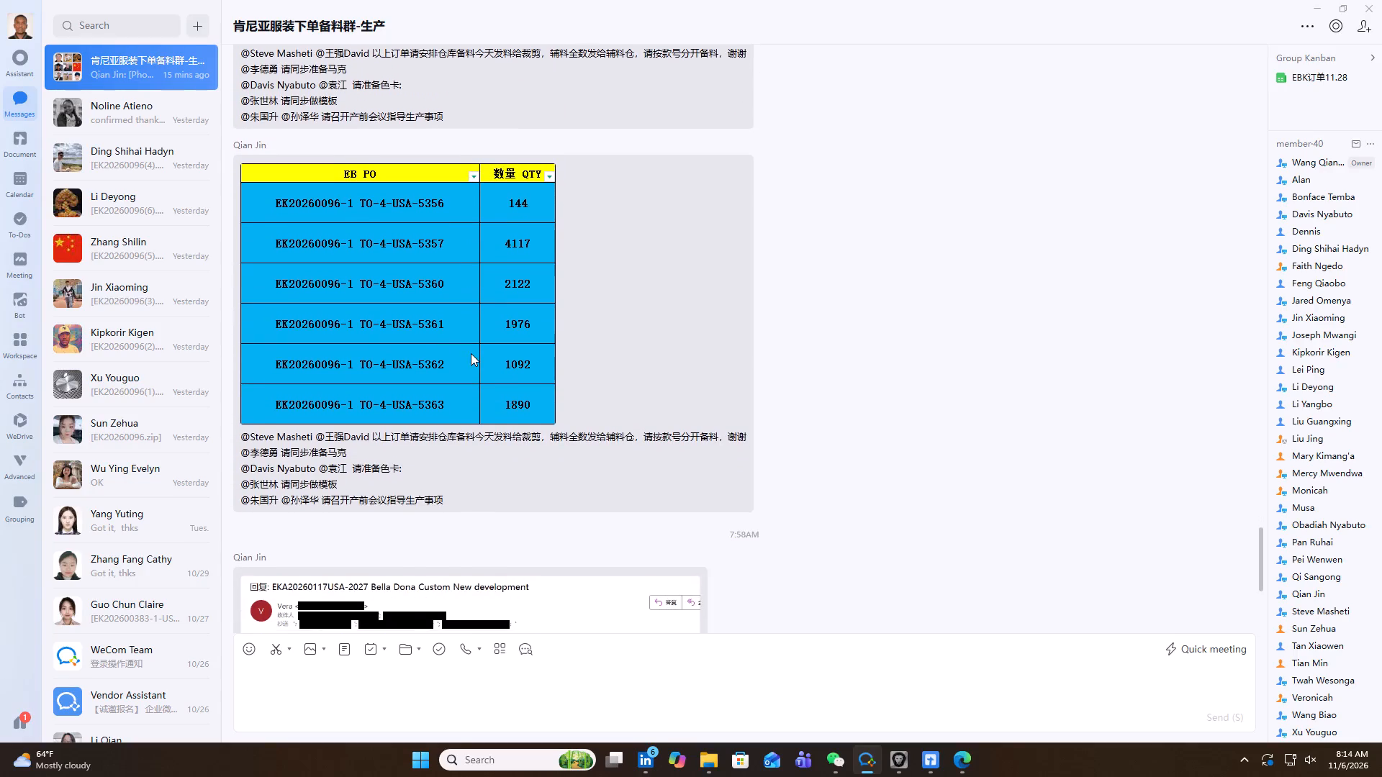
scroll(471, 353, "down", 11)
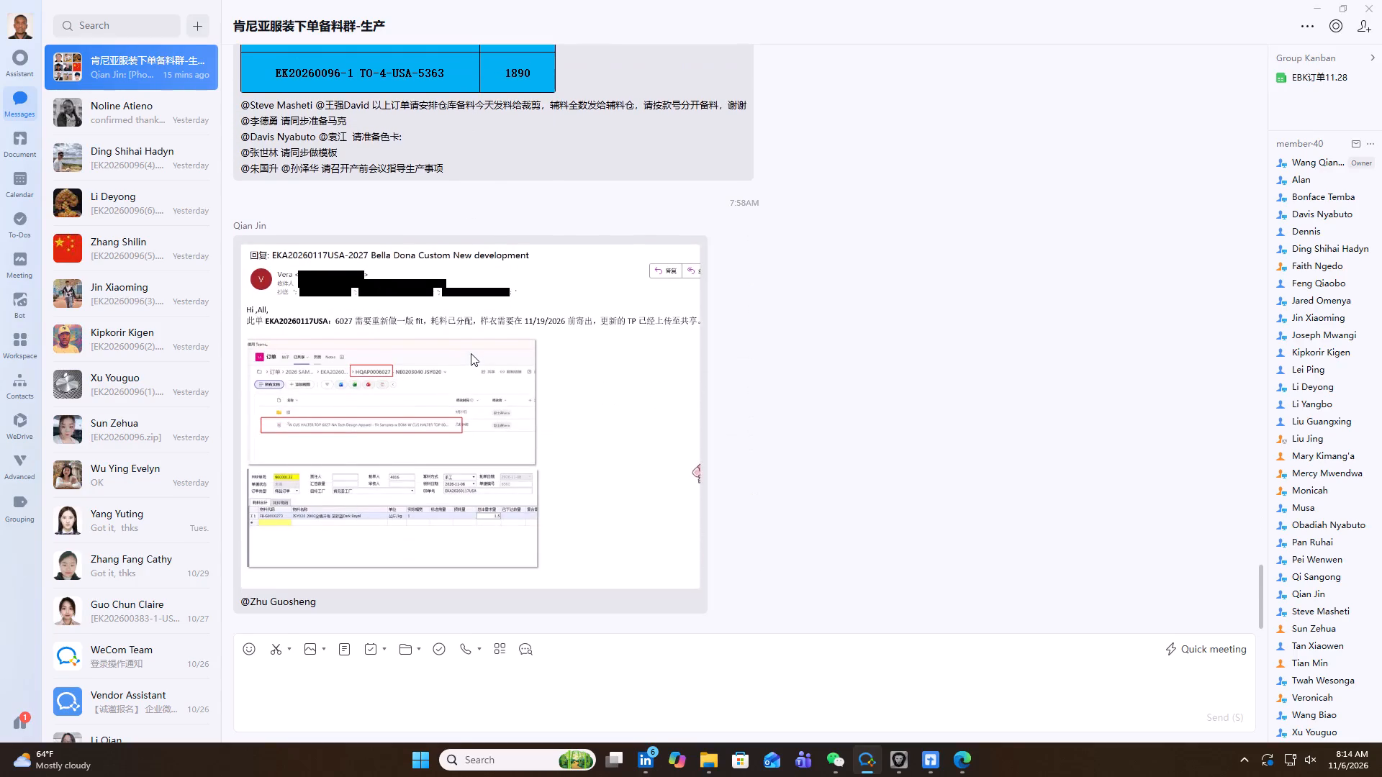
scroll(471, 353, "up", 3)
scroll(495, 218, "up", 1)
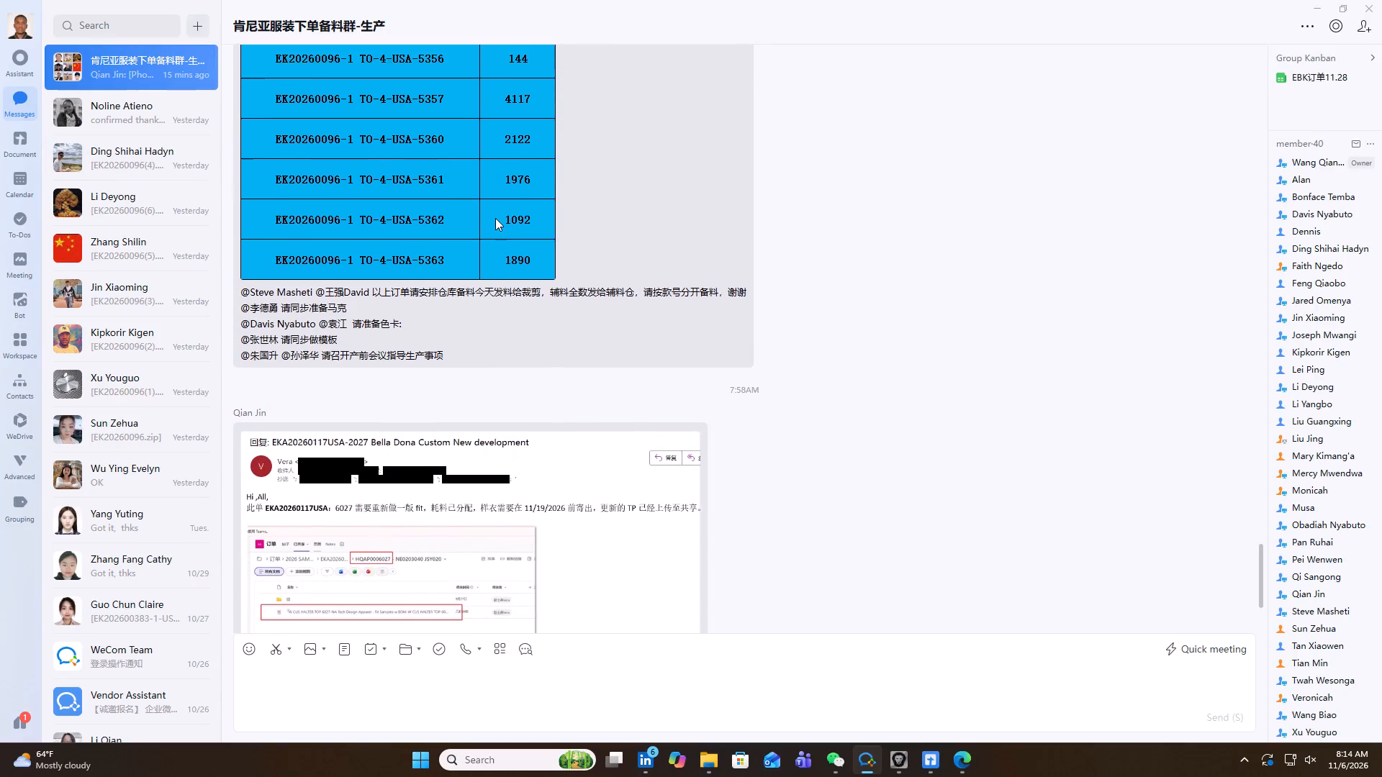
Review the earlier order tables in the production group, back to EK20260093 and EK20260116.
scroll(495, 218, "up", 13)
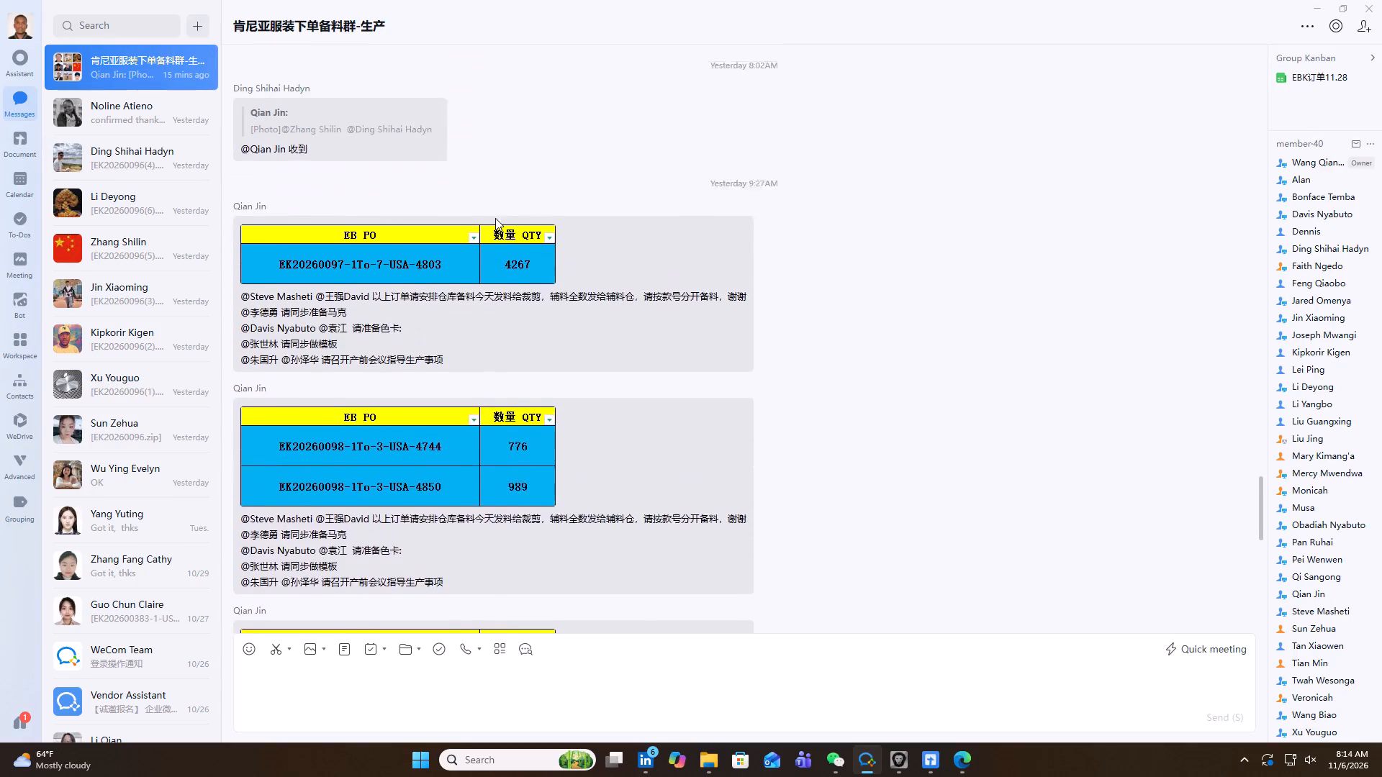
scroll(495, 218, "up", 11)
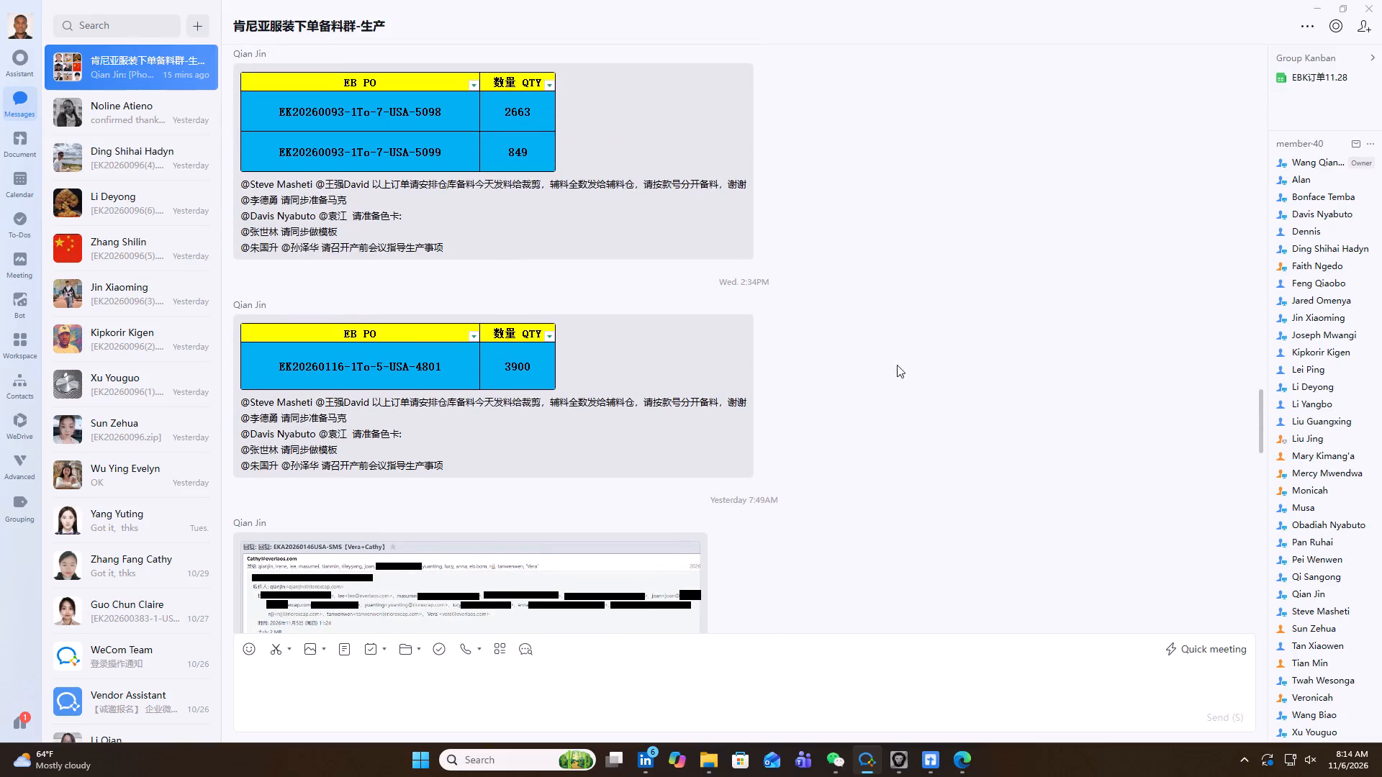
Switch to File Explorer and open the EK20260116 folder in EK-order+BOM to check its order file.
left_click(710, 759)
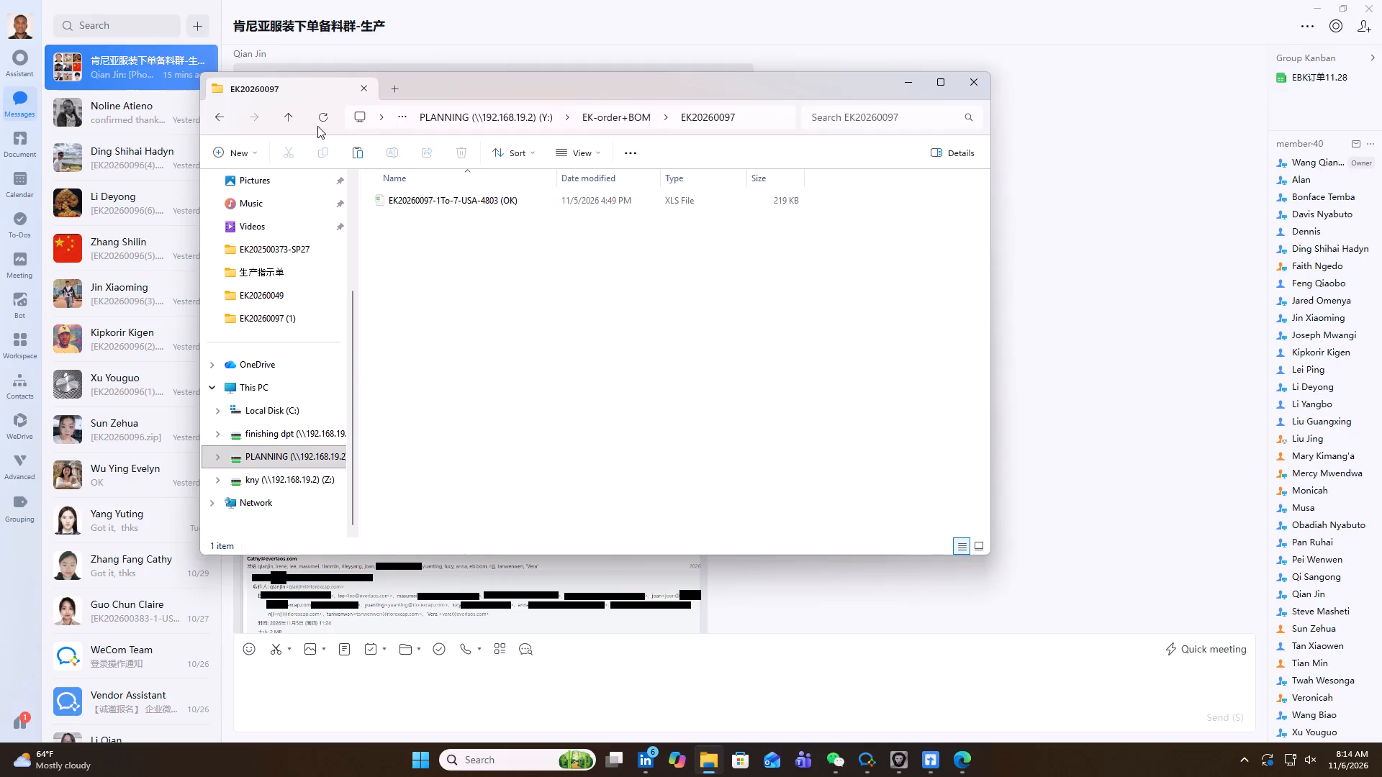
left_click(294, 114)
scroll(484, 488, "down", 2)
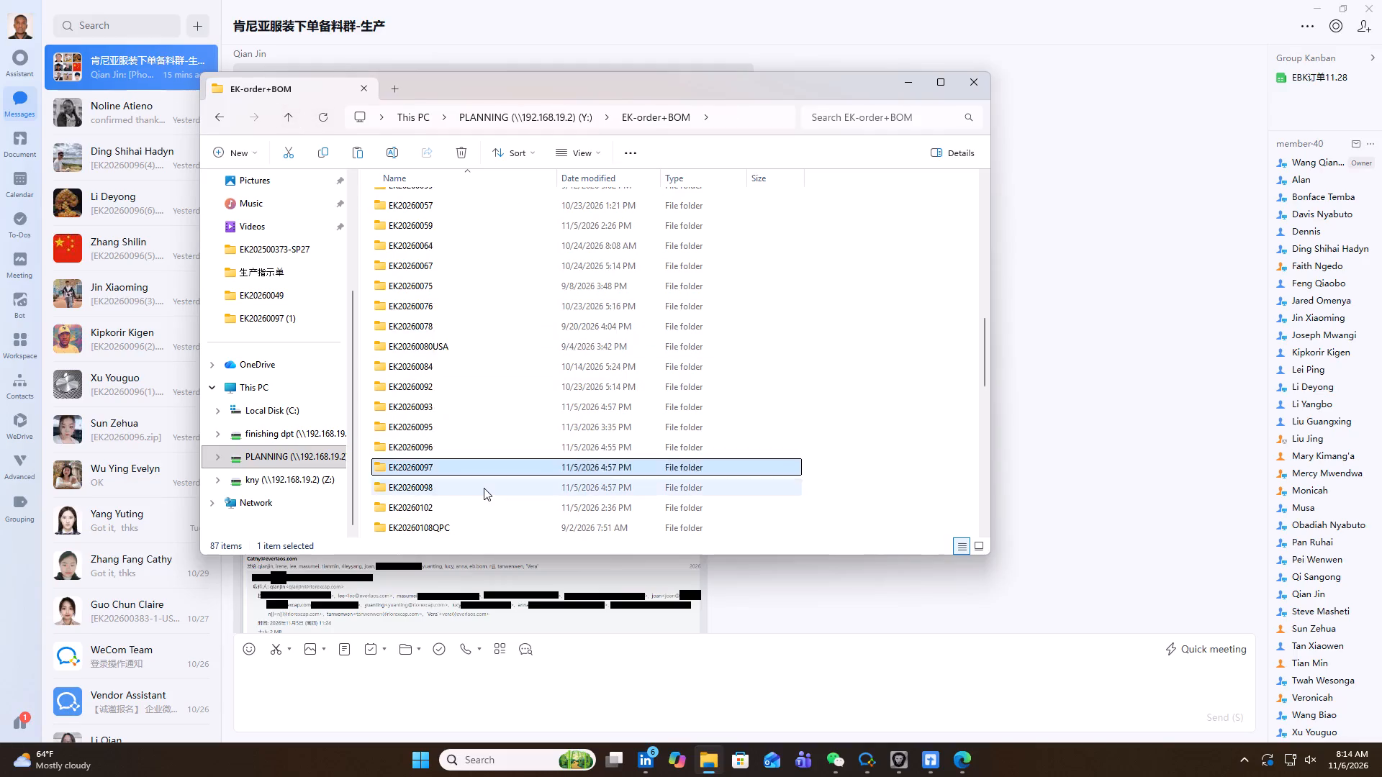
scroll(470, 515, "down", 1)
double_click(459, 485)
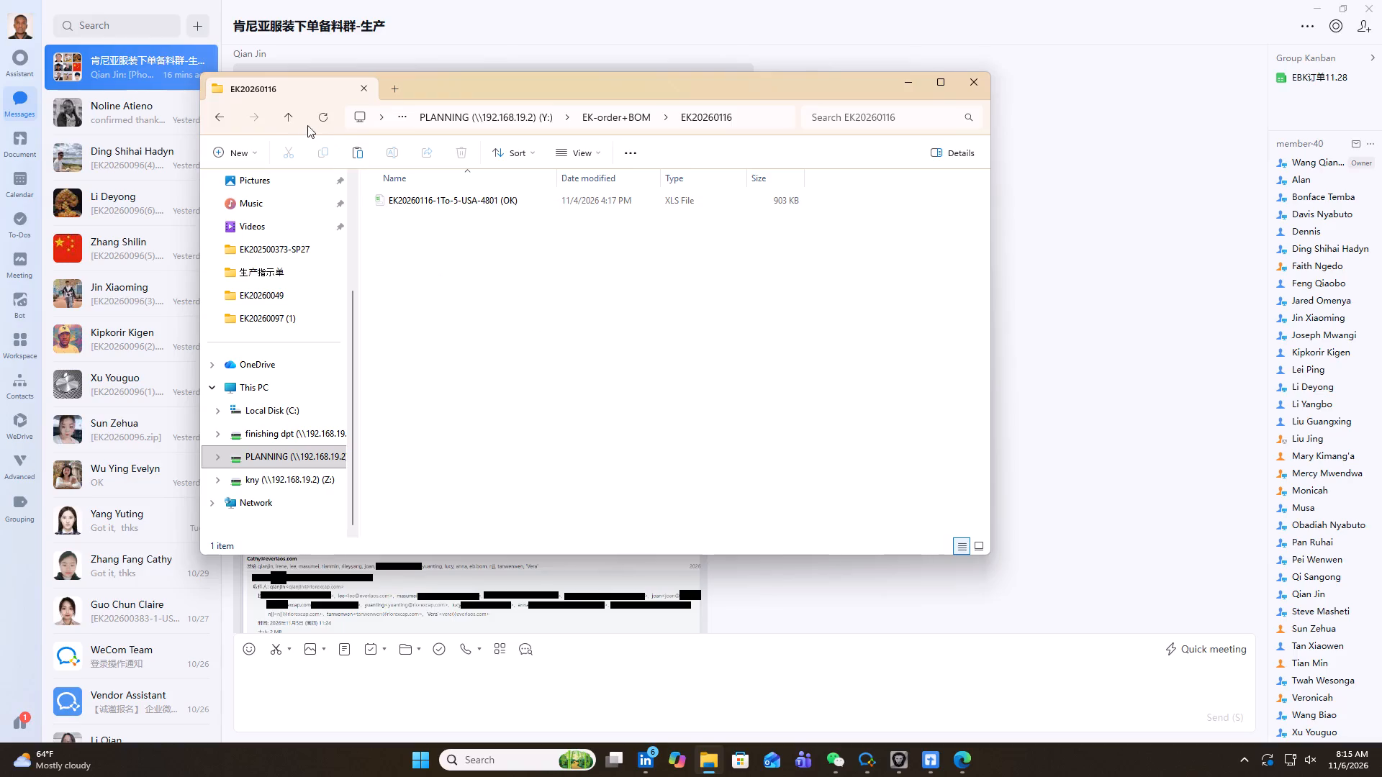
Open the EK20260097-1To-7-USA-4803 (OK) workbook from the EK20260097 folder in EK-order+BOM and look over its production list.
left_click(284, 114)
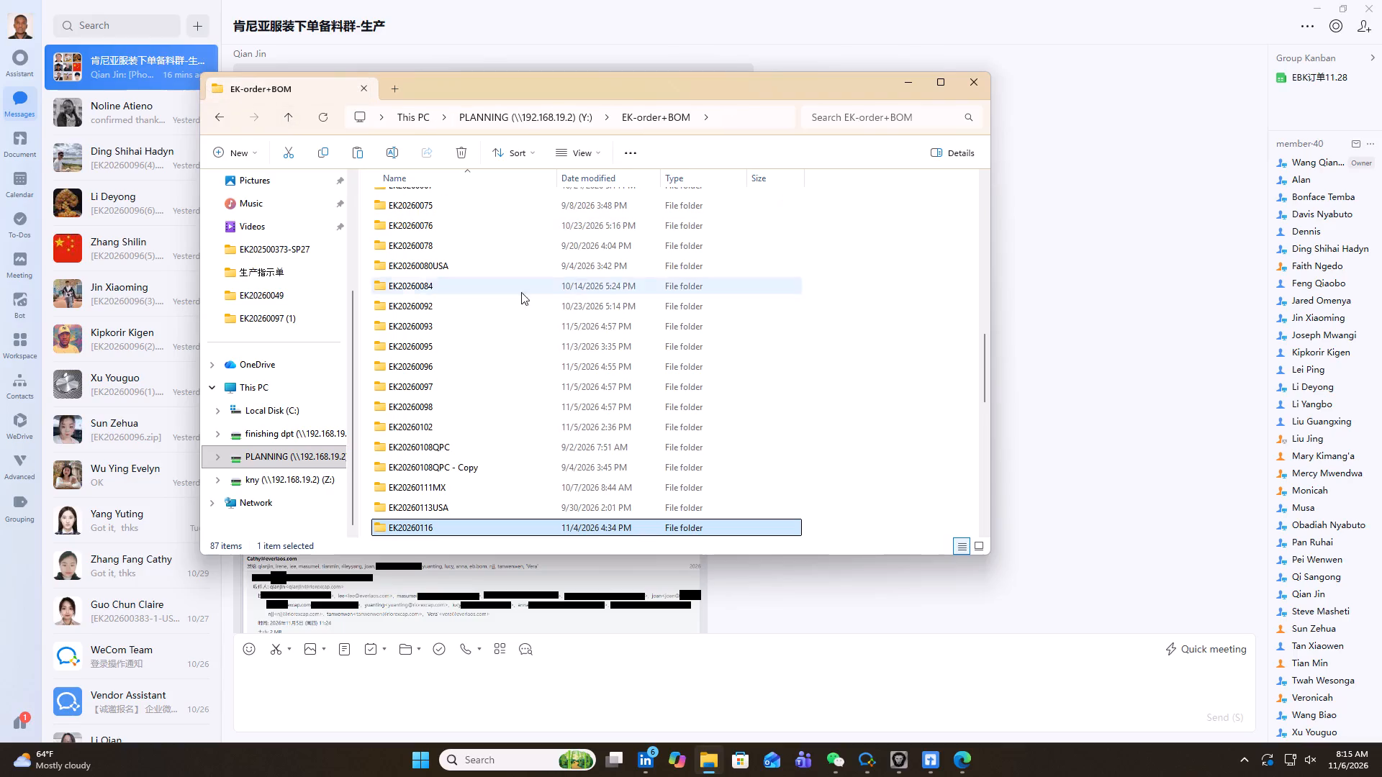
scroll(492, 431, "down", 2)
scroll(492, 431, "up", 2)
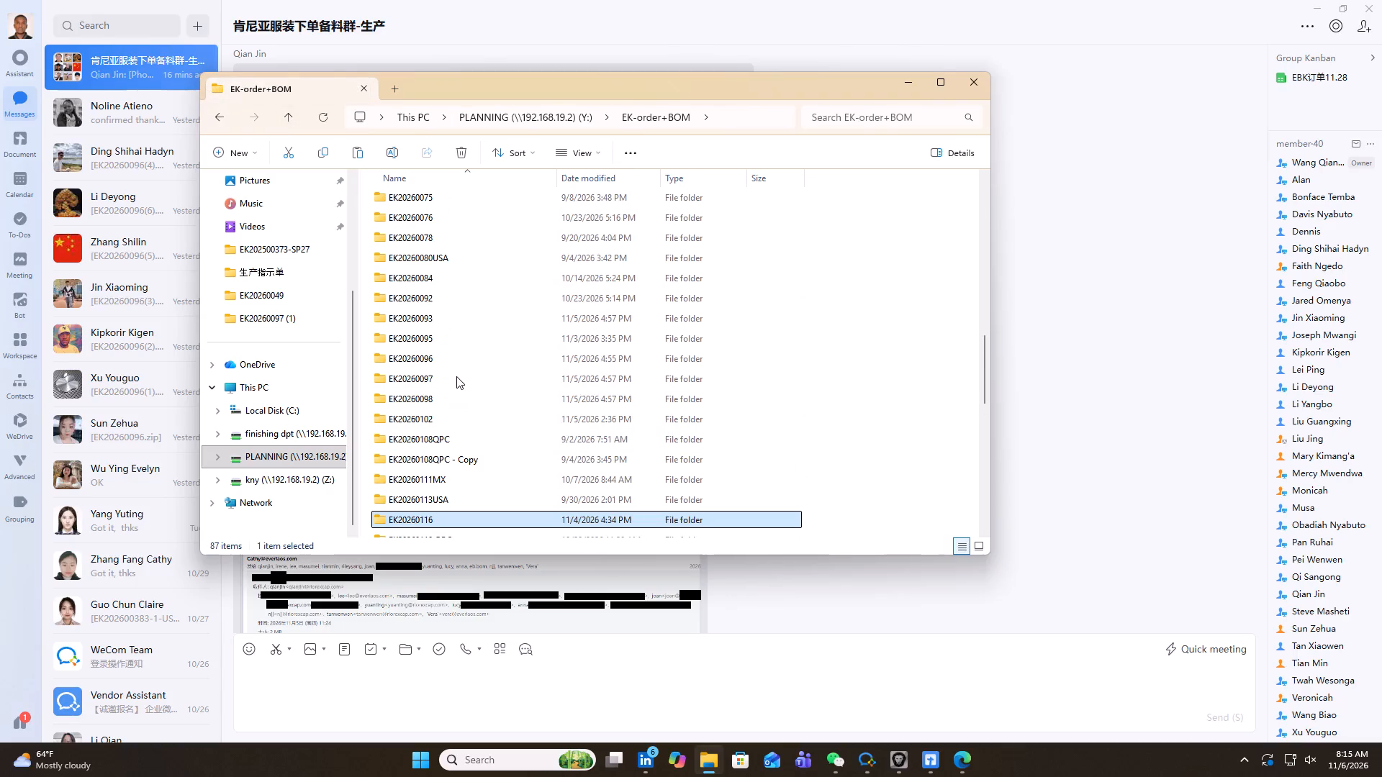
double_click(456, 376)
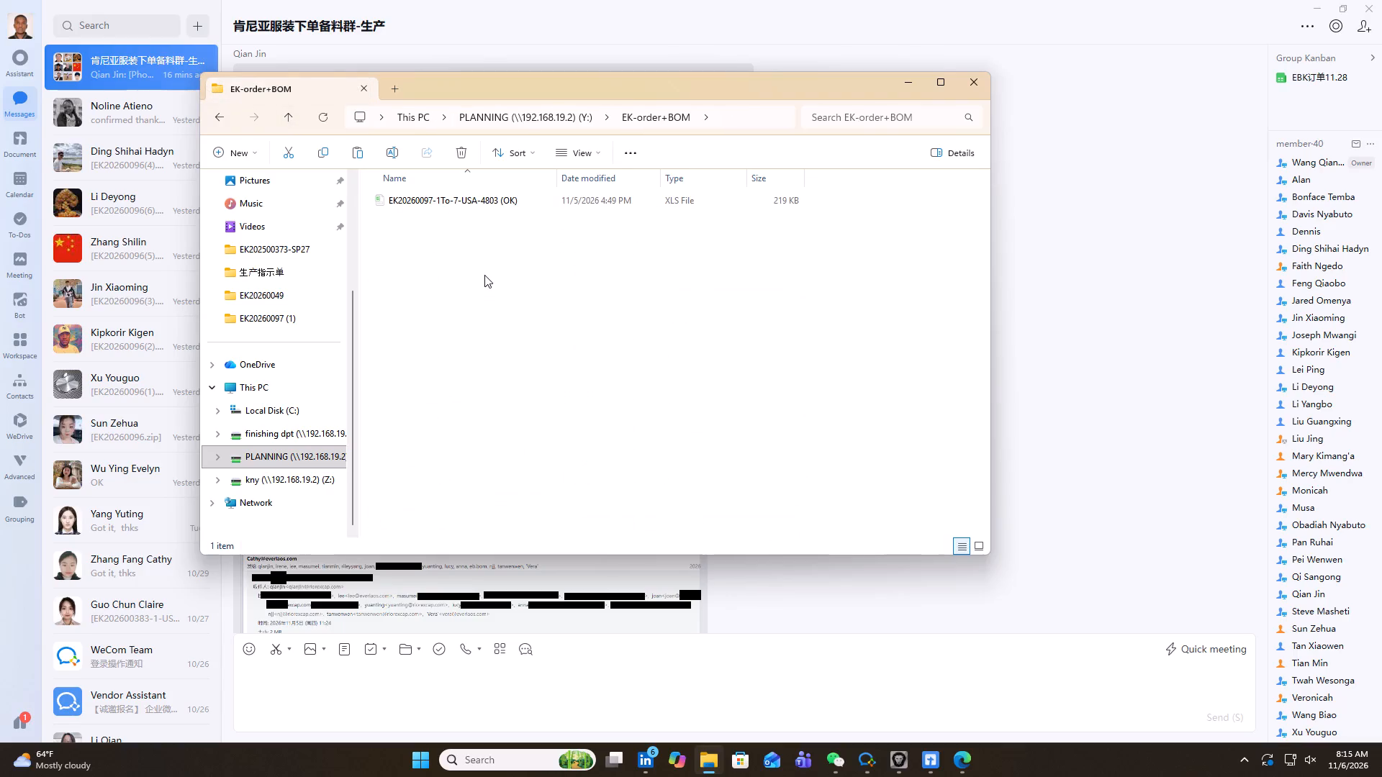
double_click(478, 194)
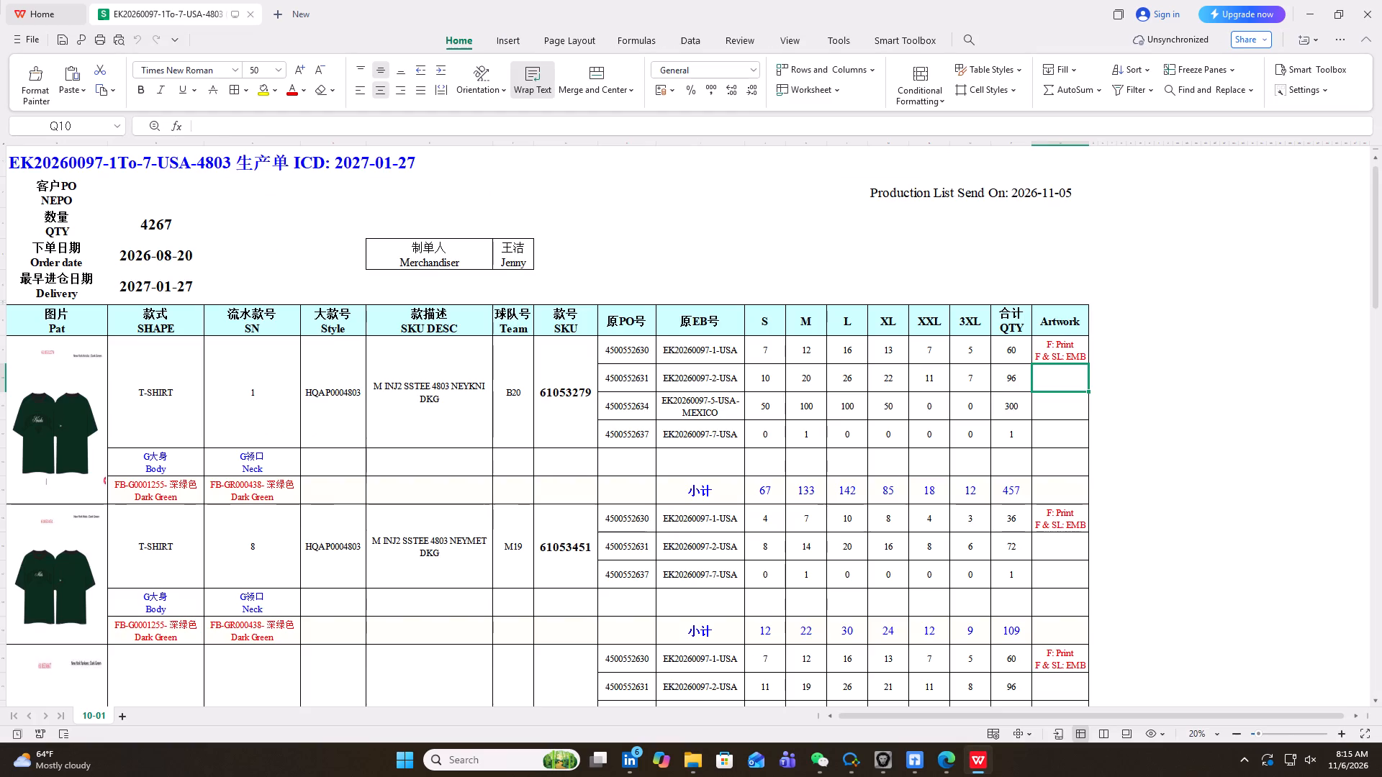
scroll(364, 357, "up", 5)
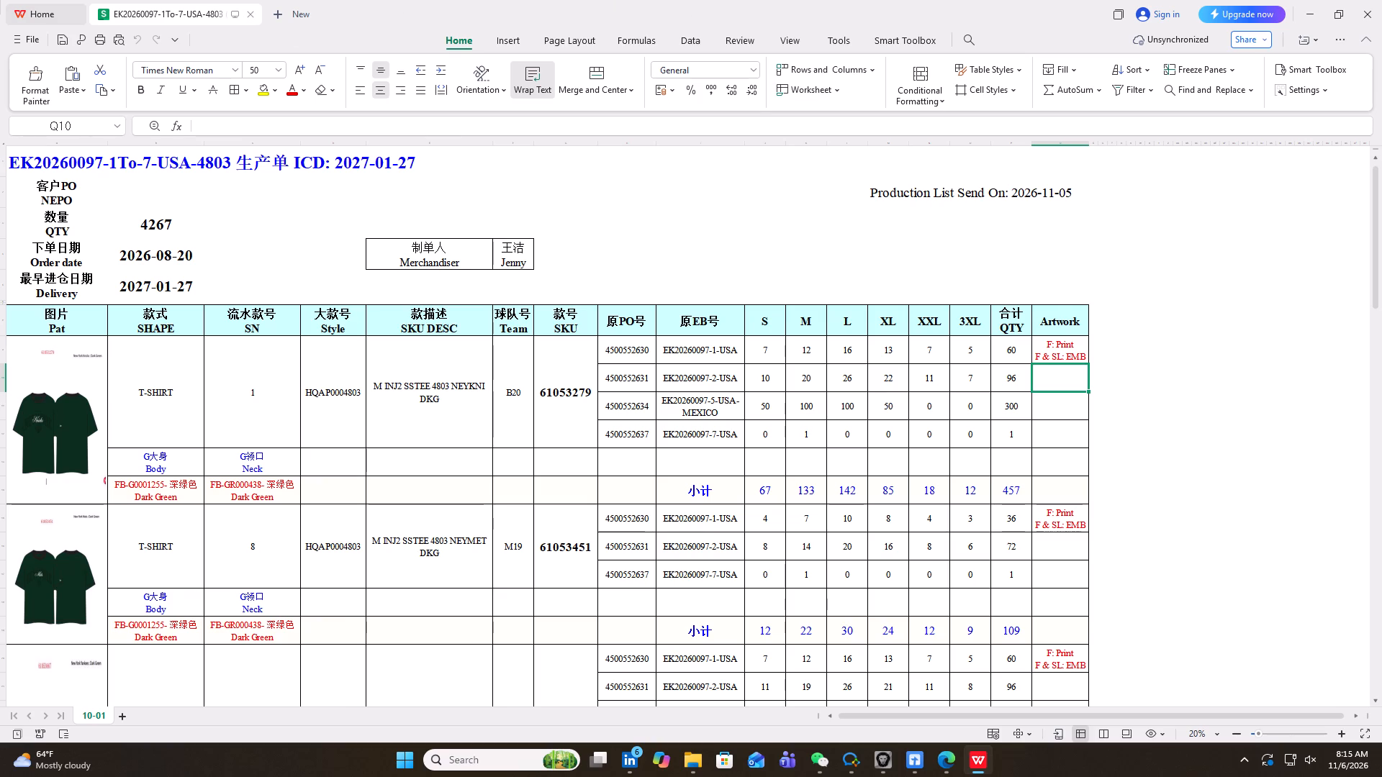
scroll(497, 514, "down", 1)
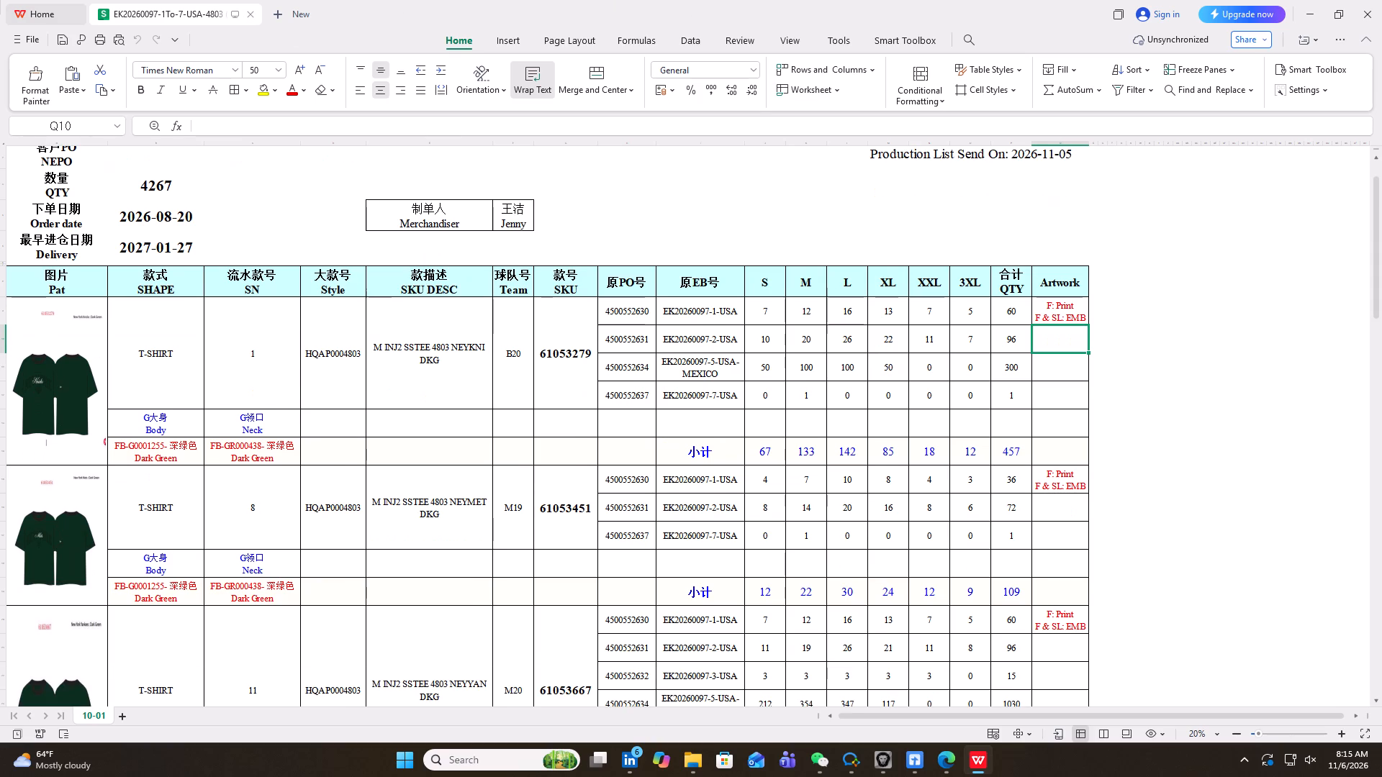
scroll(497, 514, "down", 2)
scroll(497, 514, "up", 5)
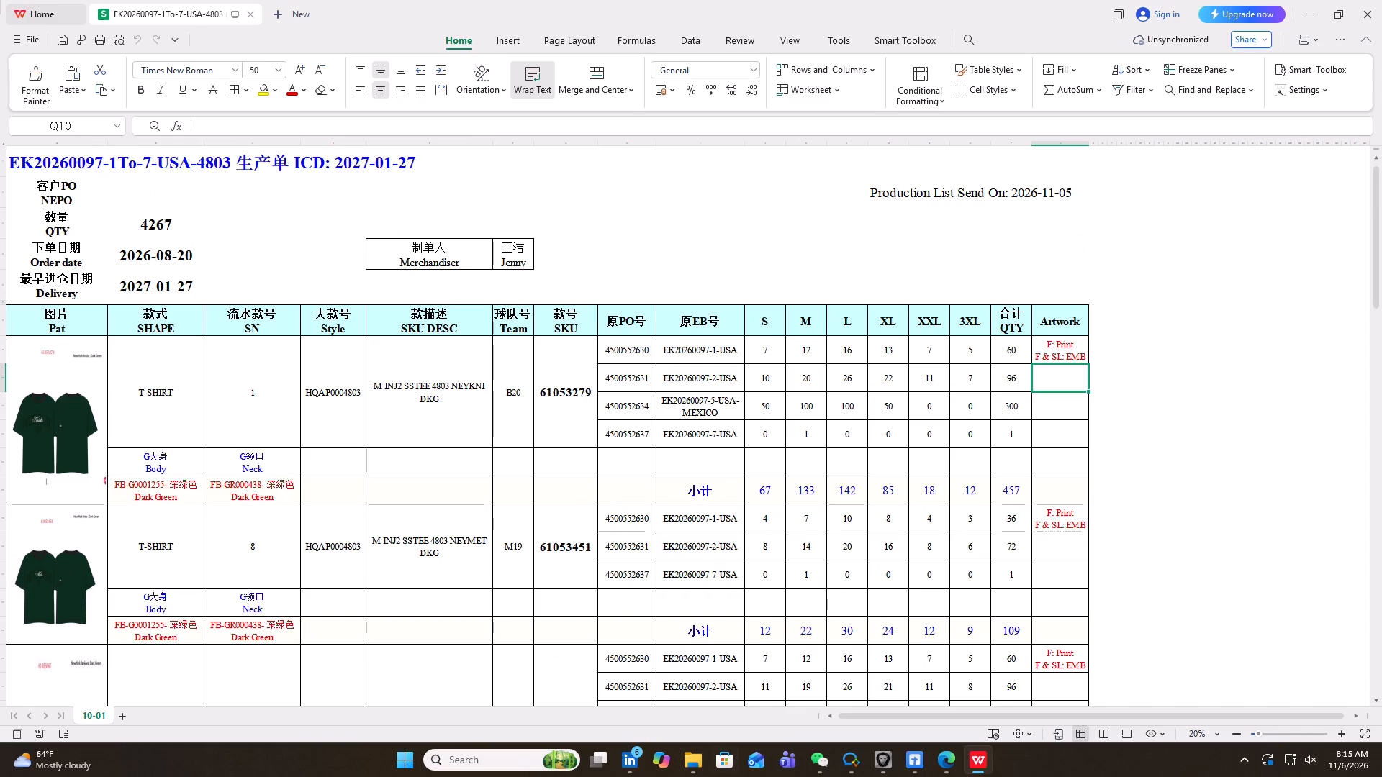
In a new File Explorer tab, check the contents of the OneDrive_2026-11-05 and OneDrive_2026-11-04 archives in Downloads.
left_click(701, 753)
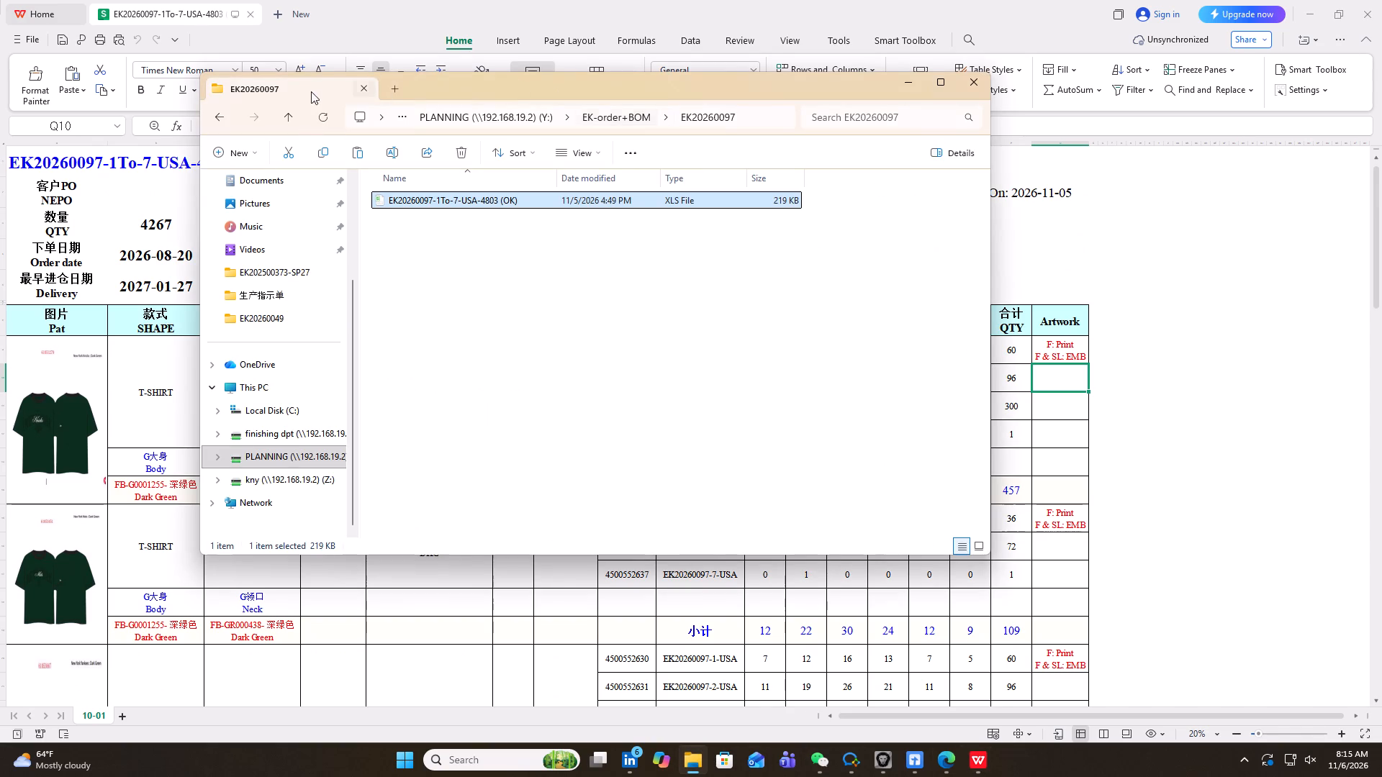
left_click(396, 86)
scroll(266, 335, "up", 2)
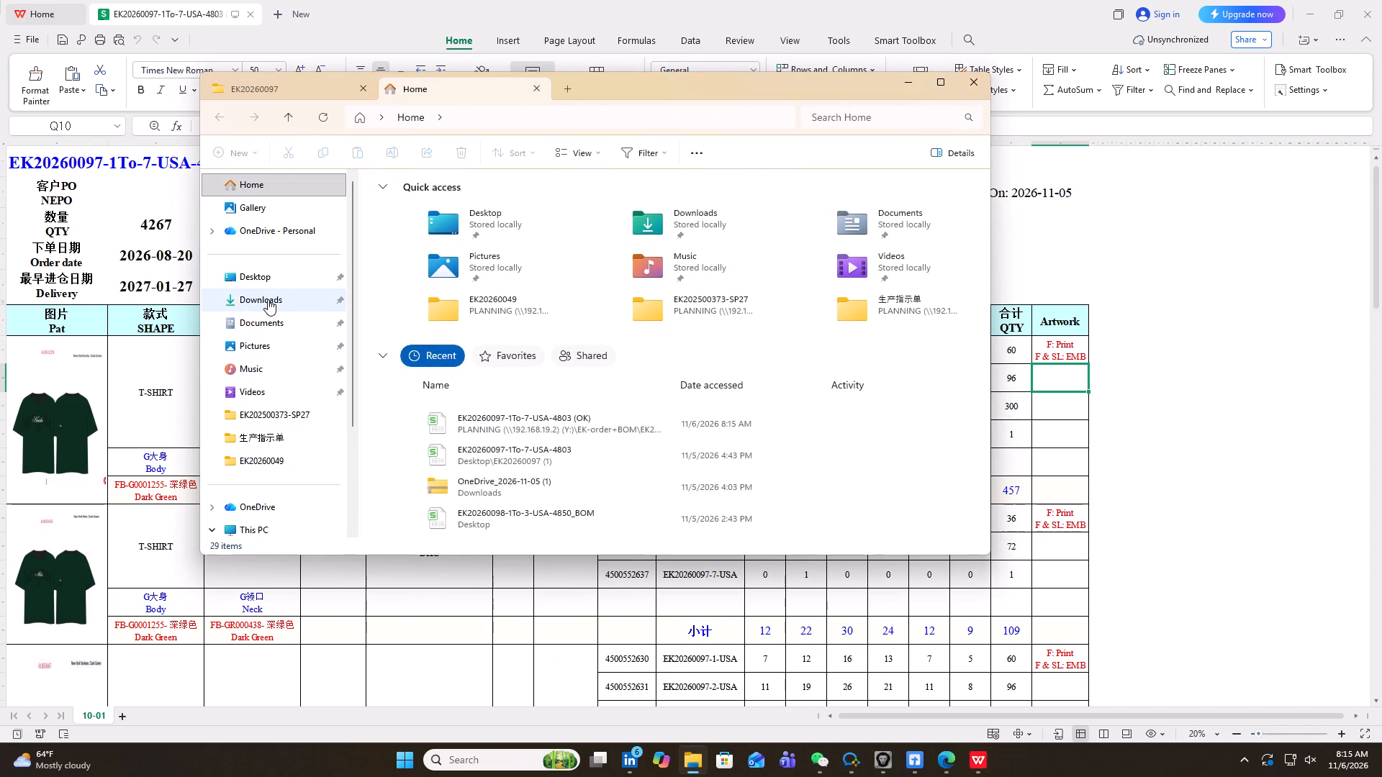
double_click(268, 299)
double_click(454, 226)
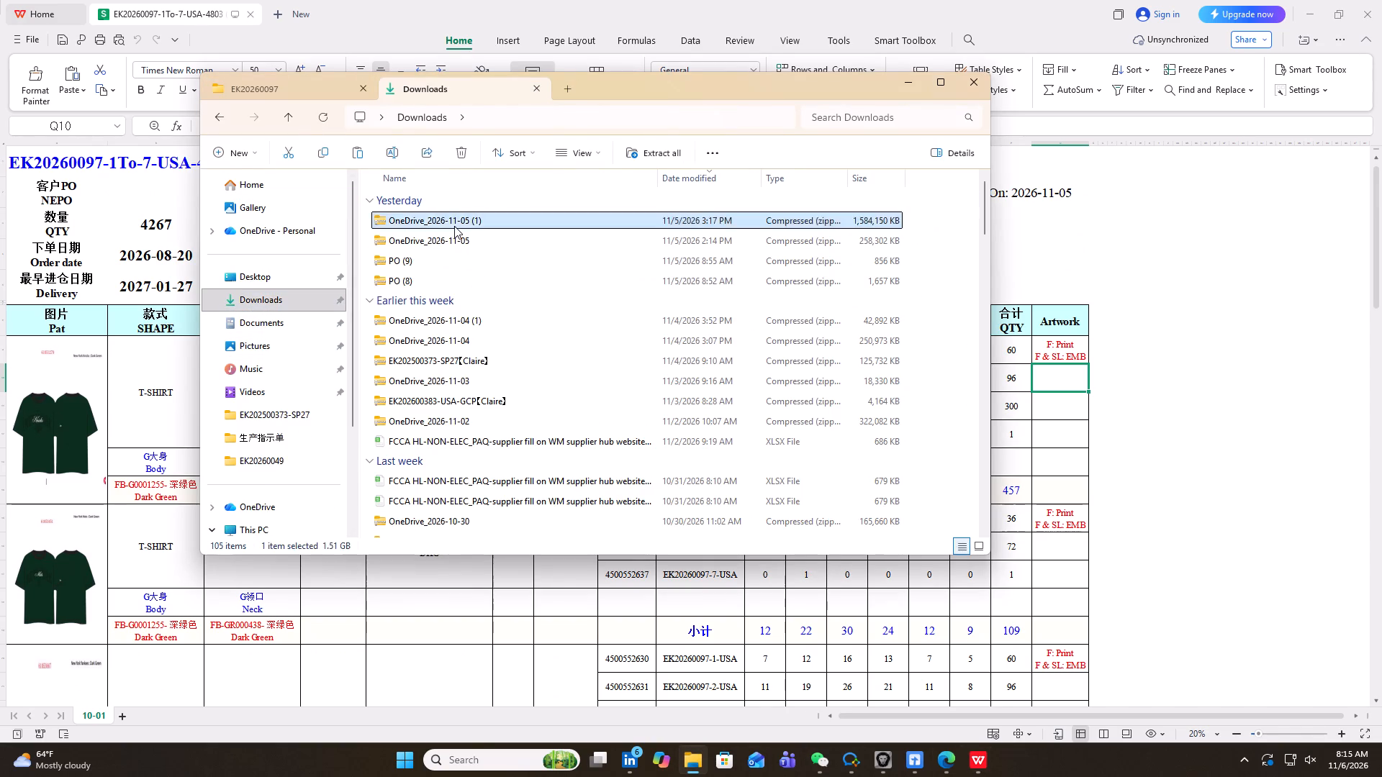
left_click(287, 114)
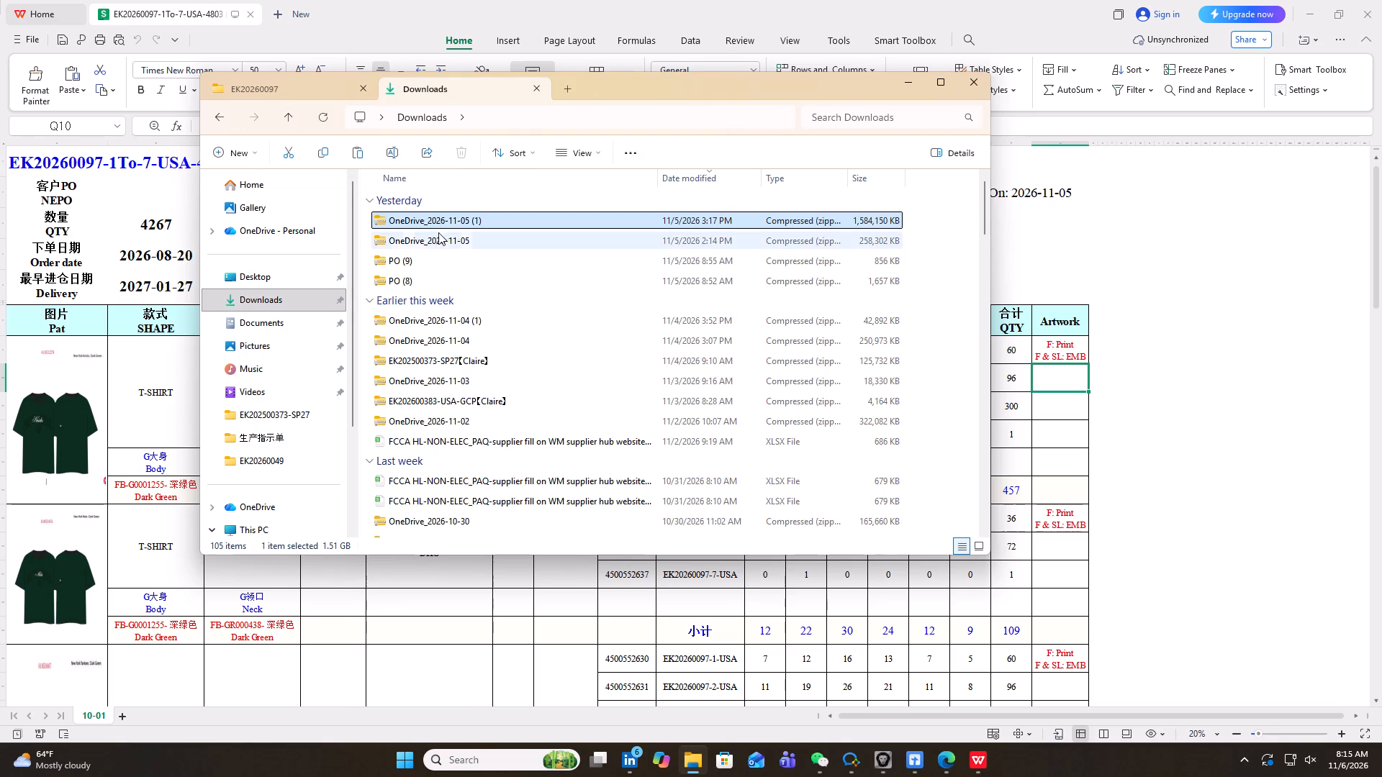
double_click(441, 235)
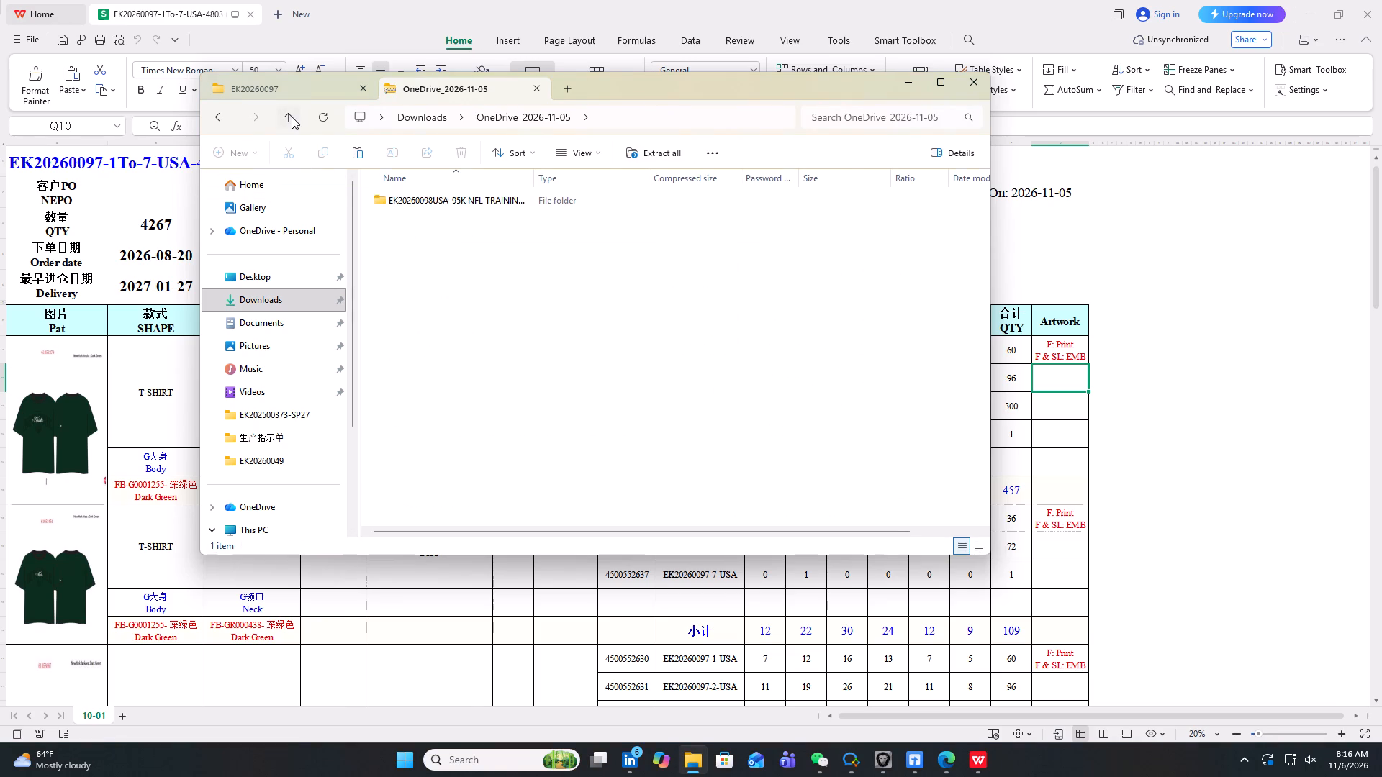
left_click(292, 117)
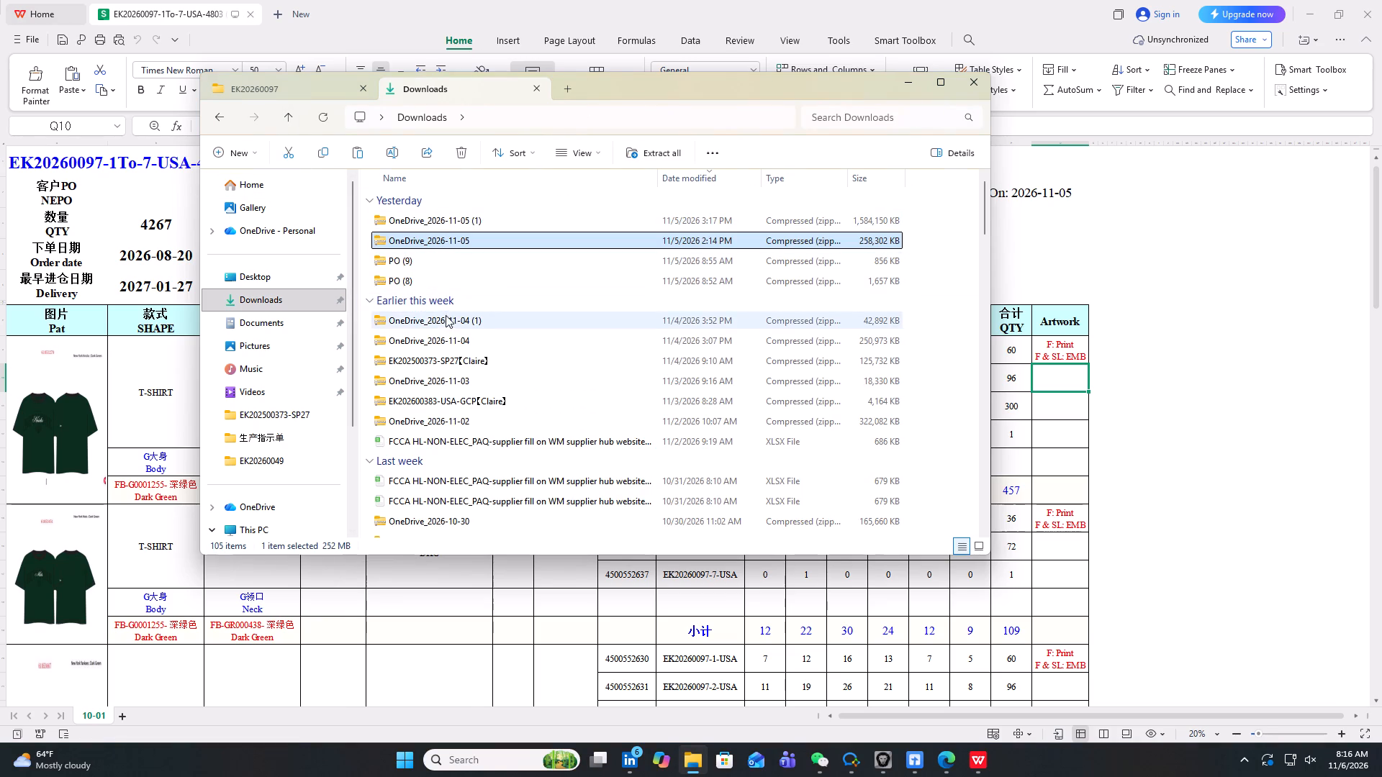
double_click(441, 321)
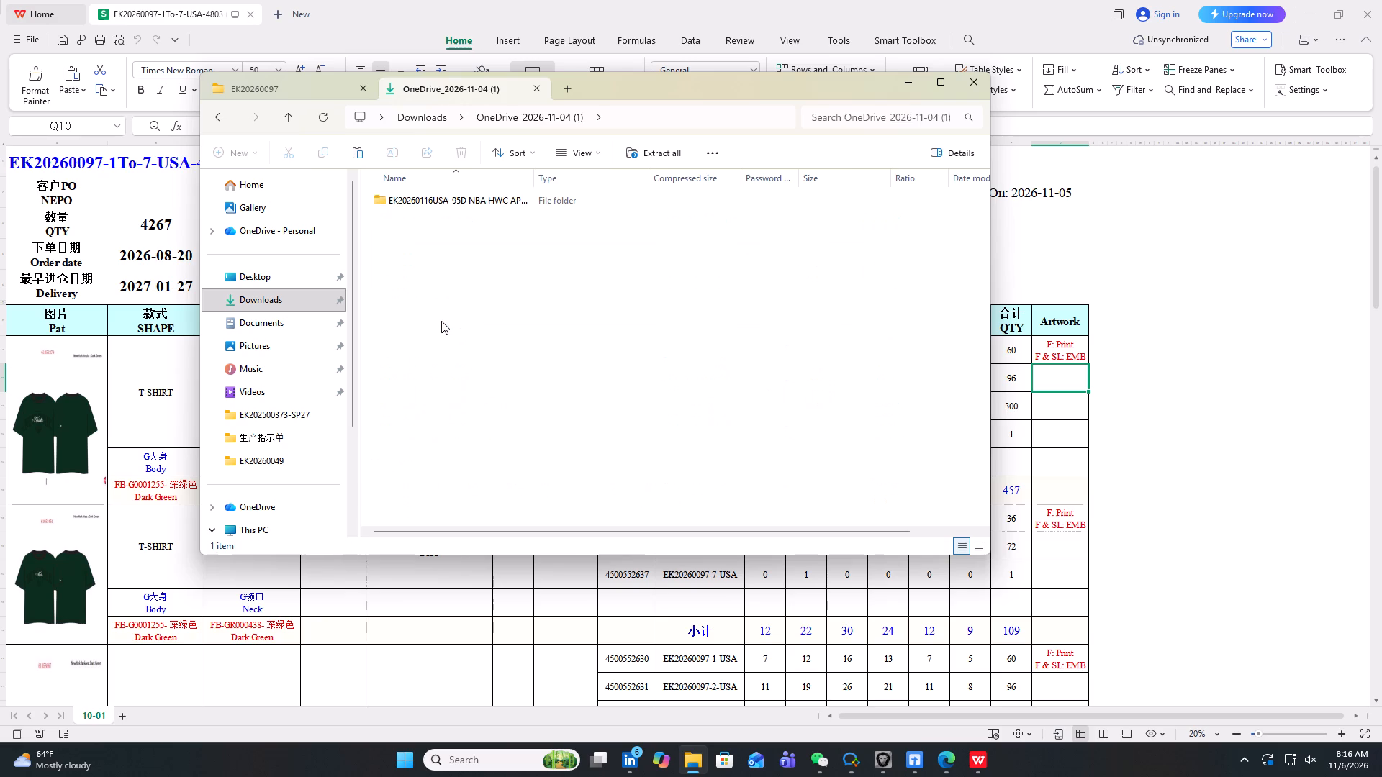
left_click(282, 117)
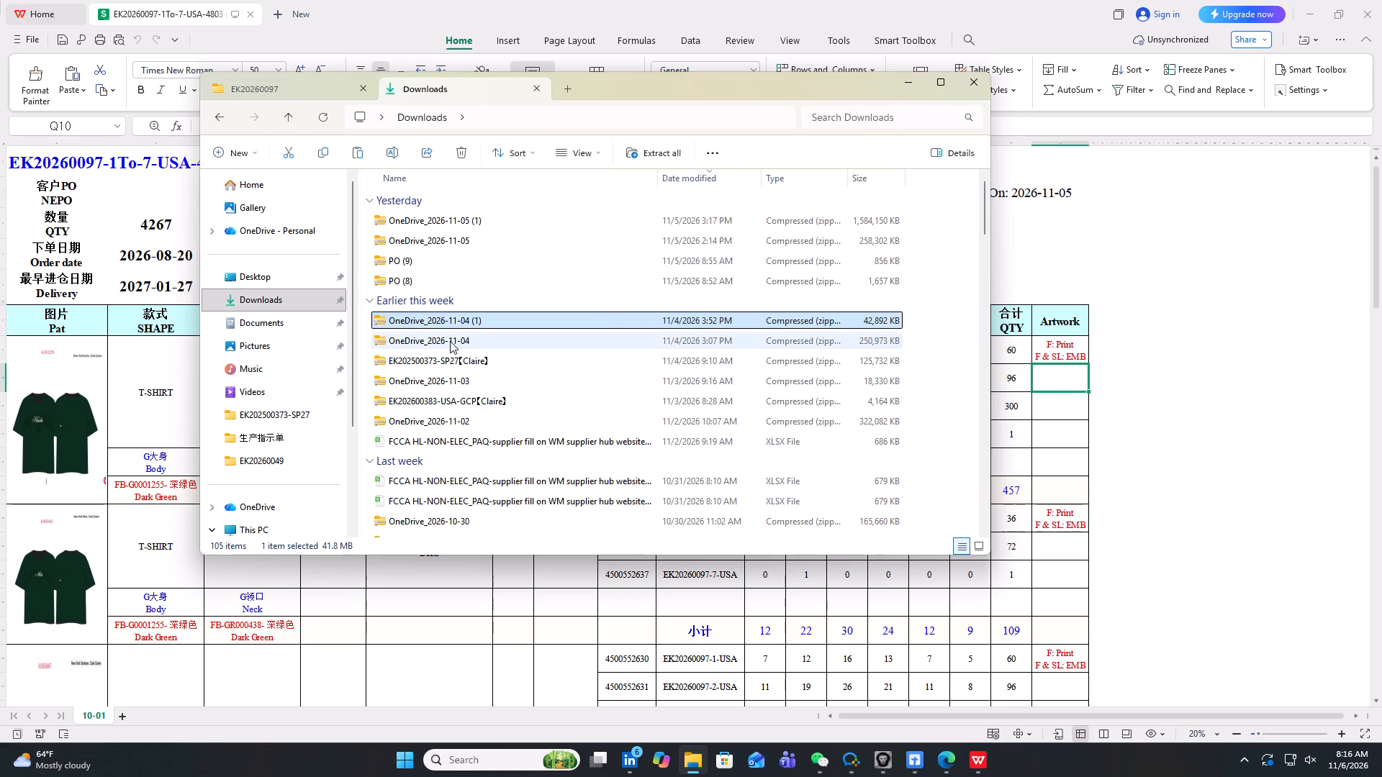
double_click(450, 341)
left_click(282, 115)
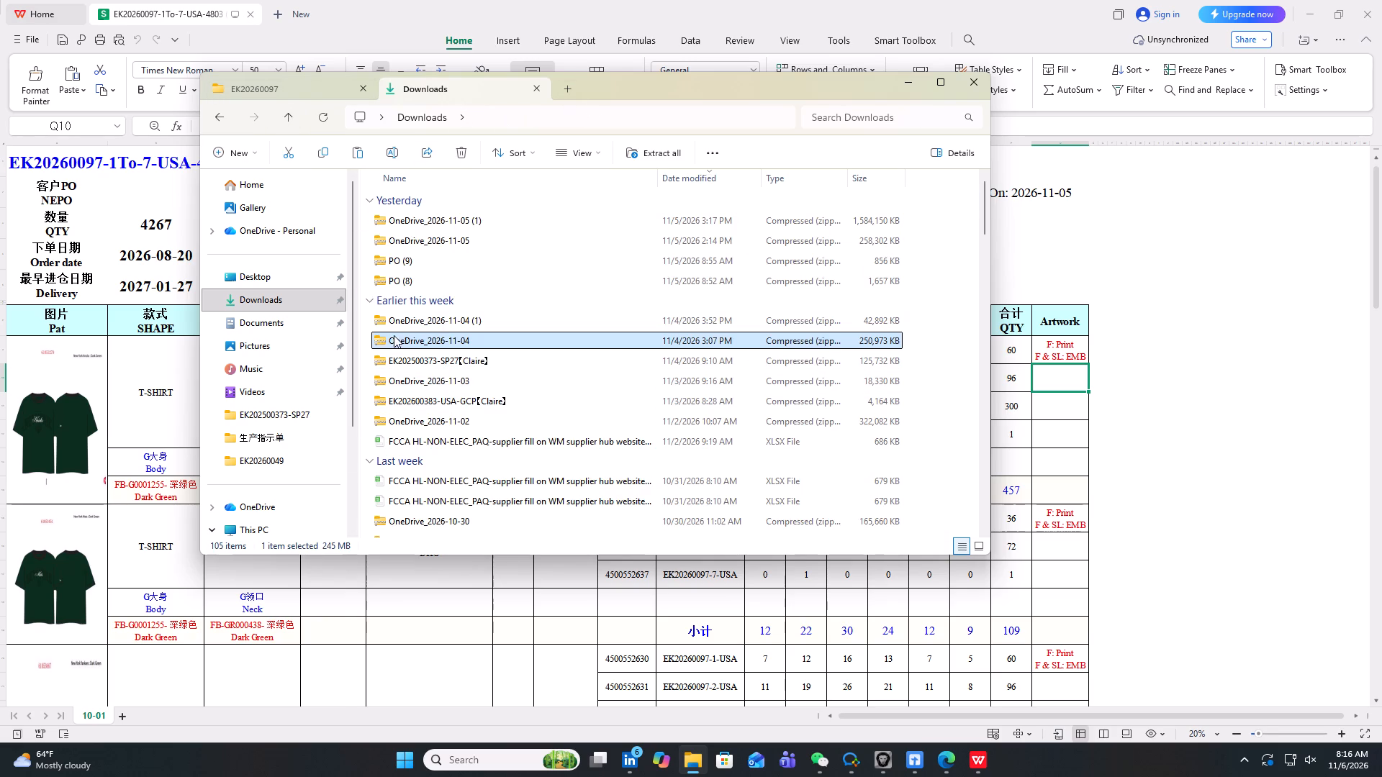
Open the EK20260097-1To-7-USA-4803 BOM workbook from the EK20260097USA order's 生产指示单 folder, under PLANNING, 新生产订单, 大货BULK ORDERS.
scroll(329, 459, "down", 2)
double_click(290, 459)
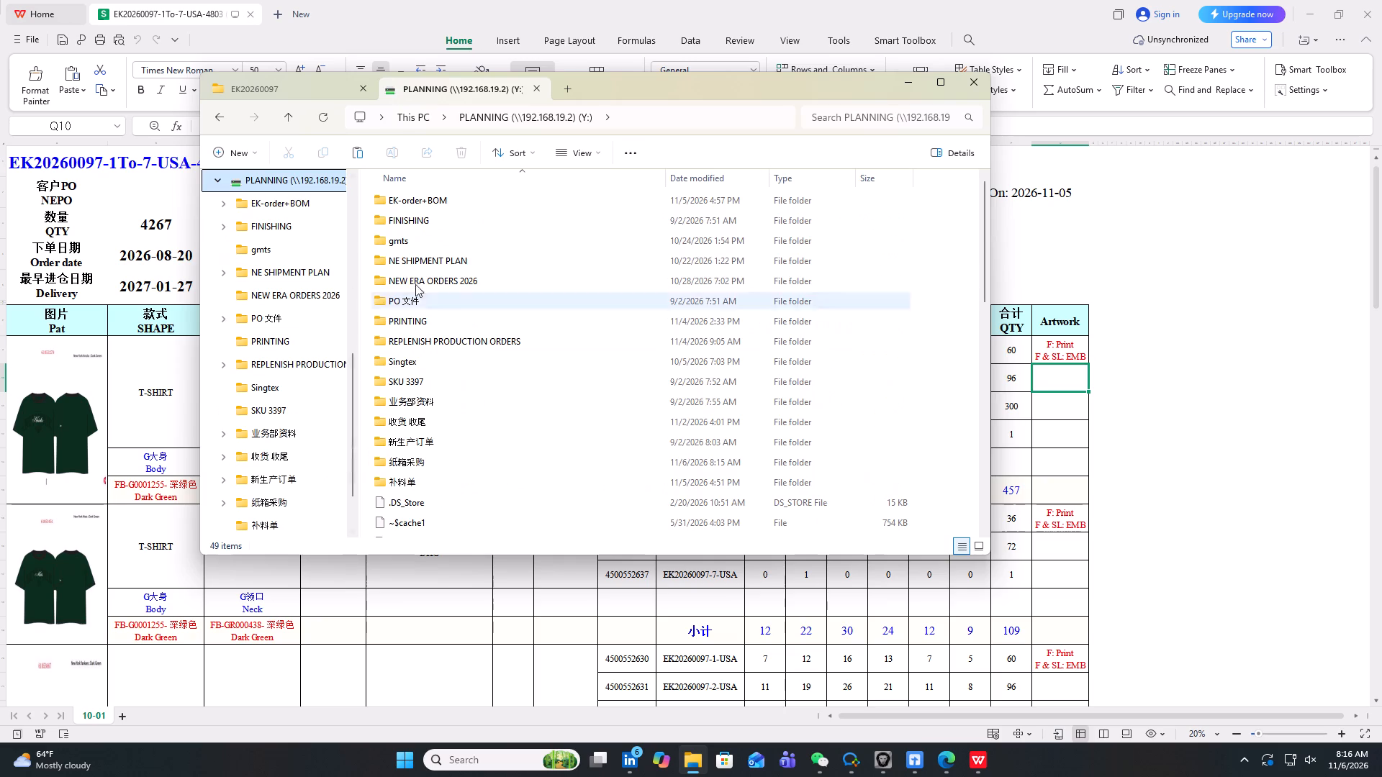
double_click(431, 439)
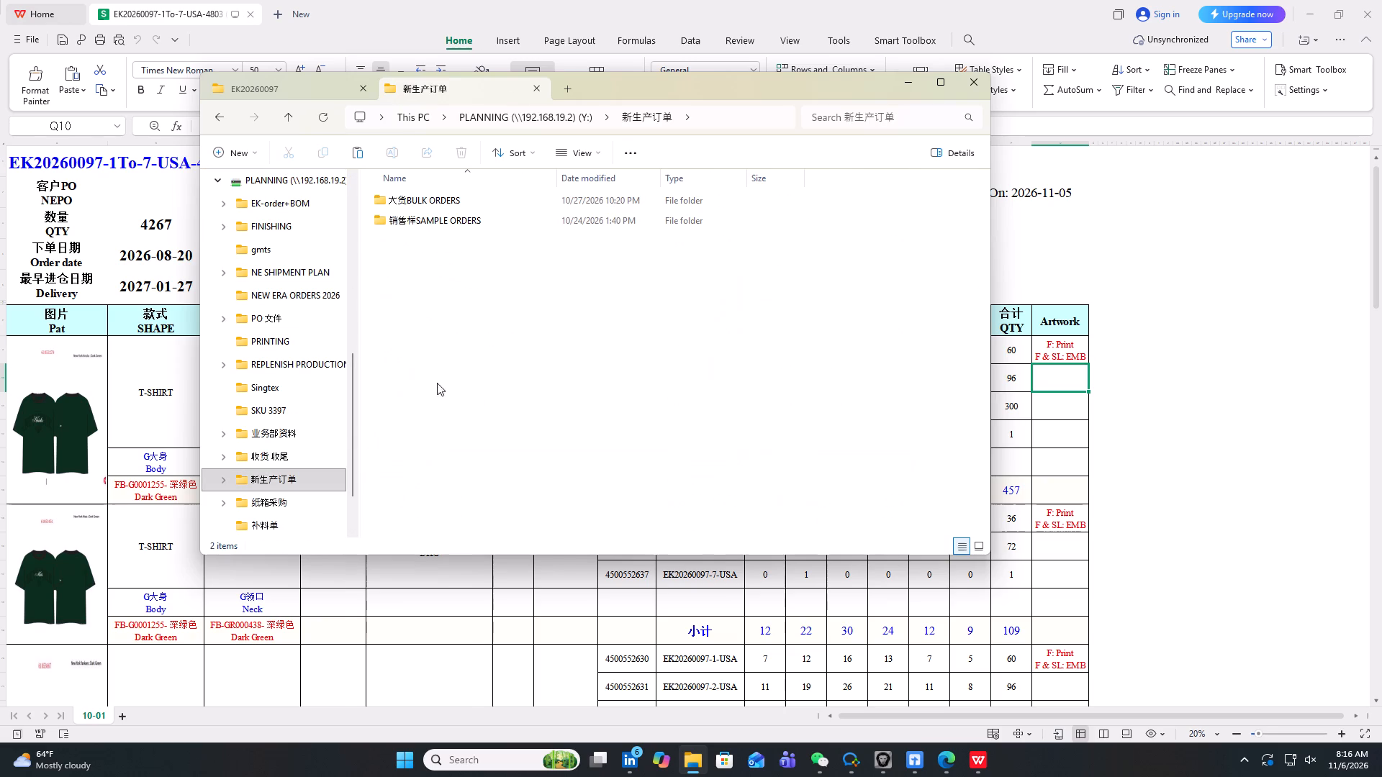
double_click(448, 204)
scroll(453, 492, "down", 3)
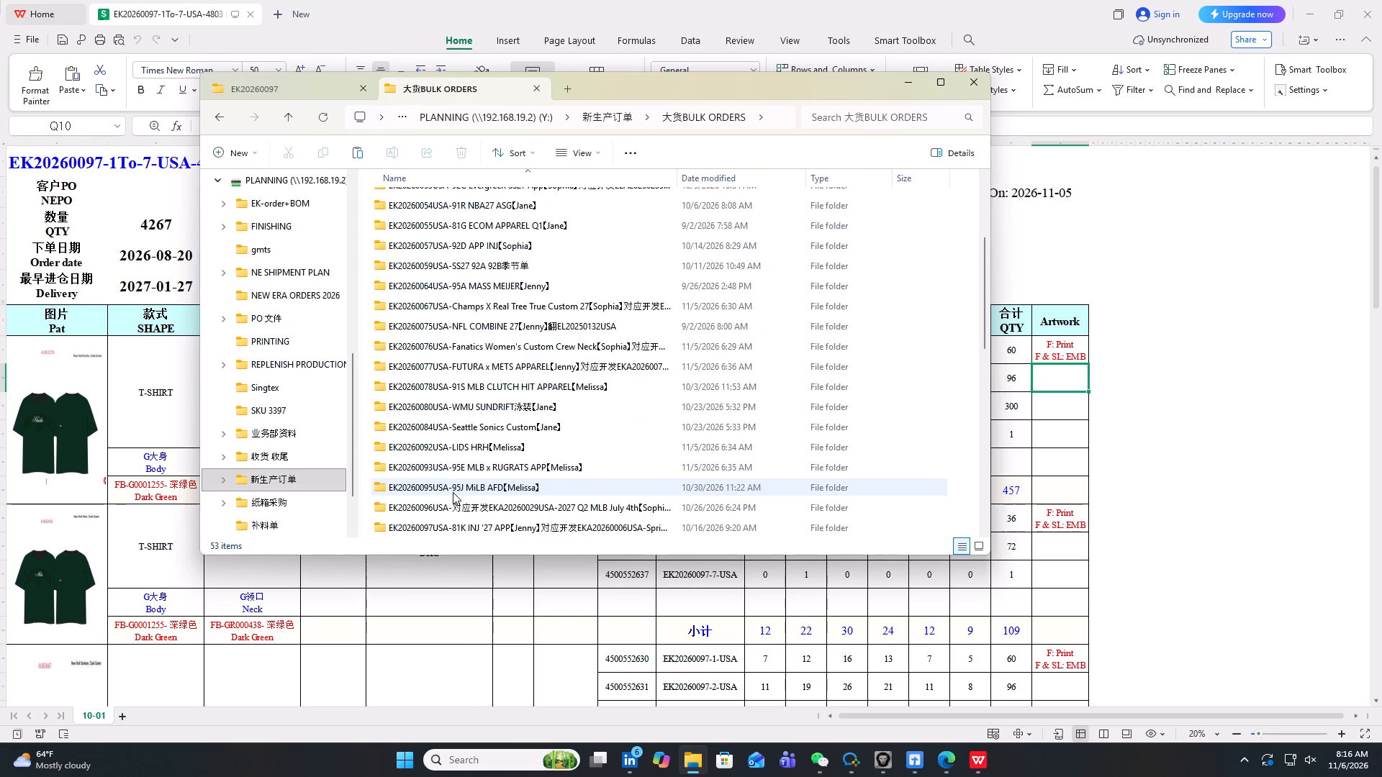
scroll(453, 492, "down", 1)
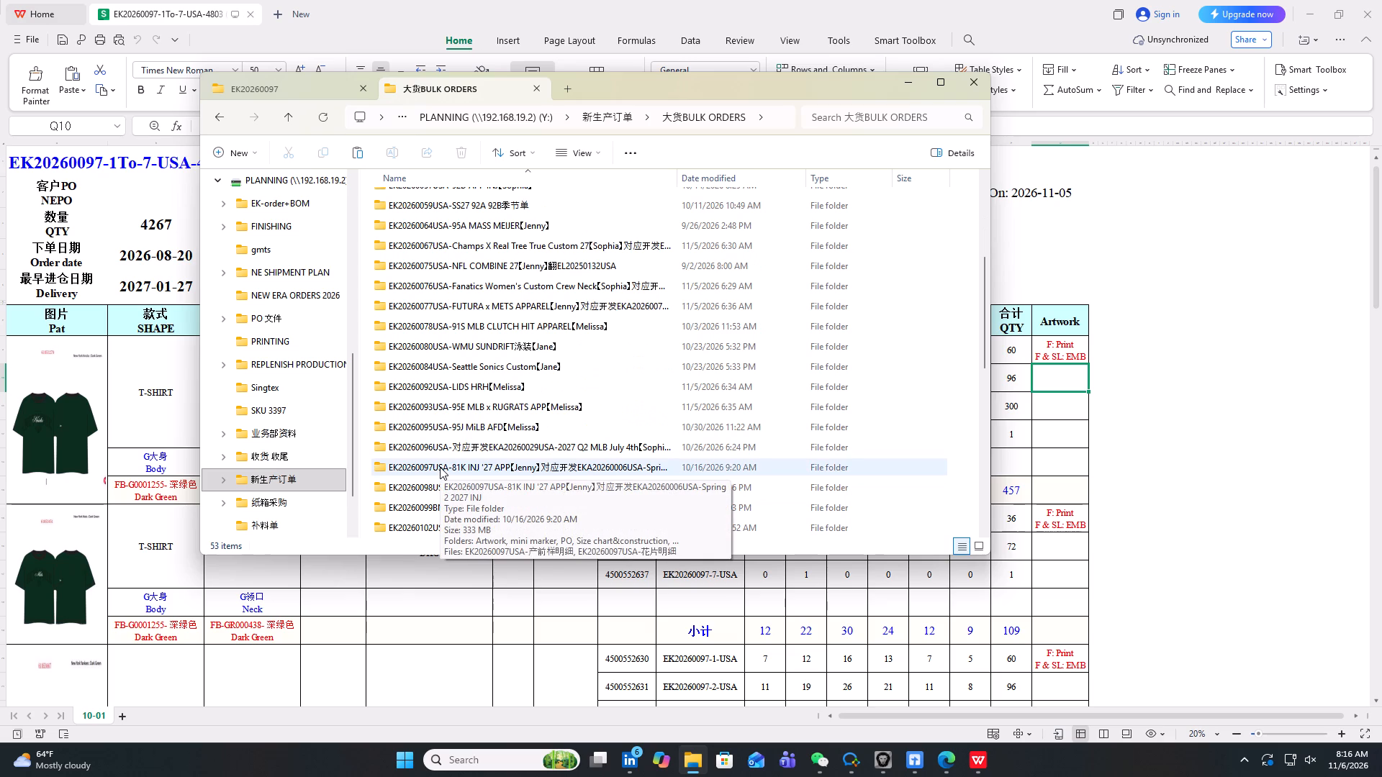
double_click(440, 467)
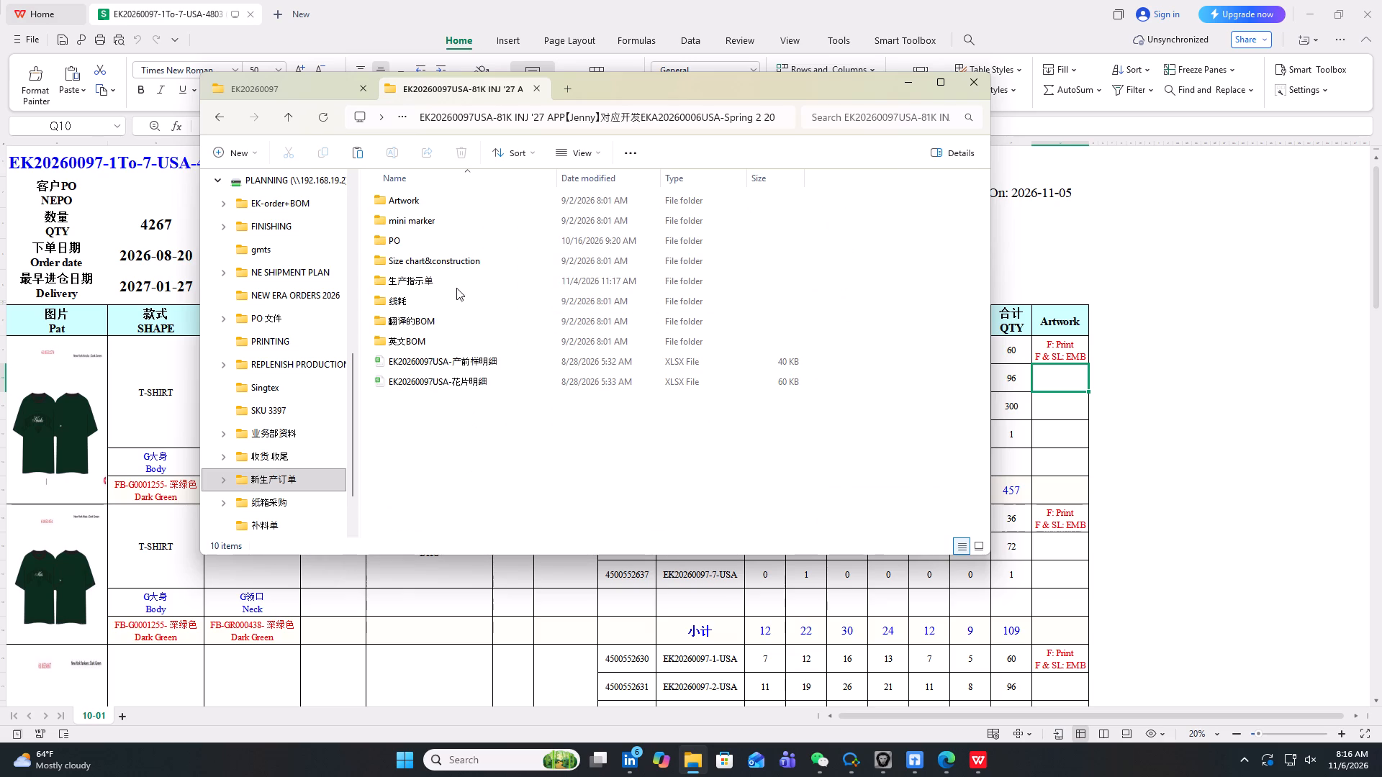
double_click(456, 288)
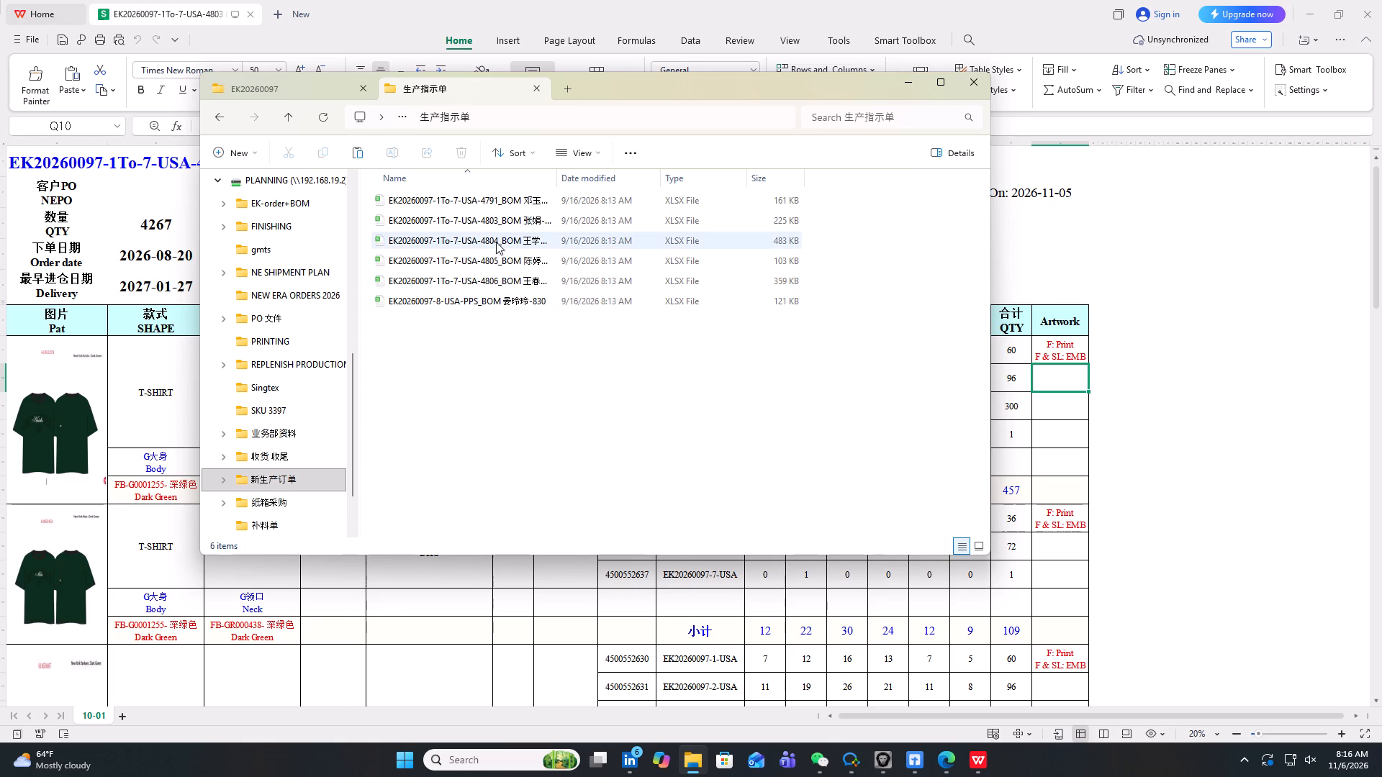
double_click(492, 217)
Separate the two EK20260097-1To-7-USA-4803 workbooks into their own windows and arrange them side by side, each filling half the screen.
scroll(429, 385, "up", 2)
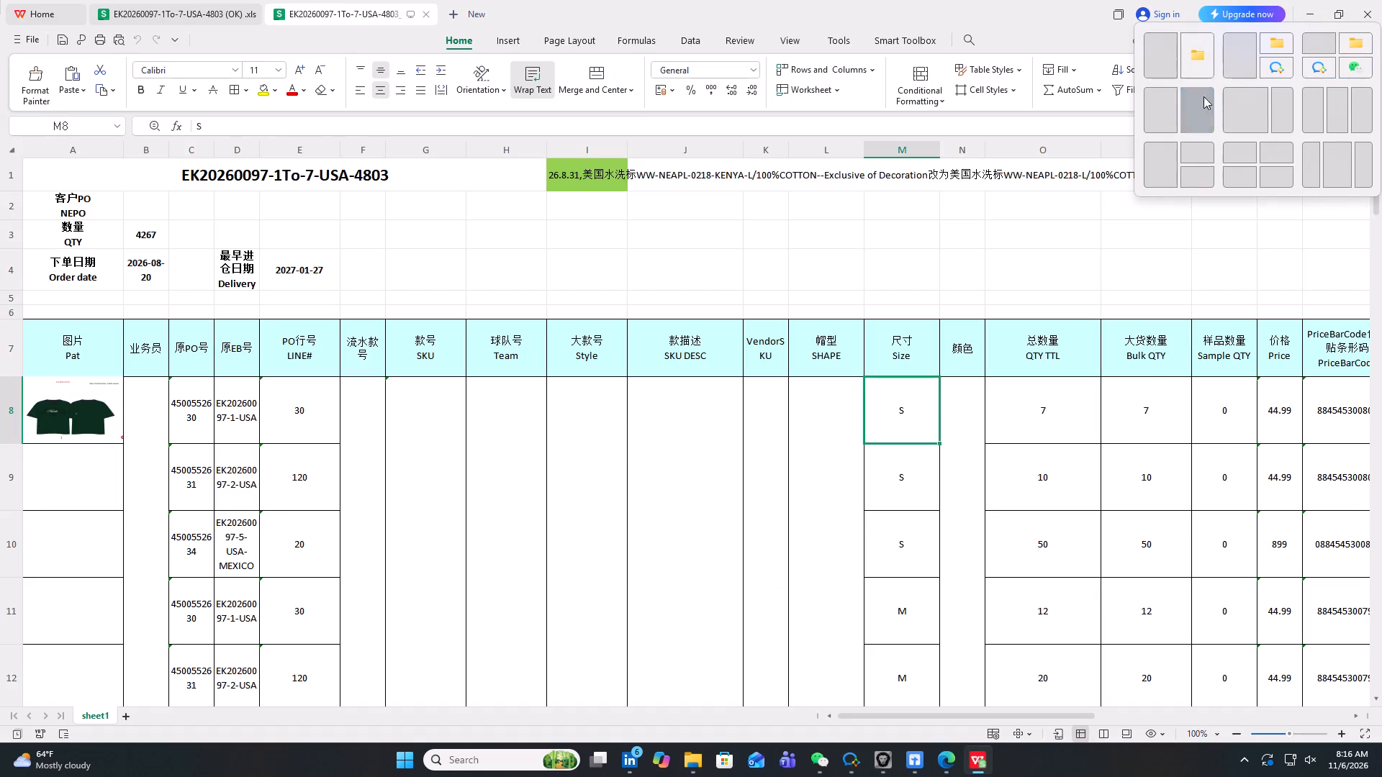
left_click(1163, 114)
left_click_drag(102, 16, 574, 140)
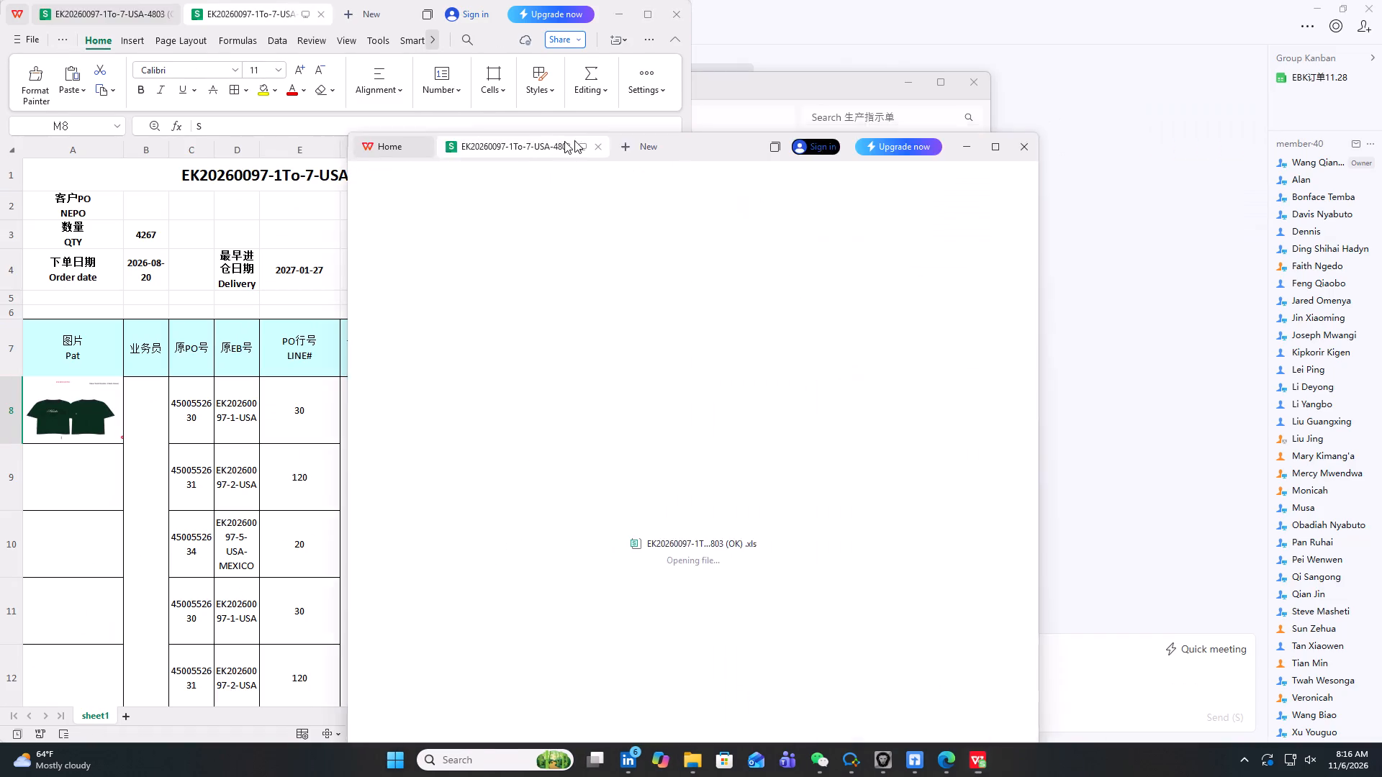
left_click_drag(574, 140, 616, 132)
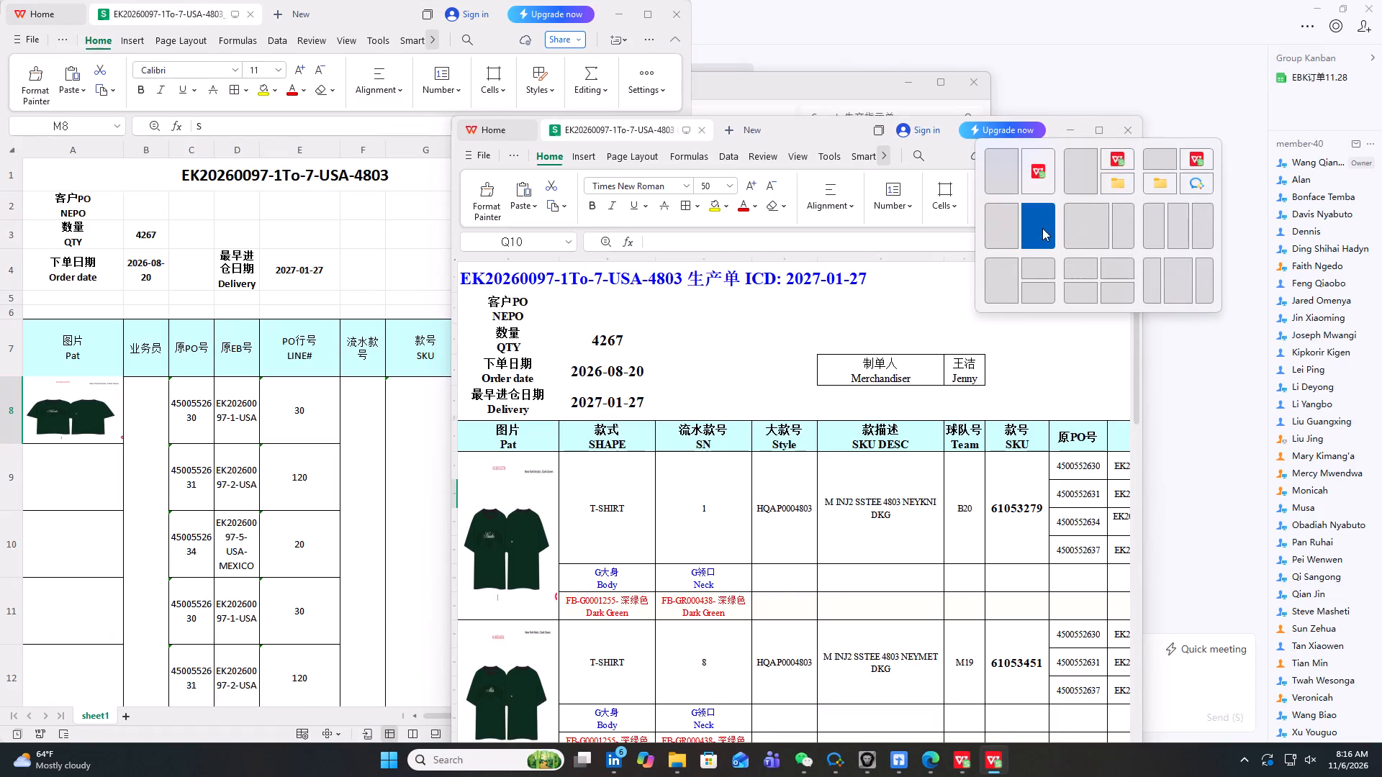
left_click(1042, 228)
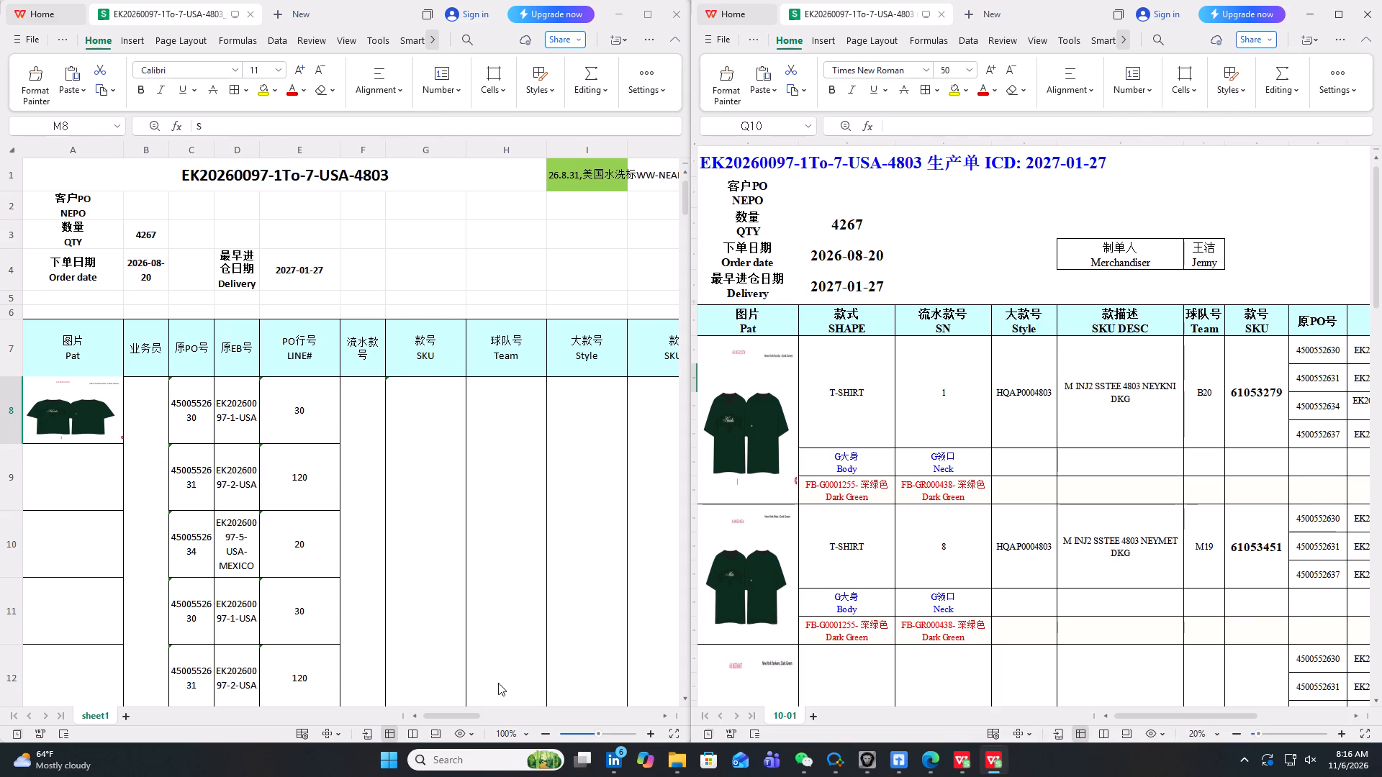
Examine the material columns of the 4803 BOM, widening G大身 Body and G领口 Neck to read their fabric entries.
scroll(428, 536, "up", 2)
left_click_drag(443, 714, 554, 710)
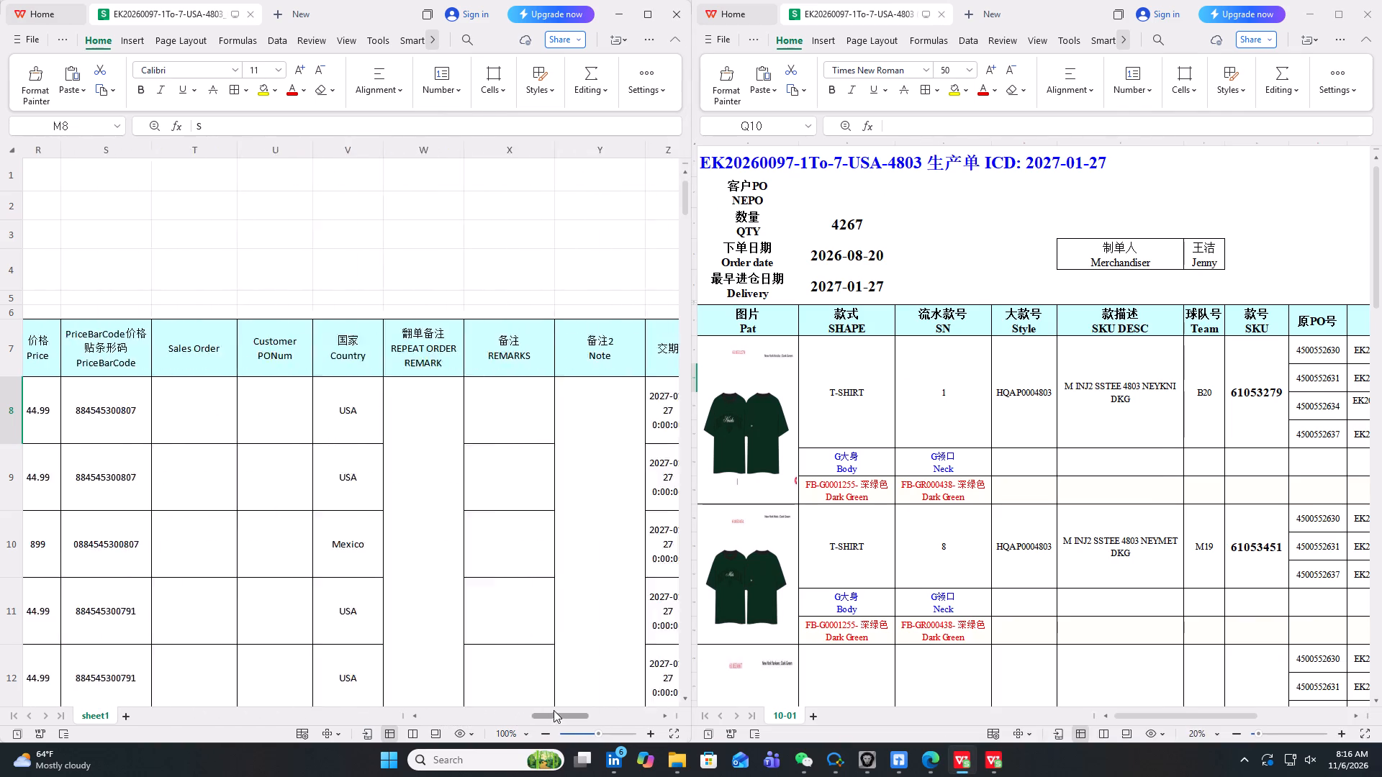
left_click_drag(554, 710, 628, 703)
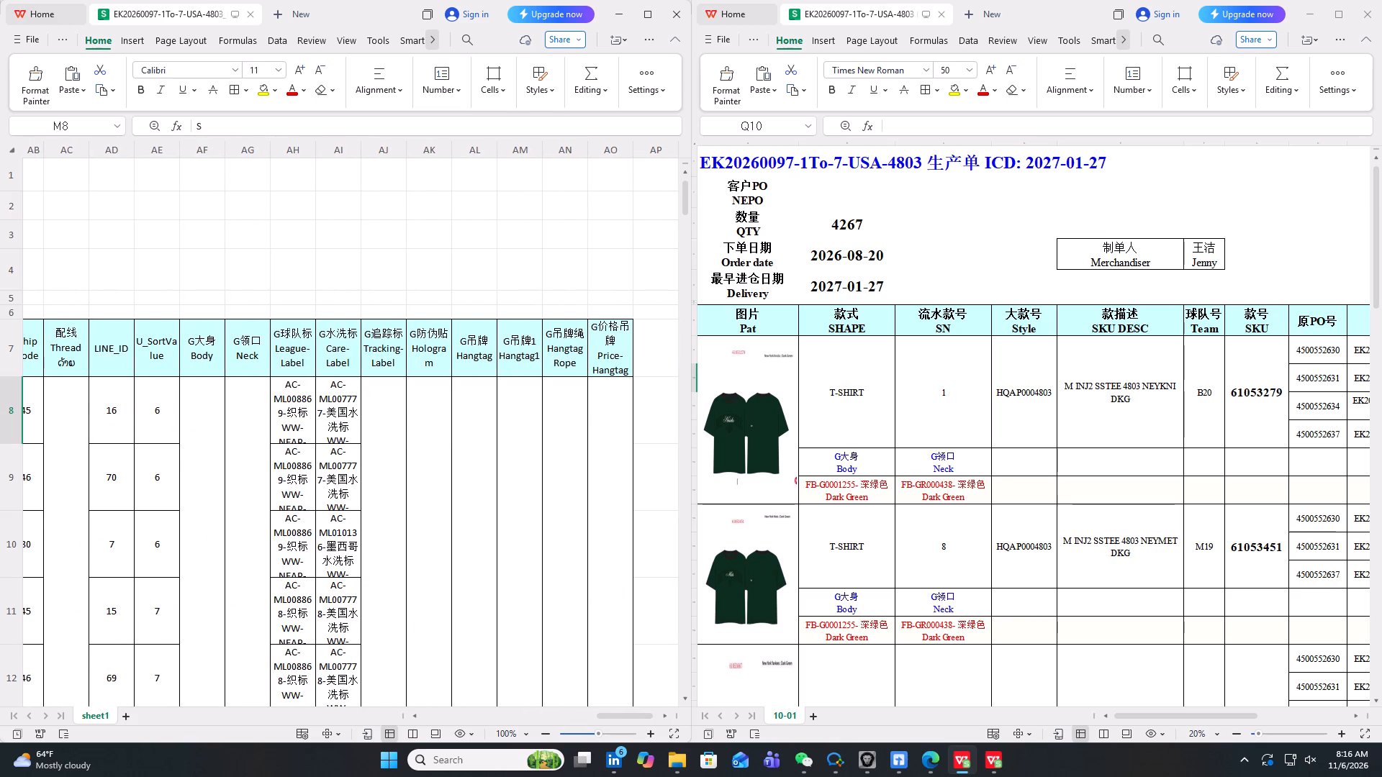
scroll(325, 479, "down", 7)
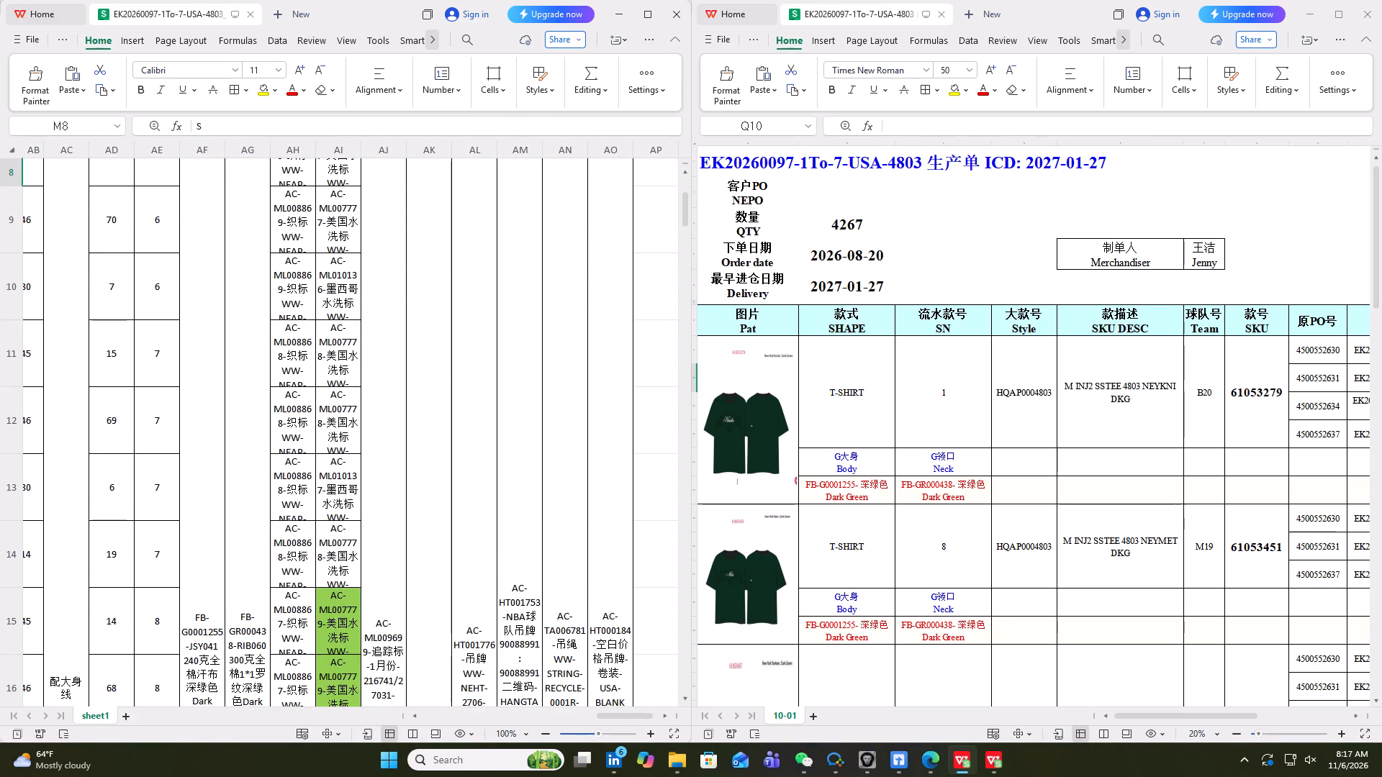
left_click_drag(204, 150, 248, 157)
left_click_drag(226, 153, 240, 155)
left_click_drag(239, 151, 249, 155)
scroll(279, 509, "down", 3)
left_click(221, 569)
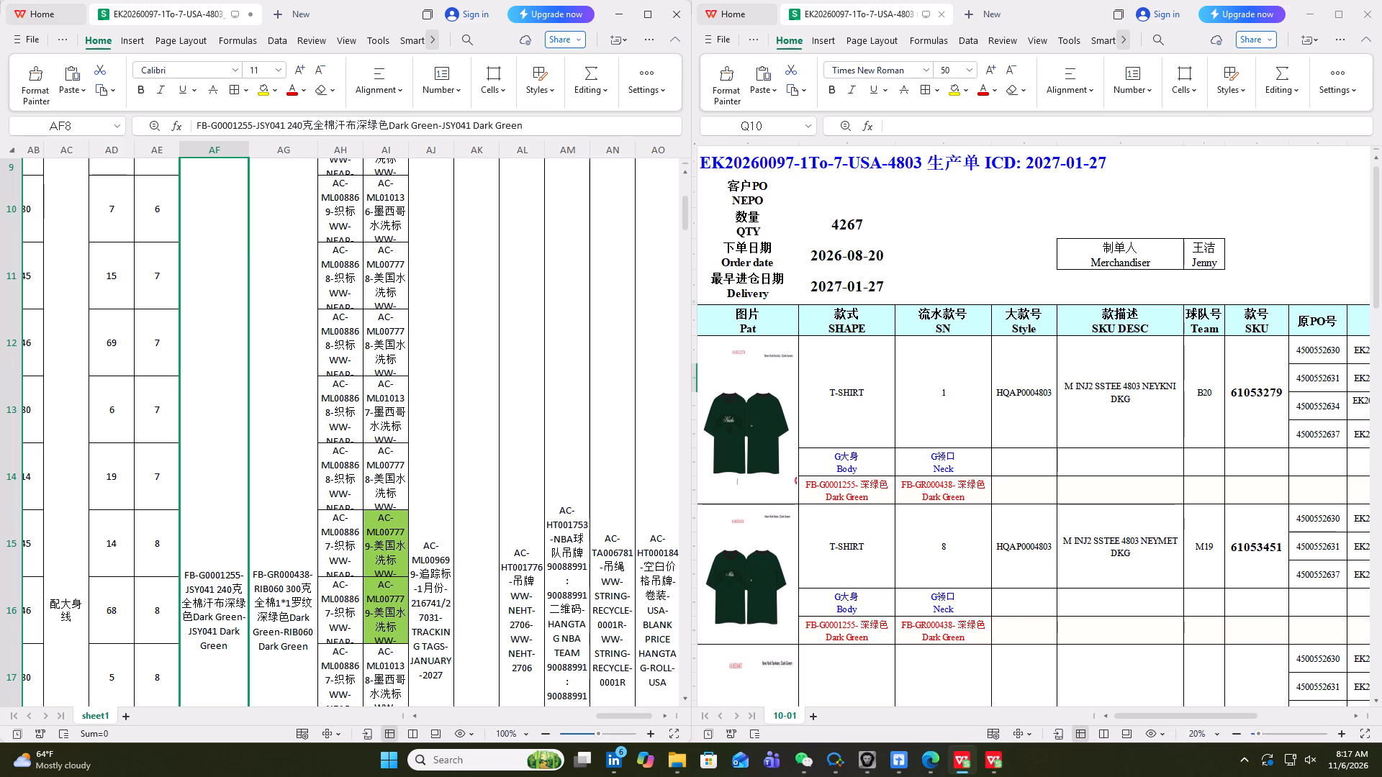
left_click(294, 547)
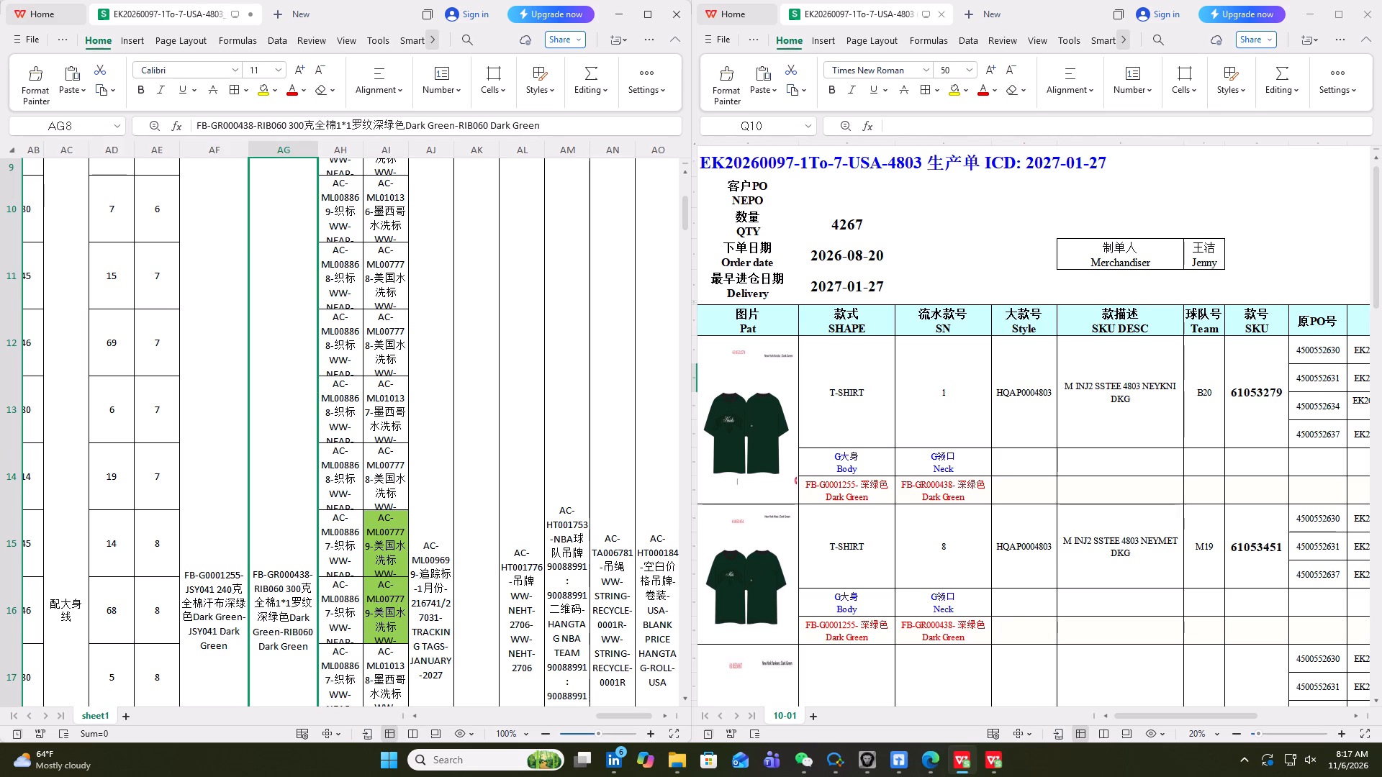
Add filters to header row 7 of the 4803 BOM list.
scroll(213, 251, "up", 3)
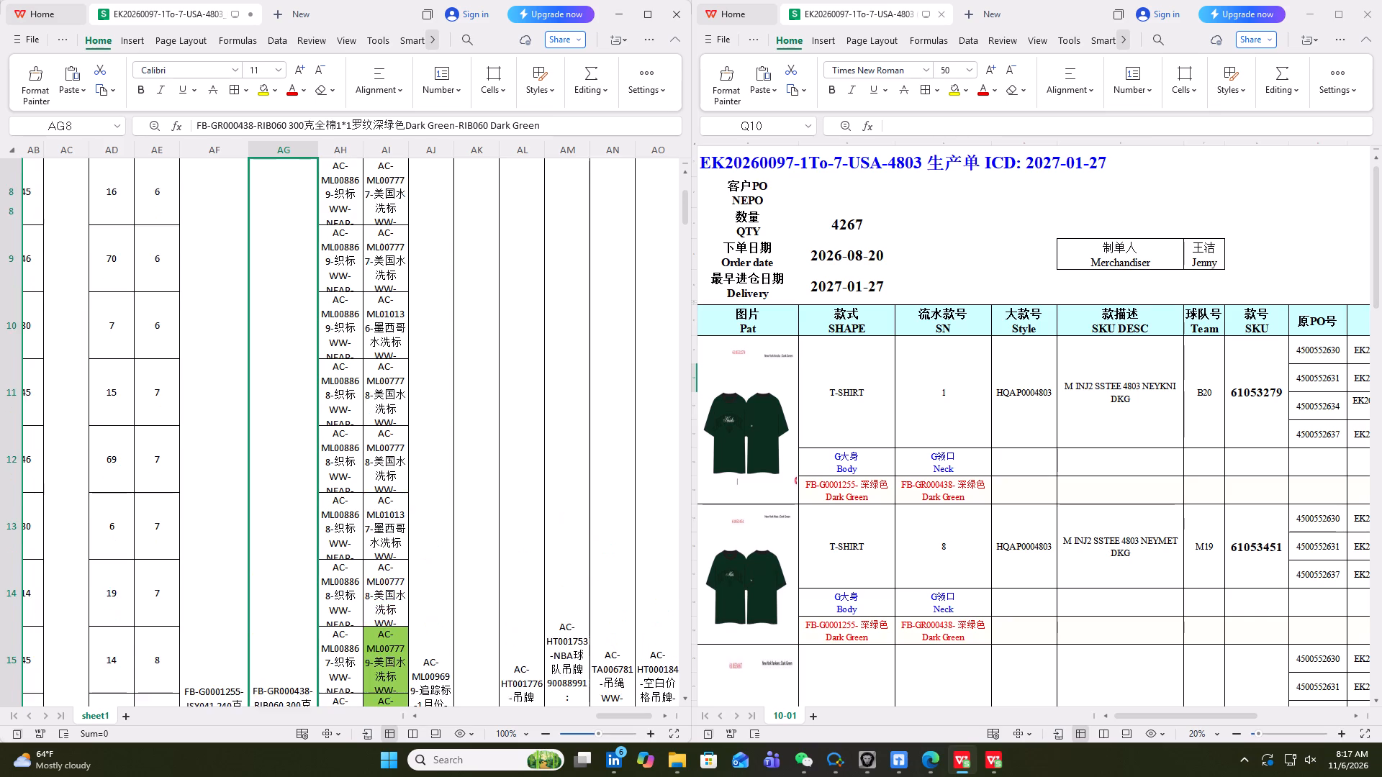
scroll(220, 245, "up", 5)
scroll(220, 245, "down", 3)
left_click(0, 196)
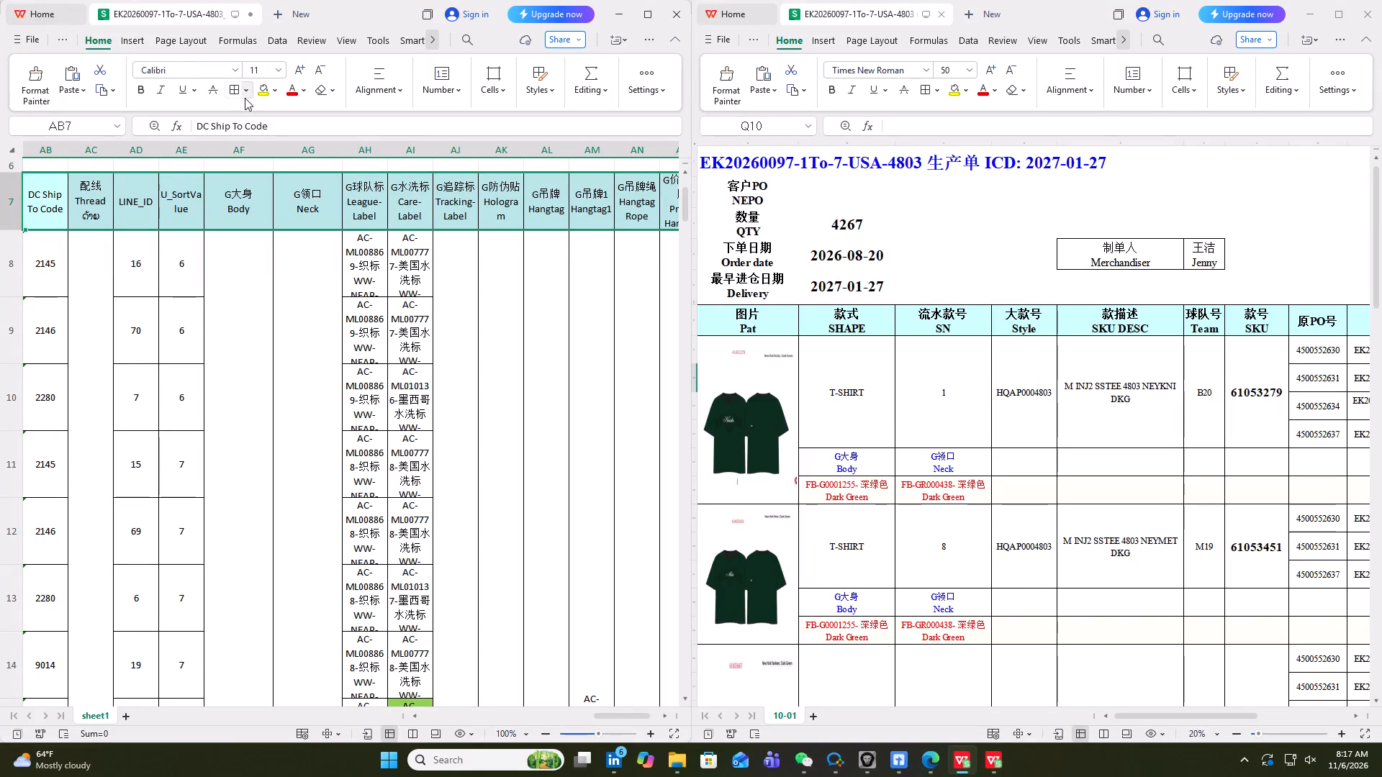
scroll(246, 101, "down", 7)
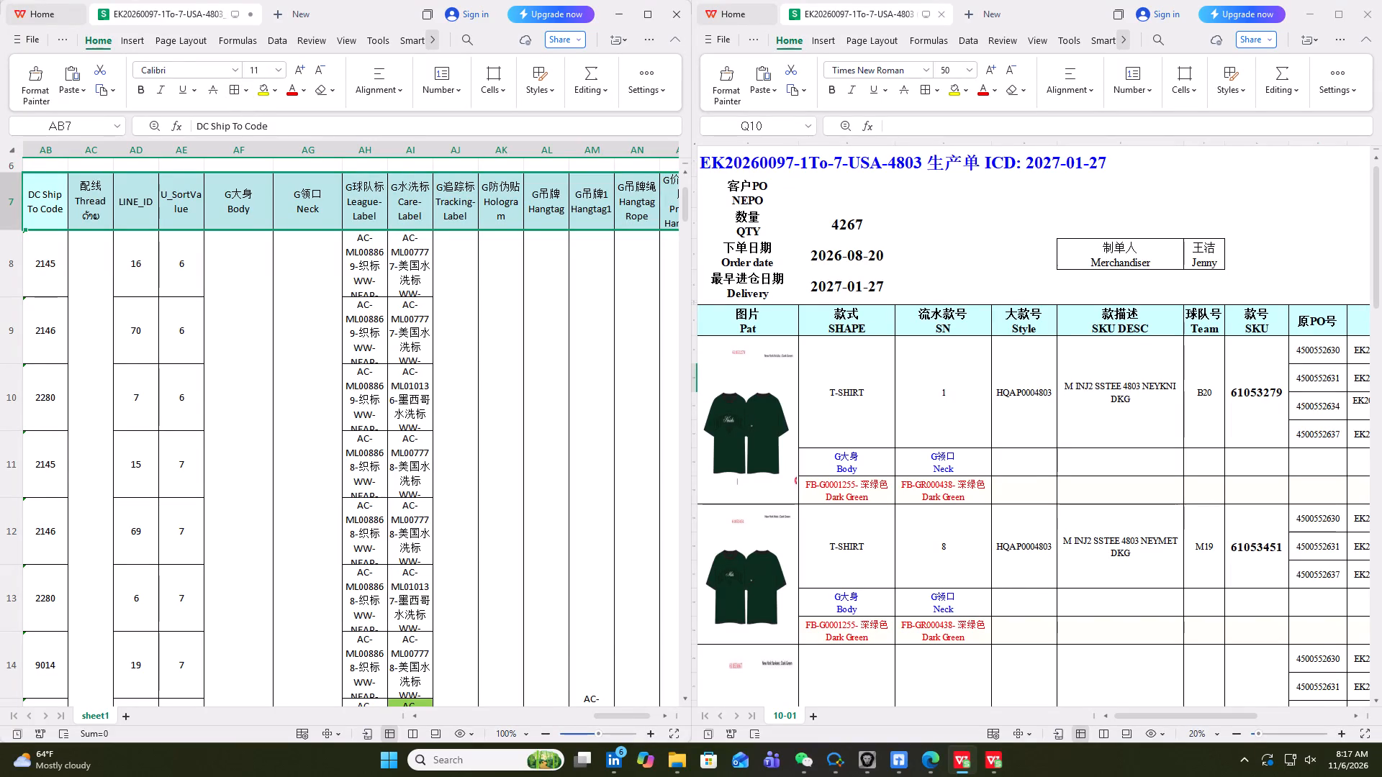
scroll(230, 244, "down", 2)
scroll(231, 245, "up", 1)
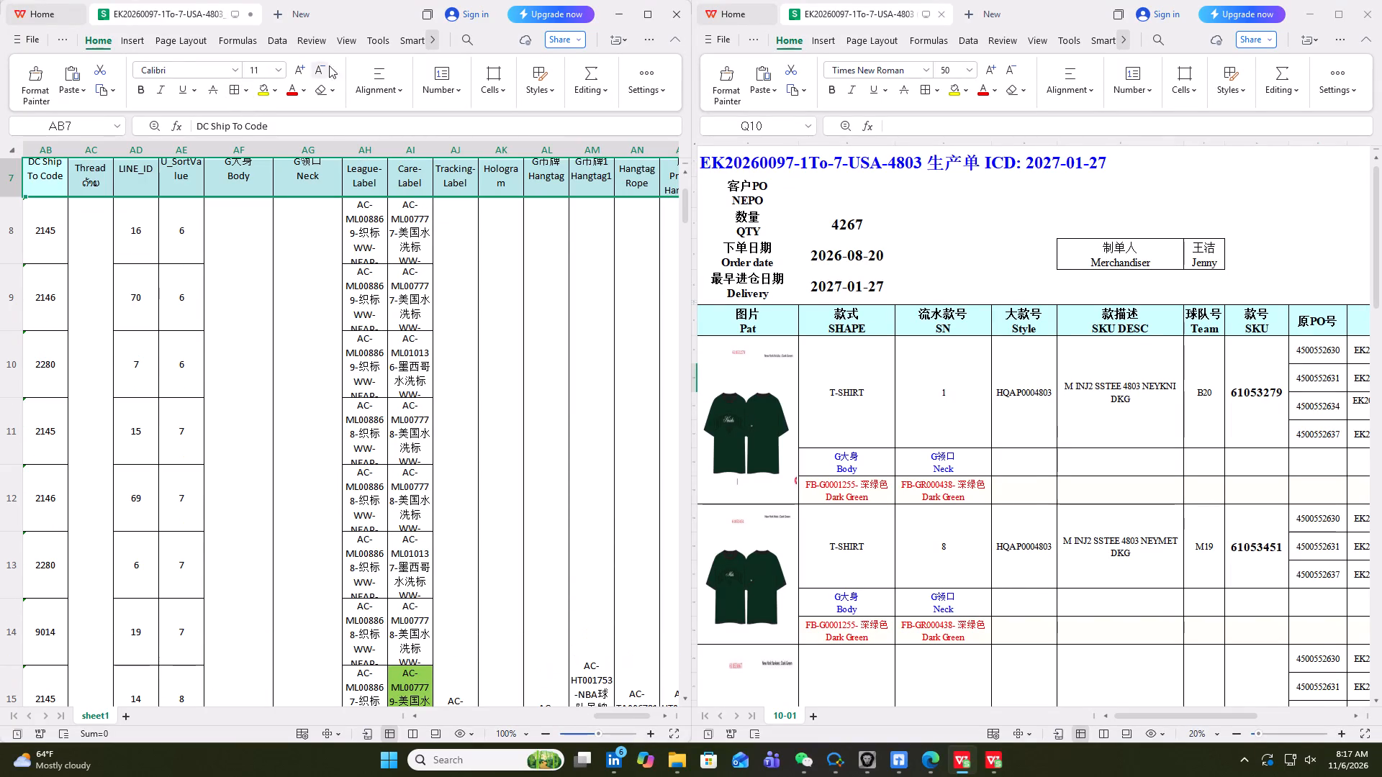
left_click(281, 38)
left_click(89, 68)
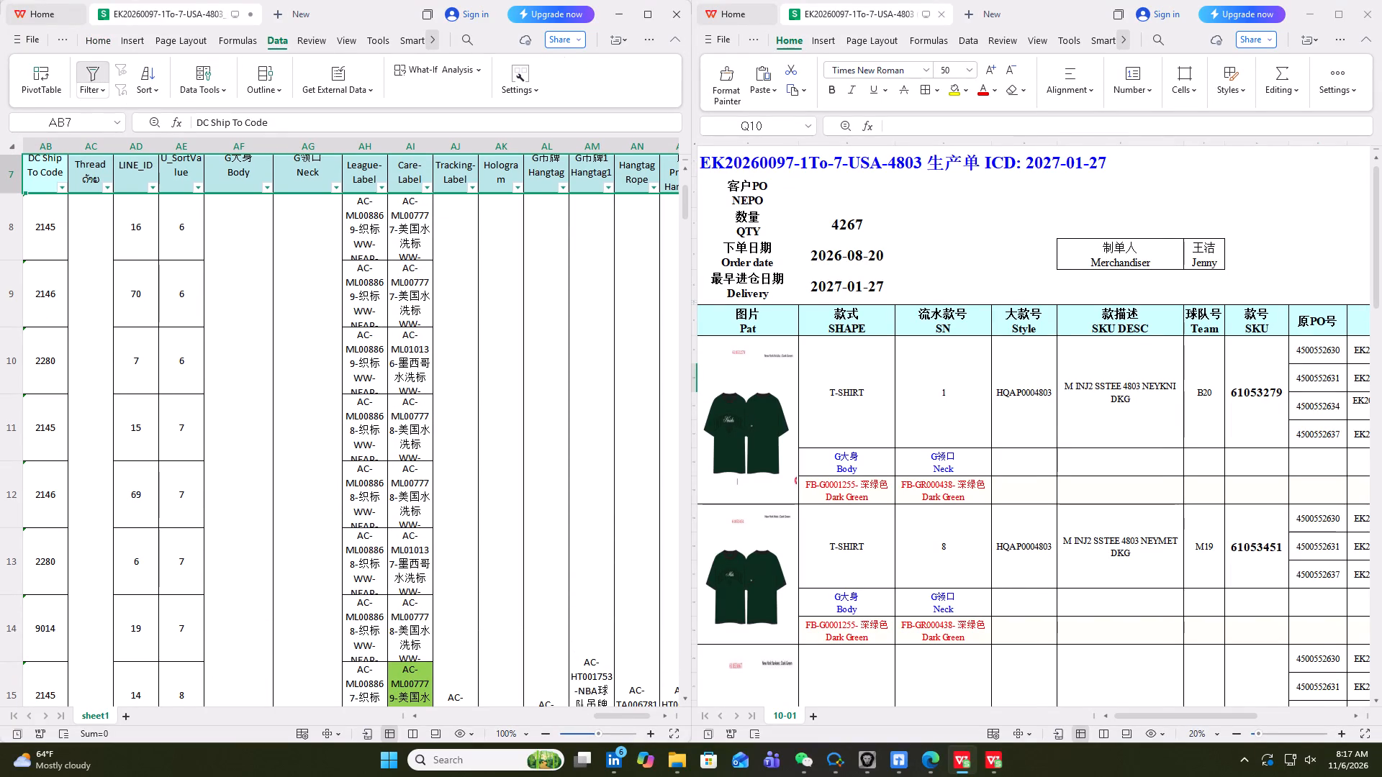
Check the filter value lists of the G大身 Body, G领口 Neck, G球队标 League-Label and G水洗标 Care-Label columns without filtering.
left_click(268, 191)
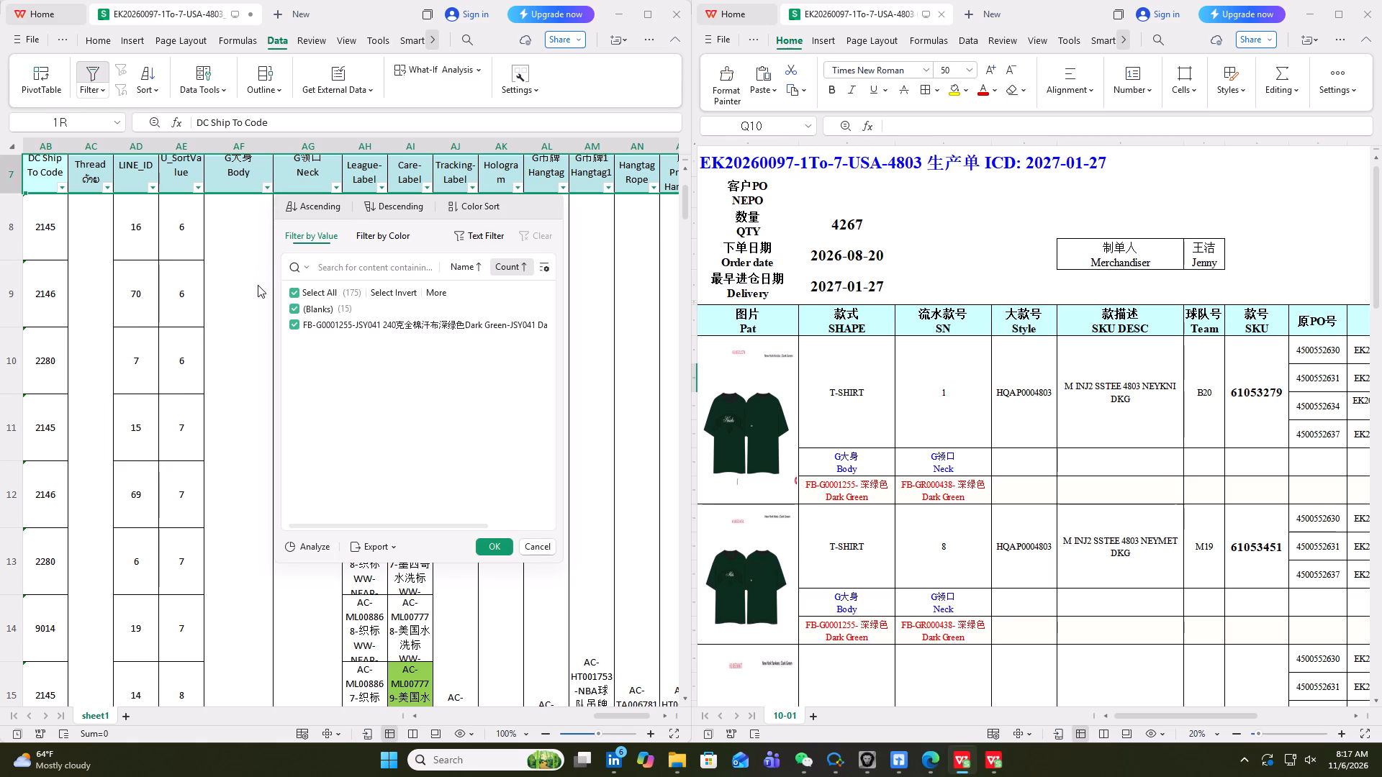
left_click(258, 285)
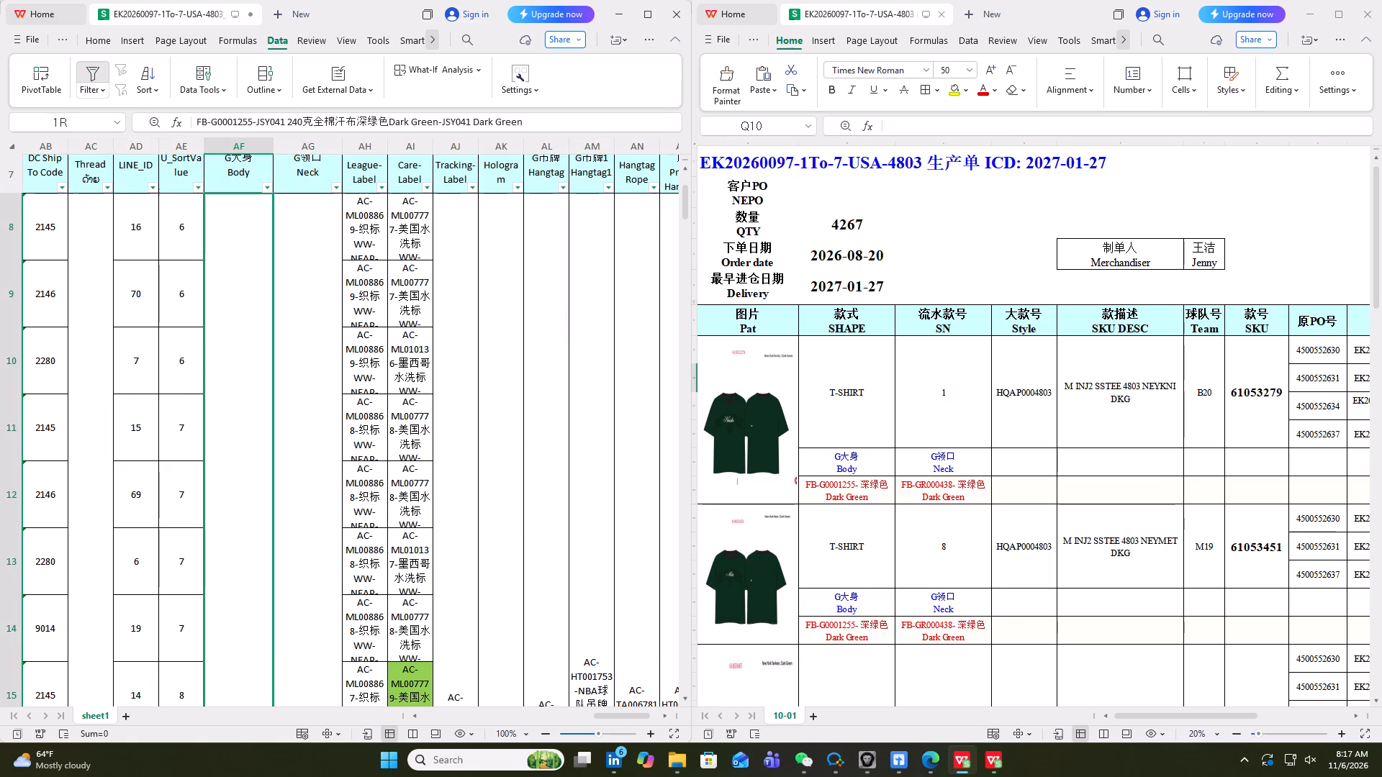
left_click(336, 188)
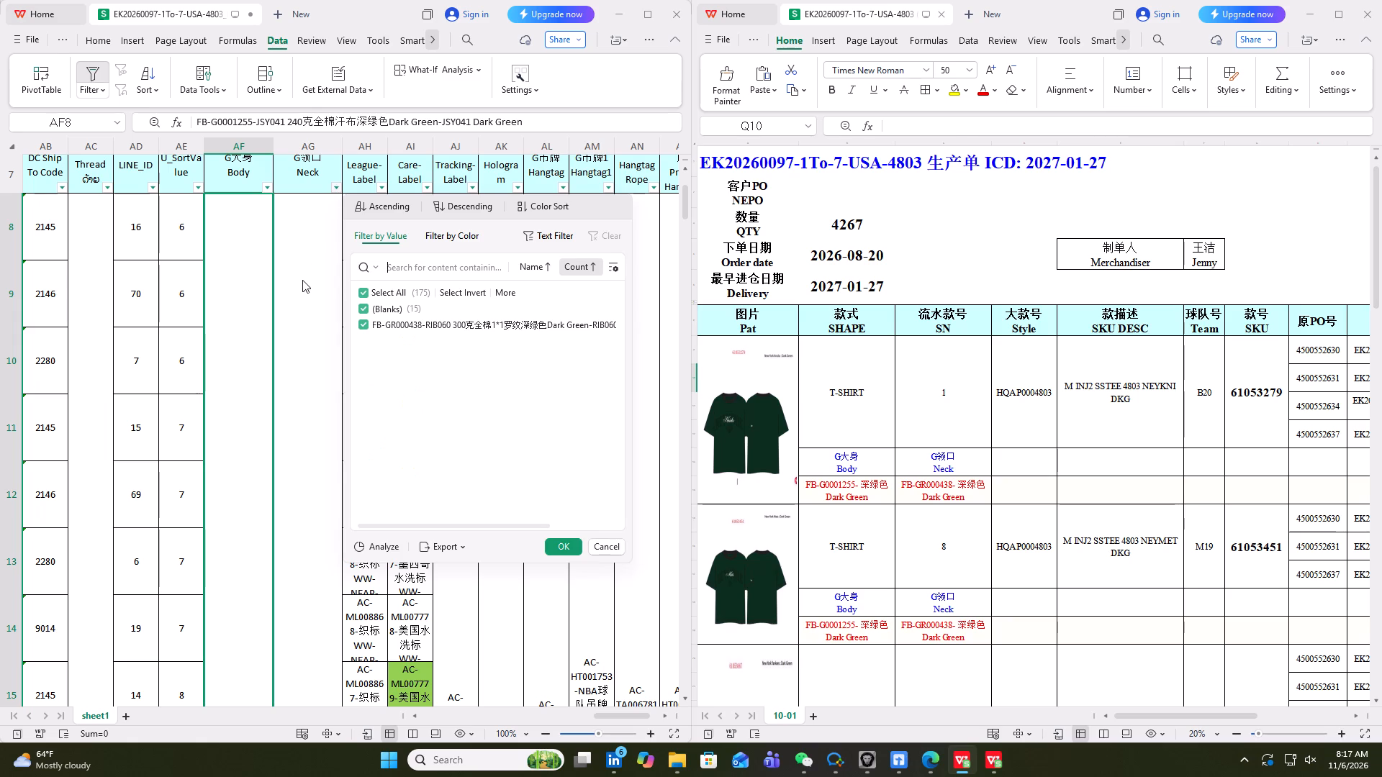
left_click(302, 280)
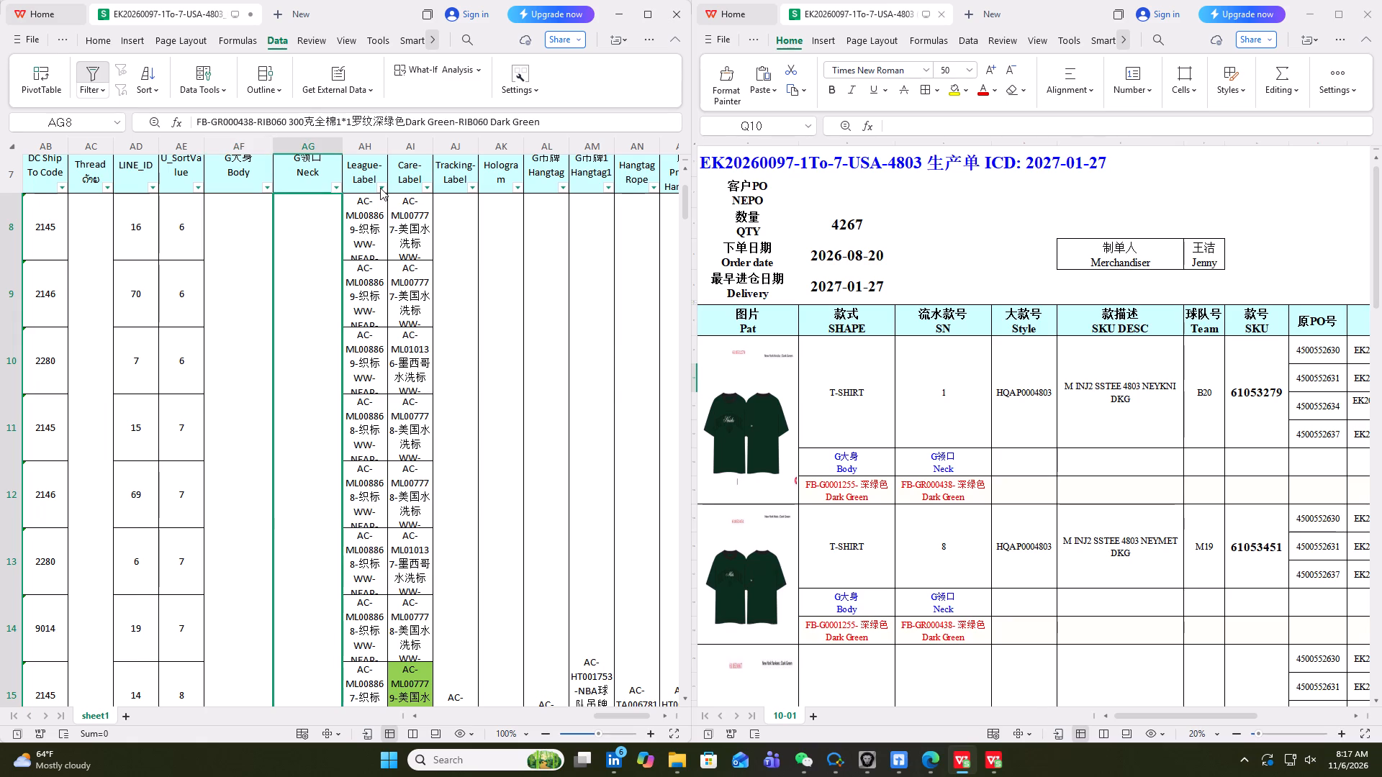
left_click(381, 187)
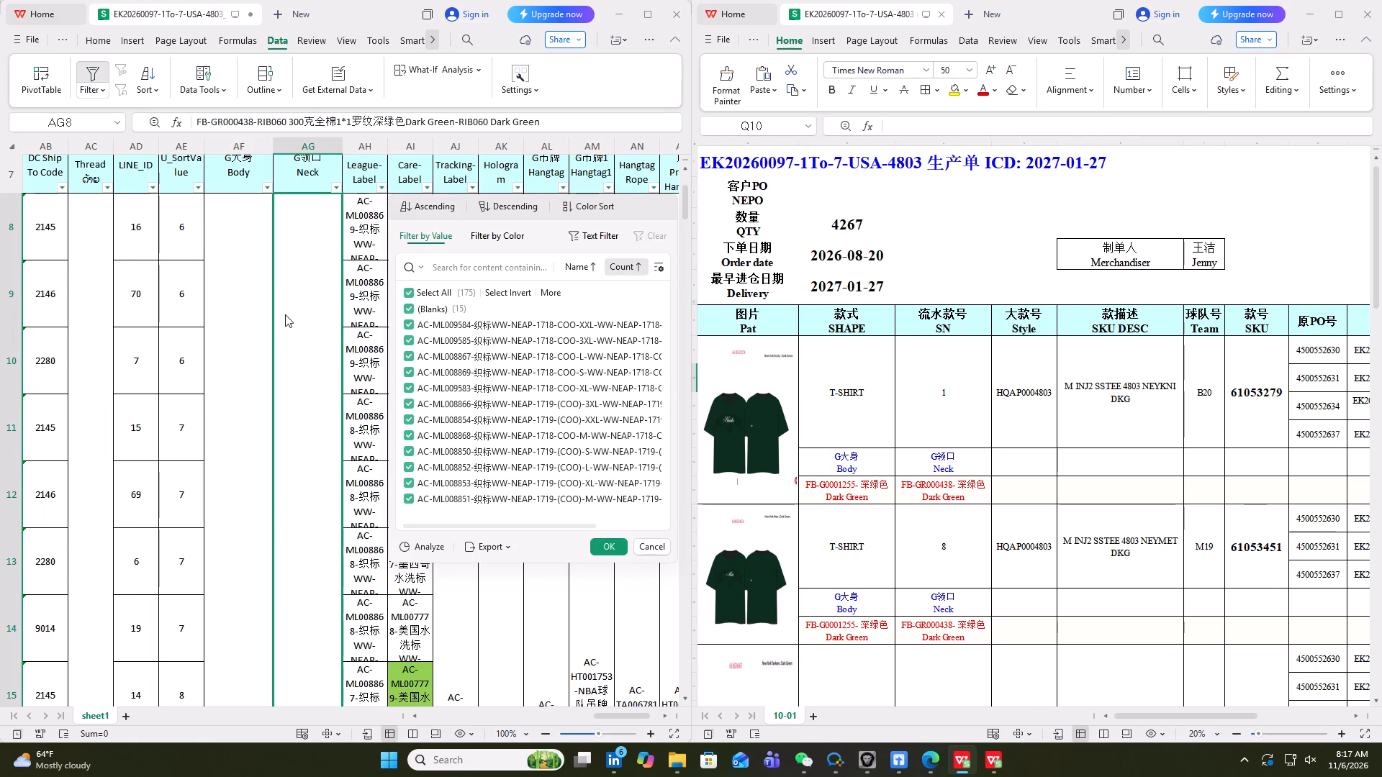
left_click(285, 314)
left_click(377, 188)
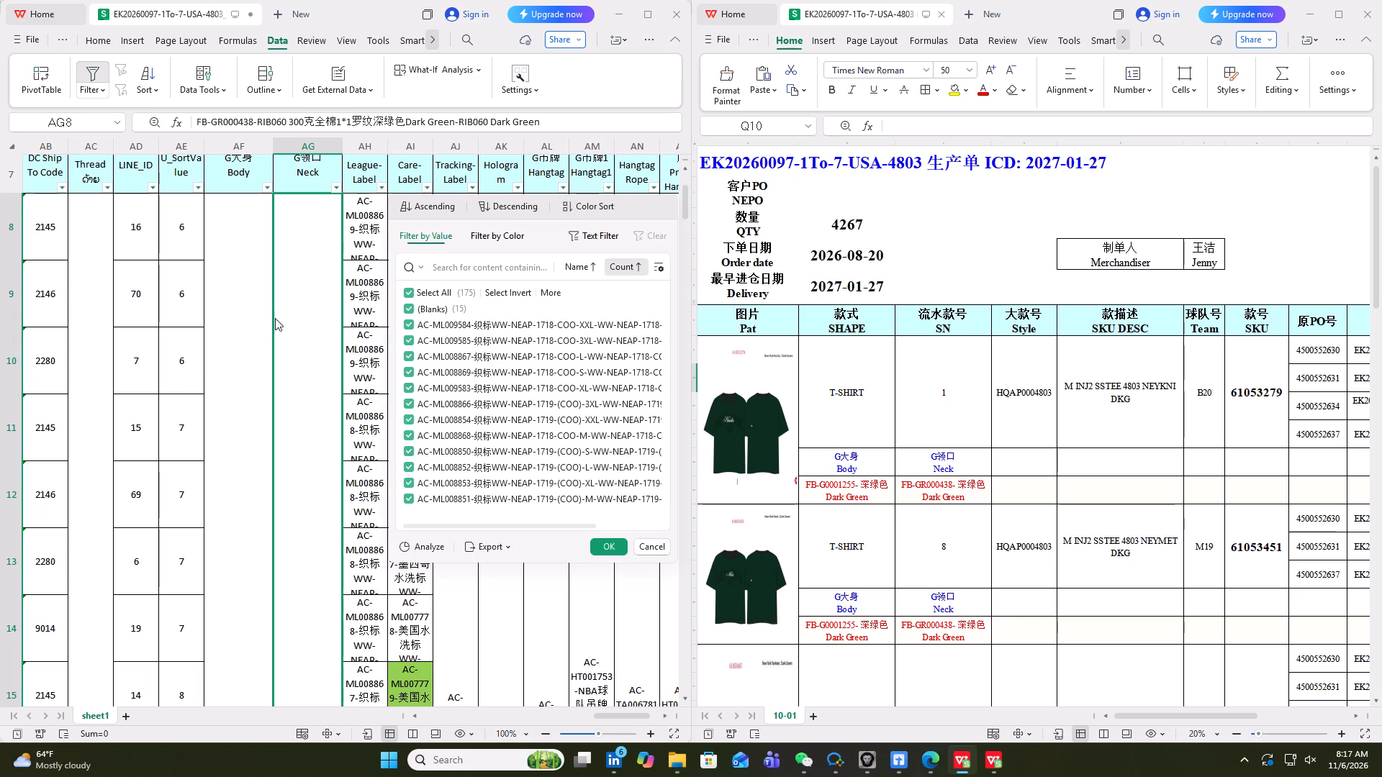
left_click(261, 327)
left_click(428, 189)
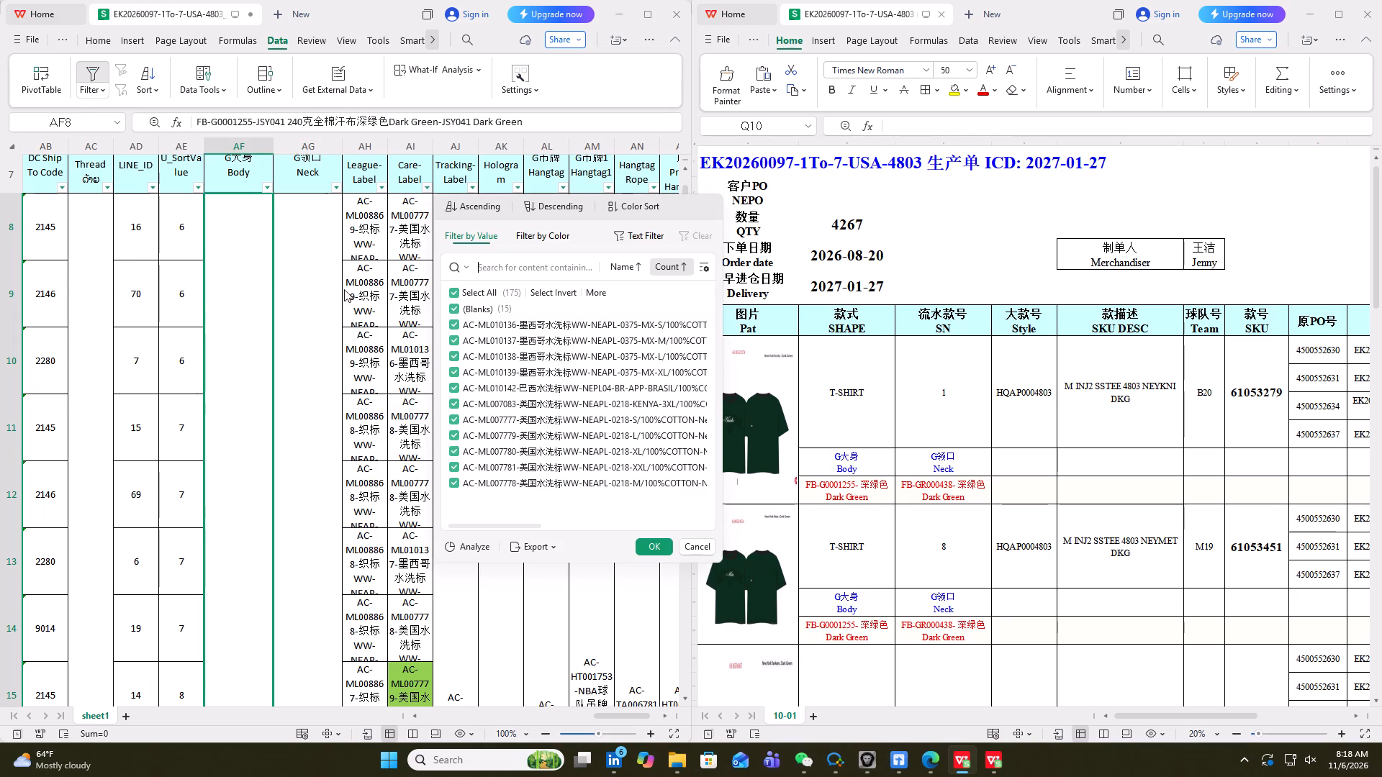
left_click(299, 307)
left_click(382, 186)
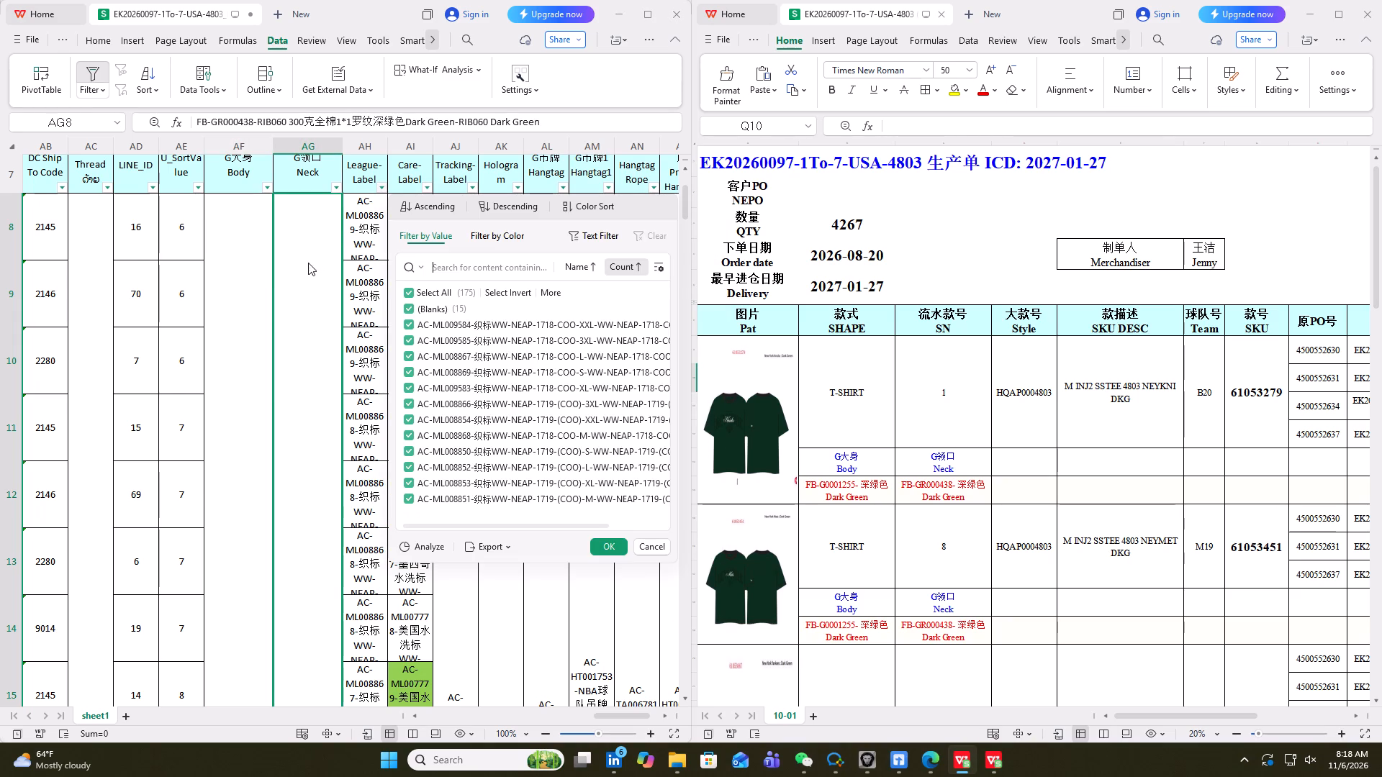
Return to the start of the 4803 BOM list and close that workbook without saving the changes.
scroll(307, 263, "up", 6)
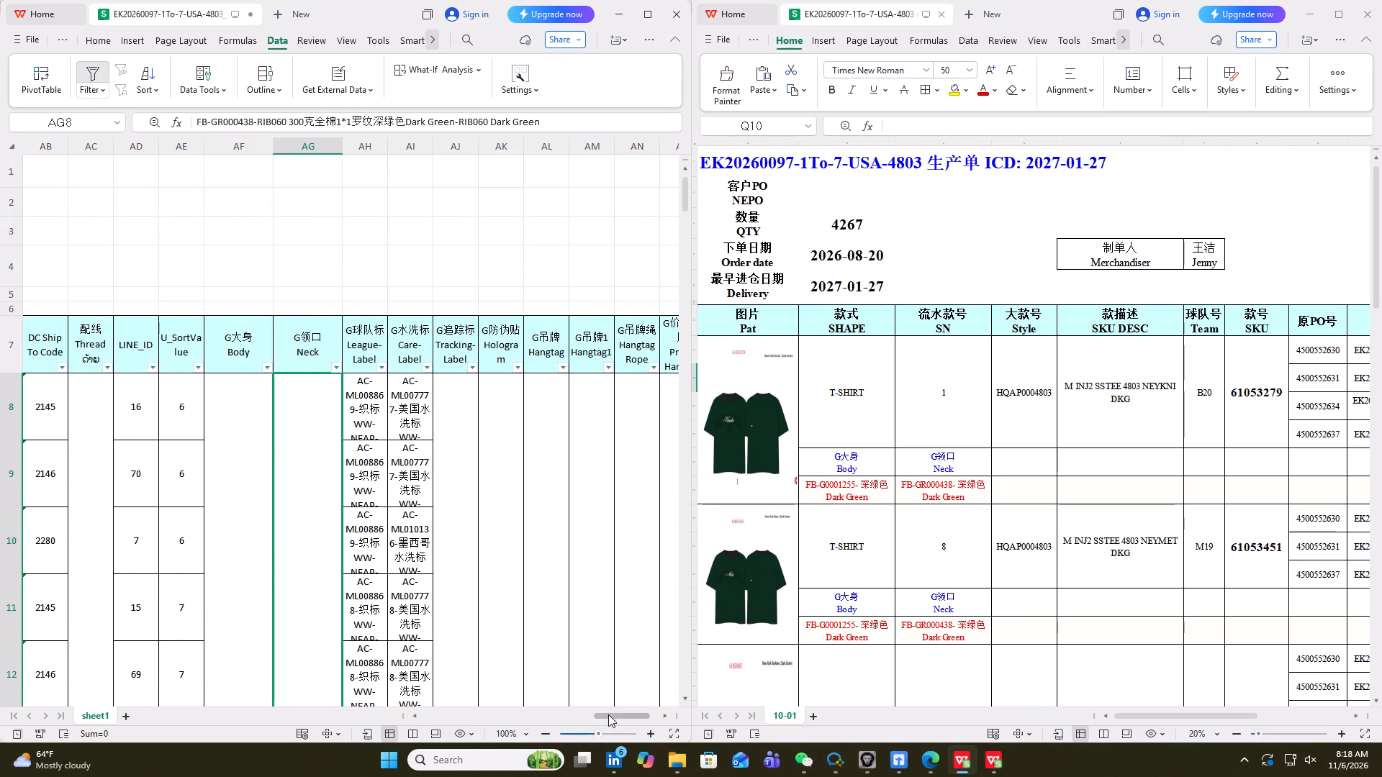
left_click_drag(608, 714, 296, 642)
scroll(189, 487, "up", 5)
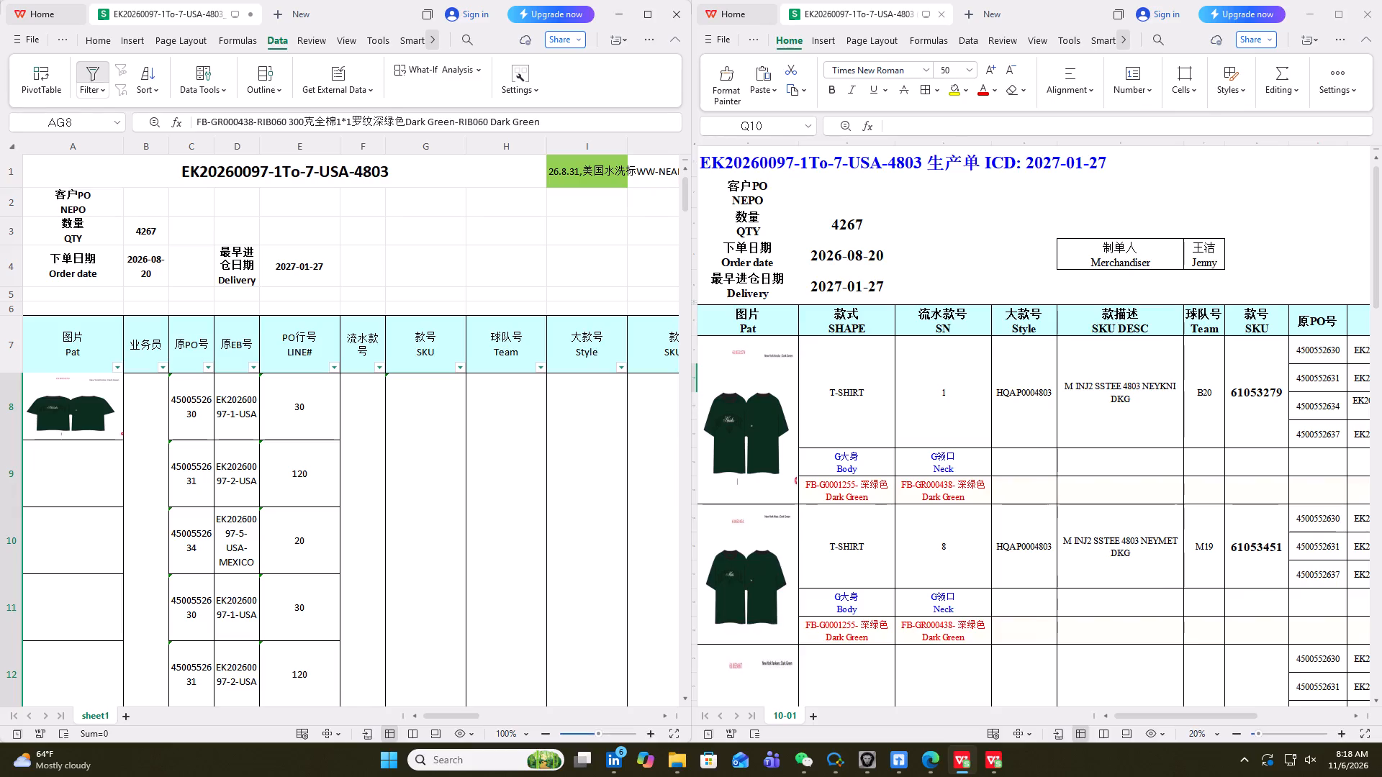
scroll(259, 399, "up", 4)
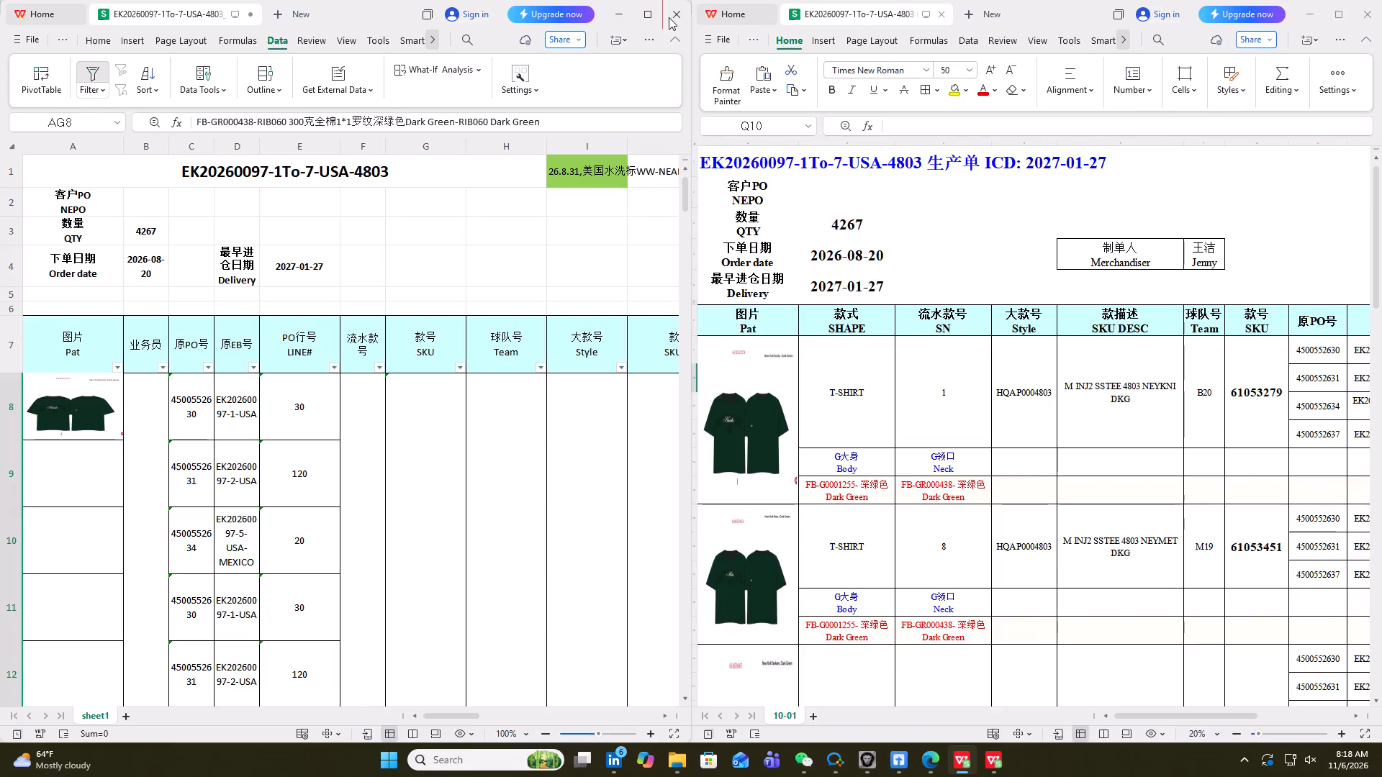
left_click(669, 17)
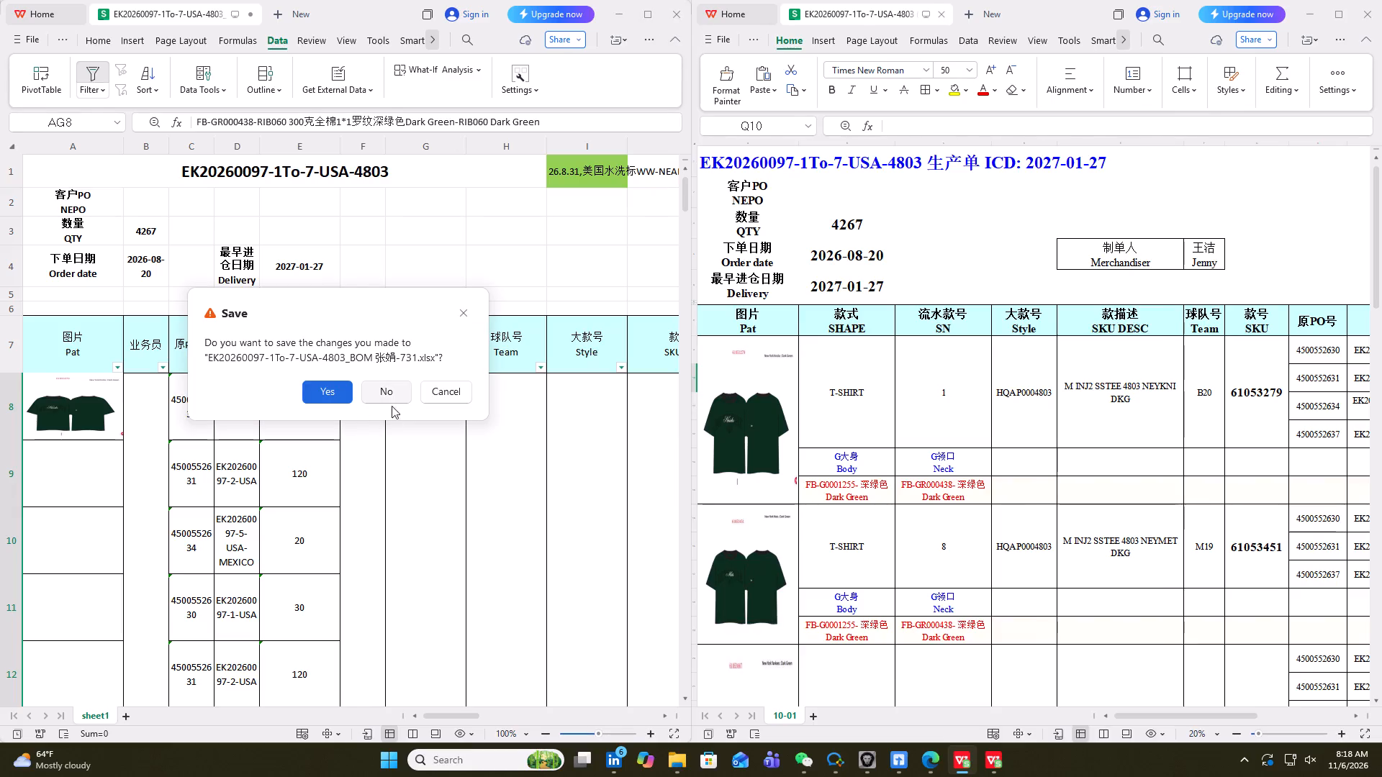
left_click(390, 394)
Minimise File Explorer and look back through the orders posted in the 肯尼亚服装下单备料群-生产 group.
left_click(484, 464)
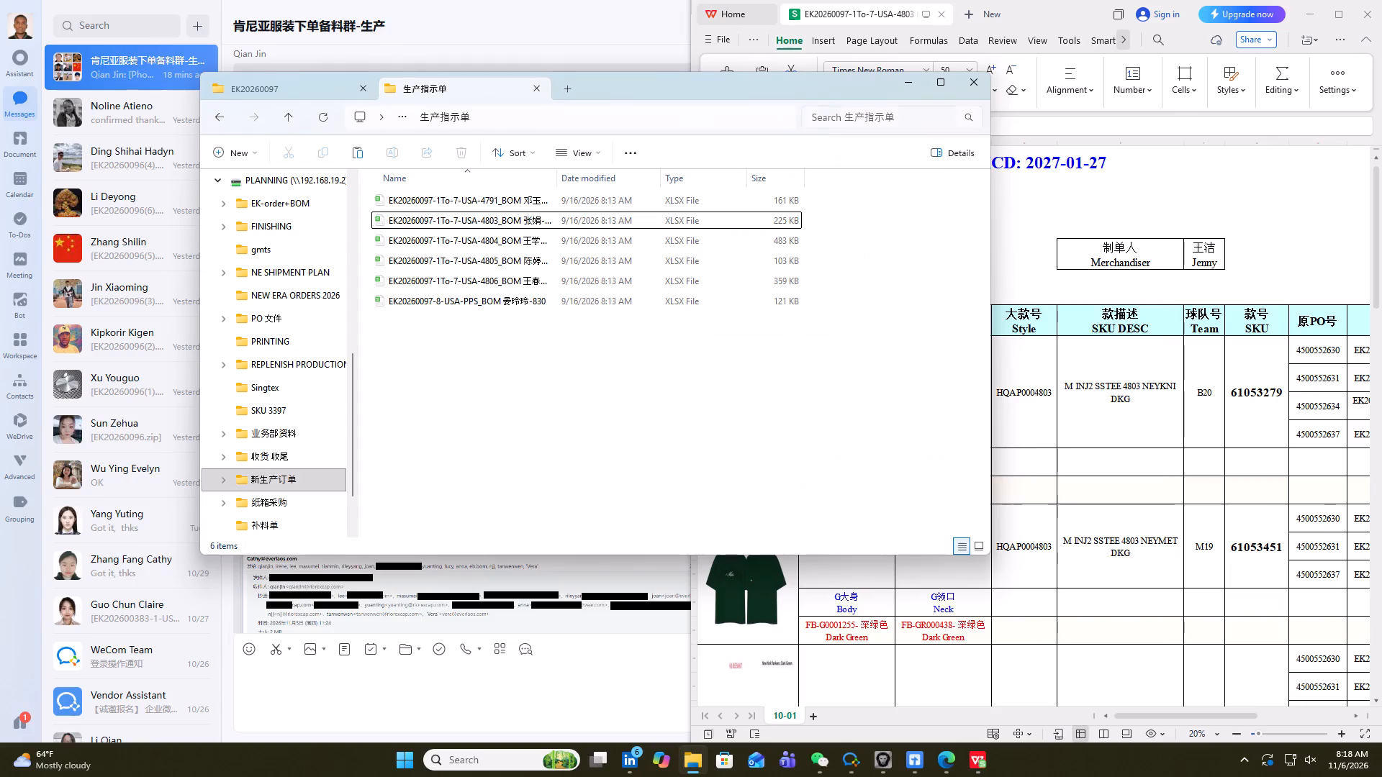
left_click(913, 85)
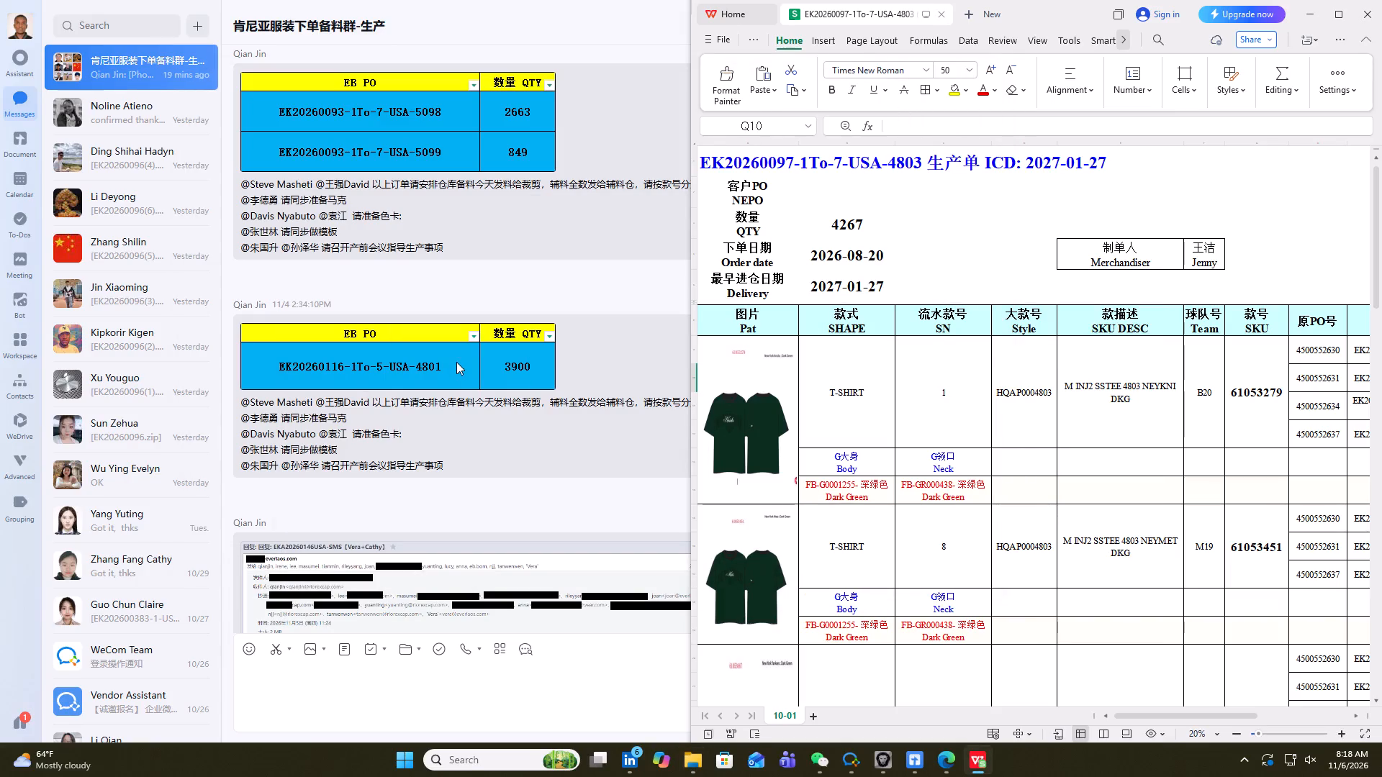
scroll(351, 372, "up", 2)
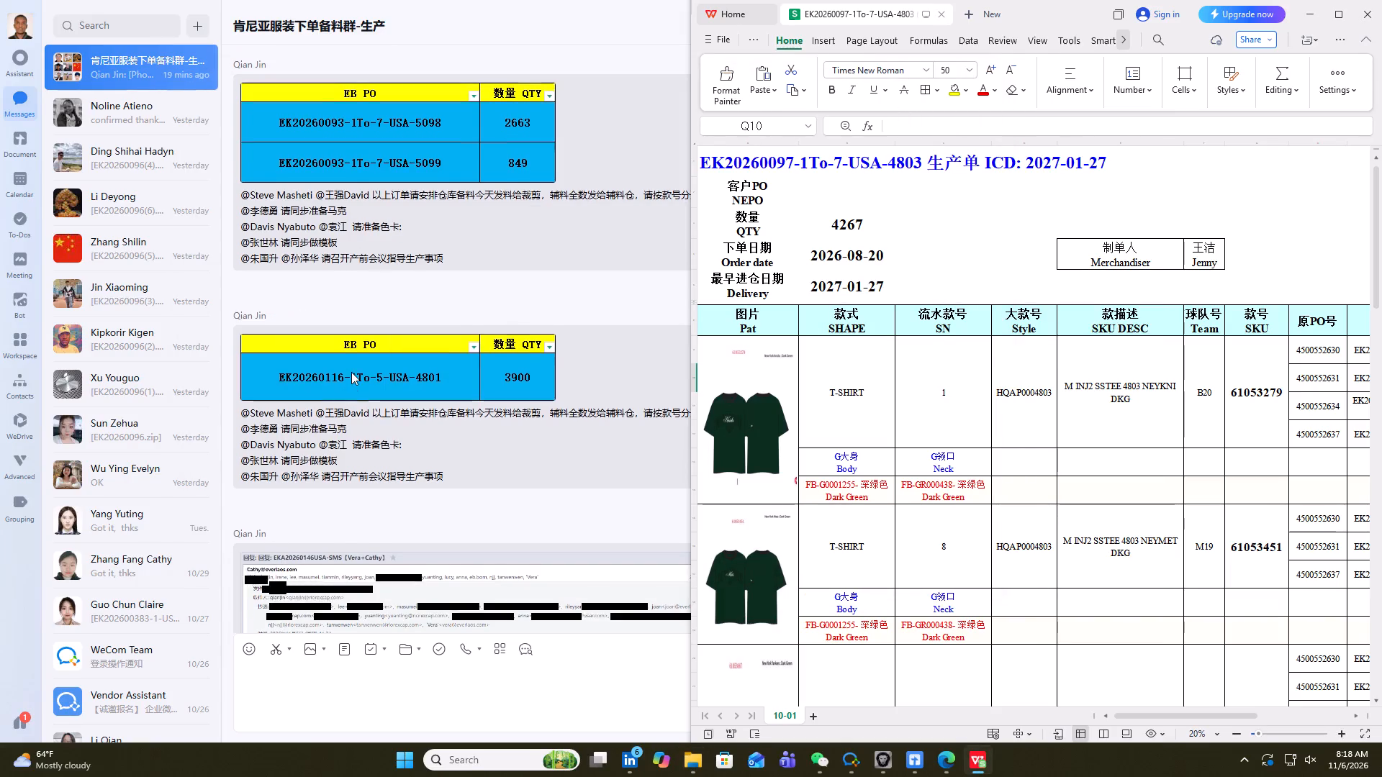
scroll(351, 372, "up", 14)
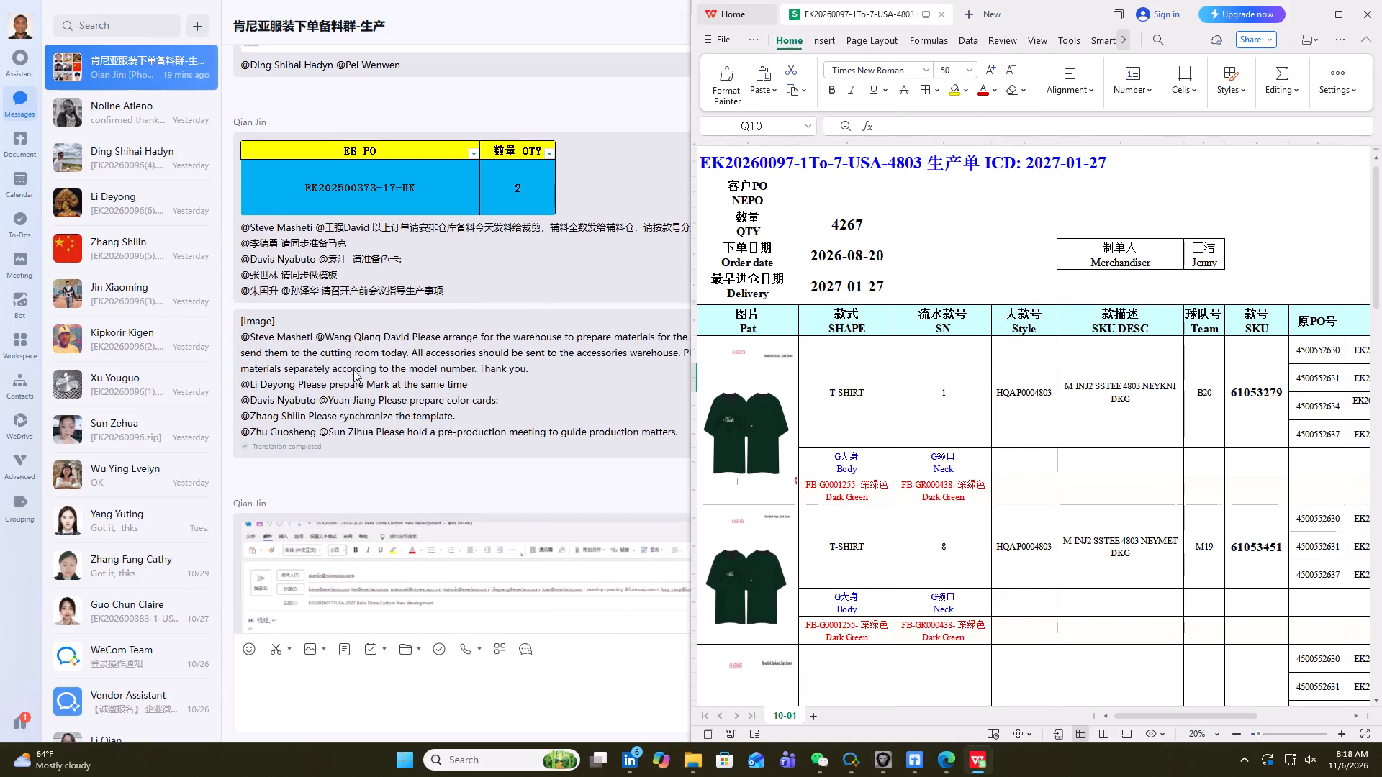
scroll(353, 370, "up", 2)
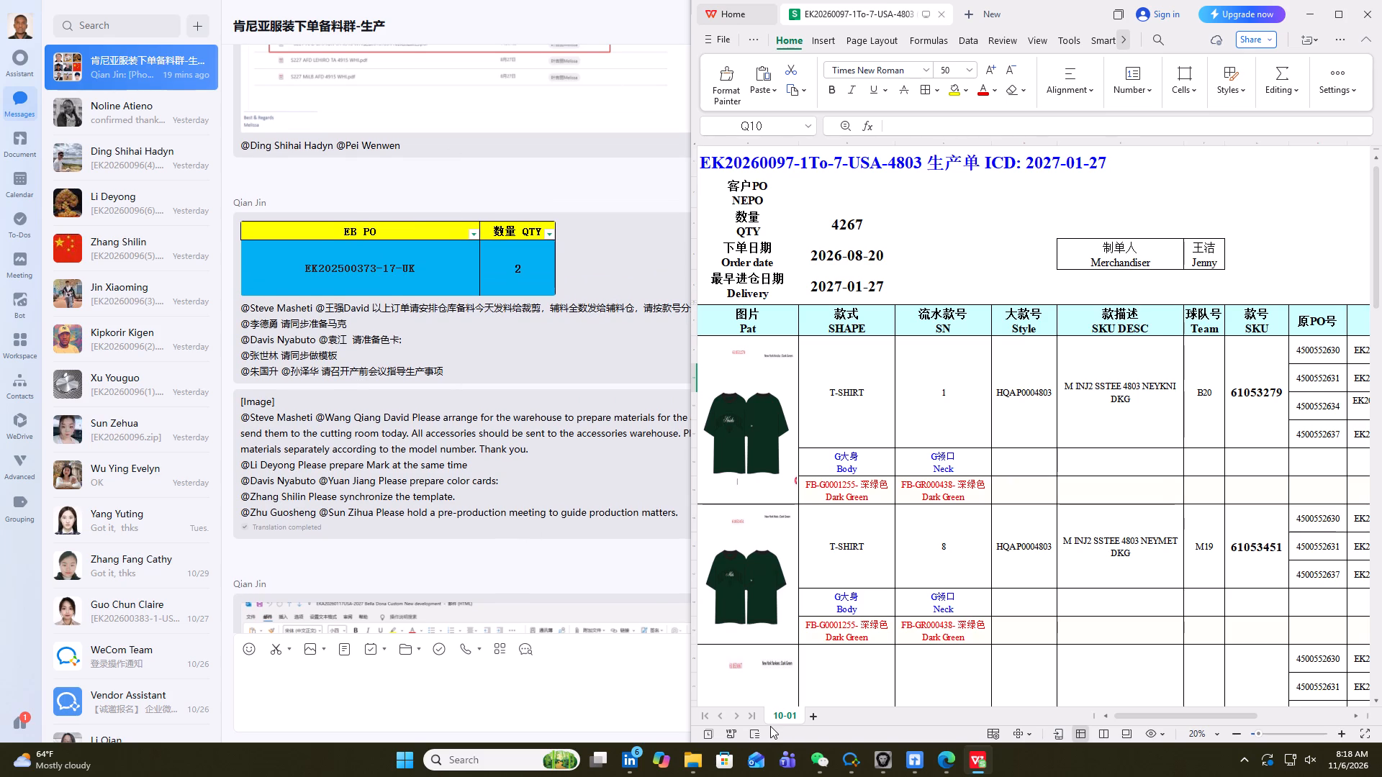
left_click(695, 759)
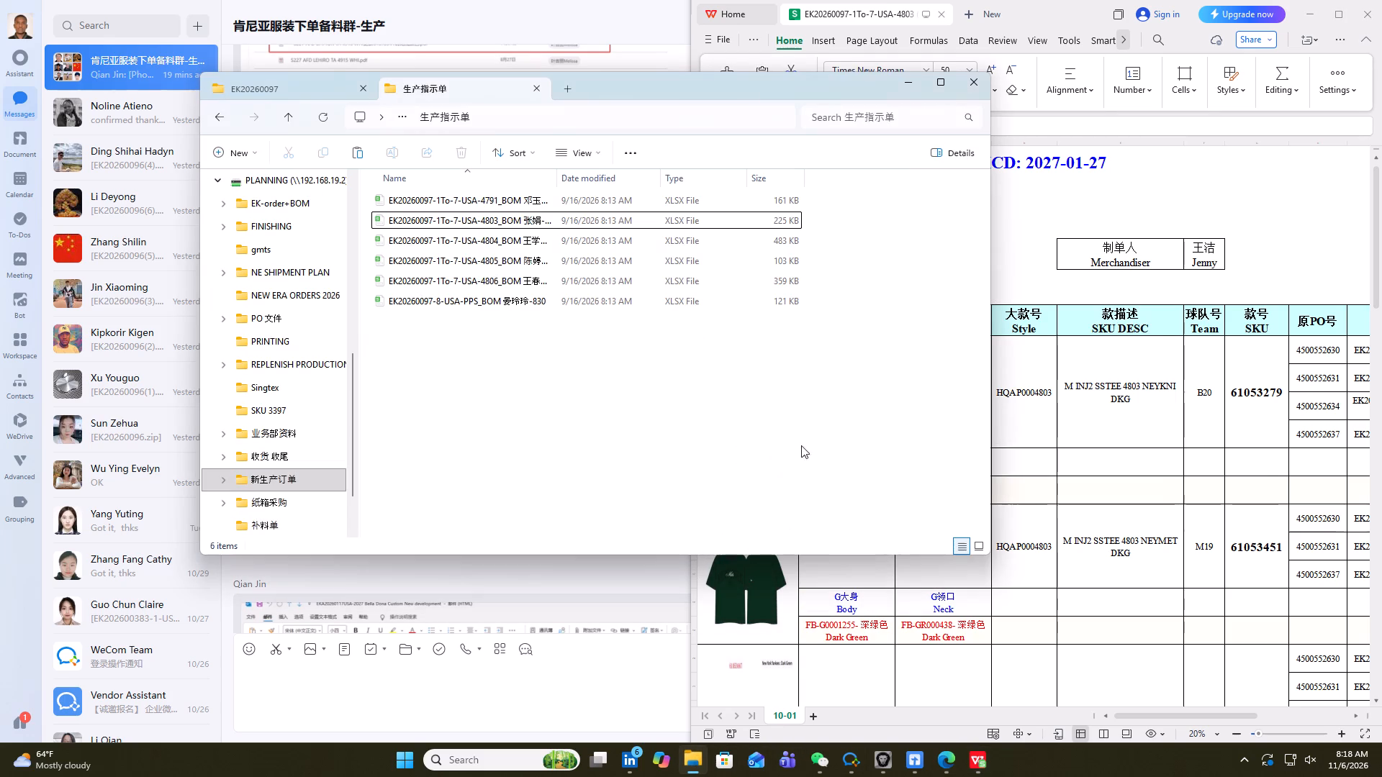
left_click_drag(625, 92, 727, 121)
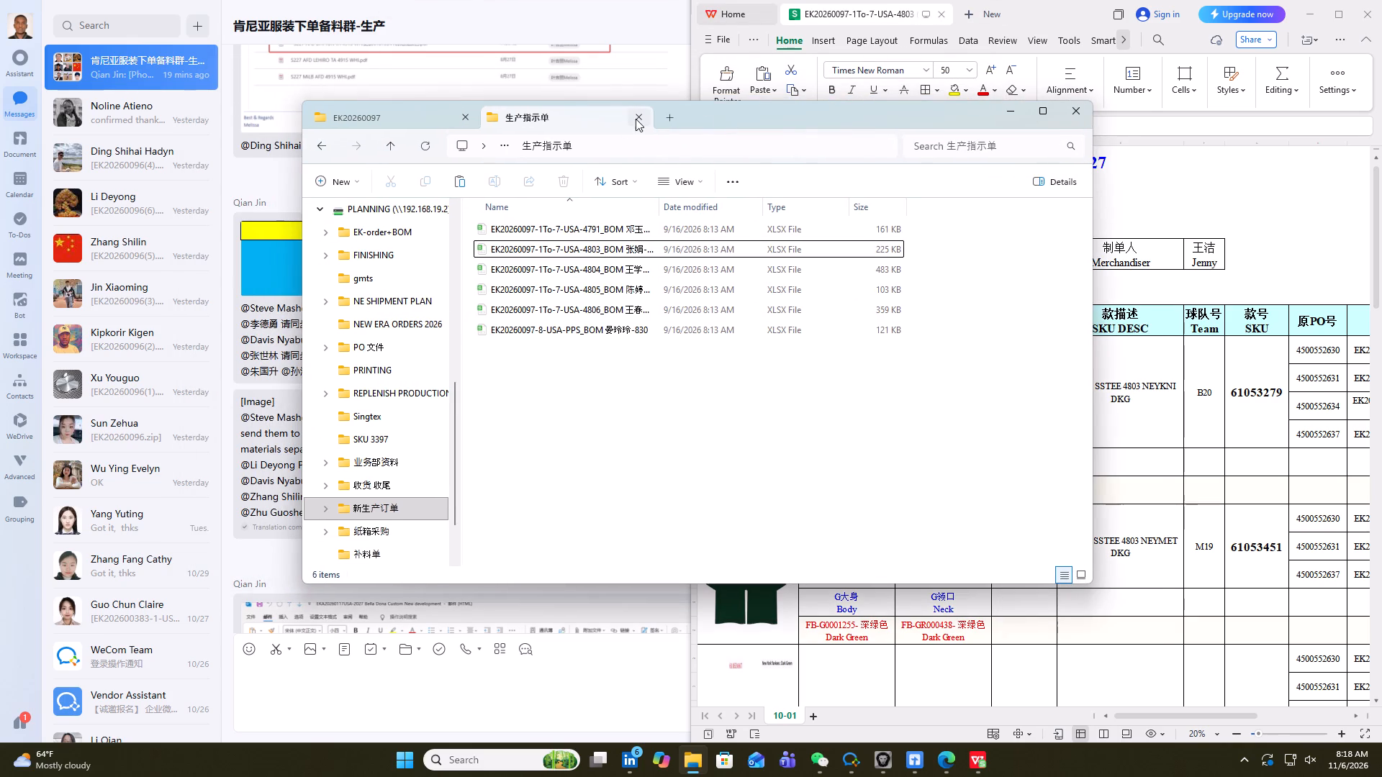
left_click(636, 119)
left_click(389, 147)
scroll(574, 459, "down", 6)
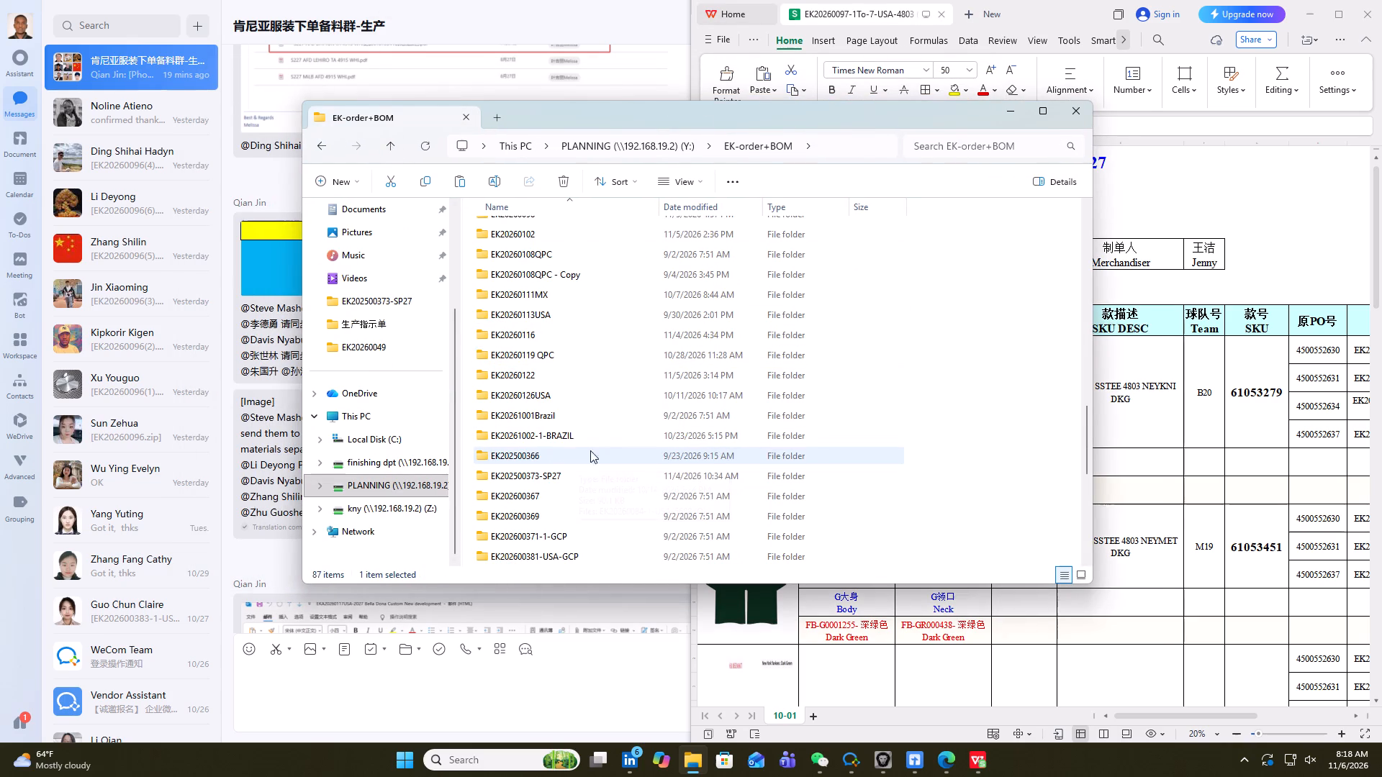
left_click_drag(826, 106, 904, 167)
scroll(660, 530, "down", 2)
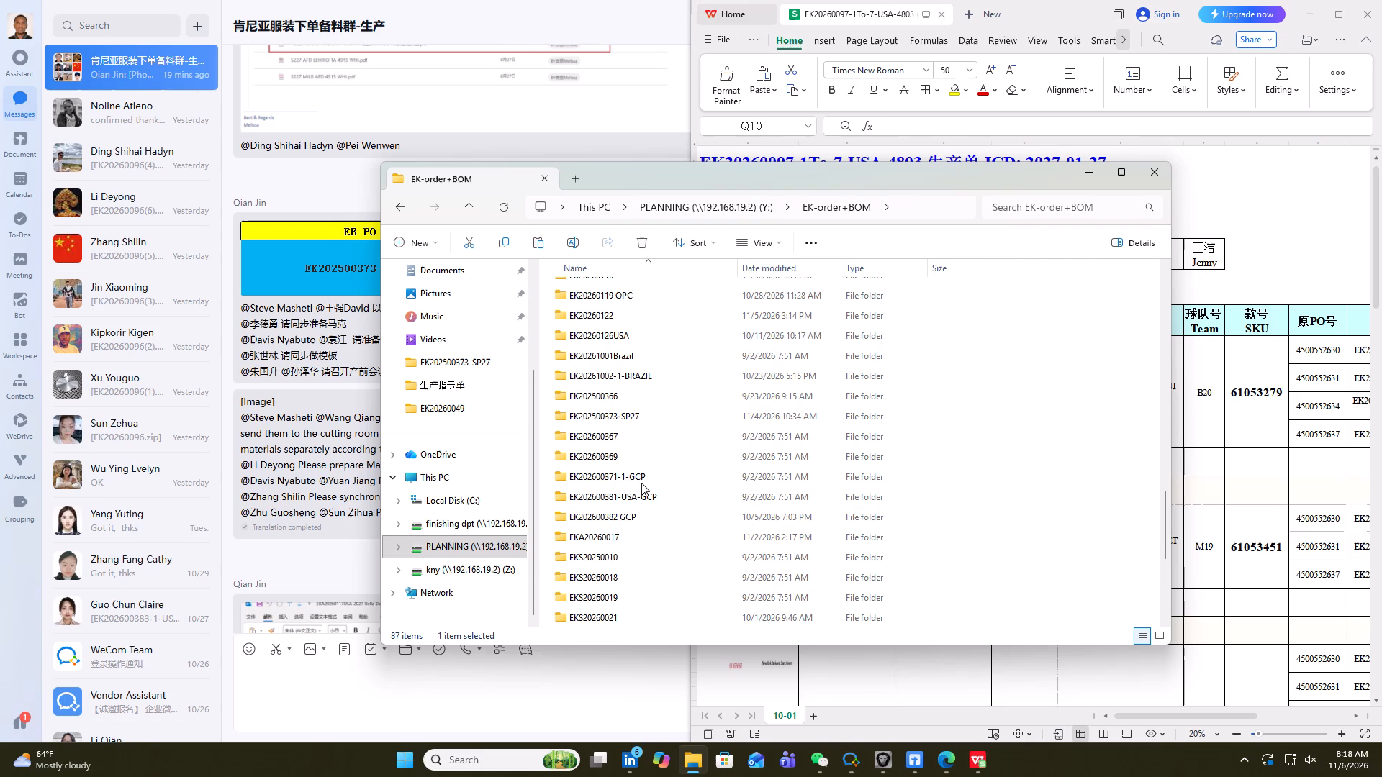
double_click(654, 409)
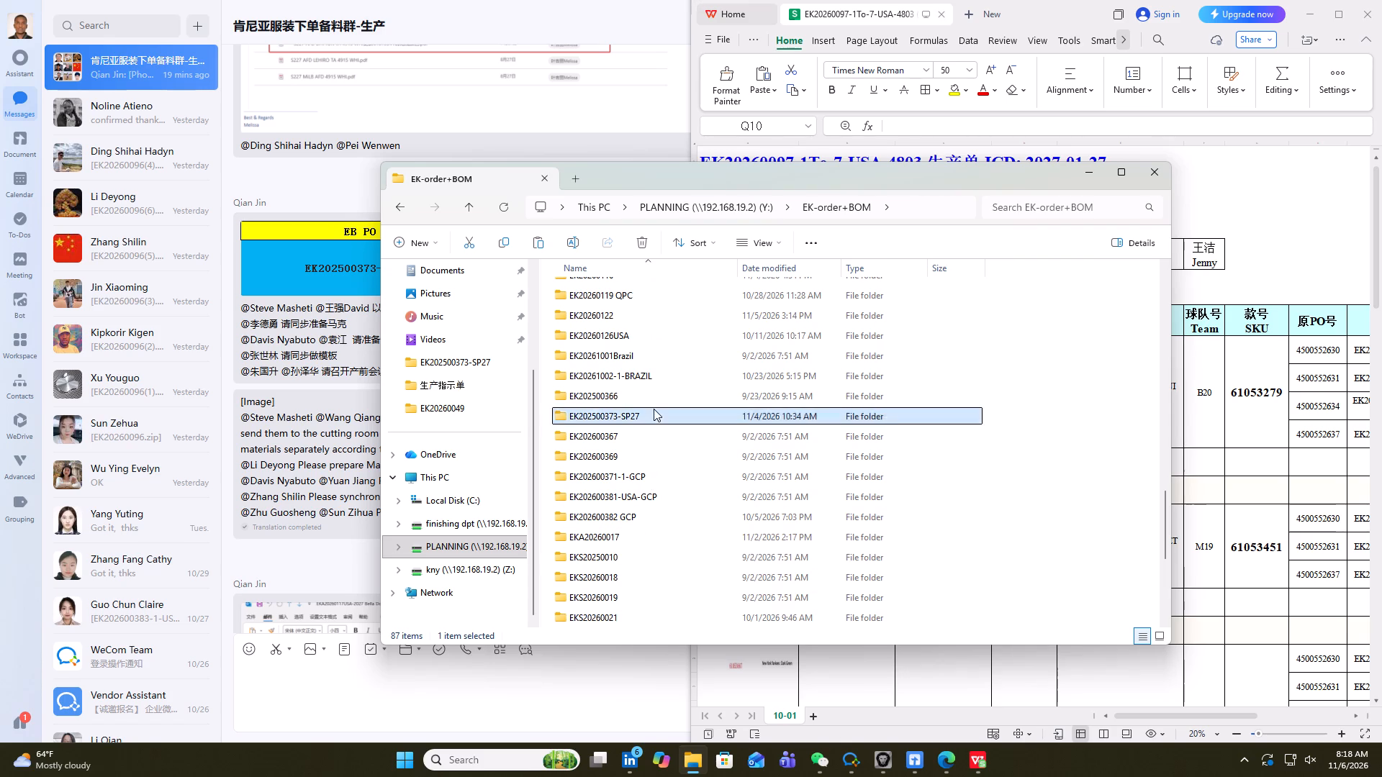
left_click_drag(839, 171, 885, 208)
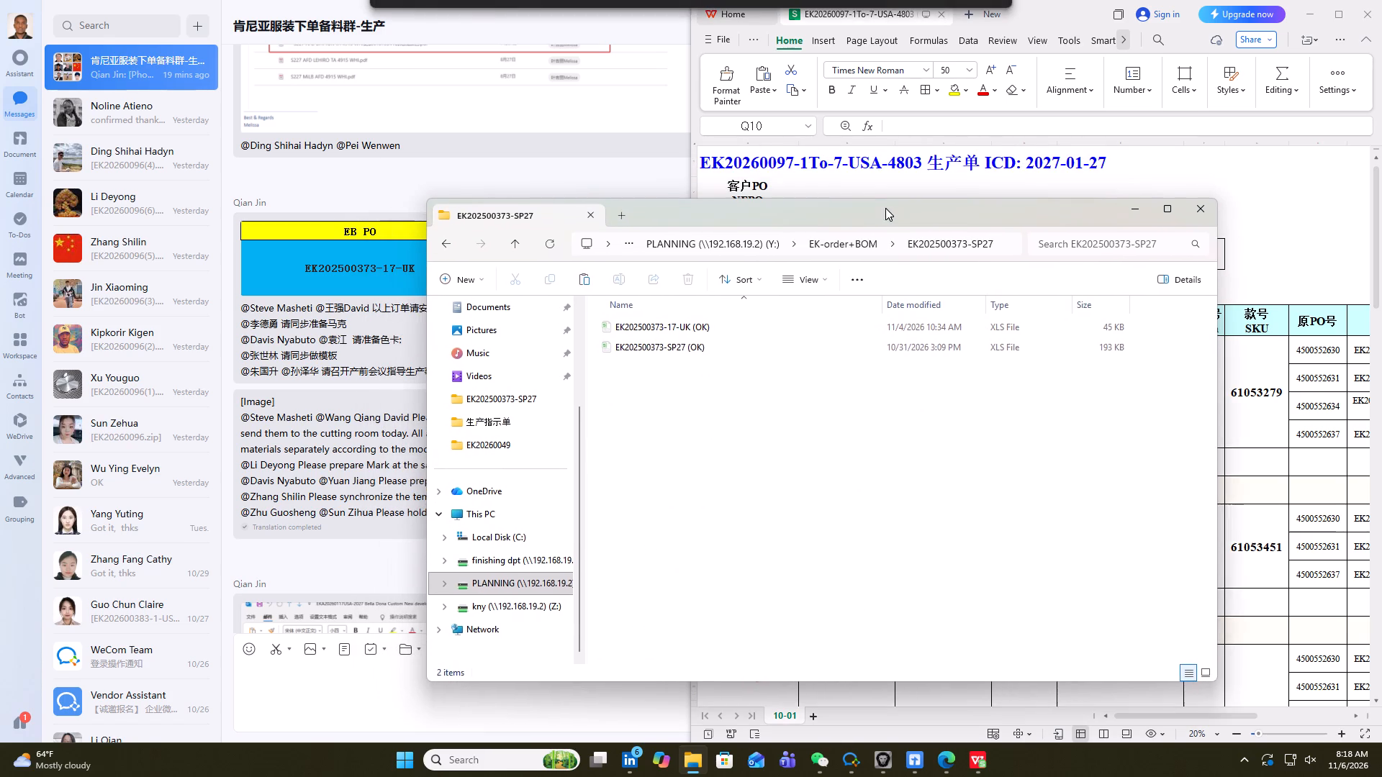
left_click_drag(885, 208, 956, 303)
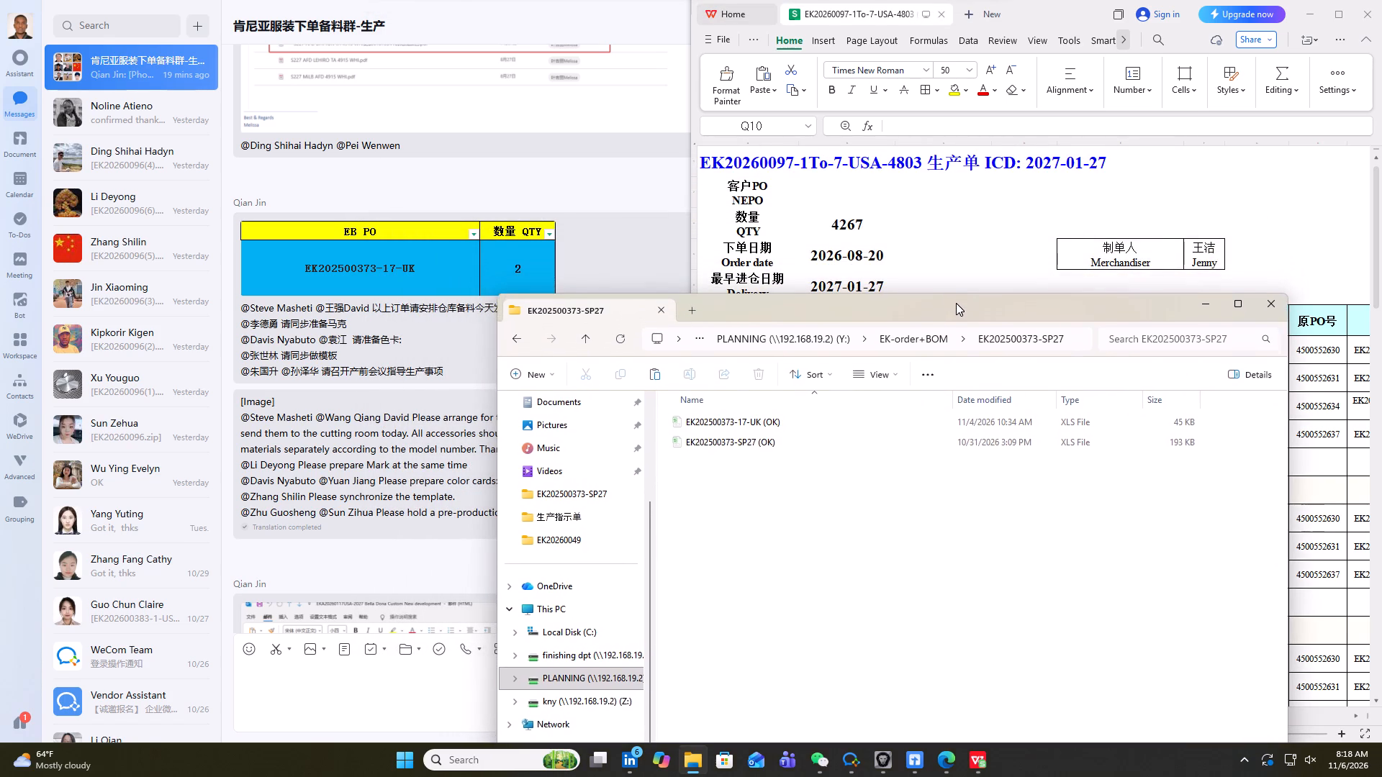
left_click_drag(956, 303, 955, 323)
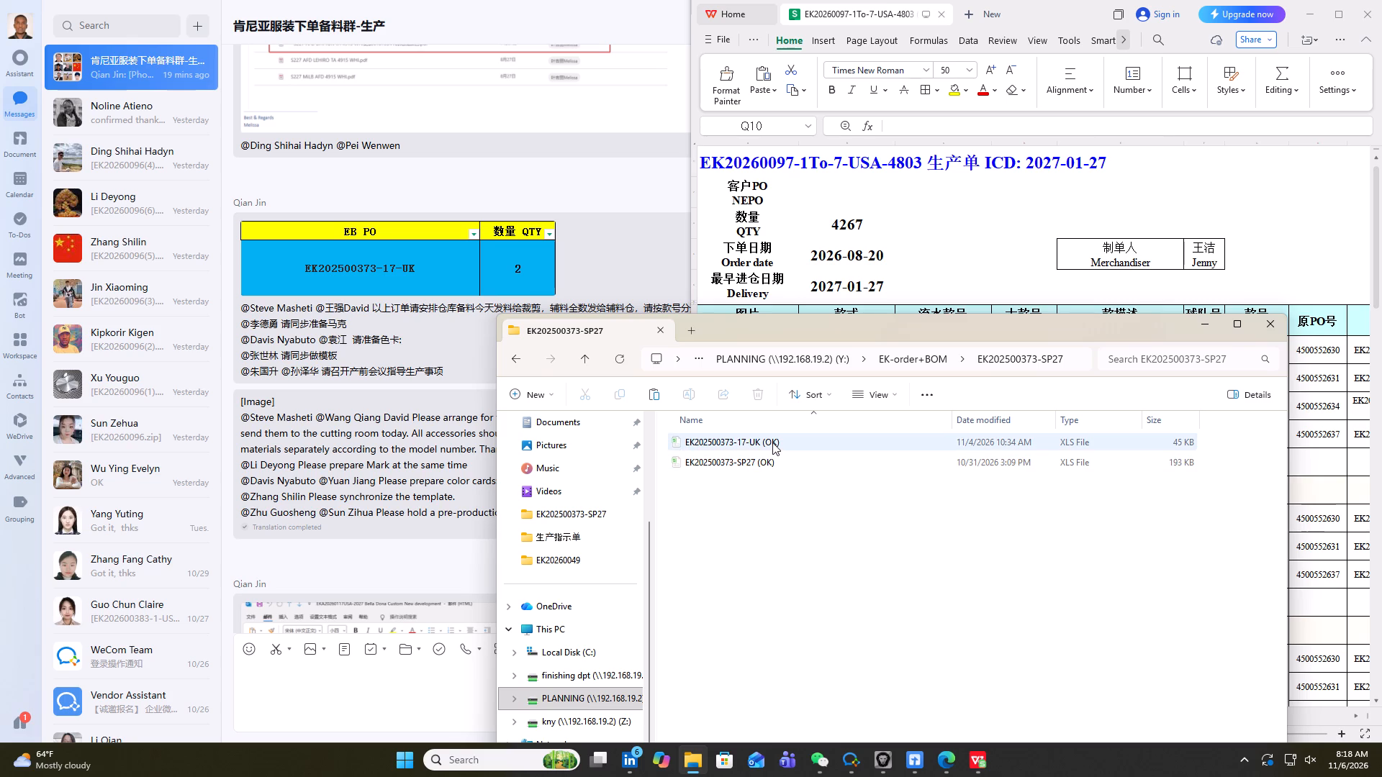
double_click(772, 442)
scroll(931, 472, "up", 3)
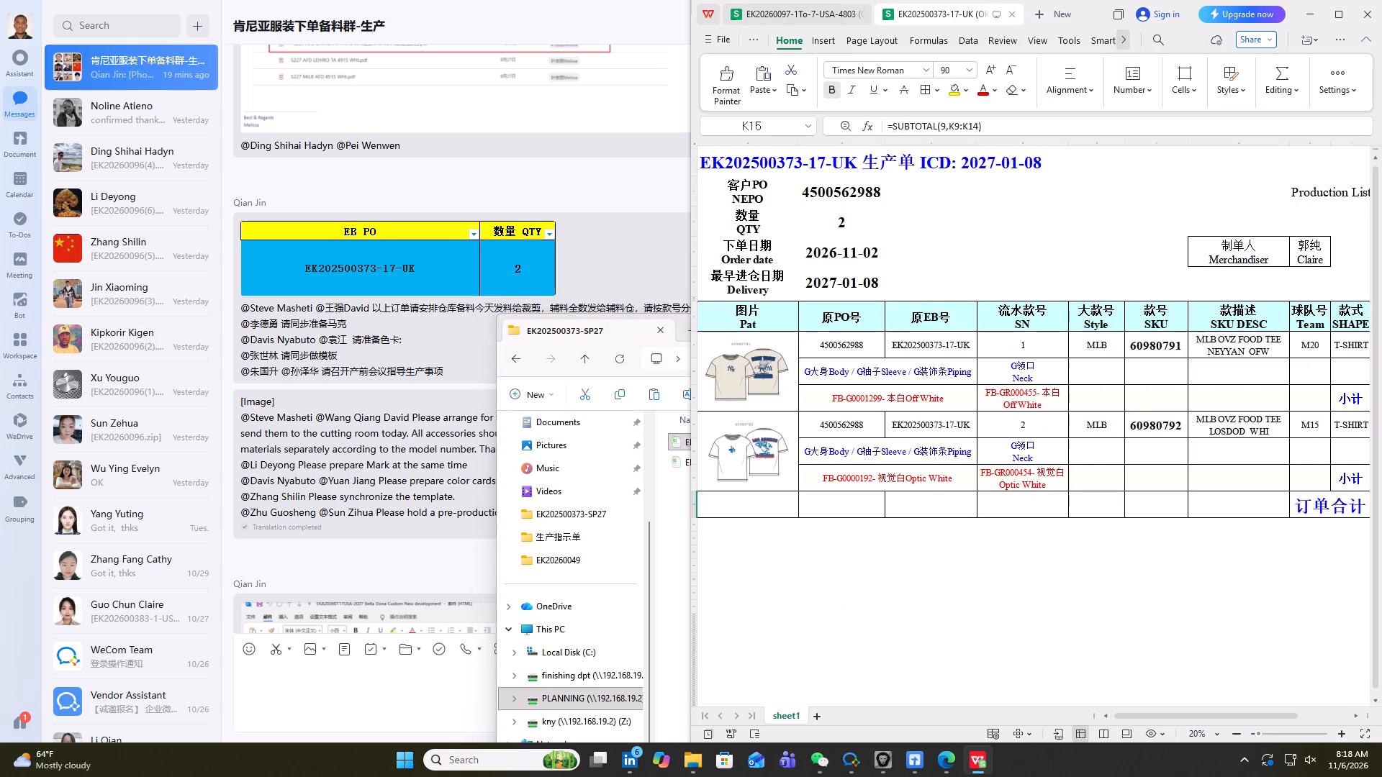
left_click(908, 663)
left_click(1015, 11)
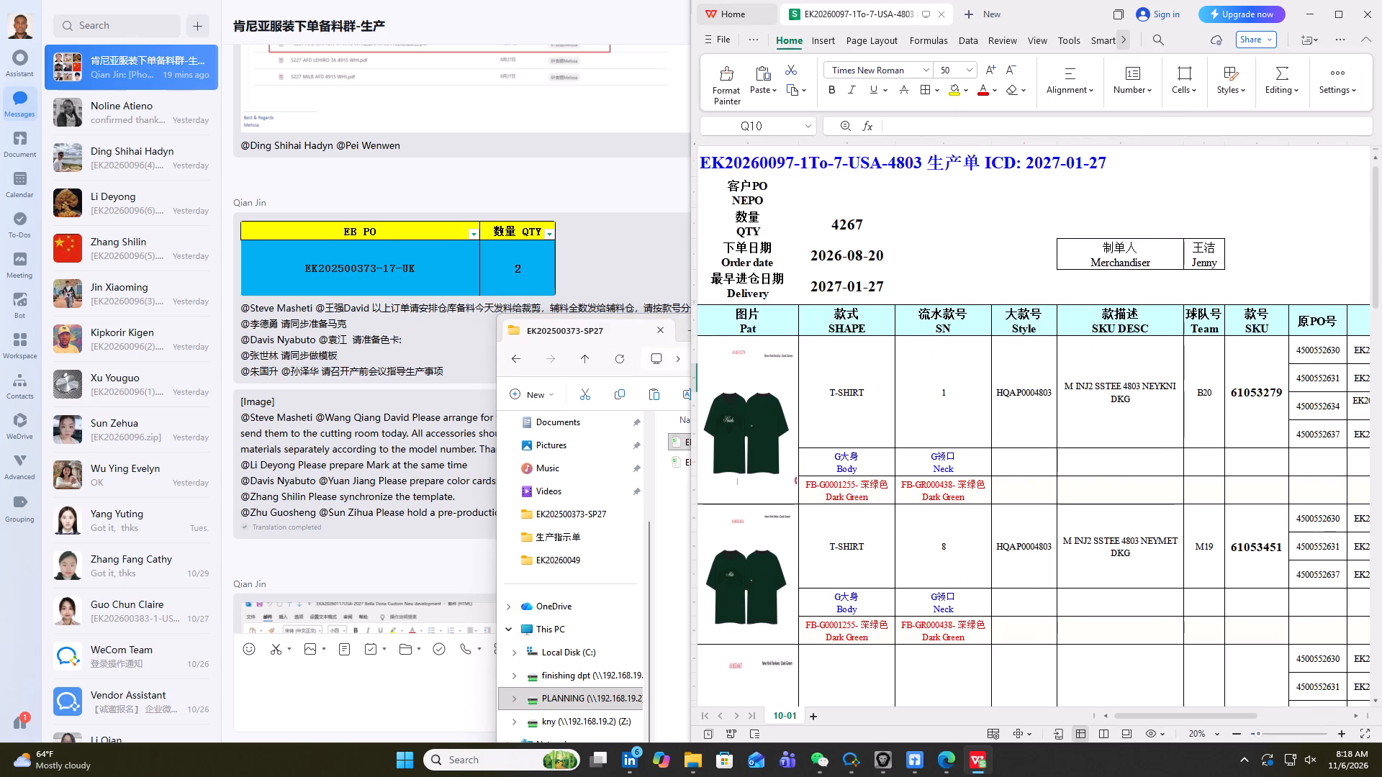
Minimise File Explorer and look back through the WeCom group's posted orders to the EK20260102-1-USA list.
left_click(667, 573)
left_click(1203, 322)
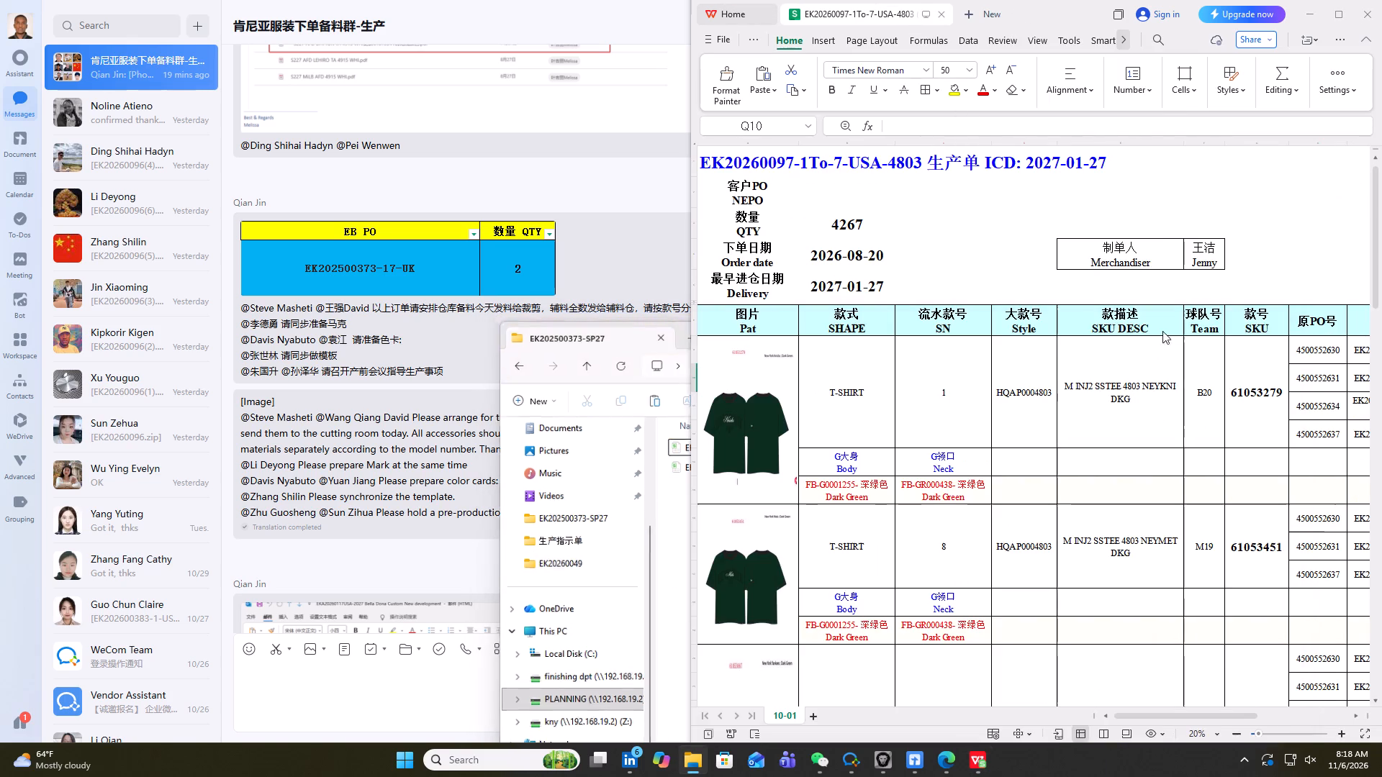
left_click(545, 188)
scroll(389, 384, "up", 5)
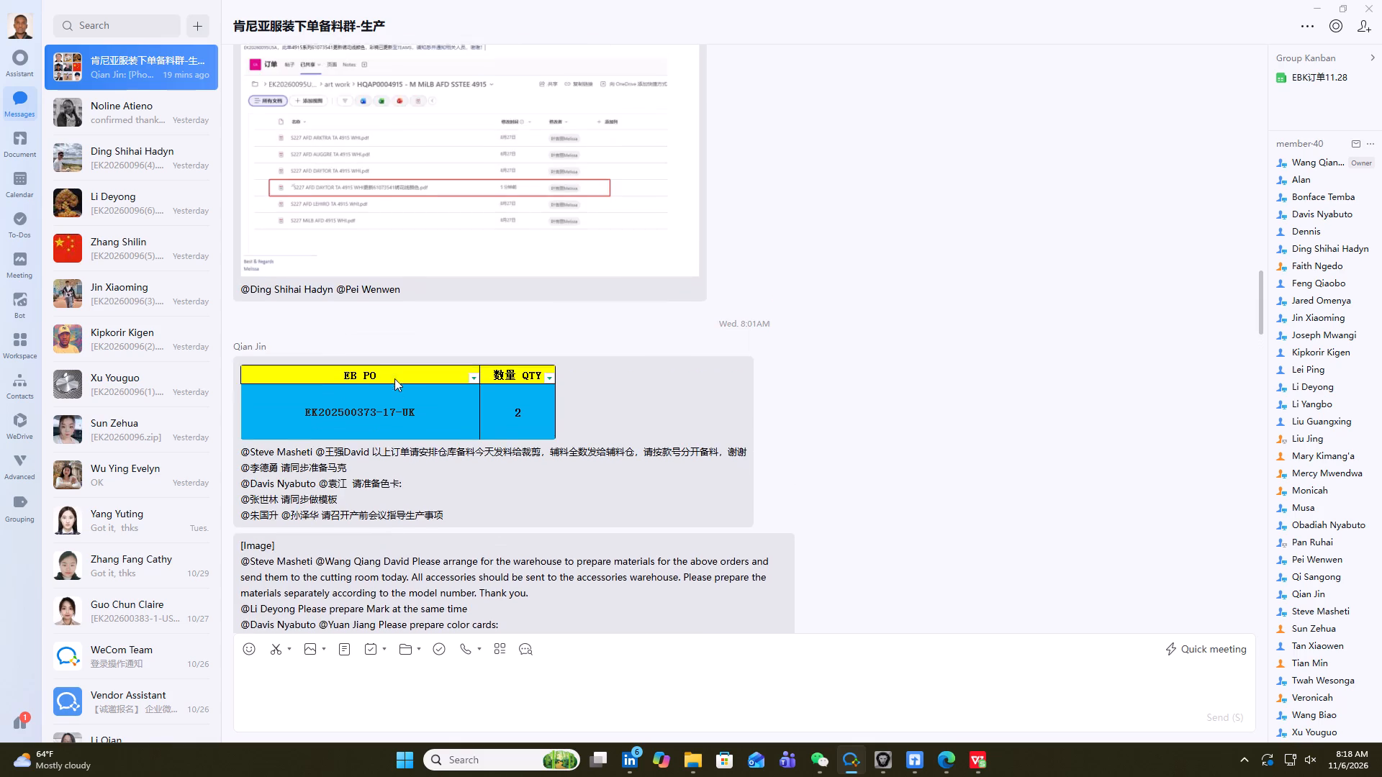
scroll(394, 378, "up", 2)
scroll(396, 377, "down", 4)
scroll(396, 372, "up", 8)
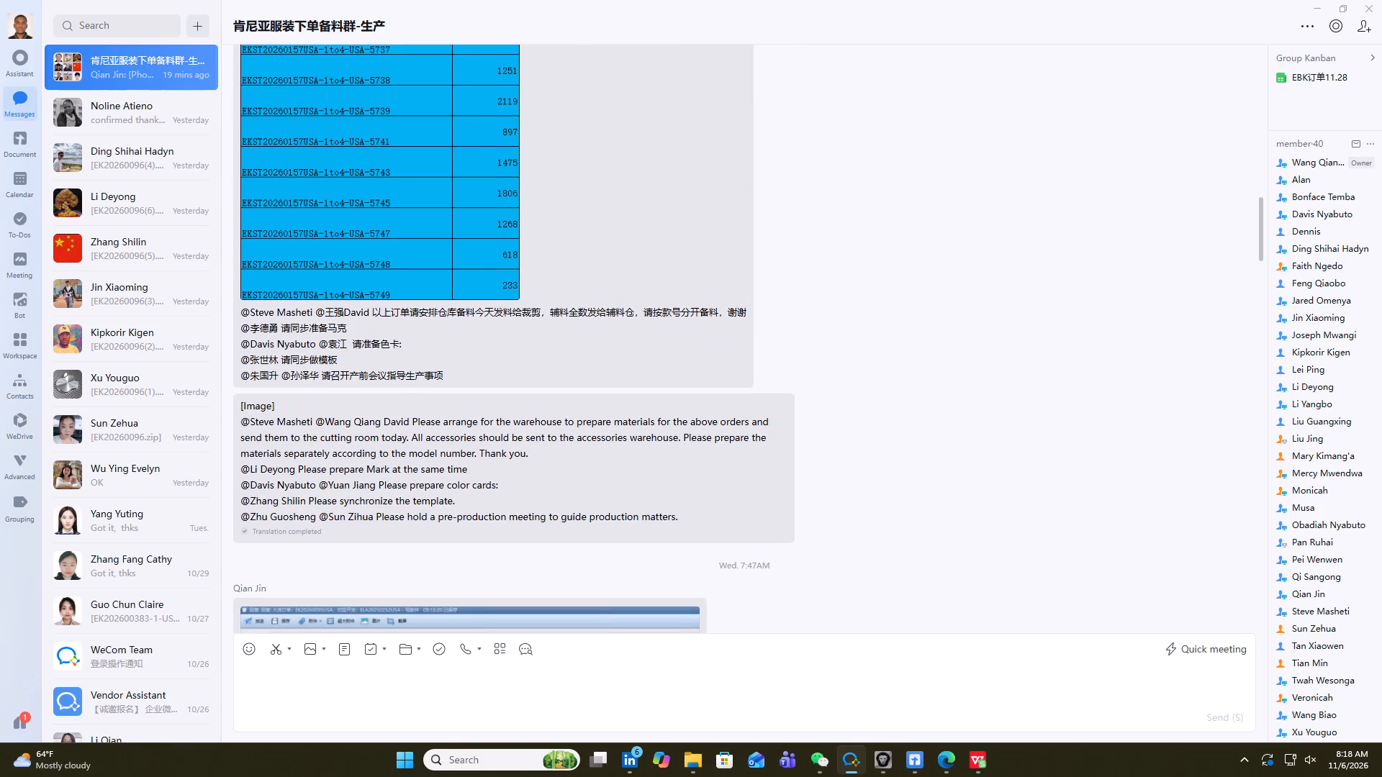
scroll(396, 372, "up", 4)
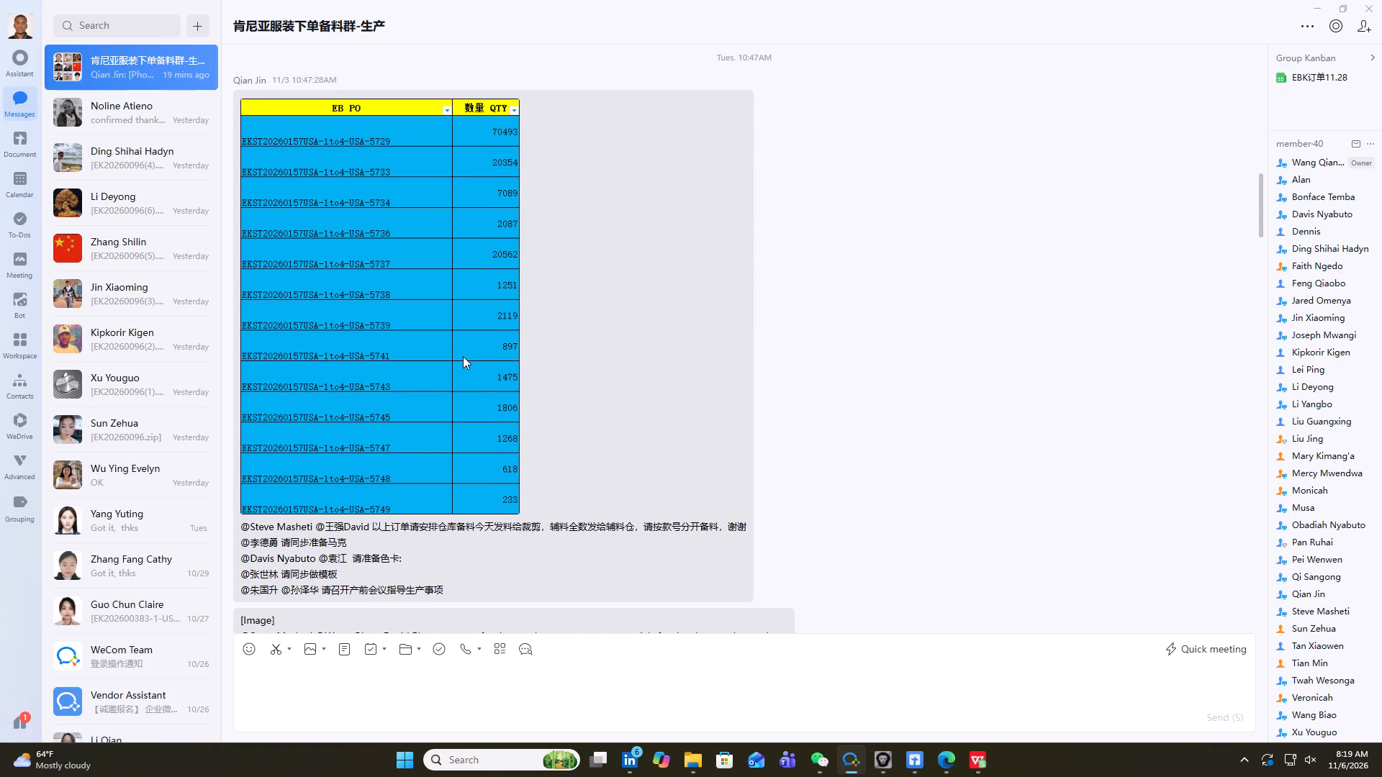
scroll(469, 353, "up", 9)
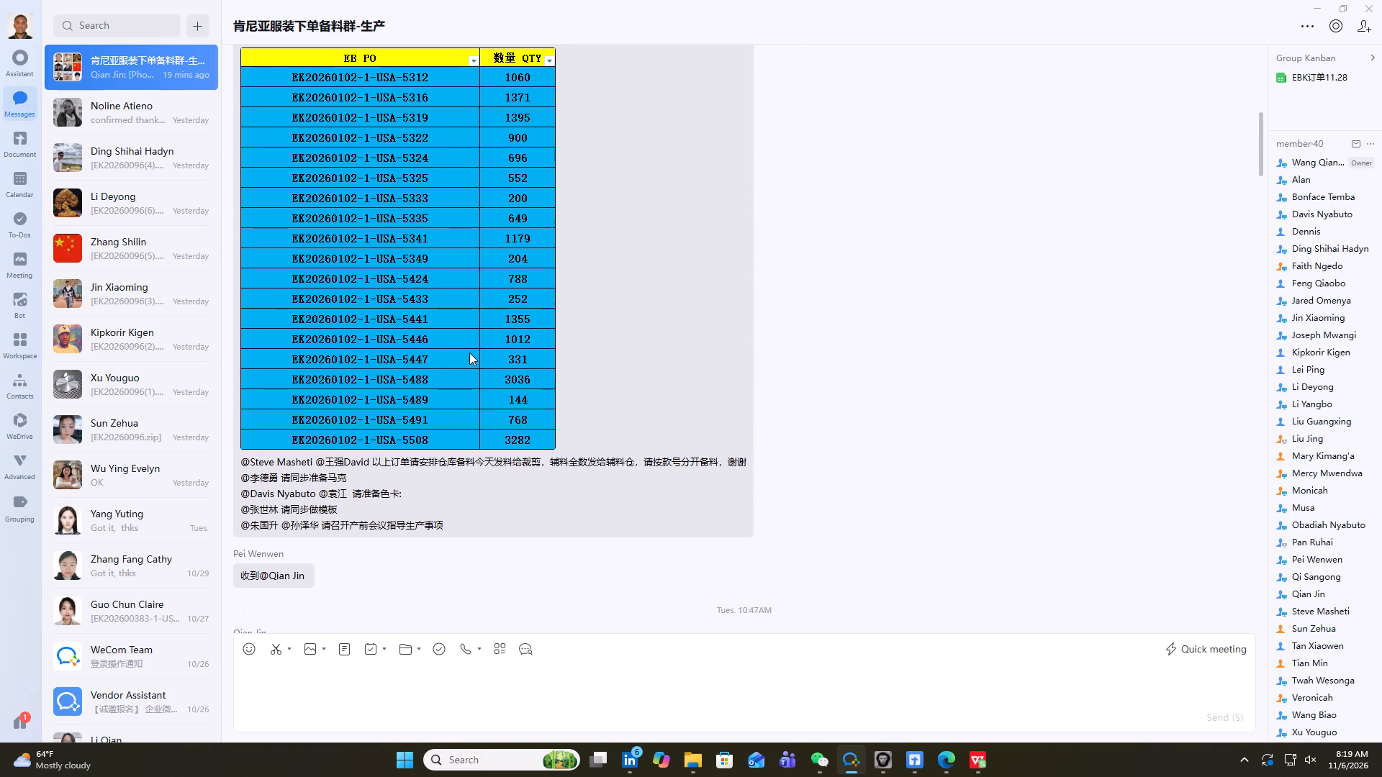
scroll(469, 353, "up", 1)
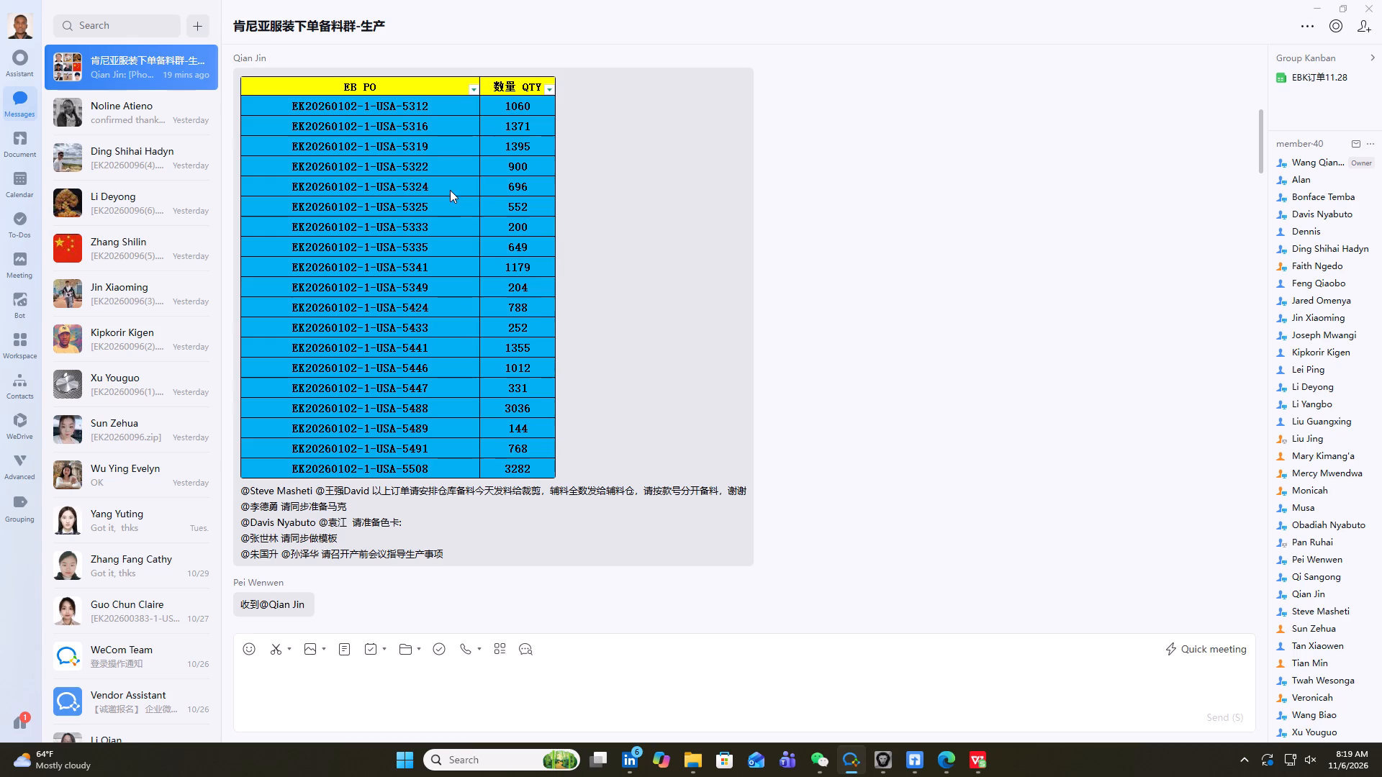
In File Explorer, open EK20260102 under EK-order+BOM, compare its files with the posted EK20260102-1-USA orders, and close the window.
left_click(690, 756)
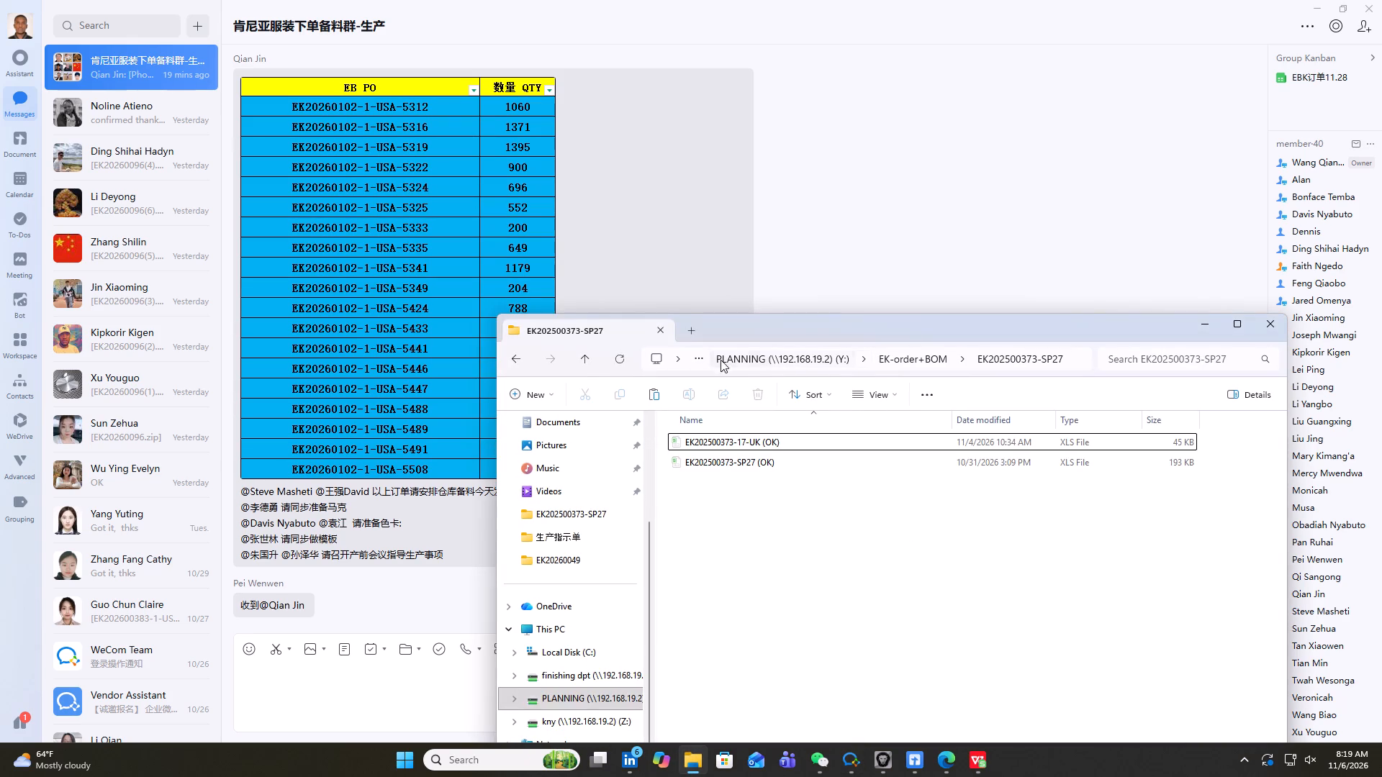
left_click(578, 358)
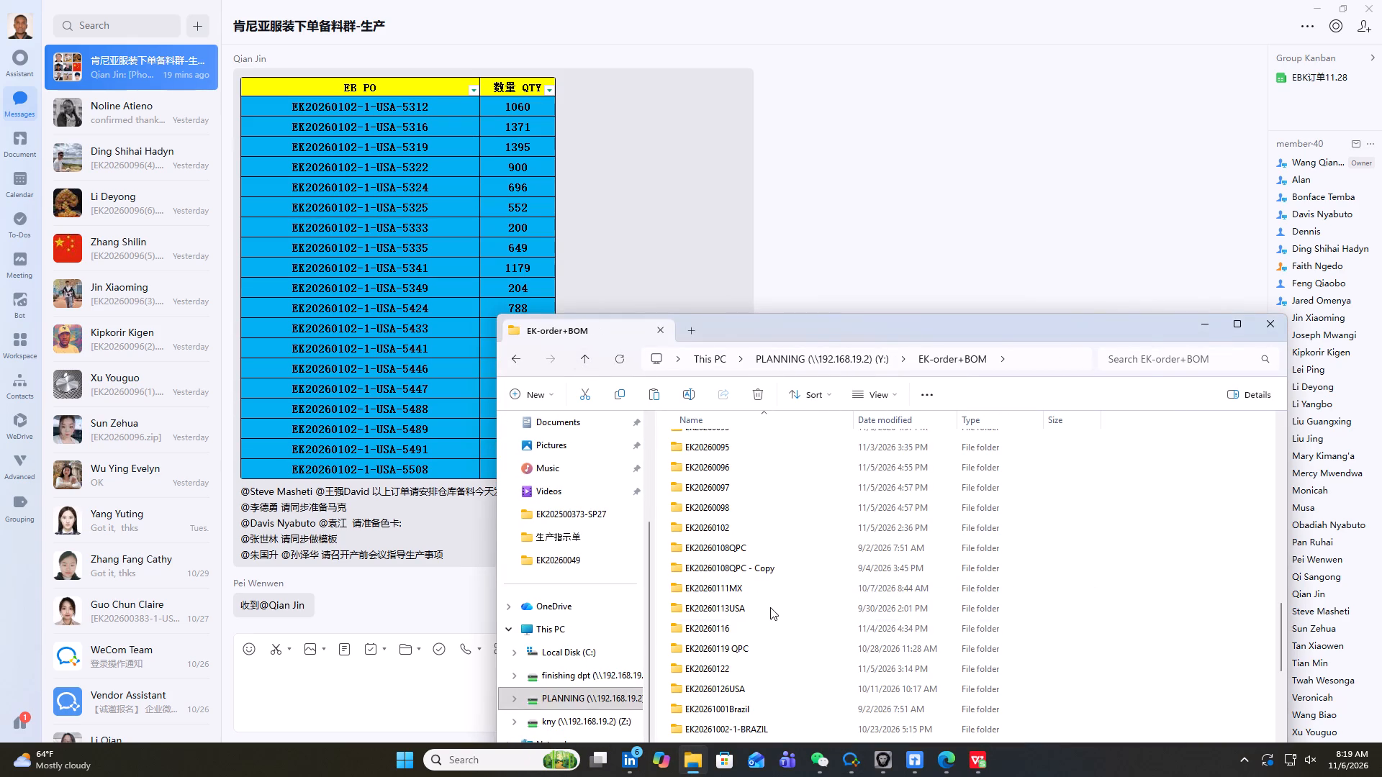
scroll(781, 621, "up", 1)
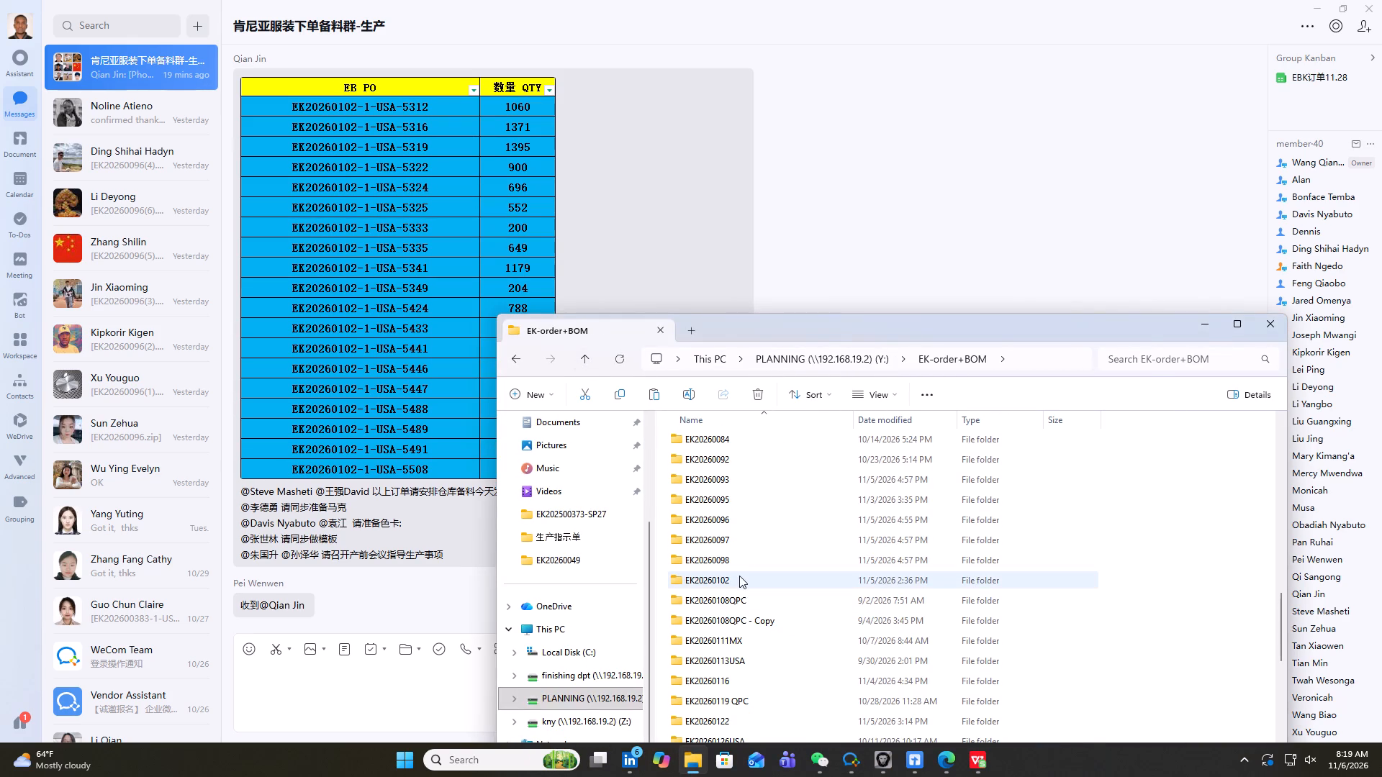
double_click(739, 576)
left_click_drag(906, 325, 991, 242)
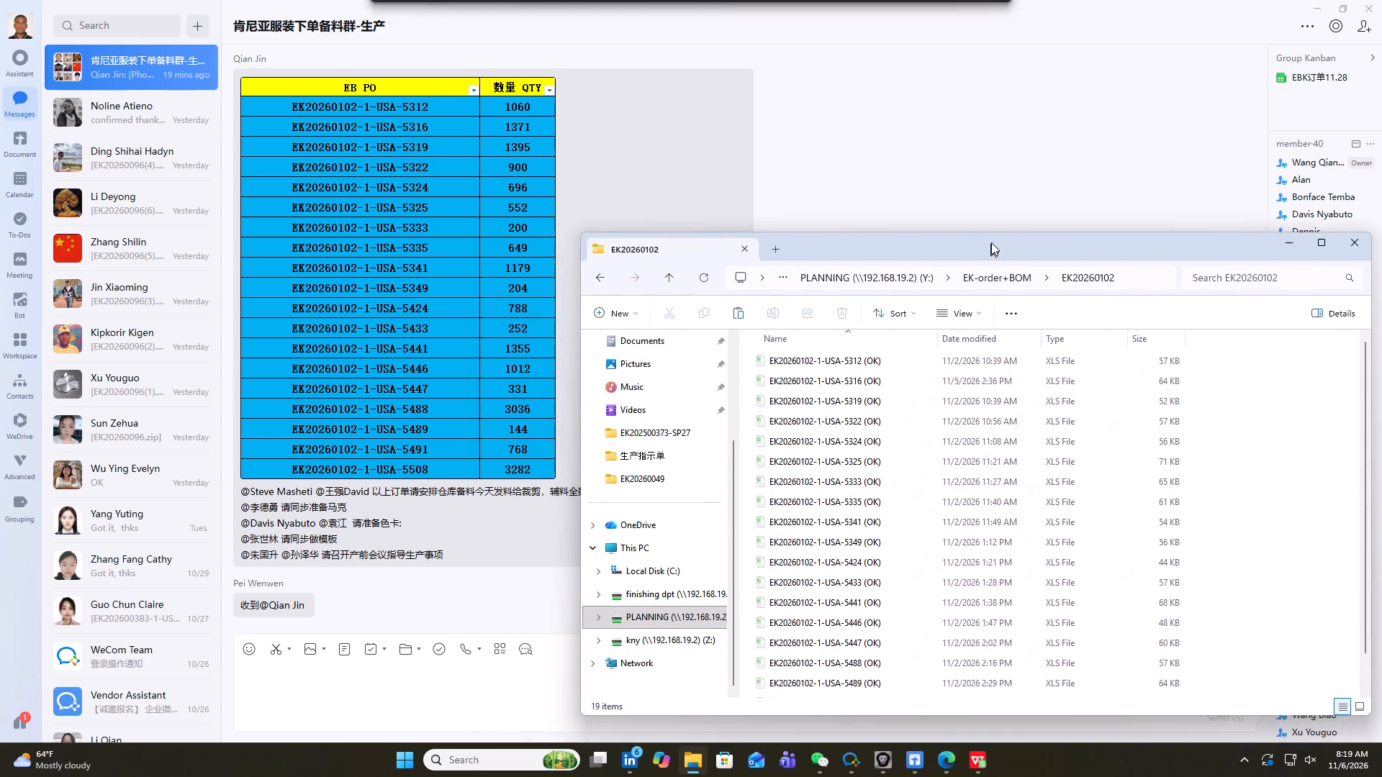
left_click_drag(991, 242, 987, 87)
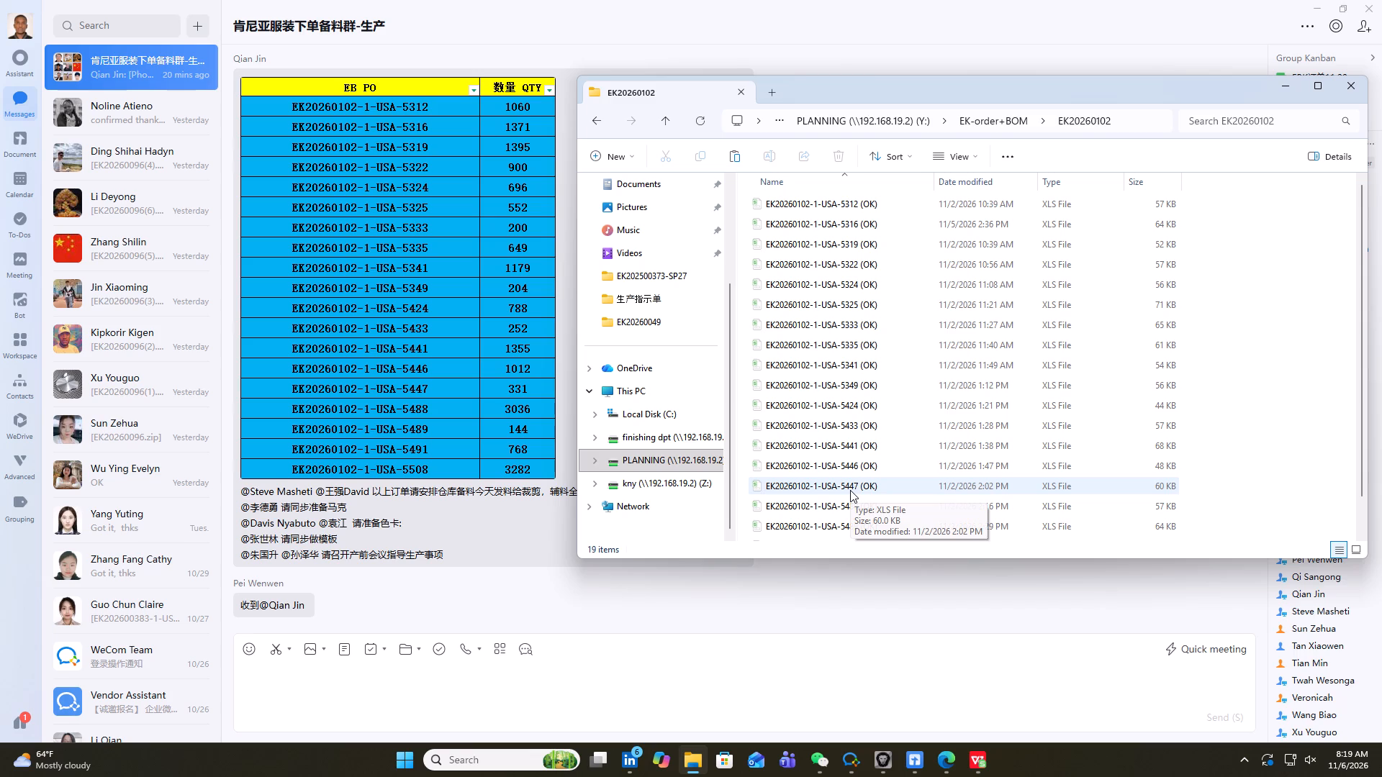
left_click(850, 490)
scroll(853, 490, "down", 1)
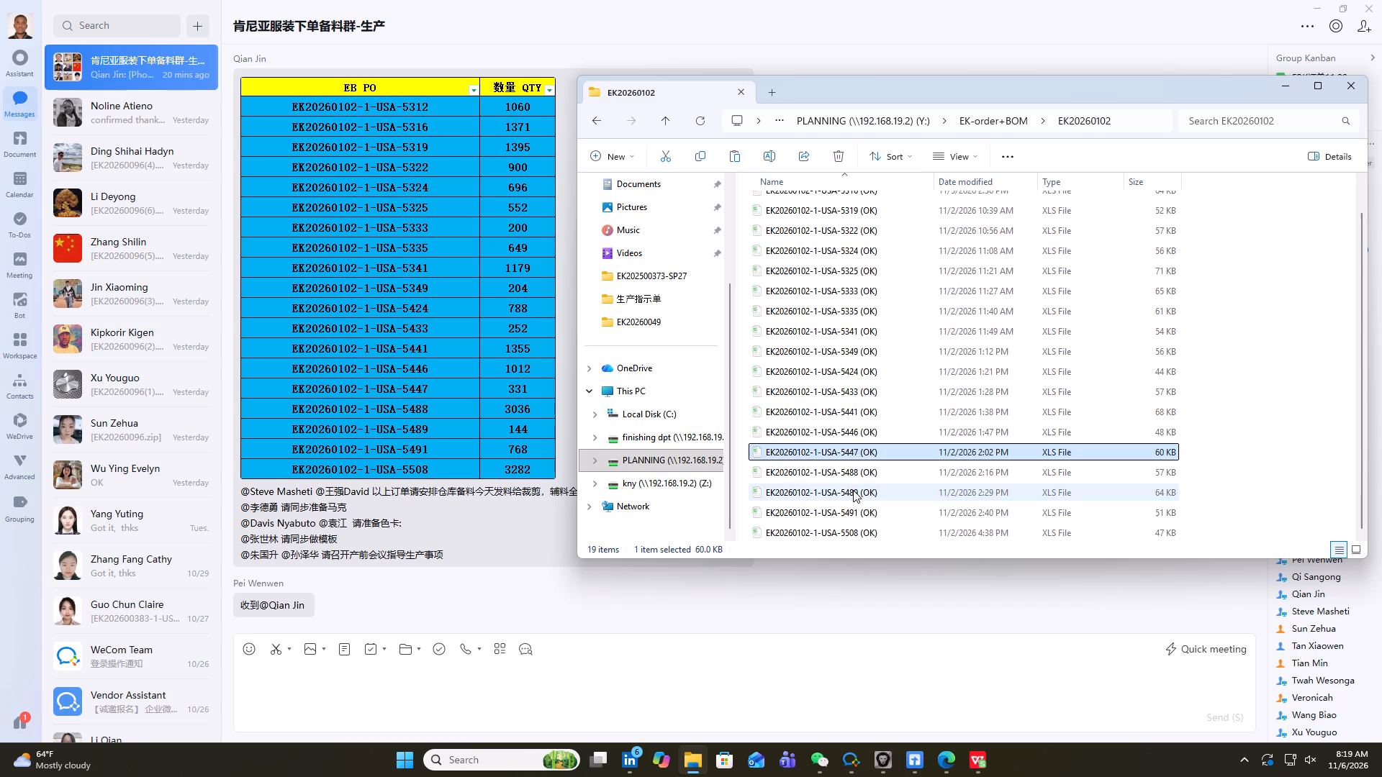
scroll(853, 490, "down", 1)
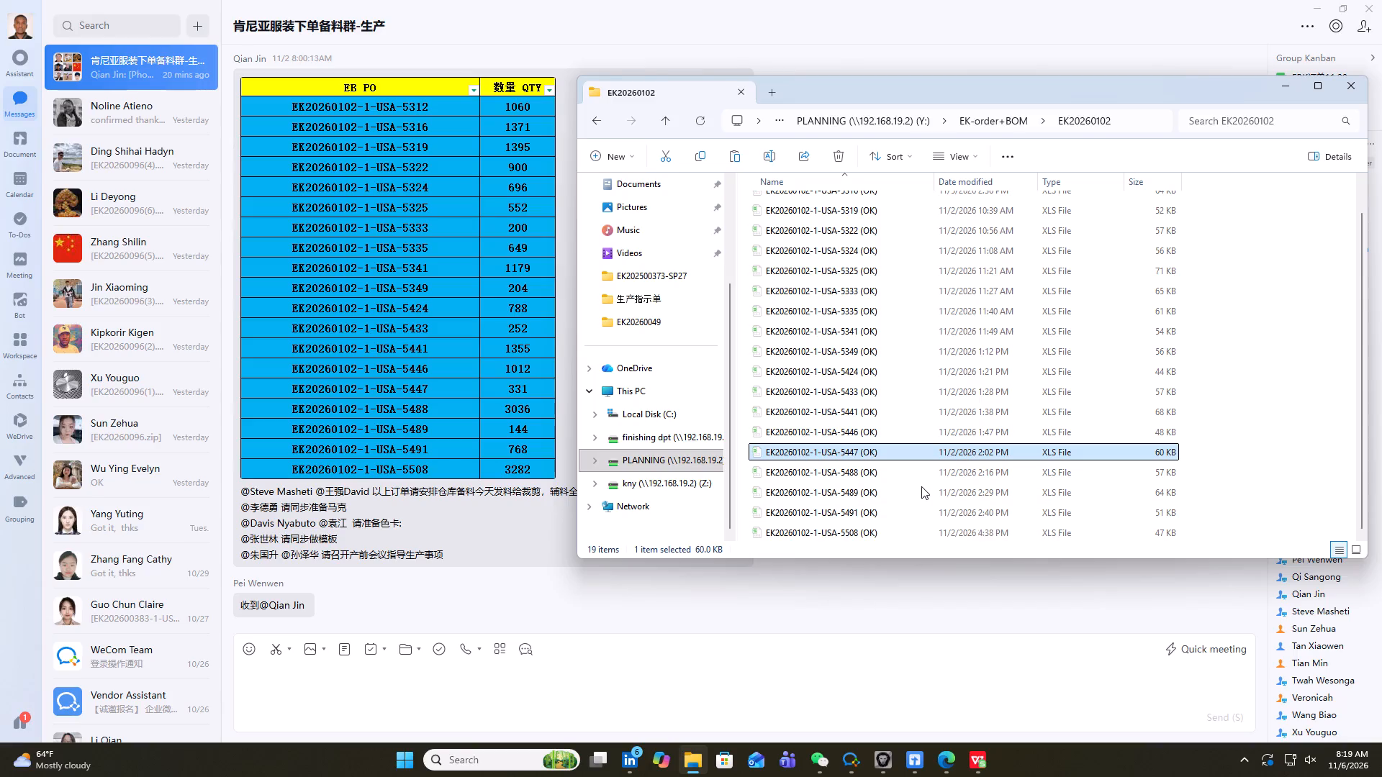
scroll(921, 486, "down", 4)
left_click(1361, 88)
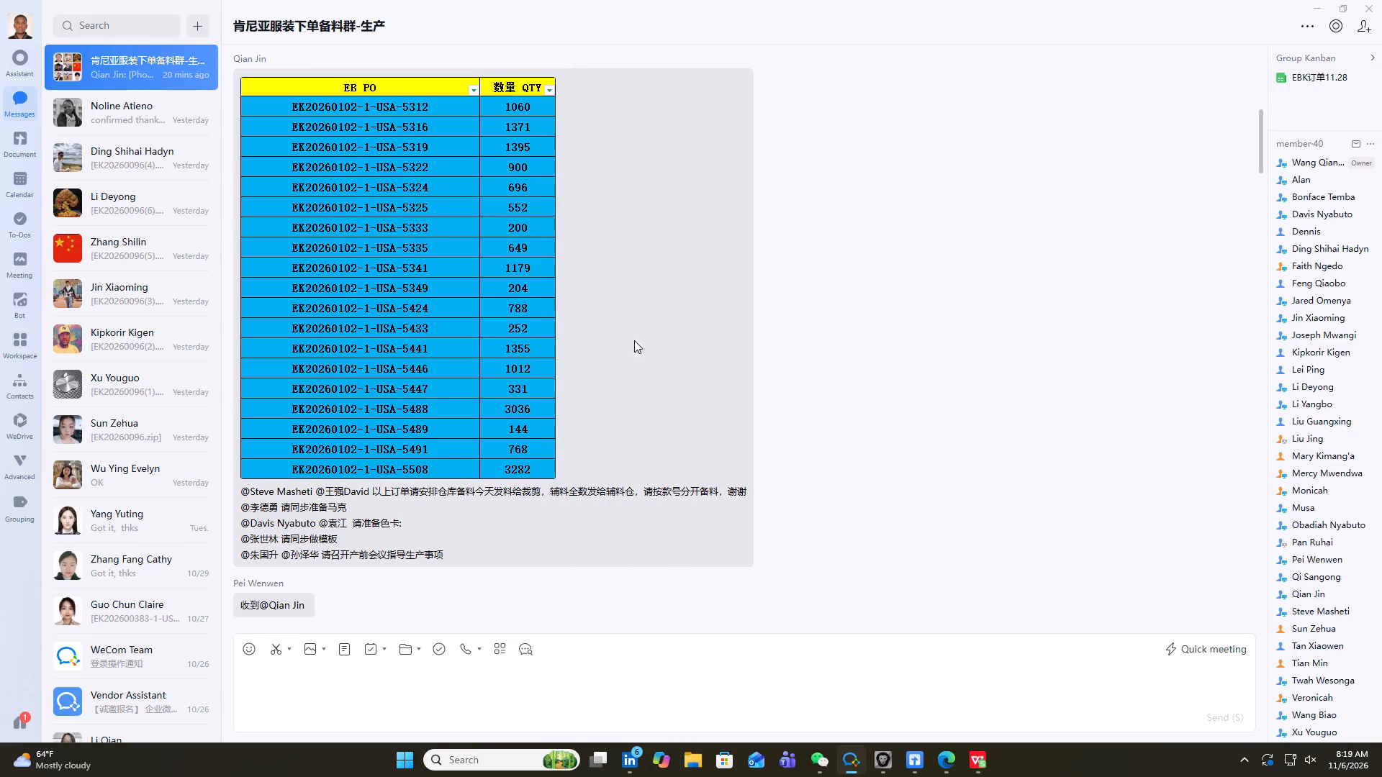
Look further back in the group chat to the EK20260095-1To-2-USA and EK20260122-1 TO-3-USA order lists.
scroll(623, 341, "up", 17)
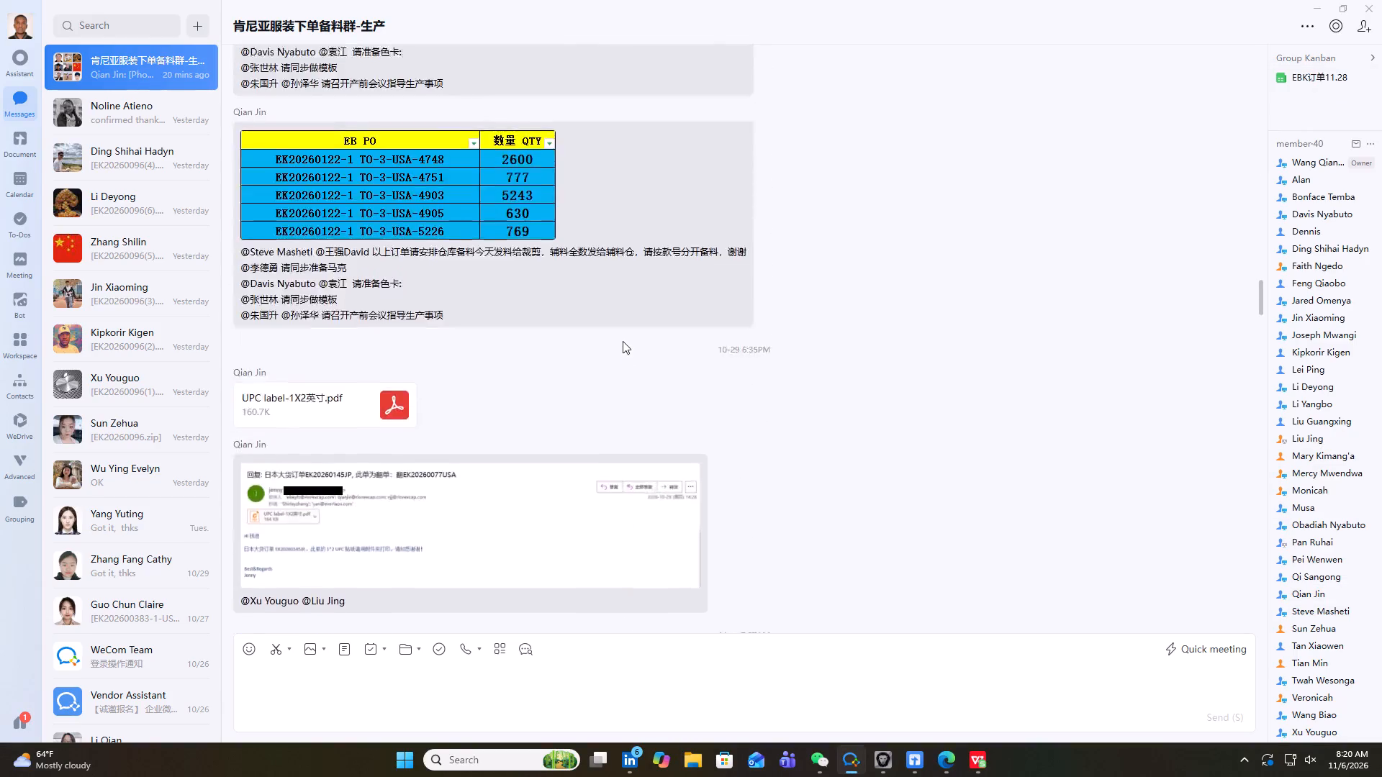
scroll(623, 341, "up", 5)
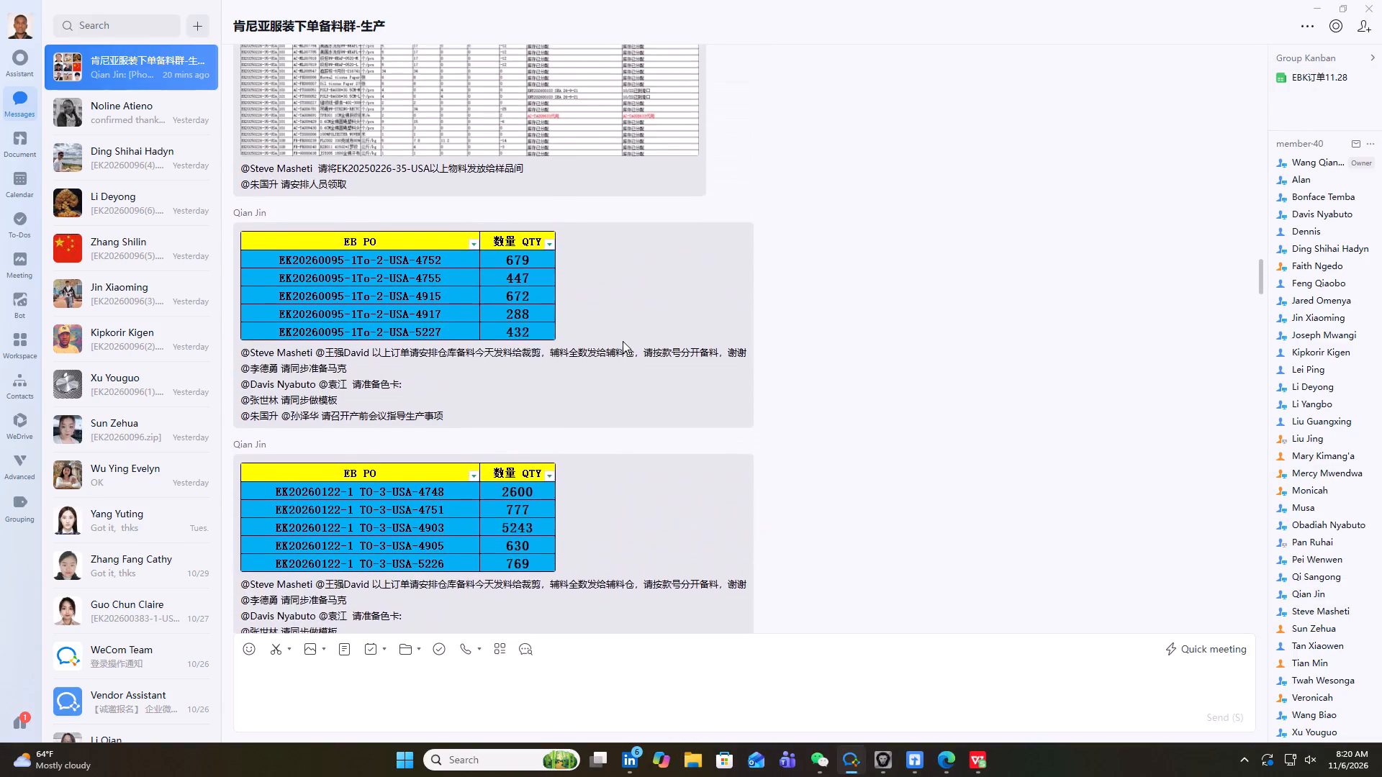
scroll(623, 341, "down", 1)
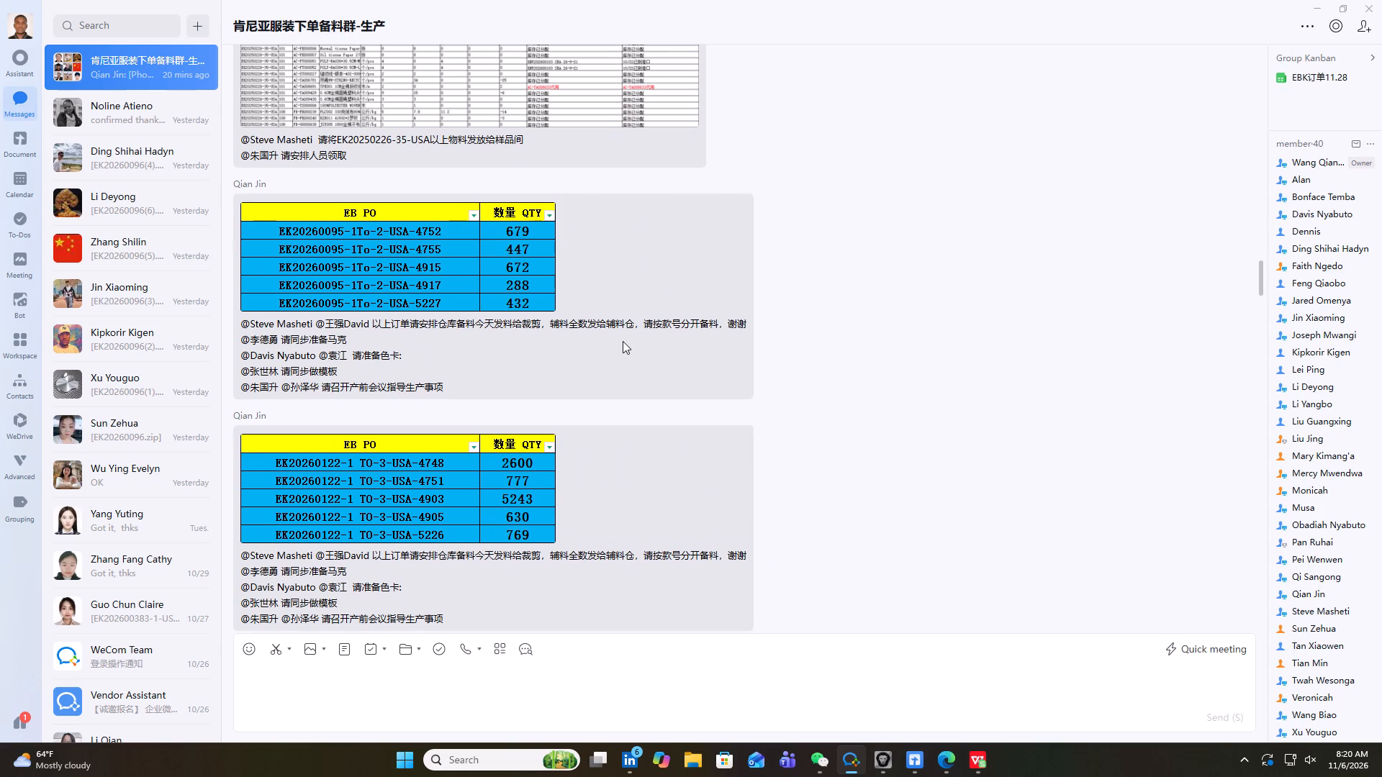
Reopen File Explorer and open EK20260122 in the PLANNING drive's EK-order+BOM folder to check its files against the posted EK20260122 orders.
left_click(692, 759)
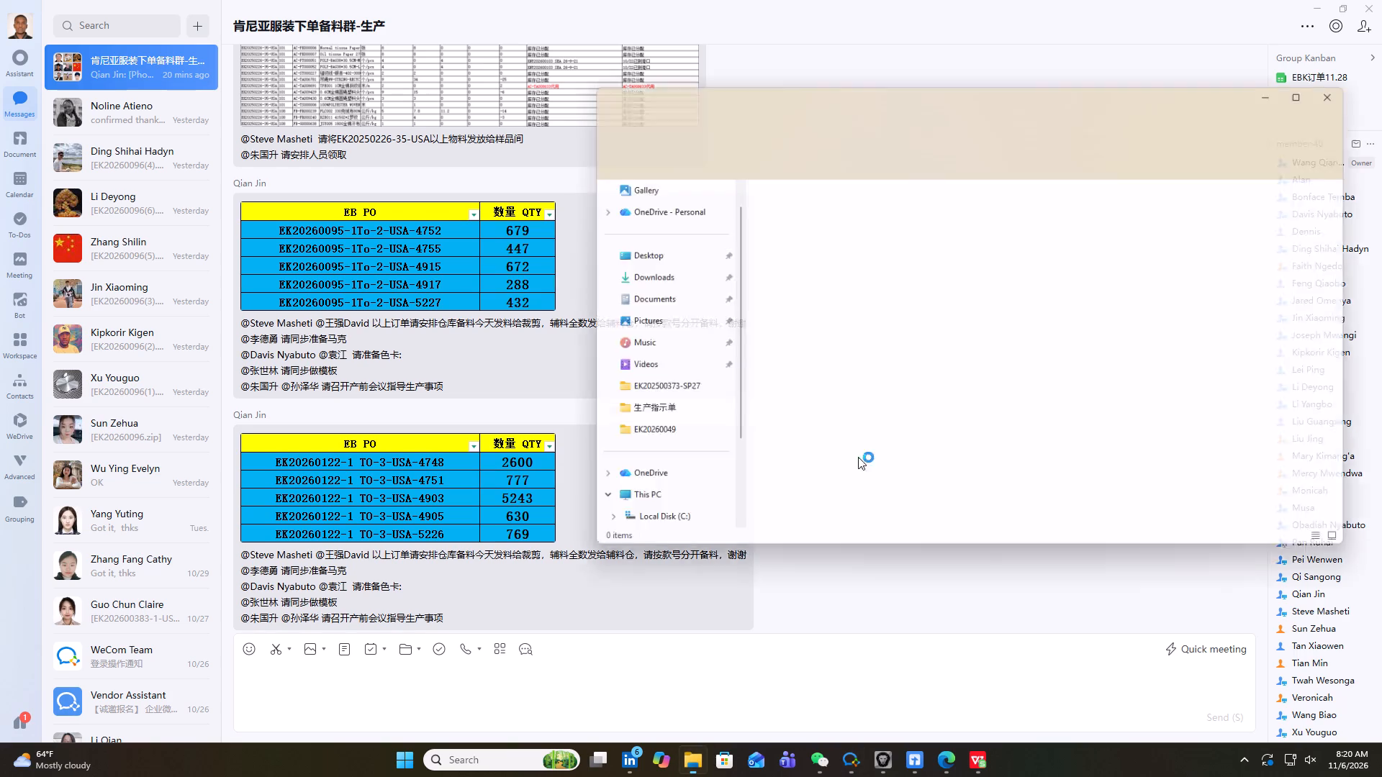
scroll(673, 465, "down", 2)
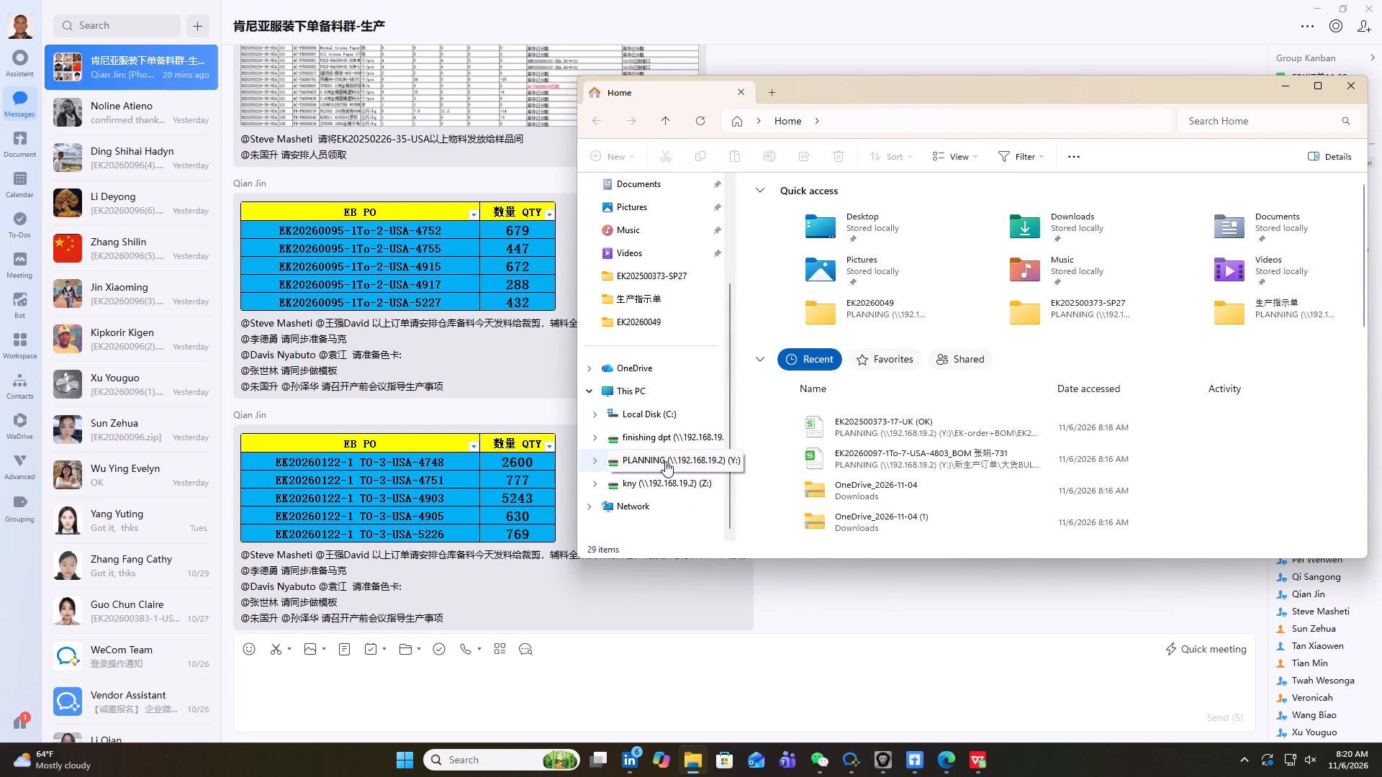
left_click(665, 461)
double_click(826, 209)
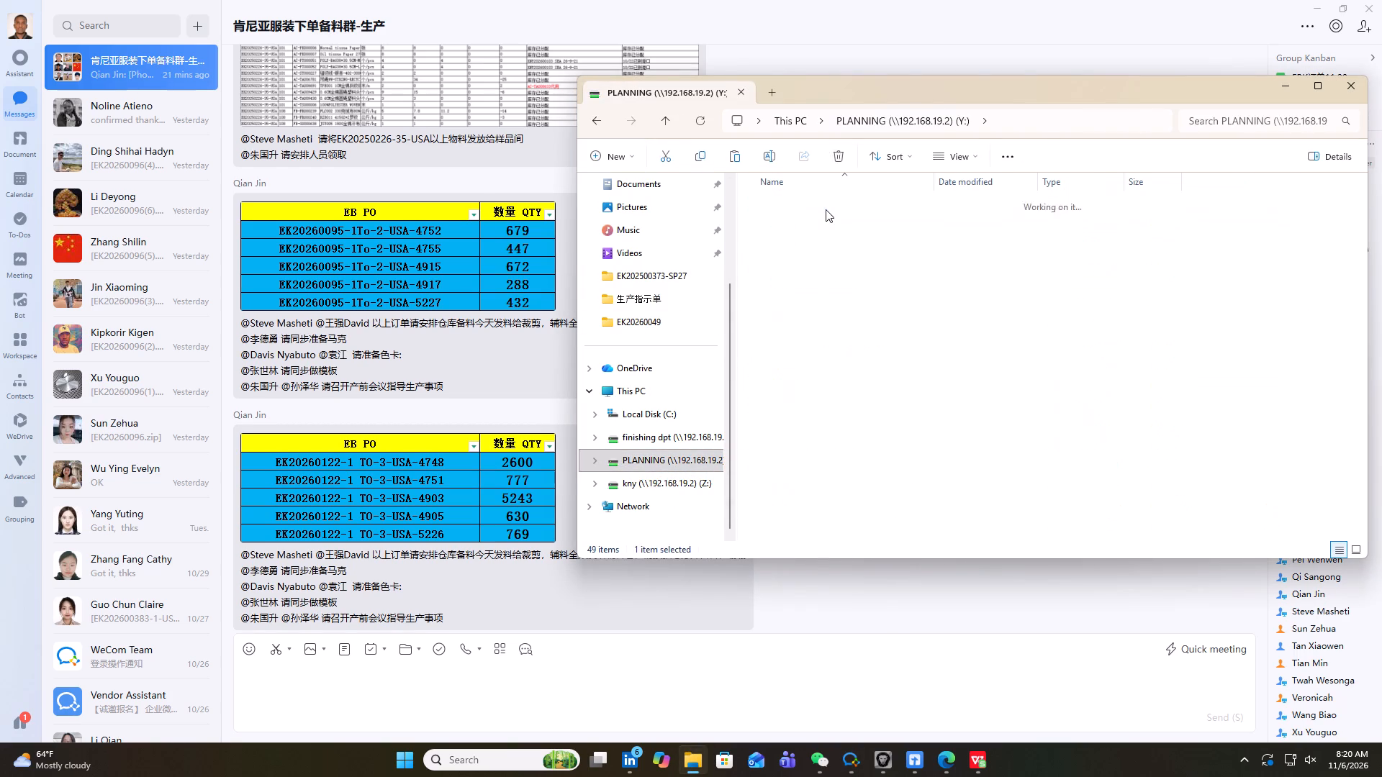
scroll(856, 395, "down", 2)
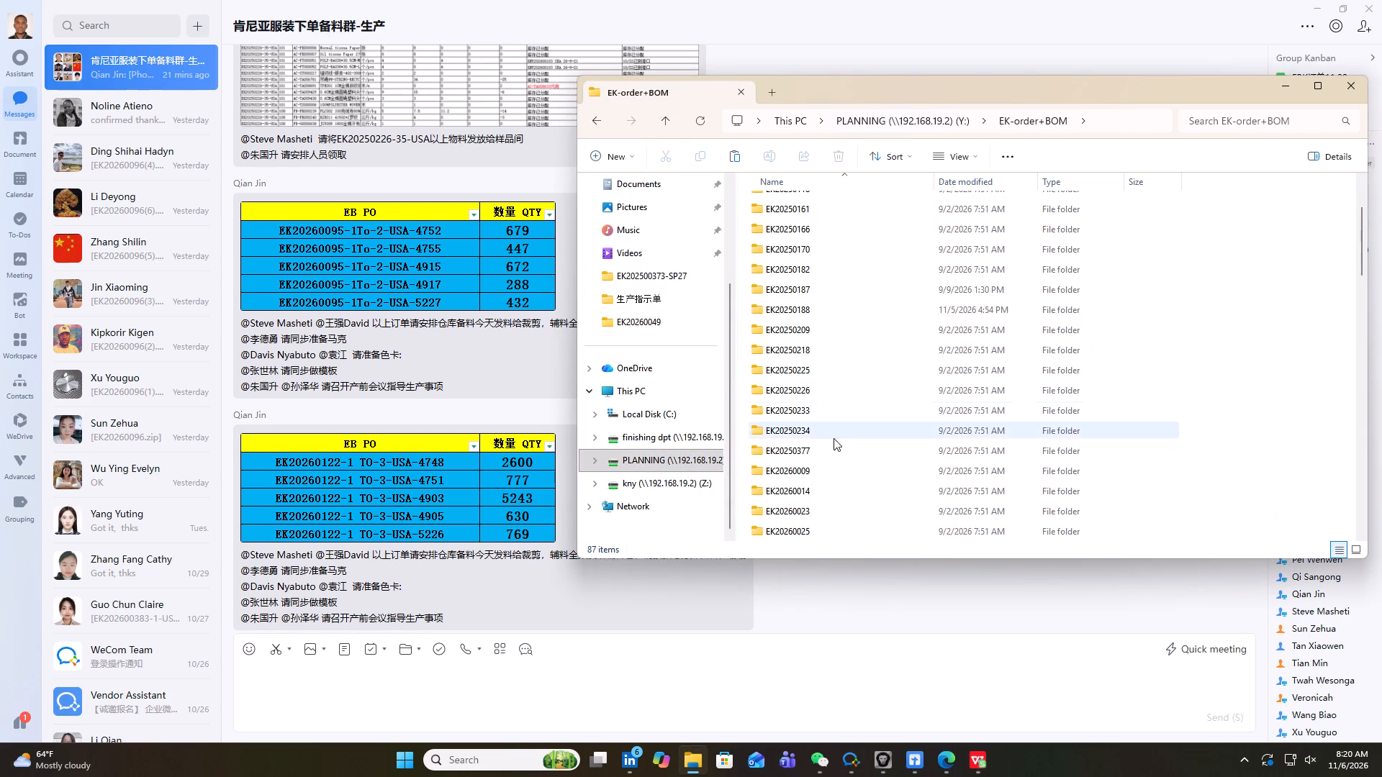
scroll(849, 432, "down", 6)
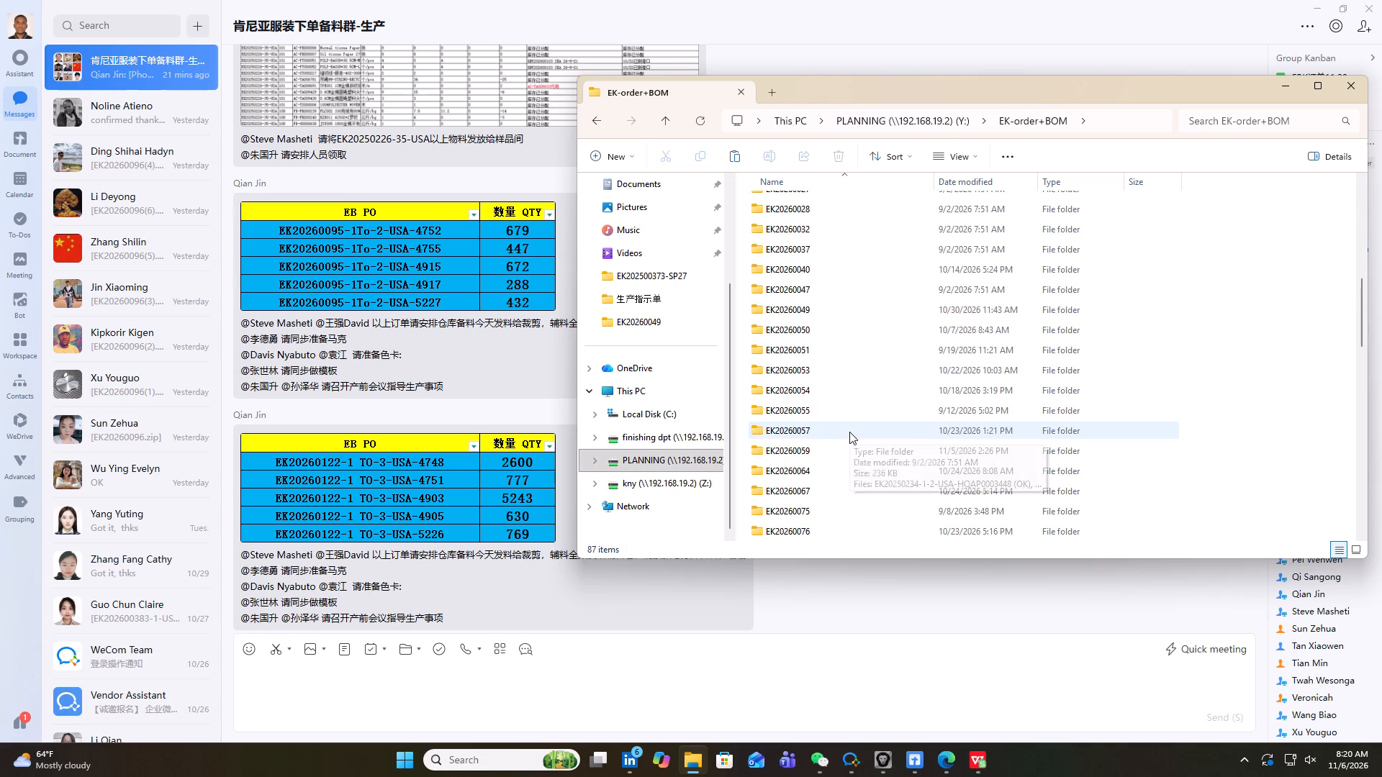
scroll(849, 432, "down", 4)
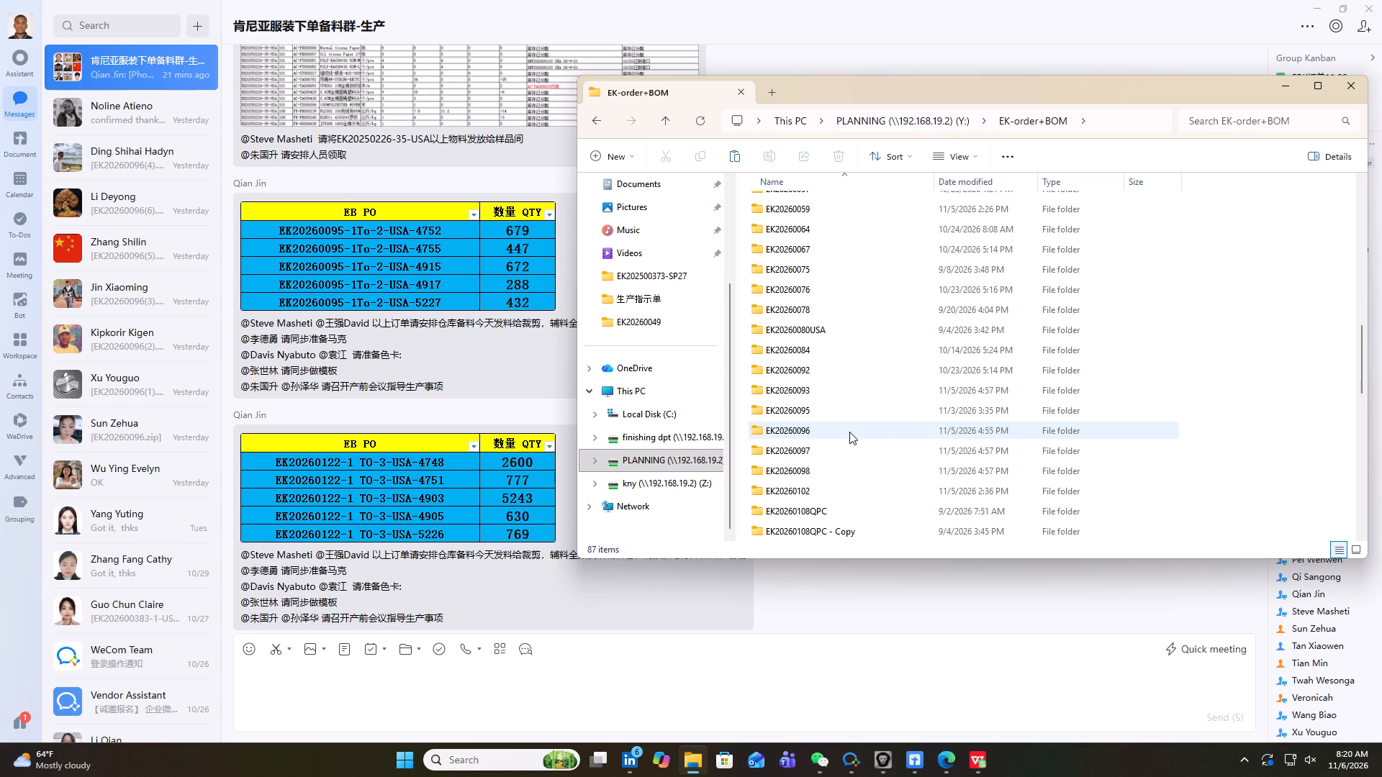
scroll(849, 432, "down", 2)
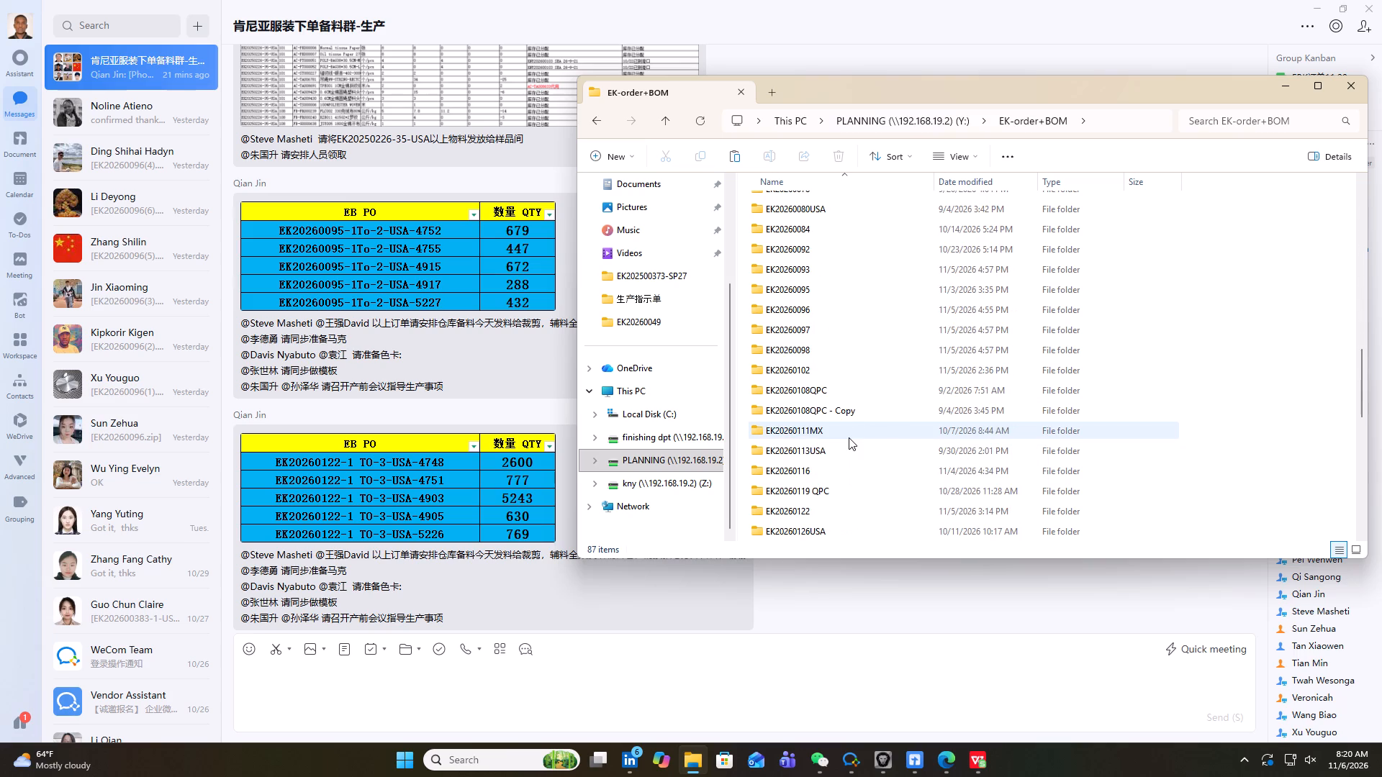
scroll(849, 437, "down", 1)
double_click(810, 454)
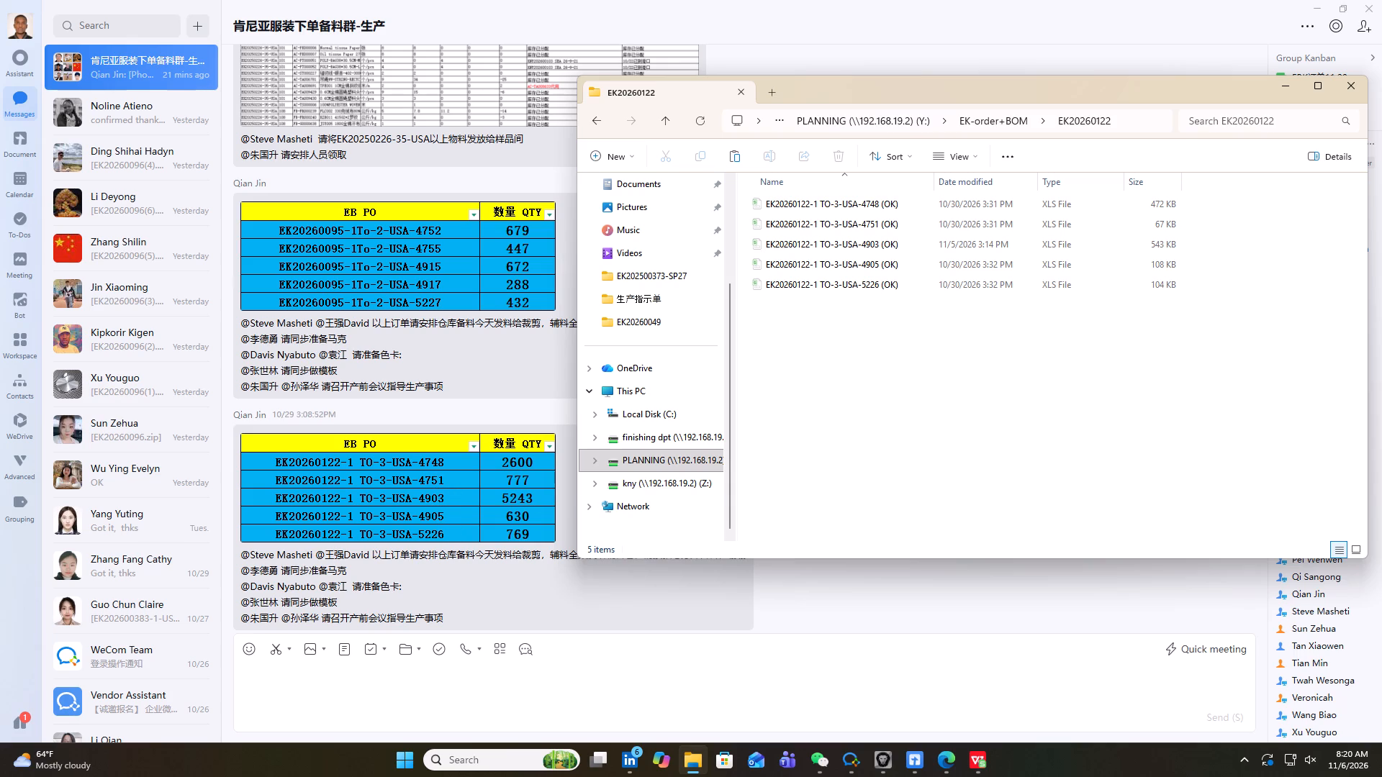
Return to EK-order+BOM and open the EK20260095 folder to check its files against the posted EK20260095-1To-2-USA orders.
left_click(664, 117)
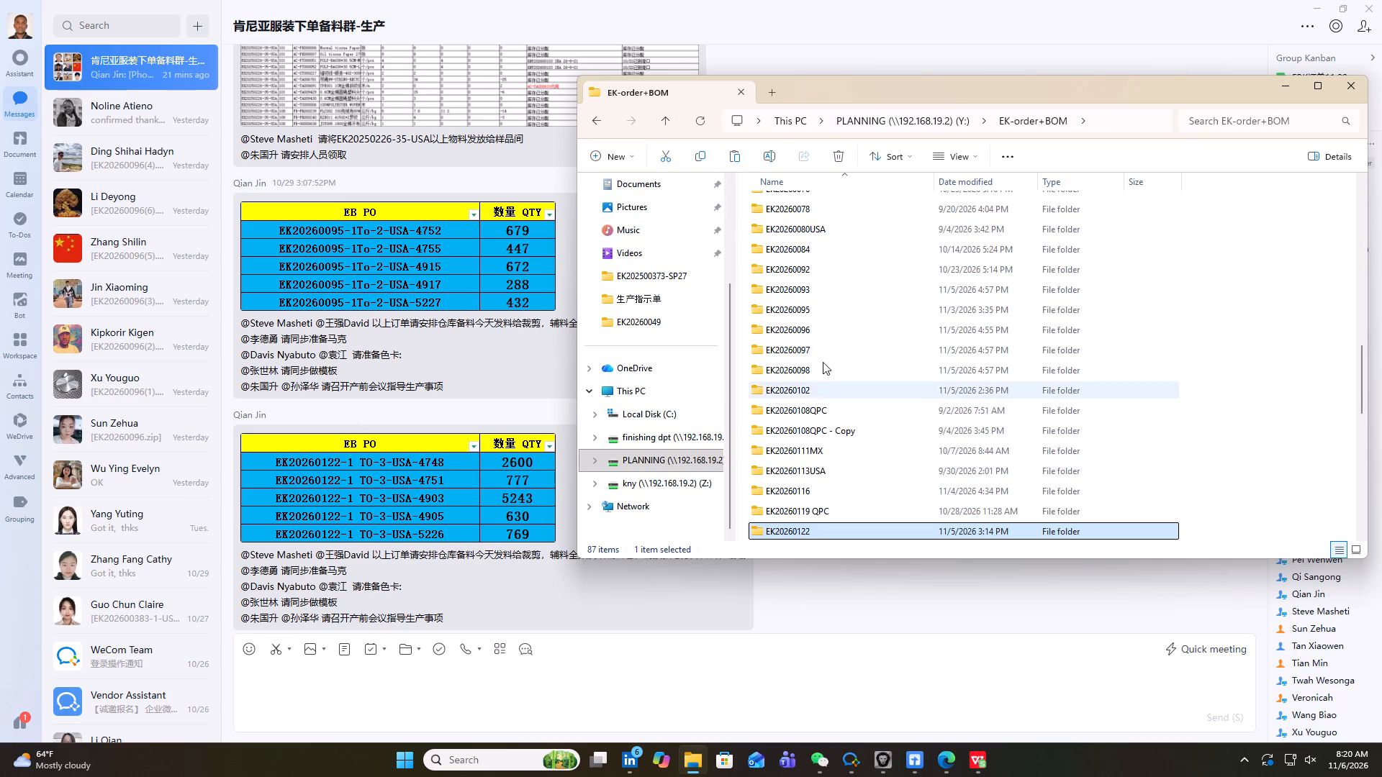
double_click(826, 309)
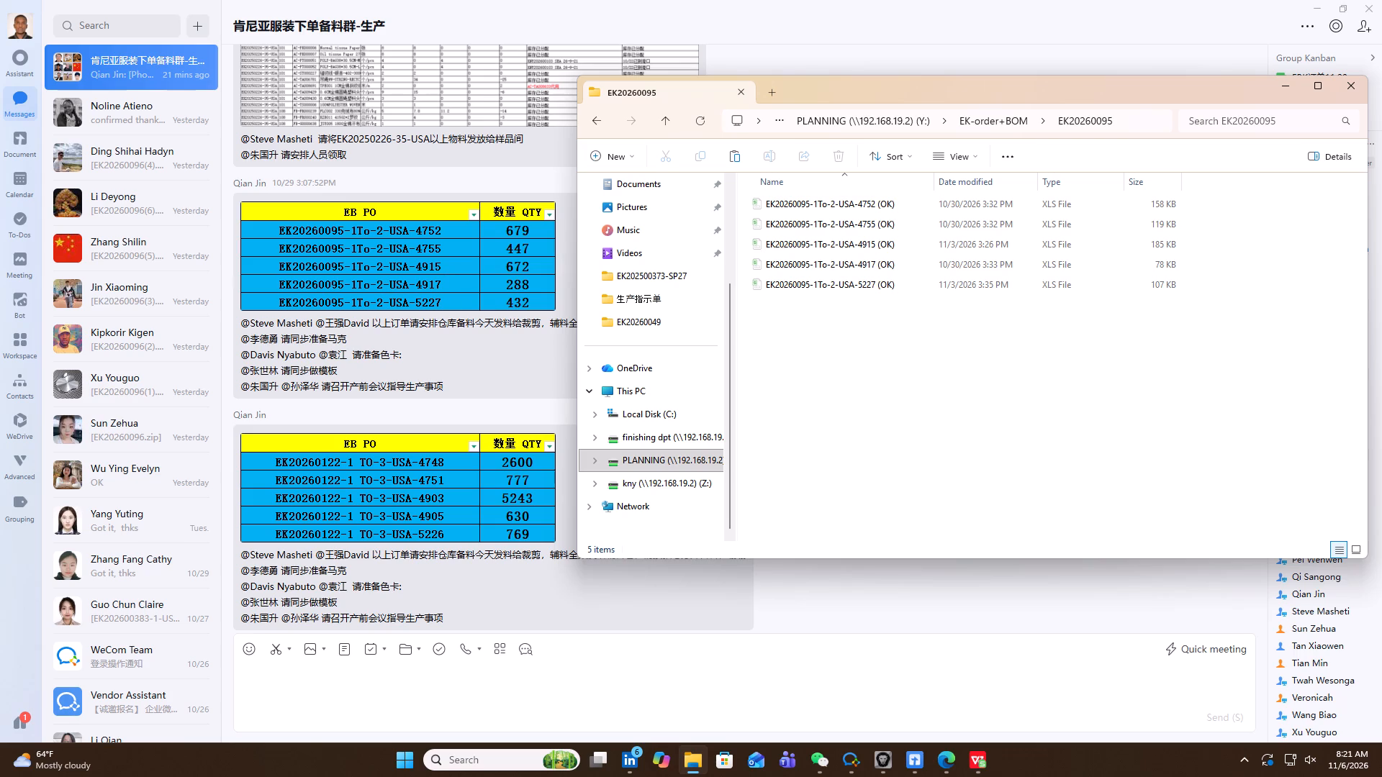
scroll(424, 333, "up", 15)
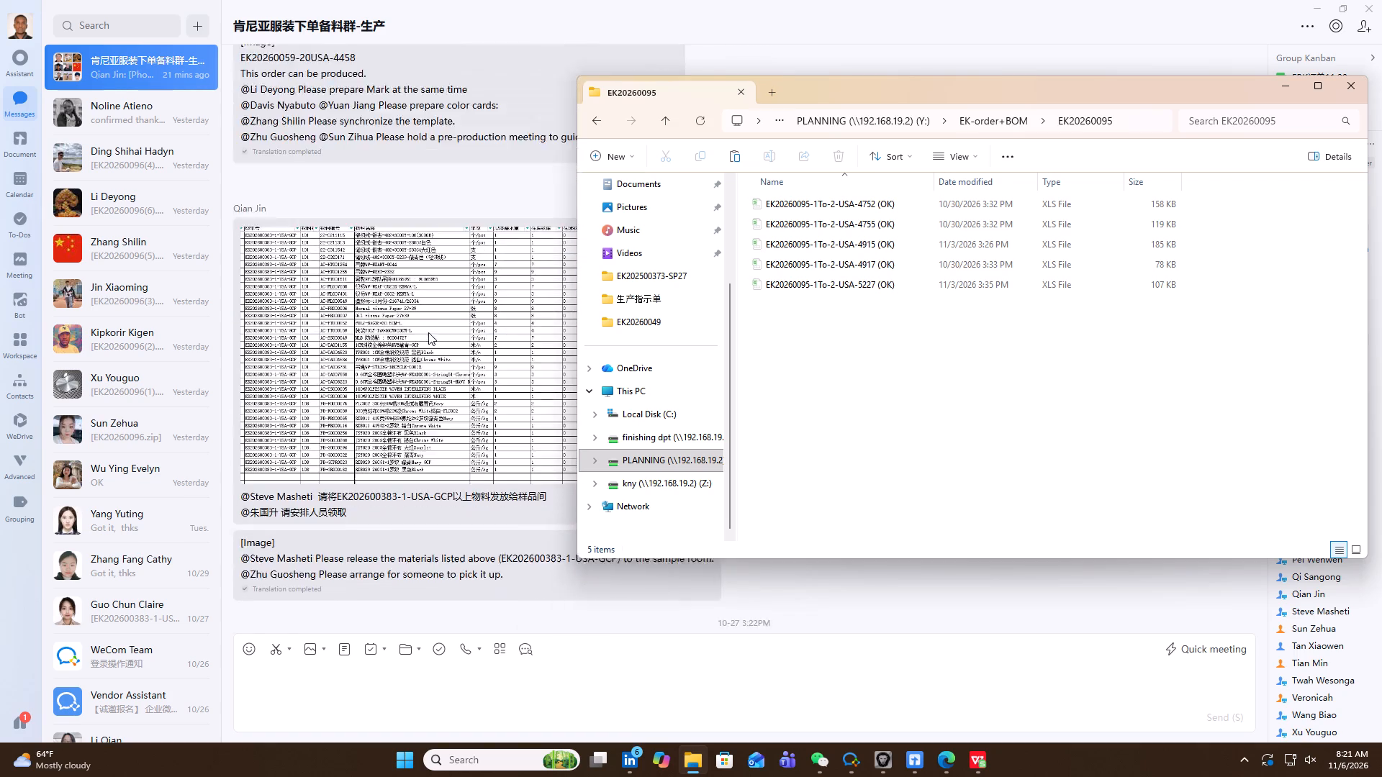
scroll(428, 332, "up", 5)
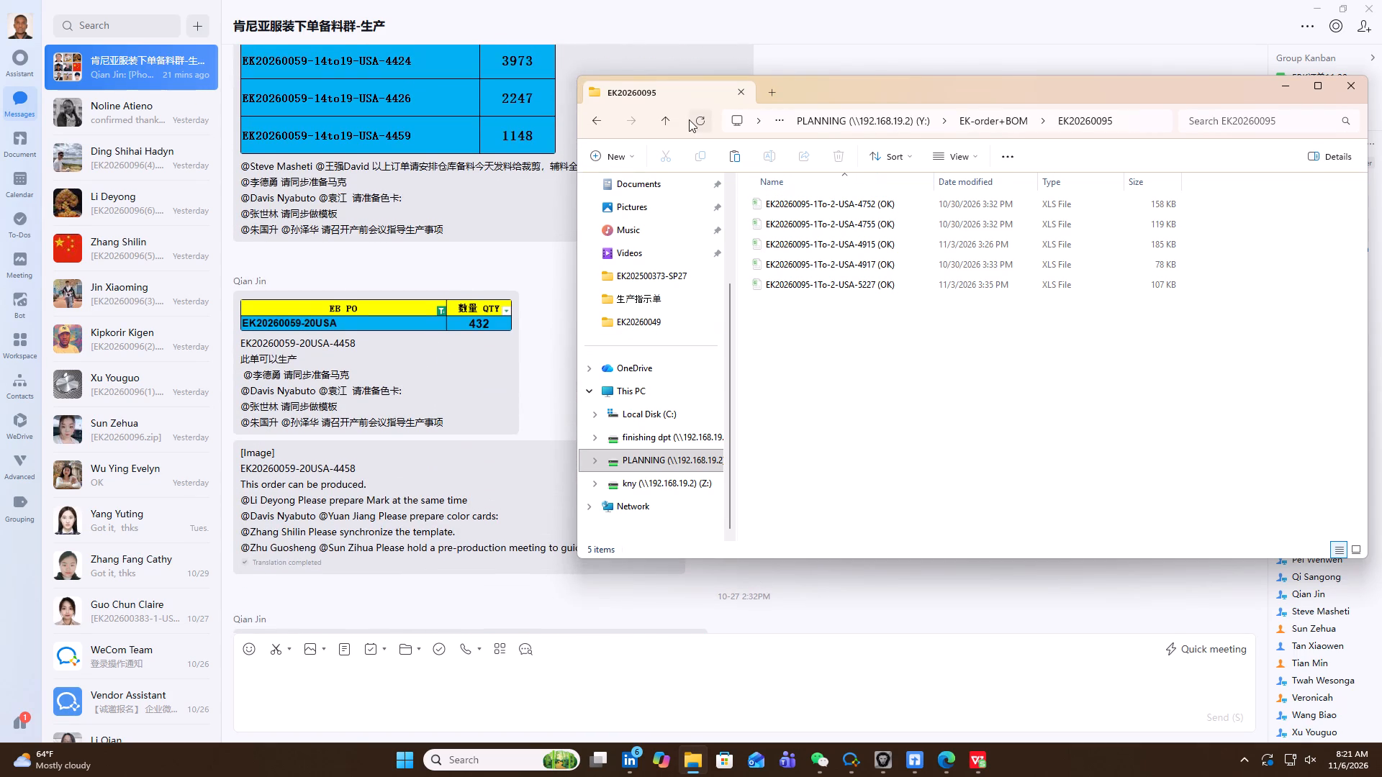
left_click(672, 123)
scroll(854, 432, "down", 3)
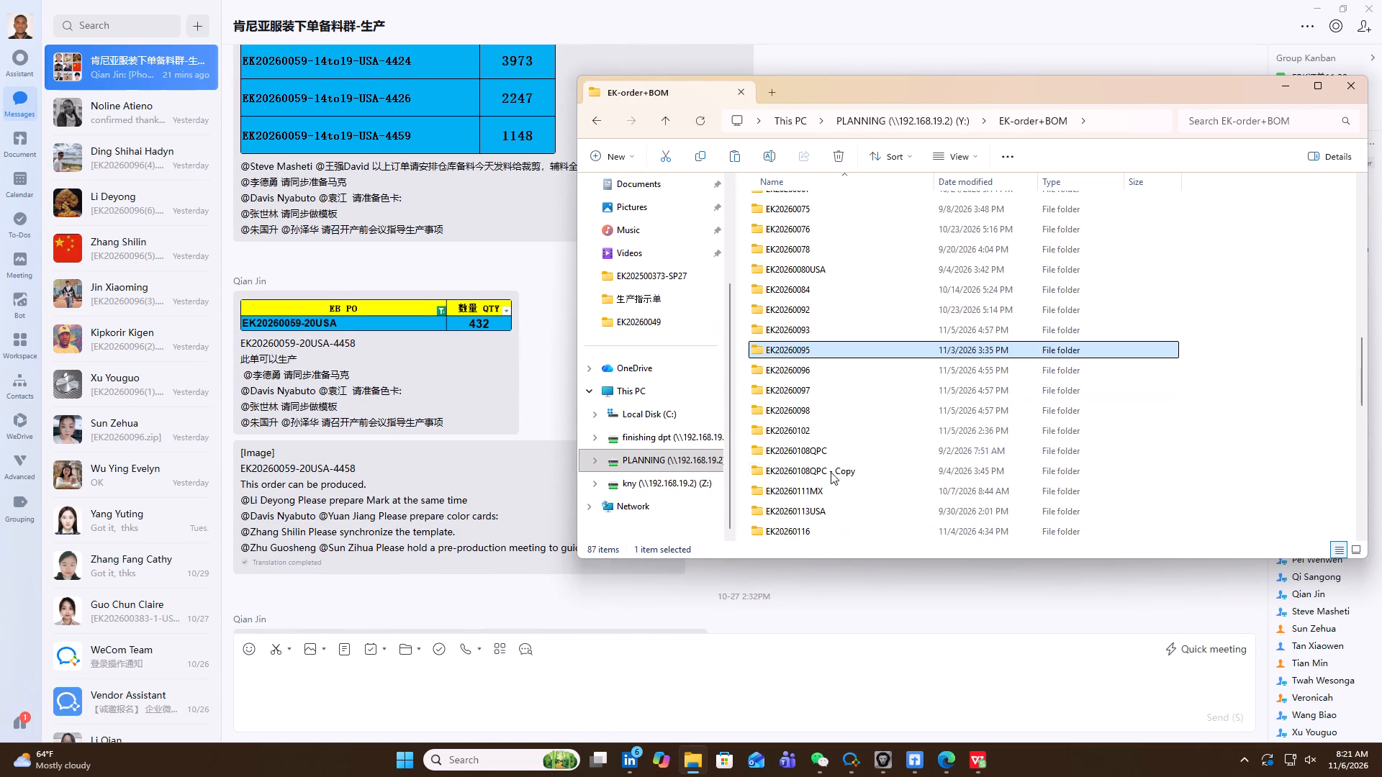
scroll(837, 410, "up", 3)
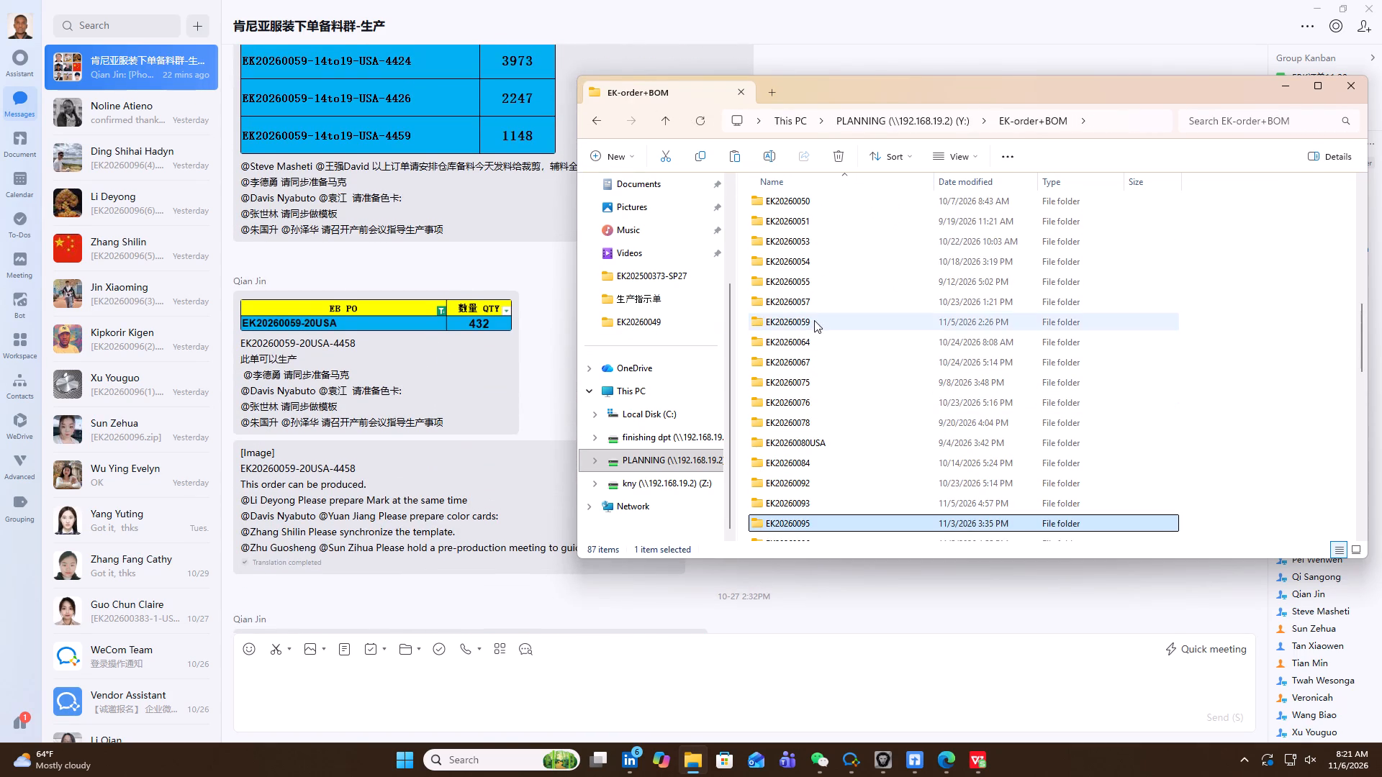
double_click(814, 320)
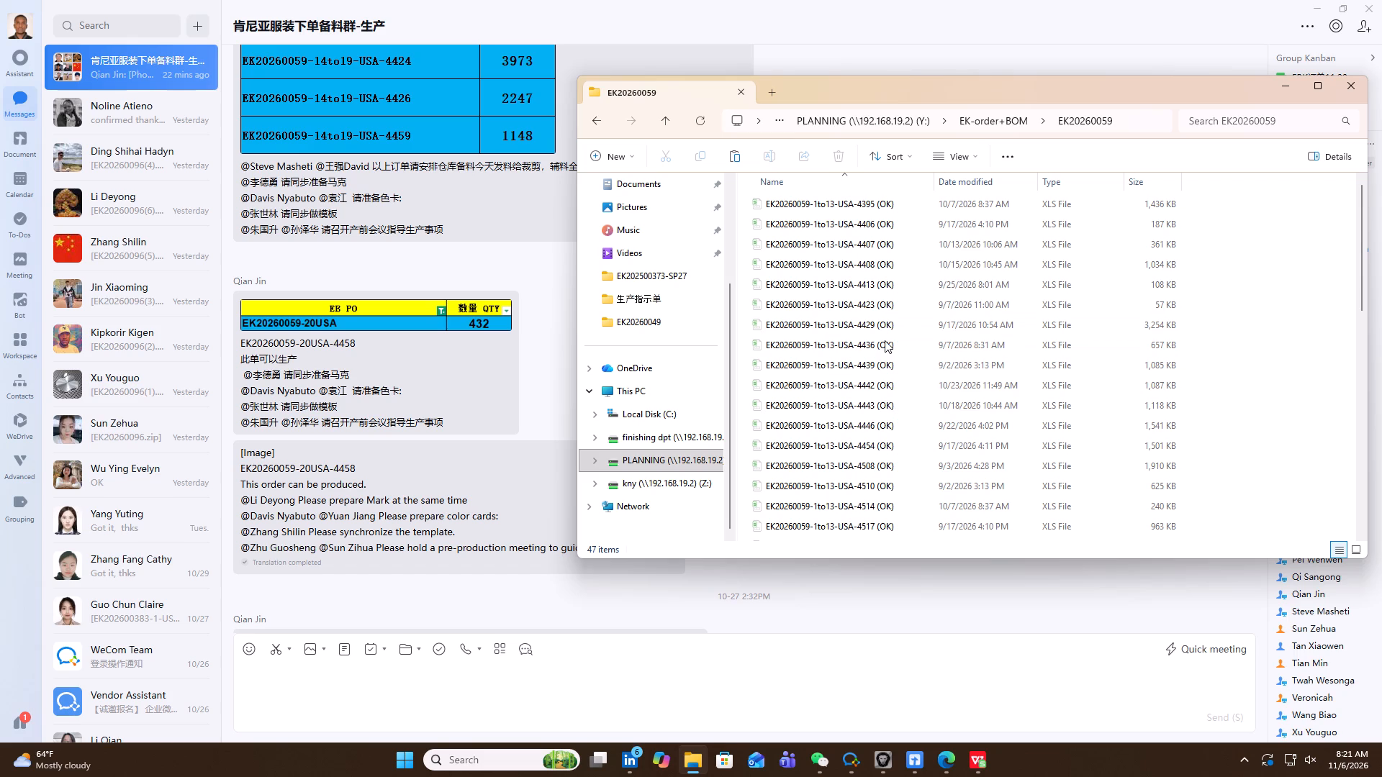
scroll(885, 340, "down", 17)
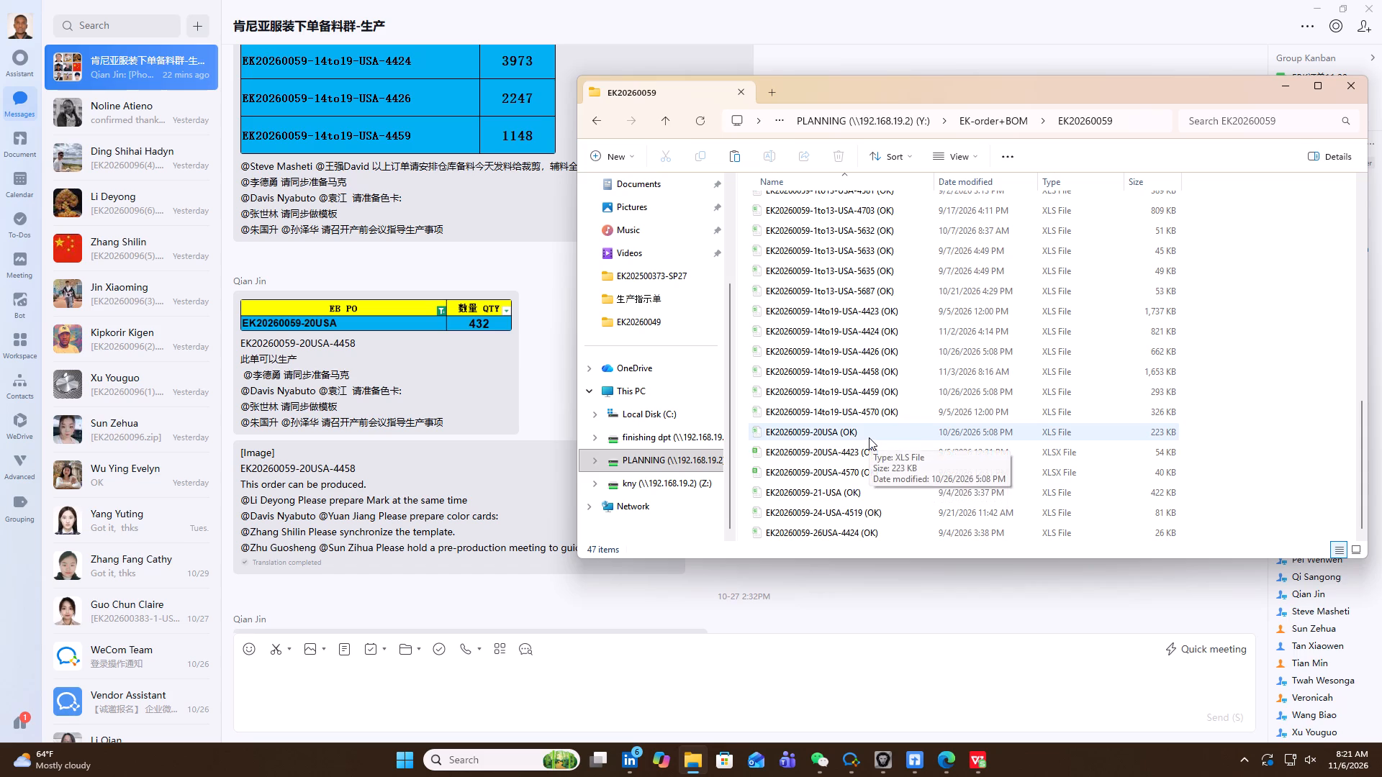
left_click_drag(984, 90, 1003, 350)
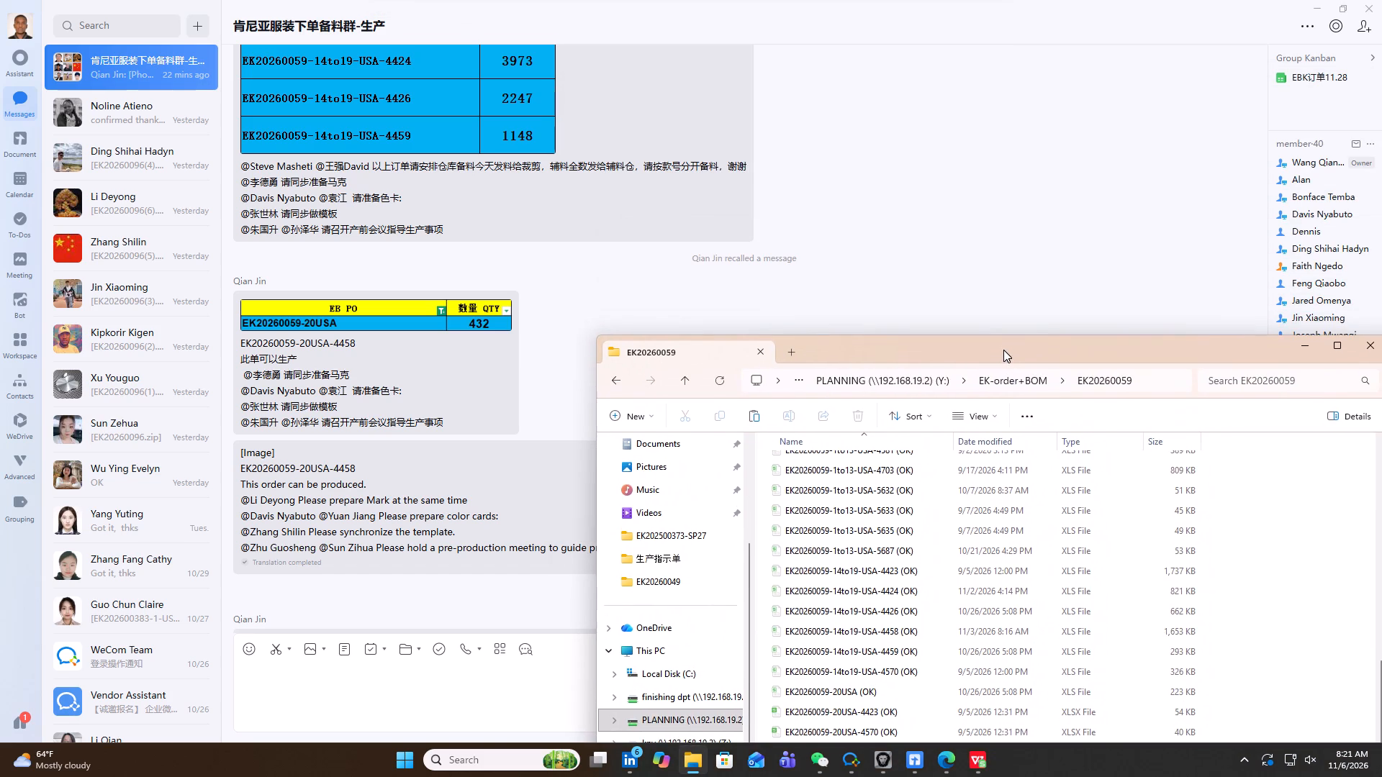
left_click_drag(1003, 350, 1026, 89)
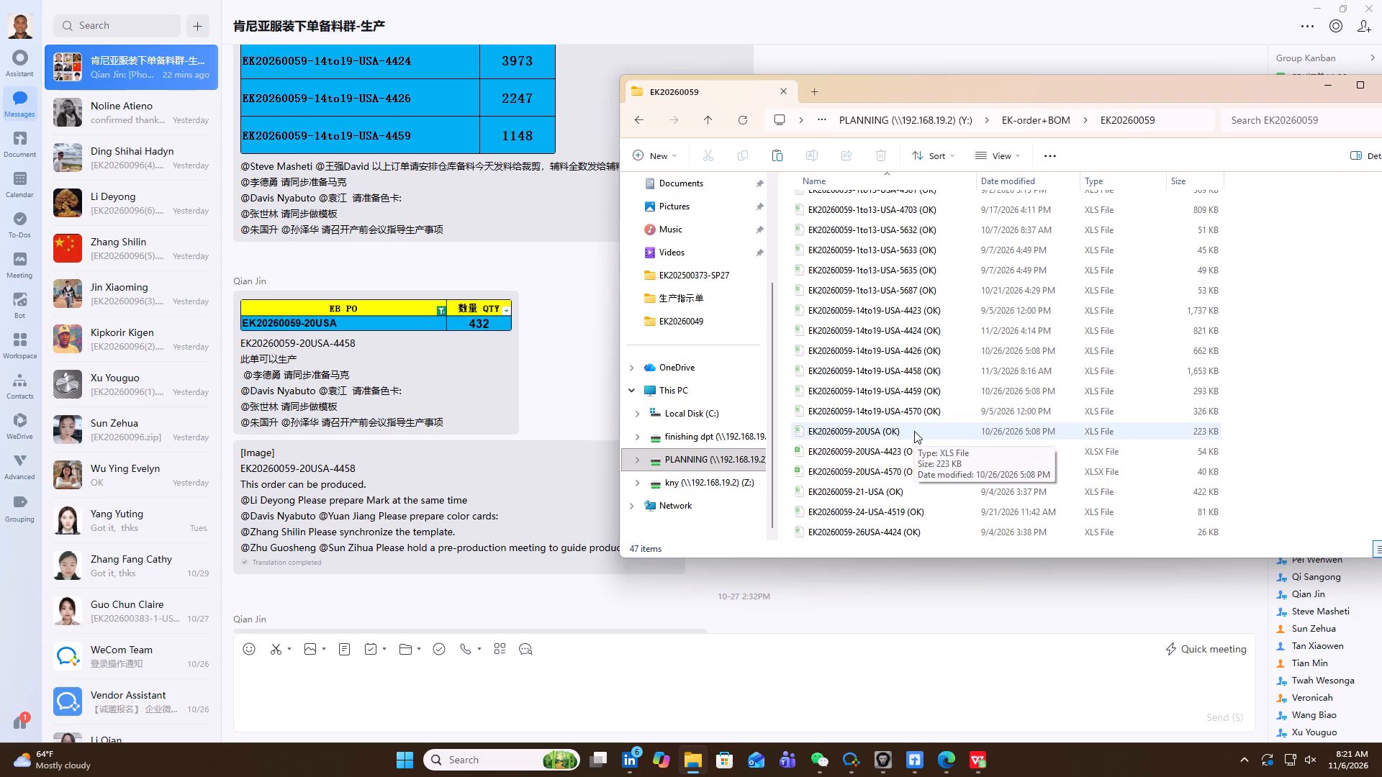
double_click(914, 431)
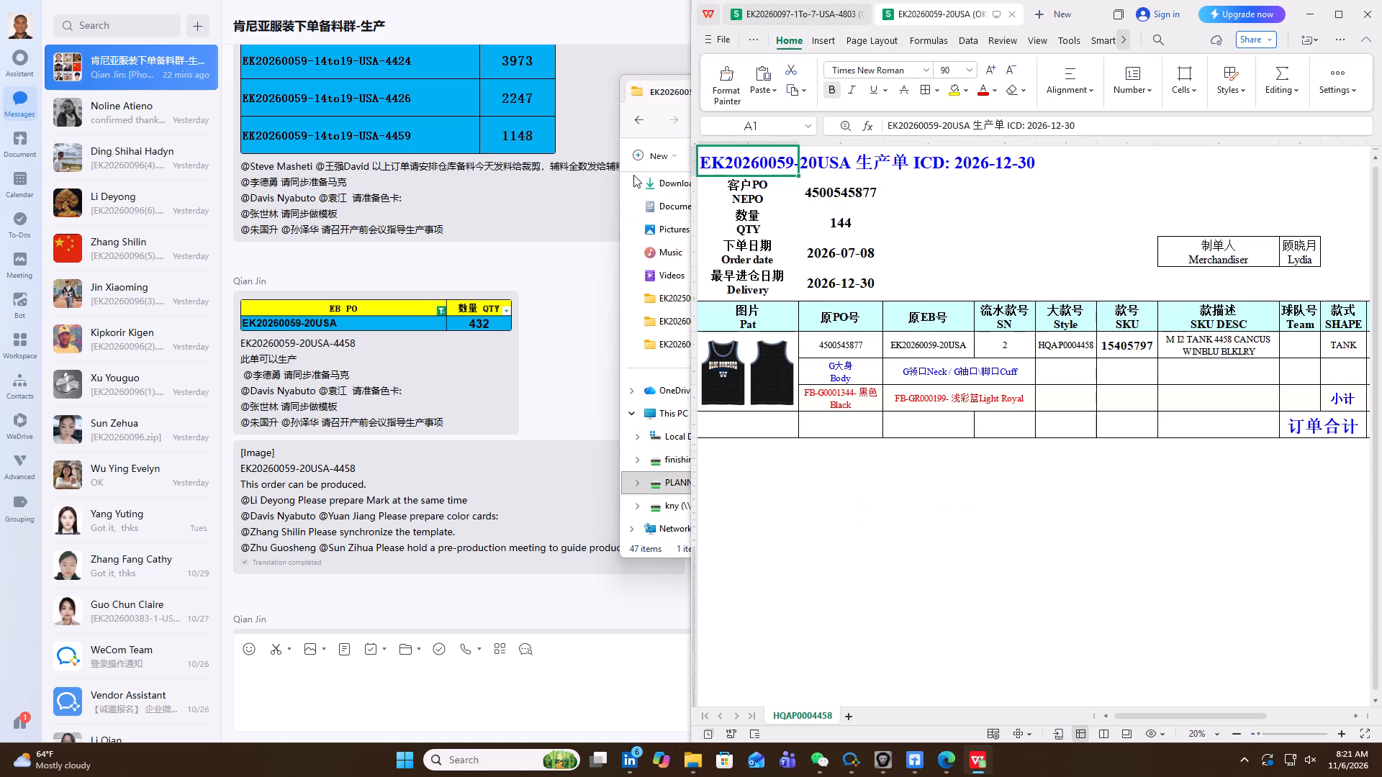
left_click(655, 88)
left_click(1329, 85)
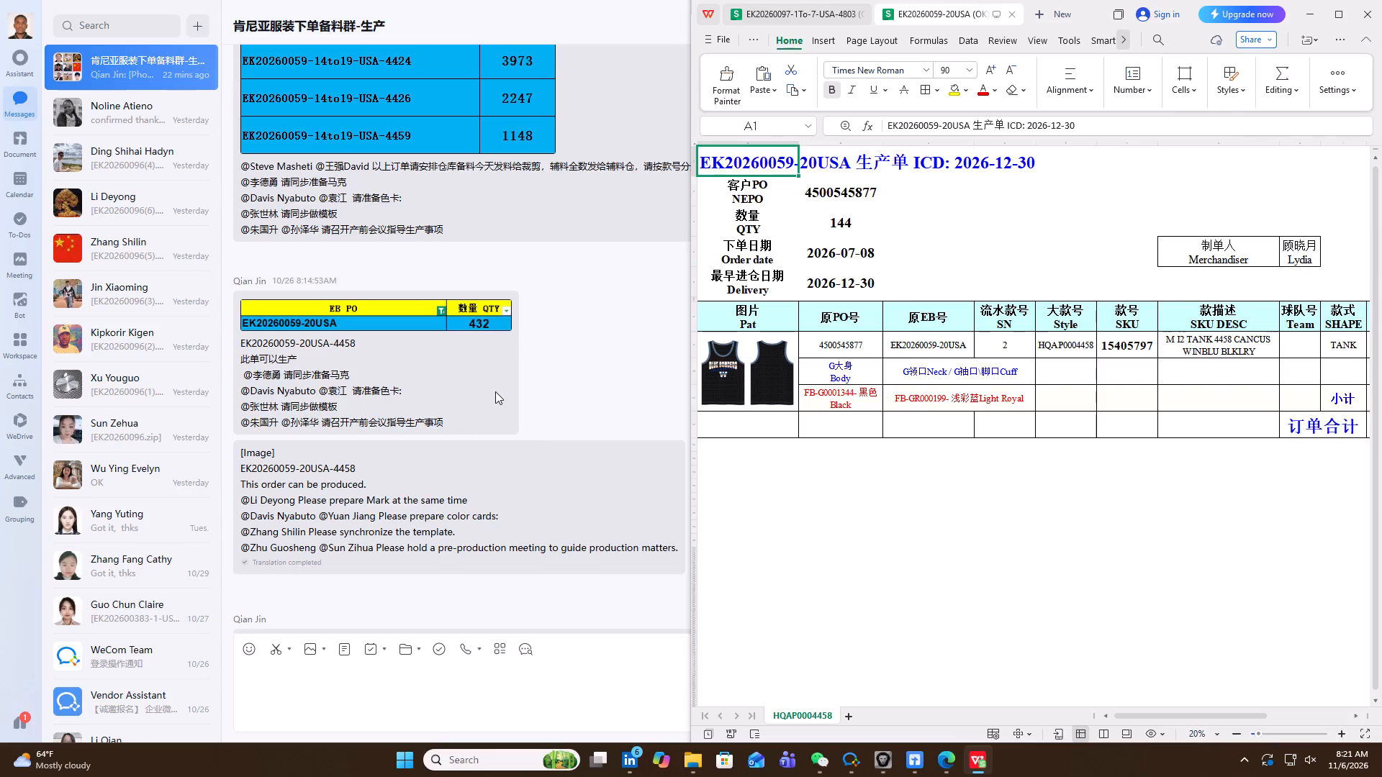
scroll(533, 393, "up", 2)
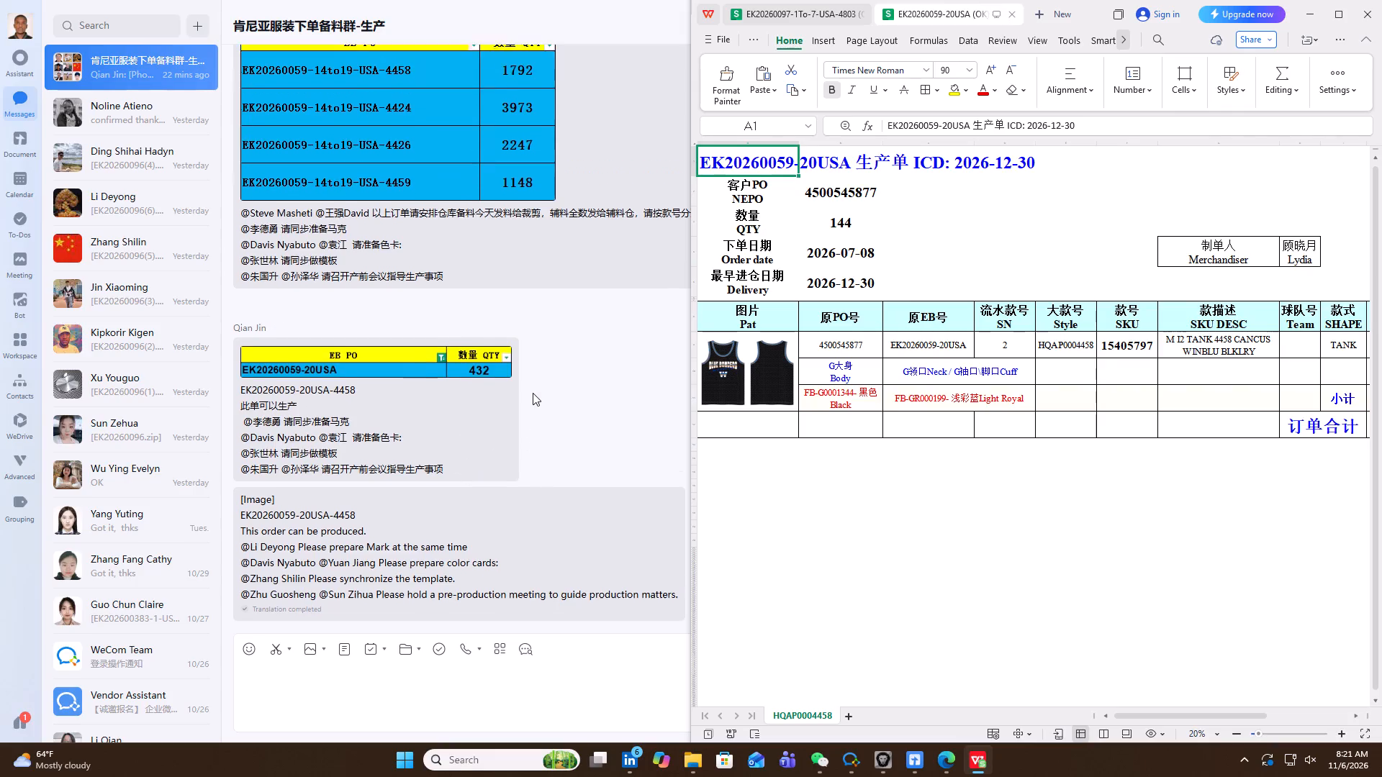
scroll(533, 393, "up", 5)
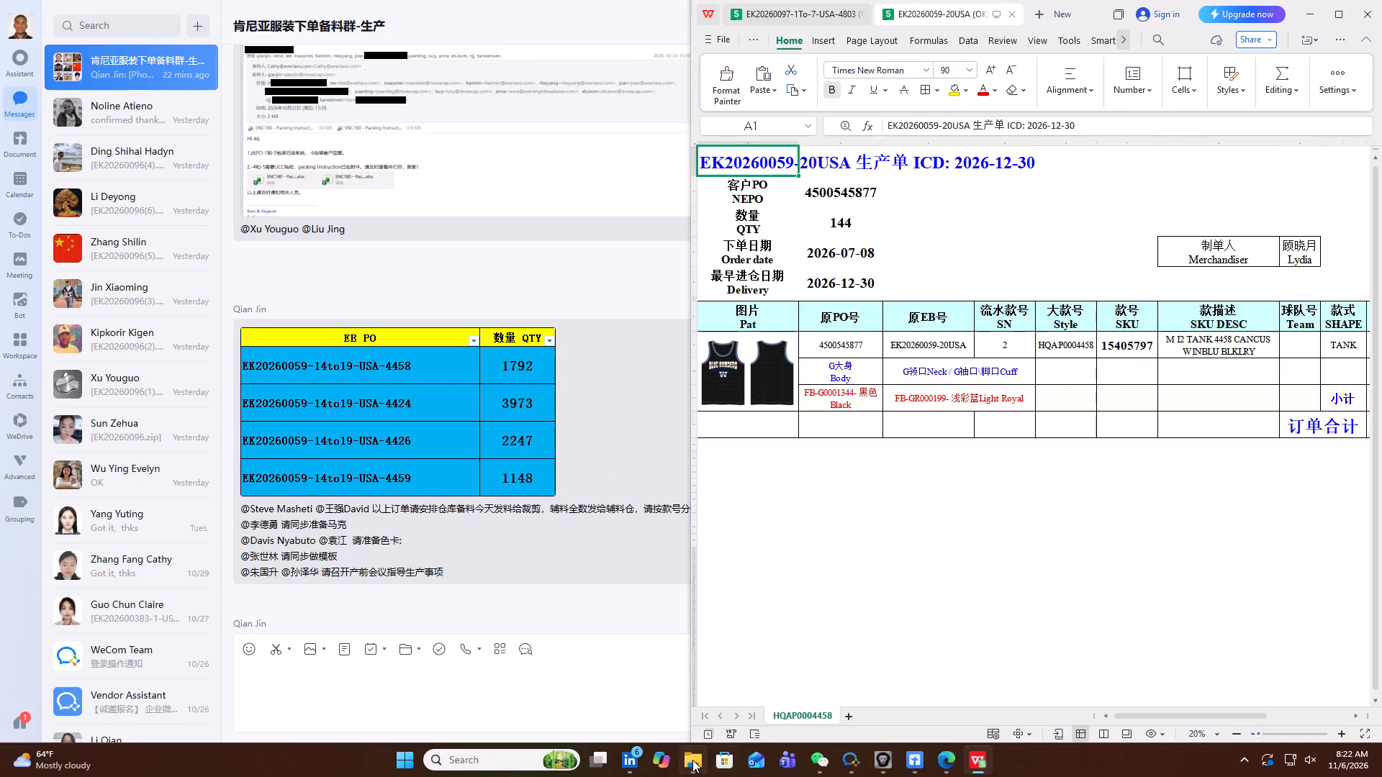
left_click(692, 760)
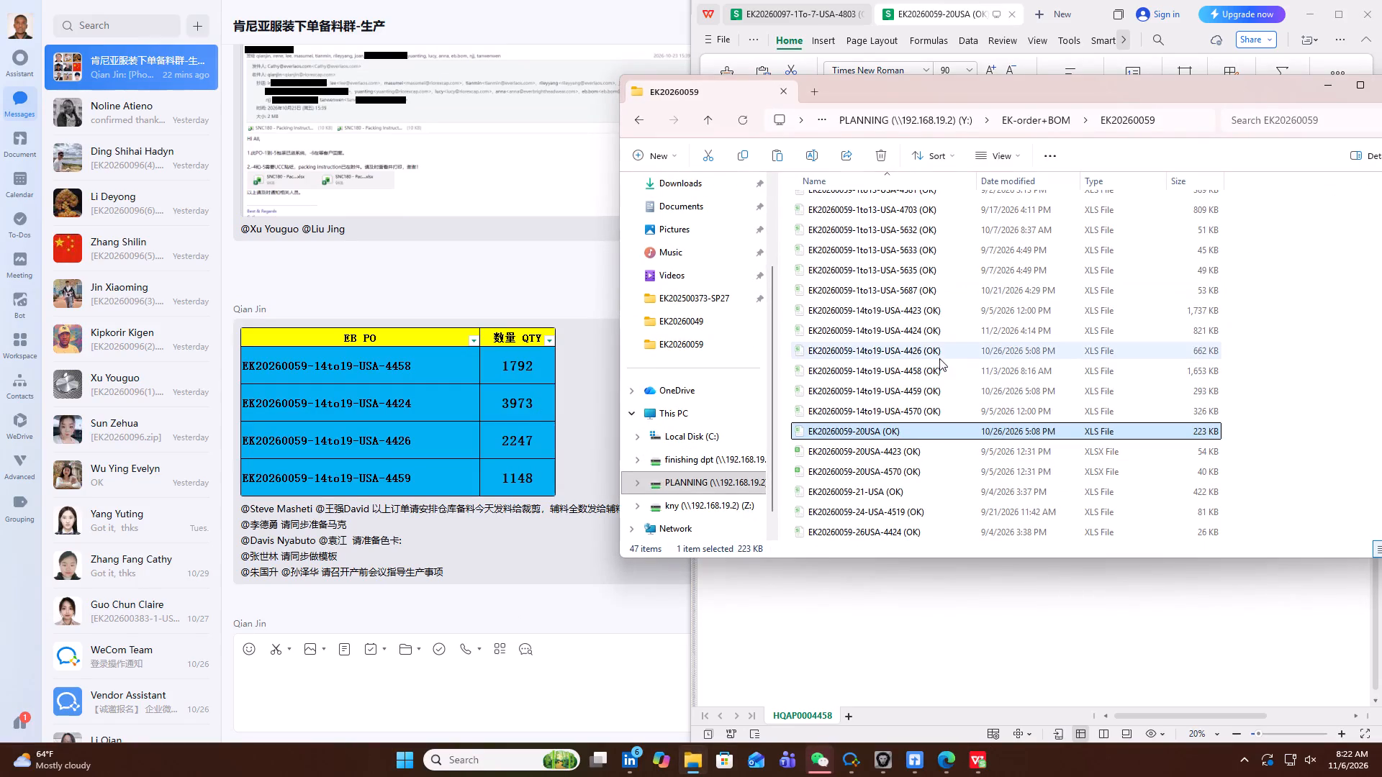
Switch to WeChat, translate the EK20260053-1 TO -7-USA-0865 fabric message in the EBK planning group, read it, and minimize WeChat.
left_click(819, 757)
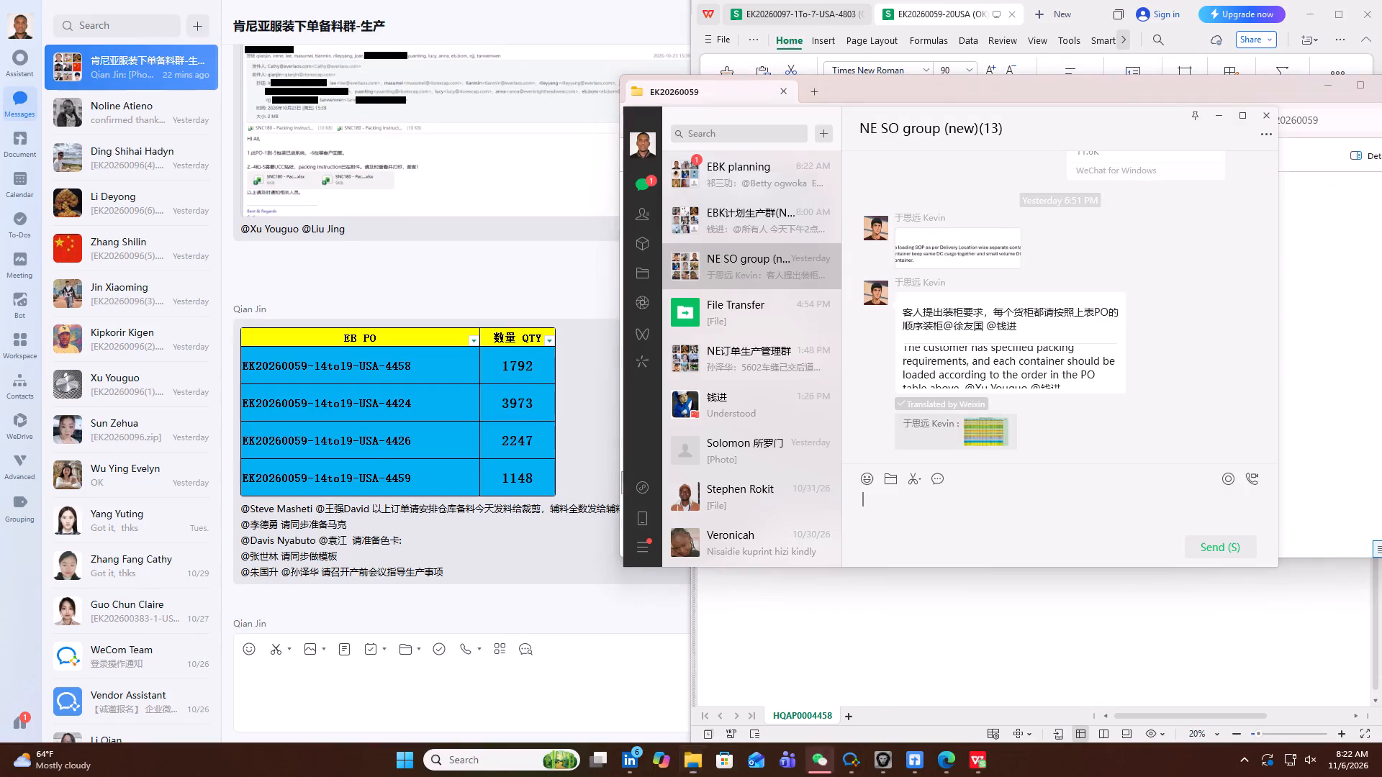
left_click(739, 181)
scroll(1008, 252, "down", 3)
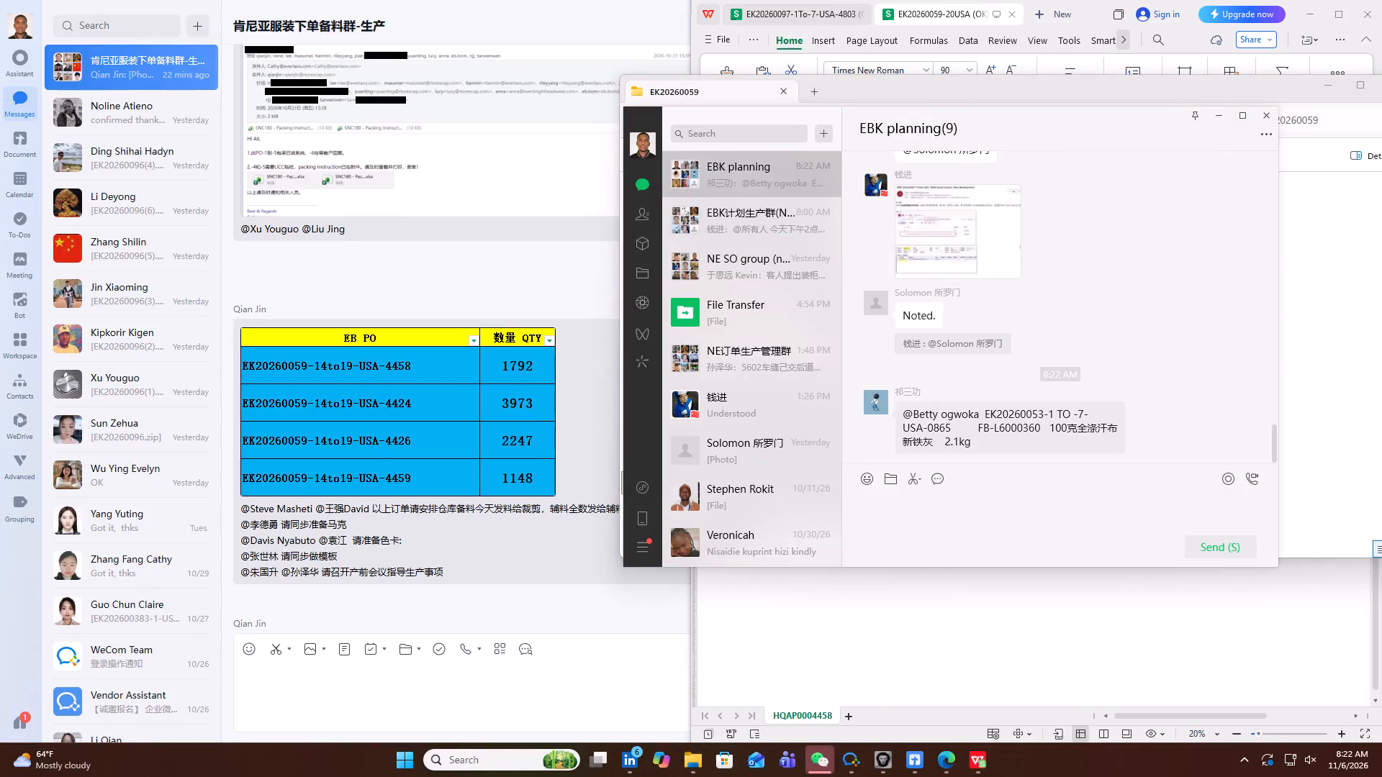
right_click(995, 424)
left_click(1047, 473)
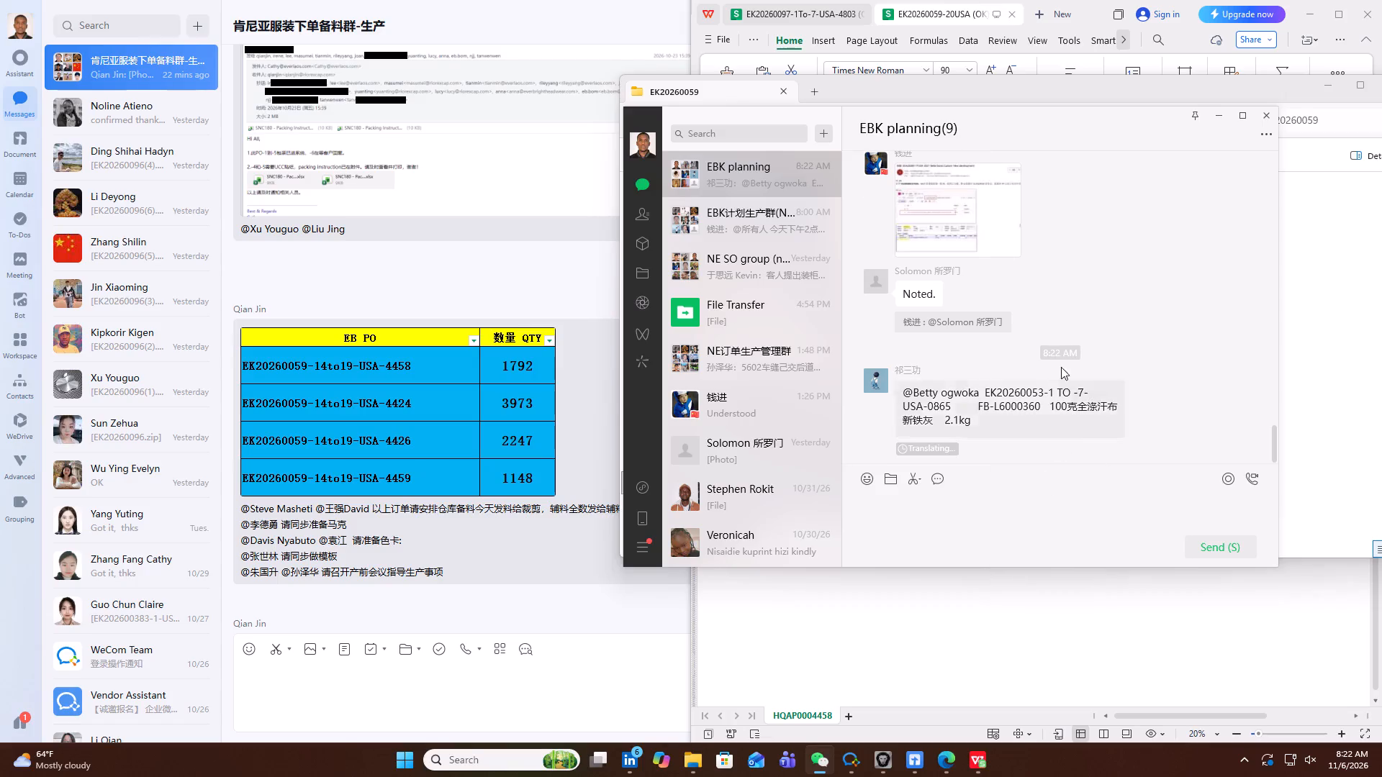
scroll(1060, 247, "down", 3)
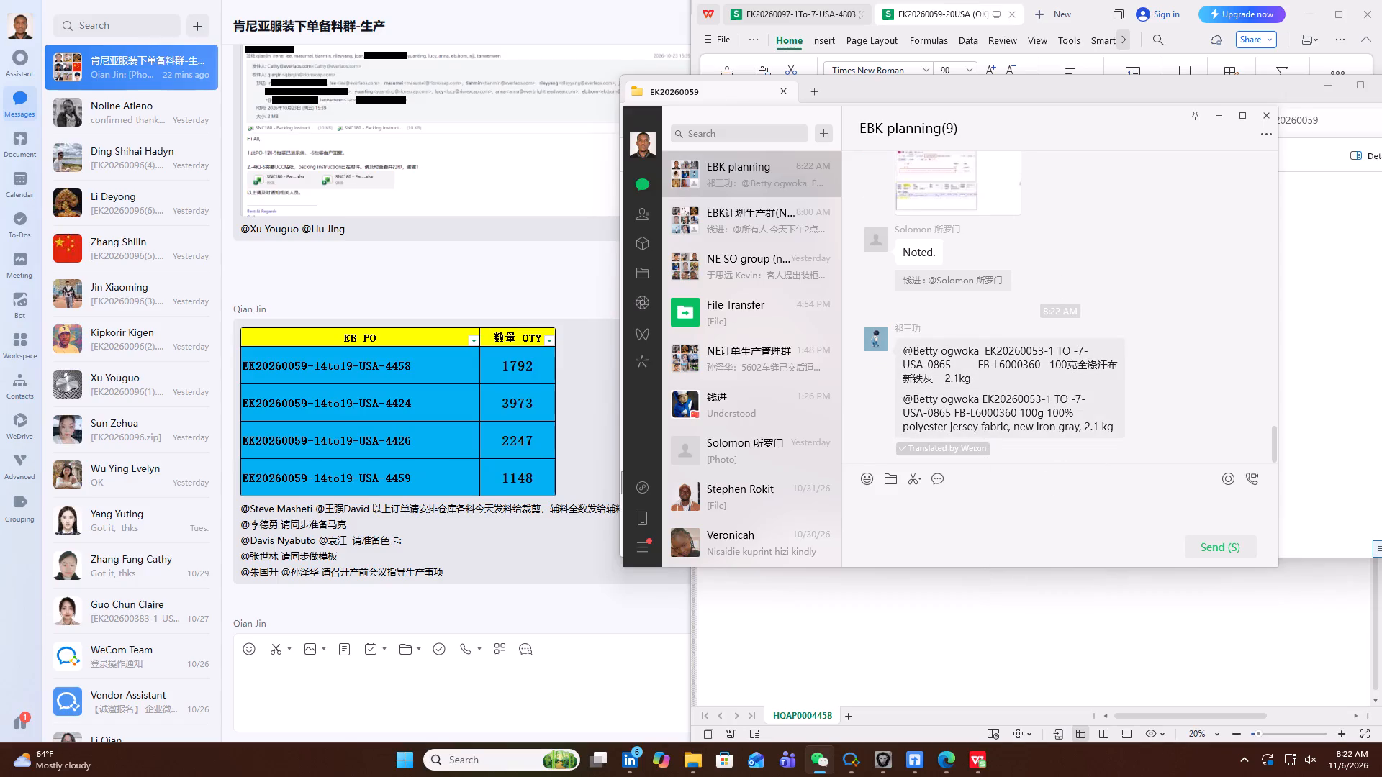
left_click(1221, 115)
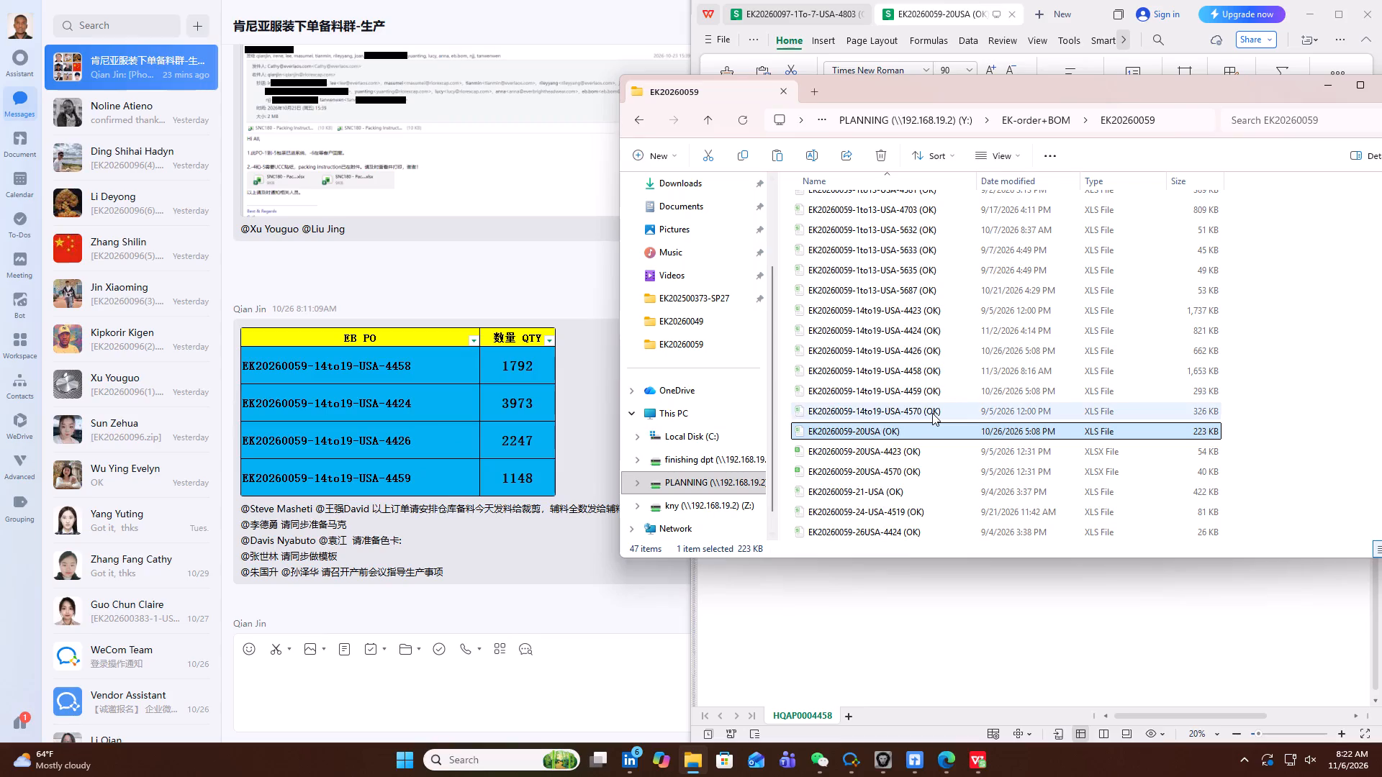
scroll(932, 413, "up", 2)
scroll(932, 413, "down", 1)
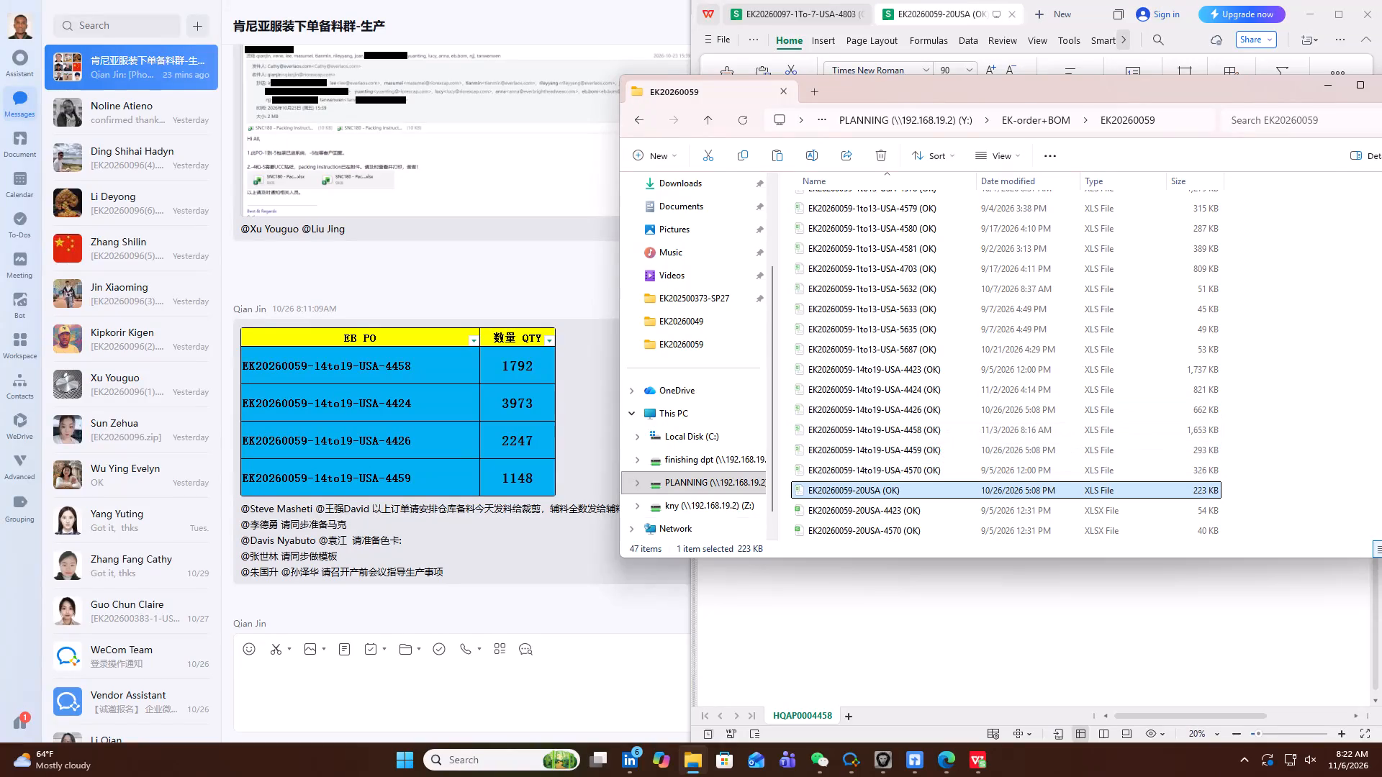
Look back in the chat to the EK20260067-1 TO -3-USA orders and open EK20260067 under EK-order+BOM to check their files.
scroll(464, 495, "up", 3)
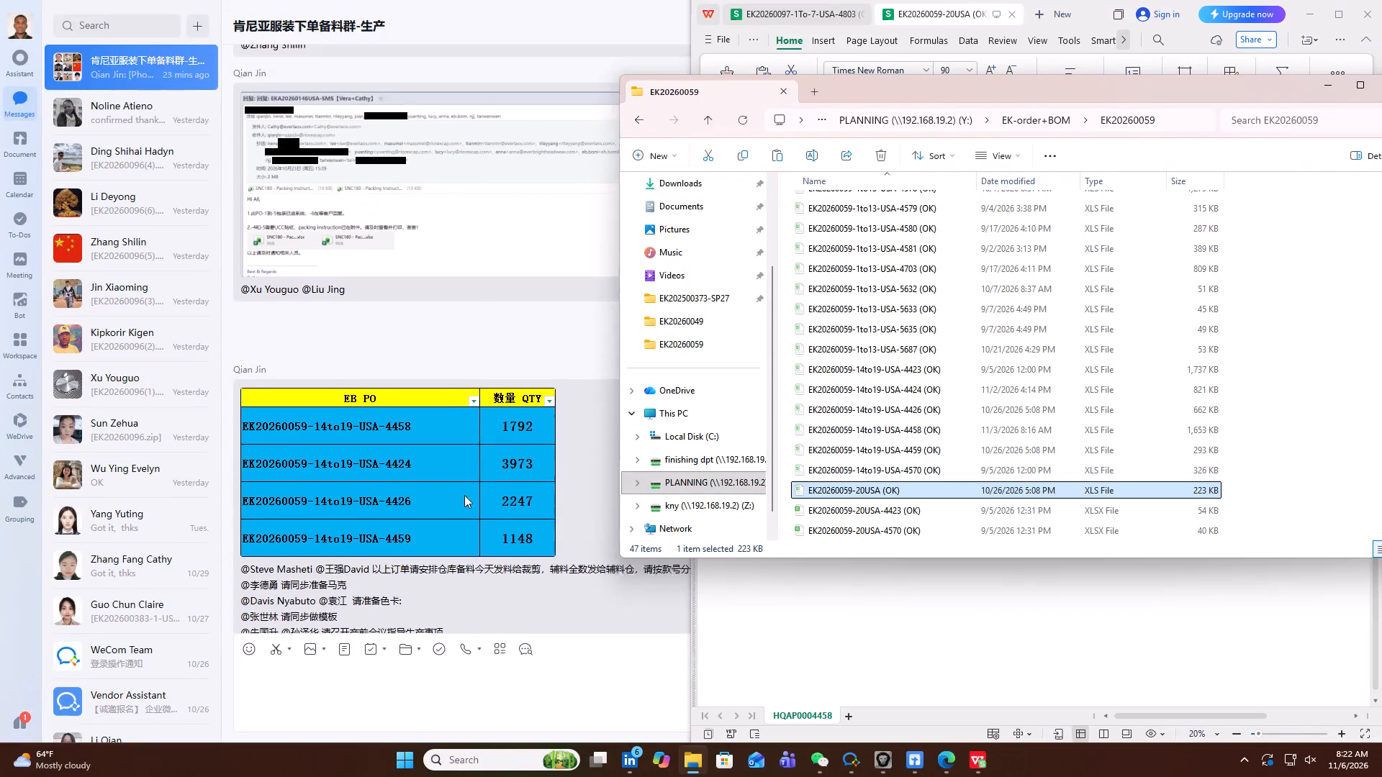
scroll(464, 495, "up", 11)
scroll(464, 495, "down", 2)
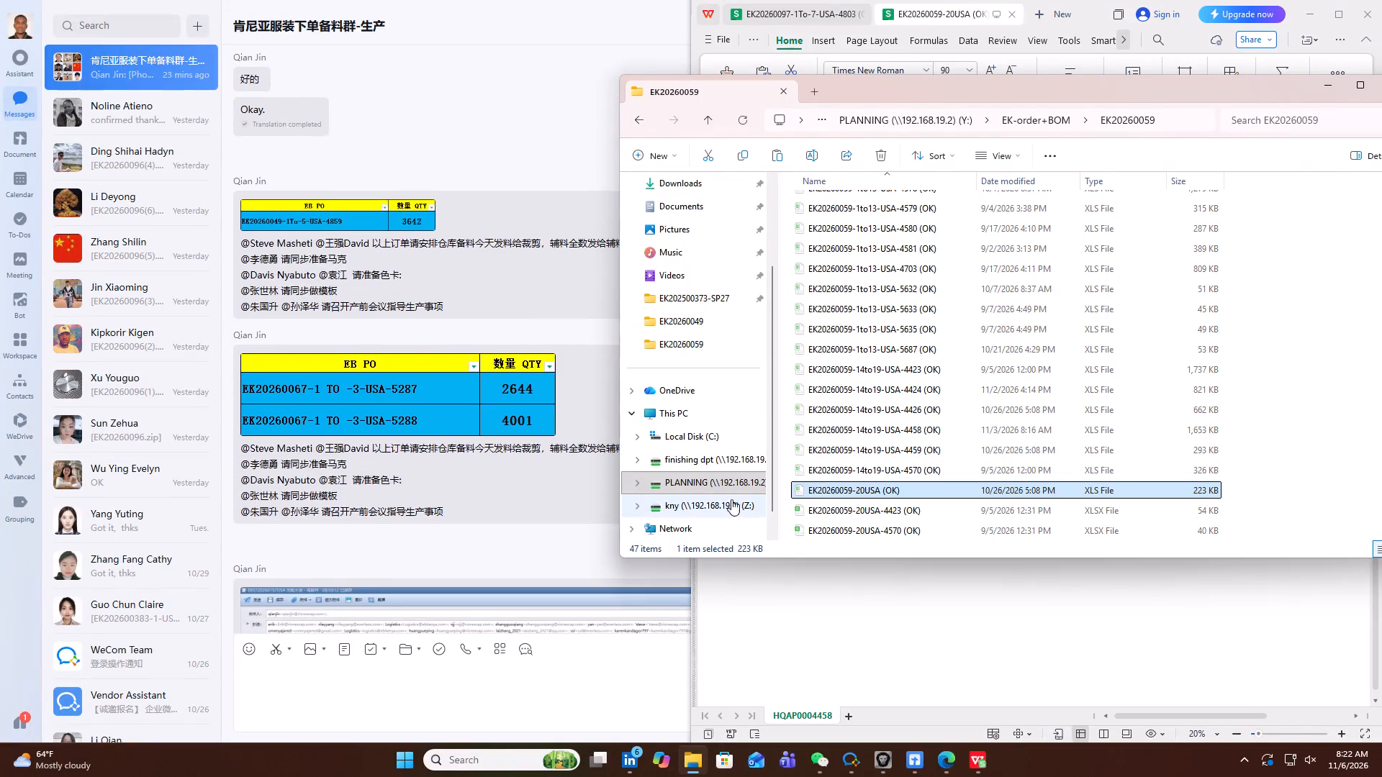
left_click(705, 122)
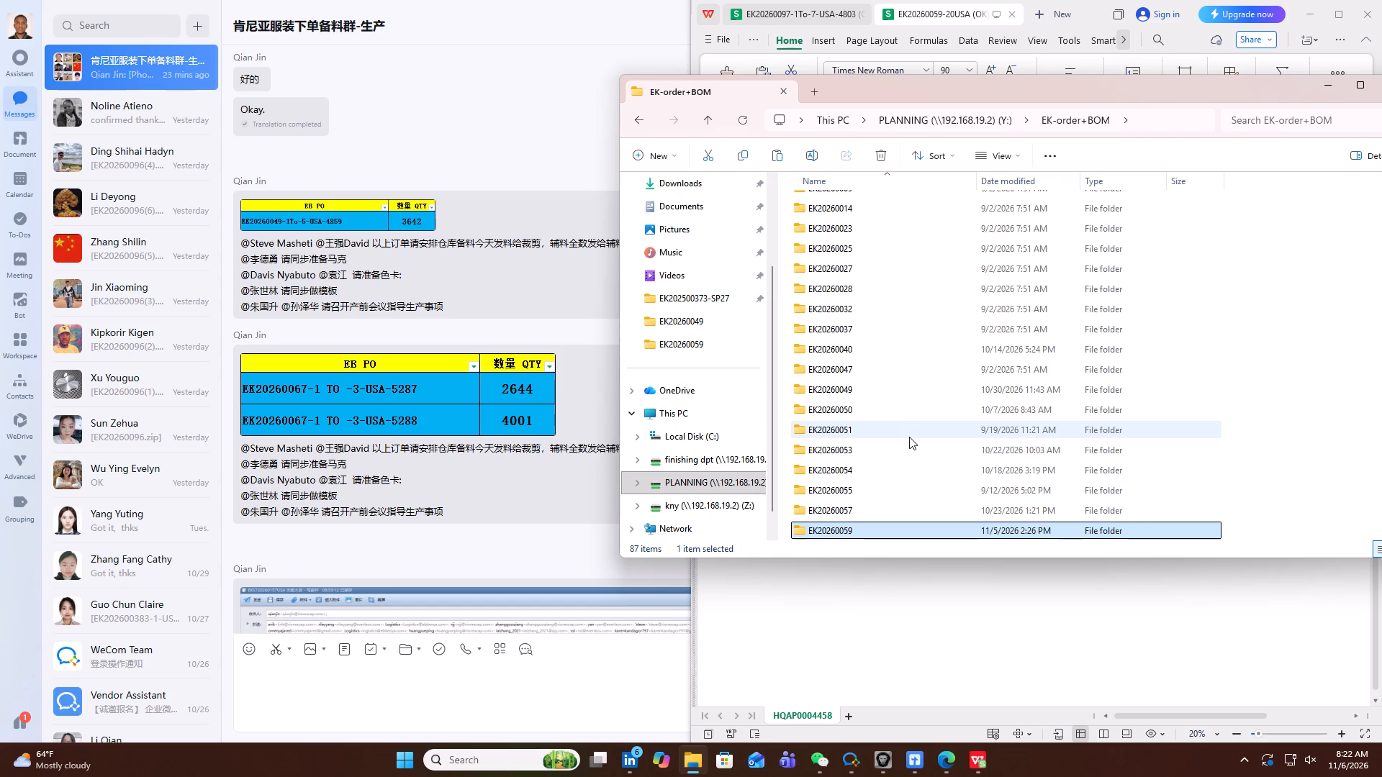
scroll(909, 437, "down", 2)
double_click(863, 450)
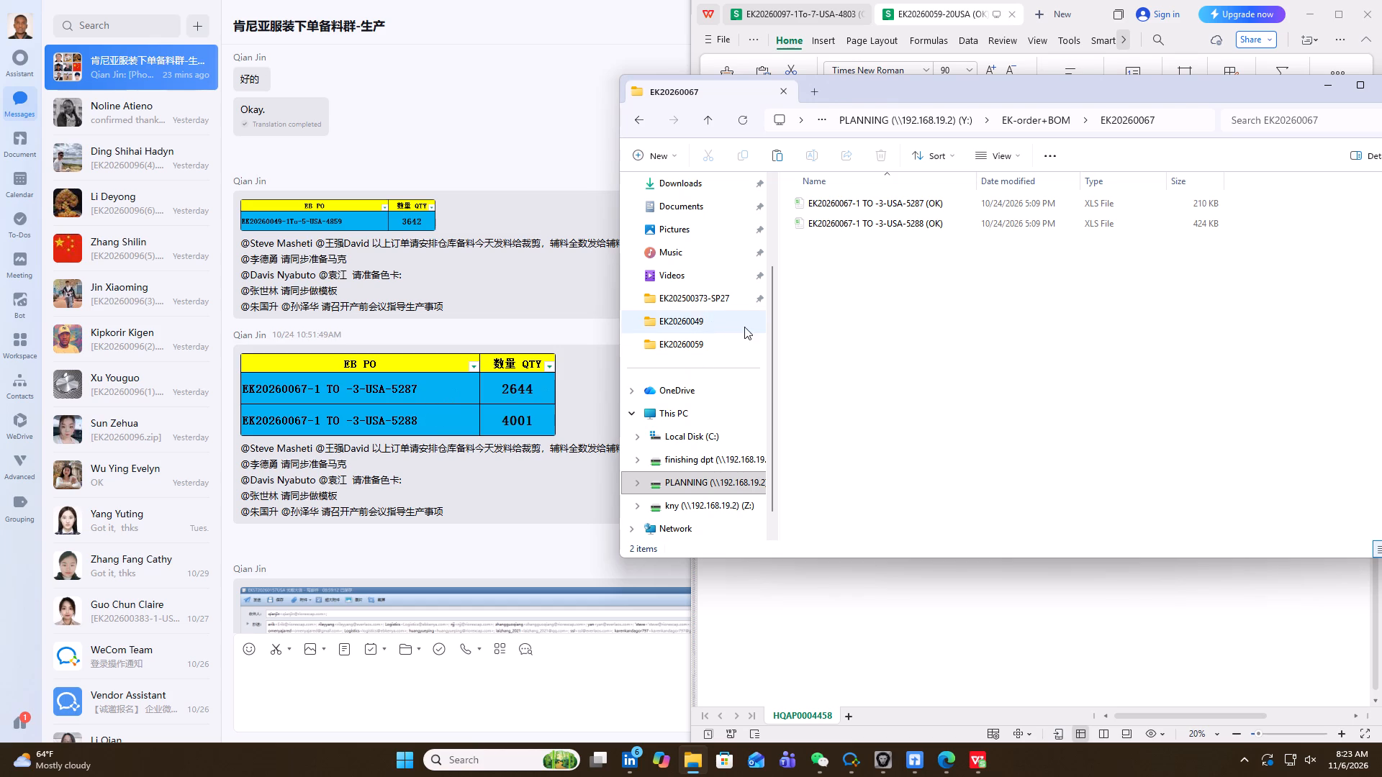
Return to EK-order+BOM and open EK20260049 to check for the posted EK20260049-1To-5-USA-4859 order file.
left_click(705, 116)
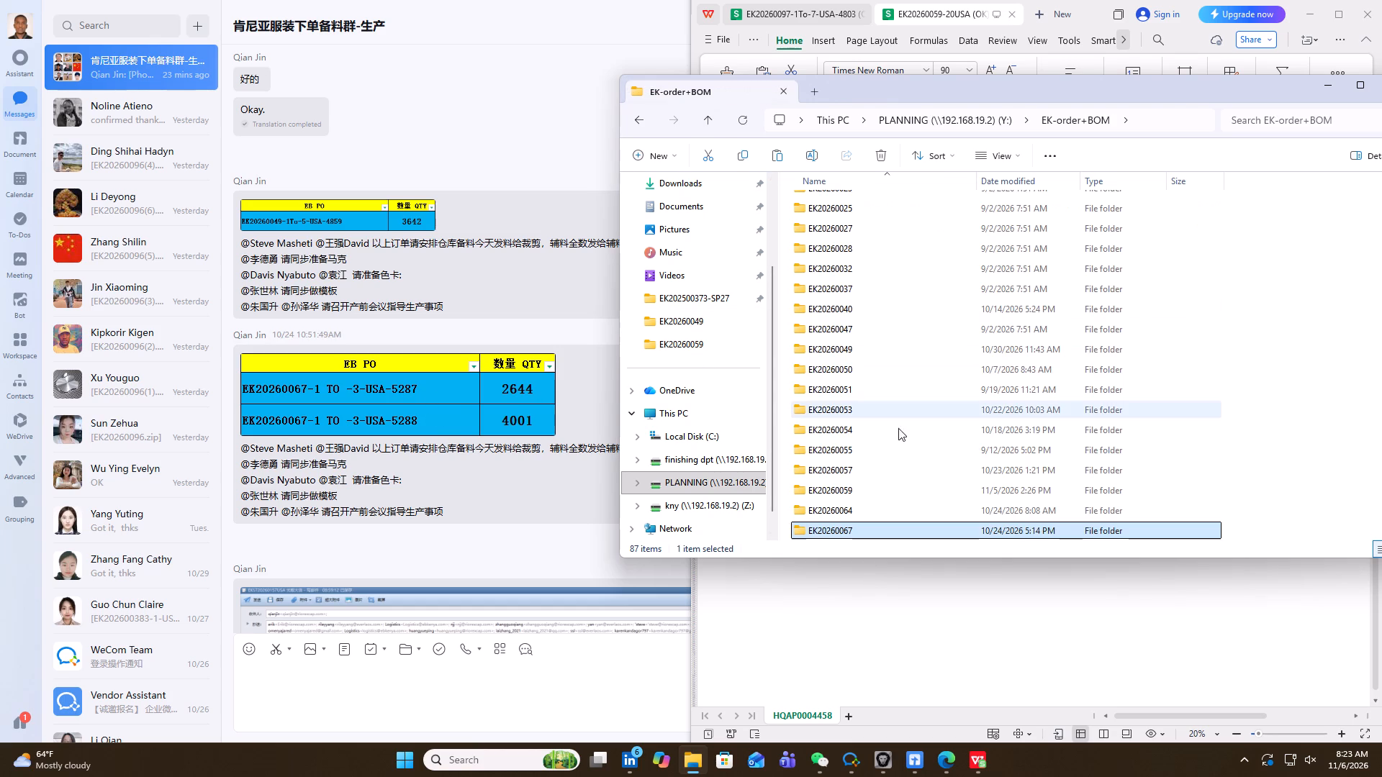
double_click(854, 350)
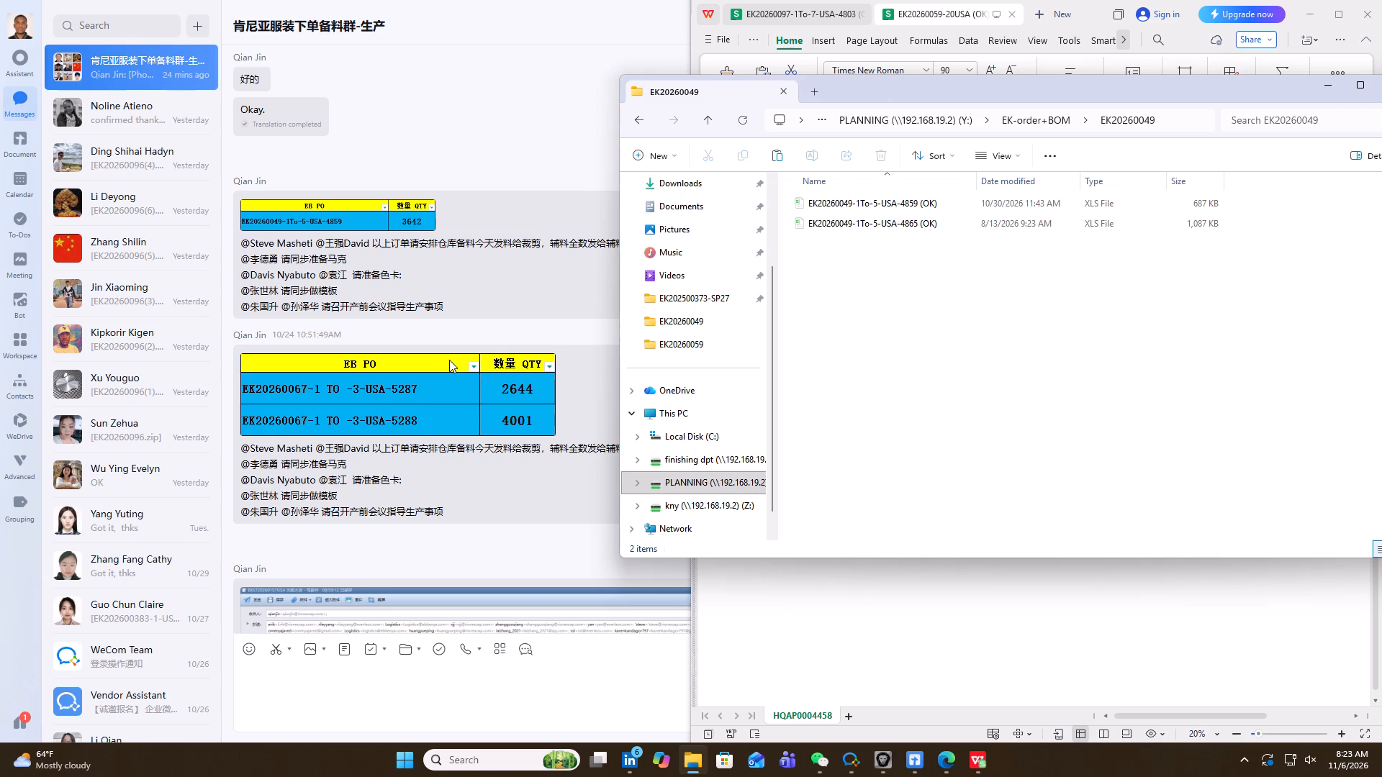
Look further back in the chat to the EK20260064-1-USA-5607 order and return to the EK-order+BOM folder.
scroll(449, 360, "up", 9)
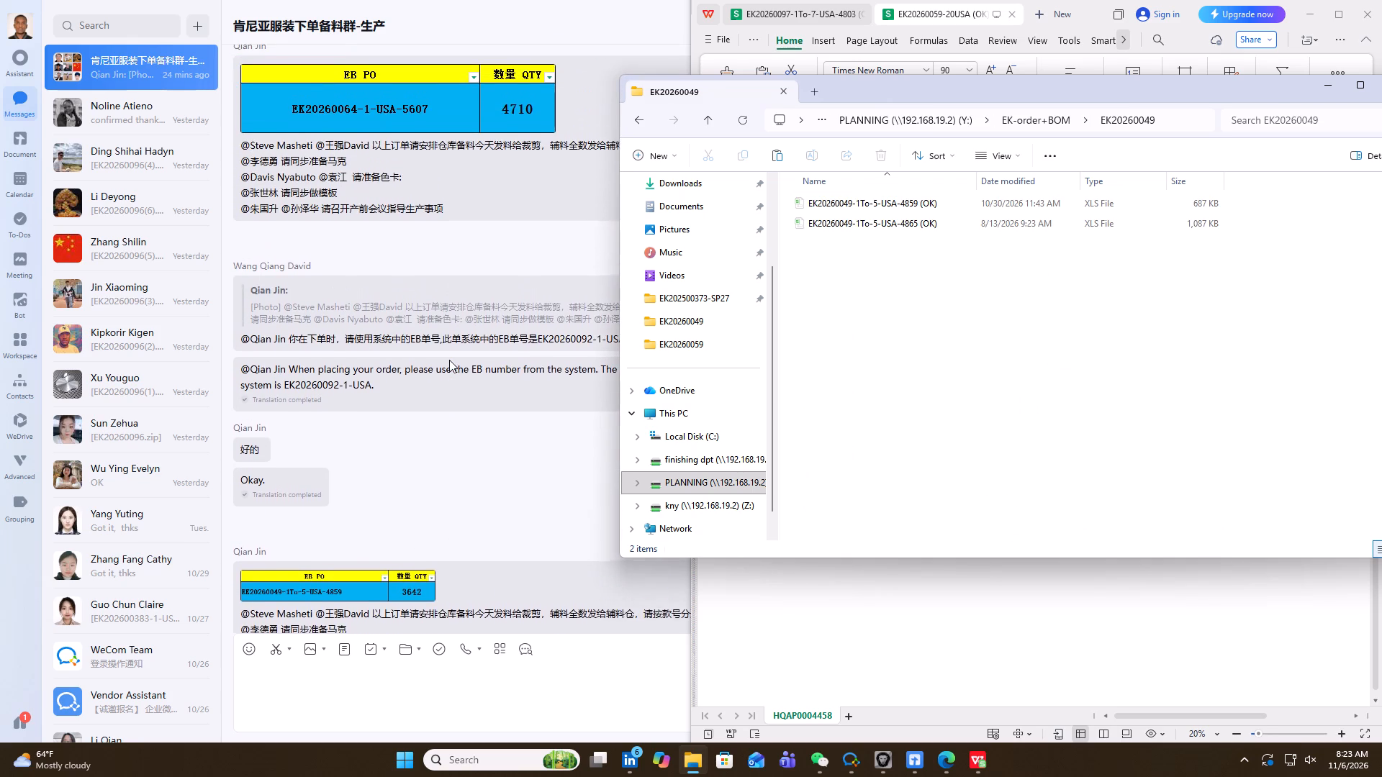
scroll(449, 360, "up", 3)
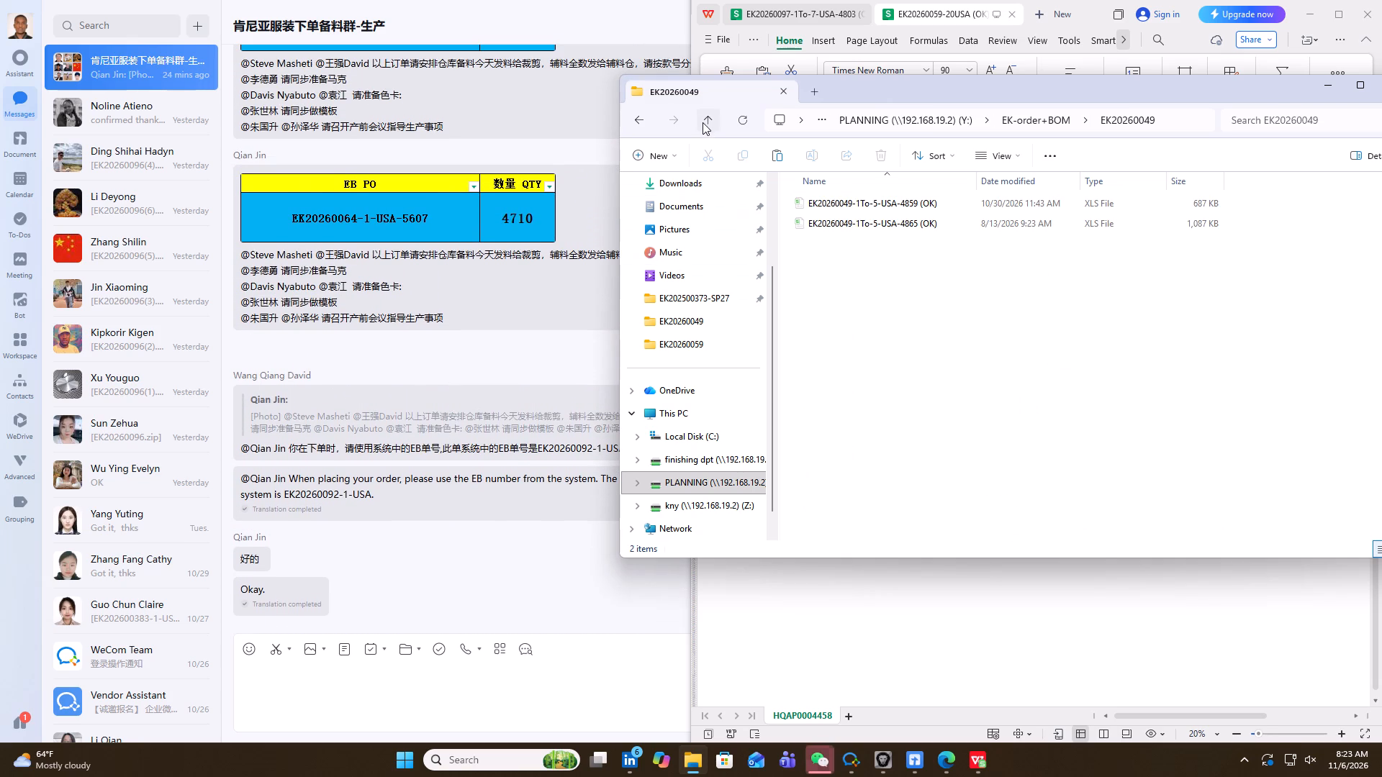
left_click(703, 120)
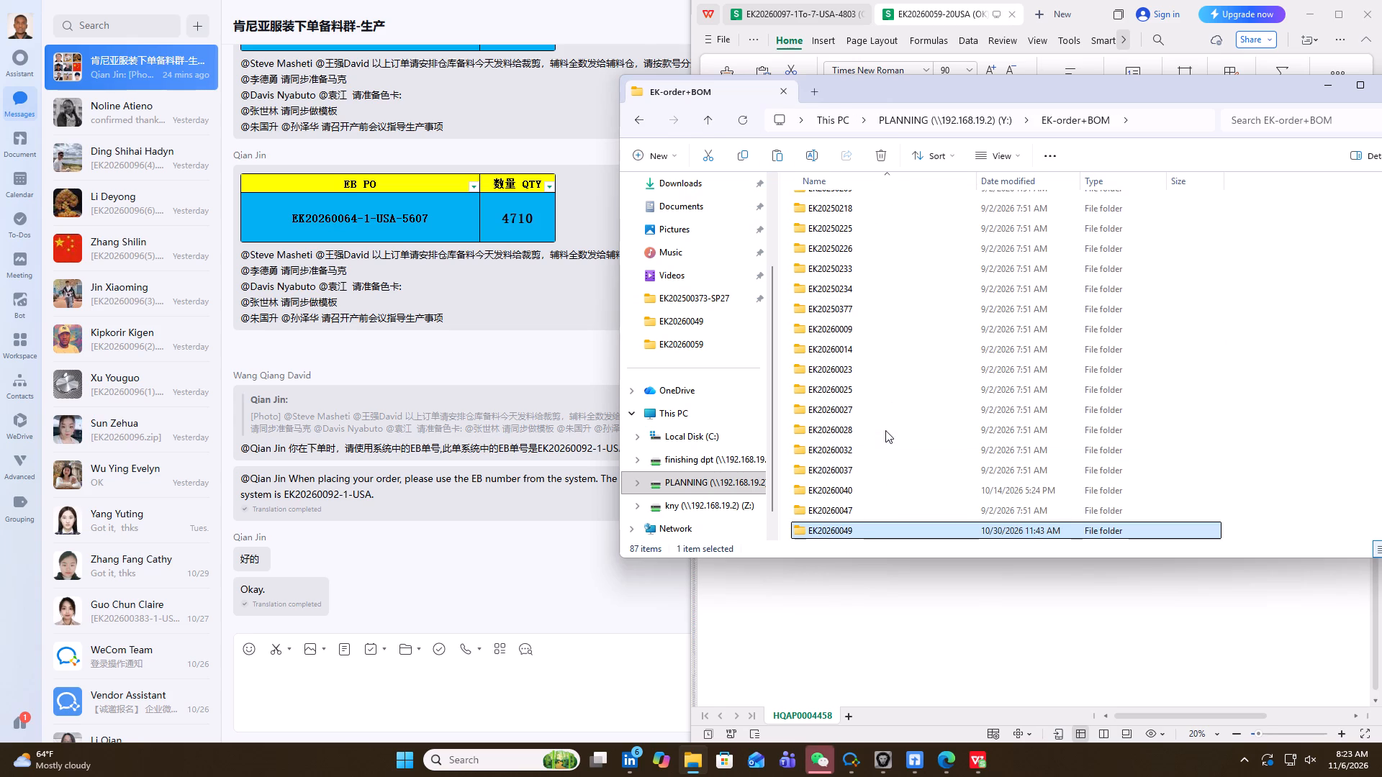
scroll(885, 430, "down", 2)
Switch to WeChat, read the newest message in the EBK planning group, and minimize the window.
left_click(817, 763)
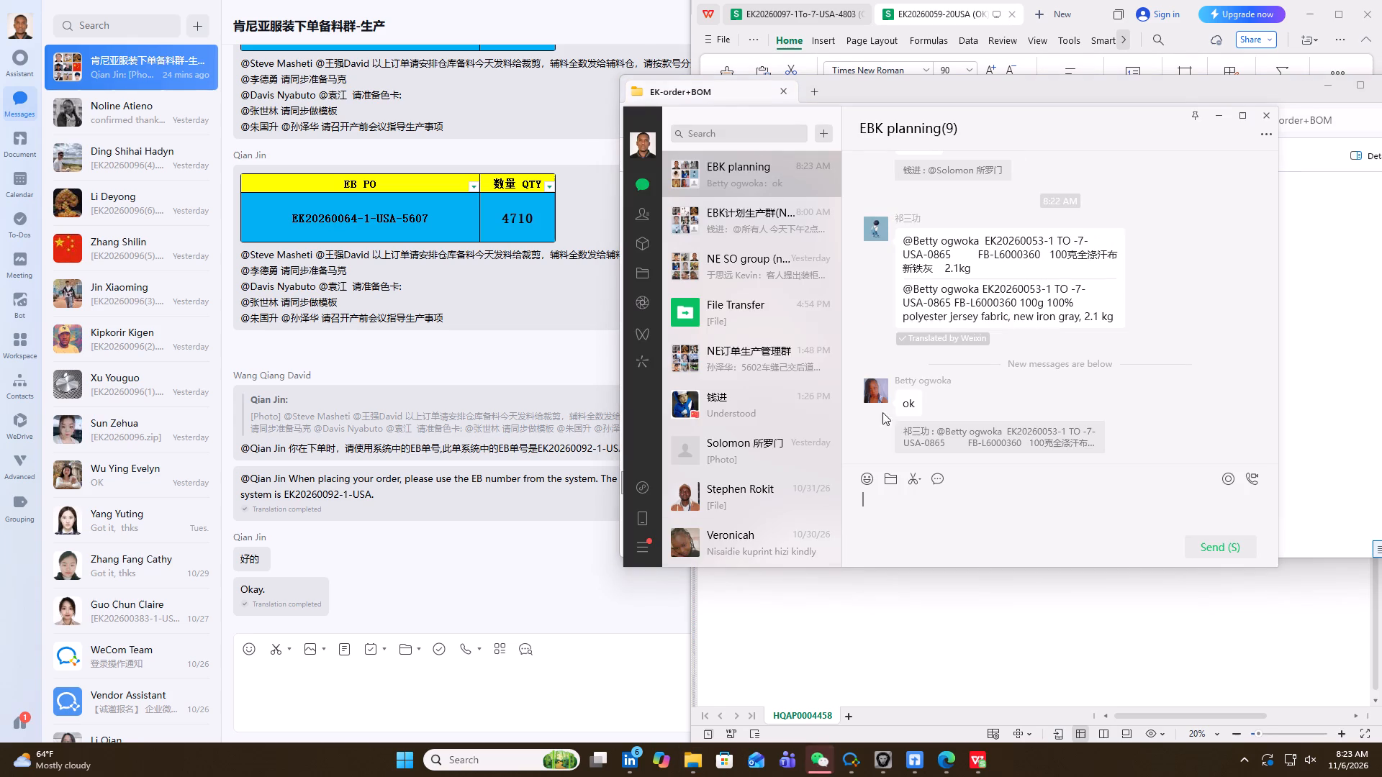
scroll(975, 301, "down", 3)
left_click(1221, 119)
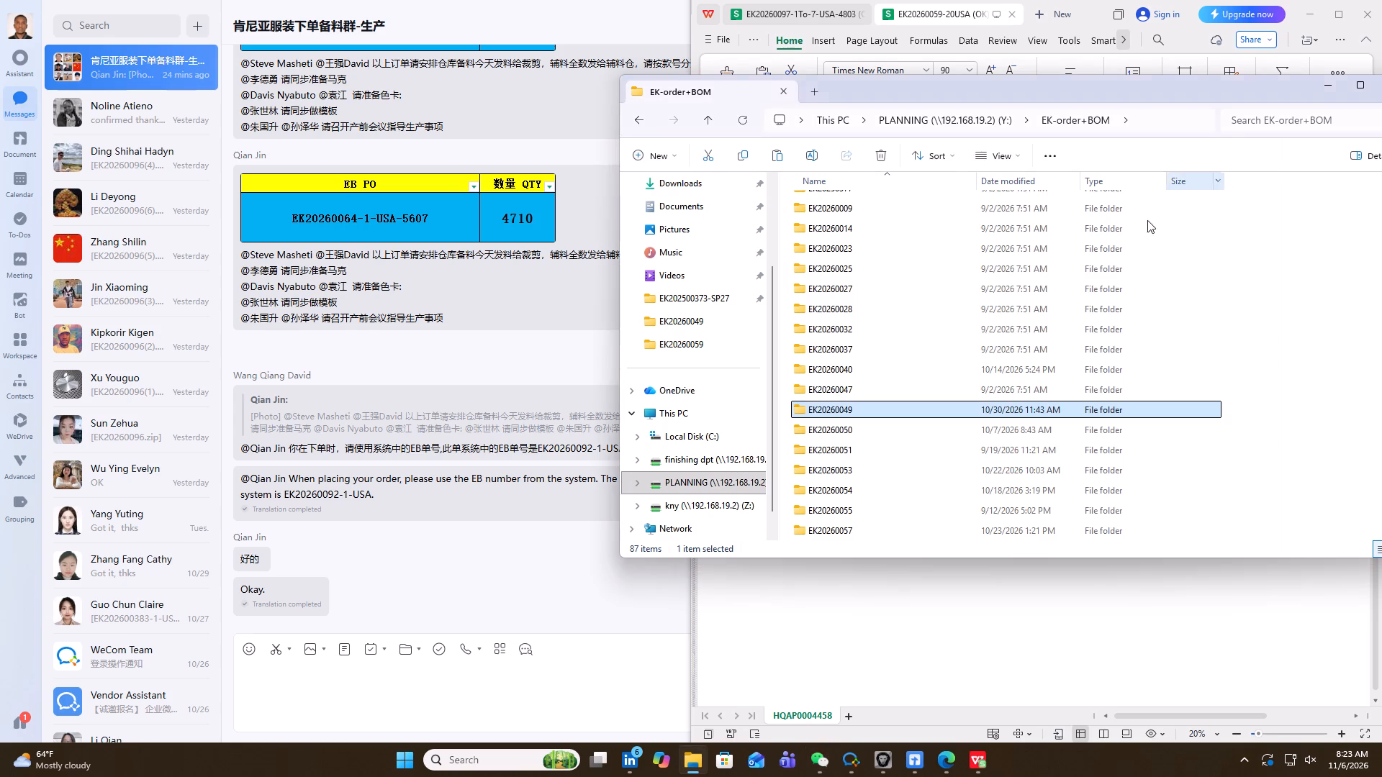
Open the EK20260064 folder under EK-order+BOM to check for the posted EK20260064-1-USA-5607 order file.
scroll(880, 467, "down", 2)
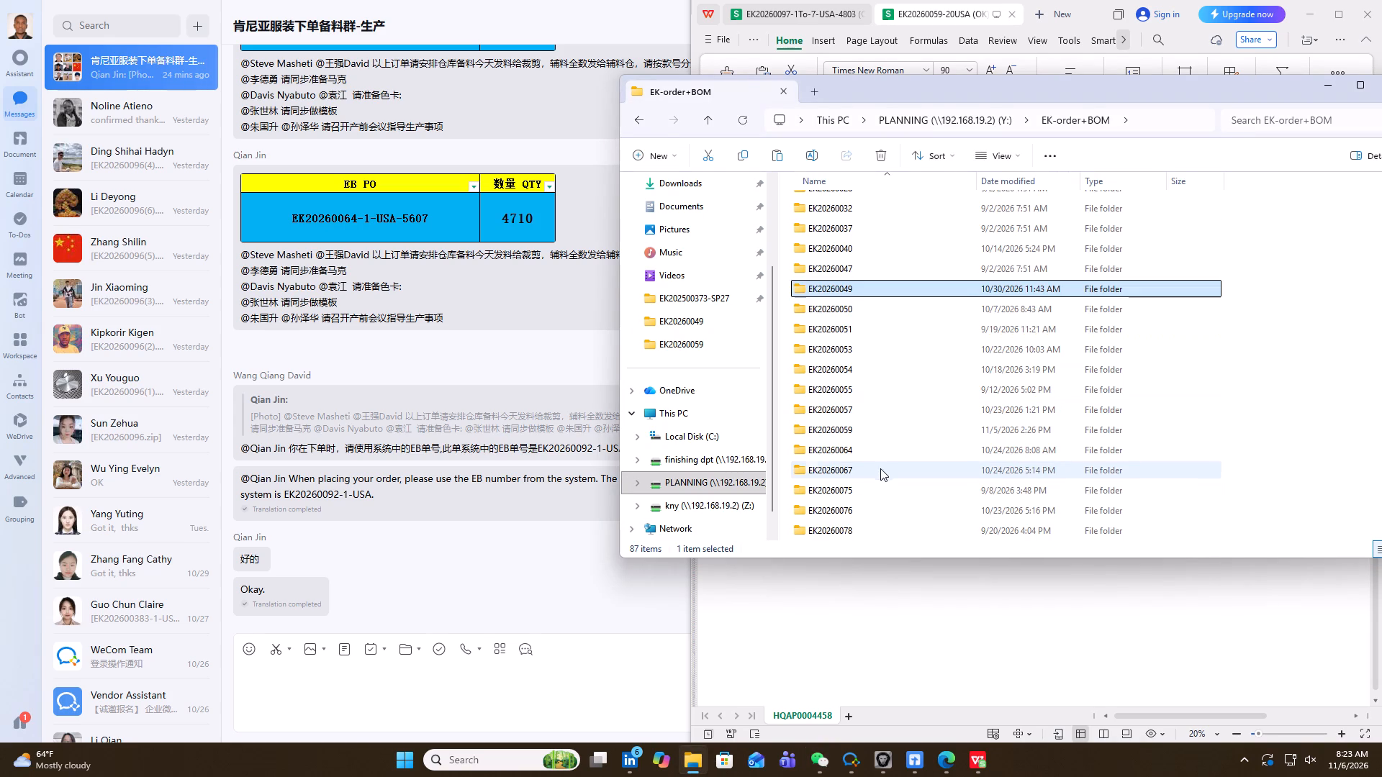
double_click(870, 453)
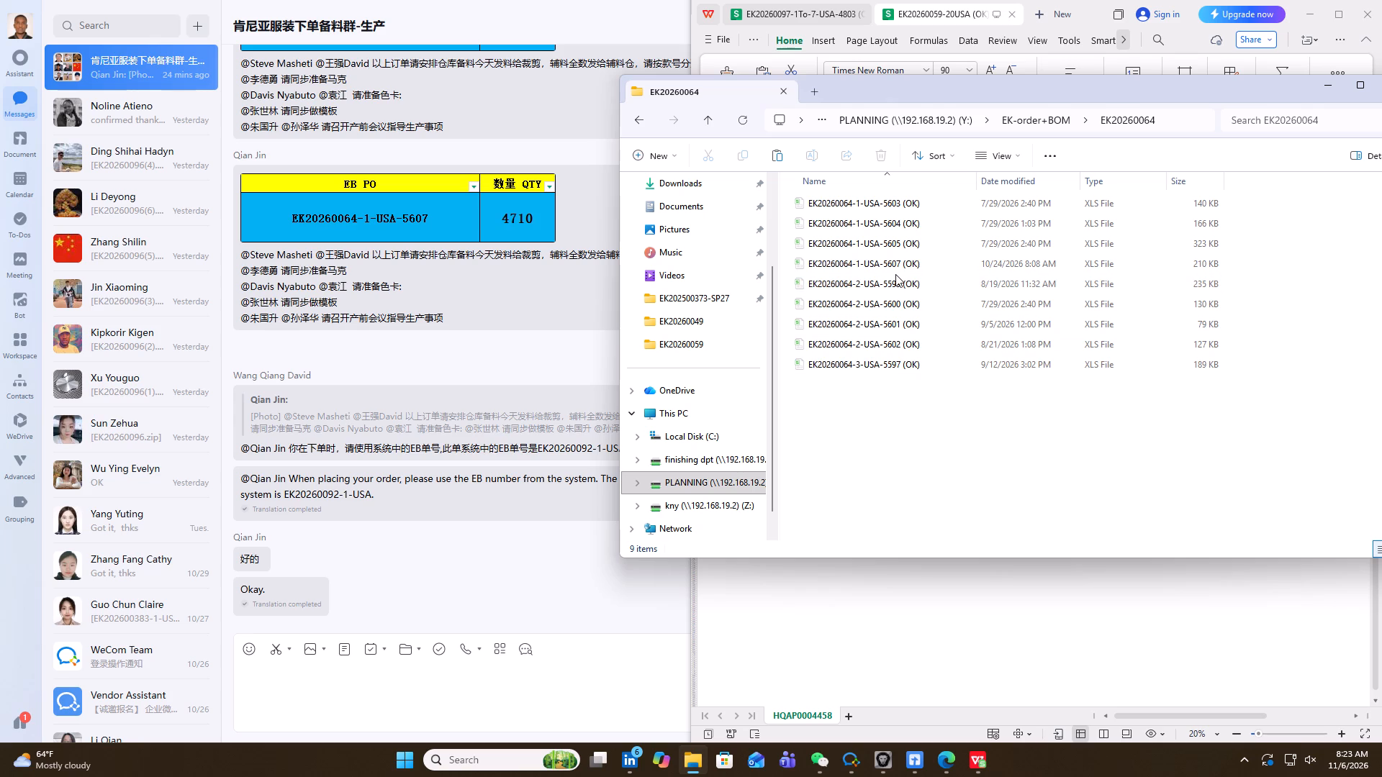
scroll(477, 353, "up", 3)
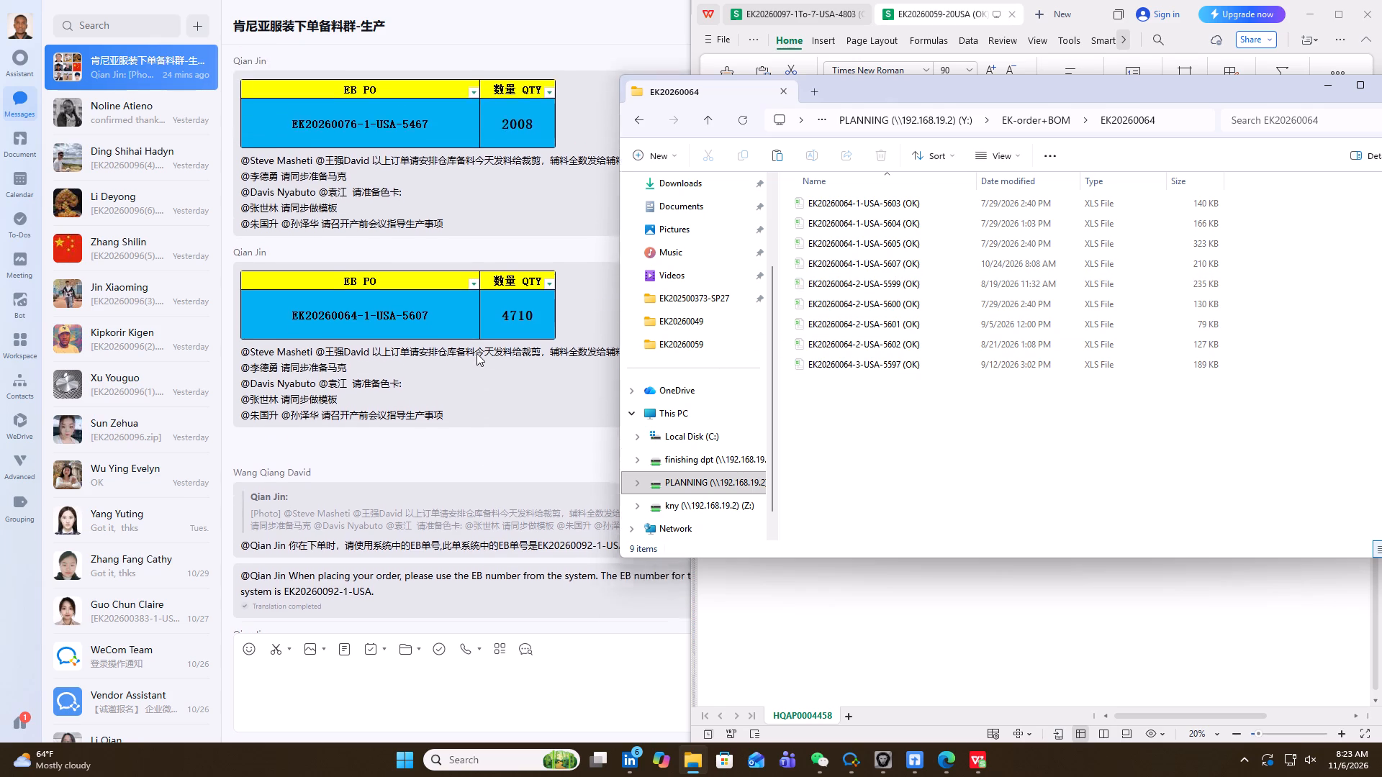
scroll(477, 353, "up", 2)
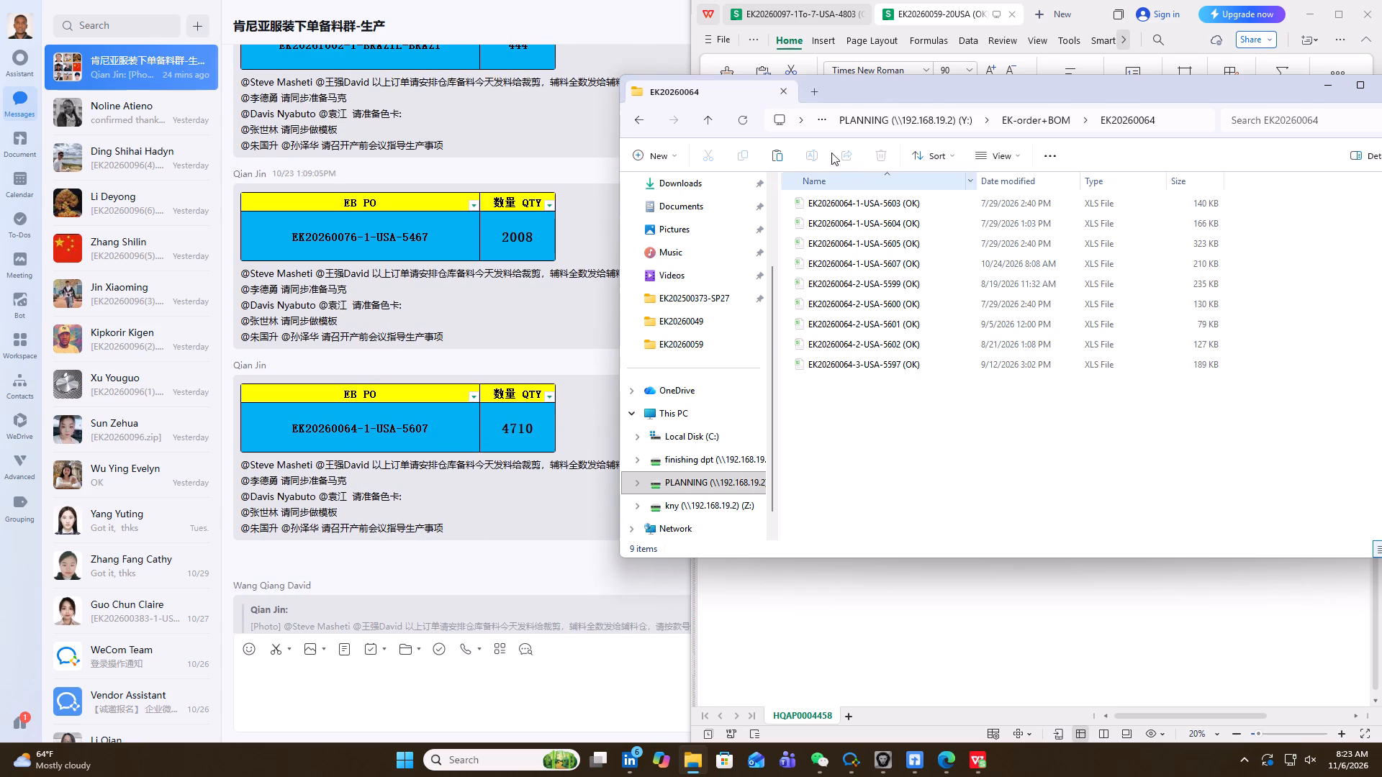
left_click(709, 121)
scroll(857, 511, "down", 2)
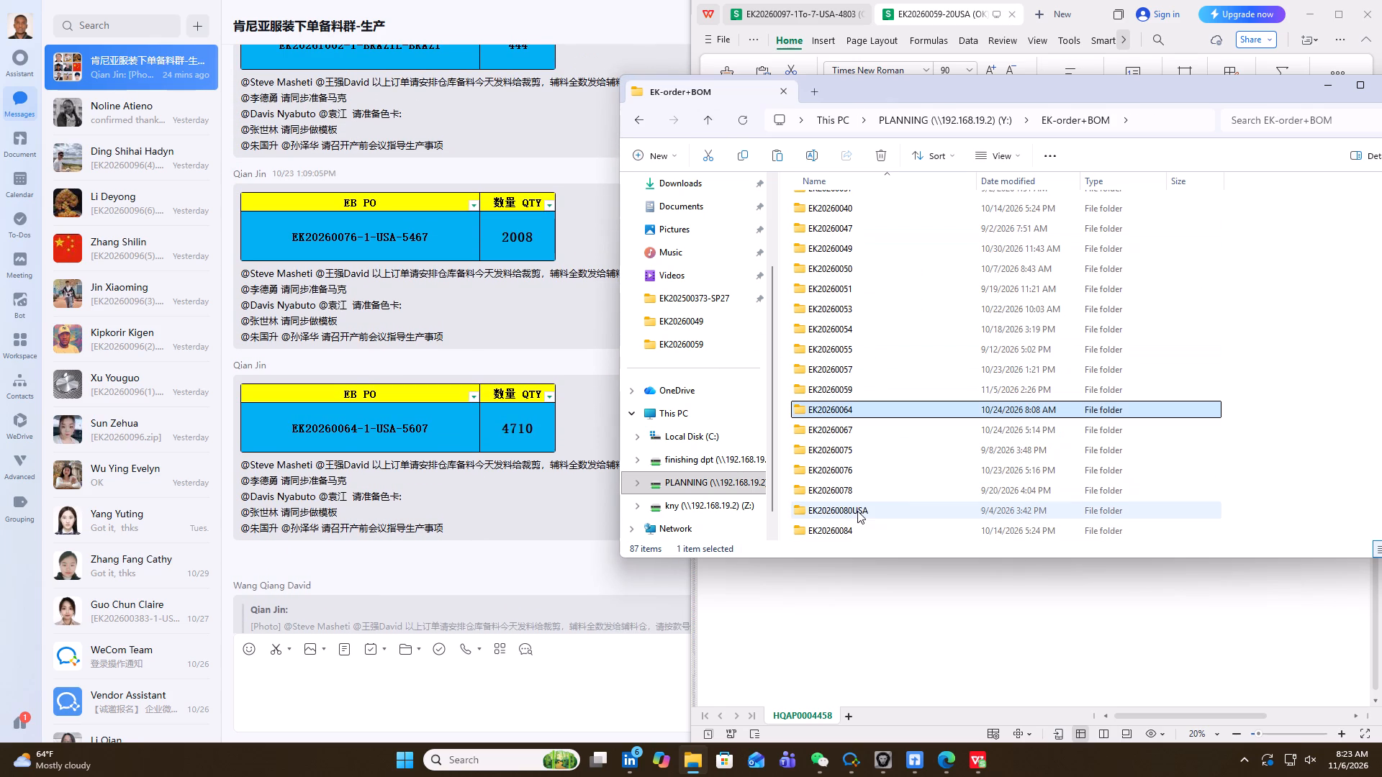
double_click(859, 468)
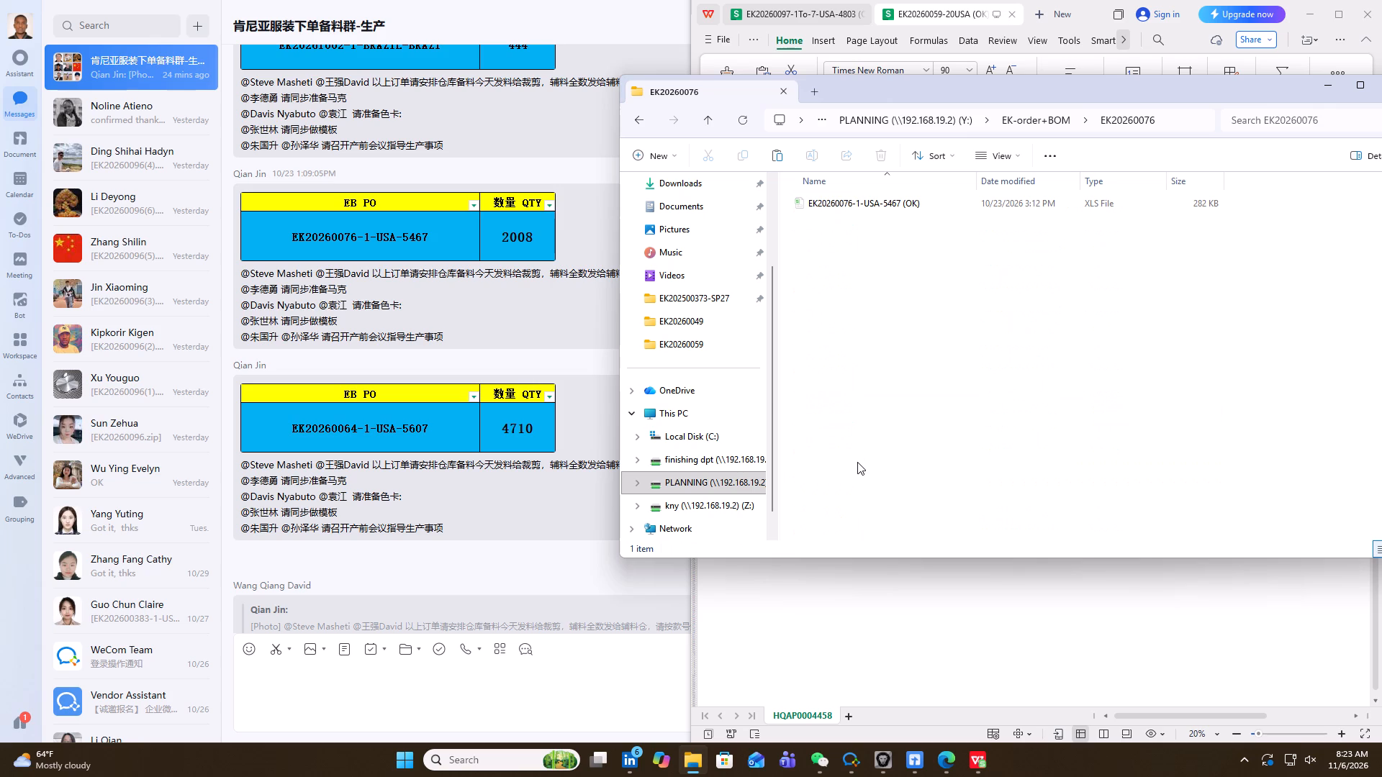
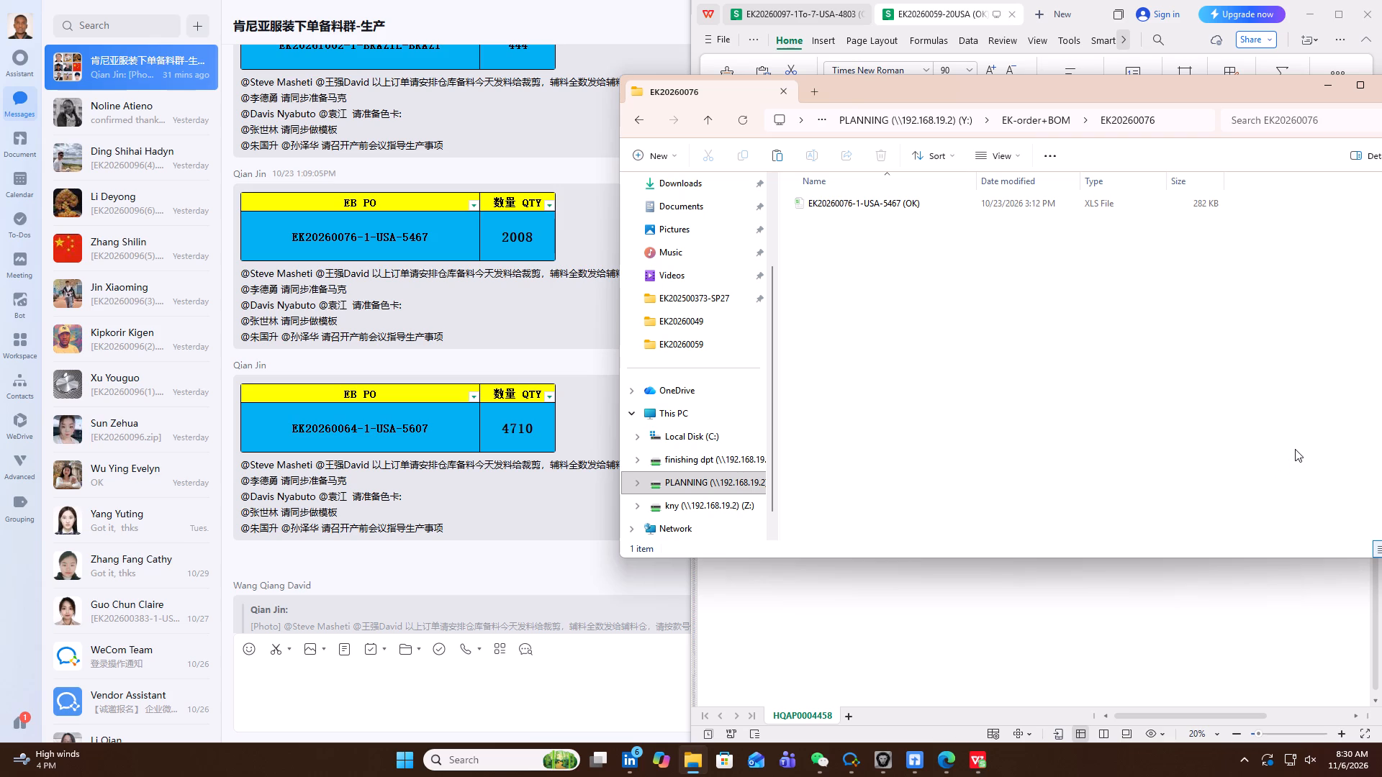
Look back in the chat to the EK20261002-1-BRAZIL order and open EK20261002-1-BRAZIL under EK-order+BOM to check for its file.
scroll(389, 379, "up", 4)
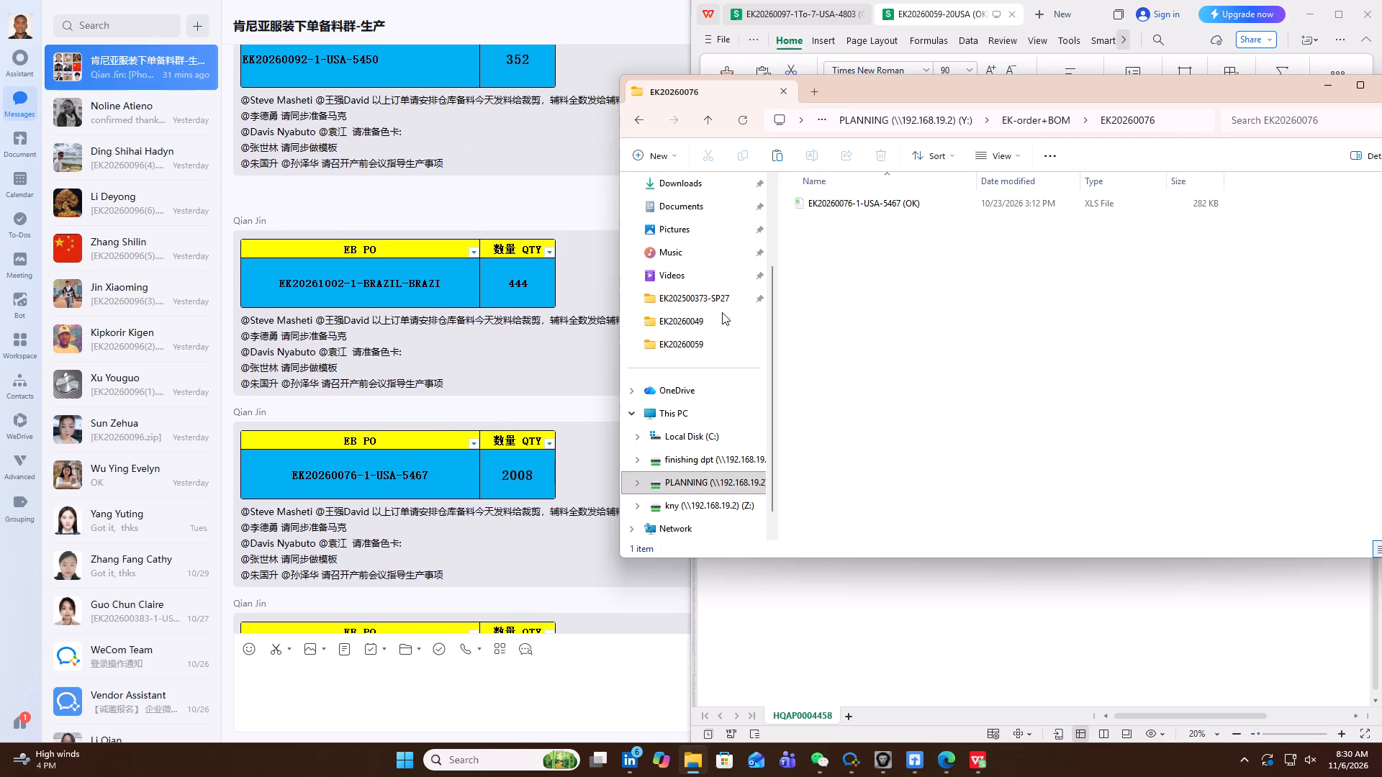
left_click(700, 116)
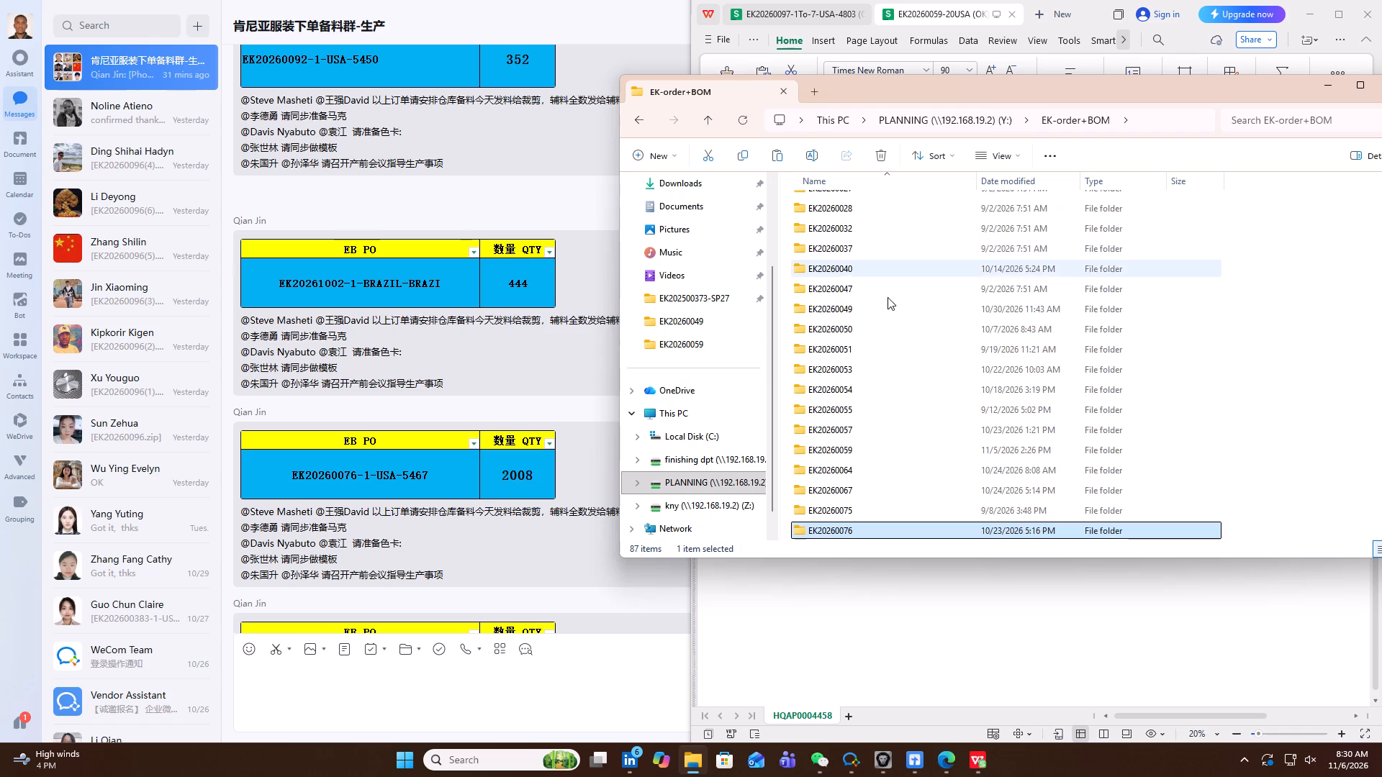
scroll(875, 463, "down", 3)
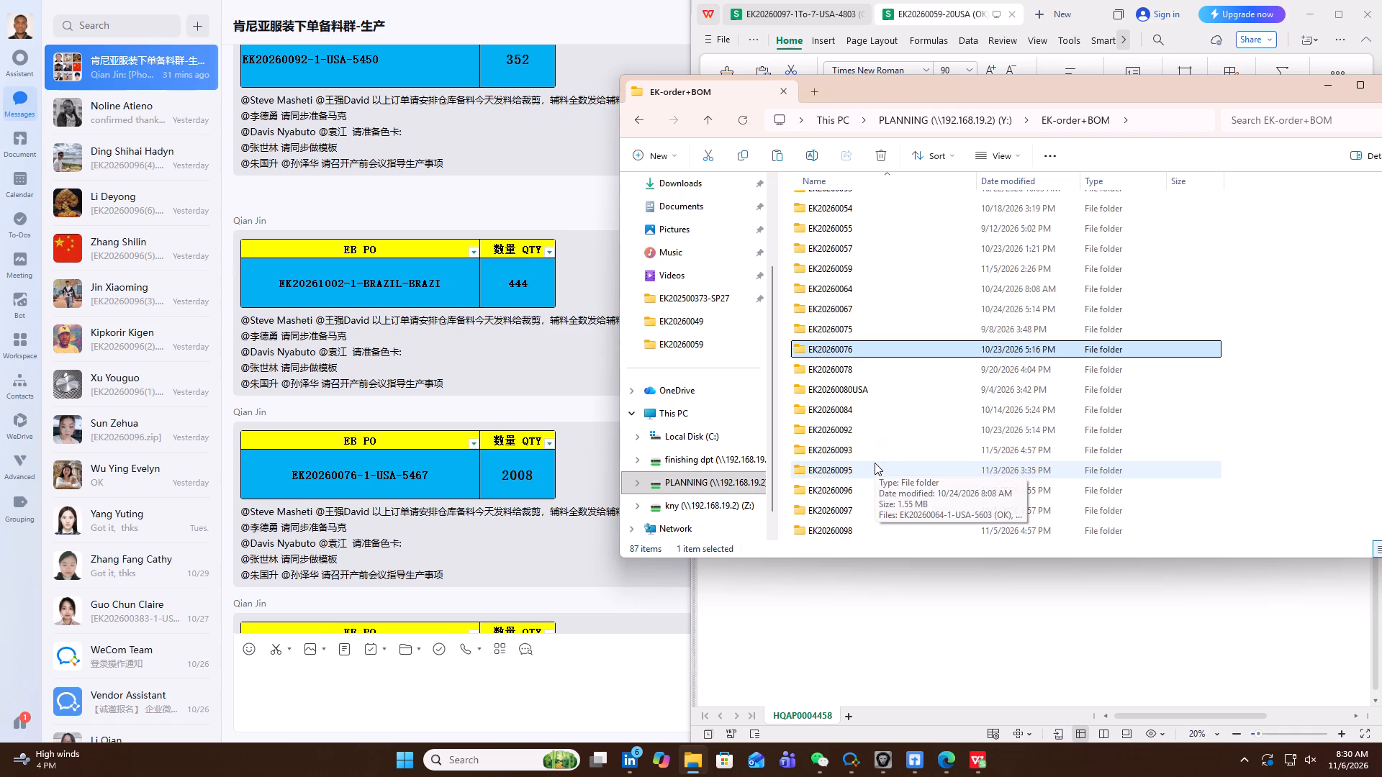
scroll(875, 463, "down", 3)
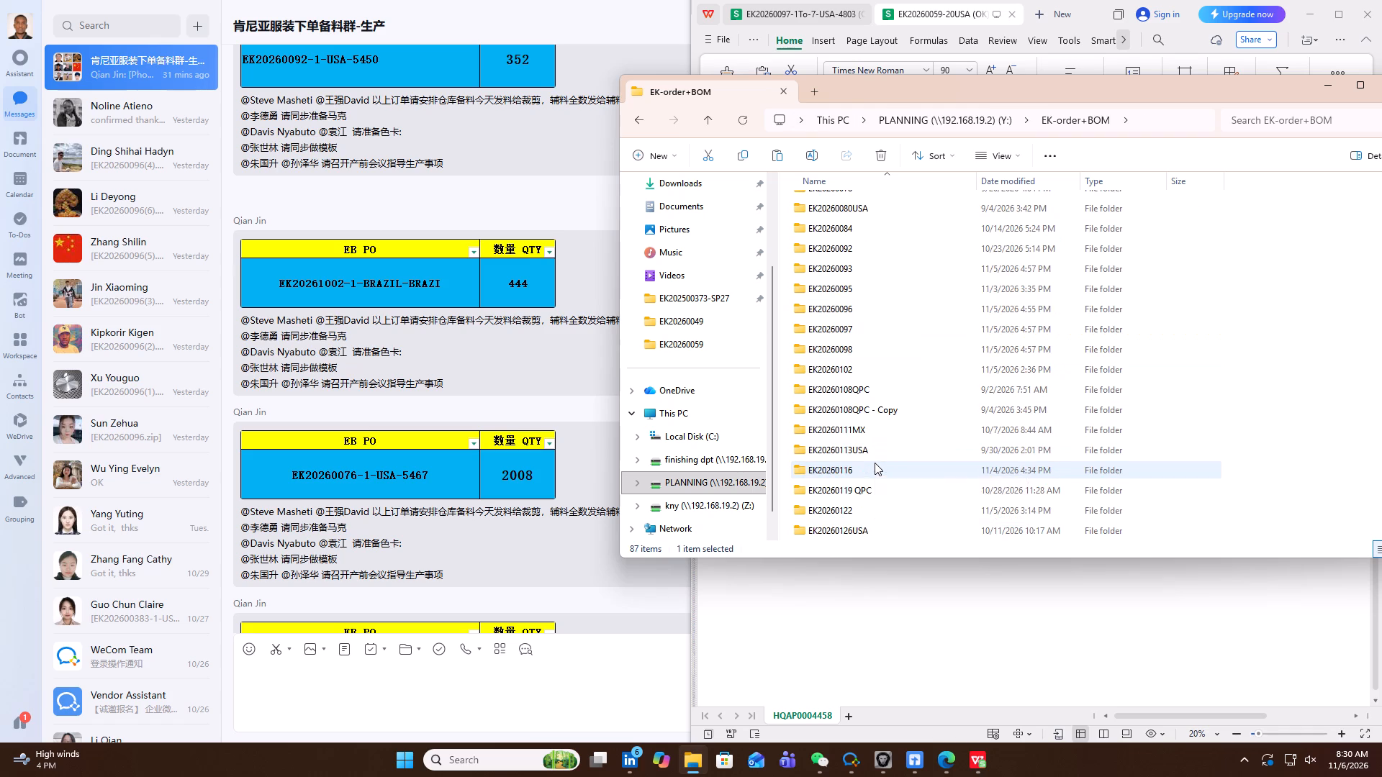
scroll(876, 428, "down", 2)
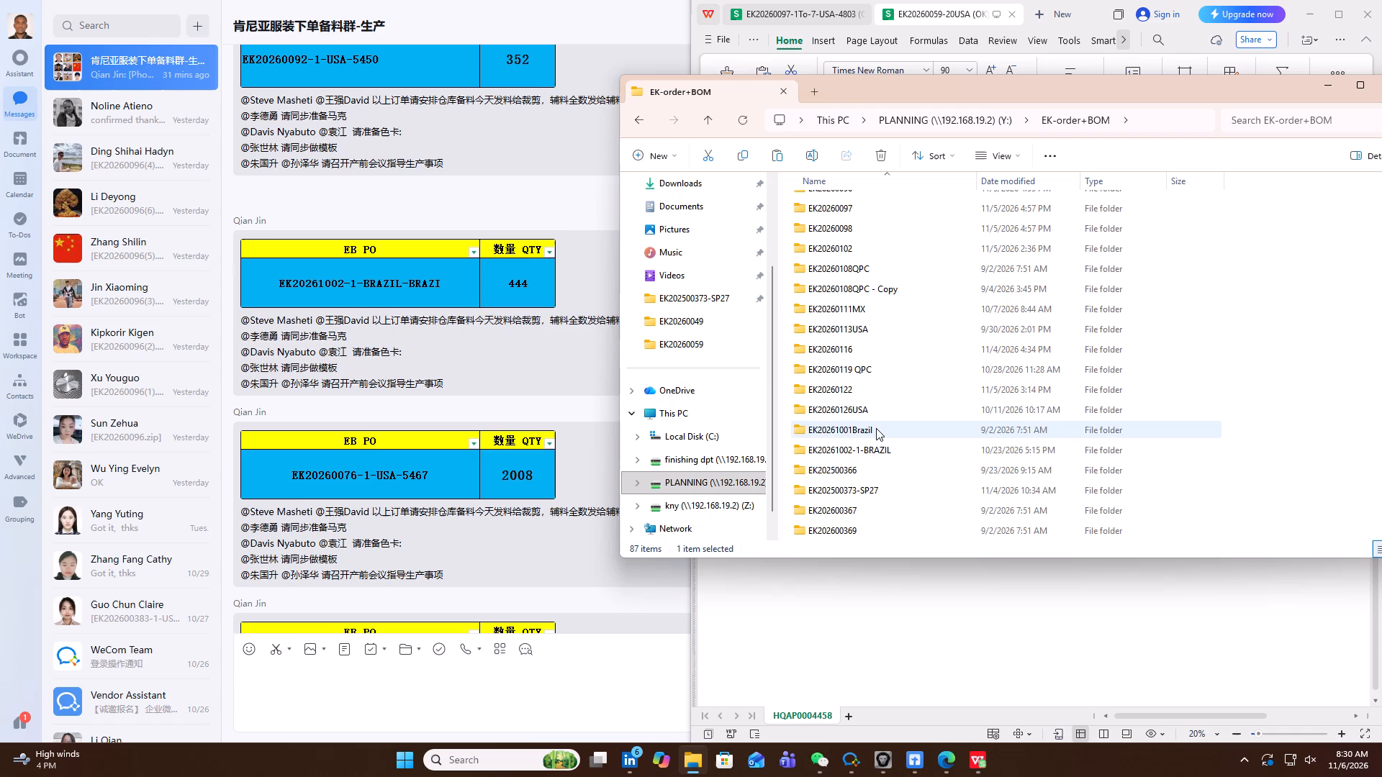
double_click(867, 450)
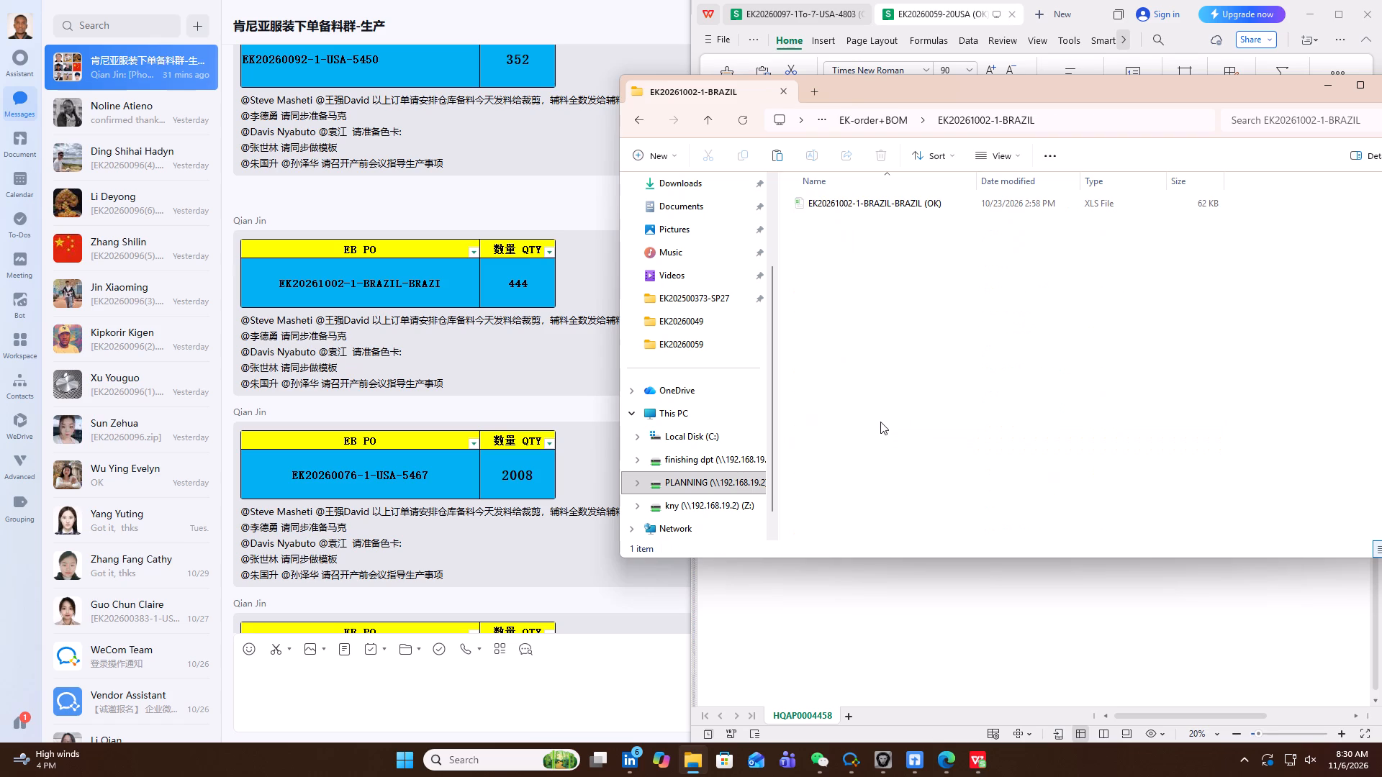
scroll(384, 355, "up", 2)
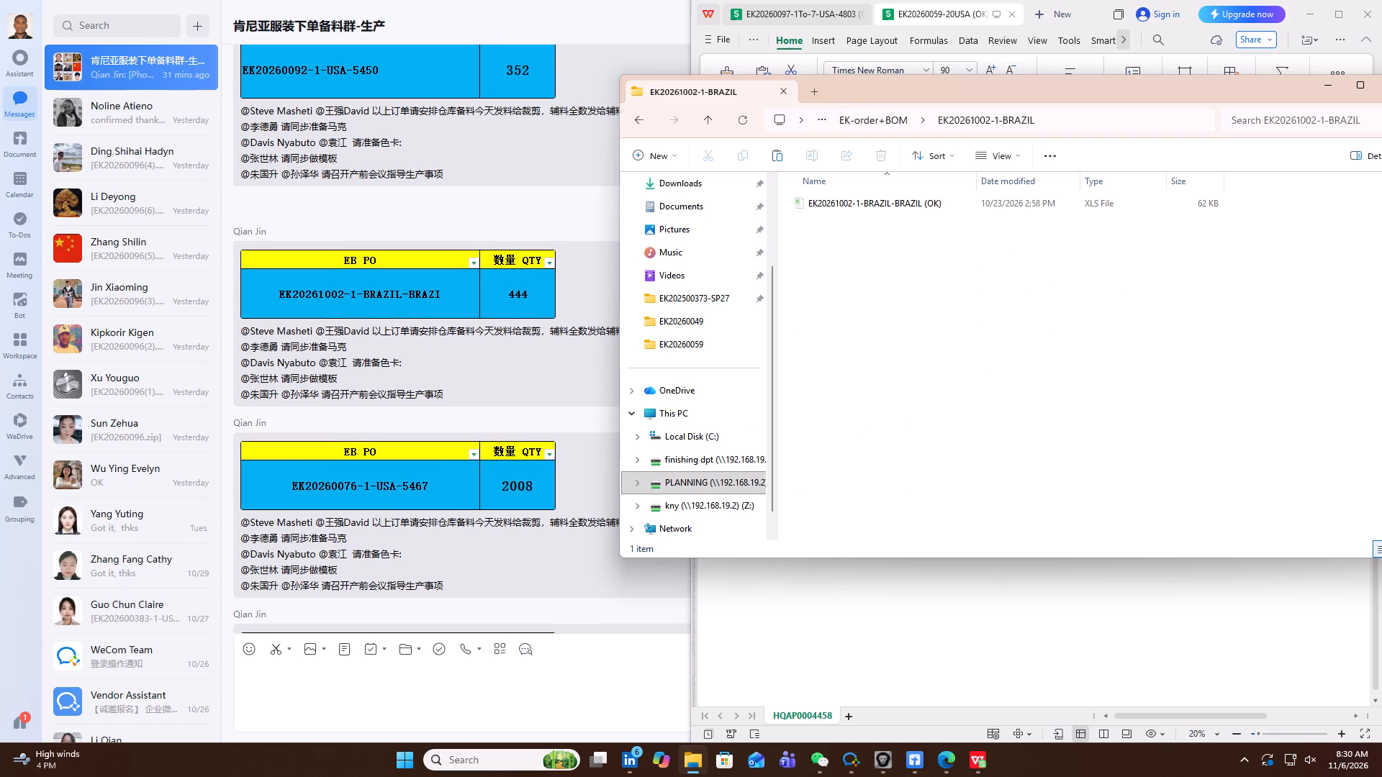
scroll(384, 355, "up", 2)
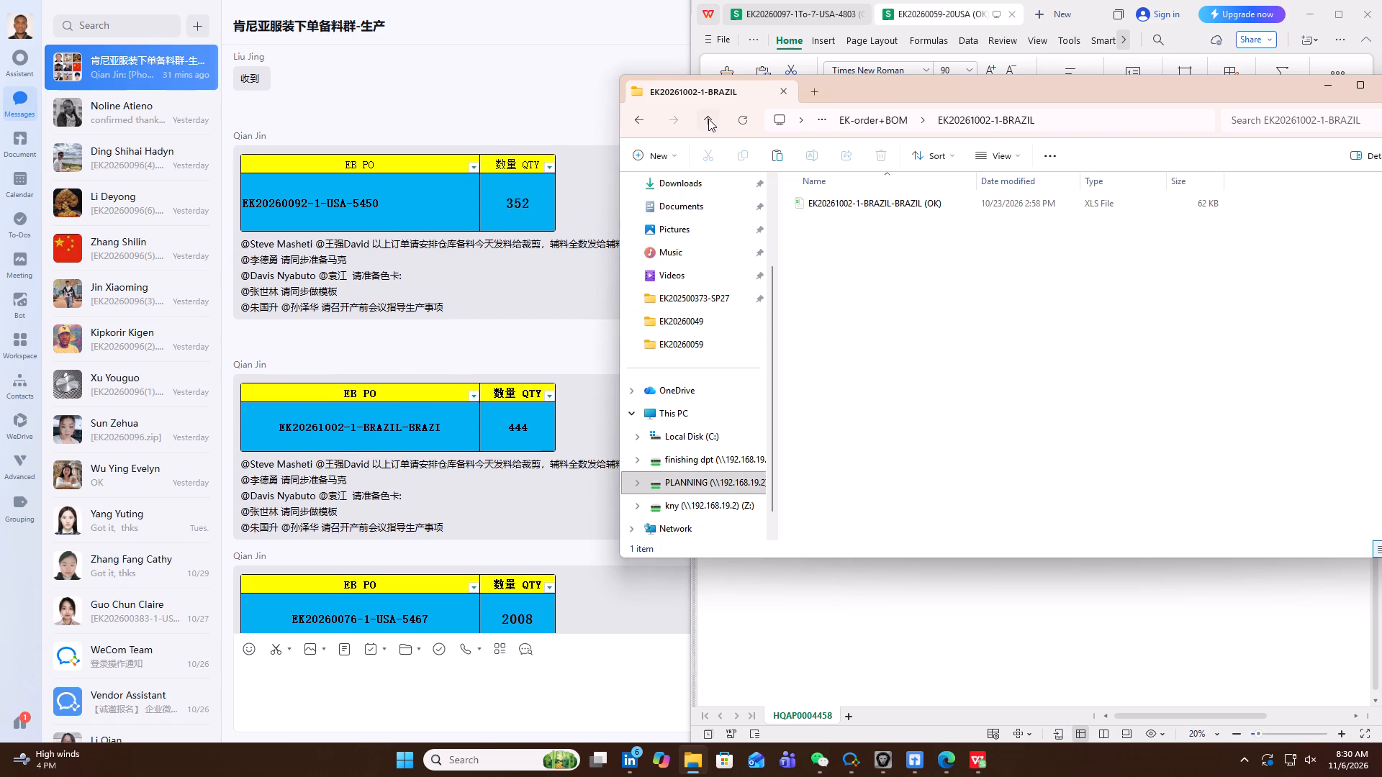
left_click(708, 119)
scroll(864, 462, "up", 2)
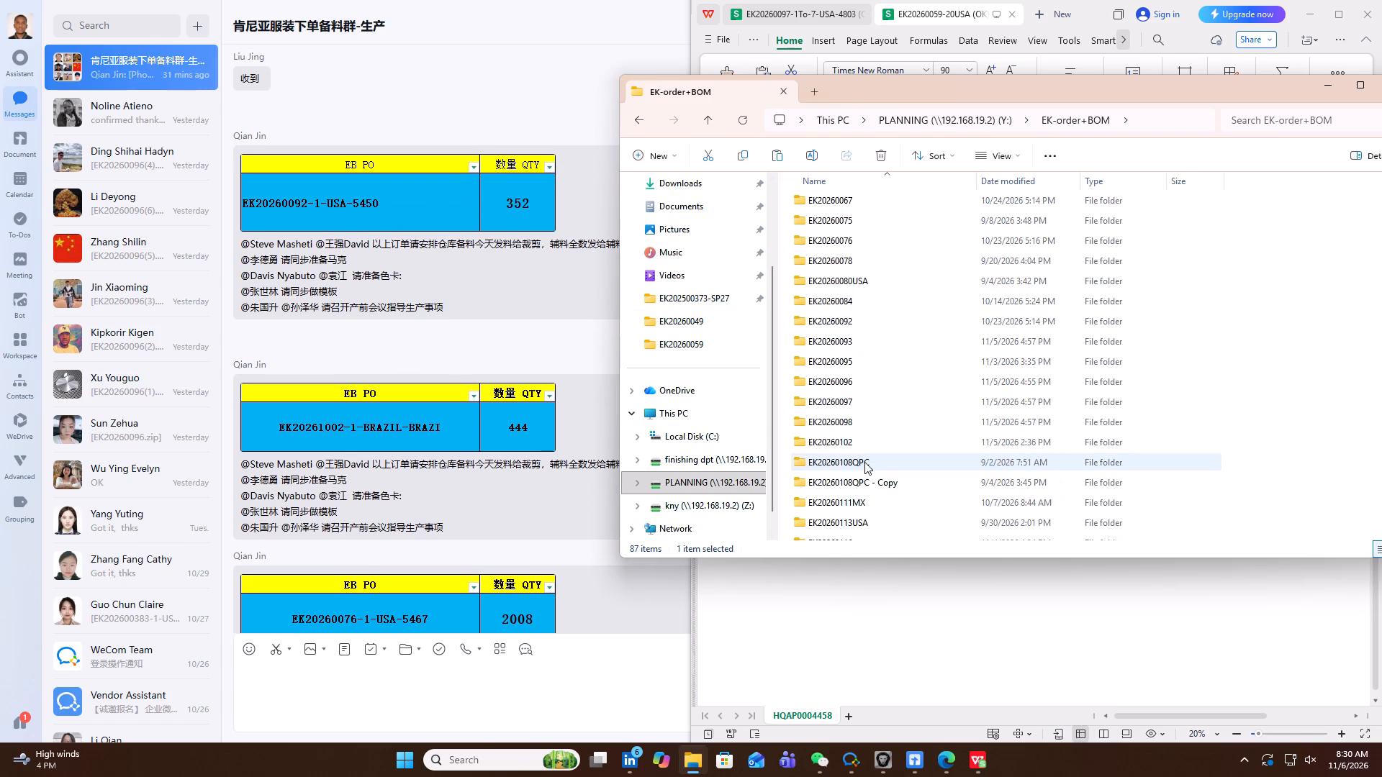
double_click(849, 317)
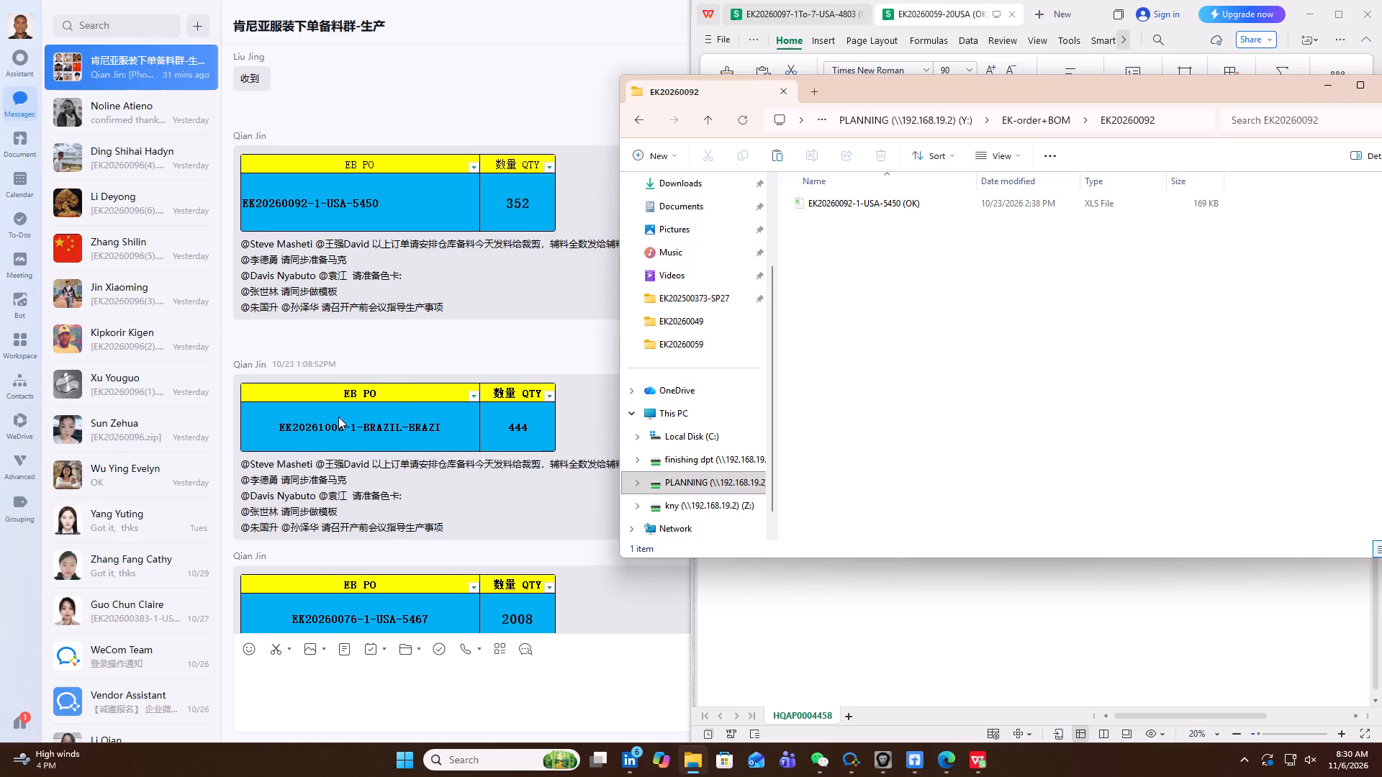
scroll(368, 285, "up", 5)
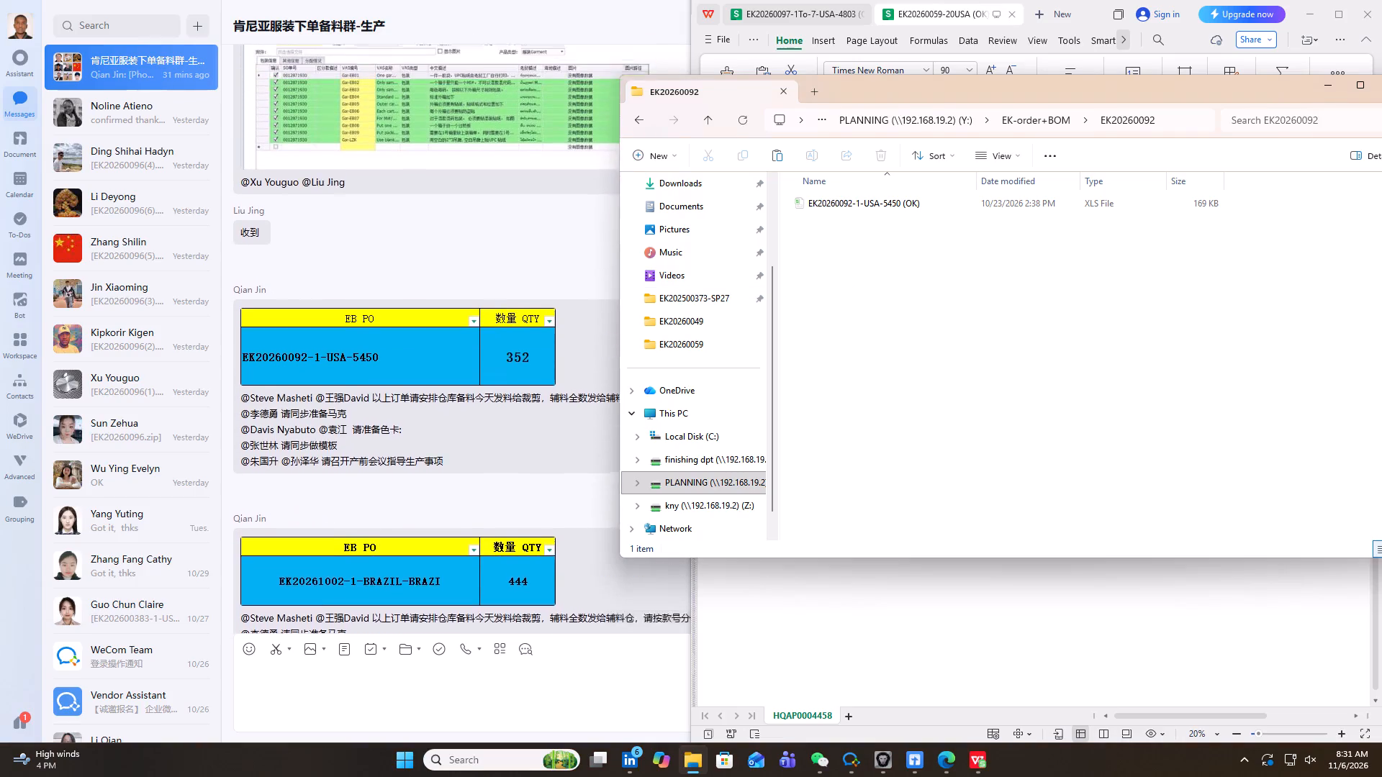
scroll(368, 285, "up", 12)
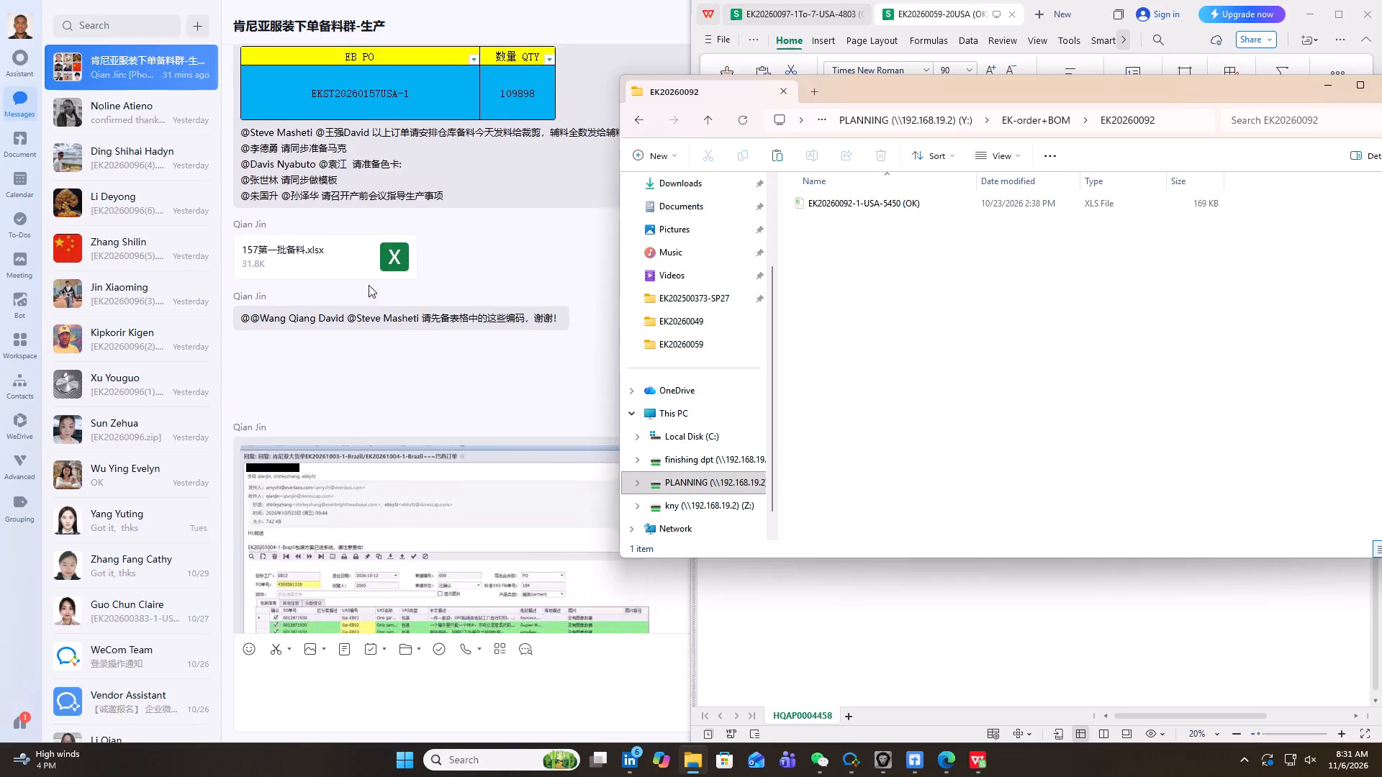
scroll(369, 285, "up", 1)
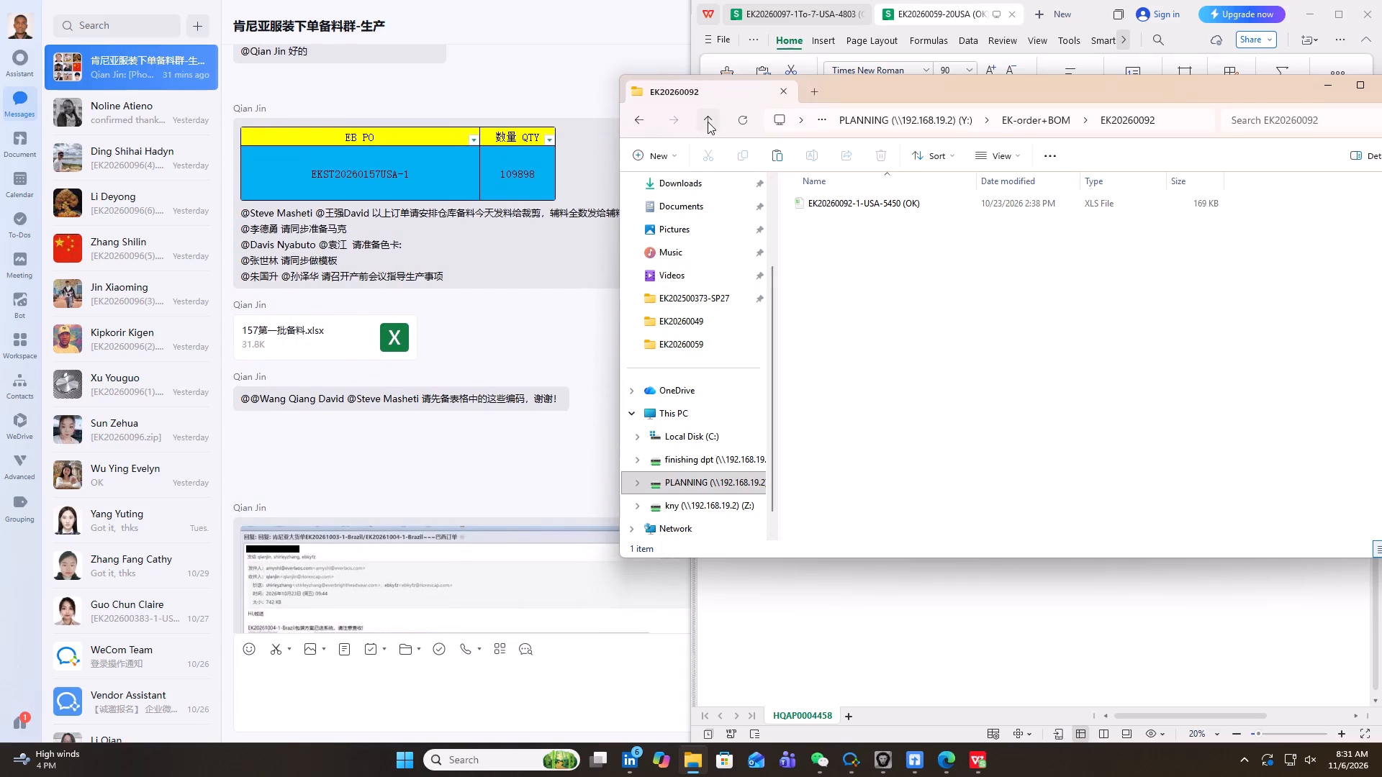
left_click(708, 122)
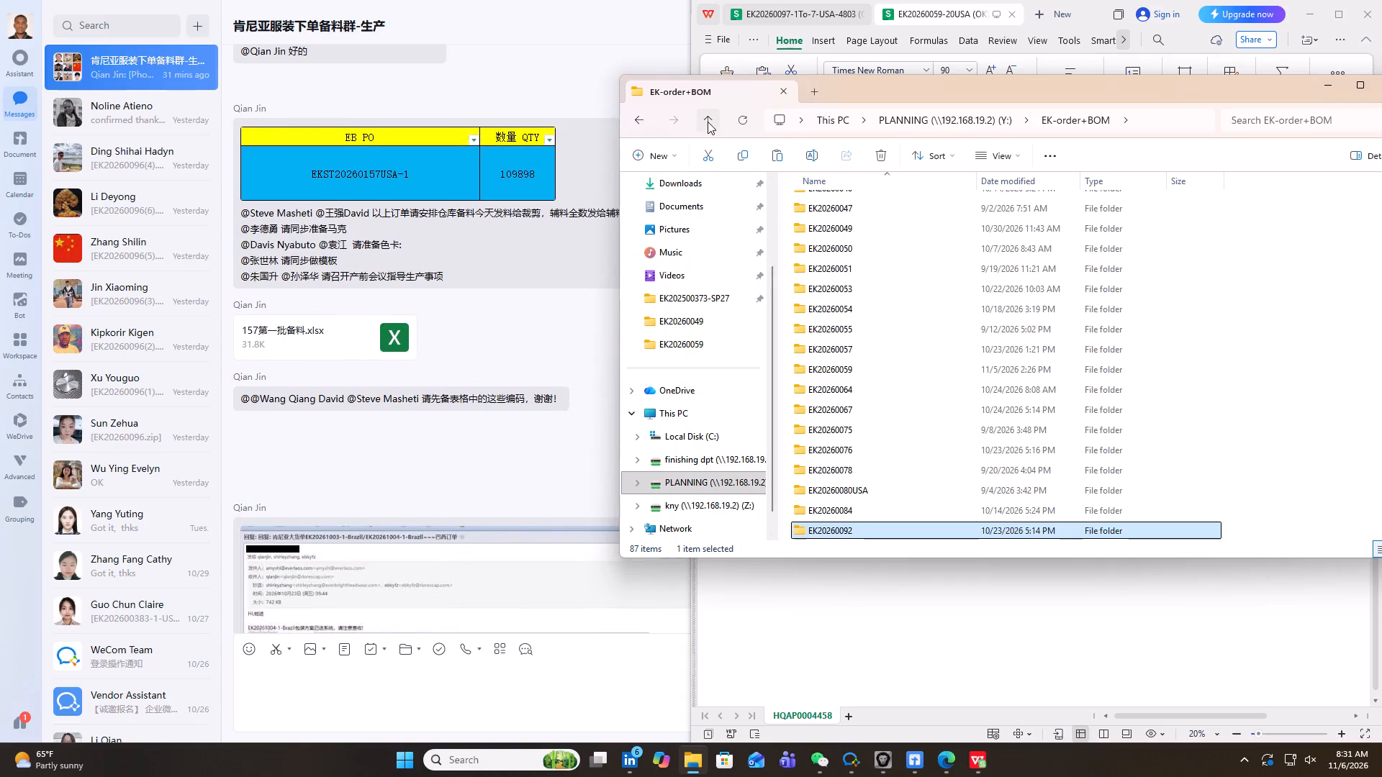
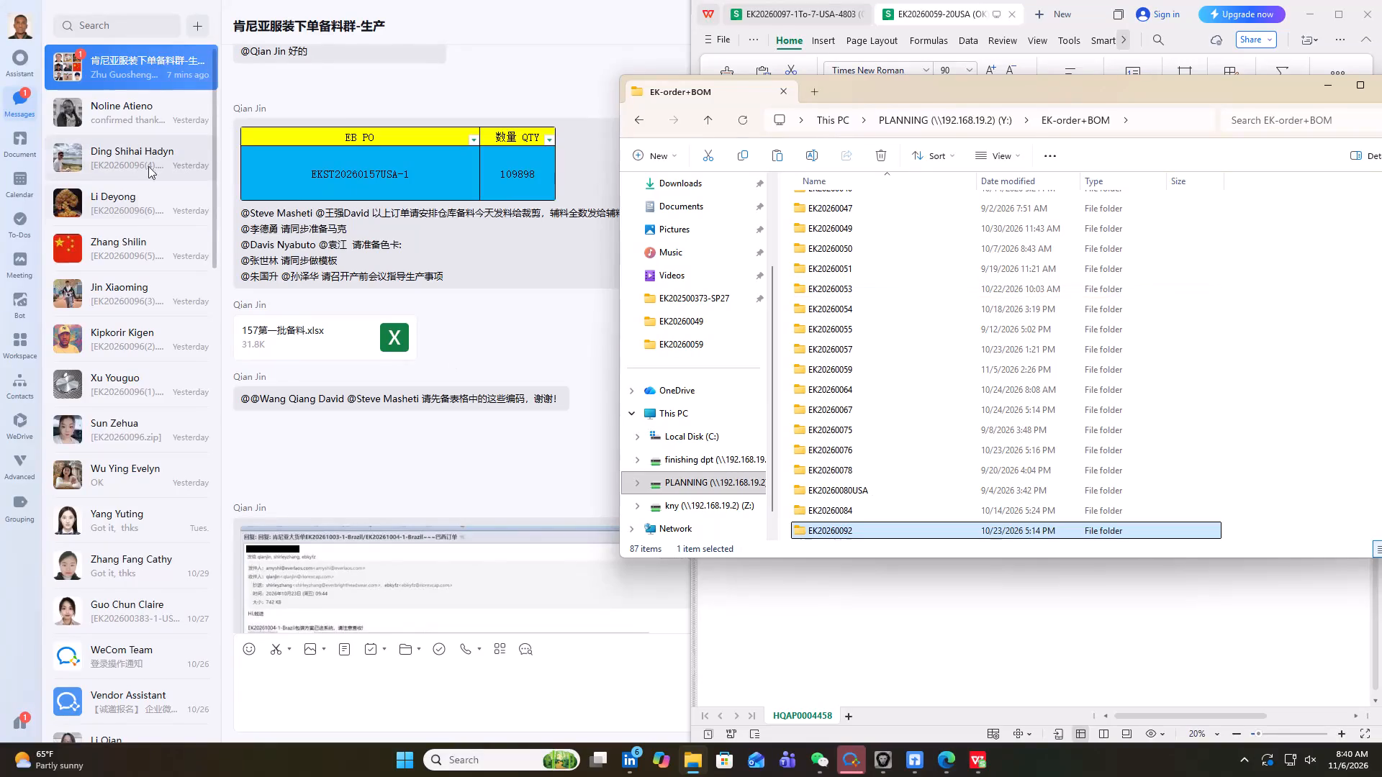
scroll(130, 140, "up", 4)
scroll(430, 365, "down", 13)
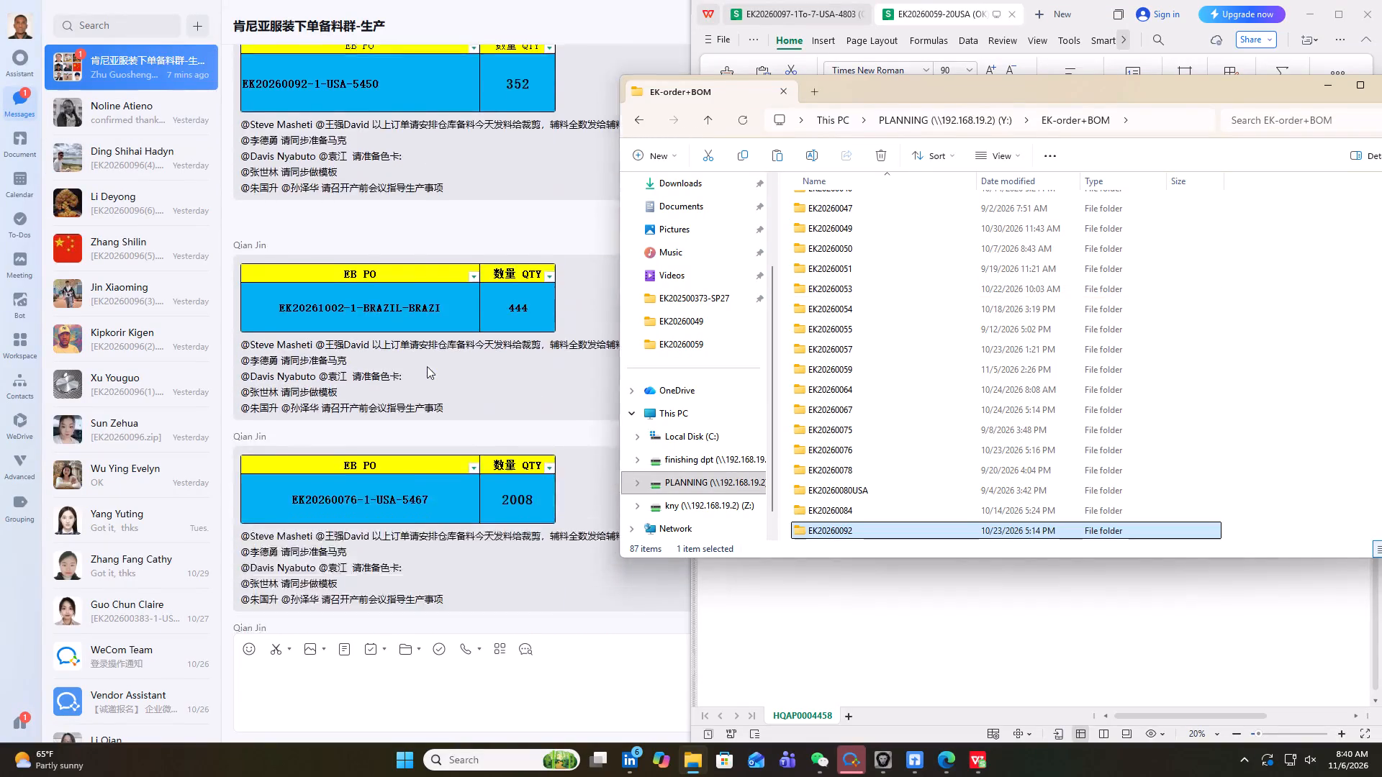
scroll(427, 366, "down", 12)
scroll(427, 366, "down", 20)
scroll(427, 366, "down", 8)
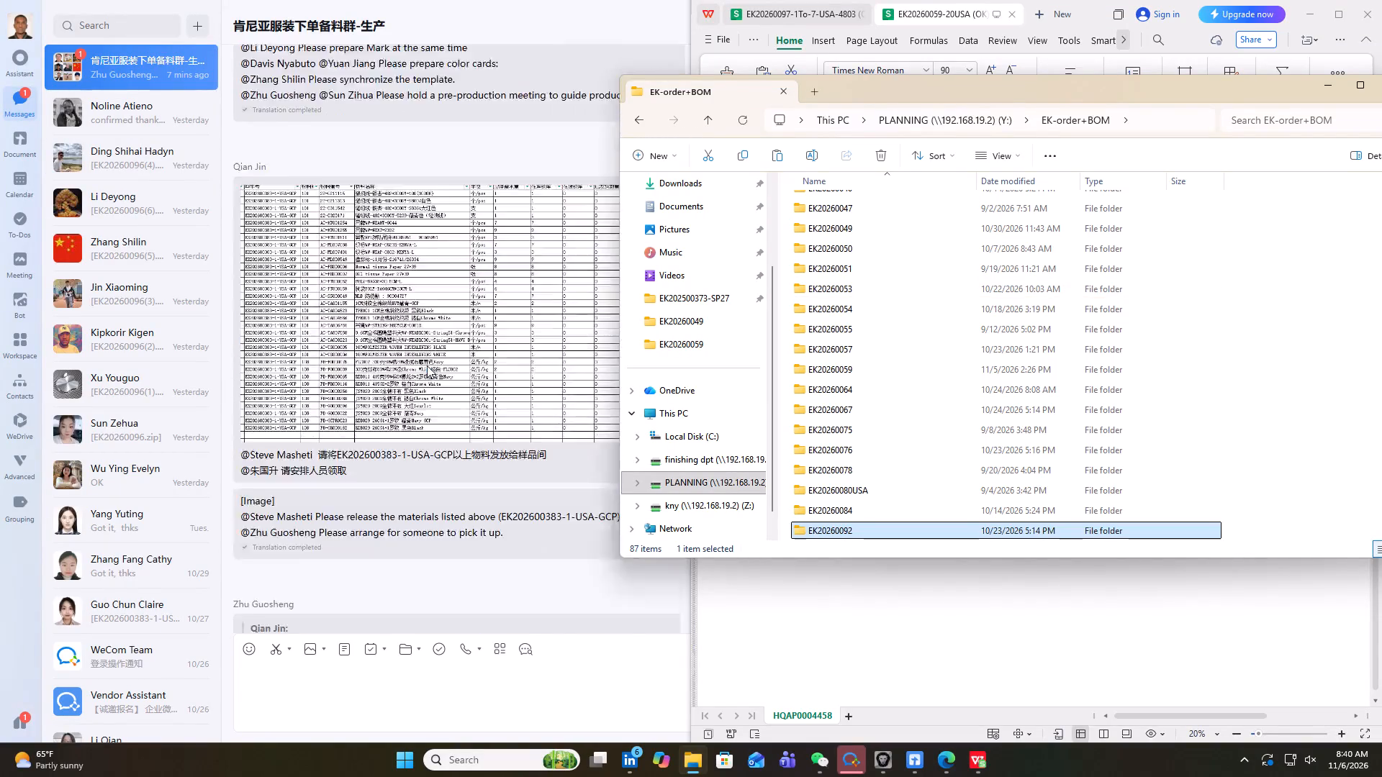
scroll(427, 365, "down", 20)
scroll(427, 365, "down", 20)
scroll(427, 365, "down", 12)
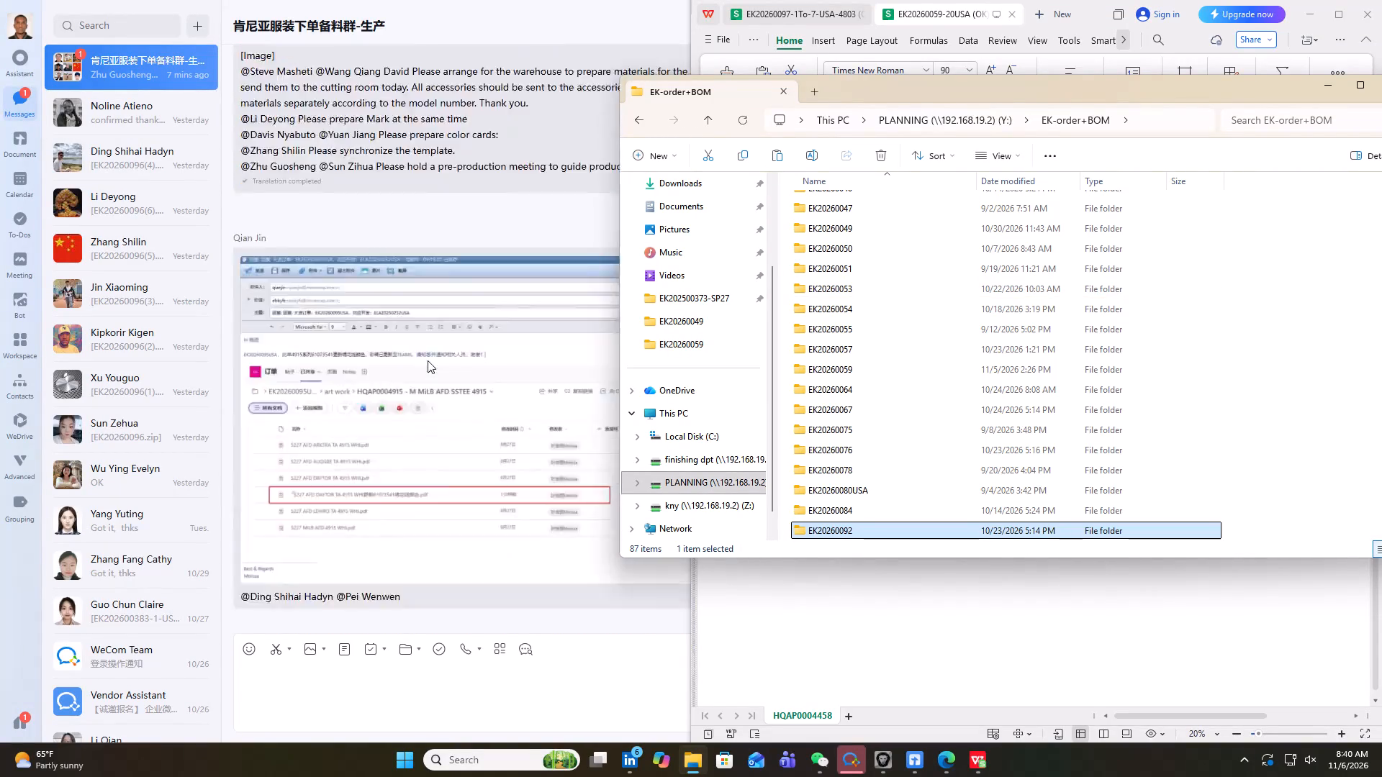
scroll(428, 360, "down", 20)
scroll(428, 360, "down", 20)
scroll(428, 360, "down", 12)
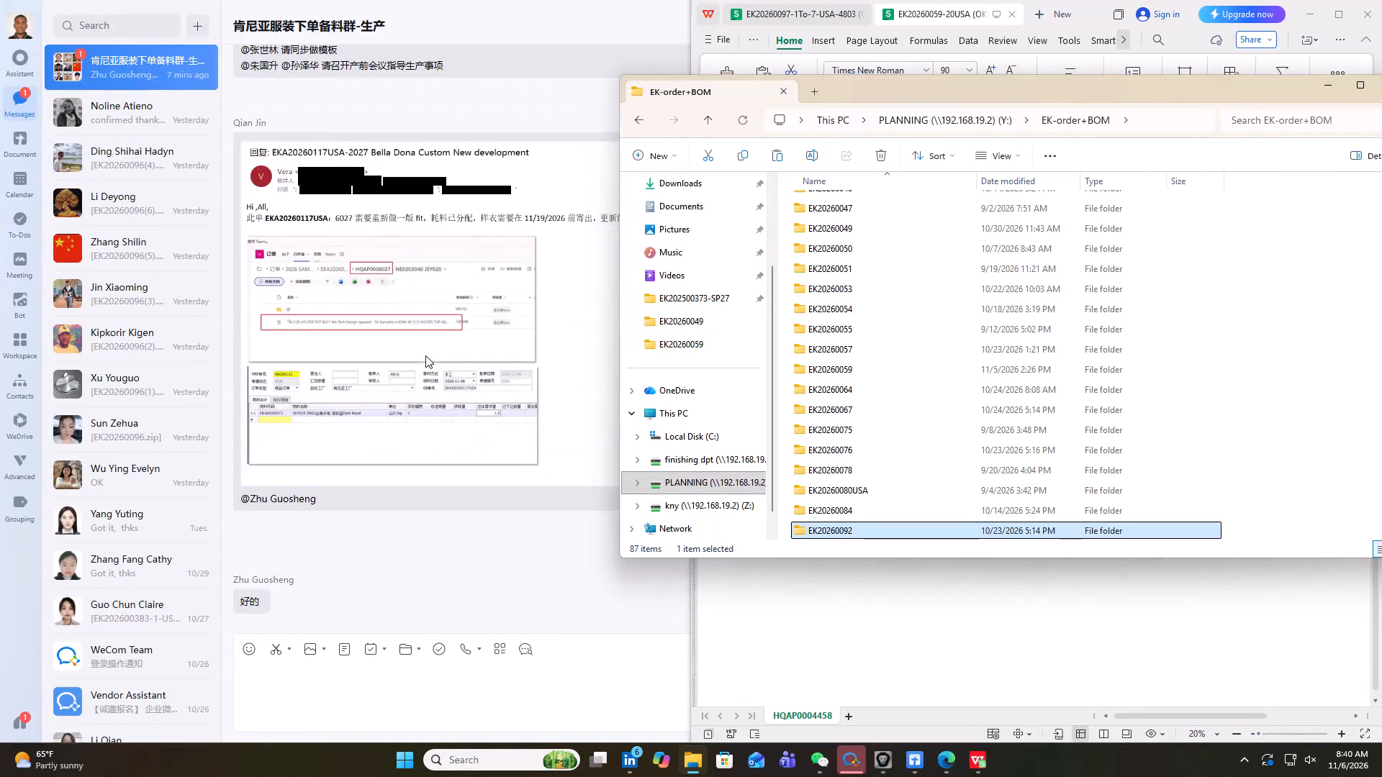
scroll(425, 355, "down", 20)
scroll(425, 355, "down", 17)
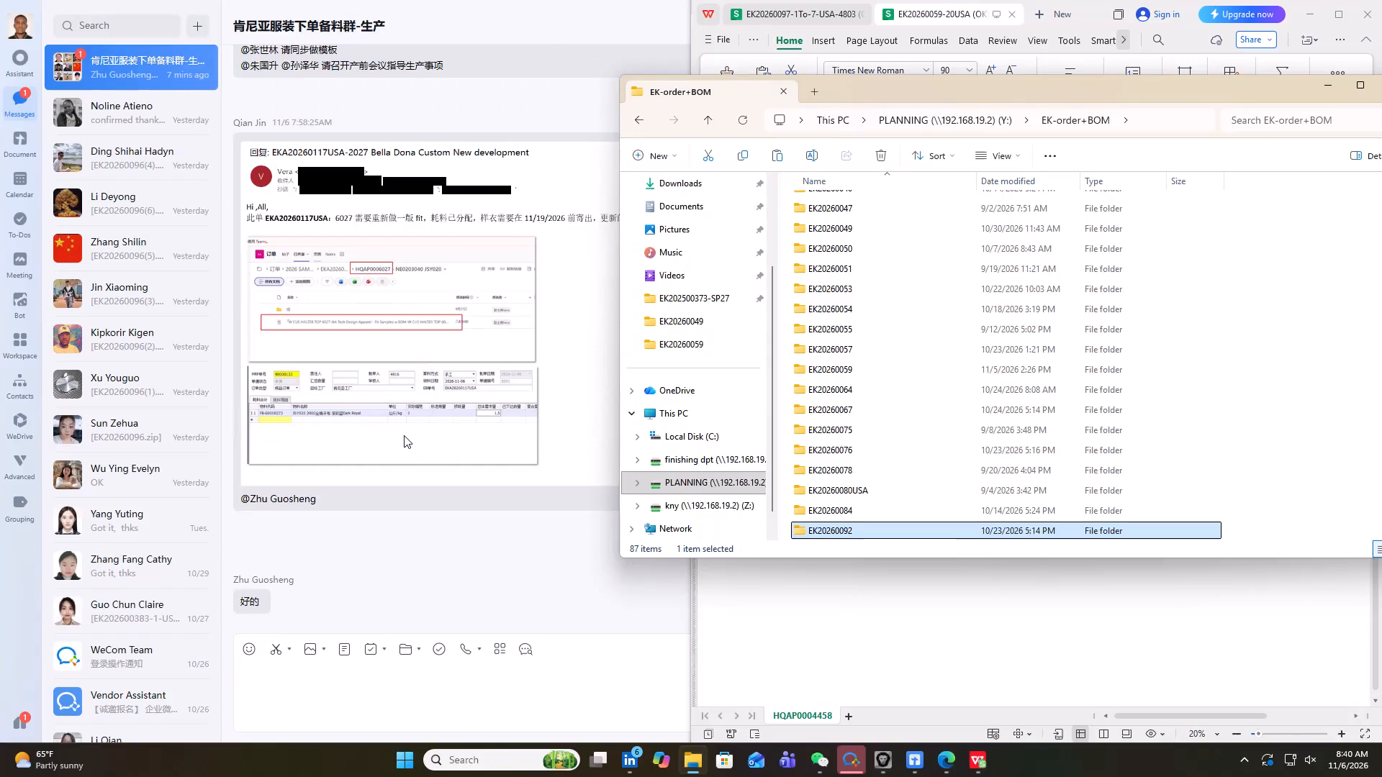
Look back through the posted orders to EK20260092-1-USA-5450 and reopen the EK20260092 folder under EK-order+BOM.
scroll(393, 371, "up", 20)
scroll(393, 371, "up", 9)
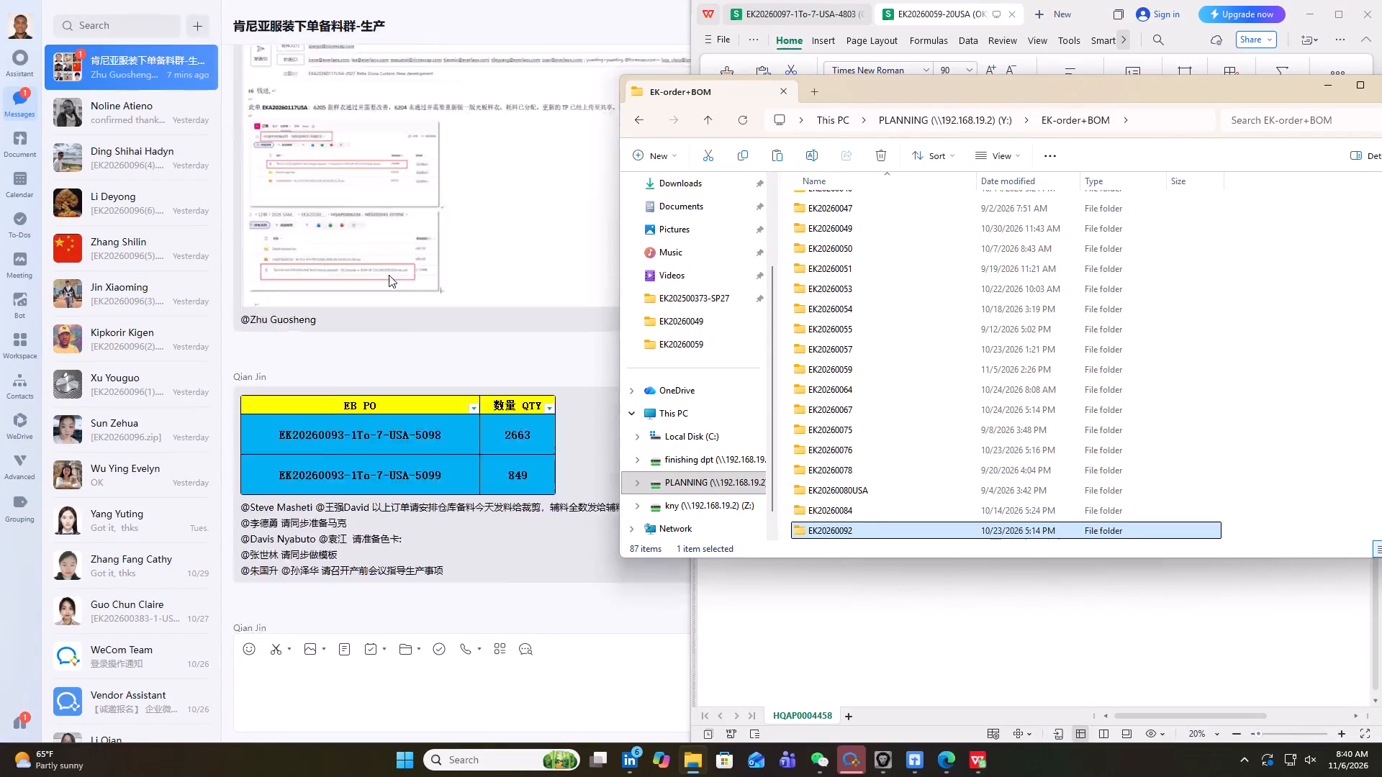
scroll(389, 275, "up", 20)
scroll(389, 275, "up", 20)
scroll(389, 275, "up", 6)
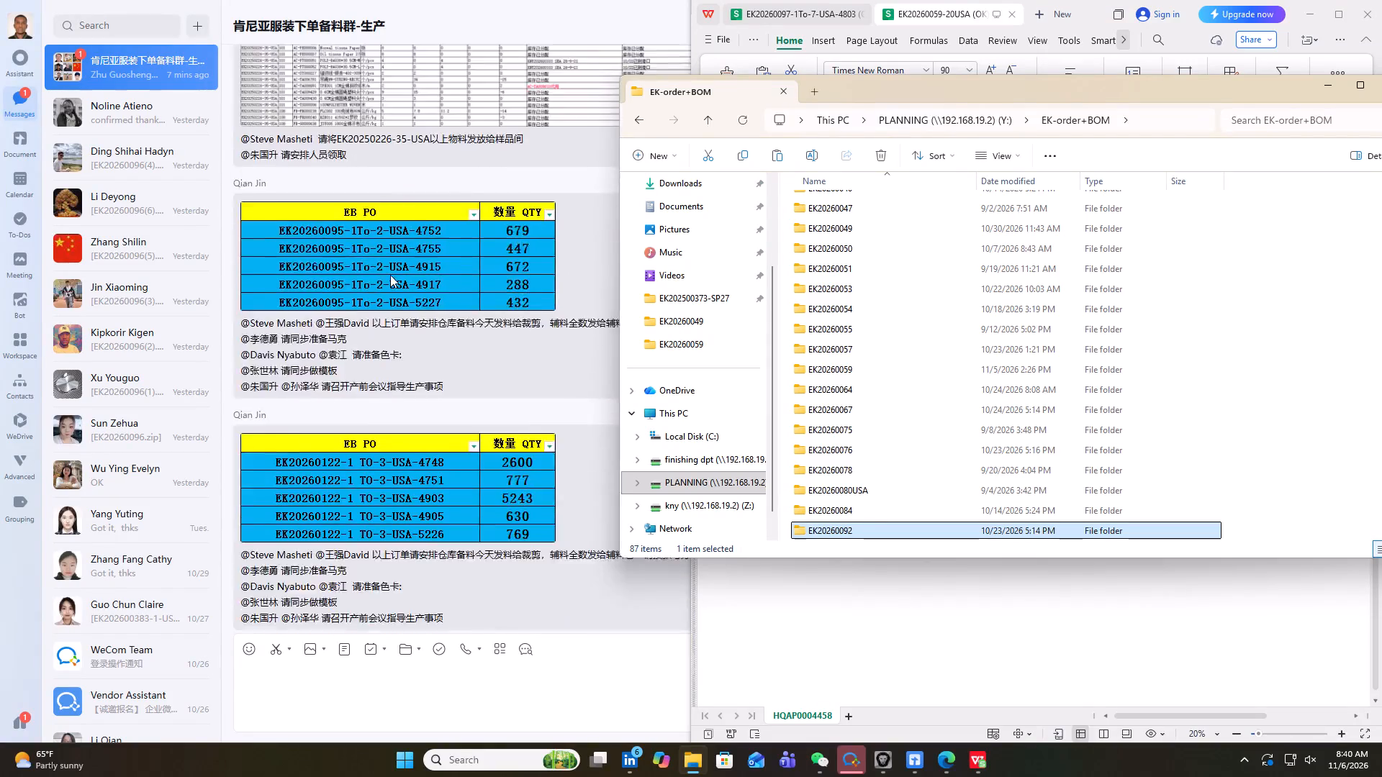
scroll(390, 275, "up", 20)
scroll(390, 275, "up", 20)
scroll(390, 275, "up", 2)
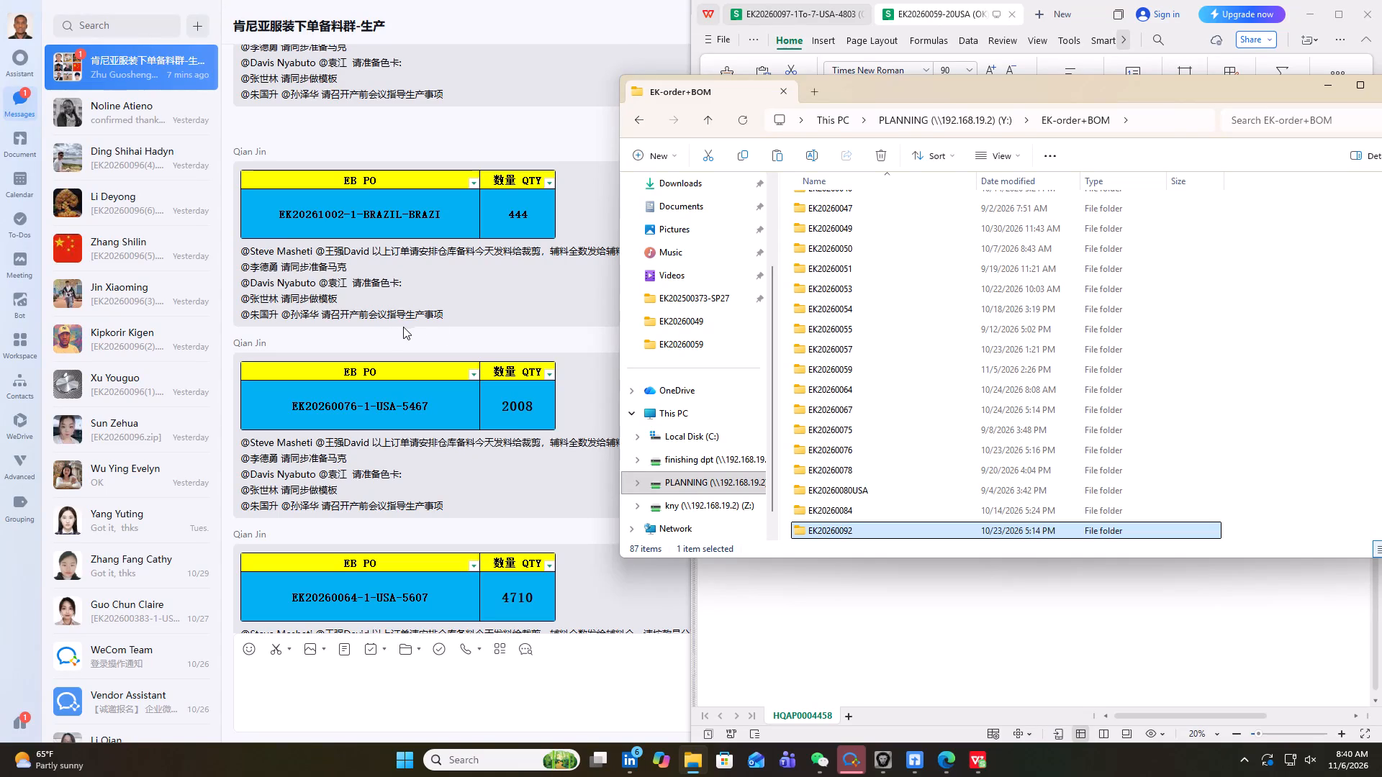
scroll(415, 322, "up", 4)
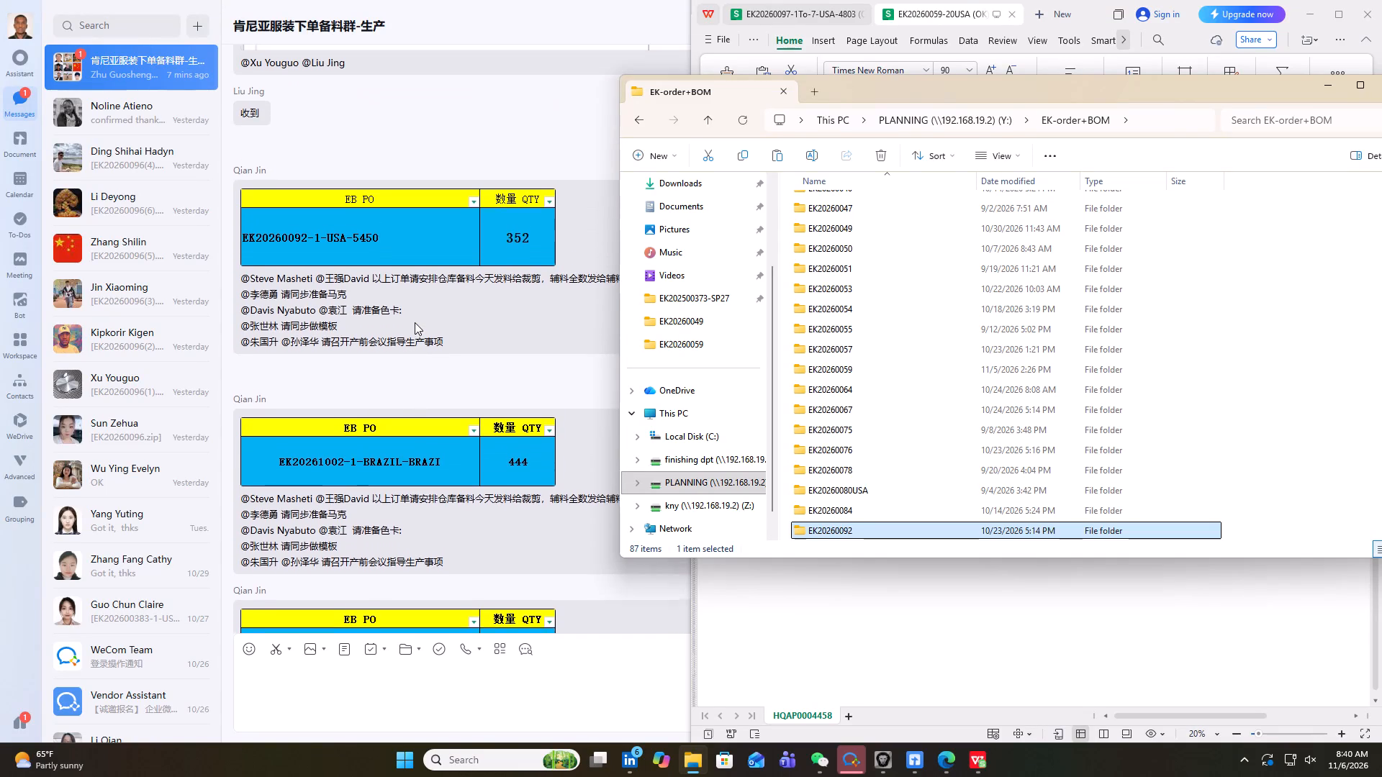
double_click(846, 532)
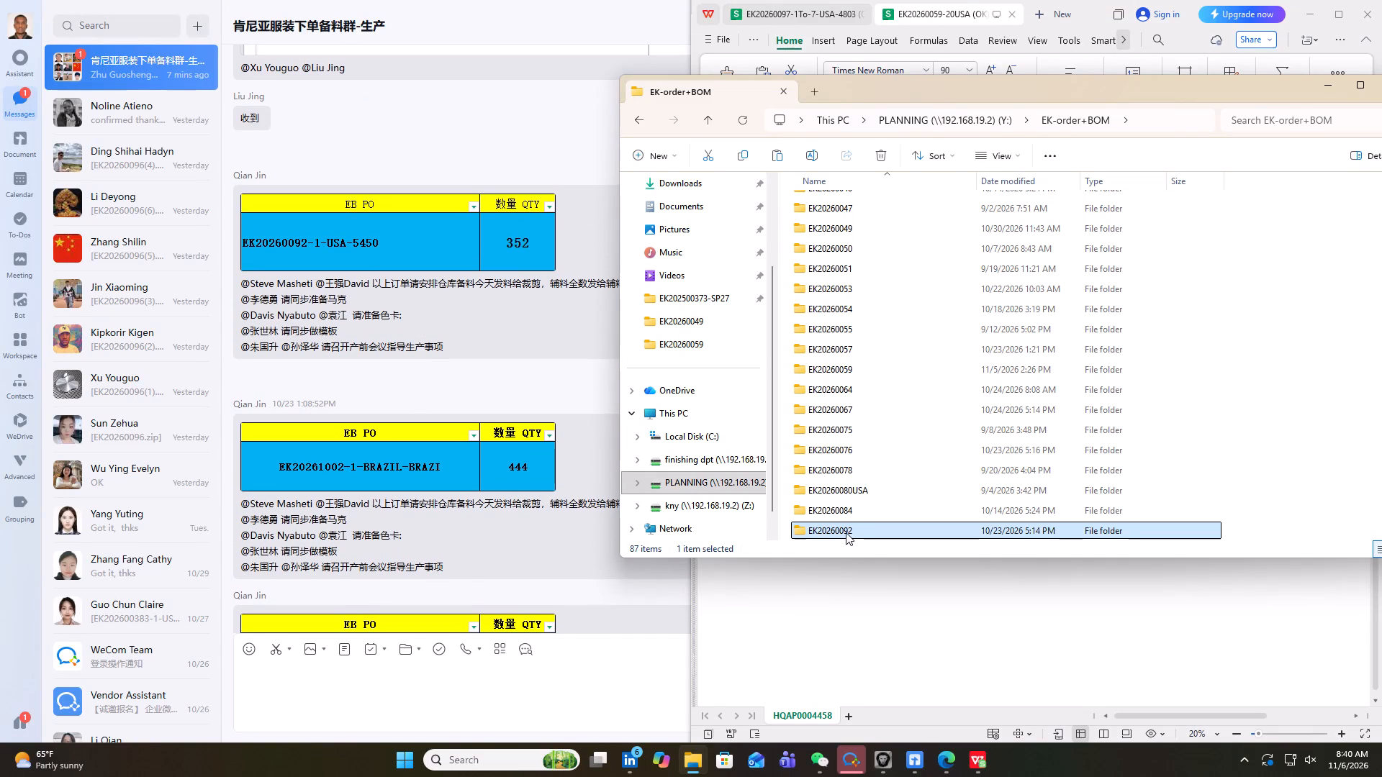
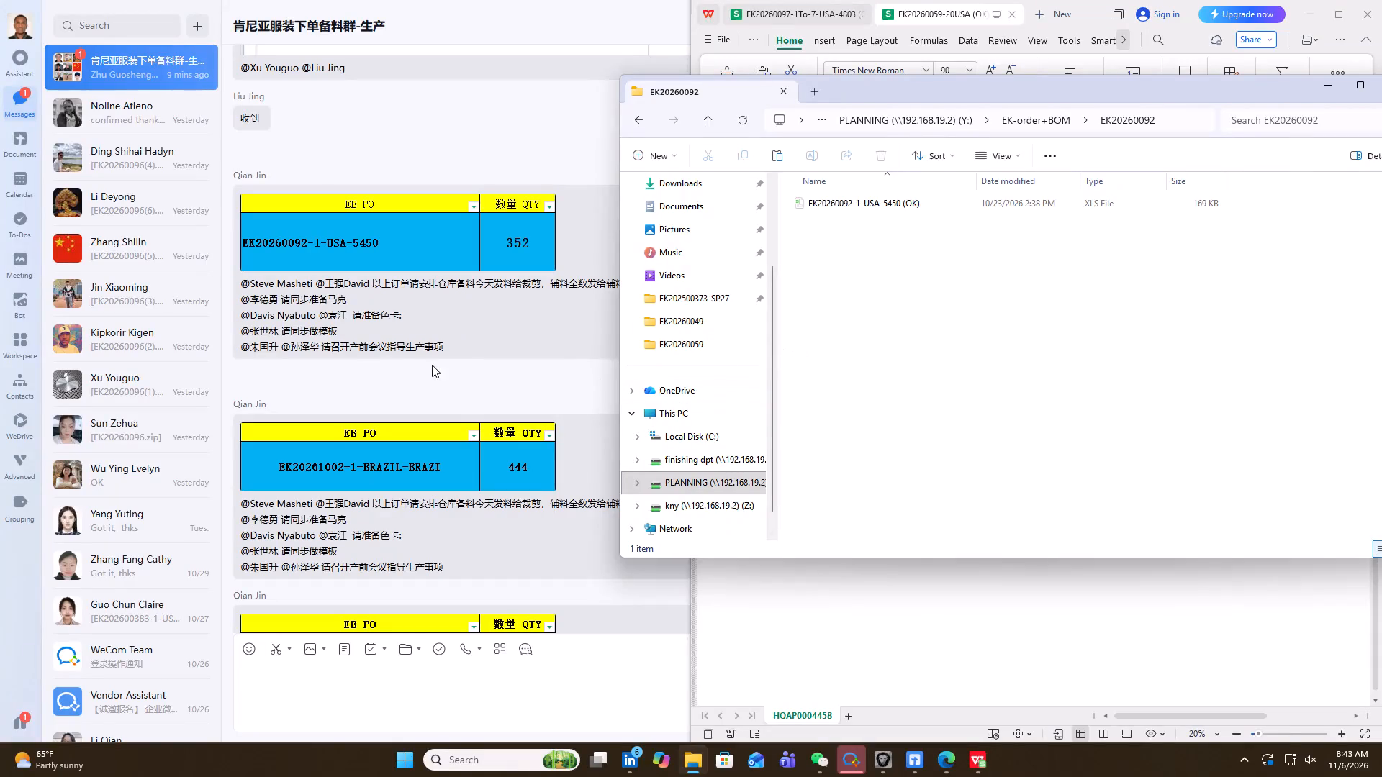
scroll(440, 363, "up", 11)
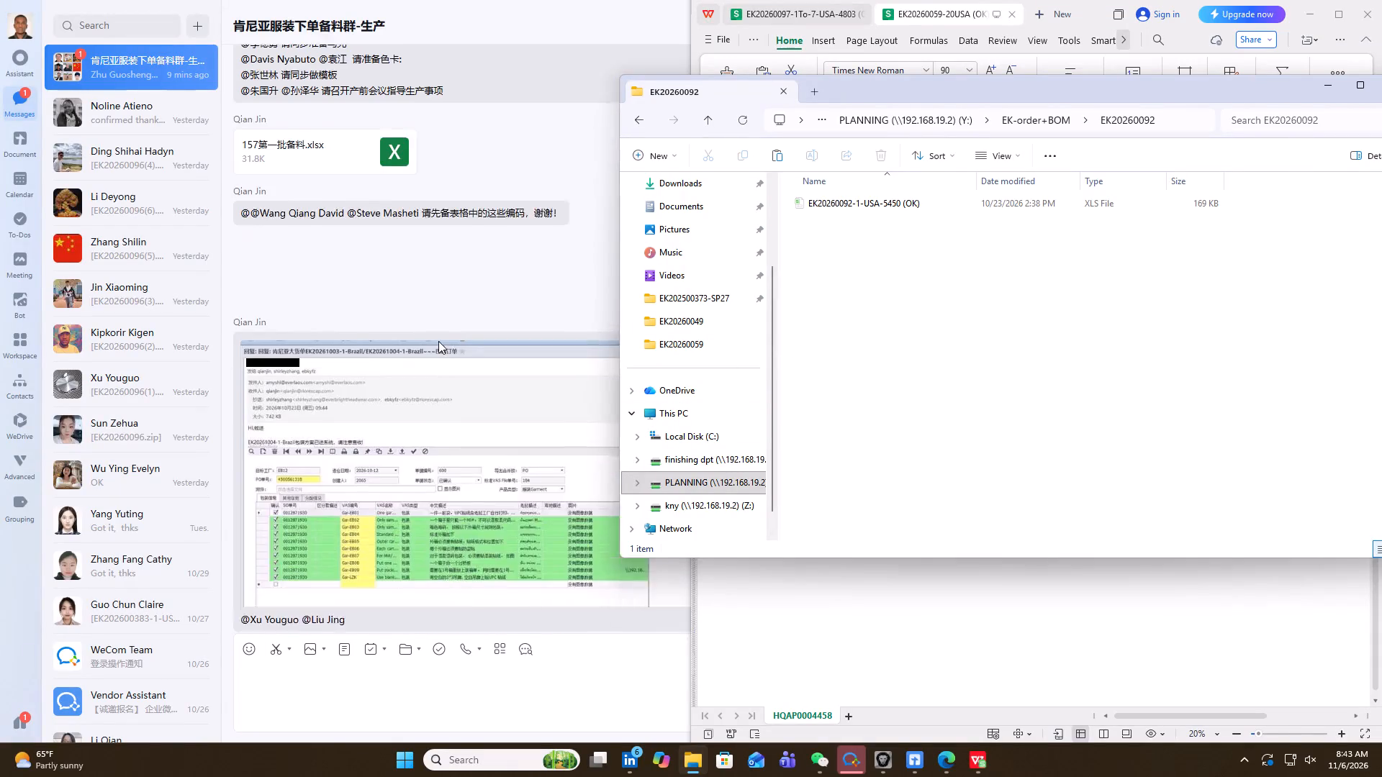
scroll(438, 341, "up", 1)
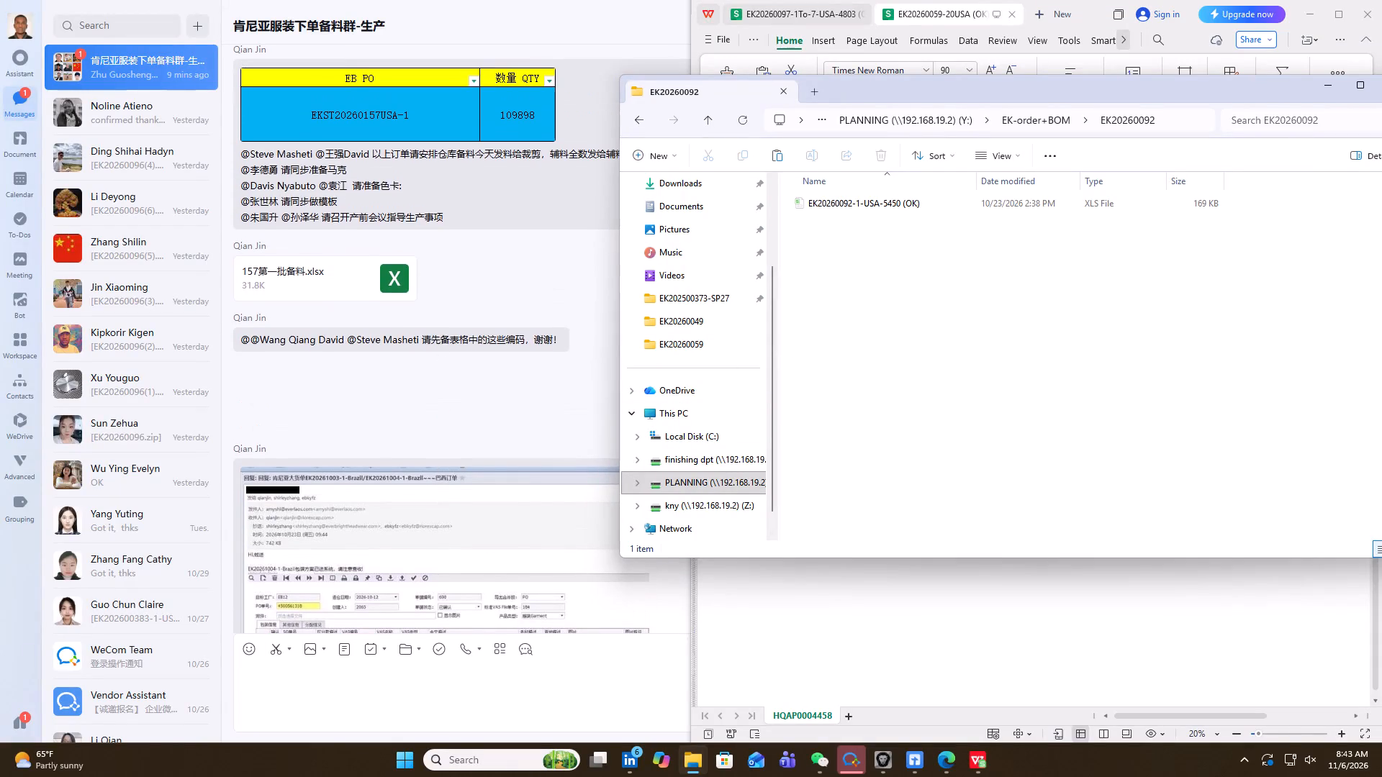
scroll(457, 322, "up", 2)
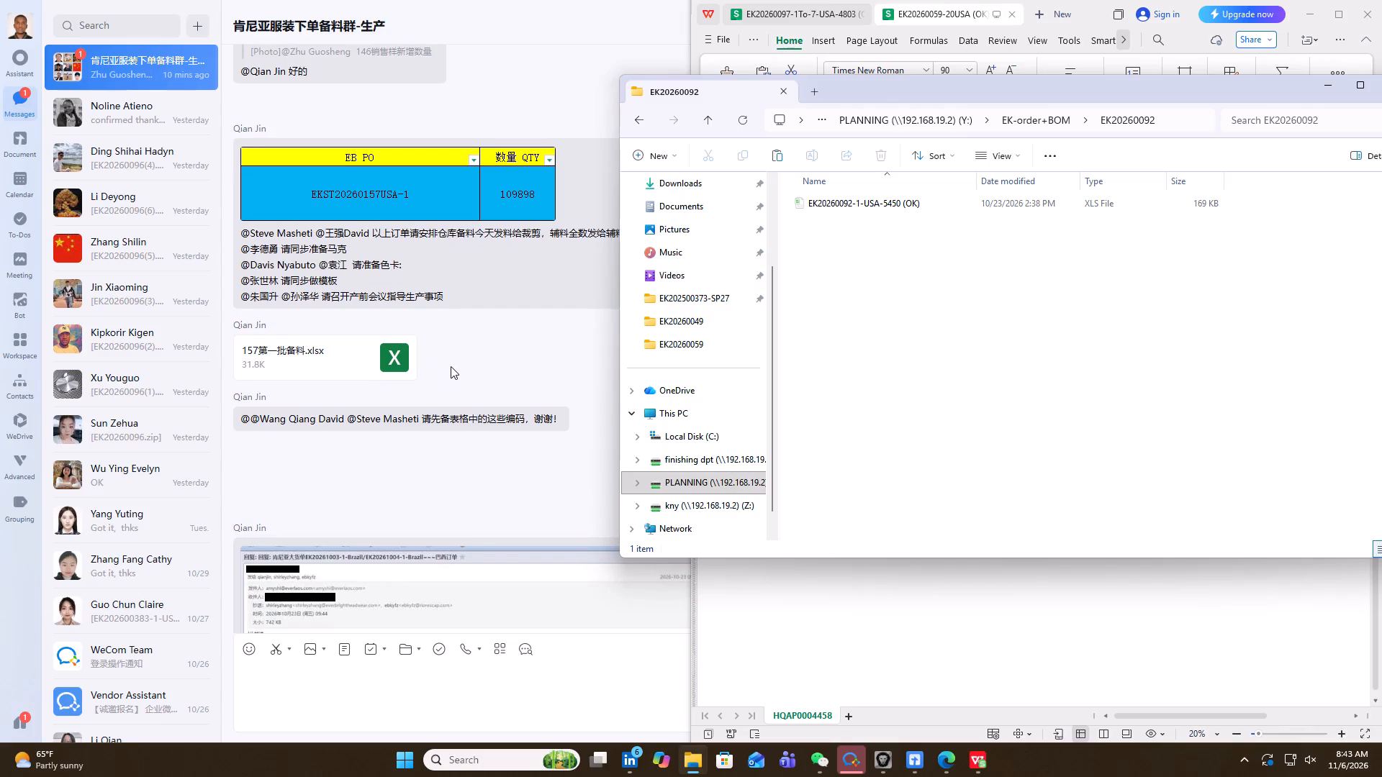
left_click(711, 123)
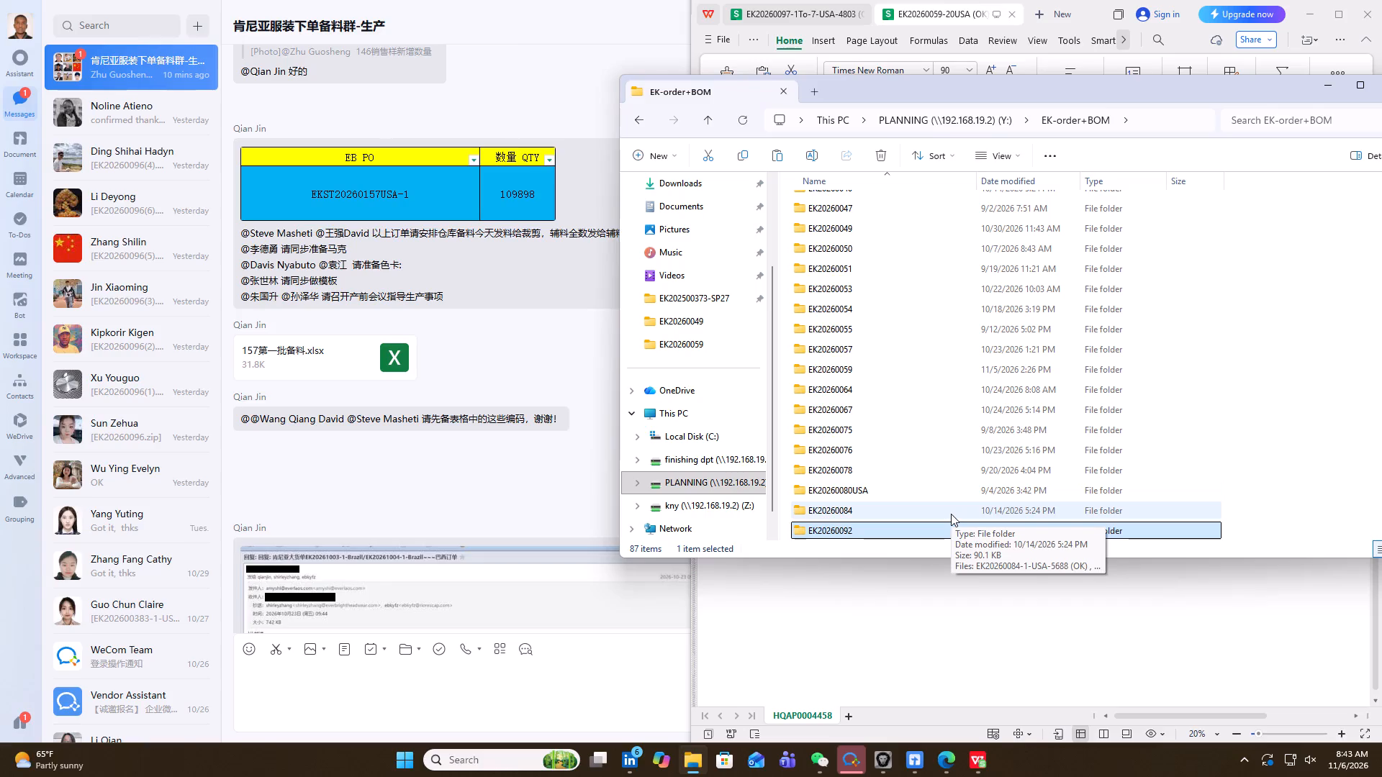
scroll(960, 406, "down", 5)
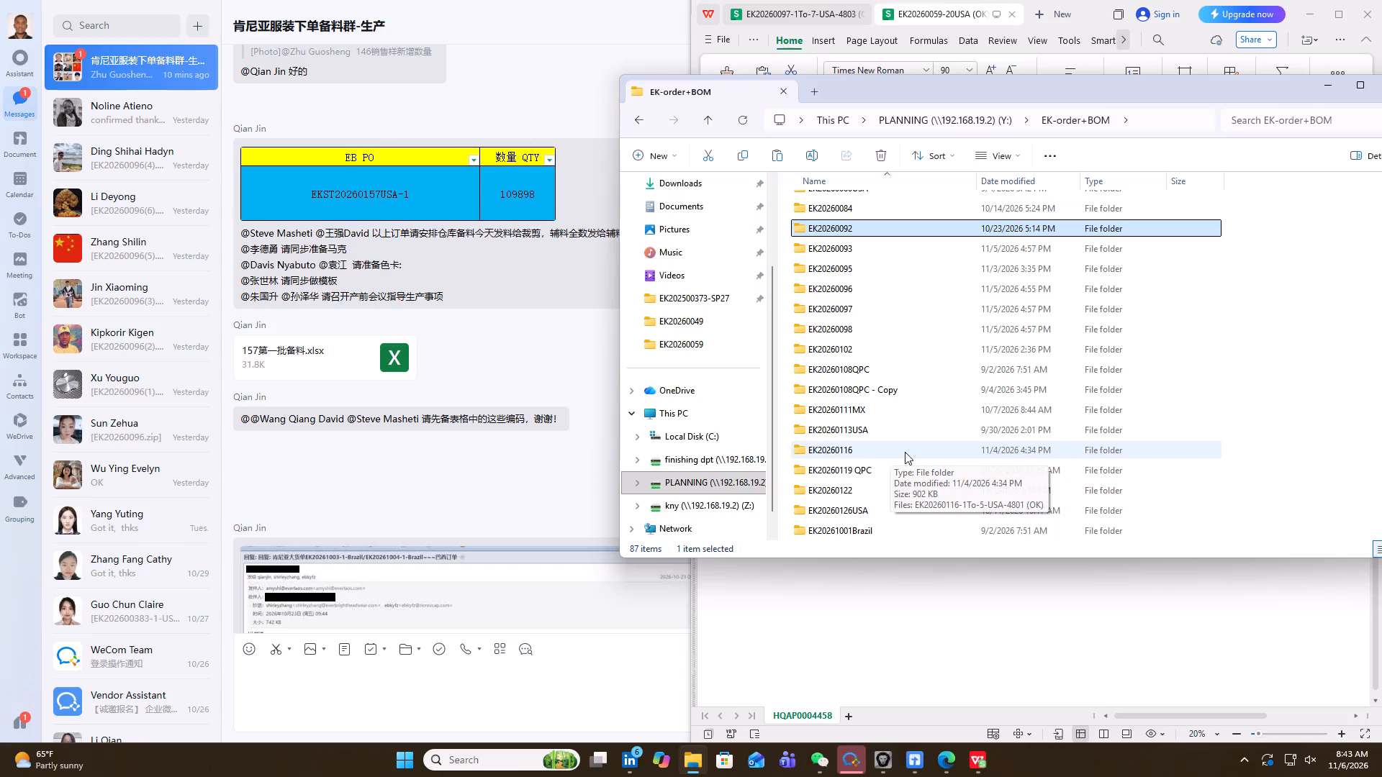
scroll(915, 422, "down", 2)
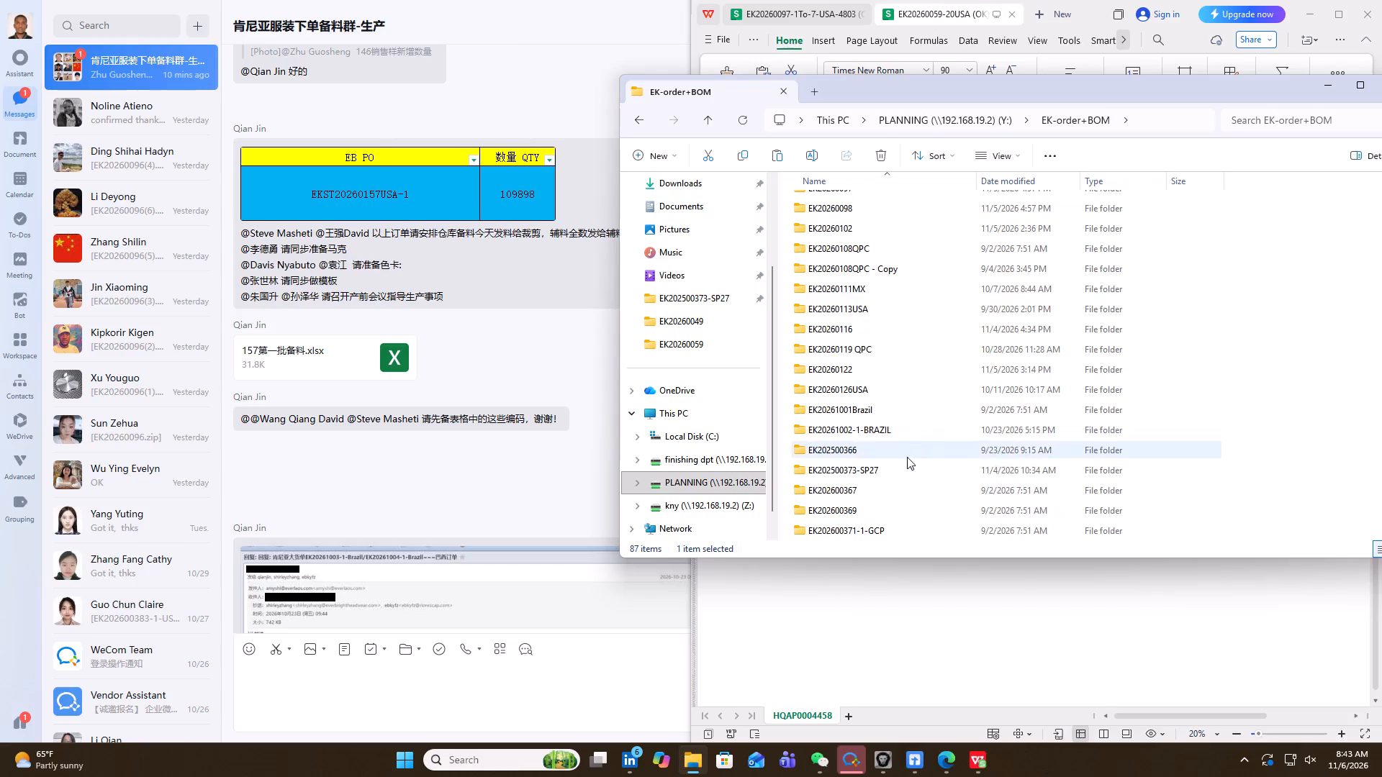
scroll(893, 471, "down", 1)
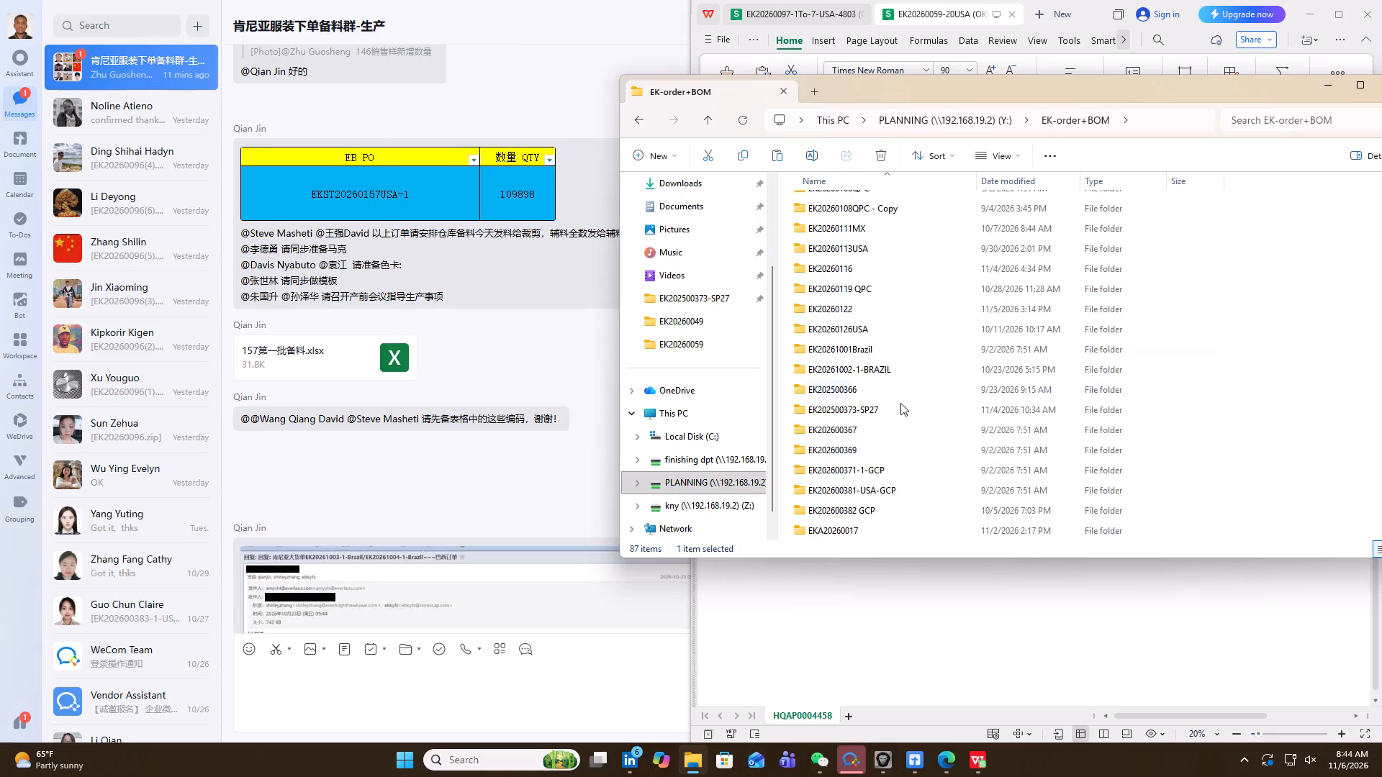
scroll(895, 409, "down", 16)
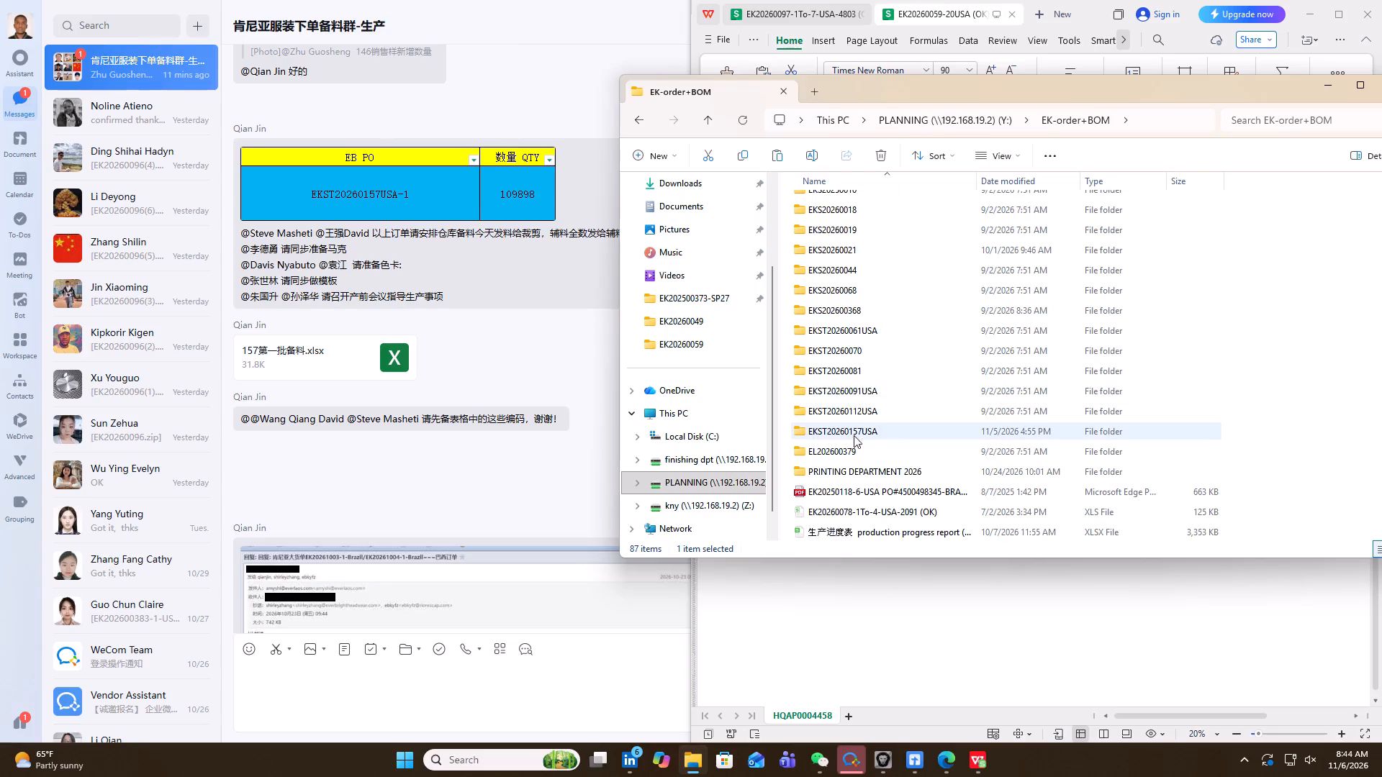
double_click(857, 432)
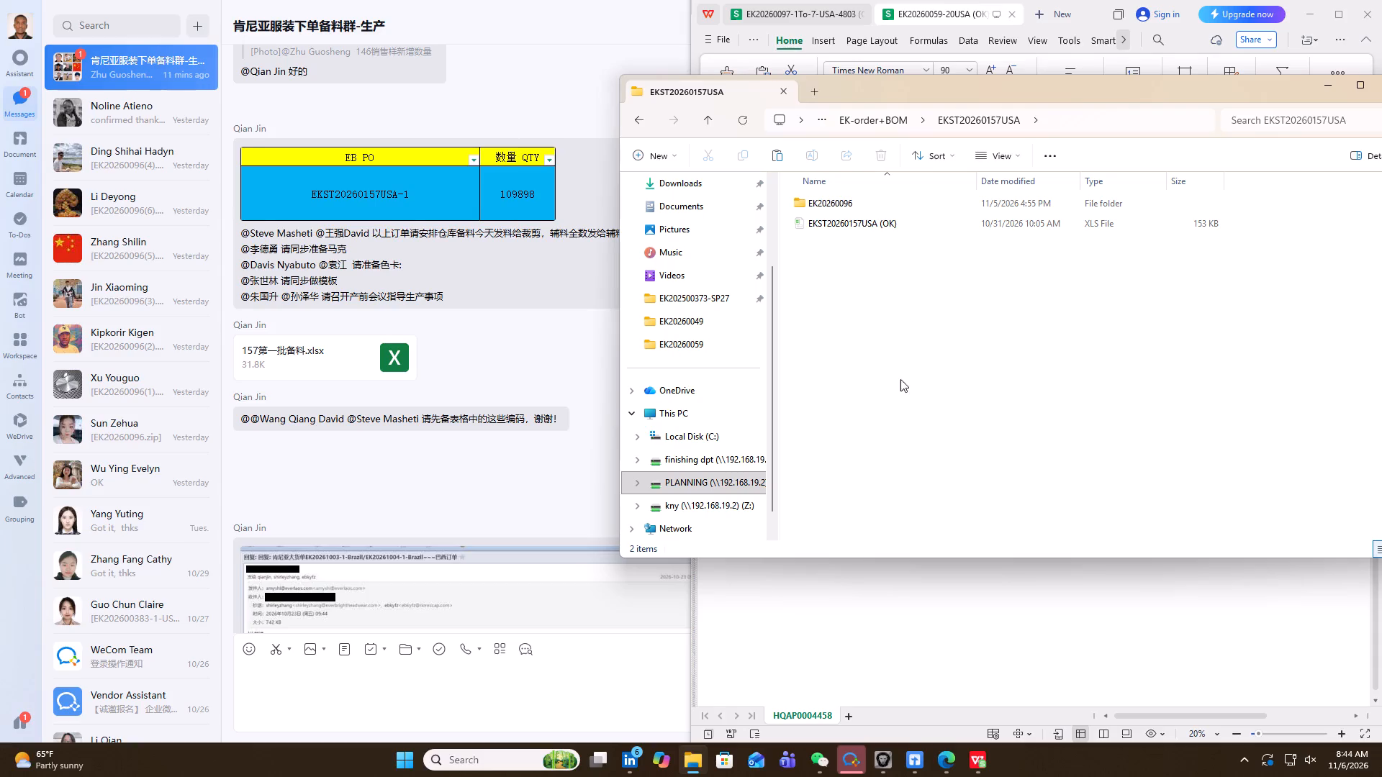
double_click(843, 206)
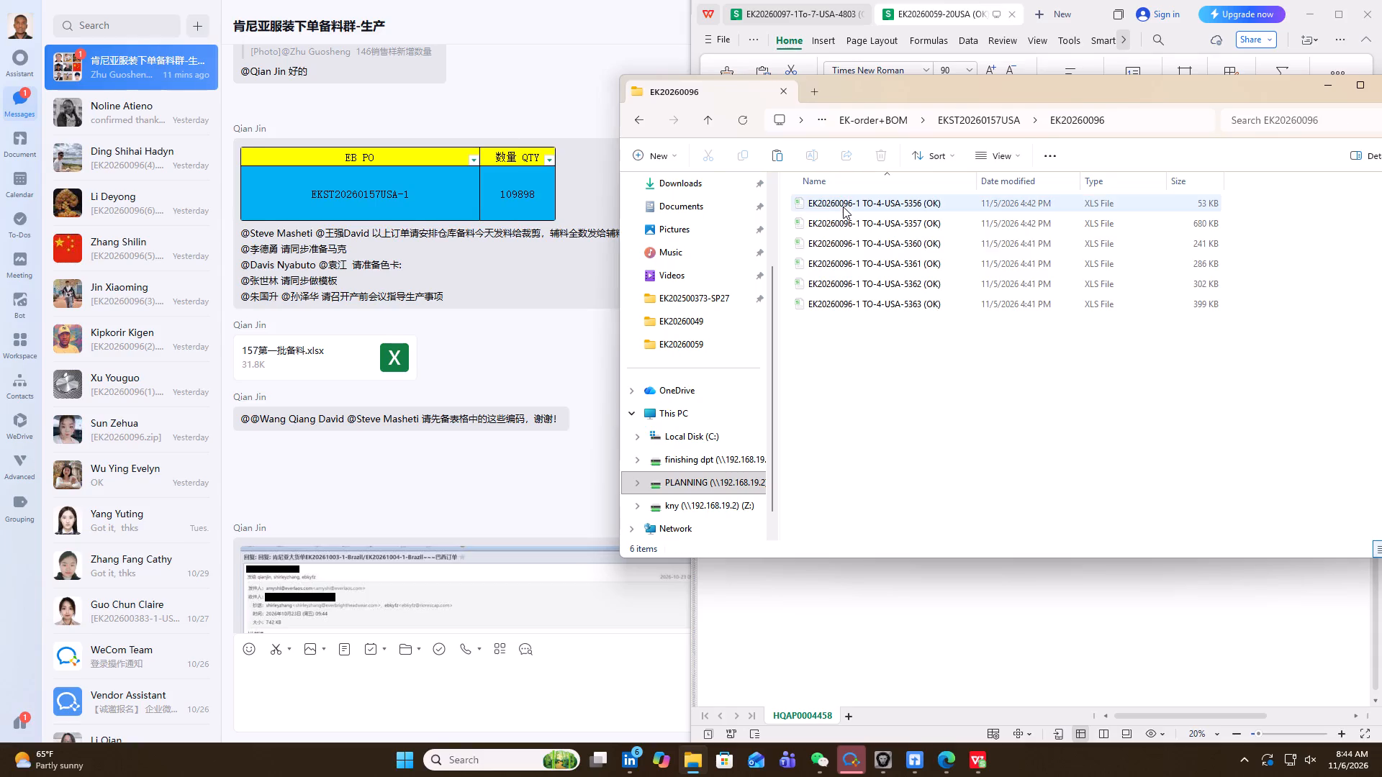
left_click(708, 119)
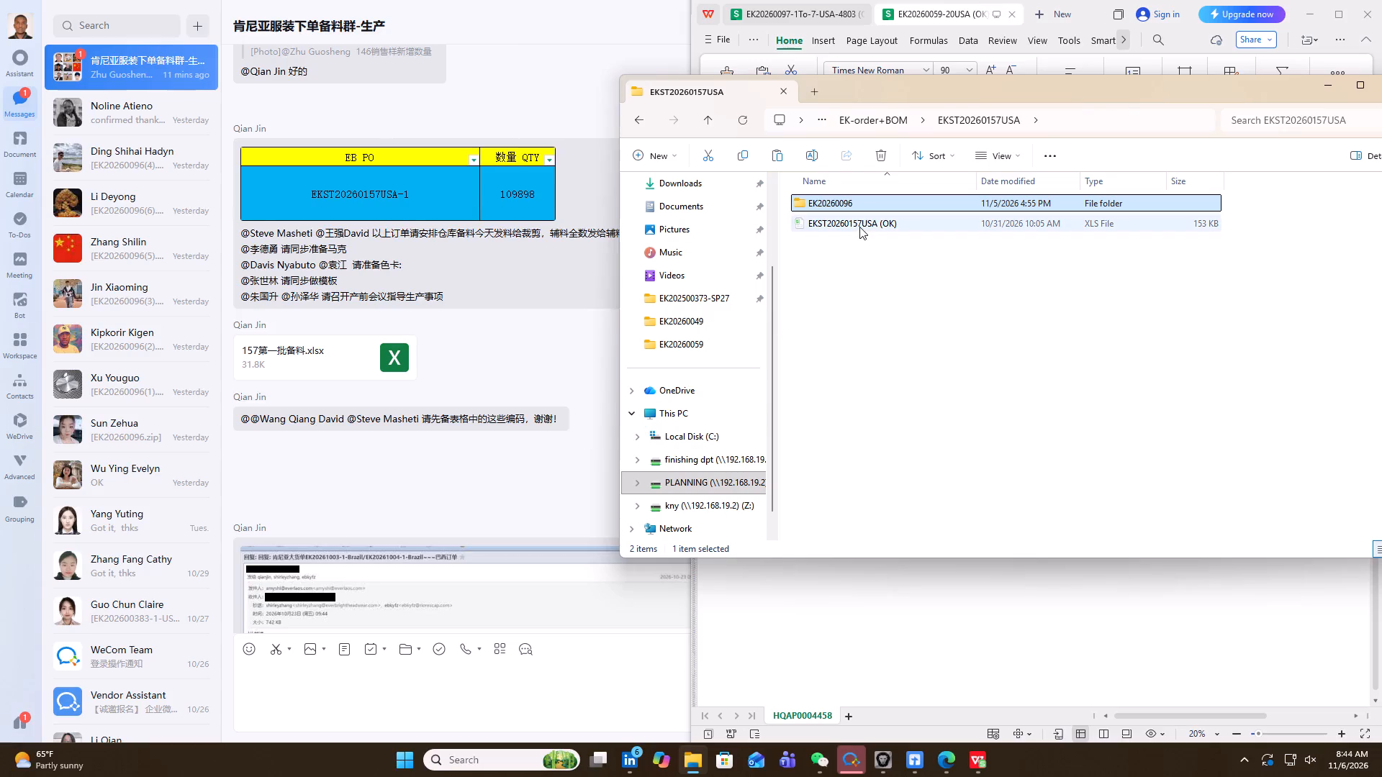
Open the EKST20260157USA (OK) order file, check sheets HQAP0005729 and HQAP0005733, close it and minimize the spreadsheet window.
double_click(860, 226)
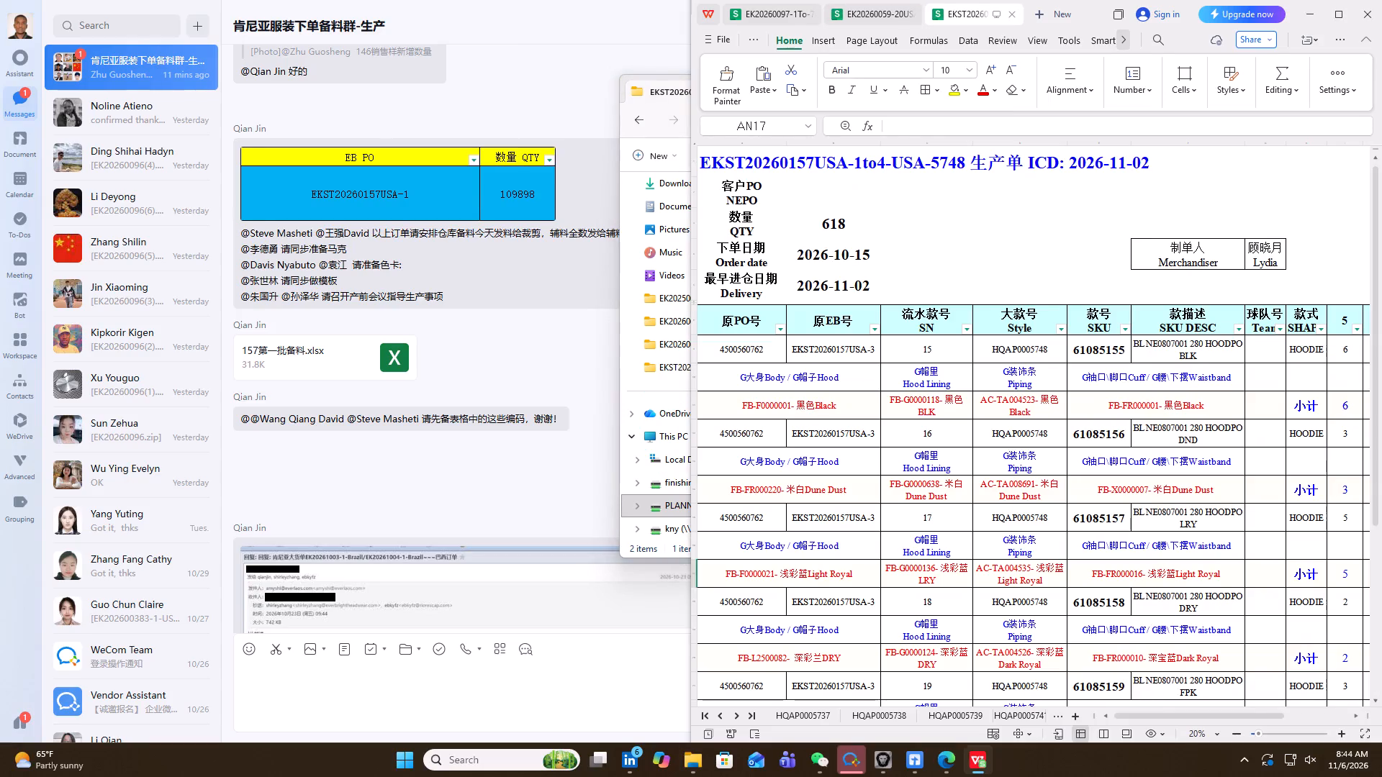
triple_click(702, 714)
left_click(801, 716)
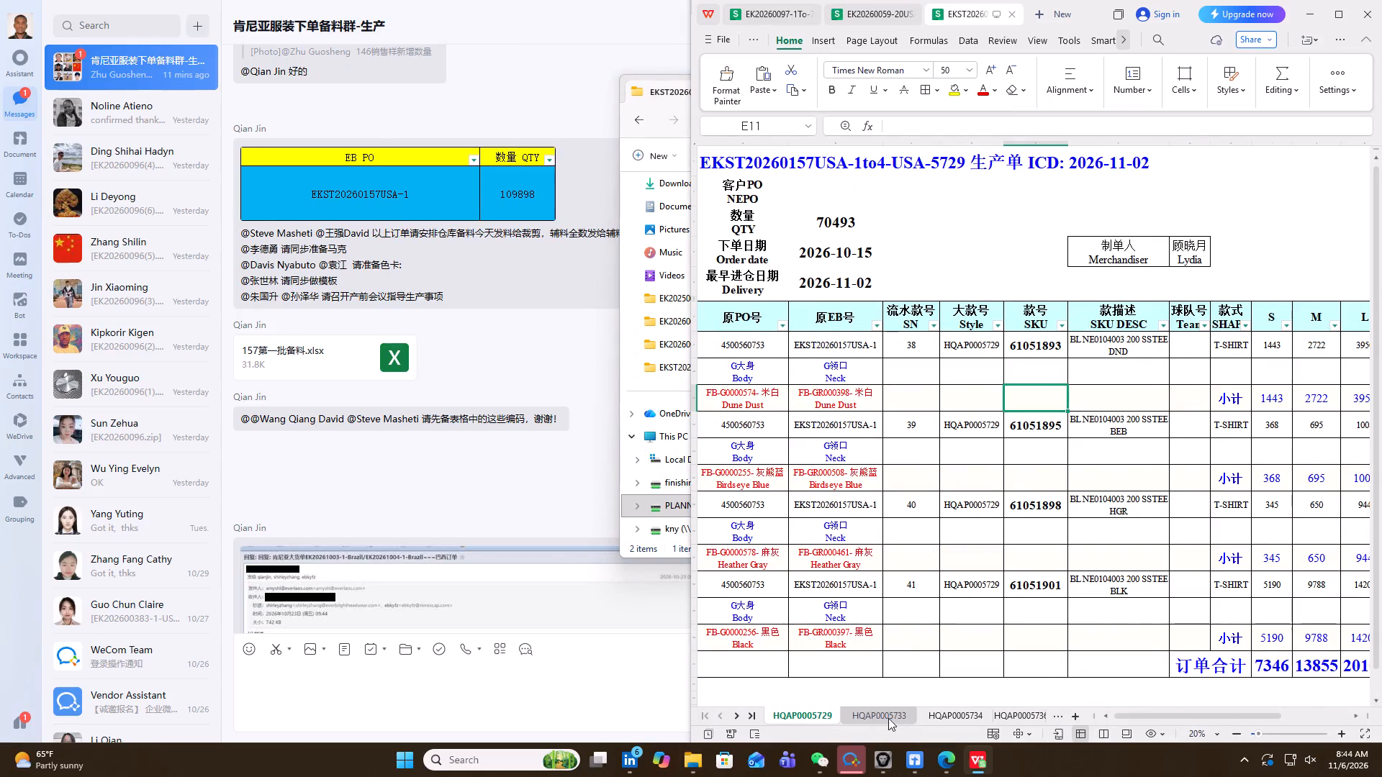
left_click(888, 718)
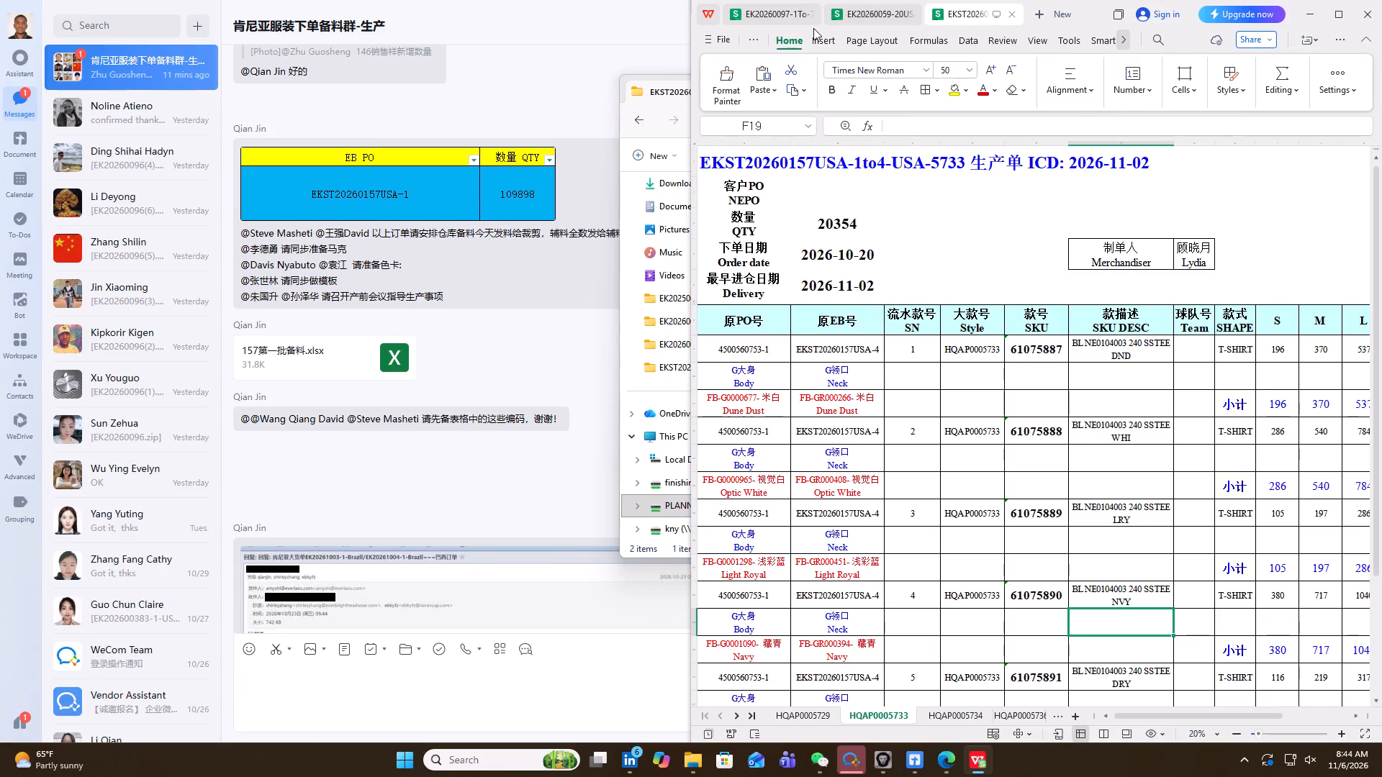
left_click(1013, 12)
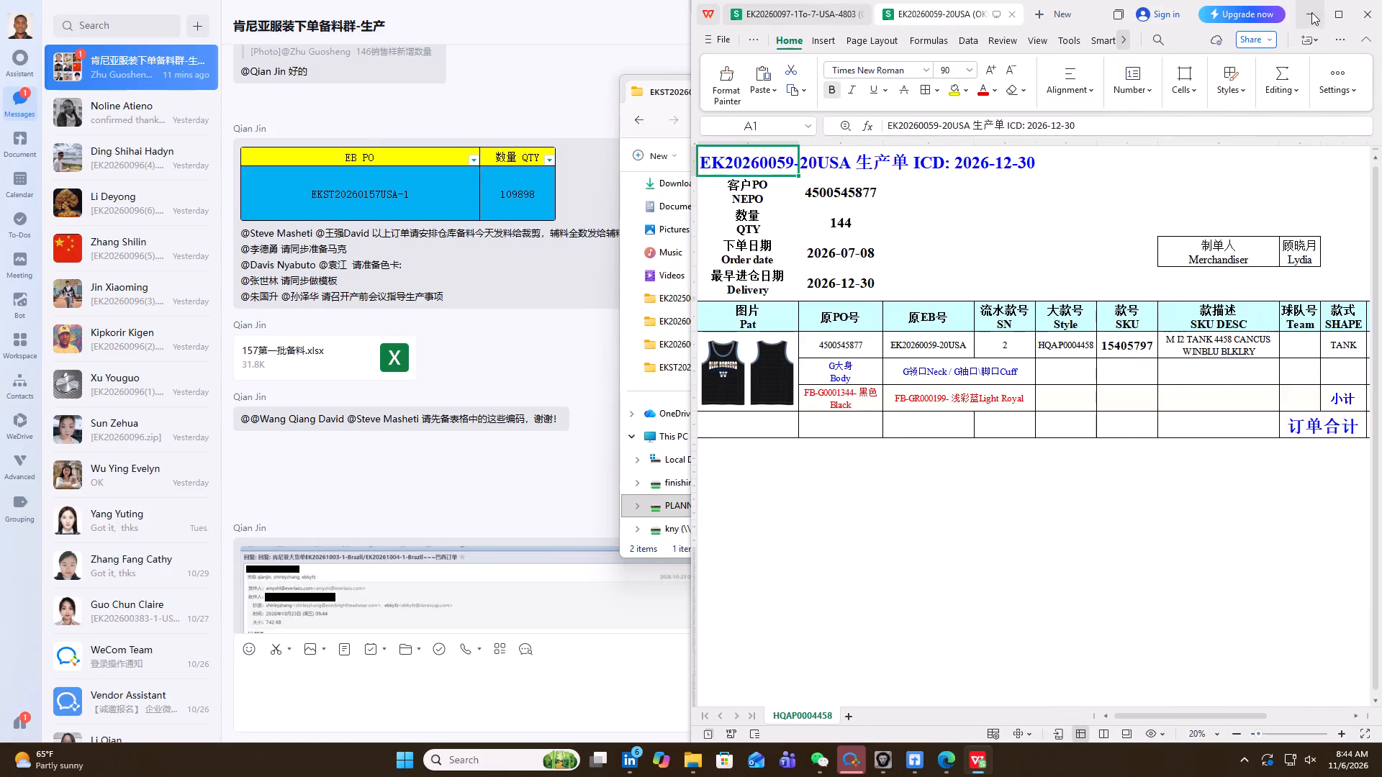
left_click(1309, 14)
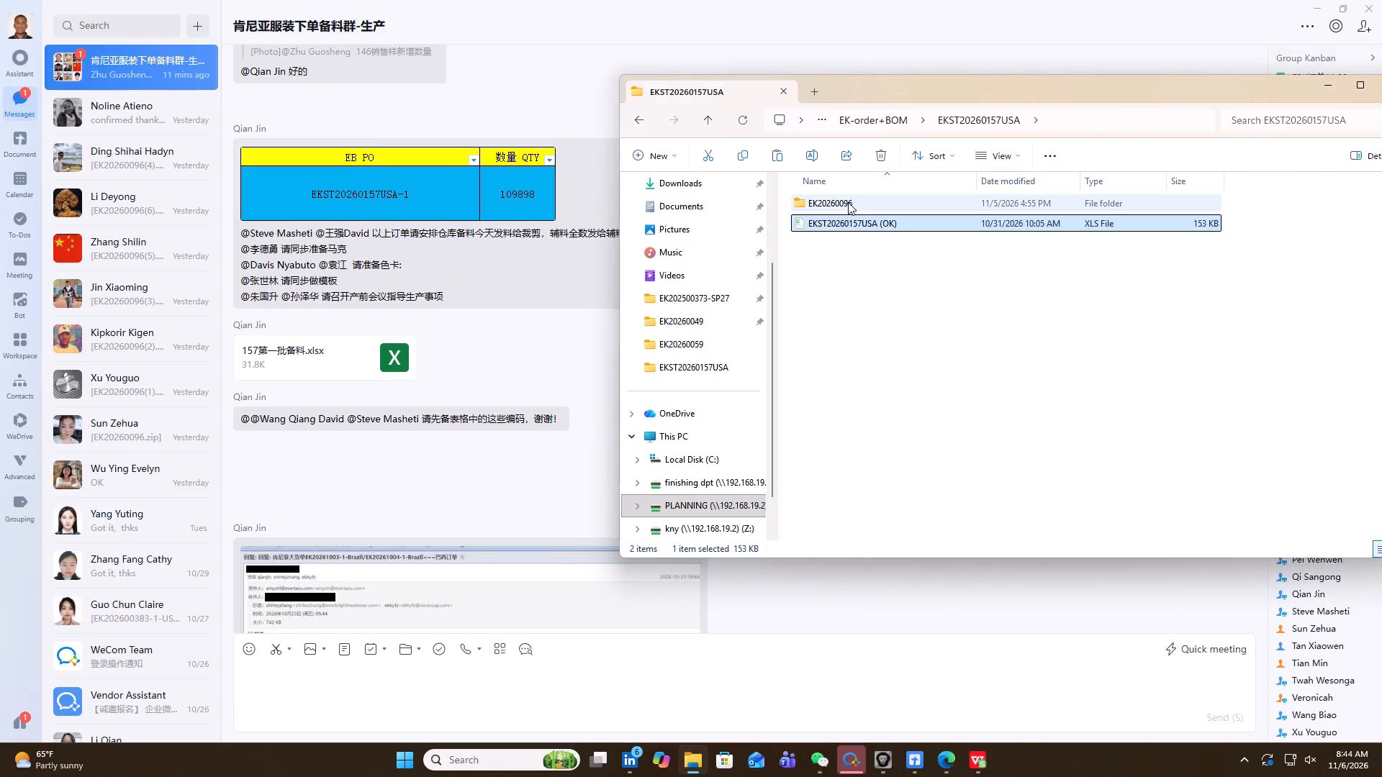
Permanently delete the EK20260096 subfolder from the EKST20260157USA folder.
right_click(848, 202)
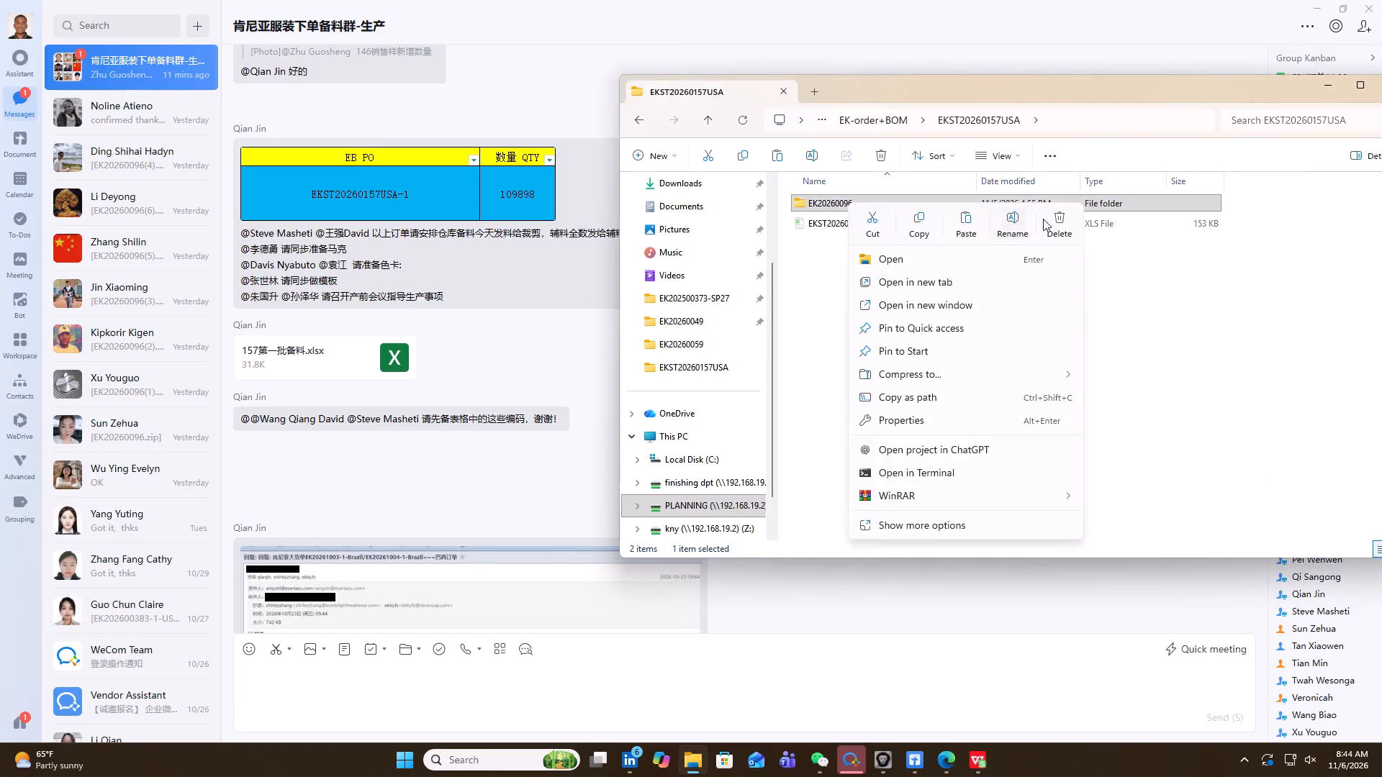
left_click(1051, 218)
left_click(763, 413)
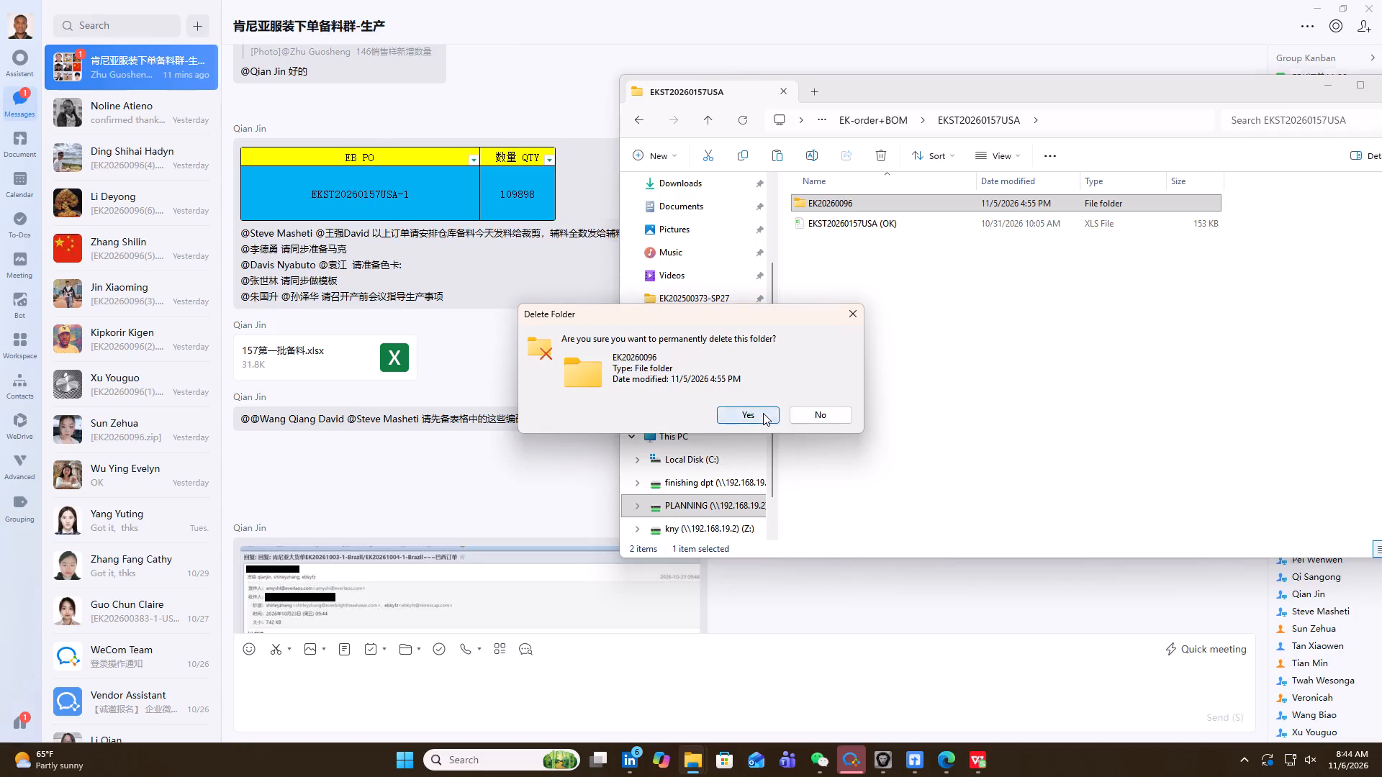
Browse the EK-order+BOM folder list, recheck the contents of the EKST20260157USA folder, and return to the list.
left_click(708, 125)
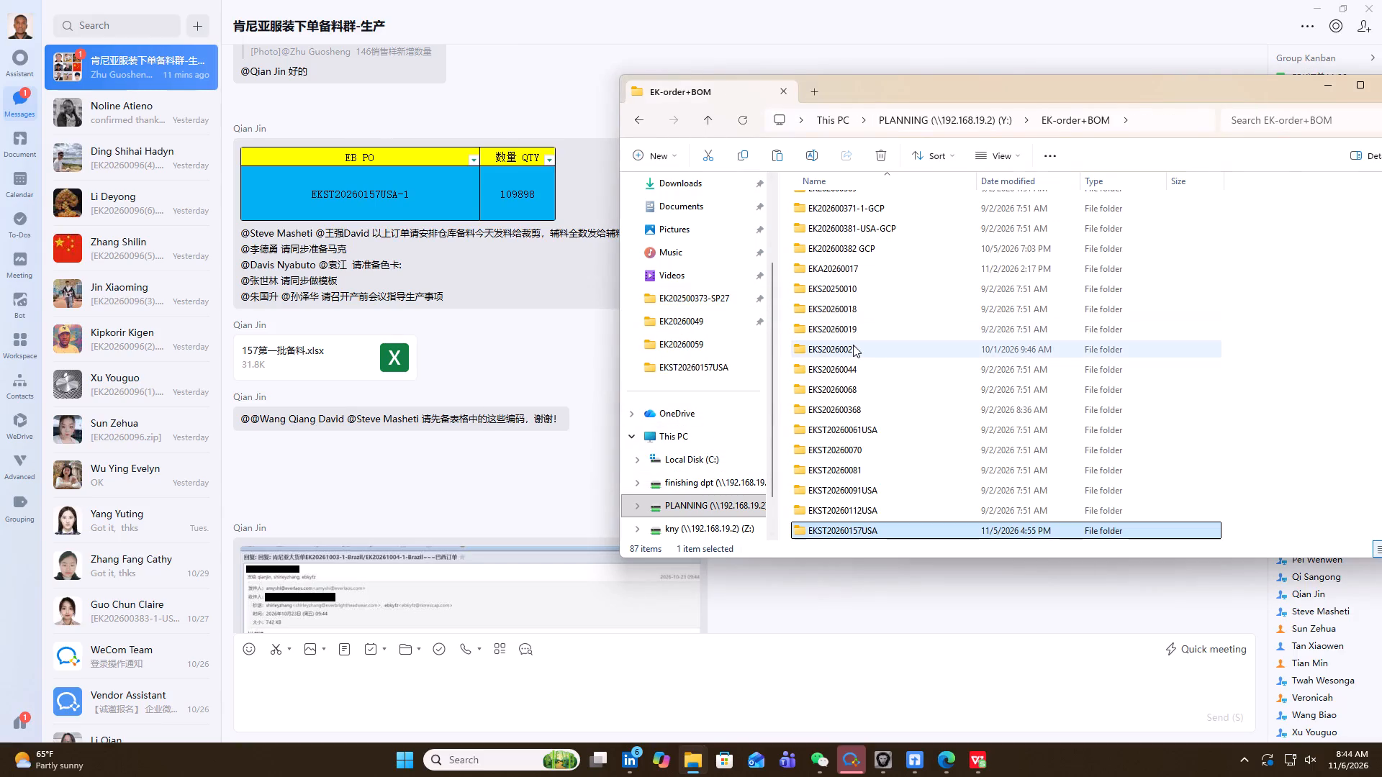
scroll(899, 381, "up", 2)
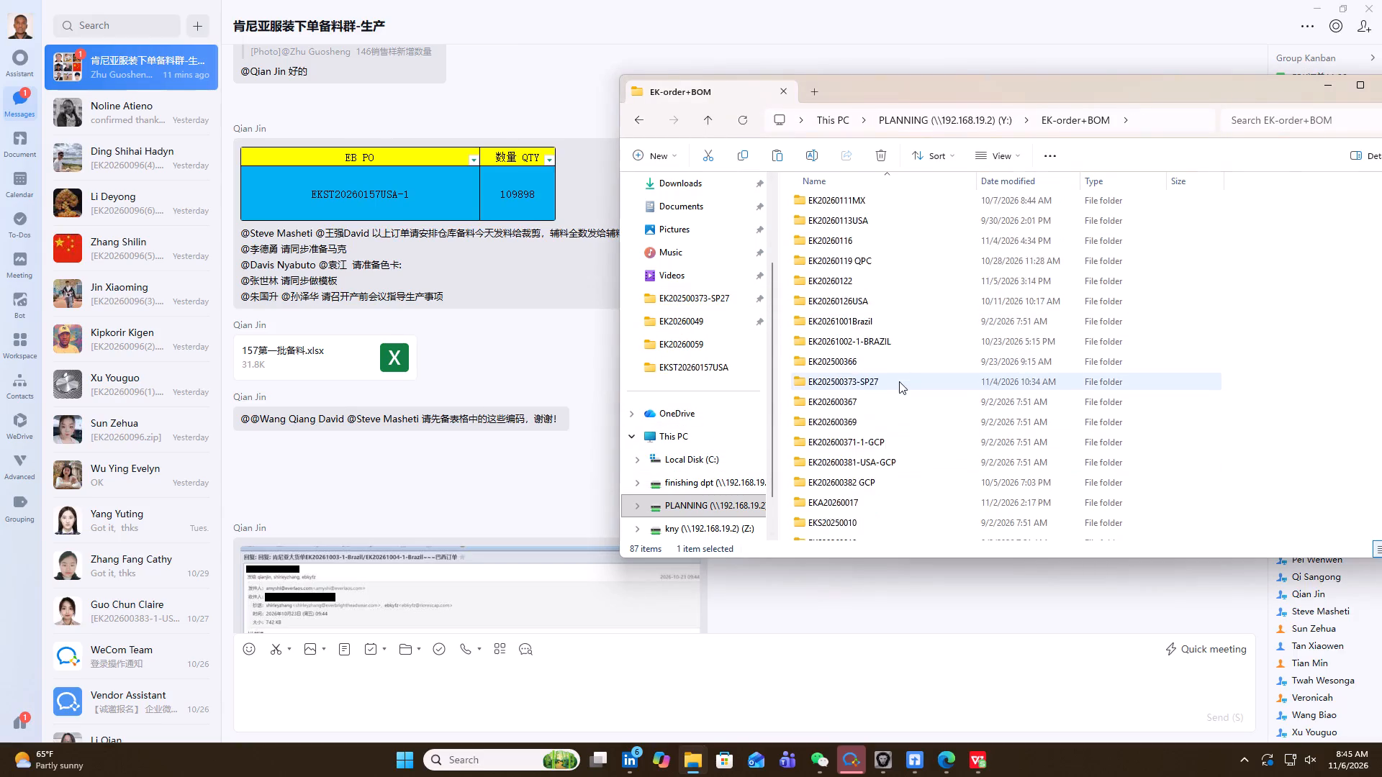
scroll(899, 381, "up", 7)
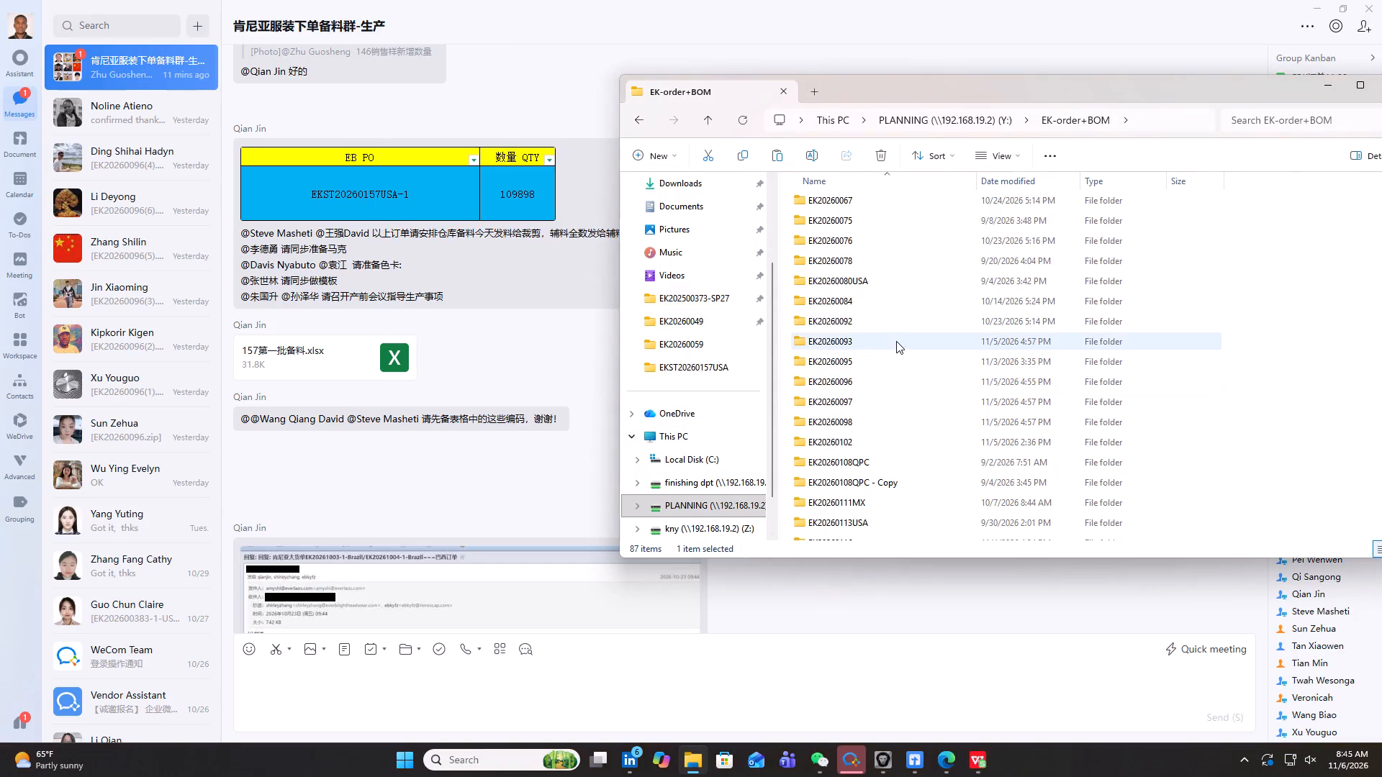
scroll(900, 402, "down", 7)
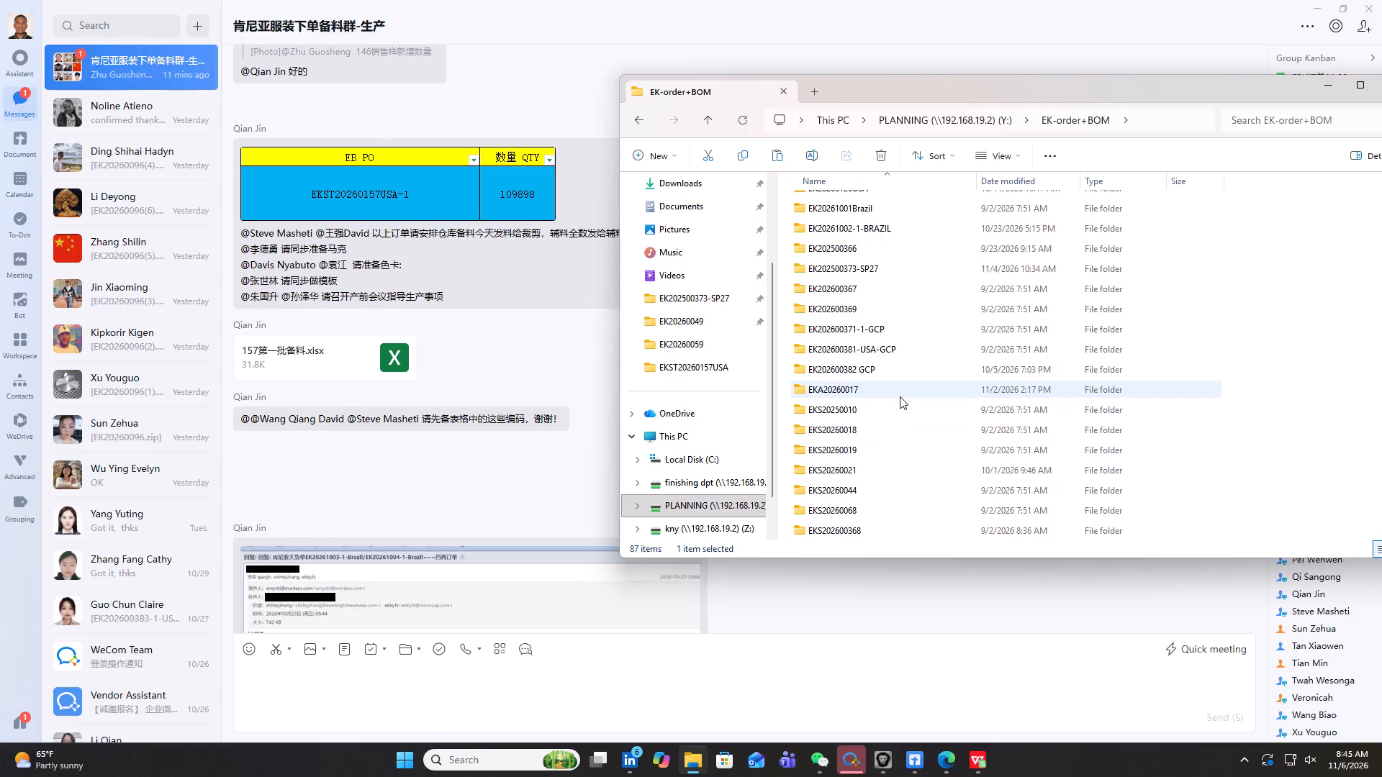
scroll(900, 396, "down", 4)
double_click(893, 432)
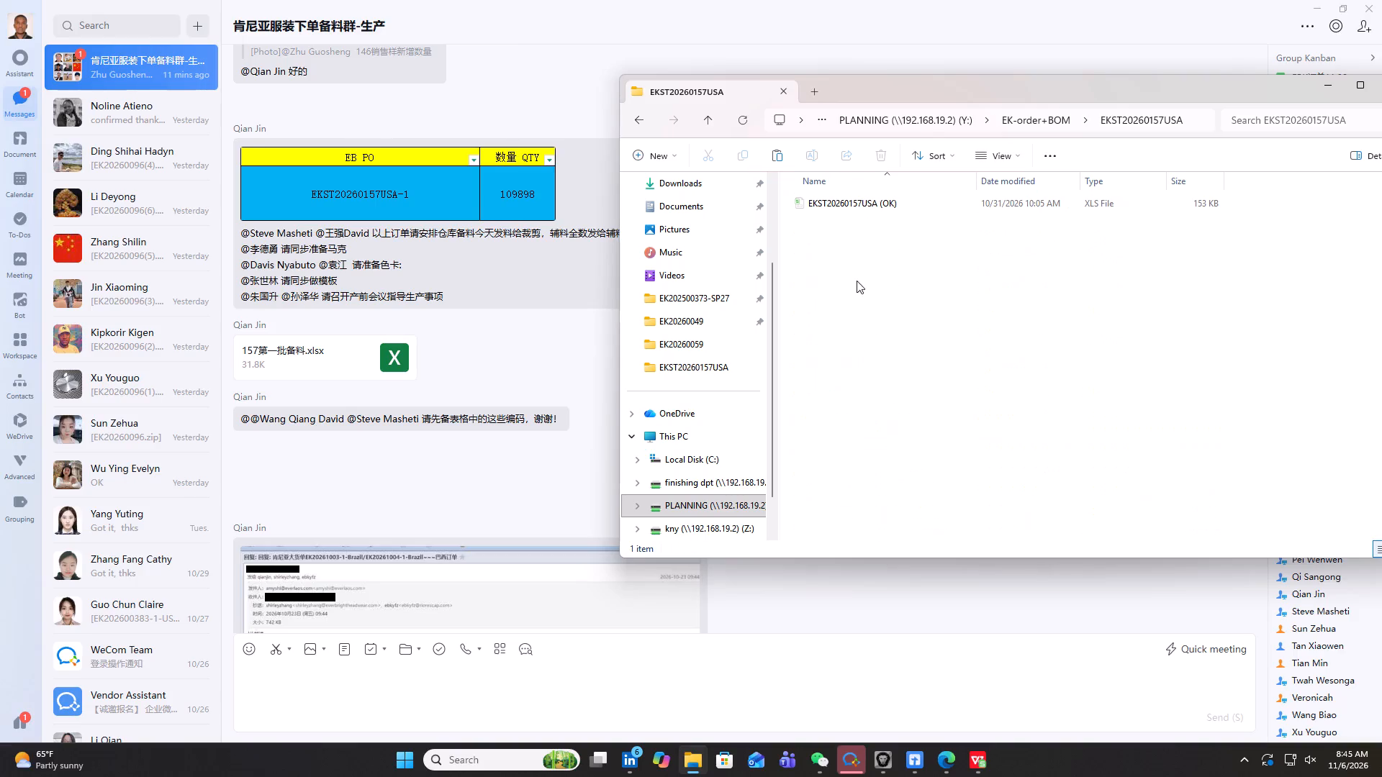
left_click(707, 117)
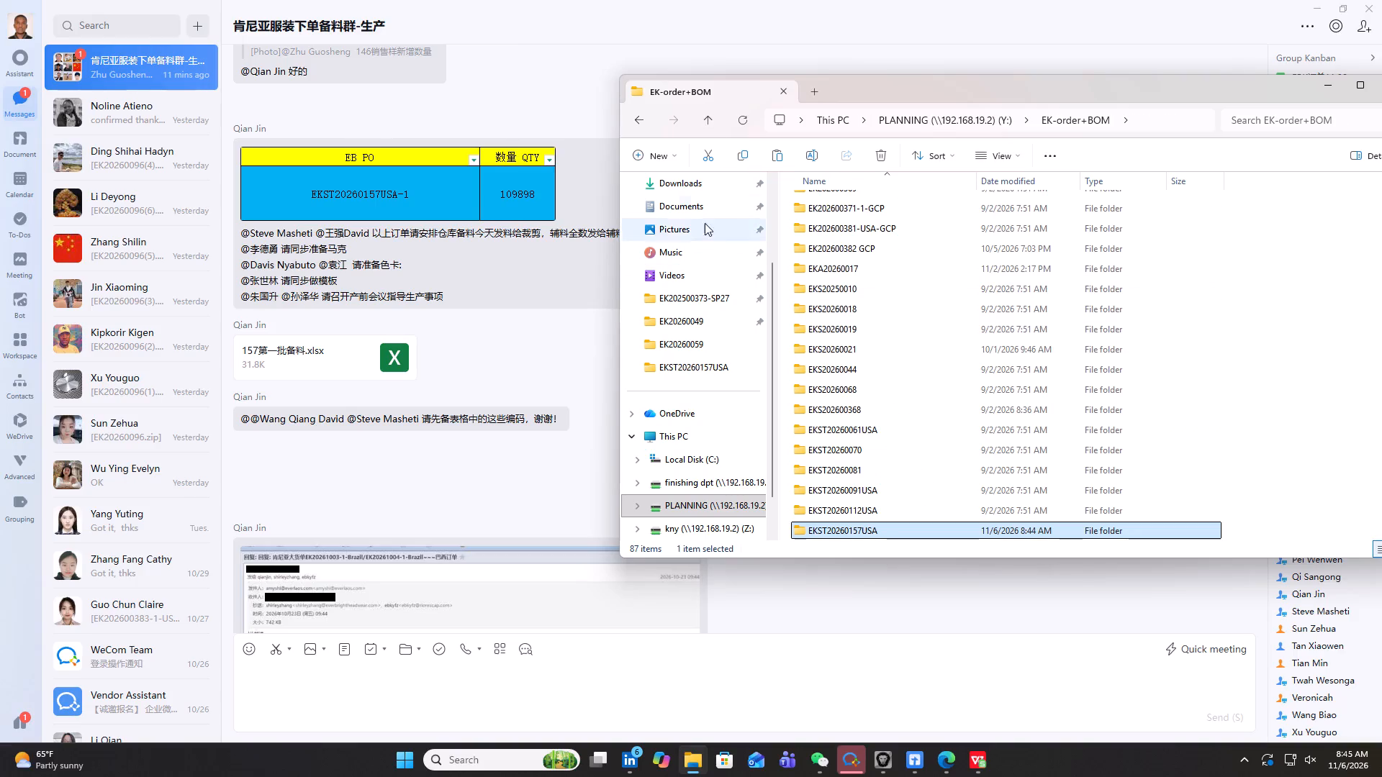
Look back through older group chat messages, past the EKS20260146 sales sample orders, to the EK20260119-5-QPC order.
scroll(432, 257, "up", 14)
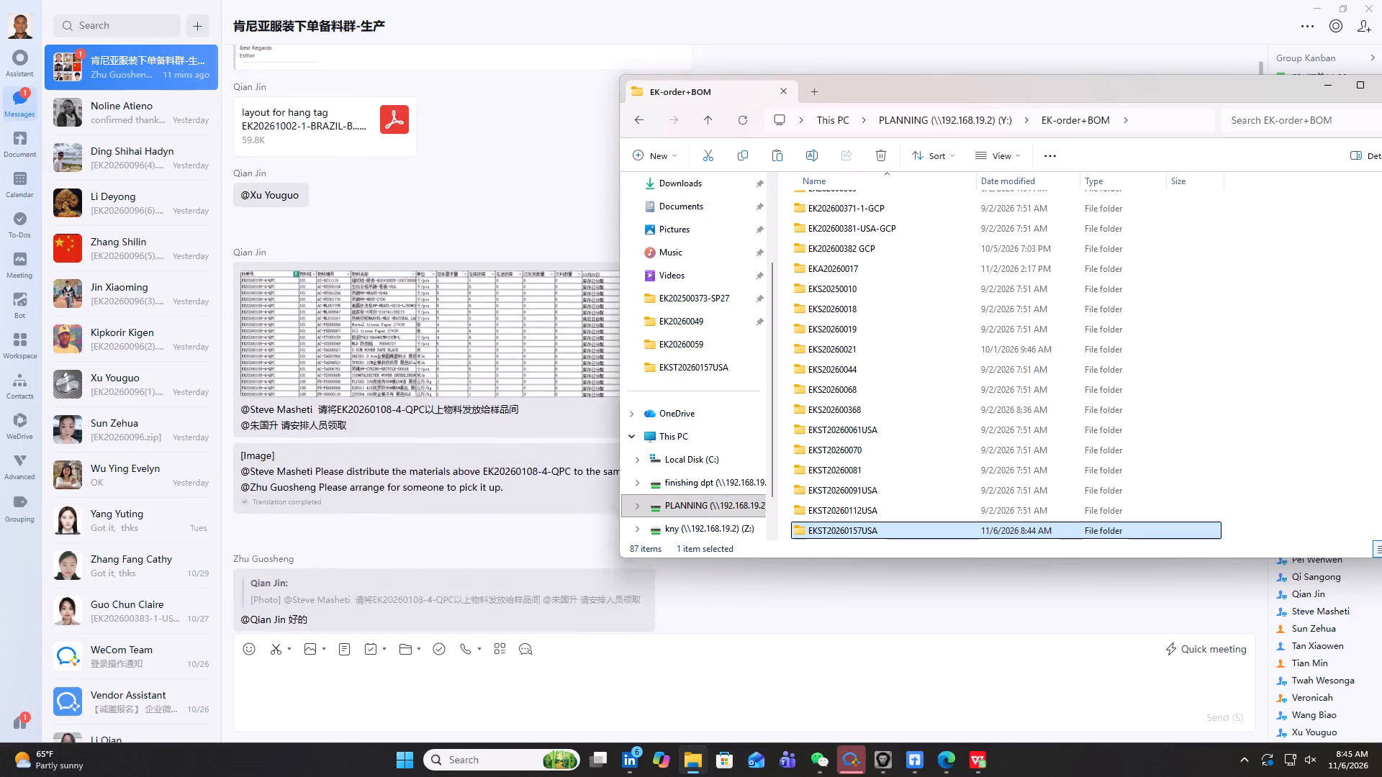
scroll(432, 257, "up", 16)
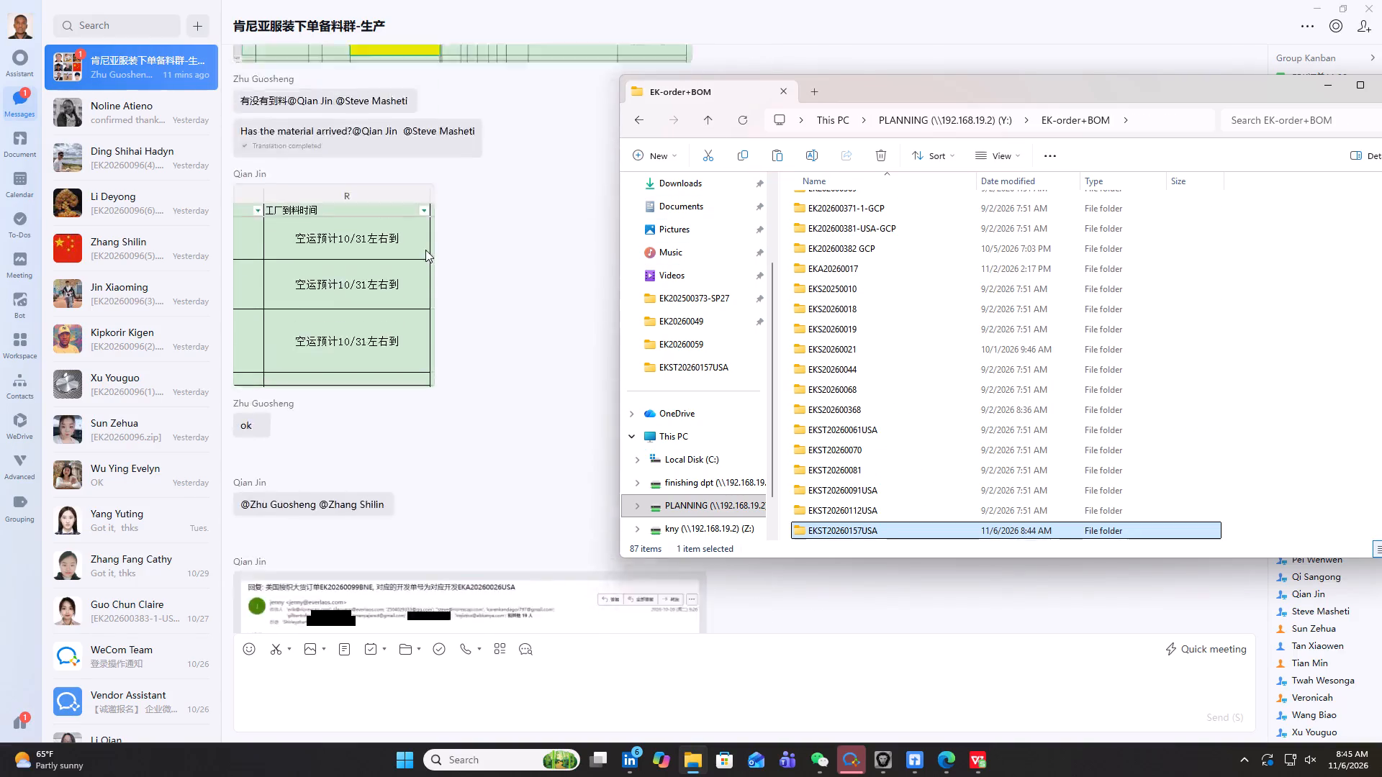
scroll(425, 250, "up", 3)
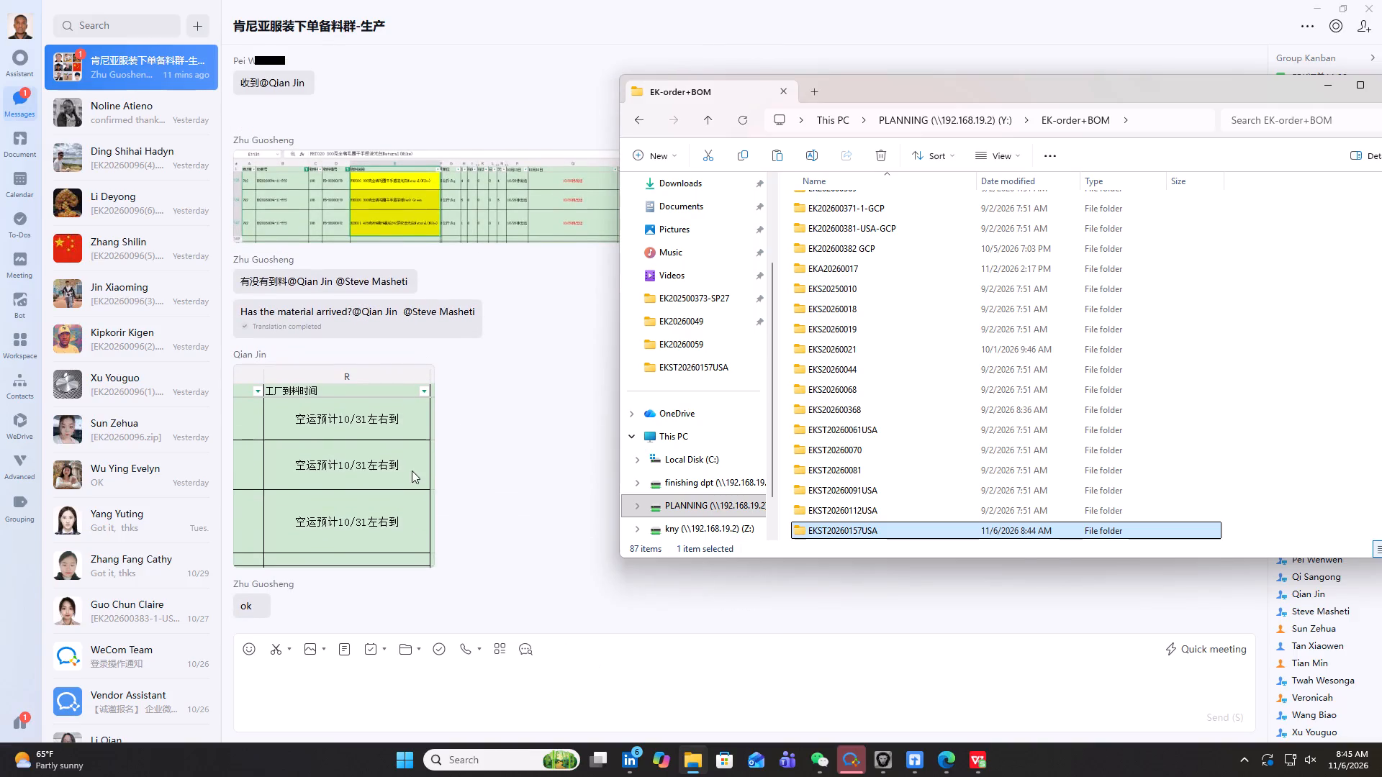
scroll(422, 471, "up", 13)
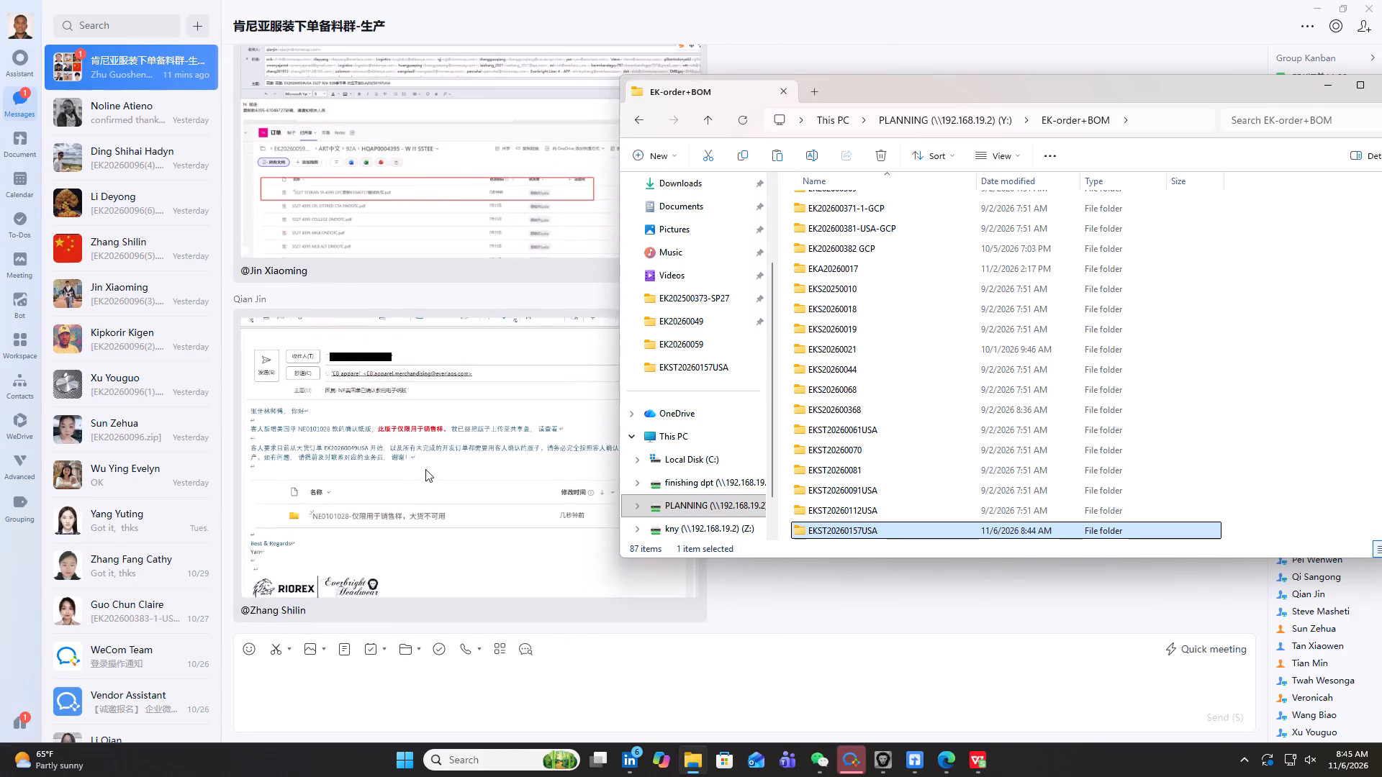
scroll(425, 469, "up", 3)
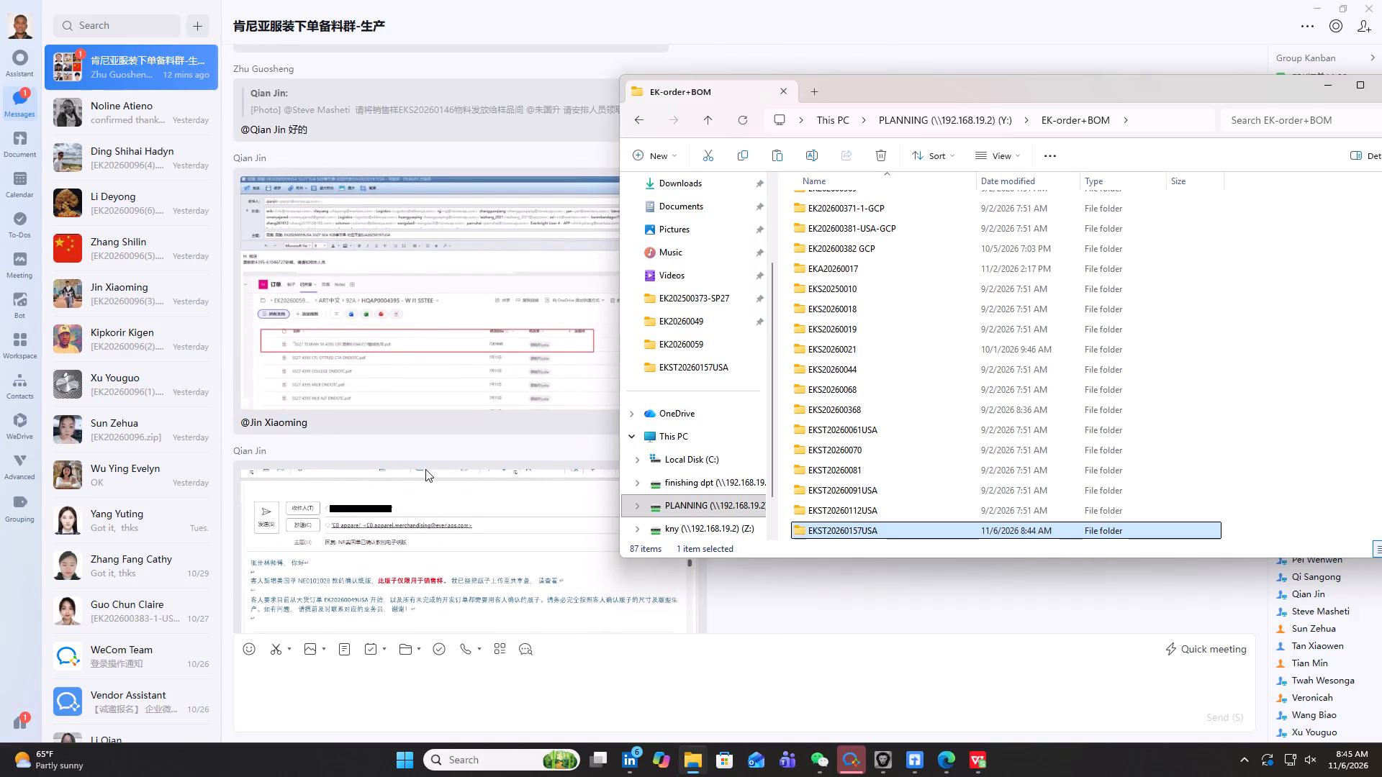
scroll(406, 424, "up", 7)
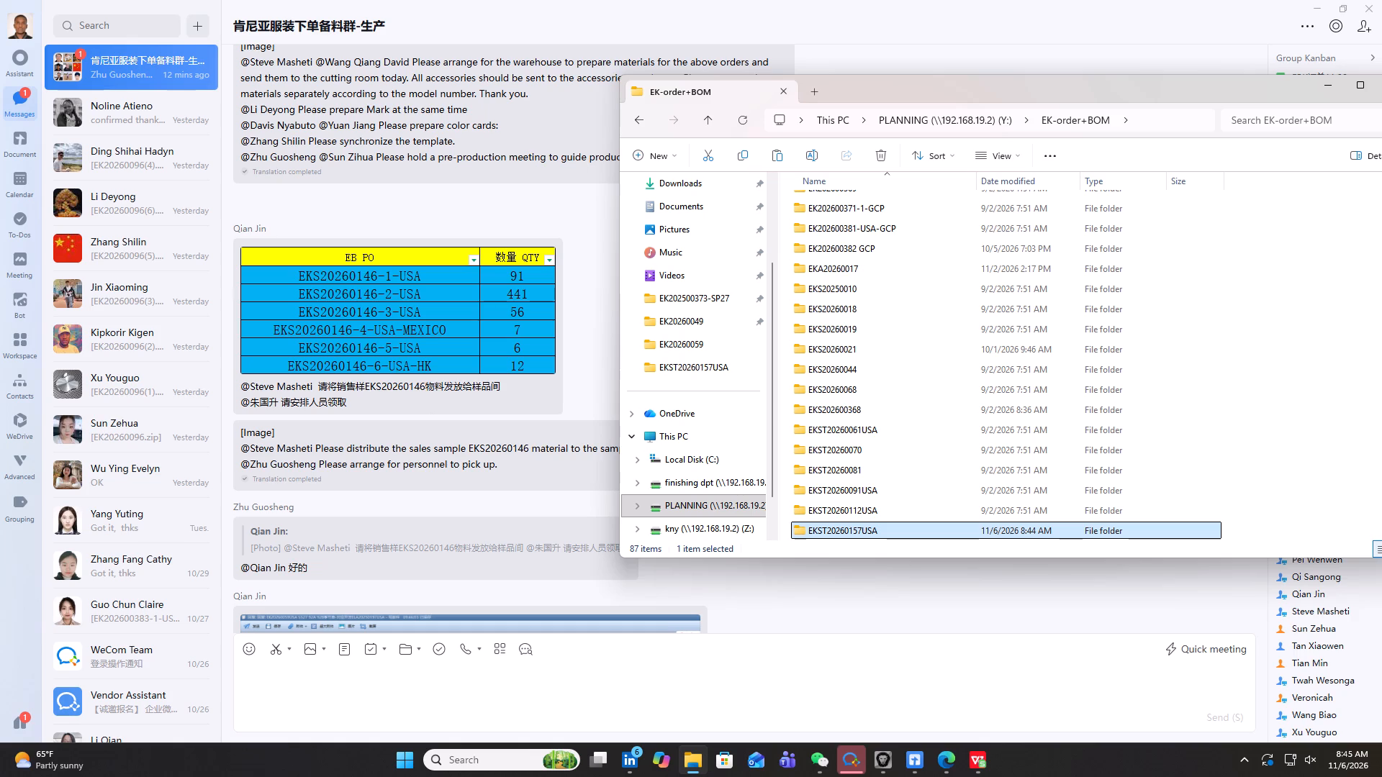
scroll(392, 434, "up", 6)
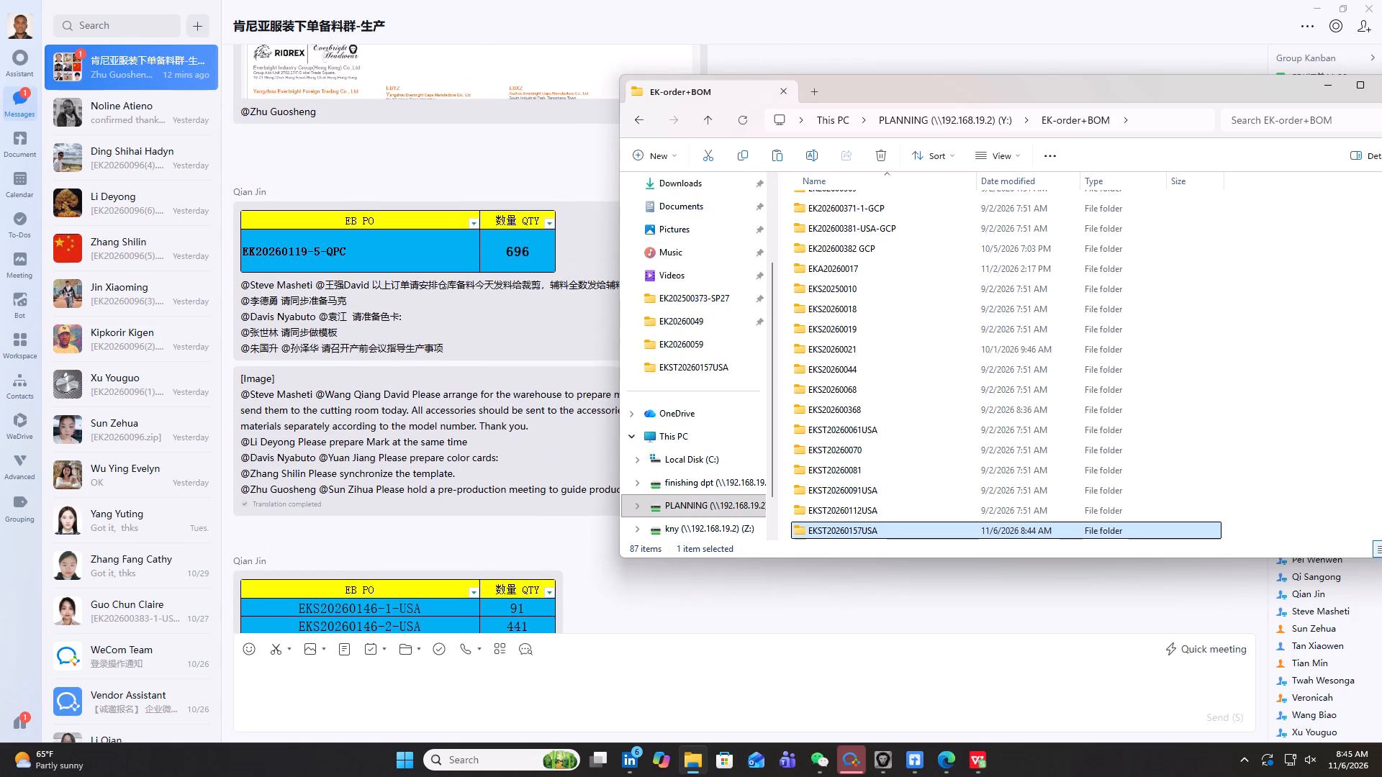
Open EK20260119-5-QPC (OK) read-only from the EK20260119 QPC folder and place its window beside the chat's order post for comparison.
scroll(912, 468, "down", 2)
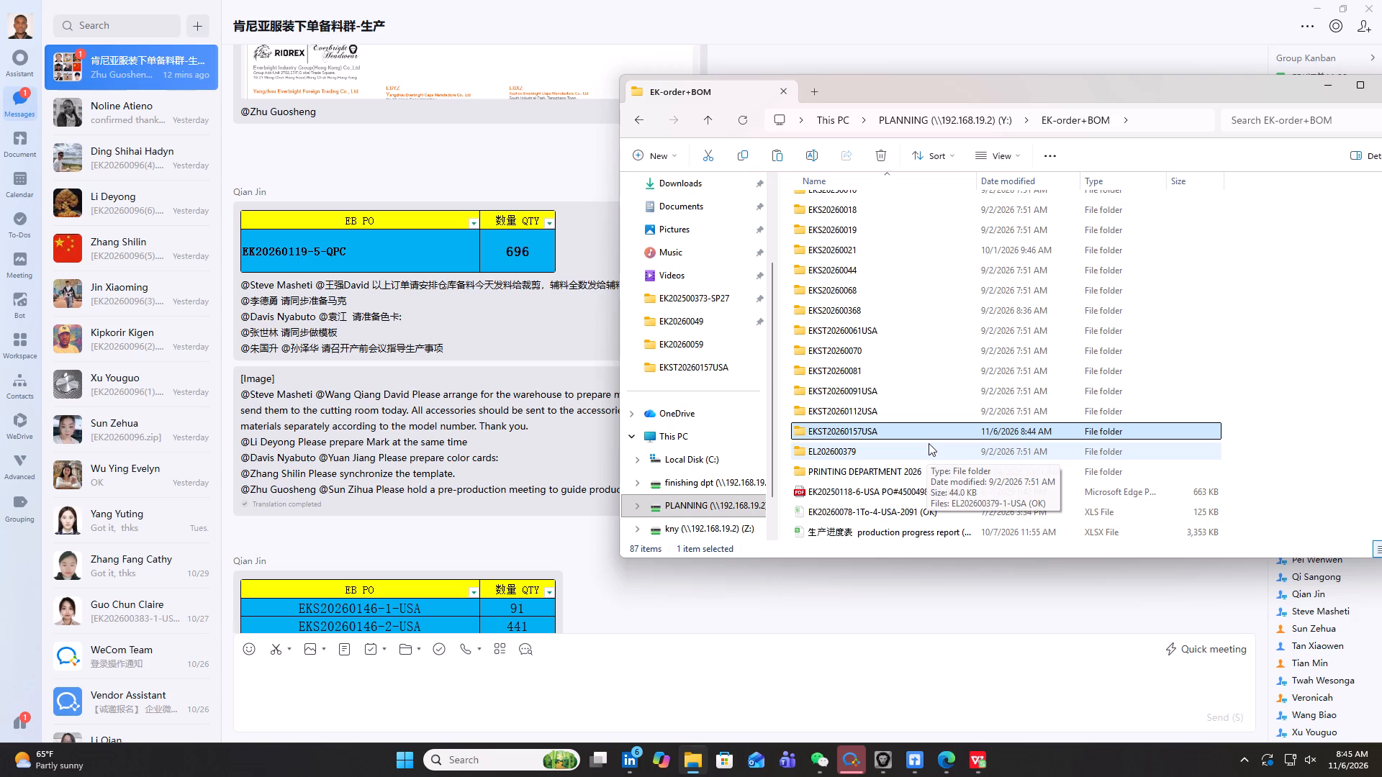
scroll(880, 369, "up", 4)
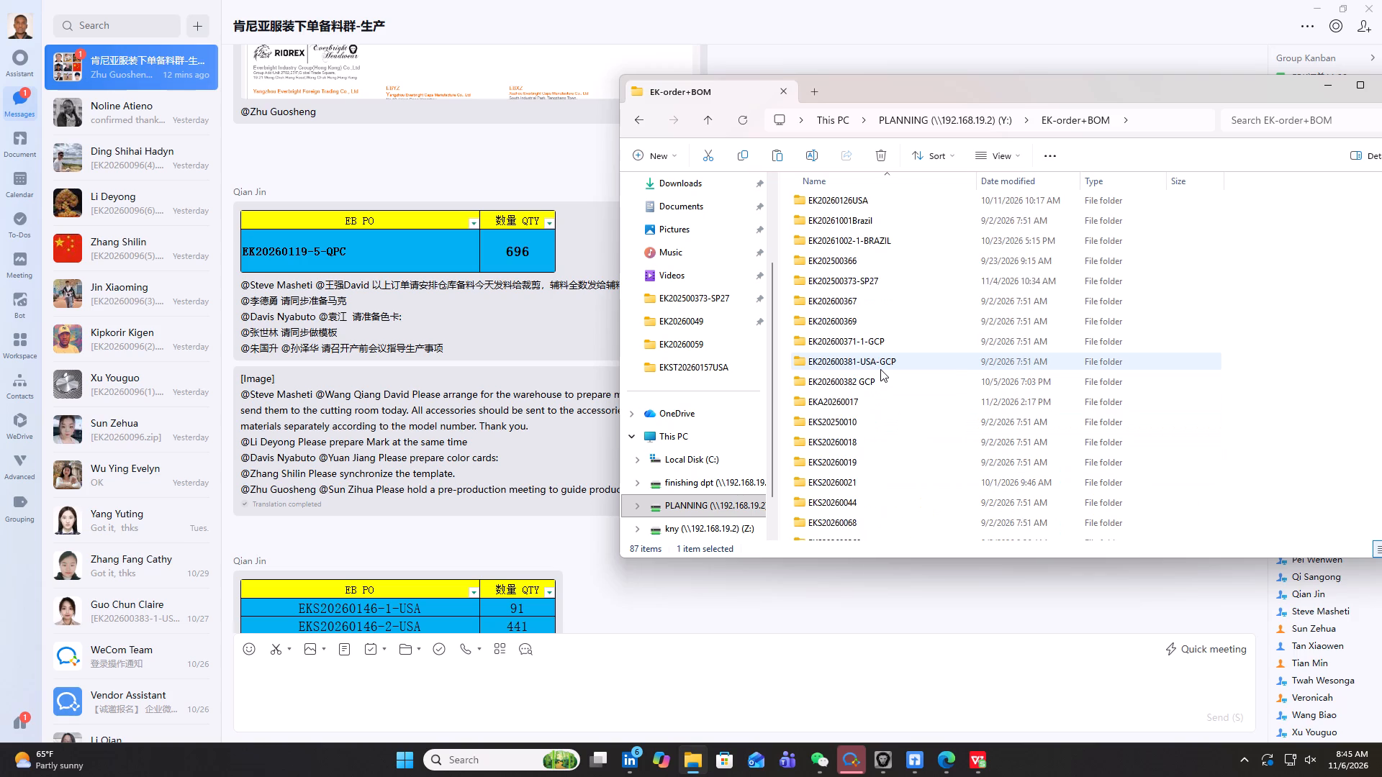
scroll(880, 369, "up", 2)
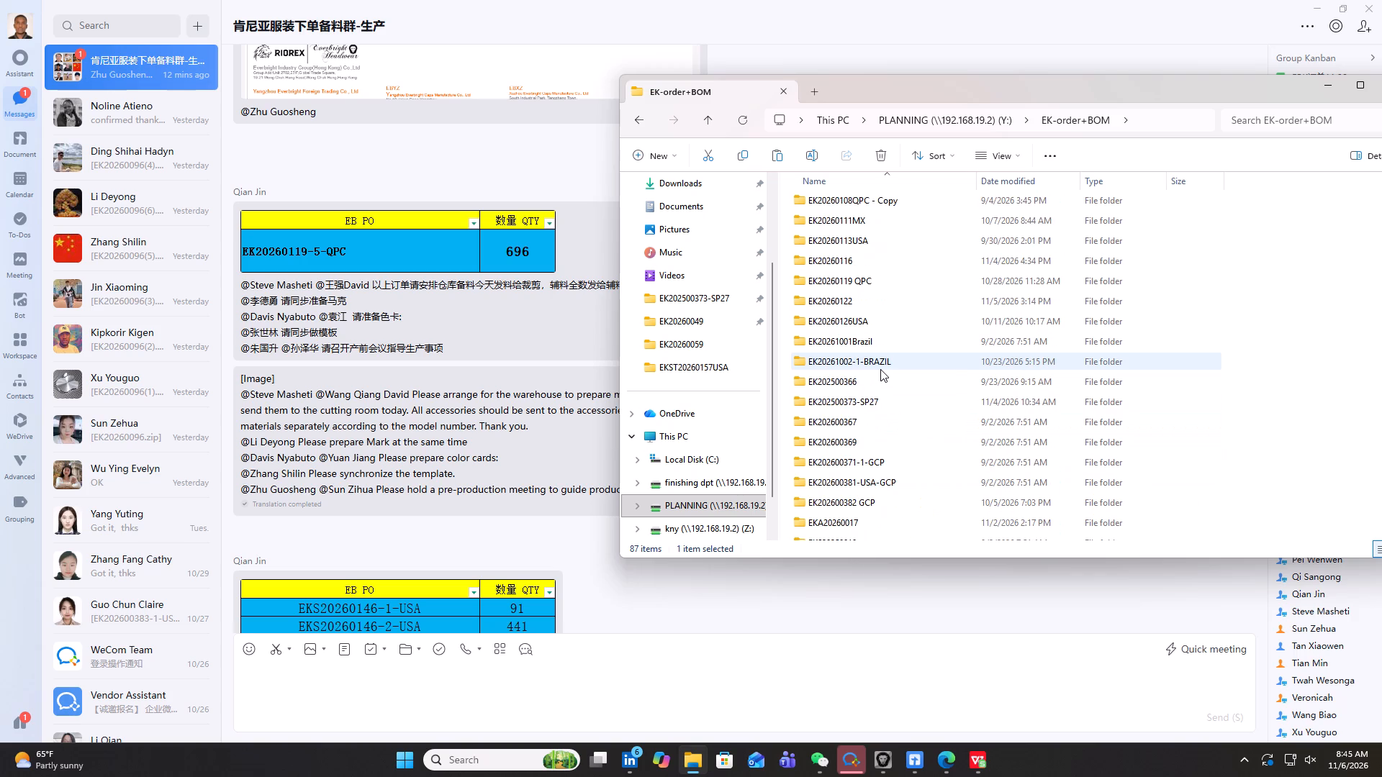
scroll(880, 369, "up", 1)
double_click(875, 345)
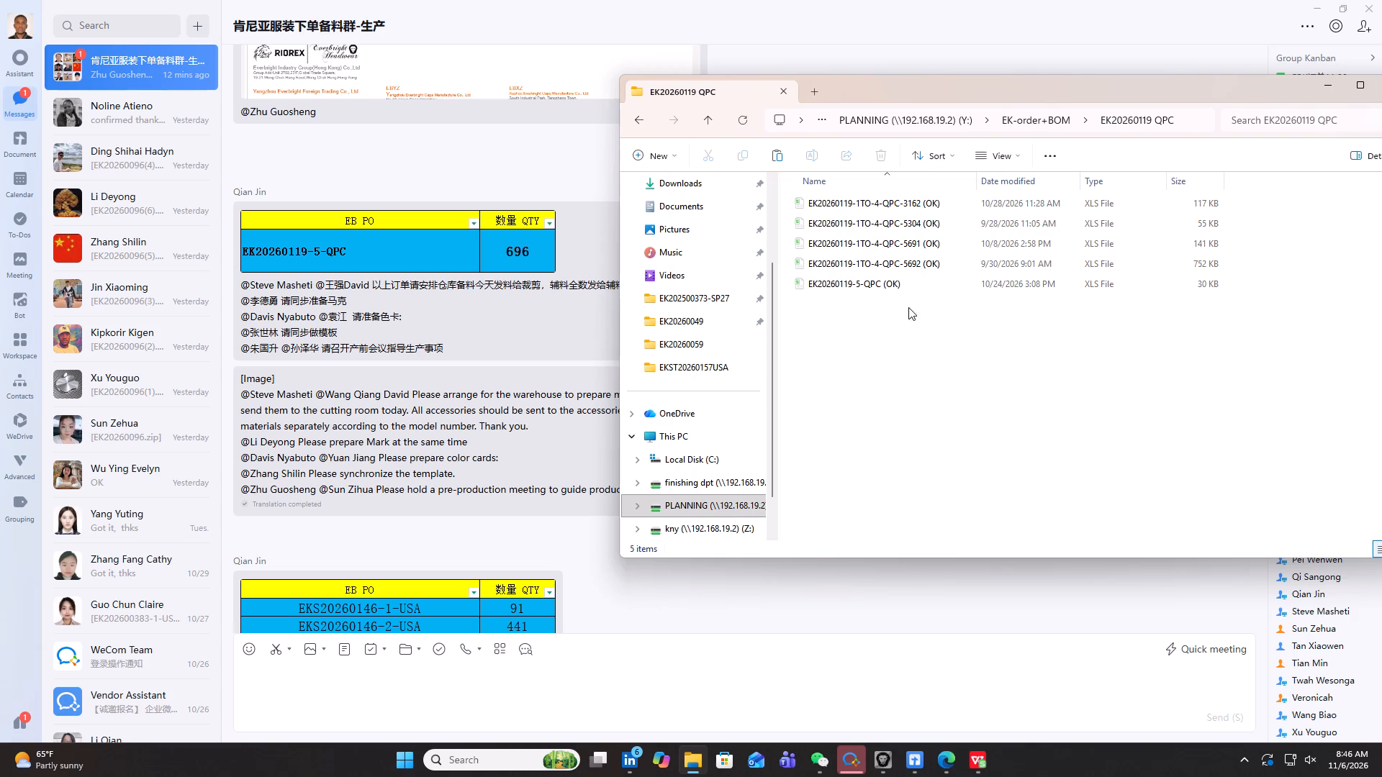
double_click(920, 284)
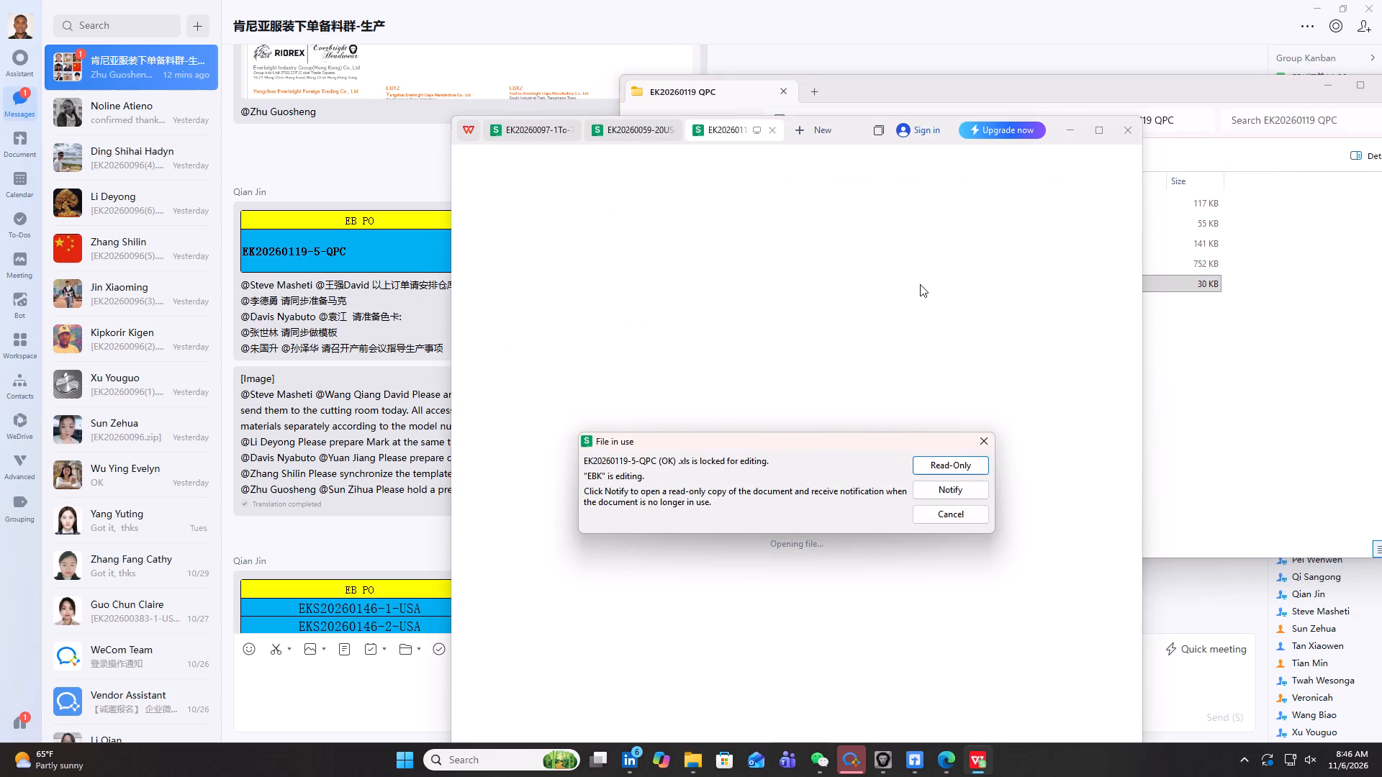
left_click(940, 463)
scroll(771, 468, "up", 1)
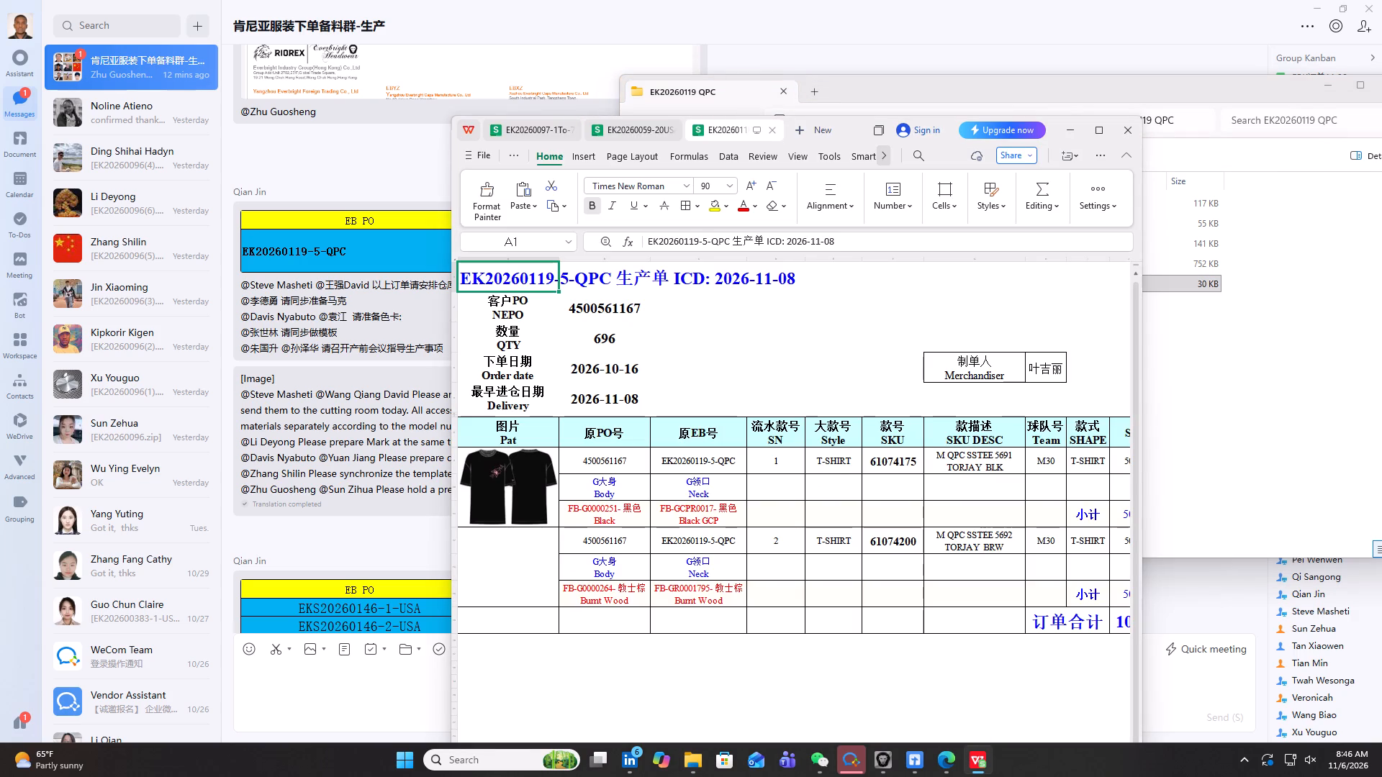
scroll(771, 468, "up", 2)
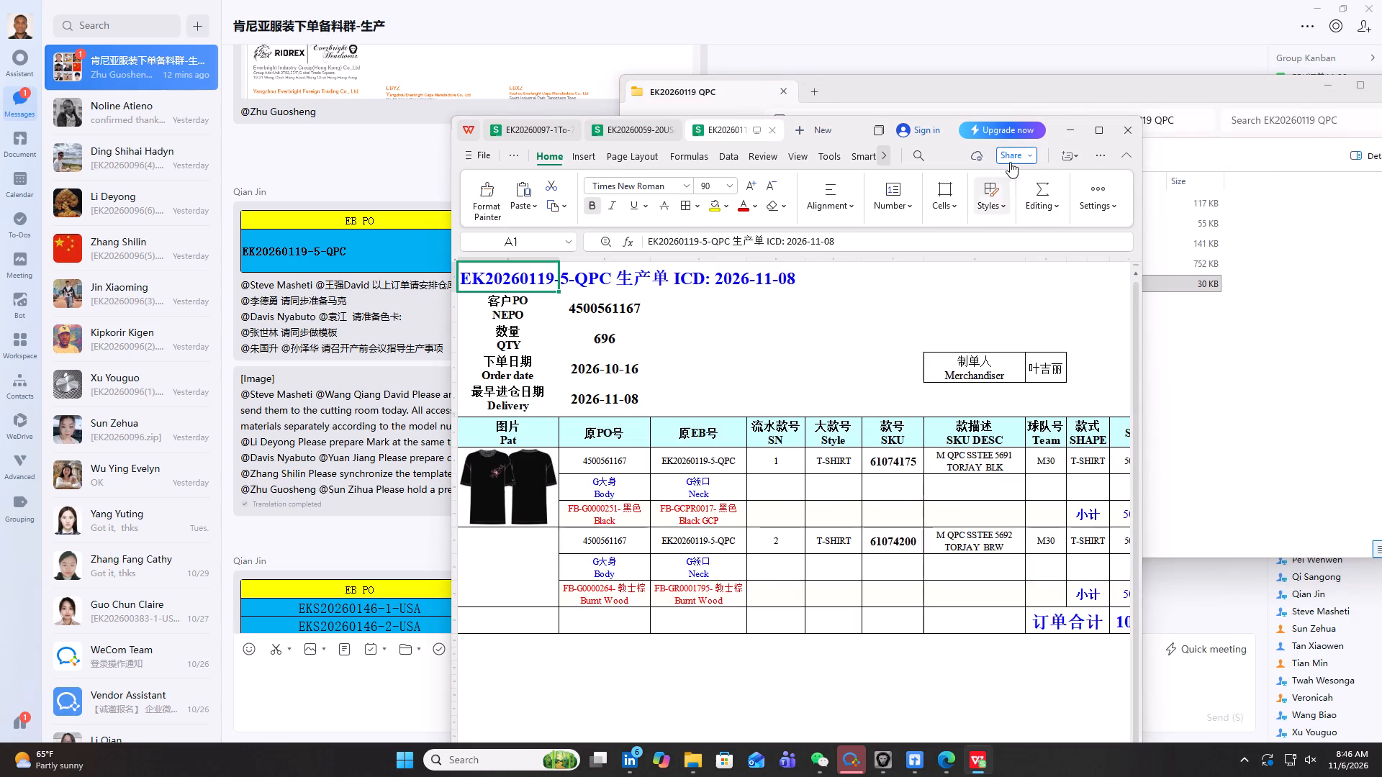
left_click_drag(846, 129, 976, 90)
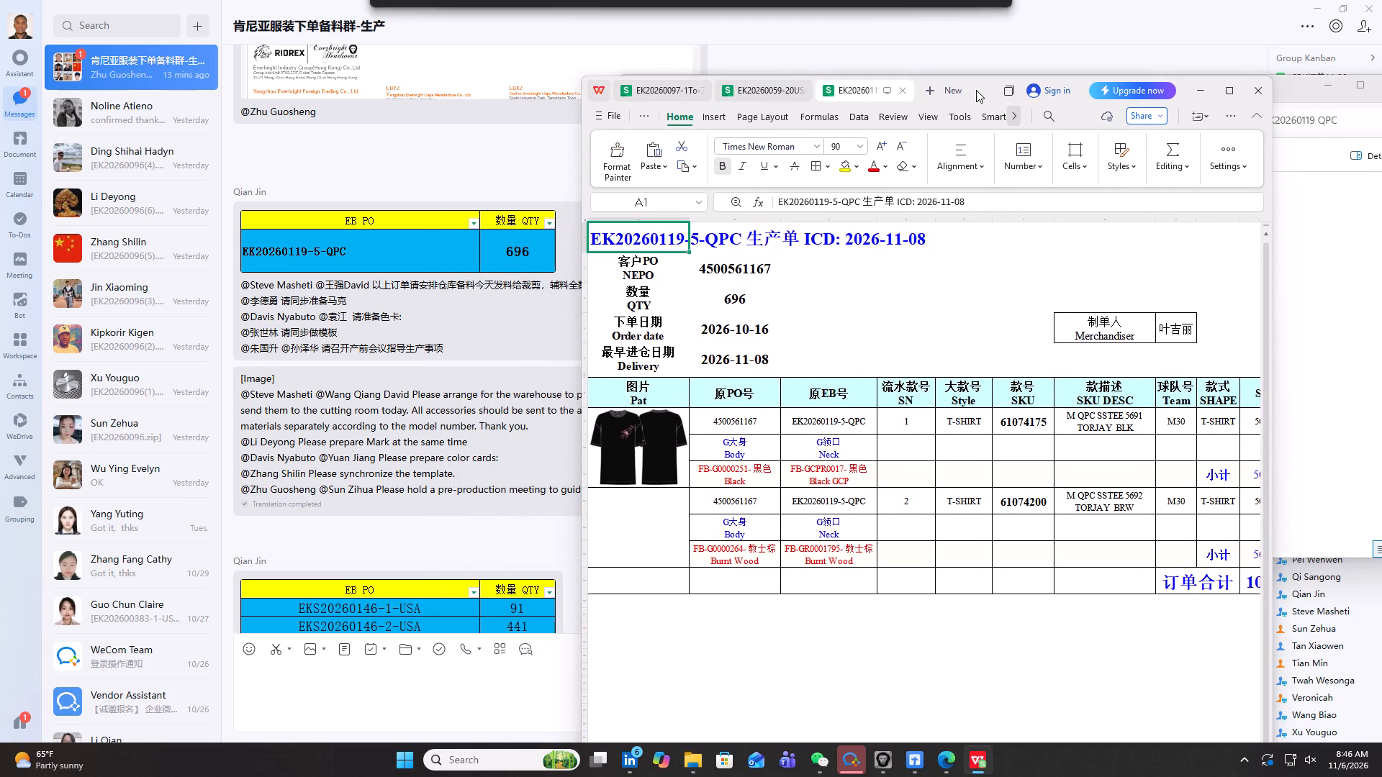
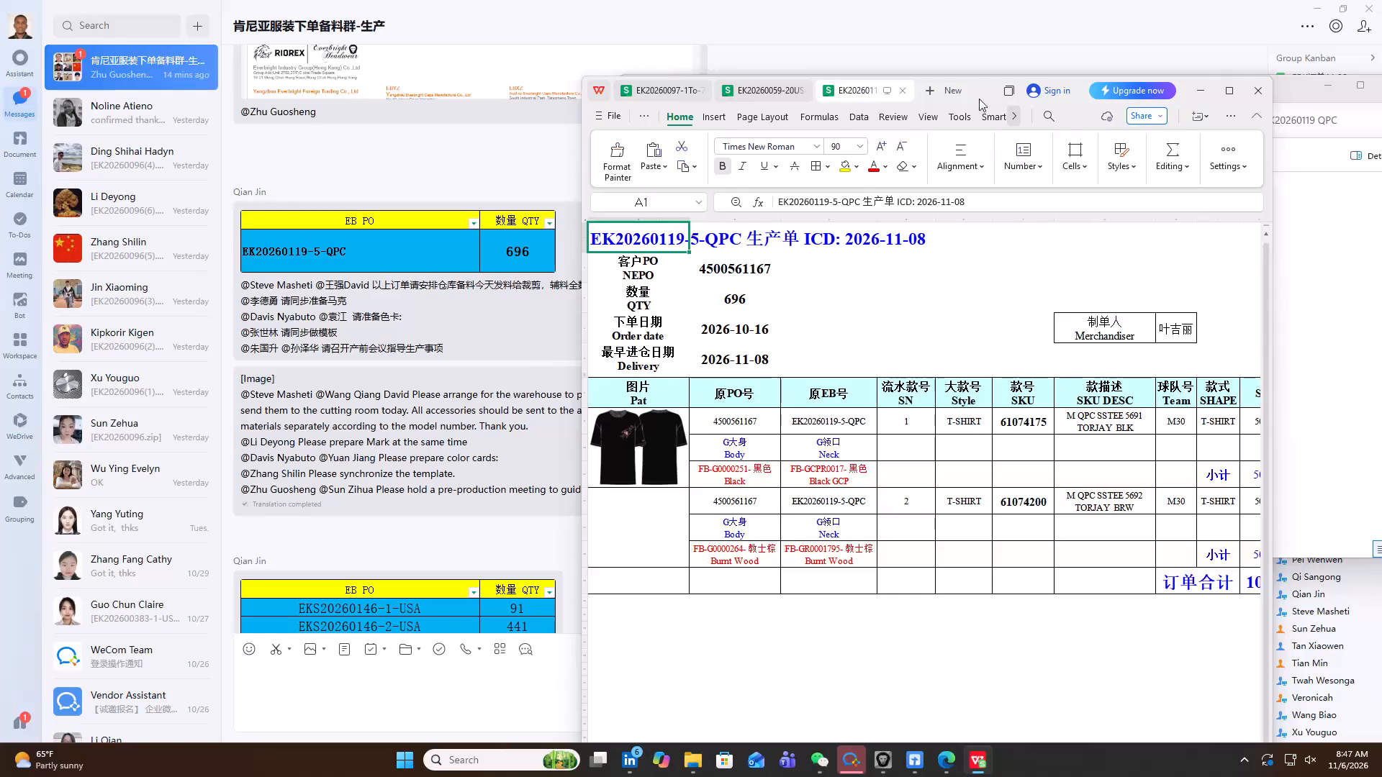
left_click(904, 90)
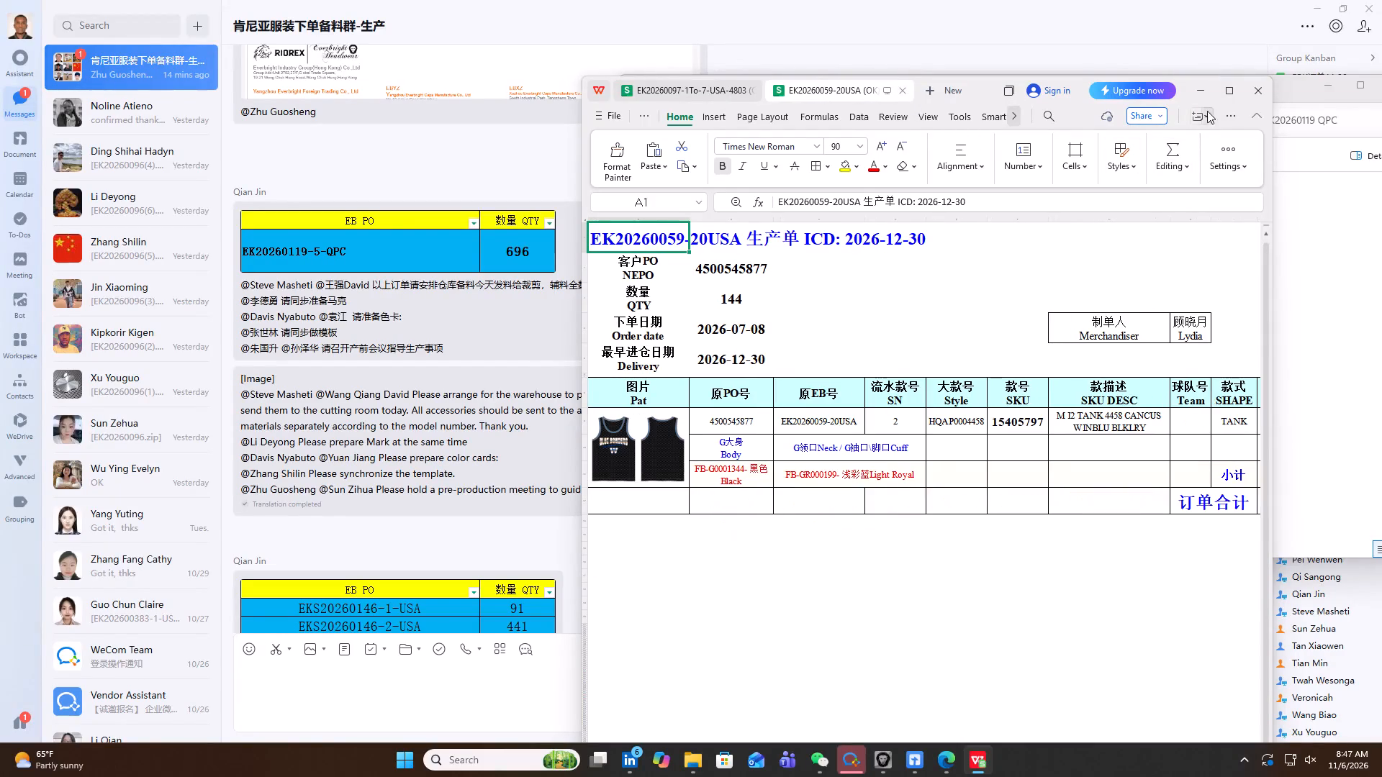
left_click(1197, 89)
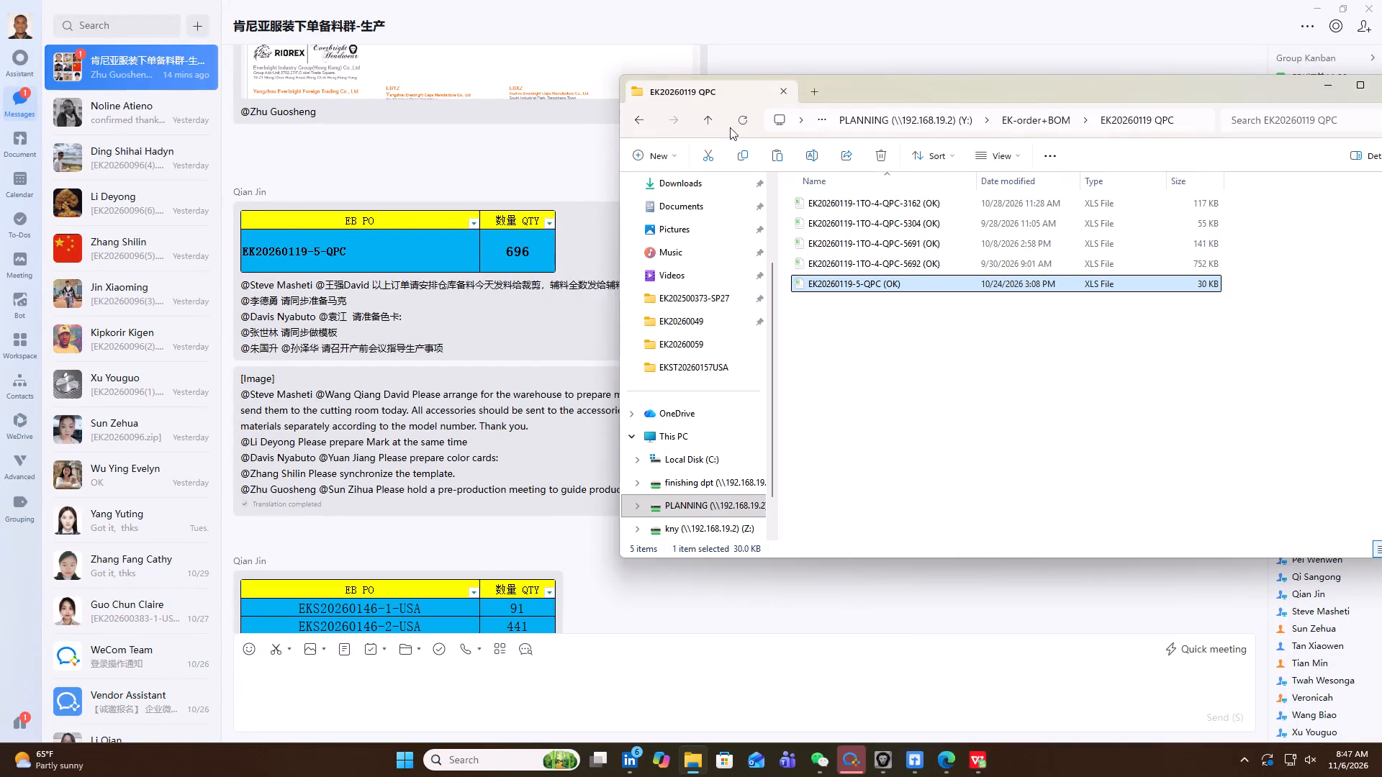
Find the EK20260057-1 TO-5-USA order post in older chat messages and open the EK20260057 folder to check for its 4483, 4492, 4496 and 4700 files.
left_click(705, 121)
scroll(370, 293, "up", 8)
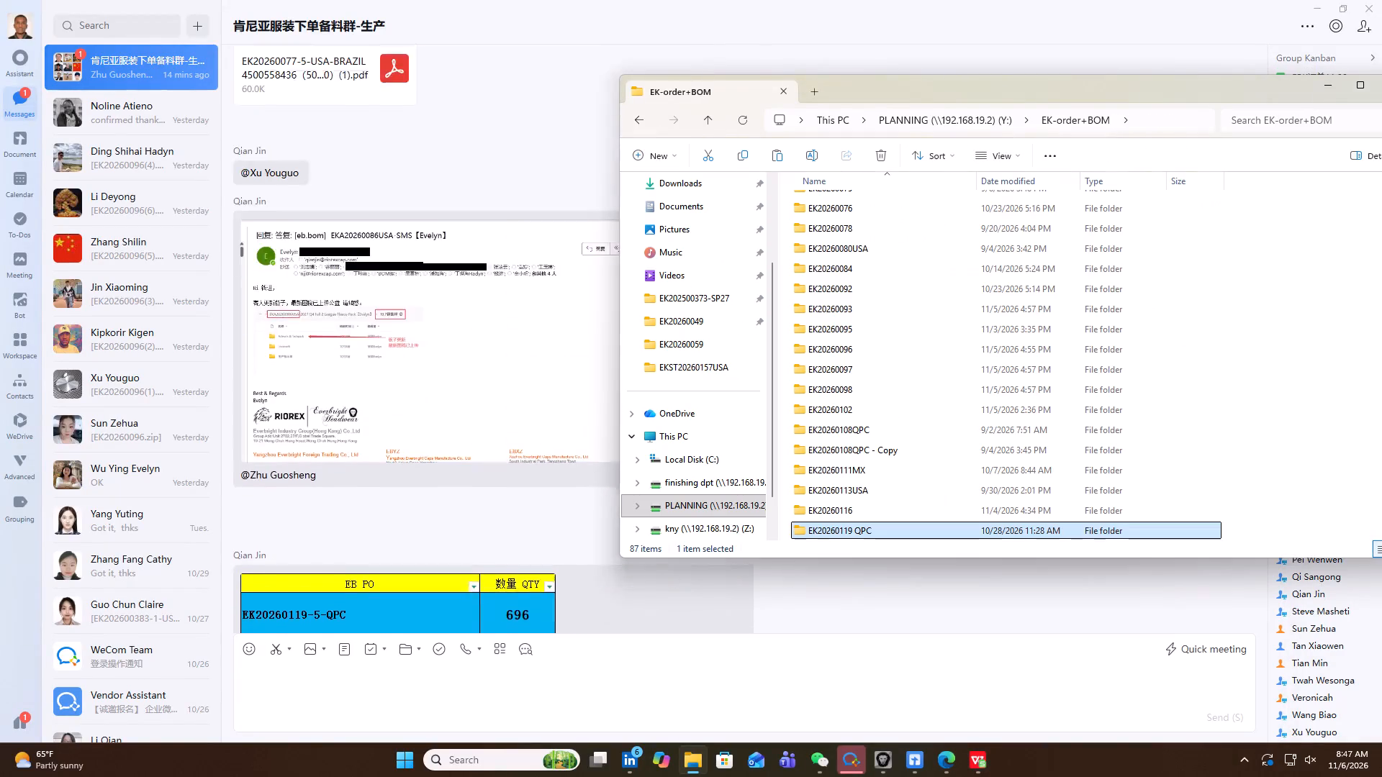
scroll(370, 293, "up", 9)
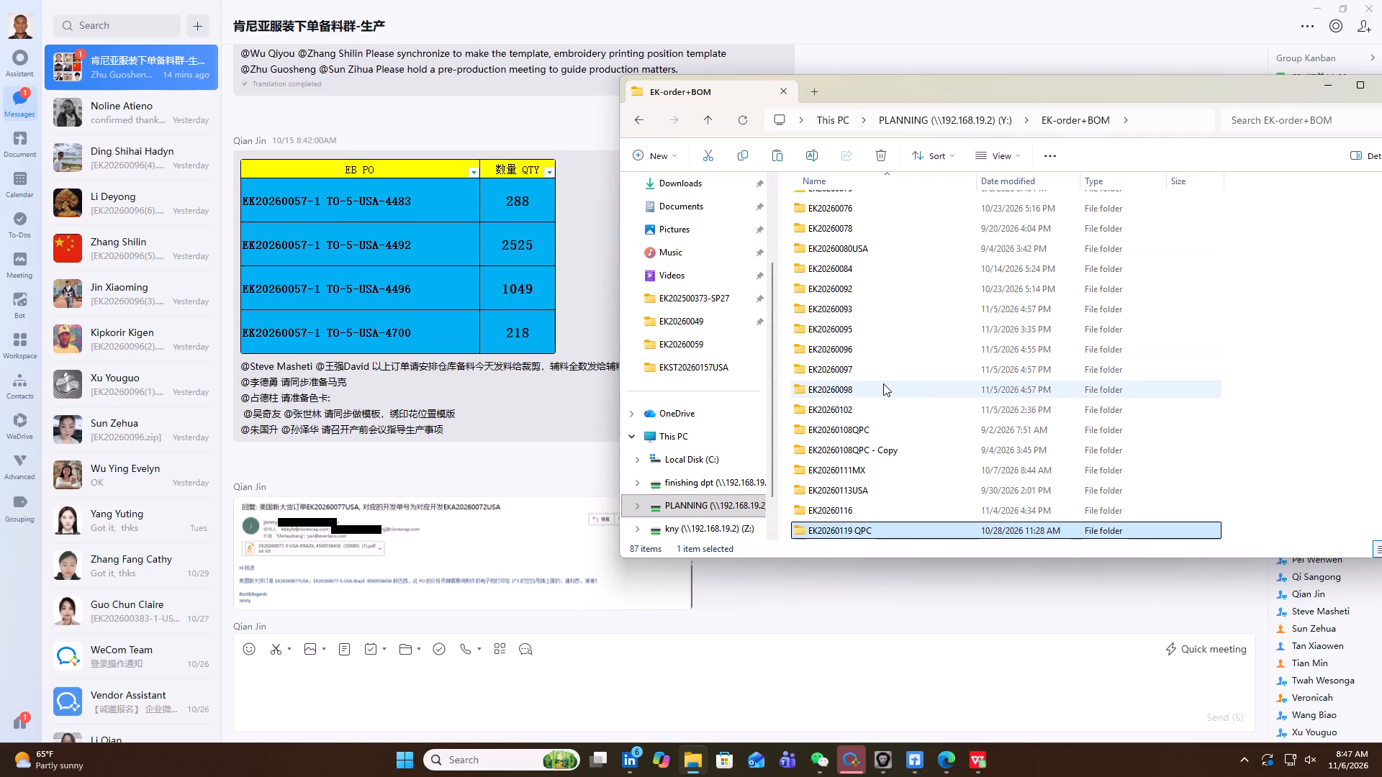
scroll(883, 383, "up", 5)
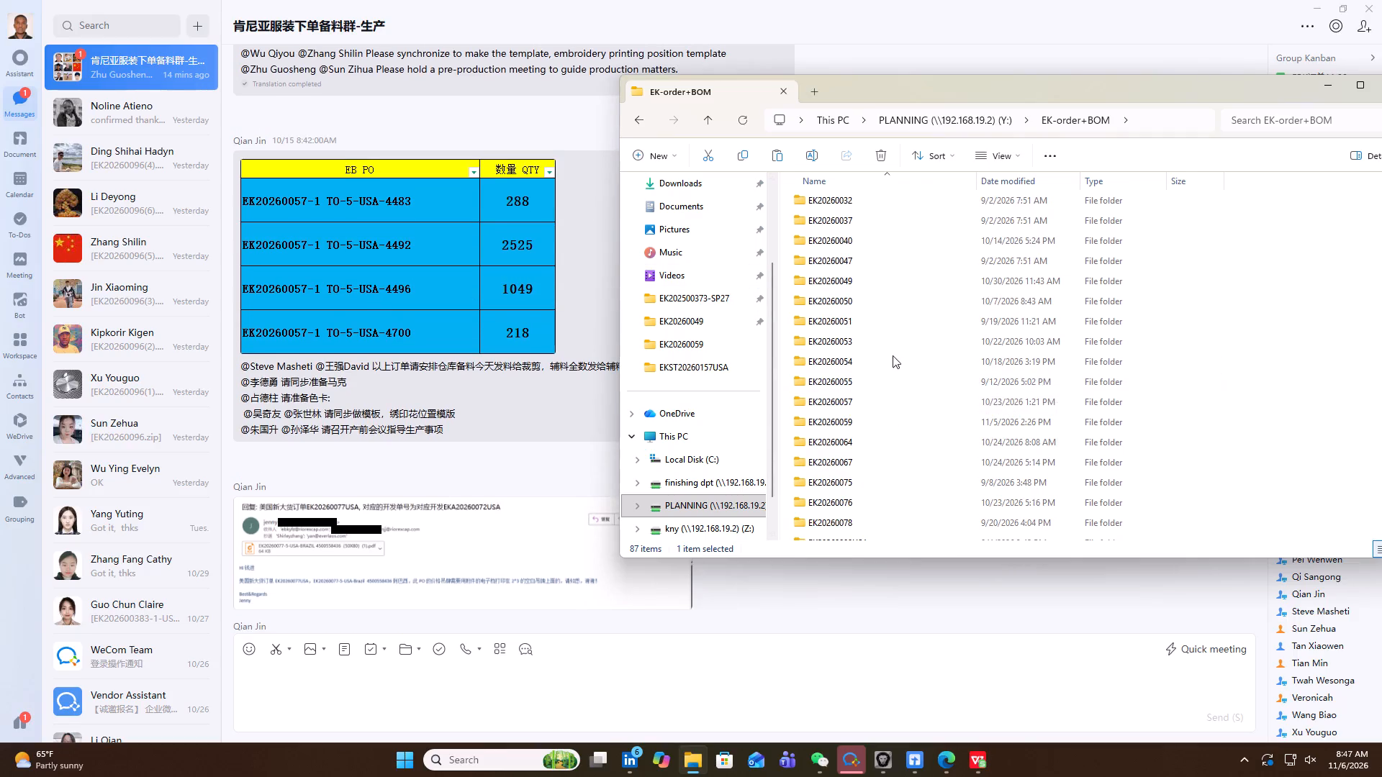
double_click(889, 393)
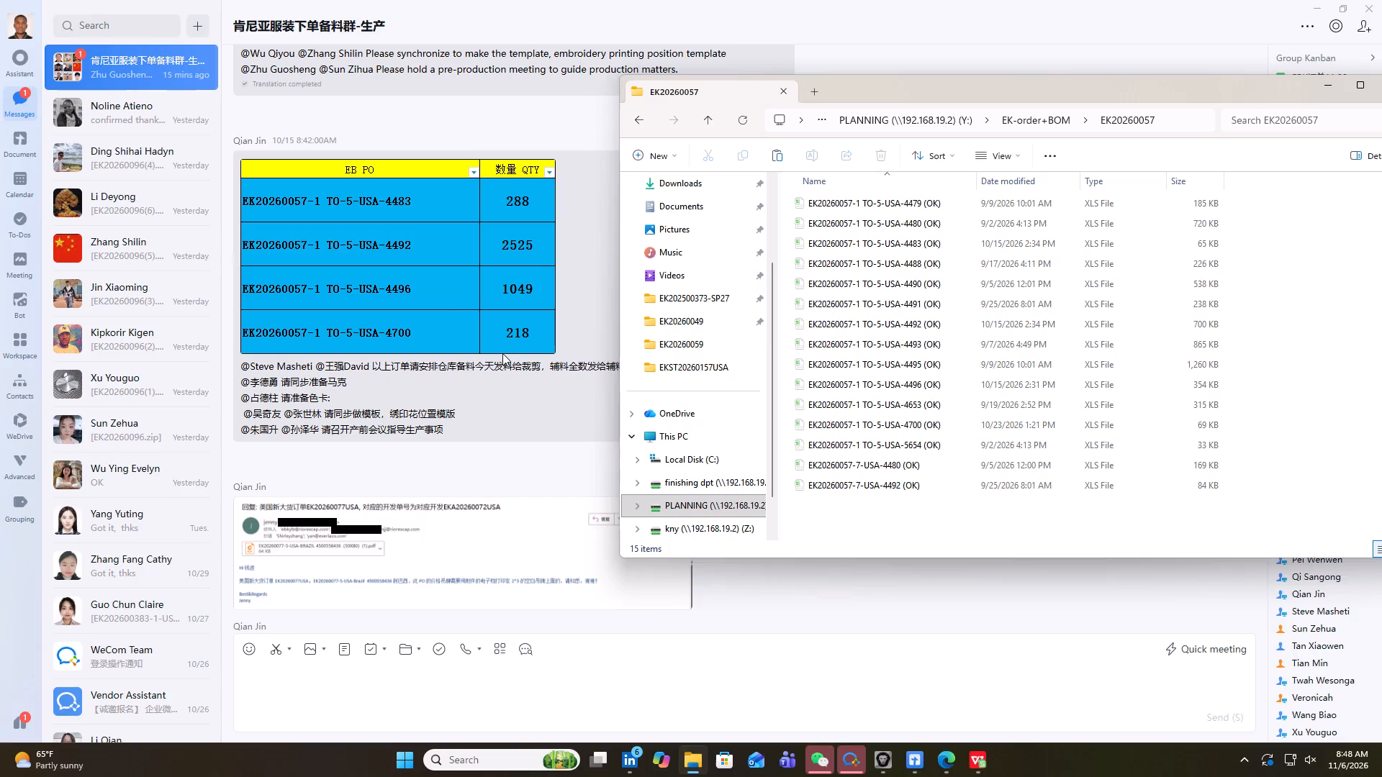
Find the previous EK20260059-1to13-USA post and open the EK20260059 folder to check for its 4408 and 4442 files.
scroll(440, 296, "up", 8)
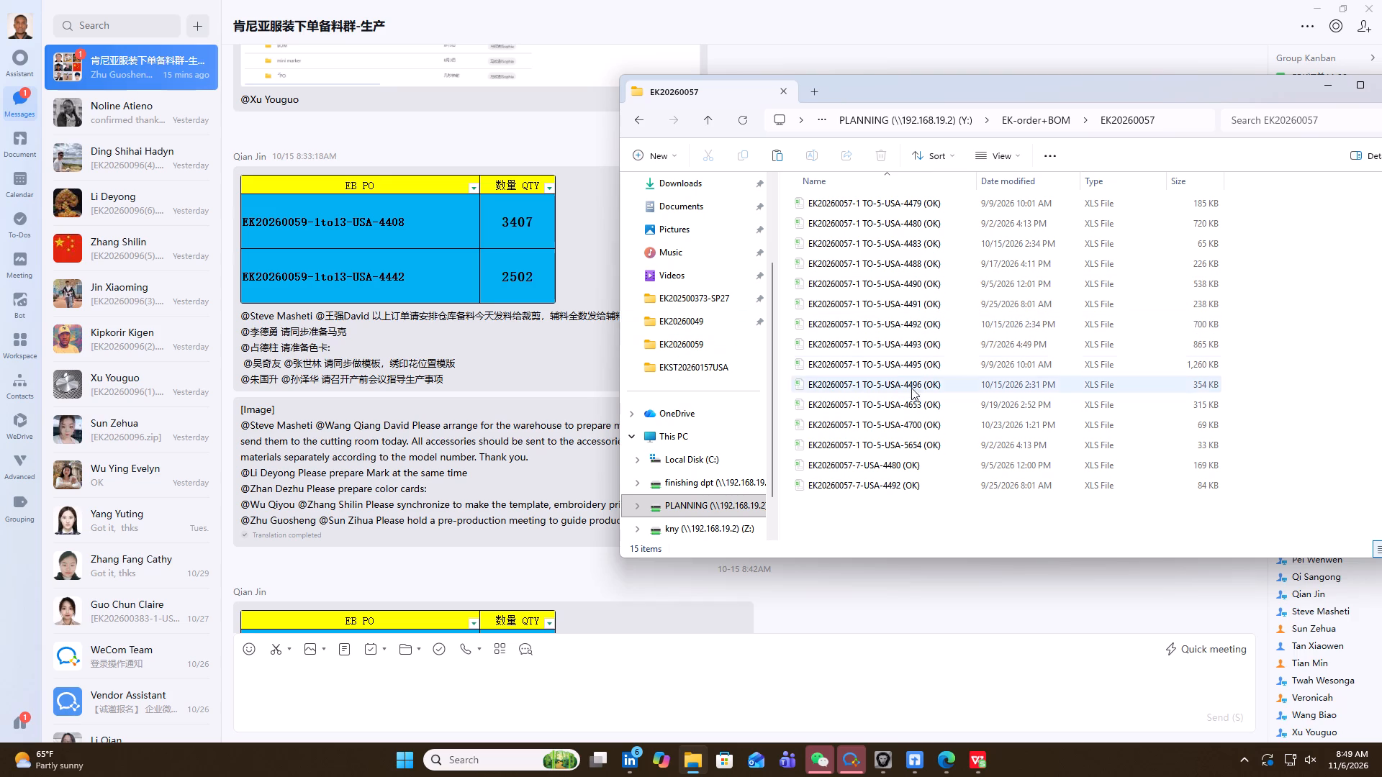
left_click(710, 122)
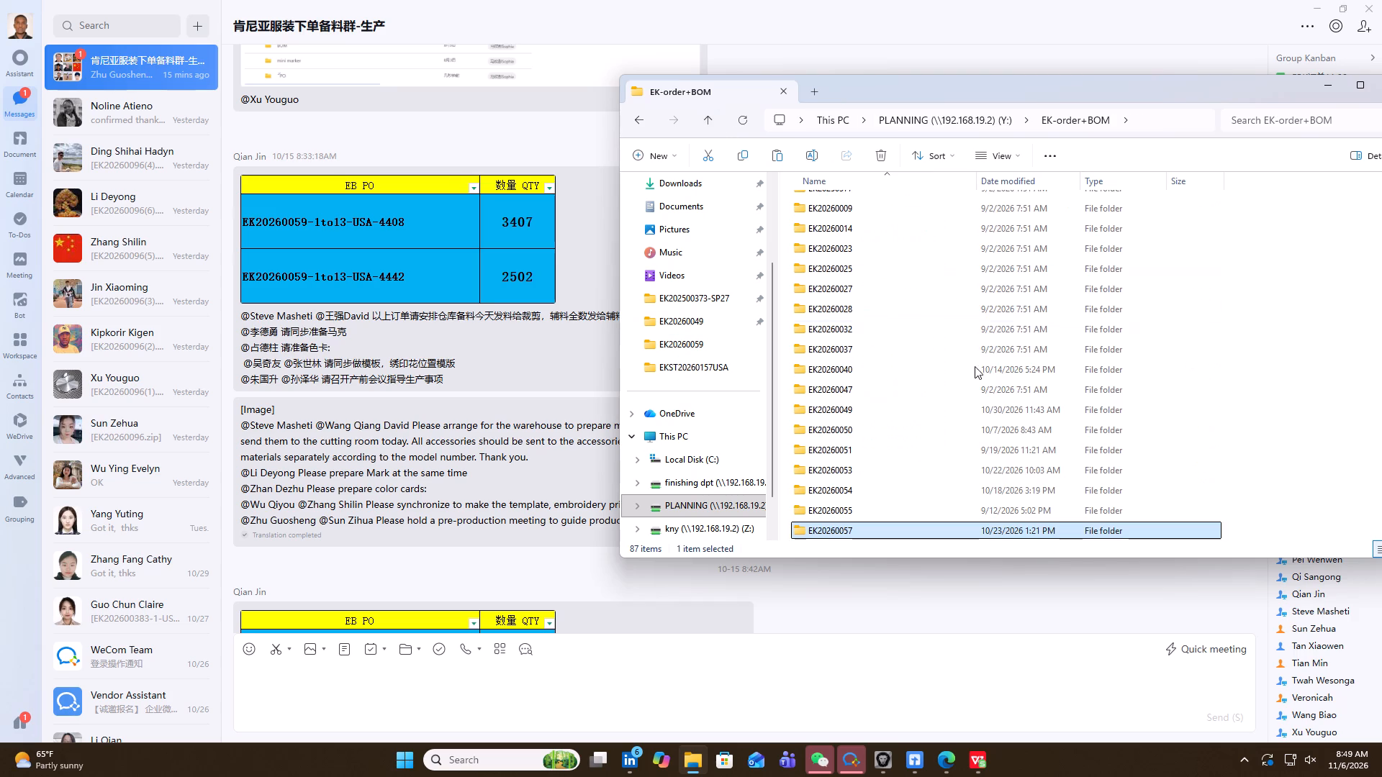
scroll(884, 493, "down", 1)
double_click(884, 491)
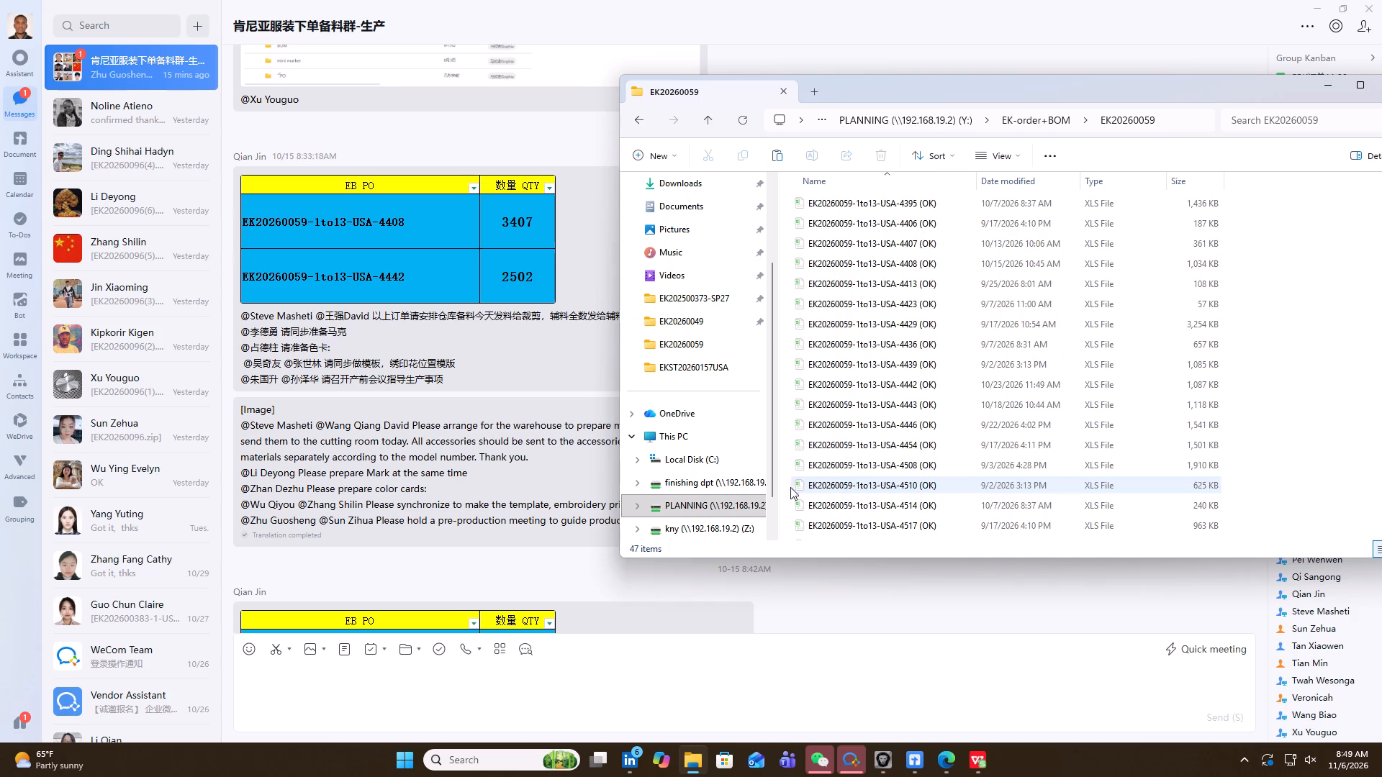
scroll(120, 171, "up", 5)
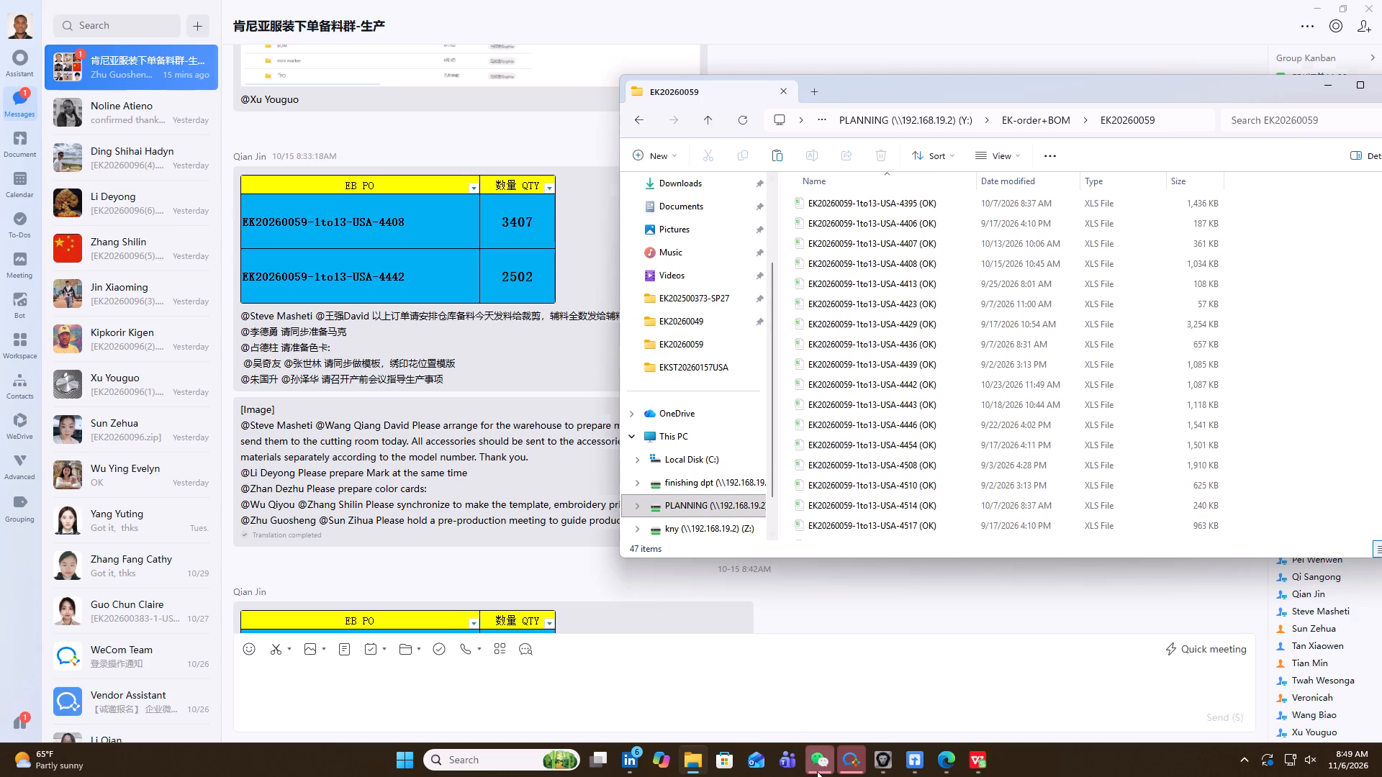
Switch to WeChat, read the new messages in the EBK planning group, and minimize its window.
left_click(817, 771)
scroll(995, 299, "down", 4)
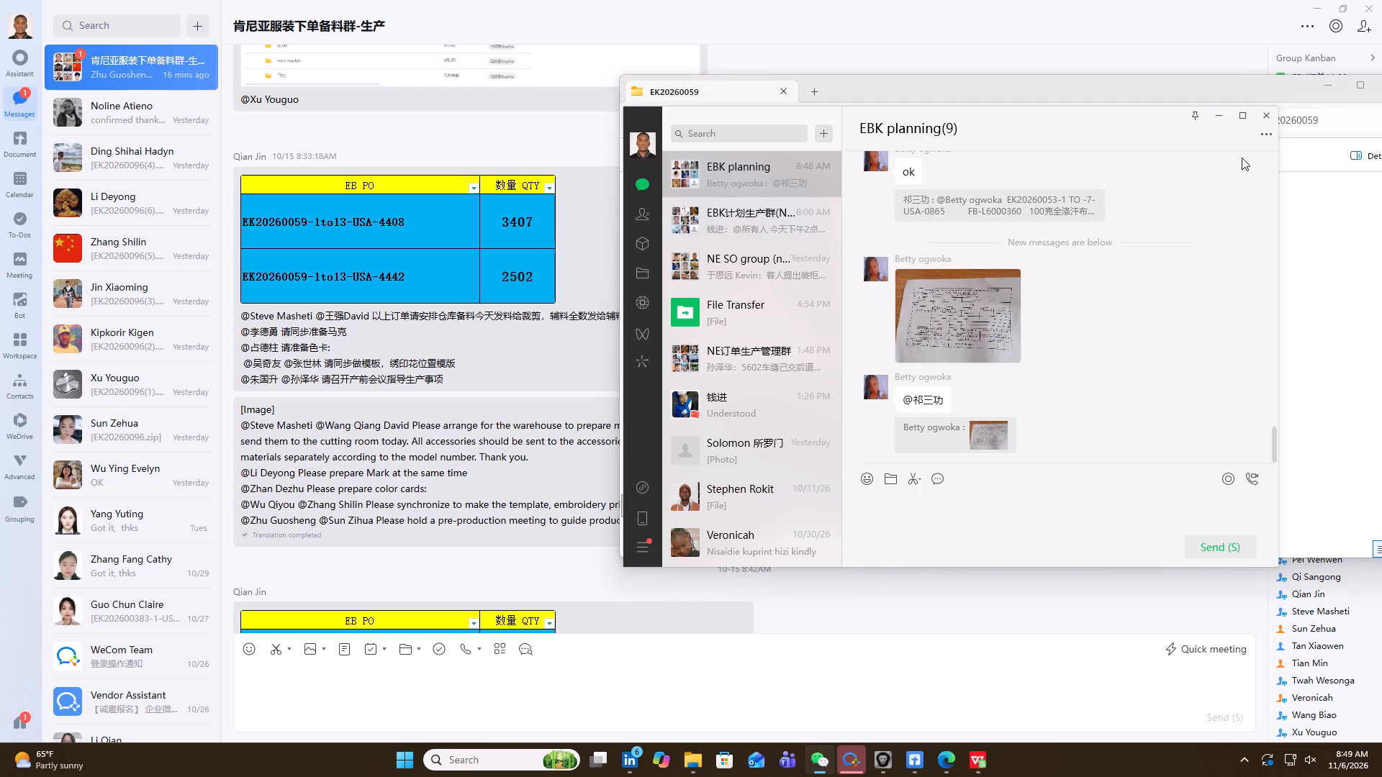
left_click(1219, 117)
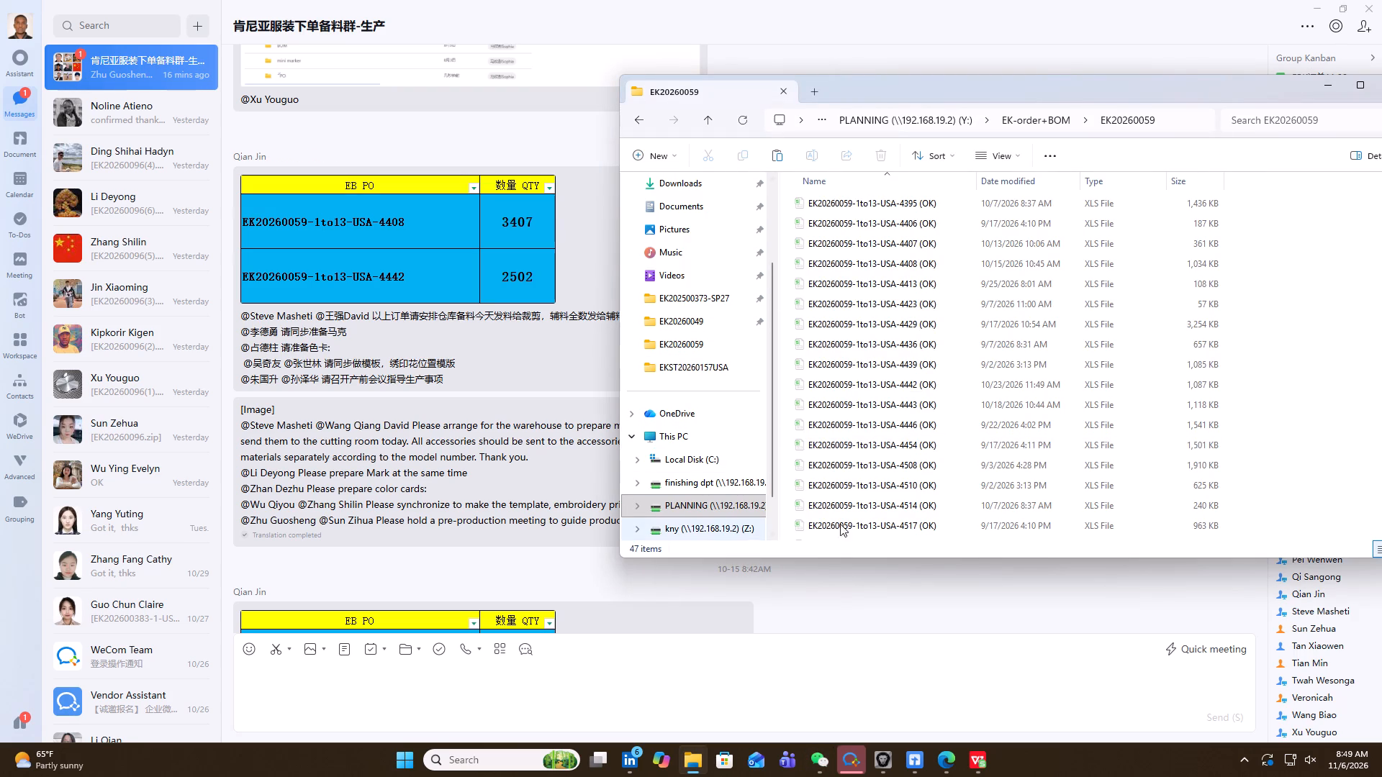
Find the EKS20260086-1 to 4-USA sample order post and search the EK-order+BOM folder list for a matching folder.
scroll(930, 342, "up", 3)
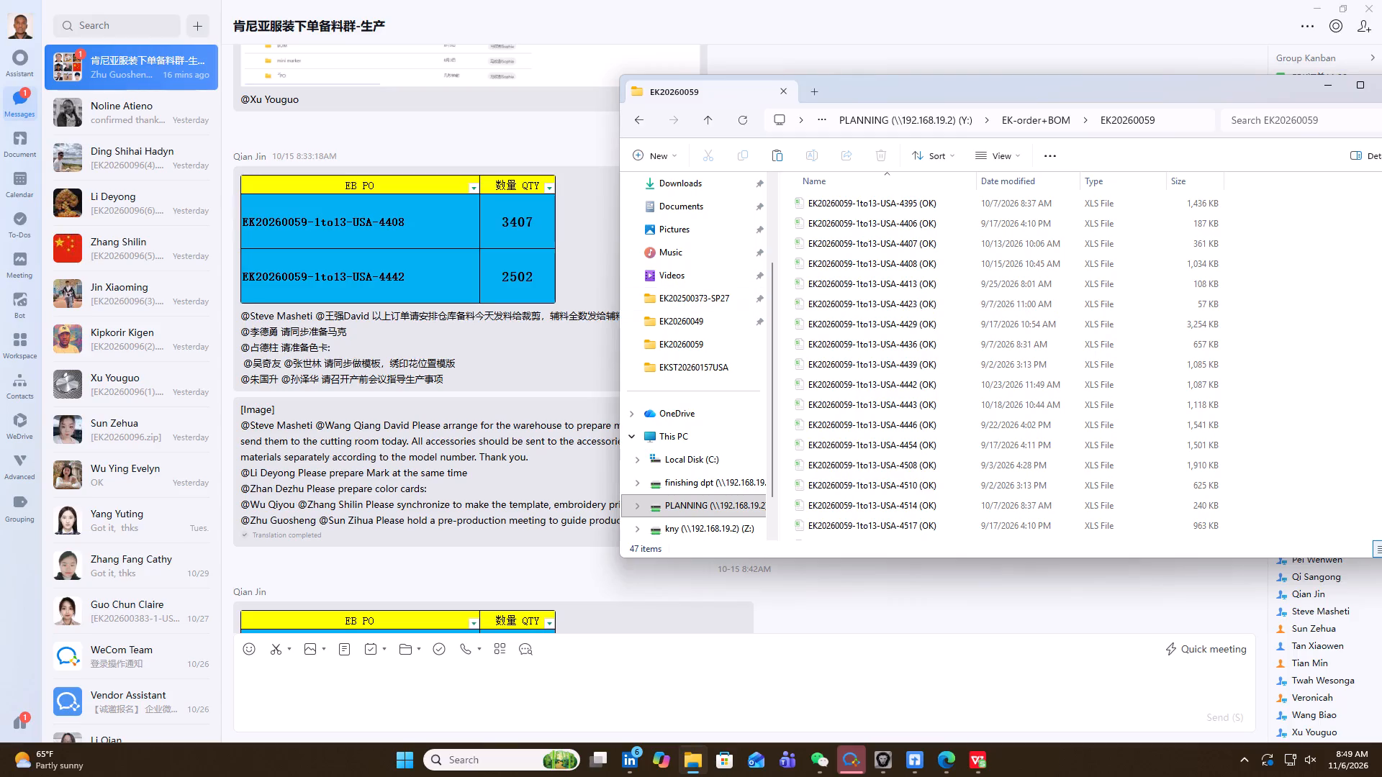
scroll(411, 321, "up", 13)
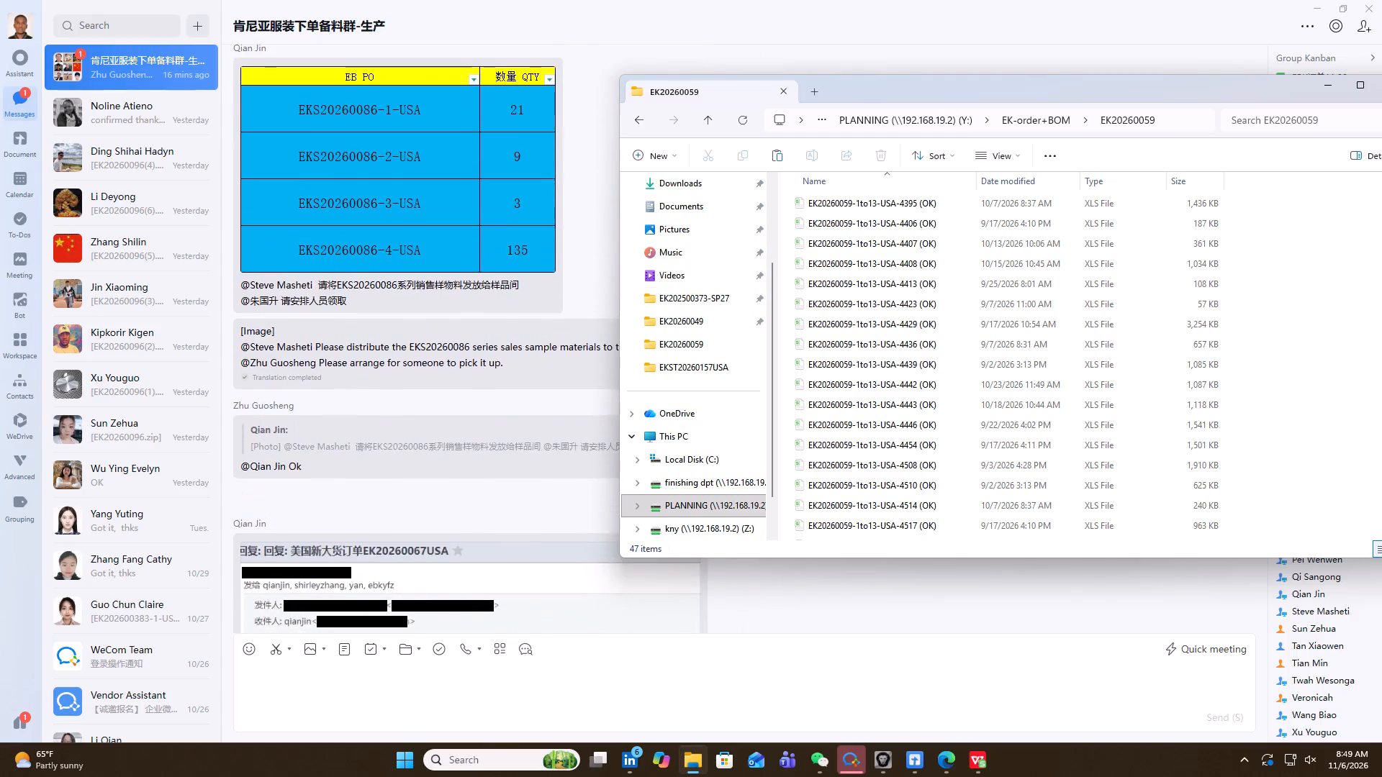
scroll(411, 321, "up", 2)
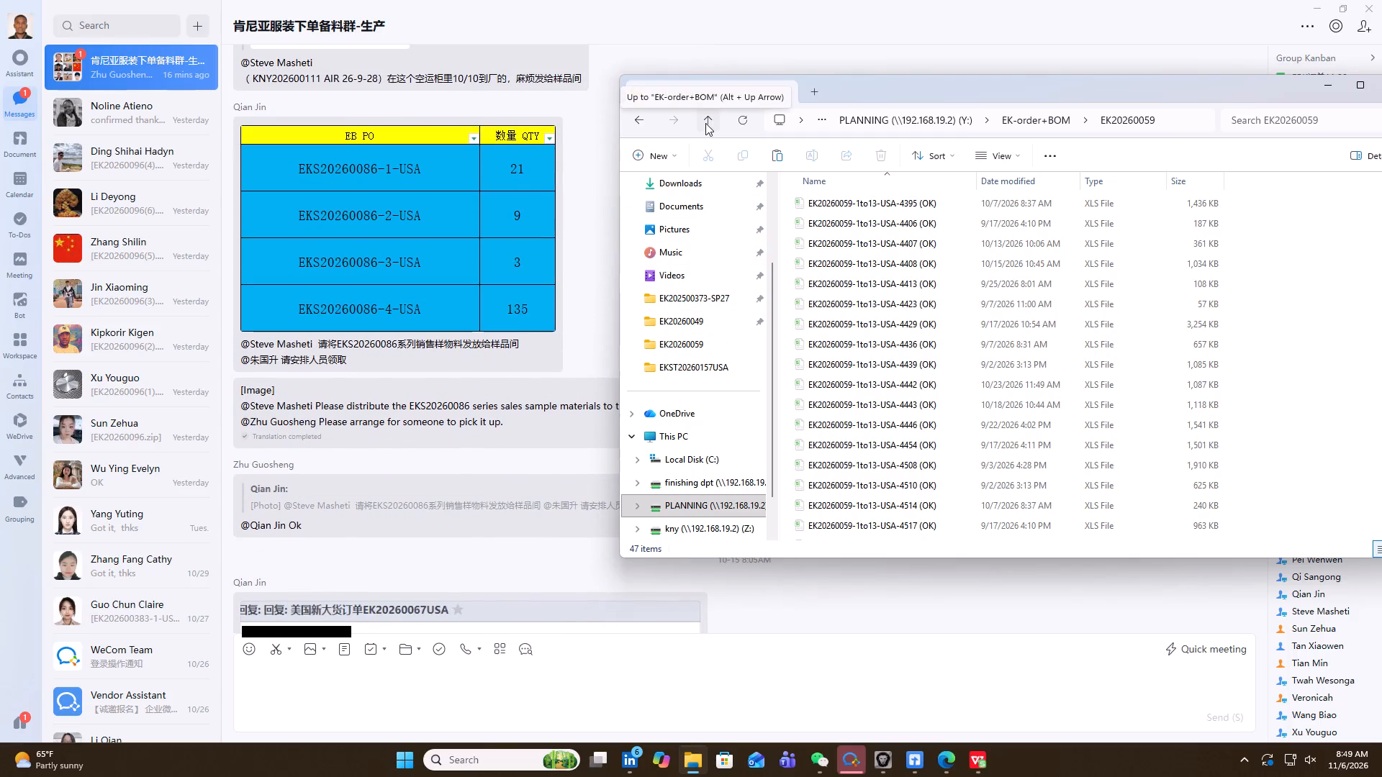
scroll(1007, 385, "down", 15)
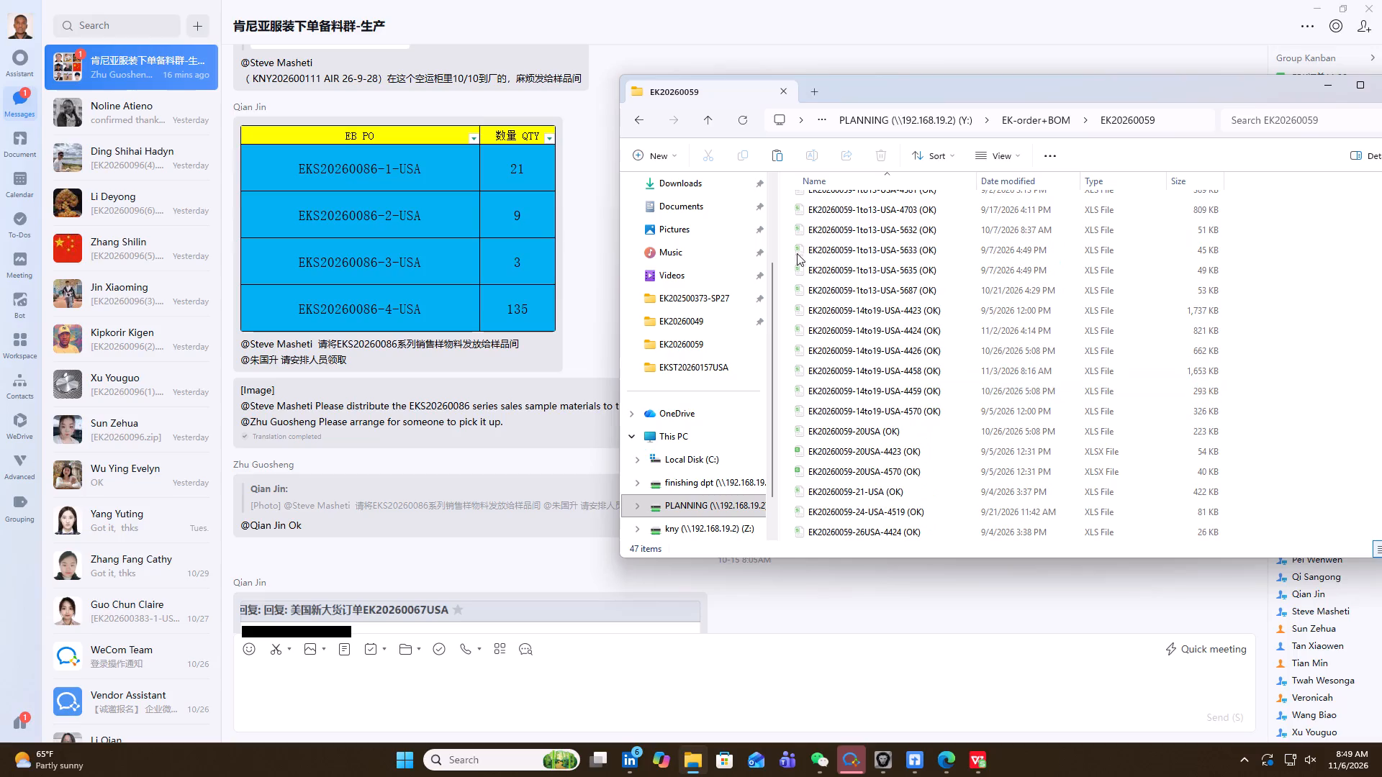
left_click(713, 115)
scroll(961, 352, "down", 20)
scroll(961, 352, "down", 6)
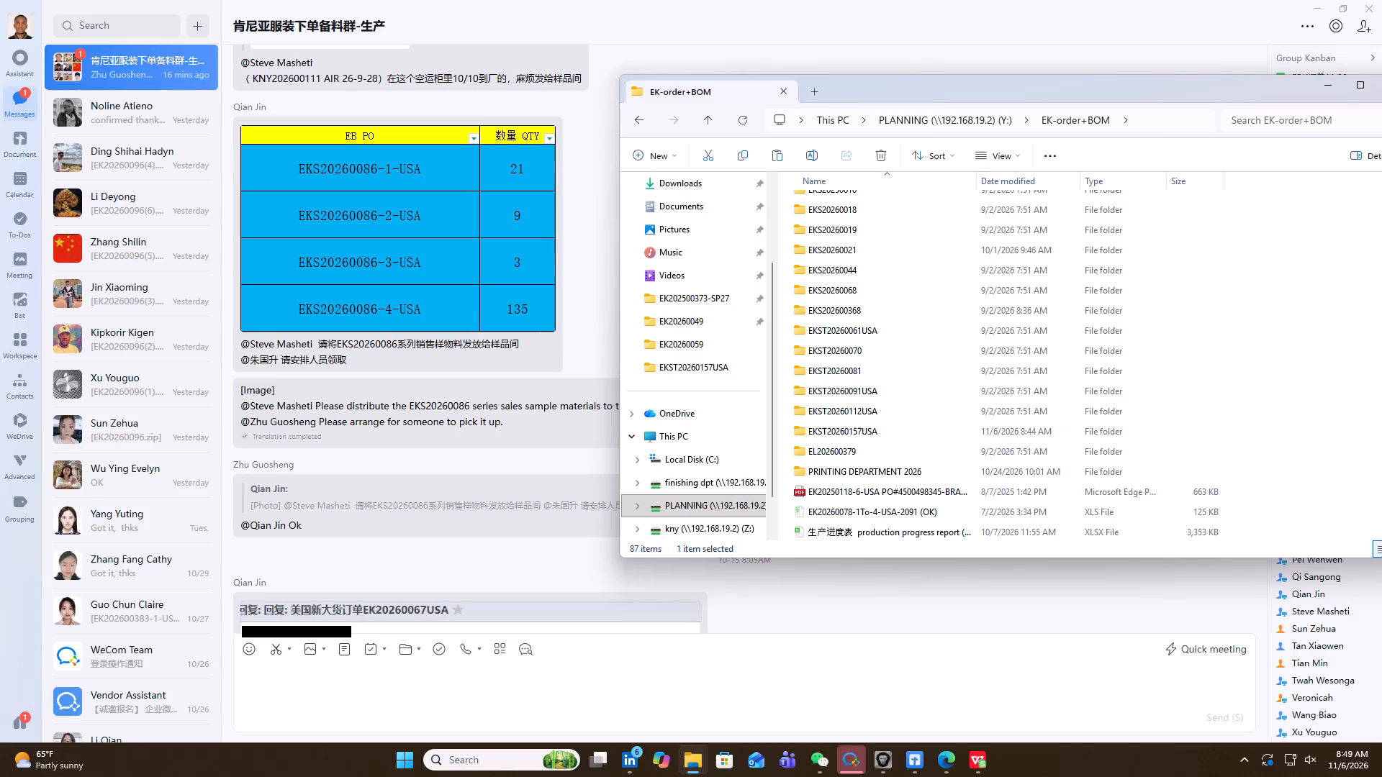
scroll(916, 363, "down", 3)
scroll(888, 392, "up", 2)
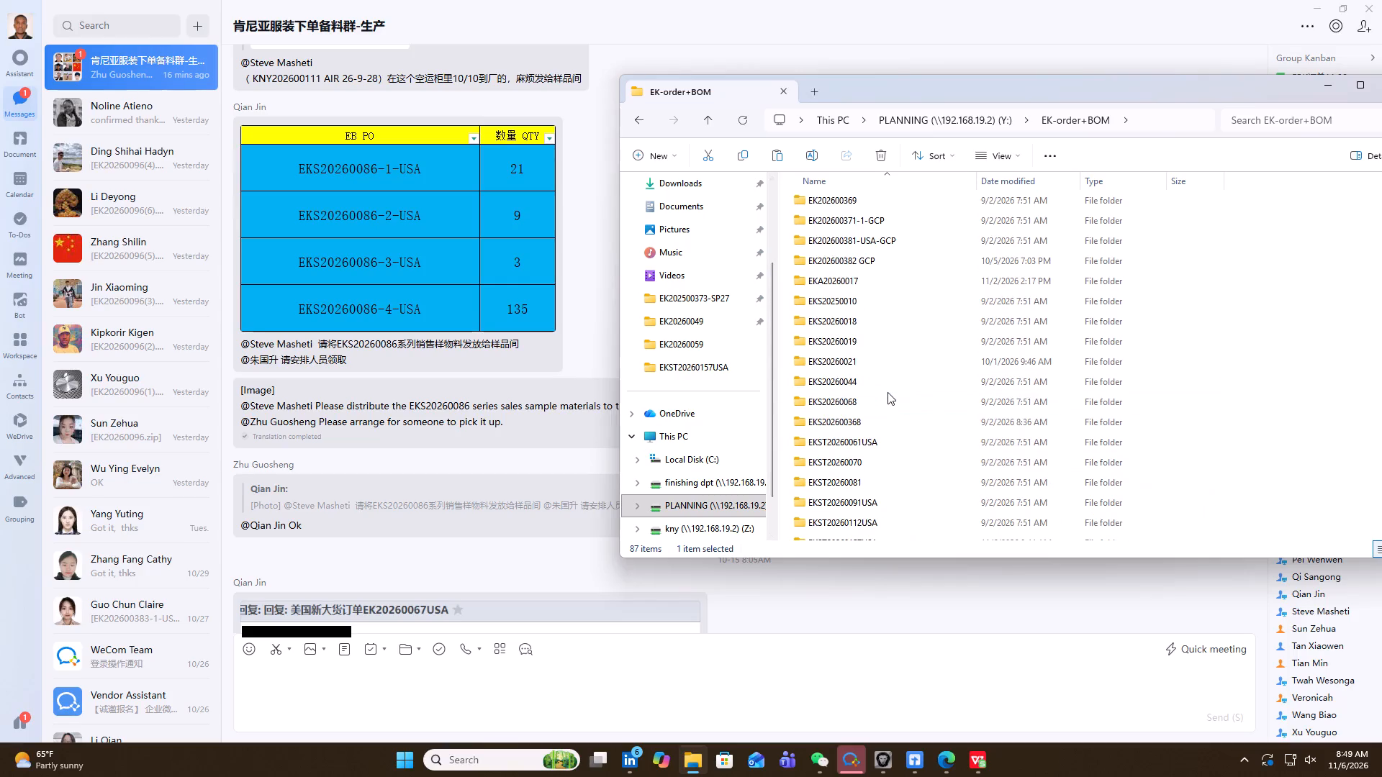
scroll(888, 392, "up", 2)
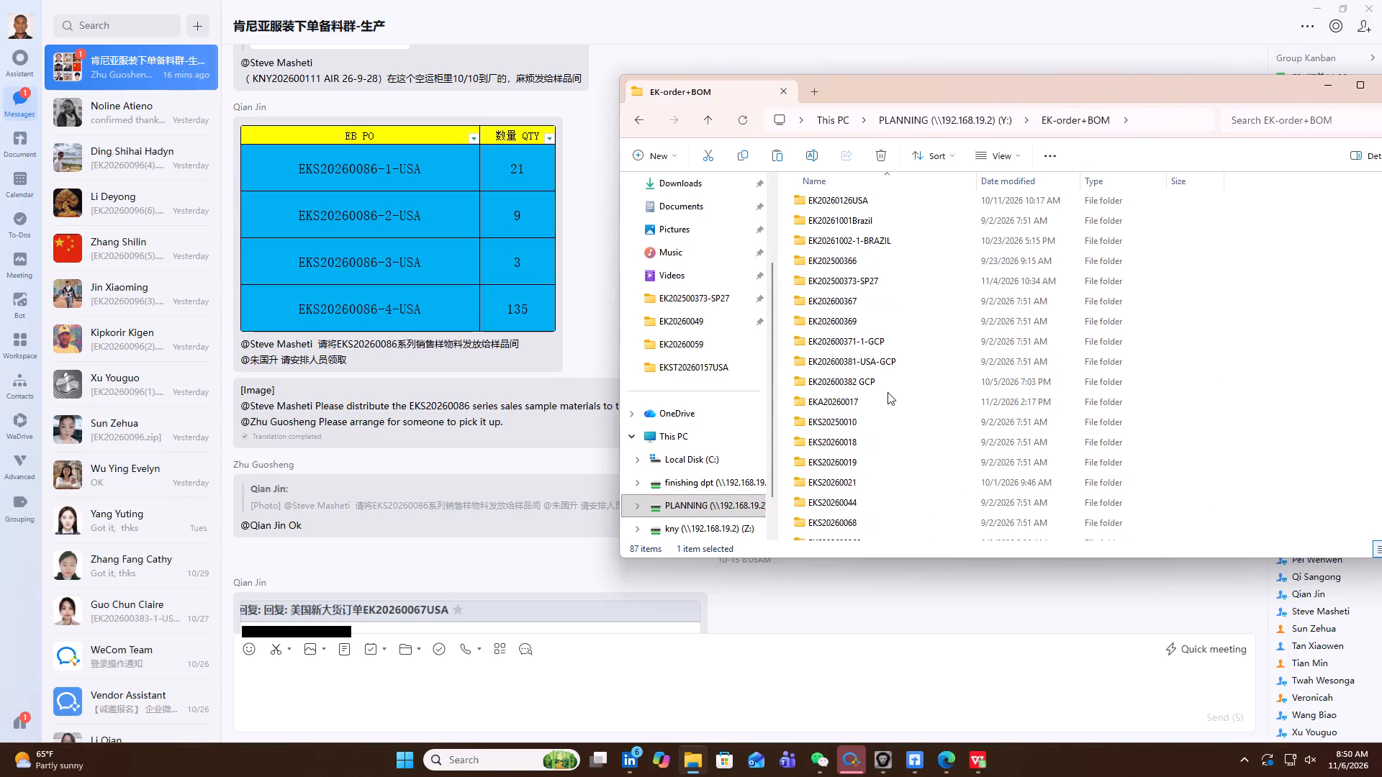
scroll(888, 392, "up", 4)
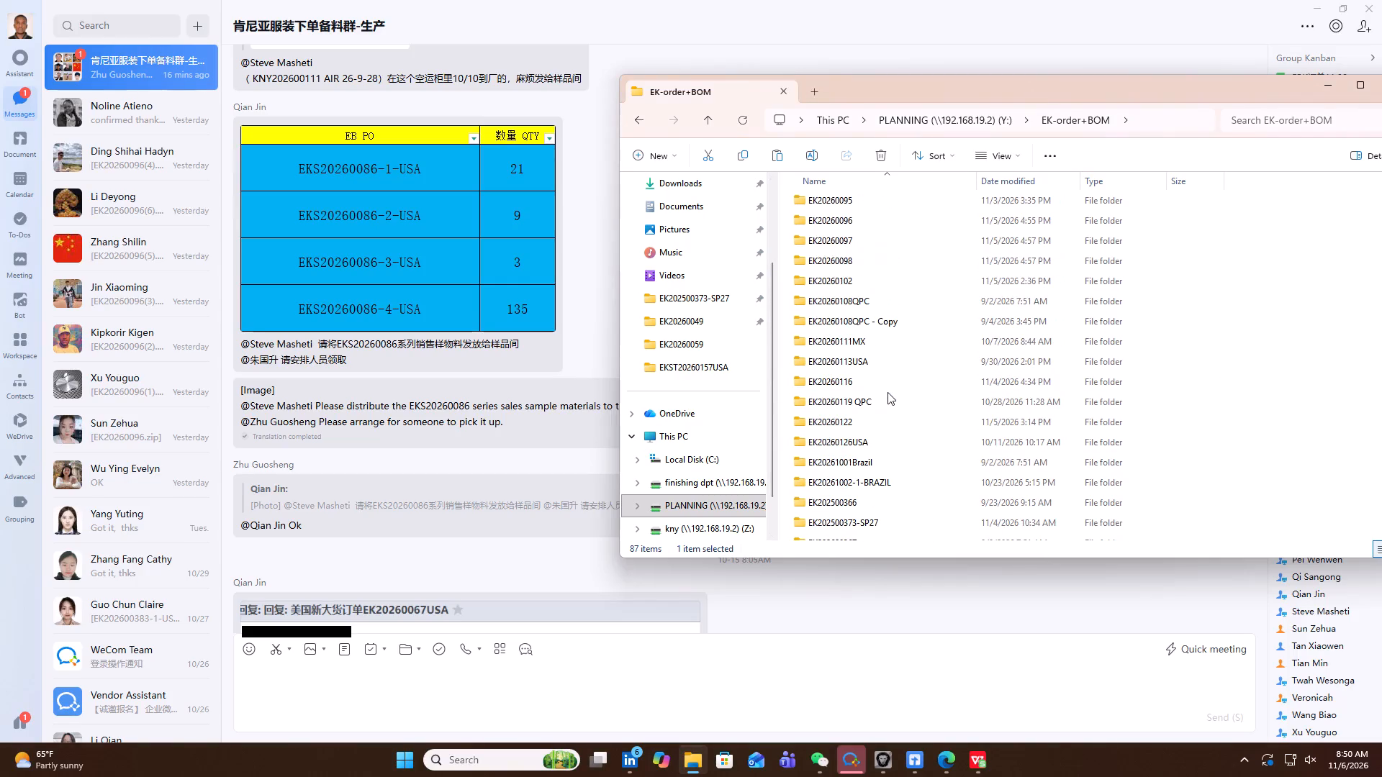
scroll(888, 392, "up", 3)
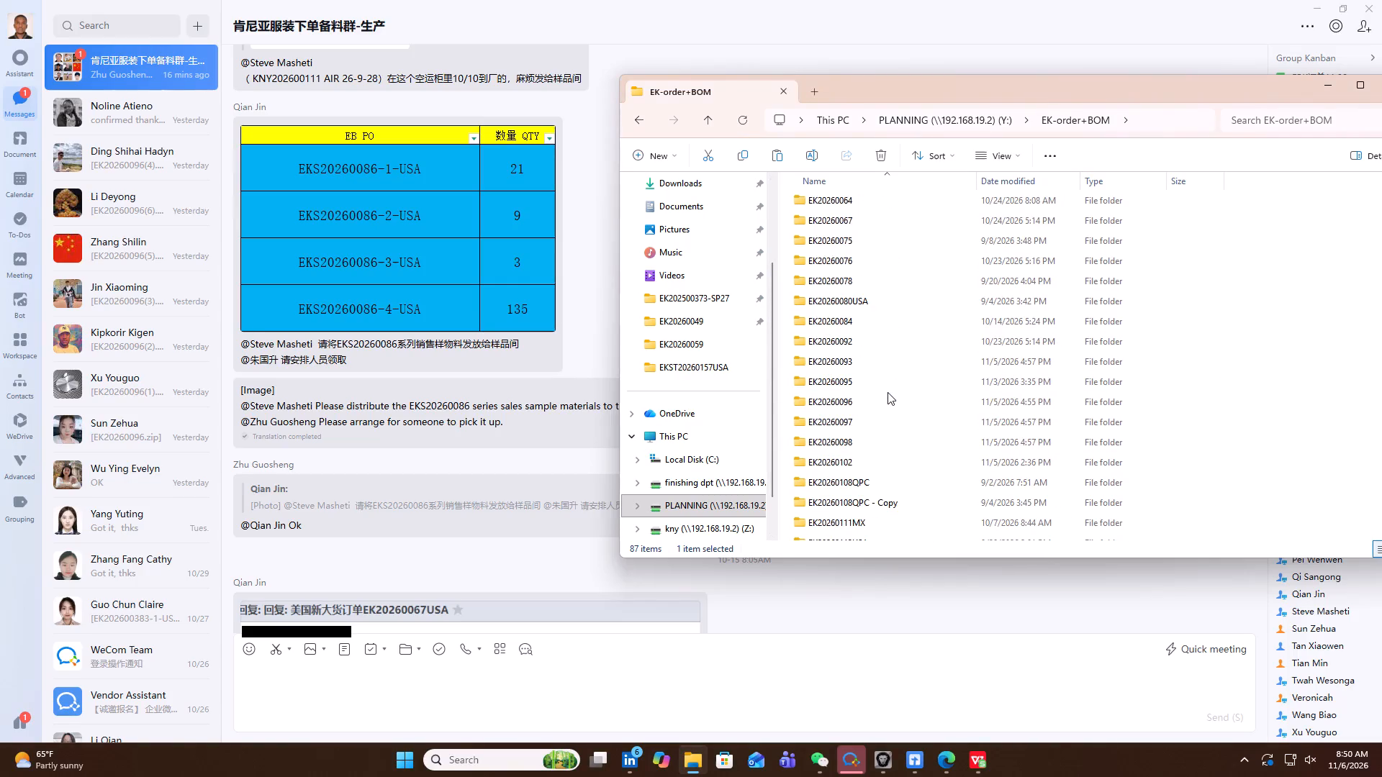
scroll(405, 228, "up", 7)
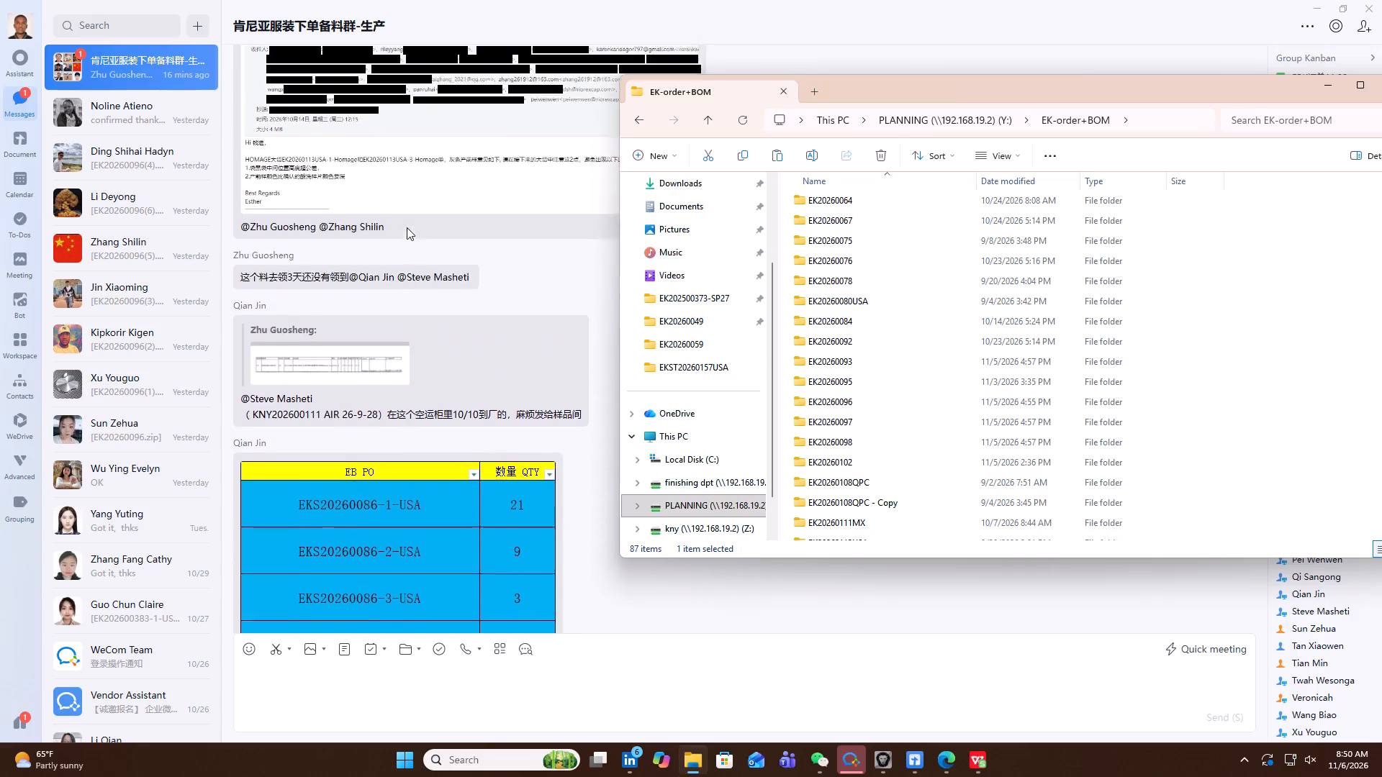
scroll(407, 227, "up", 16)
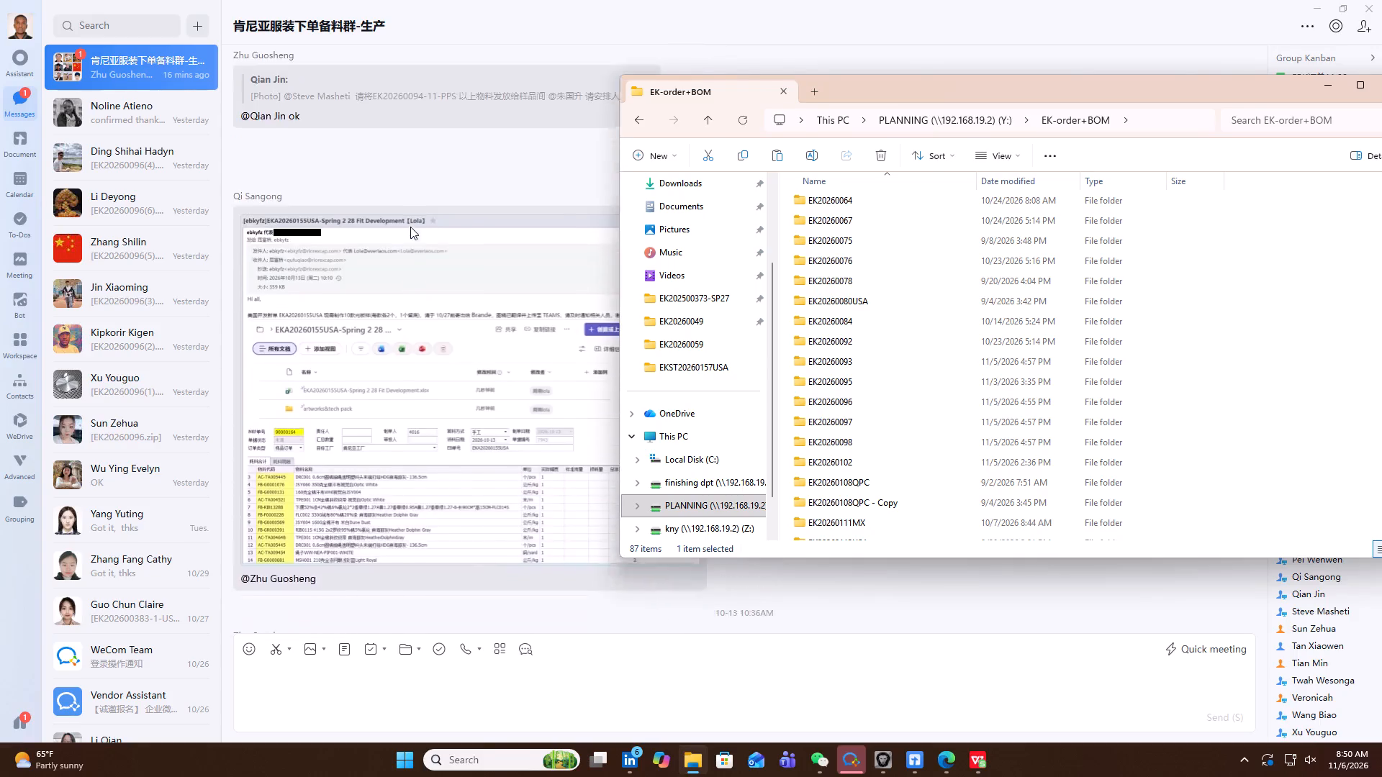
scroll(410, 227, "up", 16)
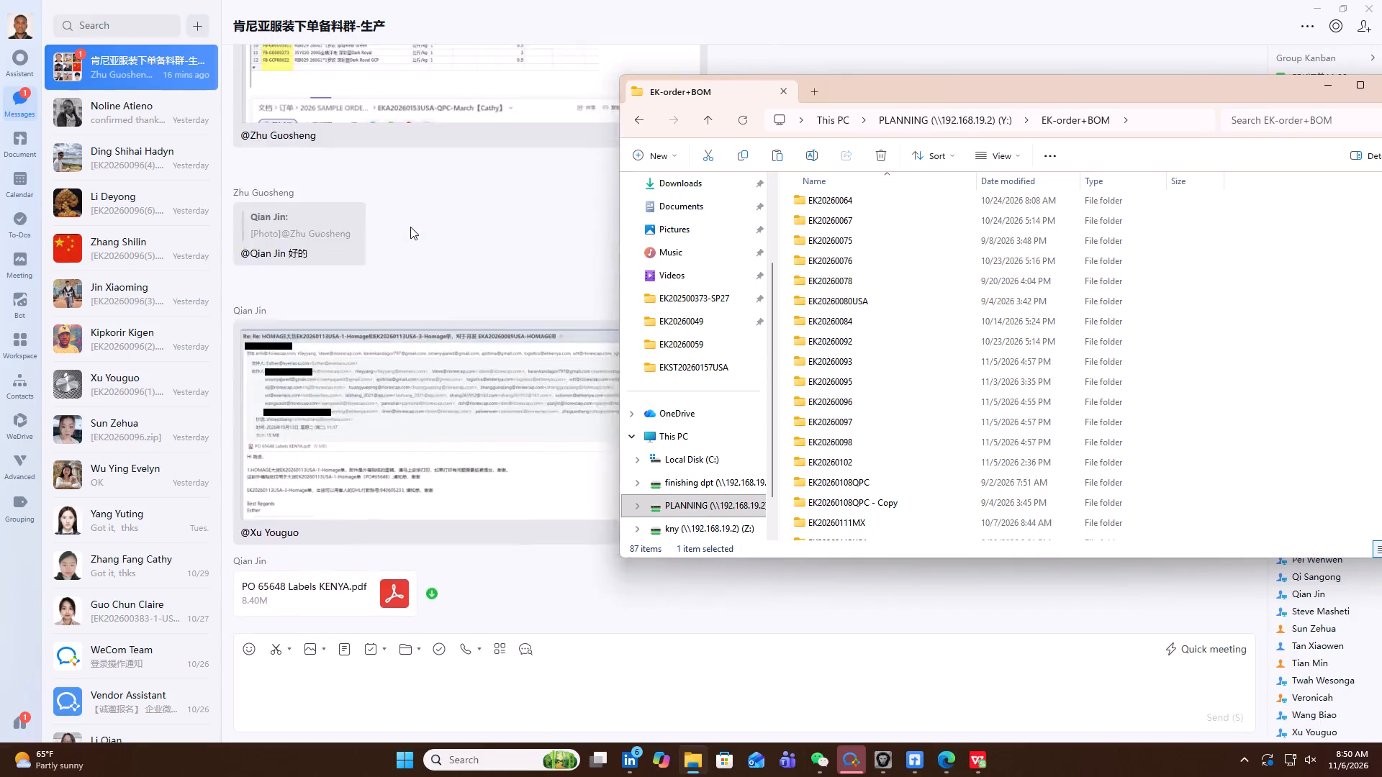
scroll(410, 227, "up", 17)
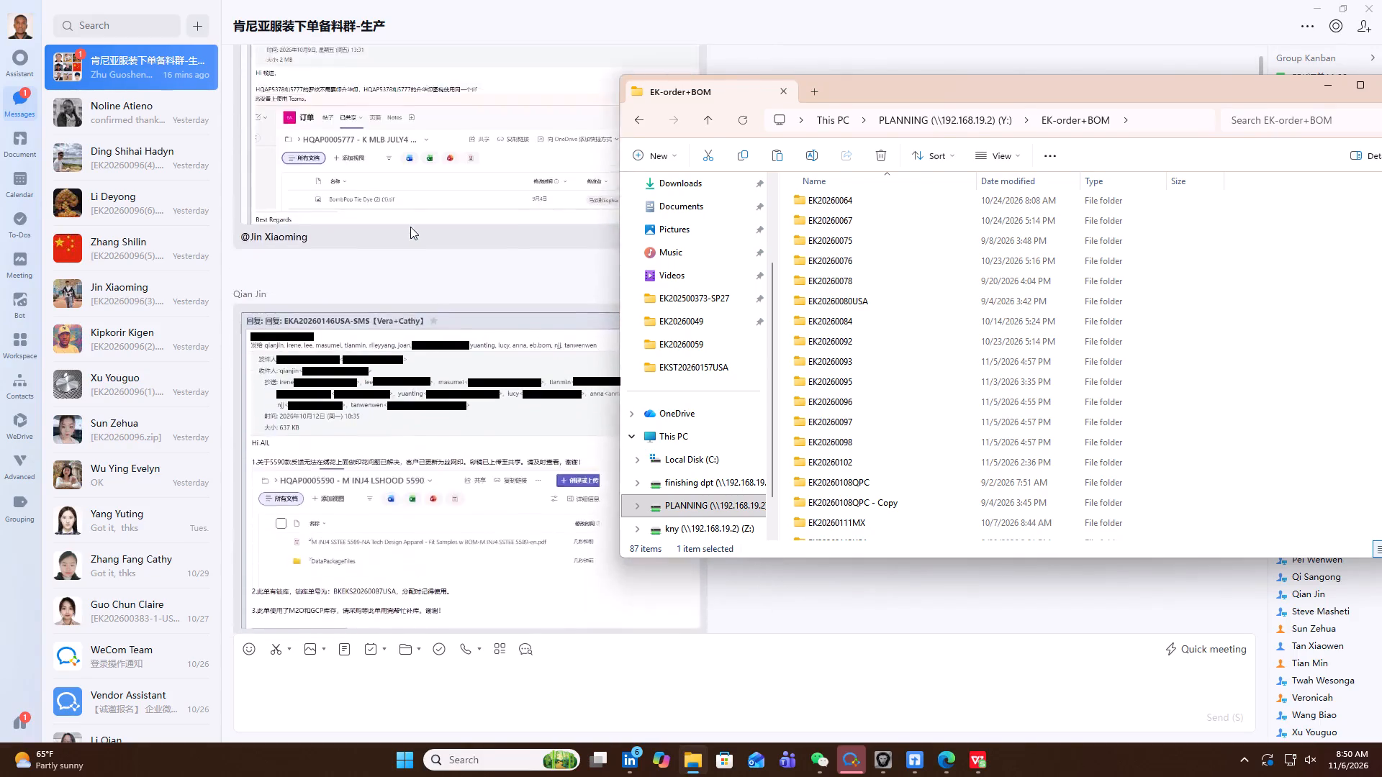
scroll(410, 227, "up", 17)
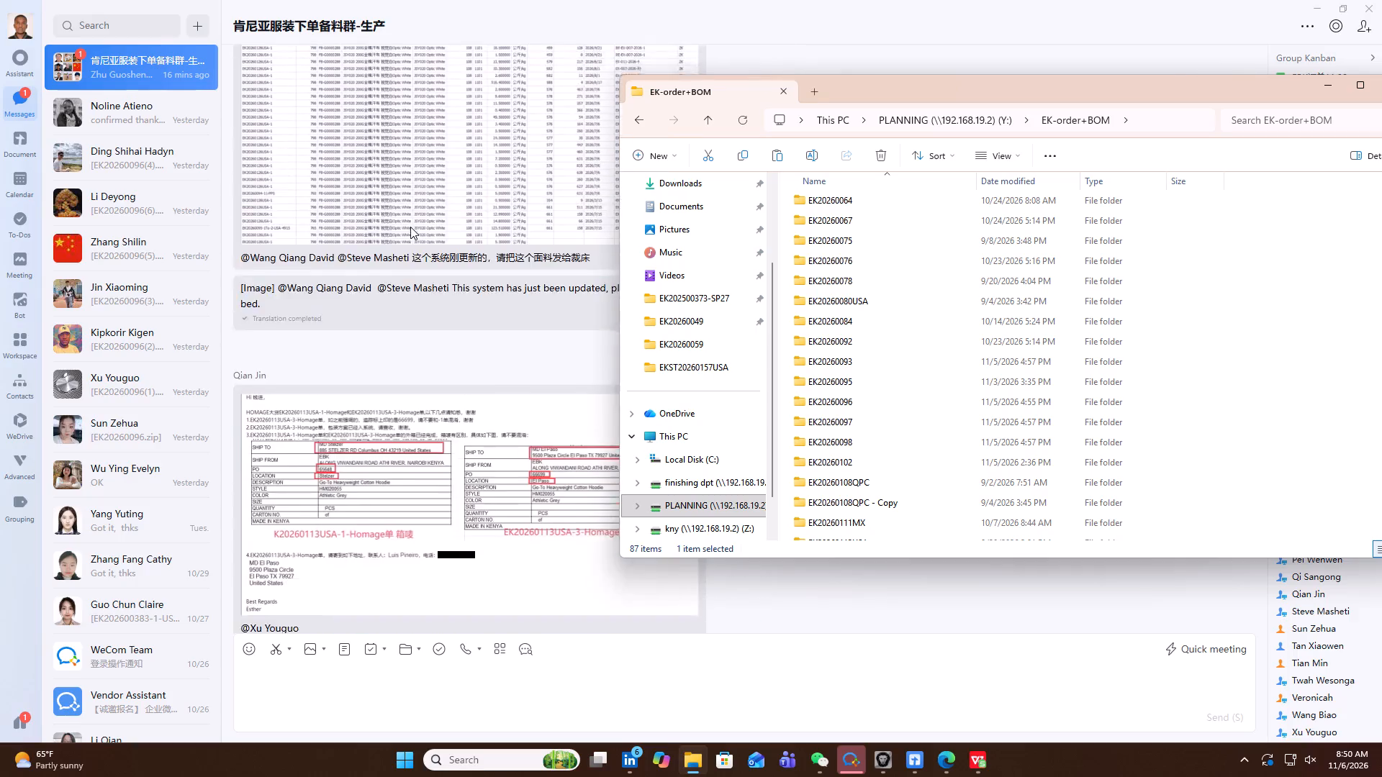
scroll(410, 227, "up", 10)
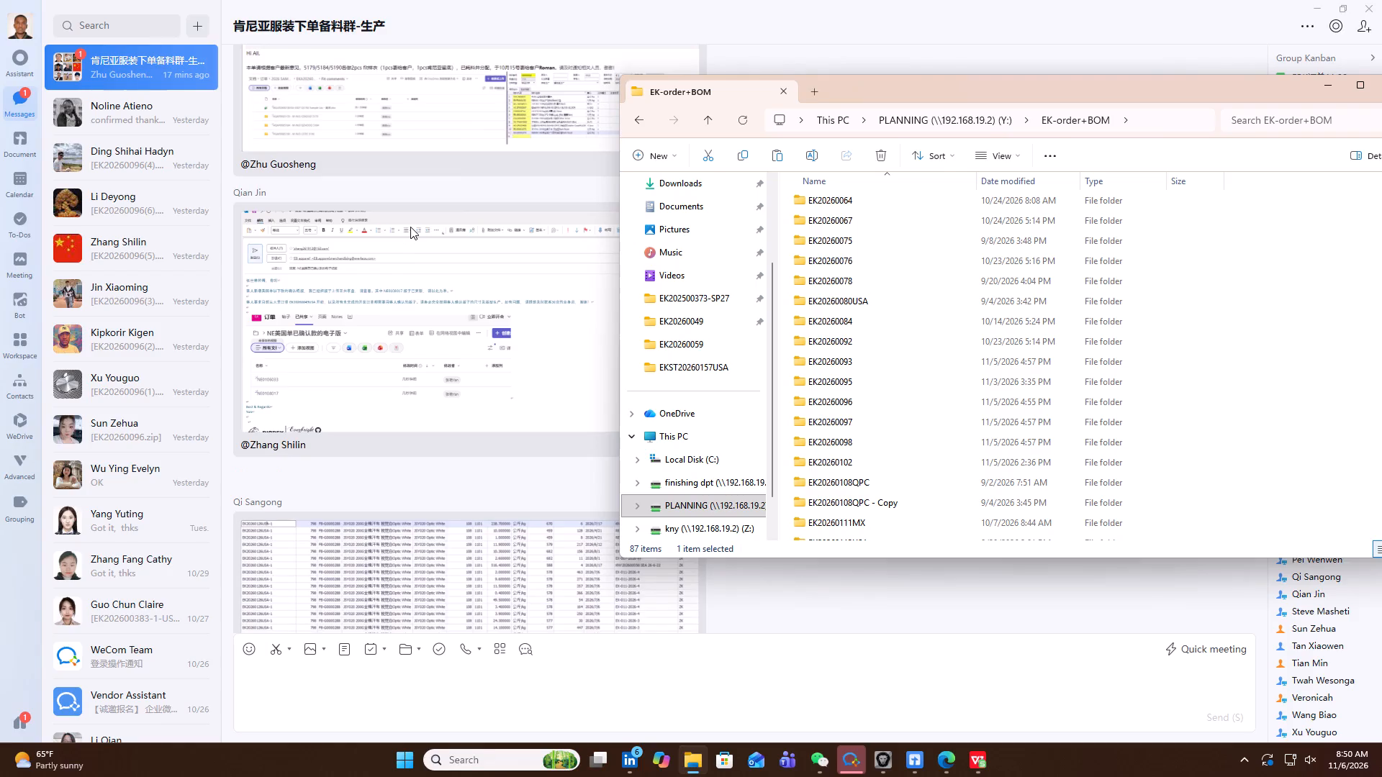
scroll(399, 273, "up", 2)
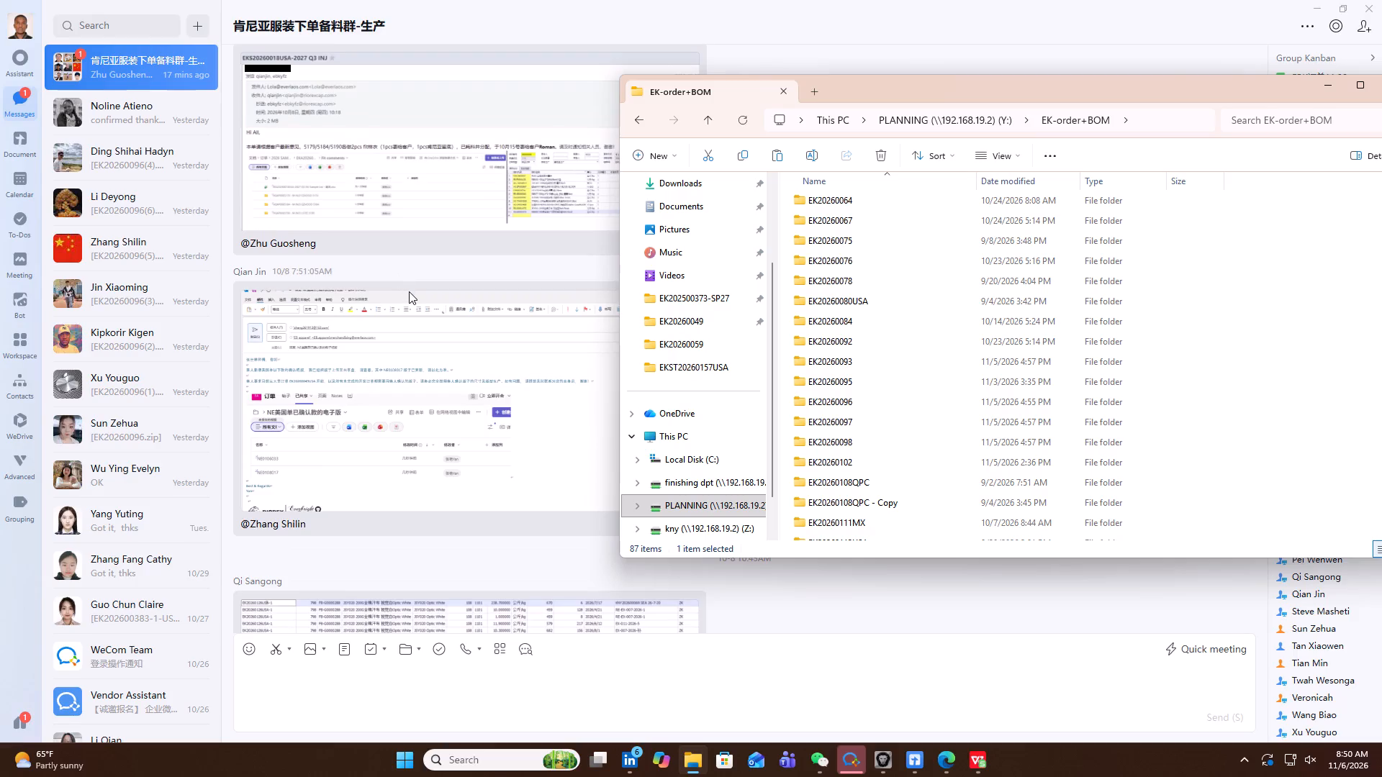
scroll(409, 291, "up", 11)
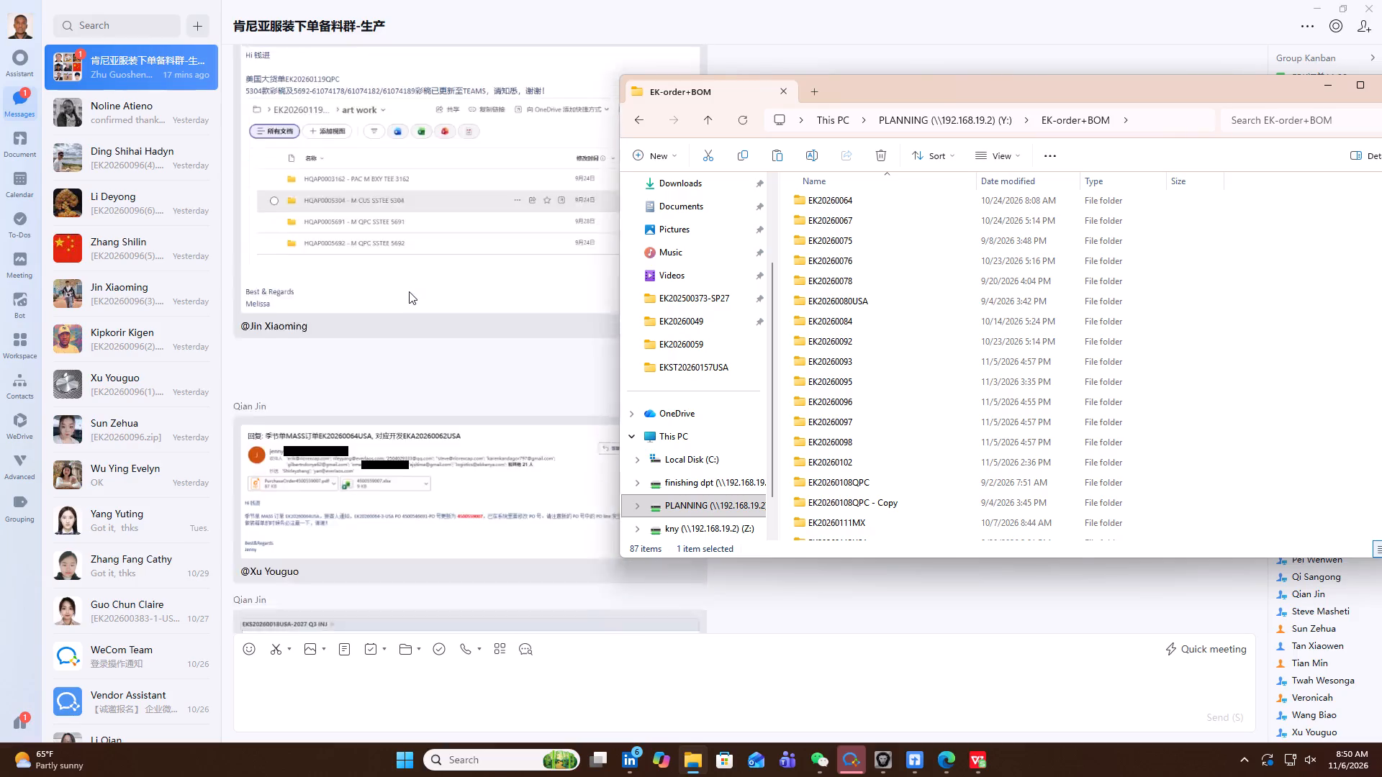
scroll(409, 291, "up", 19)
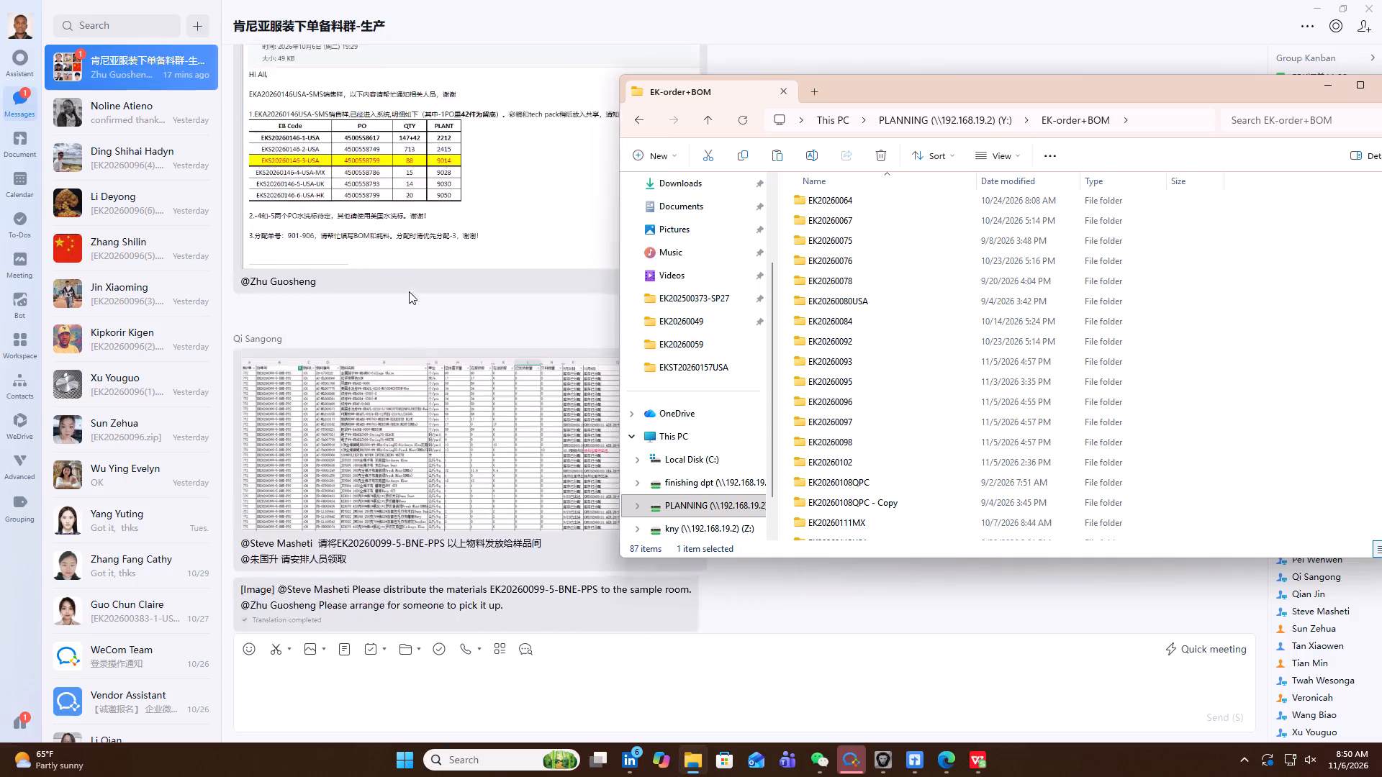
scroll(409, 291, "up", 14)
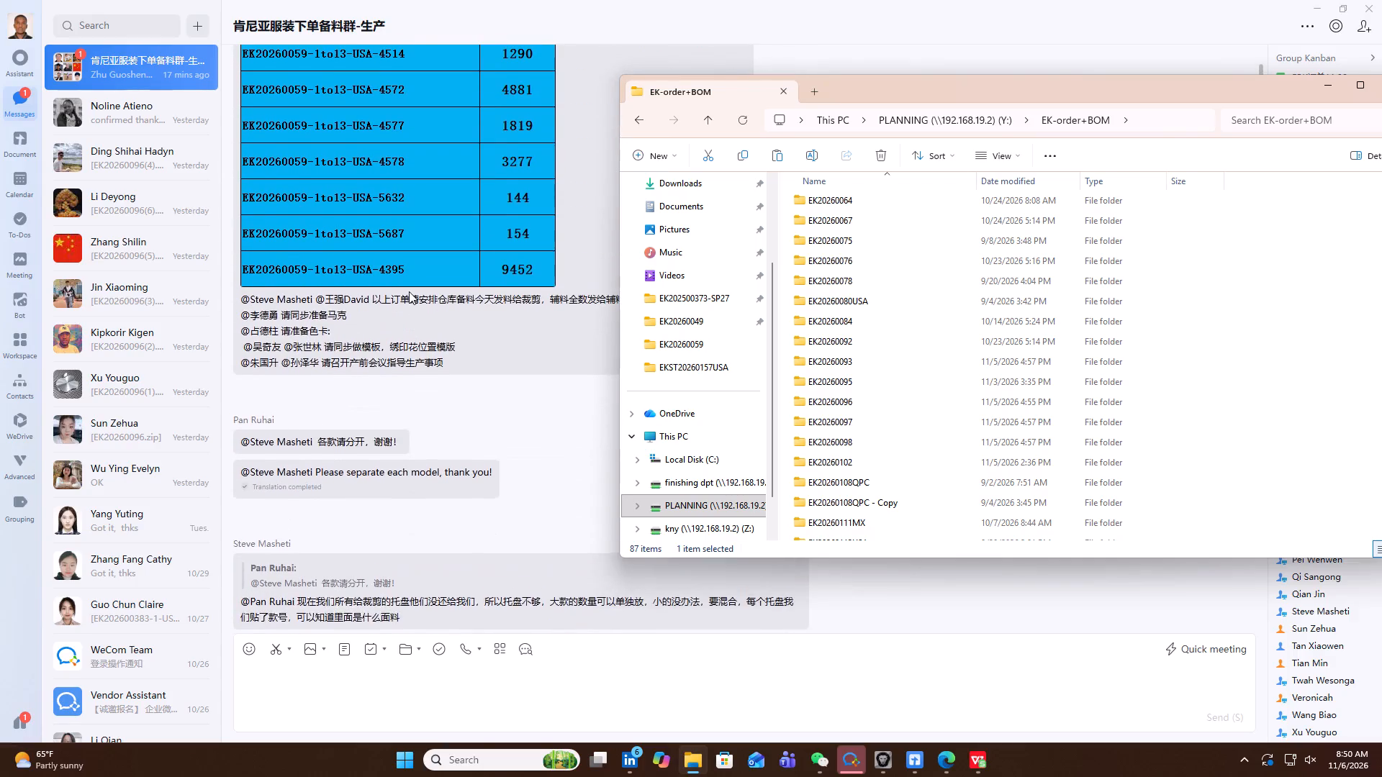
scroll(409, 291, "up", 4)
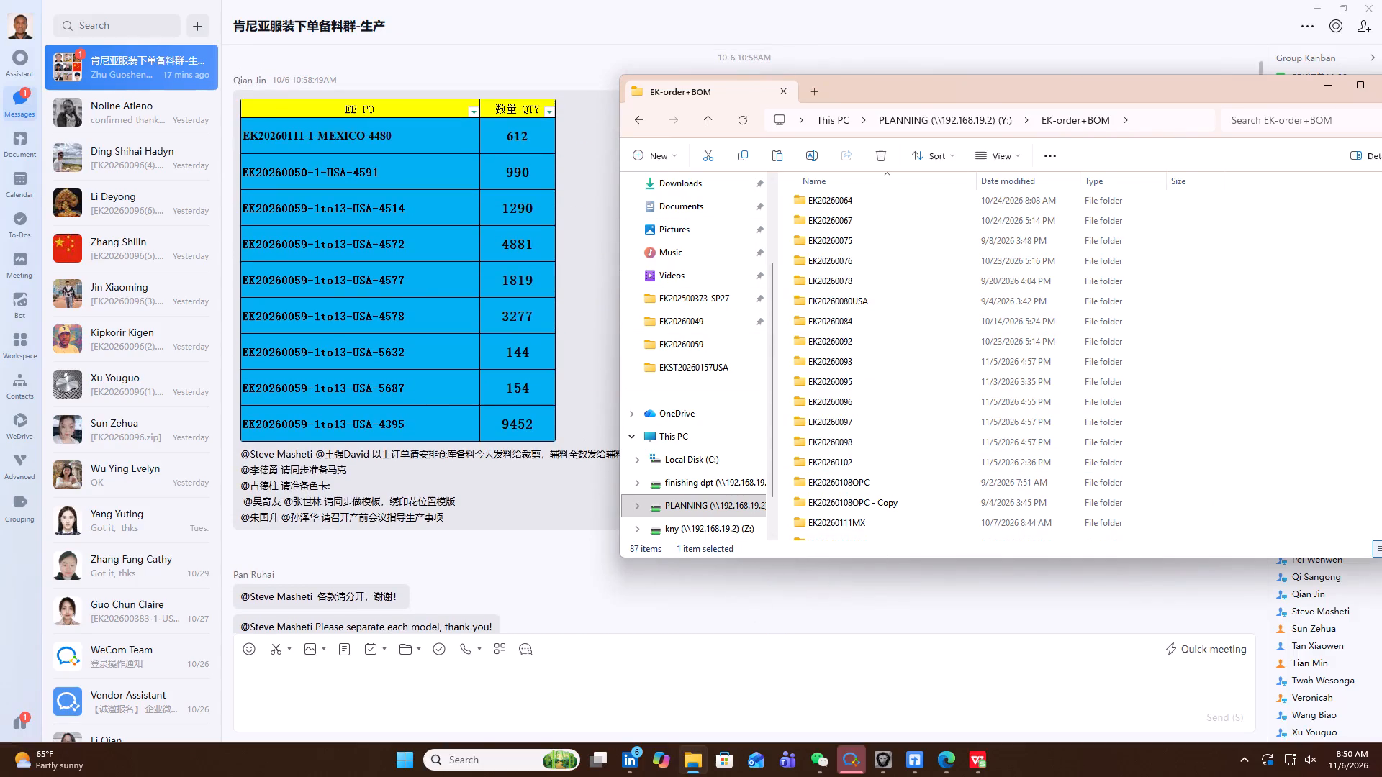
Open the EK20260059 folder and look for the 4514 and 4572 order files listed in the 10/6 post.
scroll(885, 368, "up", 2)
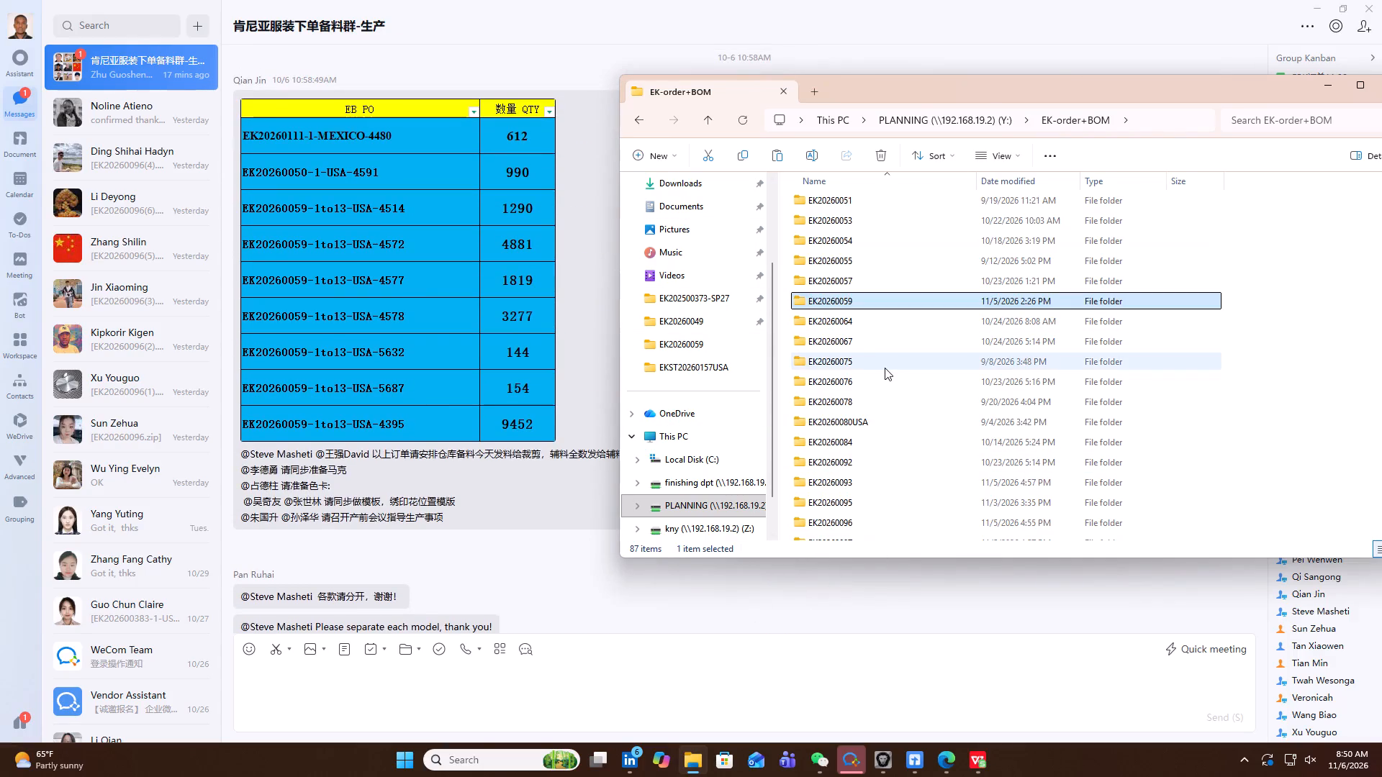
double_click(871, 298)
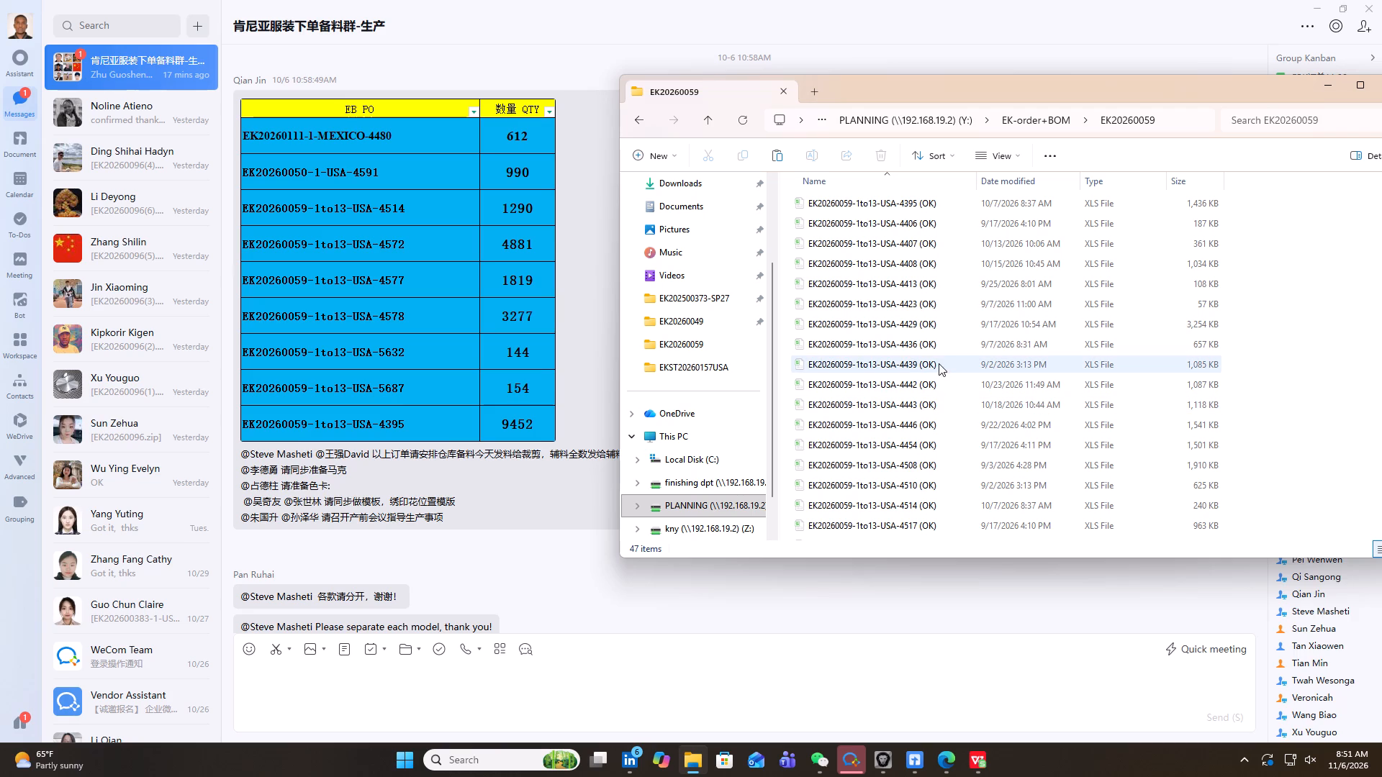
scroll(939, 359, "down", 2)
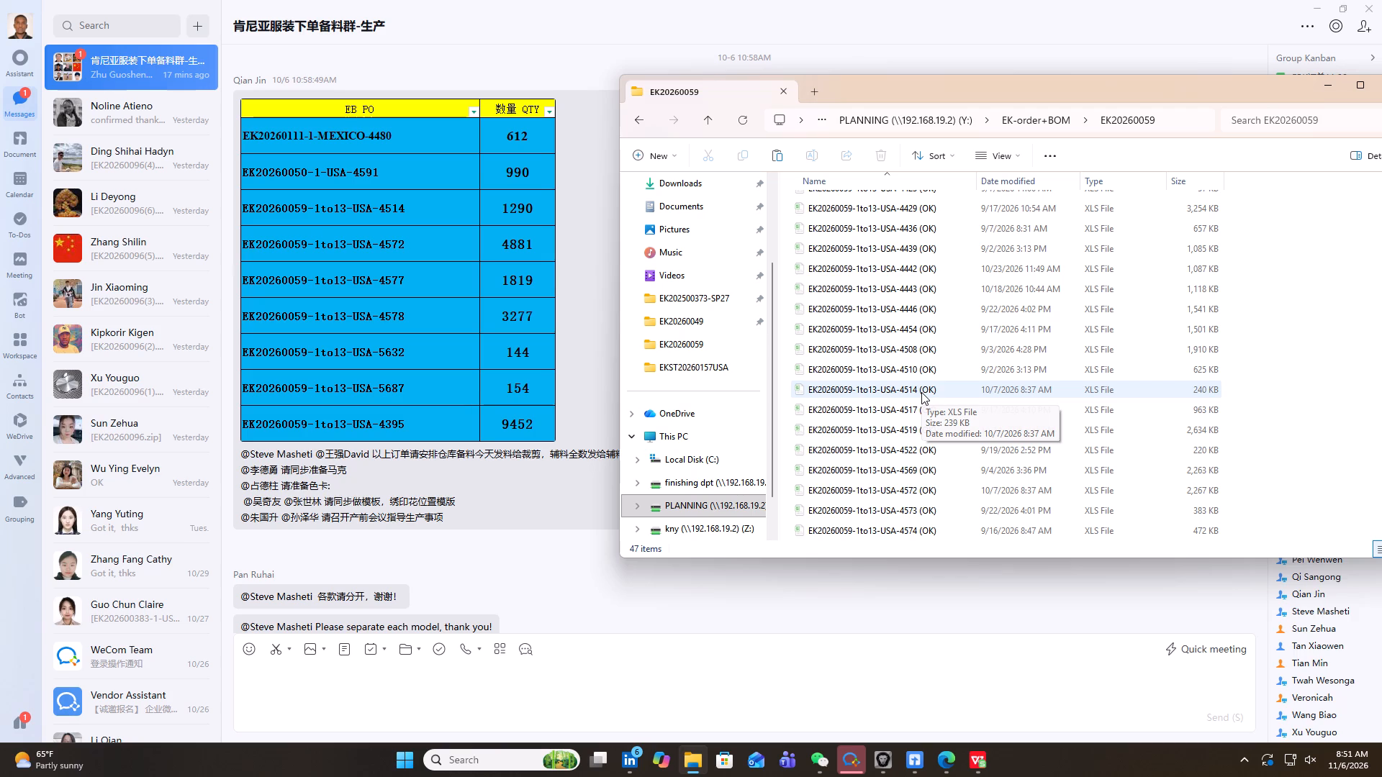
left_click(921, 392)
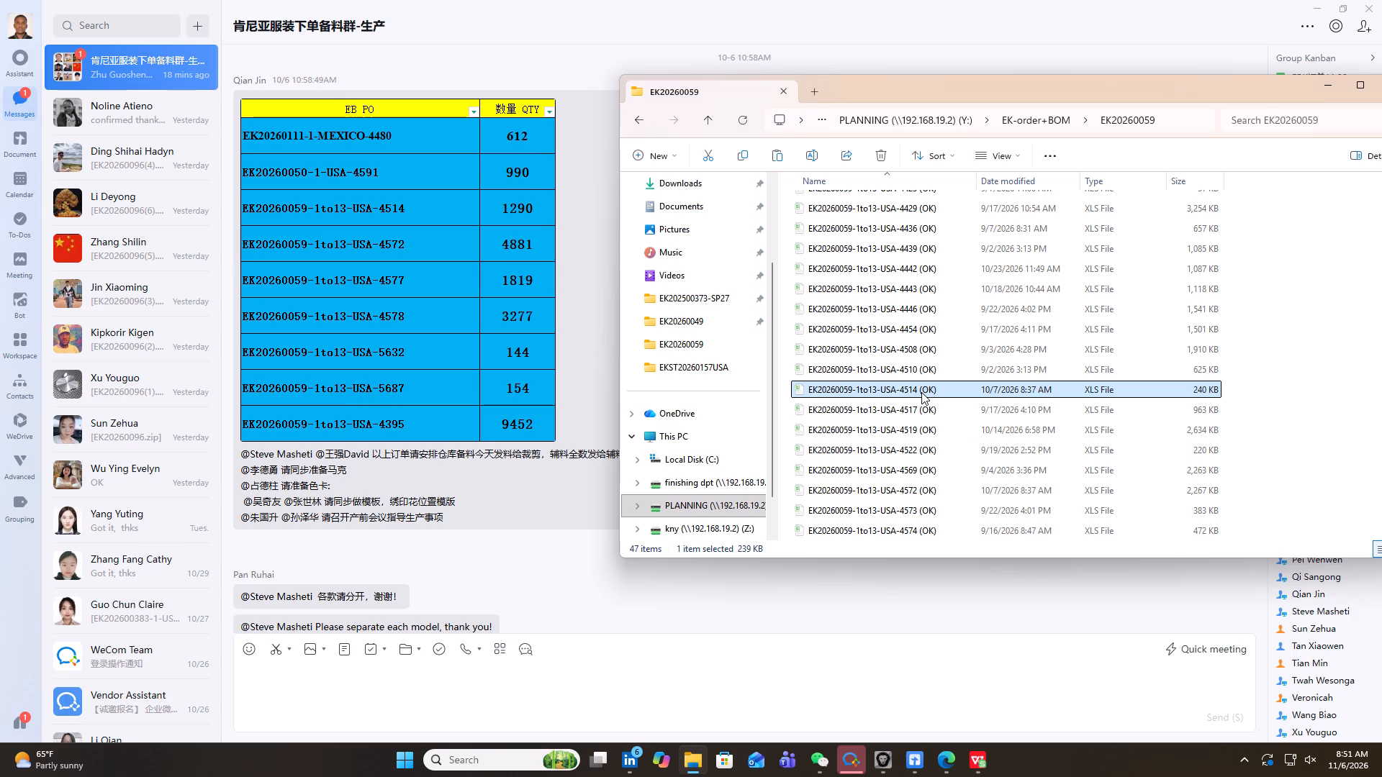
scroll(921, 392, "down", 2)
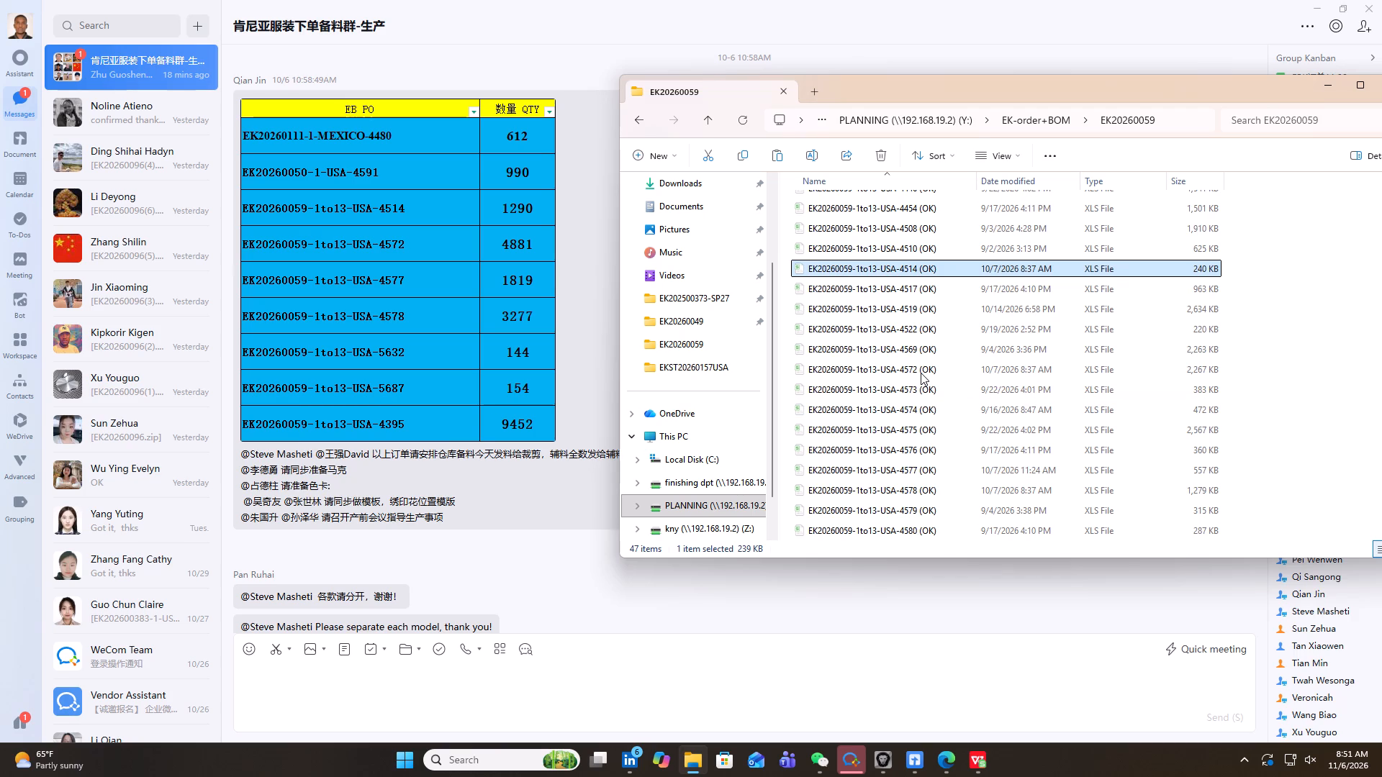
left_click(921, 373)
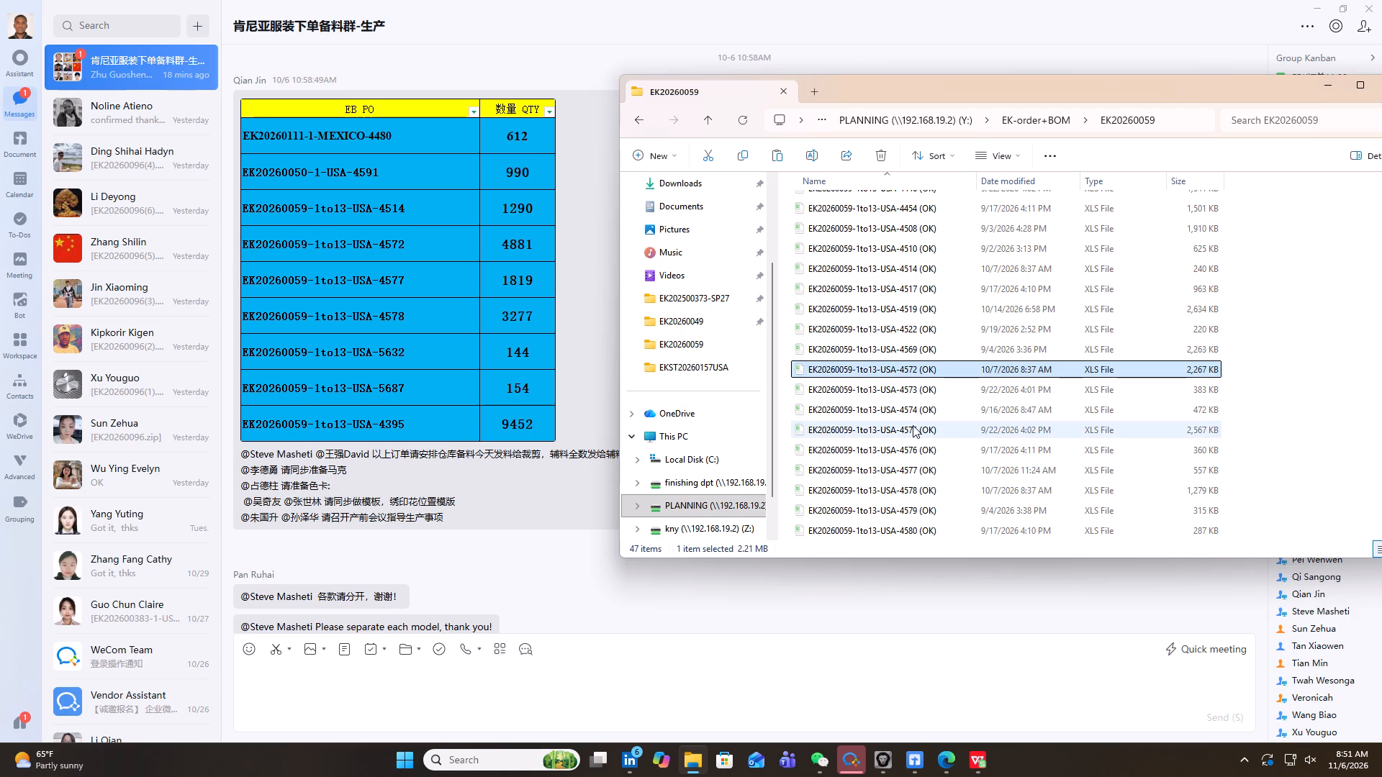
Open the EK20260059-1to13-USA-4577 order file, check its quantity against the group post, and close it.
left_click(923, 477)
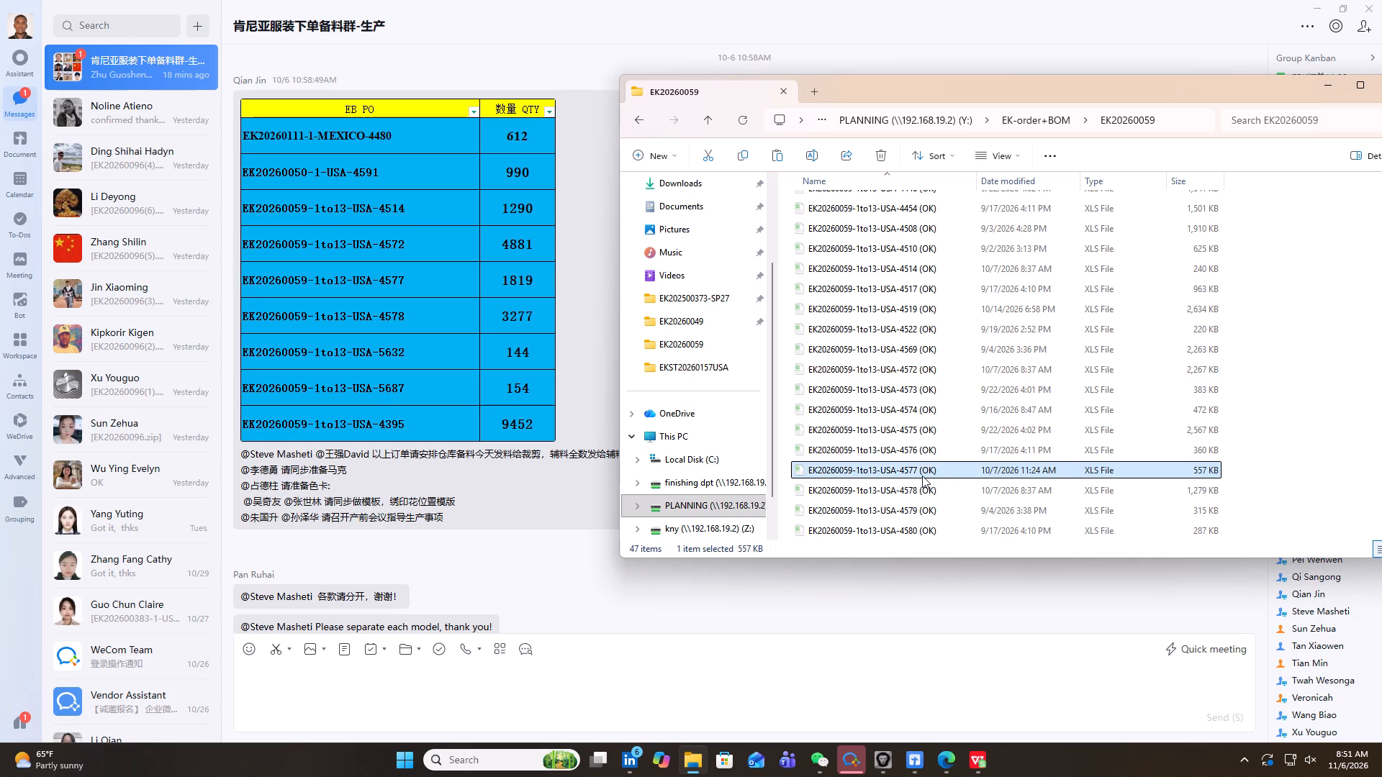
double_click(922, 476)
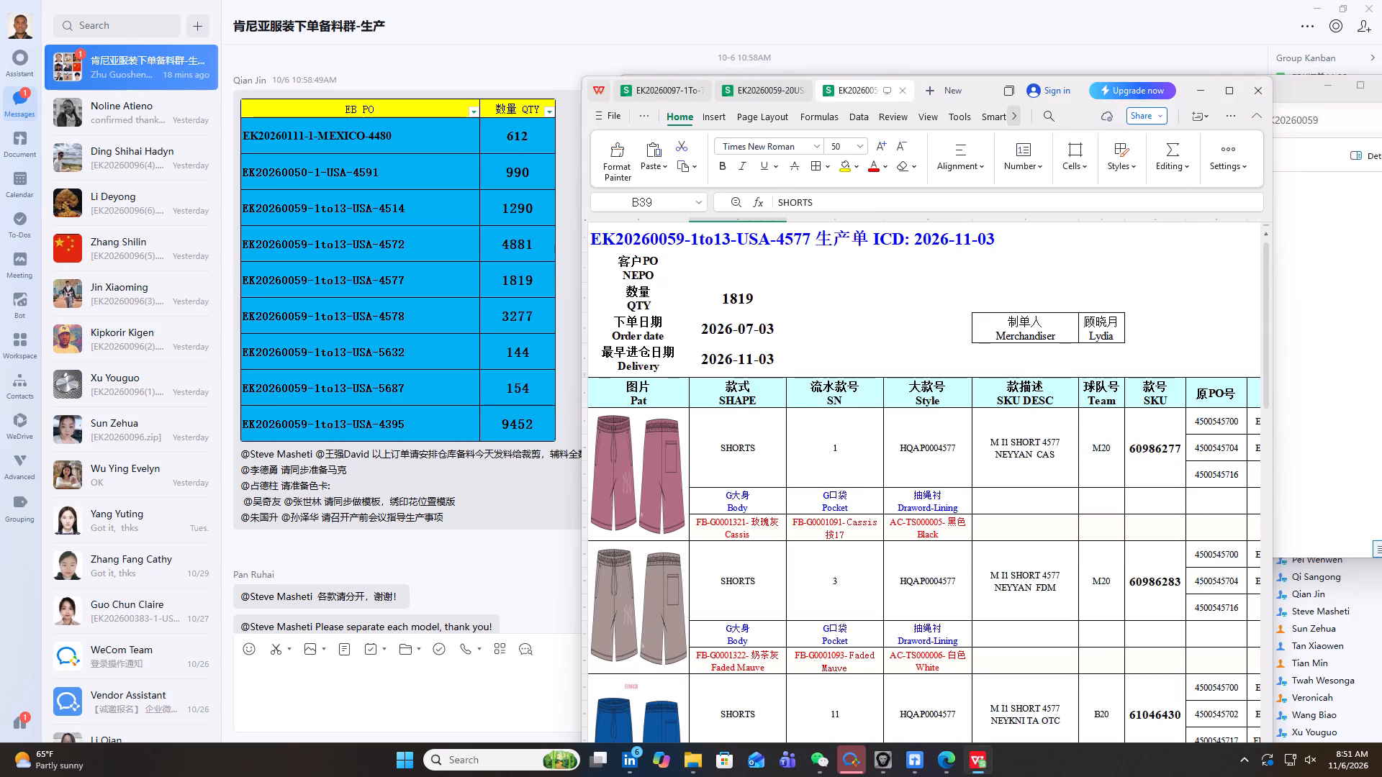
scroll(873, 329, "up", 3)
left_click(903, 91)
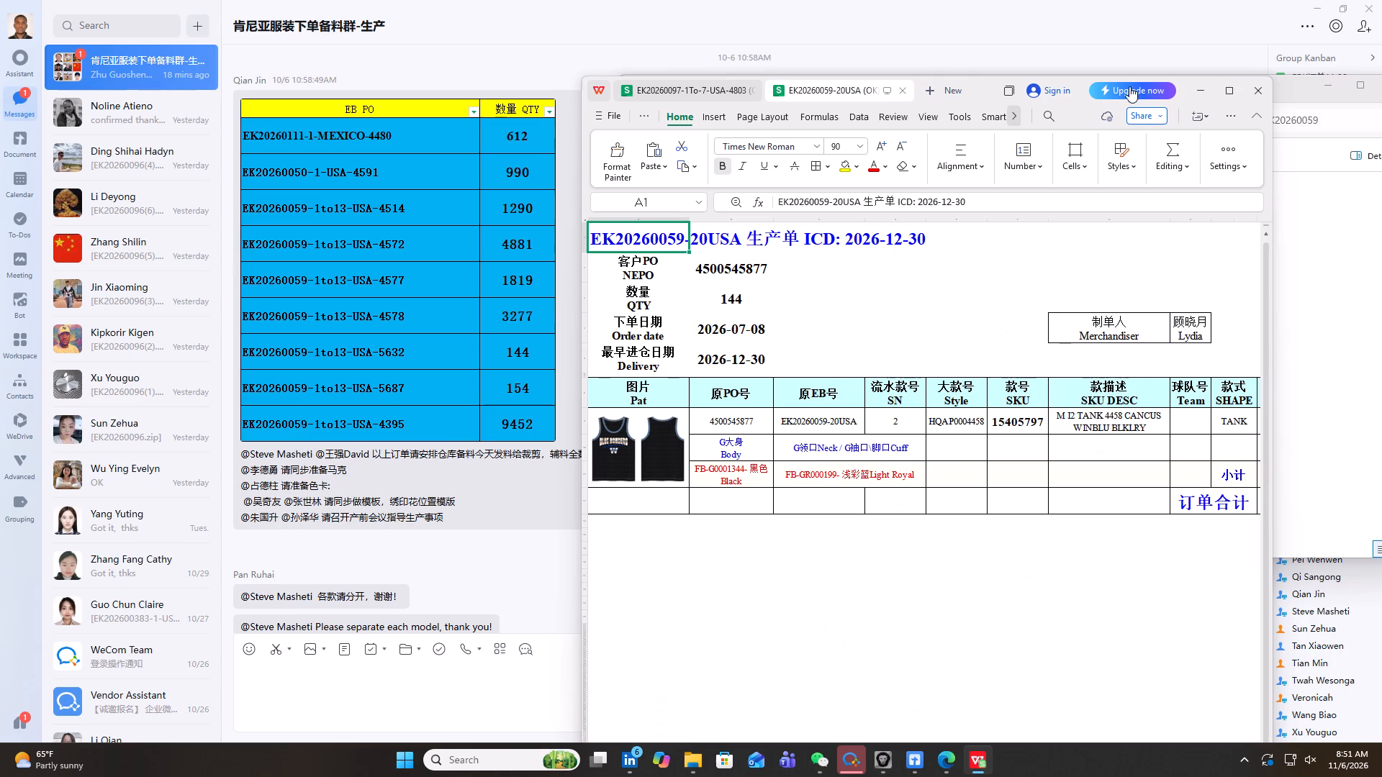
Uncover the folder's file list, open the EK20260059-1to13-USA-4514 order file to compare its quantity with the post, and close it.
left_click_drag(977, 85, 1010, 394)
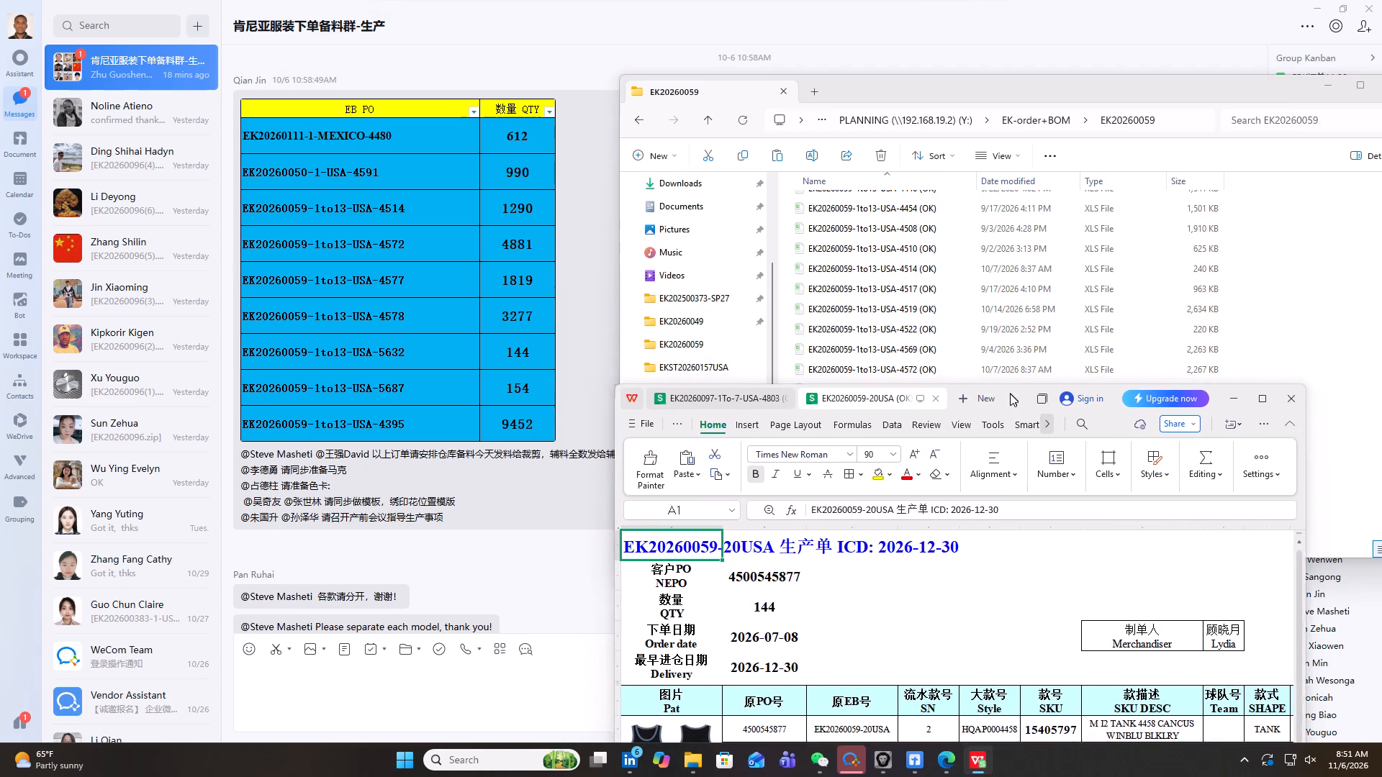
left_click_drag(1010, 394, 1028, 433)
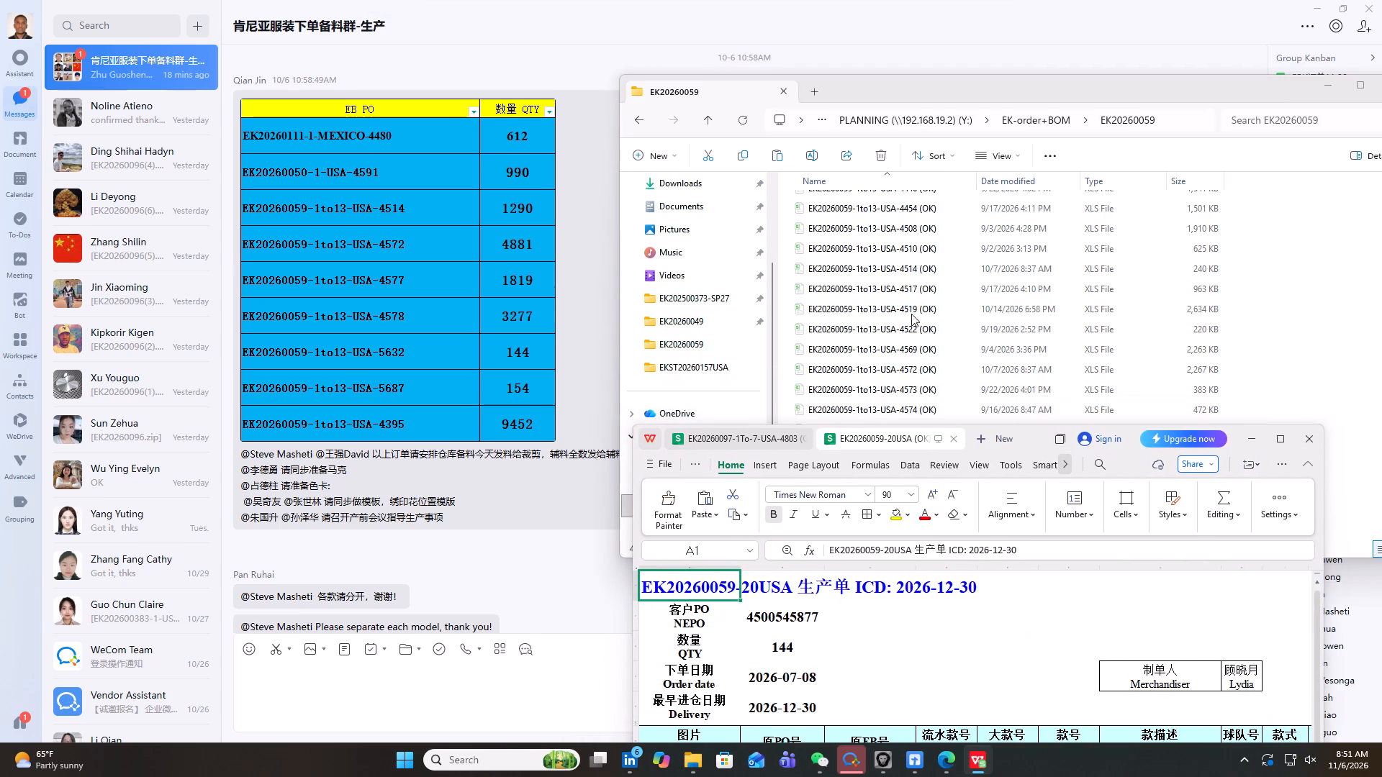
double_click(907, 265)
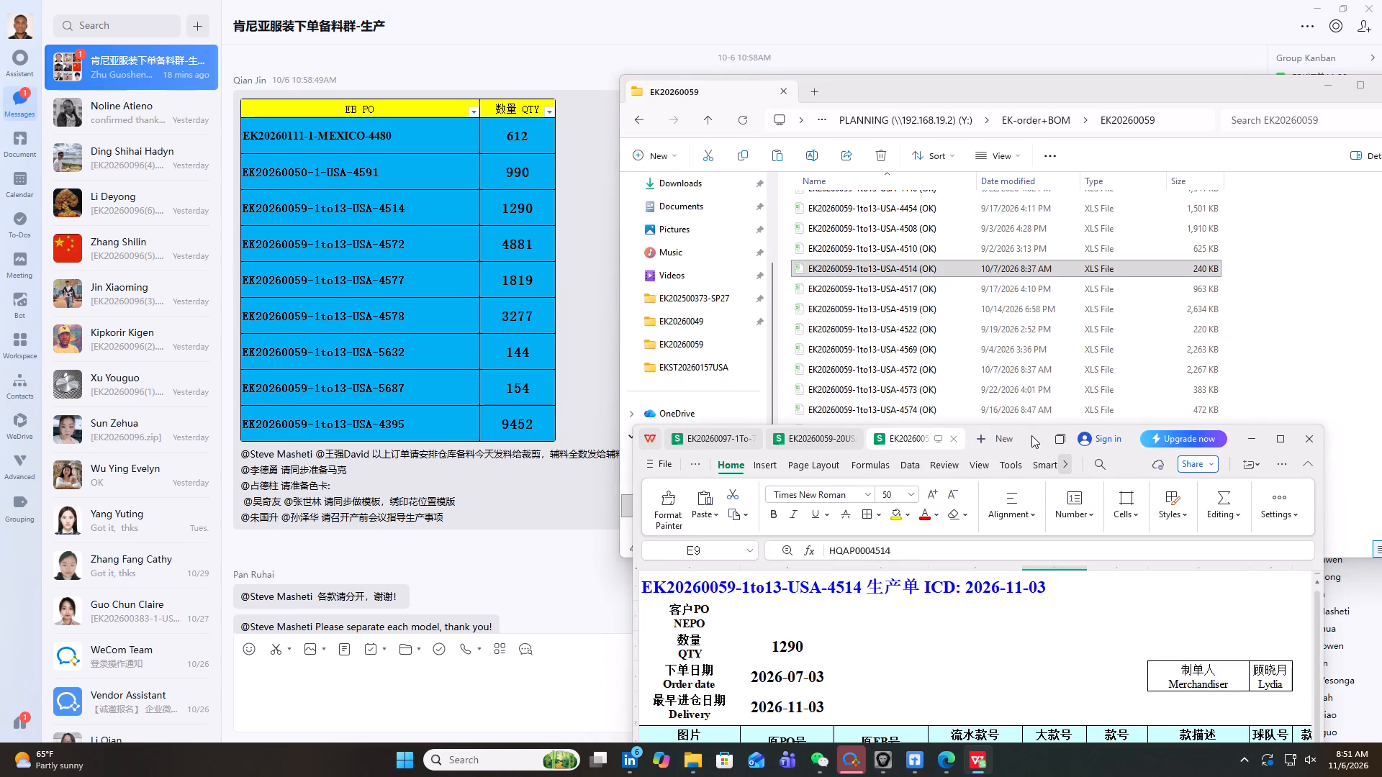
left_click_drag(1031, 435, 1051, 319)
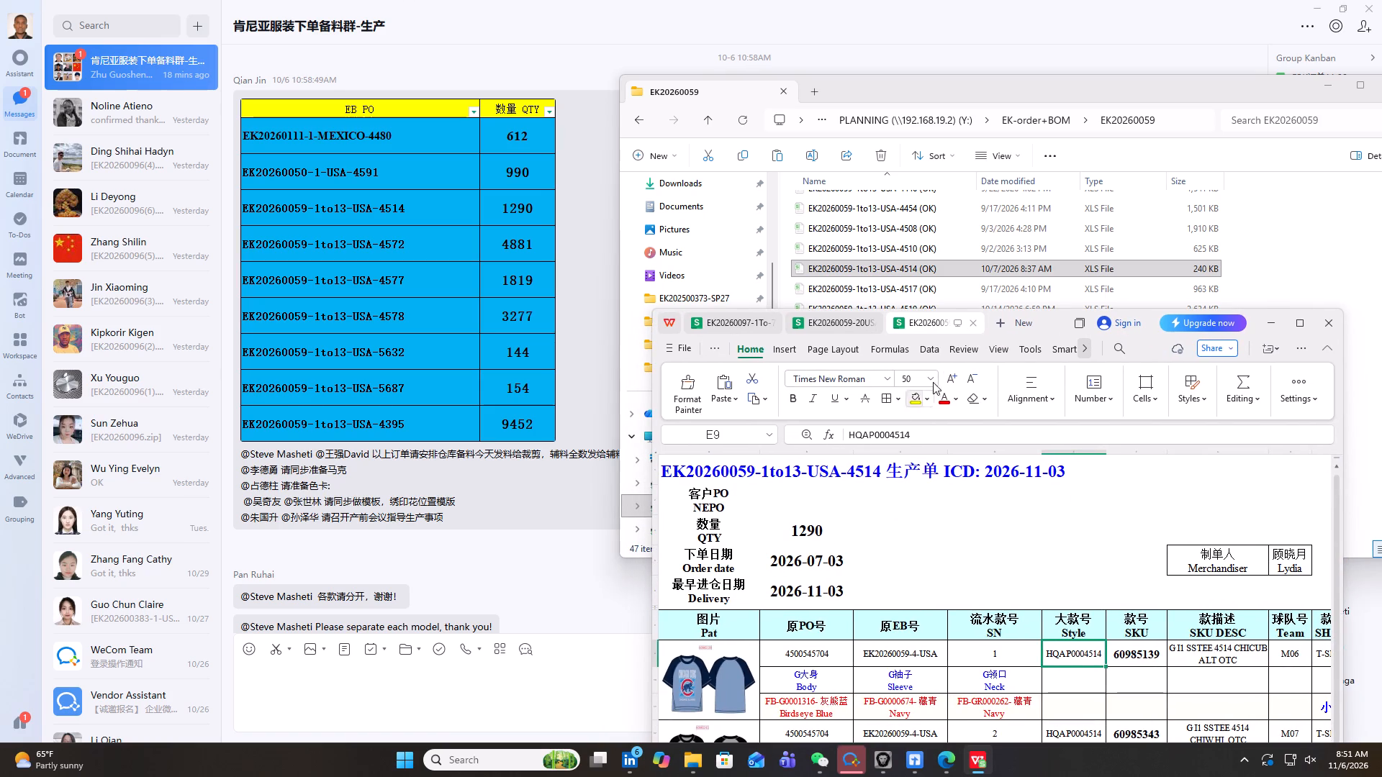
left_click(974, 325)
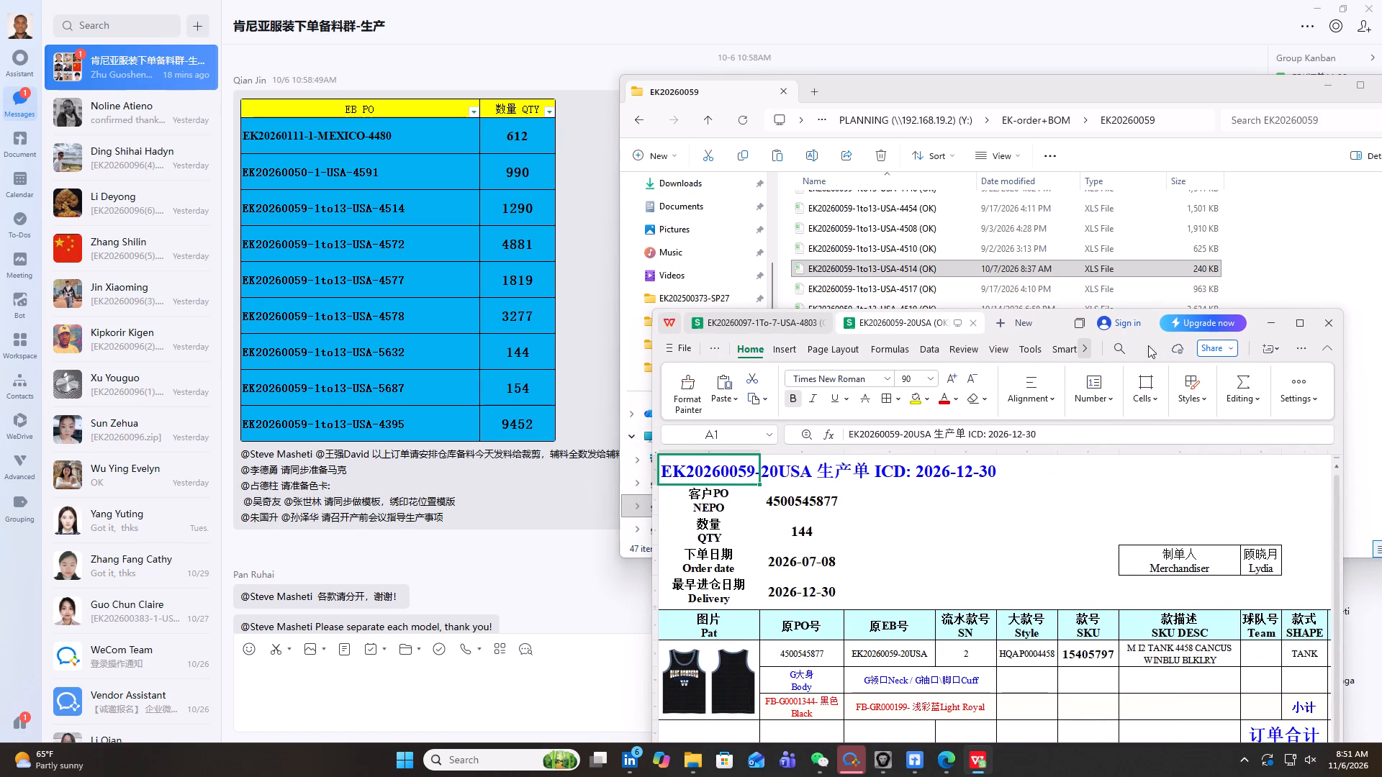
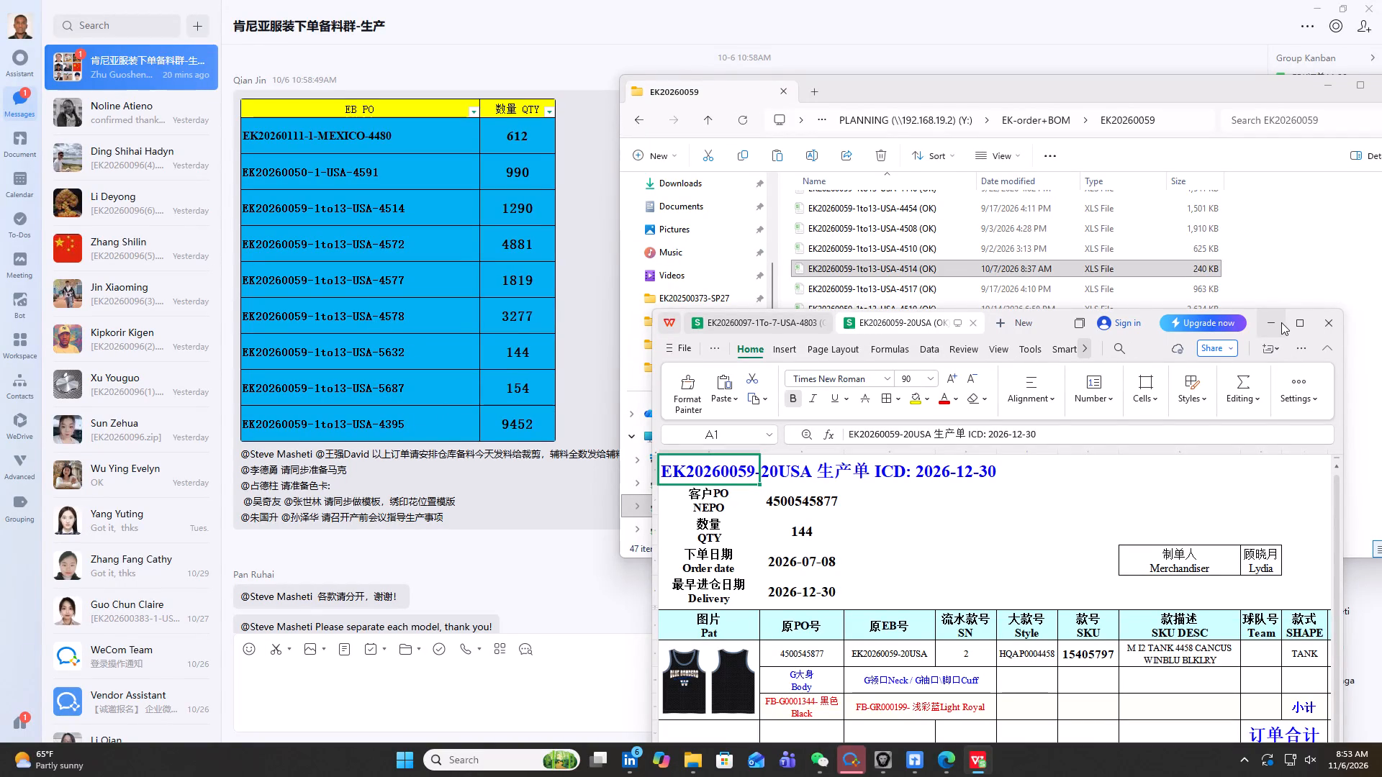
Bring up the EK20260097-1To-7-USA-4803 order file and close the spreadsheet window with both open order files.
left_click(752, 317)
scroll(923, 522, "up", 3)
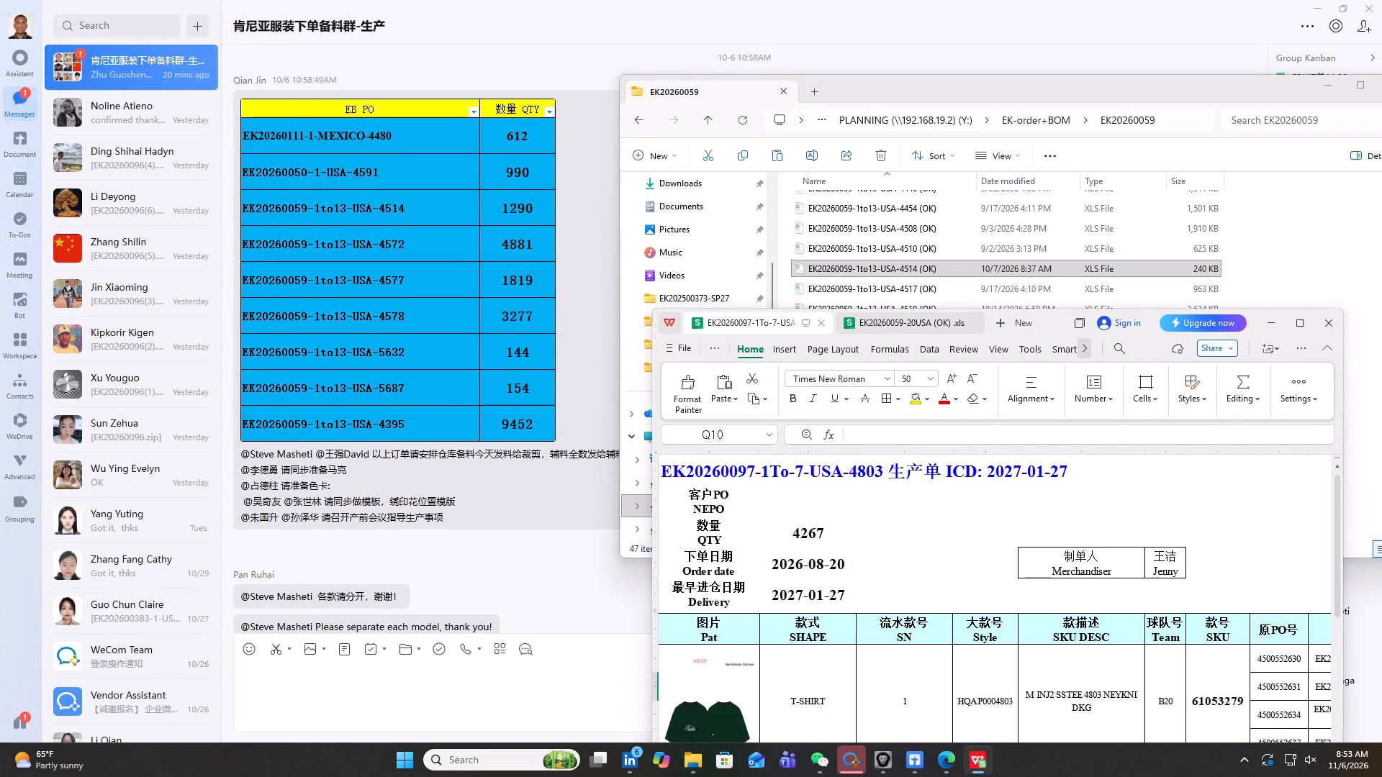
left_click(1328, 325)
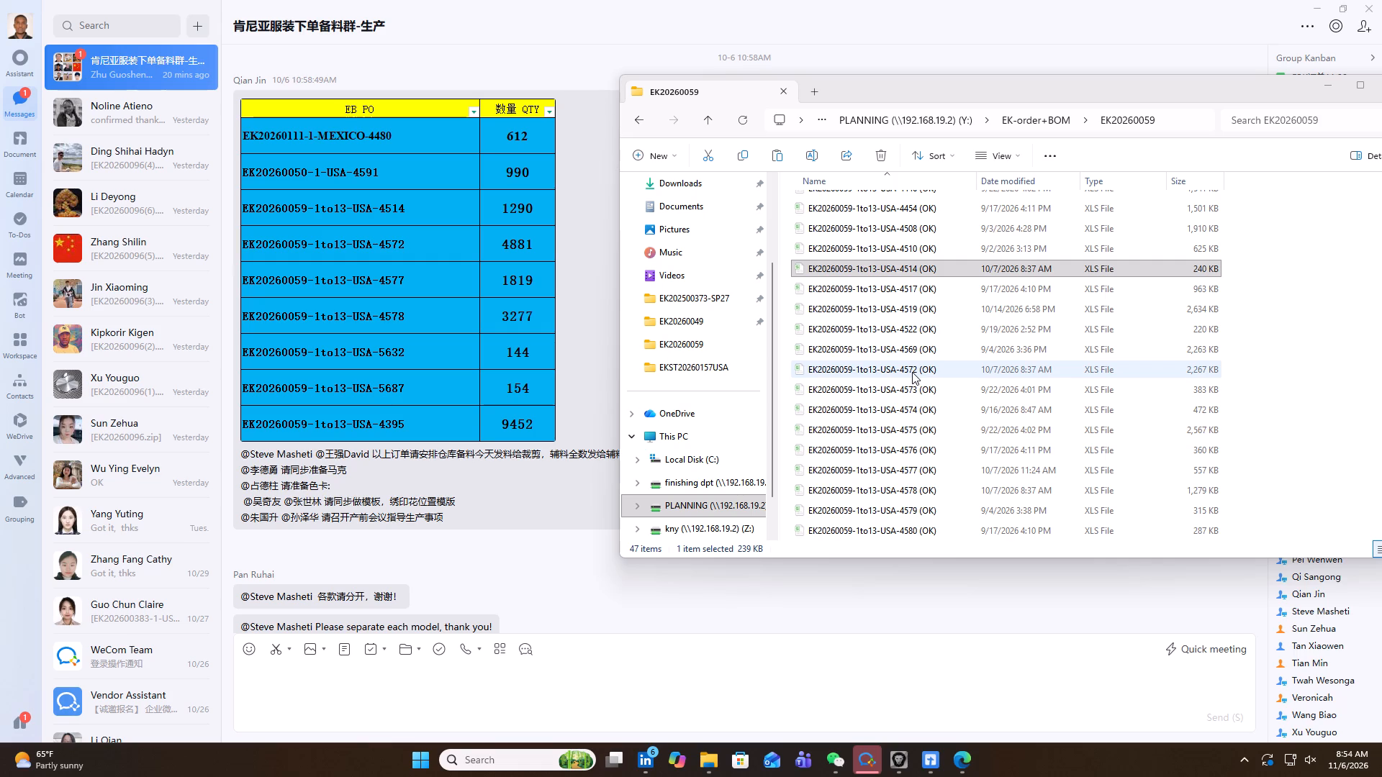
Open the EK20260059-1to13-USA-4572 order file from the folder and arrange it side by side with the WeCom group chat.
double_click(912, 372)
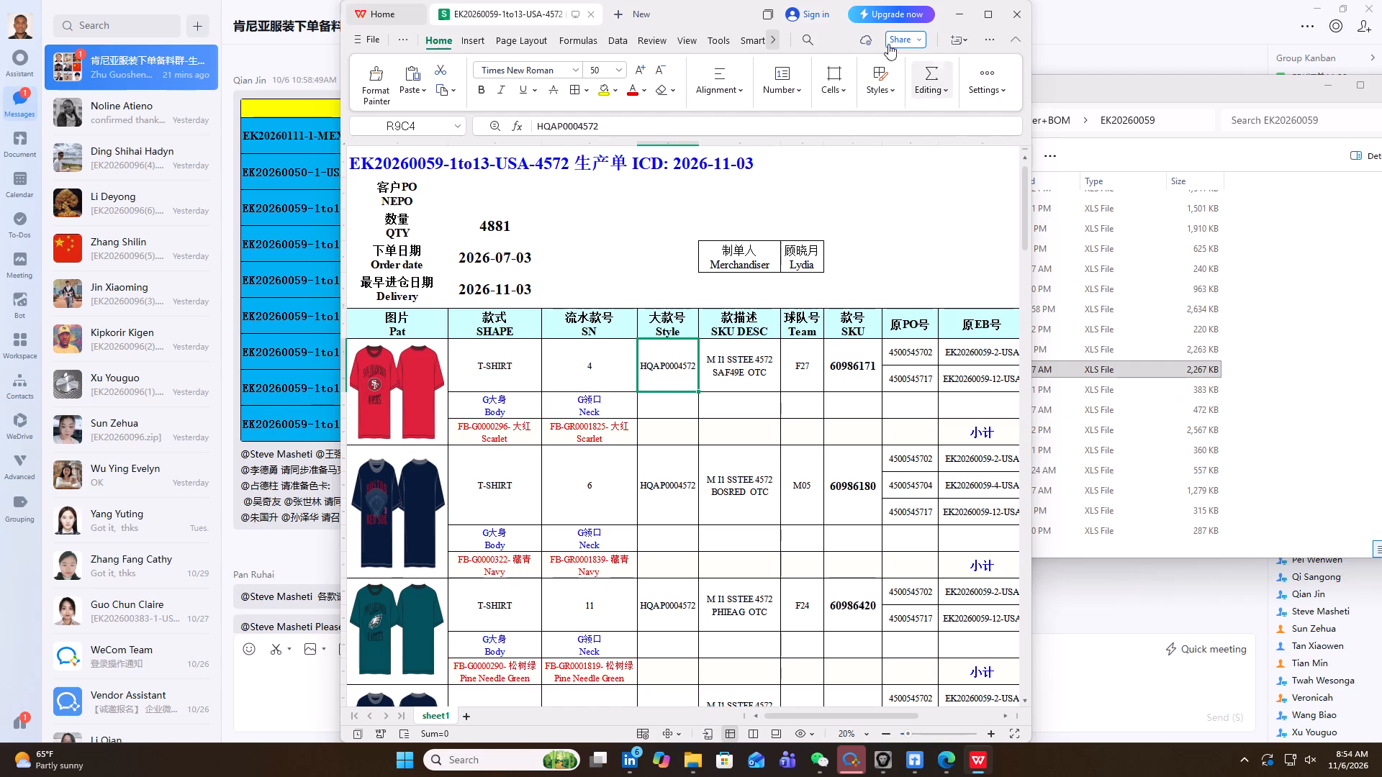
left_click_drag(718, 6, 859, 55)
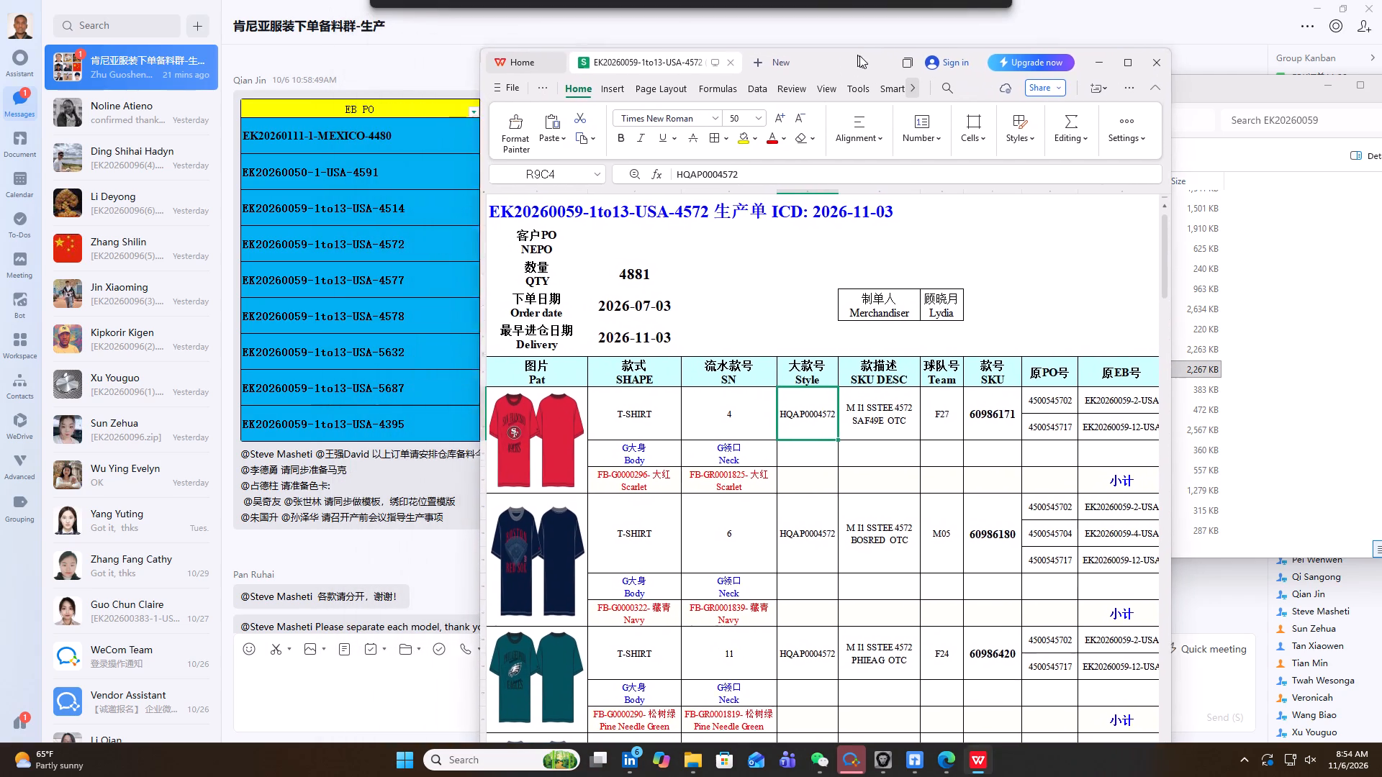
left_click_drag(859, 55, 970, 73)
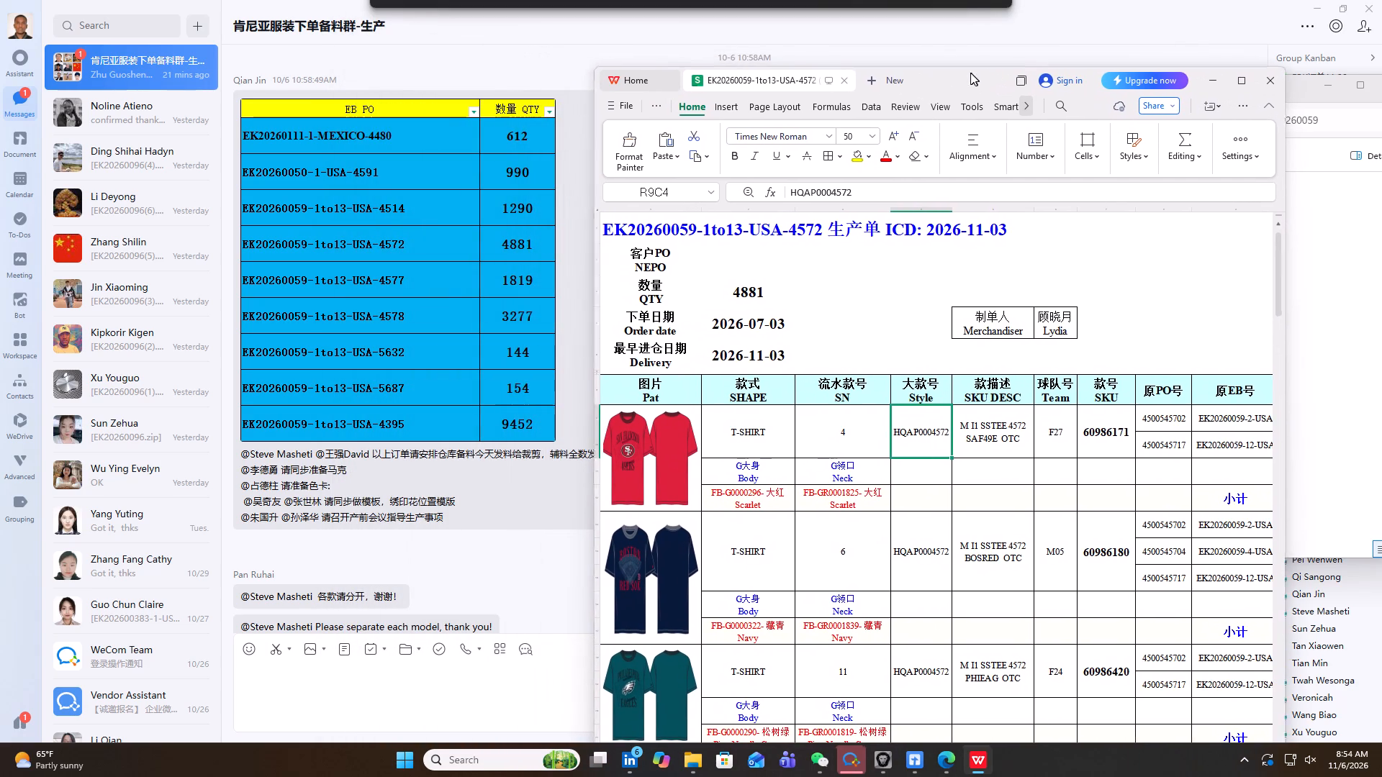
left_click_drag(970, 73, 963, 64)
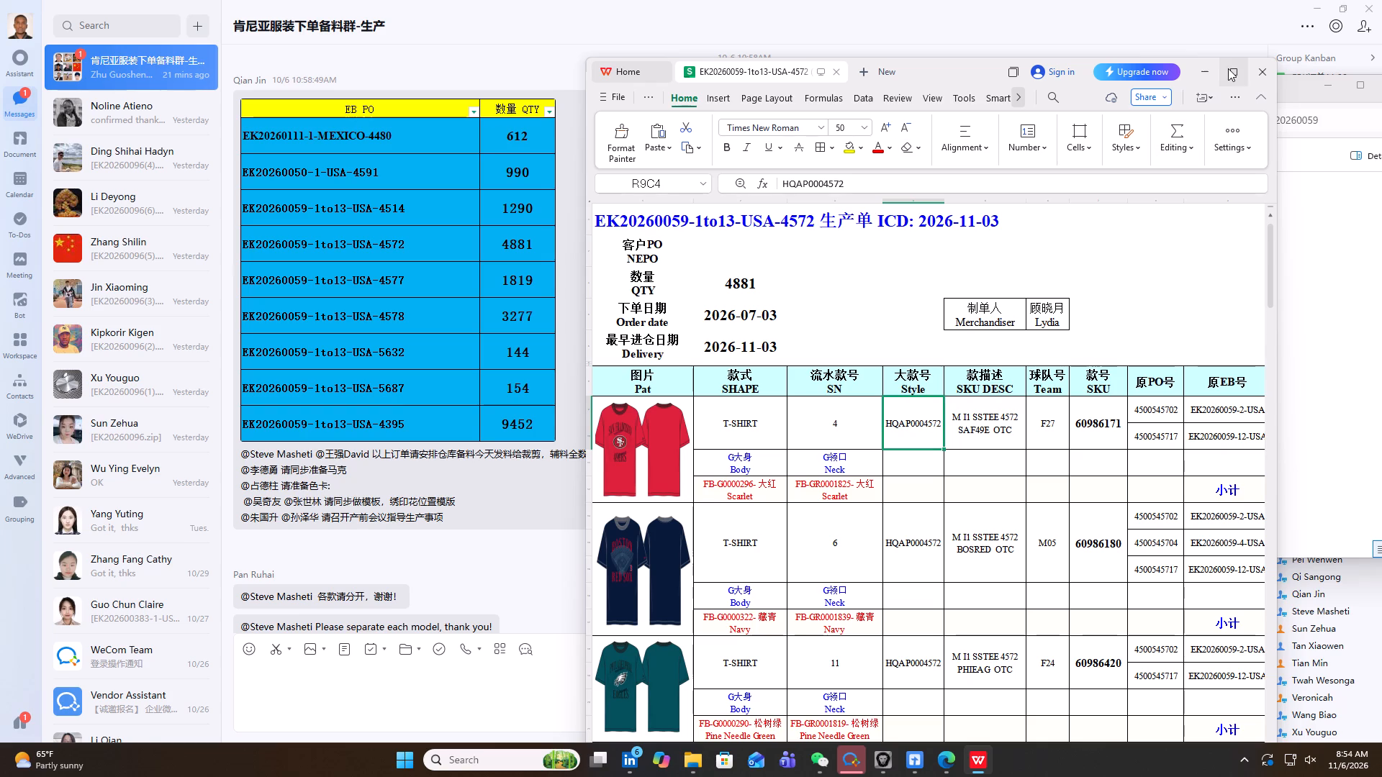
left_click(1168, 165)
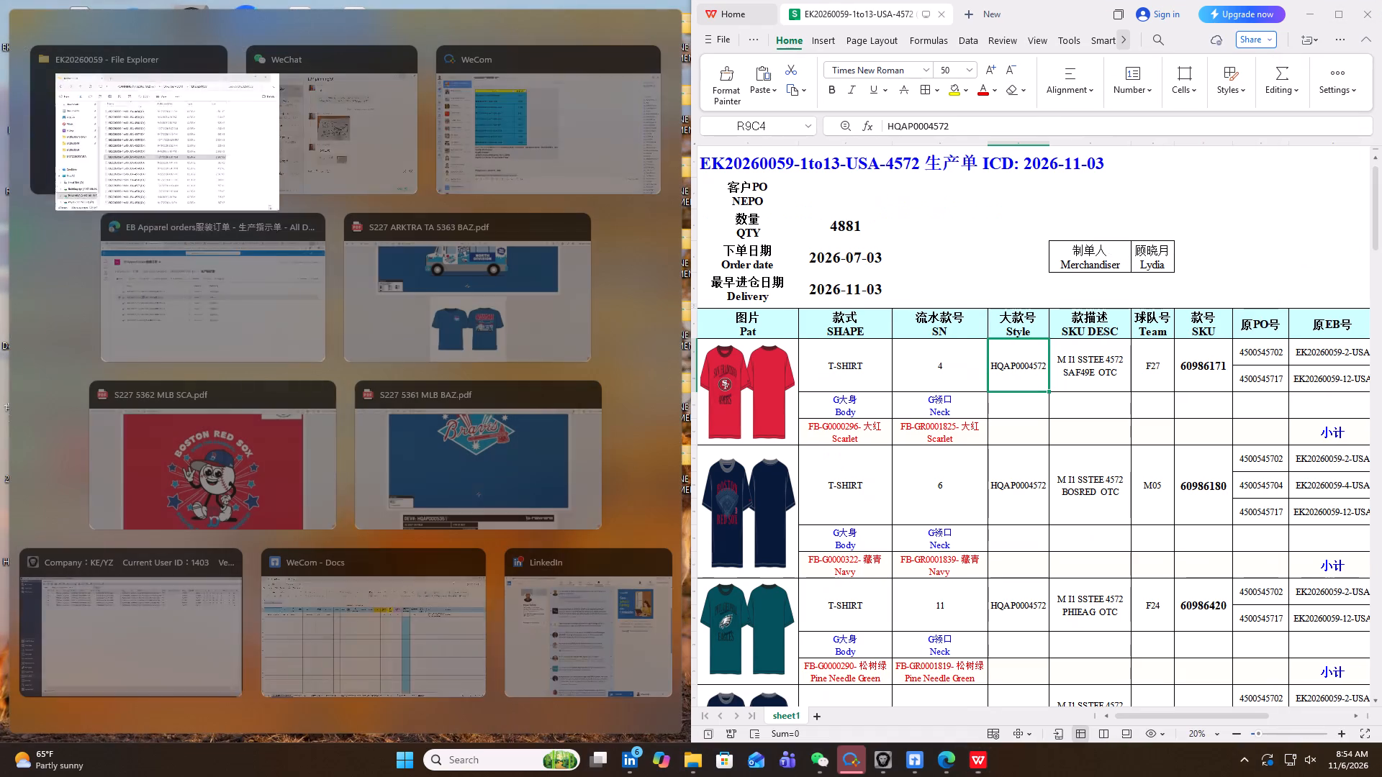
left_click(456, 122)
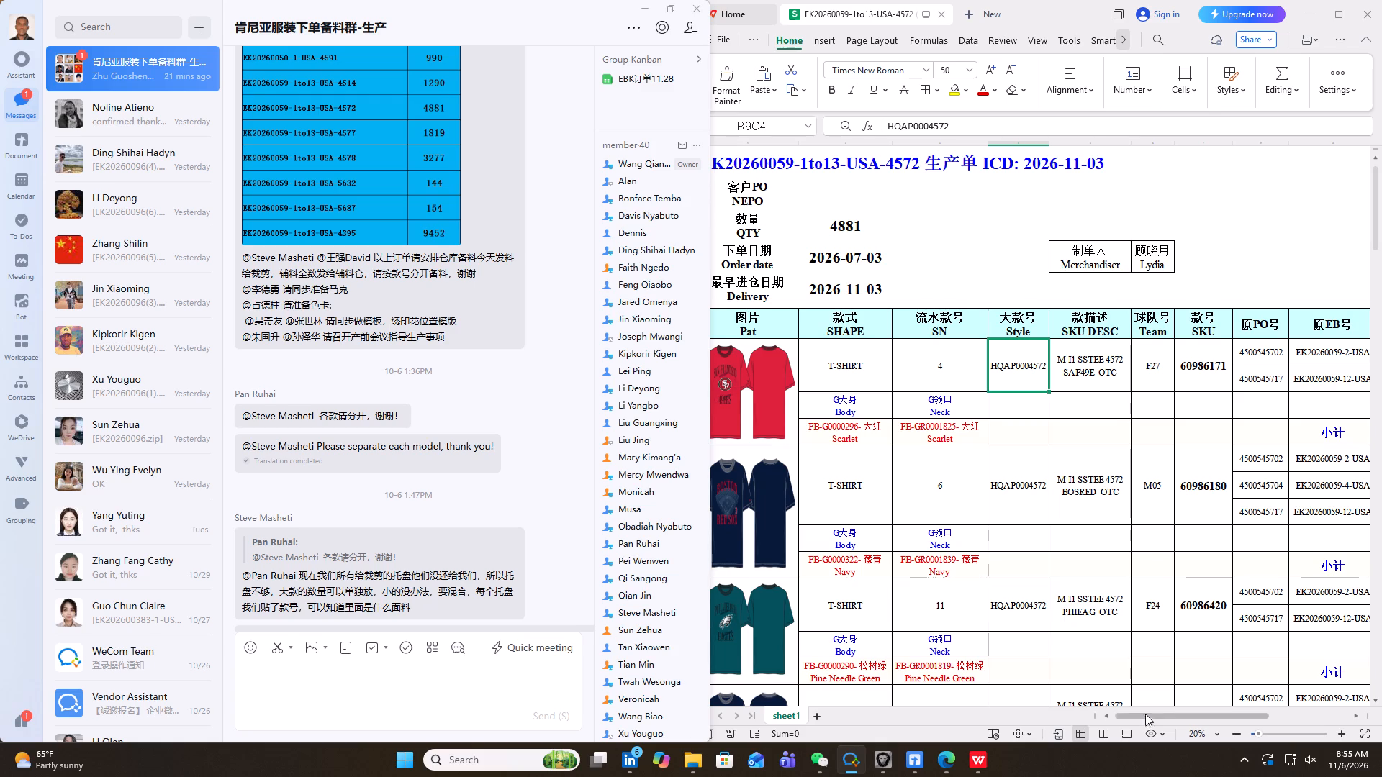
Examine the 4572 order sheet's send date and size breakdown and compare its quantity with the 10/6 group post.
left_click_drag(1145, 714, 1355, 731)
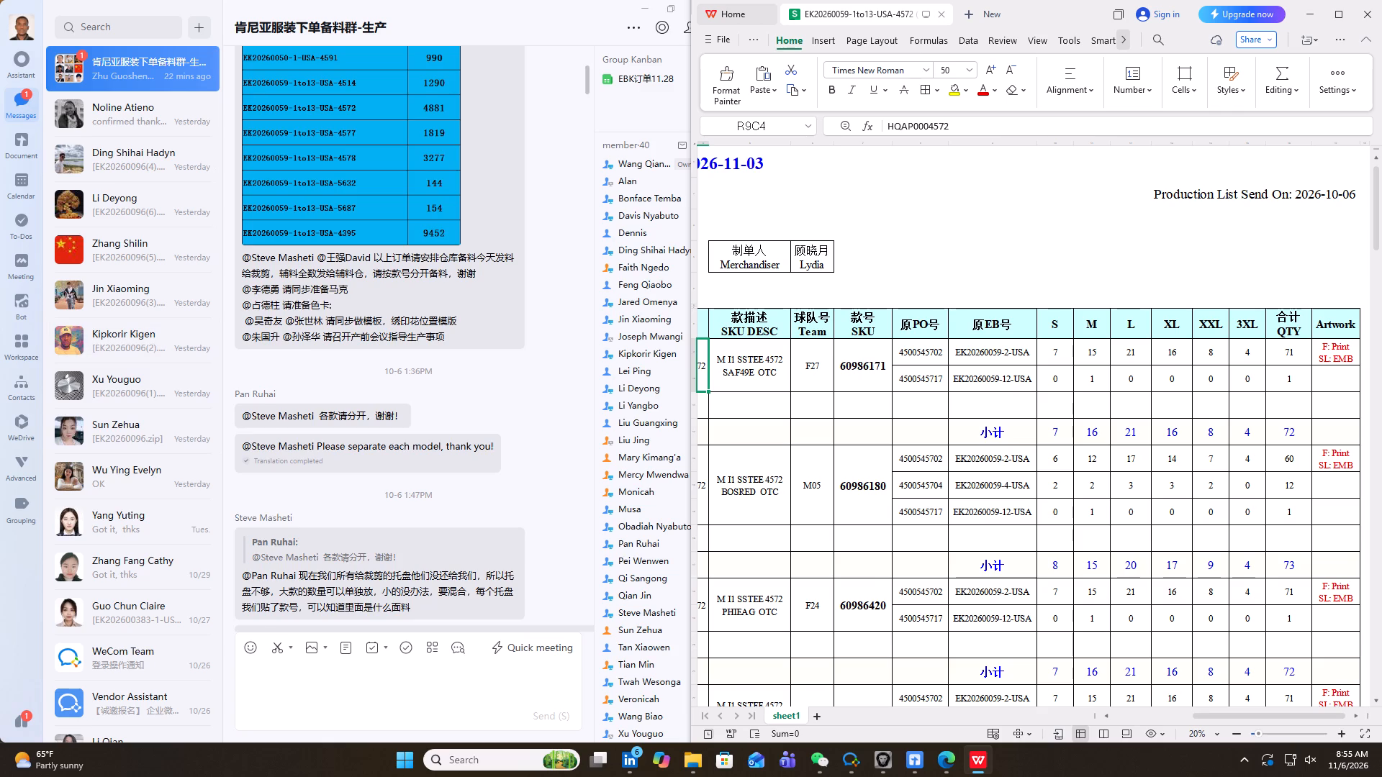
scroll(349, 337, "up", 3)
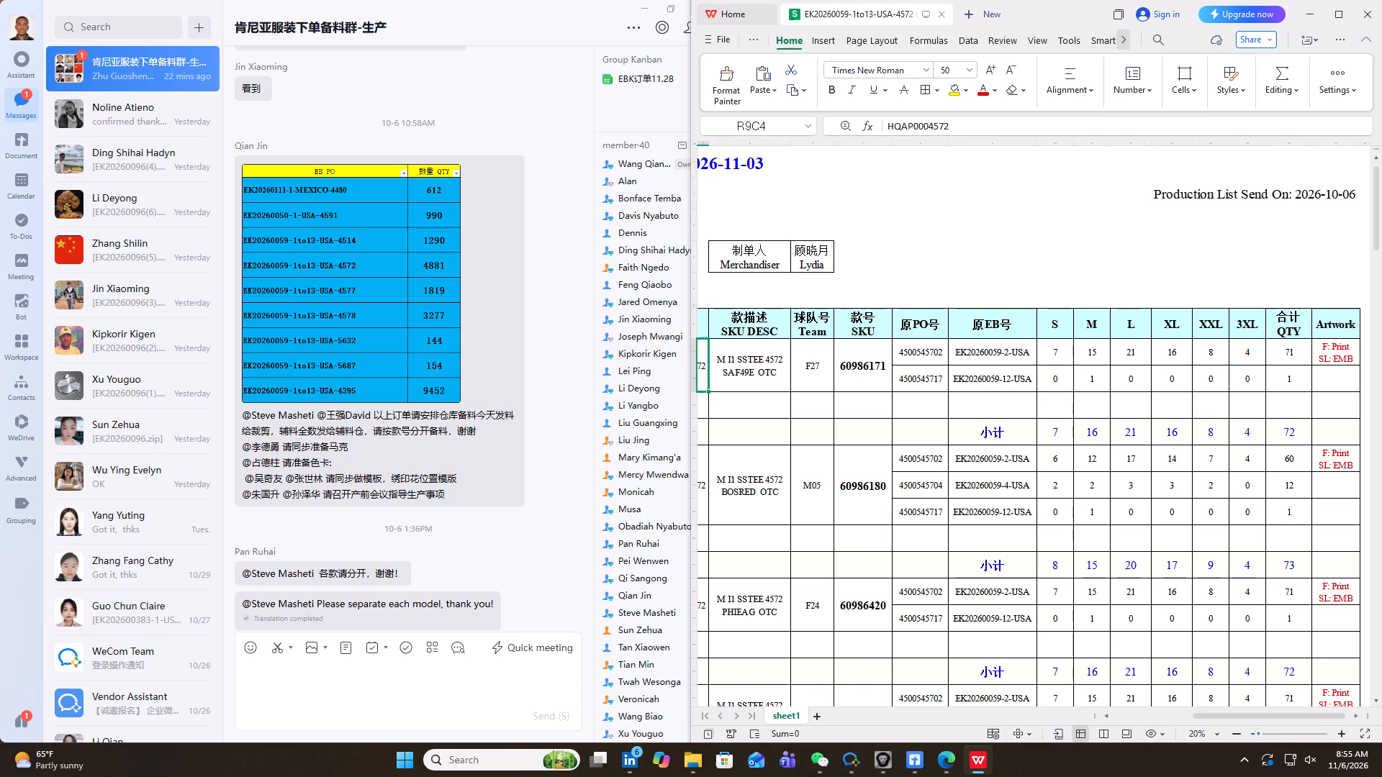
left_click_drag(1255, 716, 1255, 716)
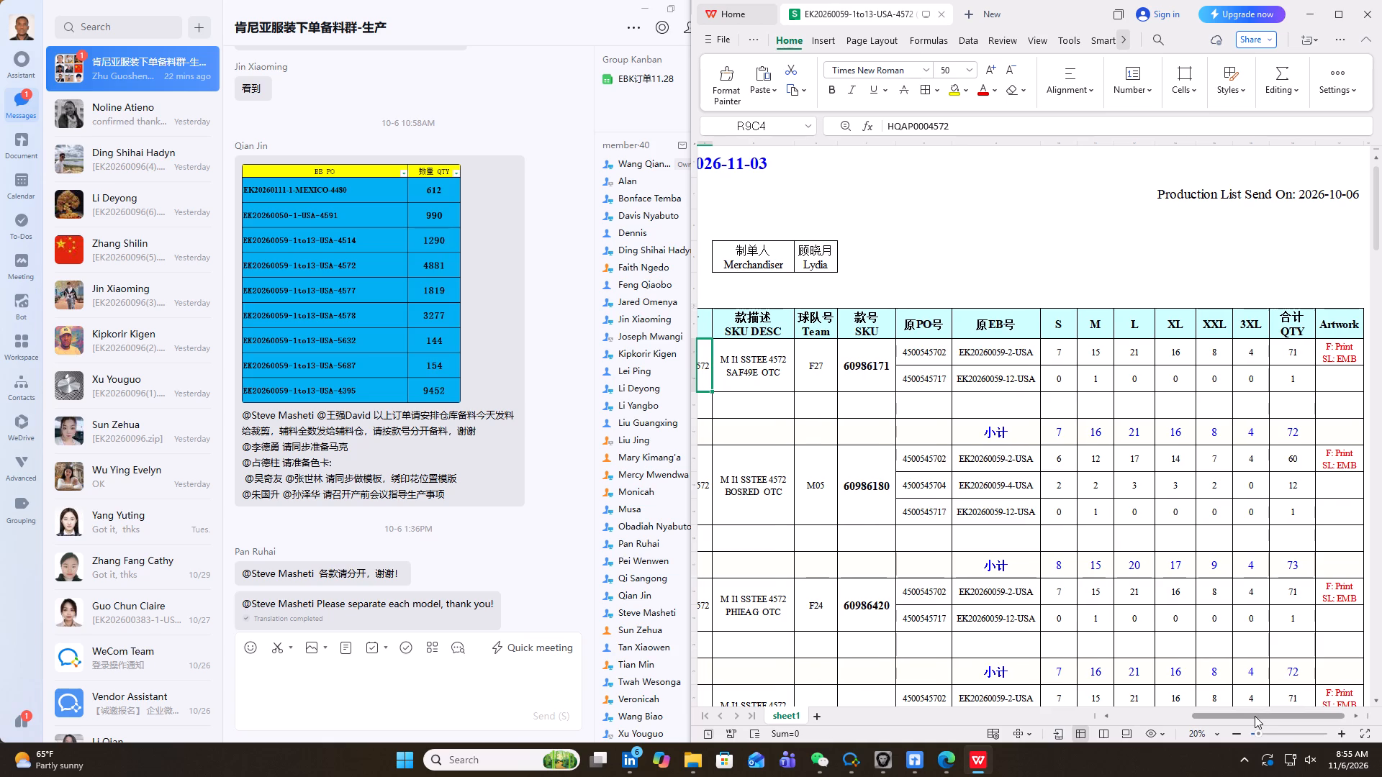
left_click_drag(1255, 716, 1015, 686)
scroll(908, 137, "up", 4)
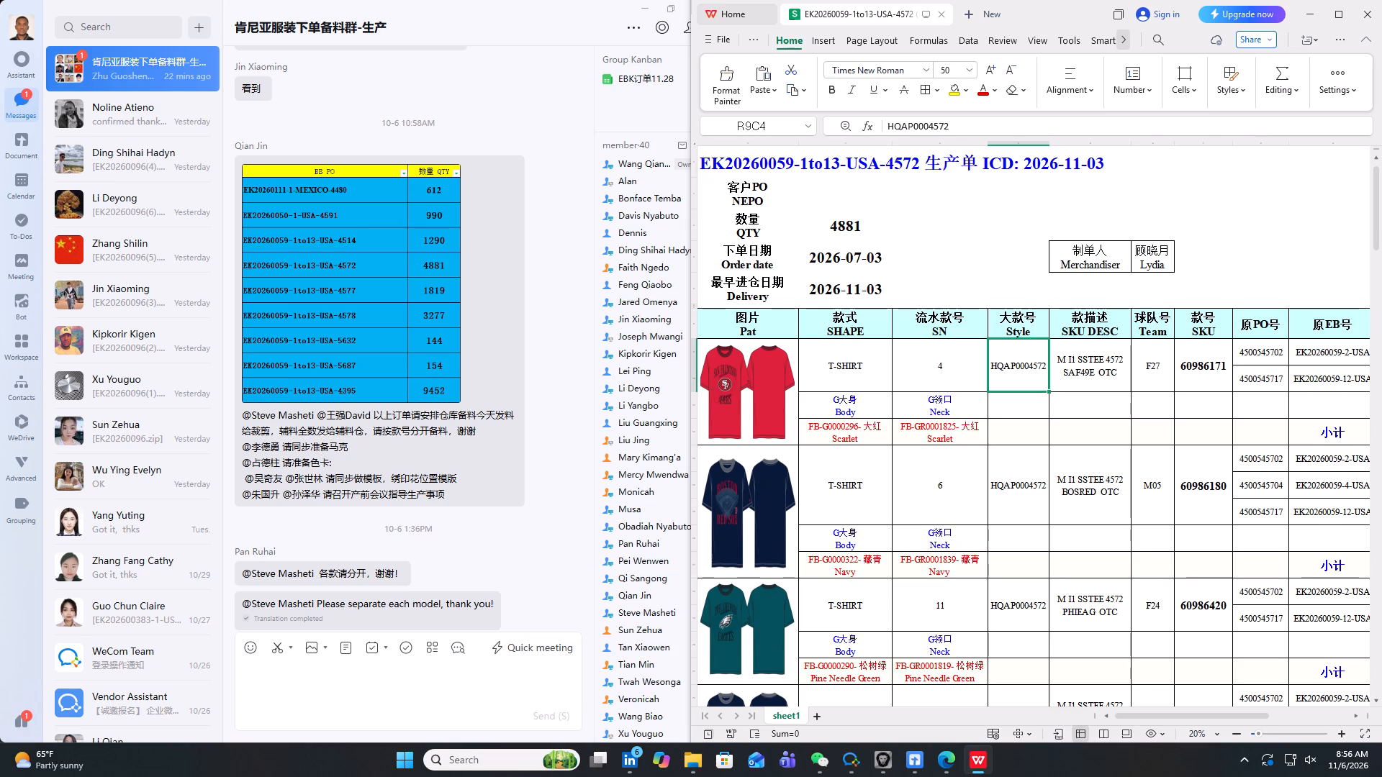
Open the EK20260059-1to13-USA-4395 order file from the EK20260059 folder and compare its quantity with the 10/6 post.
left_click(702, 759)
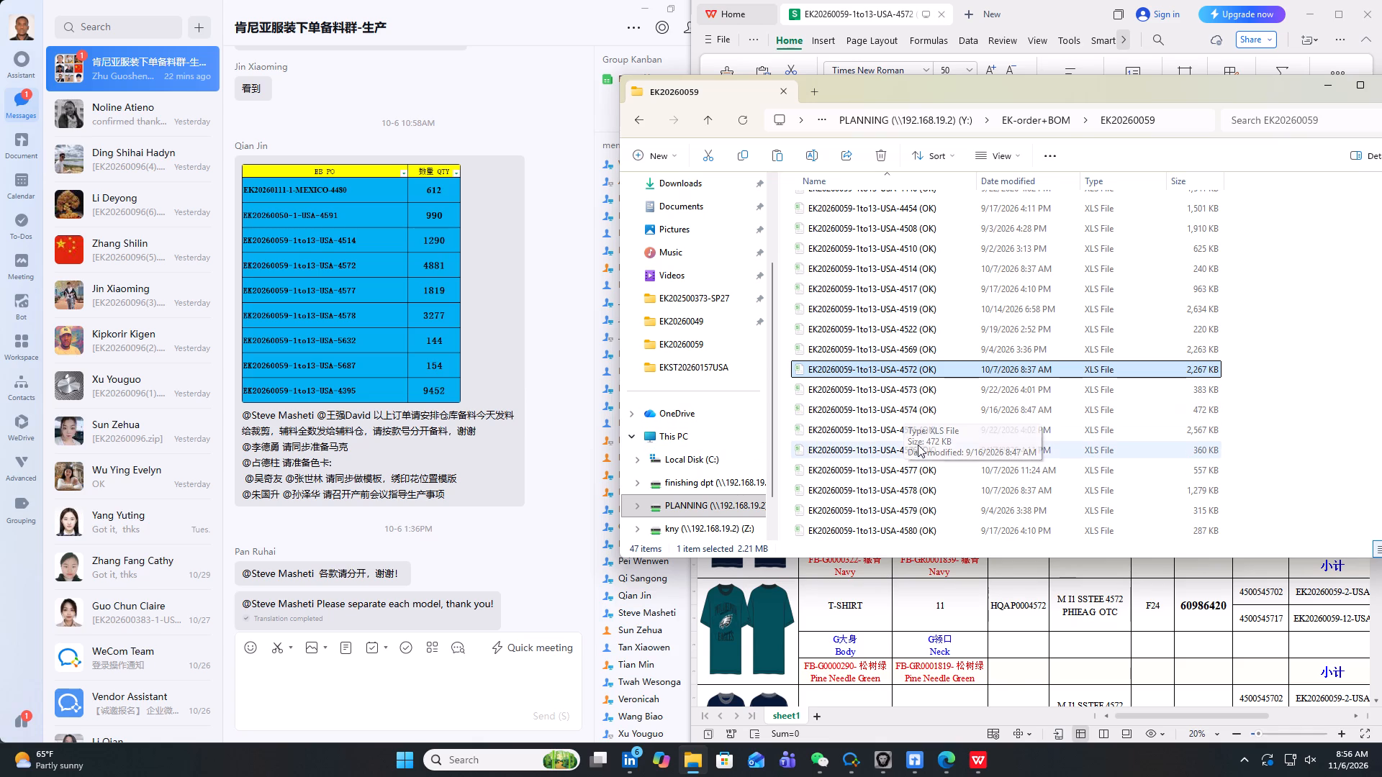
scroll(918, 445, "down", 2)
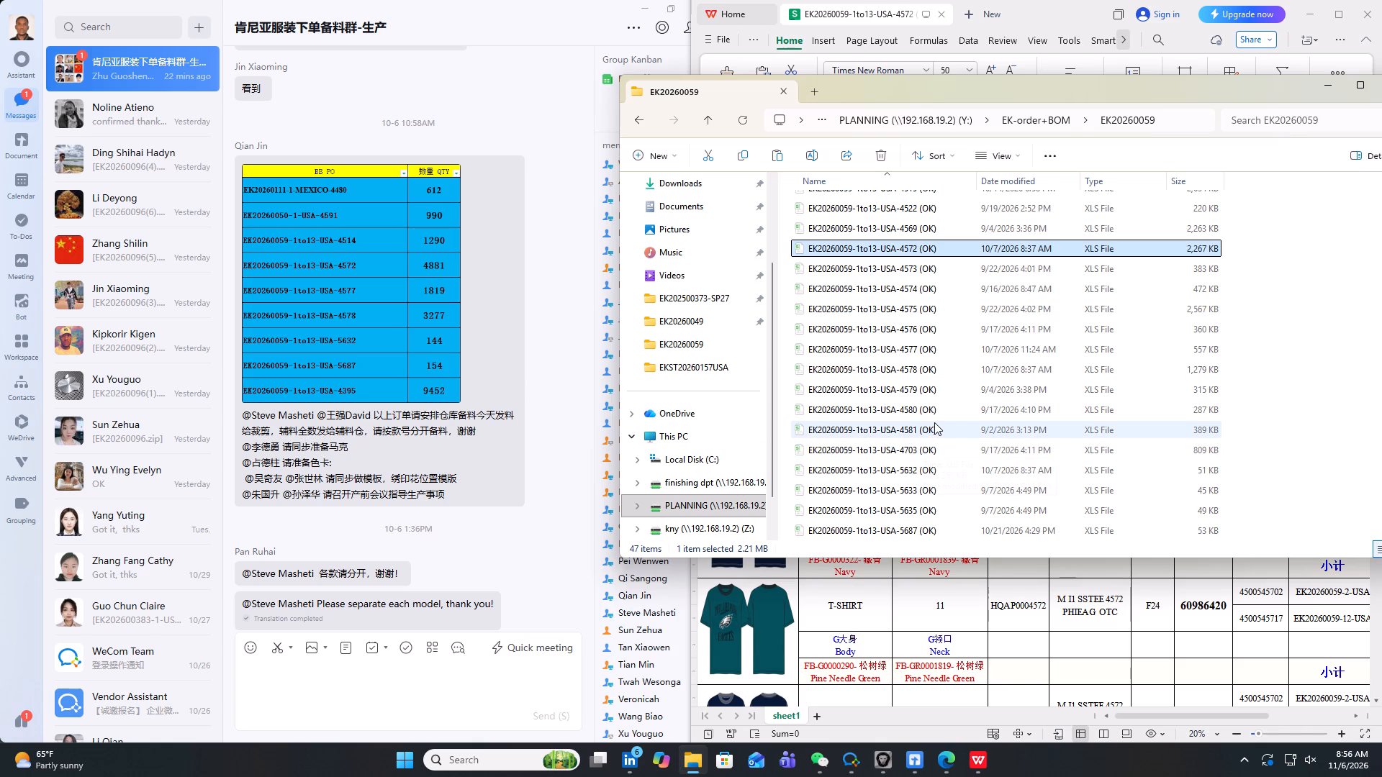
scroll(934, 422, "up", 5)
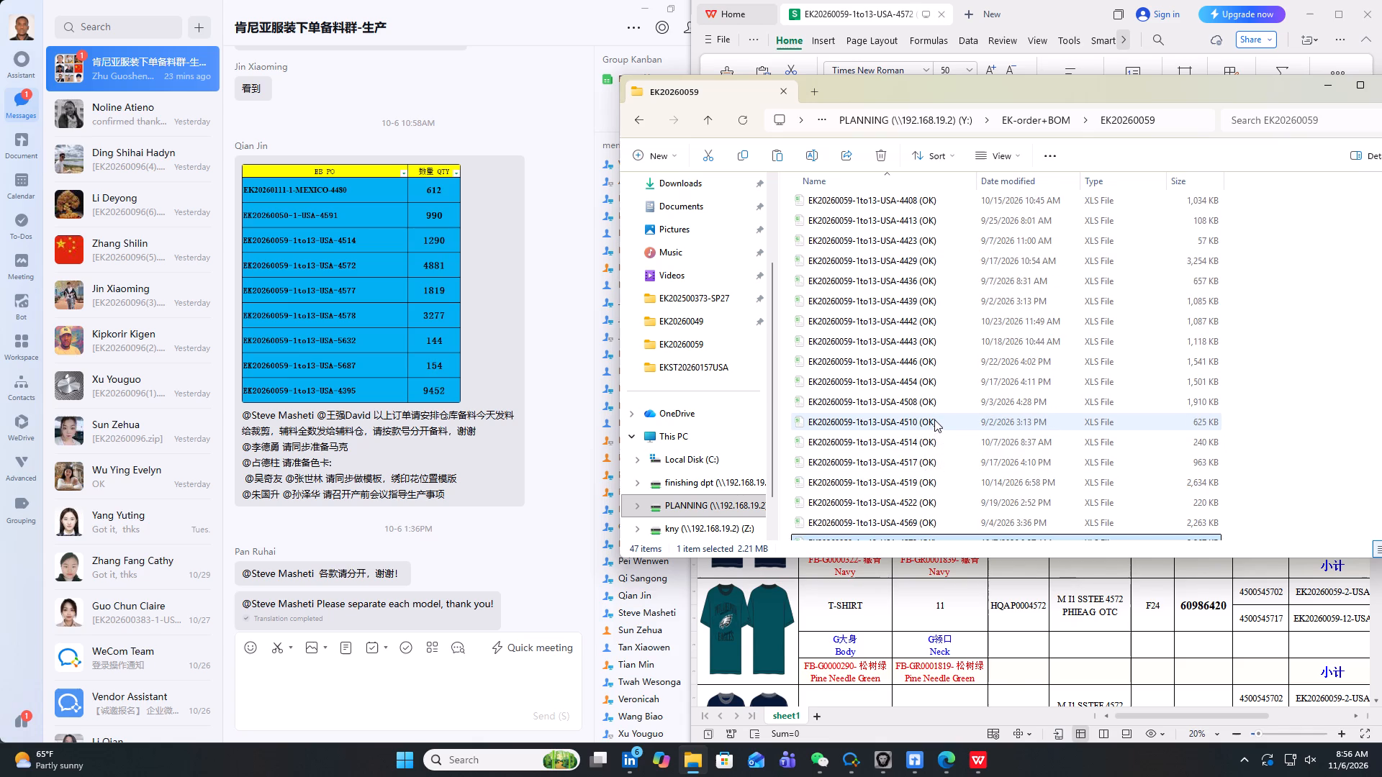
scroll(934, 419, "up", 6)
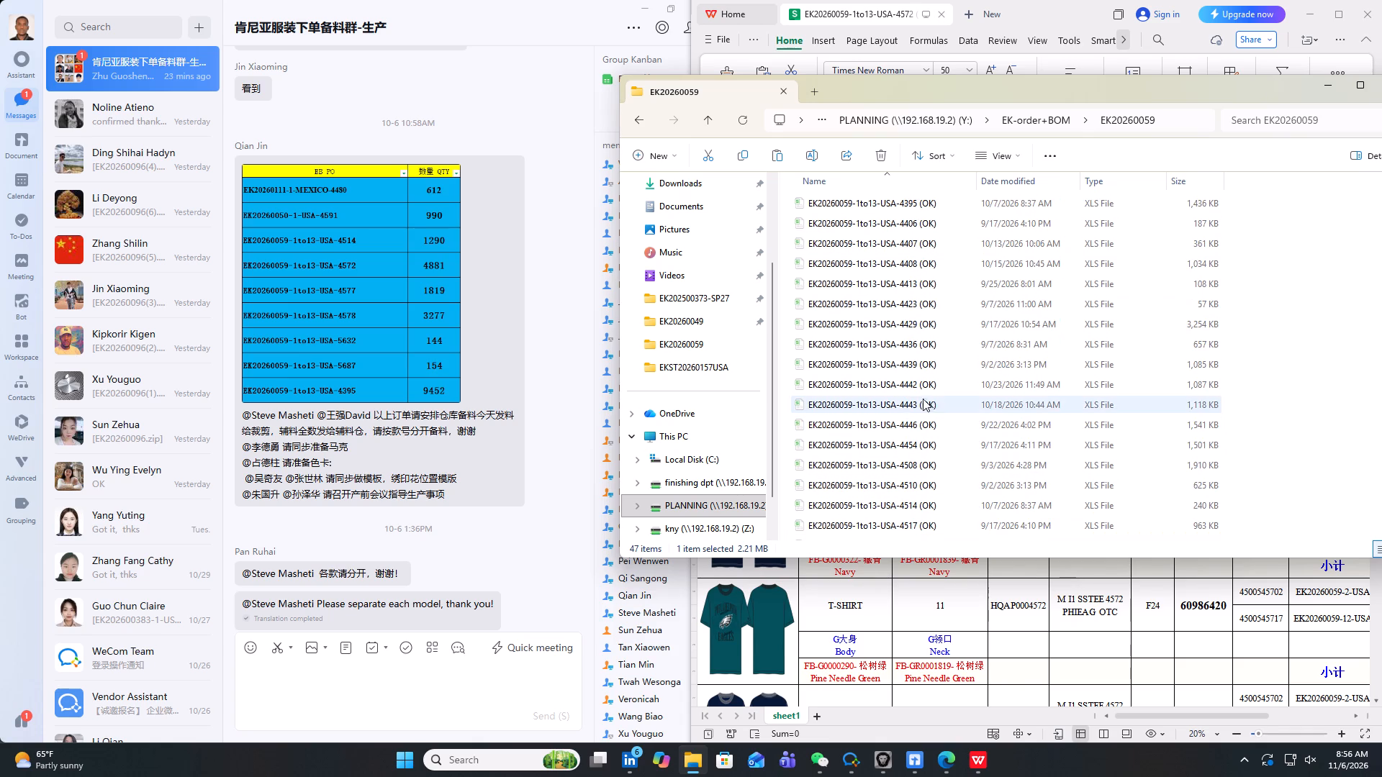
double_click(899, 199)
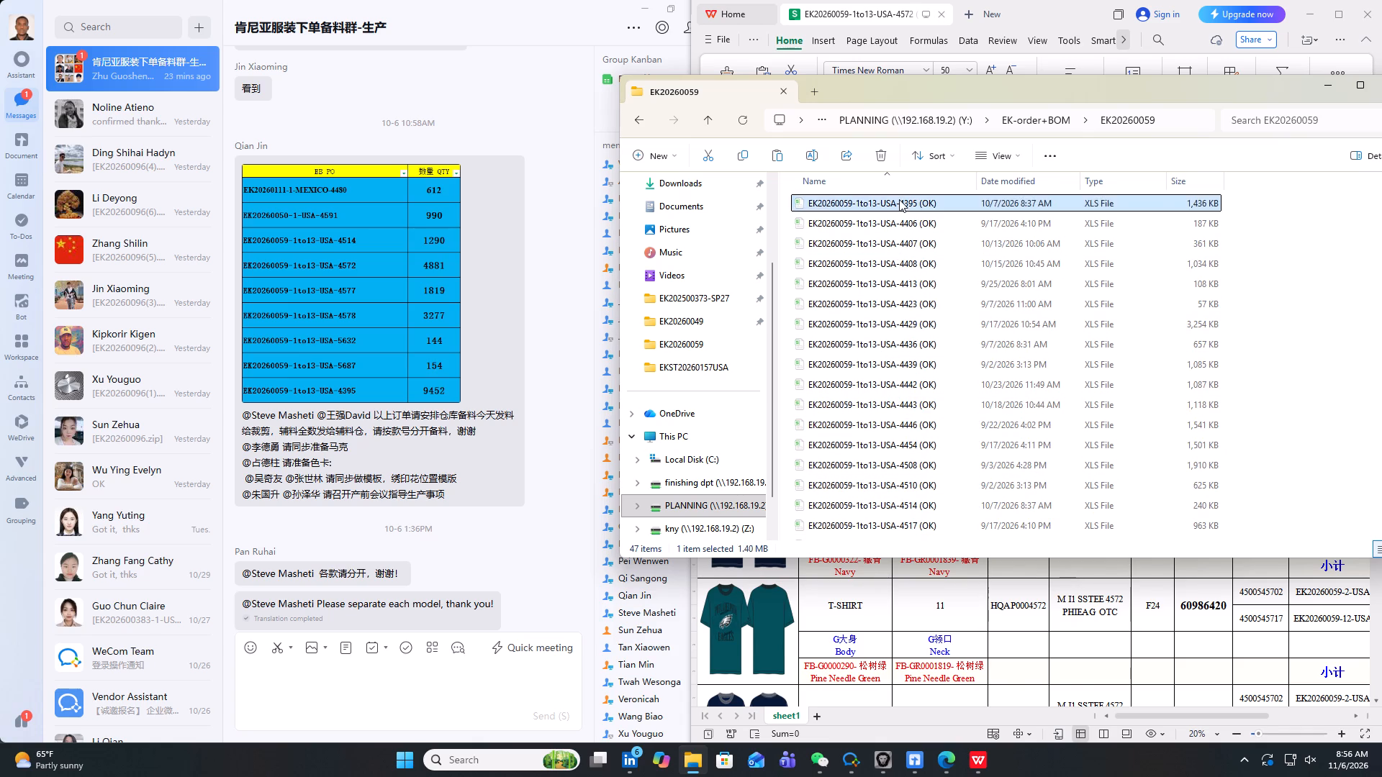
left_click(669, 84)
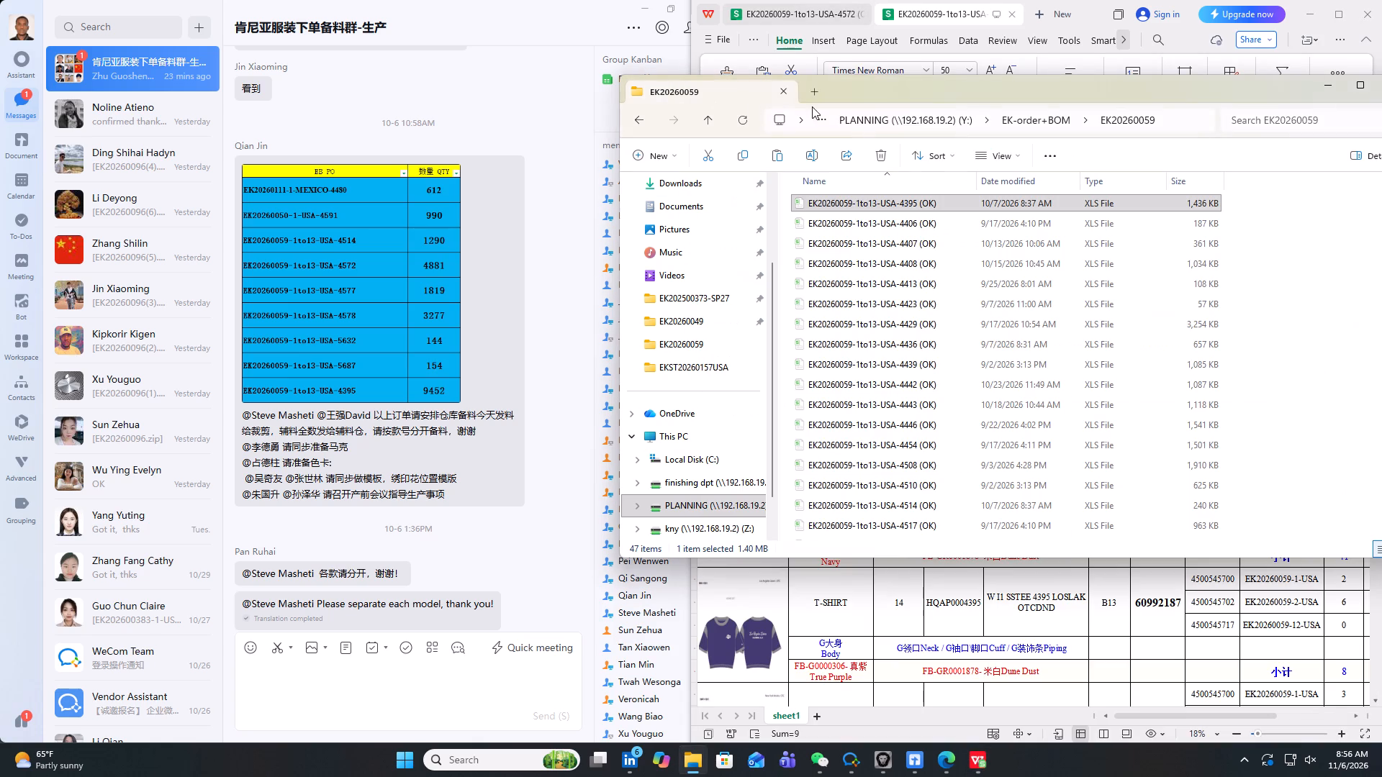
left_click(1324, 84)
scroll(1031, 347, "up", 3)
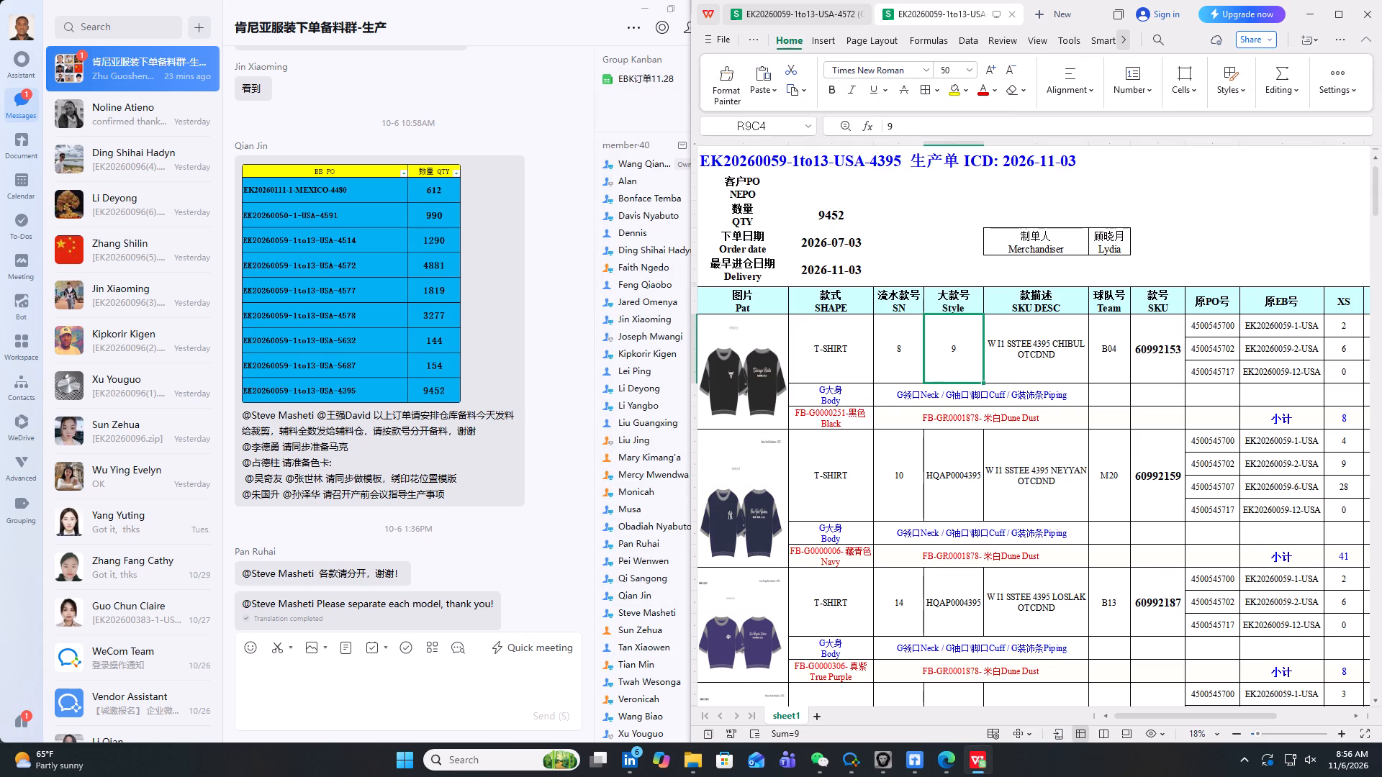
scroll(1031, 347, "up", 4)
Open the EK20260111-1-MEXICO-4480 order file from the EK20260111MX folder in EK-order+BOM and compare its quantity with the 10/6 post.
scroll(424, 249, "up", 3)
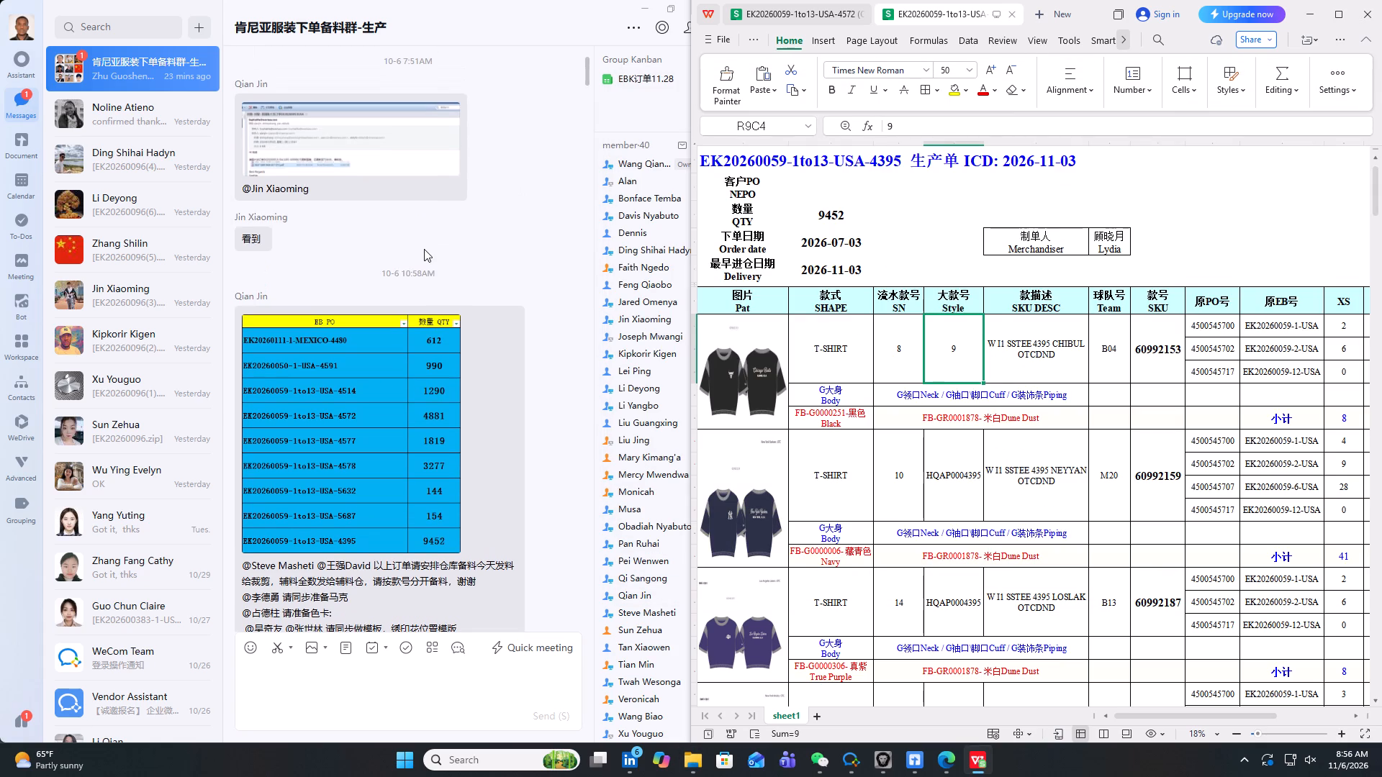
left_click(691, 755)
left_click(707, 126)
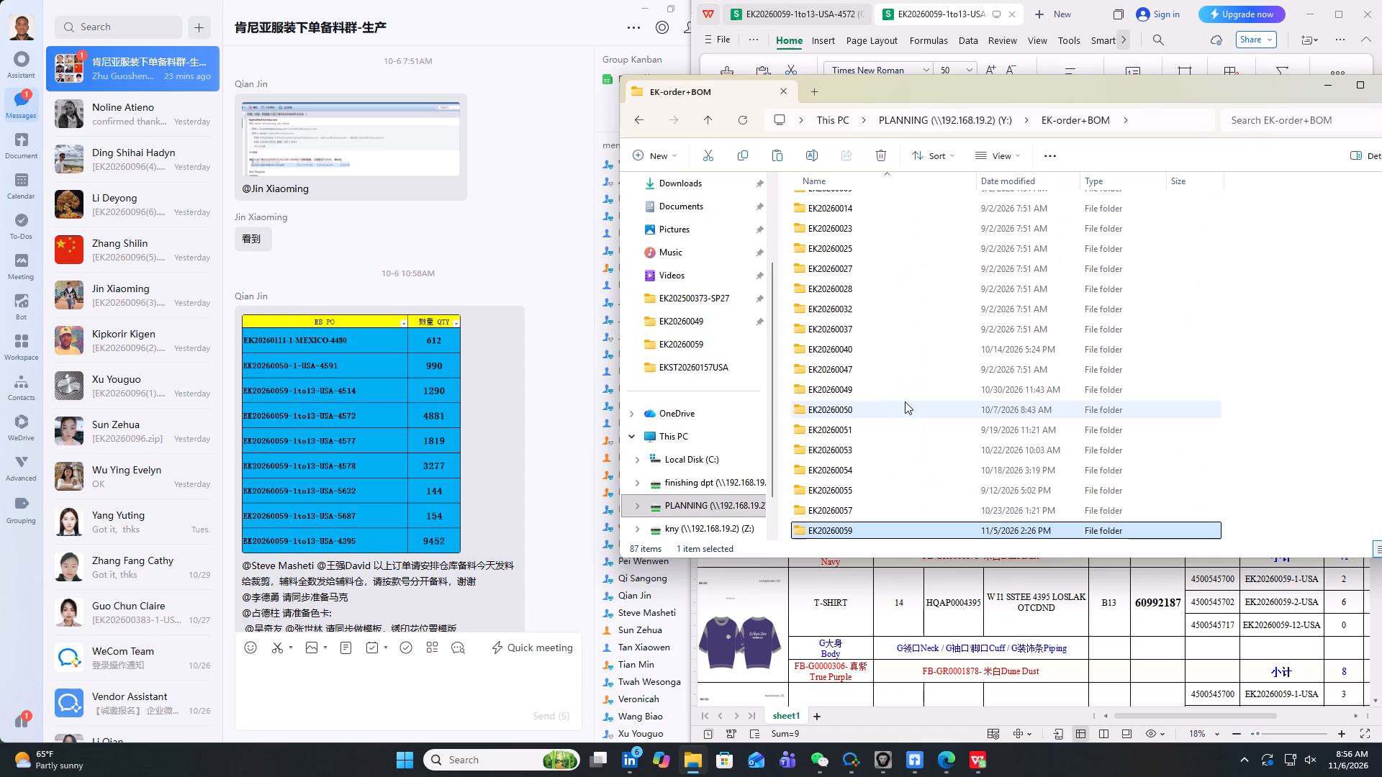
scroll(905, 396, "down", 2)
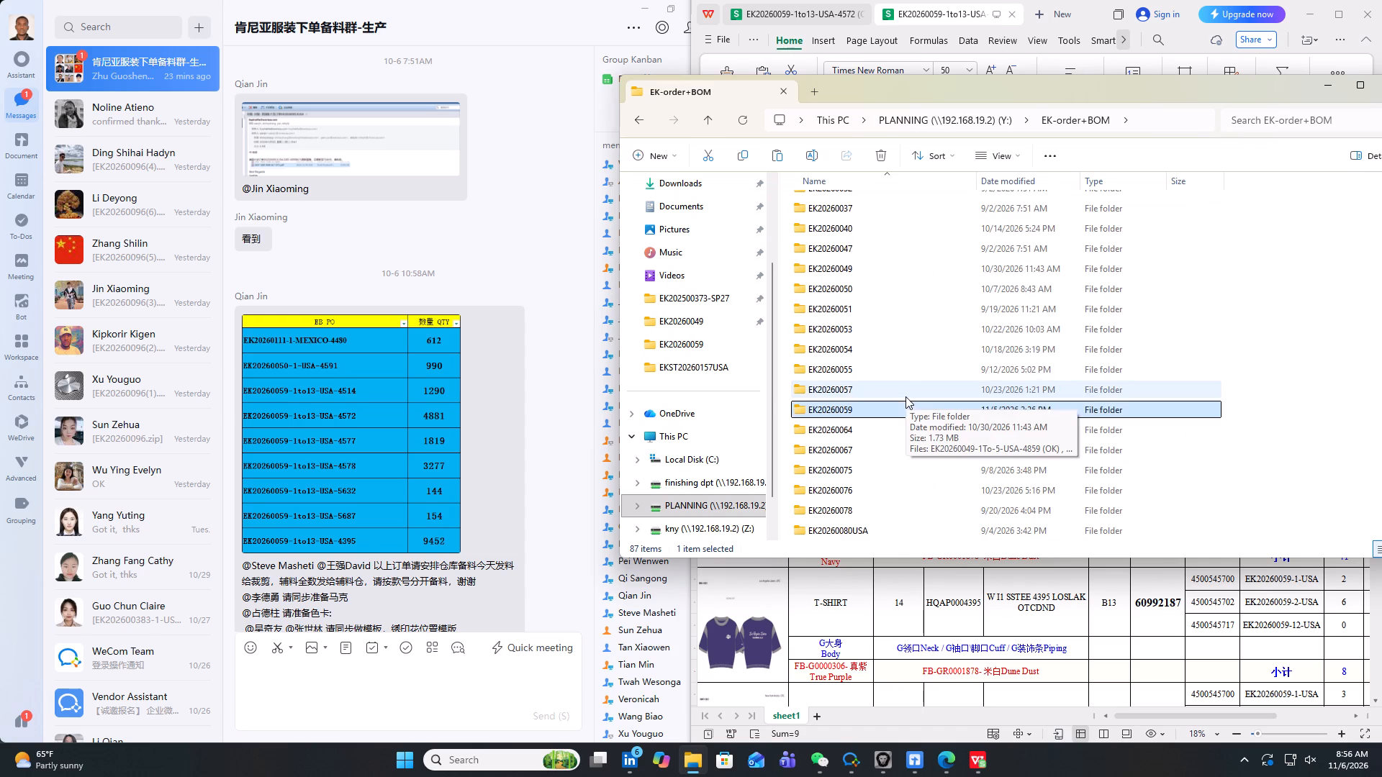
scroll(905, 396, "down", 3)
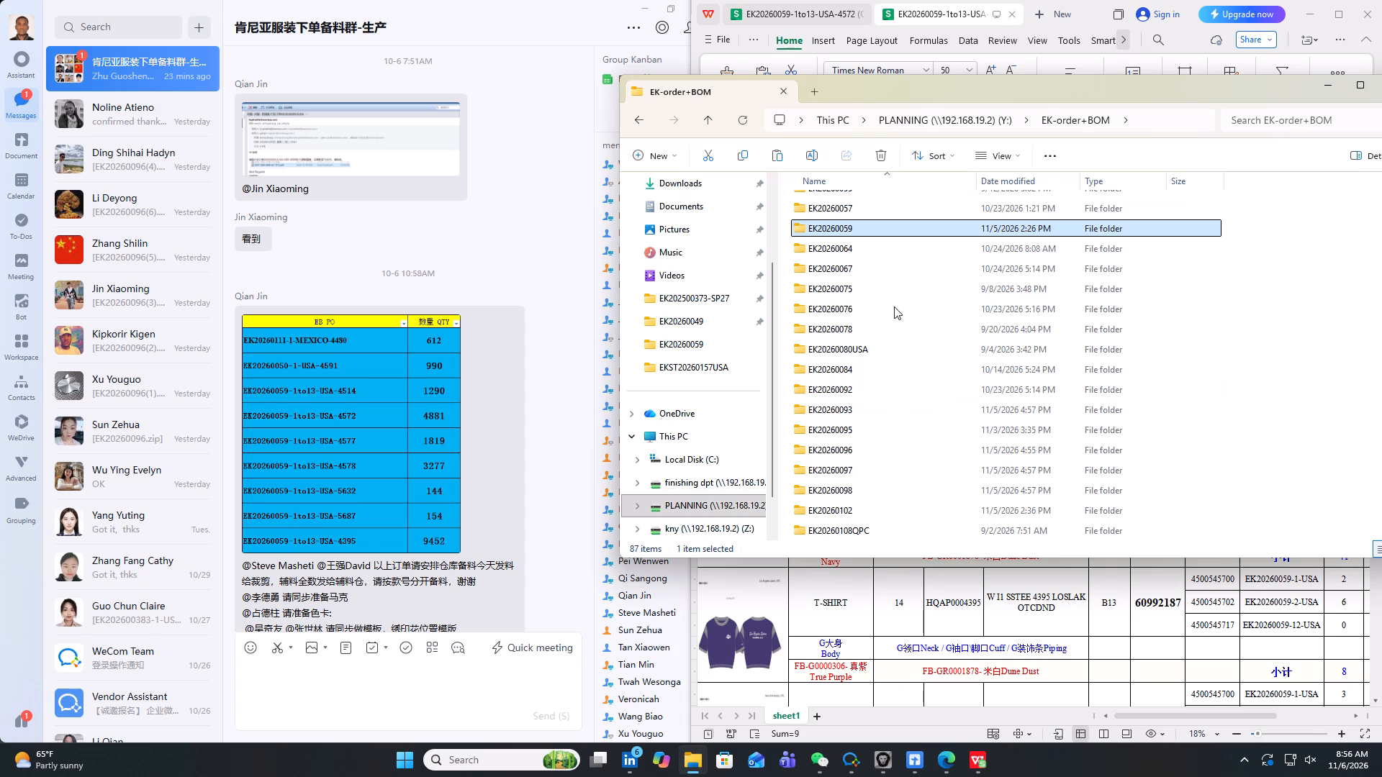
scroll(904, 417, "down", 1)
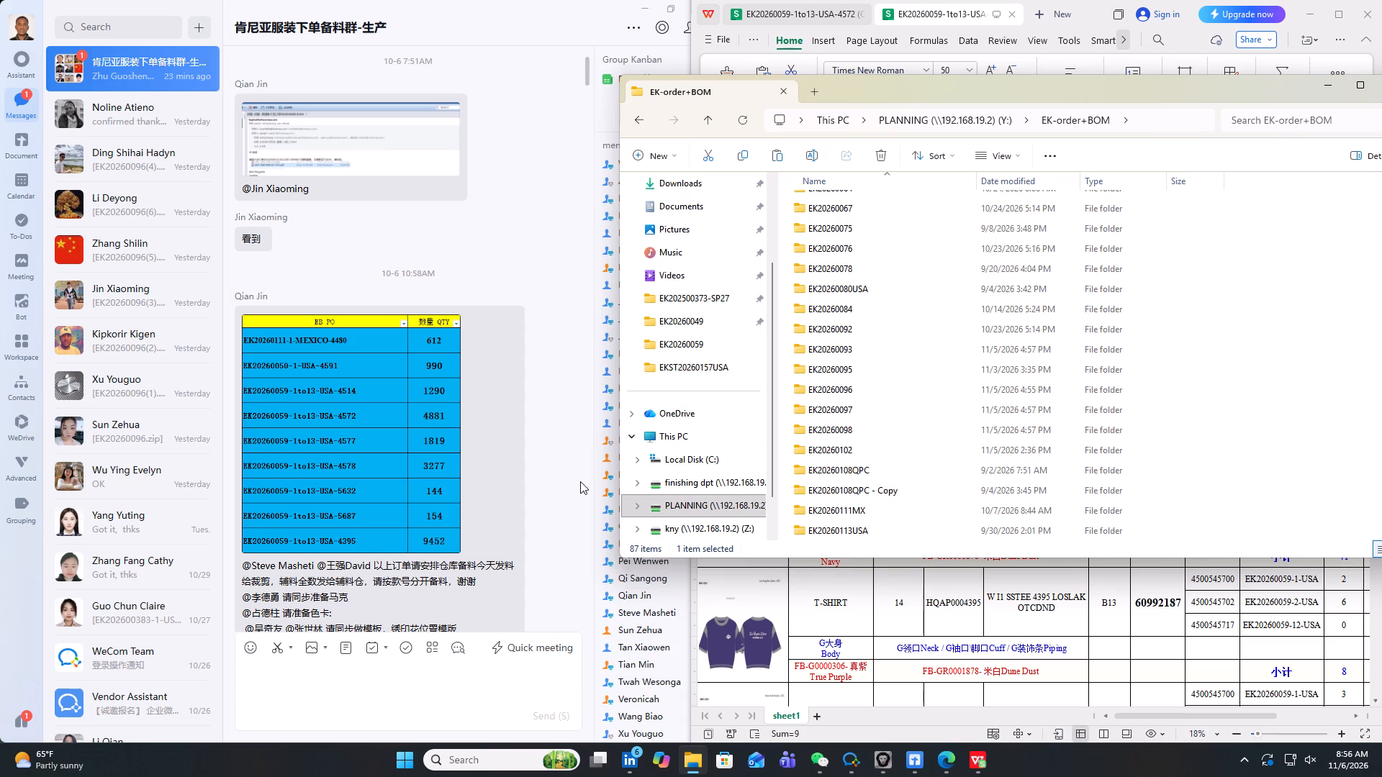
scroll(913, 468, "down", 1)
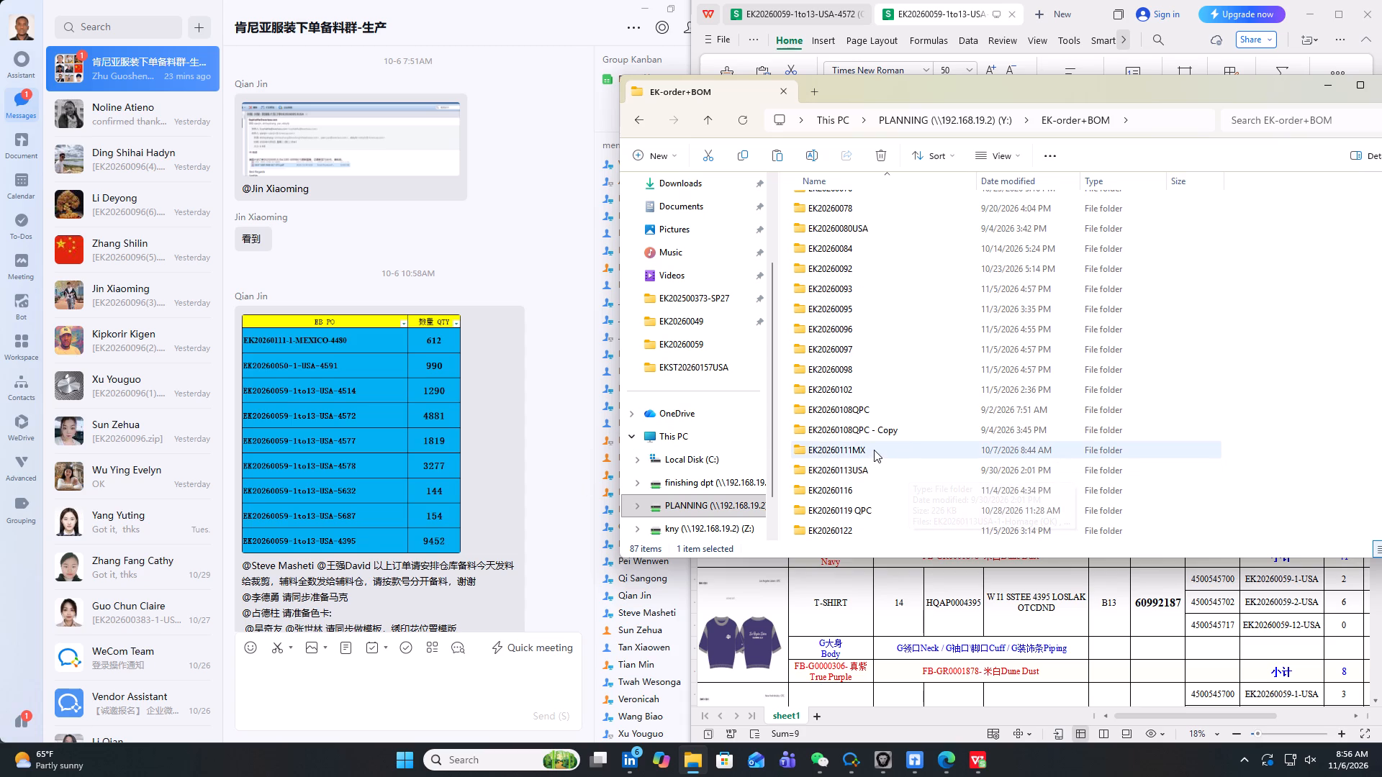
double_click(874, 450)
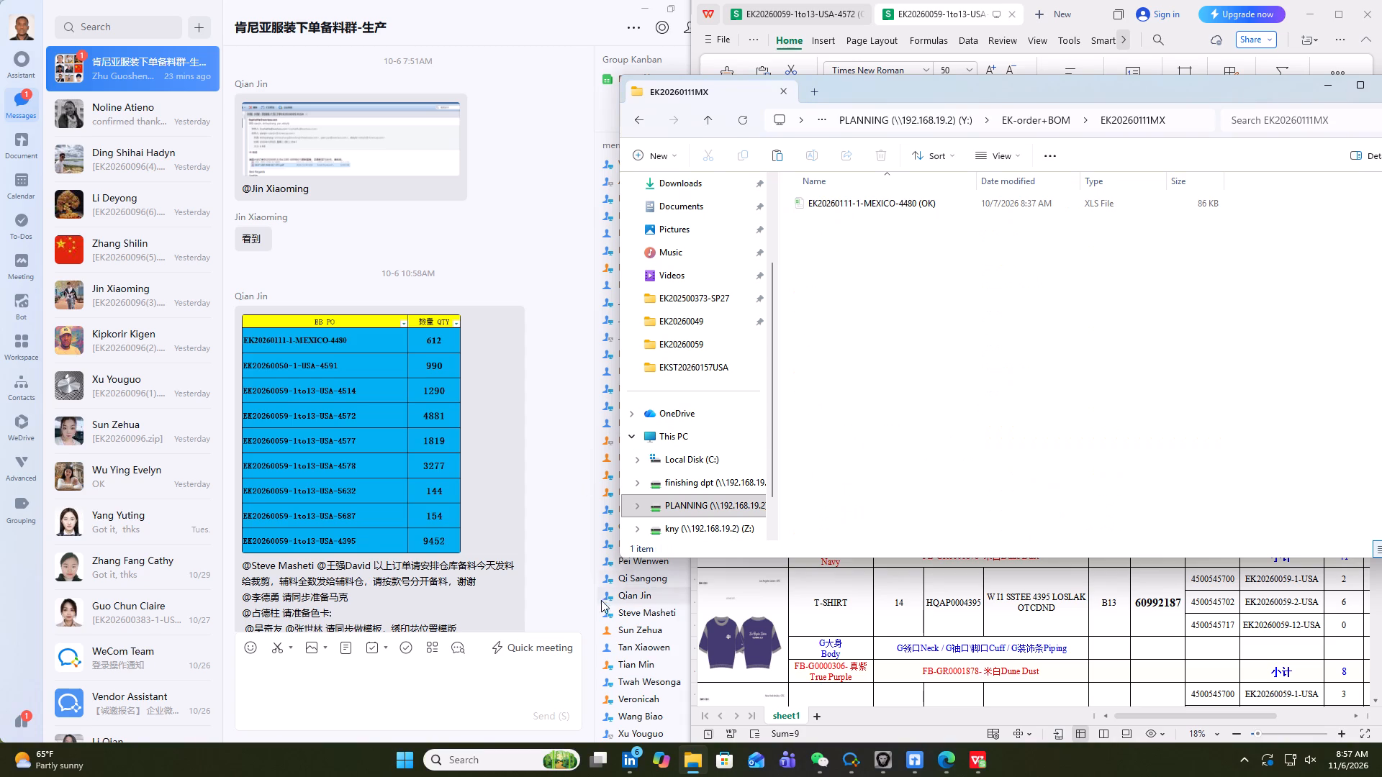
double_click(904, 202)
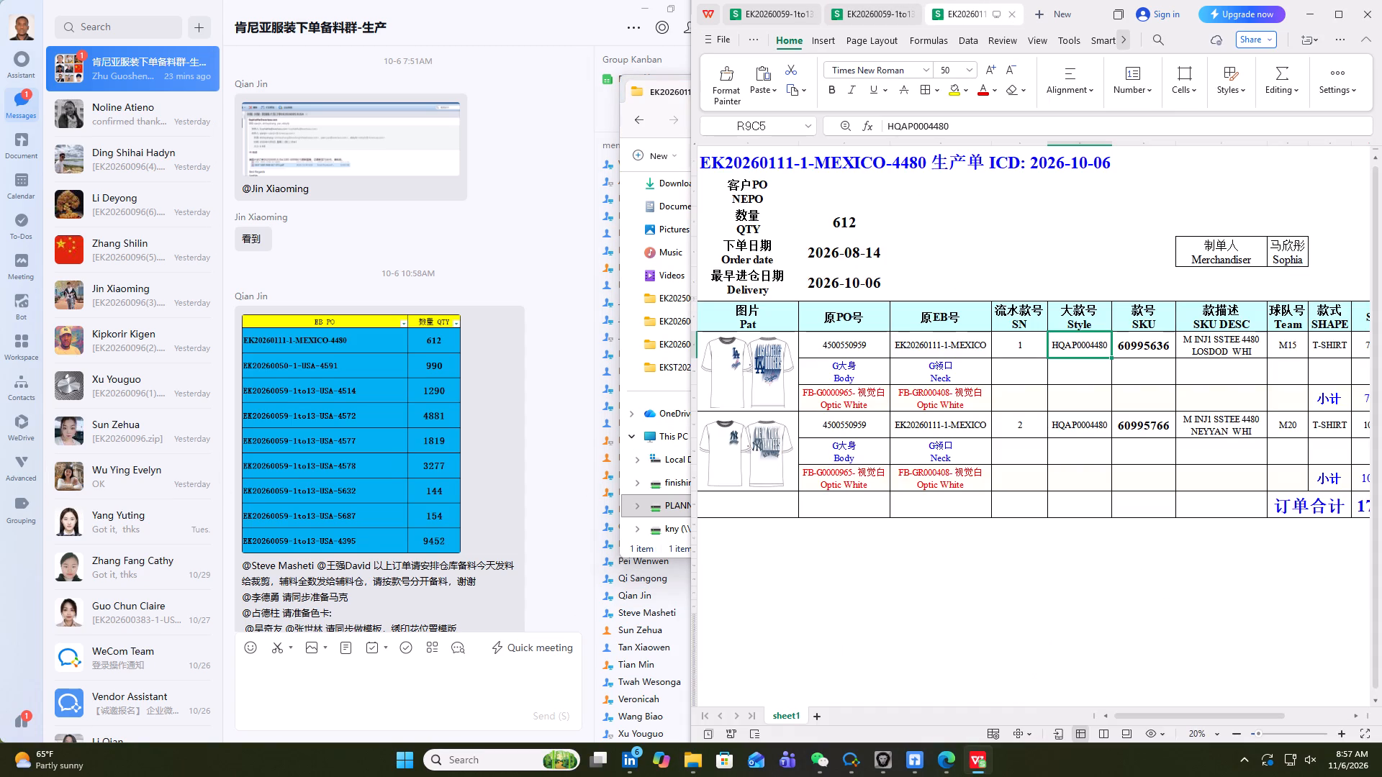
left_click(659, 85)
left_click(1316, 80)
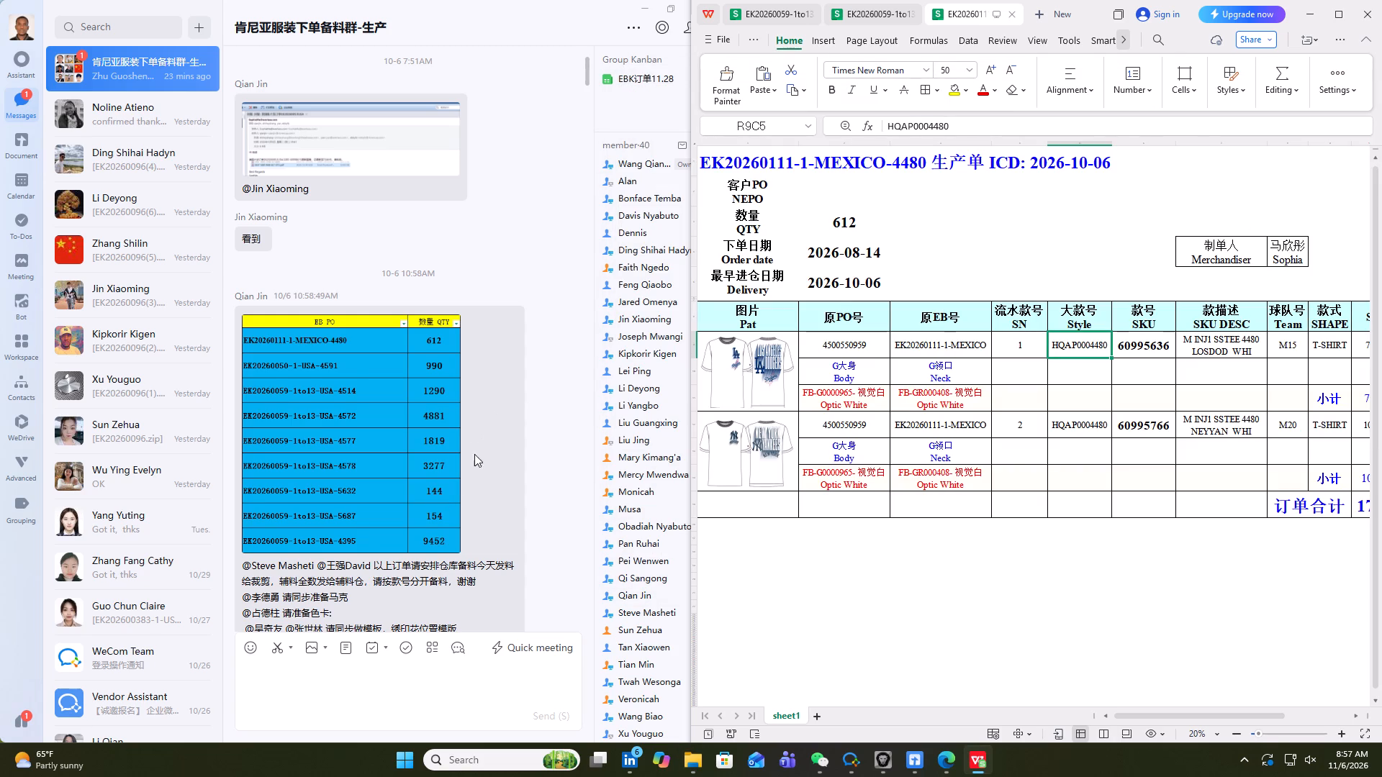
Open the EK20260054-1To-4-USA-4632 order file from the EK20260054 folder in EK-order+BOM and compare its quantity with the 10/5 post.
scroll(421, 409, "up", 5)
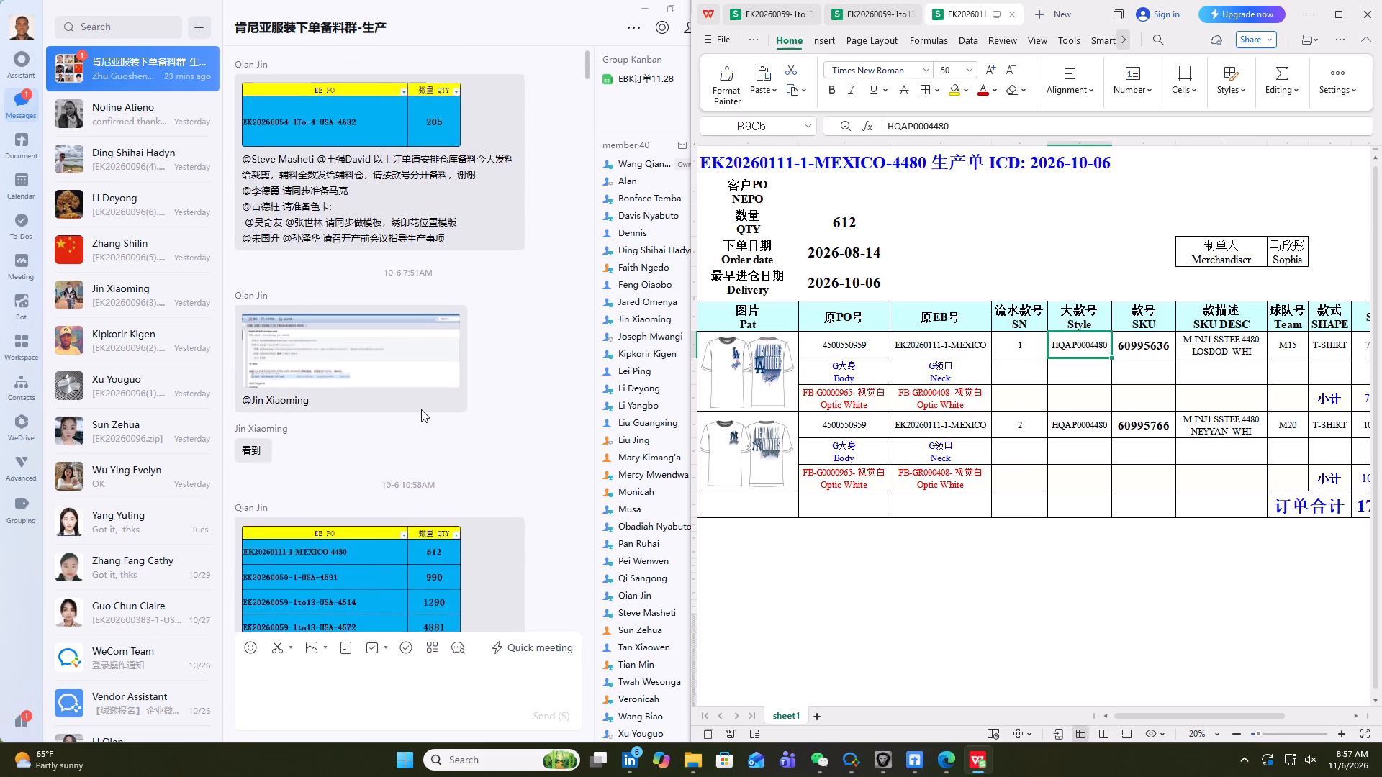
scroll(421, 409, "up", 4)
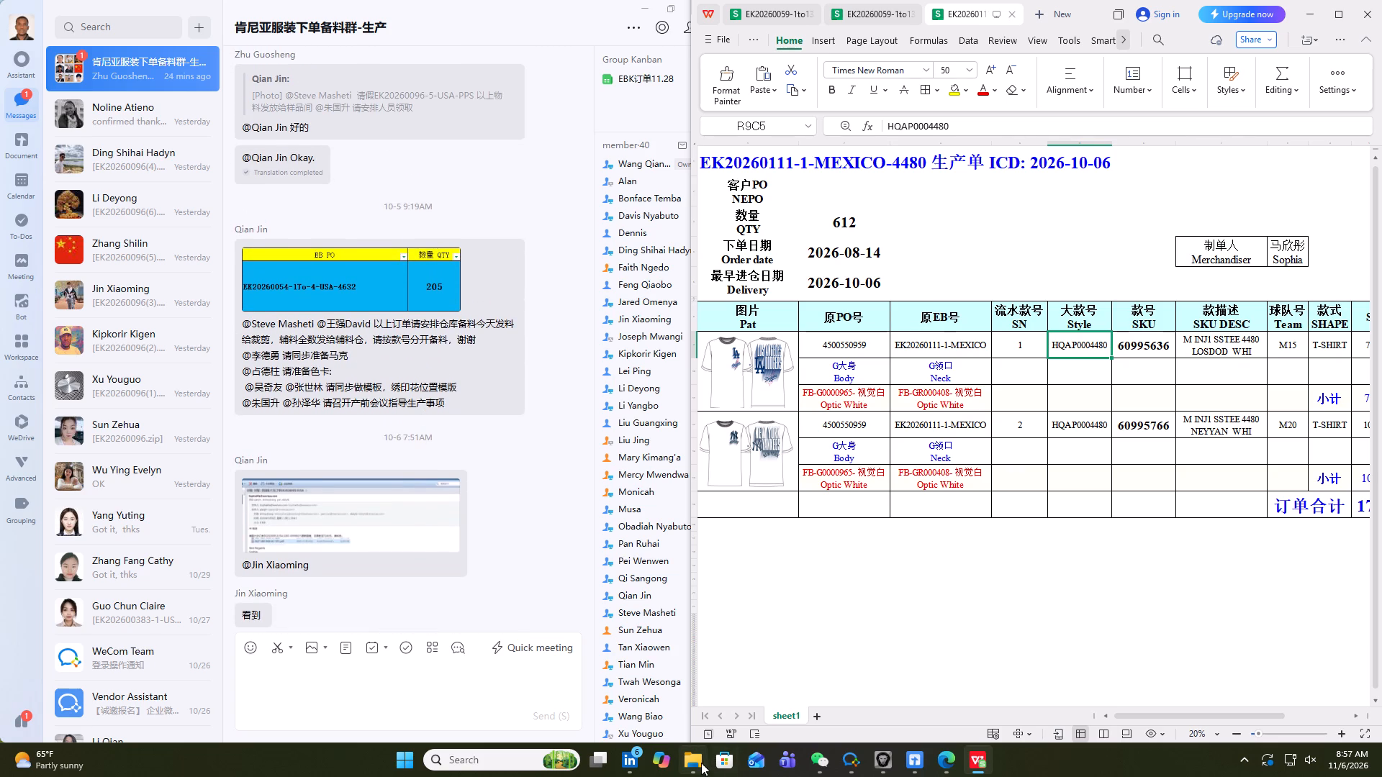
left_click(699, 760)
left_click(705, 124)
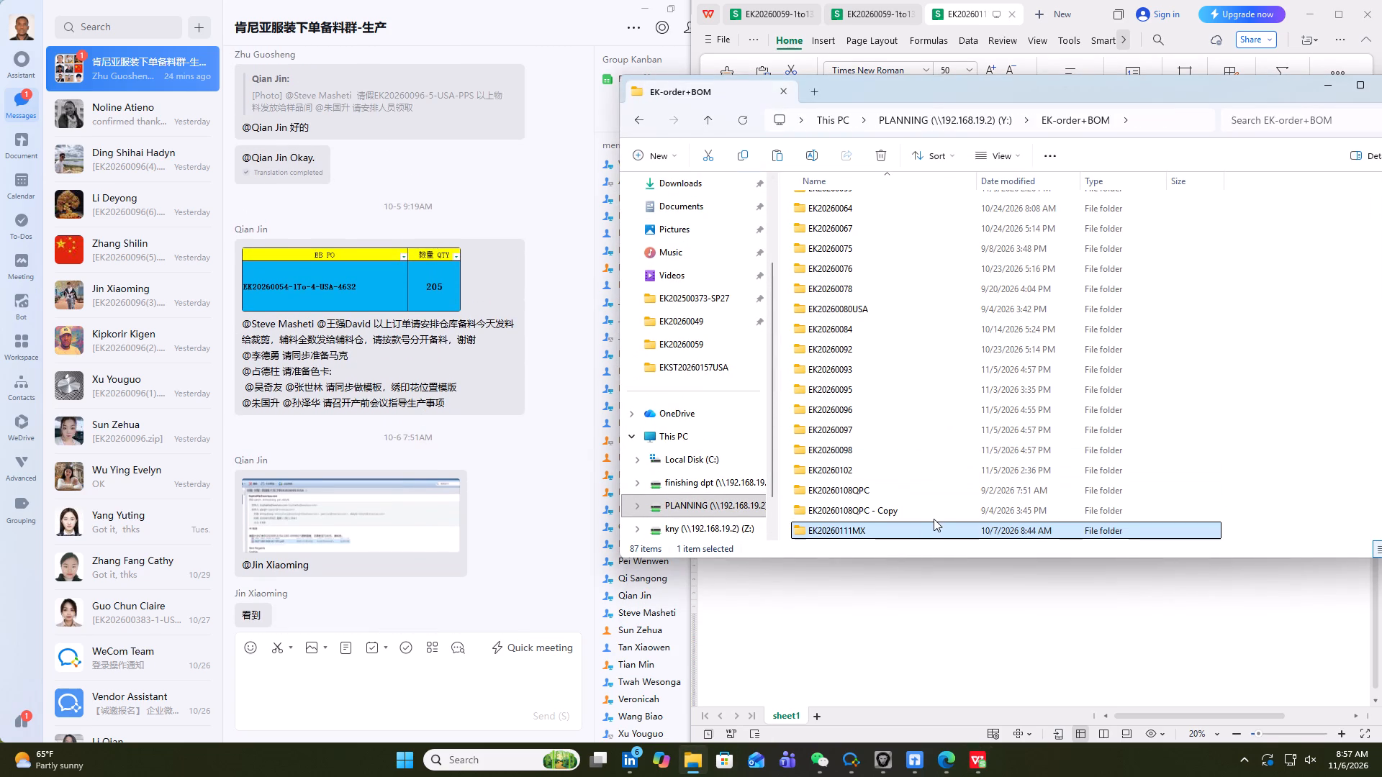
scroll(894, 453, "up", 4)
scroll(867, 447, "down", 1)
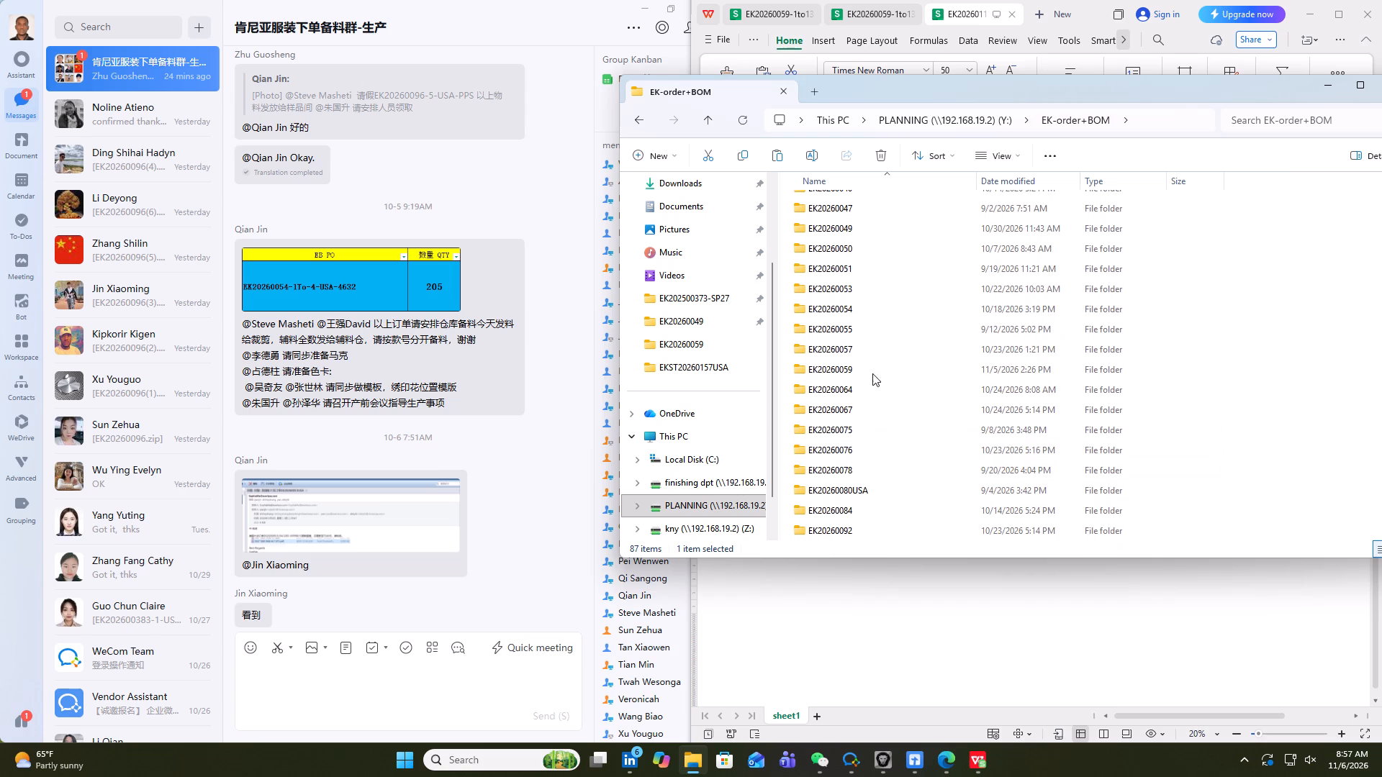
double_click(871, 306)
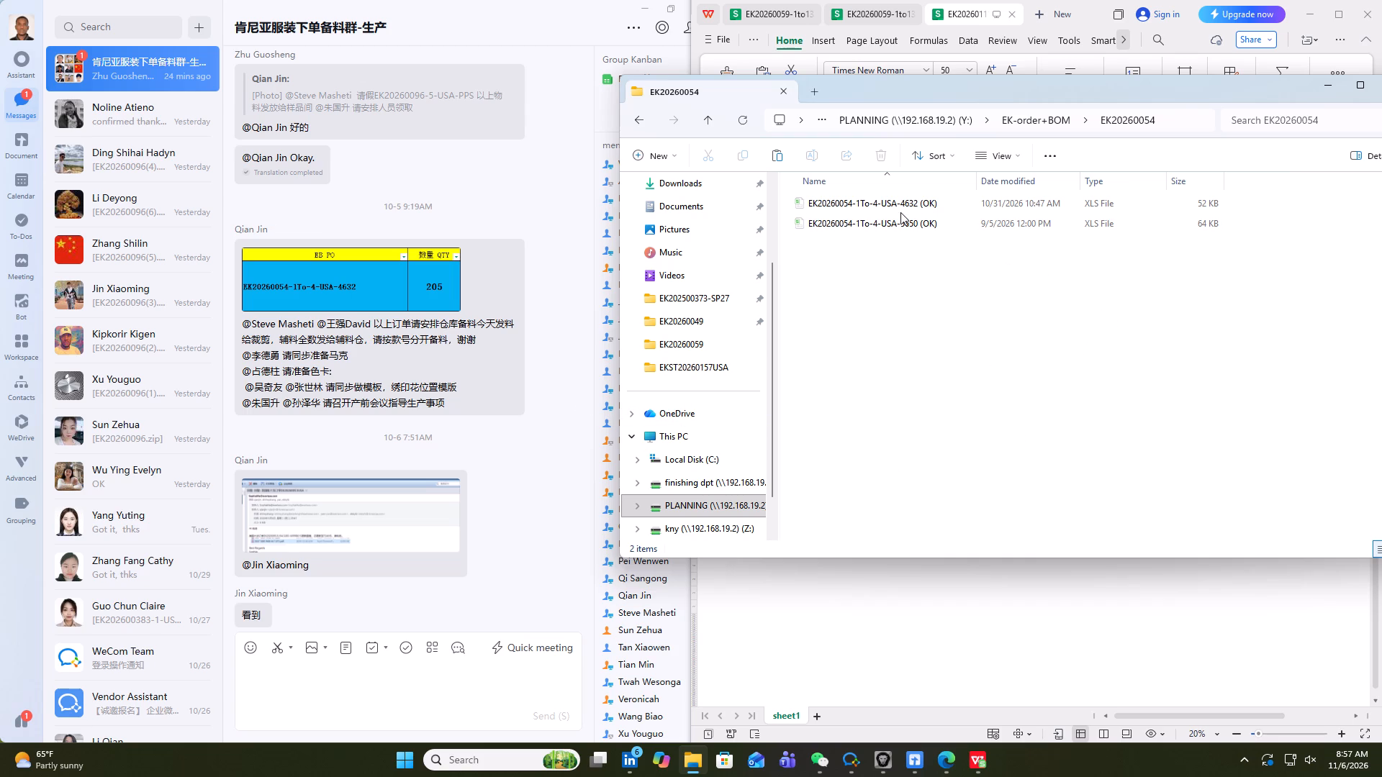
double_click(921, 206)
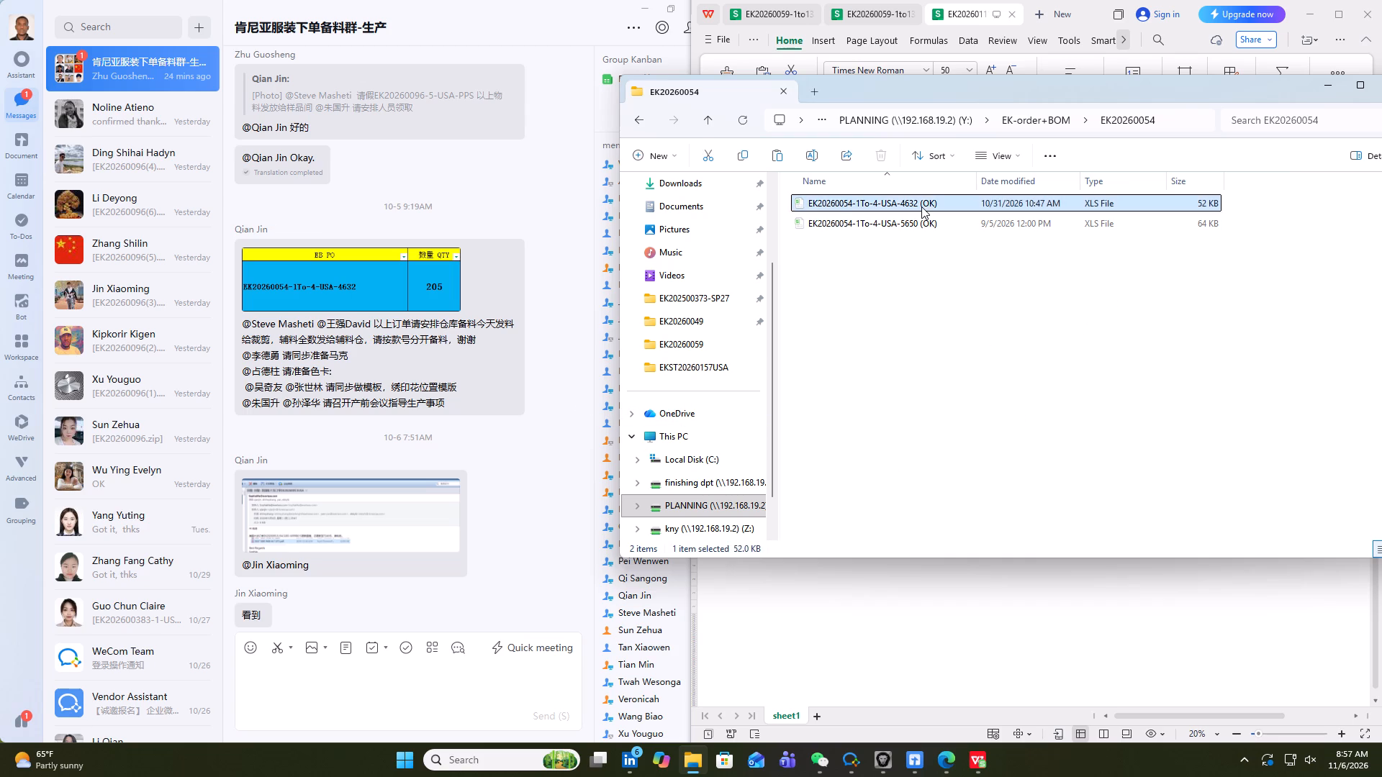
scroll(1031, 506, "up", 4)
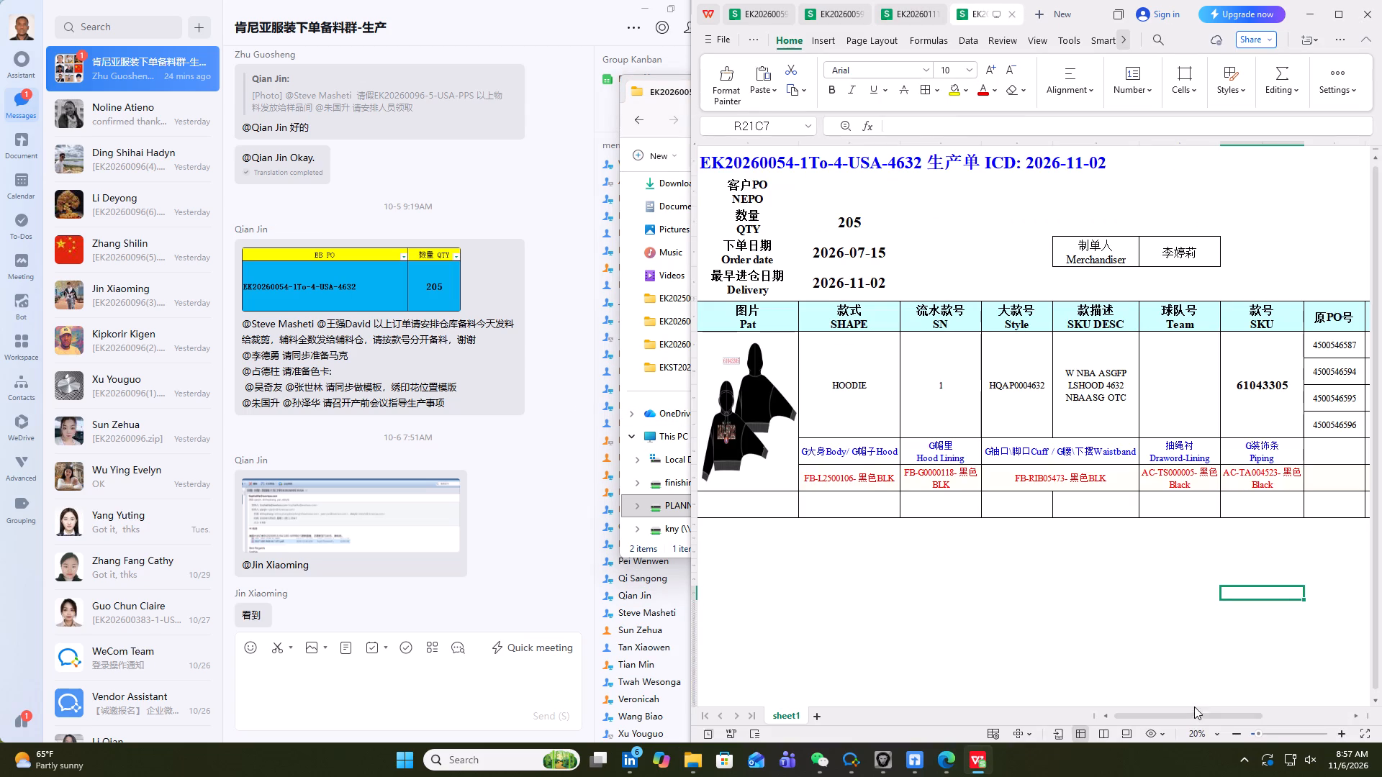
left_click_drag(1190, 715, 1324, 714)
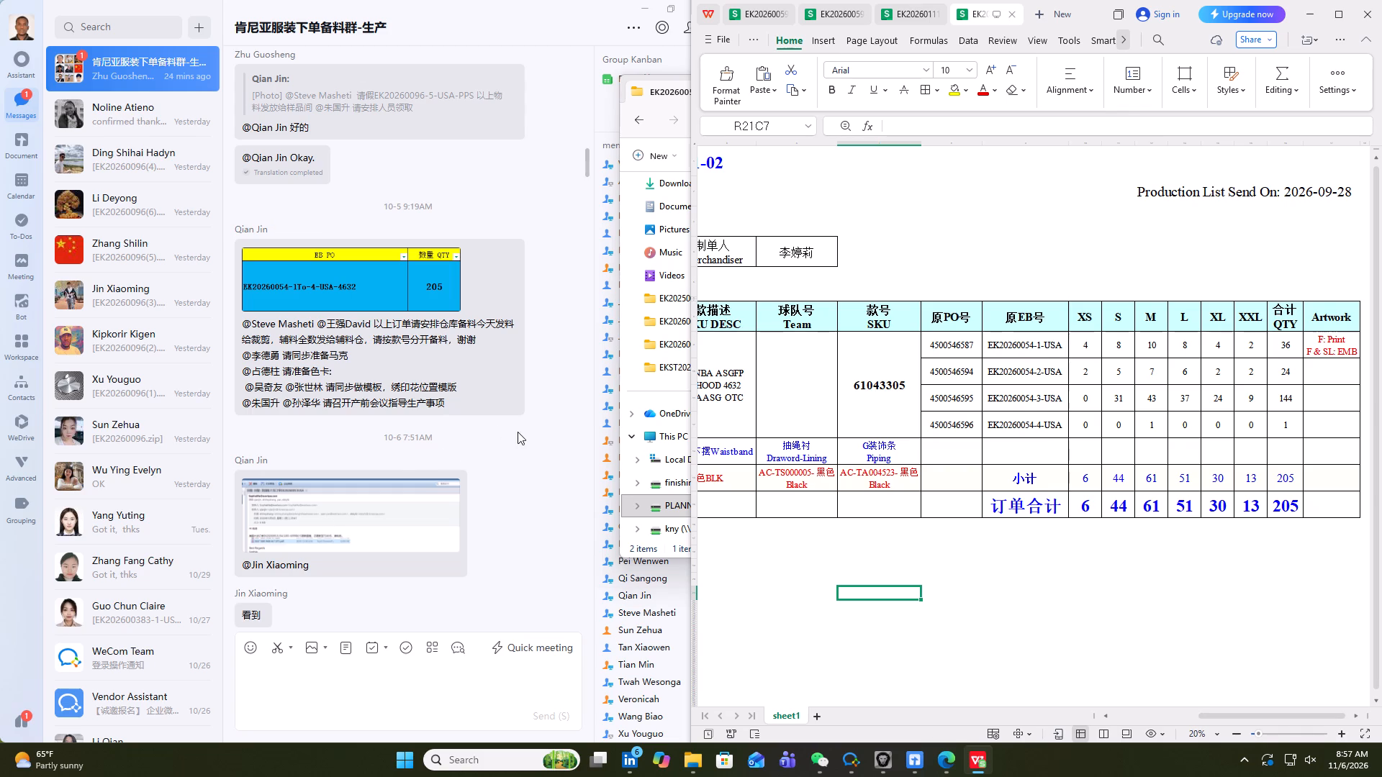
Look back through the group chat from the 10/5 post to the 10/2 production order post.
scroll(437, 414, "up", 9)
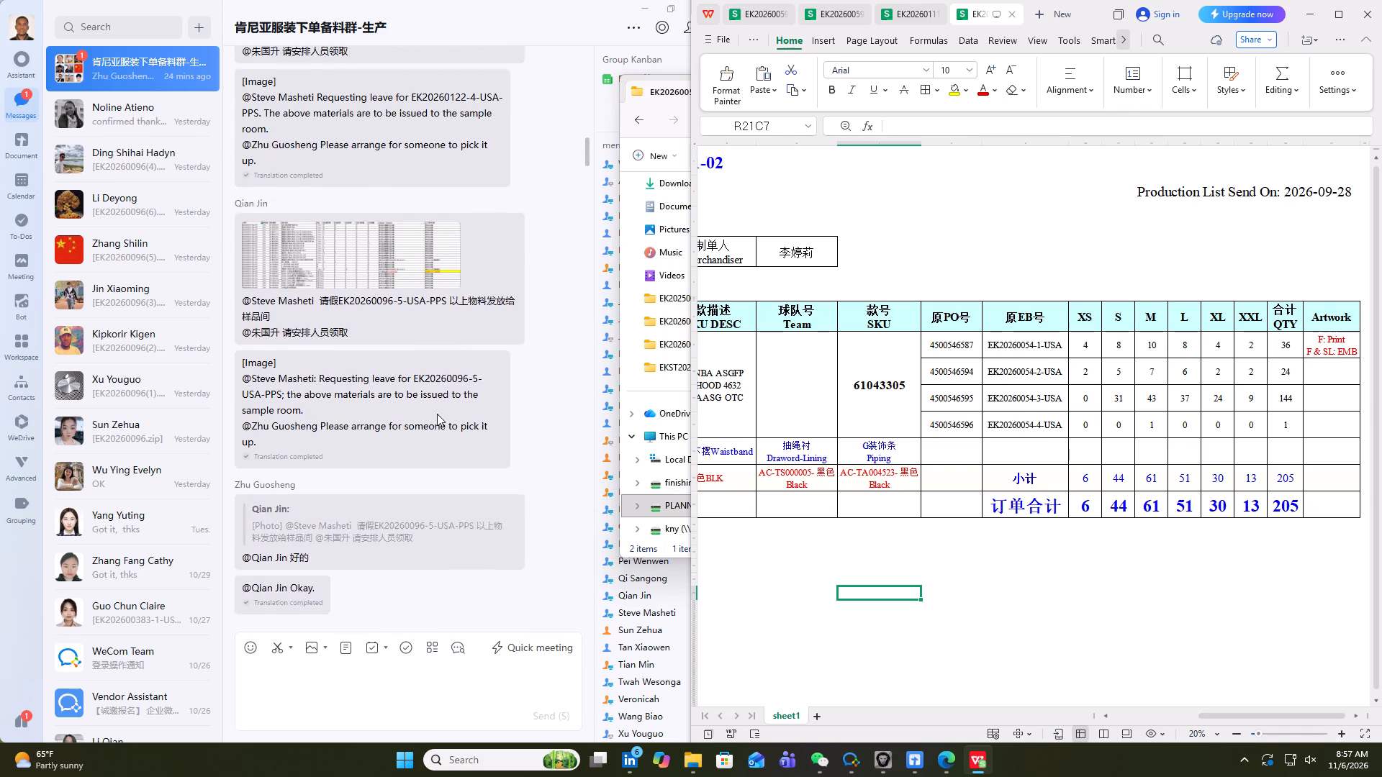
scroll(437, 414, "up", 1)
scroll(437, 414, "down", 6)
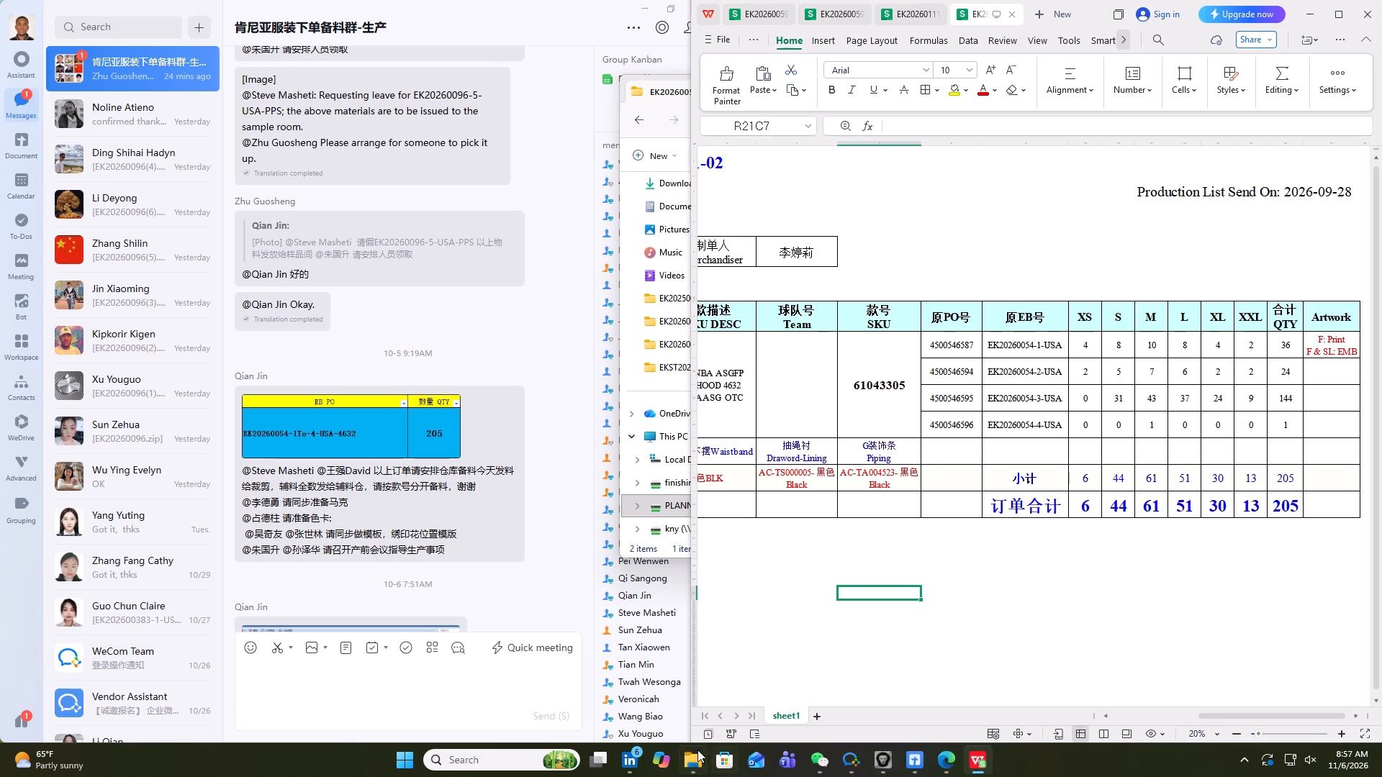
left_click(700, 757)
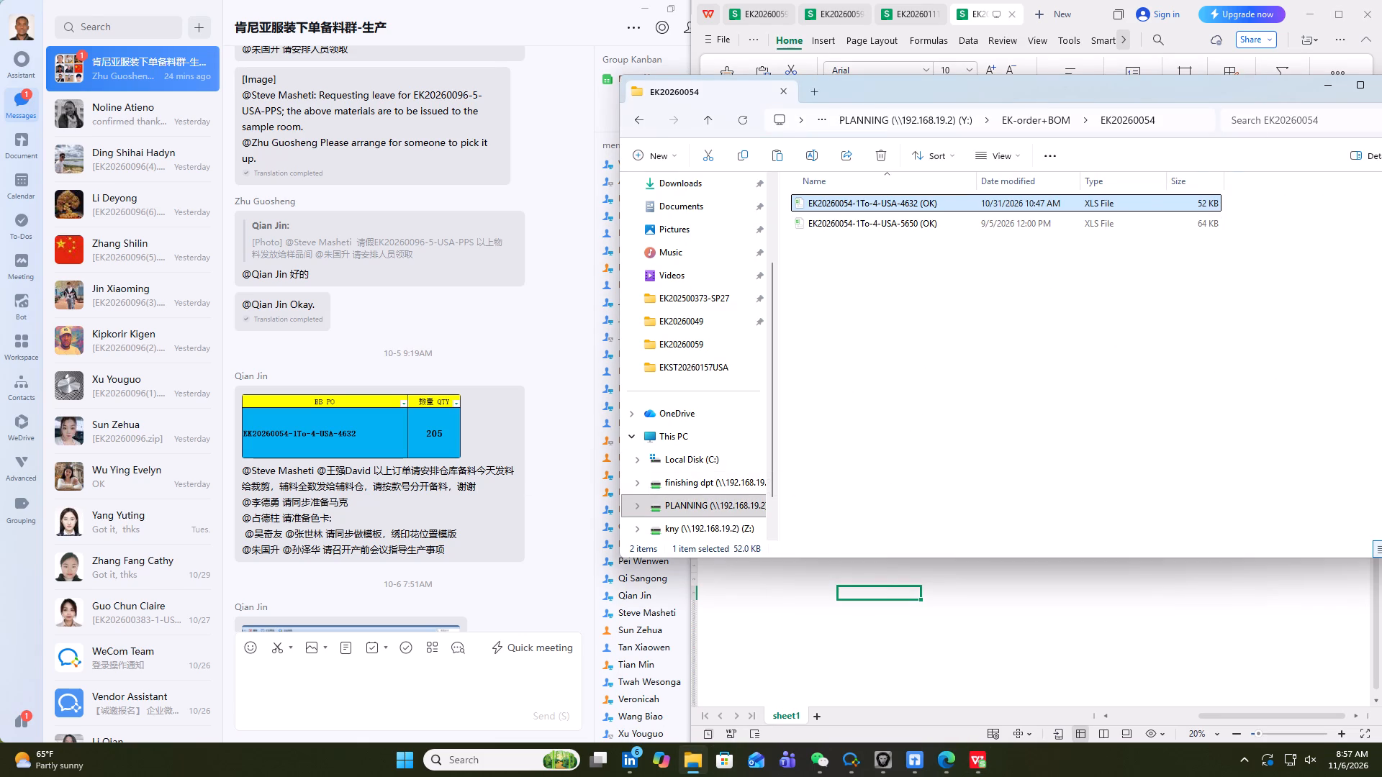
left_click(1332, 91)
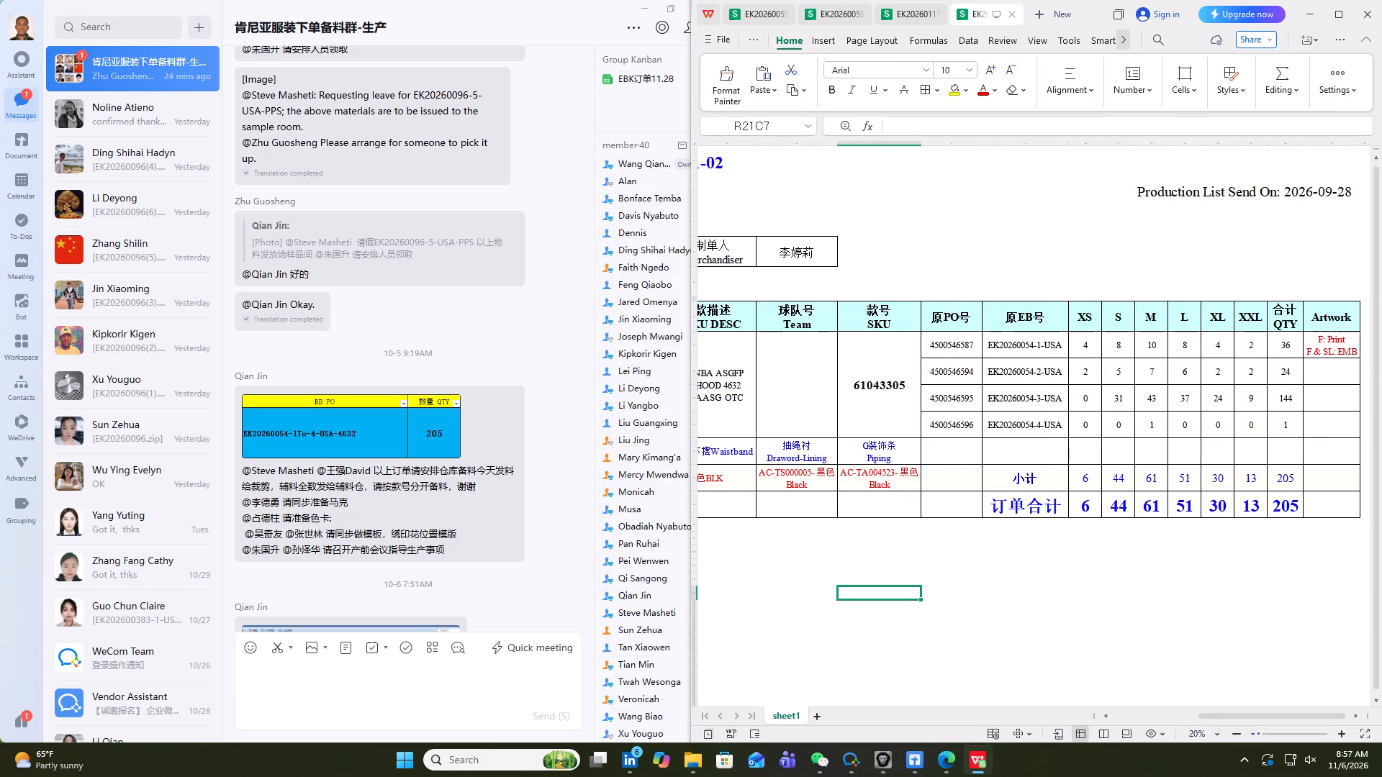
scroll(457, 491, "up", 15)
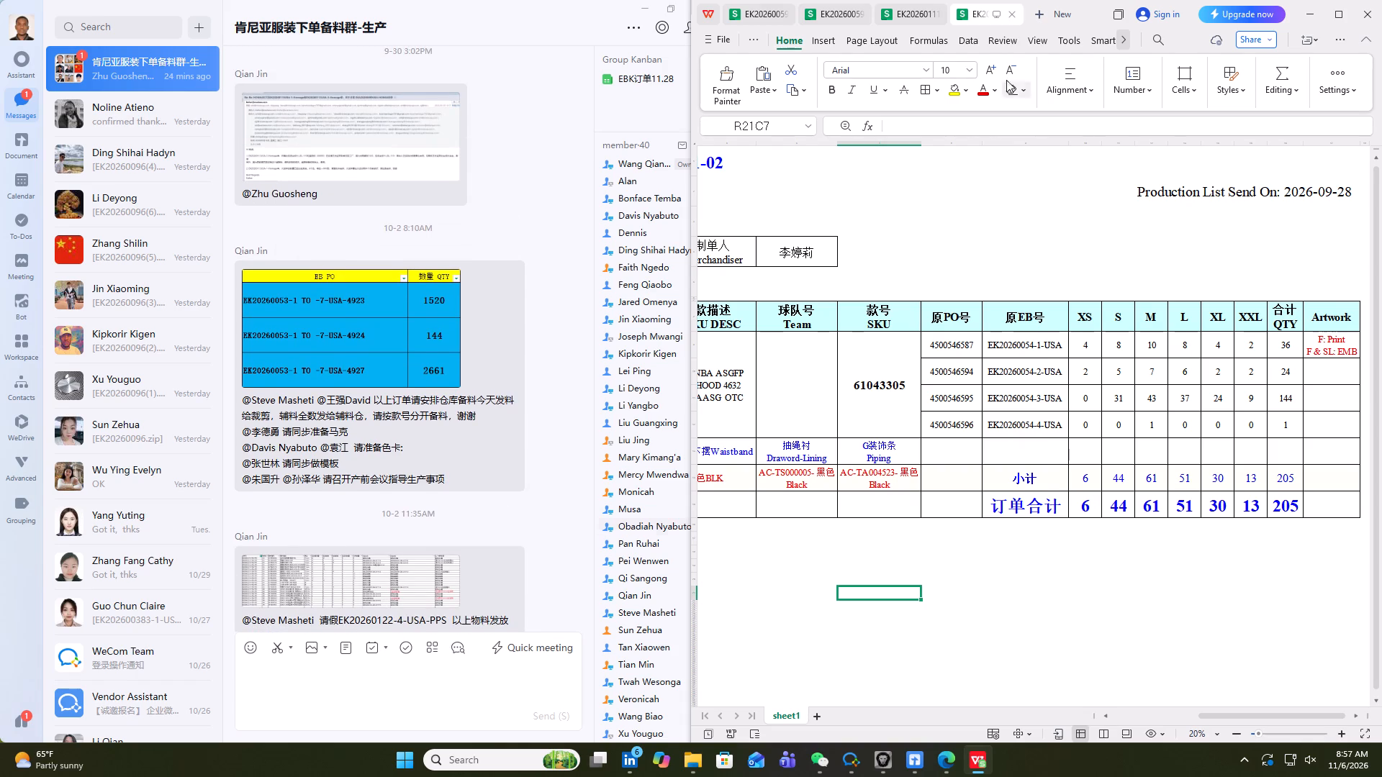
Close the 4632 and 4480 order files.
left_click(1011, 16)
left_click(1010, 17)
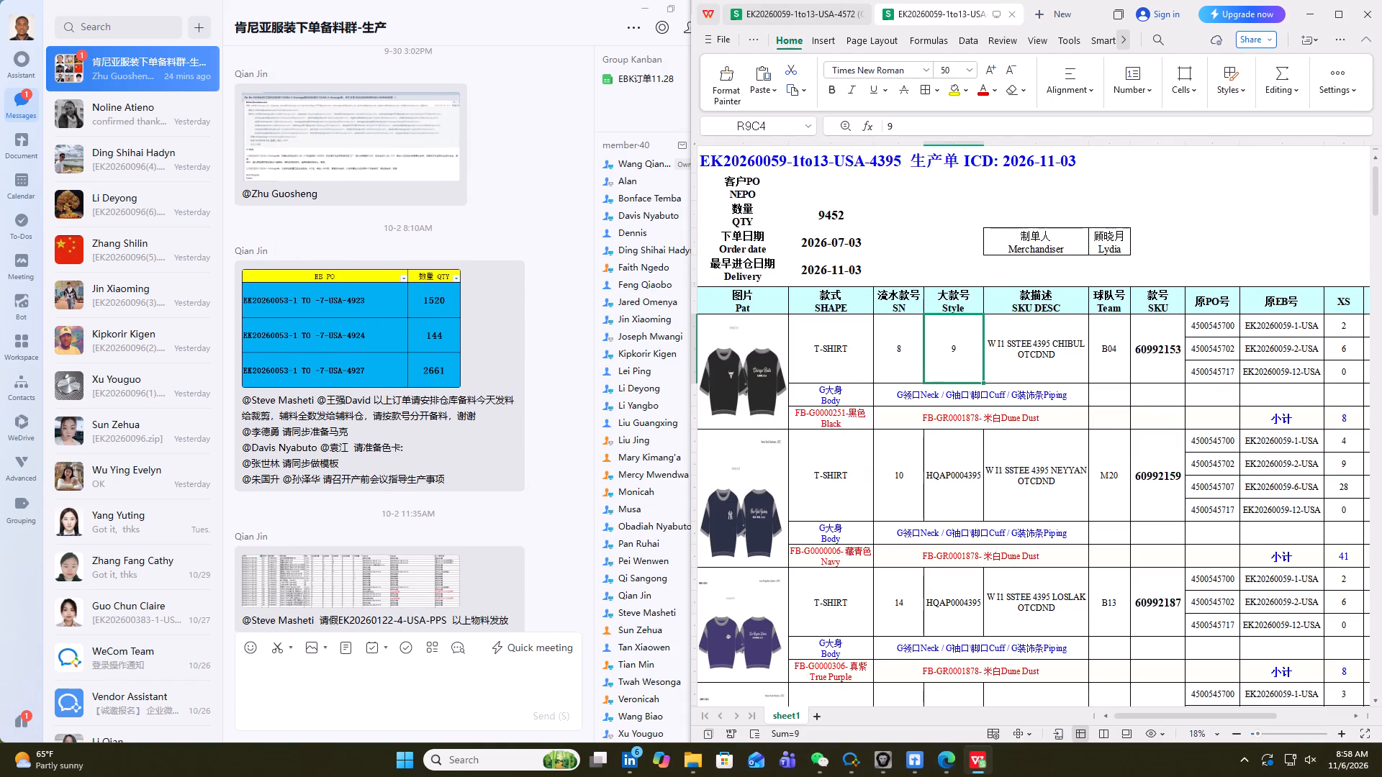
Open the 4923, 4924 and 4927 order files from the EK20260053 folder and compare their quantities with the 10/2 post.
left_click(690, 760)
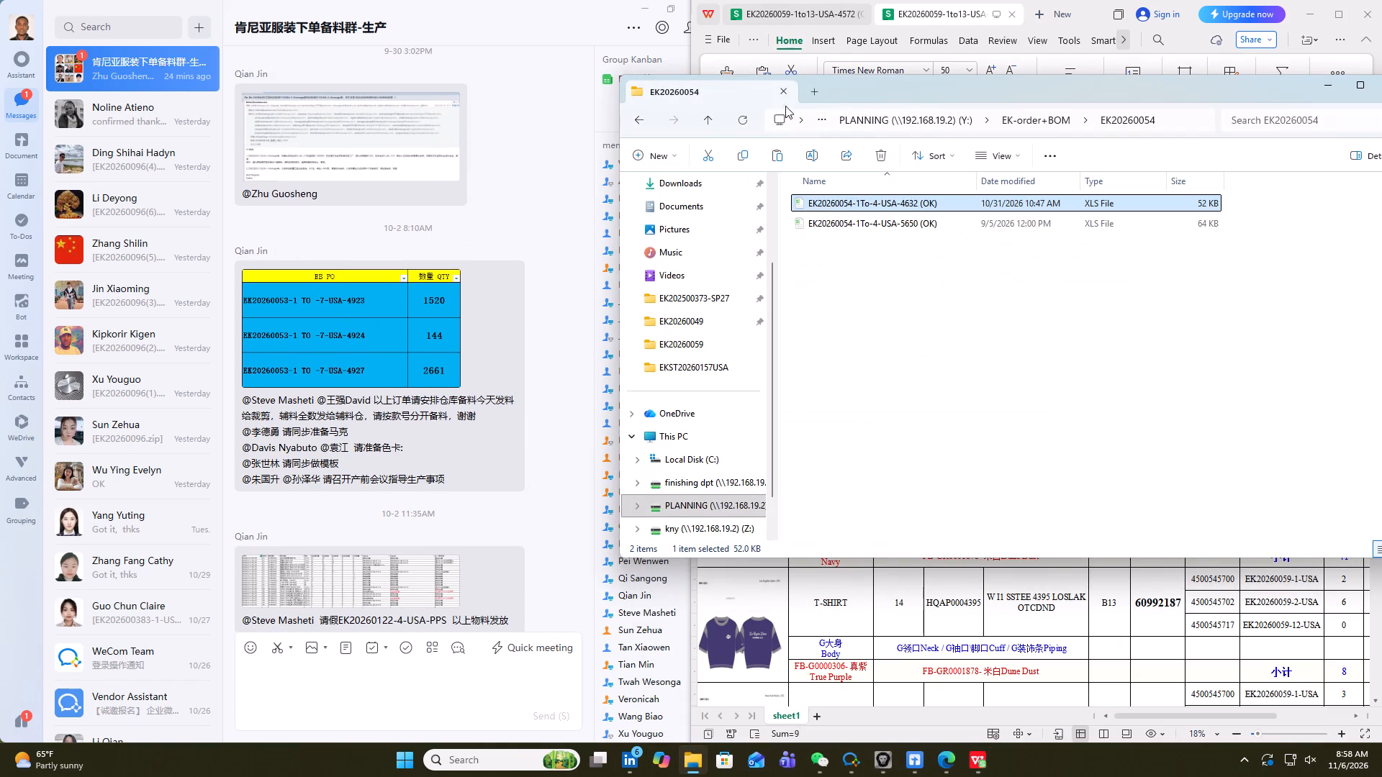
left_click(708, 120)
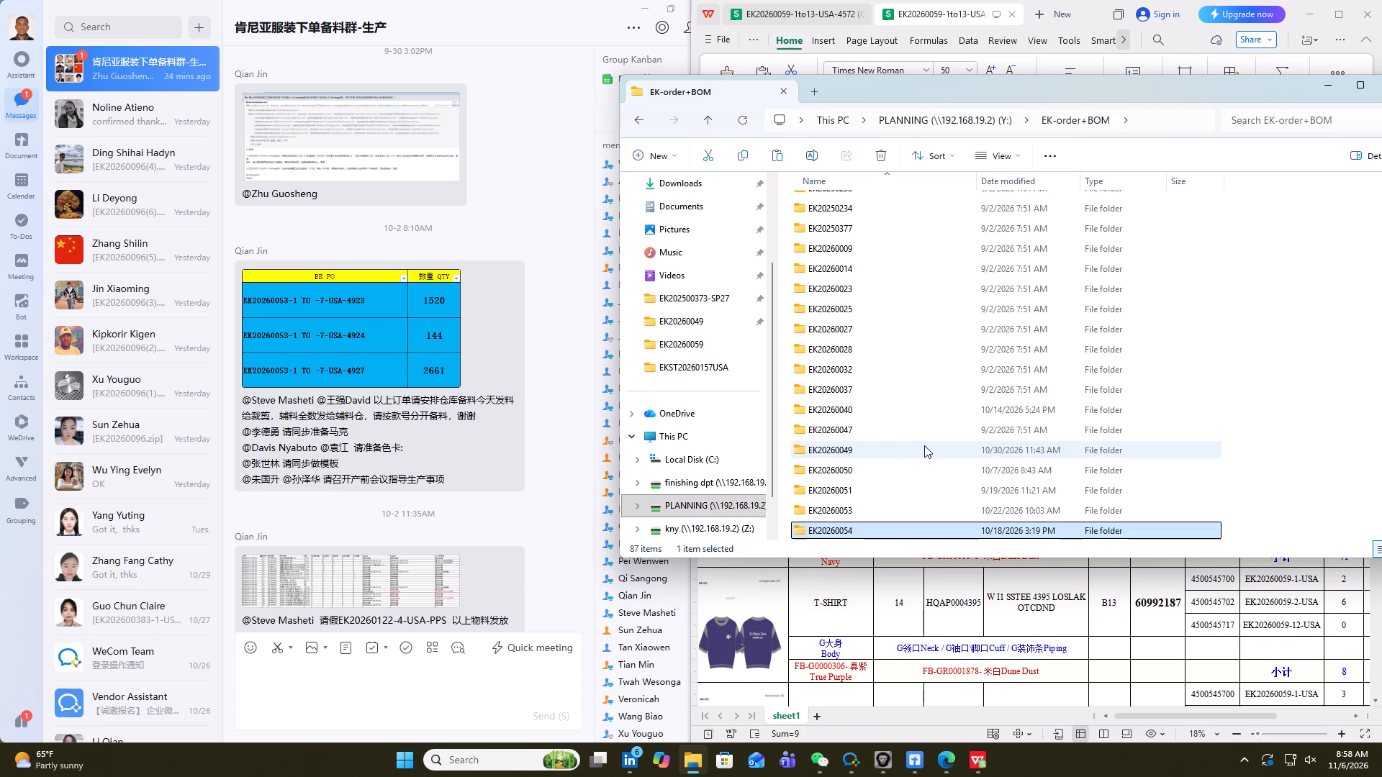
double_click(892, 507)
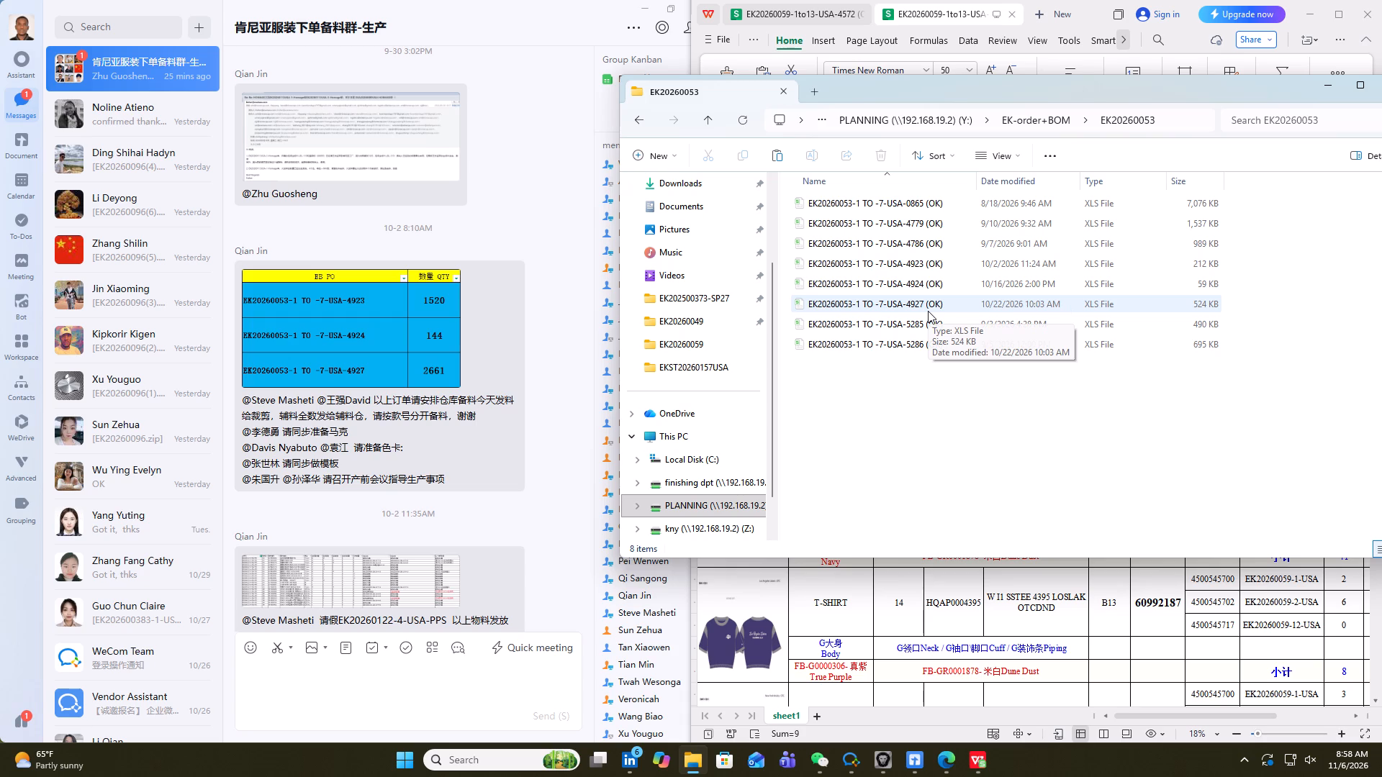
double_click(905, 263)
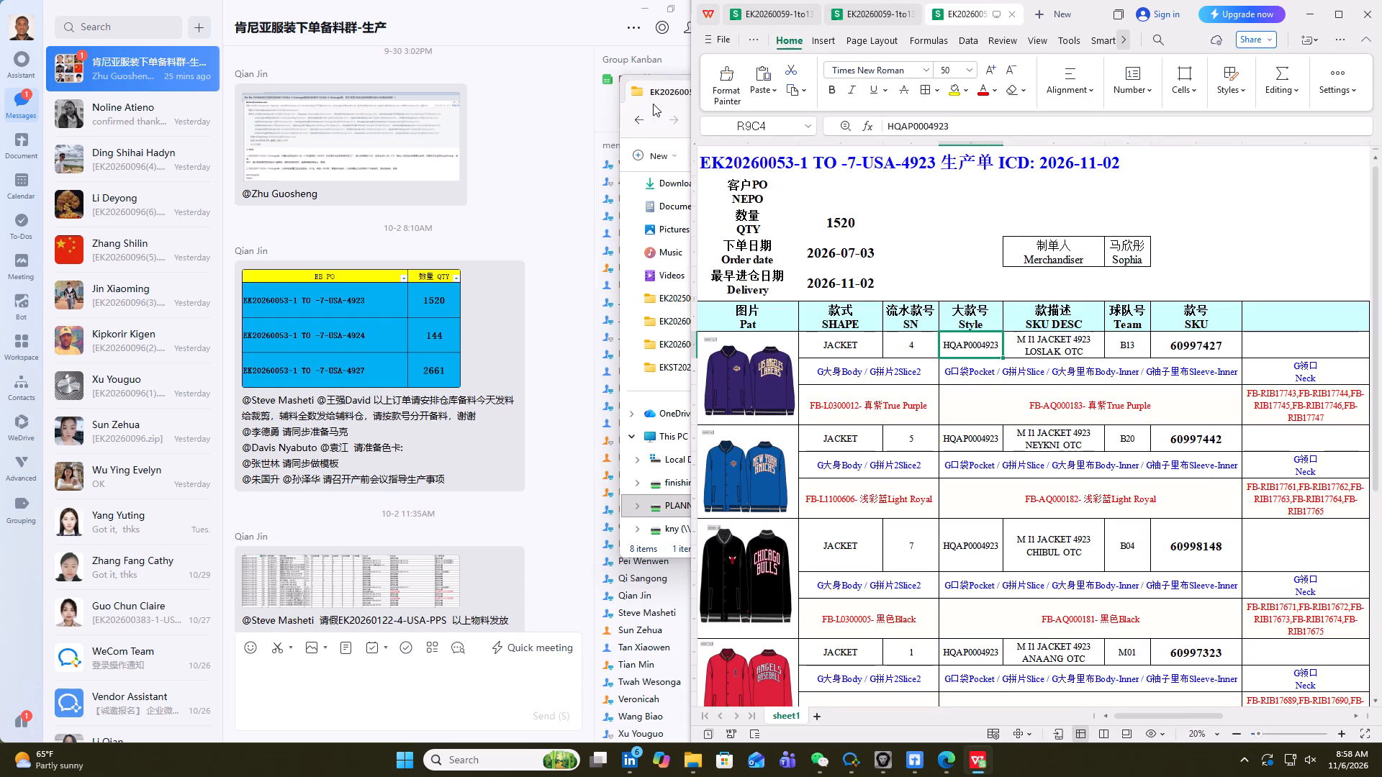
left_click(669, 93)
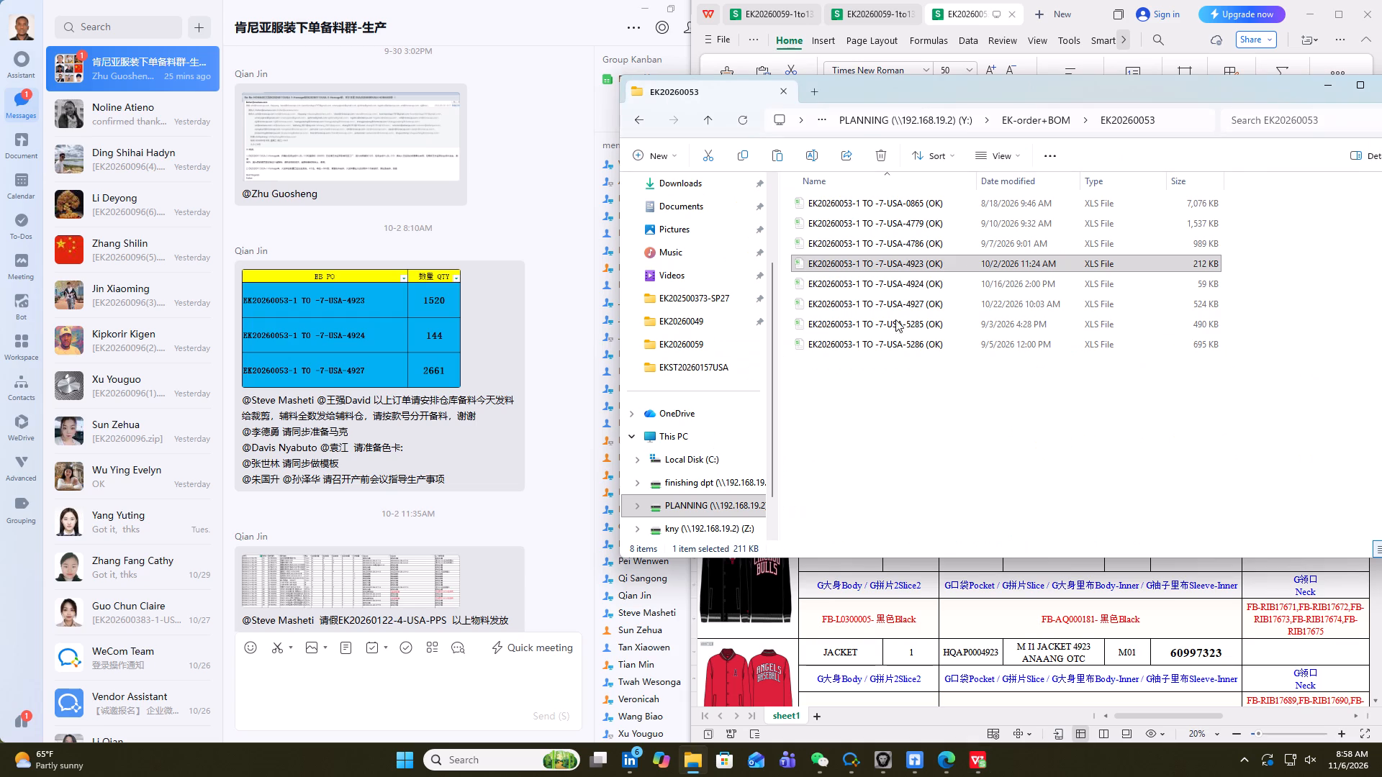
double_click(918, 283)
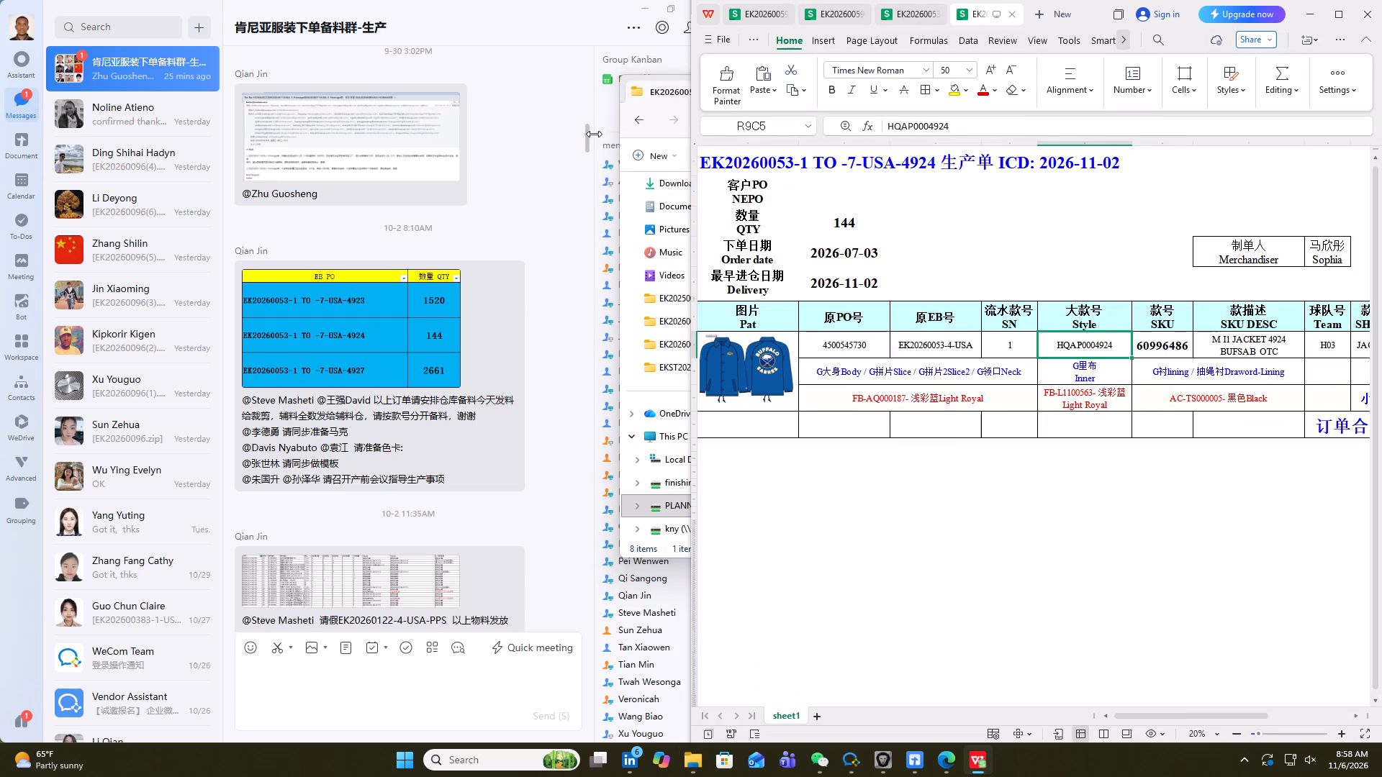
left_click(663, 92)
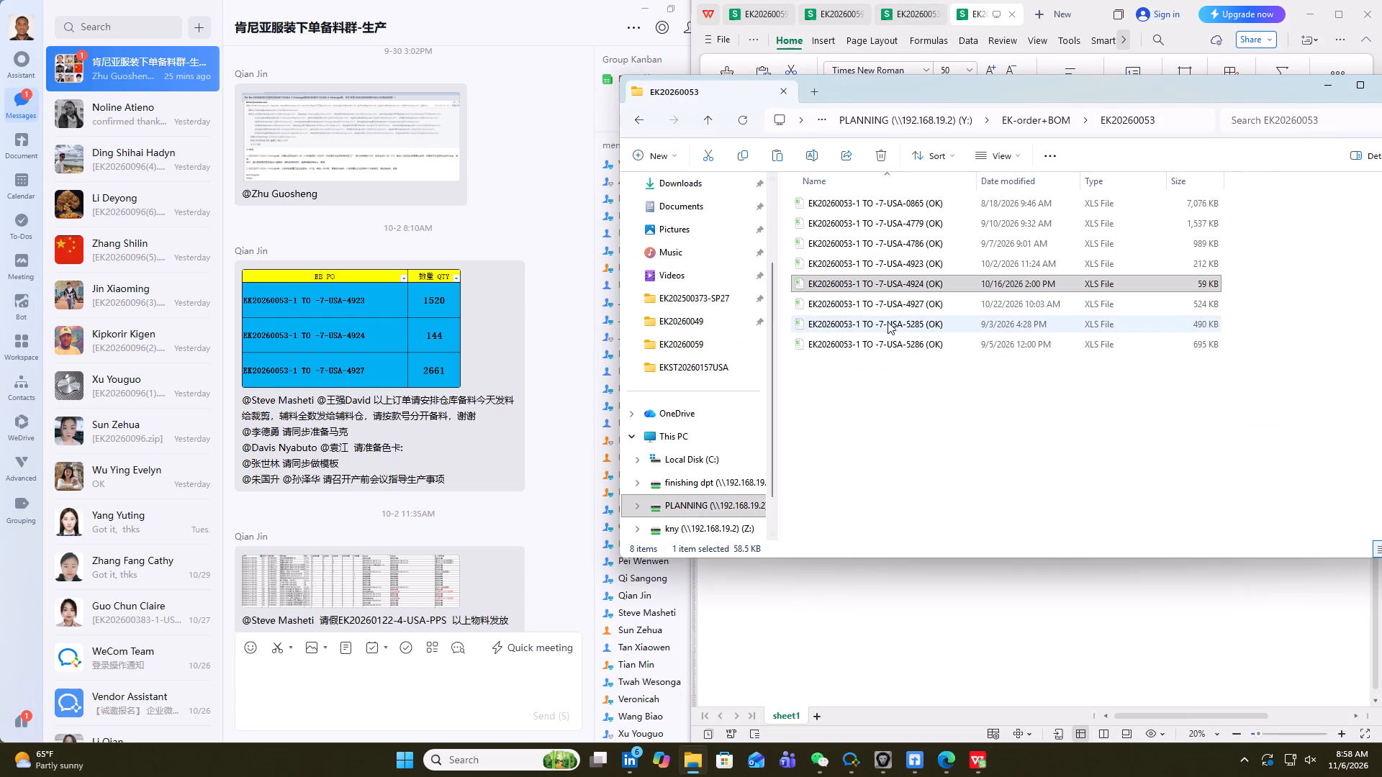
double_click(908, 303)
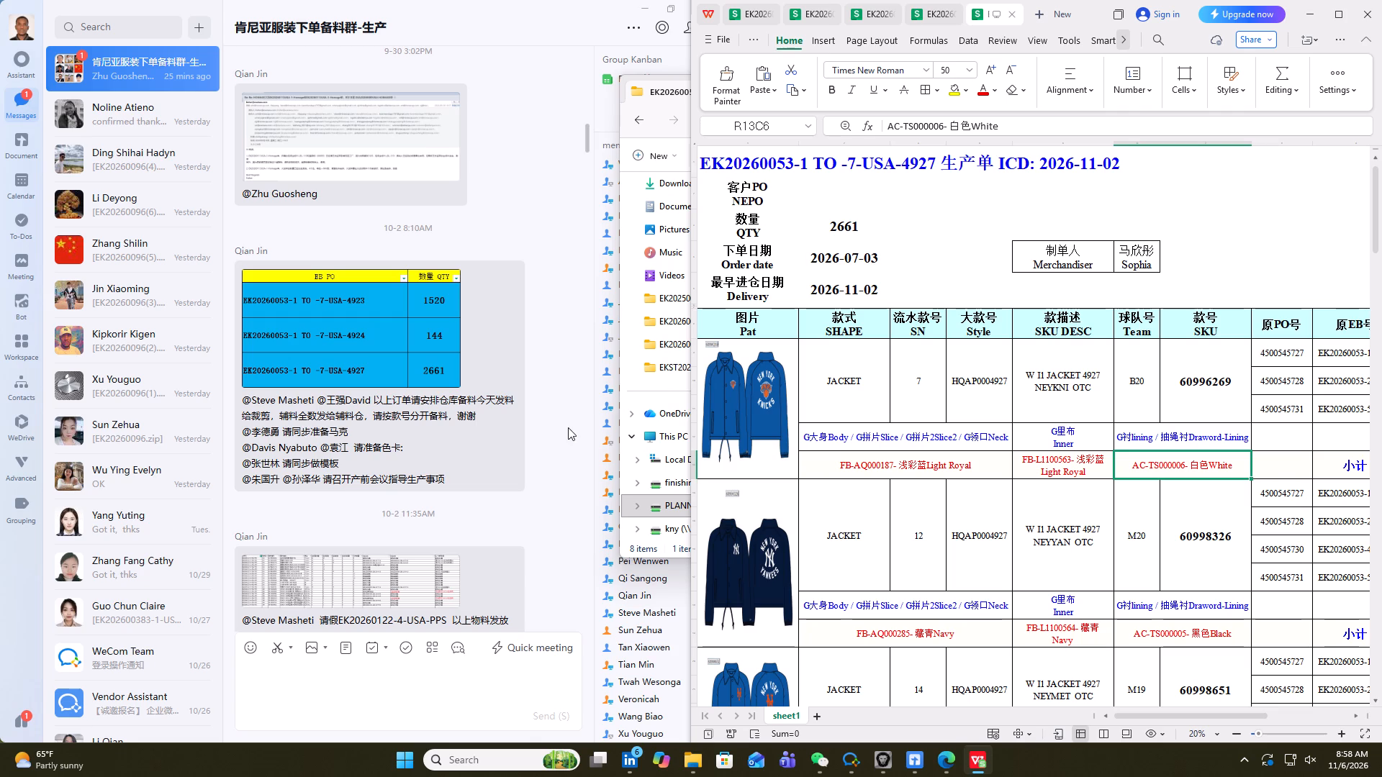
Open the EK20260113USA-3-Homage order file from the EK20260113USA folder and compare its quantity with the 9/30 post.
left_click(663, 92)
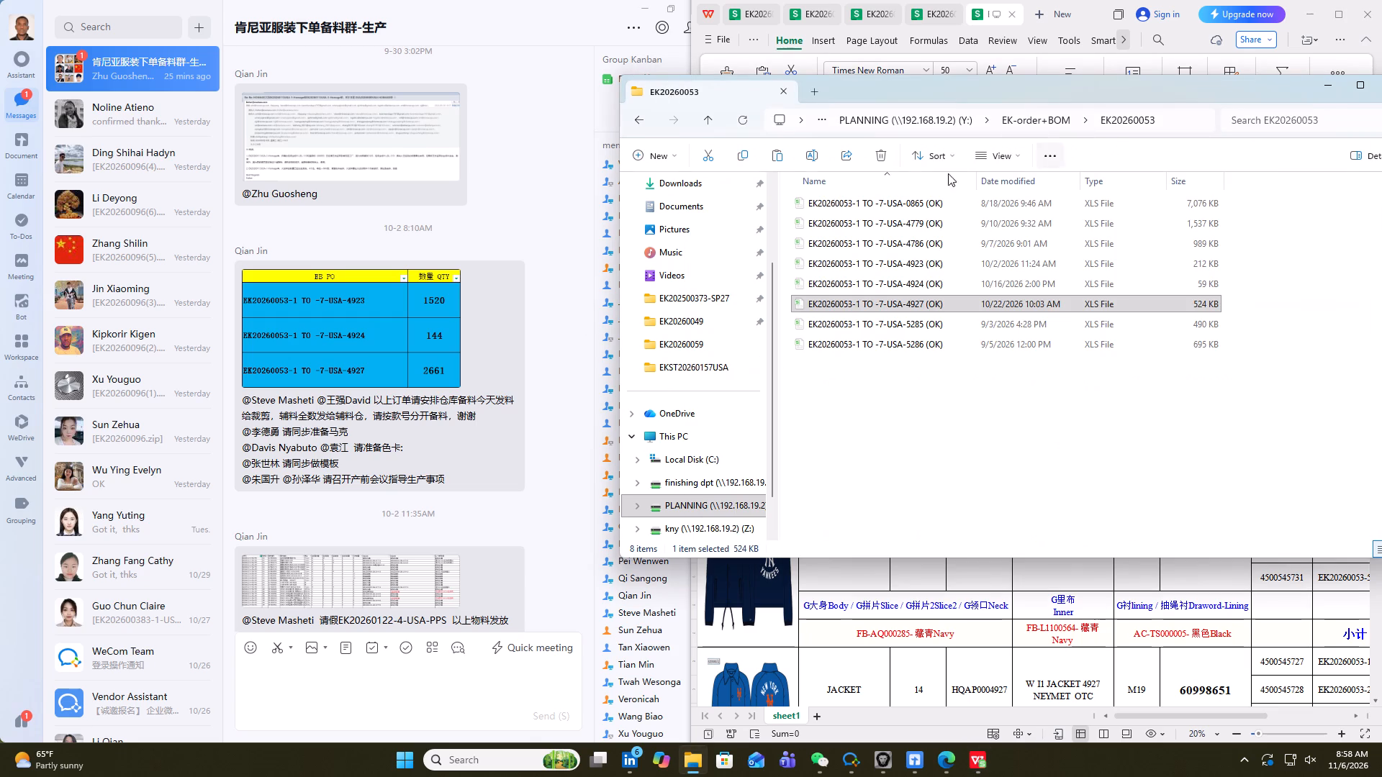
scroll(430, 370, "up", 4)
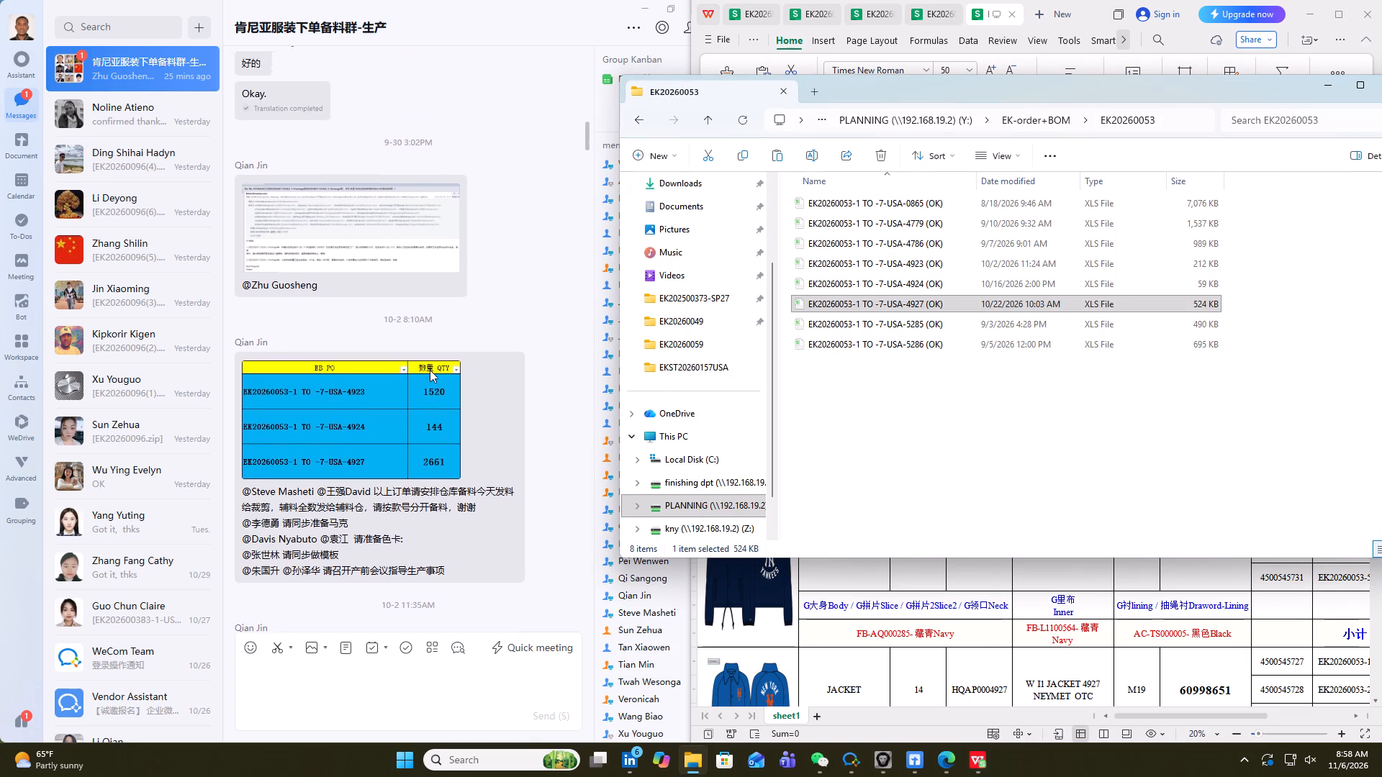
scroll(430, 370, "up", 6)
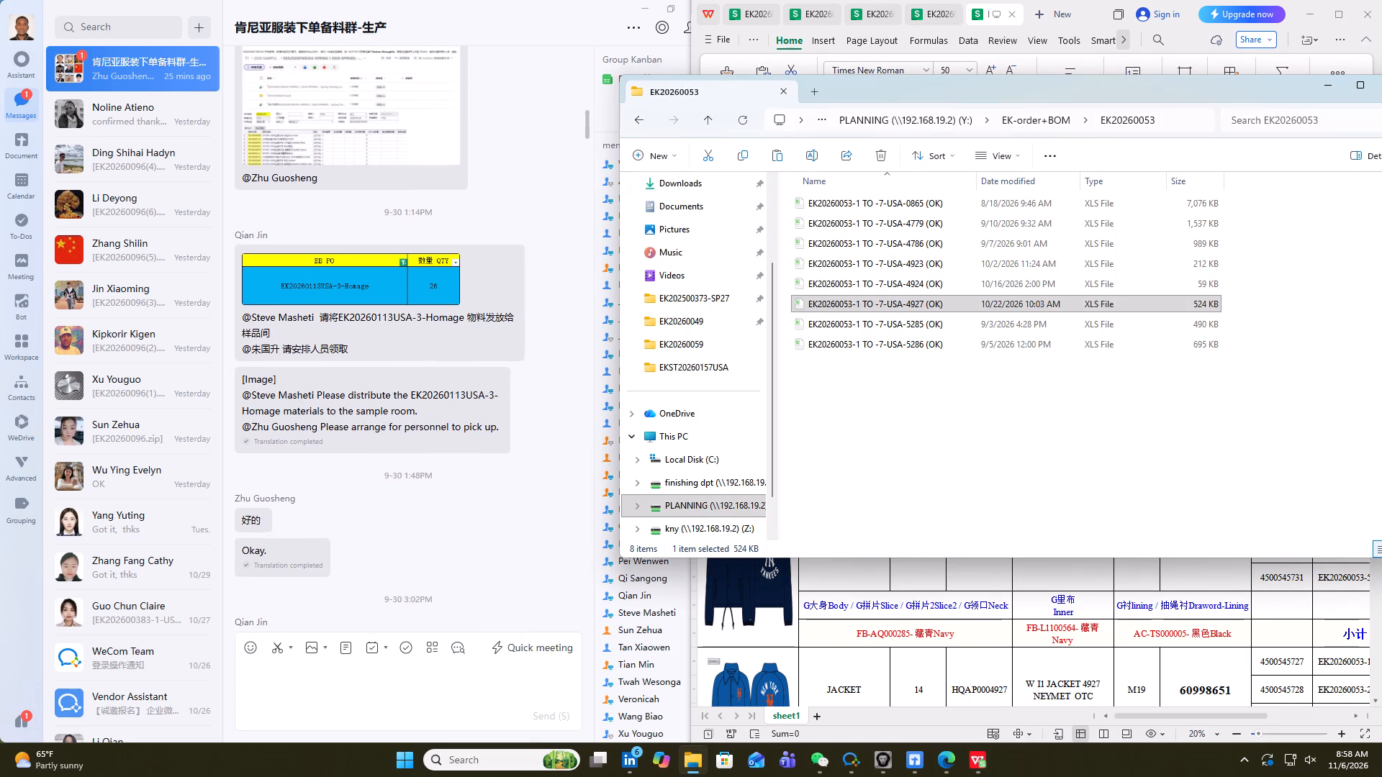
scroll(448, 398, "up", 2)
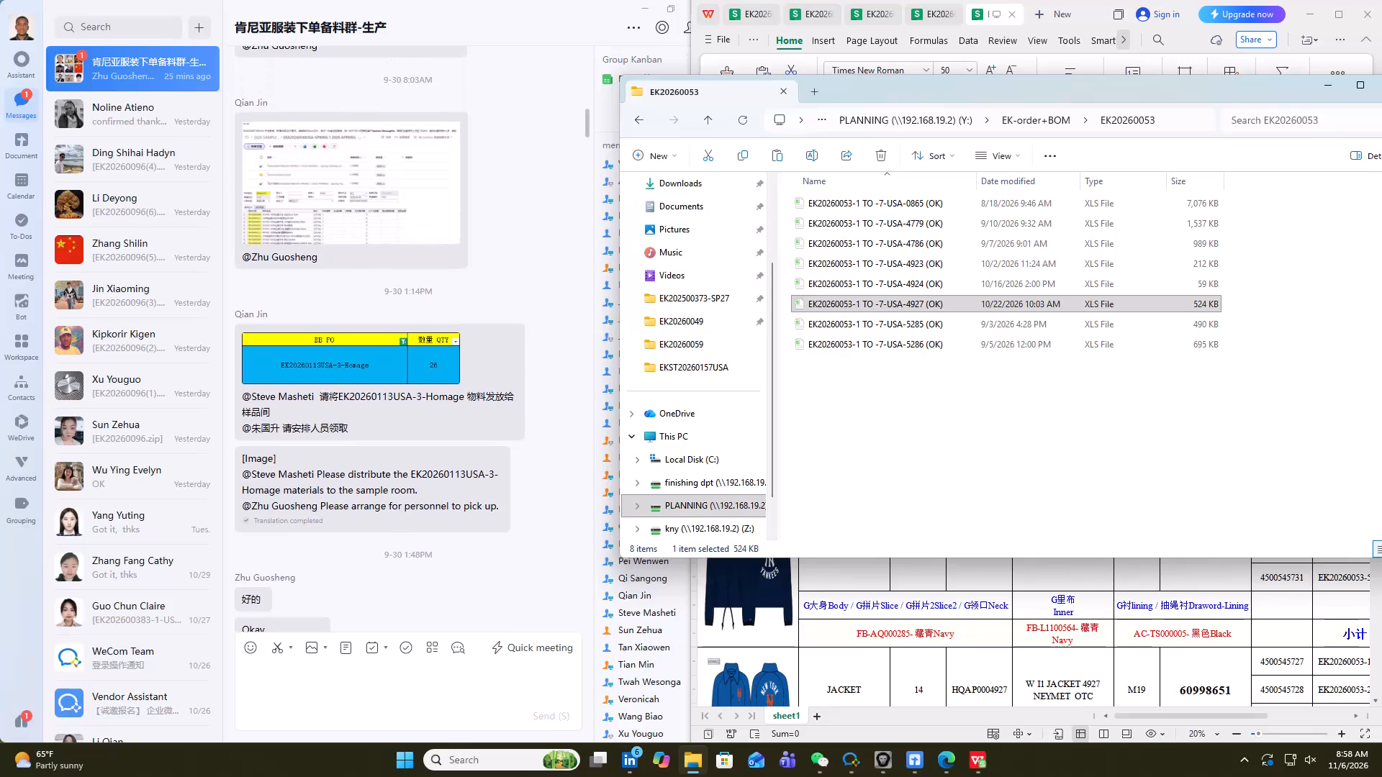
left_click(708, 113)
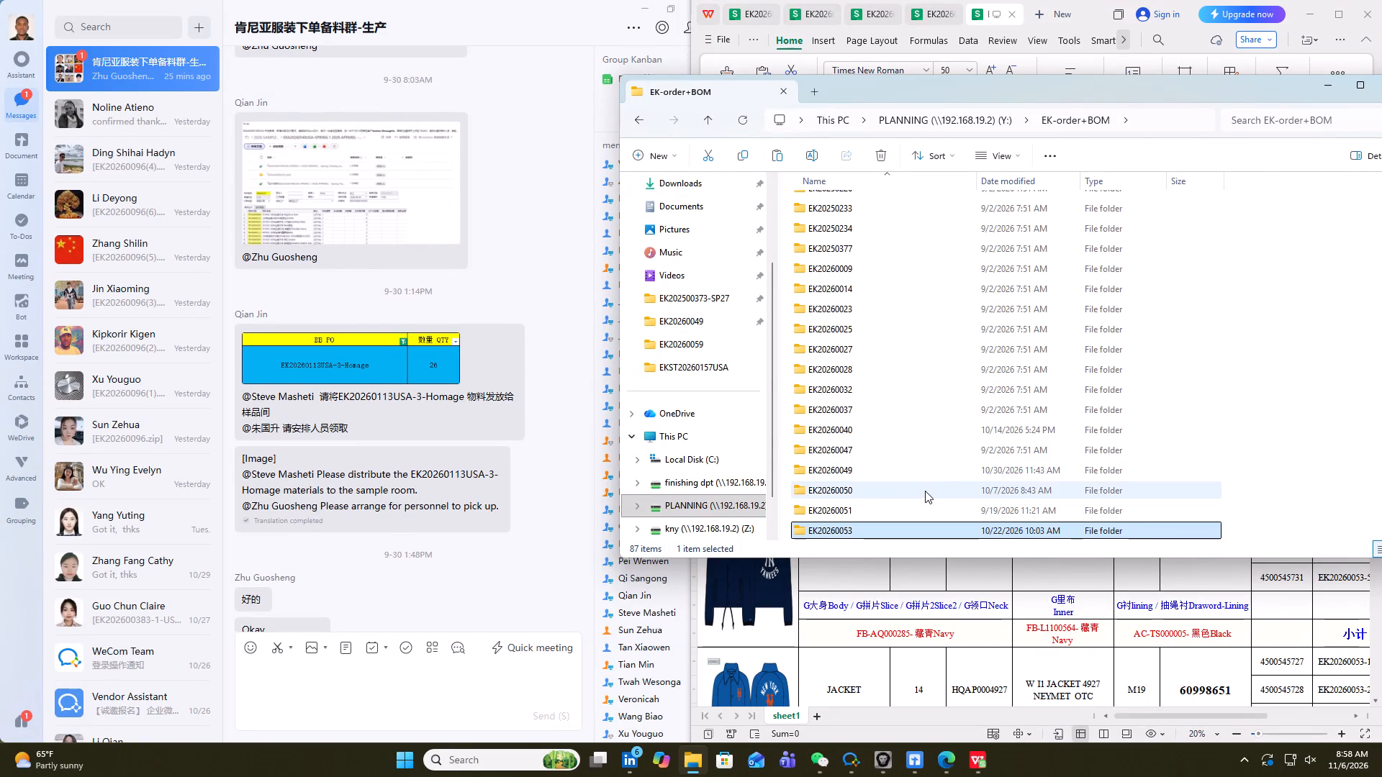
scroll(925, 491, "down", 8)
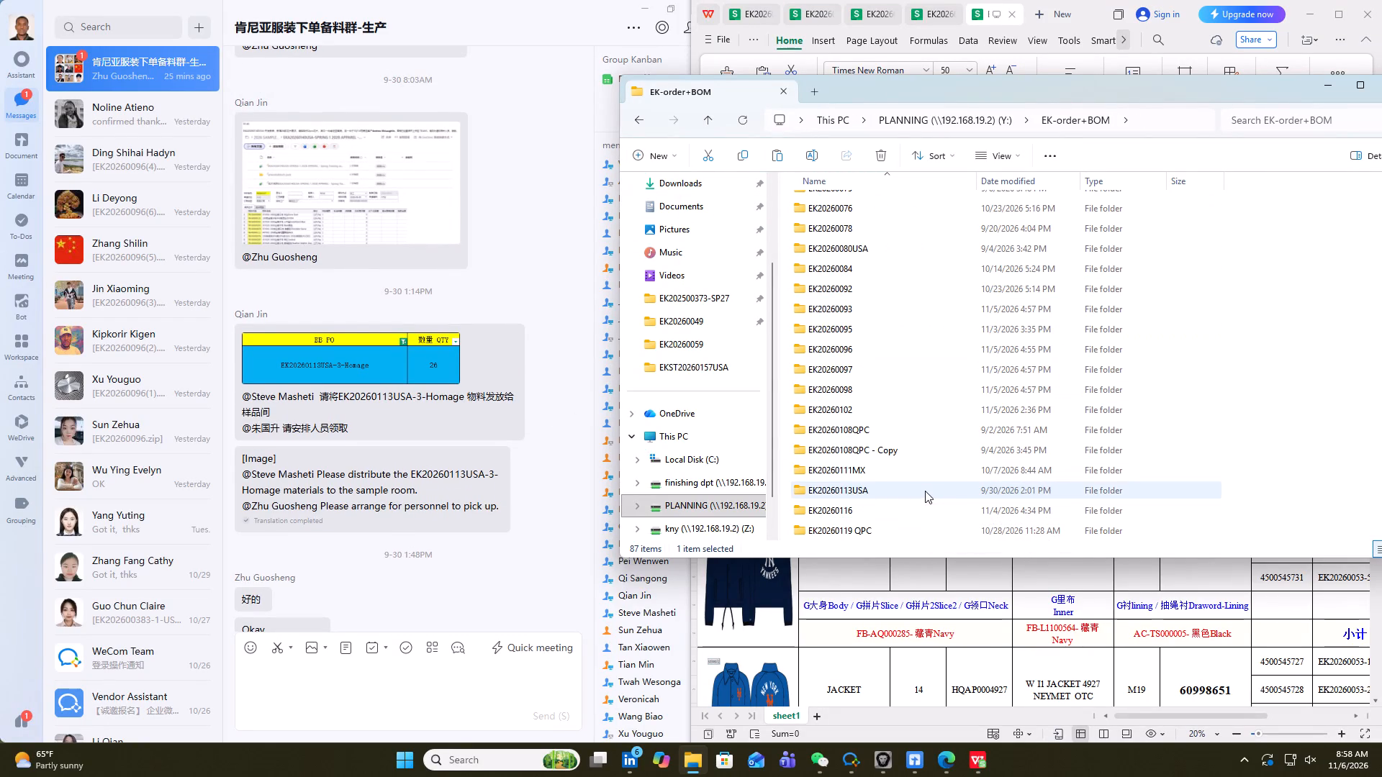
double_click(924, 491)
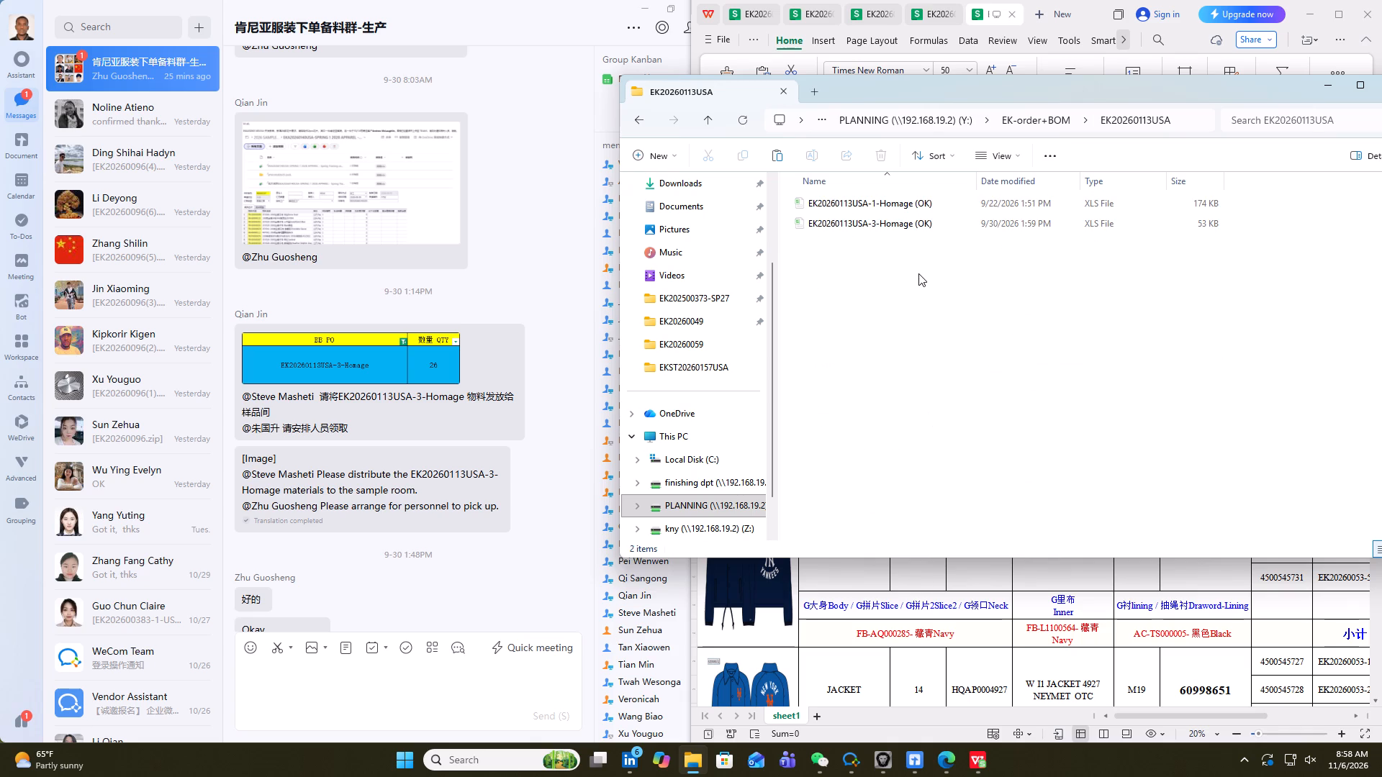
double_click(917, 223)
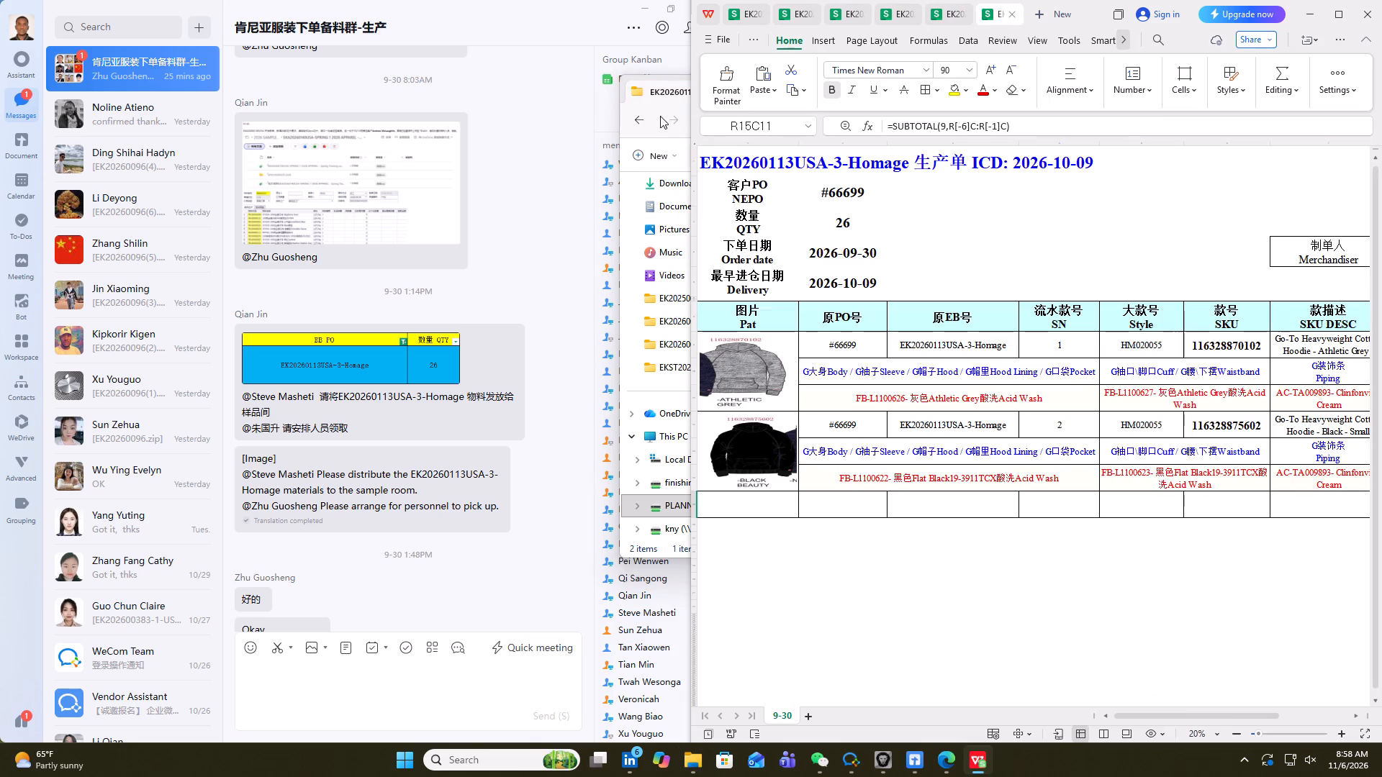
left_click(661, 96)
left_click(1328, 83)
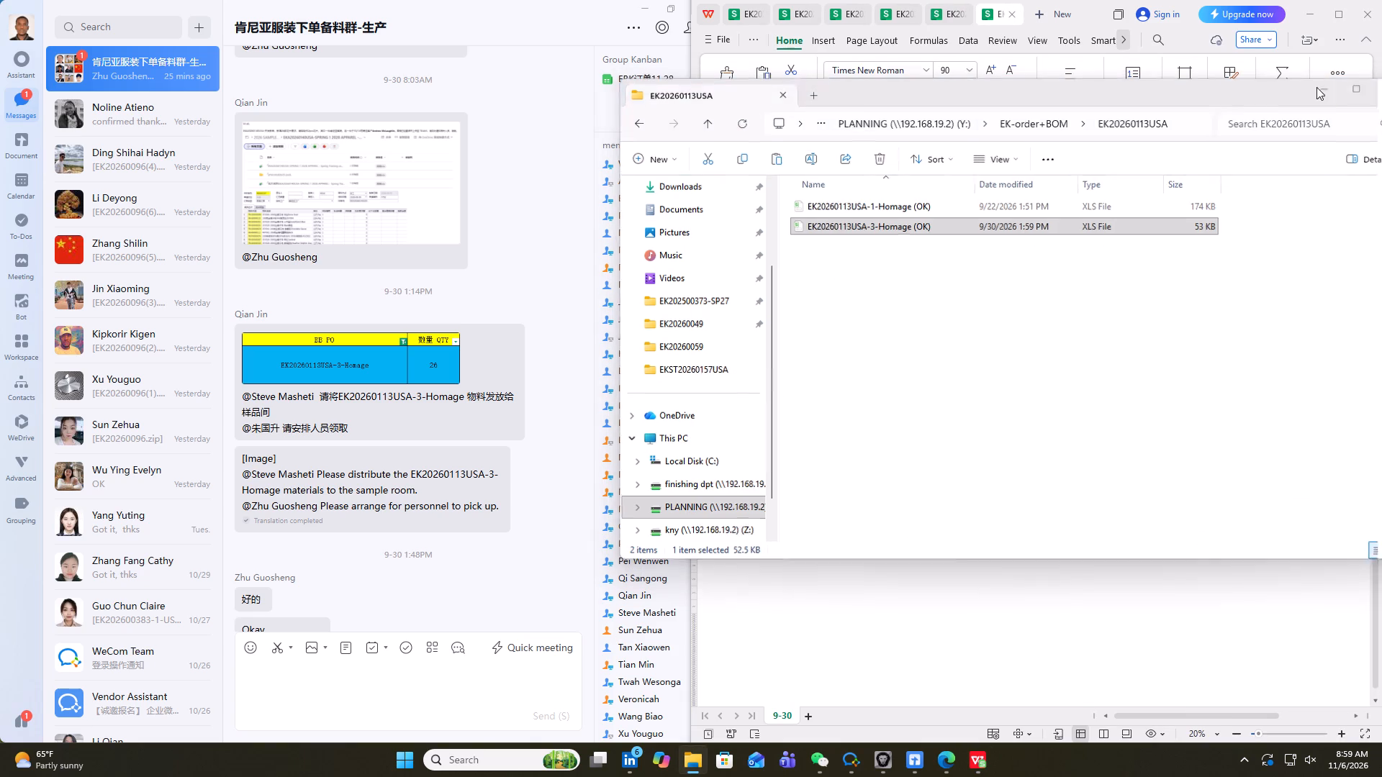
Look back through the group chat from the 9/30 post to the 9/28 production order posts.
scroll(494, 374, "up", 10)
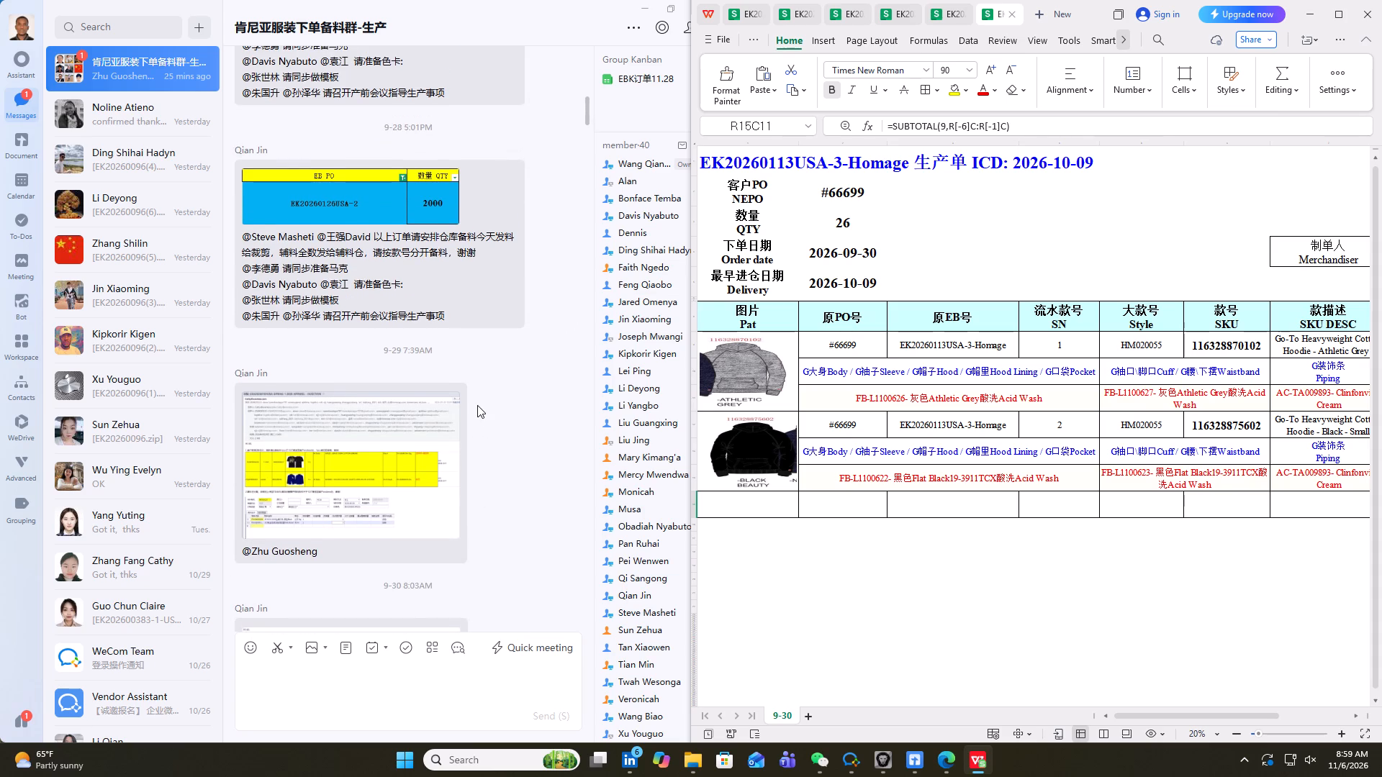
scroll(477, 405, "up", 3)
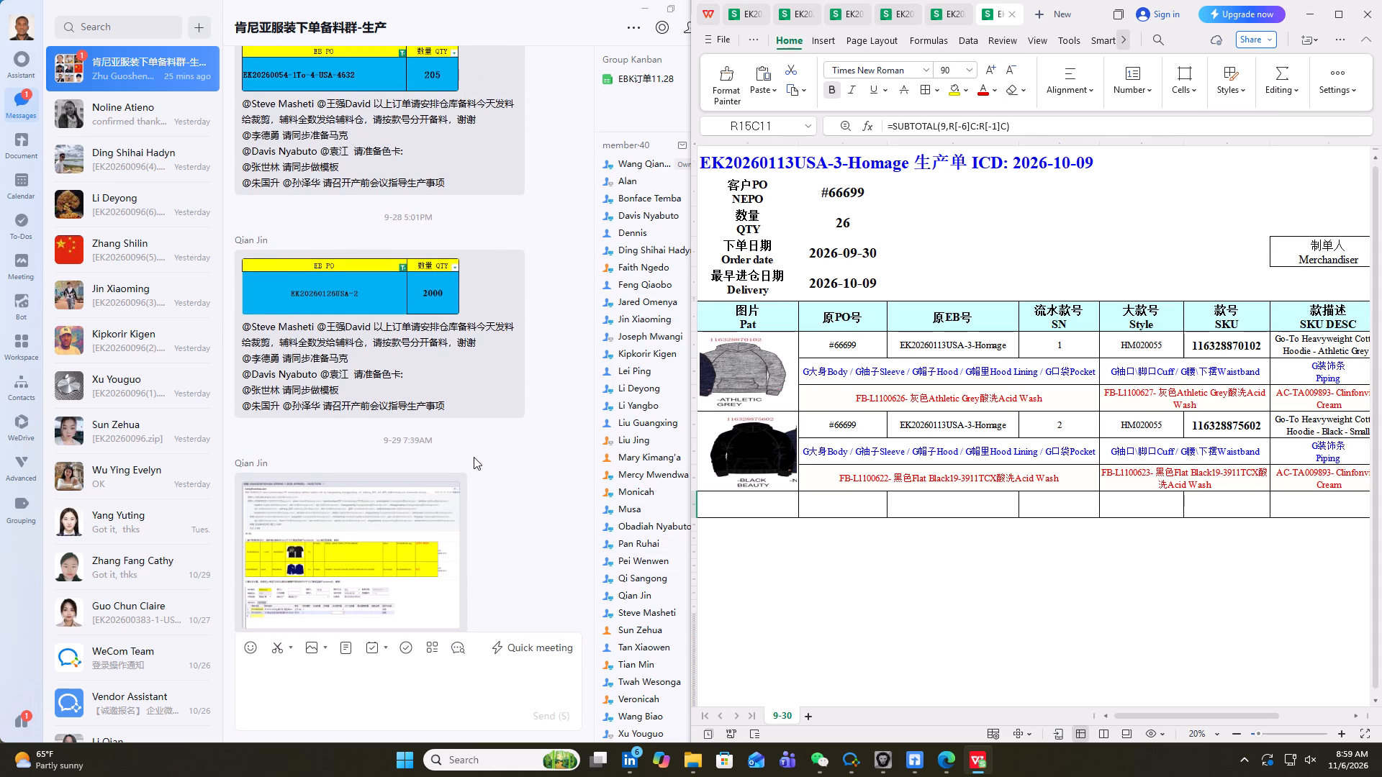
scroll(474, 457, "up", 5)
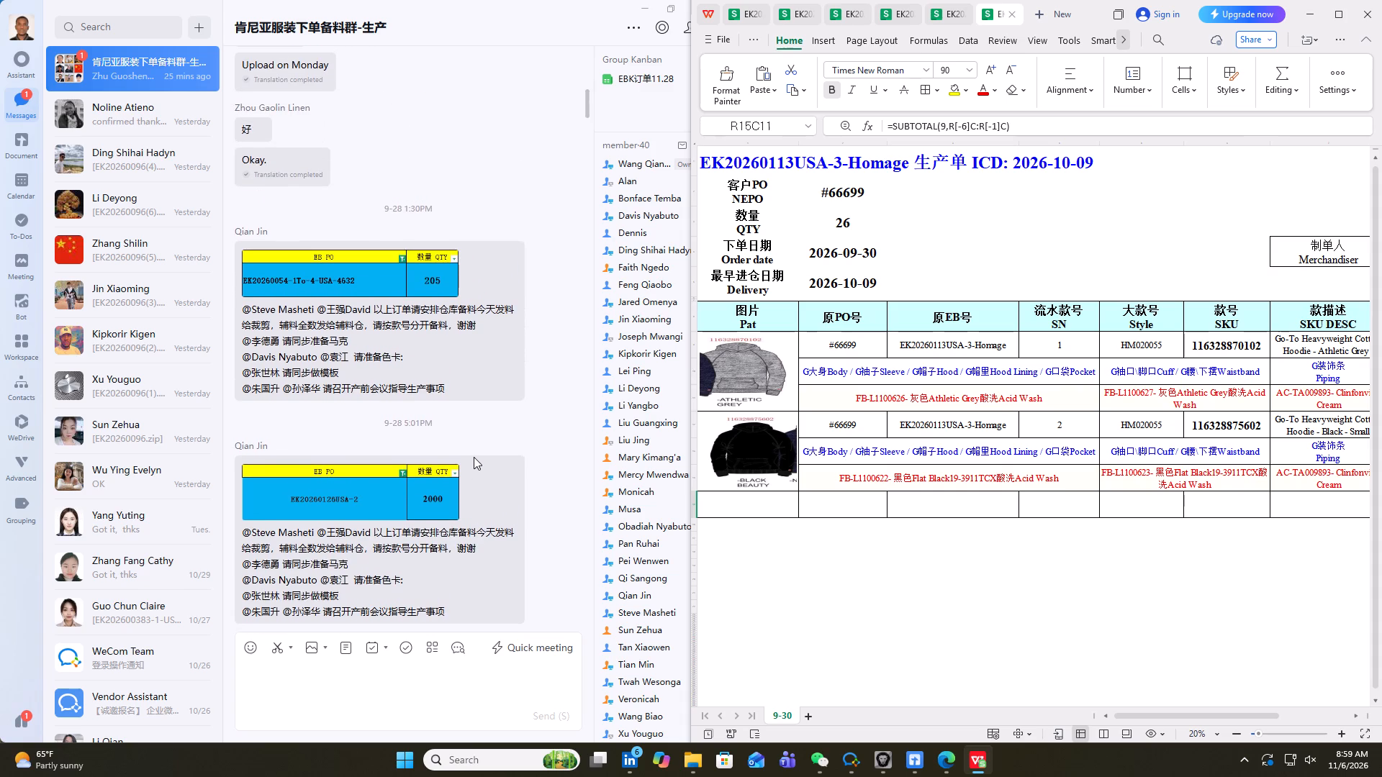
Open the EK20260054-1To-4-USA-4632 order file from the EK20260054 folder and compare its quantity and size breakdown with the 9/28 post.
left_click(695, 760)
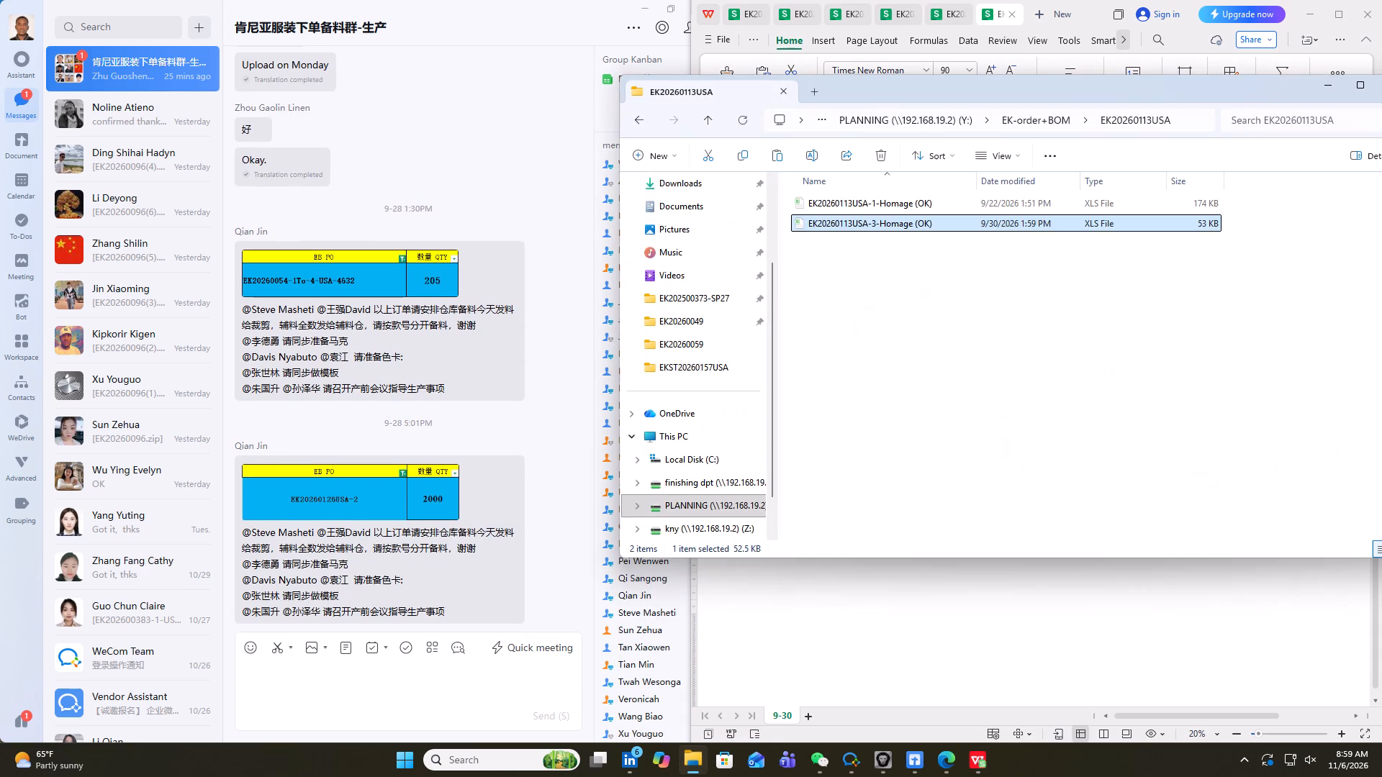
left_click(710, 115)
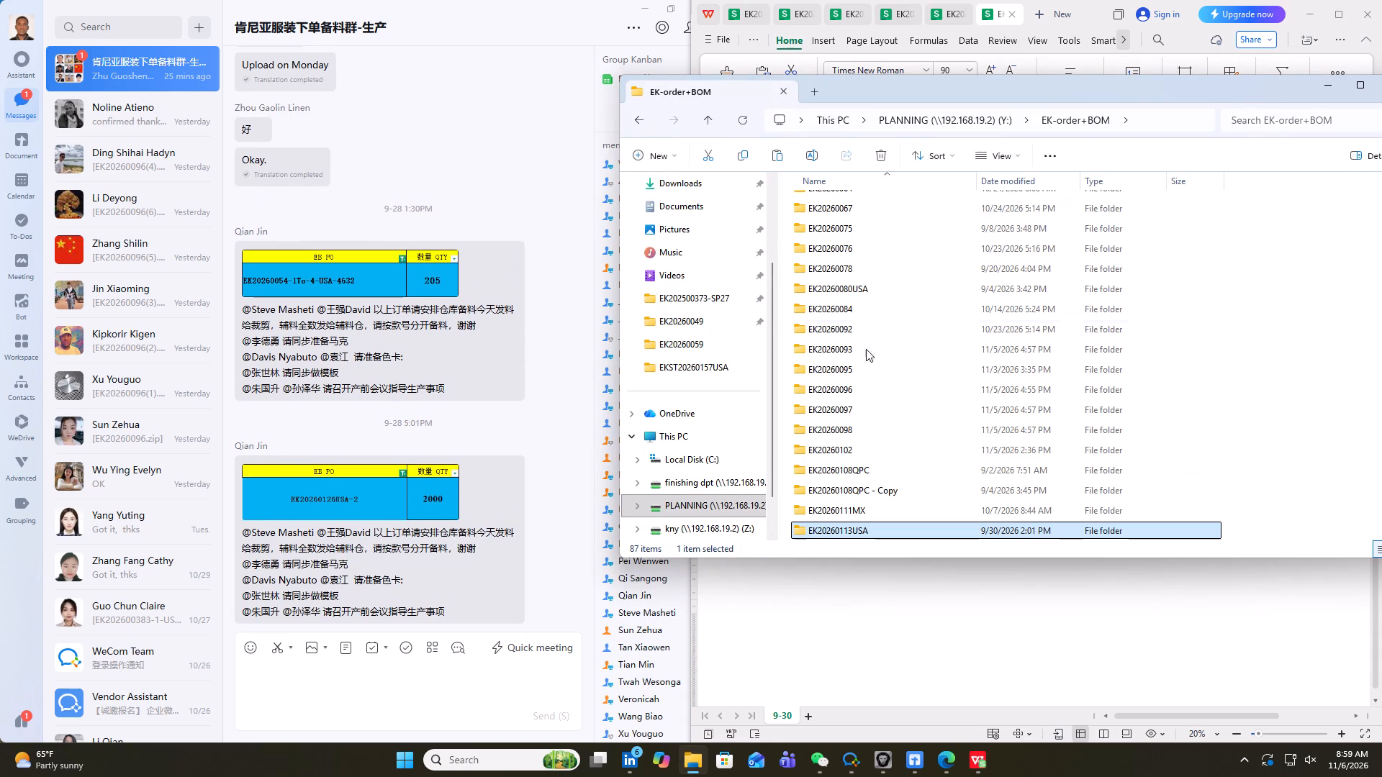
scroll(875, 381, "up", 5)
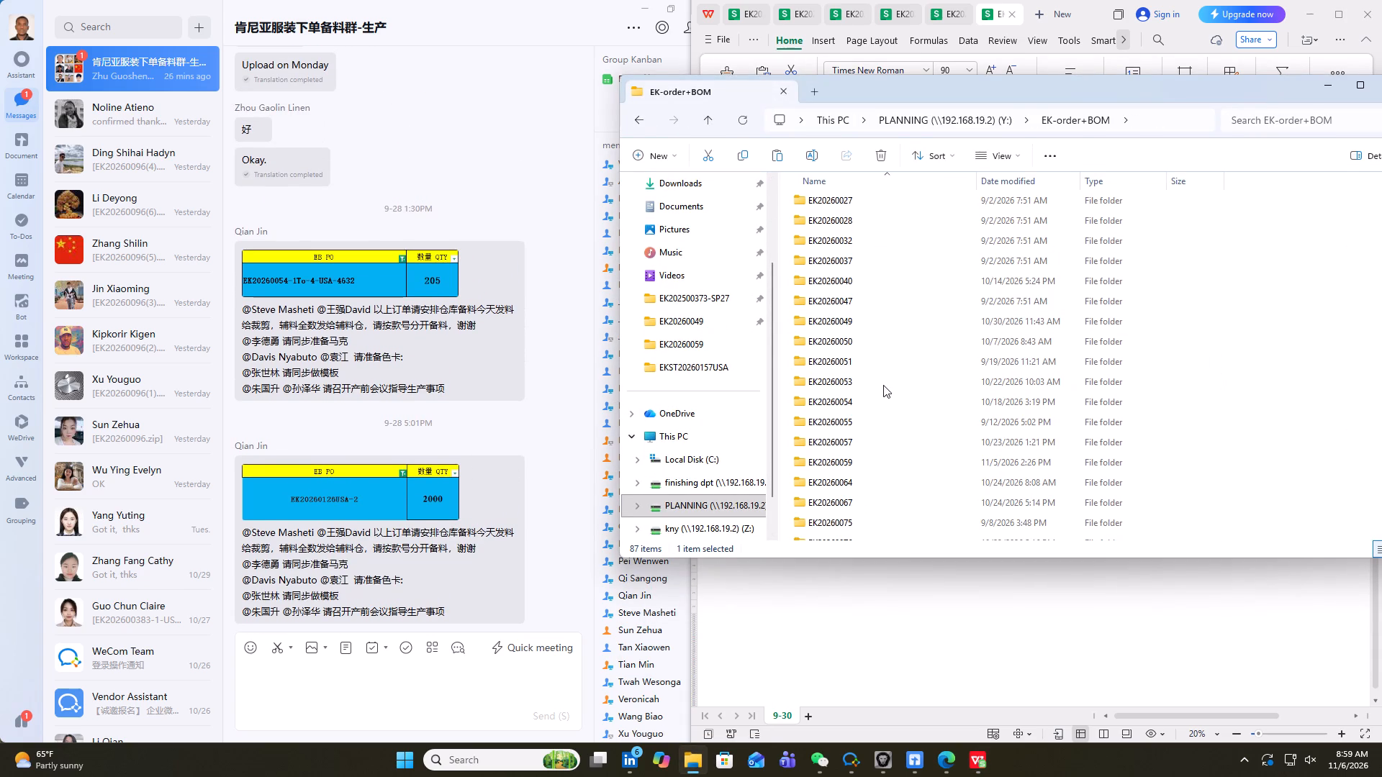
double_click(879, 399)
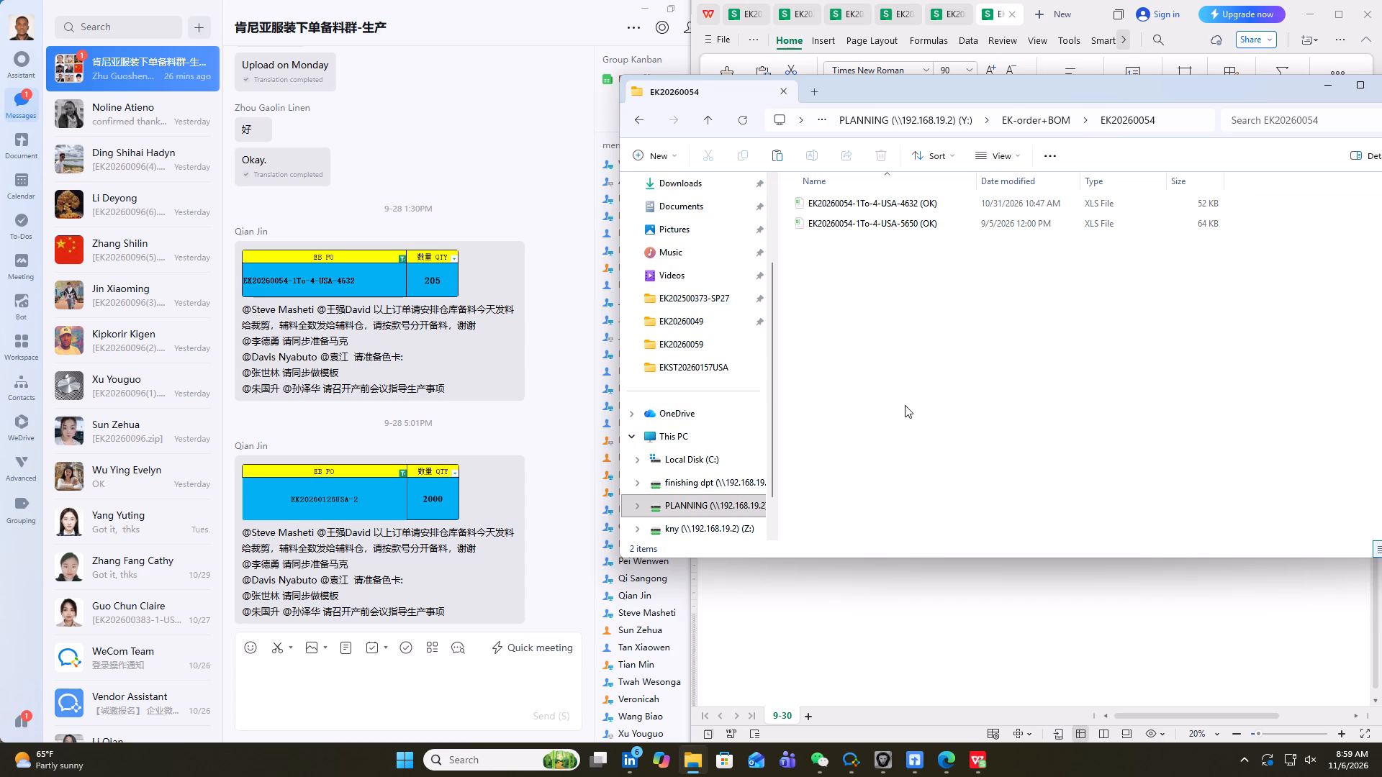
double_click(938, 204)
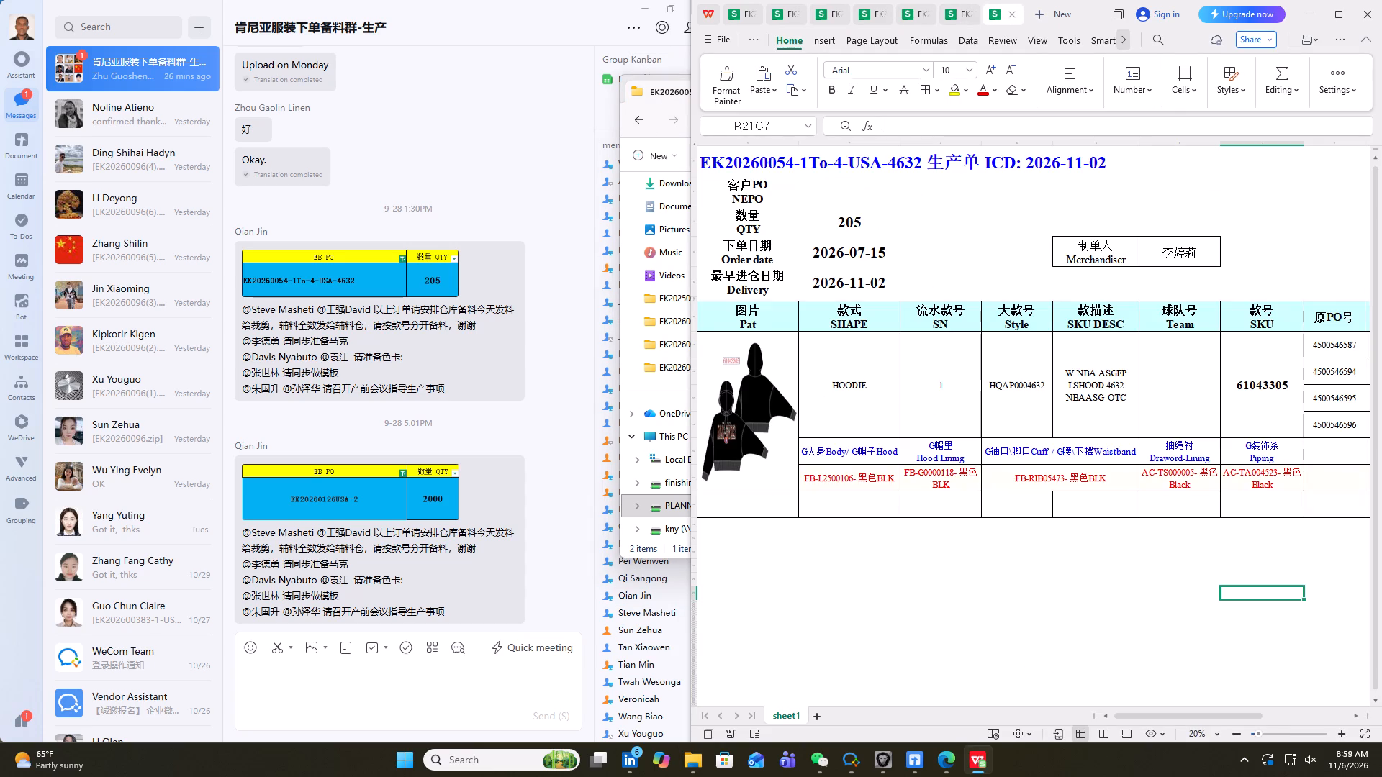
left_click_drag(1181, 718, 1161, 743)
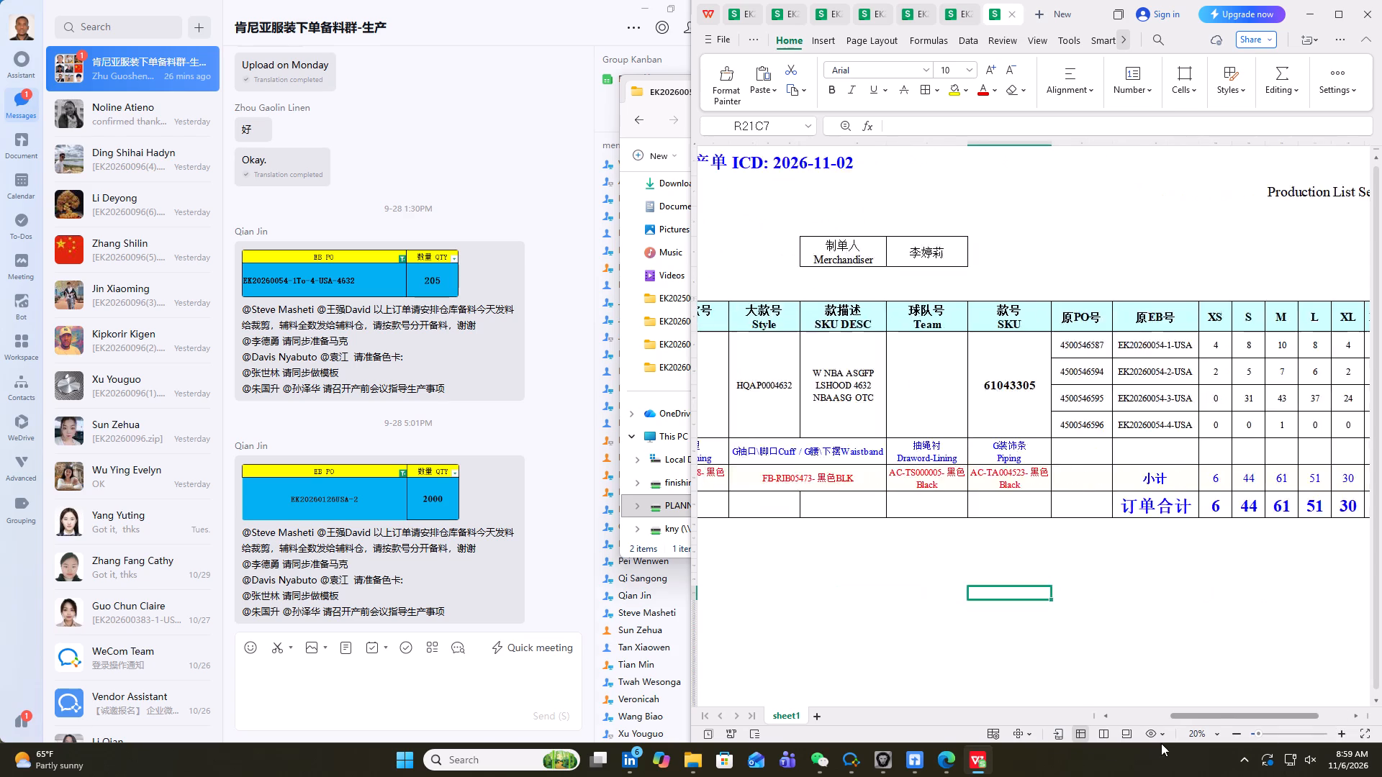
left_click_drag(1161, 743, 918, 713)
left_click(672, 86)
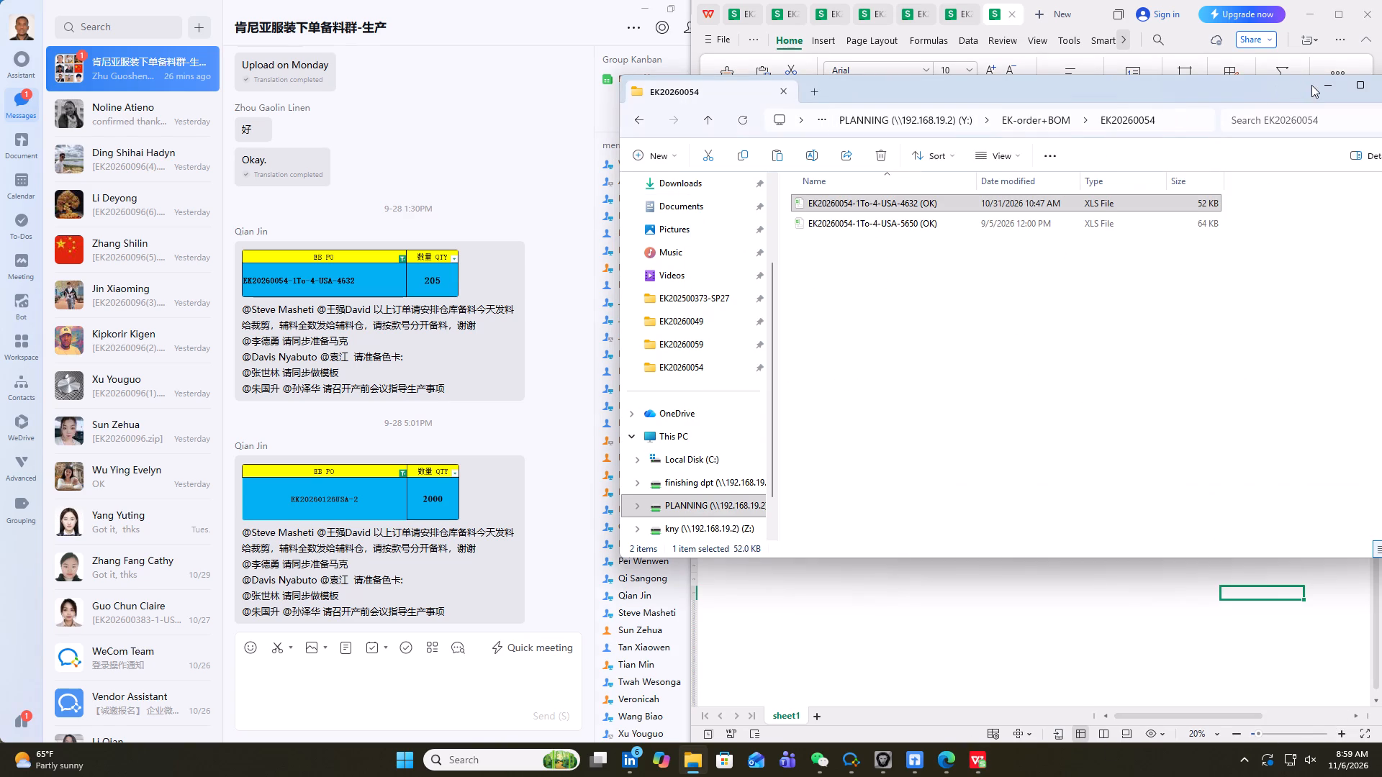
left_click(1313, 85)
Look further back through the group chat to the 9/26 production order post.
scroll(426, 269, "up", 4)
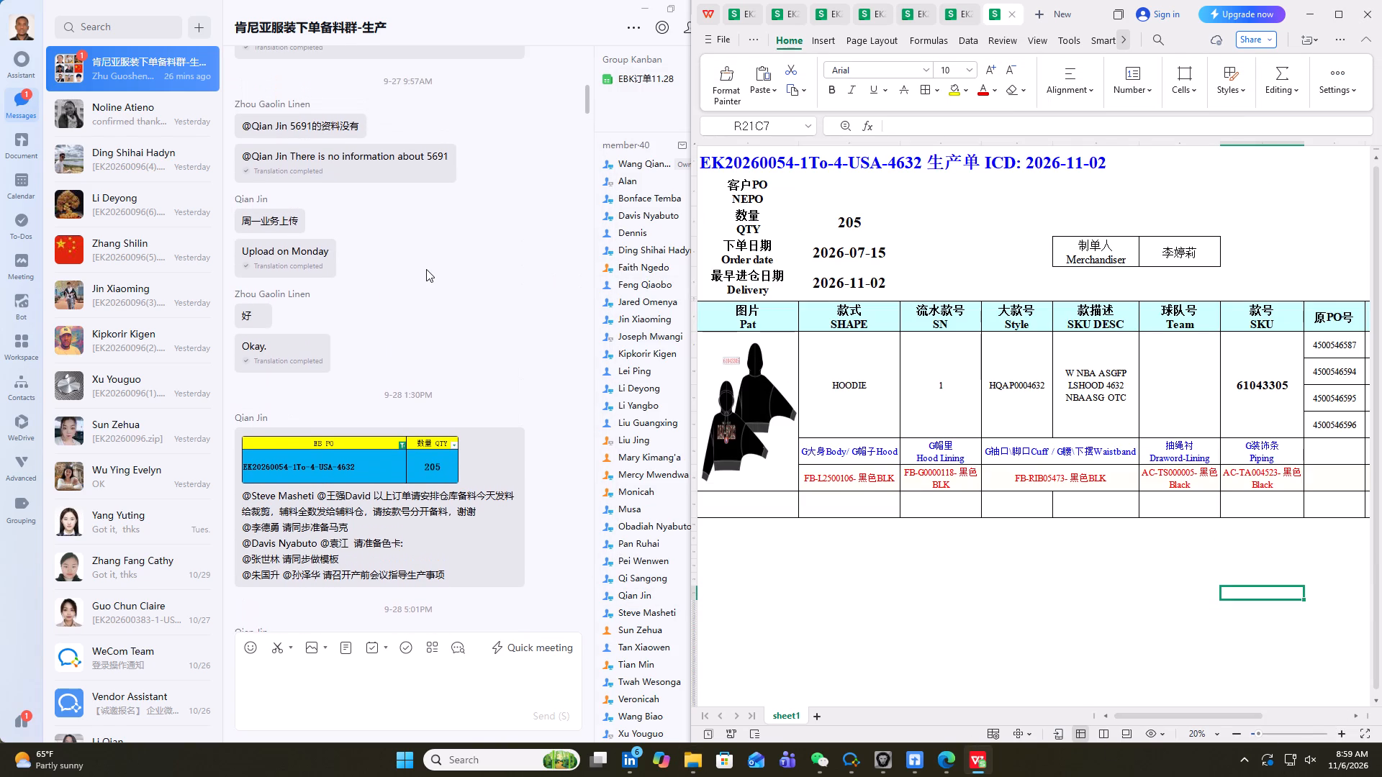
scroll(420, 292, "up", 5)
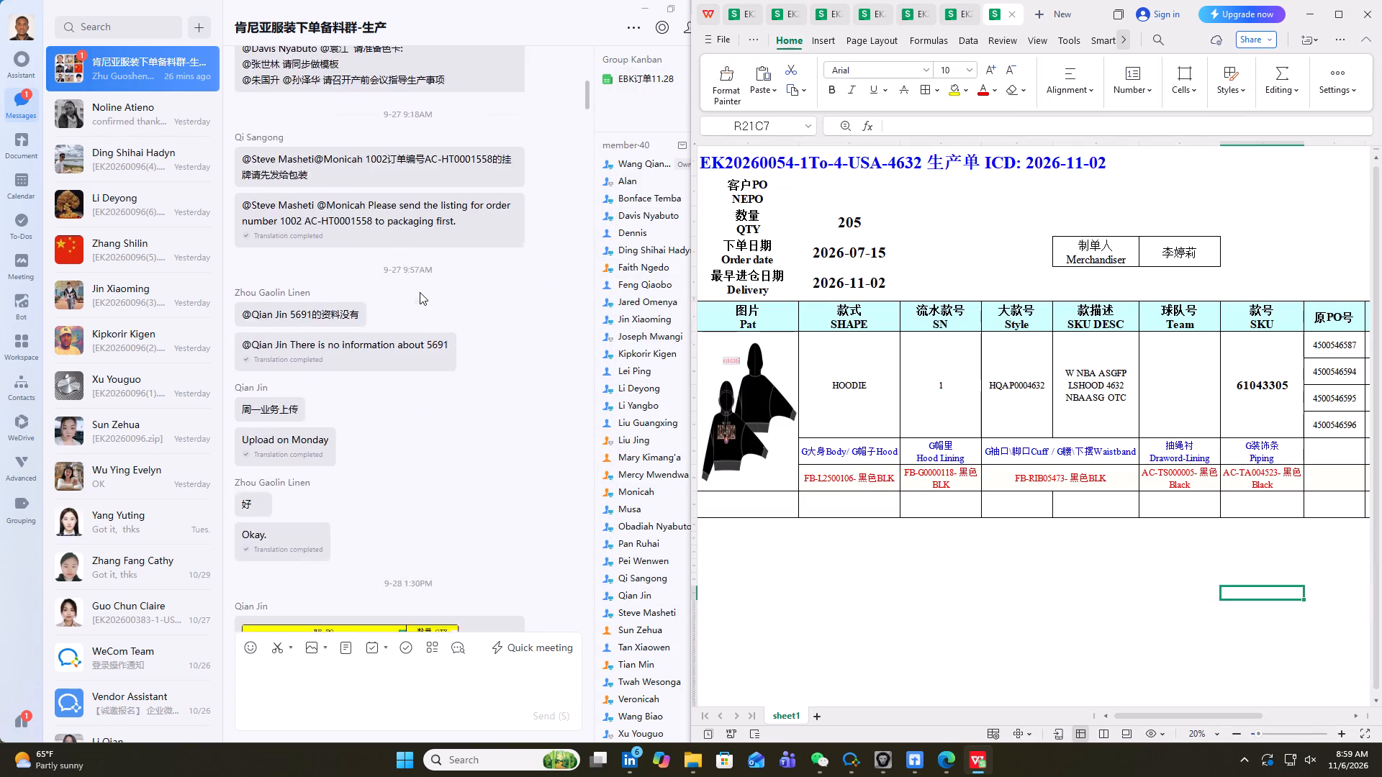
scroll(420, 292, "up", 6)
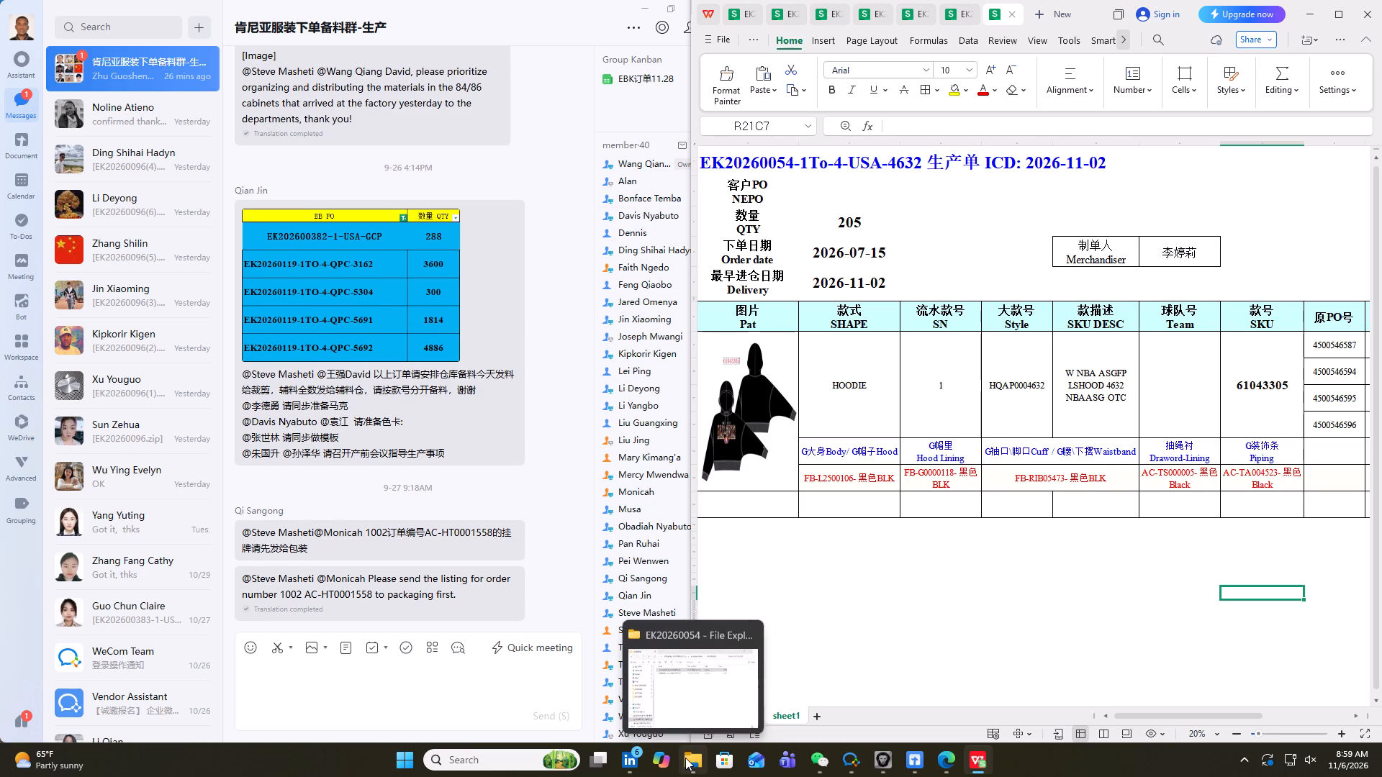
left_click(705, 697)
left_click(713, 127)
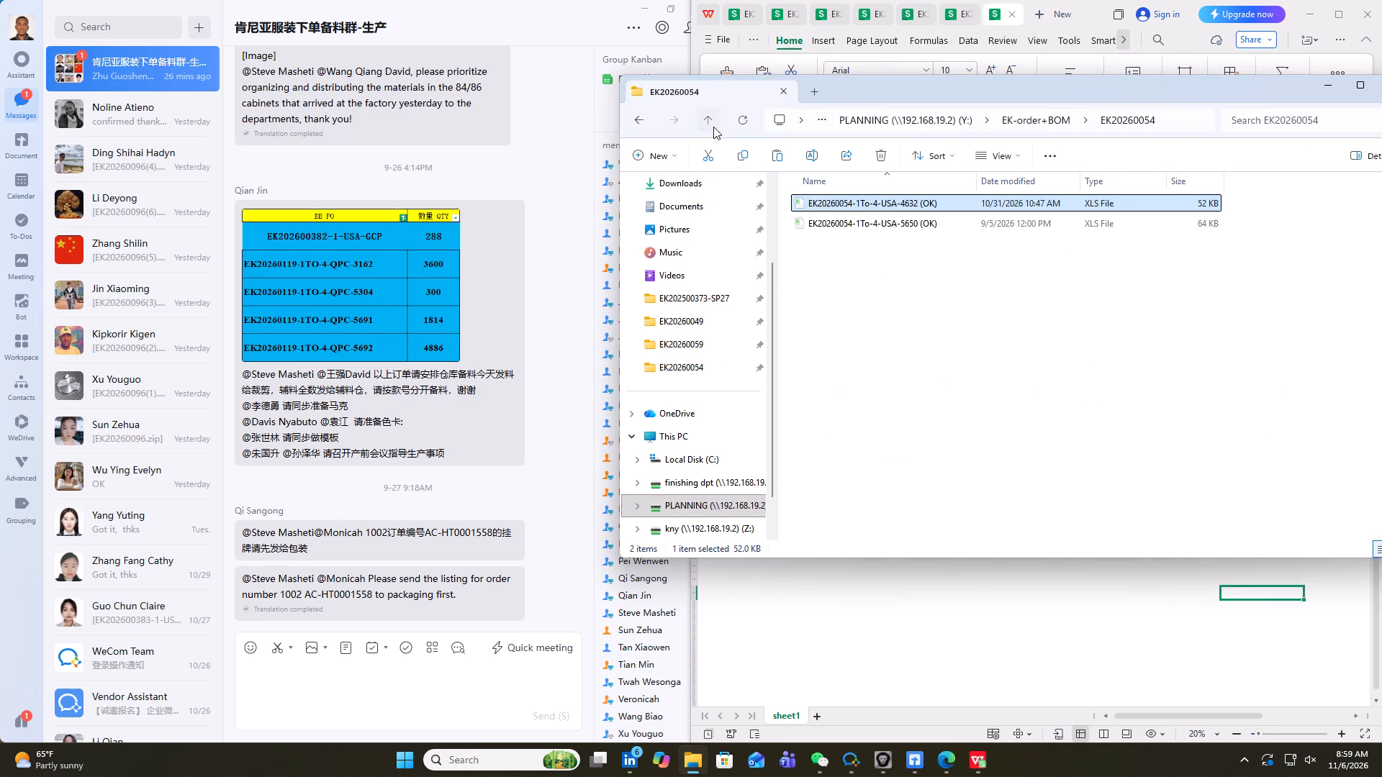
scroll(919, 458, "down", 2)
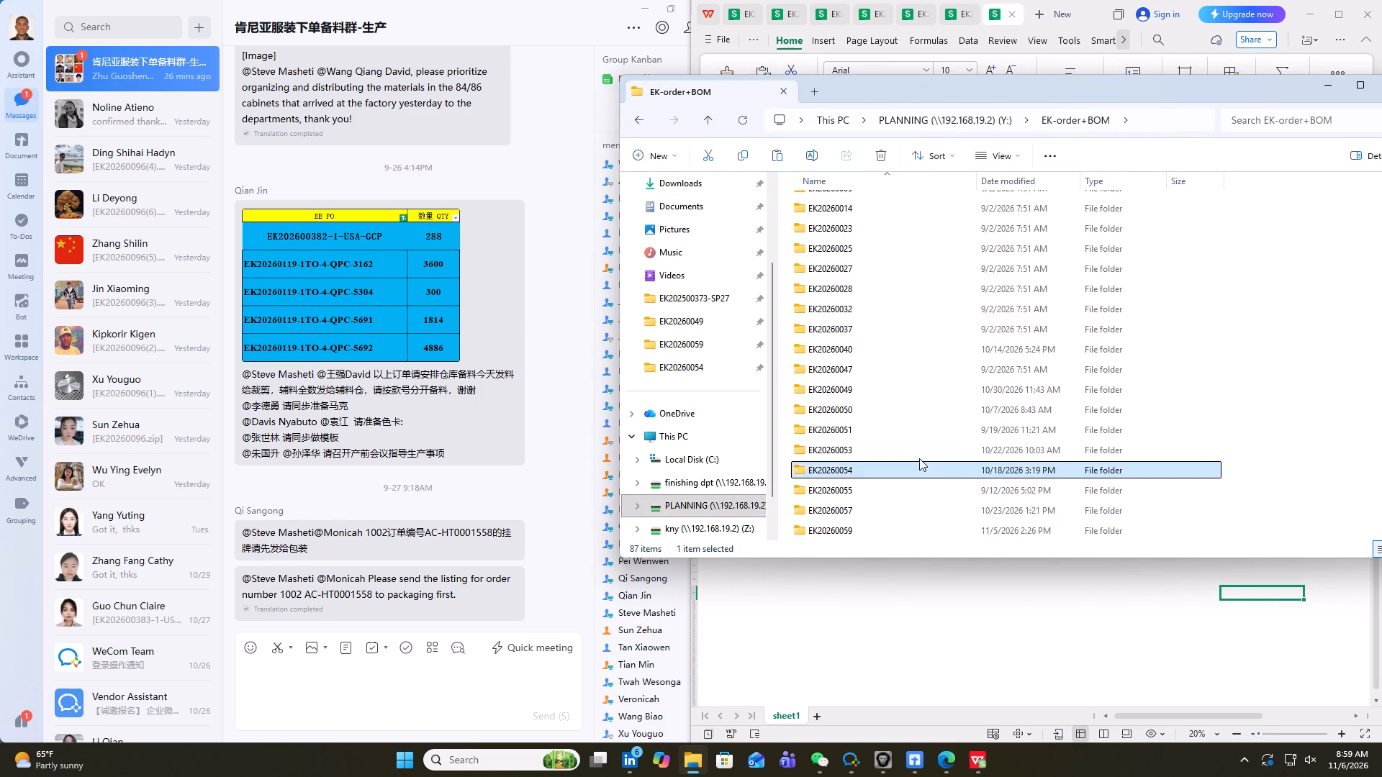
scroll(919, 458, "down", 9)
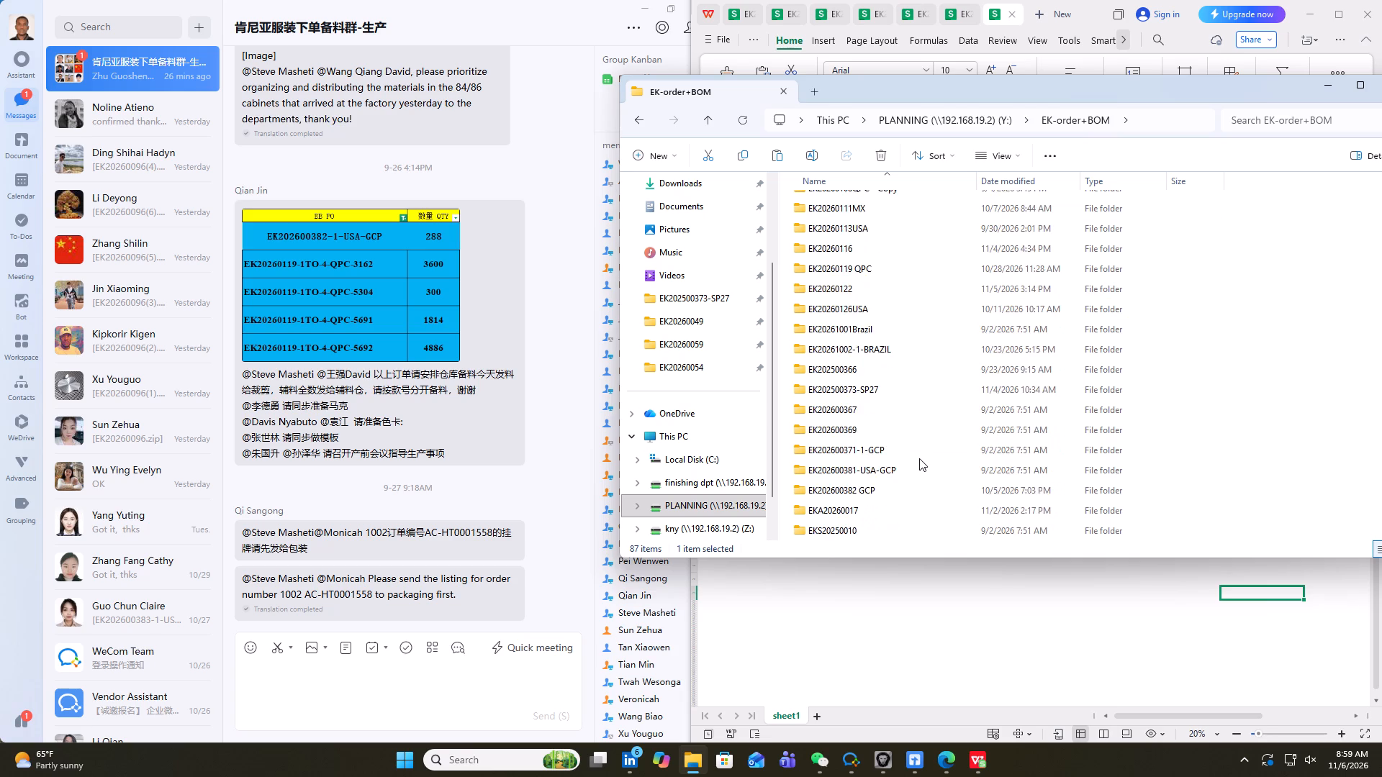
scroll(919, 458, "down", 2)
double_click(863, 435)
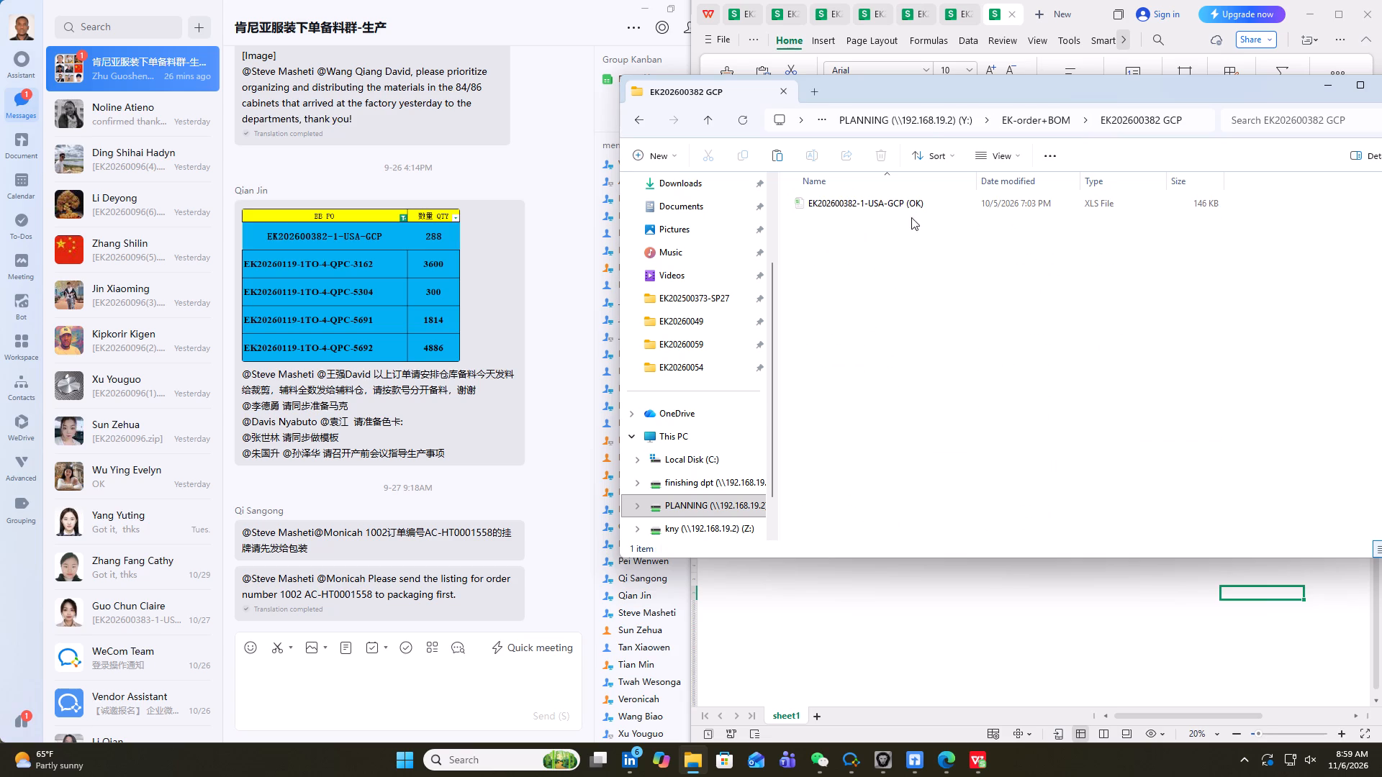
double_click(912, 203)
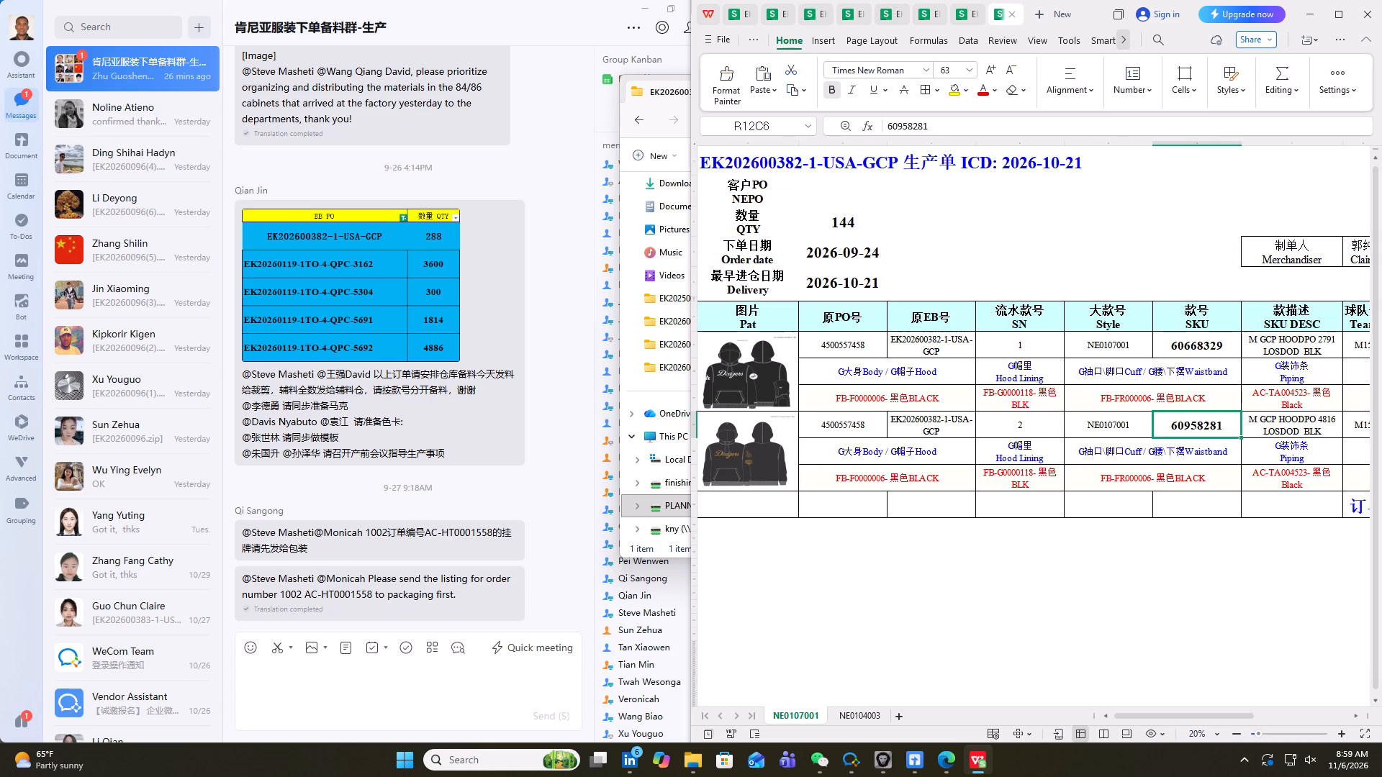
left_click(867, 715)
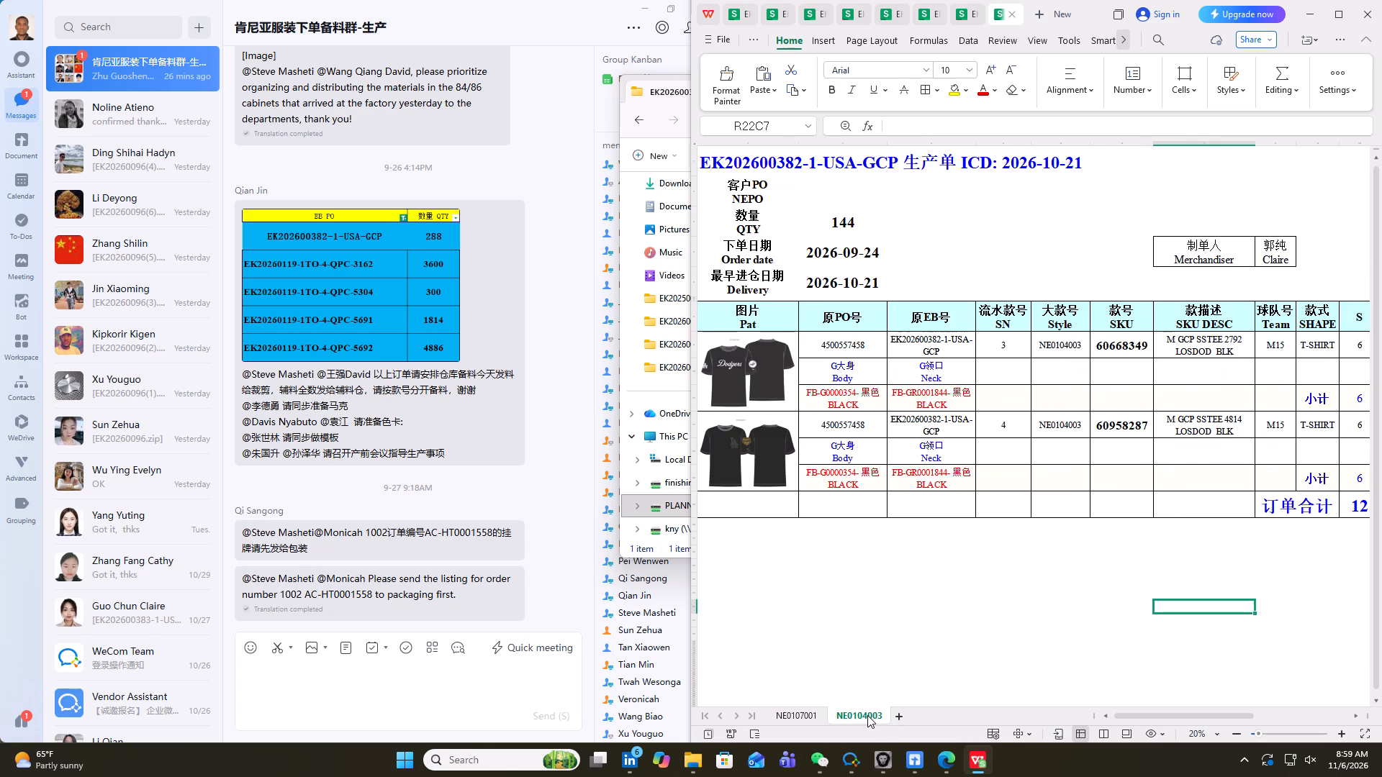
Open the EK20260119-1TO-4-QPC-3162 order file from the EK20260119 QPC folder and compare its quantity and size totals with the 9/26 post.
left_click(665, 86)
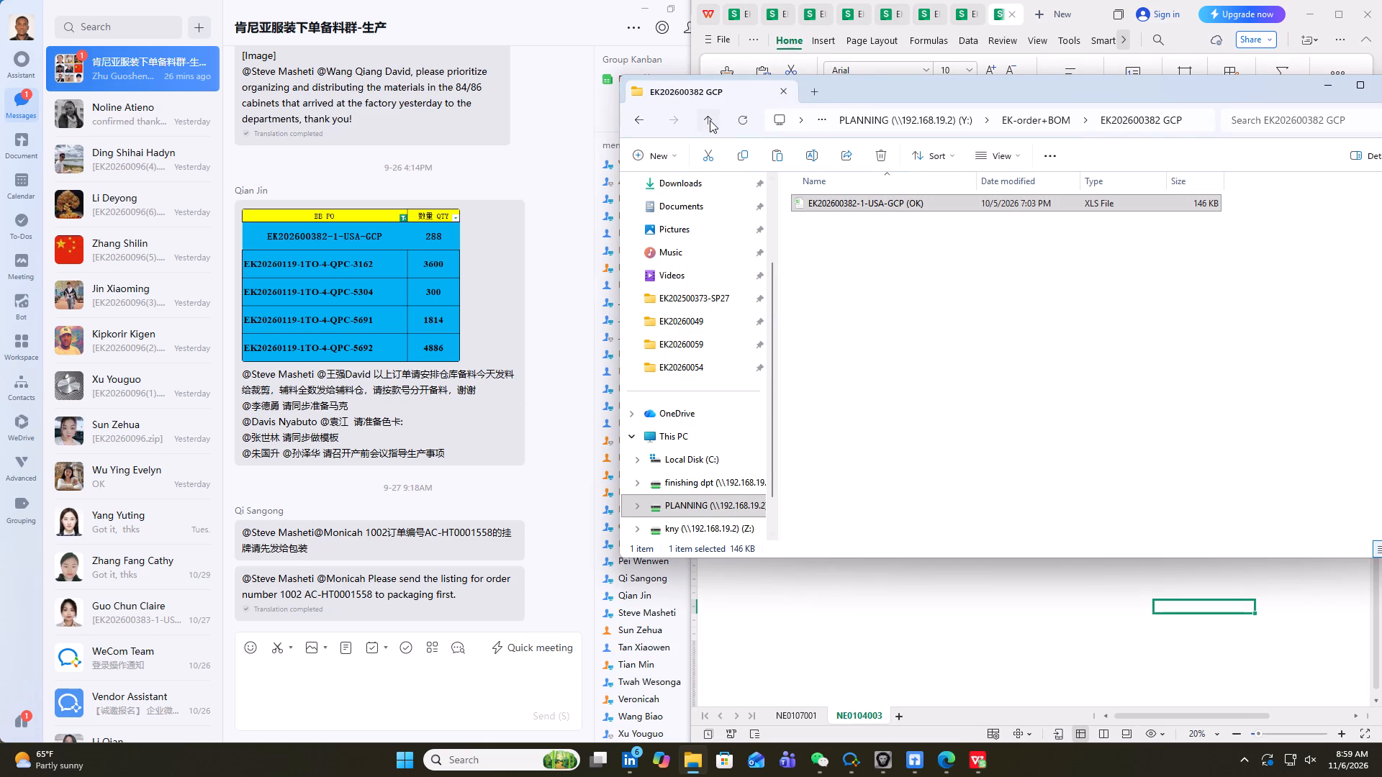
left_click(710, 120)
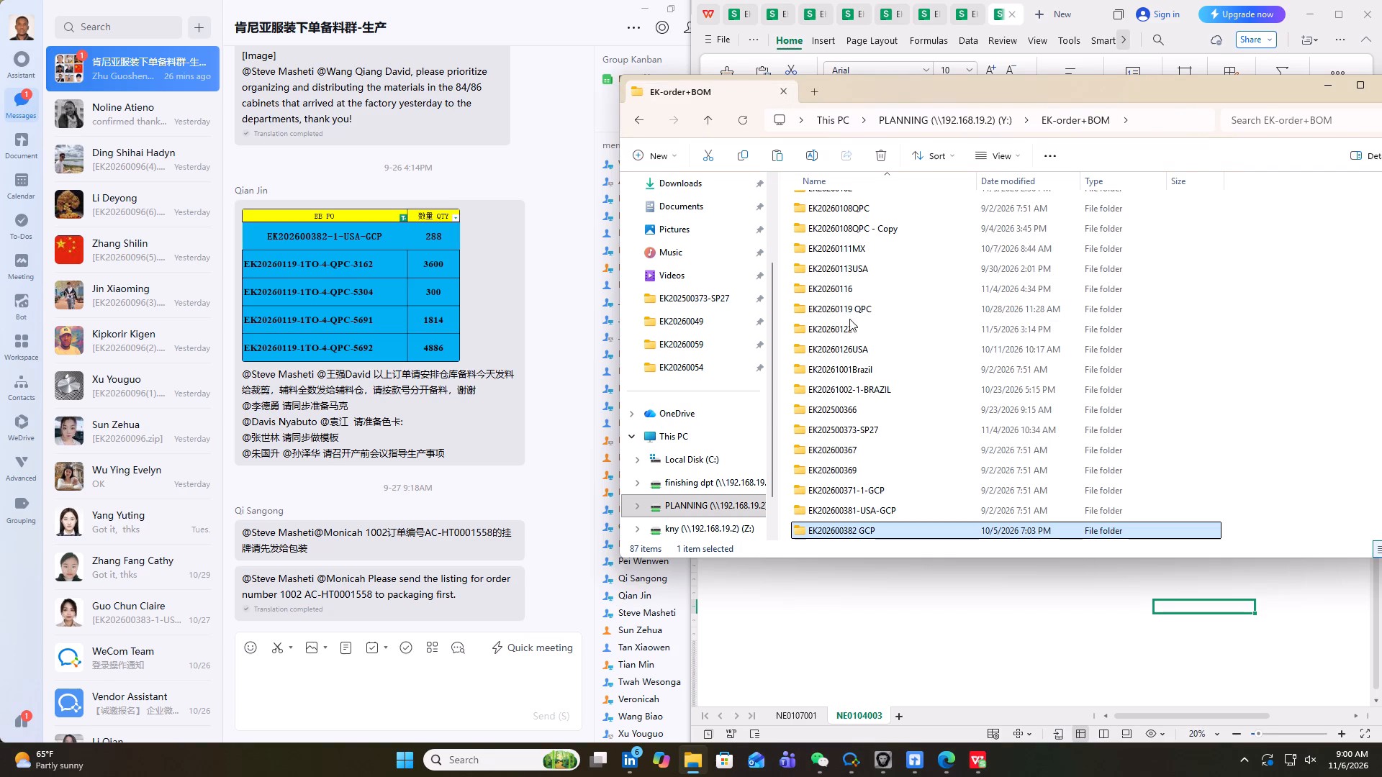
scroll(911, 457, "down", 3)
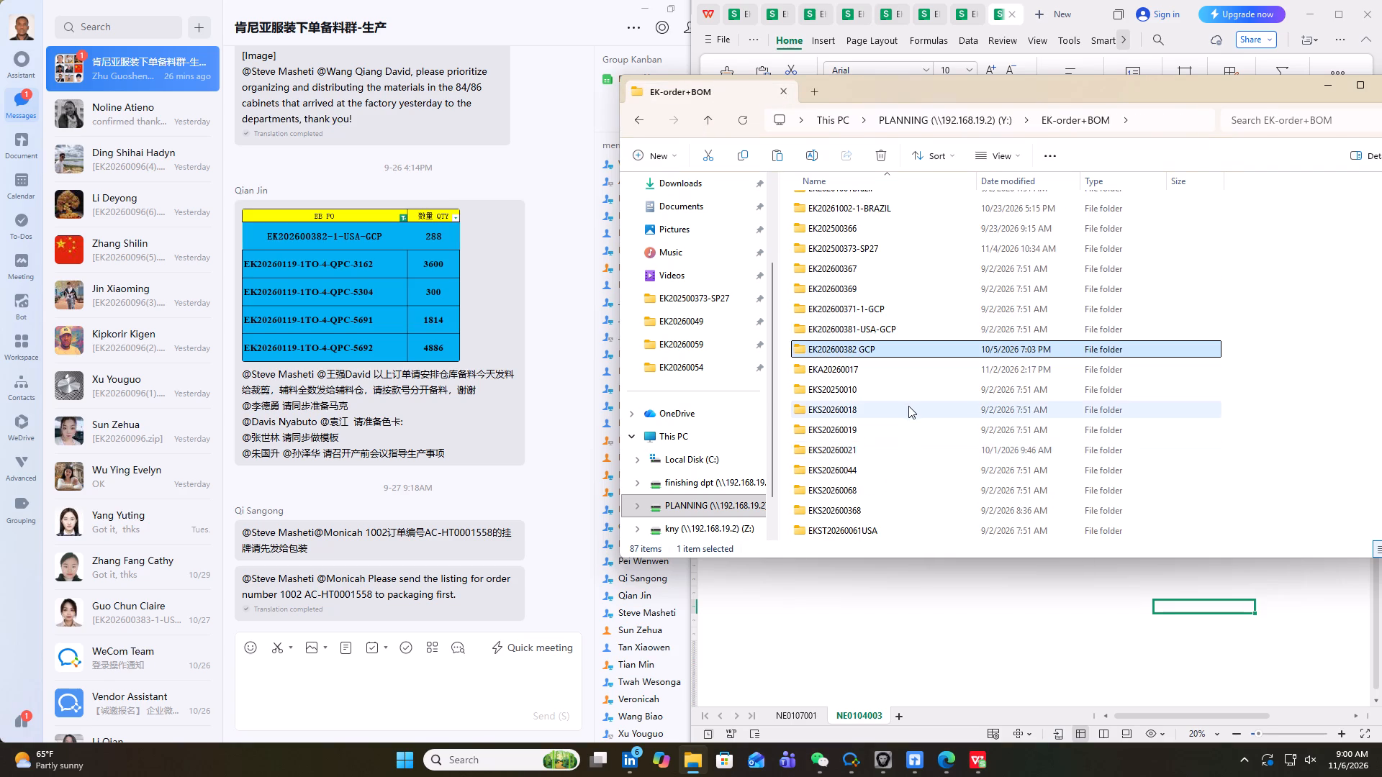
scroll(909, 403, "up", 3)
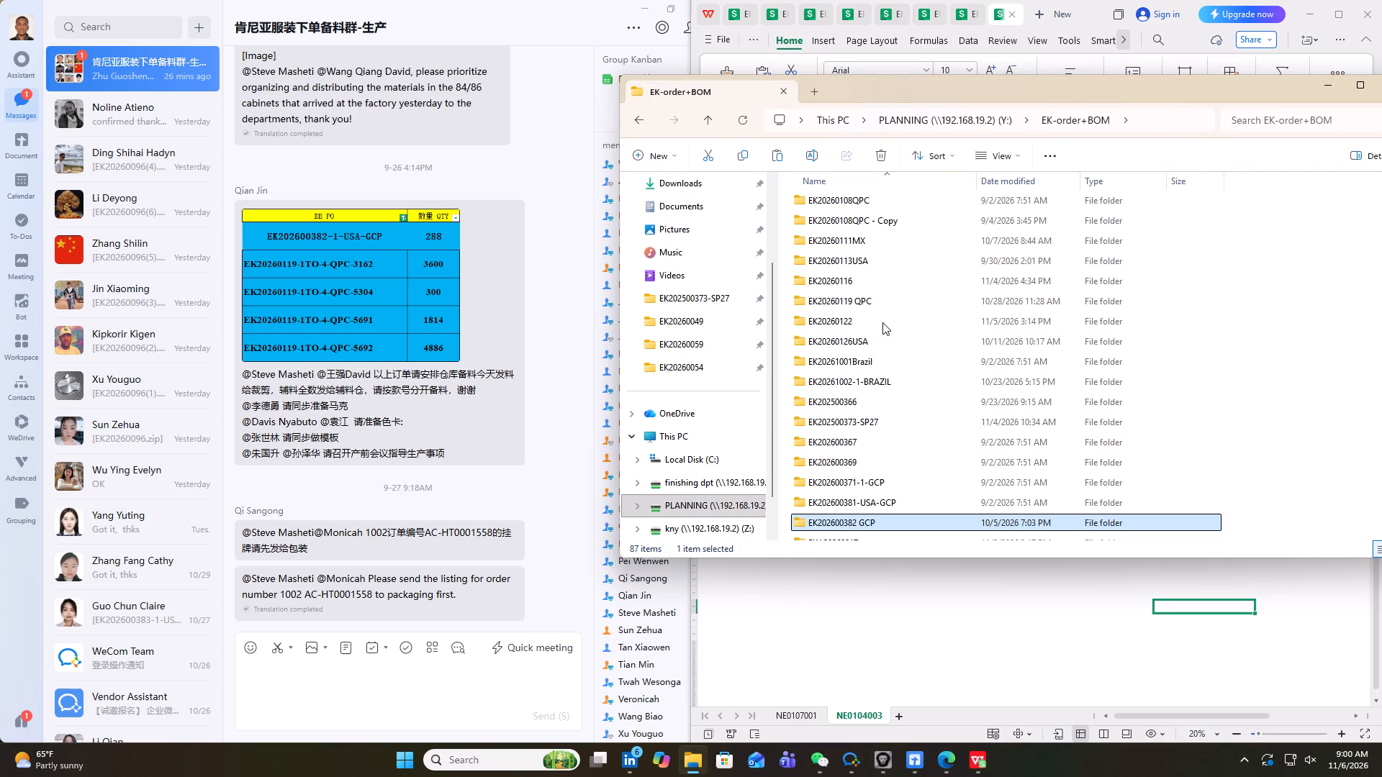
double_click(878, 302)
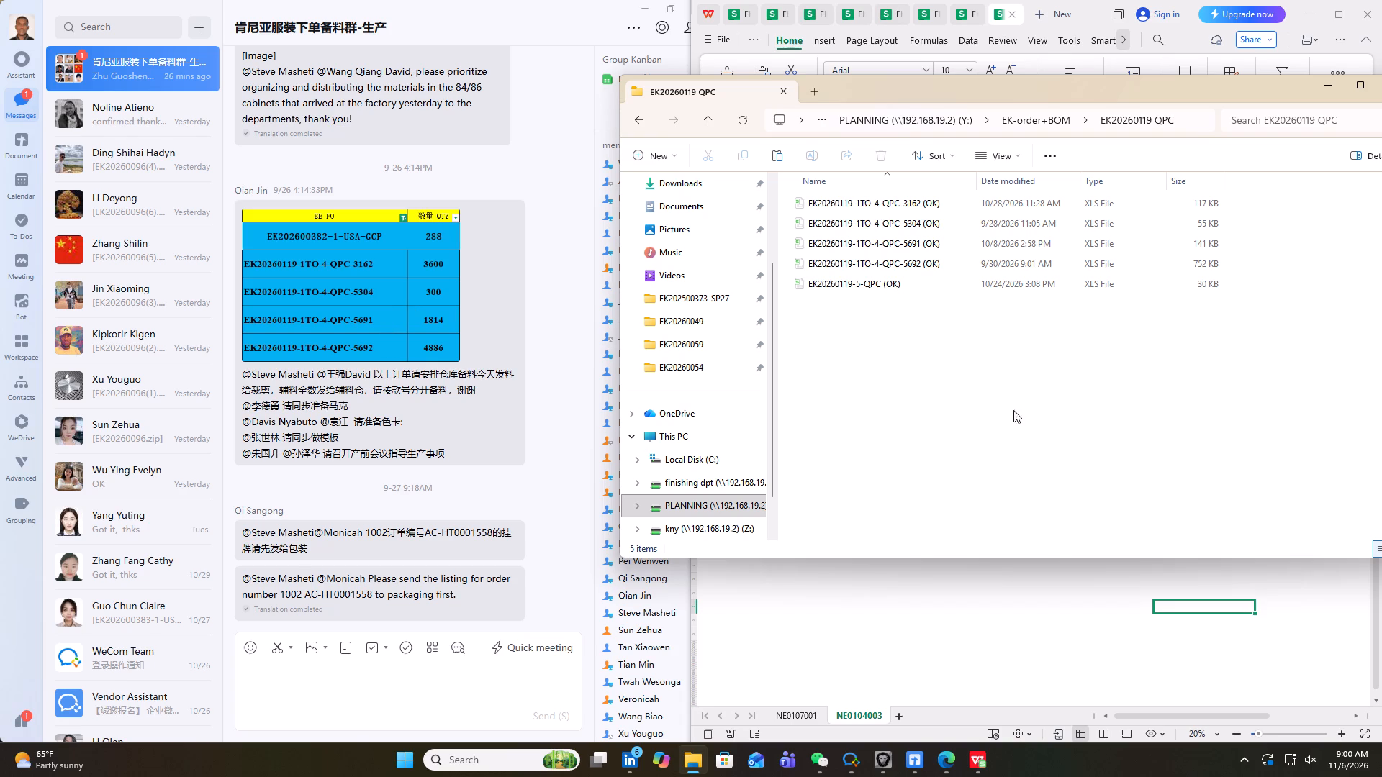
double_click(947, 206)
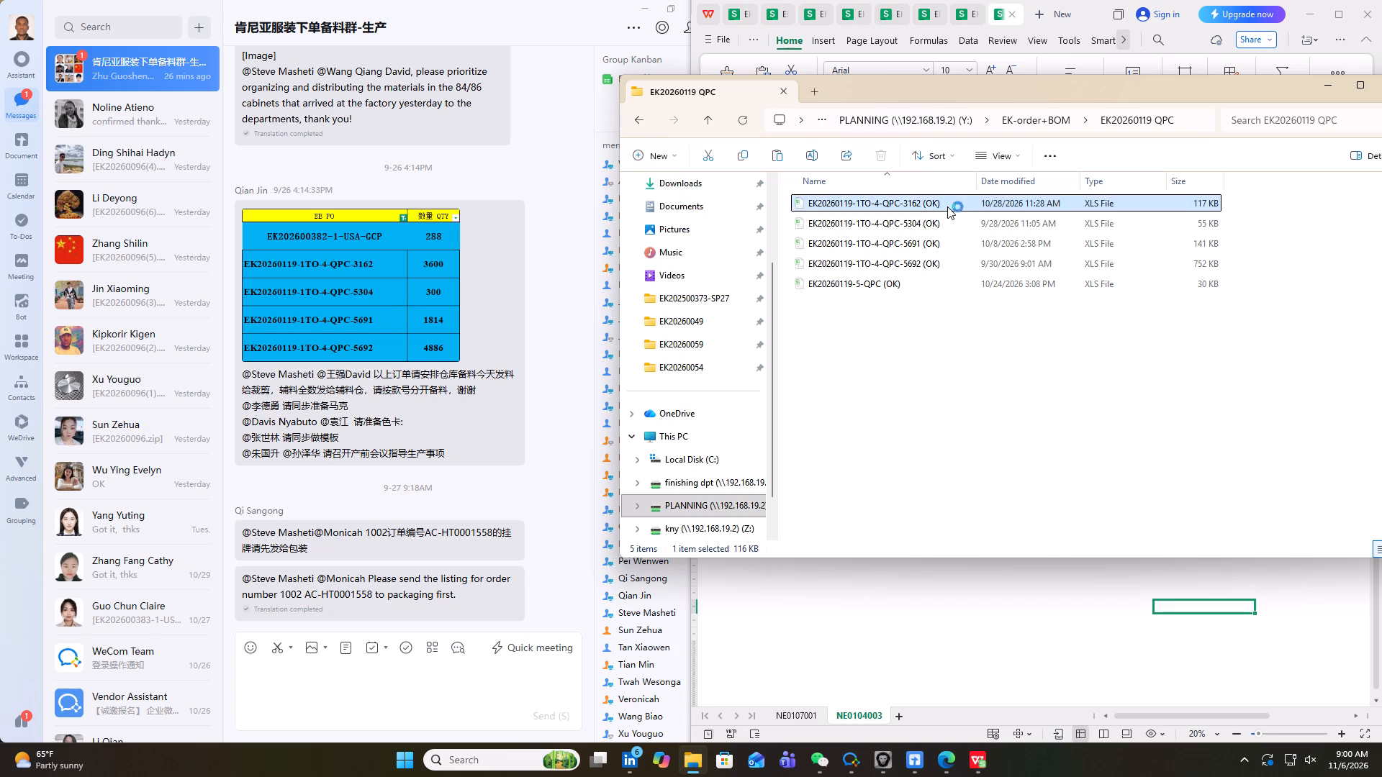
left_click(1203, 347)
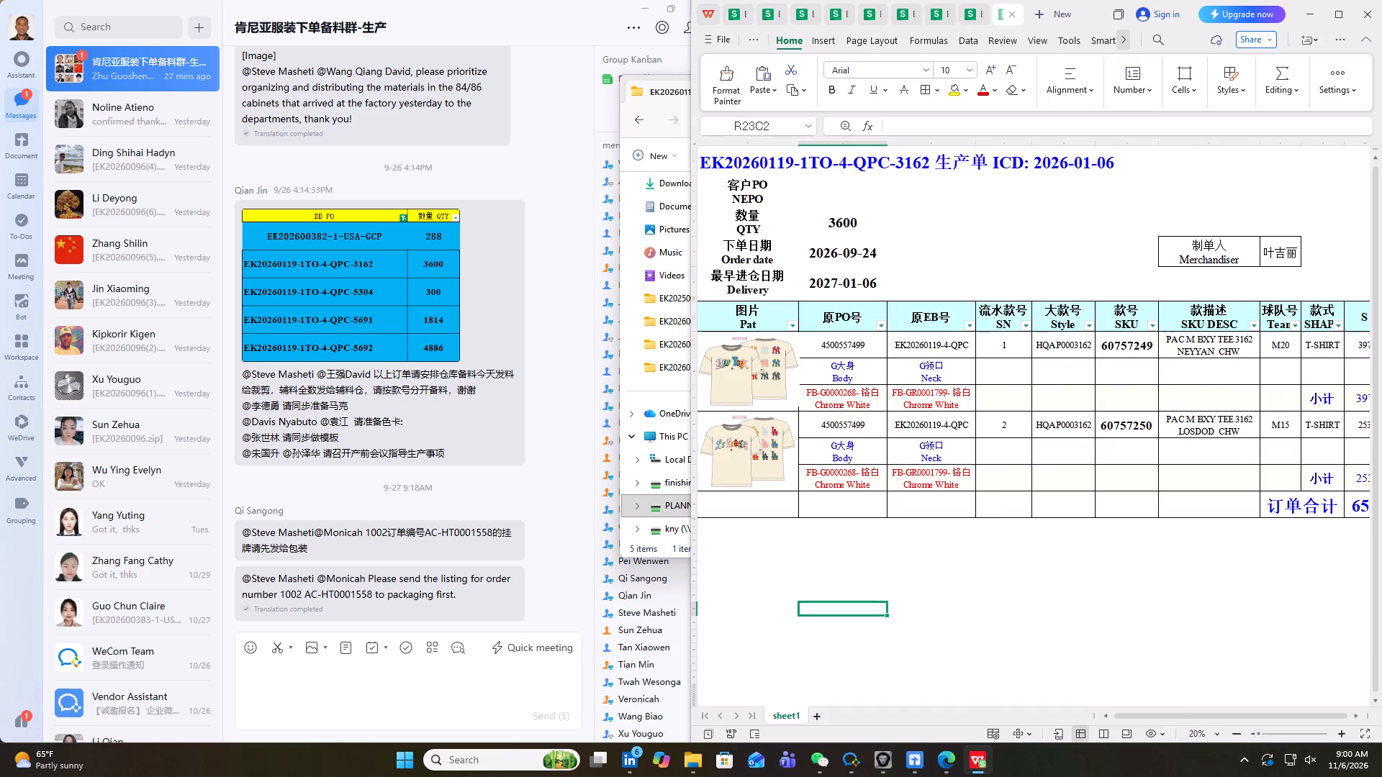
scroll(938, 460, "up", 3)
left_click_drag(1160, 717, 1229, 714)
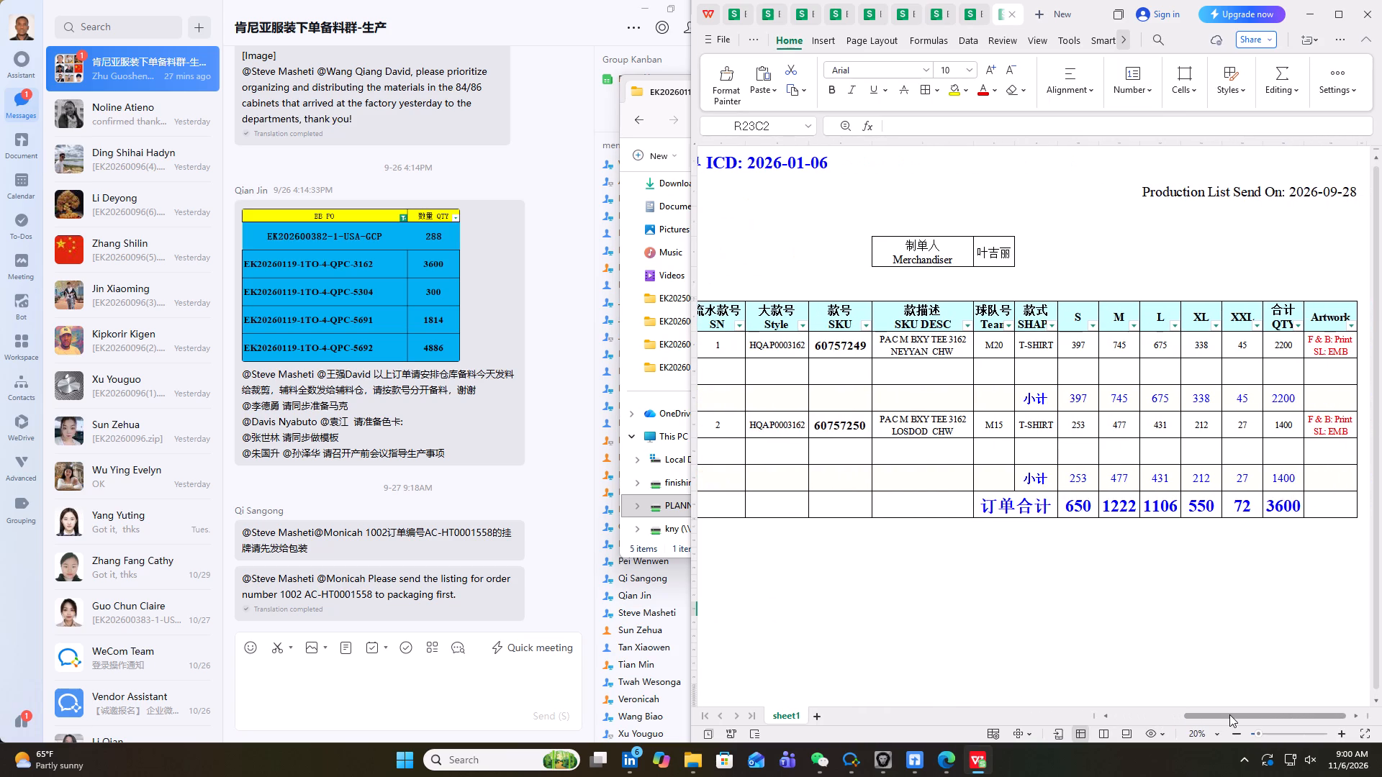
left_click_drag(1229, 714, 985, 707)
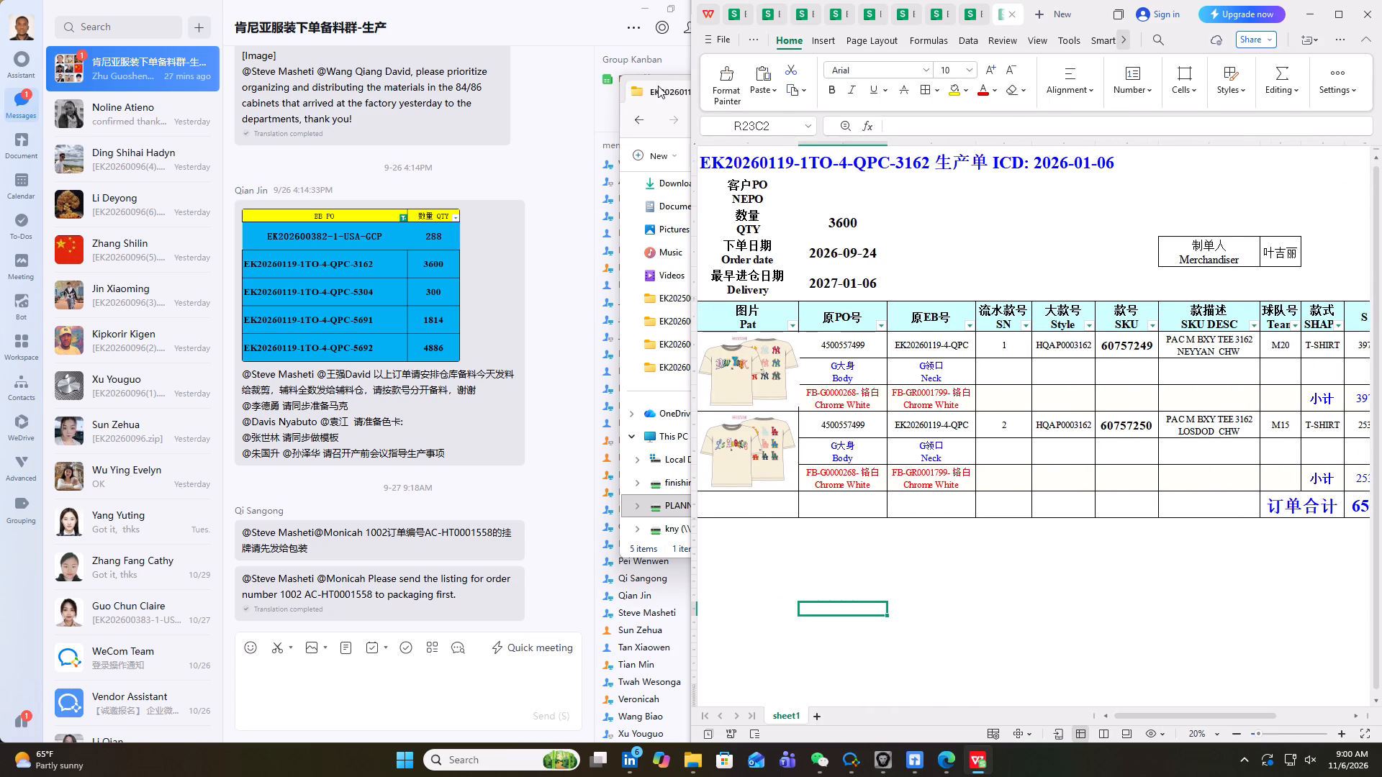
Open the QPC-5304 and QPC-5691 order files from the same folder and compare their quantities with the 9/26 post.
left_click(658, 86)
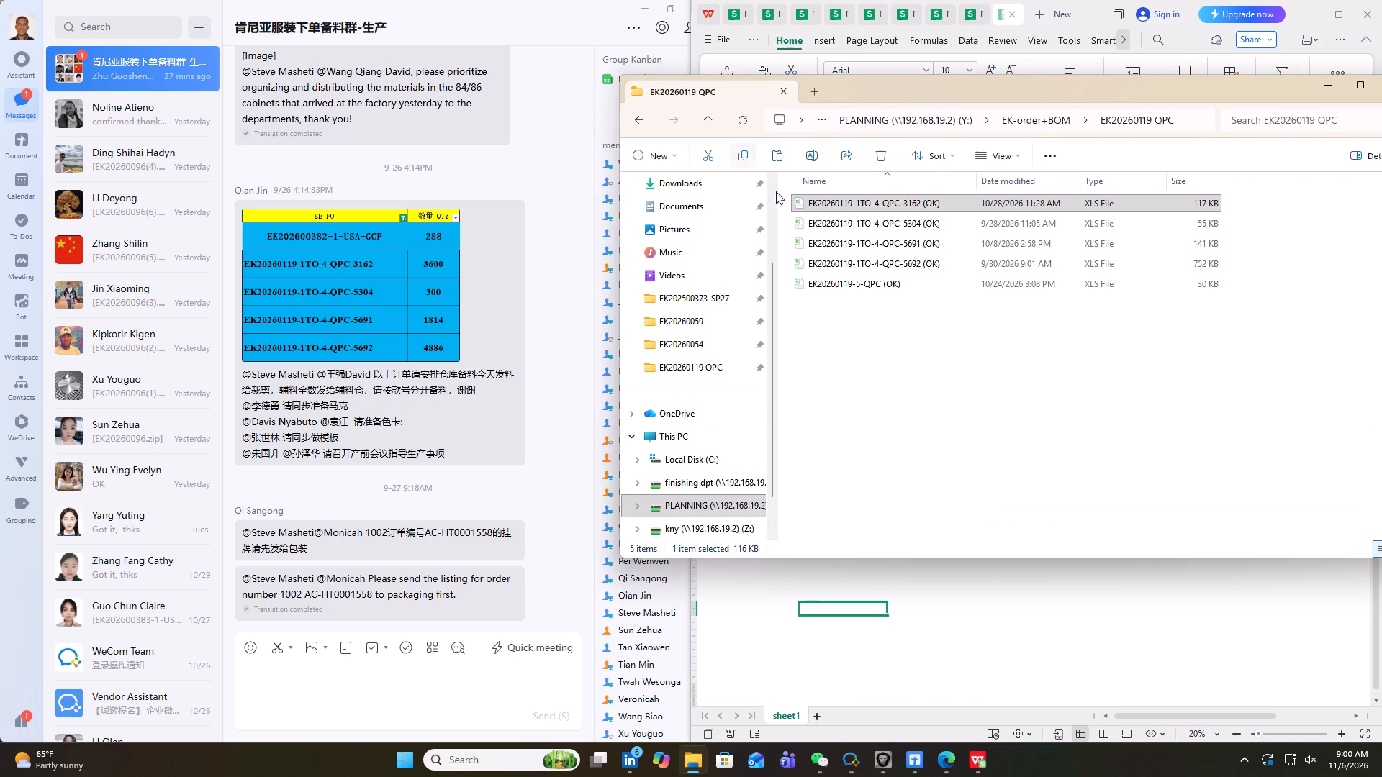
double_click(947, 225)
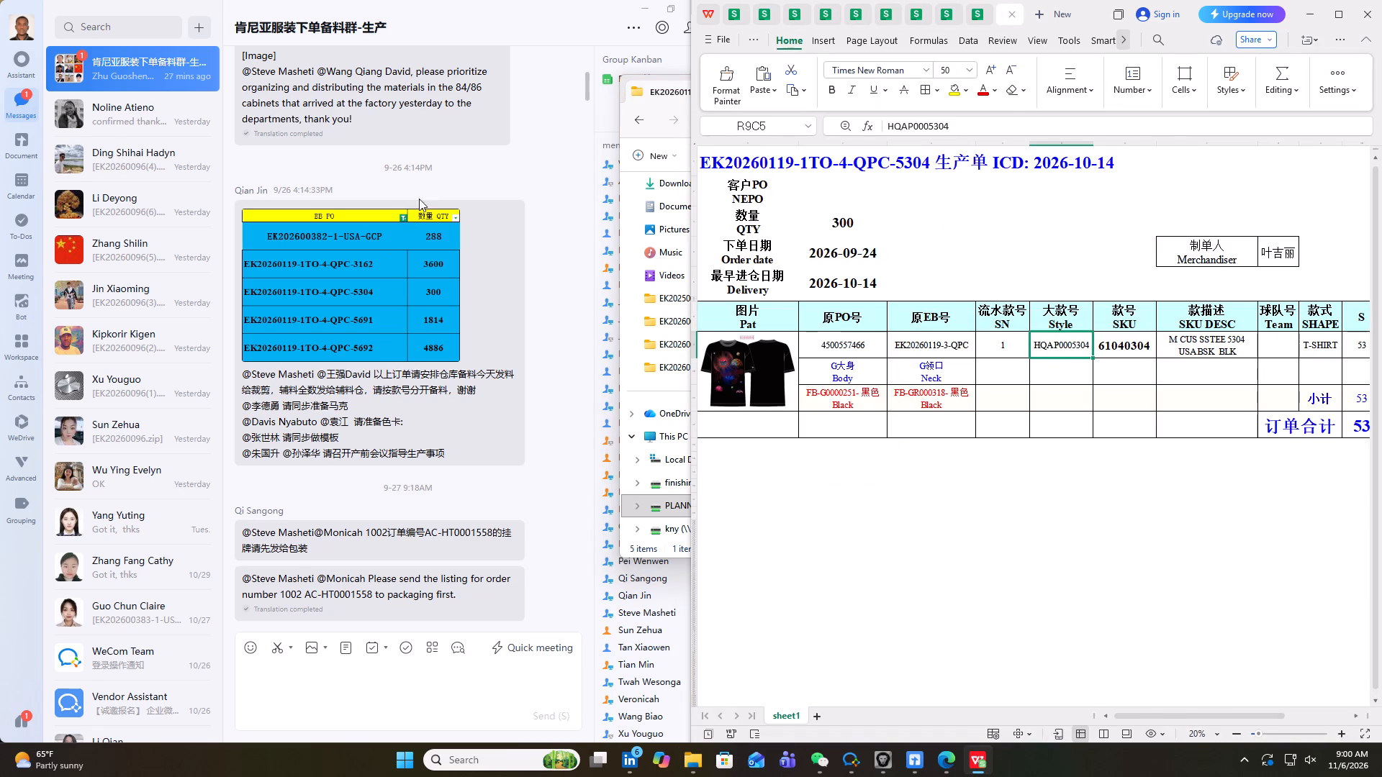
left_click(661, 90)
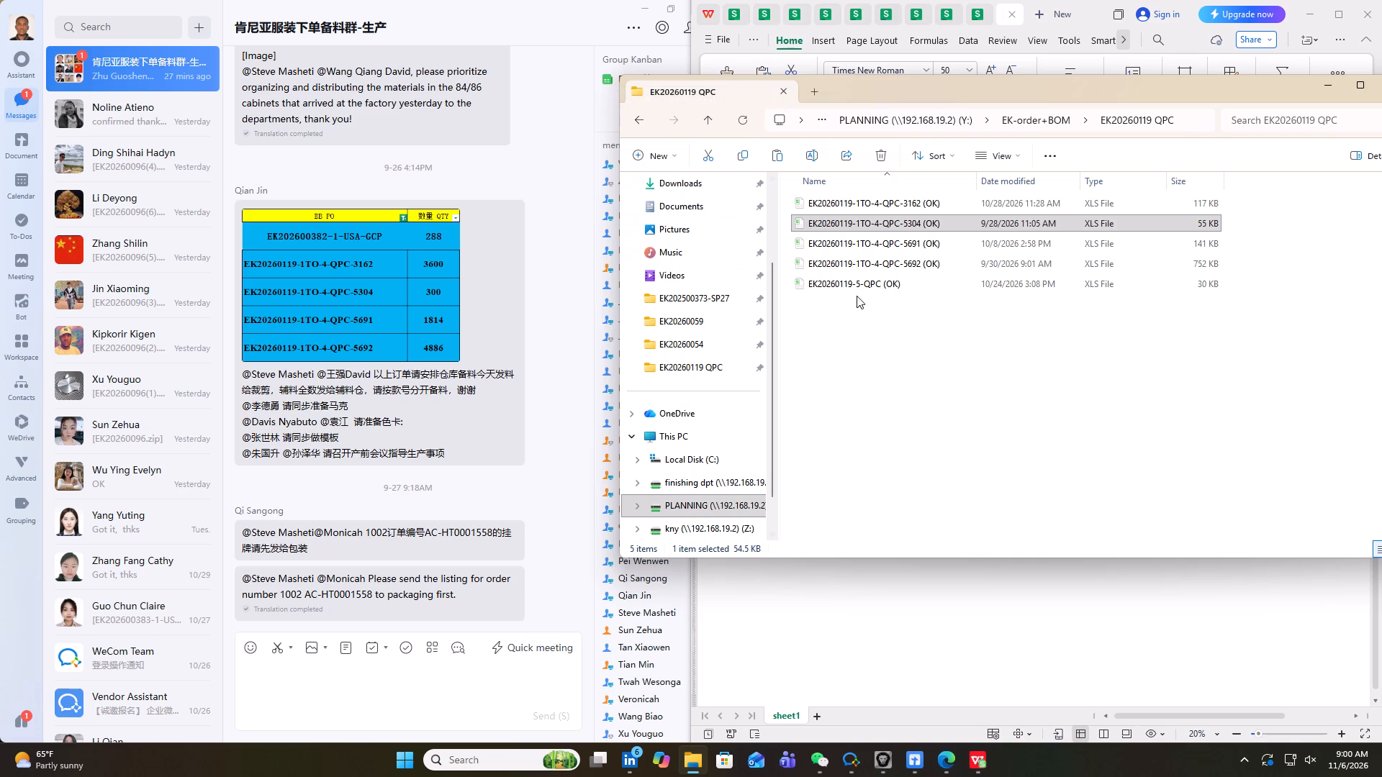
double_click(935, 240)
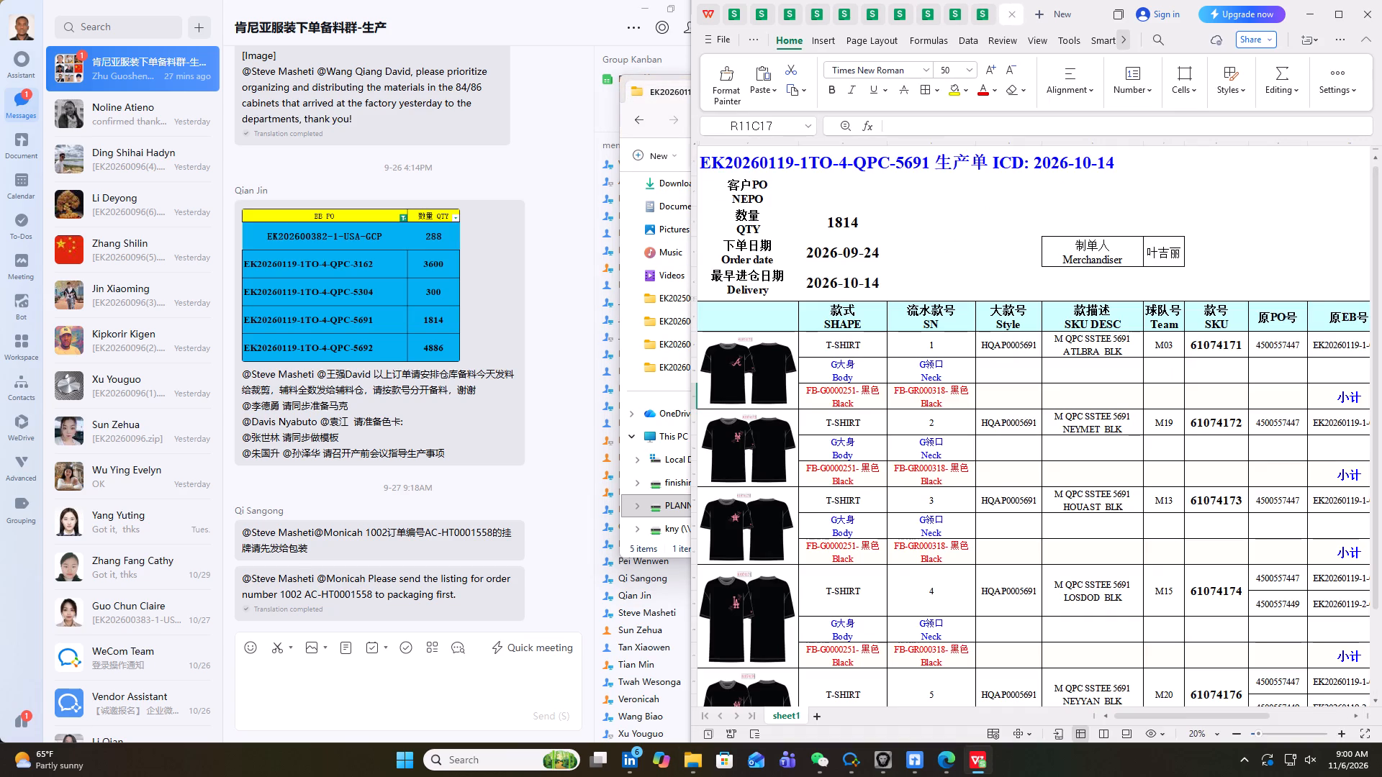
left_click(674, 97)
left_click(710, 119)
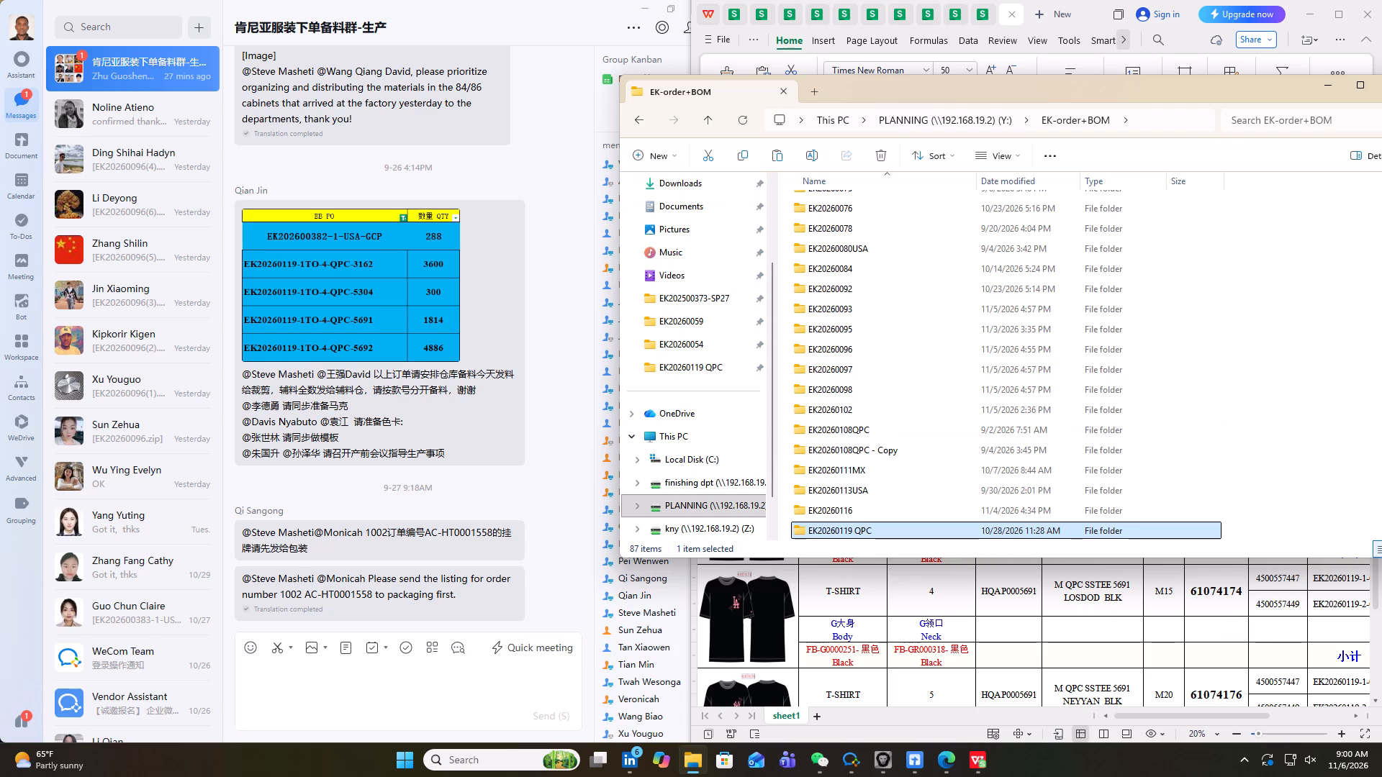
double_click(885, 526)
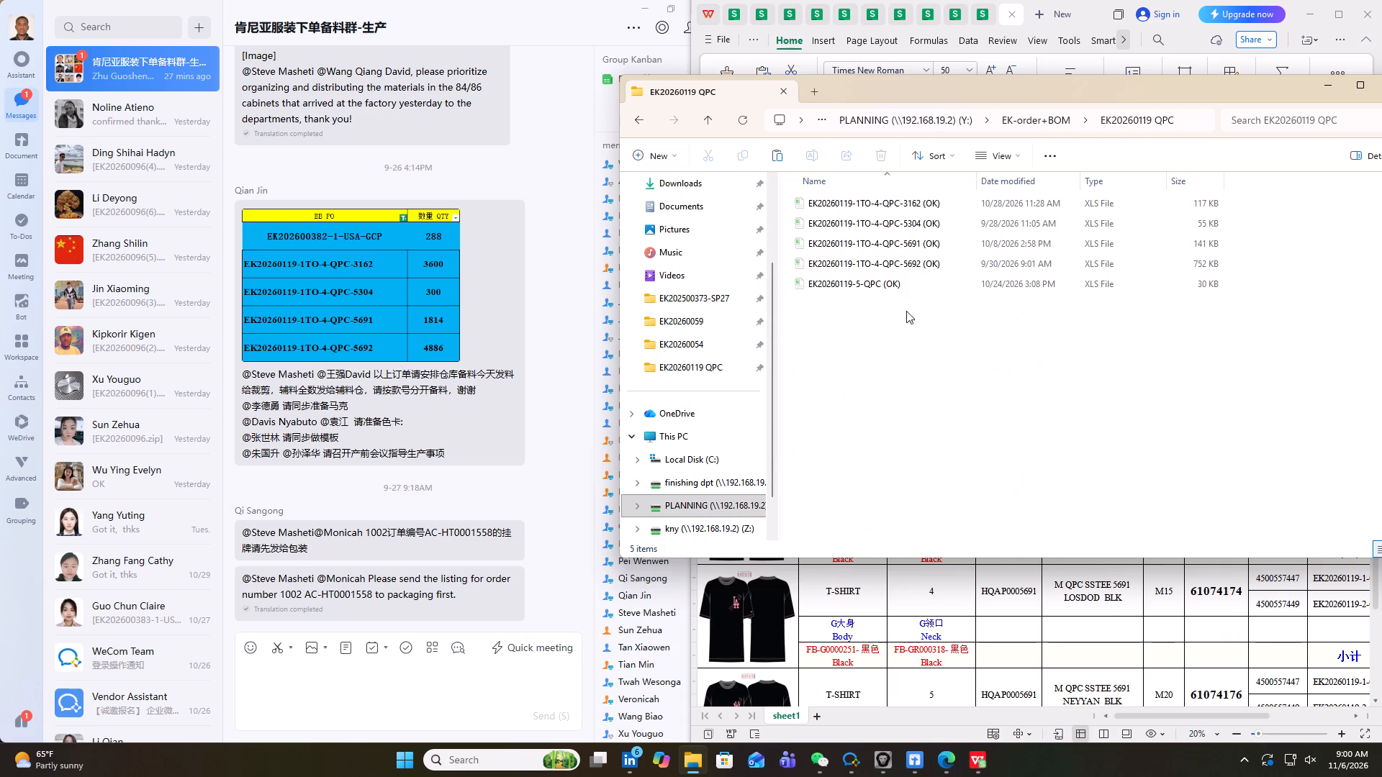
double_click(923, 265)
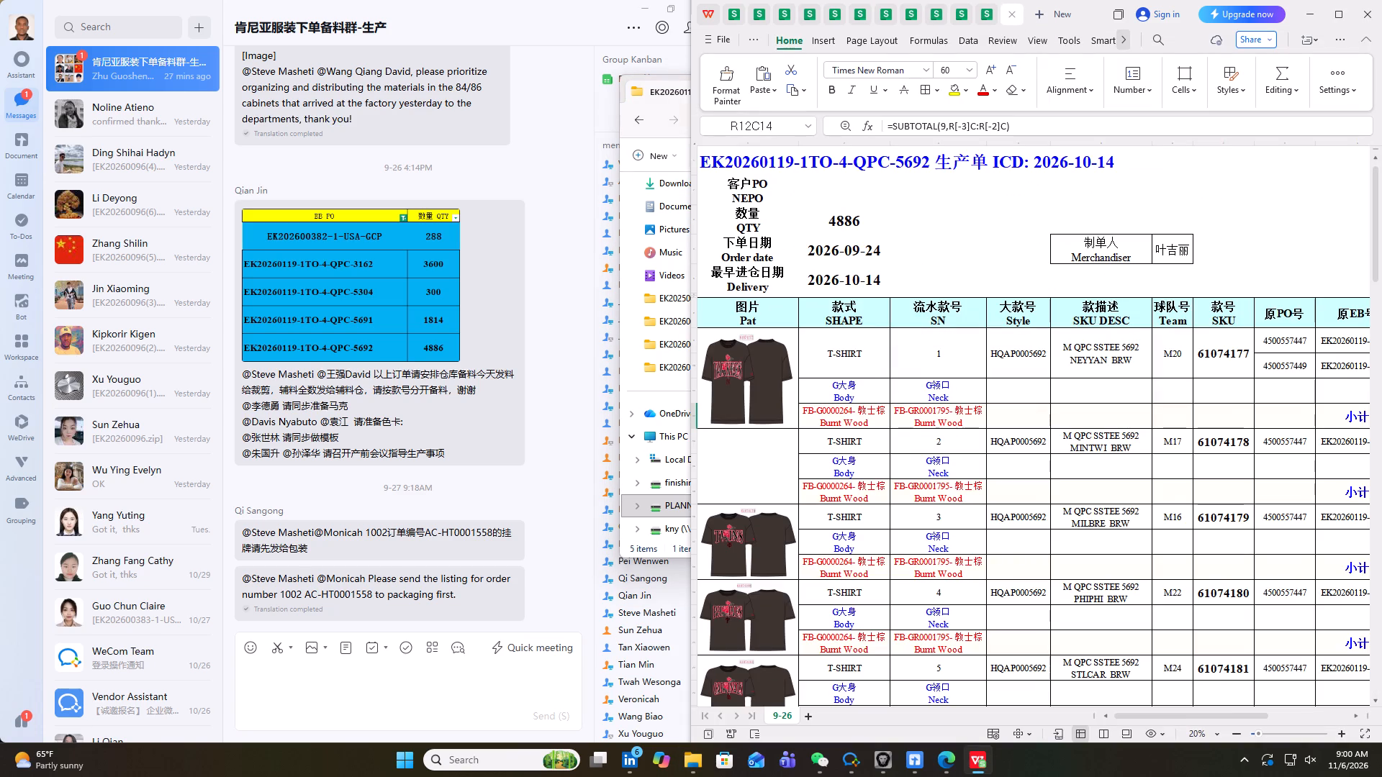
scroll(949, 381, "up", 4)
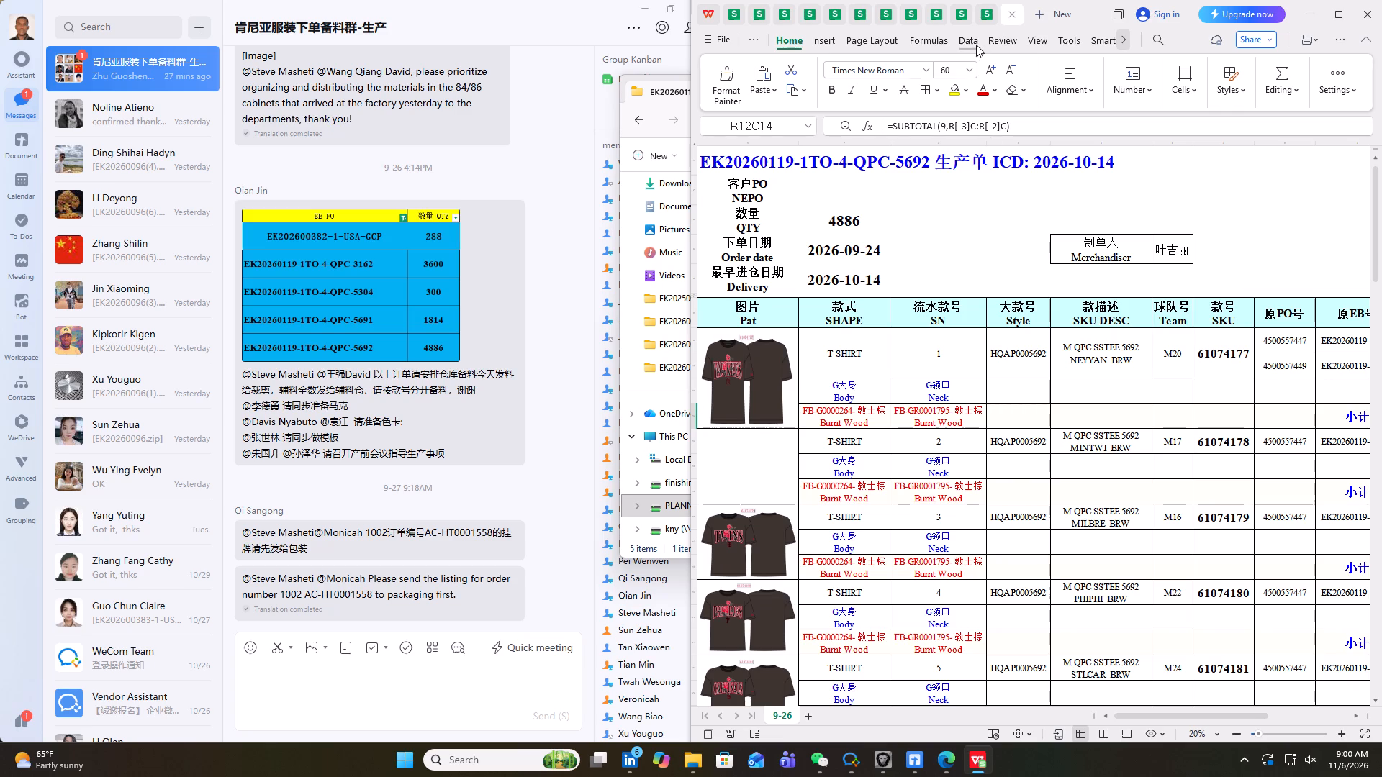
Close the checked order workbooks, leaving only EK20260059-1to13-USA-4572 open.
left_click(1015, 12)
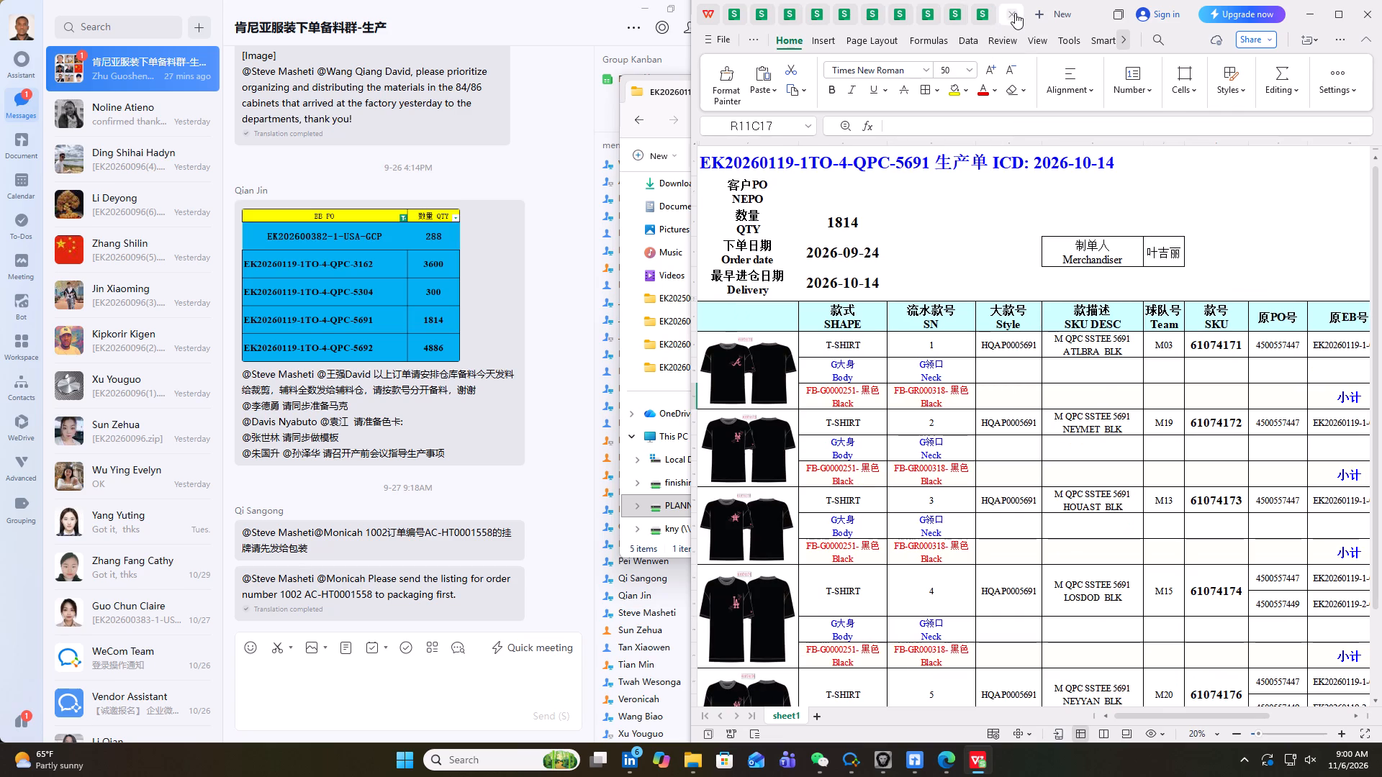
left_click(1014, 13)
left_click(1011, 15)
left_click(1011, 15)
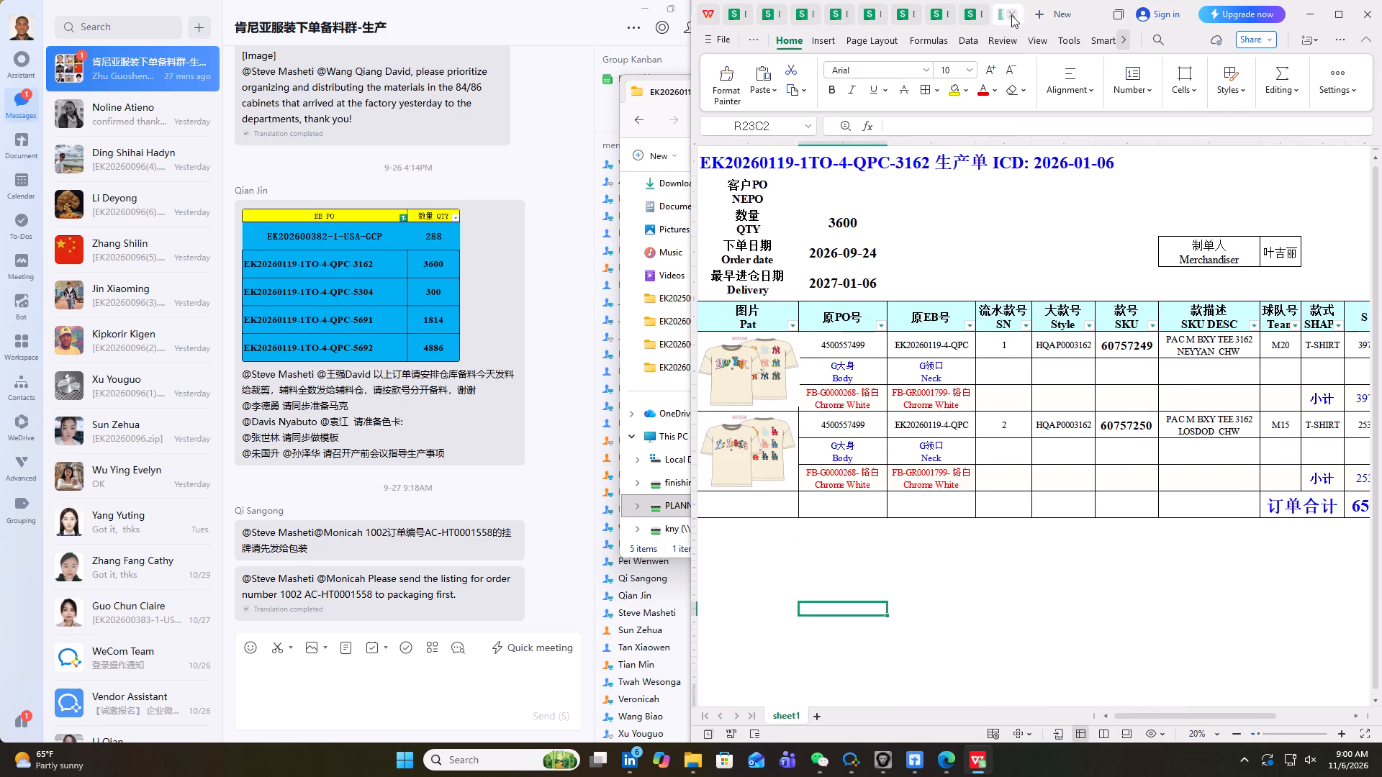
left_click(1011, 15)
left_click(1011, 15)
left_click(1011, 15)
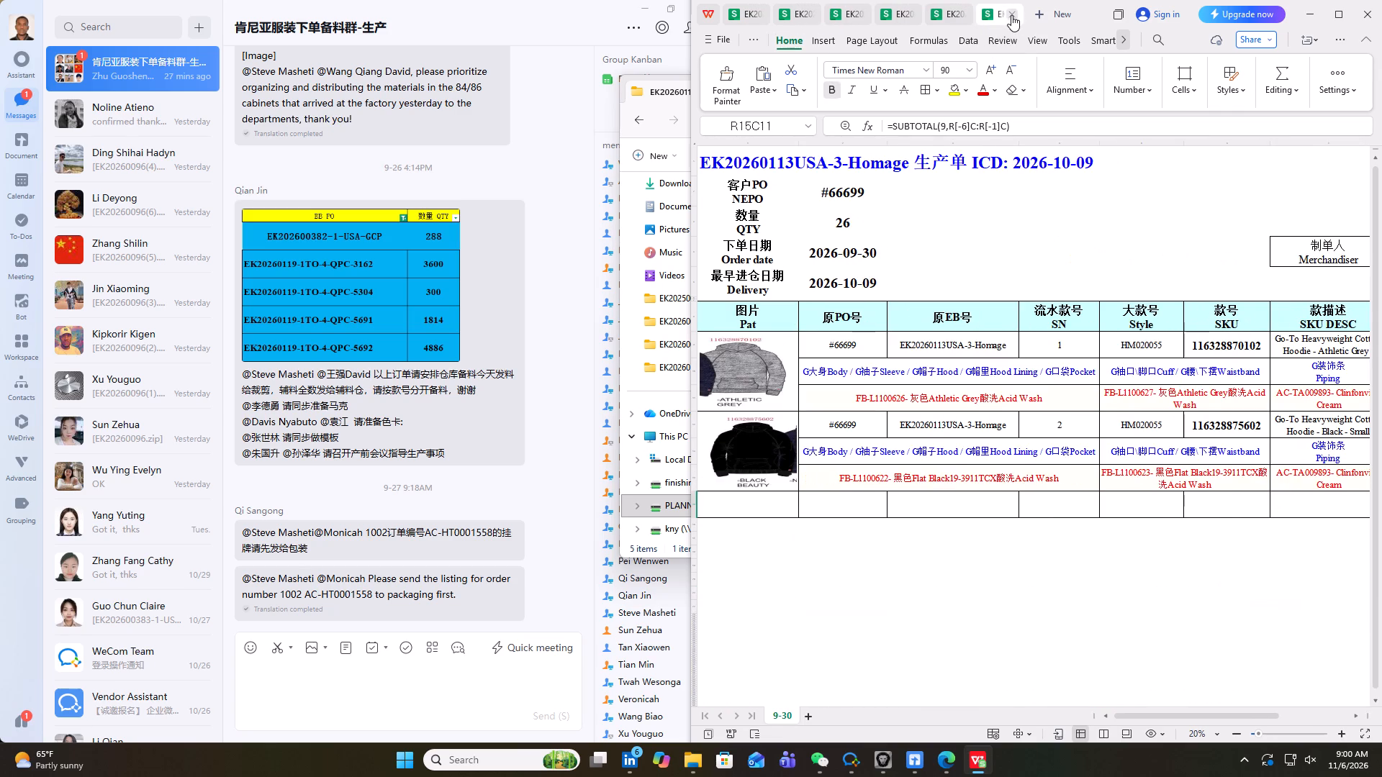
left_click(1011, 15)
left_click(1011, 15)
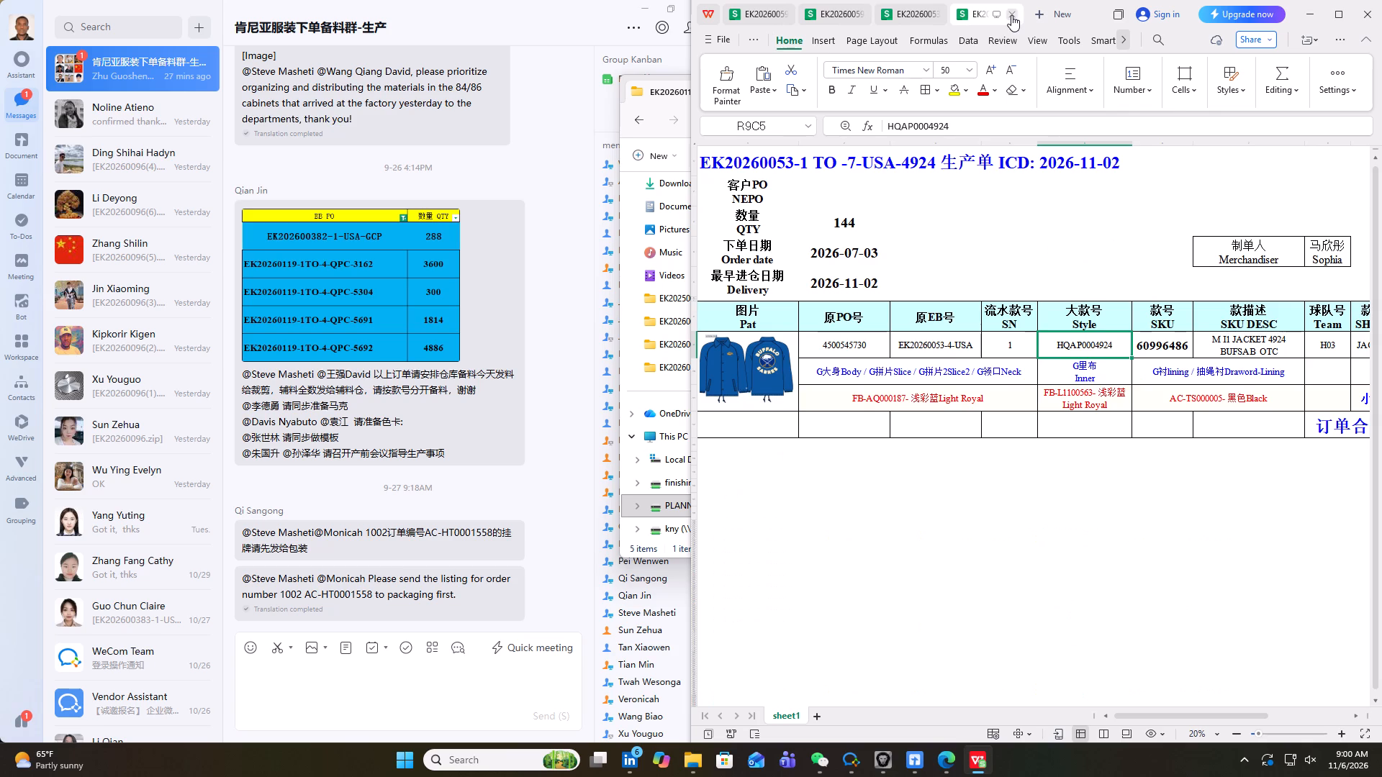
left_click(1011, 15)
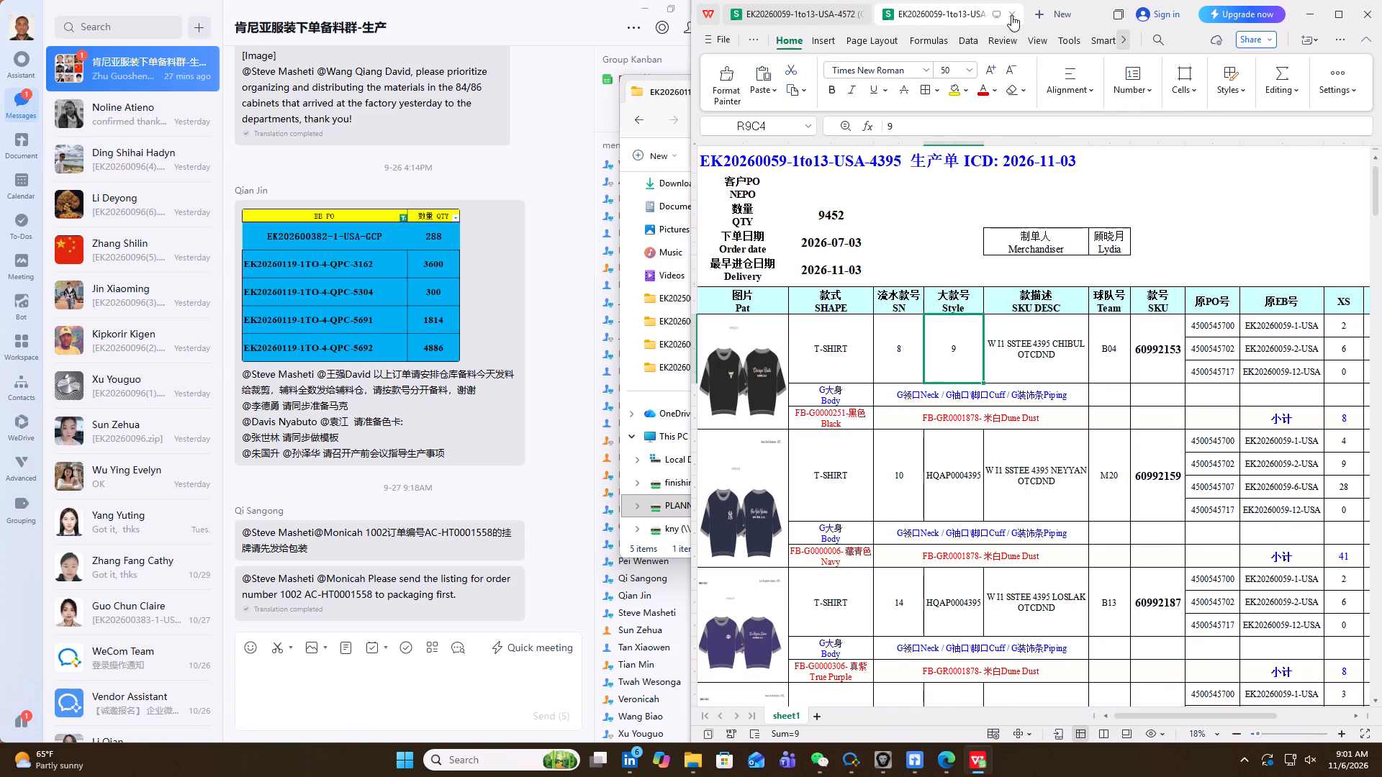
left_click(1011, 15)
scroll(310, 318, "up", 5)
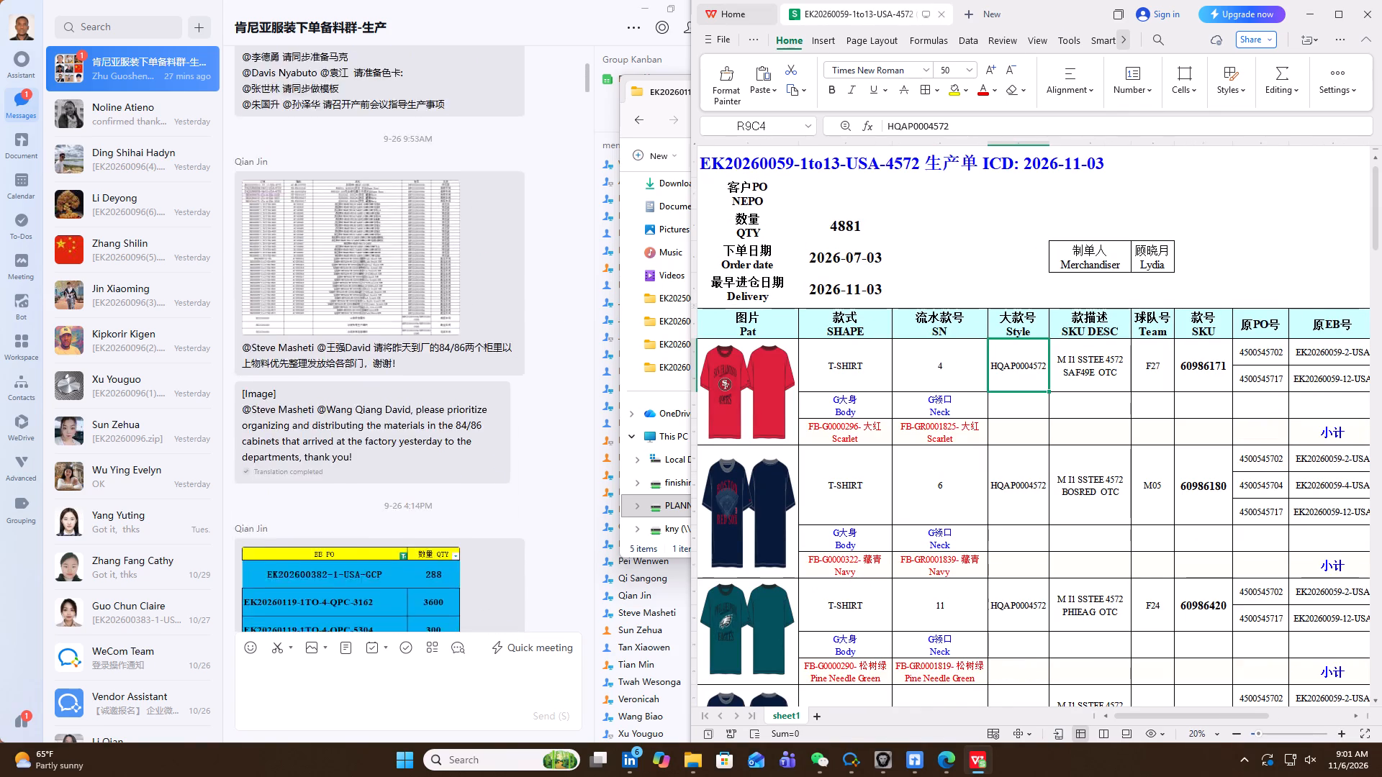
scroll(312, 313, "up", 10)
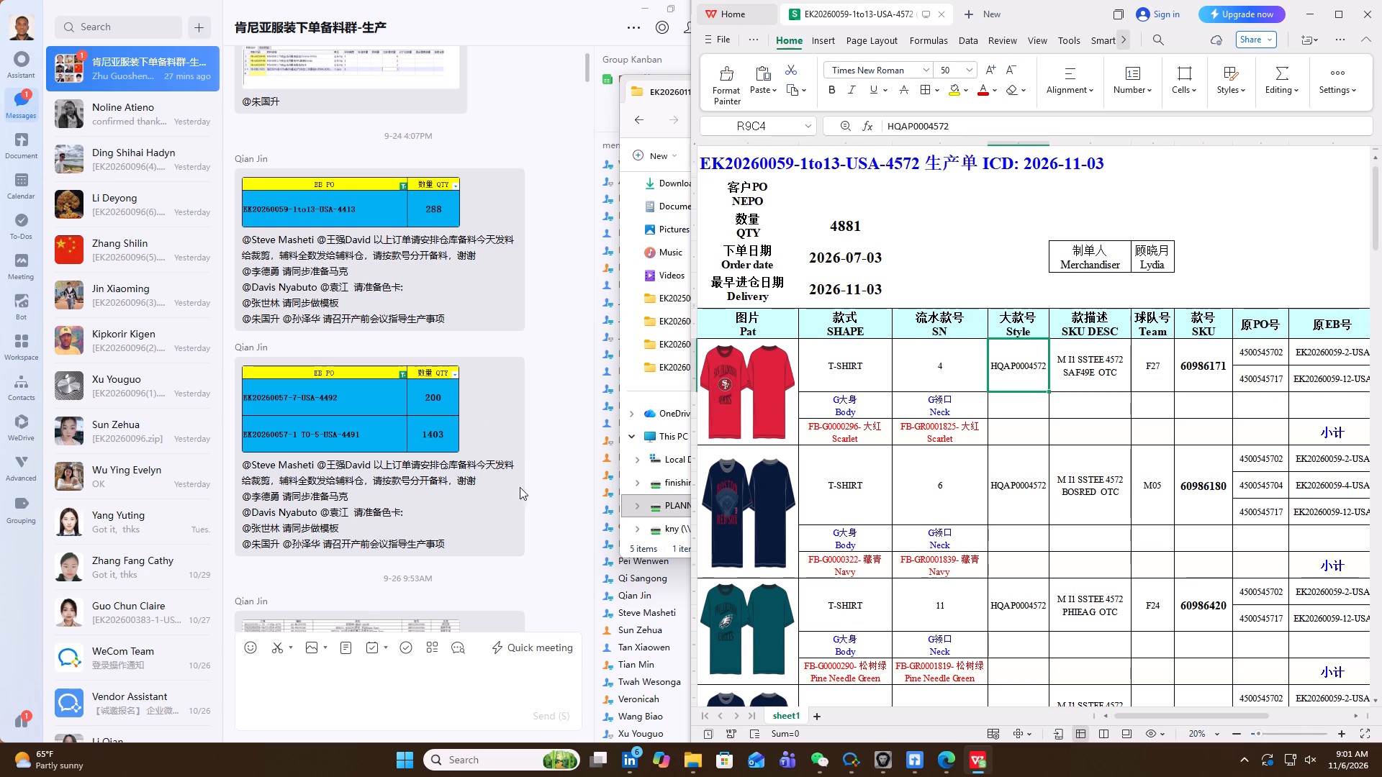
left_click(701, 763)
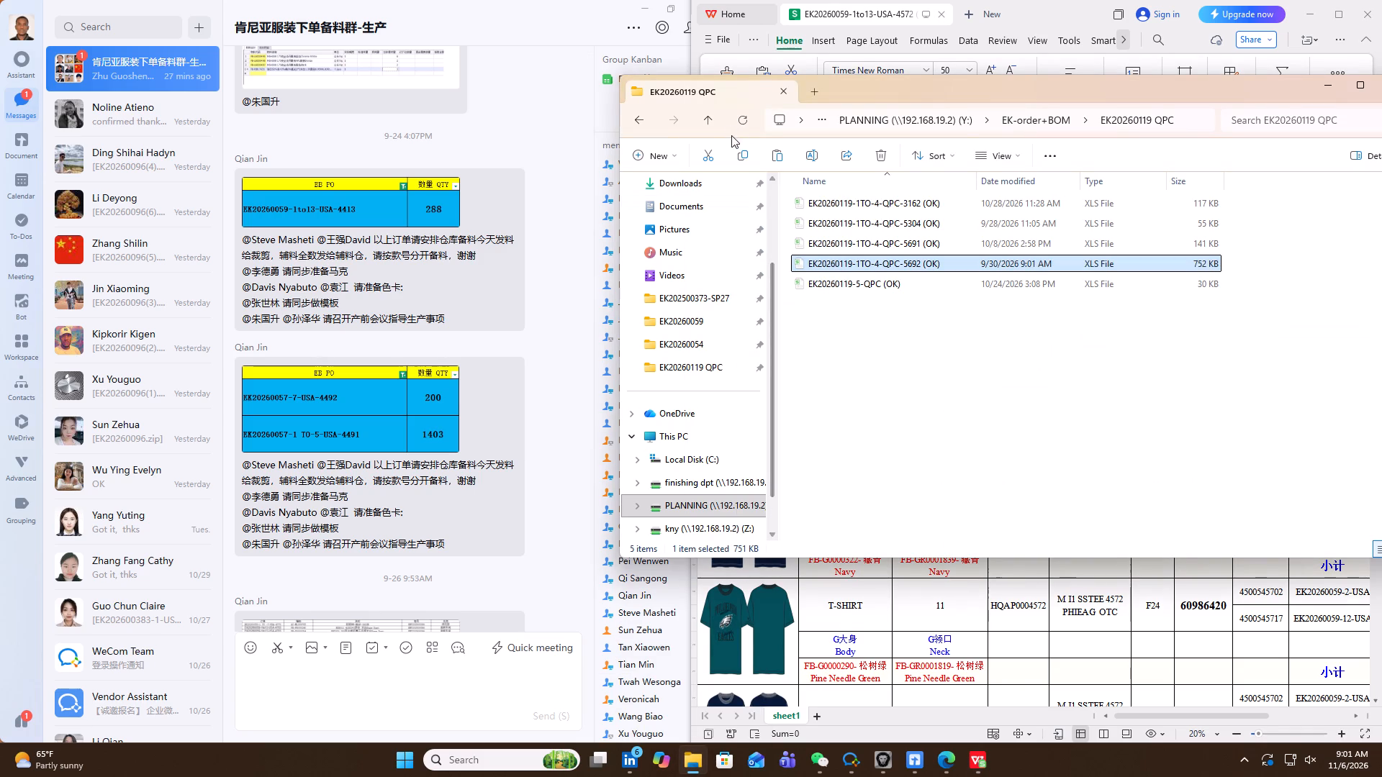
left_click(702, 120)
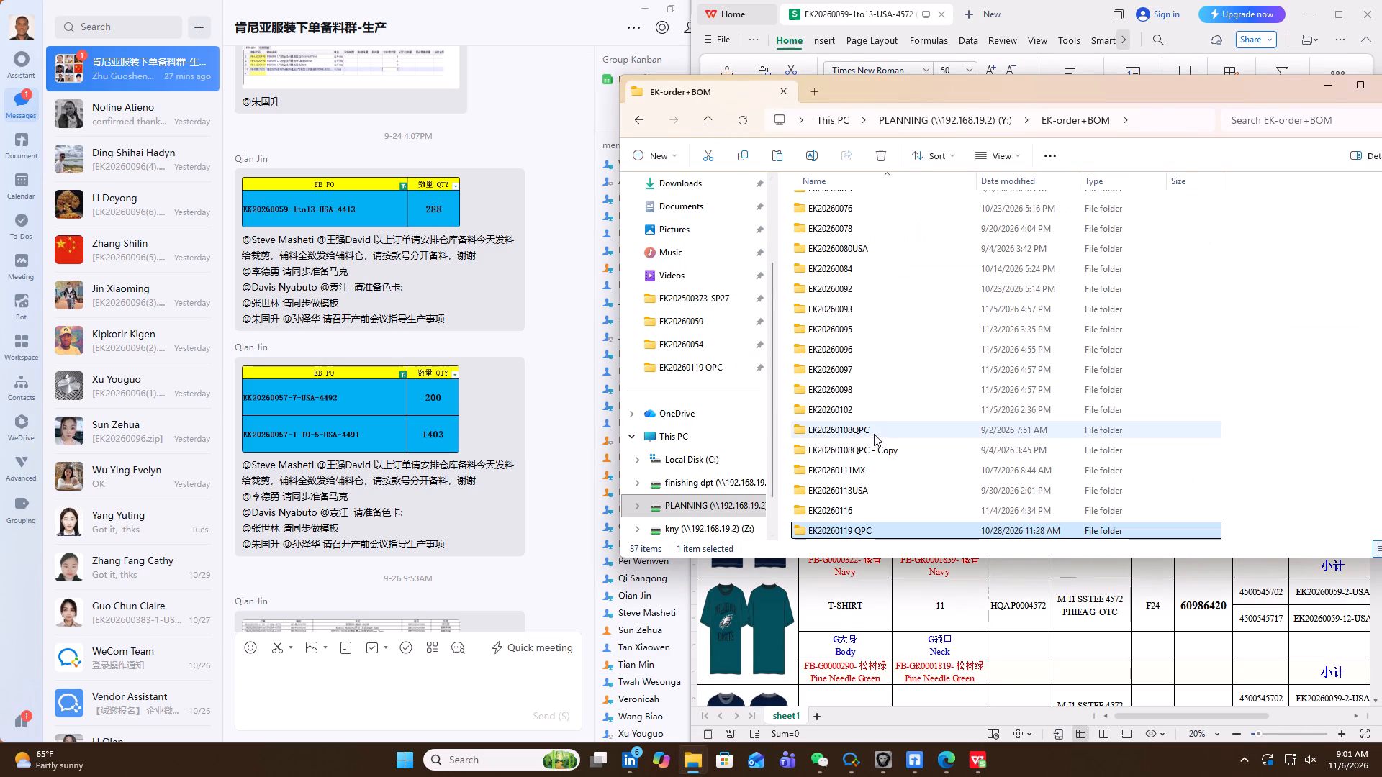
scroll(849, 348, "up", 4)
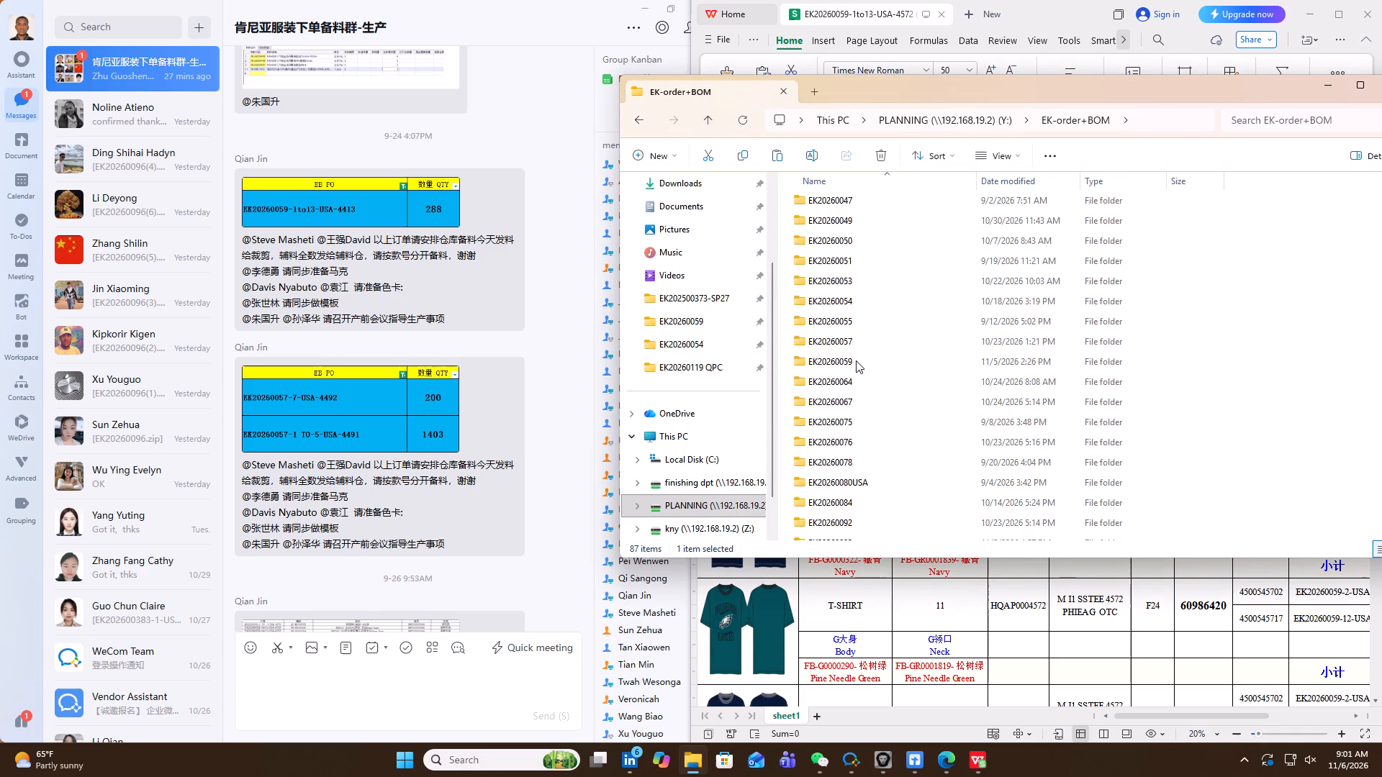
double_click(855, 361)
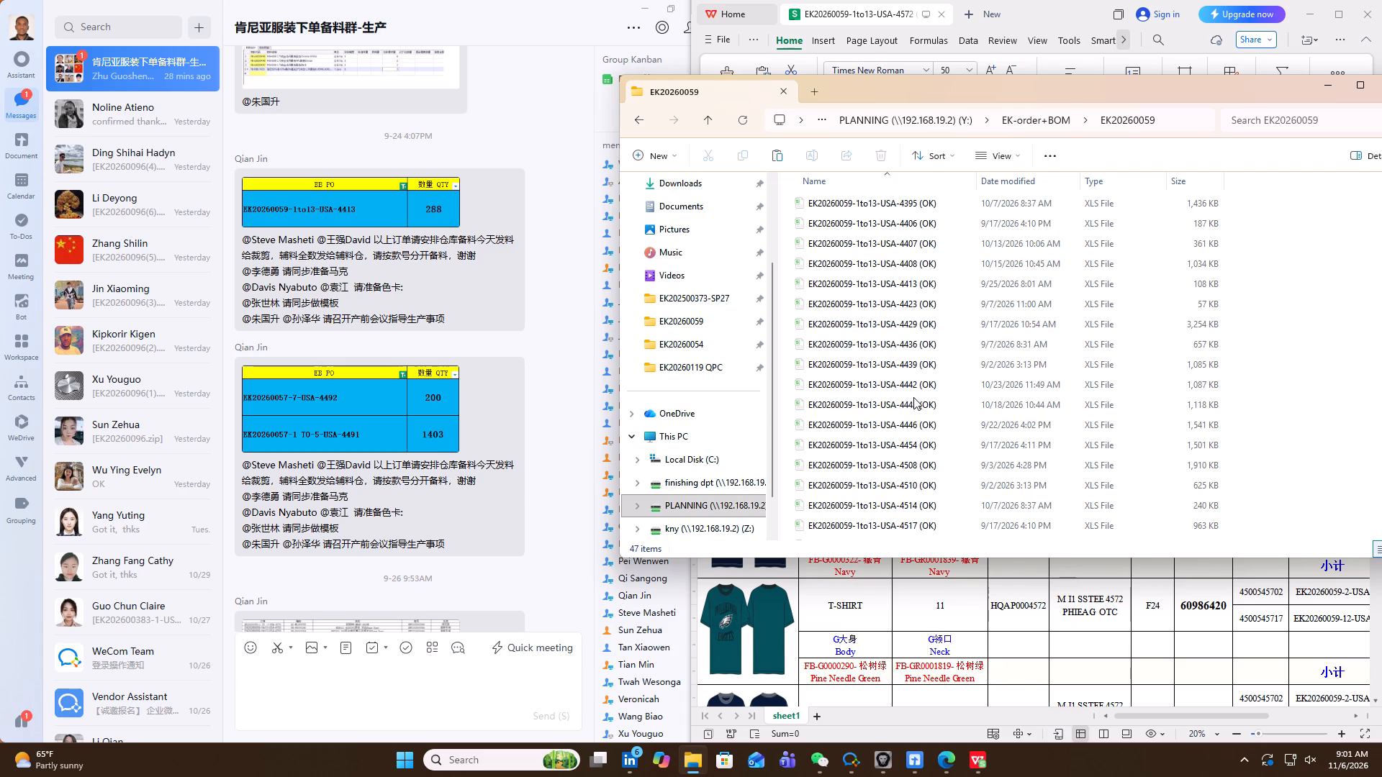
double_click(914, 289)
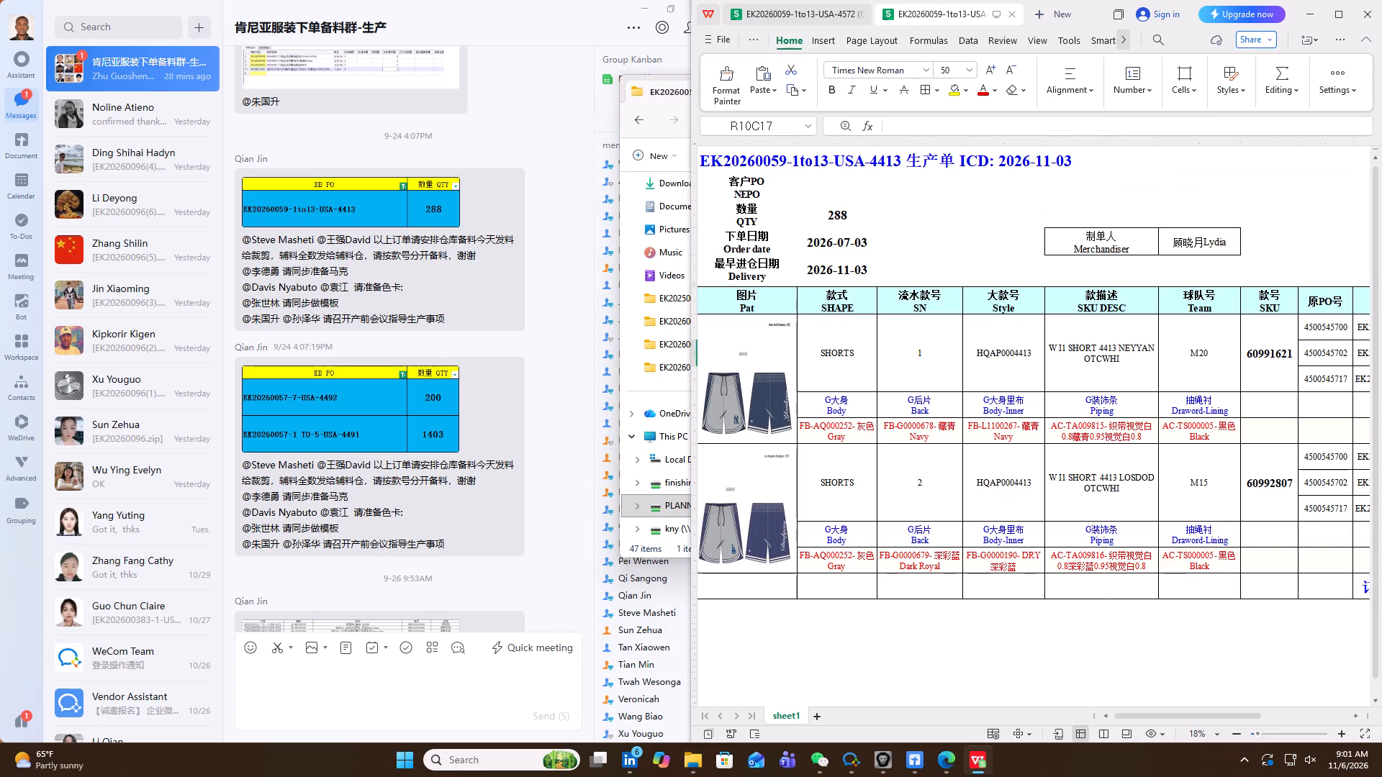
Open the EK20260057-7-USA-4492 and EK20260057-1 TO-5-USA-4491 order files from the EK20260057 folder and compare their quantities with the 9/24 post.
left_click(675, 95)
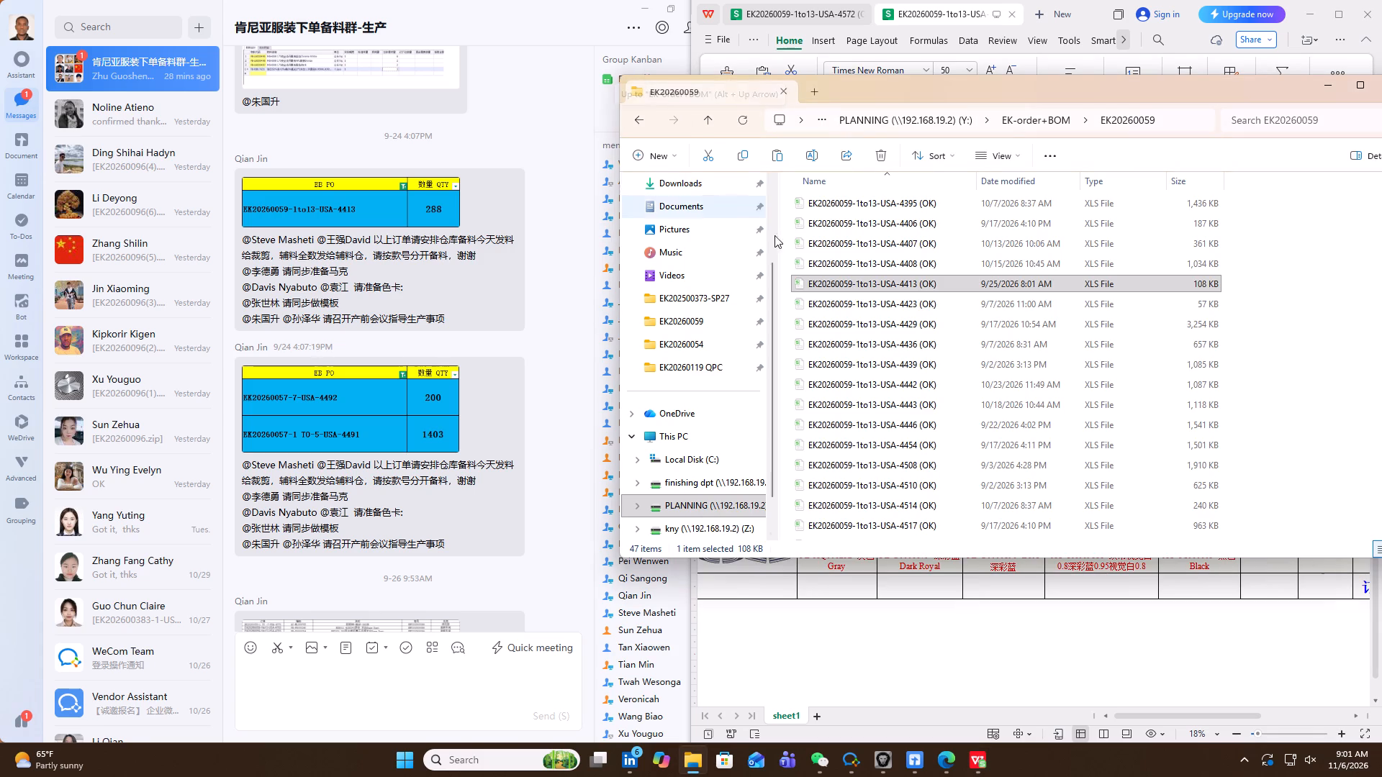
left_click(710, 127)
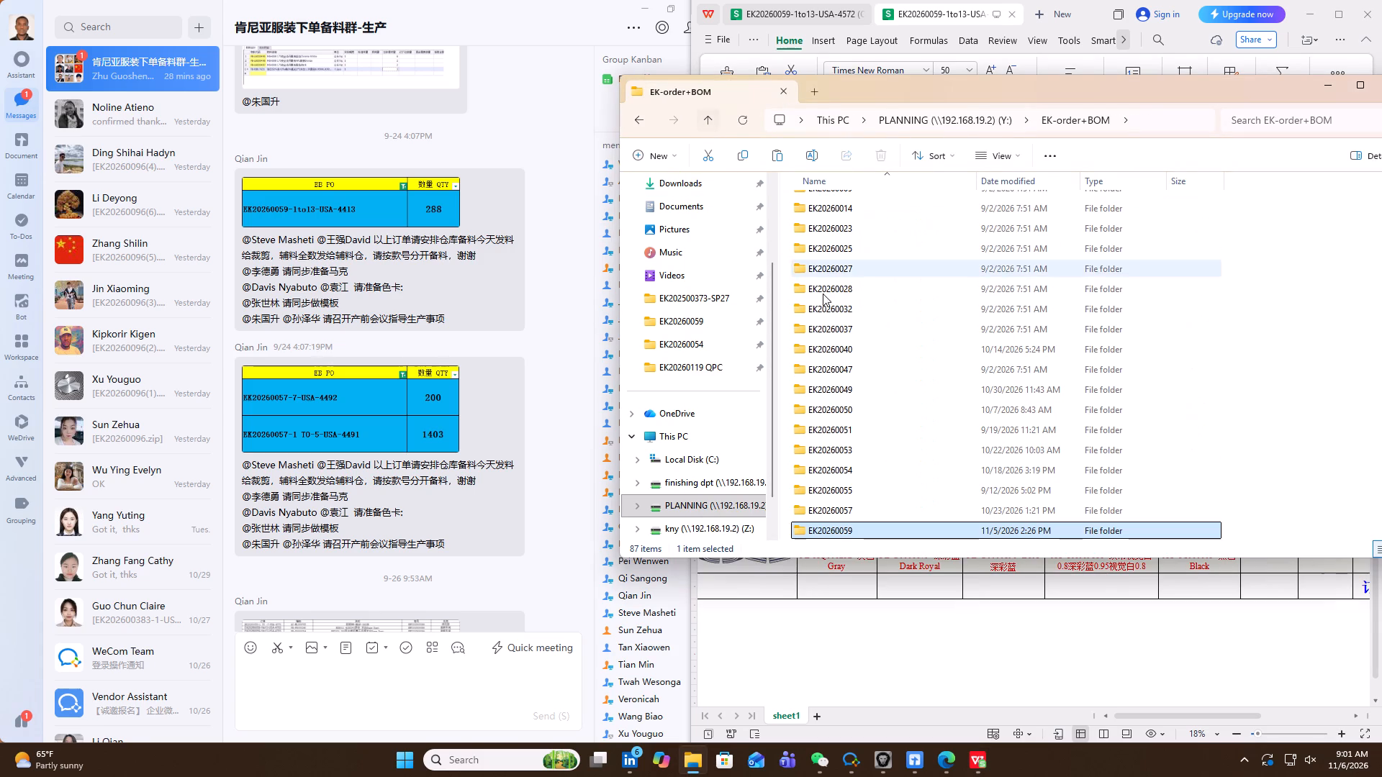
double_click(845, 504)
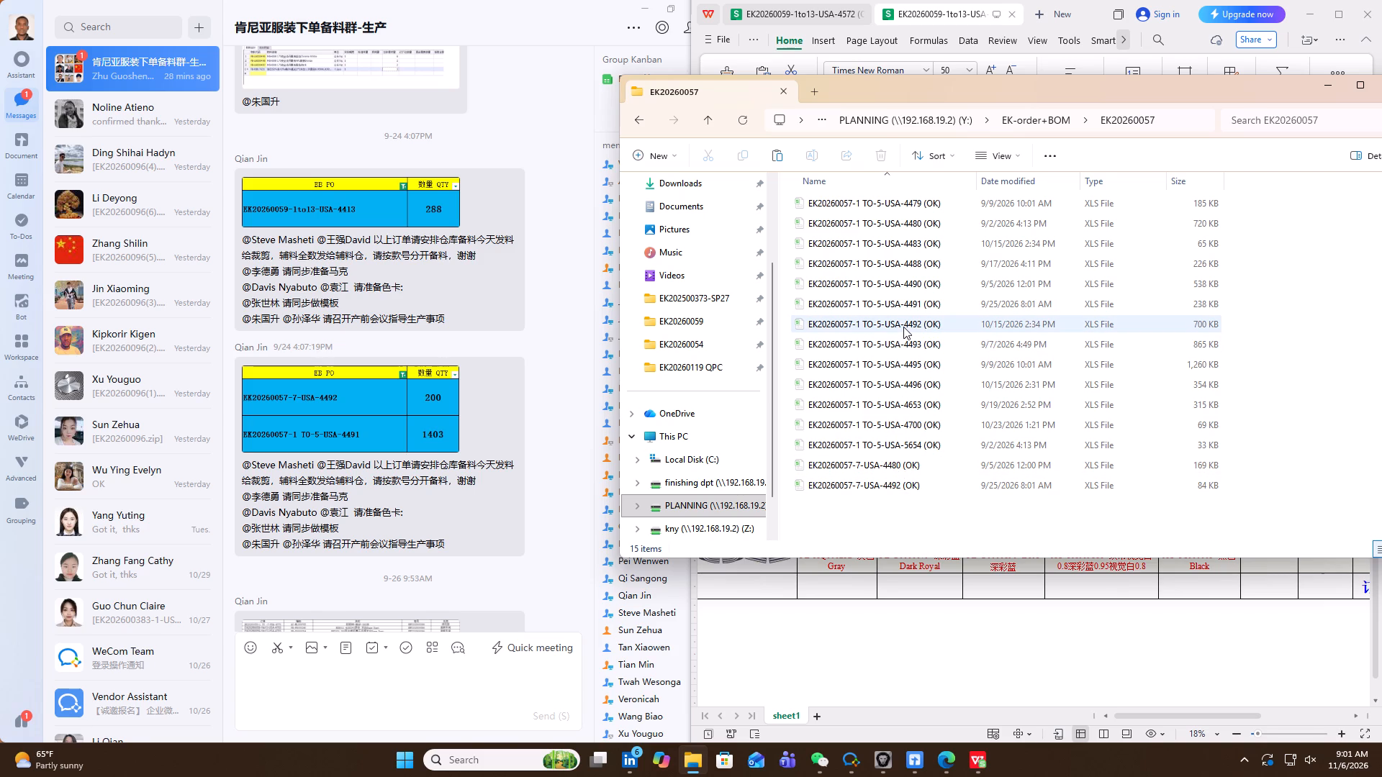
double_click(904, 486)
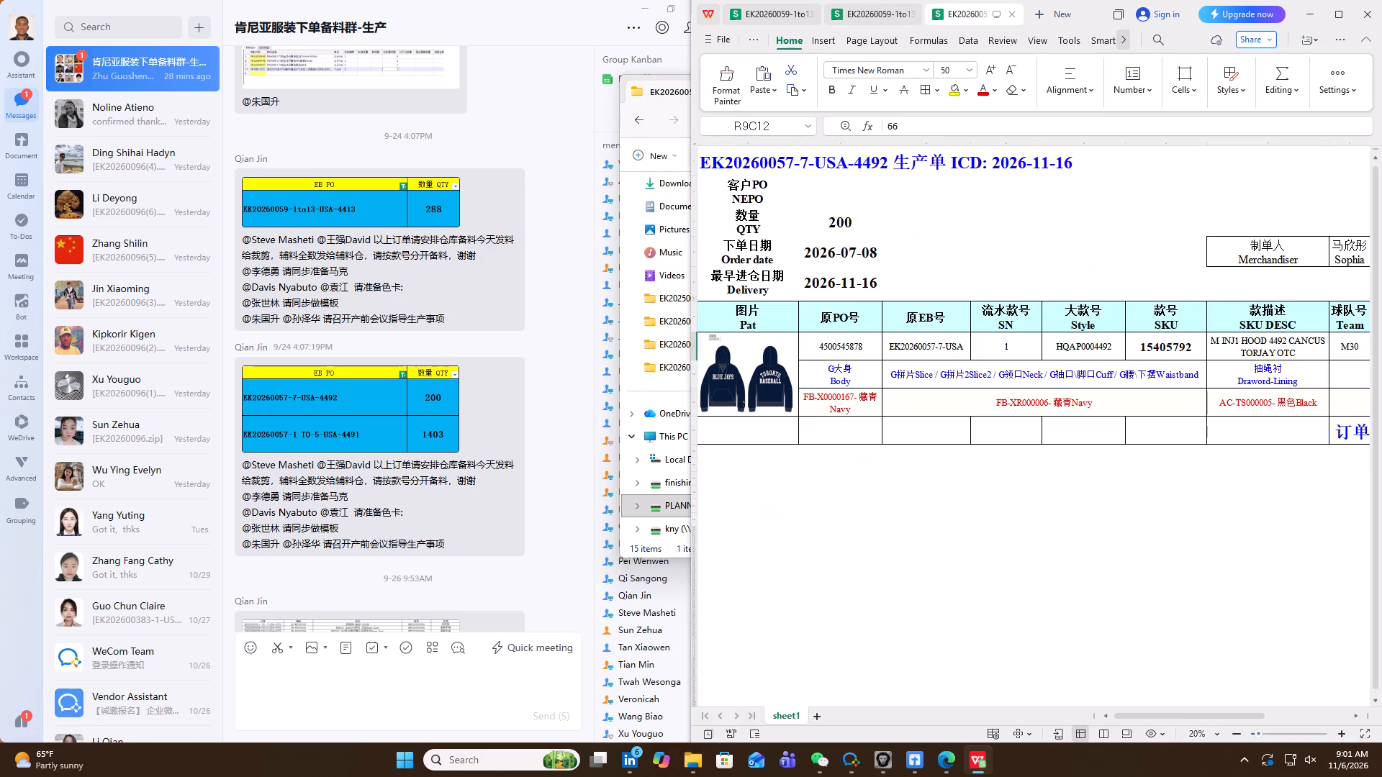
left_click(662, 91)
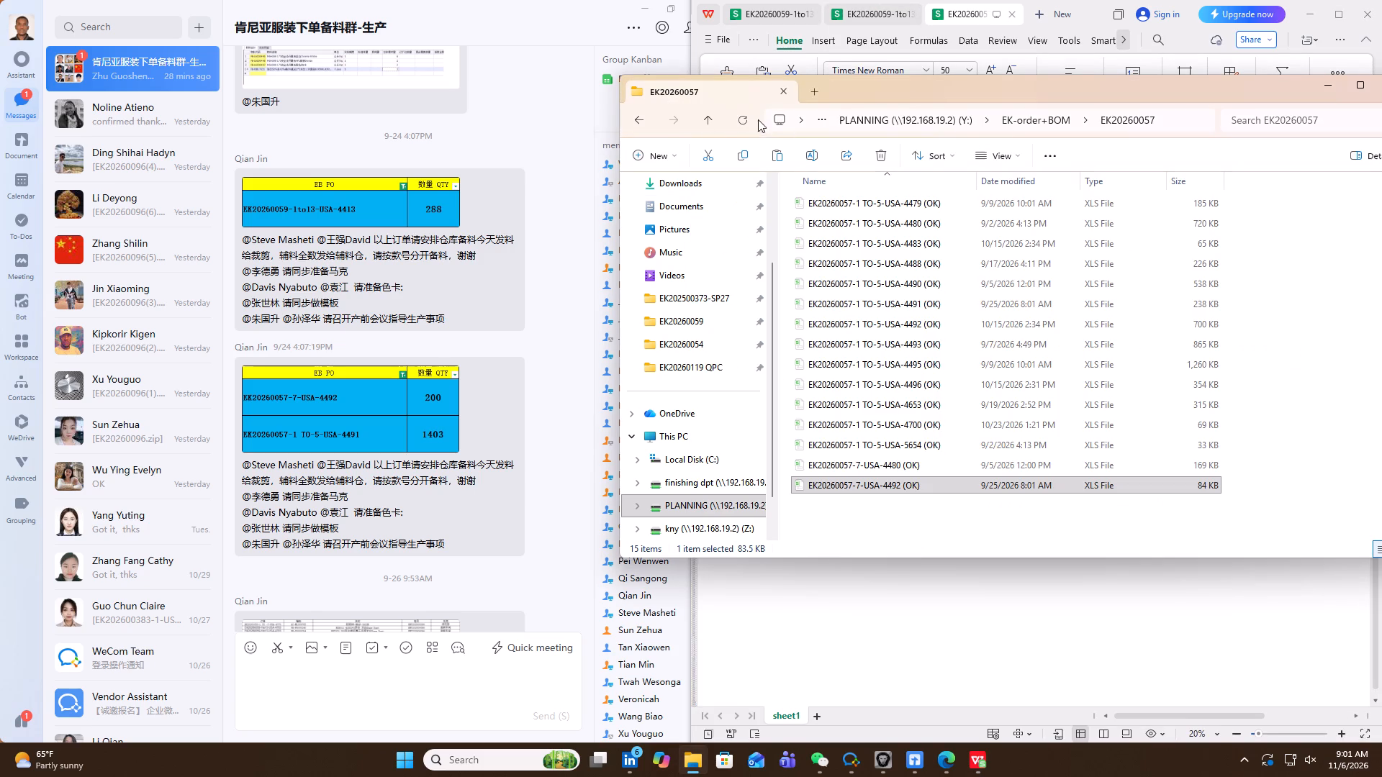
left_click(713, 120)
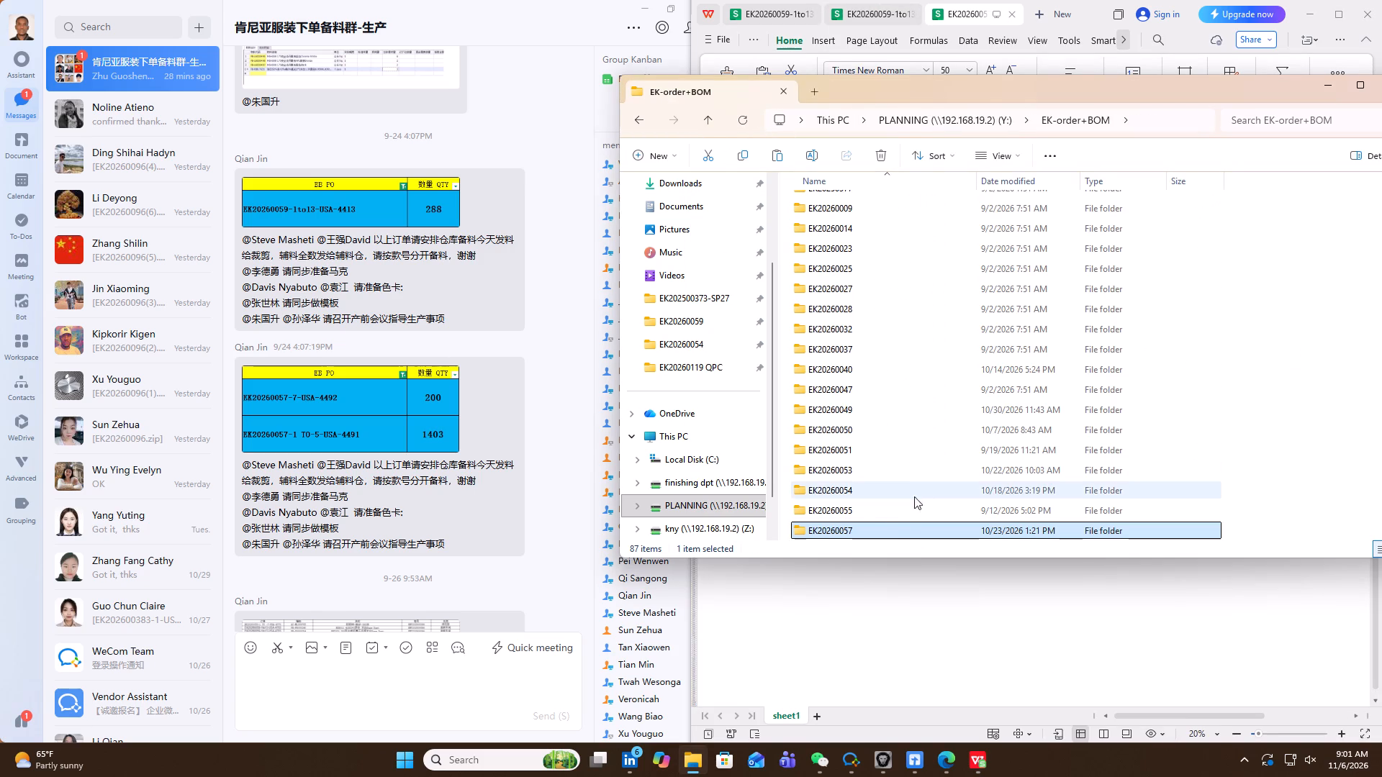
double_click(889, 527)
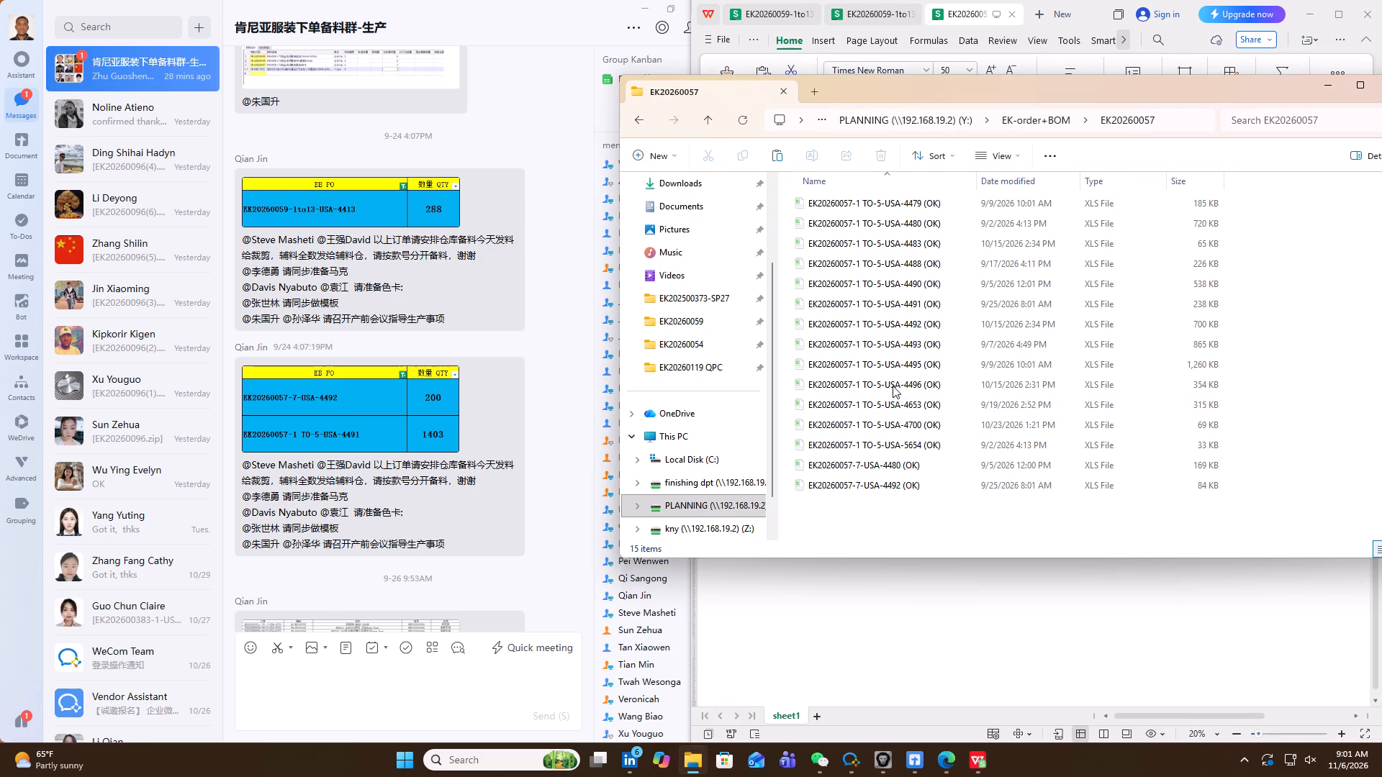
double_click(909, 306)
scroll(925, 474, "up", 4)
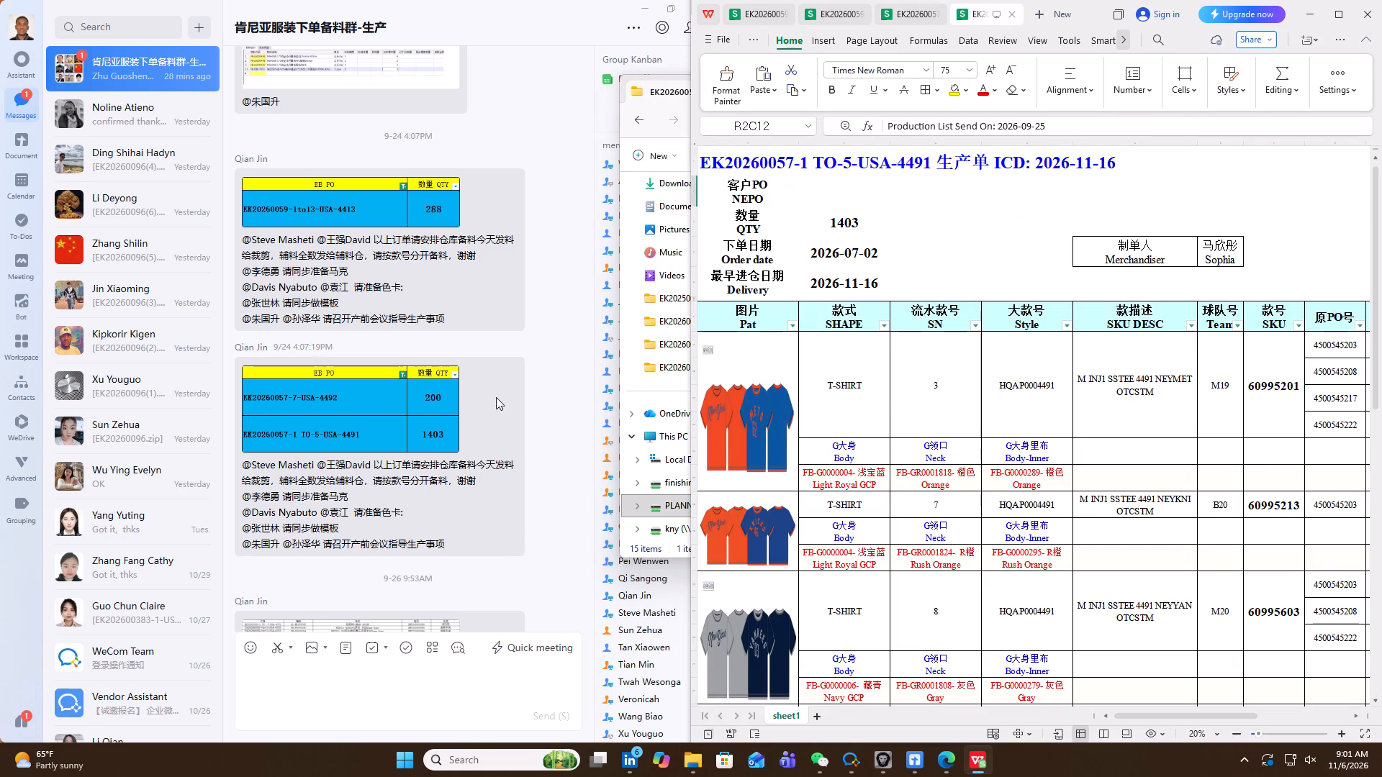
scroll(994, 429, "down", 20)
scroll(994, 429, "down", 3)
scroll(994, 429, "up", 20)
scroll(994, 429, "up", 9)
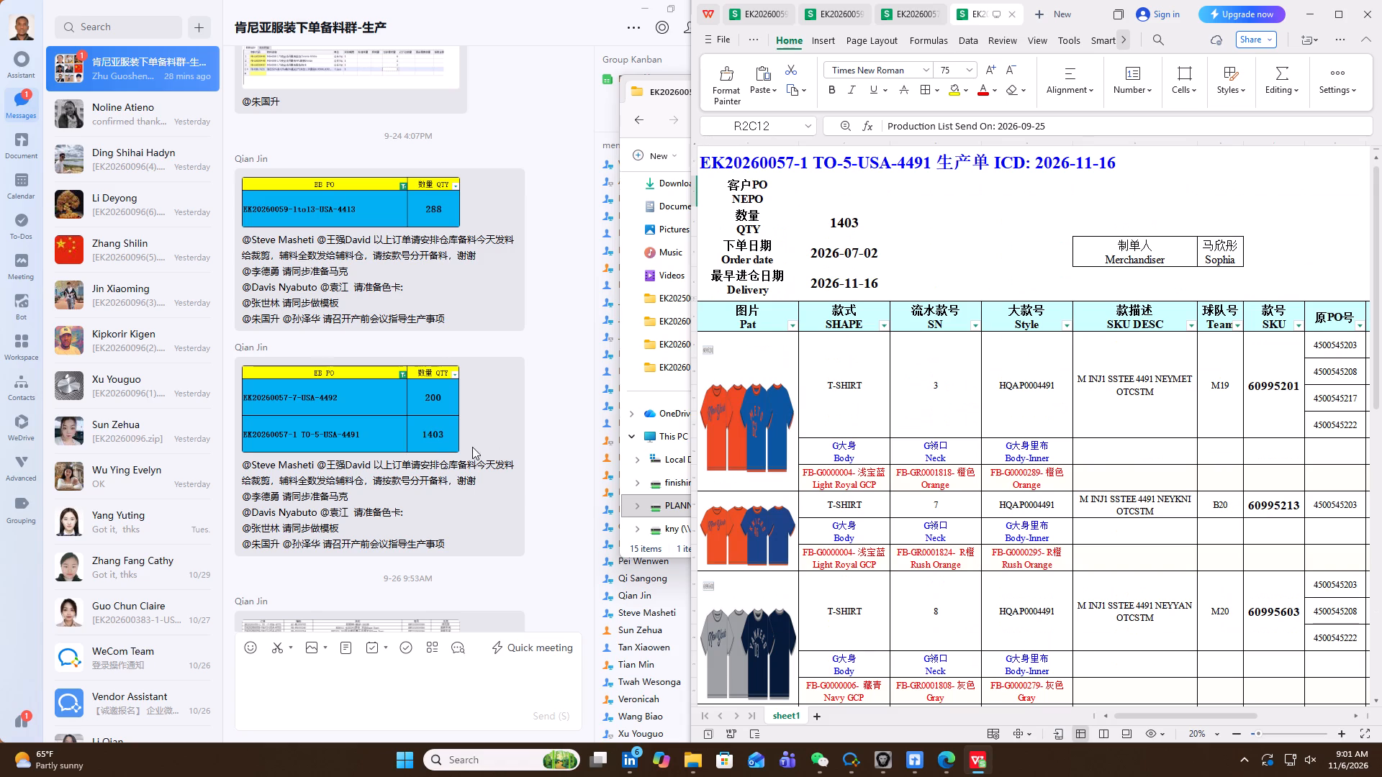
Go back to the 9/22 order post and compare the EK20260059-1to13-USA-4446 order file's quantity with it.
scroll(428, 416, "up", 9)
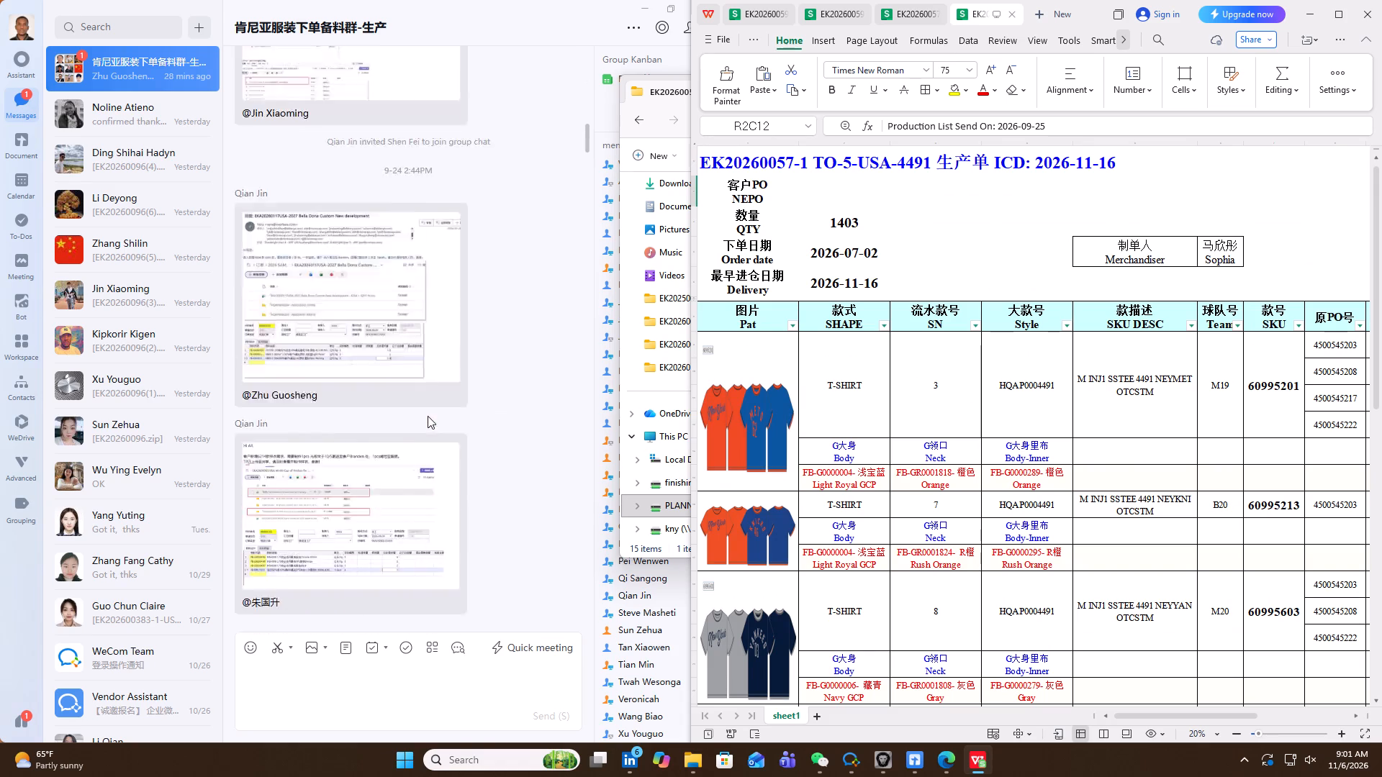
scroll(428, 416, "up", 10)
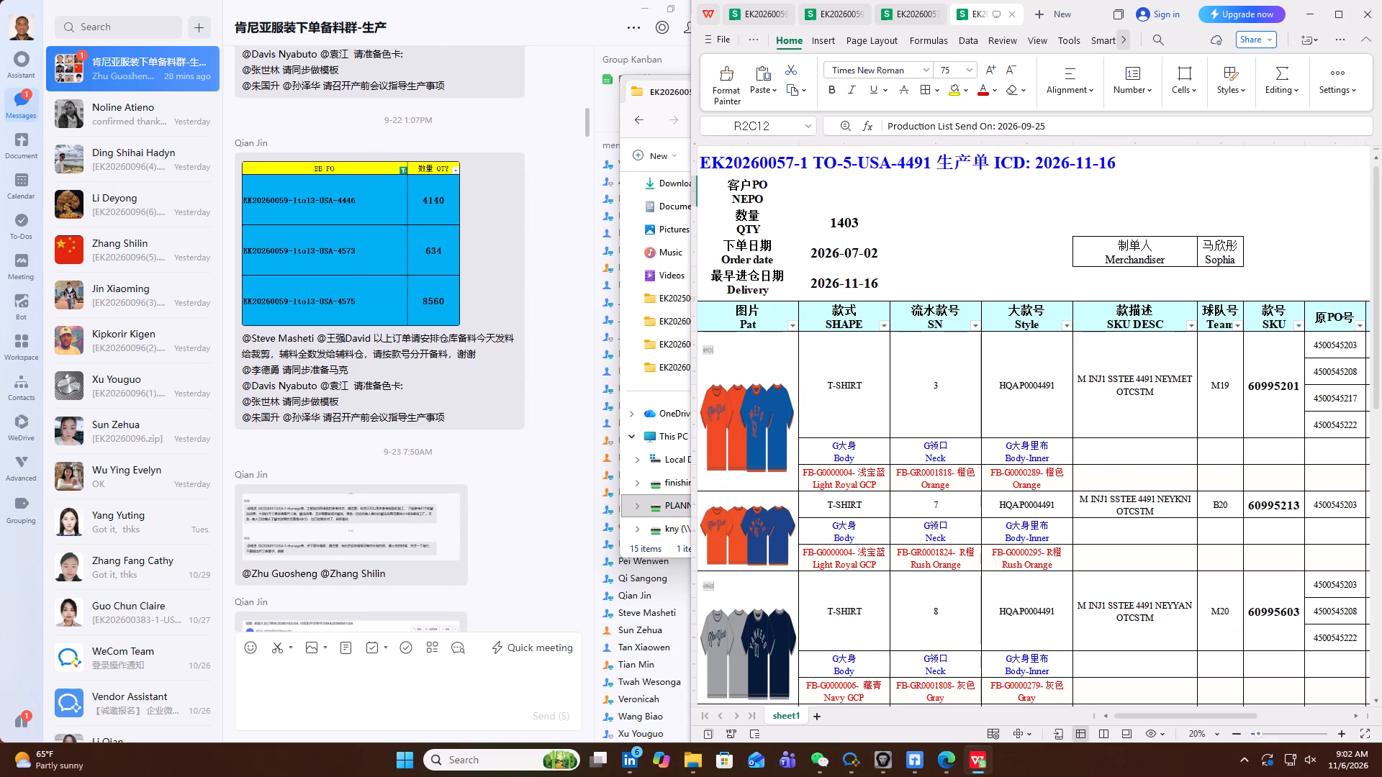
left_click(691, 752)
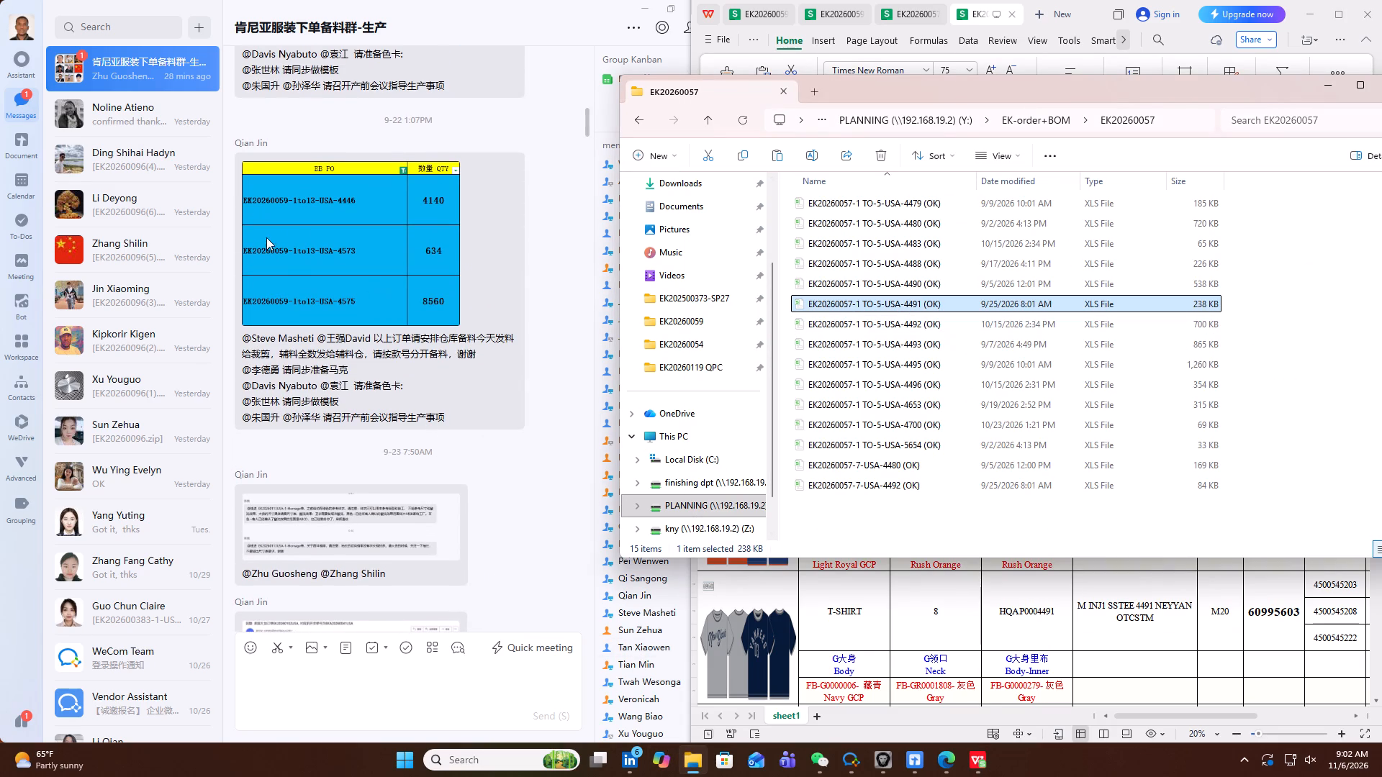
left_click(704, 117)
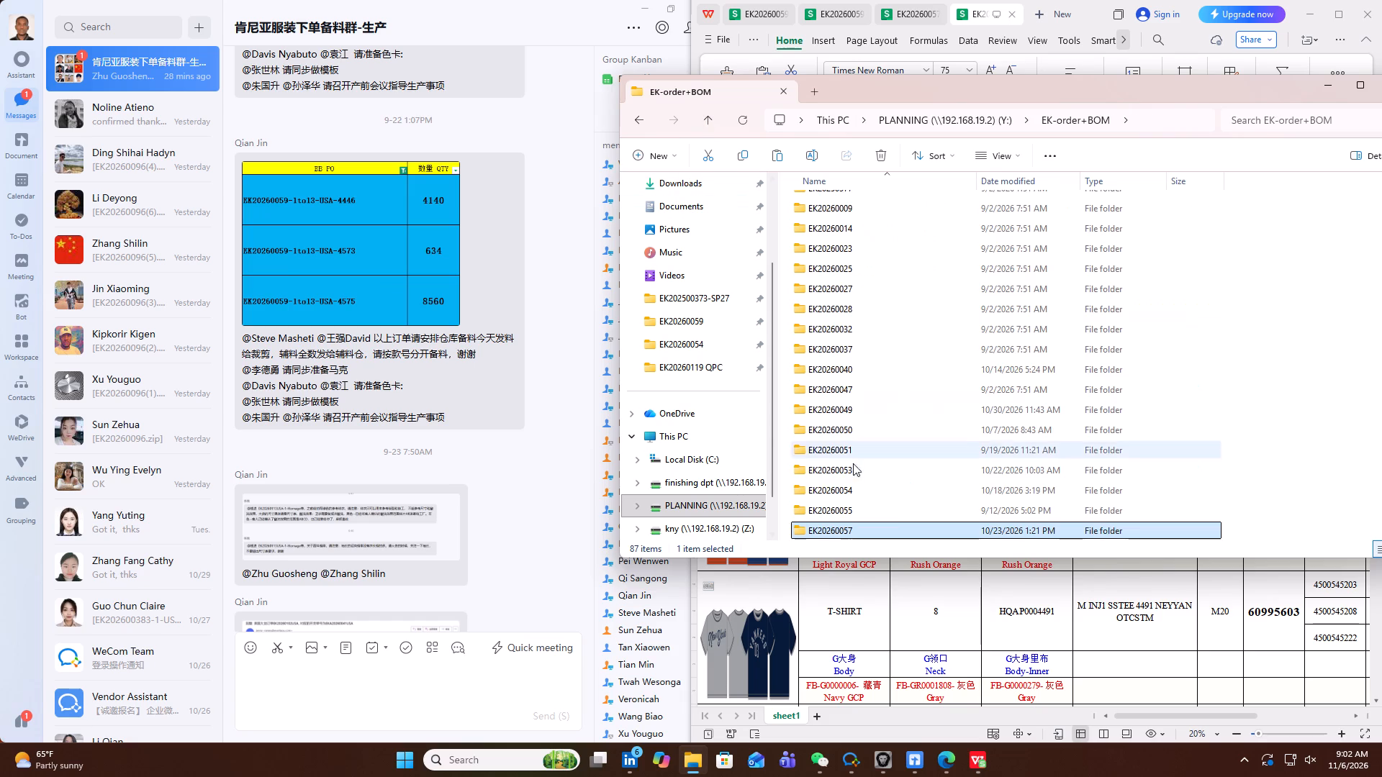
scroll(894, 513, "down", 1)
double_click(873, 486)
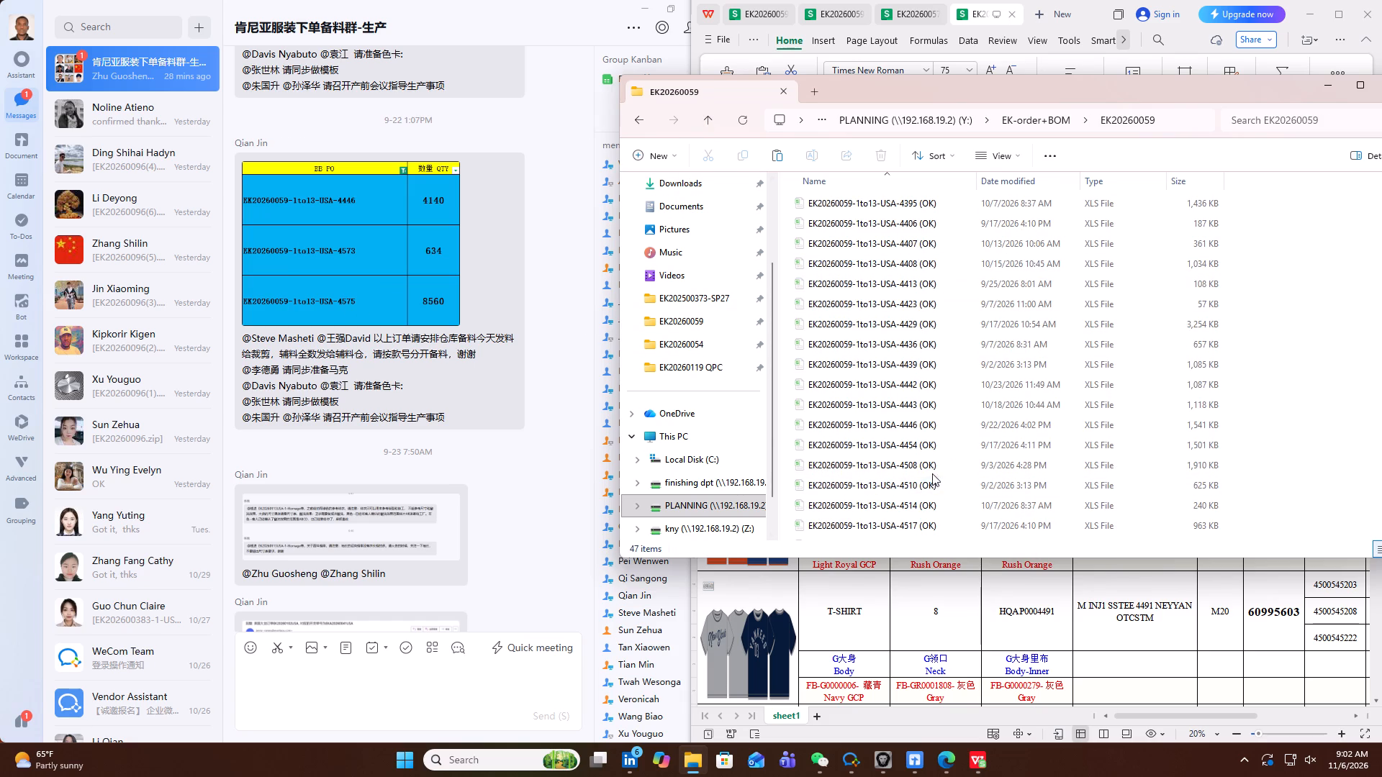
double_click(907, 424)
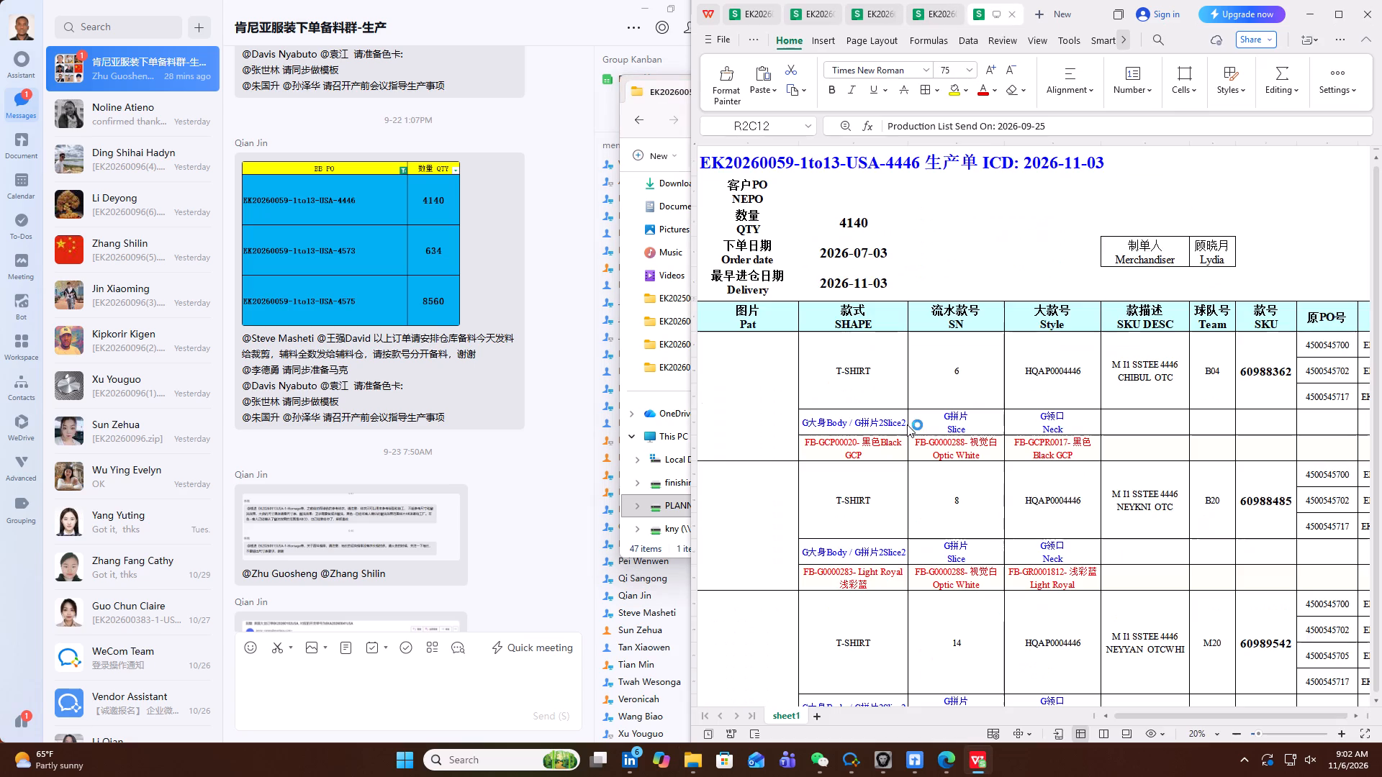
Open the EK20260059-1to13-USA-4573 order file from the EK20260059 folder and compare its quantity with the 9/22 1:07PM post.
left_click(671, 94)
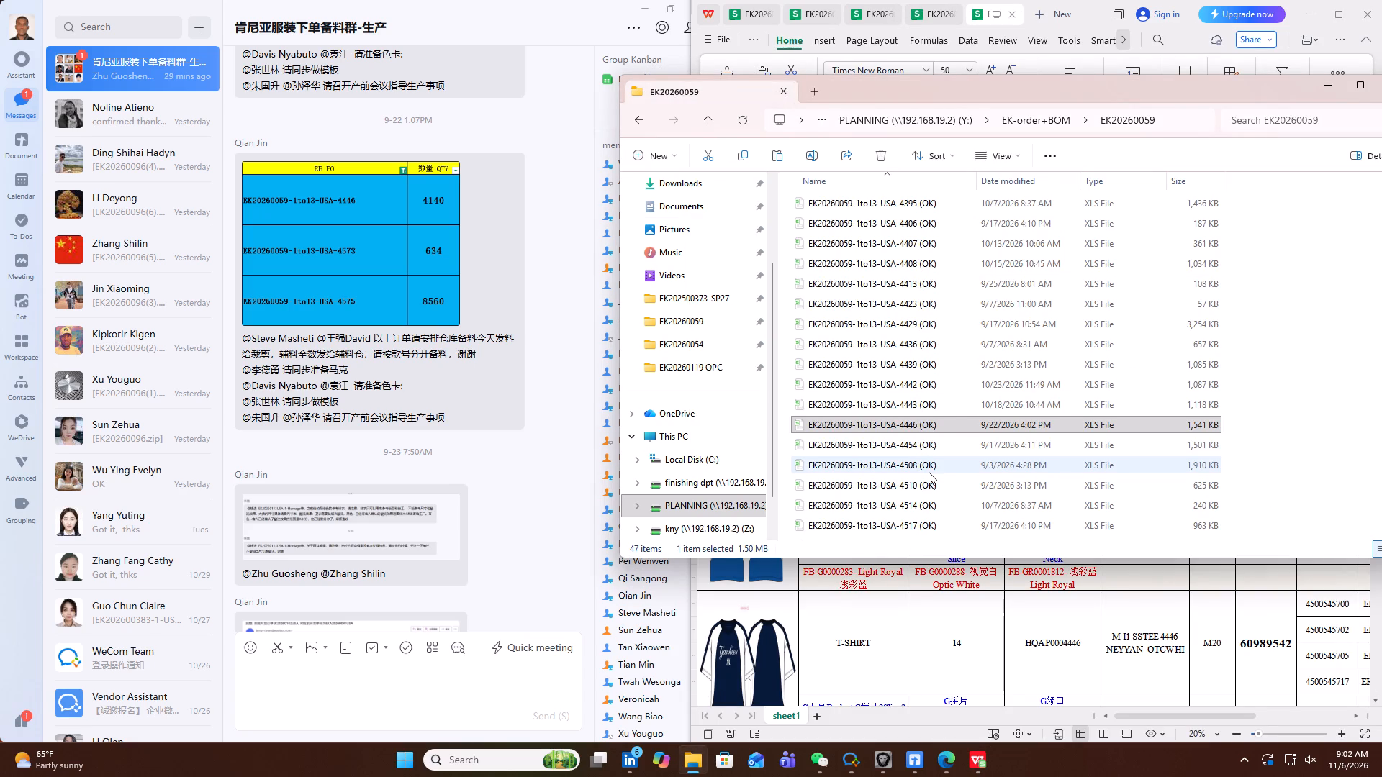
scroll(946, 469, "down", 1)
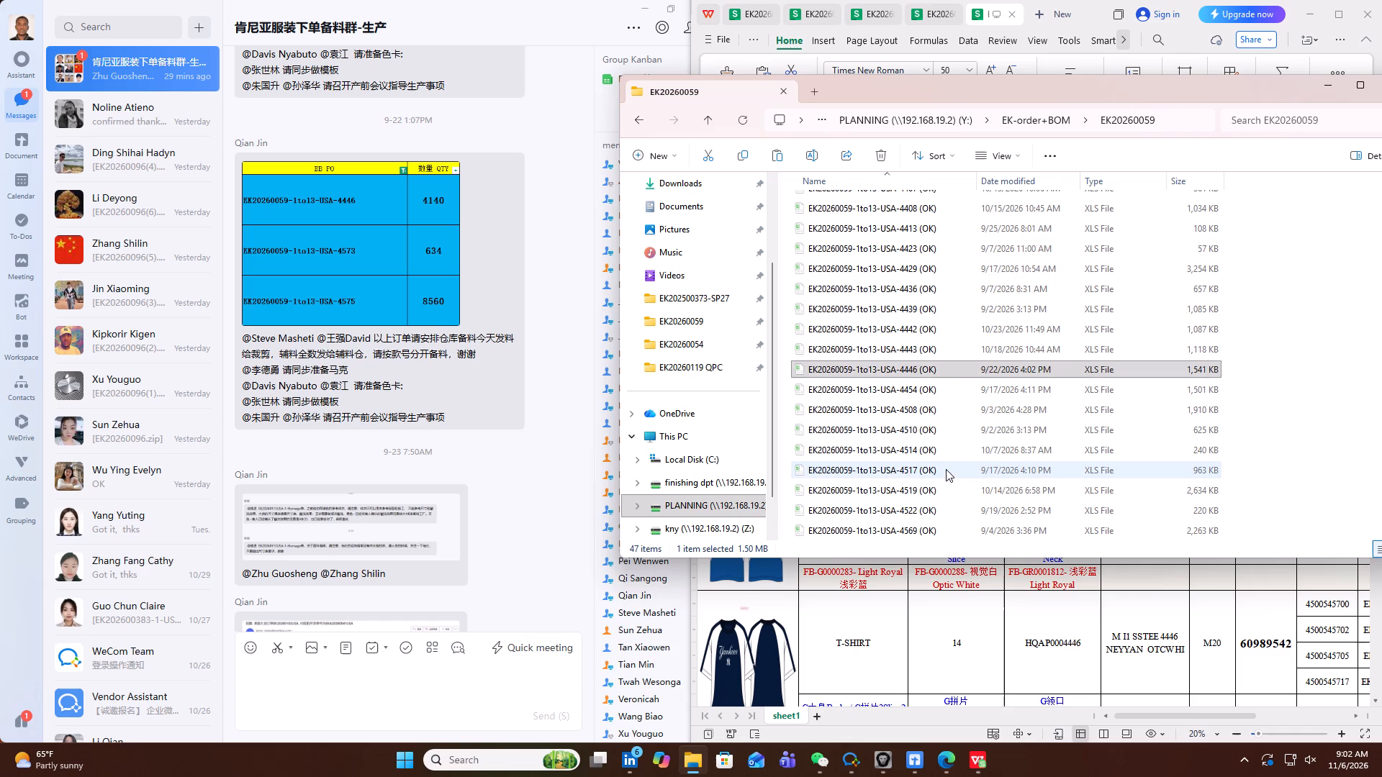
scroll(945, 471, "down", 1)
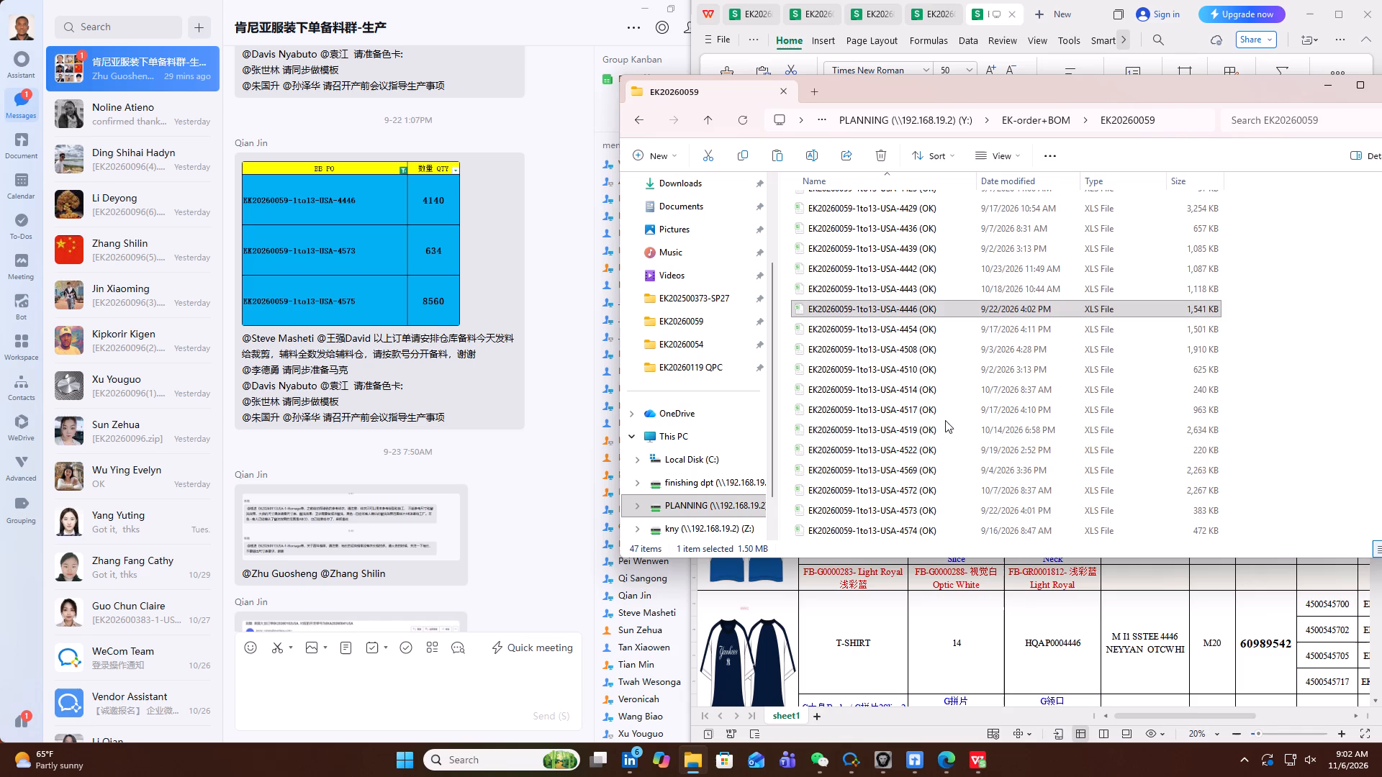
scroll(942, 456, "down", 1)
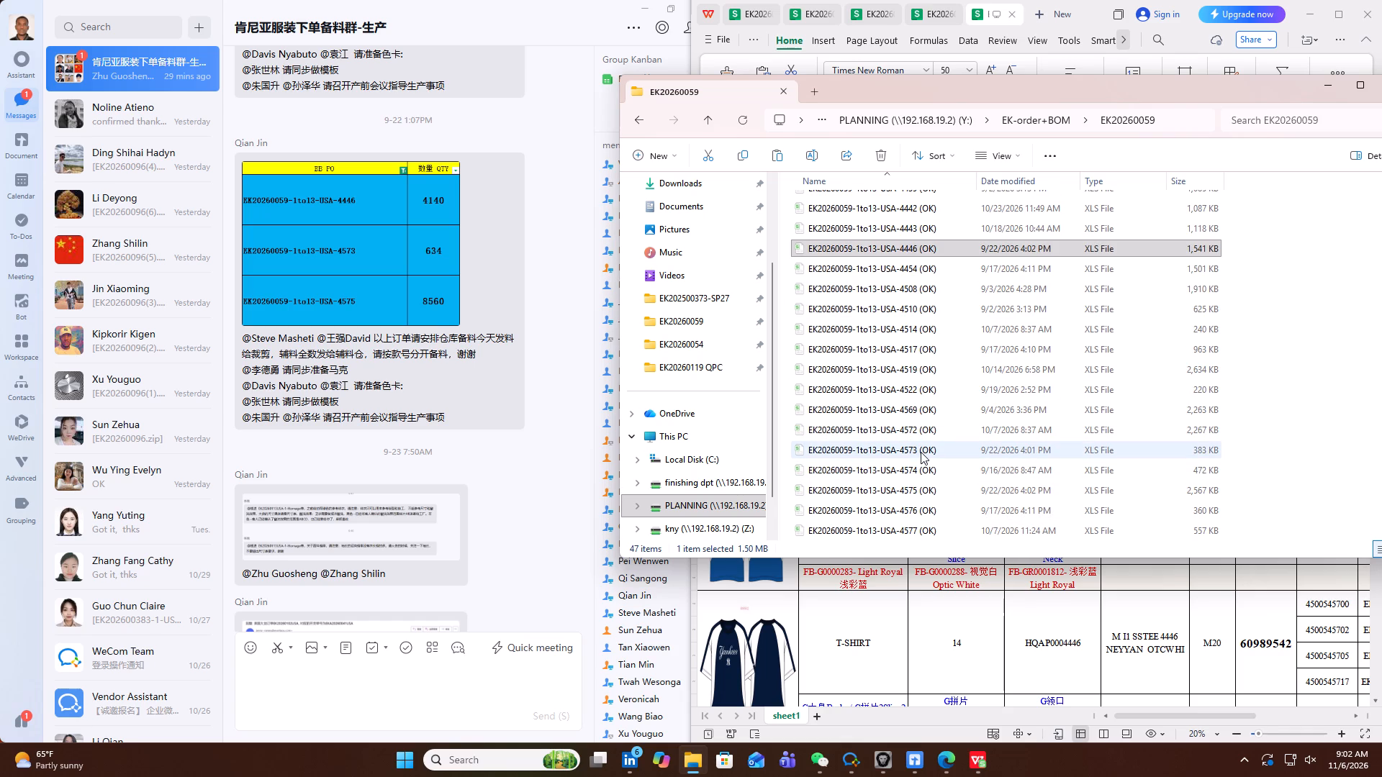
double_click(921, 452)
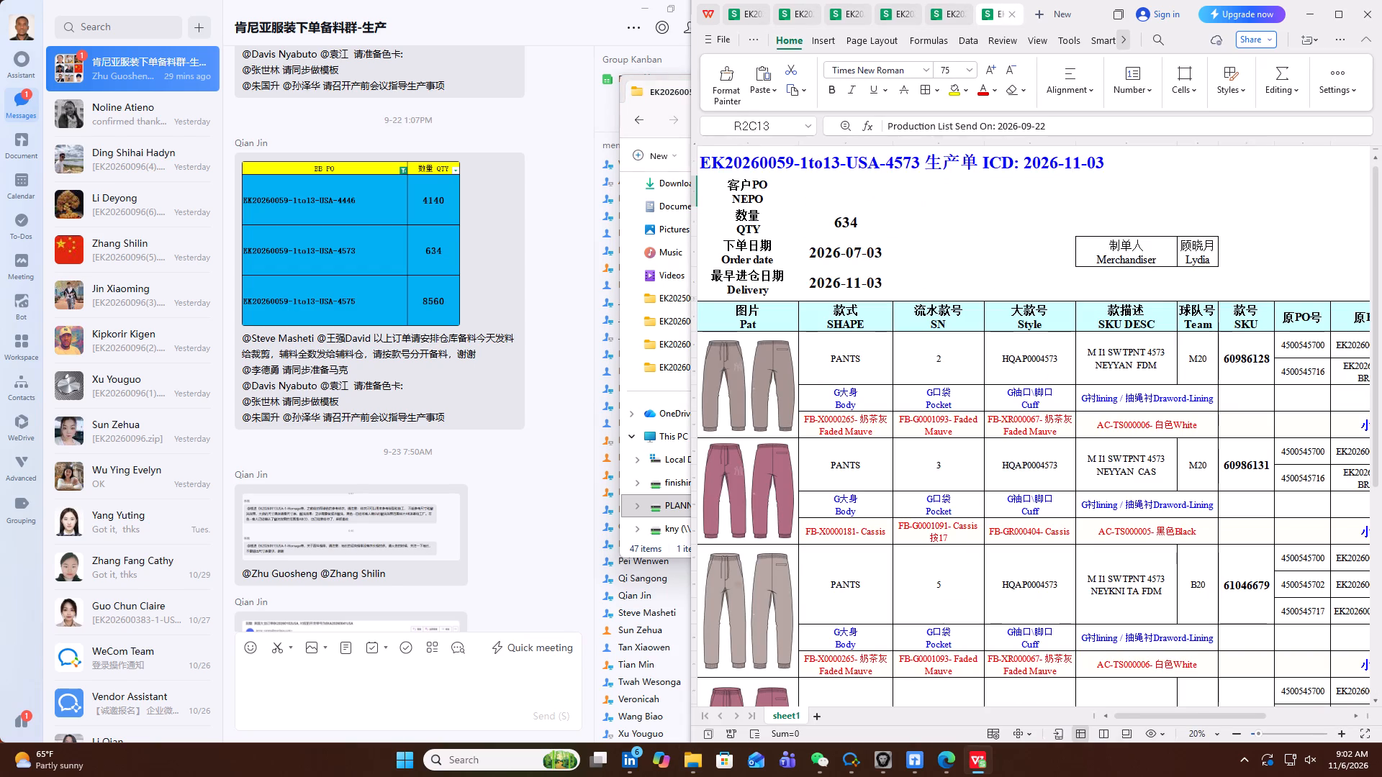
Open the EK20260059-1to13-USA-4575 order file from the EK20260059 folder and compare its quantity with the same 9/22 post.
left_click(665, 96)
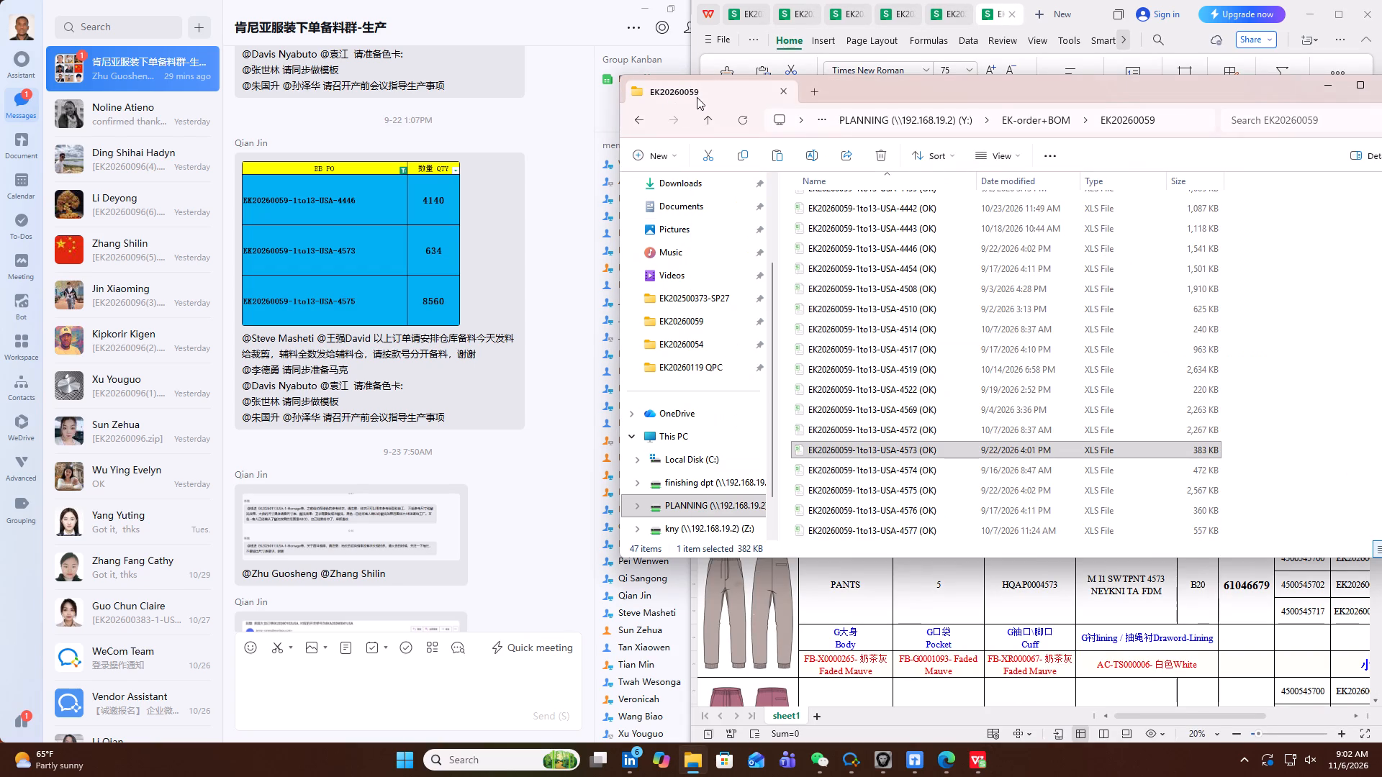
left_click(713, 116)
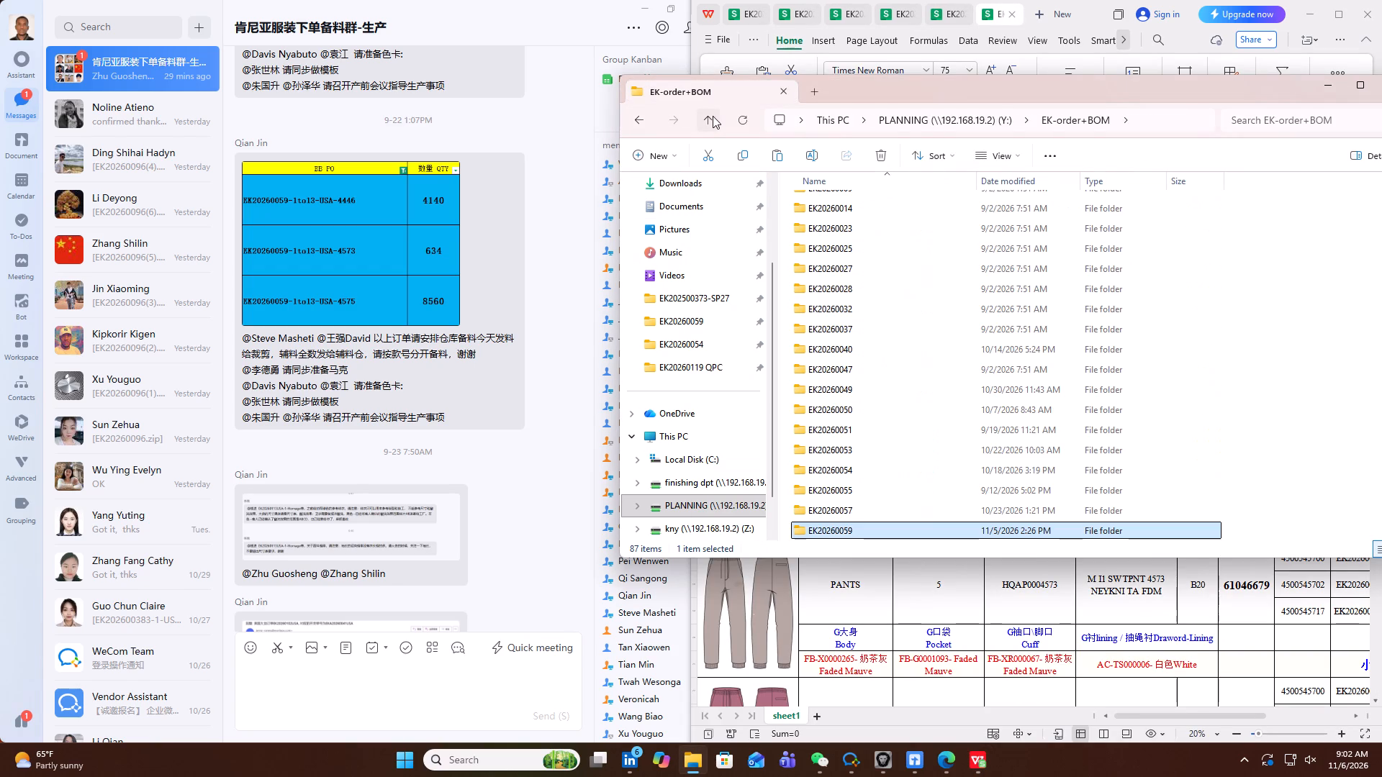
double_click(890, 530)
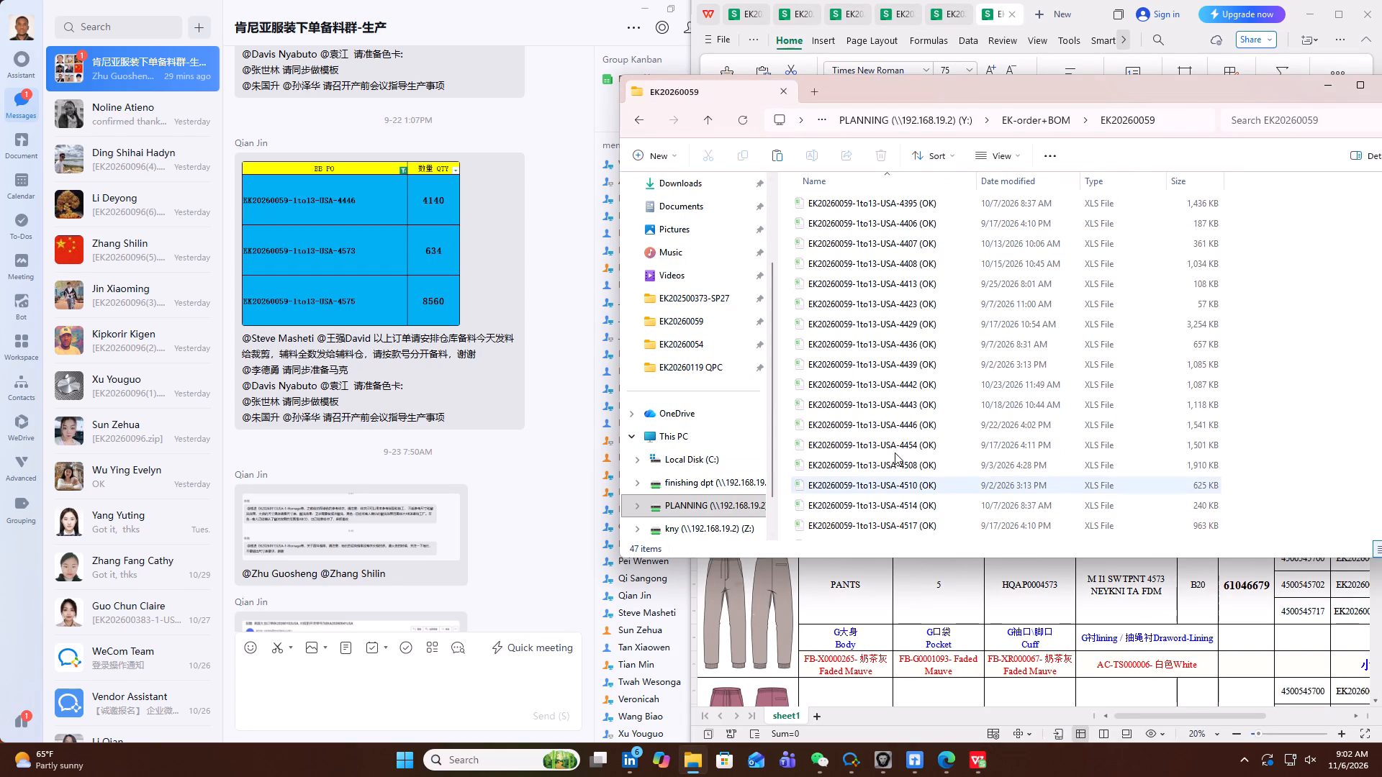
scroll(895, 406, "down", 5)
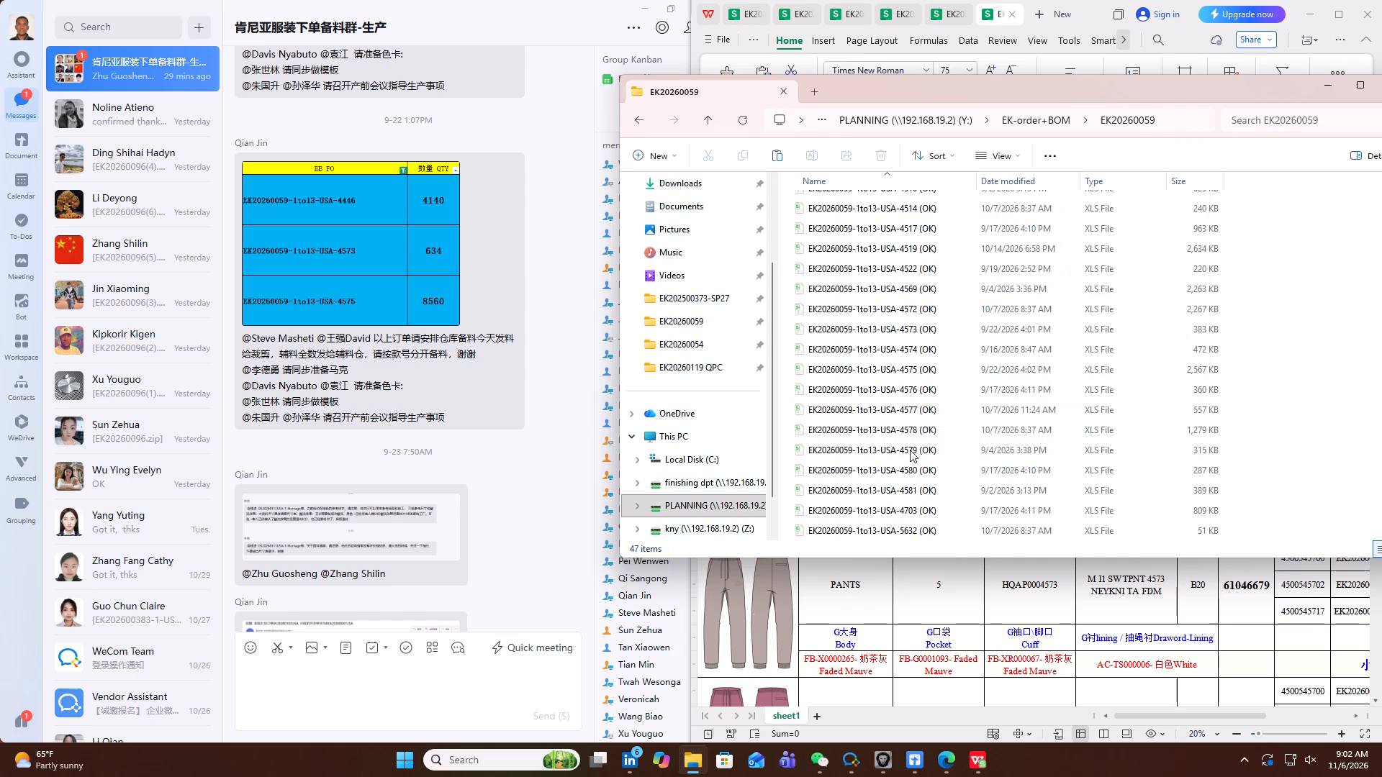
double_click(903, 372)
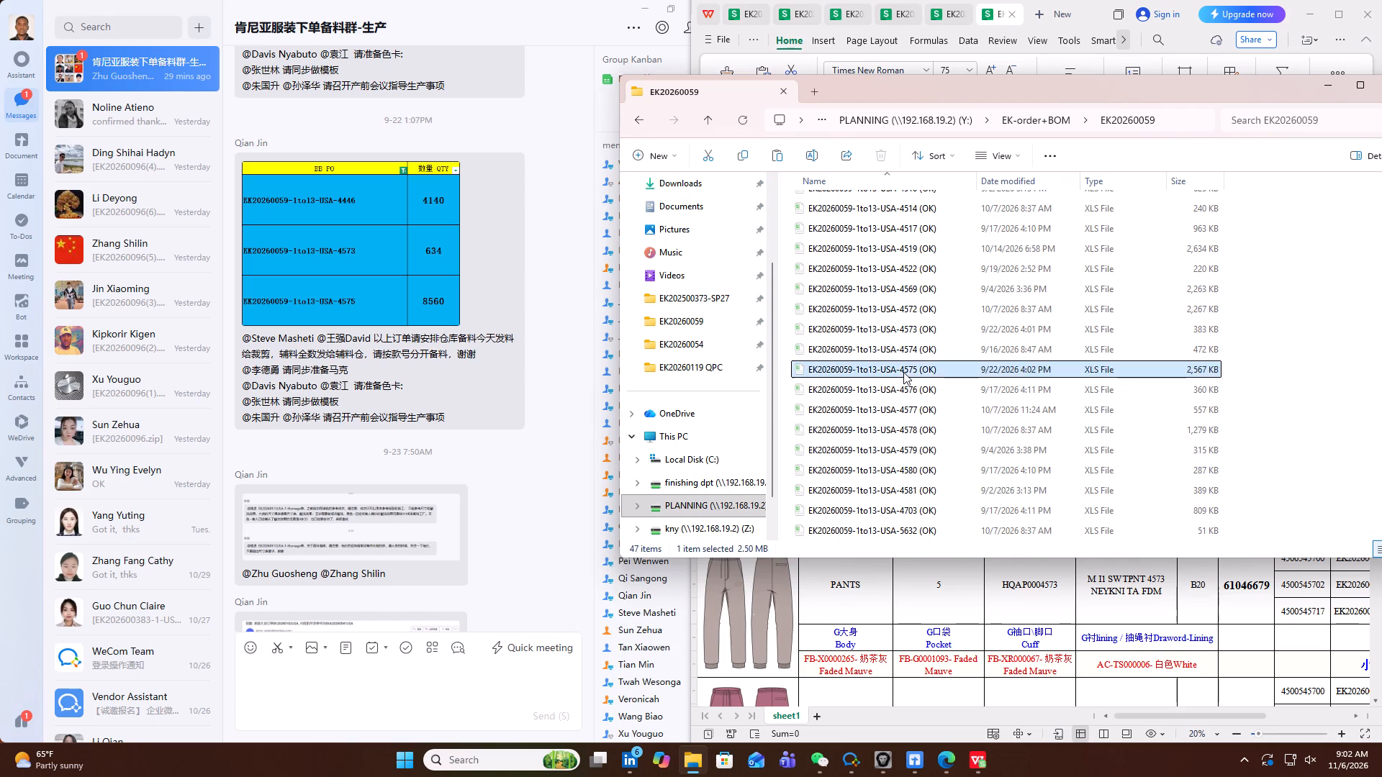
Go back to the 9/22 11:07AM post and compare the EK20260113USA-1-Homage order file's quantity, from the EK20260113USA folder, with it.
left_click(662, 100)
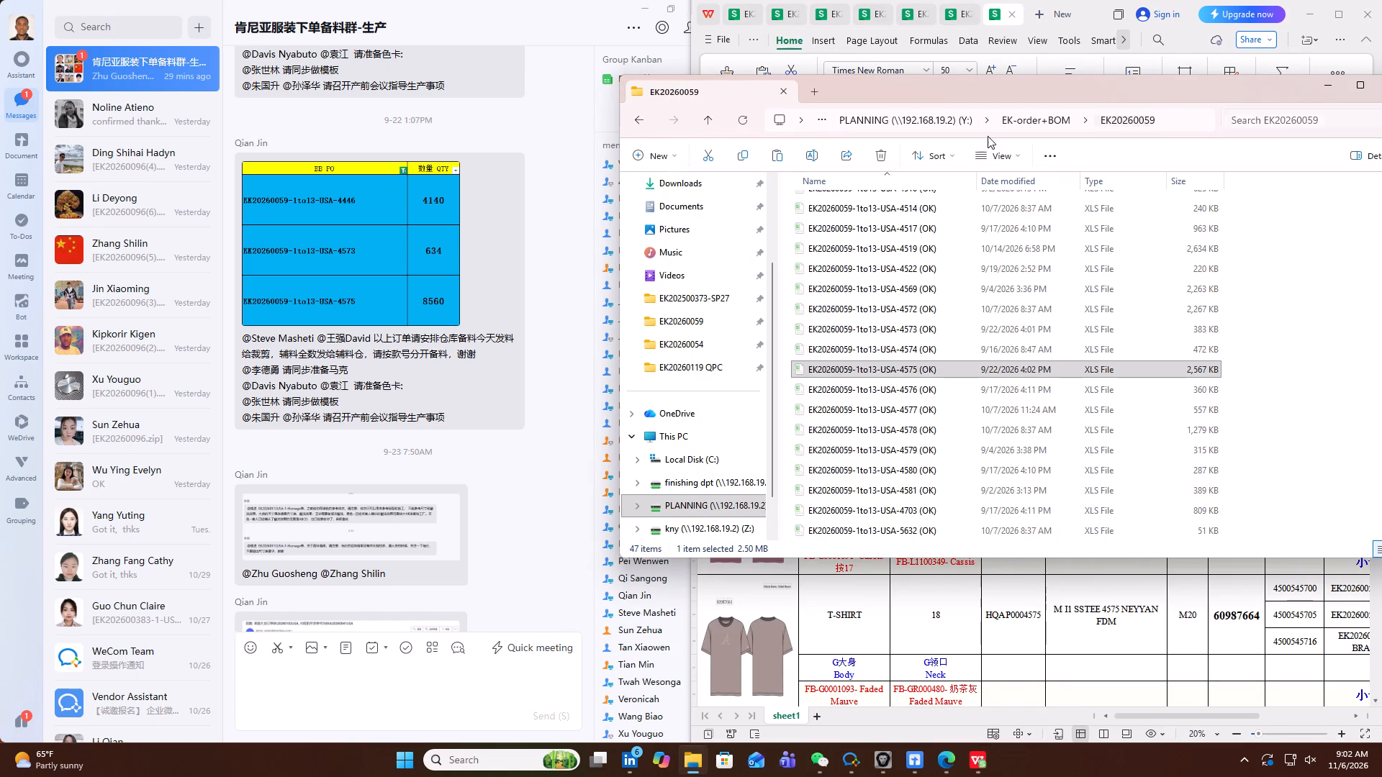
scroll(407, 295, "up", 7)
scroll(407, 295, "down", 1)
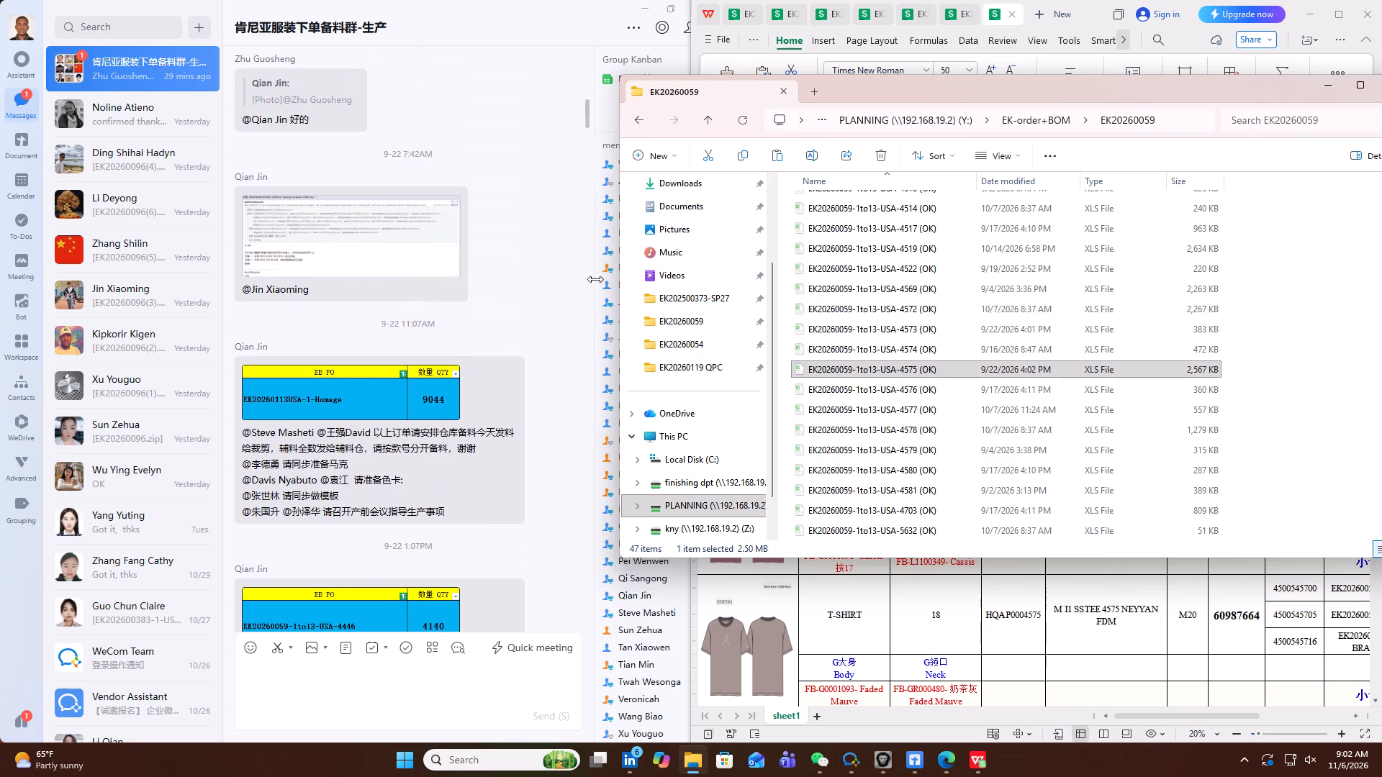
left_click(708, 122)
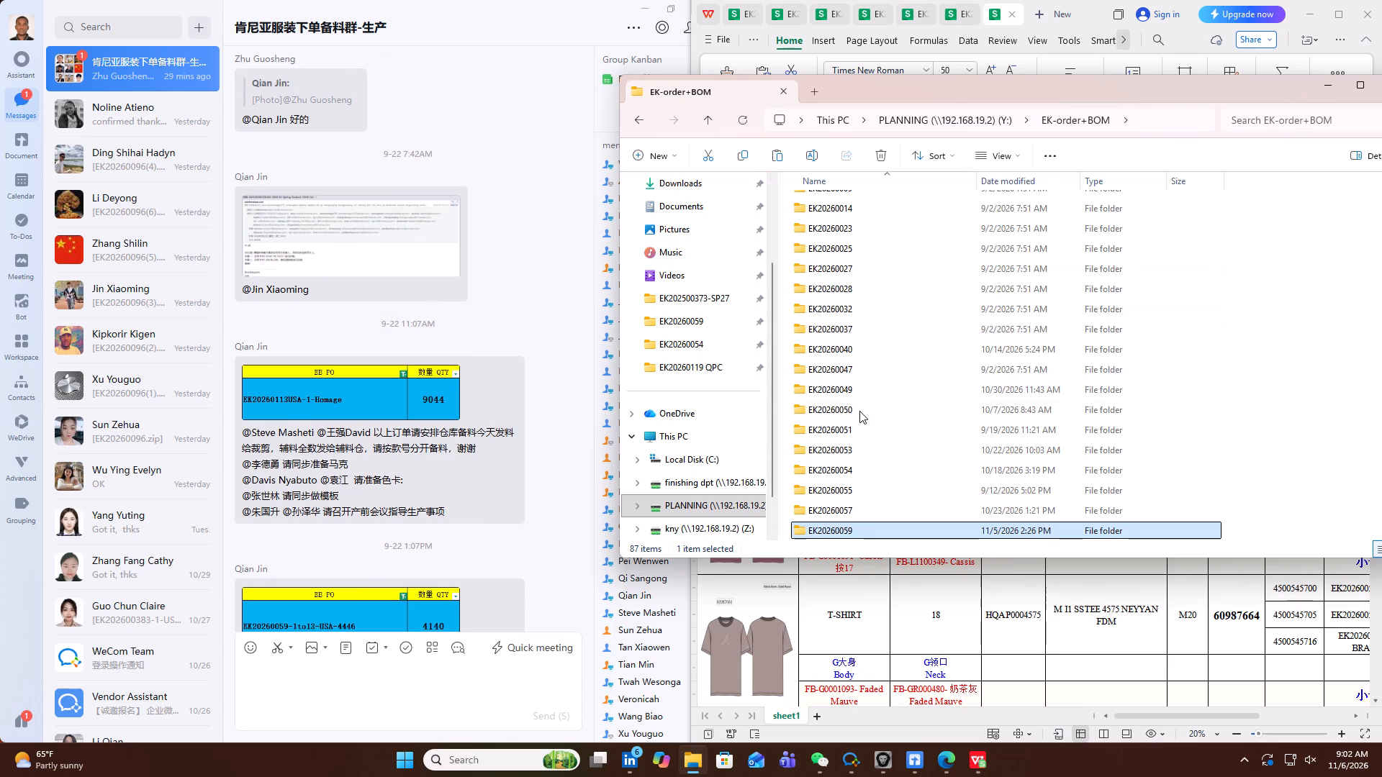
scroll(865, 411, "down", 8)
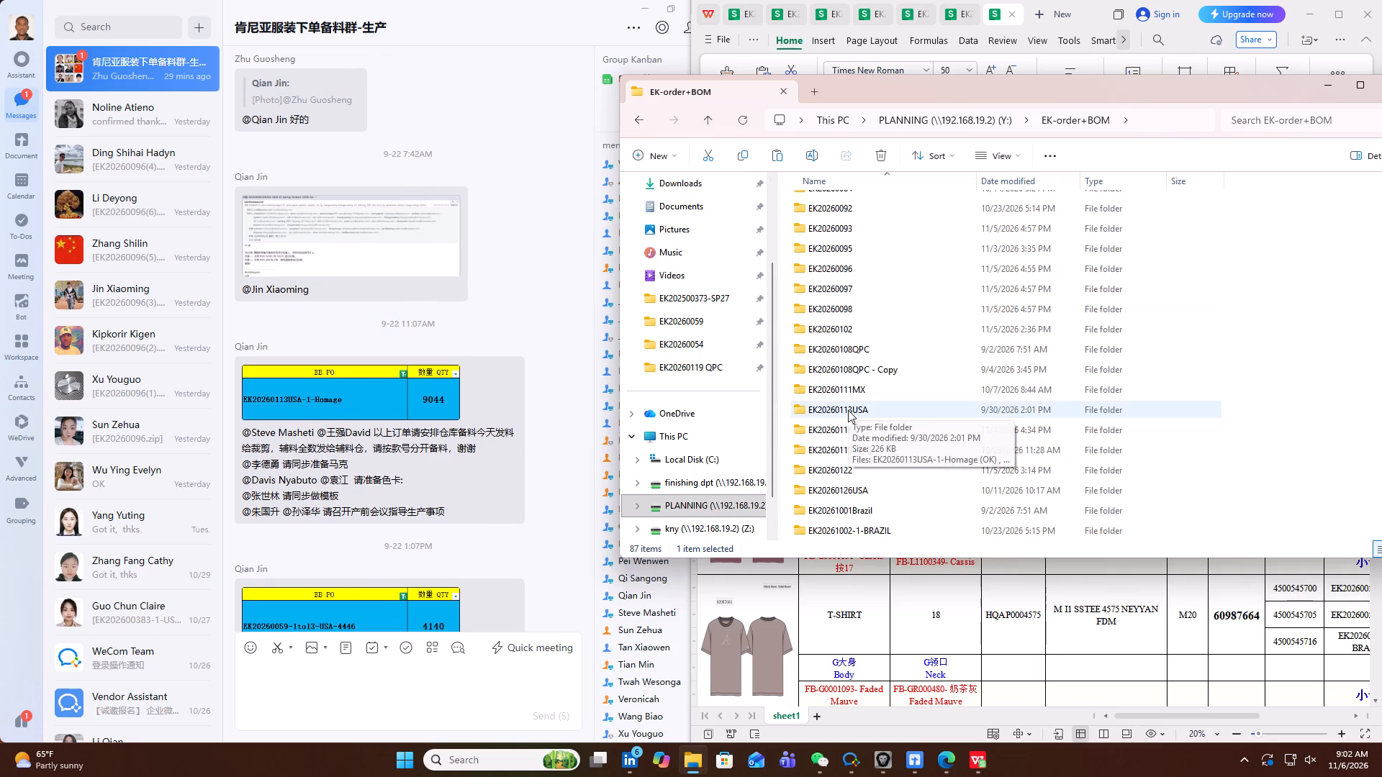
double_click(847, 408)
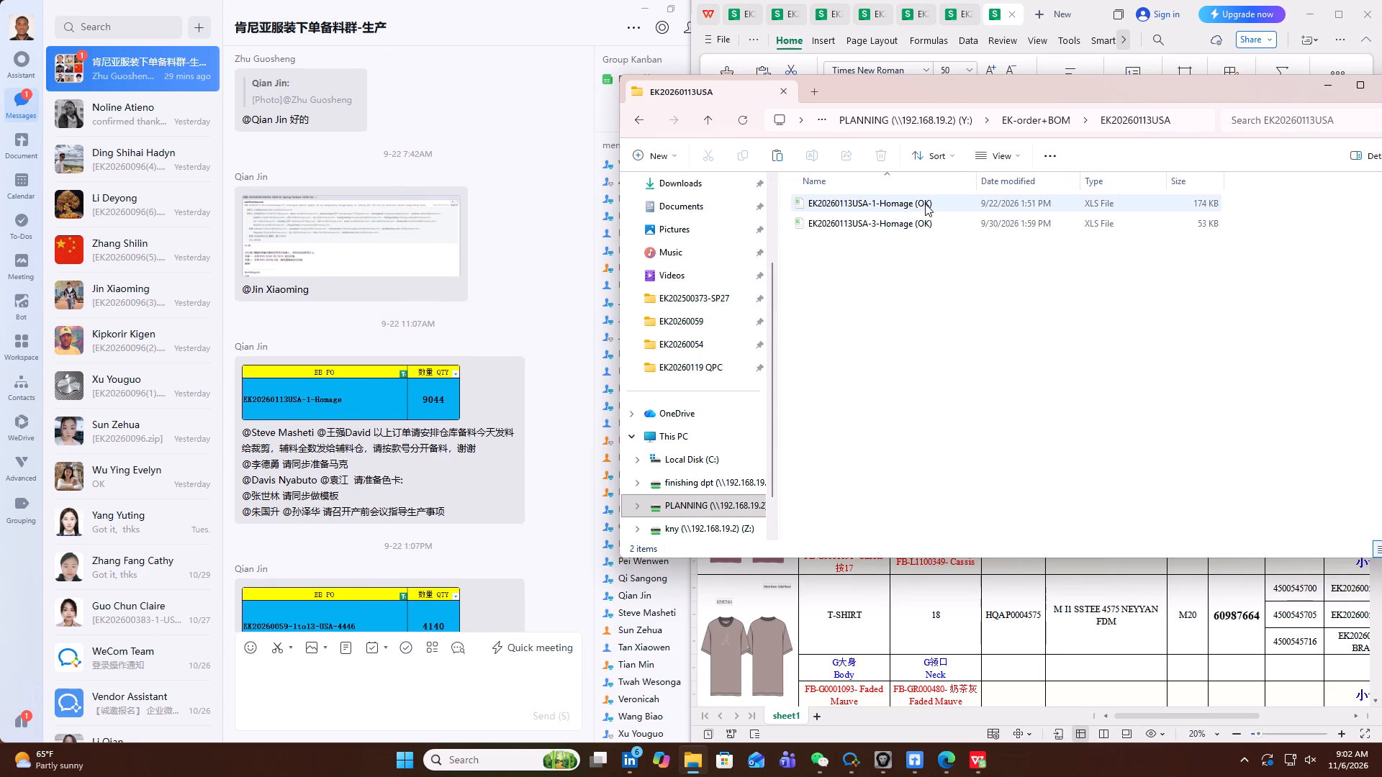
triple_click(925, 204)
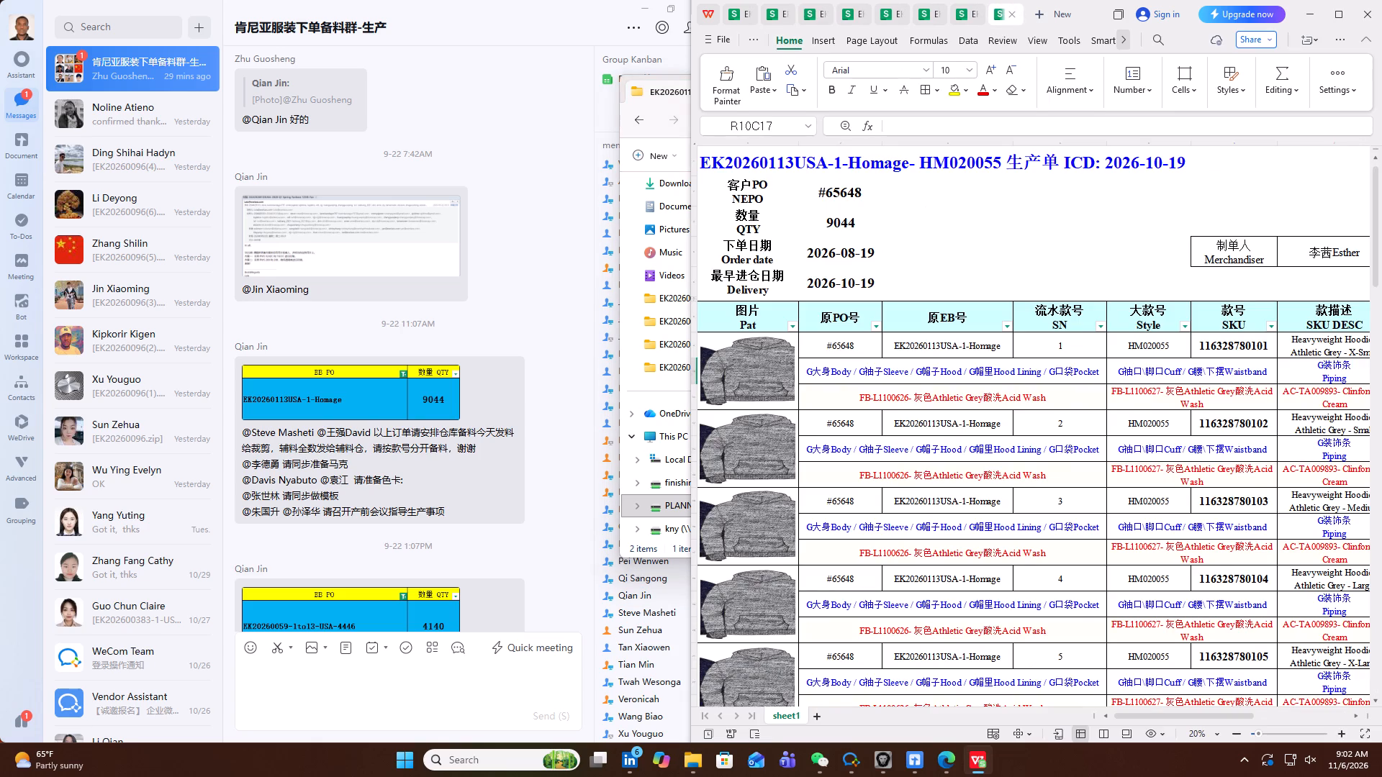
scroll(870, 378, "up", 3)
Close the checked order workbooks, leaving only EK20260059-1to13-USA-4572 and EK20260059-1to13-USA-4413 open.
left_click(1011, 14)
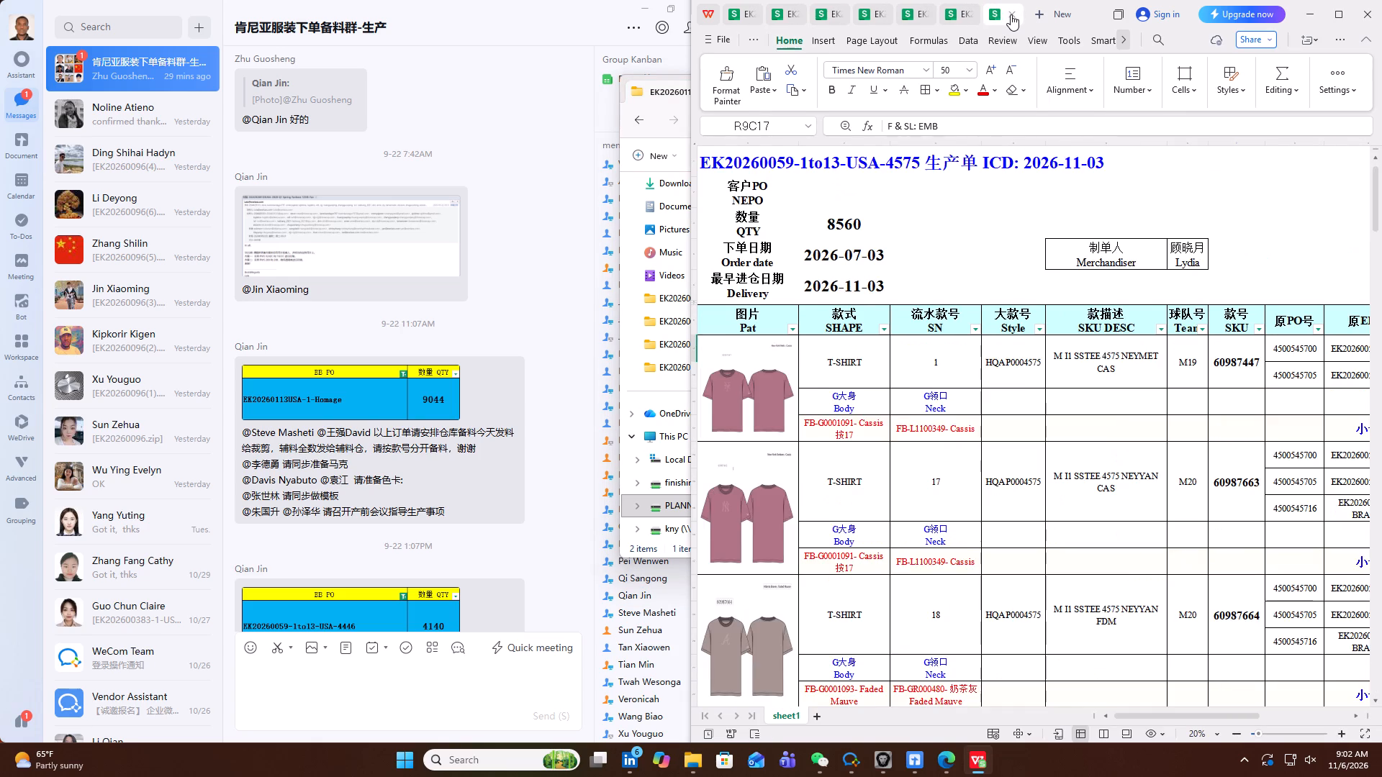
left_click(1011, 14)
left_click(1011, 14)
left_click(1011, 14)
left_click(1011, 14)
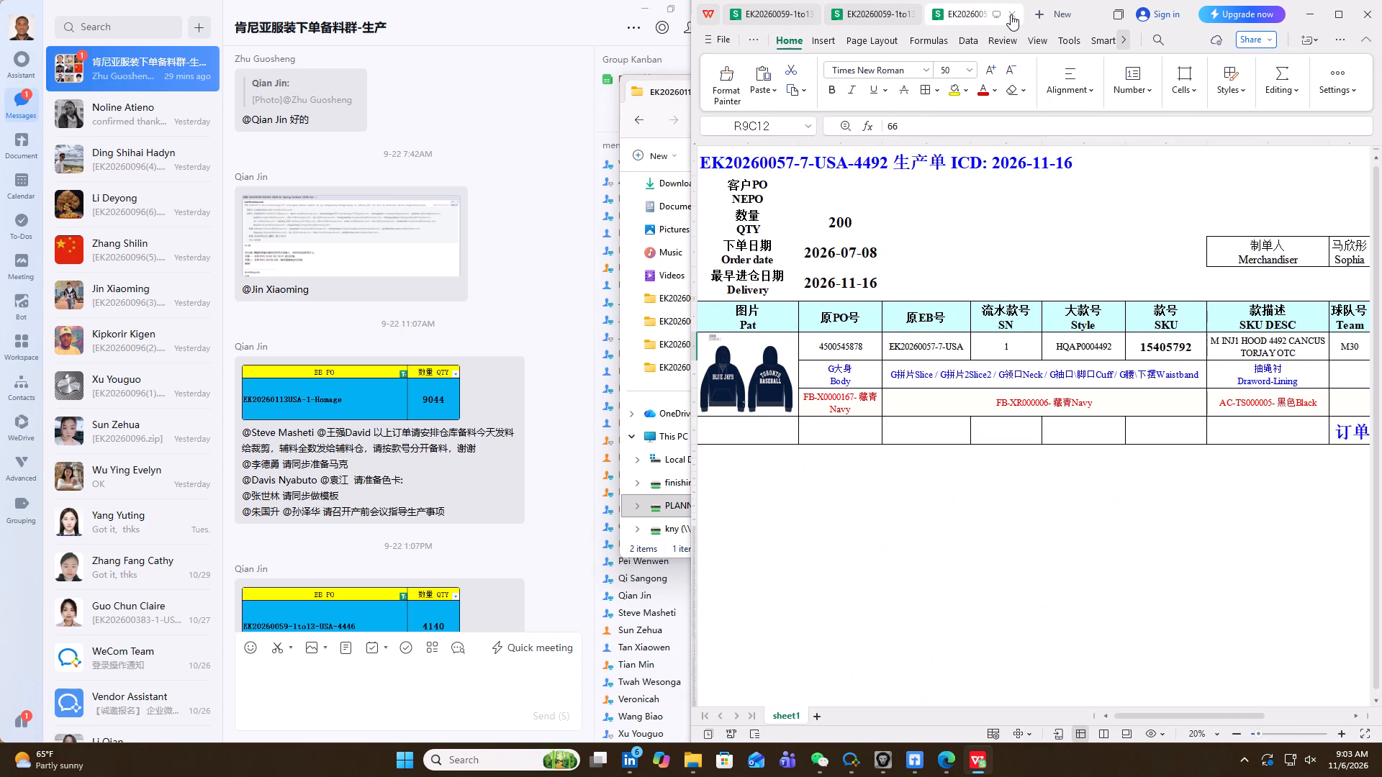
left_click(1011, 14)
Go back to the 9/18 order post and open the EK20260126USA-1 order file from the EK20260126USA folder.
scroll(412, 406, "up", 6)
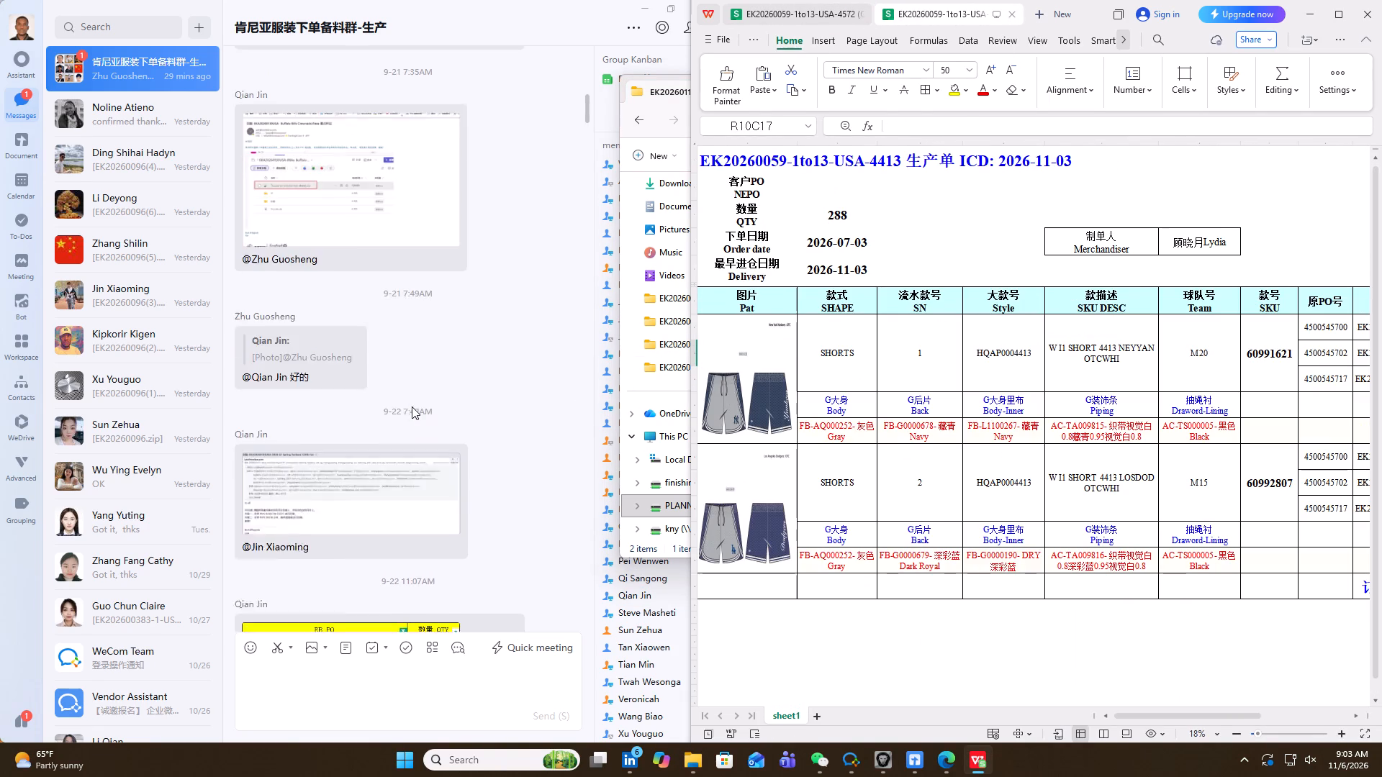
scroll(412, 406, "up", 8)
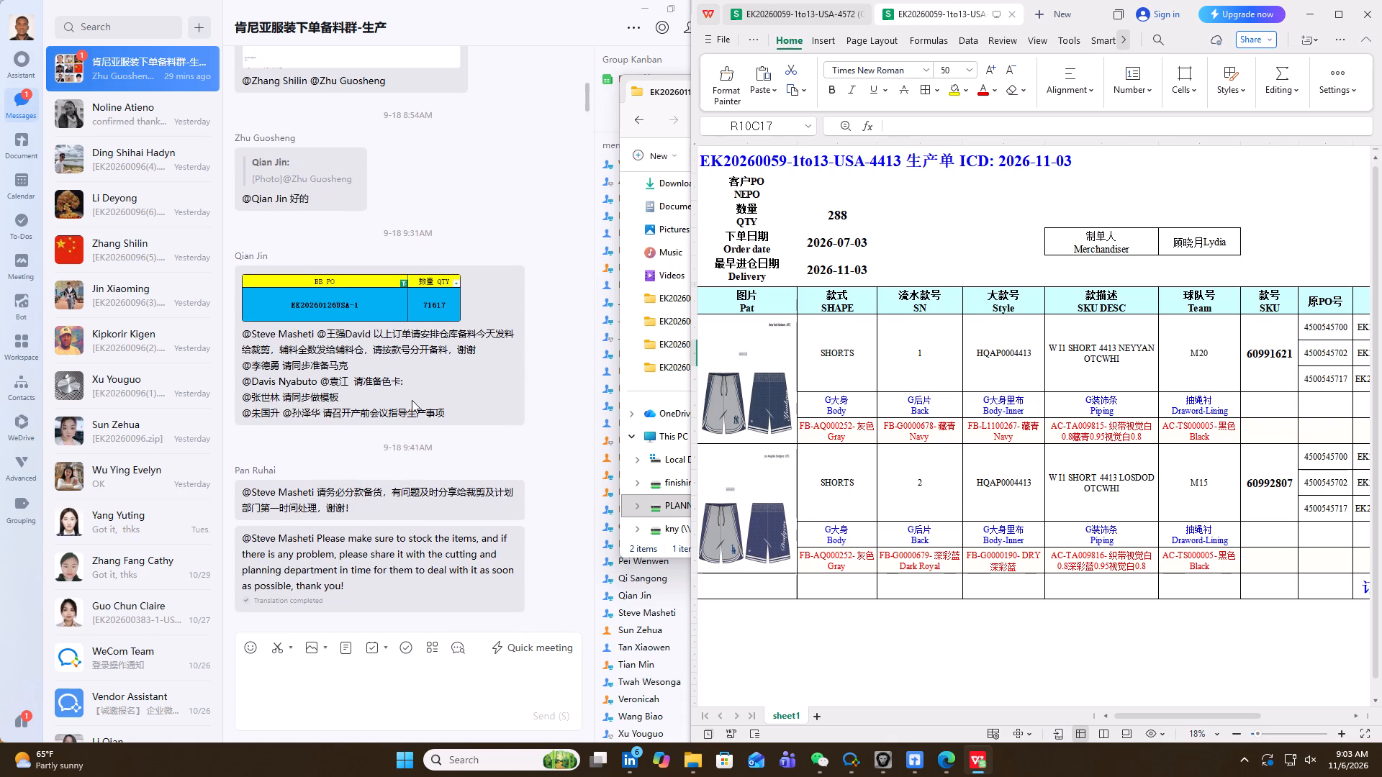
scroll(412, 400, "up", 1)
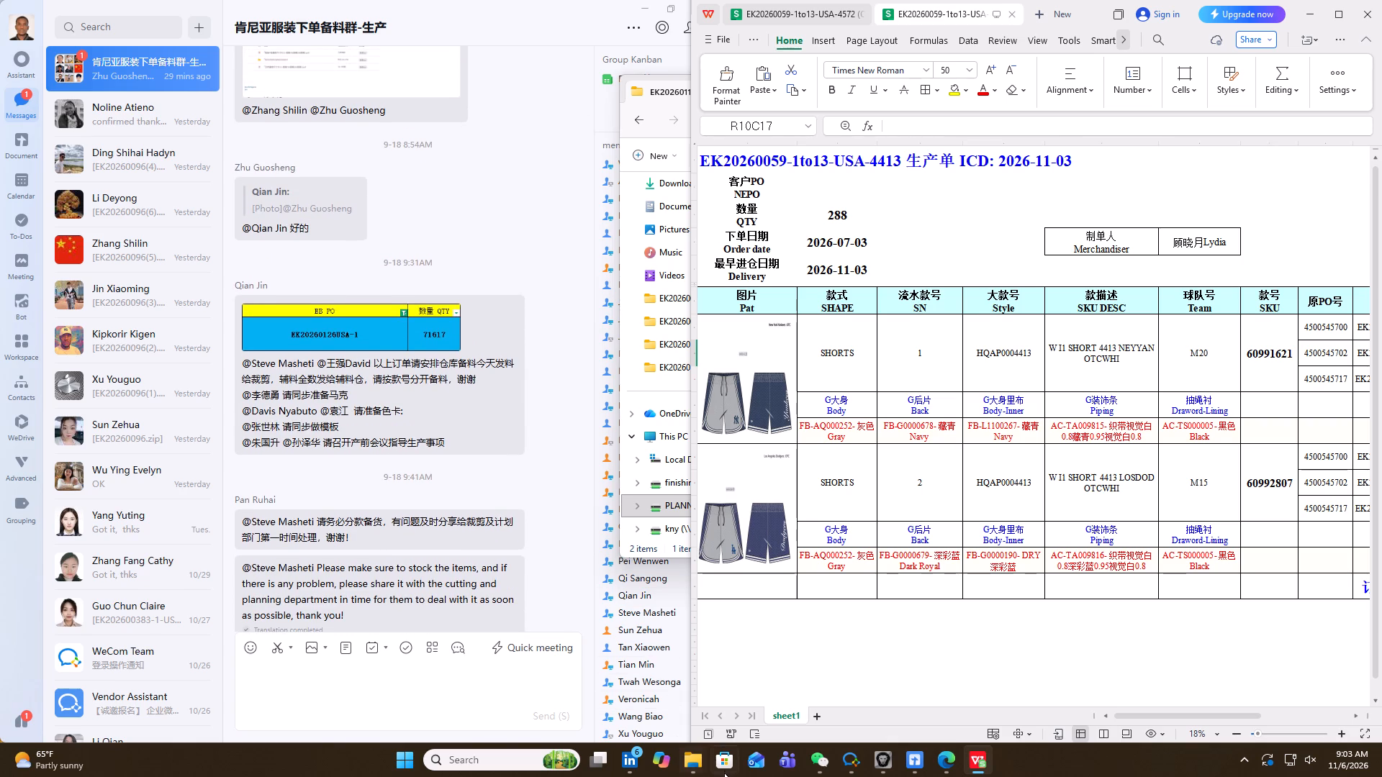
left_click(693, 755)
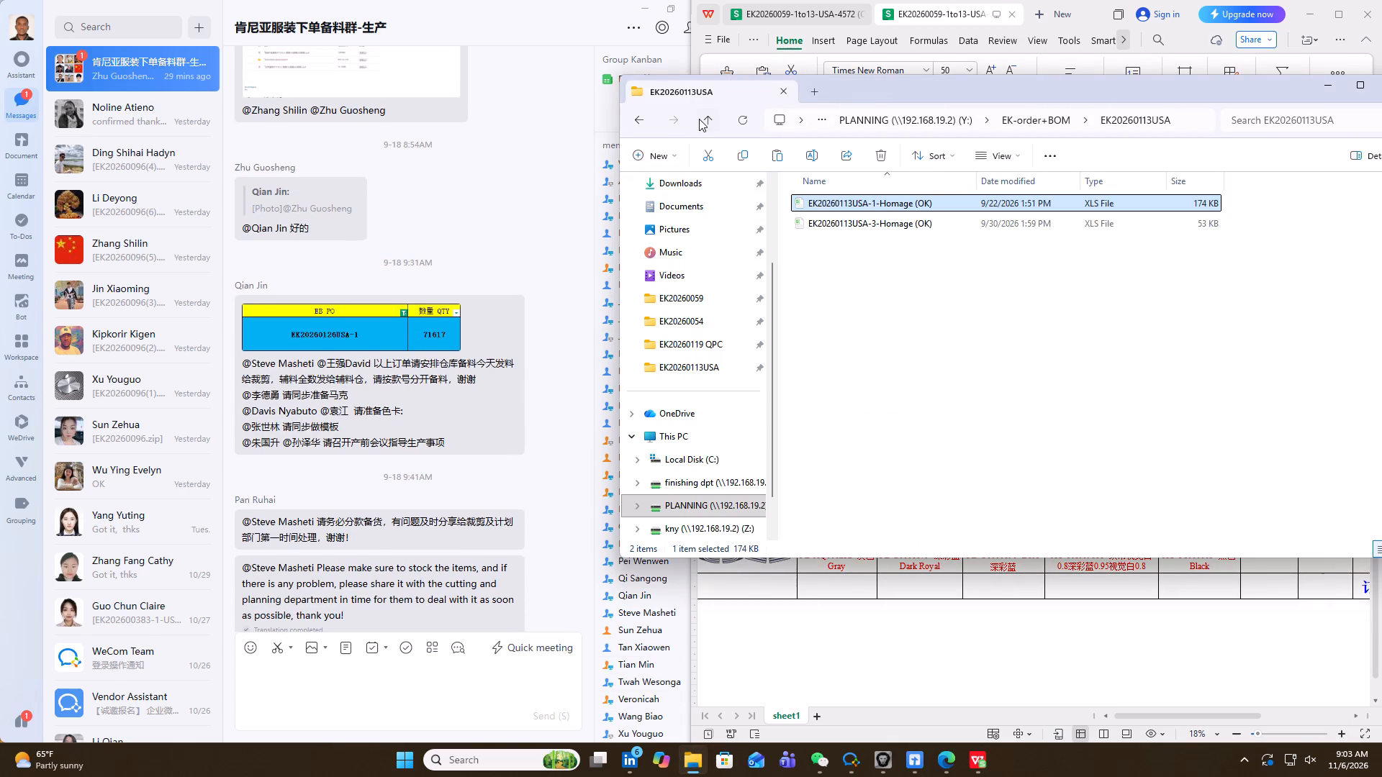
left_click(700, 119)
scroll(880, 447, "up", 3)
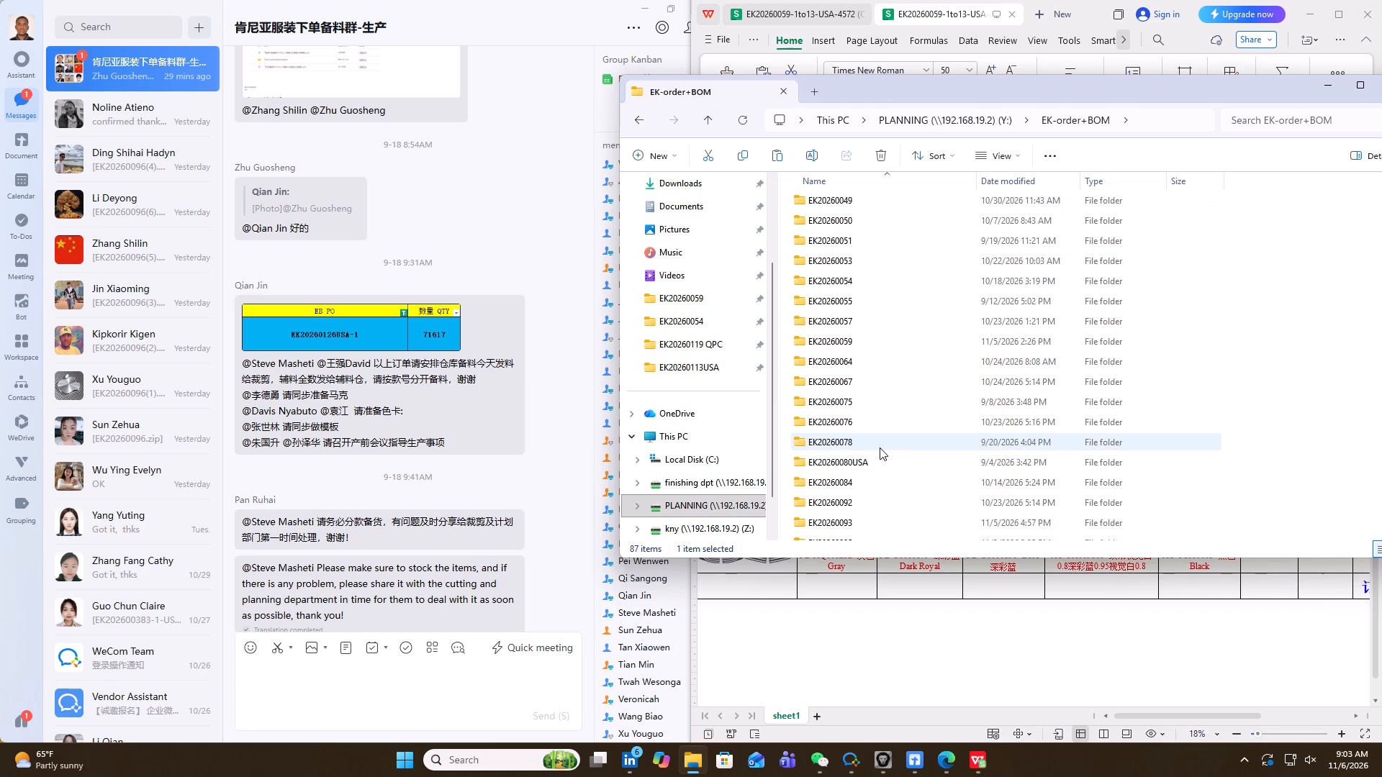
scroll(880, 447, "up", 2)
scroll(880, 447, "down", 5)
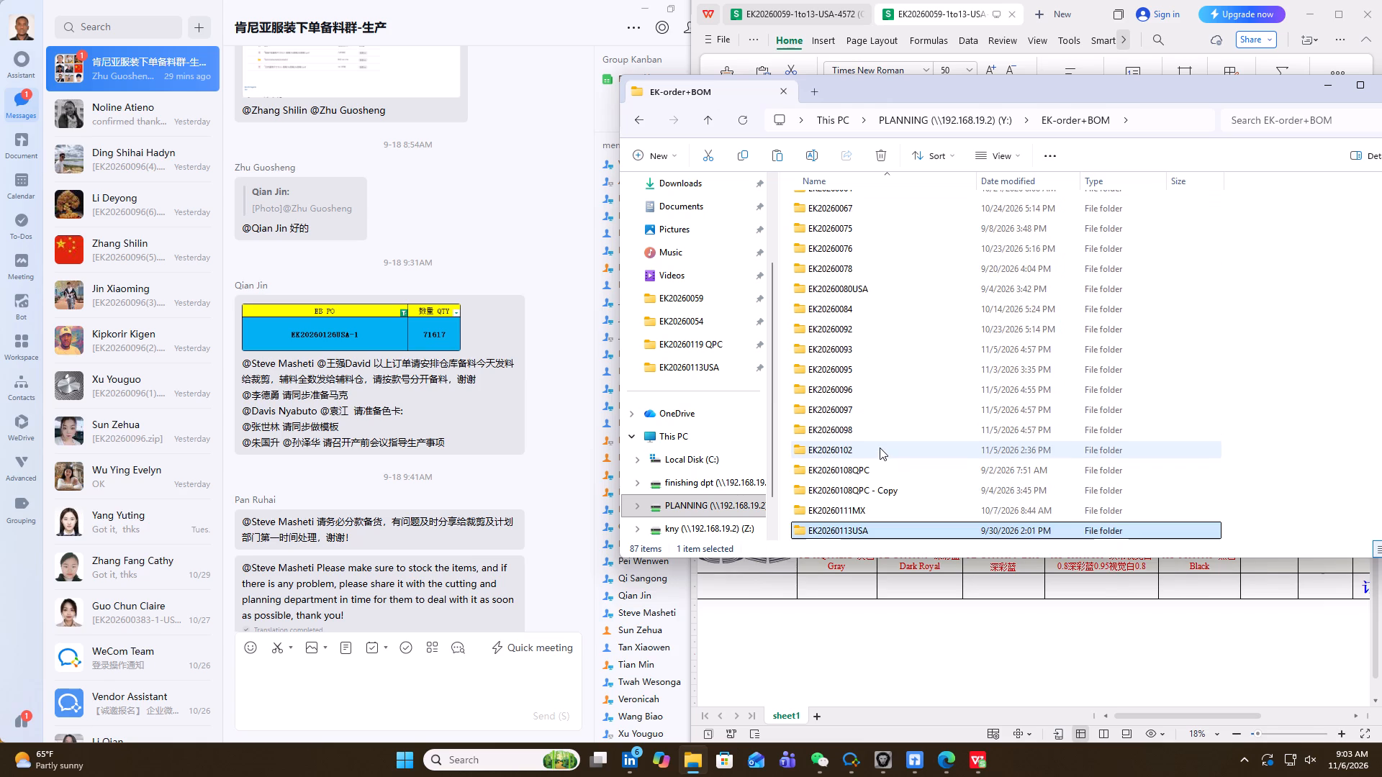
scroll(880, 447, "down", 2)
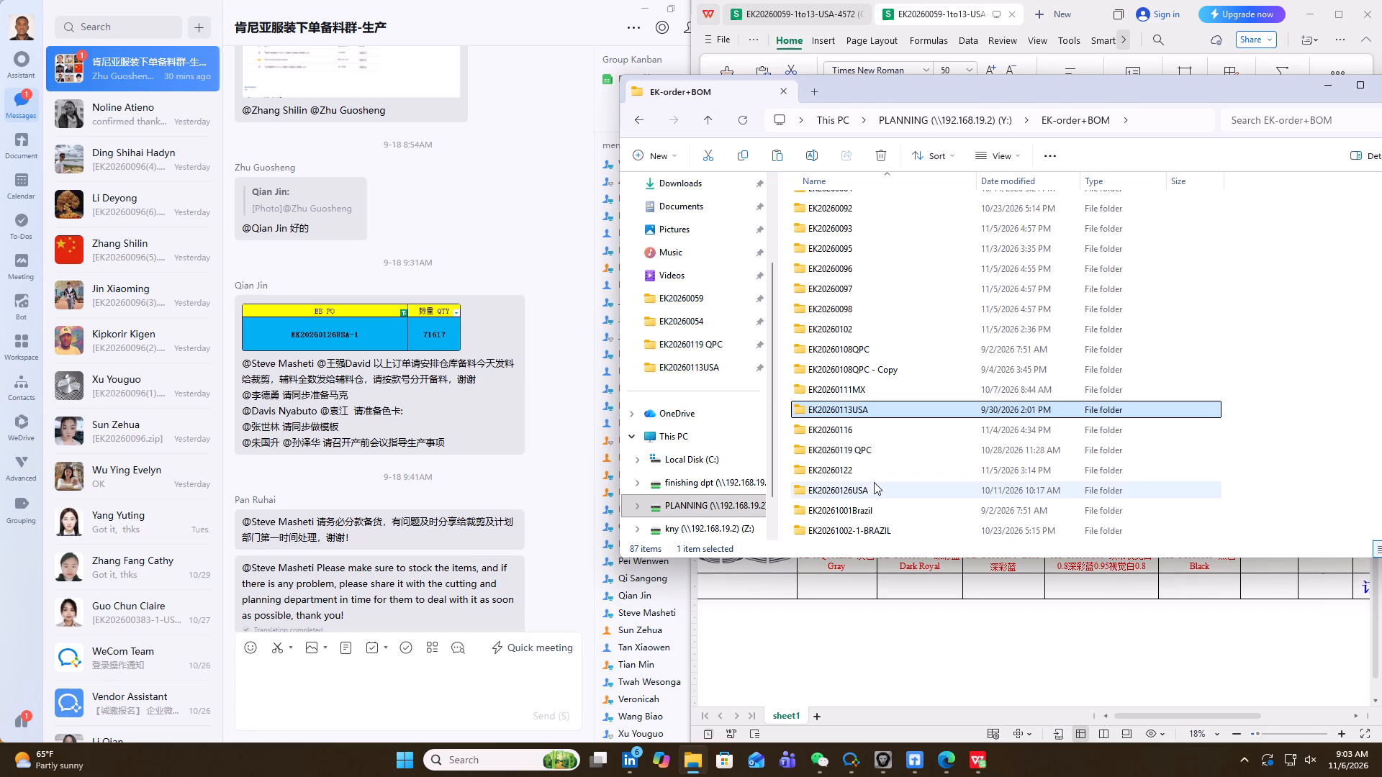
double_click(869, 494)
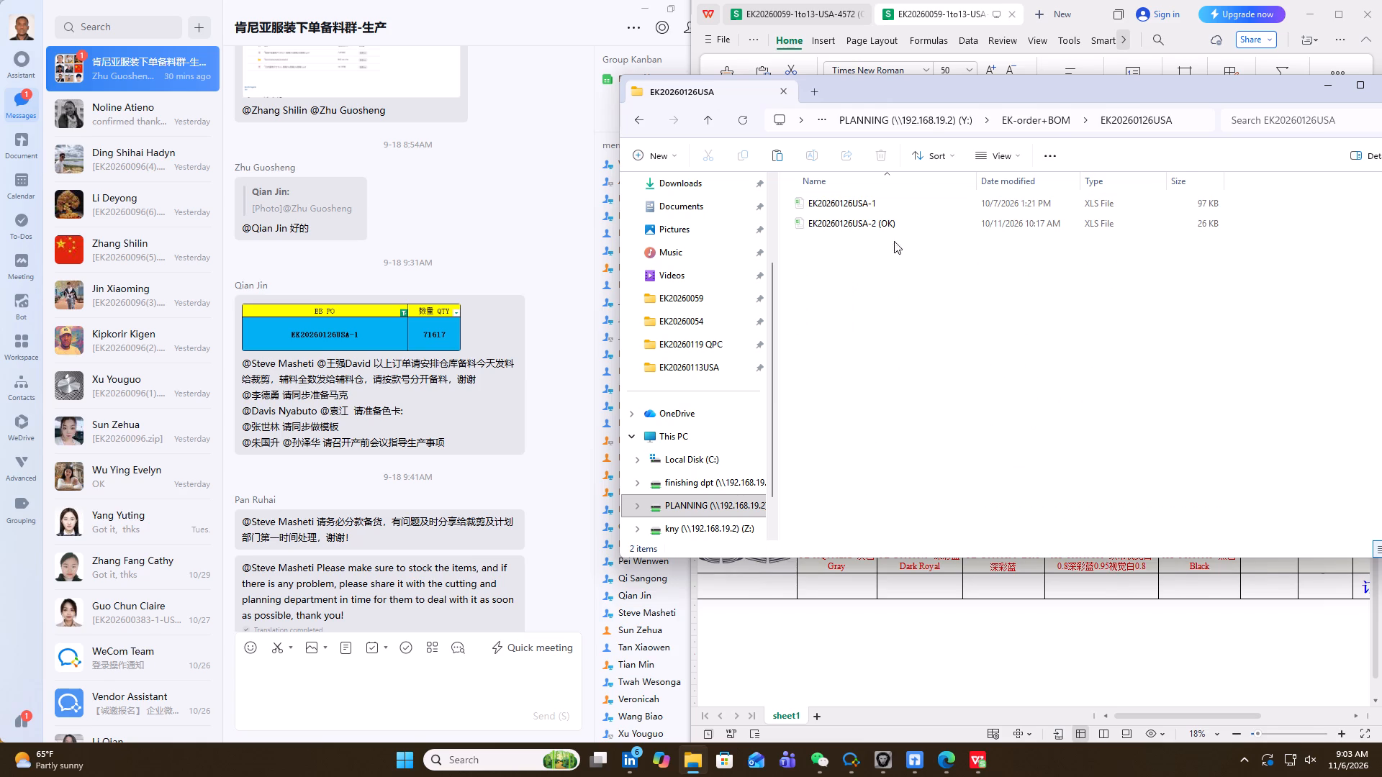
double_click(896, 204)
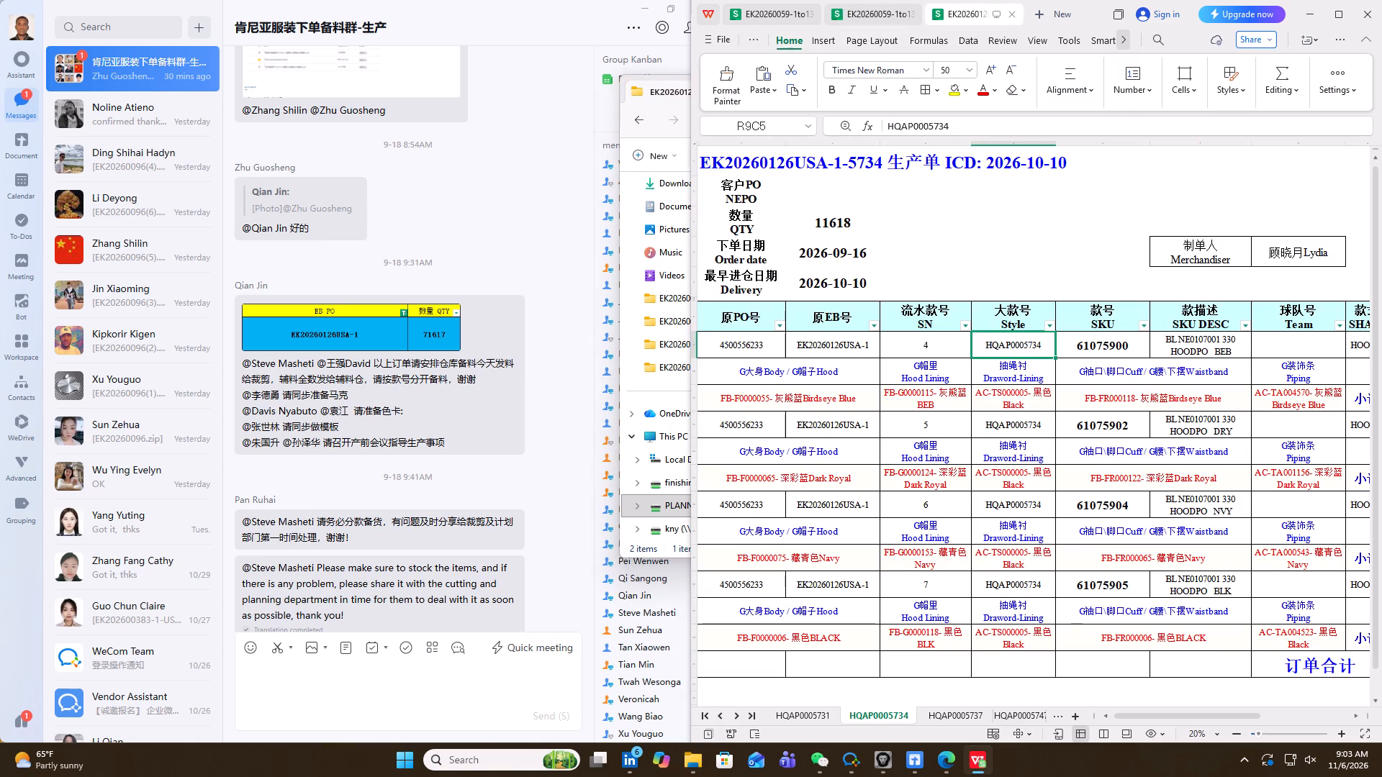
Review the order quantity on each EK20260126USA-1 style sheet, HQAP0005729 through HQAP0005749, against the 9/18 9:31AM post.
scroll(906, 501, "up", 4)
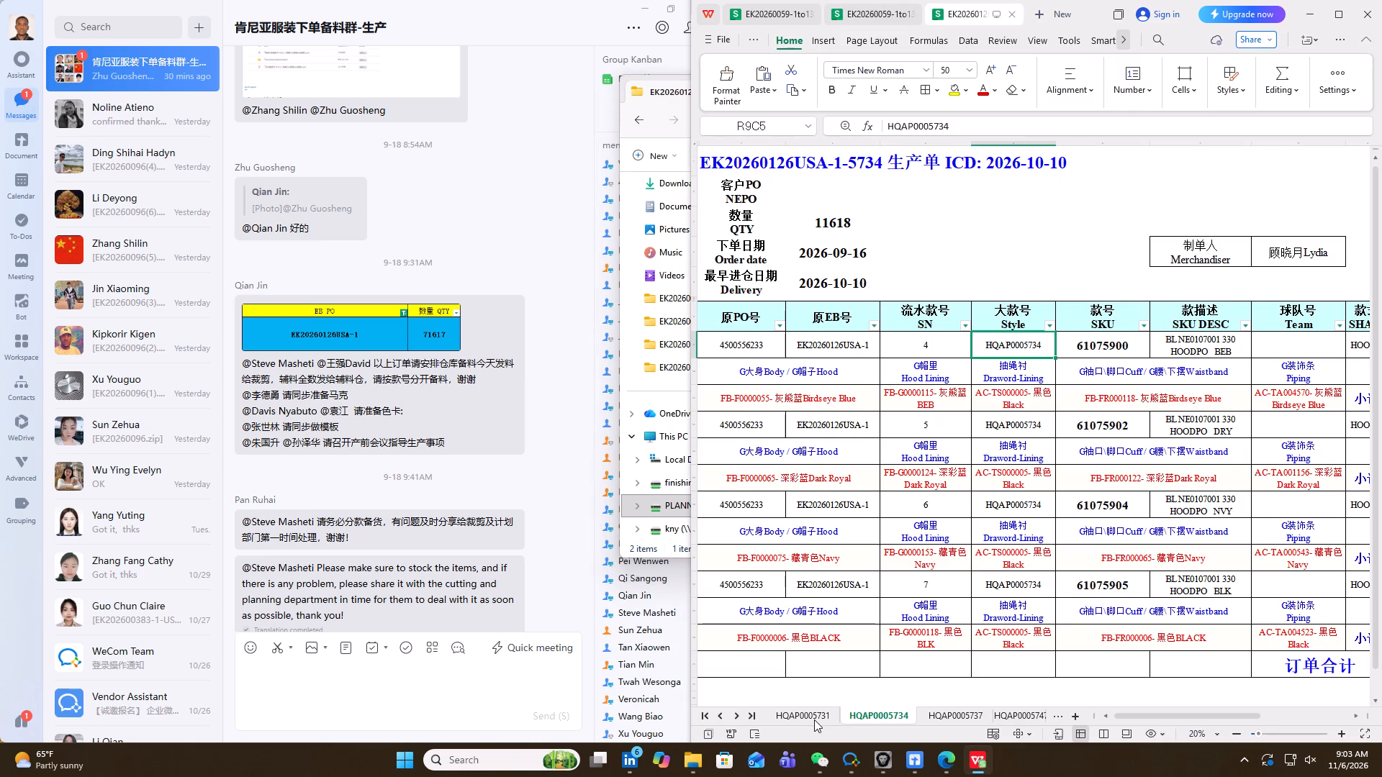
left_click(814, 719)
left_click(708, 717)
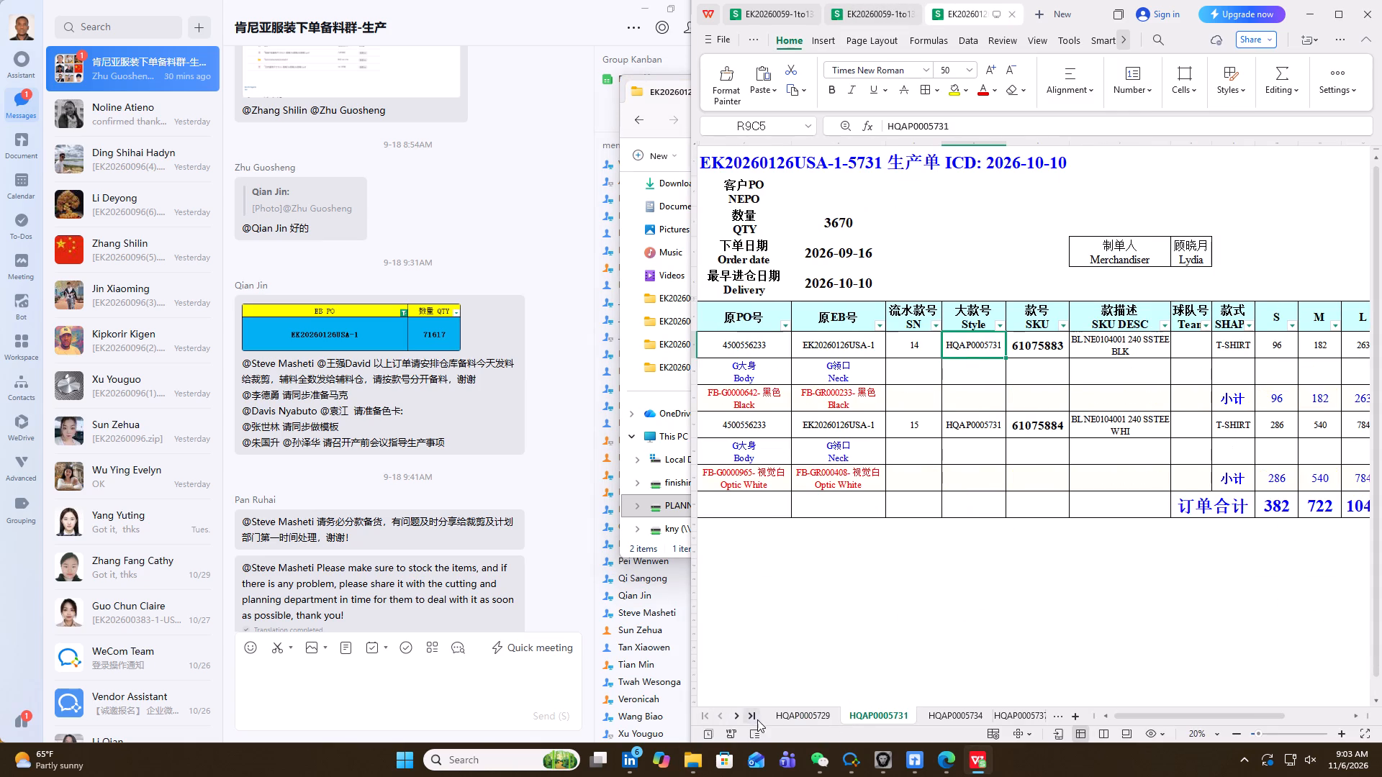
left_click(798, 711)
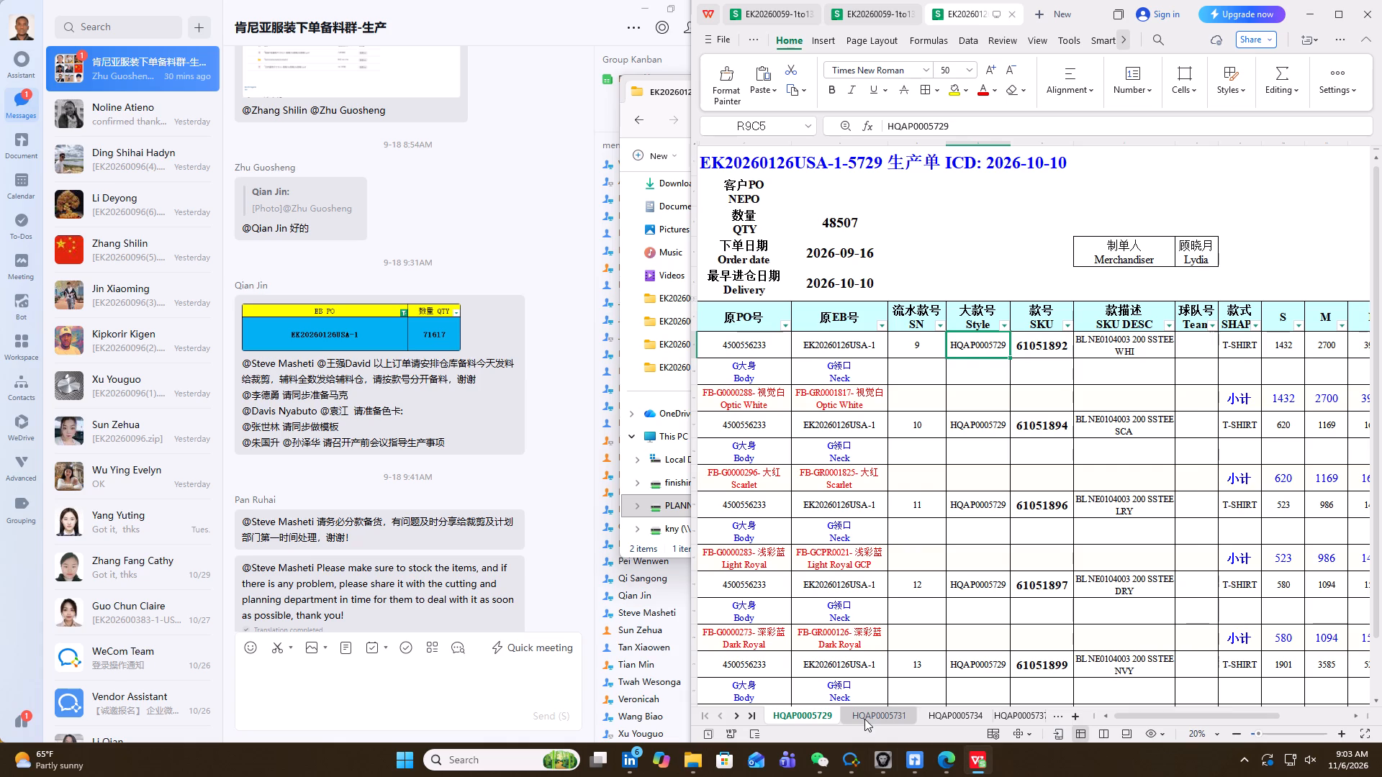
left_click(886, 717)
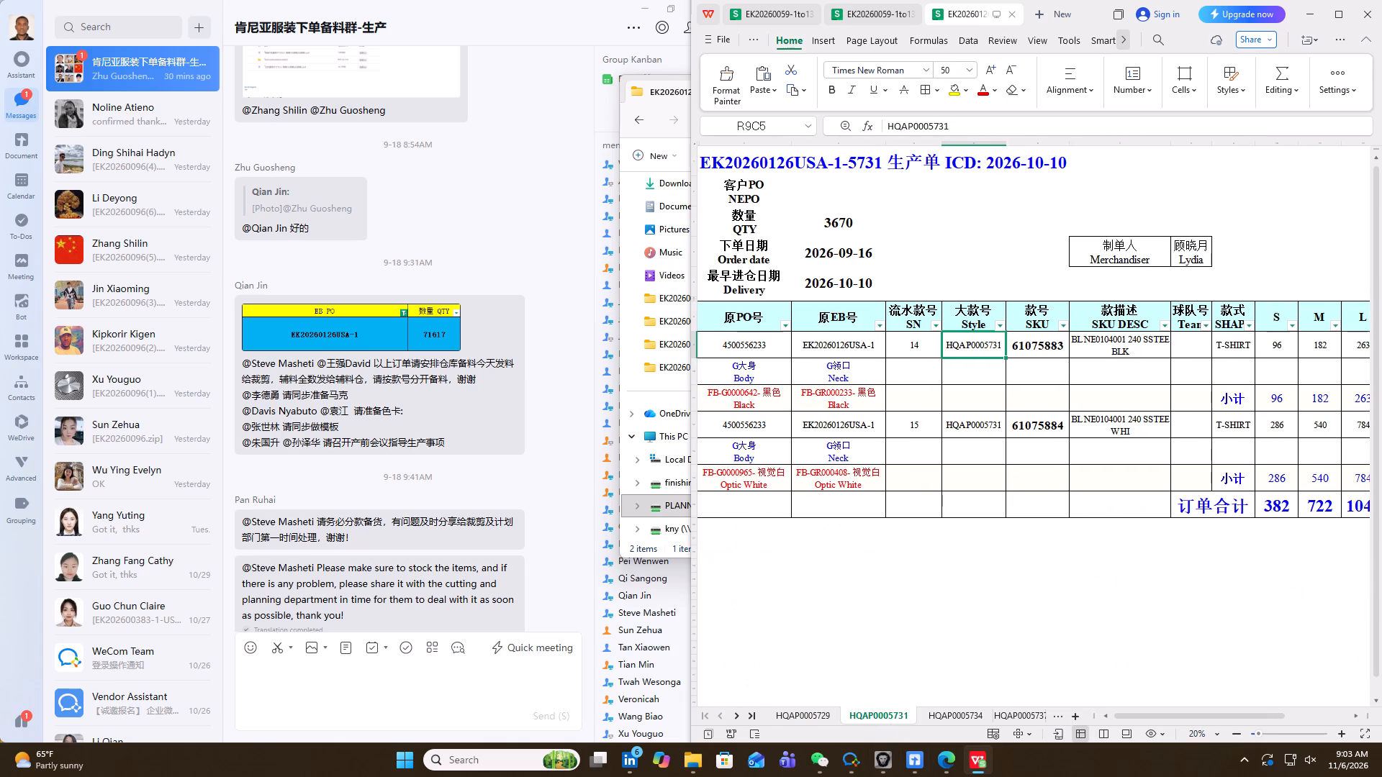
left_click(955, 717)
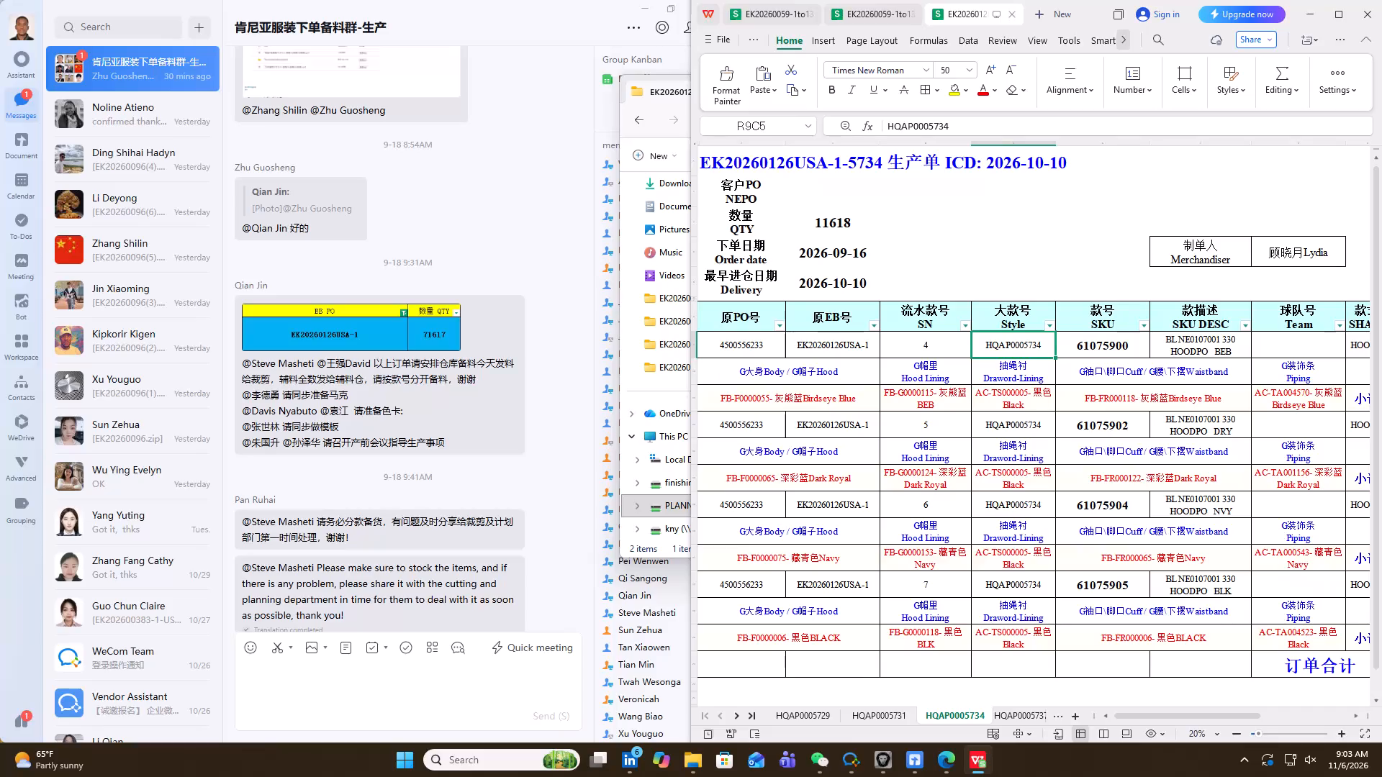
double_click(736, 718)
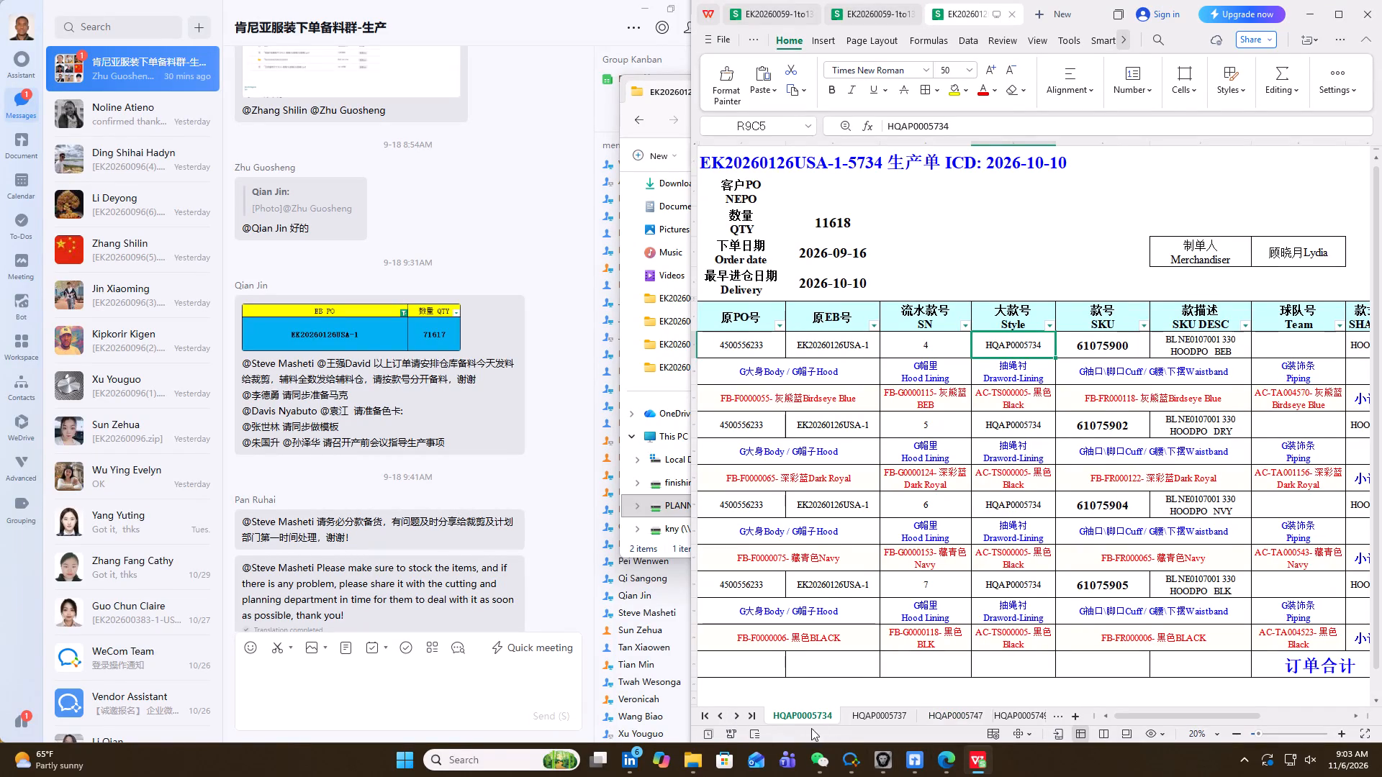
left_click(866, 712)
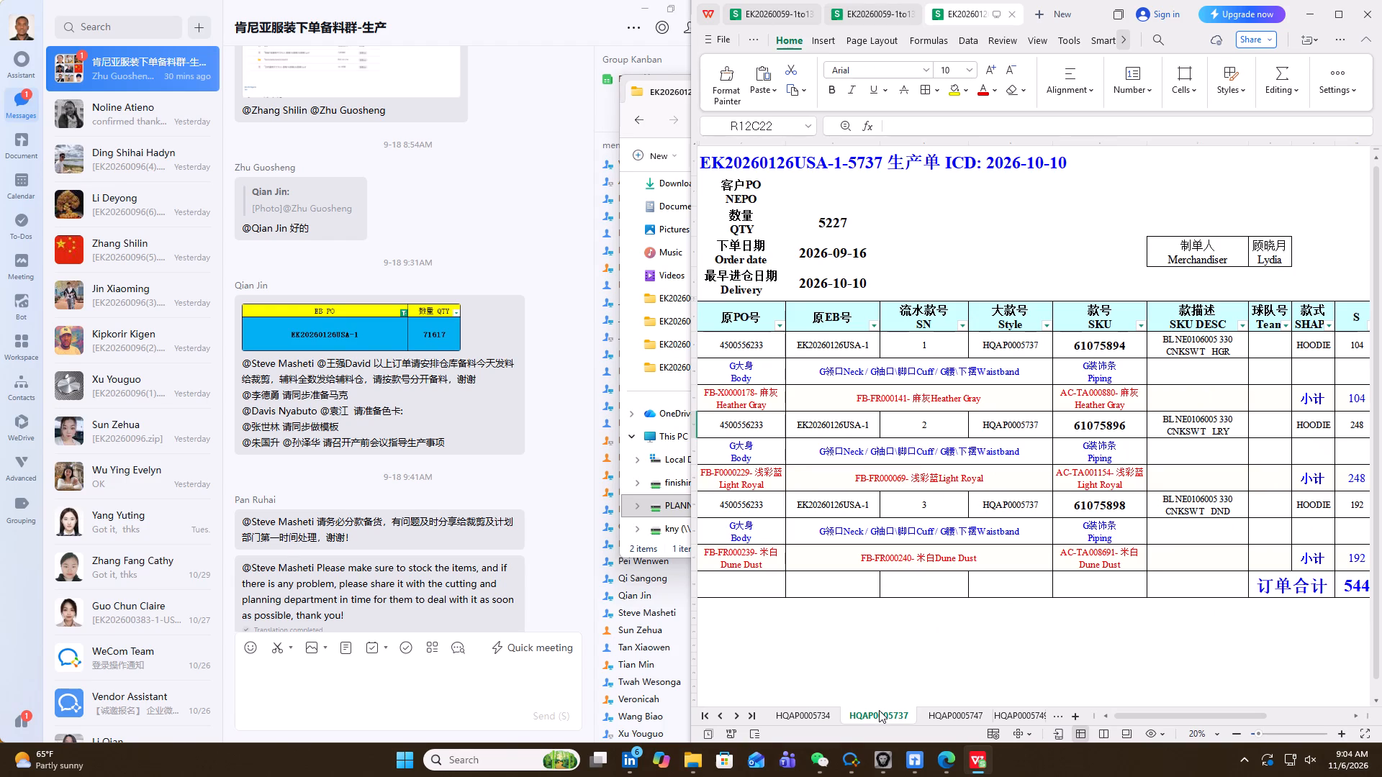
left_click(944, 717)
scroll(897, 595, "up", 9)
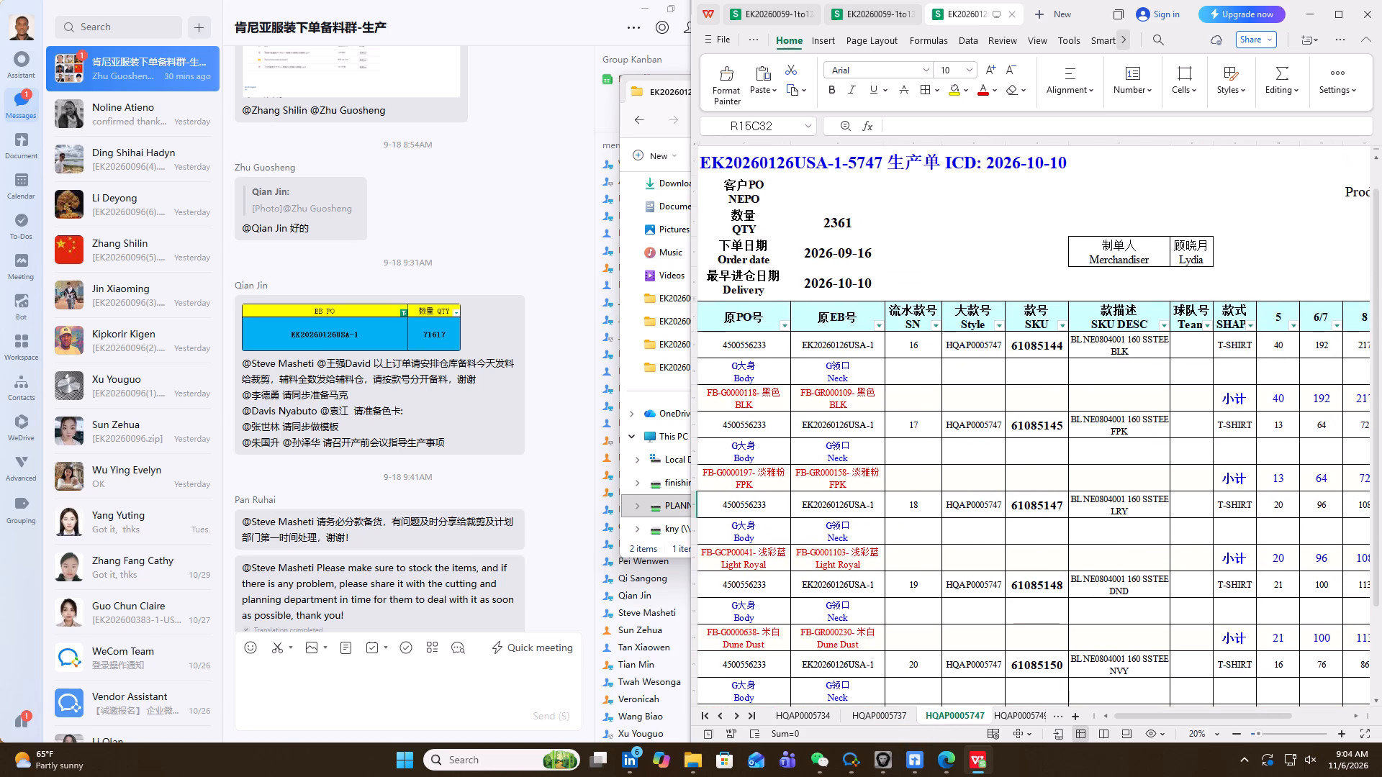
double_click(742, 716)
left_click(961, 712)
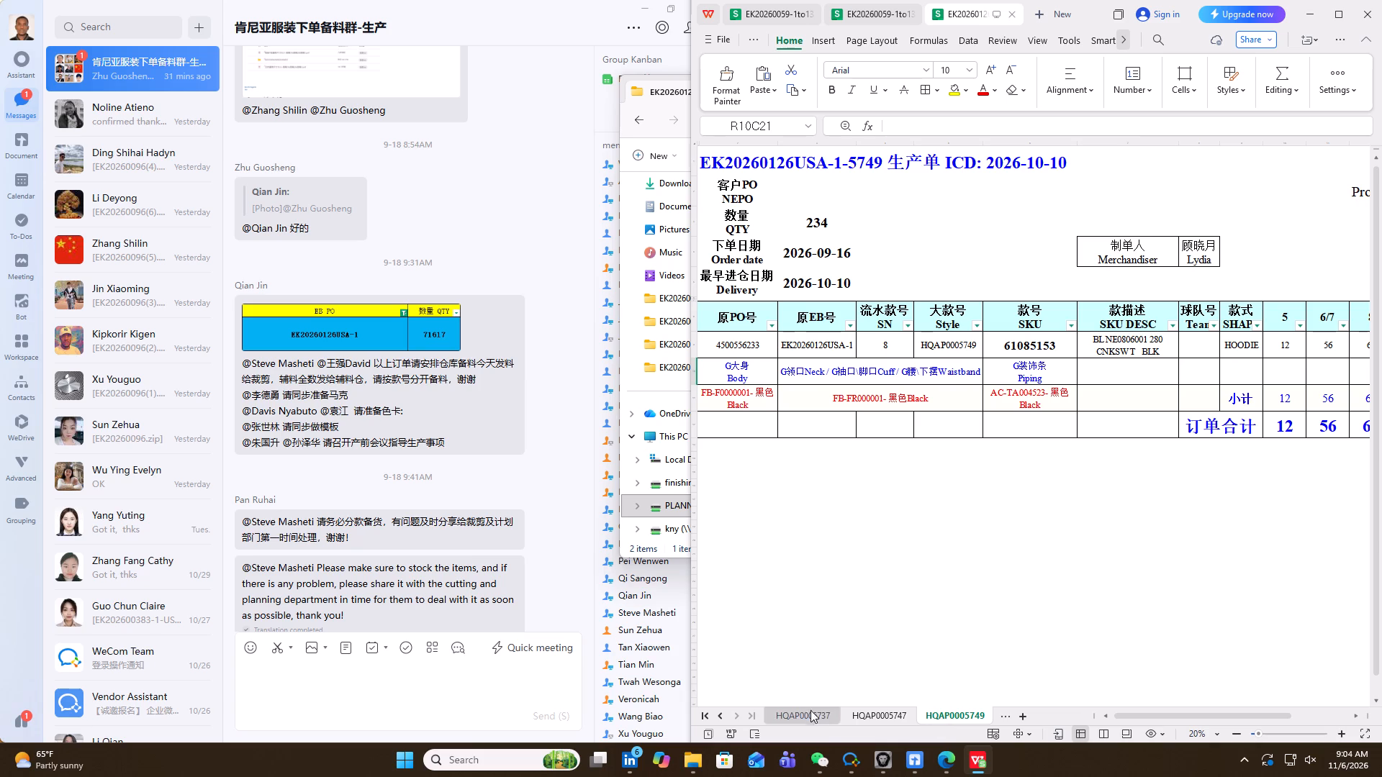
Recheck the EK20260126USA-1 sheet quantities in reverse order, from HQAP0005747 back to HQAP0005729, against the posted total.
left_click(872, 715)
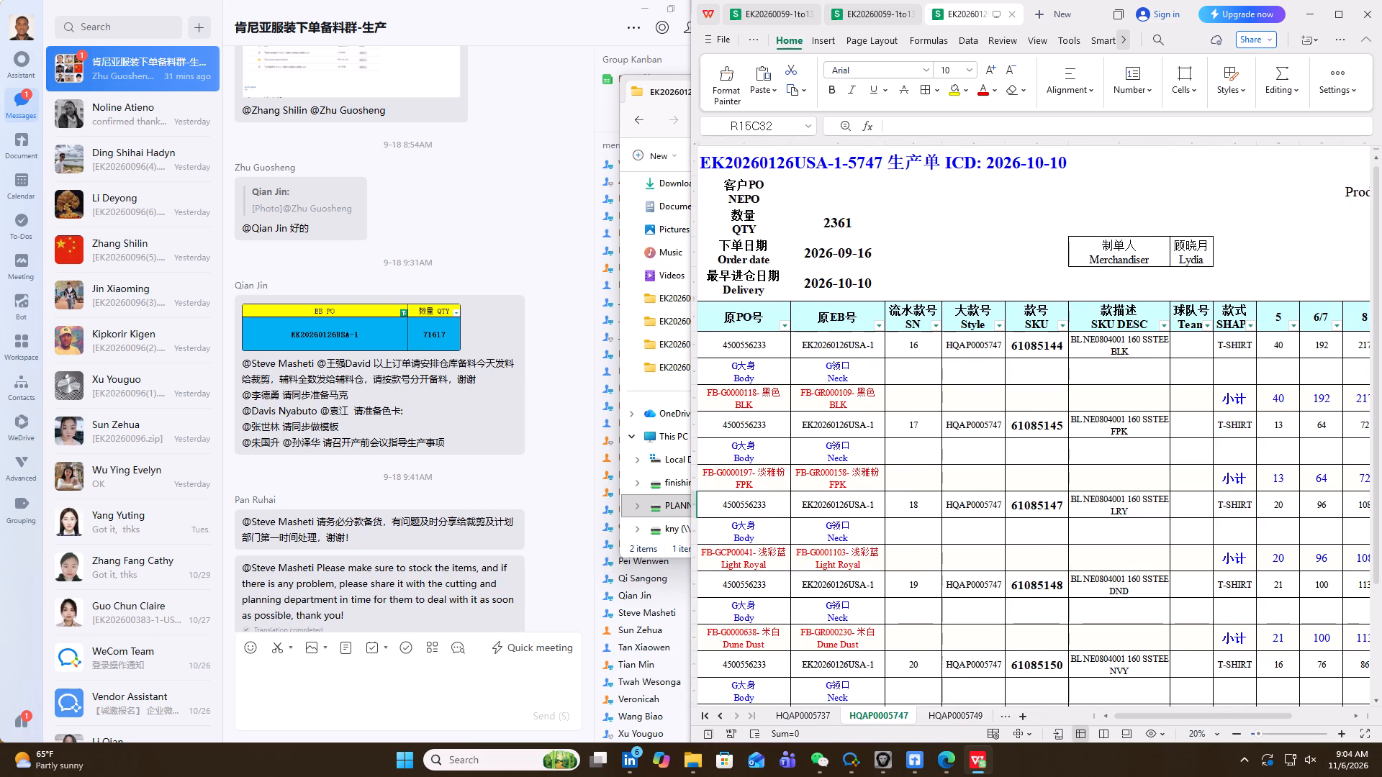
left_click(805, 713)
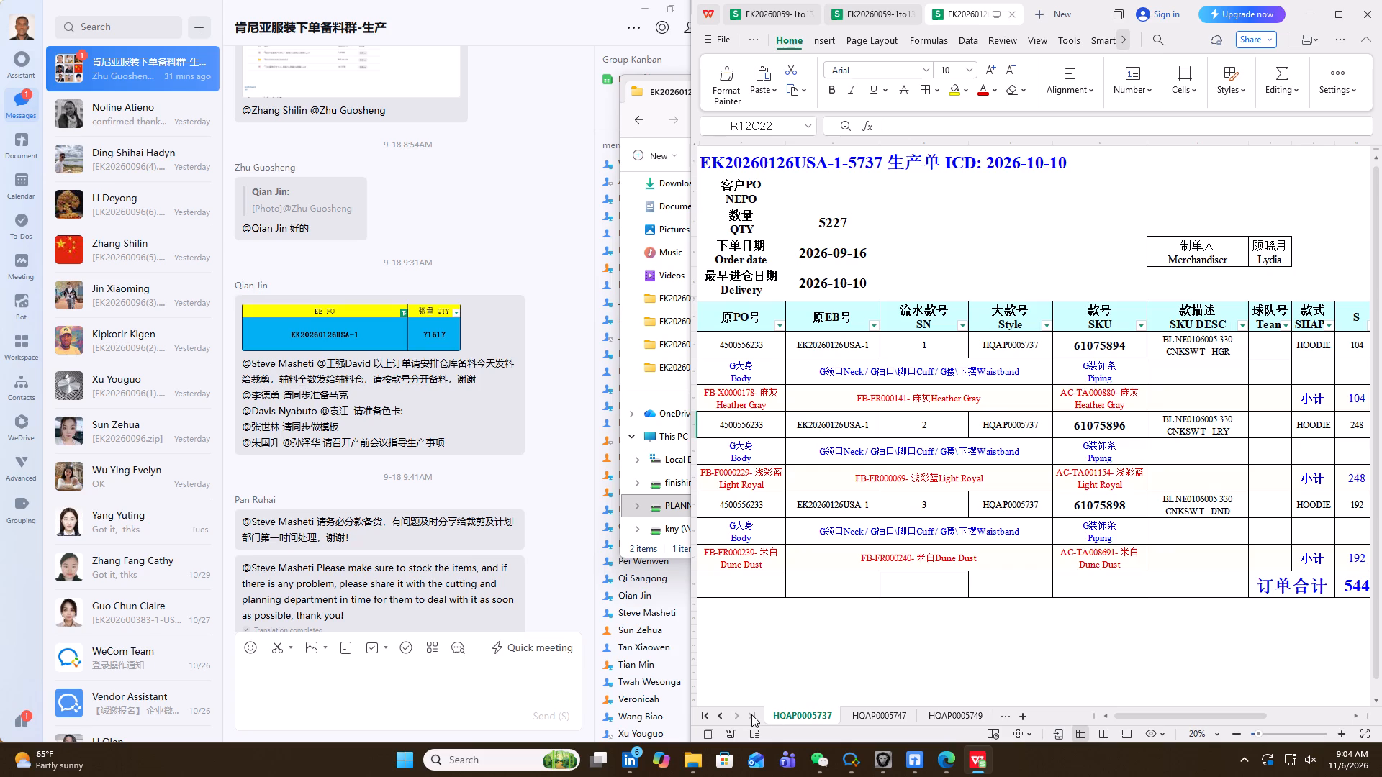
left_click(718, 716)
left_click(829, 719)
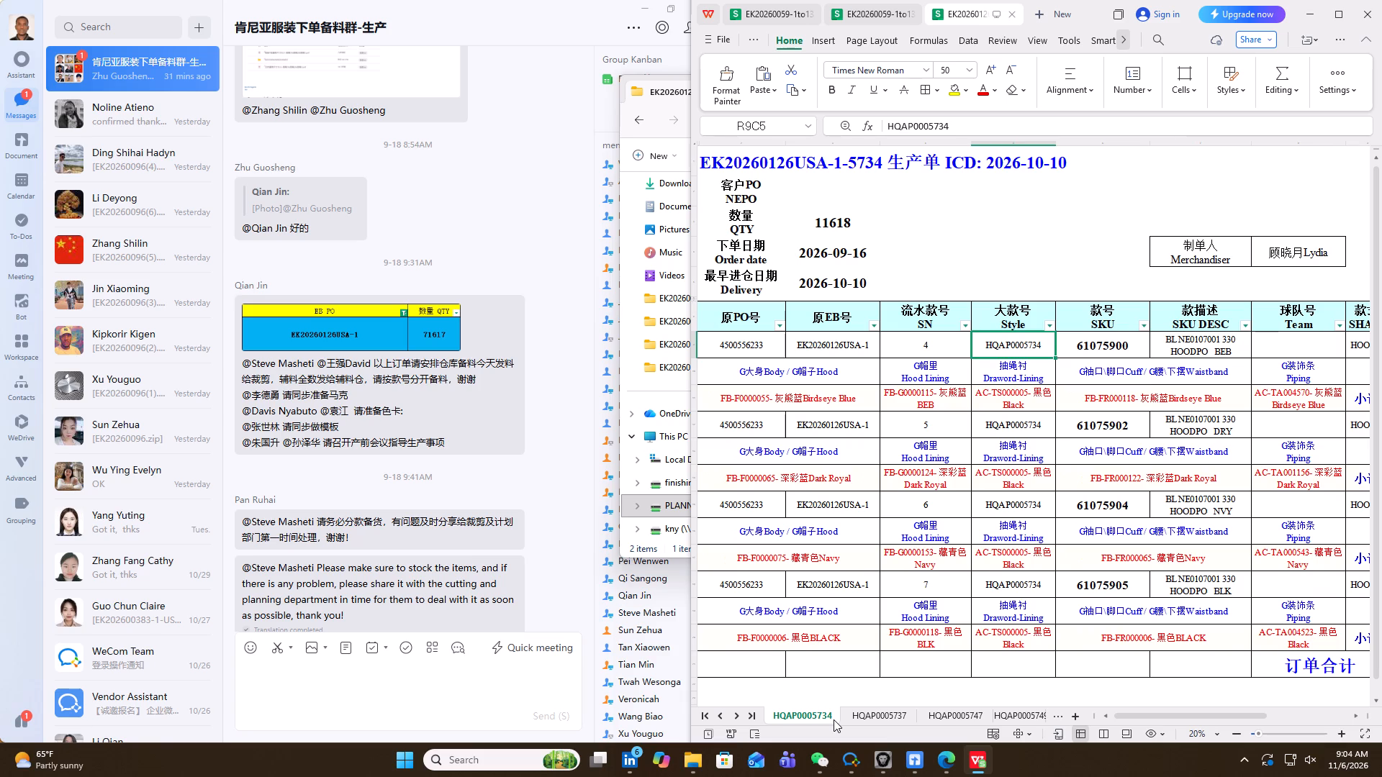
double_click(719, 715)
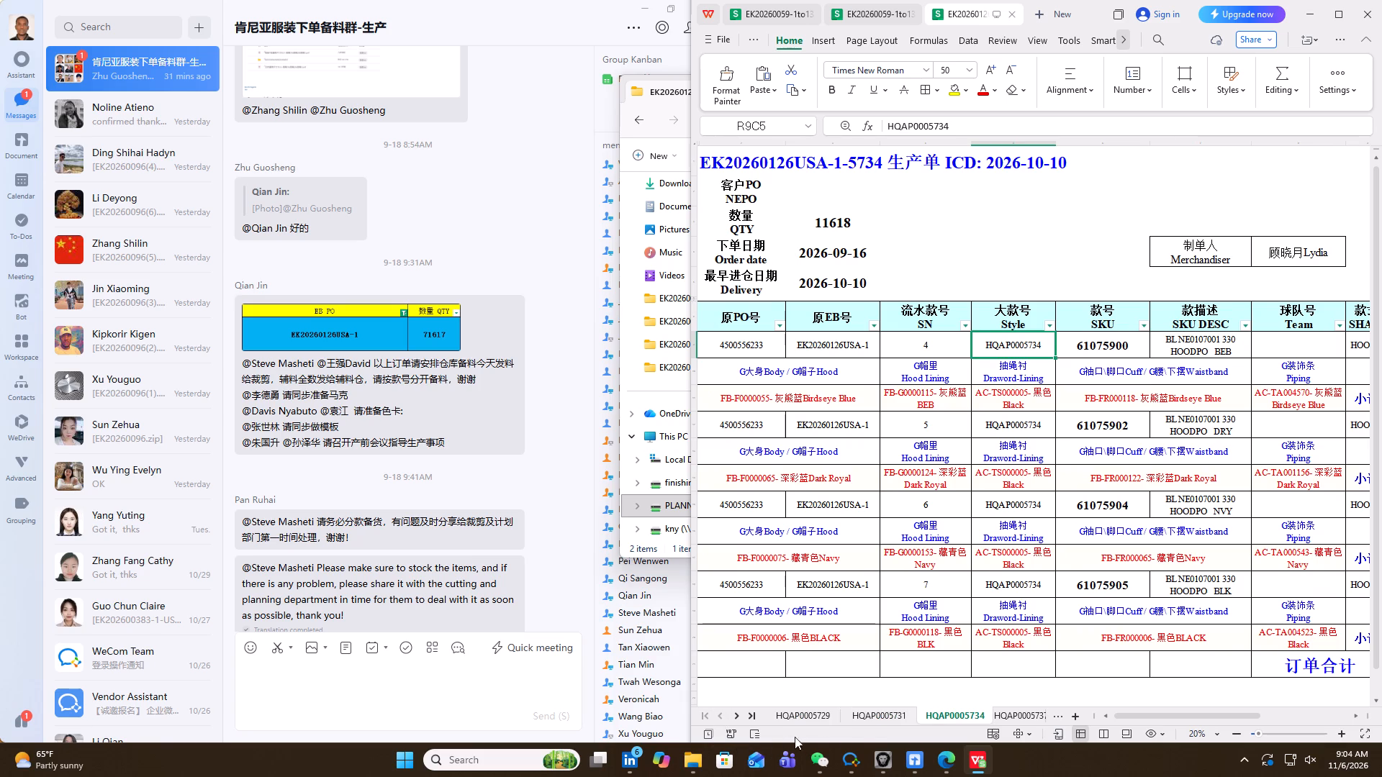
left_click(874, 722)
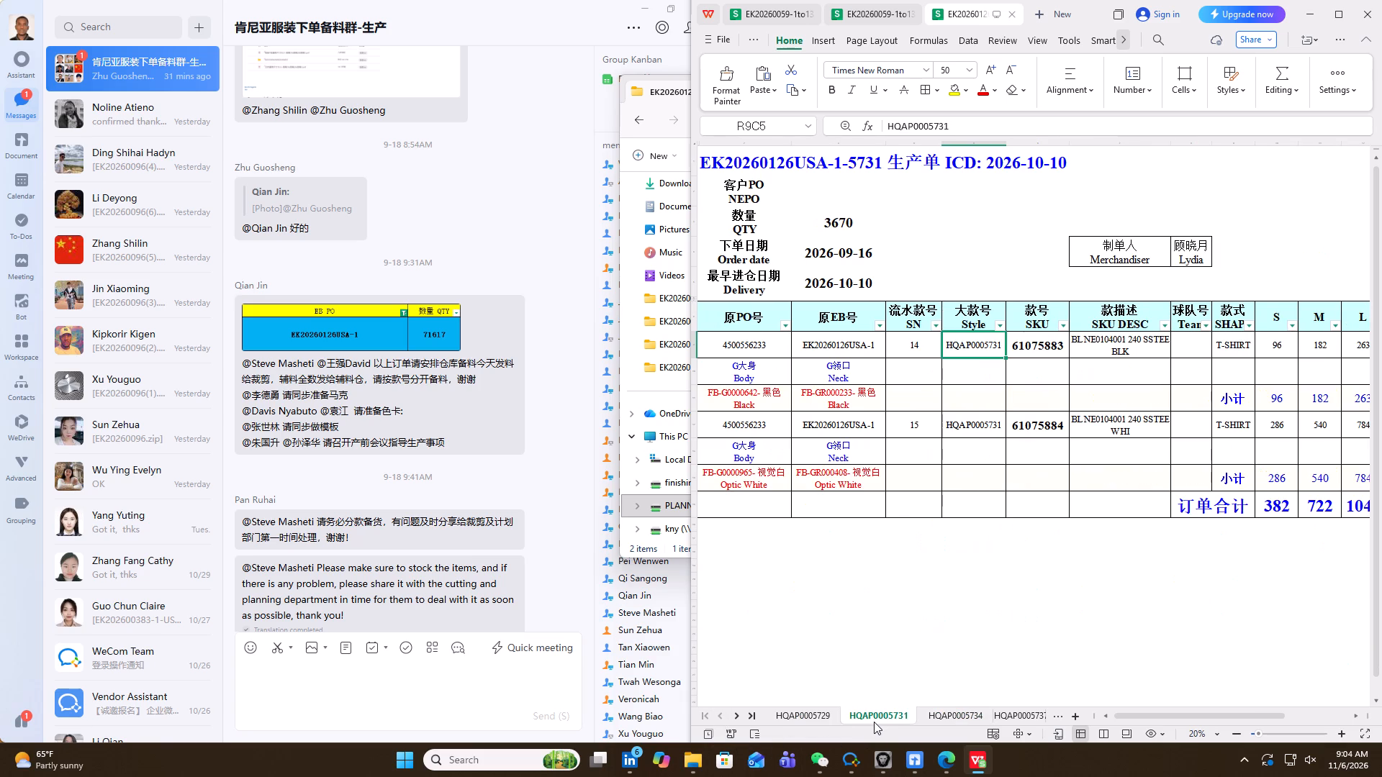
left_click(811, 714)
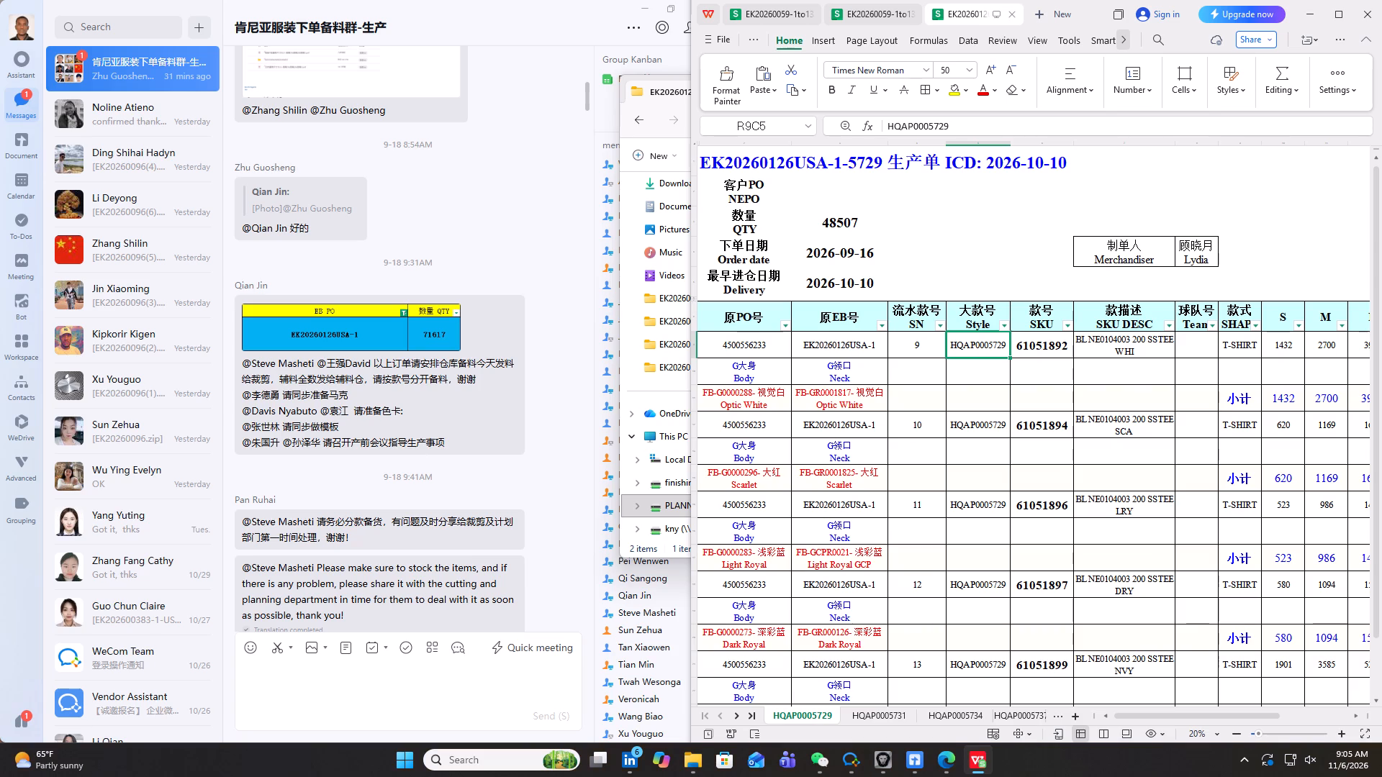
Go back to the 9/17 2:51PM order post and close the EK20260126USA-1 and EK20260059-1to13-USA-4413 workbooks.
scroll(406, 401, "up", 2)
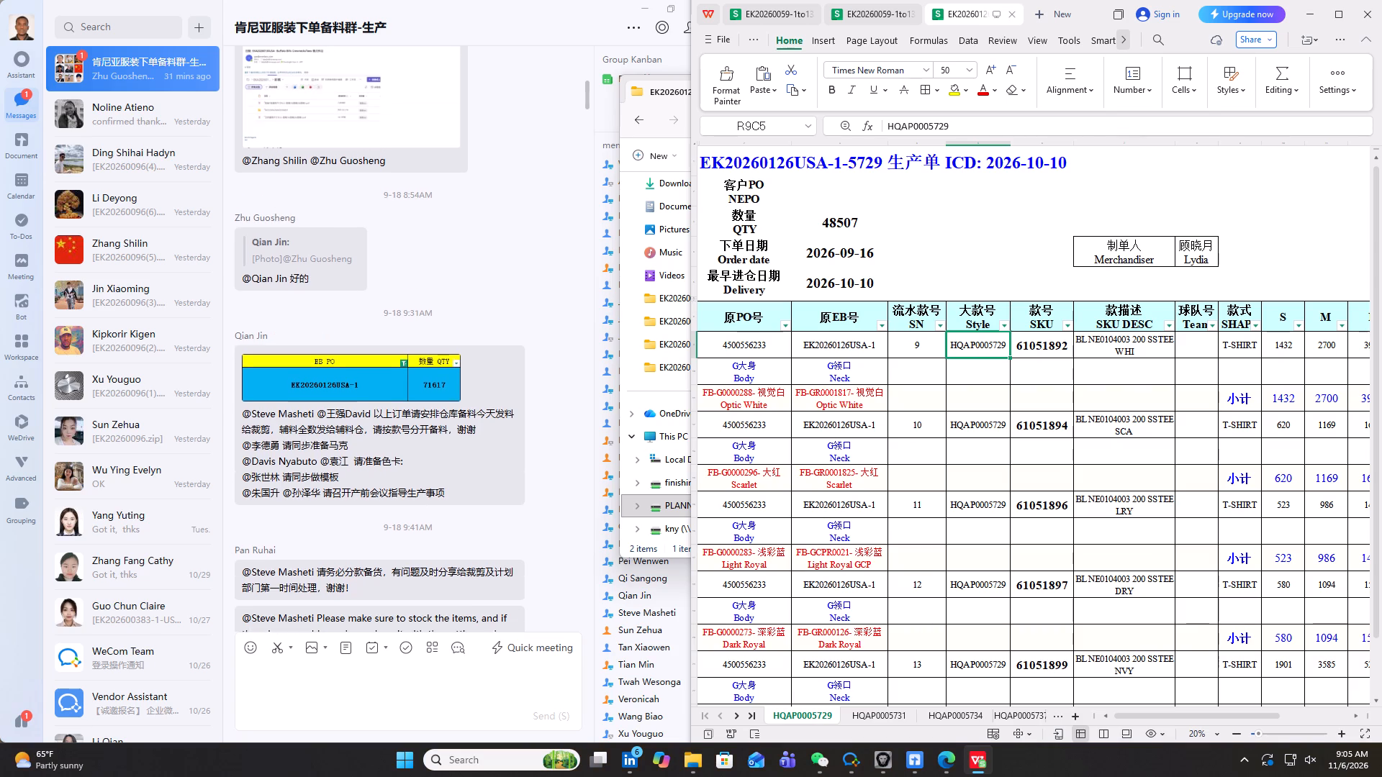
scroll(406, 401, "up", 6)
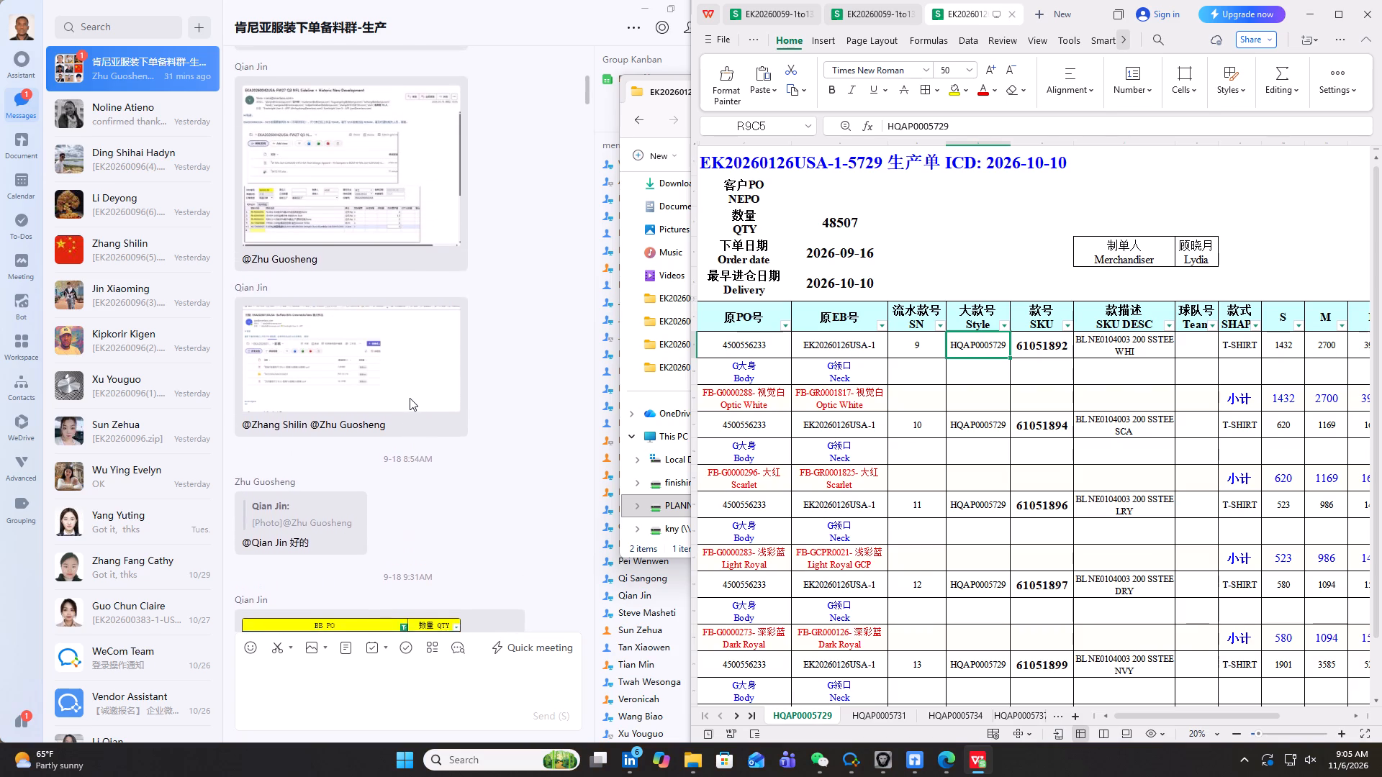
scroll(410, 398, "up", 9)
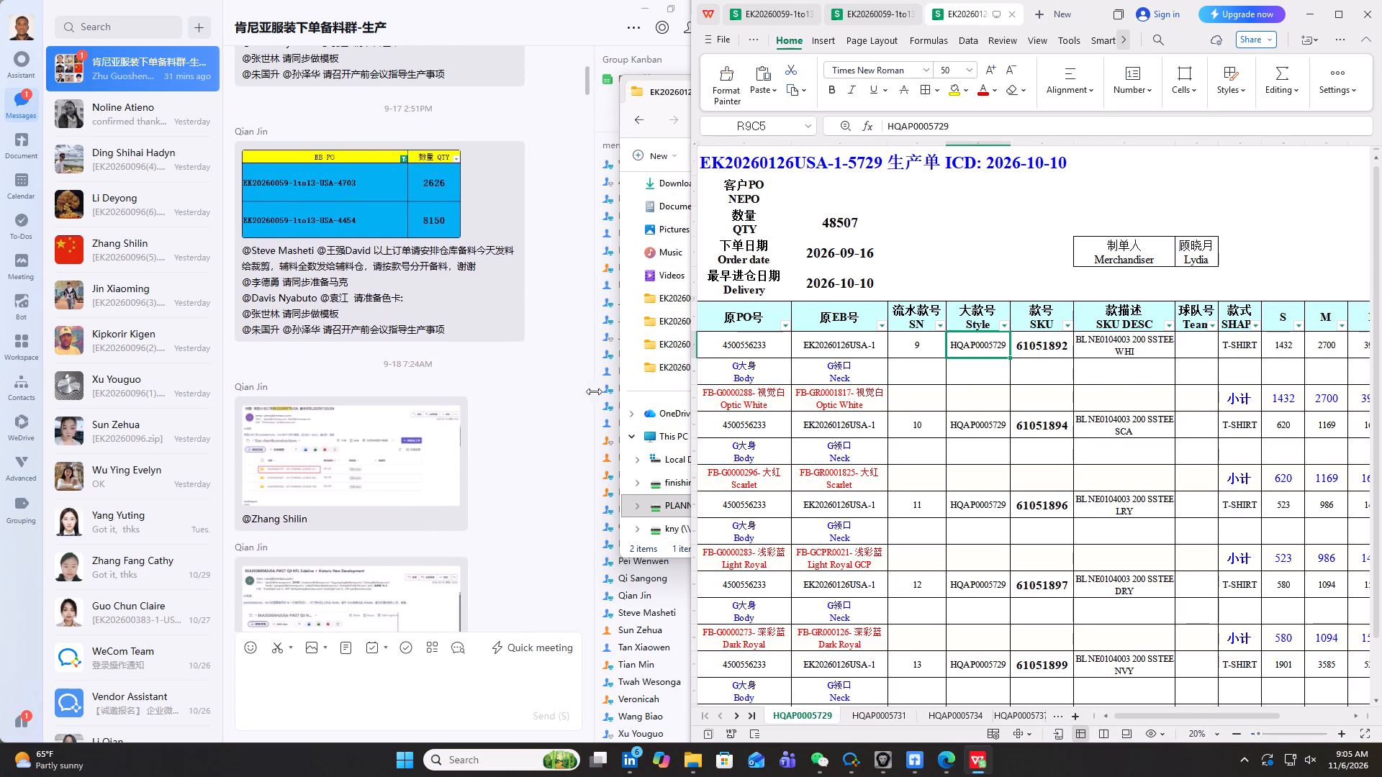
left_click(1014, 16)
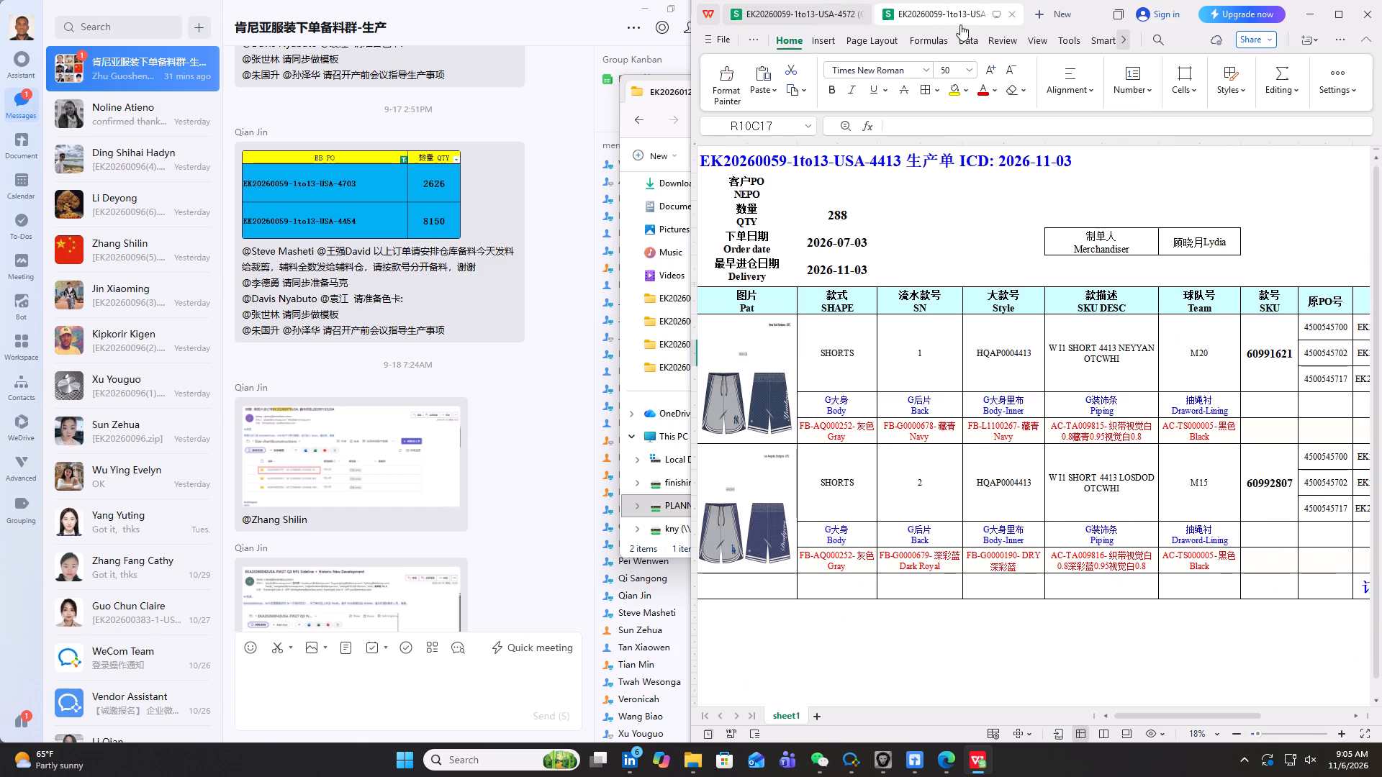
left_click(1009, 12)
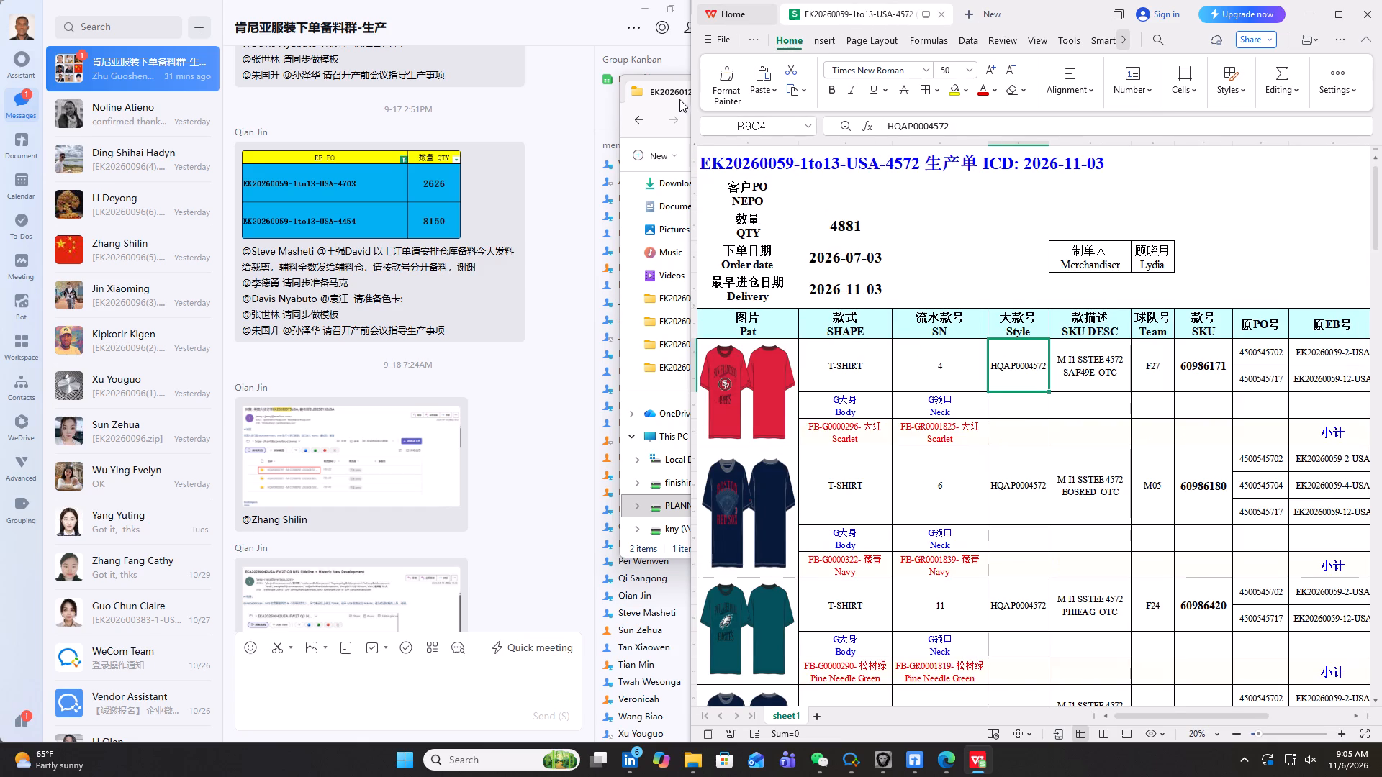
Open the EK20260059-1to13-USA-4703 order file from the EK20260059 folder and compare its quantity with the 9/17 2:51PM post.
left_click(676, 96)
left_click(700, 115)
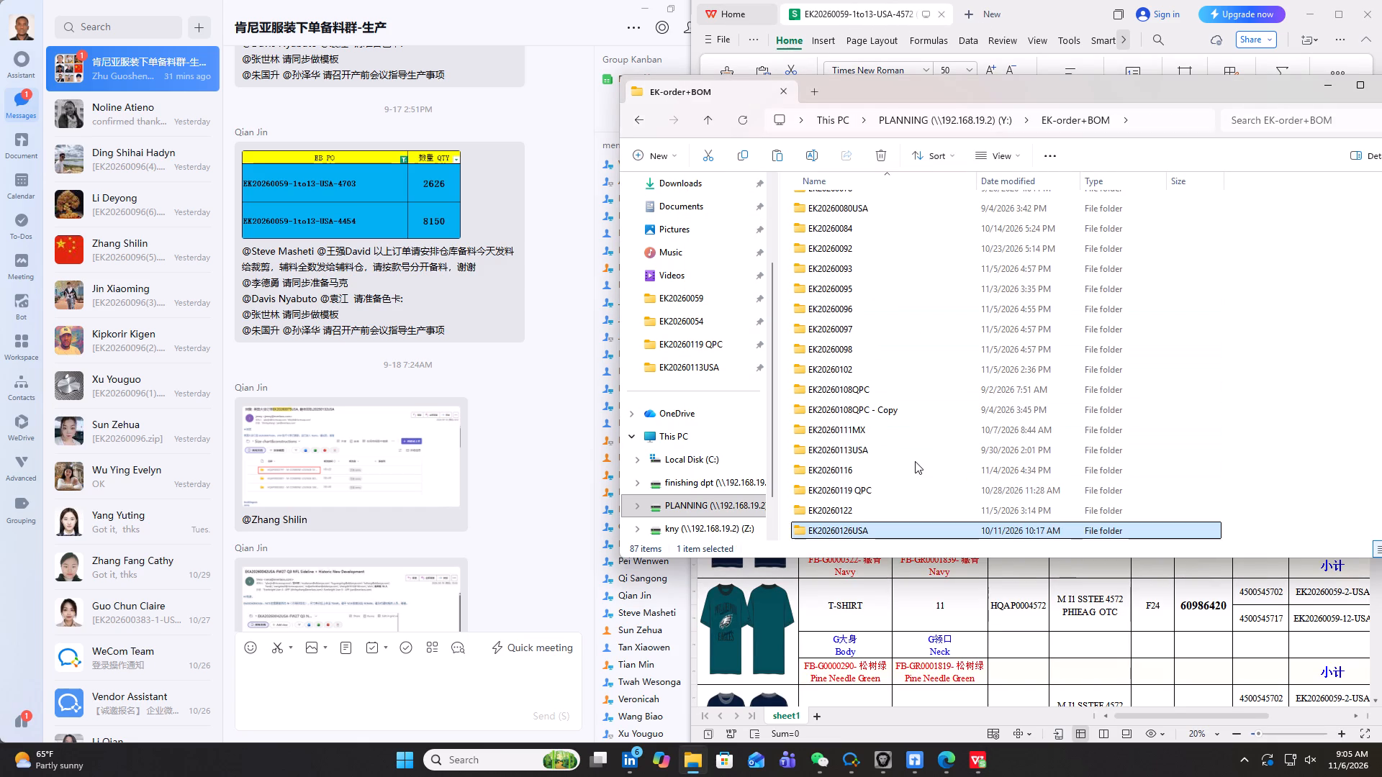
scroll(915, 461, "up", 4)
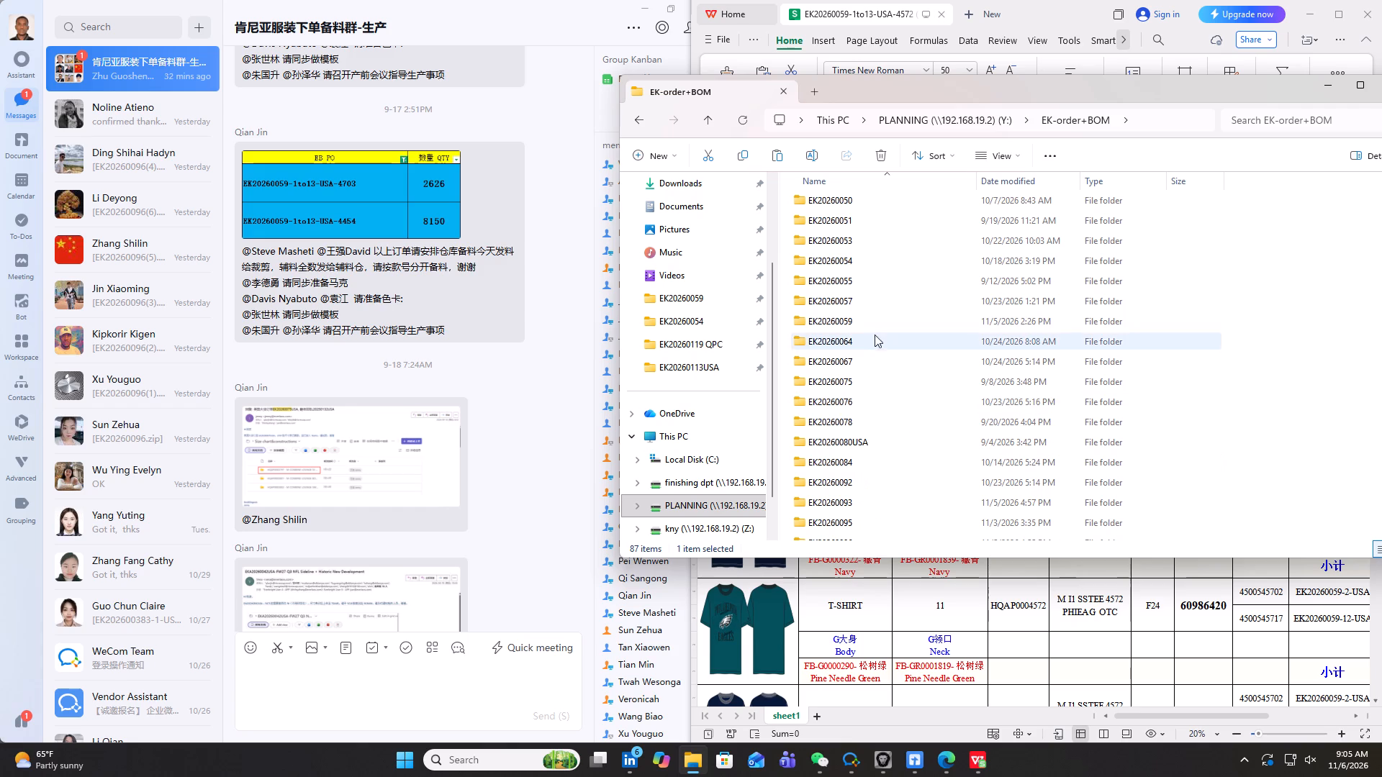
double_click(869, 319)
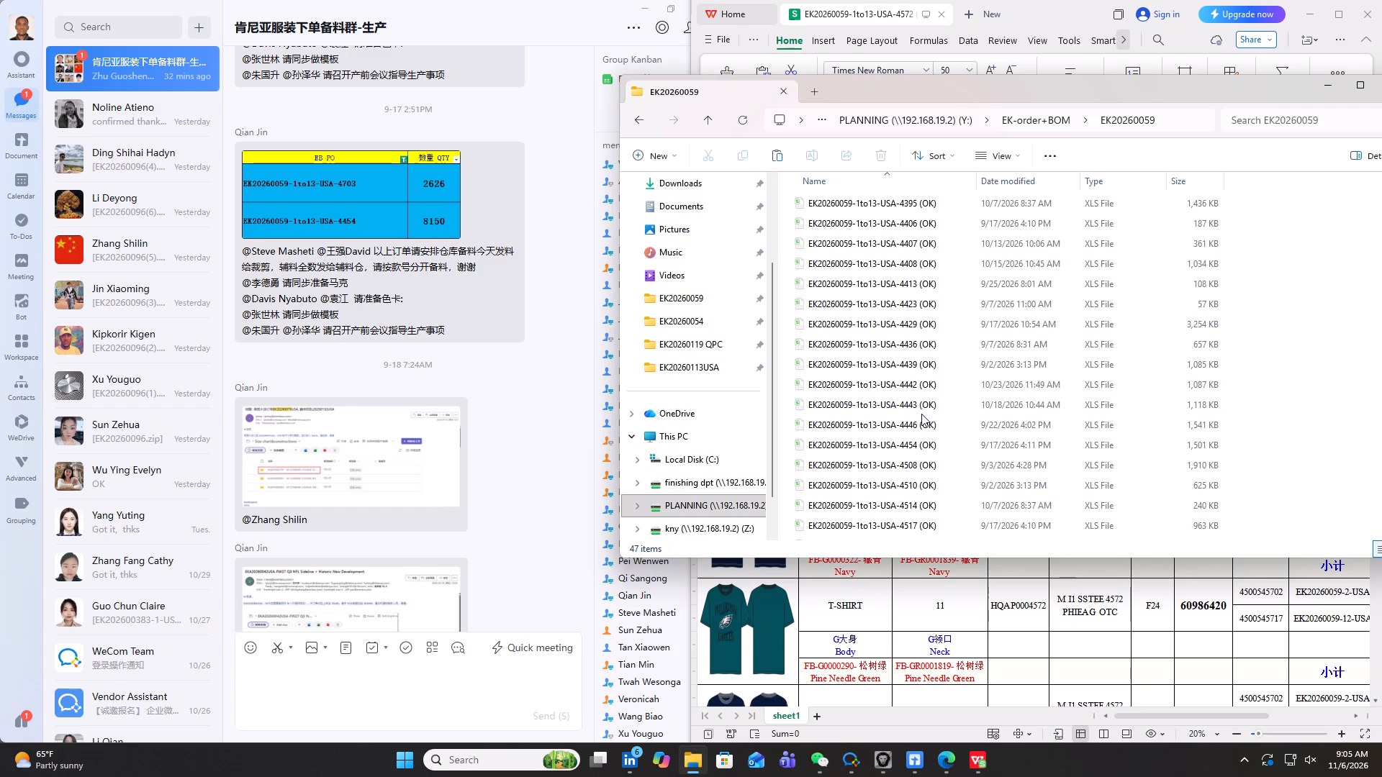
scroll(944, 447, "down", 6)
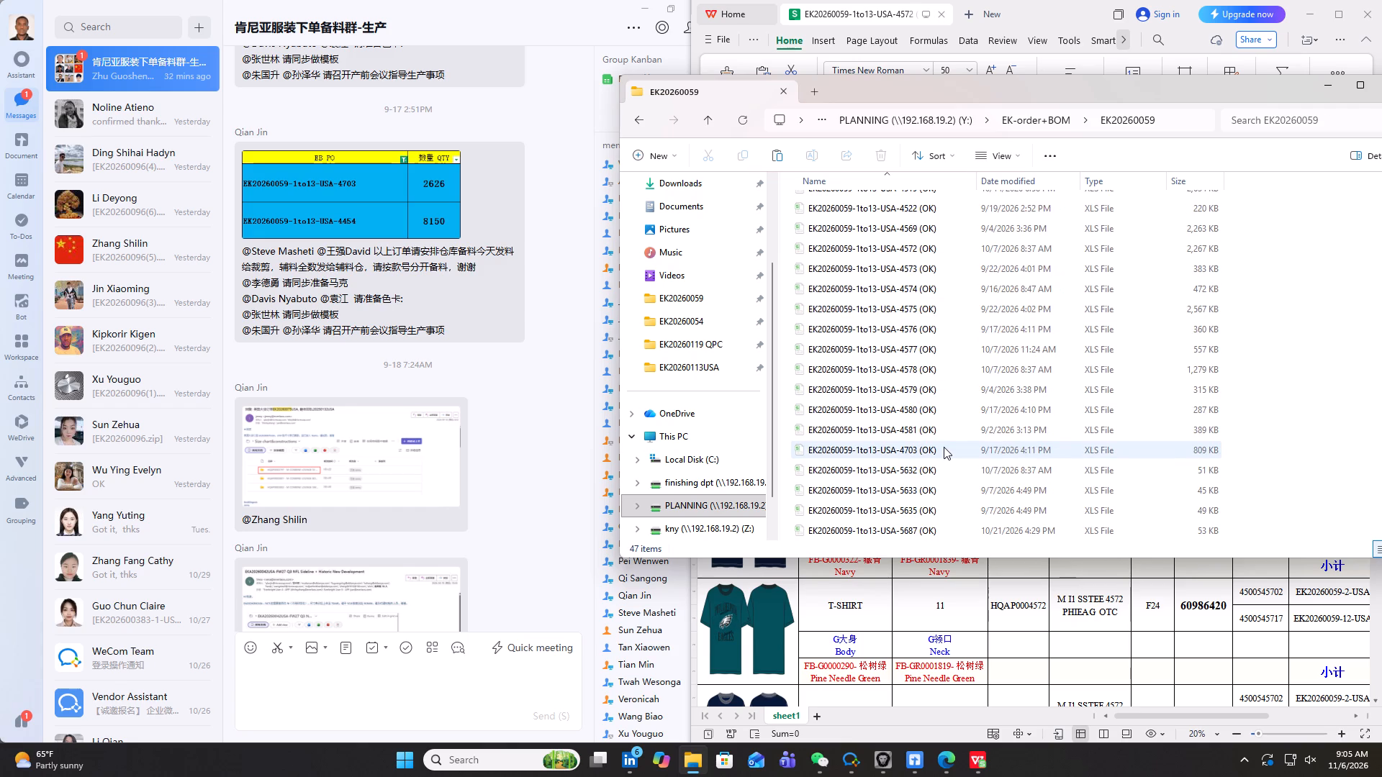
double_click(944, 447)
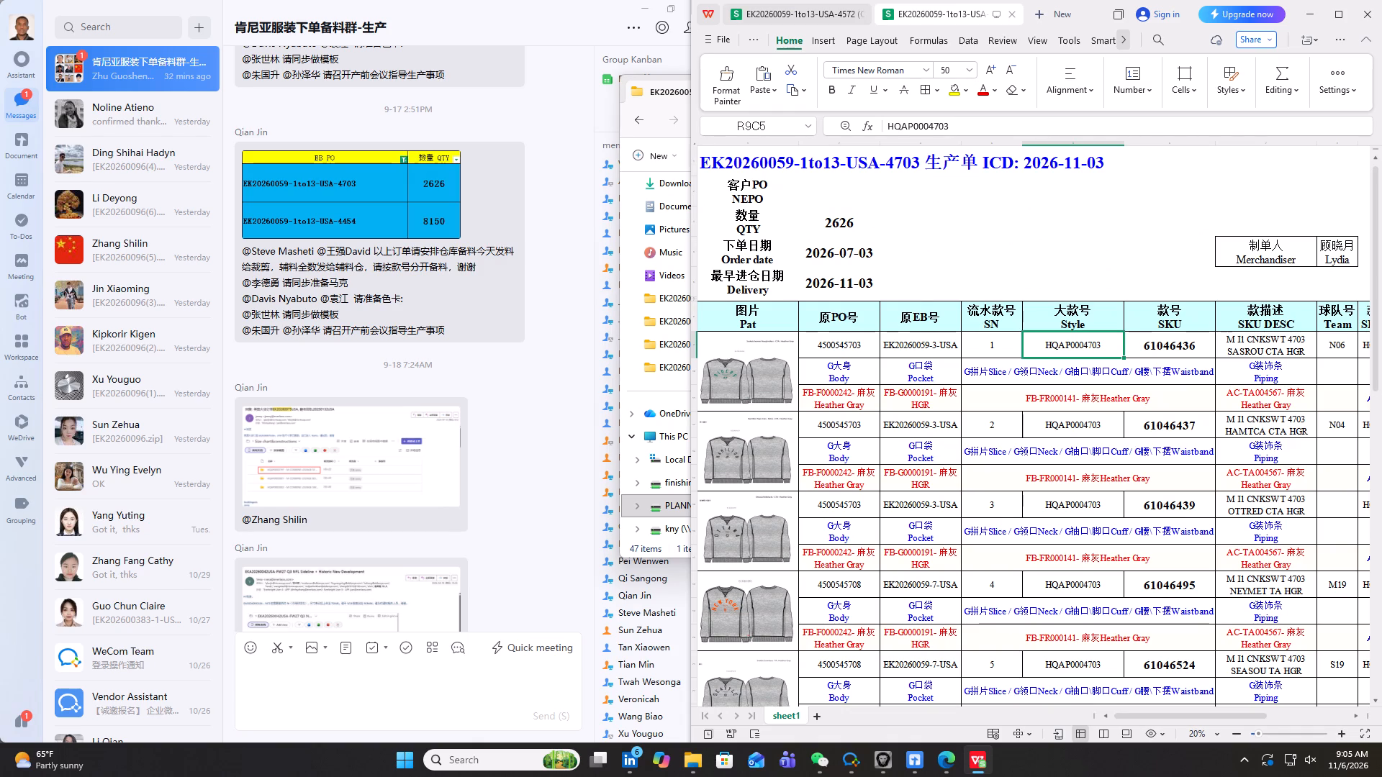
left_click_drag(1132, 713, 1080, 722)
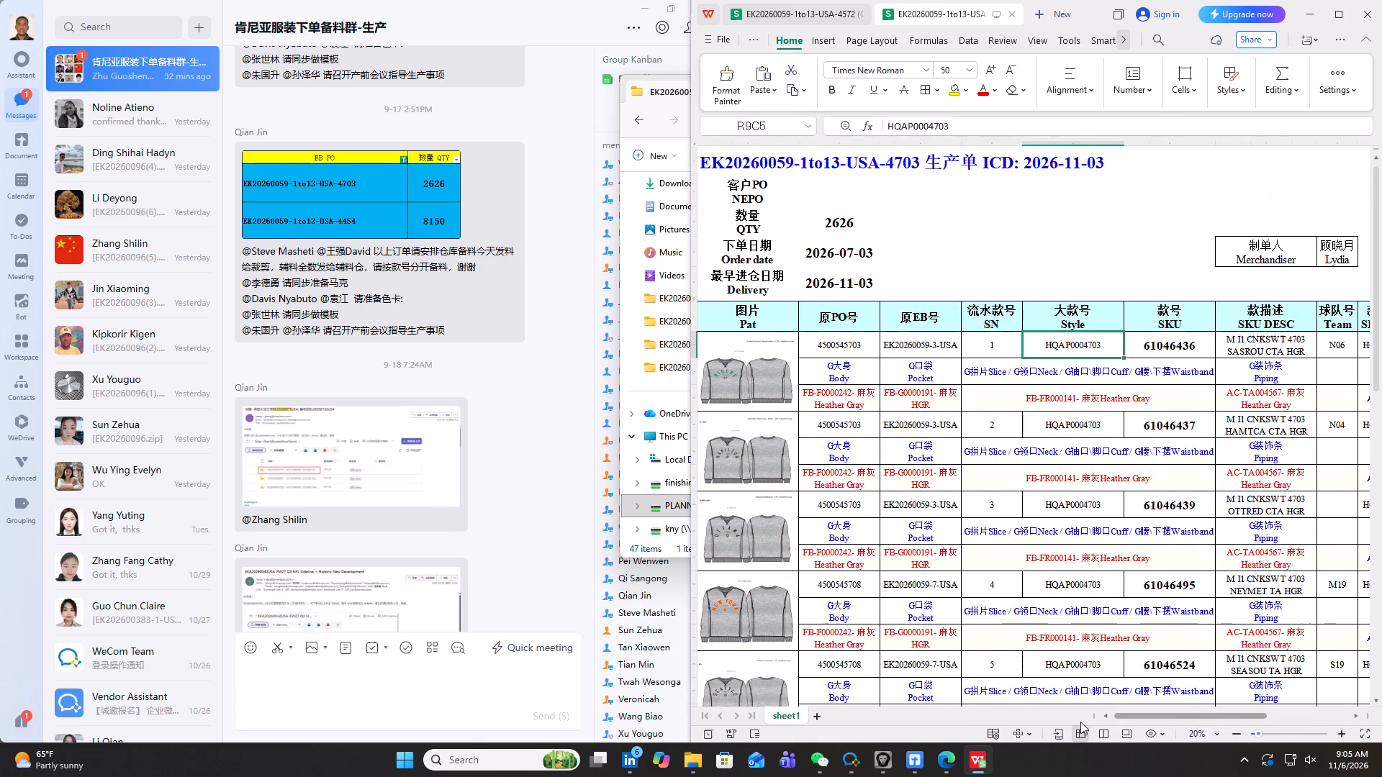
left_click_drag(1080, 722, 1047, 717)
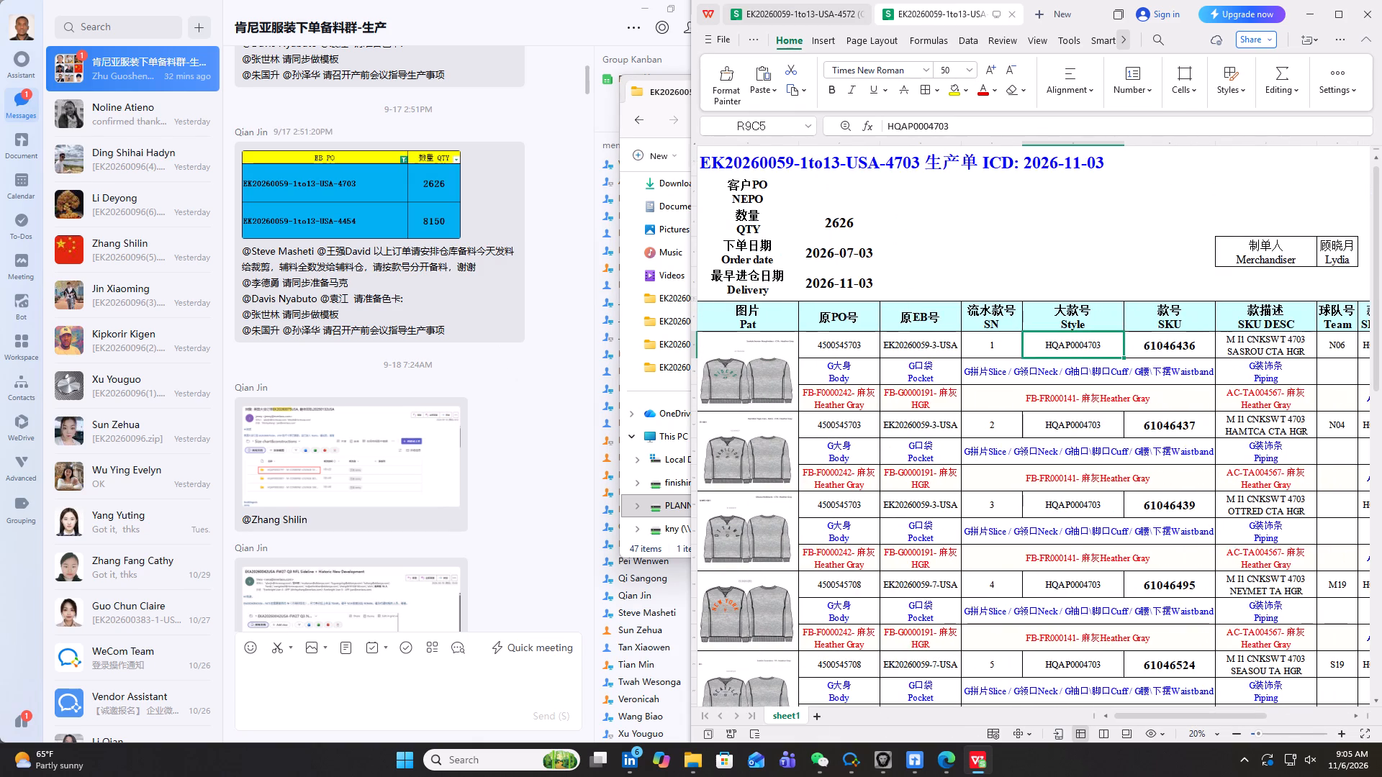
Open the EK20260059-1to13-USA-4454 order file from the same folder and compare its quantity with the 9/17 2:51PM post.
left_click(664, 94)
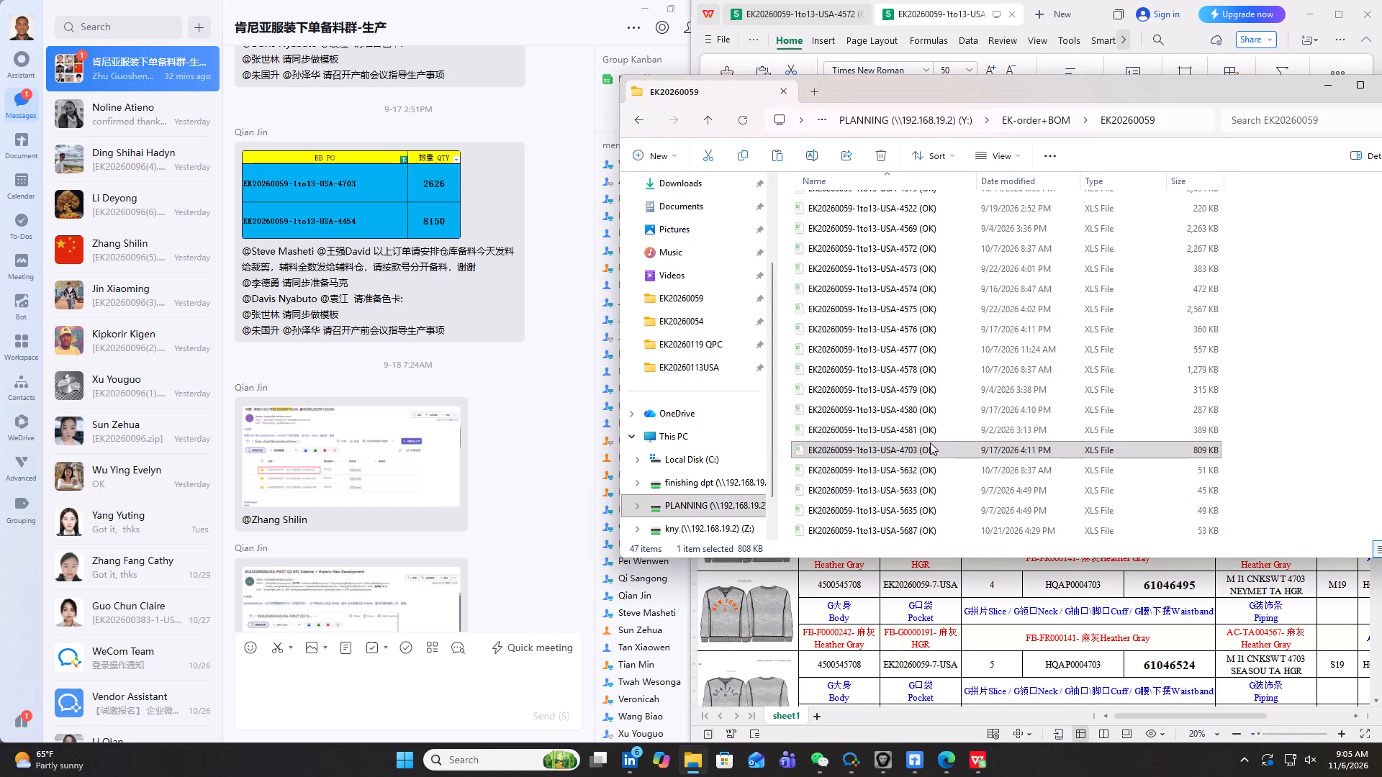
scroll(878, 337, "up", 3)
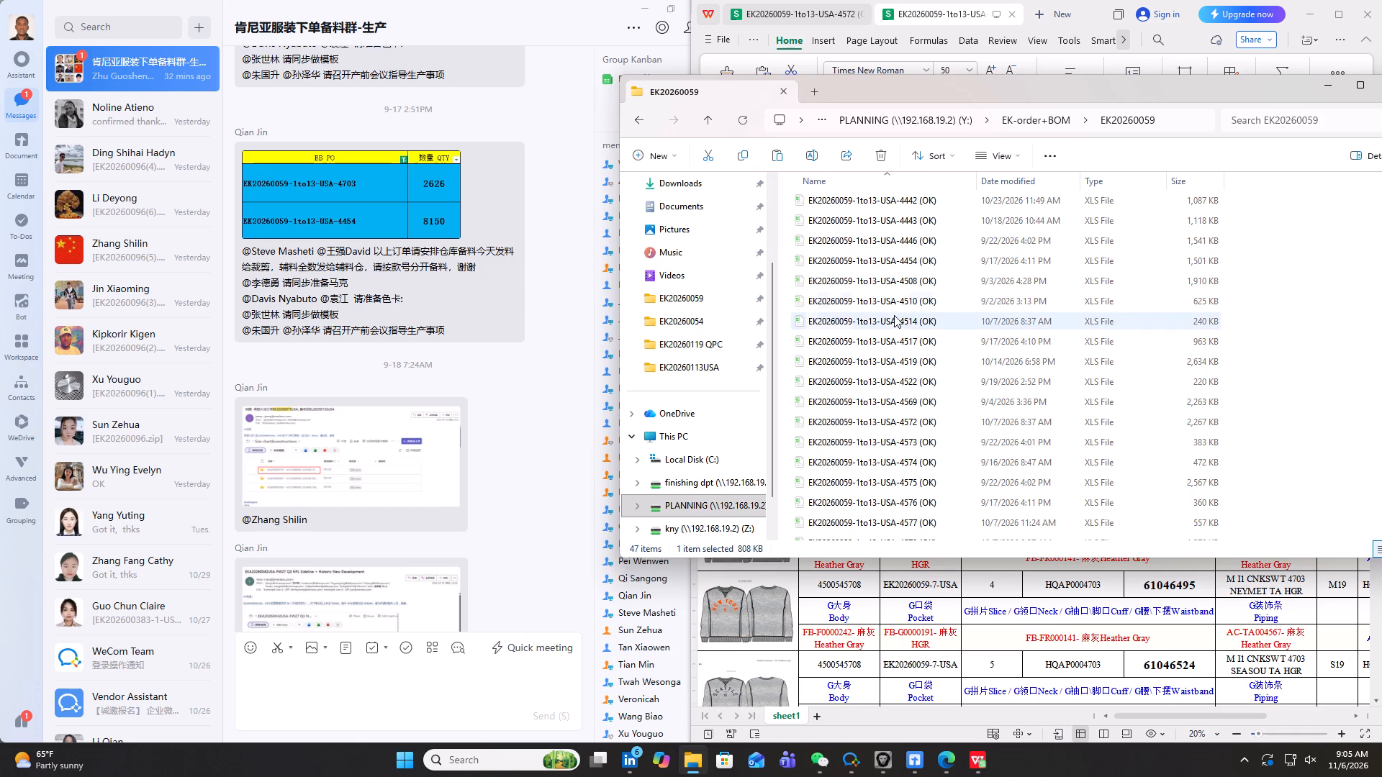
double_click(898, 260)
scroll(900, 406, "up", 6)
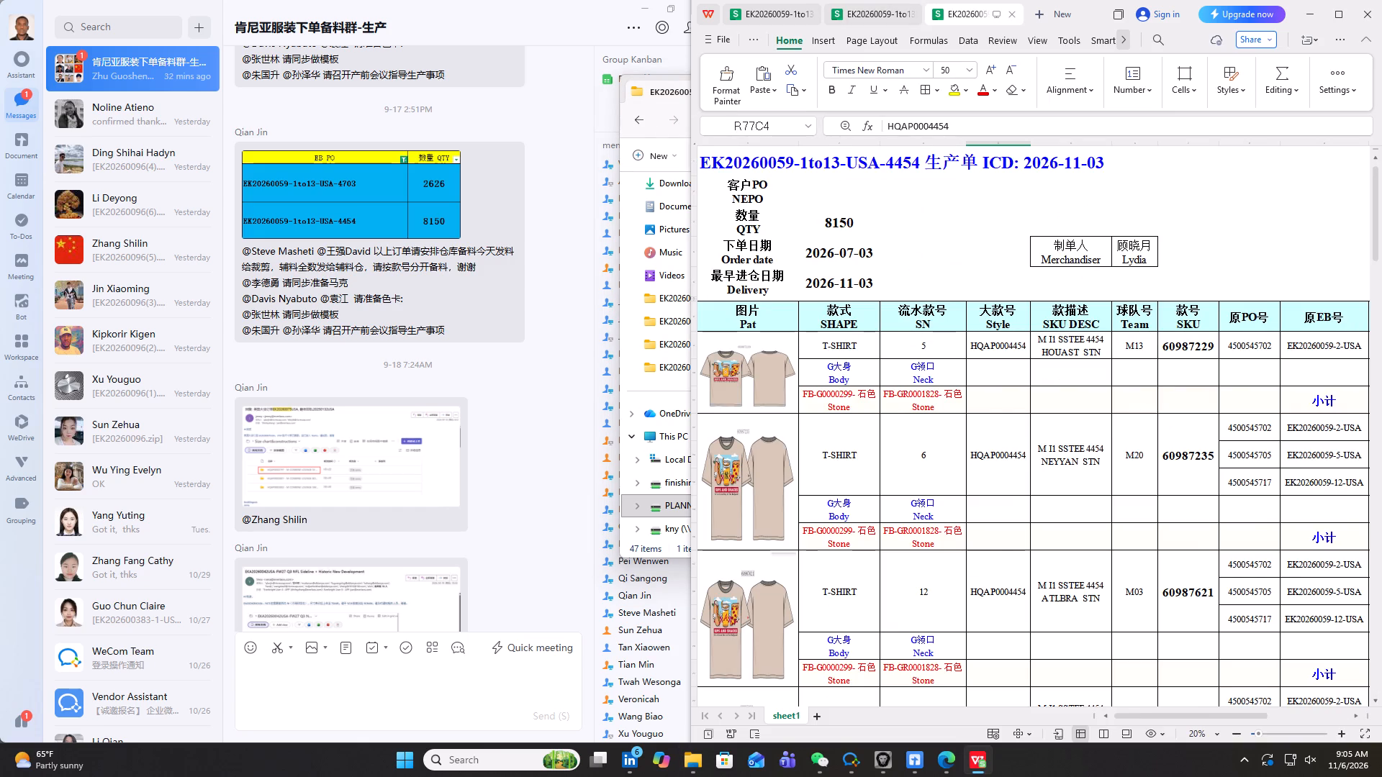
scroll(933, 526, "down", 6)
scroll(932, 521, "up", 14)
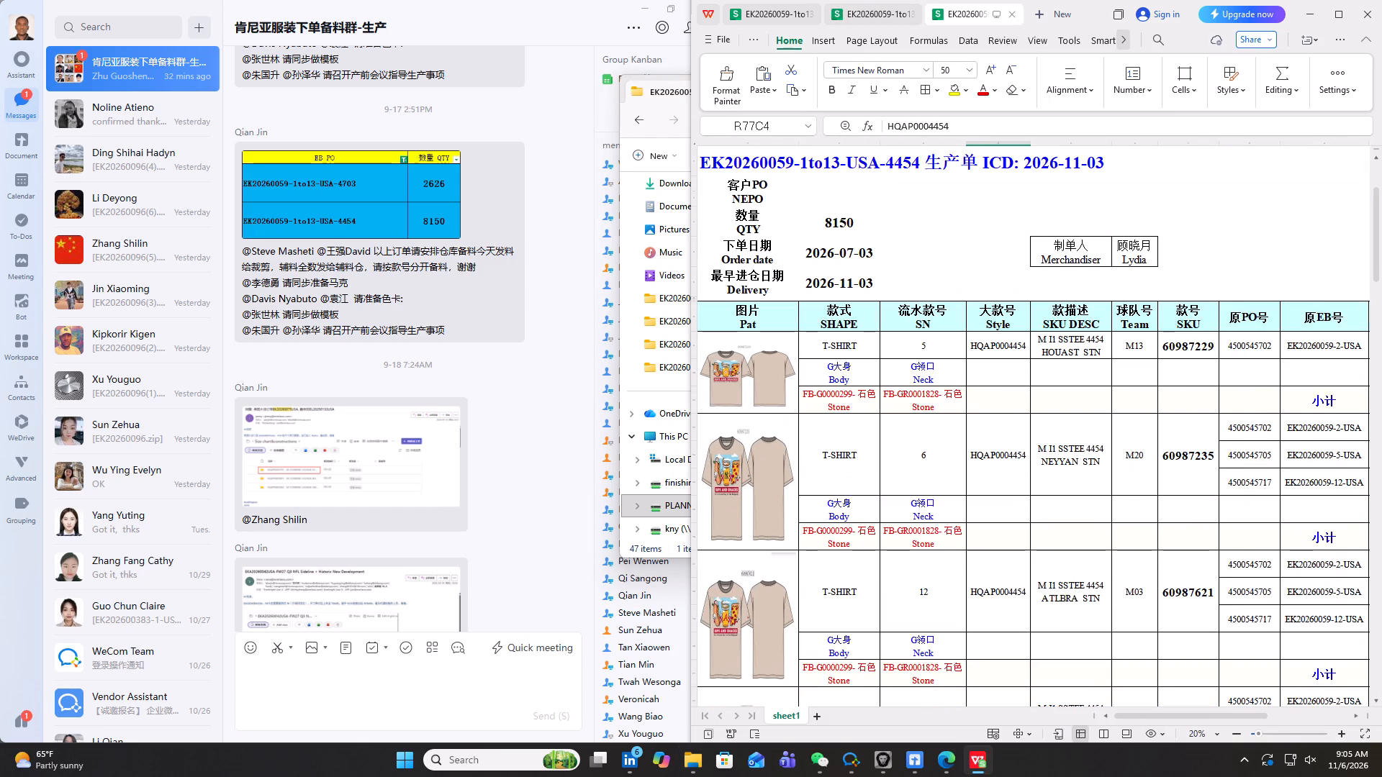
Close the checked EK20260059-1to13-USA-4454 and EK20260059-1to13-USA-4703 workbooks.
left_click(1012, 18)
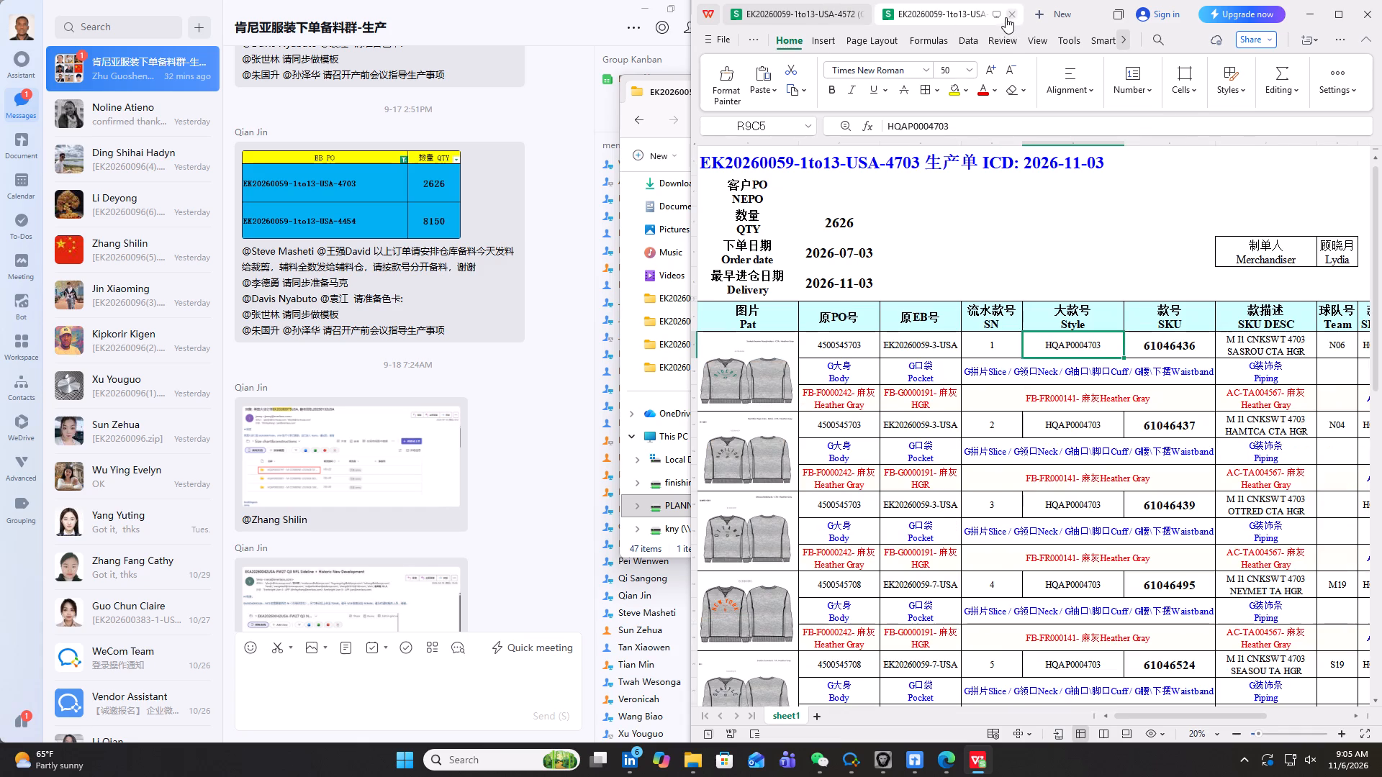
left_click(1006, 16)
left_click(1015, 11)
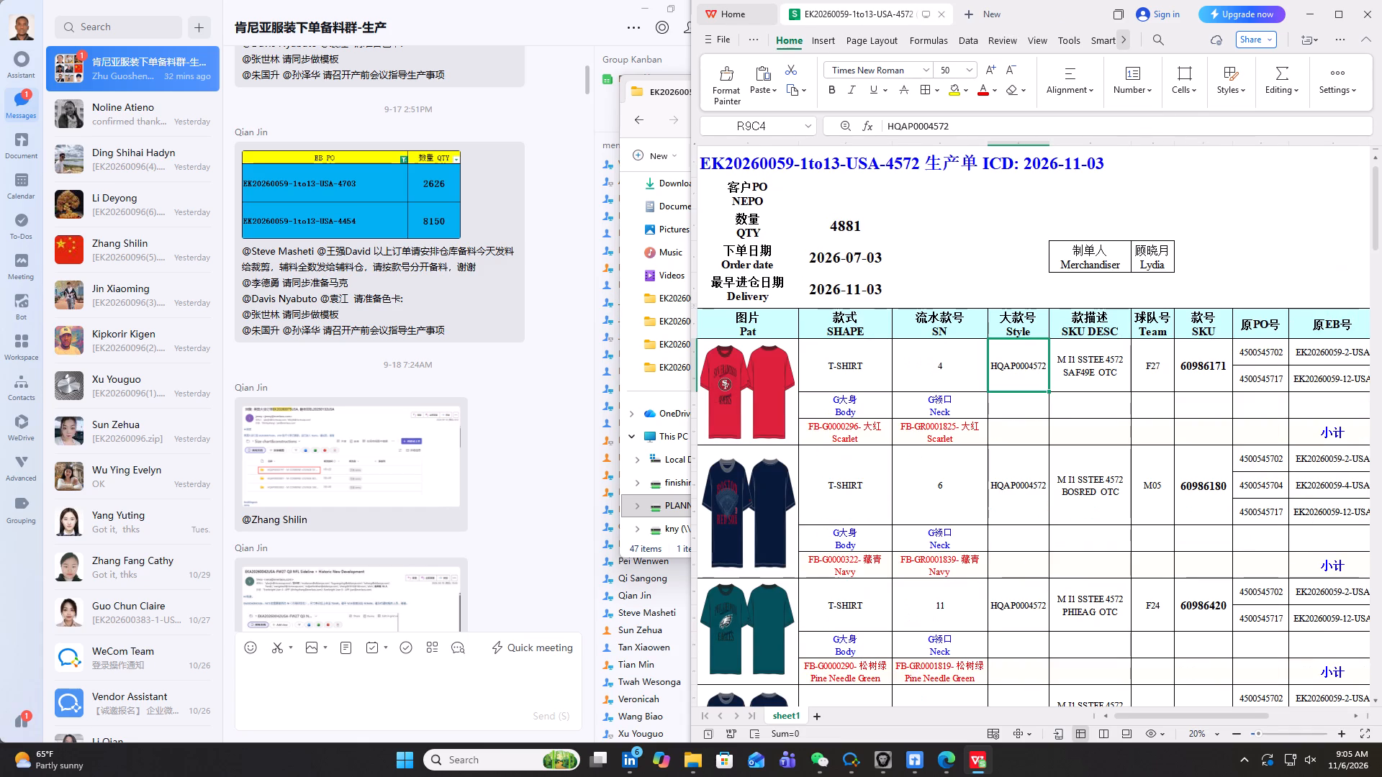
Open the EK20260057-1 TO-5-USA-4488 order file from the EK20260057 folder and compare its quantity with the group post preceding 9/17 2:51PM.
scroll(448, 302, "up", 7)
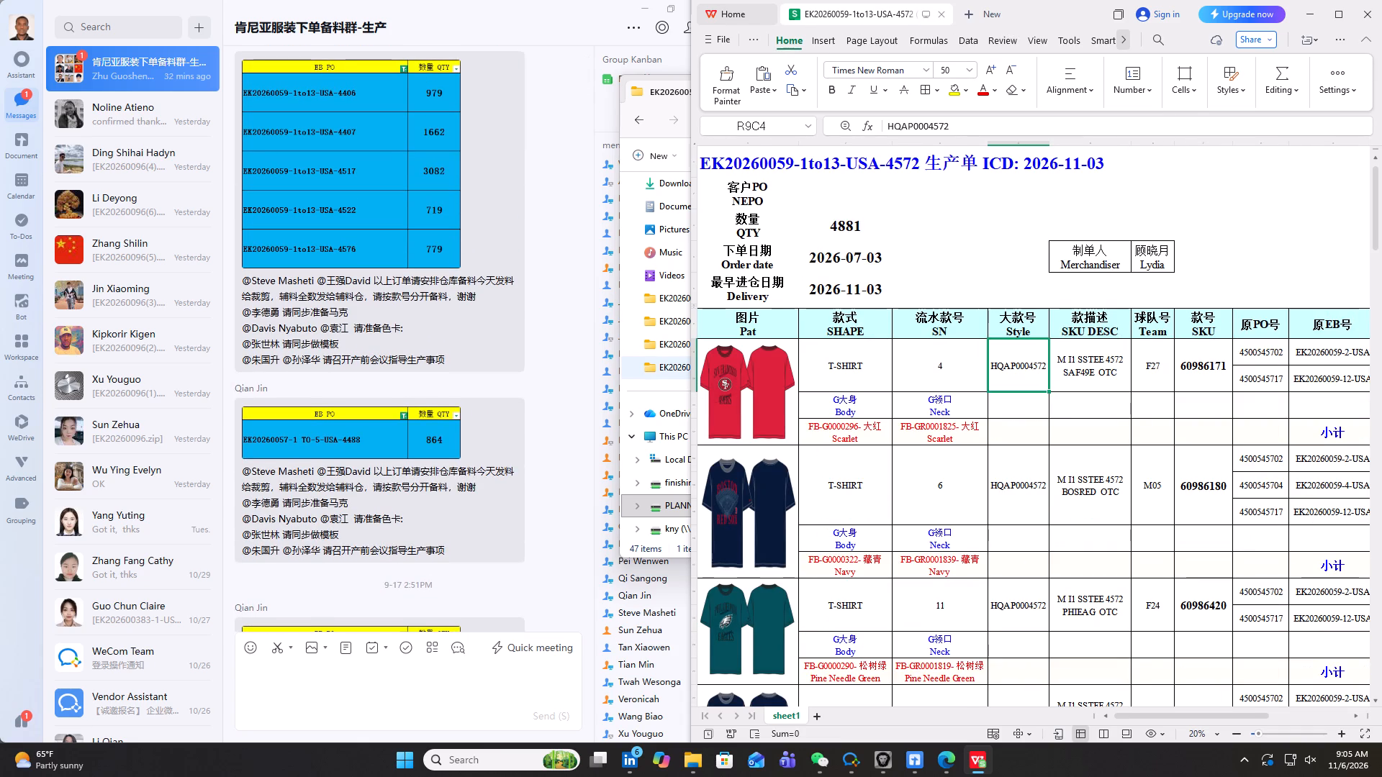
left_click(664, 88)
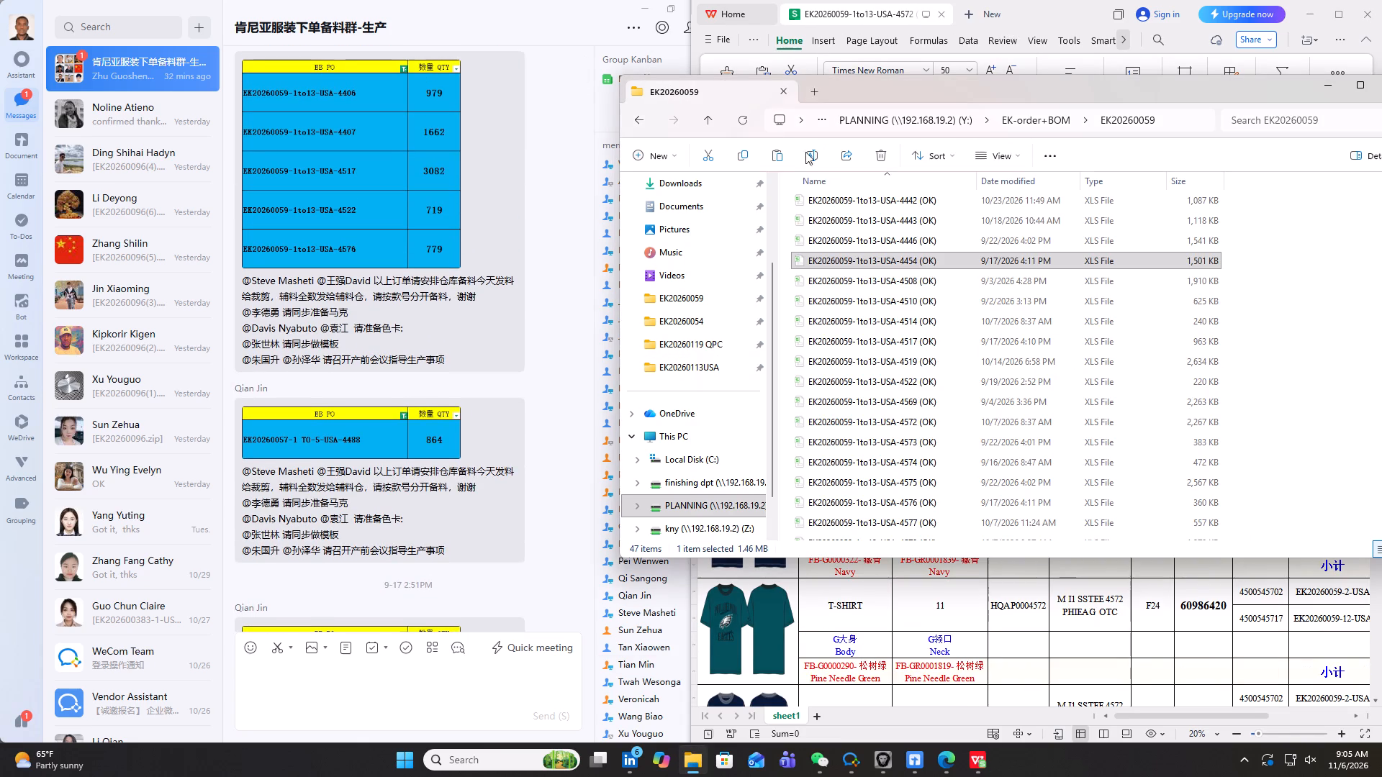
left_click(705, 120)
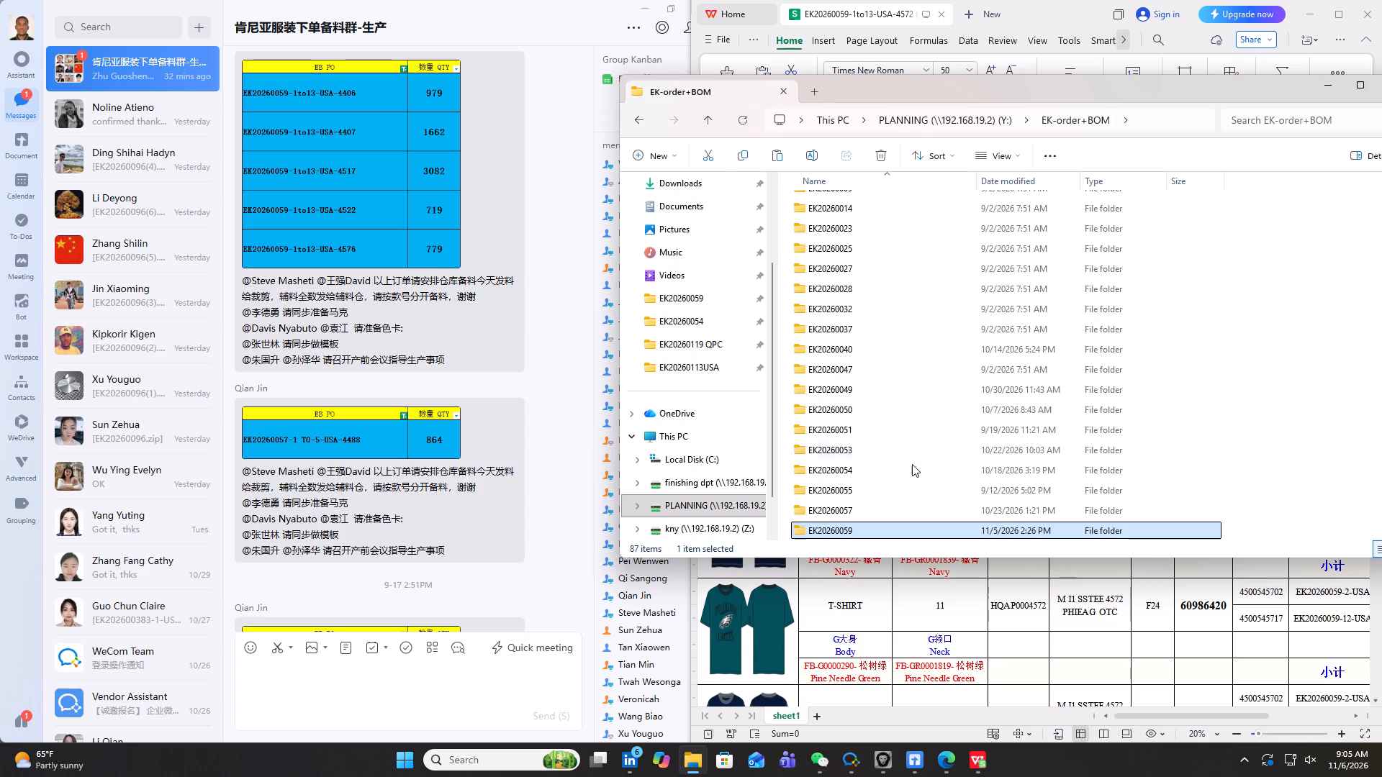
double_click(876, 512)
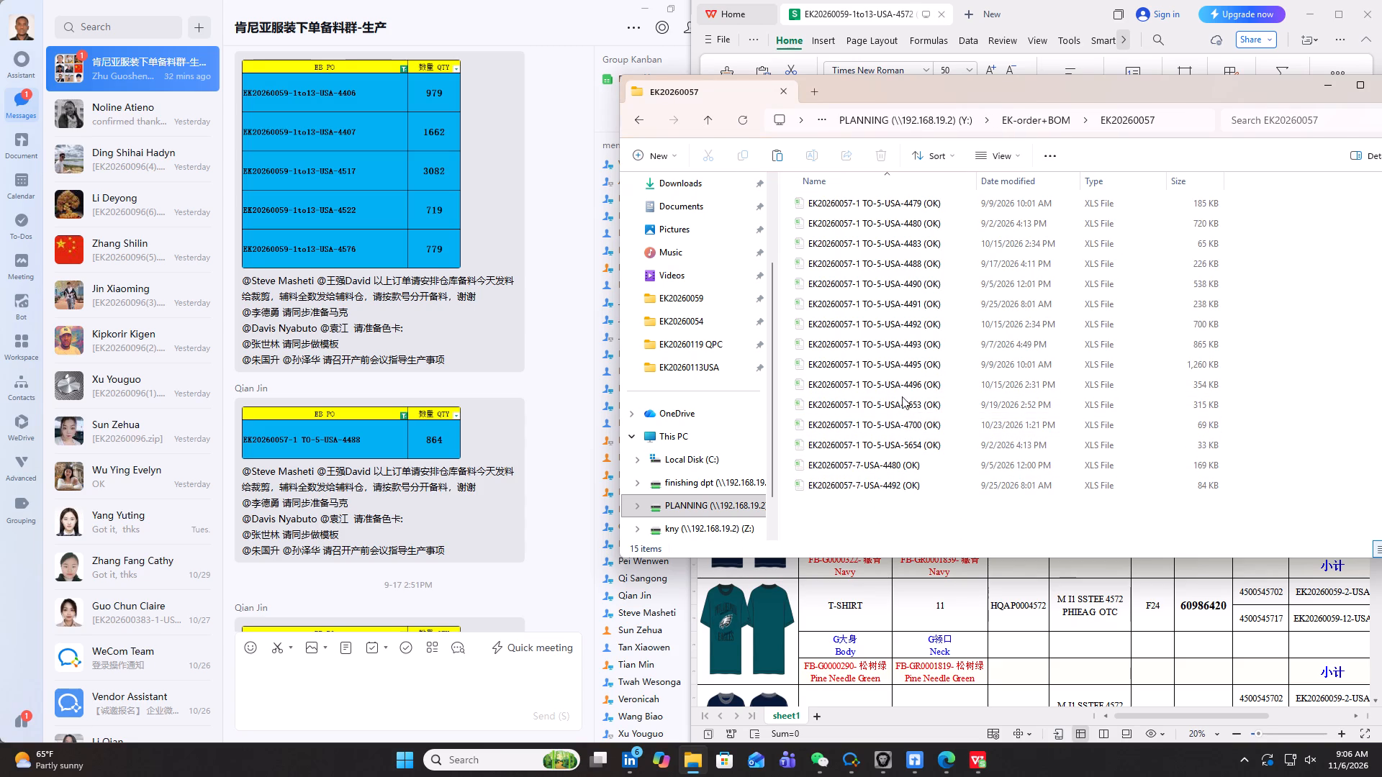
double_click(911, 265)
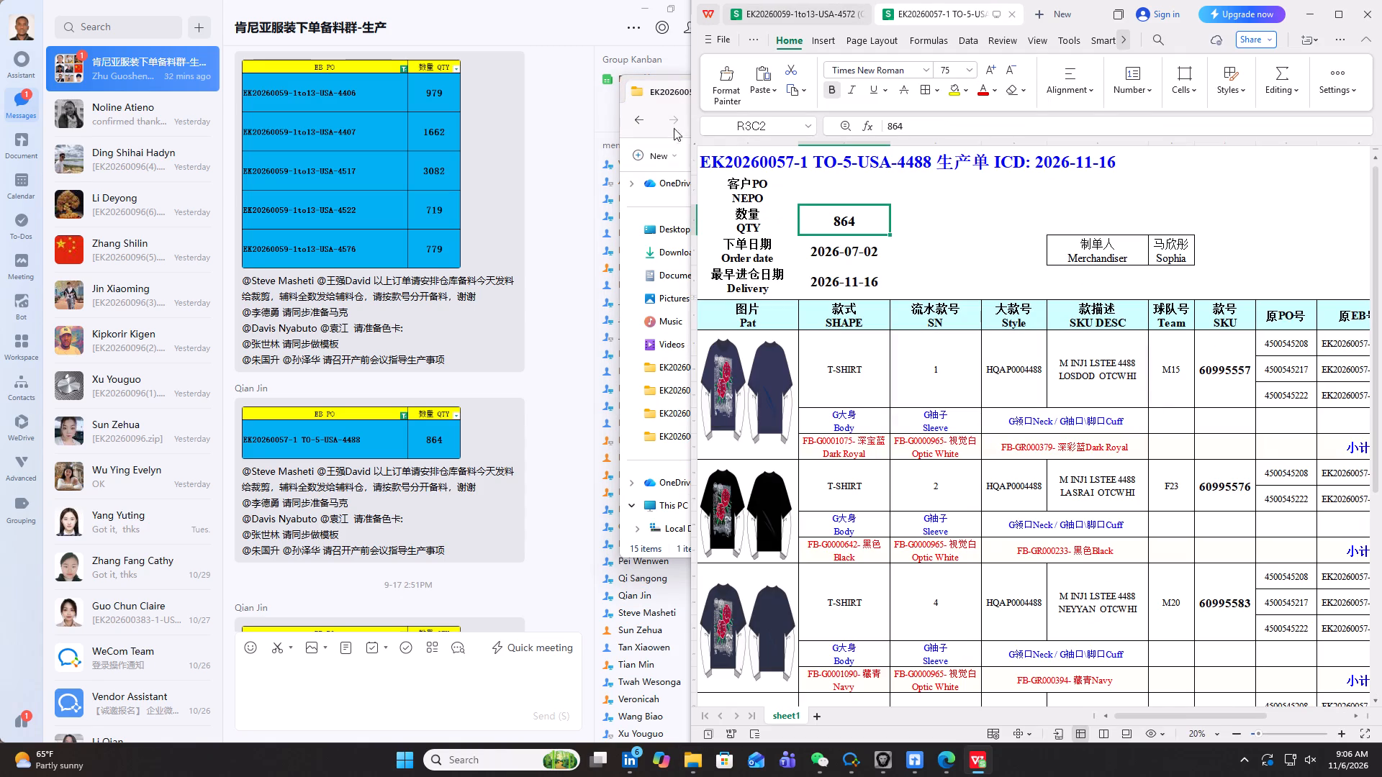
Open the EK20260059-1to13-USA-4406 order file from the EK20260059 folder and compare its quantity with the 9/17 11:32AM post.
left_click(669, 100)
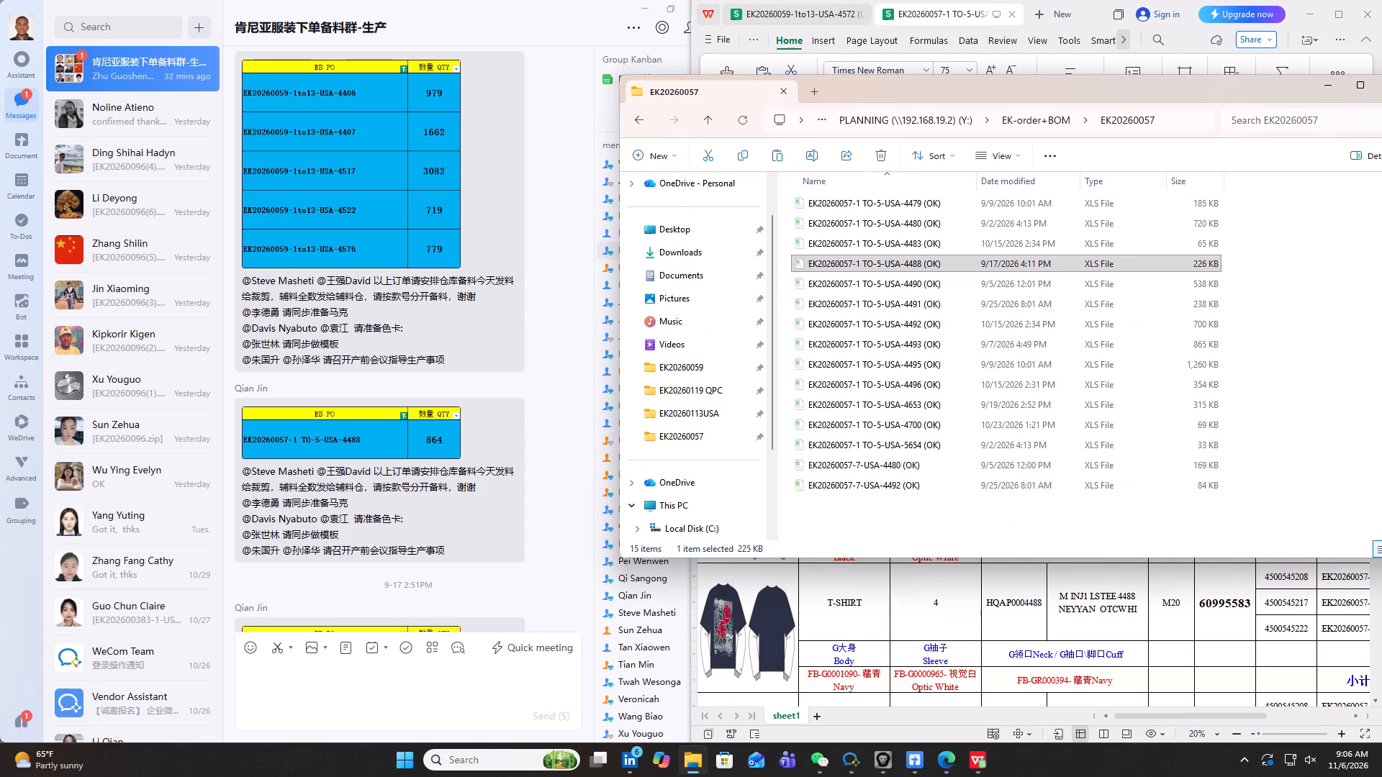
scroll(462, 365, "up", 3)
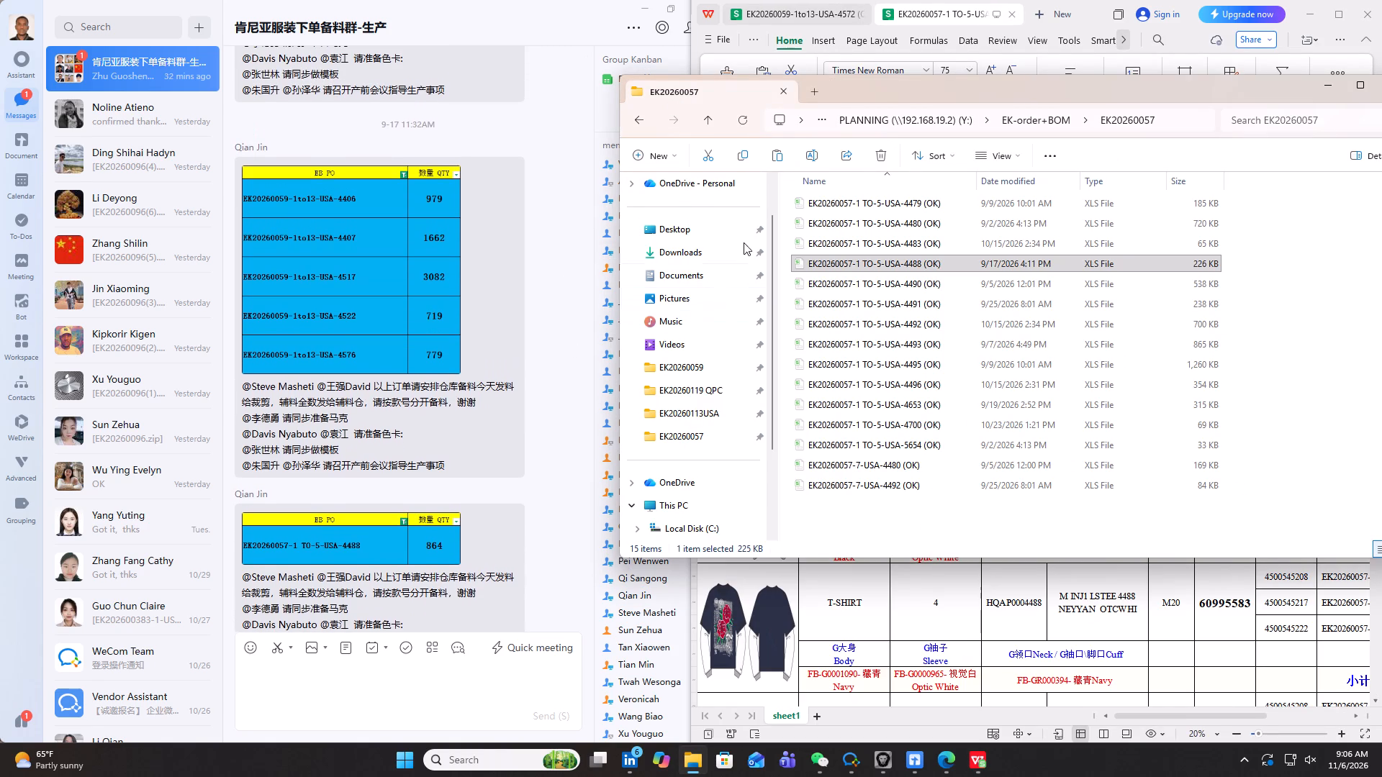
left_click(712, 121)
scroll(886, 491, "down", 1)
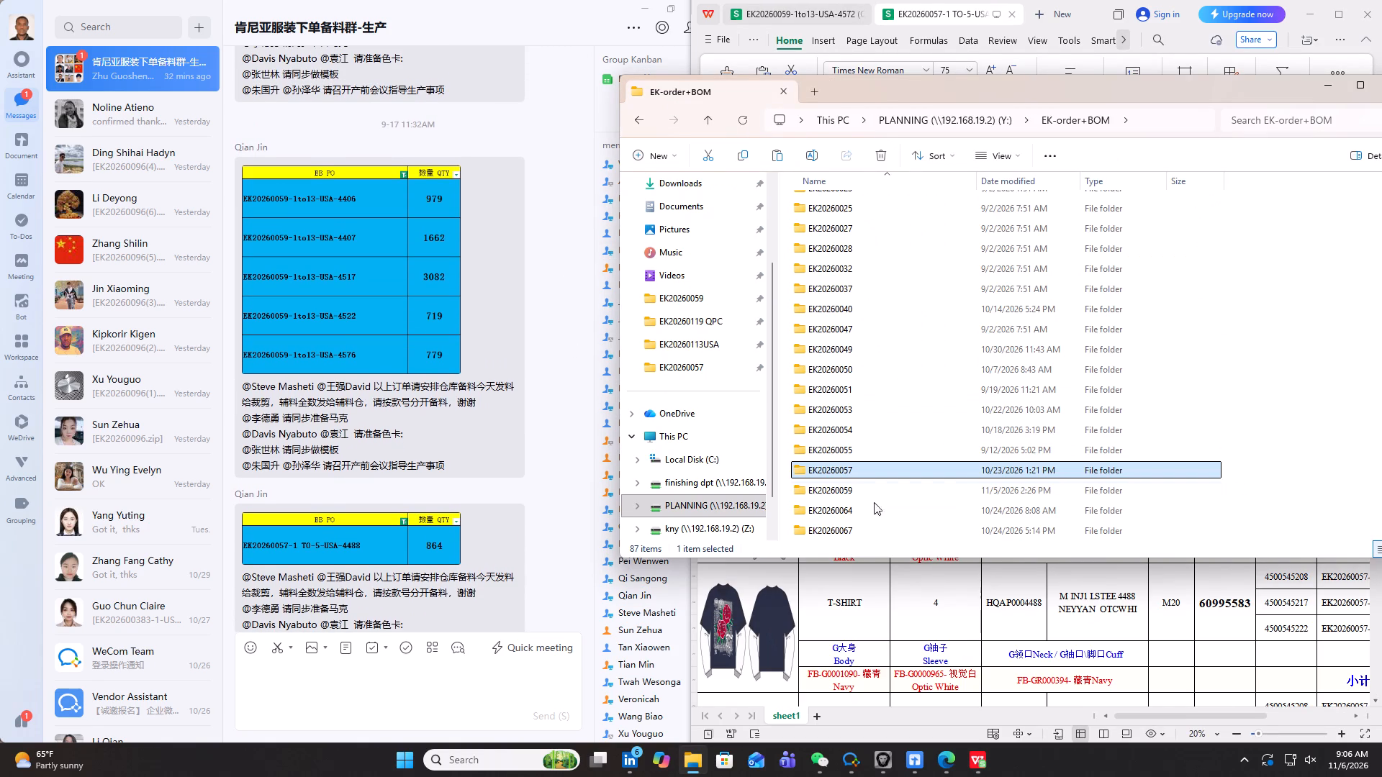
double_click(867, 490)
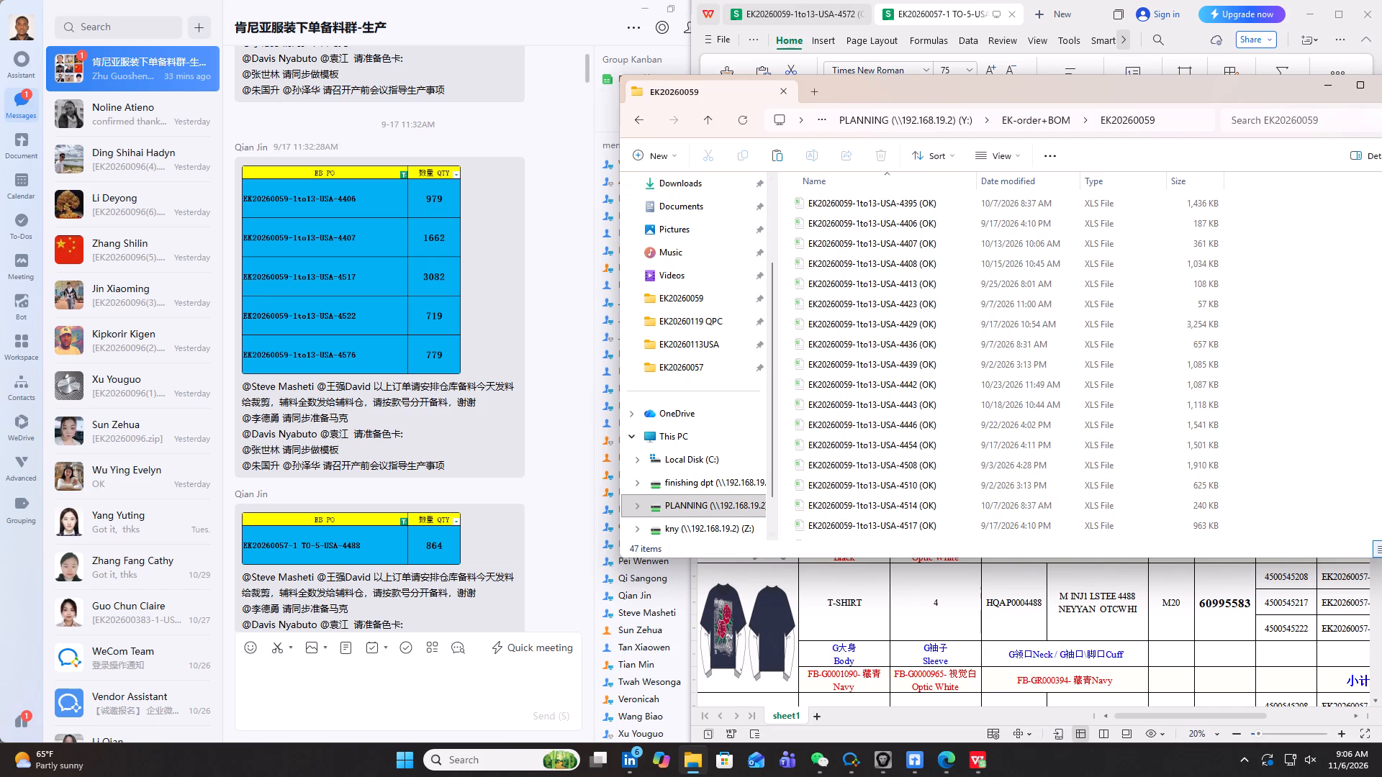
scroll(476, 407, "up", 2)
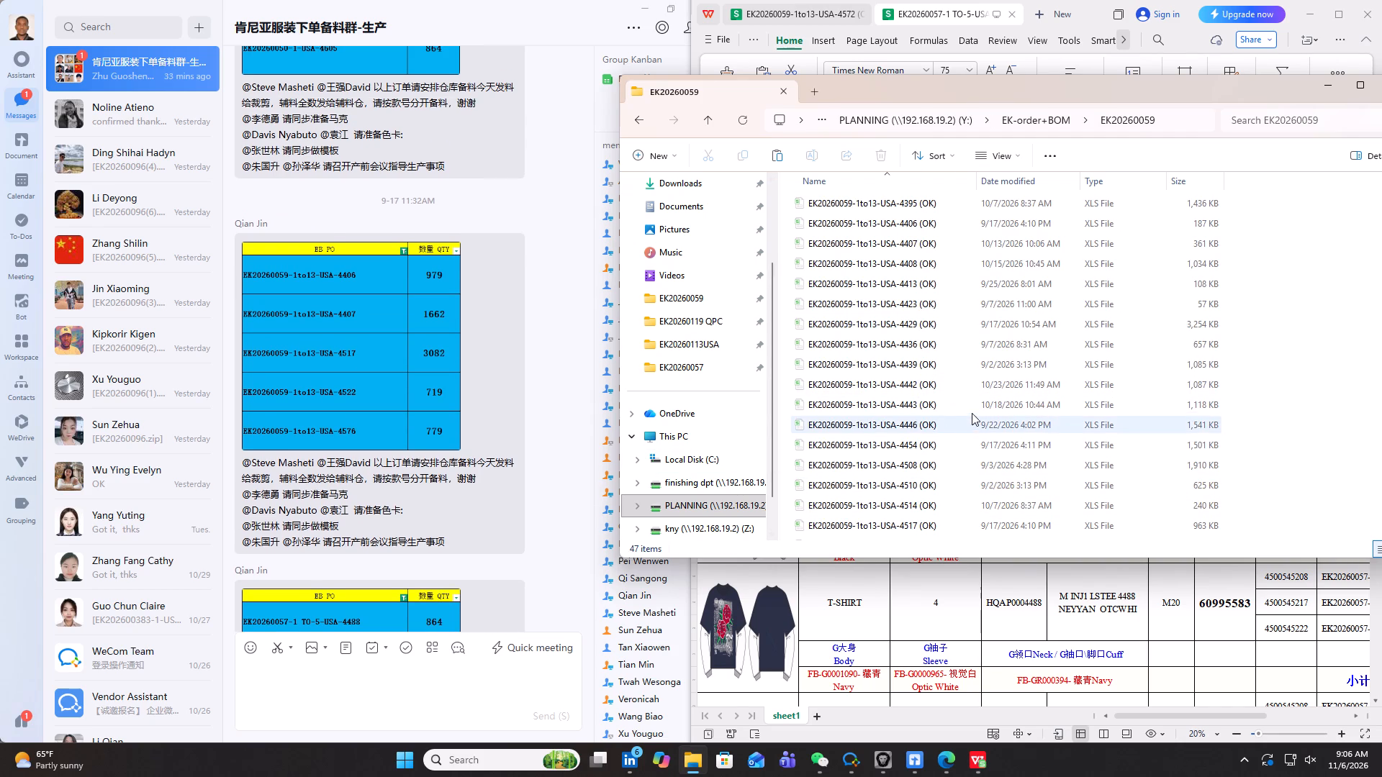
double_click(926, 223)
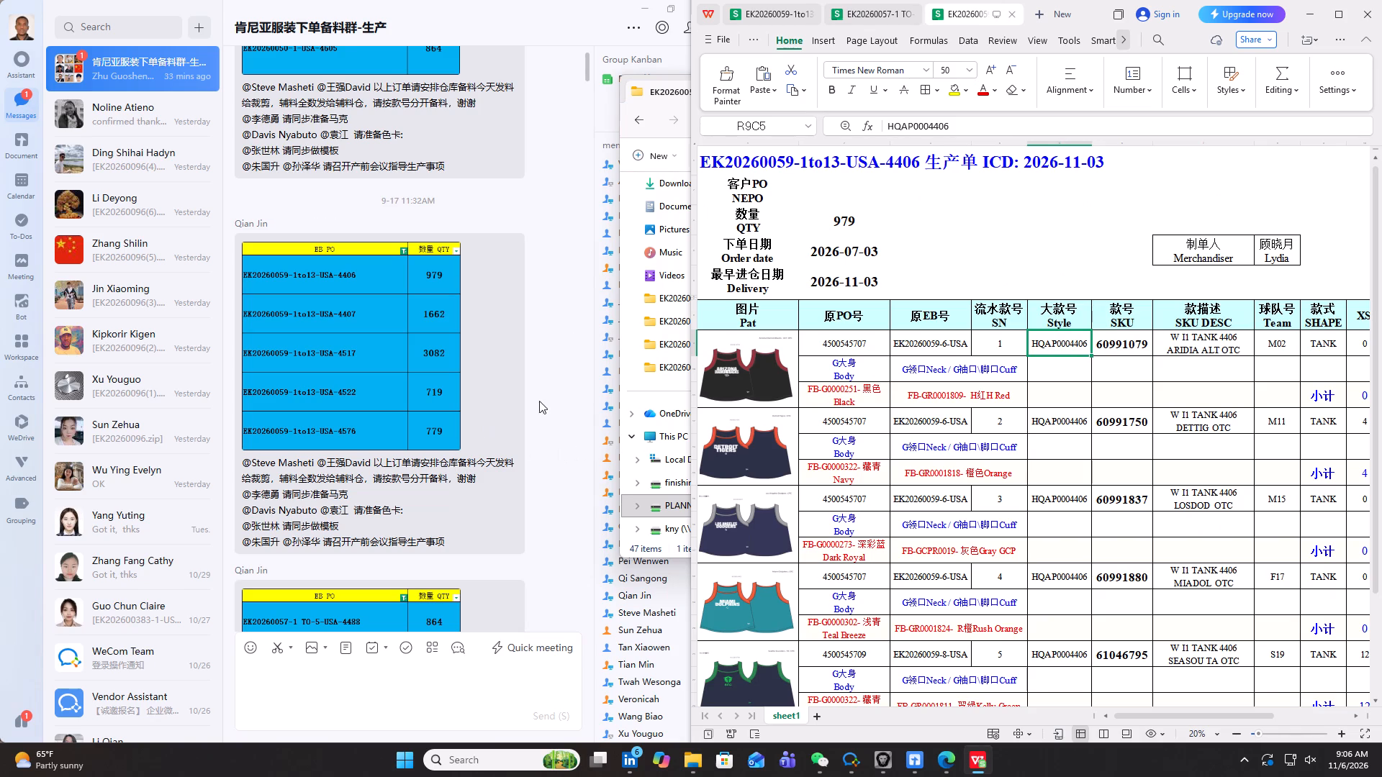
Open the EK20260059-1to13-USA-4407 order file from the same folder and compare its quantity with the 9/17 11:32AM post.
left_click(659, 88)
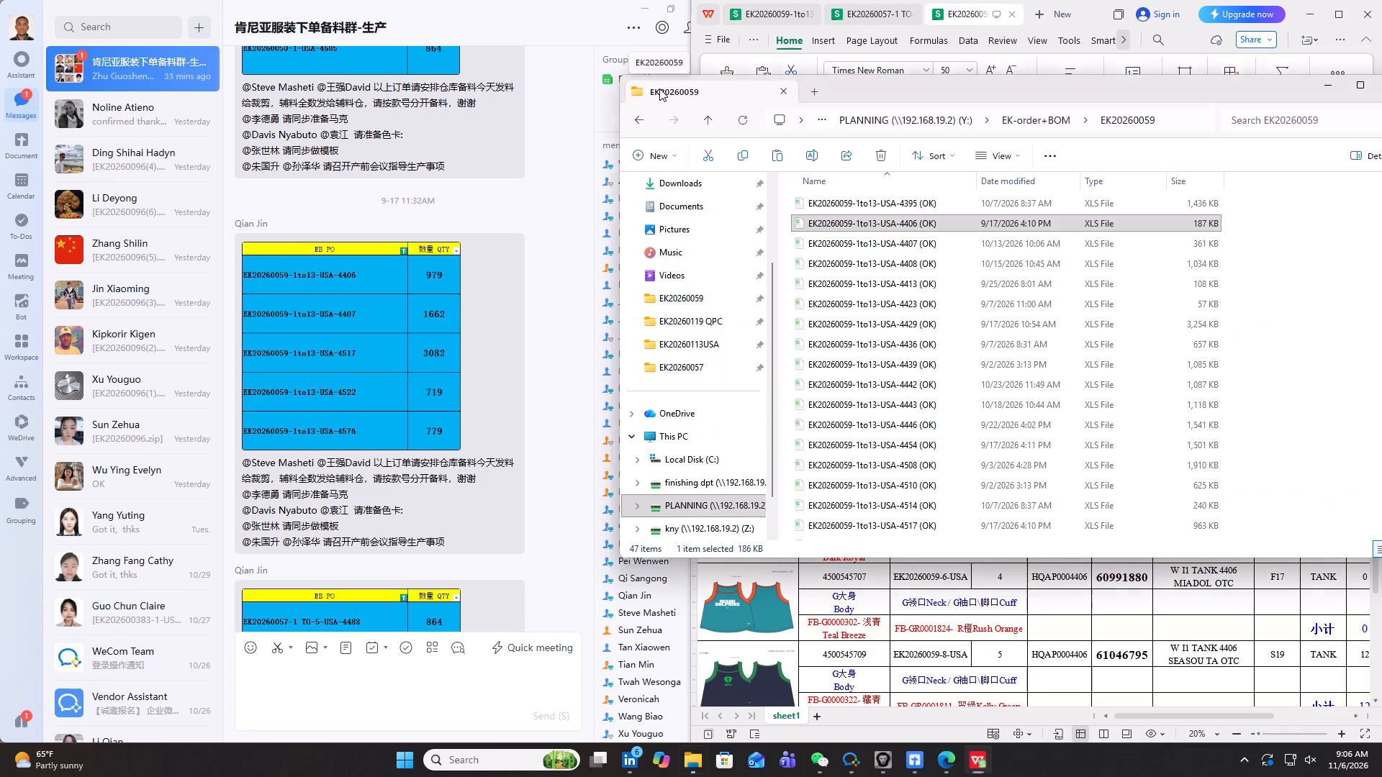
double_click(865, 242)
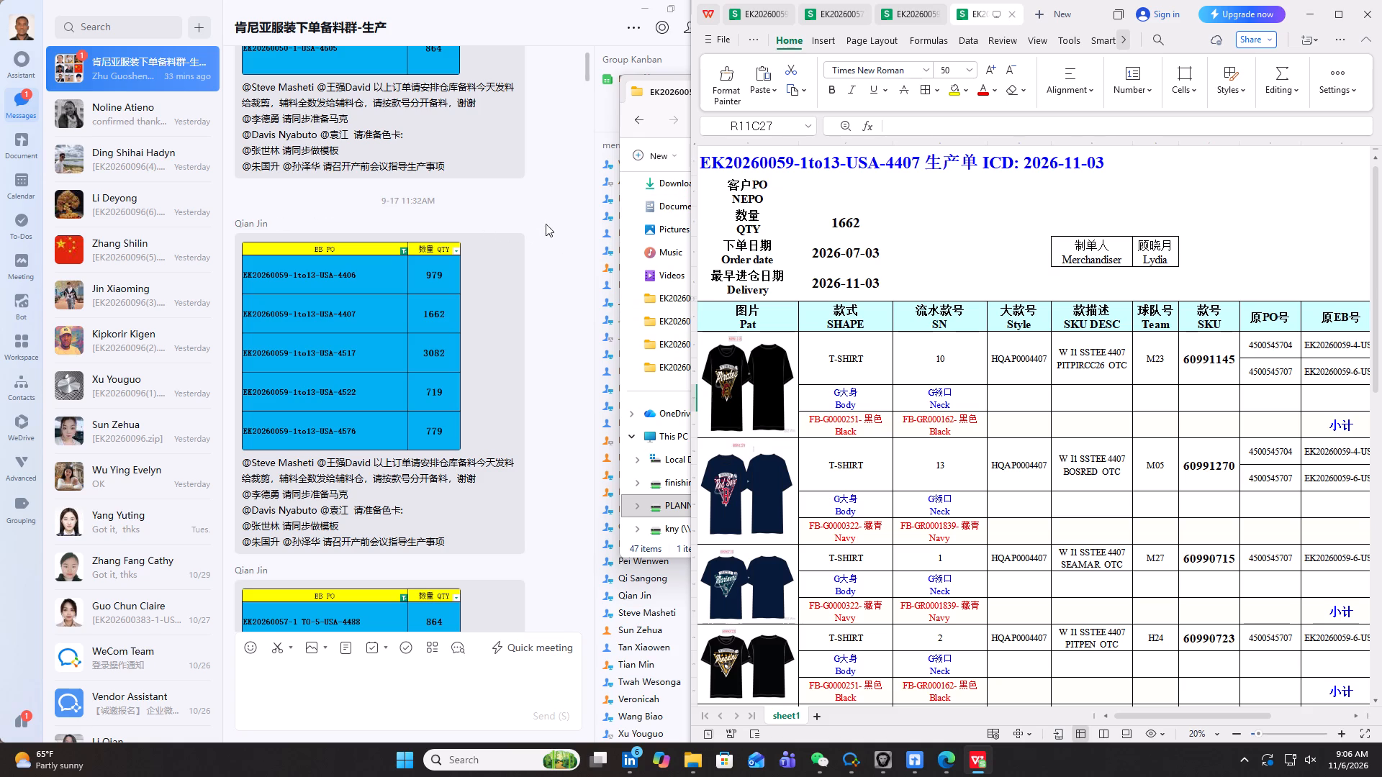
left_click(668, 91)
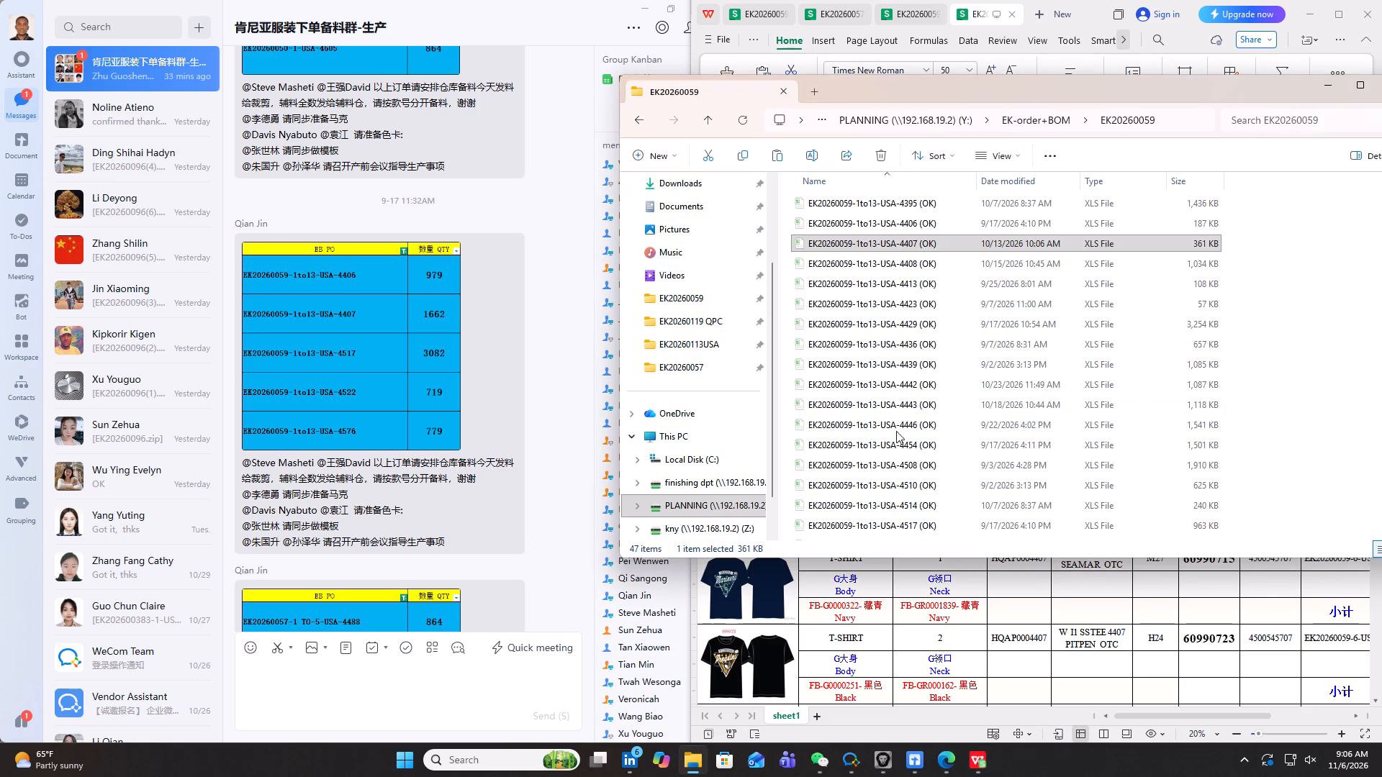
scroll(911, 476, "down", 1)
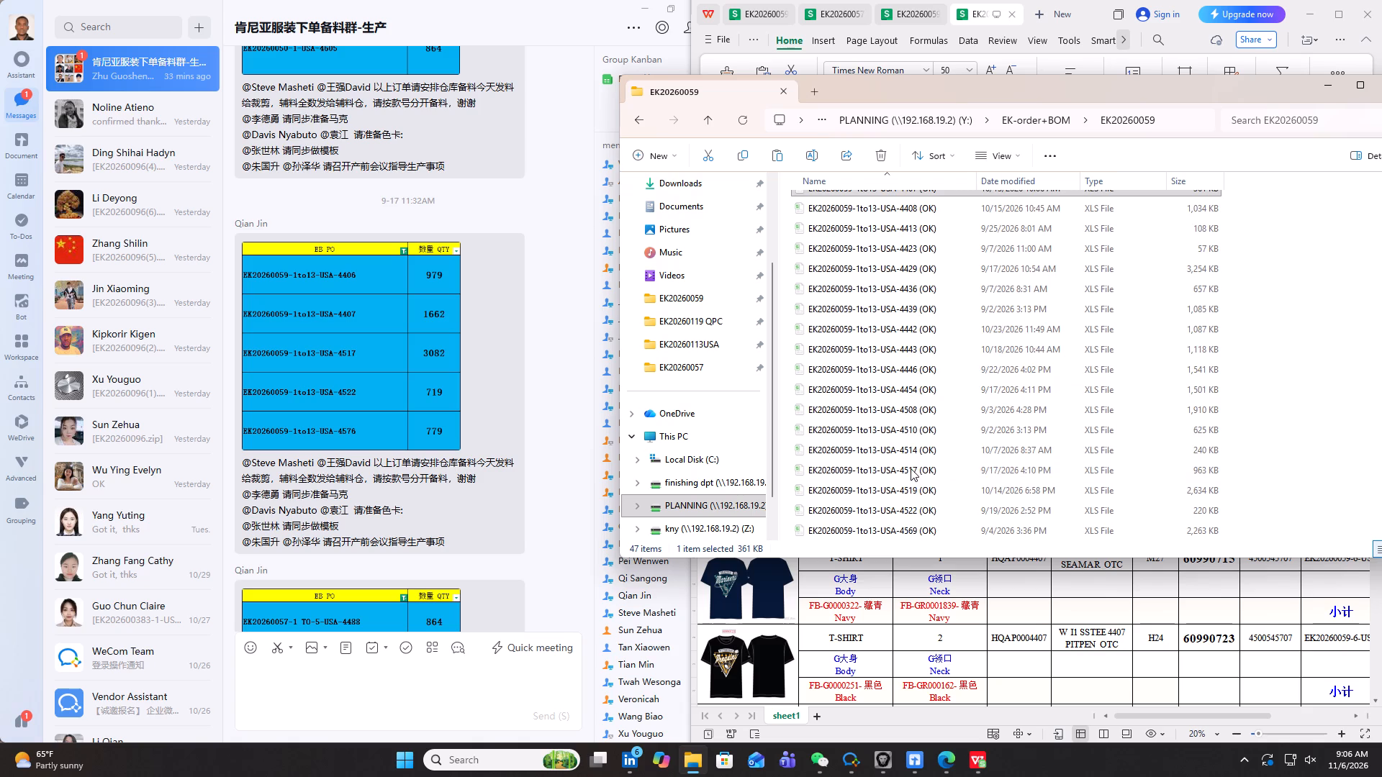
double_click(911, 468)
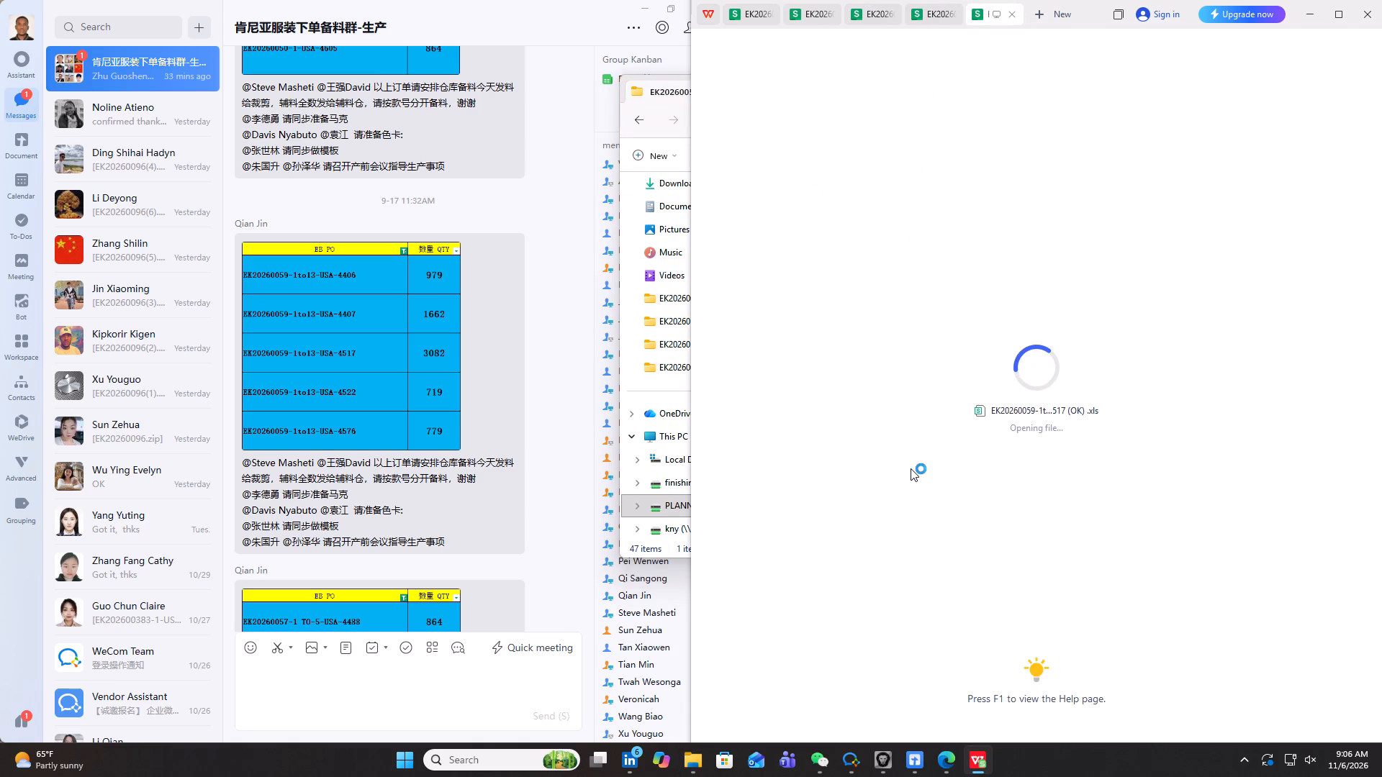
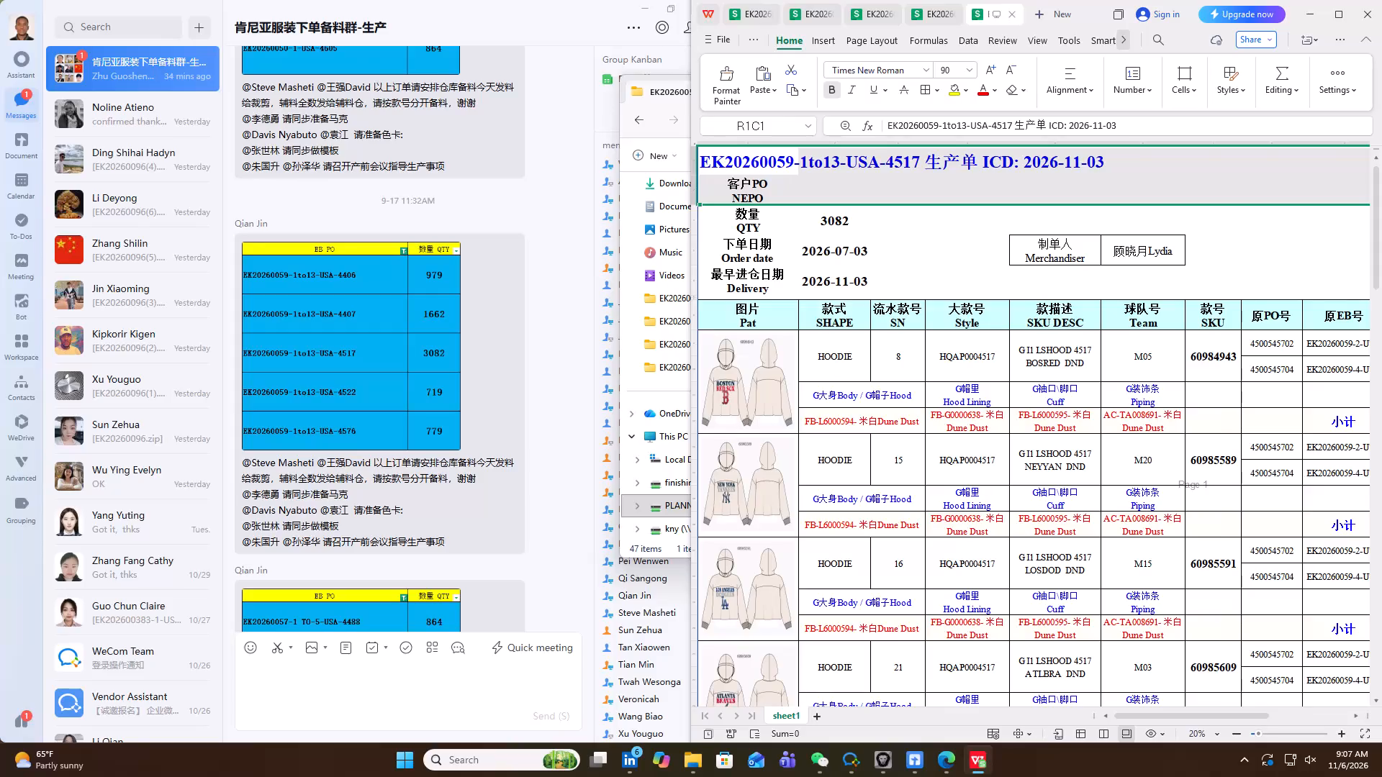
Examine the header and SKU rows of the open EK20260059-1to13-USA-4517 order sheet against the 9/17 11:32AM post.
scroll(931, 423, "down", 13)
scroll(936, 384, "up", 3)
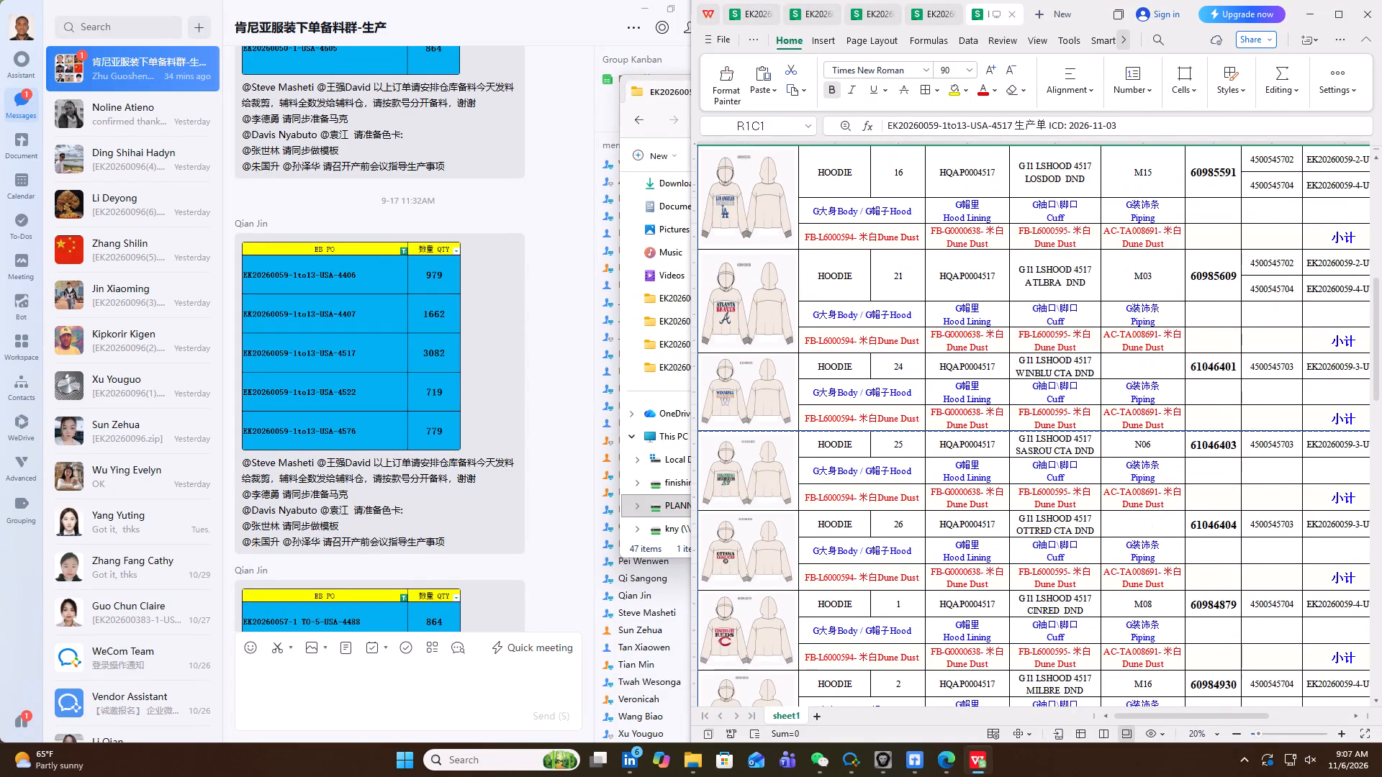
scroll(938, 366, "up", 2)
left_click(1077, 730)
scroll(941, 416, "up", 7)
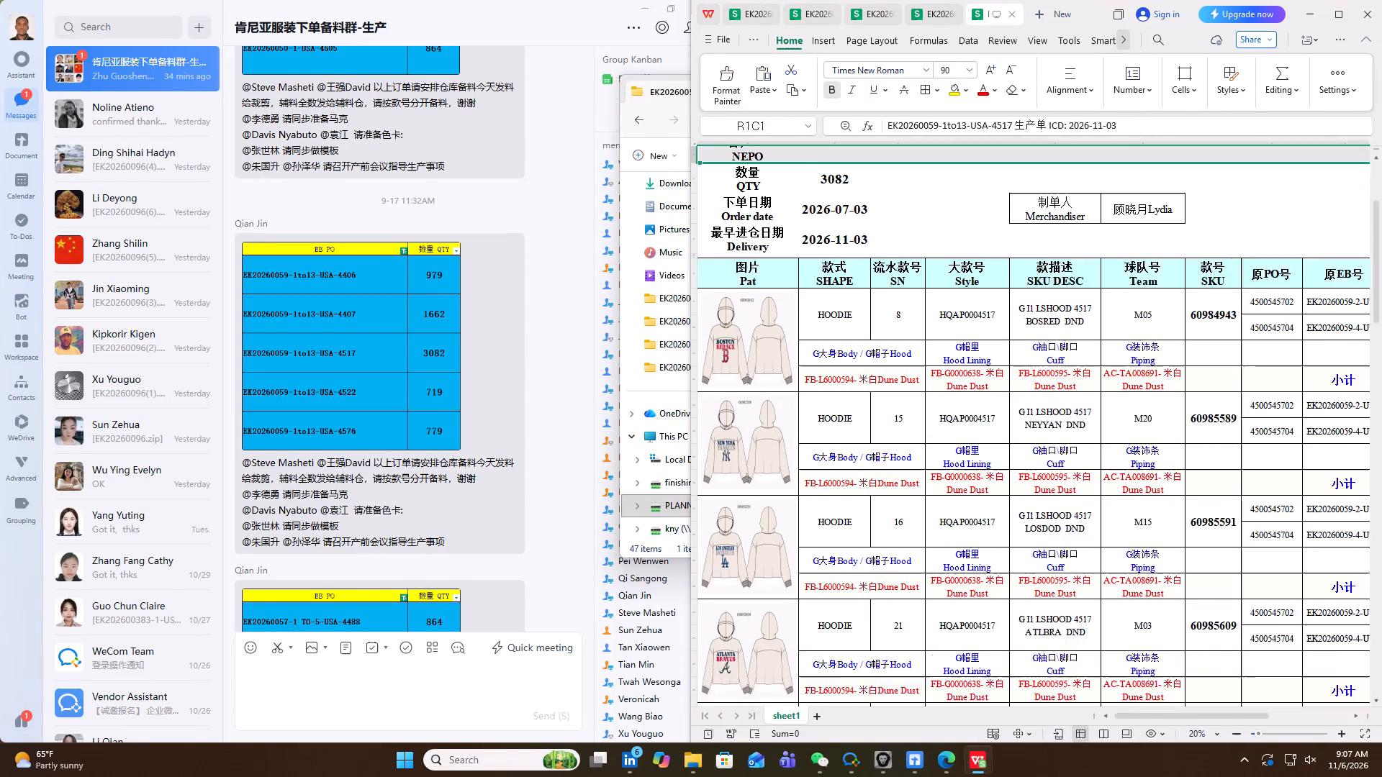
scroll(936, 407, "up", 9)
left_click(923, 253)
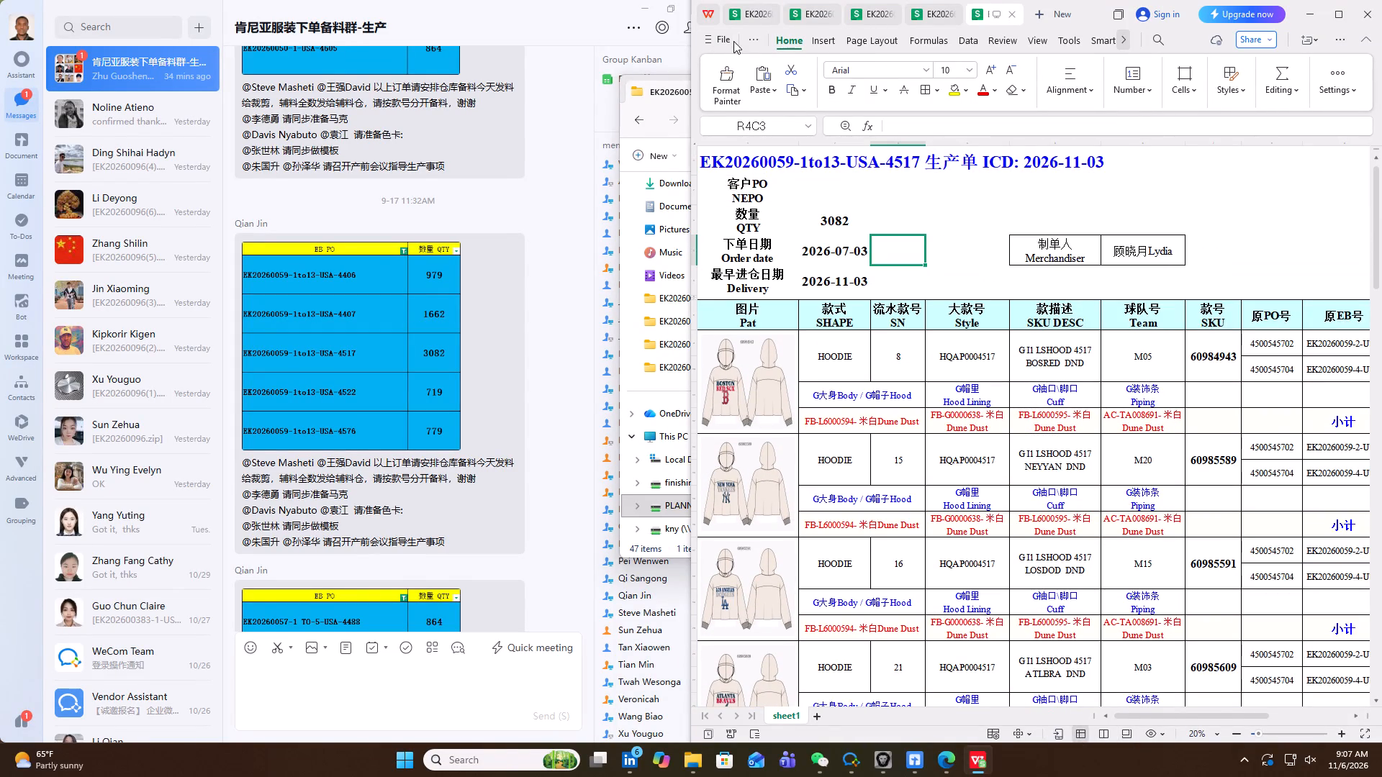
left_click(748, 40)
left_click(752, 62)
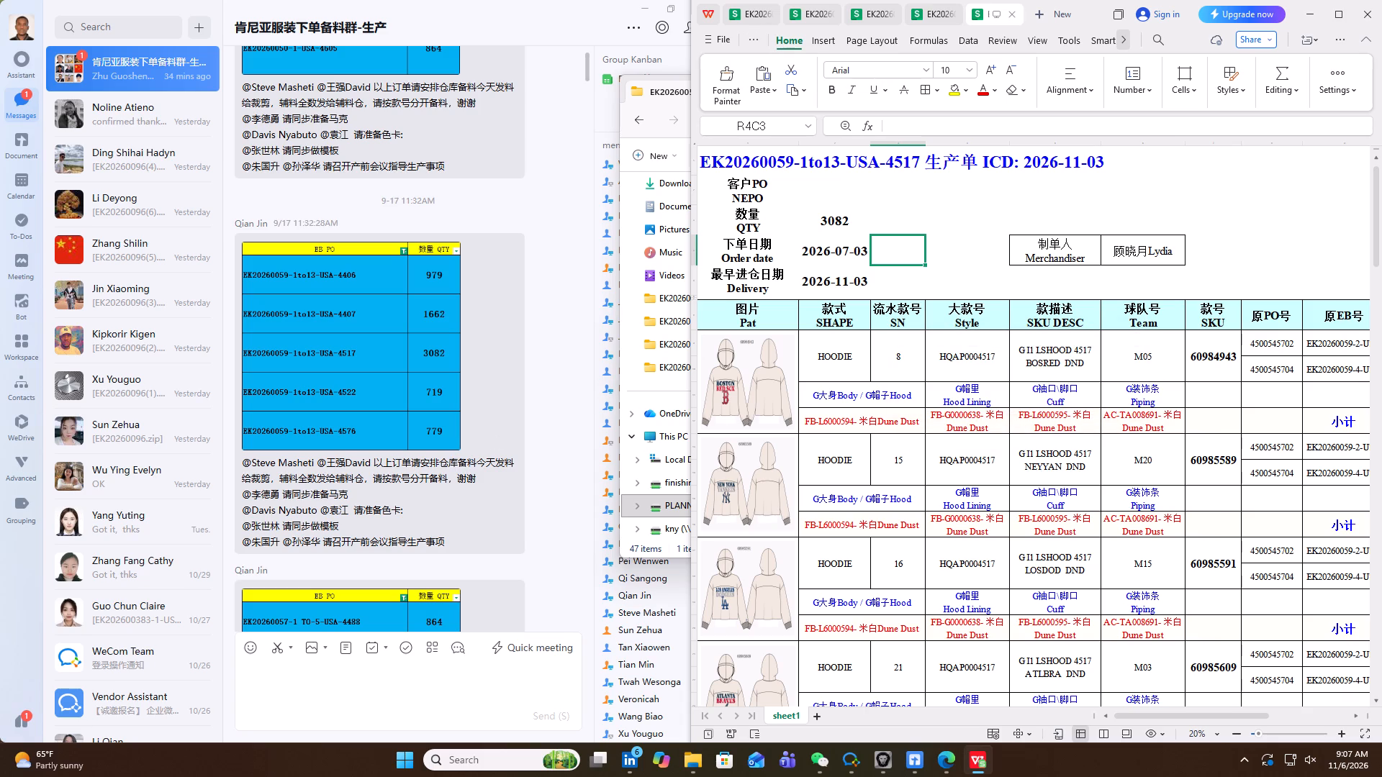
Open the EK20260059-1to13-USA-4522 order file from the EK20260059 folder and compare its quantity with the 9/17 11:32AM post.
left_click(697, 759)
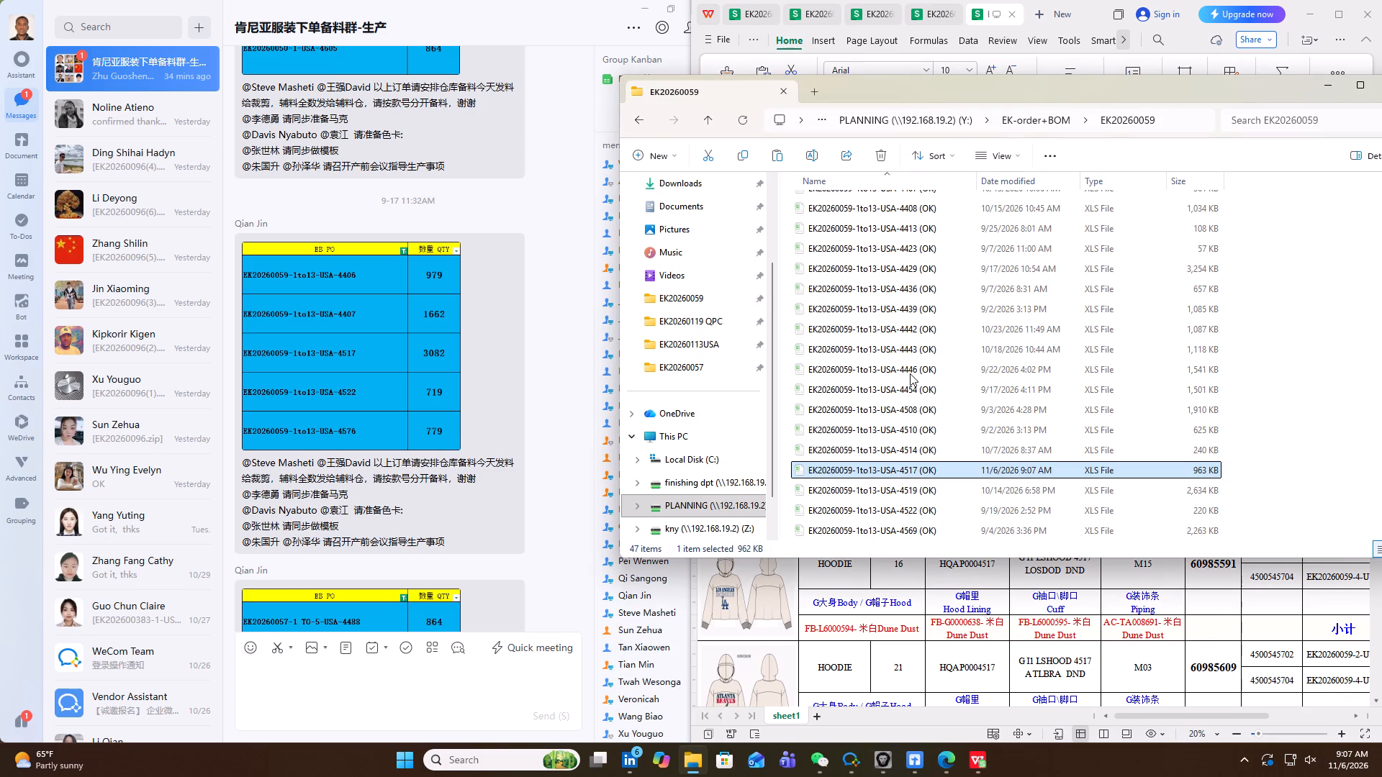
scroll(912, 325, "down", 1)
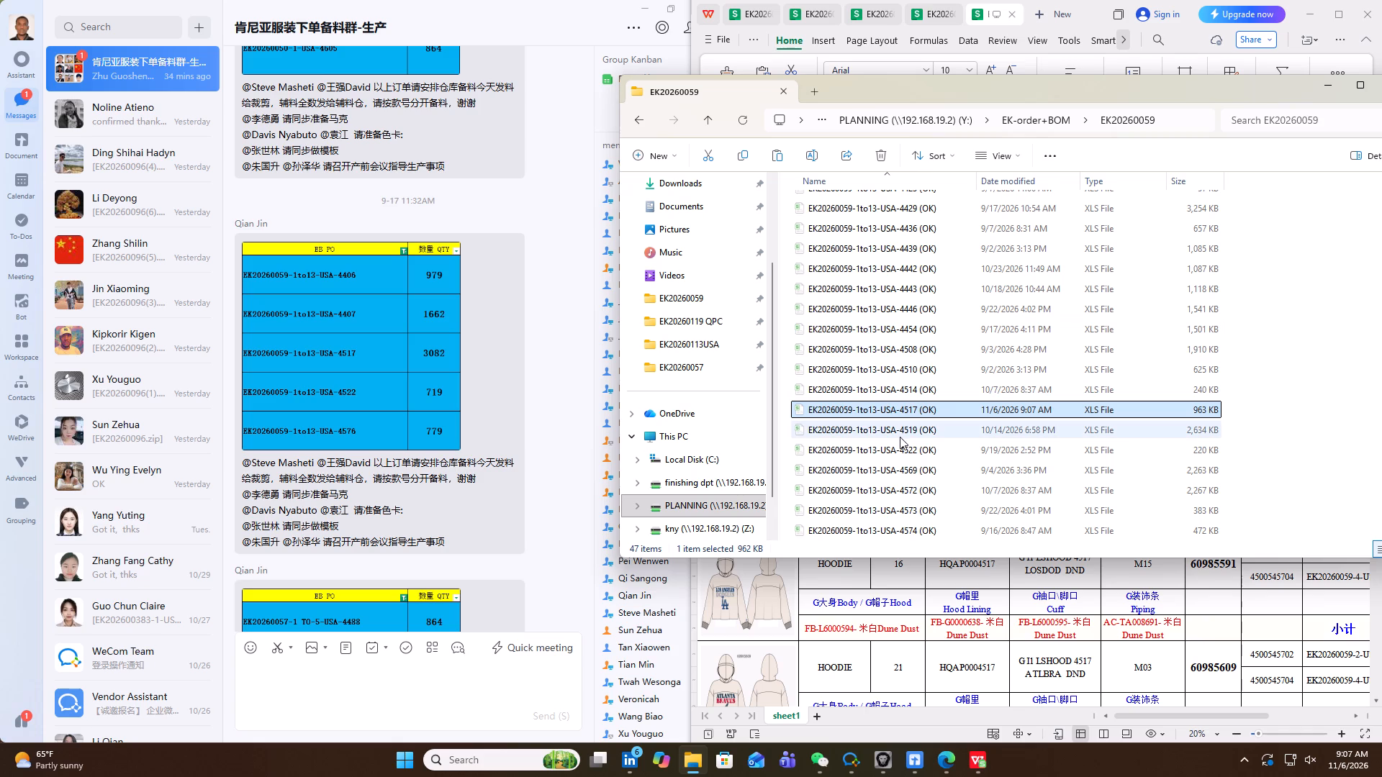
double_click(901, 447)
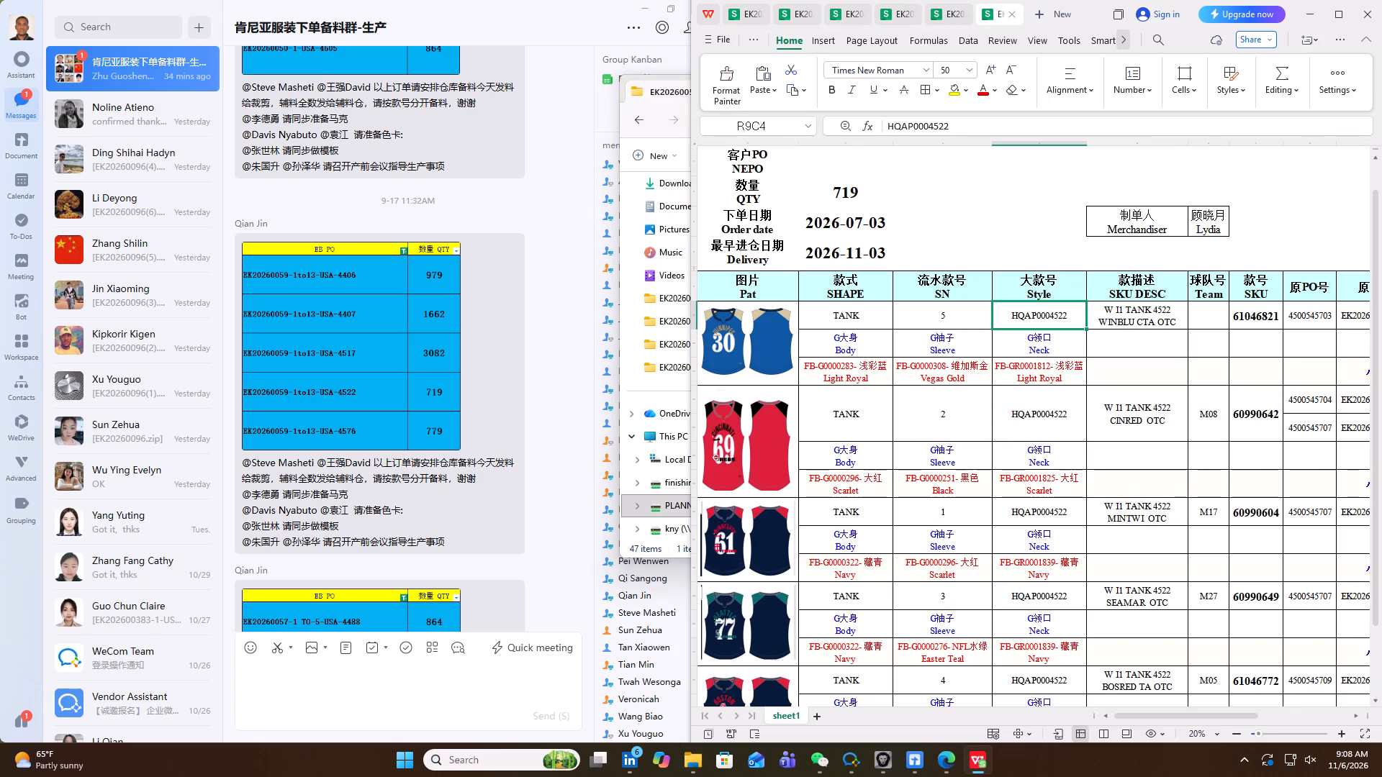
scroll(1001, 463, "up", 3)
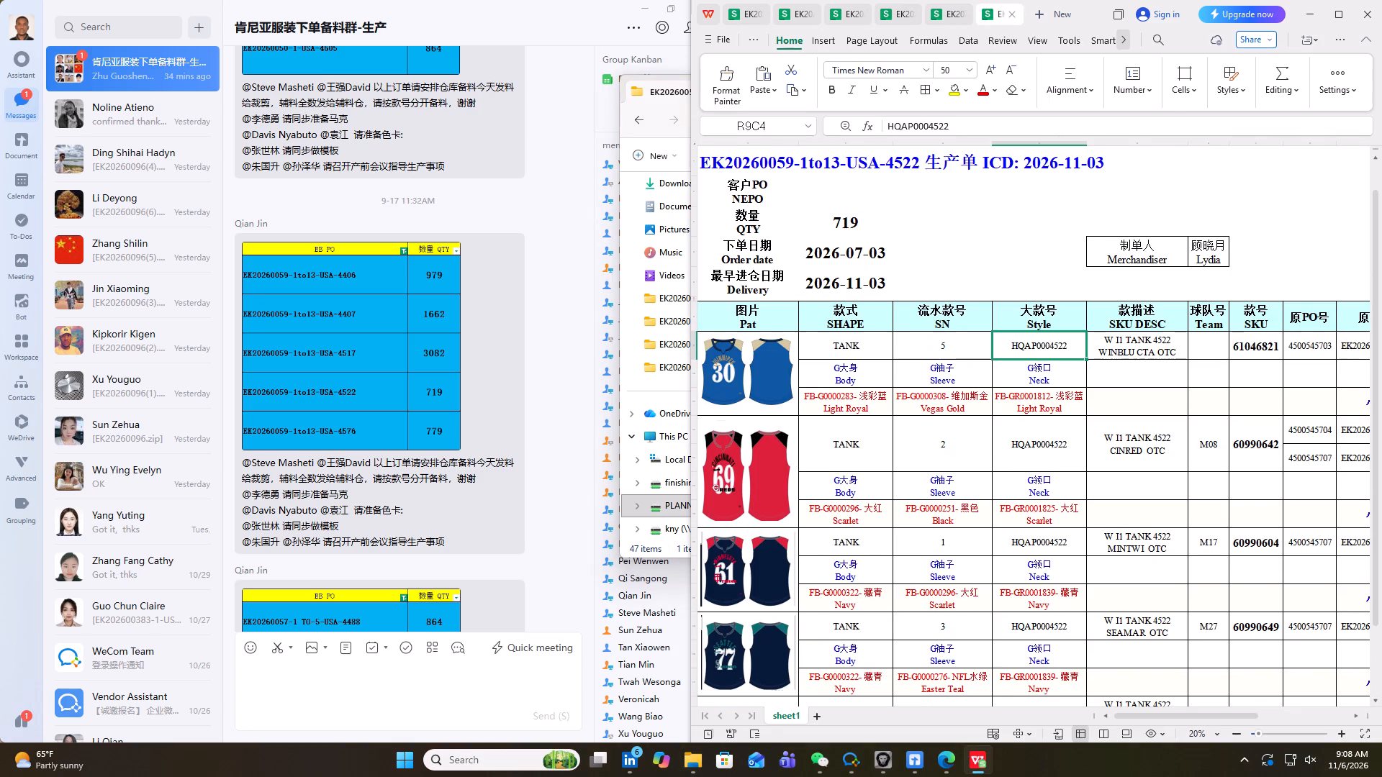
left_click(662, 92)
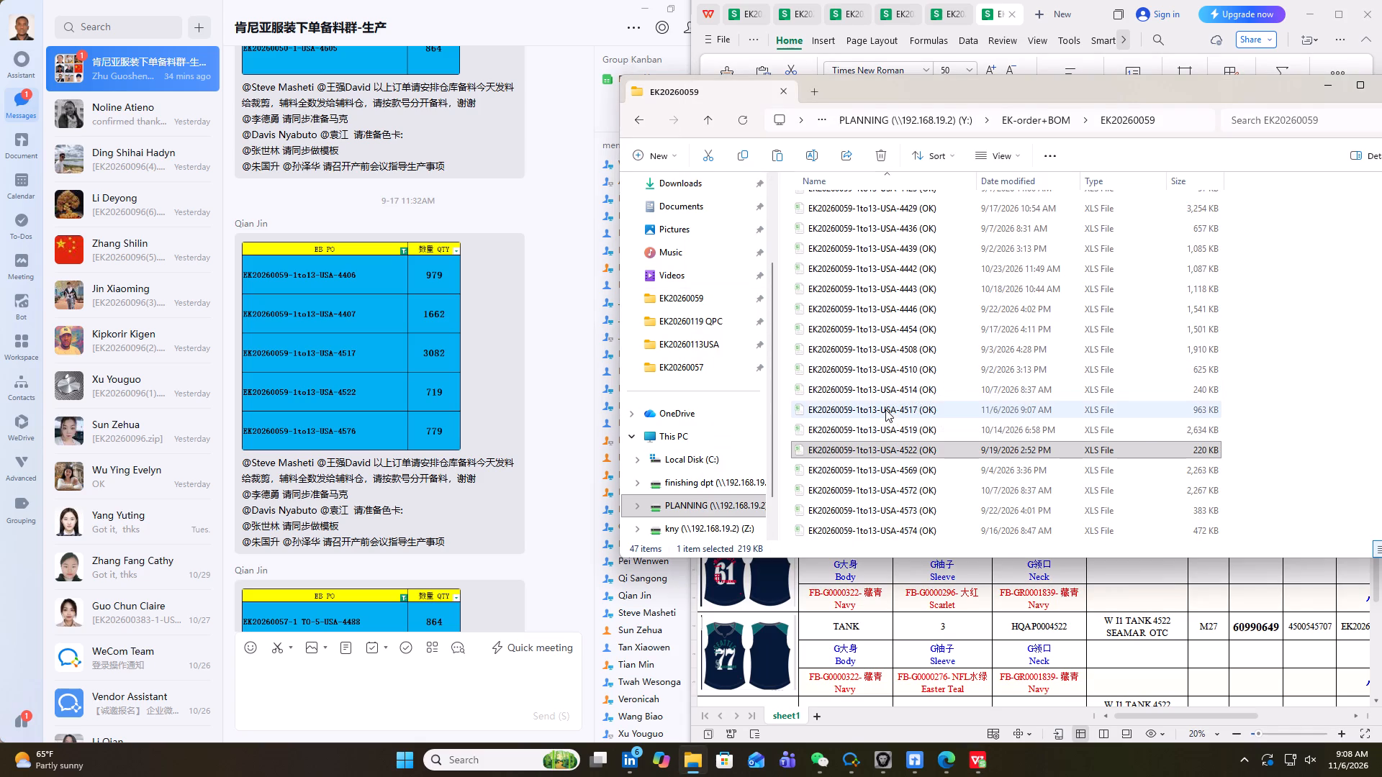
scroll(885, 409, "down", 1)
double_click(913, 507)
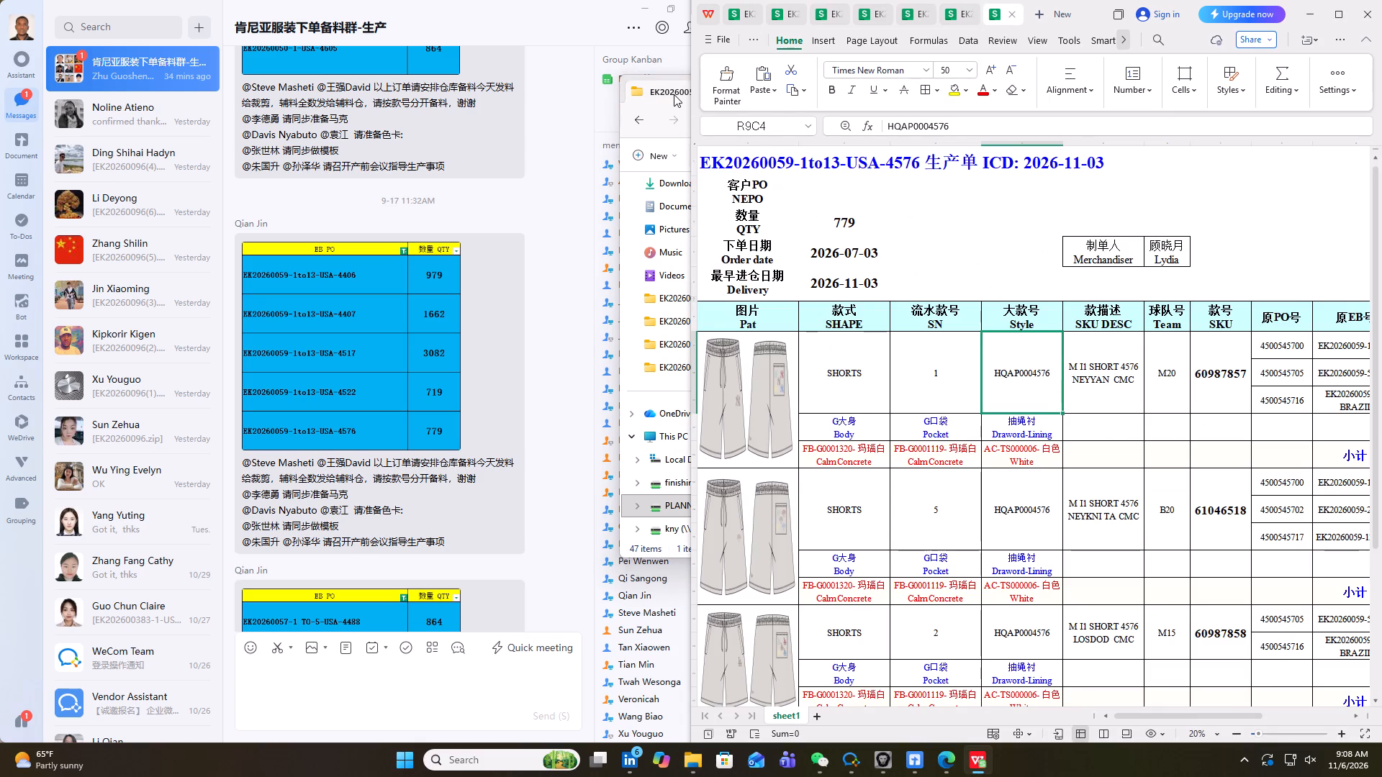
left_click(674, 94)
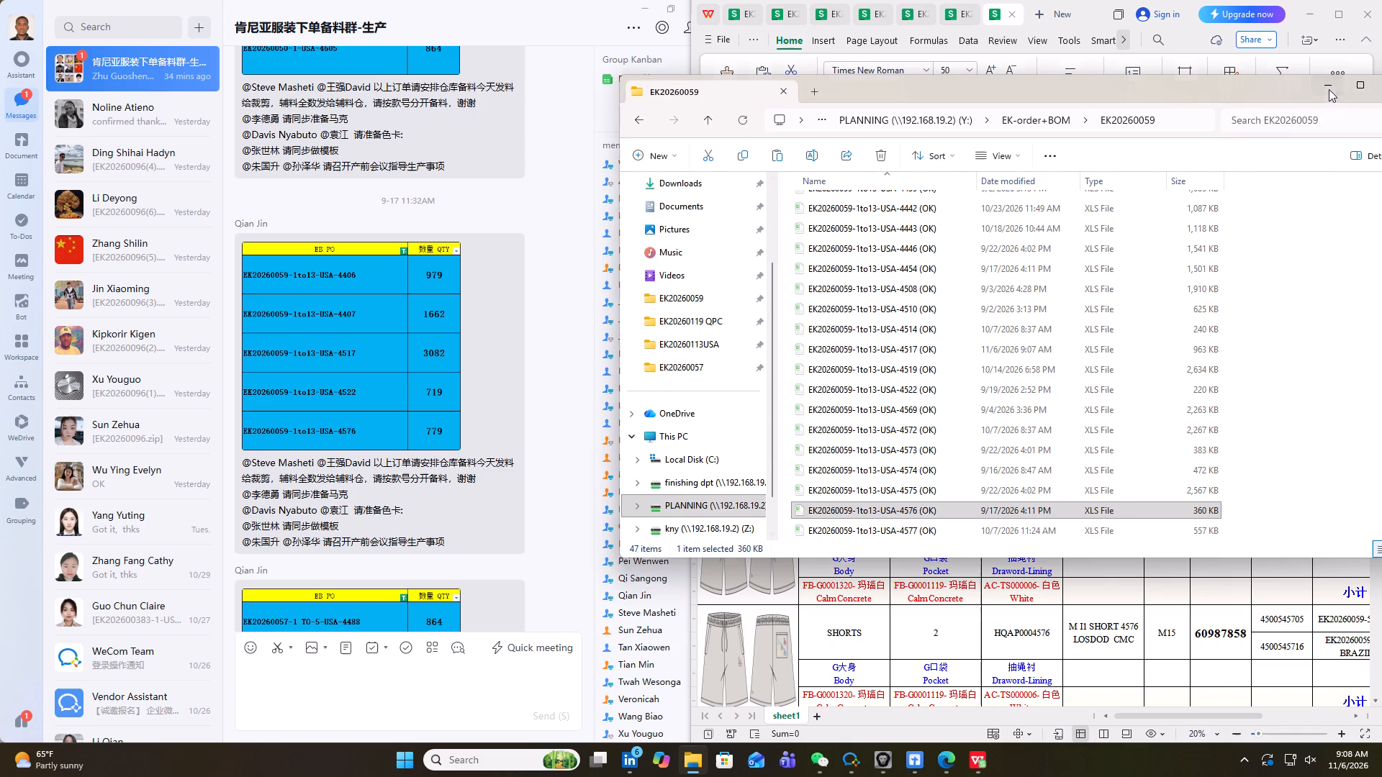
left_click(1328, 89)
Examine the 4576 order sheet's SKU rows, size breakdown columns and production list send date.
scroll(985, 420, "down", 1)
scroll(985, 418, "up", 3)
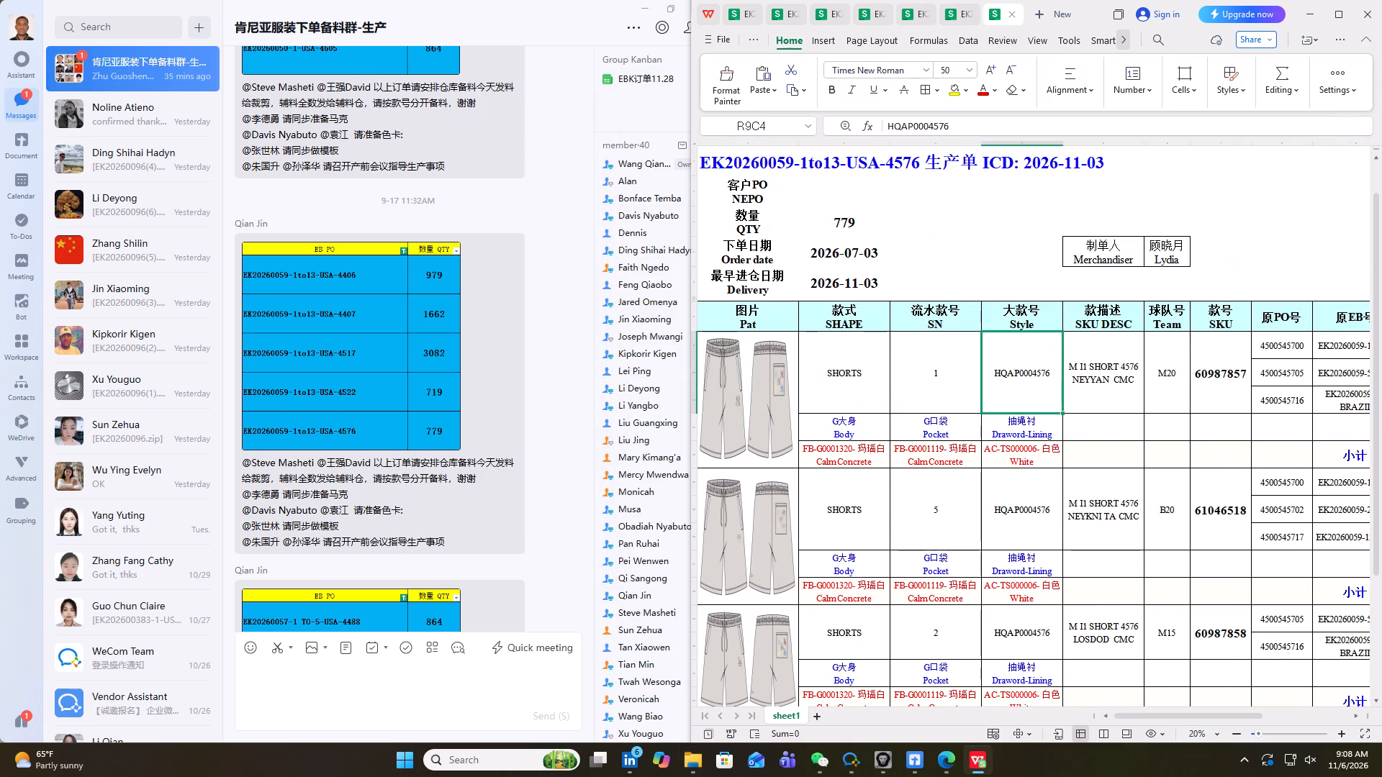
scroll(996, 413, "down", 6)
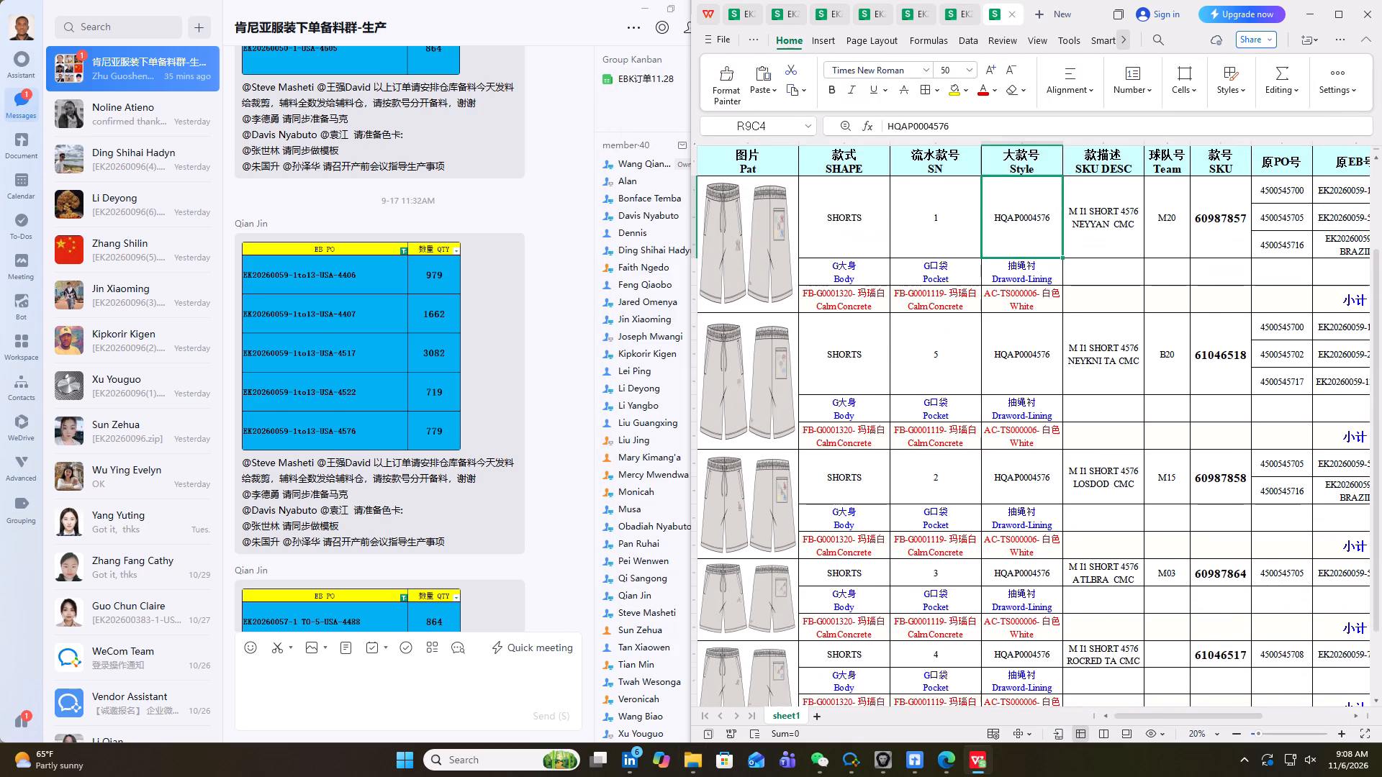
scroll(1000, 407, "down", 4)
scroll(1000, 407, "up", 12)
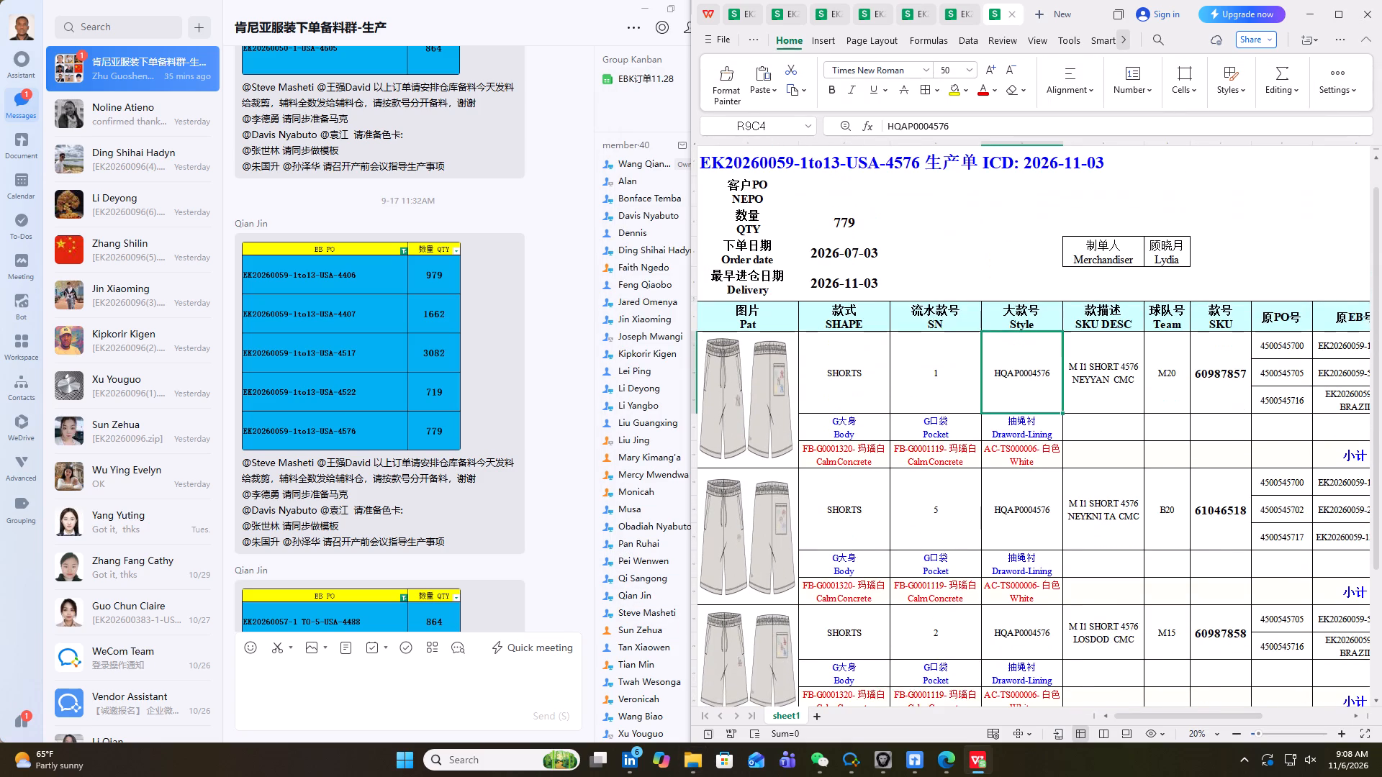
scroll(1001, 406, "up", 9)
triple_click(1357, 712)
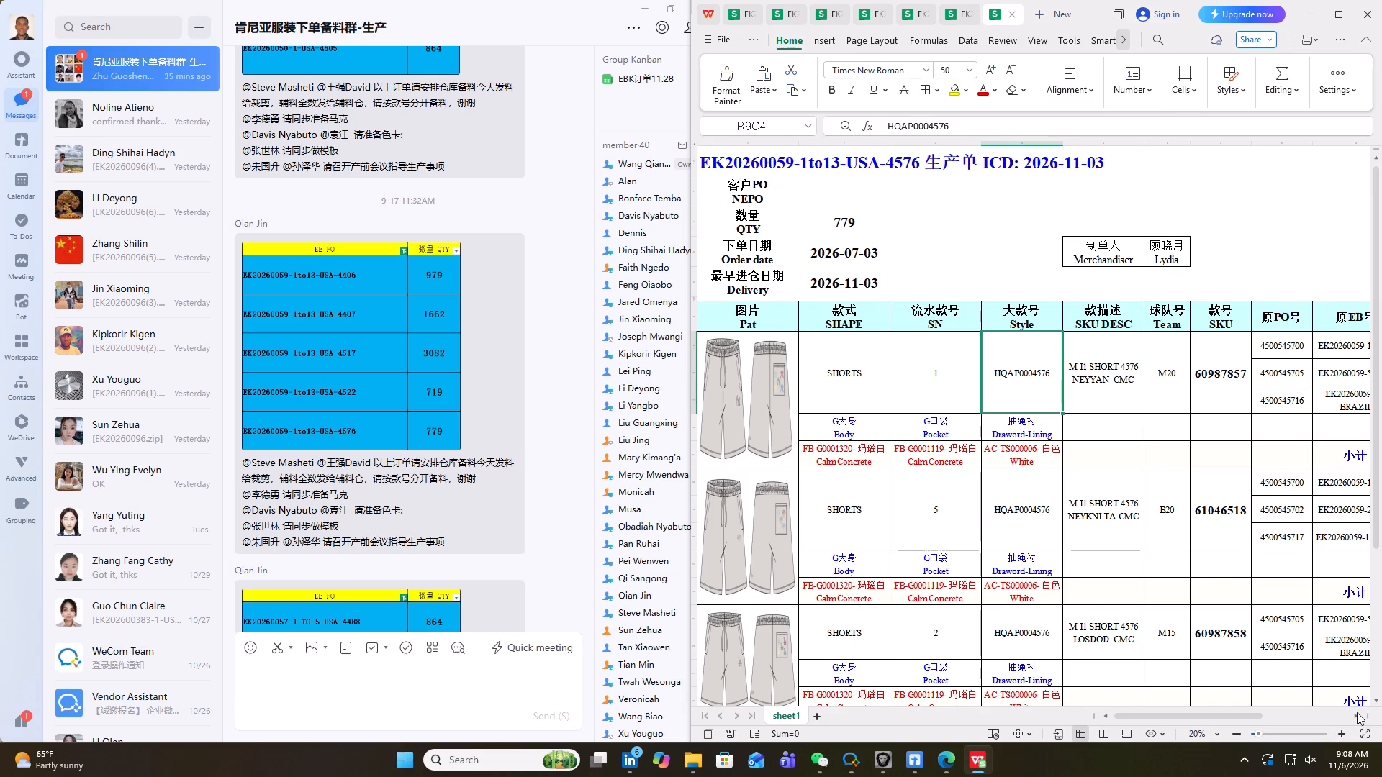
double_click(1357, 712)
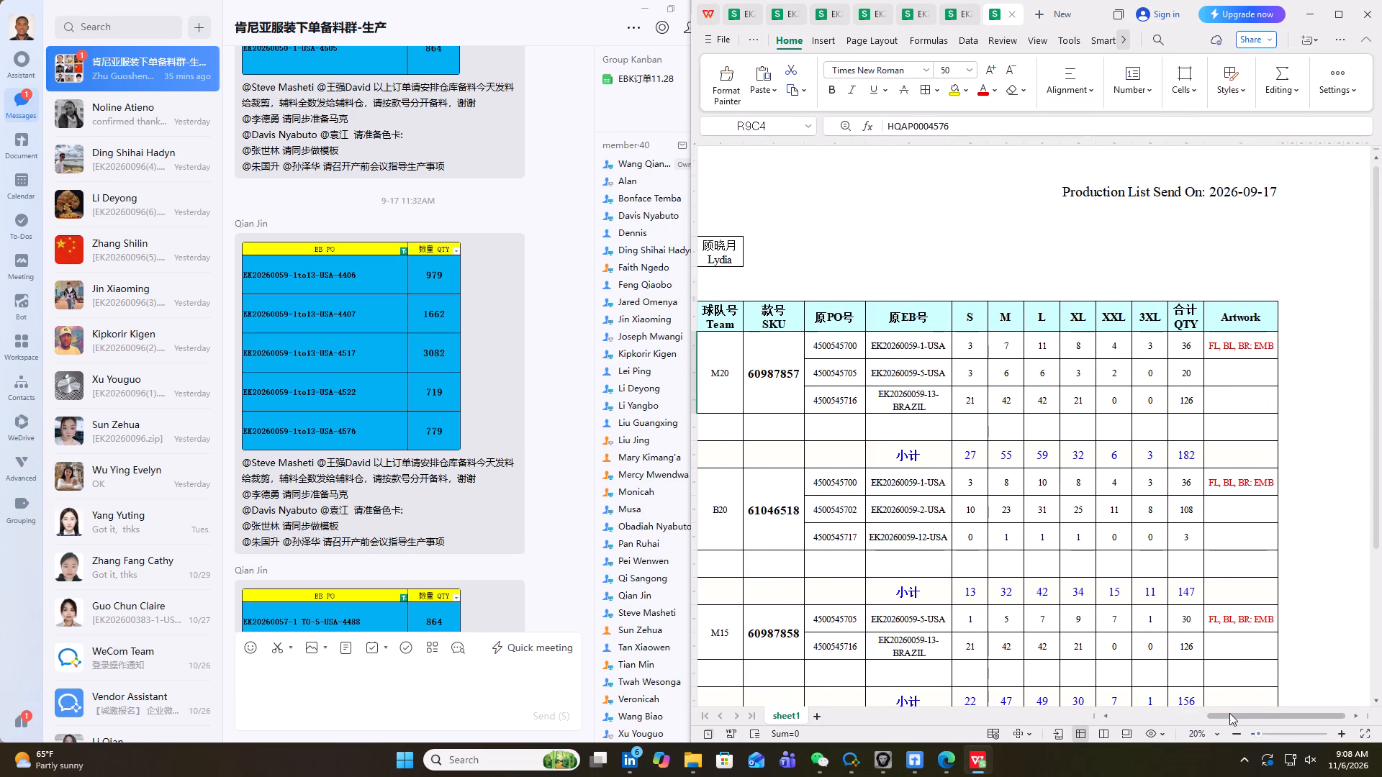
left_click_drag(1229, 714, 947, 654)
scroll(826, 504, "up", 3)
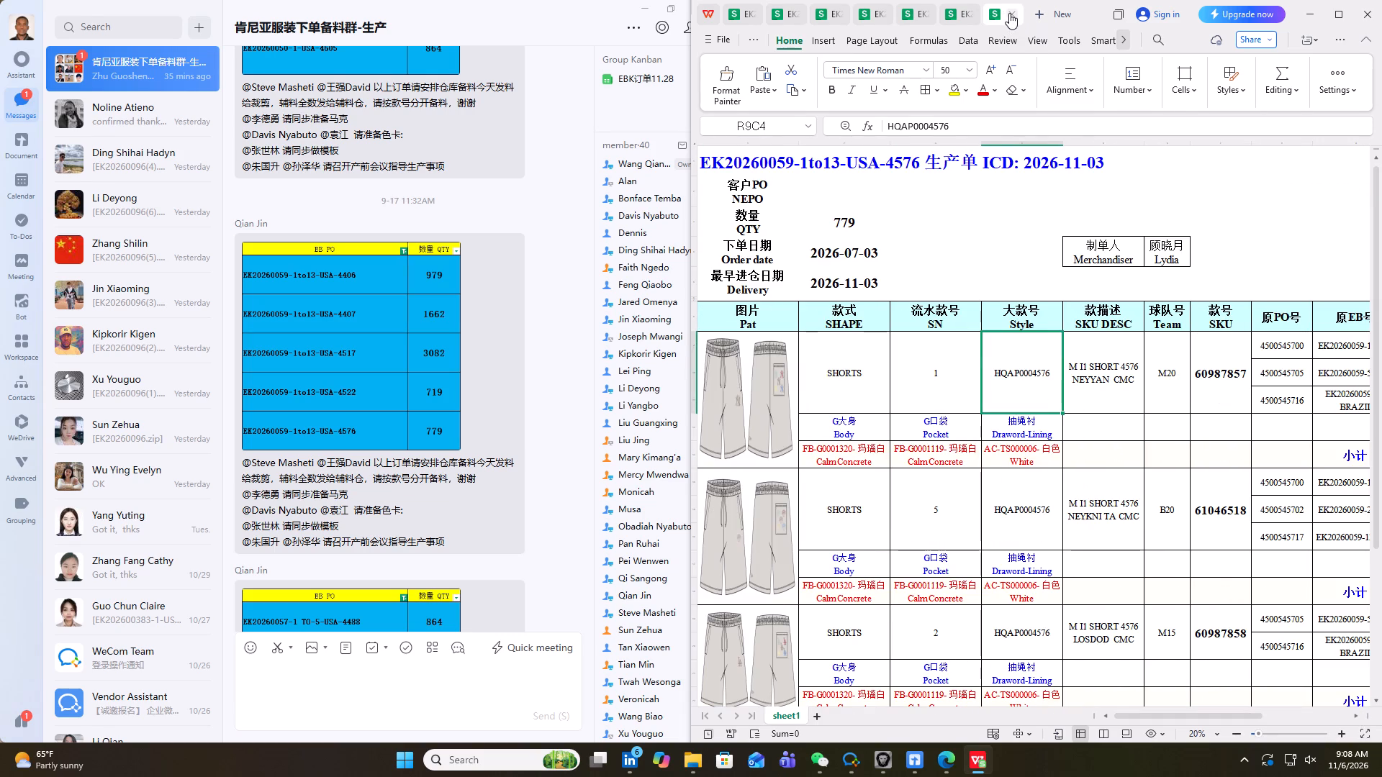
left_click(1008, 13)
left_click(1008, 13)
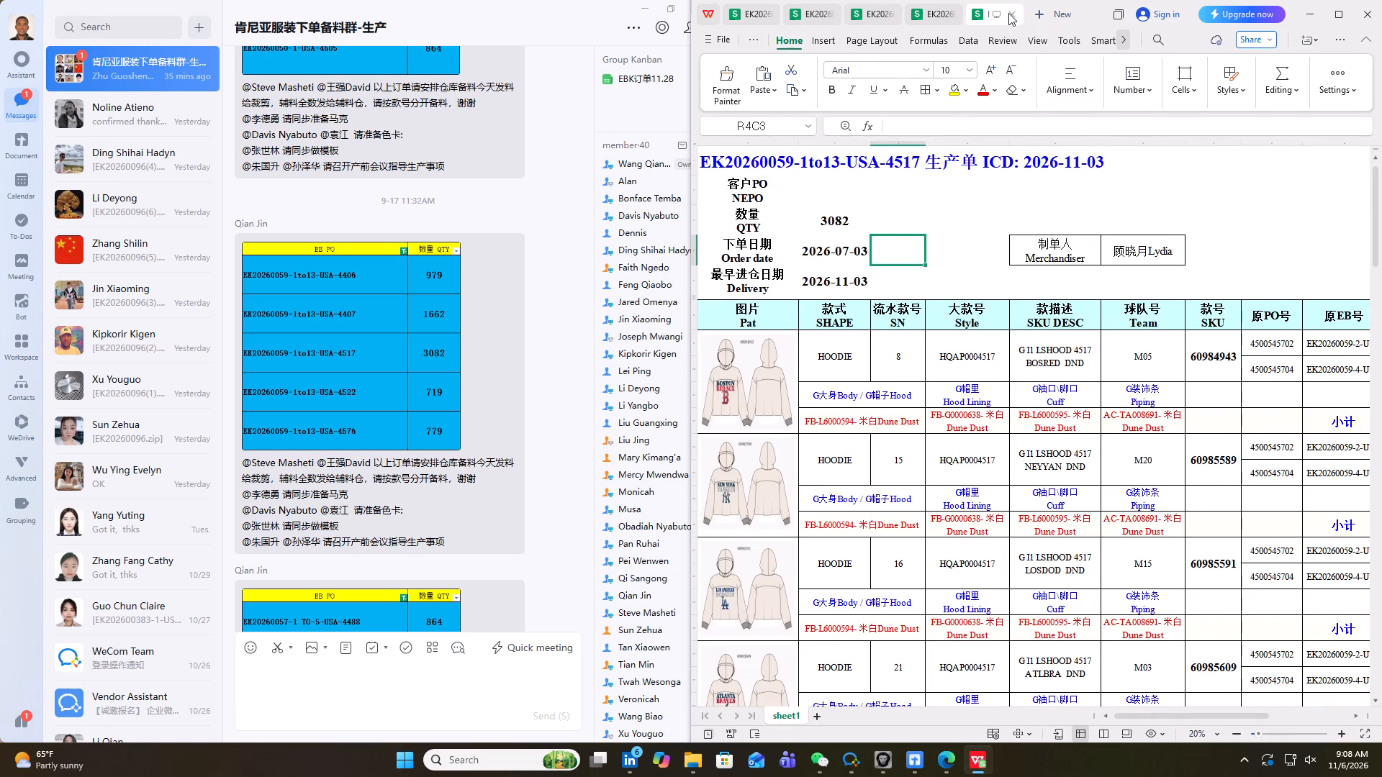
left_click(1008, 13)
left_click(1008, 13)
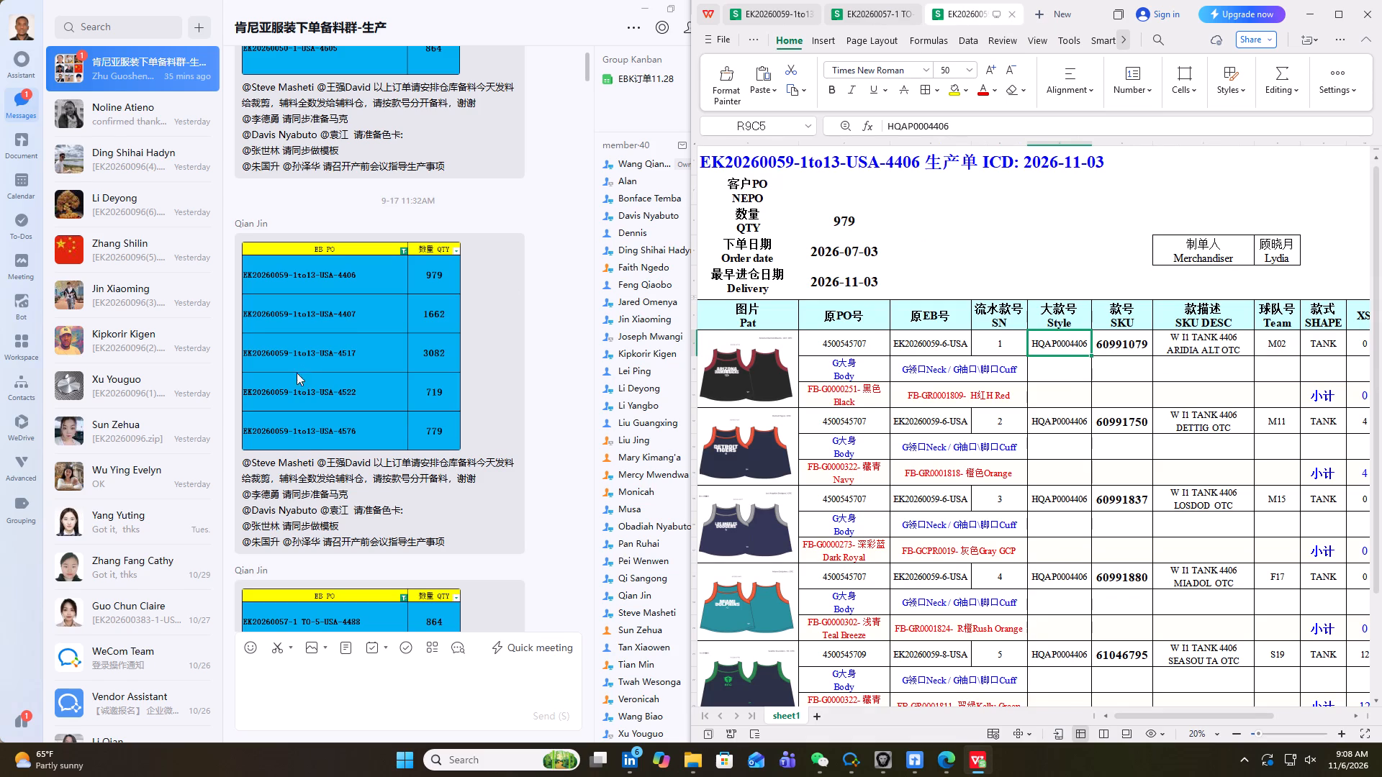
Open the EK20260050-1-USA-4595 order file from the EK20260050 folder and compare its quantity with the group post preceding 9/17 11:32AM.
scroll(366, 337, "up", 6)
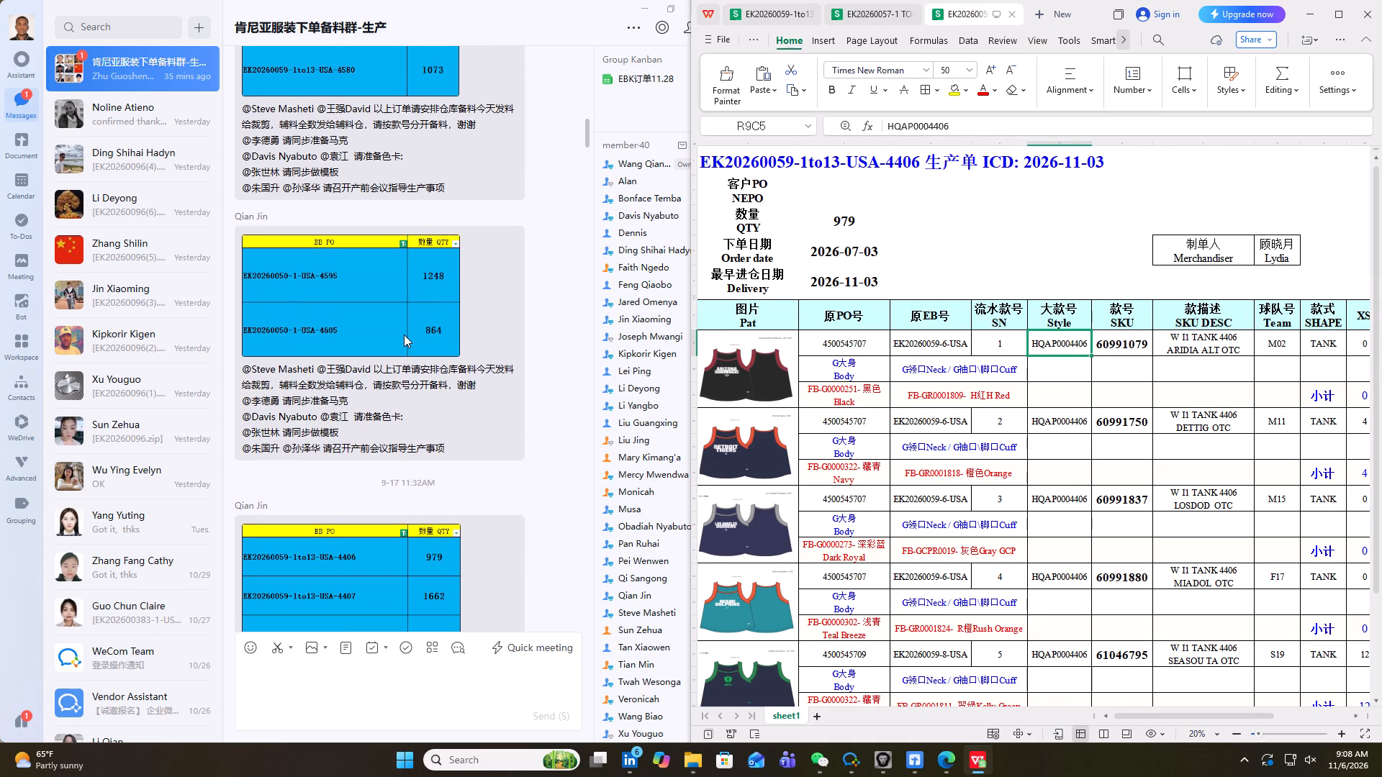
scroll(404, 335, "up", 3)
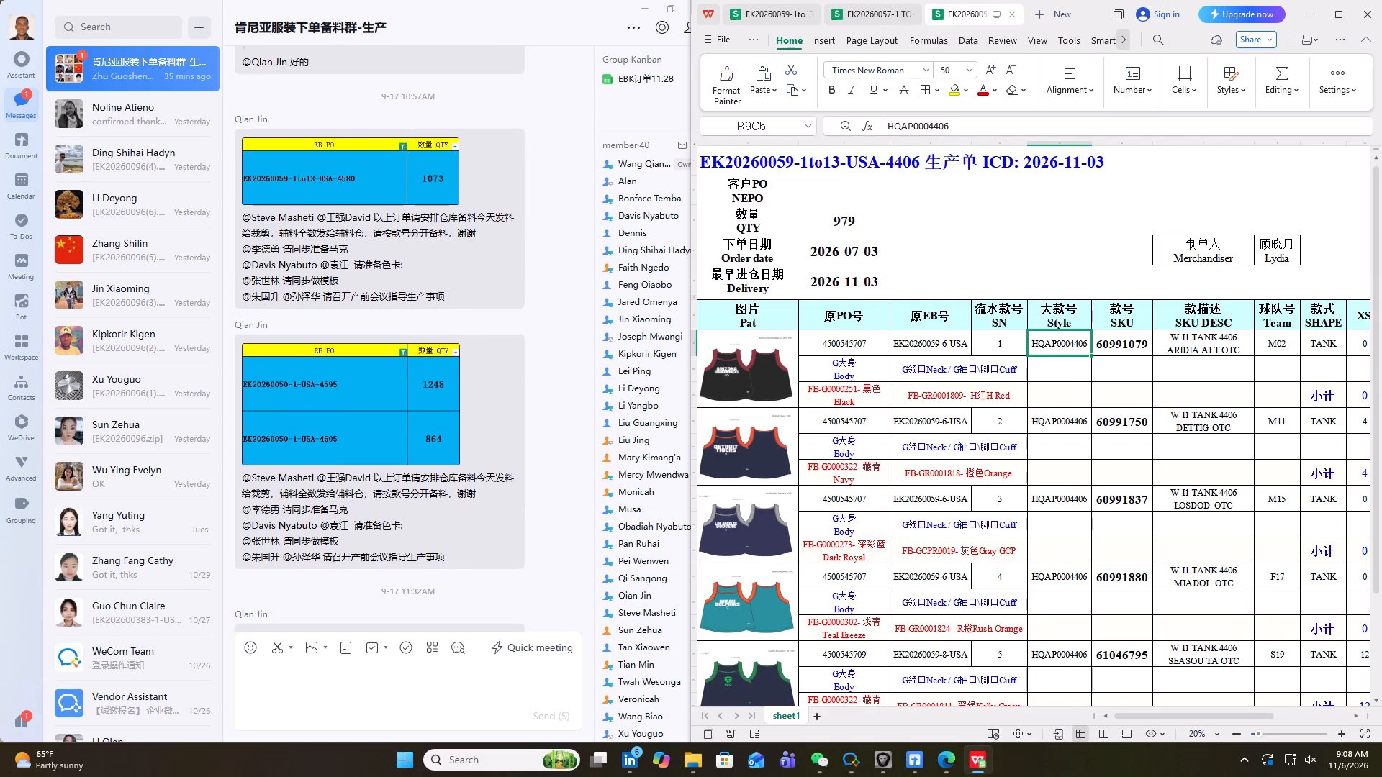
left_click(697, 765)
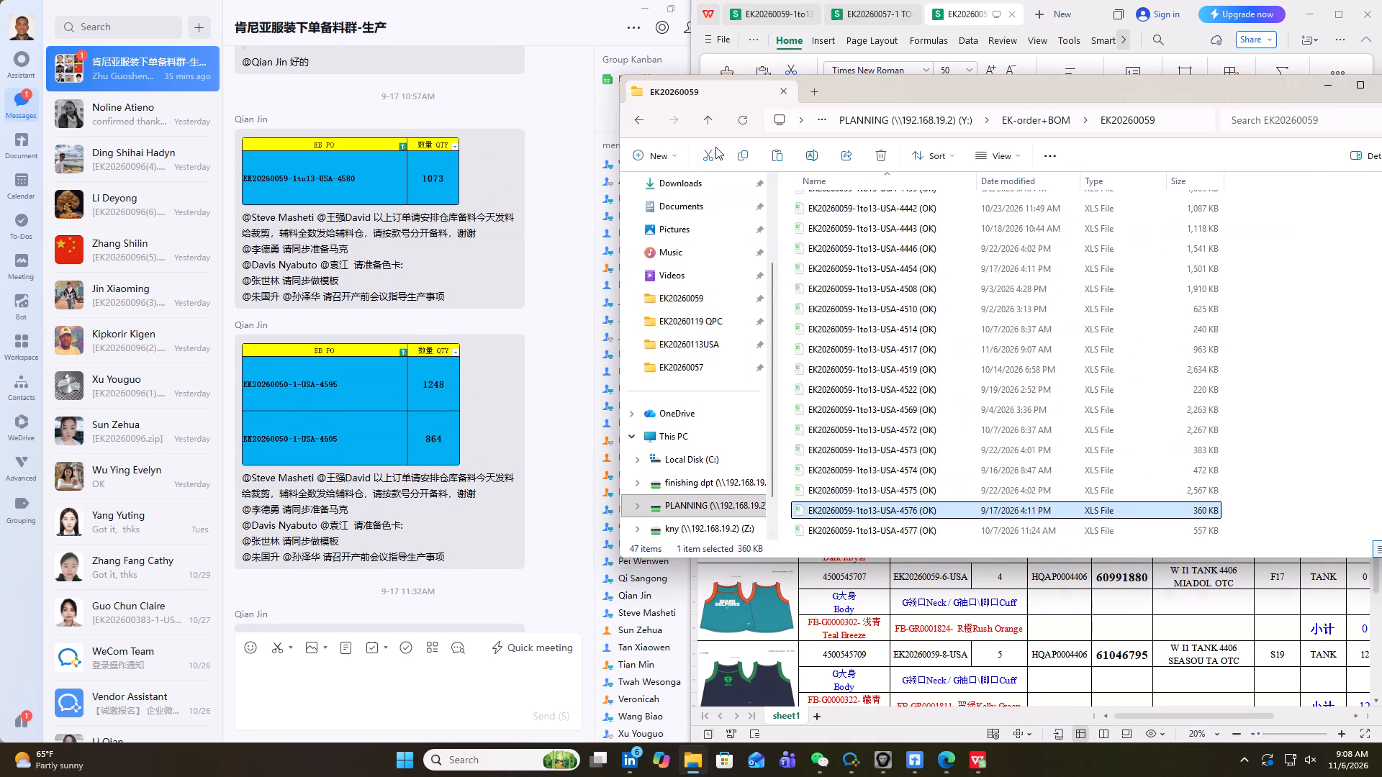
left_click(711, 127)
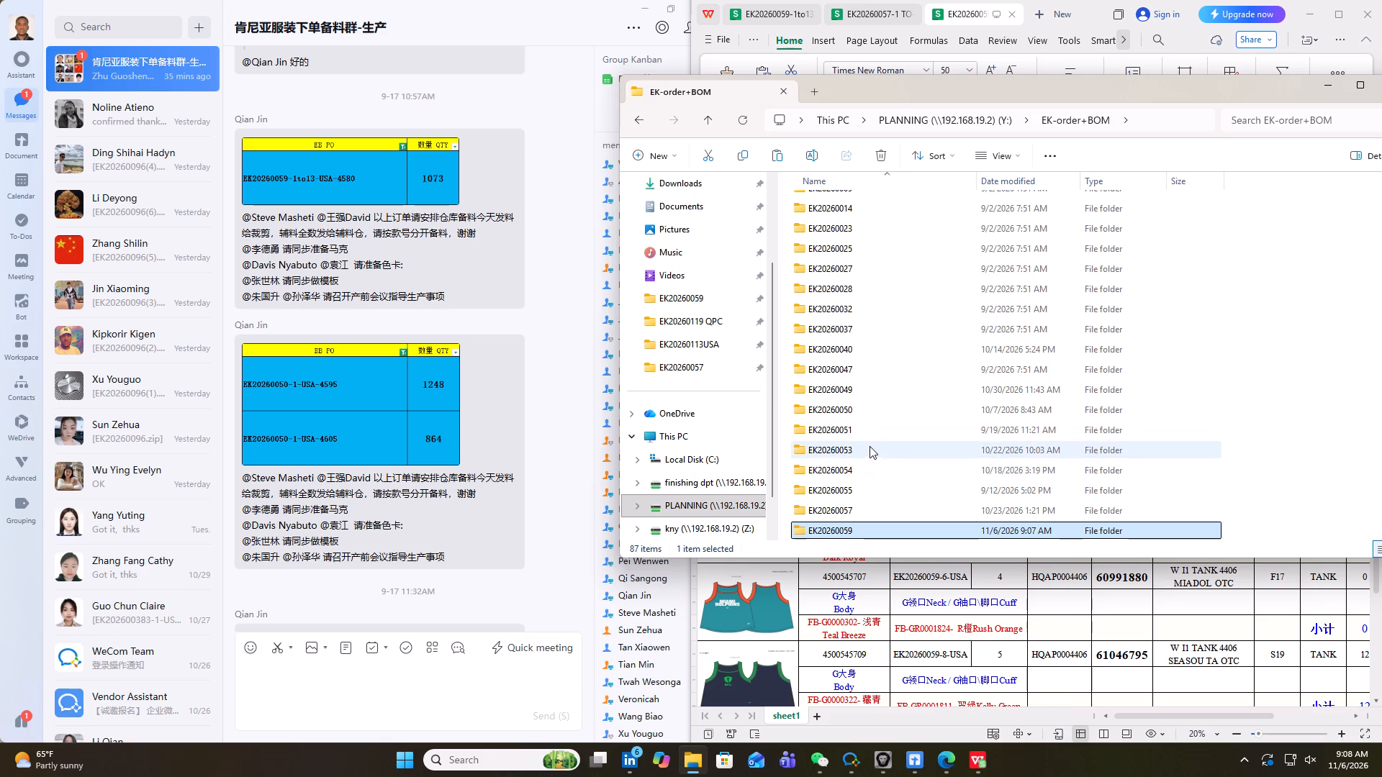
double_click(876, 412)
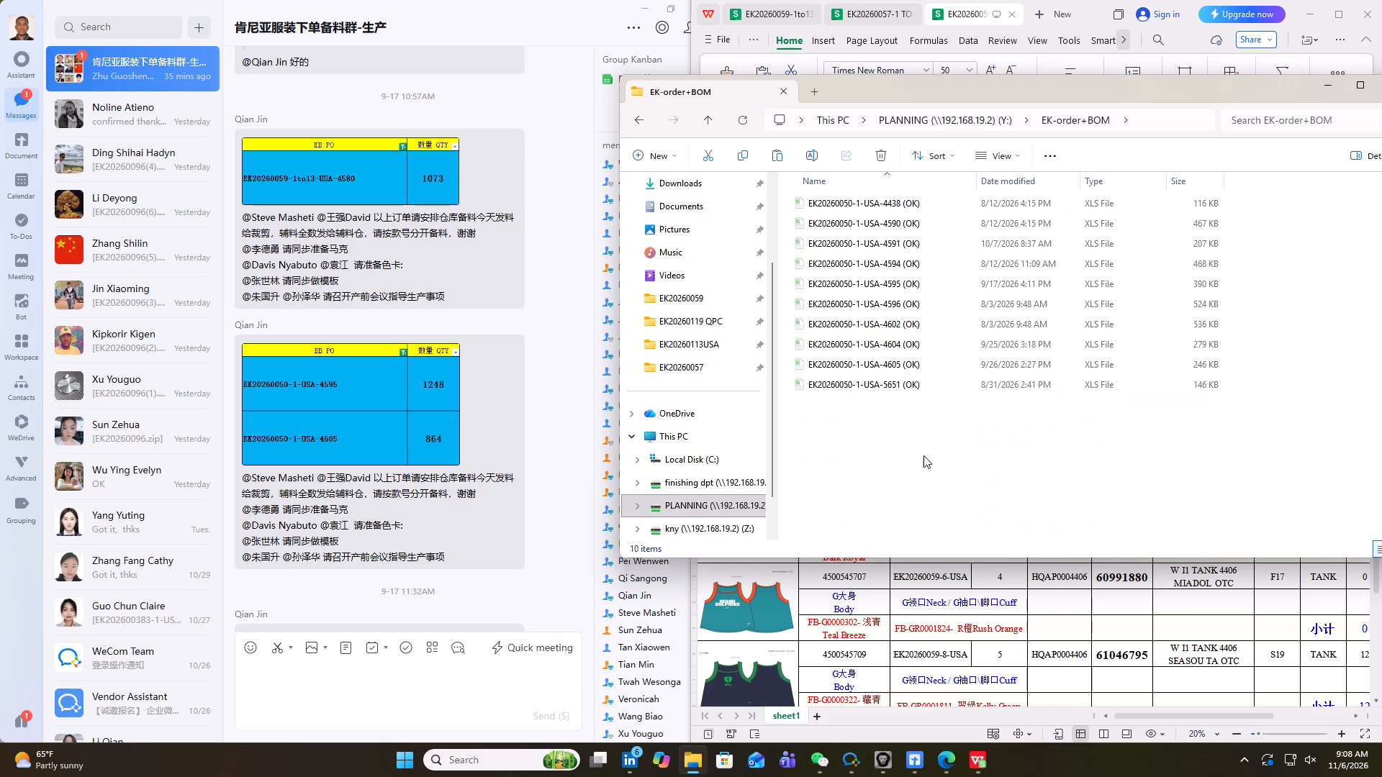
double_click(894, 285)
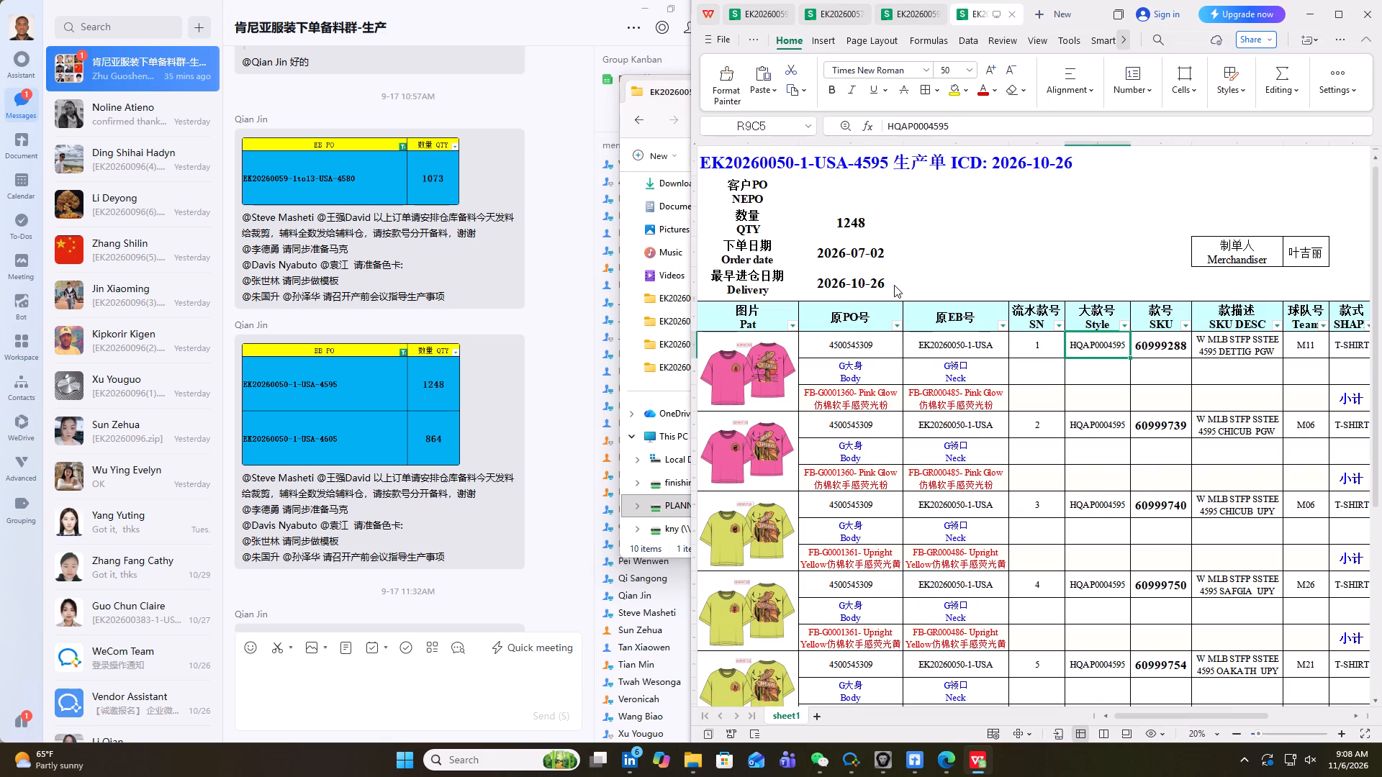
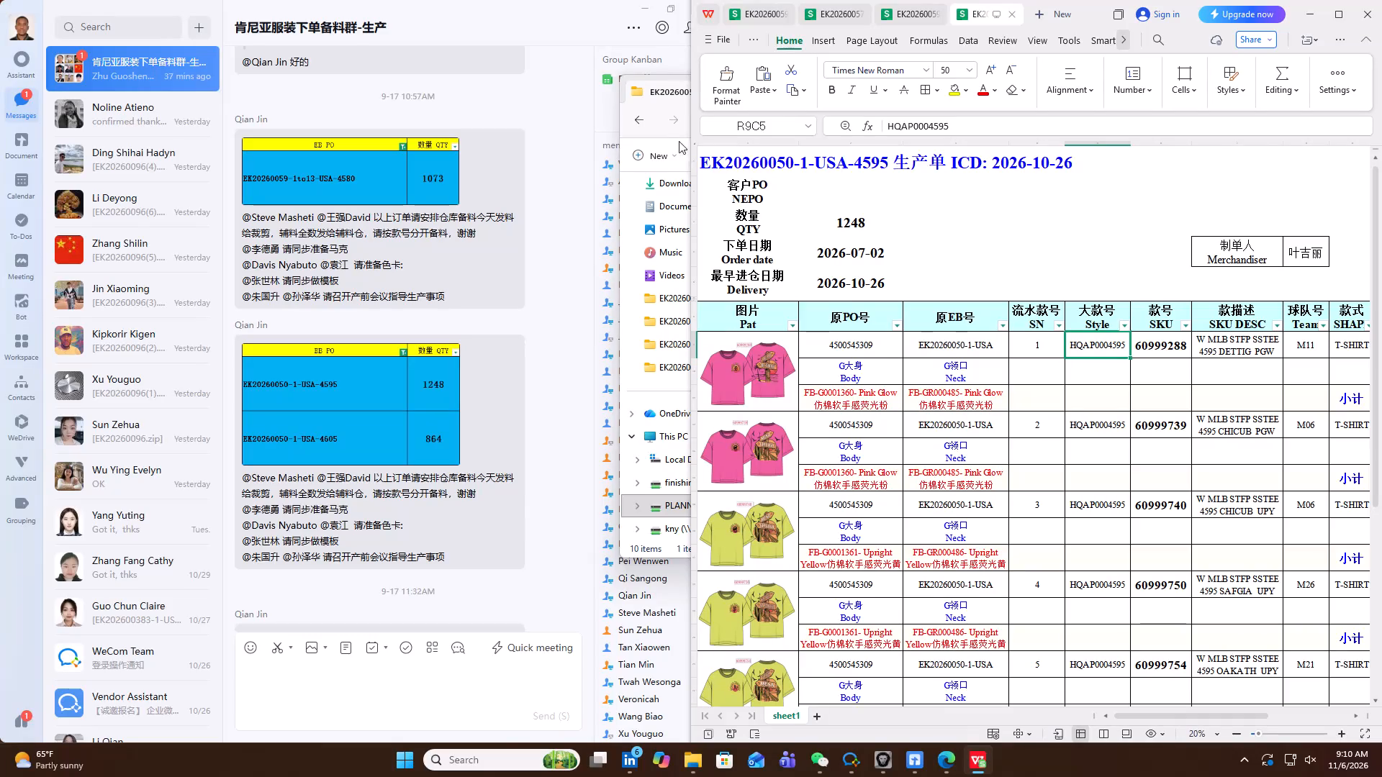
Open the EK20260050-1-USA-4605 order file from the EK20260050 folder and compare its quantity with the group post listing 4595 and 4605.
left_click(664, 88)
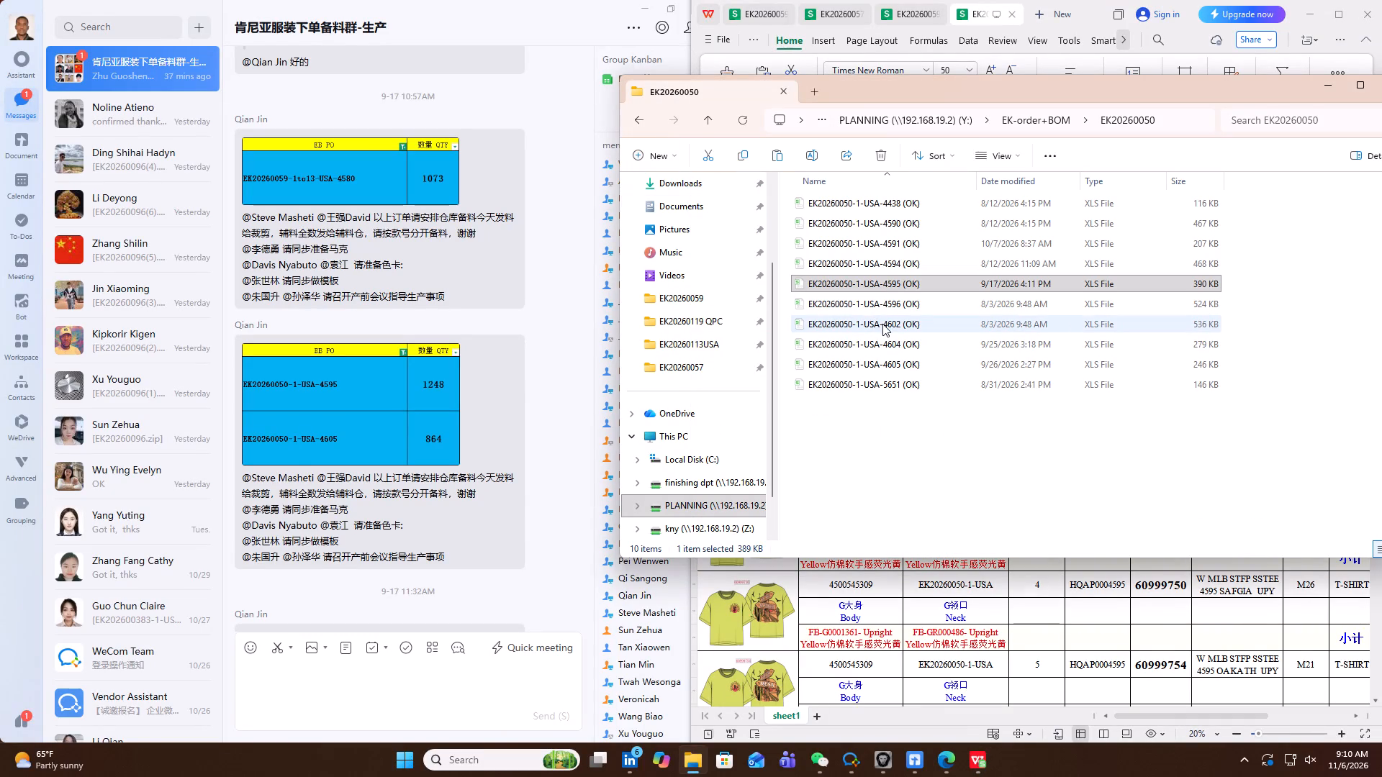
double_click(888, 365)
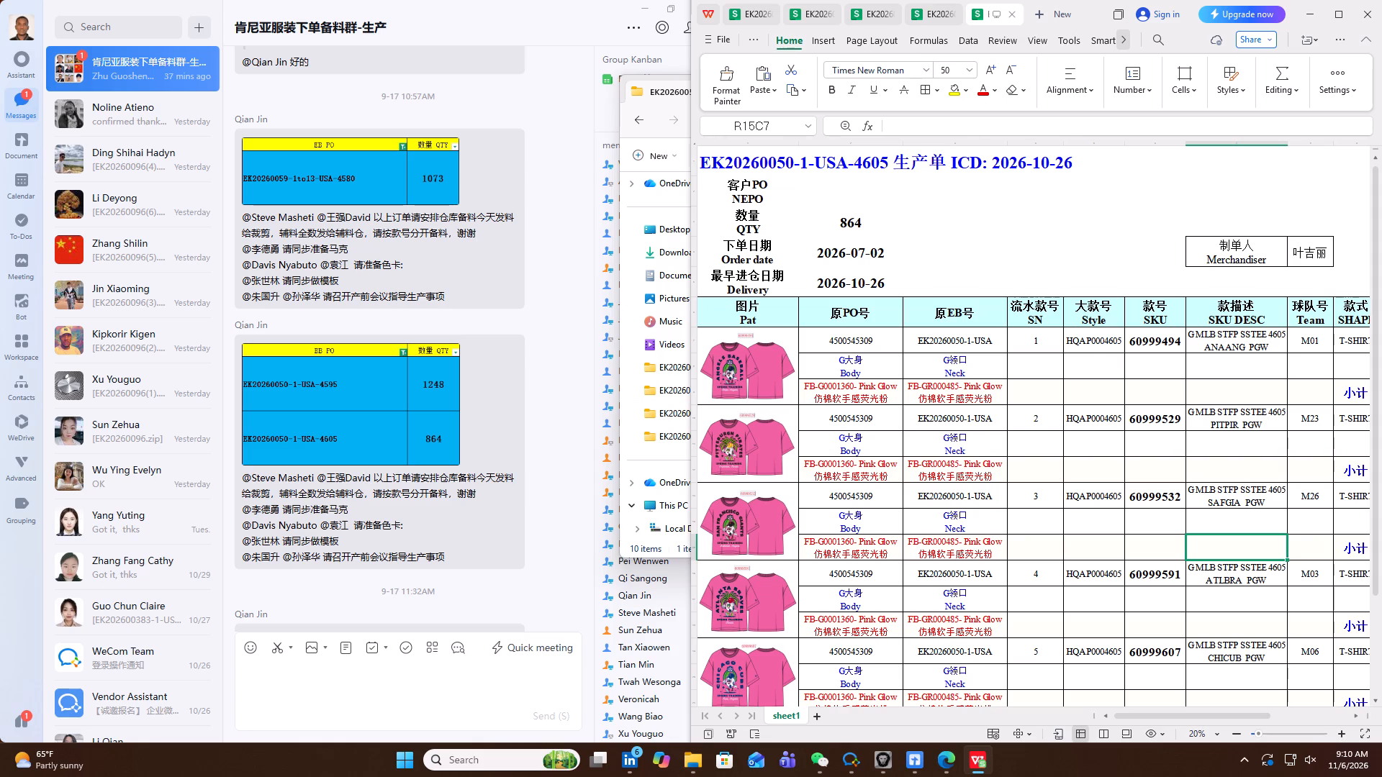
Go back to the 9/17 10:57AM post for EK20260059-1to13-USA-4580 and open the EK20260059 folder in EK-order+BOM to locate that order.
scroll(471, 383, "up", 6)
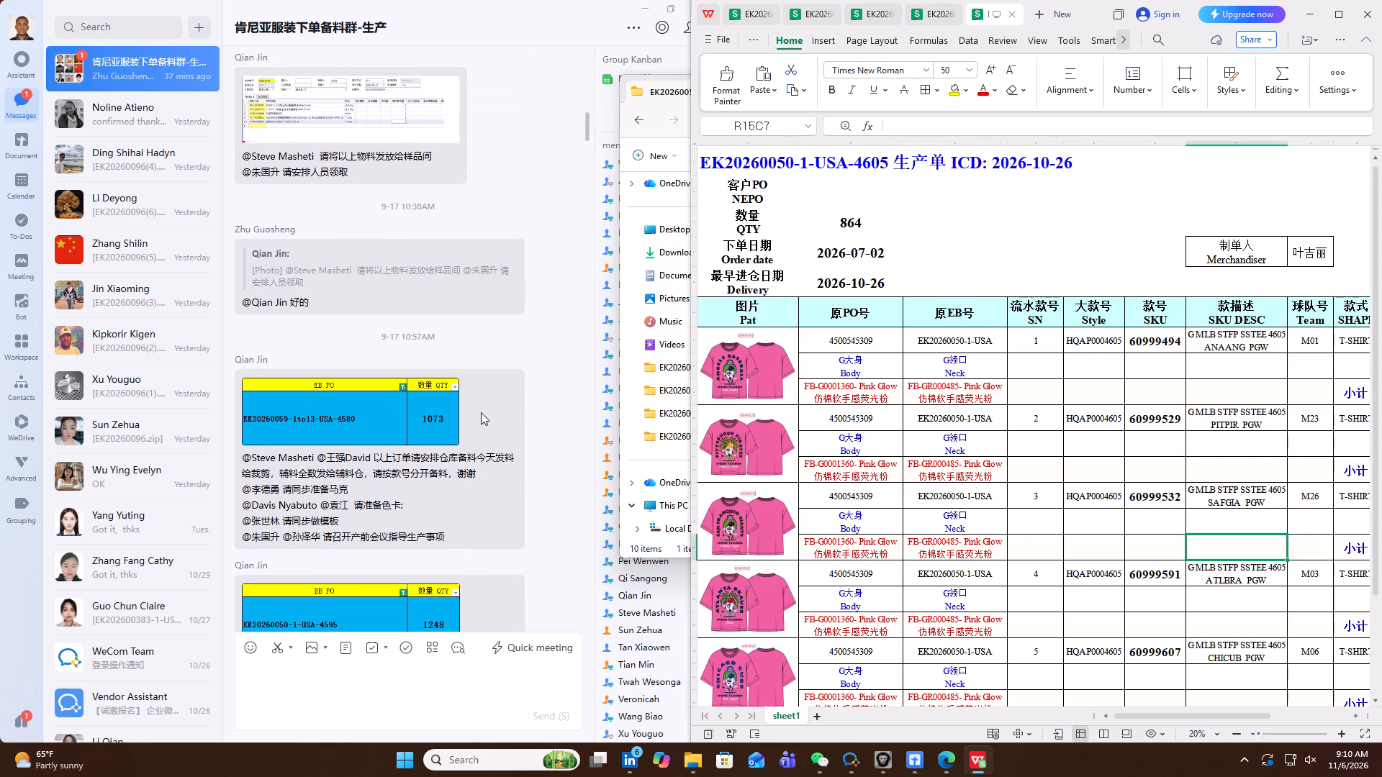
left_click(663, 88)
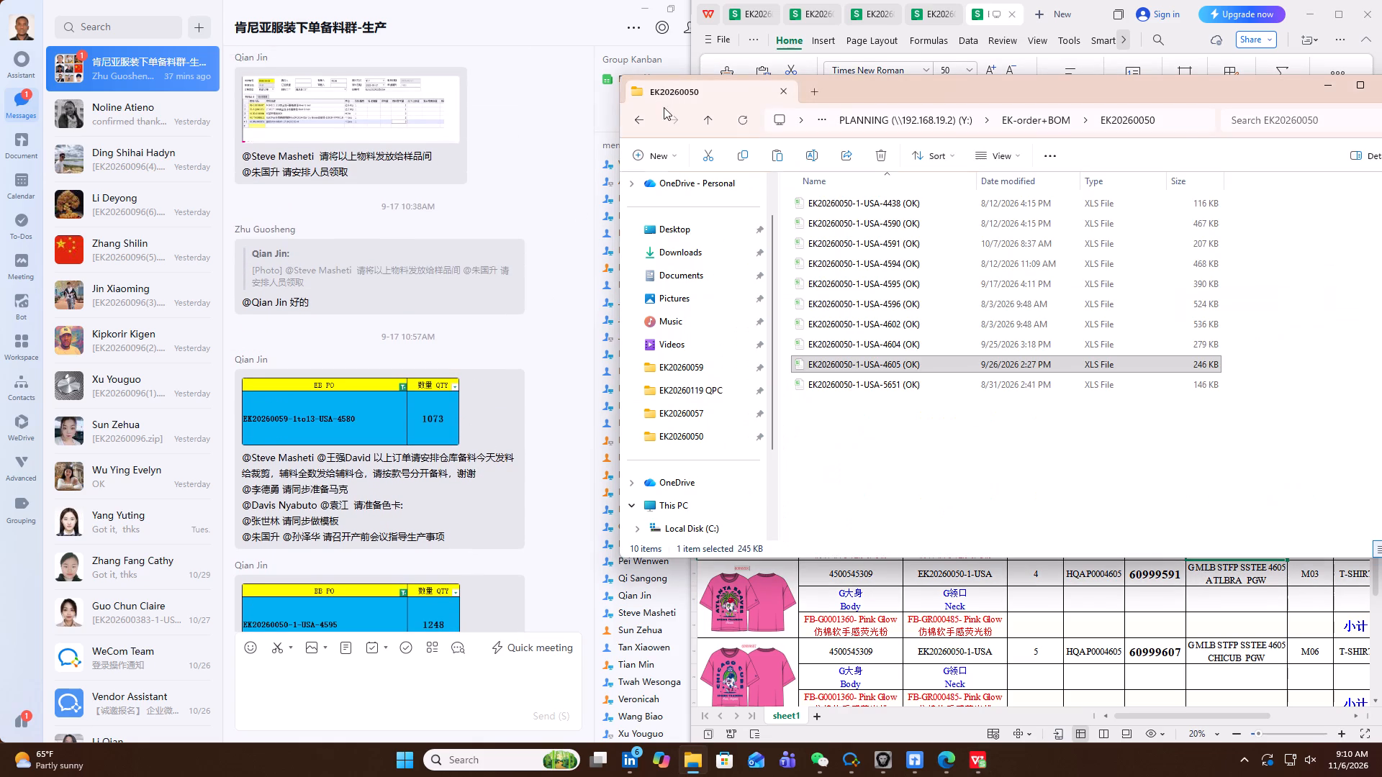
left_click(708, 124)
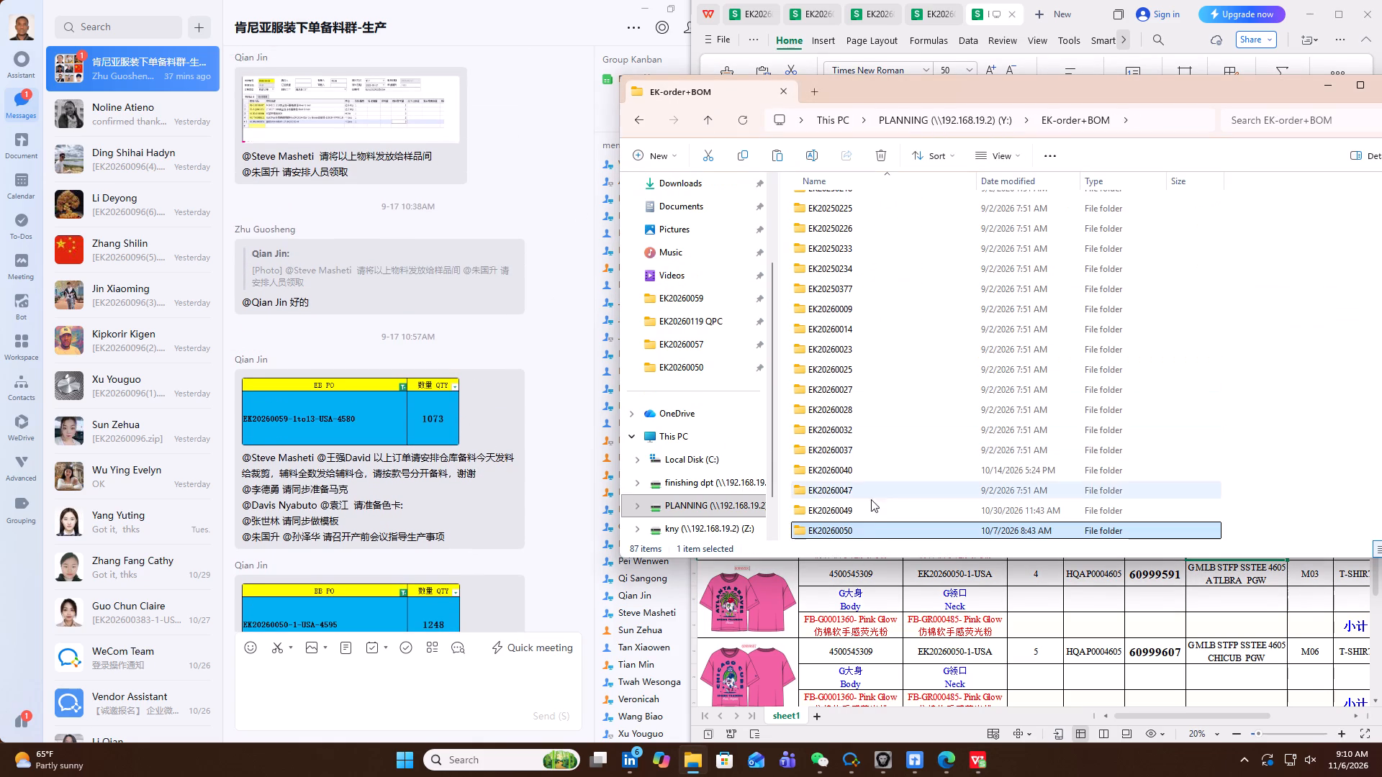
scroll(869, 520, "down", 4)
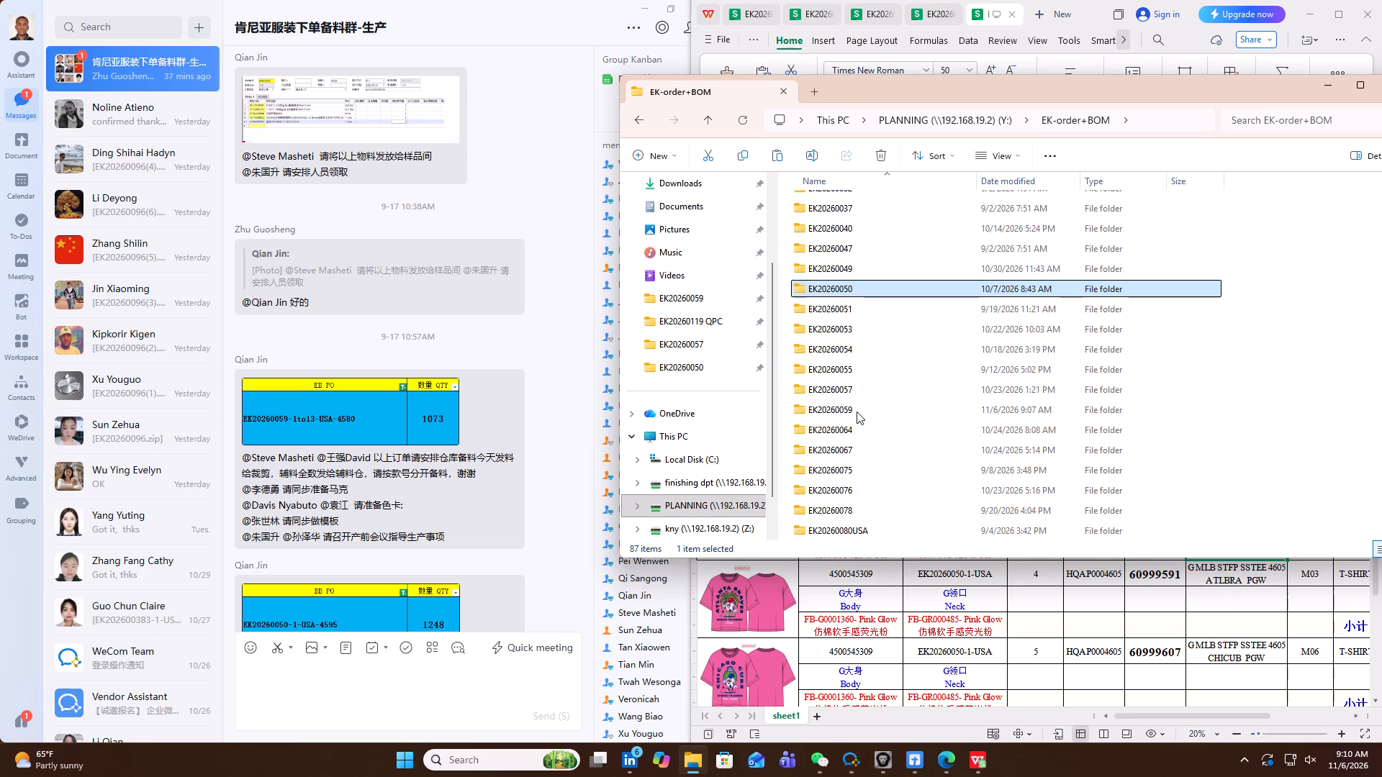
double_click(857, 412)
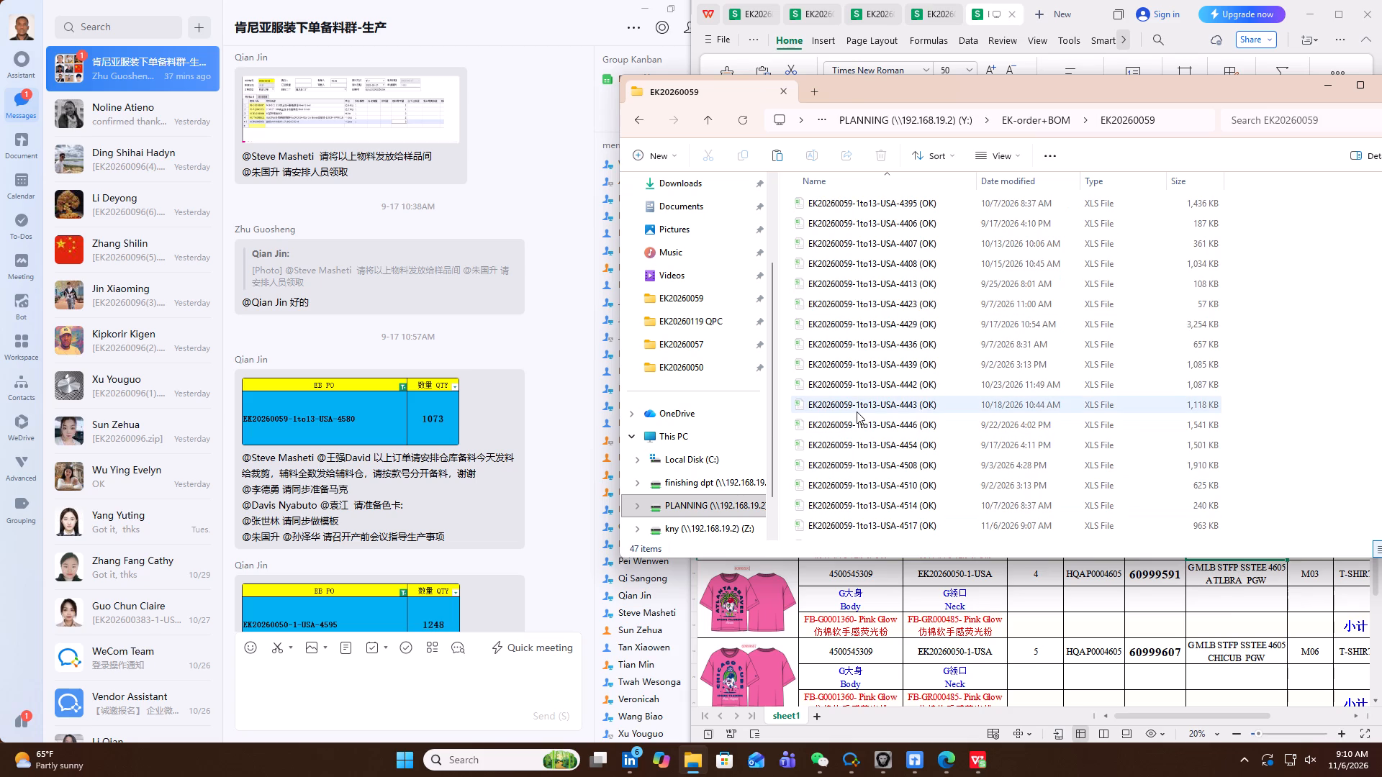
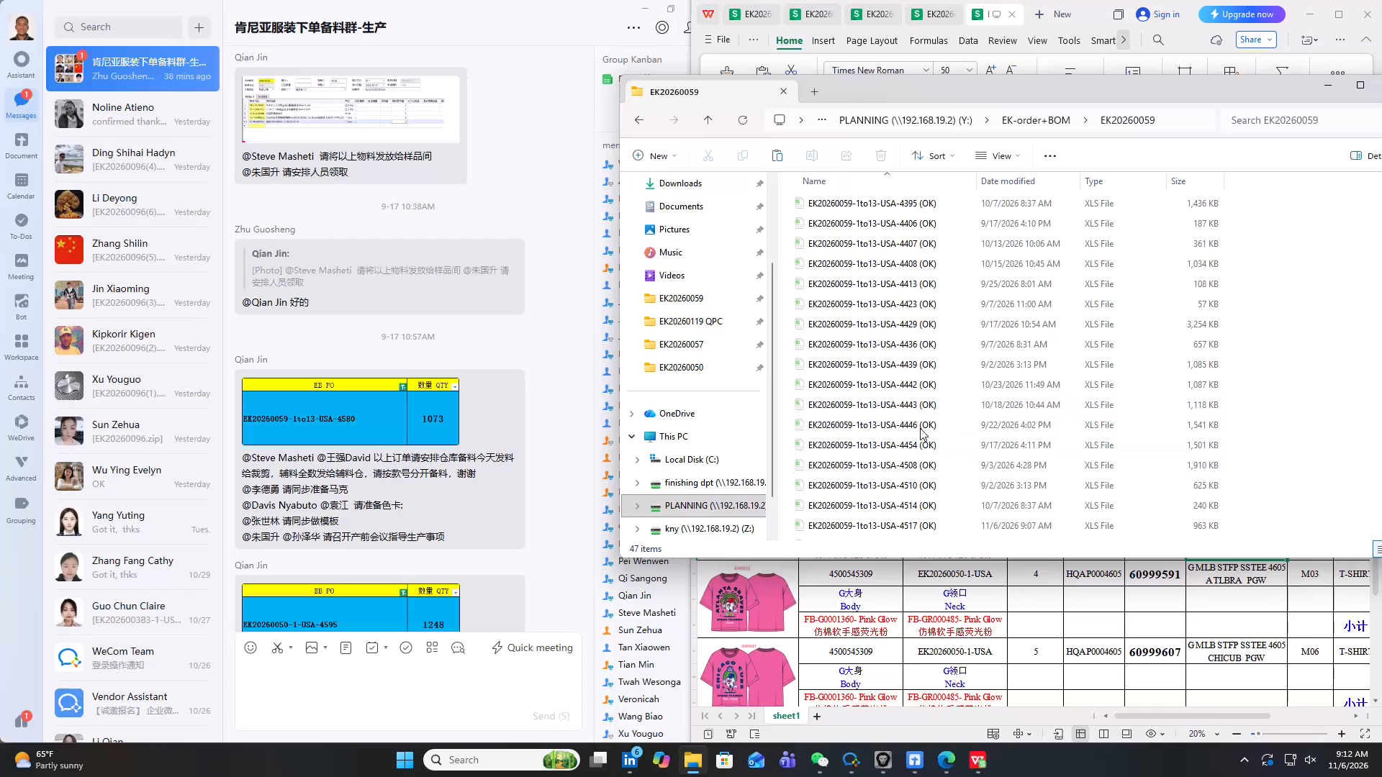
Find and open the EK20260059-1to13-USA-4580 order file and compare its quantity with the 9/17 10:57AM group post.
scroll(921, 426, "down", 4)
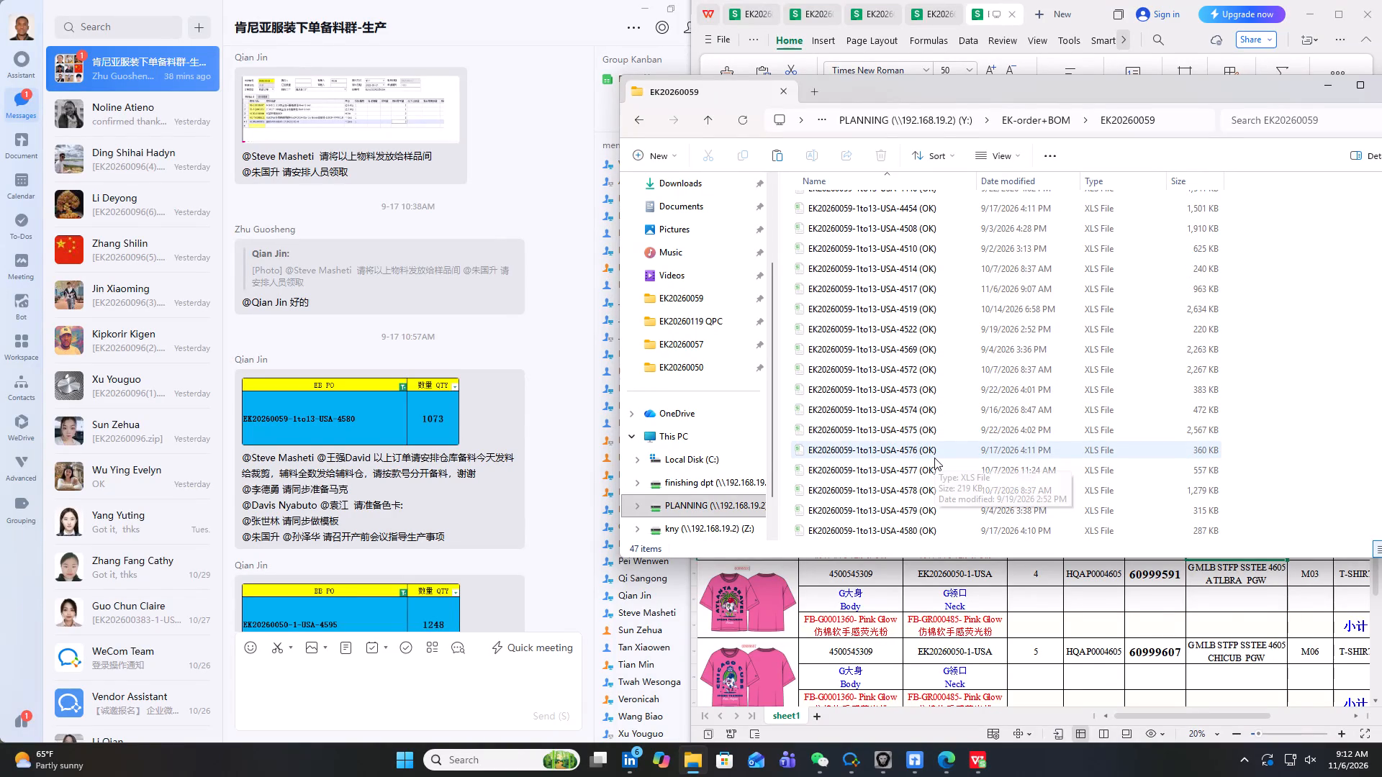
scroll(934, 458, "down", 1)
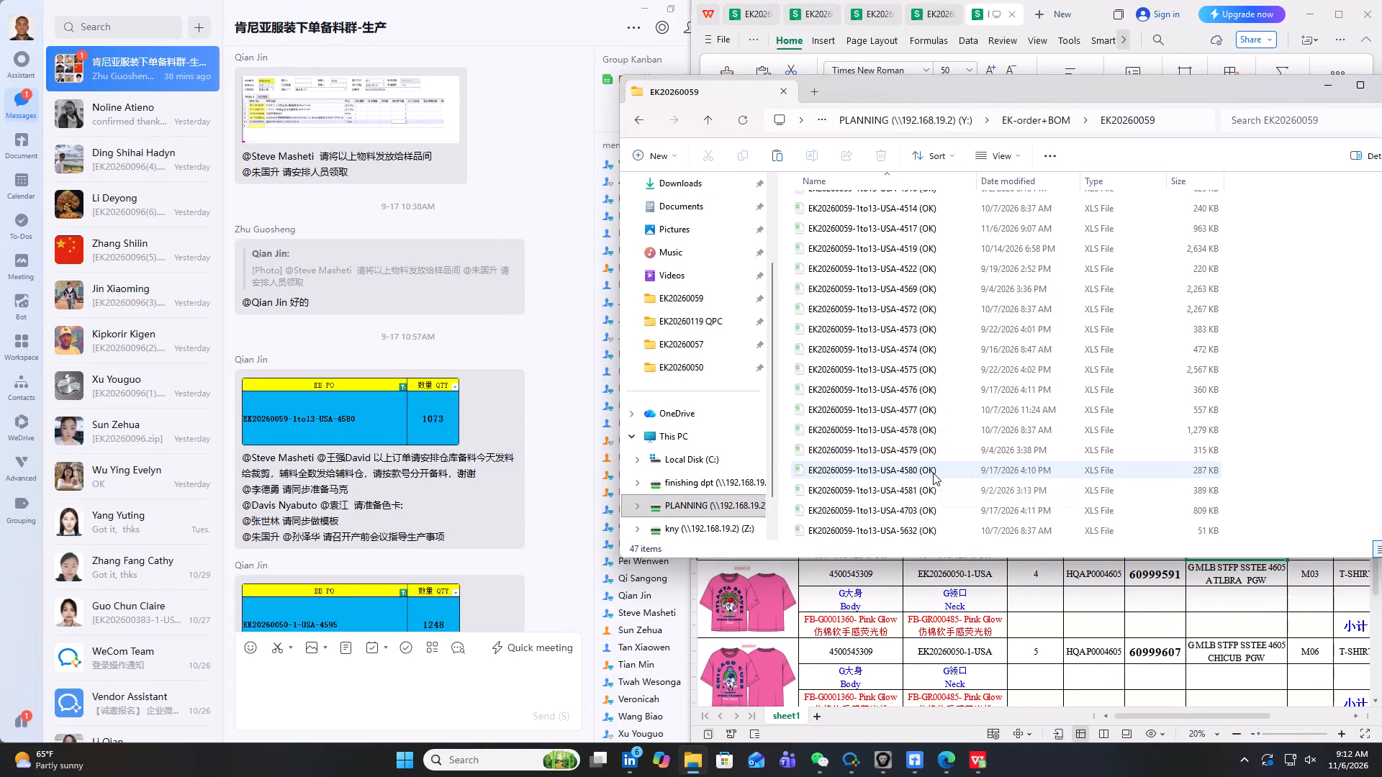
double_click(933, 473)
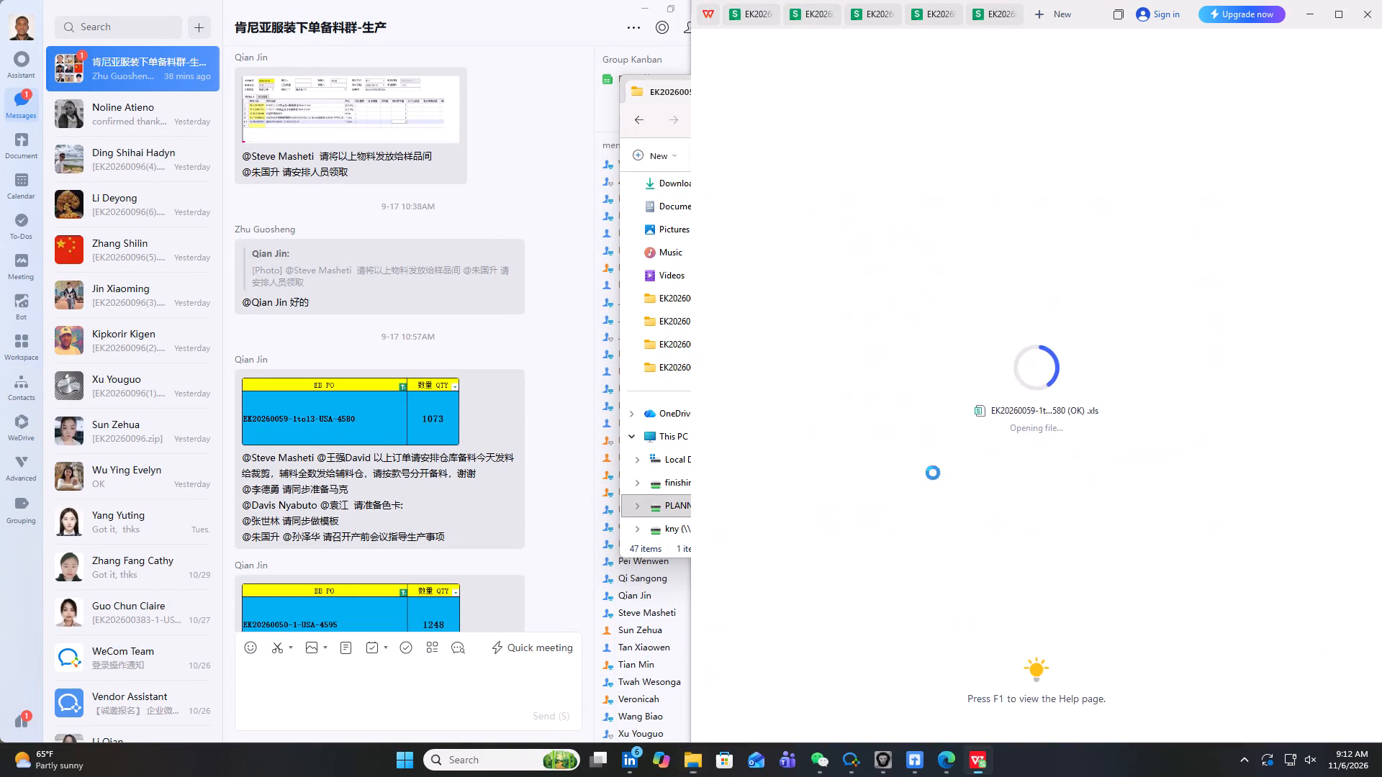
scroll(929, 442, "up", 4)
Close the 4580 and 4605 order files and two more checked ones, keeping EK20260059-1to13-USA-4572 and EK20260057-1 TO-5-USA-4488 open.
left_click(1009, 12)
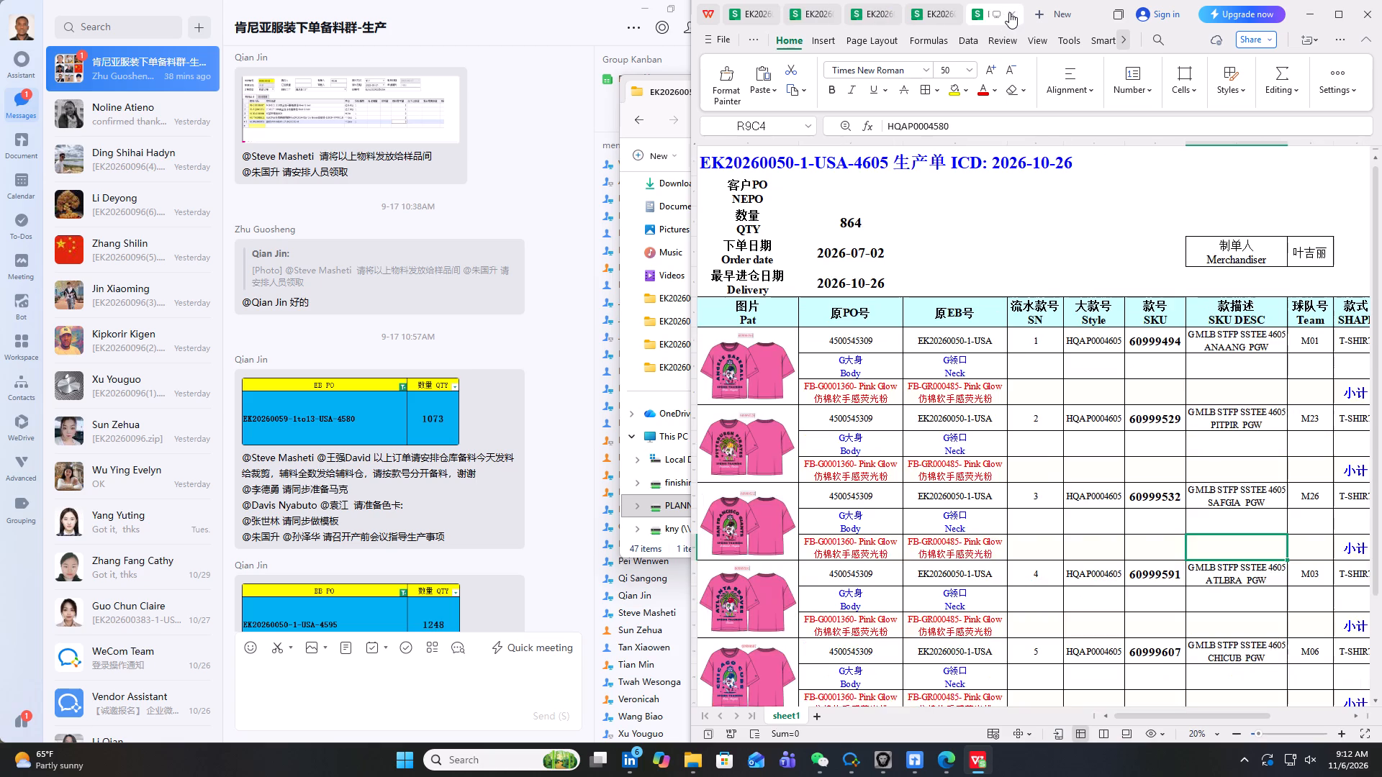
left_click(1009, 12)
left_click(1009, 12)
left_click(1009, 12)
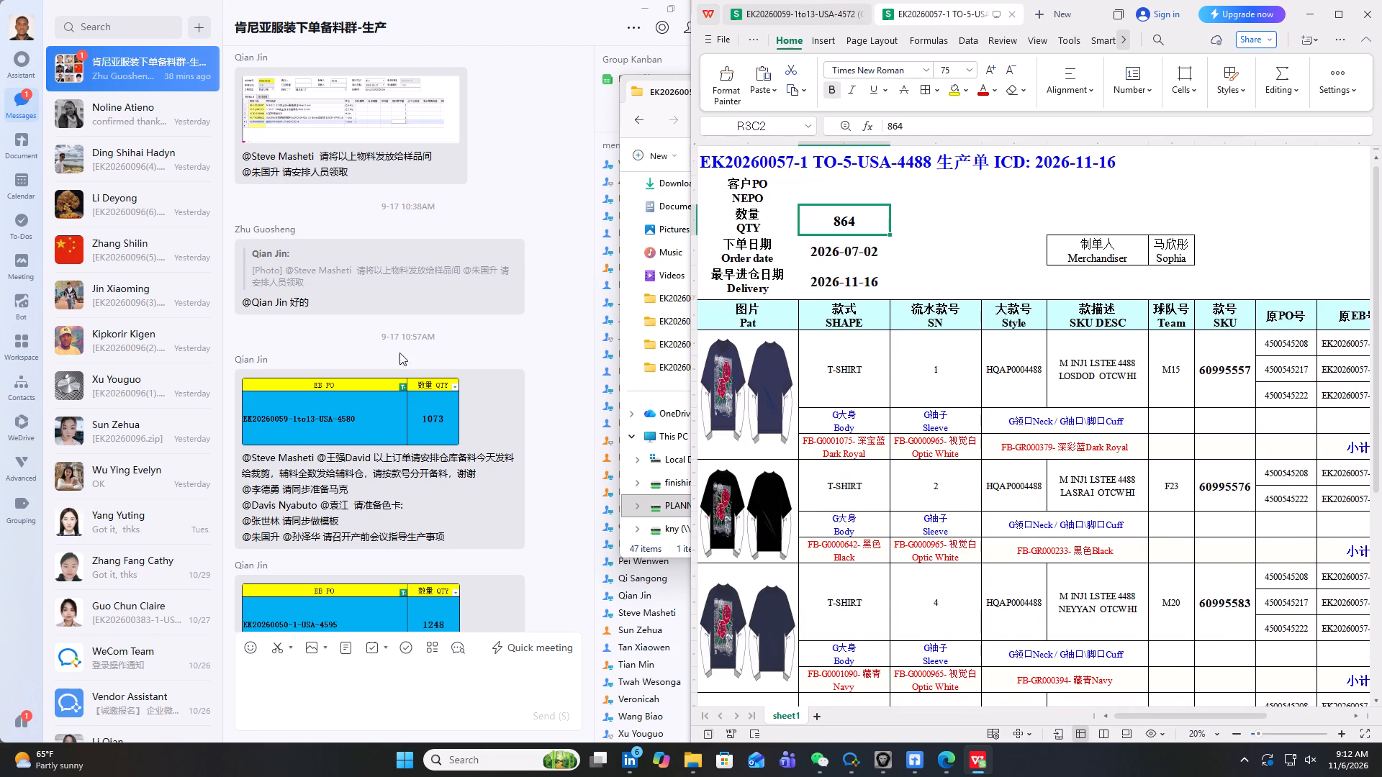
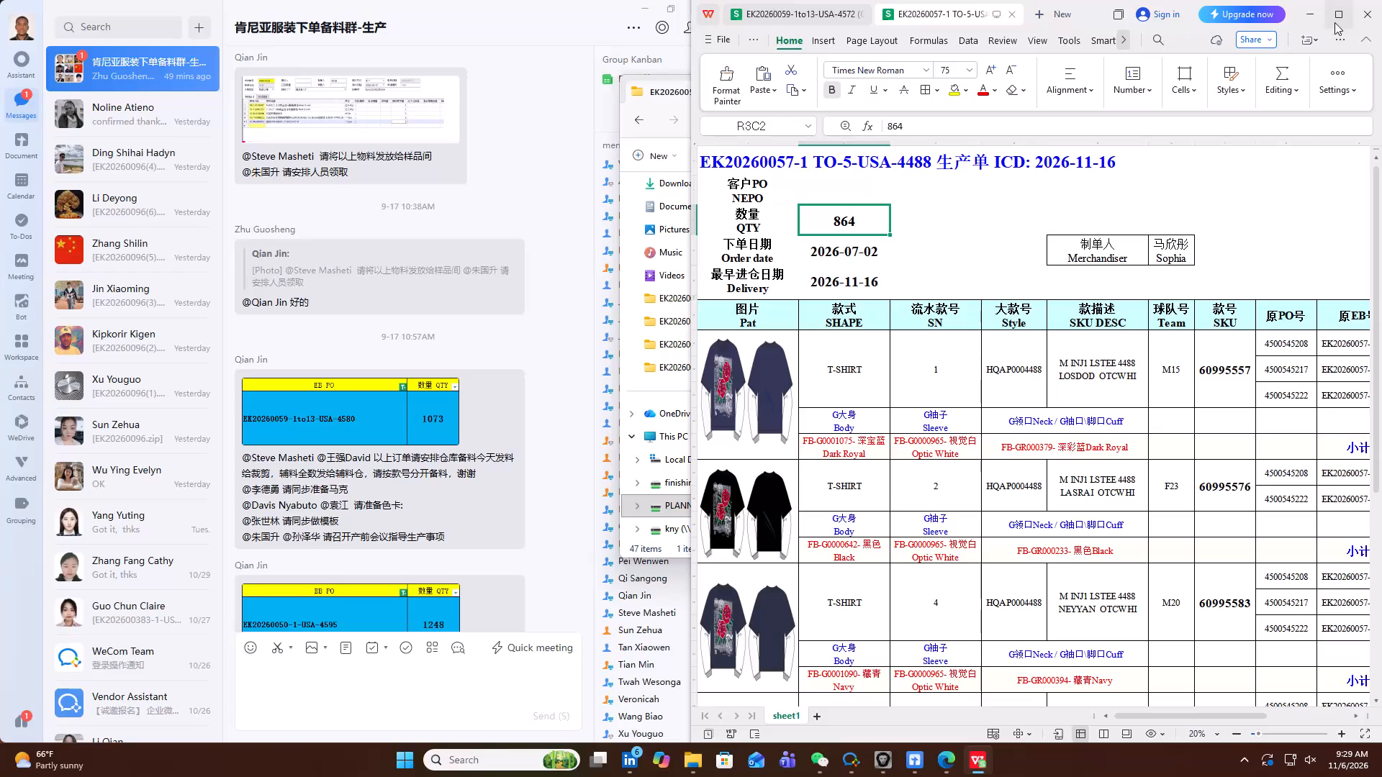
Close the spreadsheet window holding the remaining order files and the EK20260059 folder window.
left_click(1370, 13)
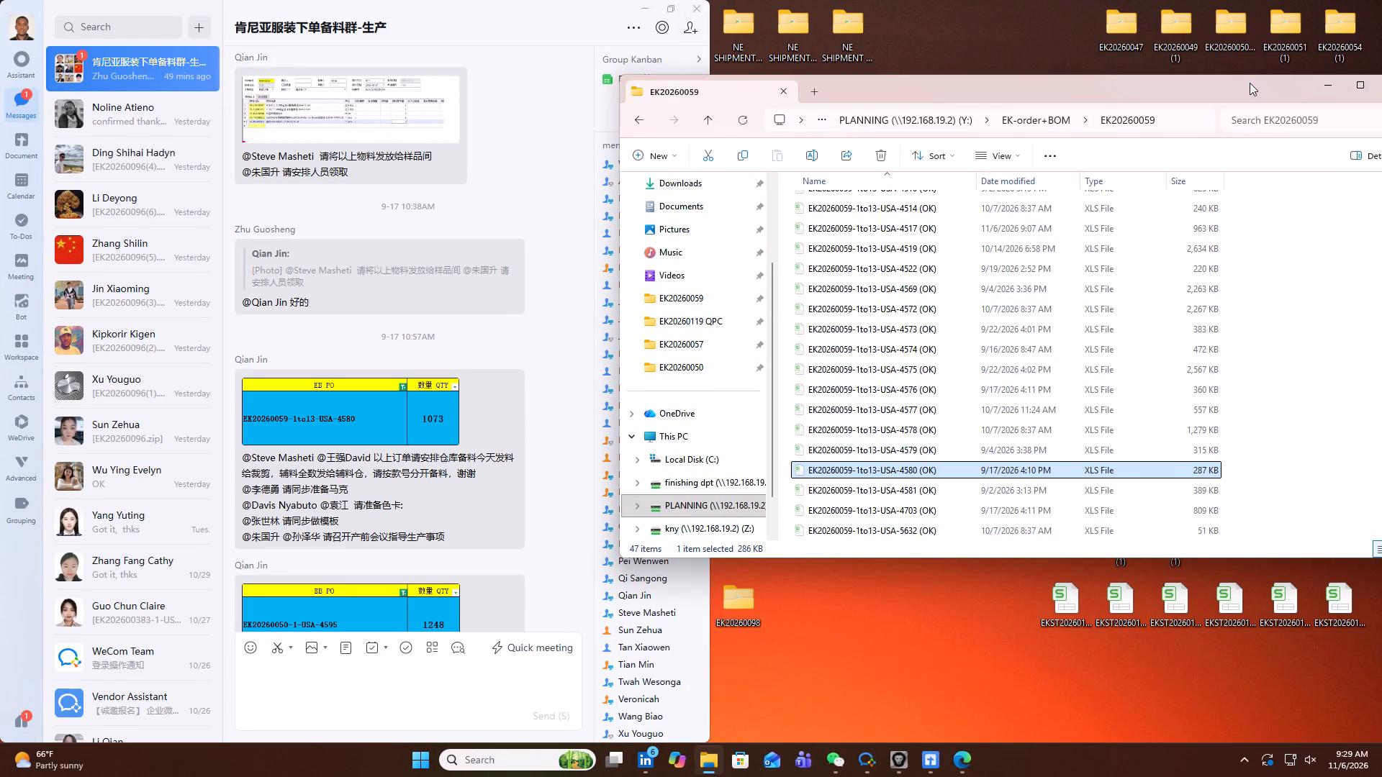
left_click_drag(1250, 83, 1062, 94)
left_click(1203, 97)
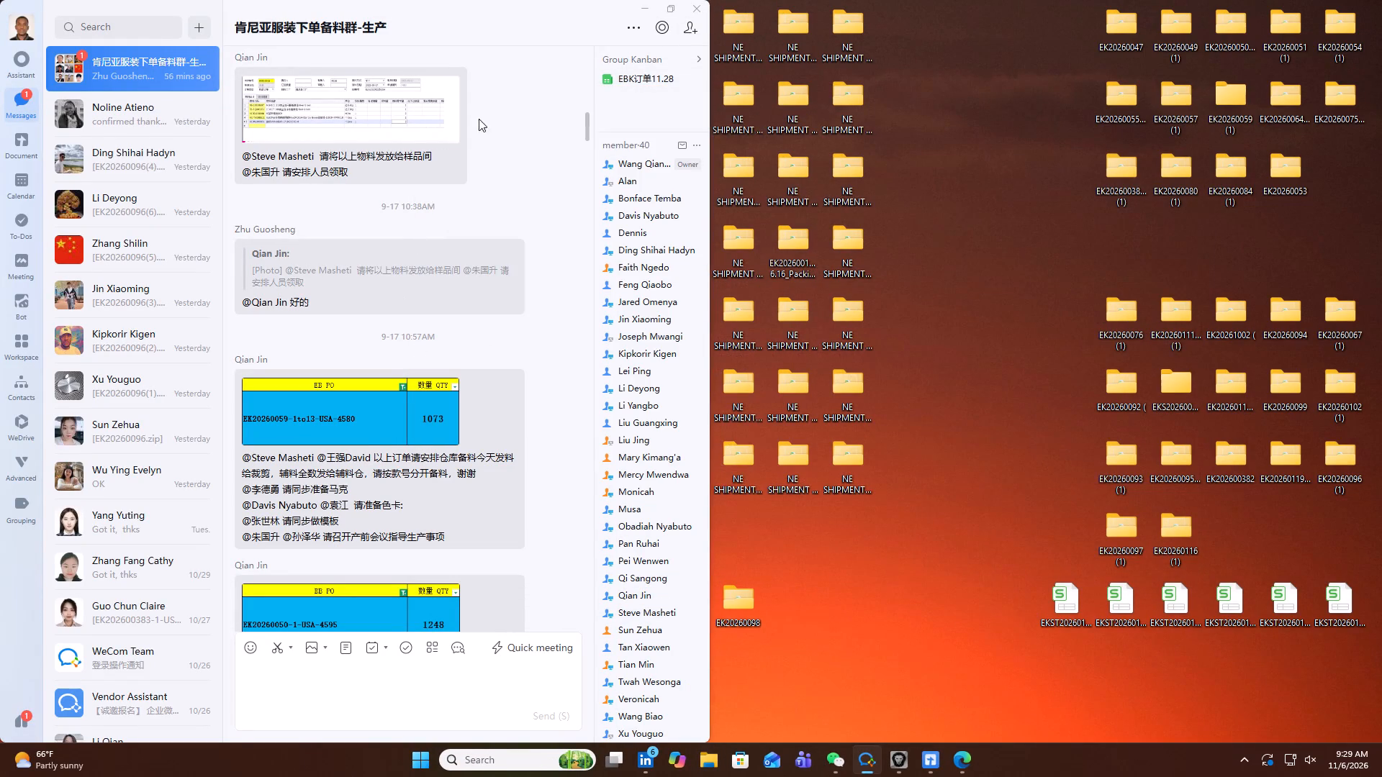
Look through the WeCom order group's posts from 9/17 onward, working forward to the newest messages.
scroll(153, 175, "up", 5)
scroll(469, 494, "down", 11)
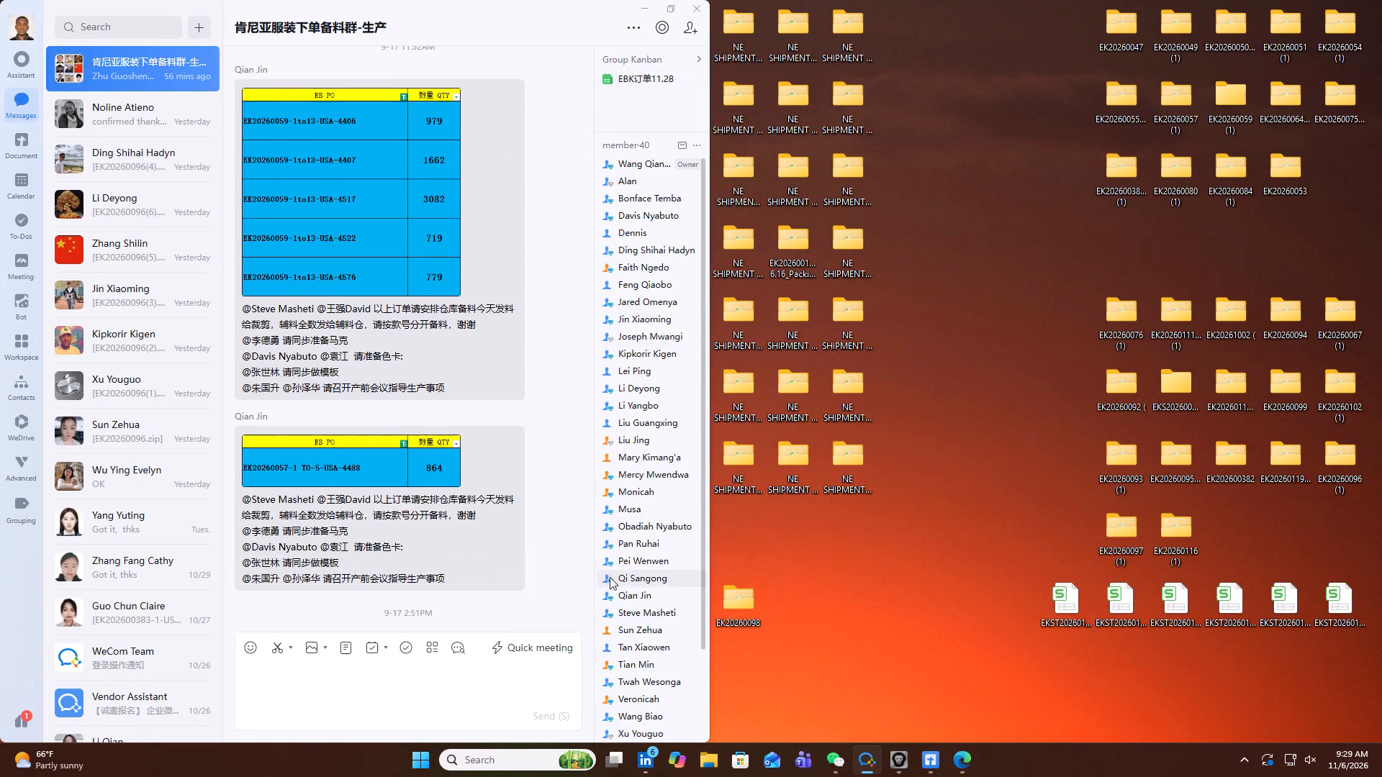
scroll(541, 476, "down", 9)
left_click(677, 6)
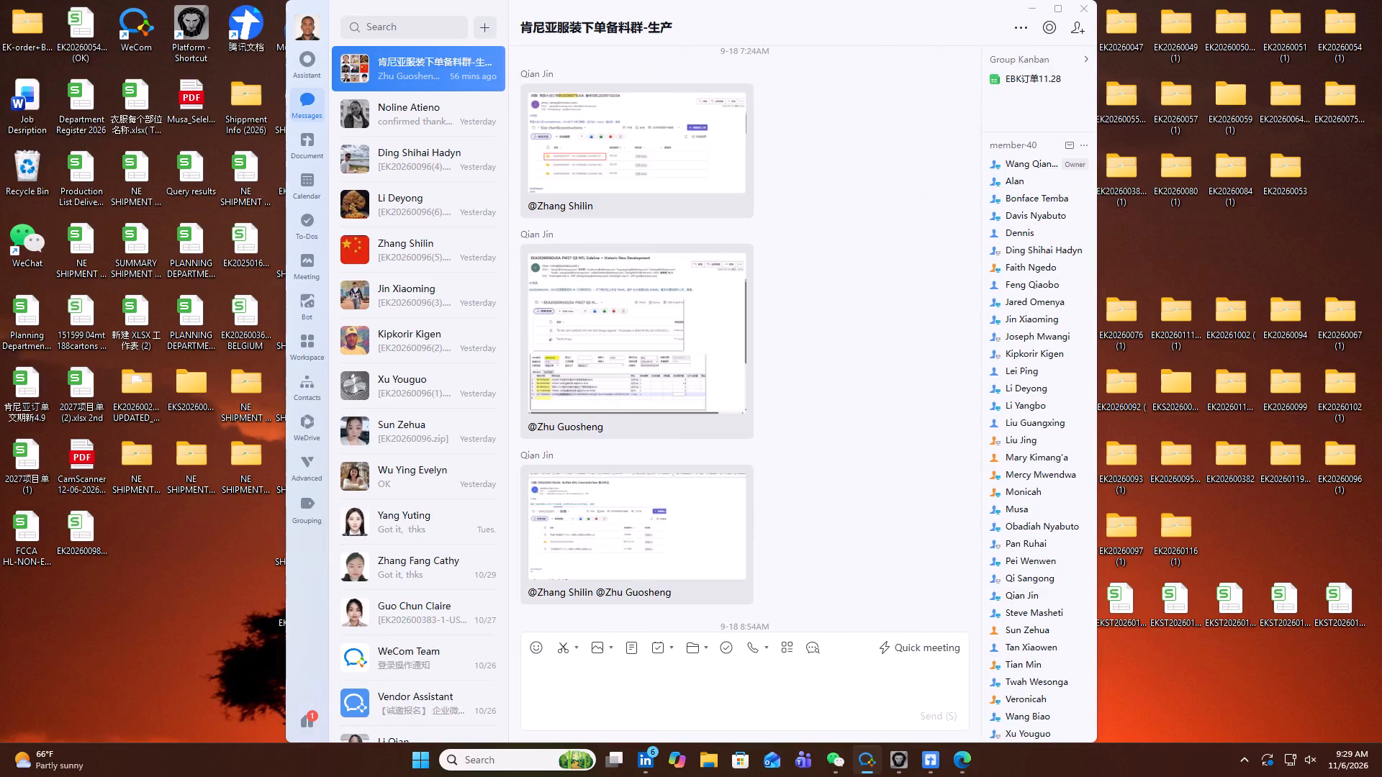
scroll(739, 498, "down", 20)
scroll(739, 498, "down", 17)
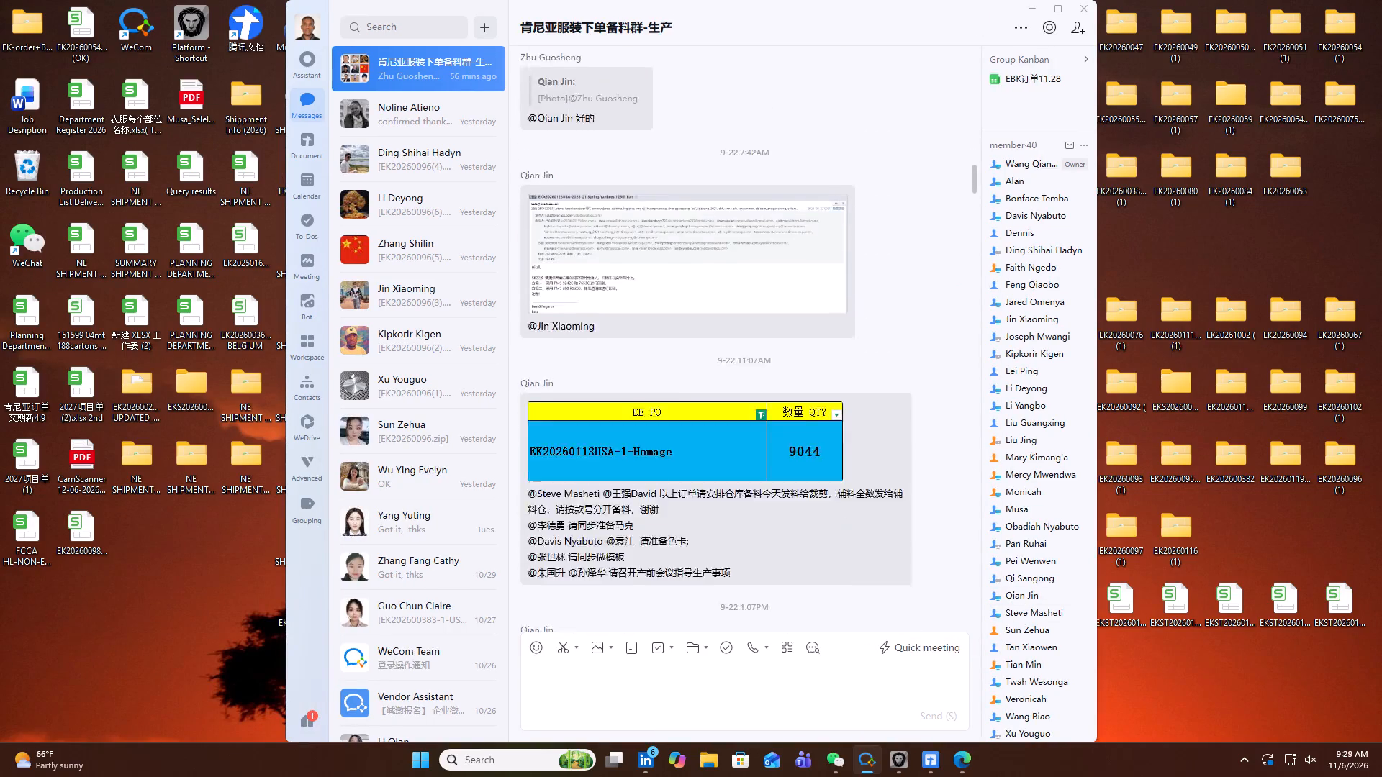
scroll(739, 495, "down", 5)
left_click_drag(975, 193, 953, 610)
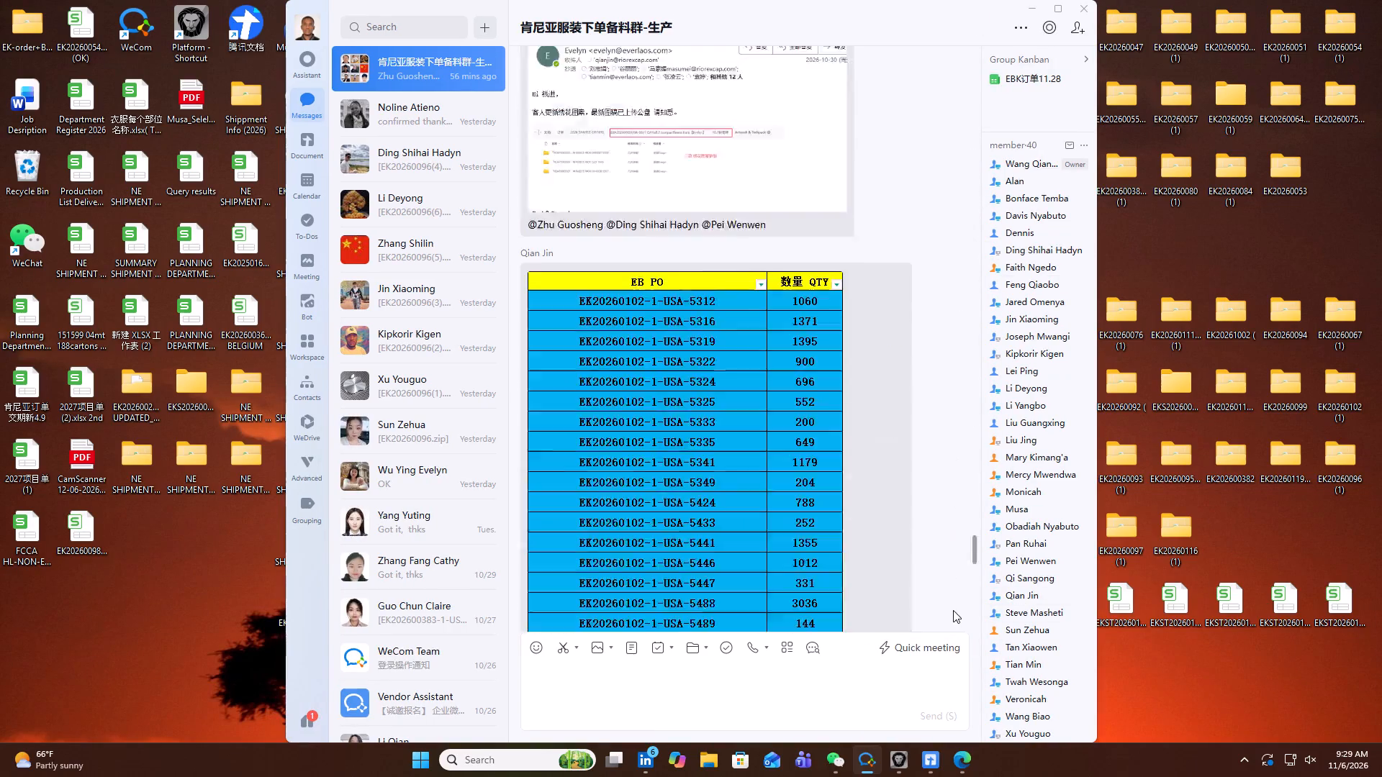
left_click_drag(953, 610, 957, 644)
scroll(827, 362, "down", 8)
View the posted EKA20260117USA-2027 Bella Dona image at full size, close it and put WeCom away.
left_click(651, 363)
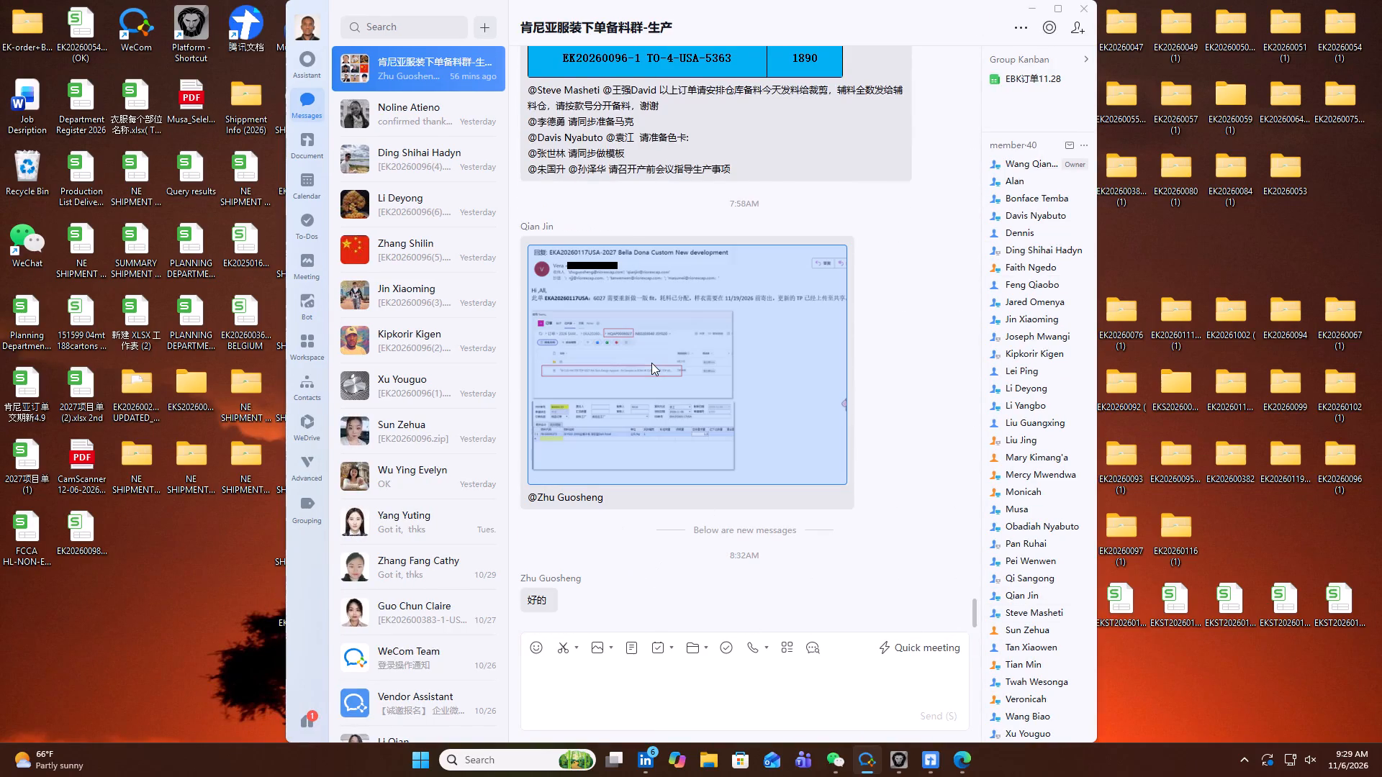
double_click(651, 363)
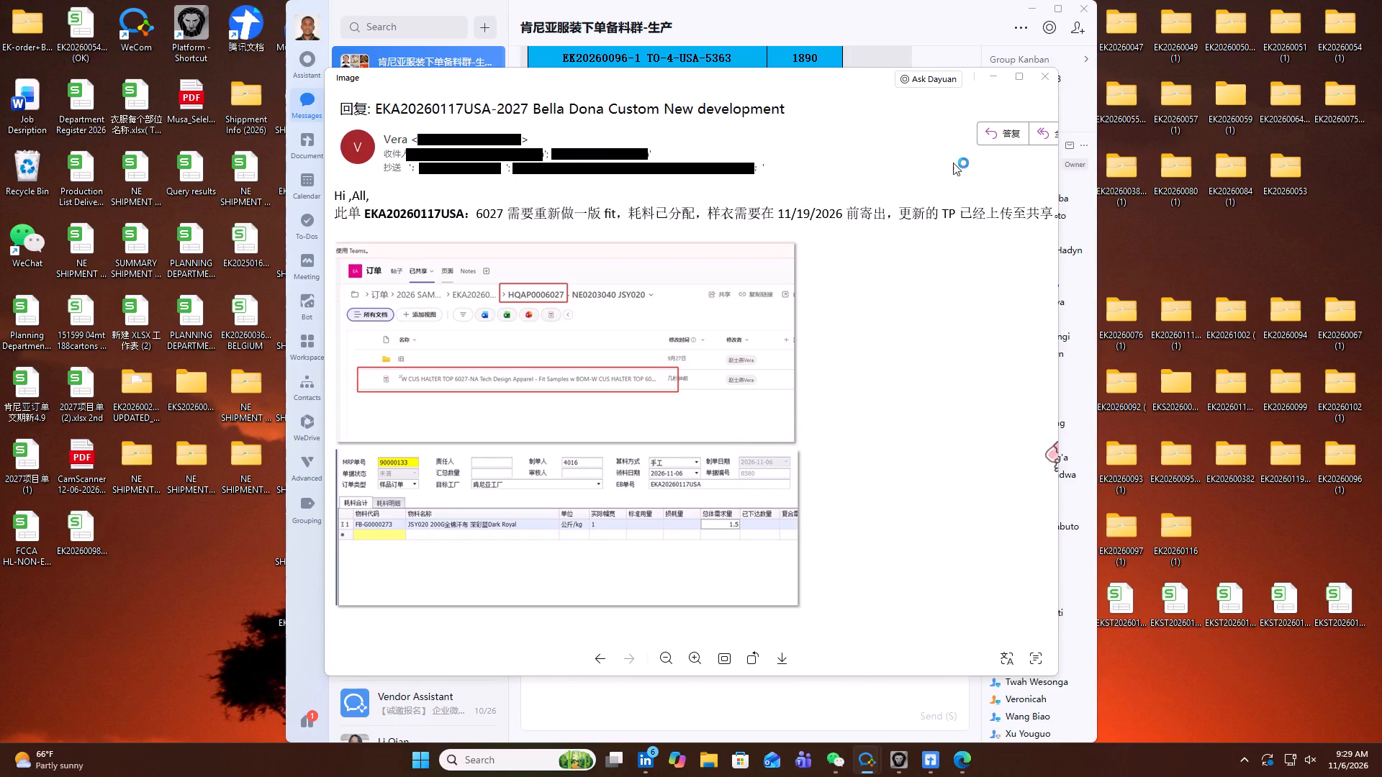
left_click(1040, 78)
scroll(726, 347, "down", 3)
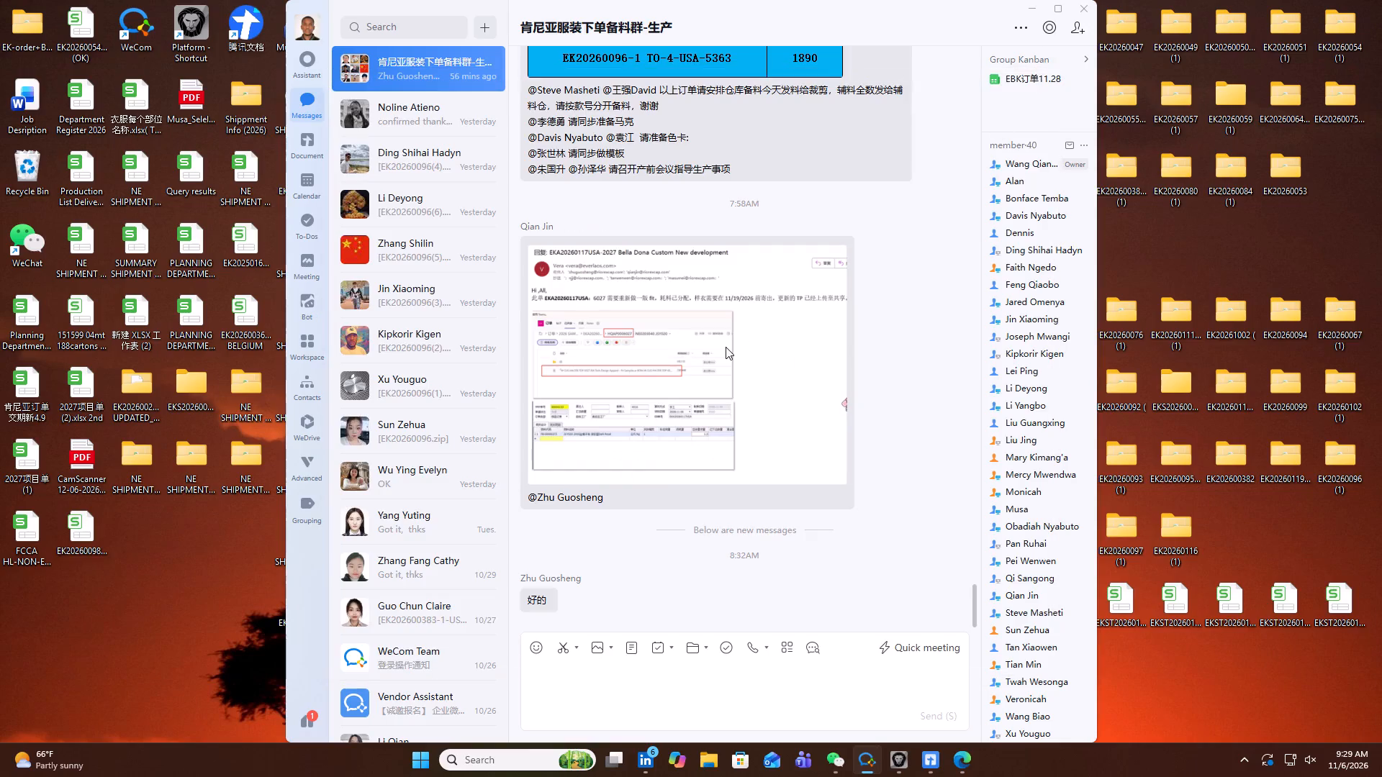
scroll(726, 347, "down", 4)
left_click(1033, 0)
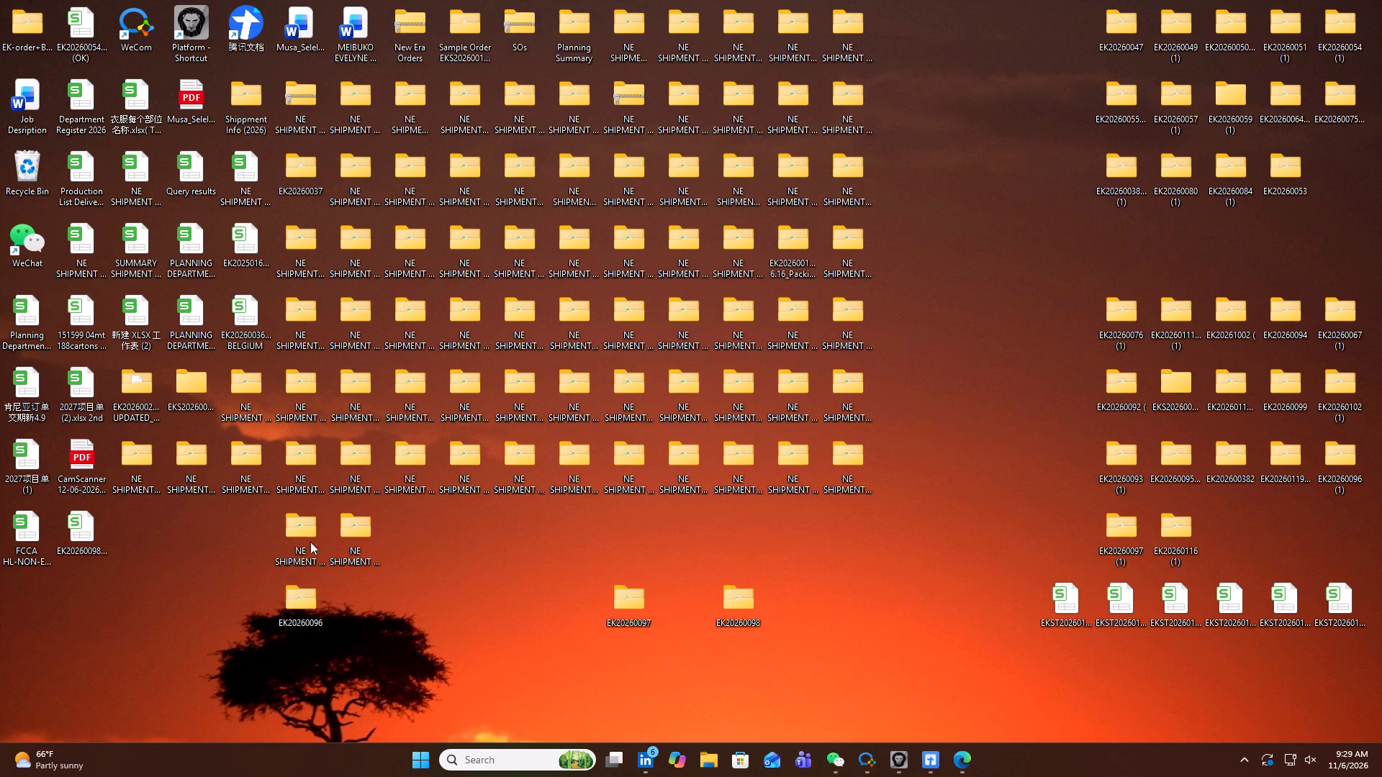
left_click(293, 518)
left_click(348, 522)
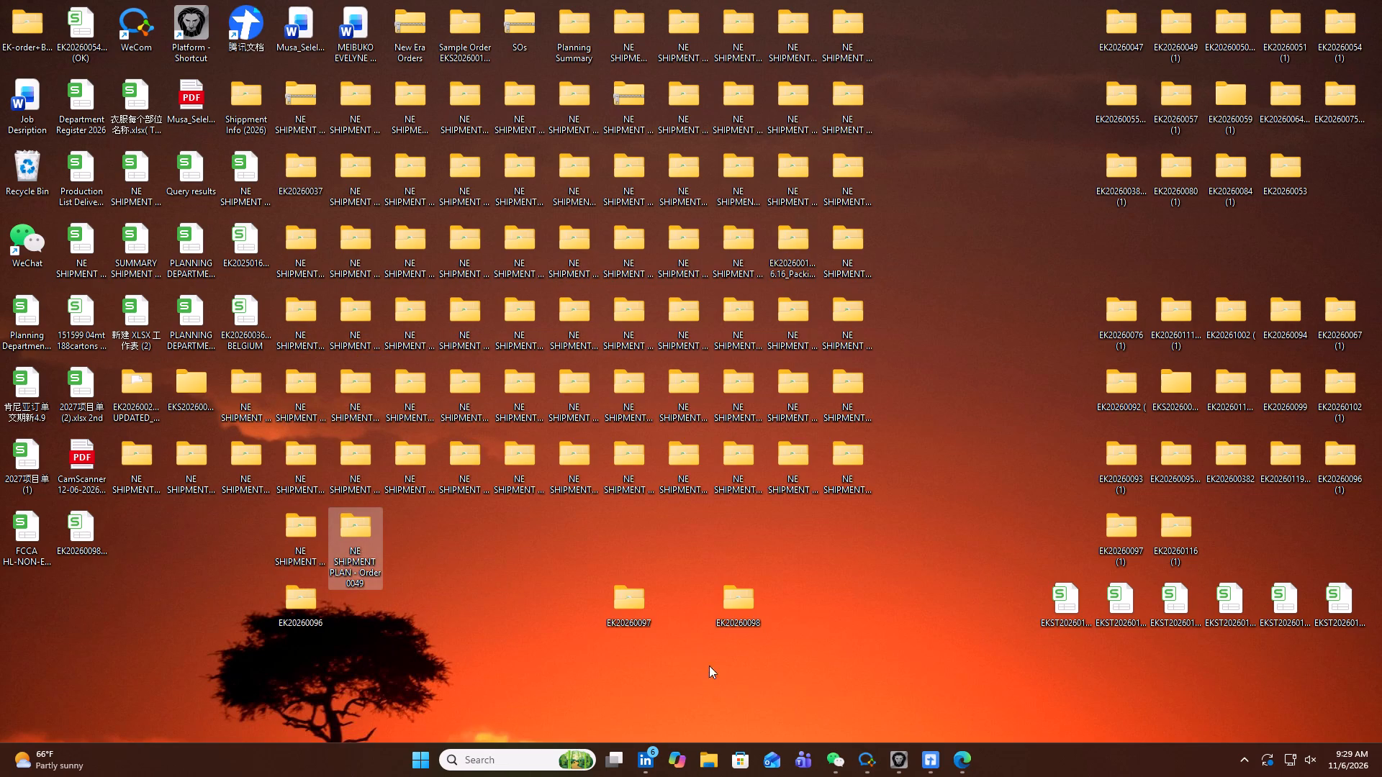
Switch to WeChat and read the latest messages in the NE SO group.
left_click(836, 763)
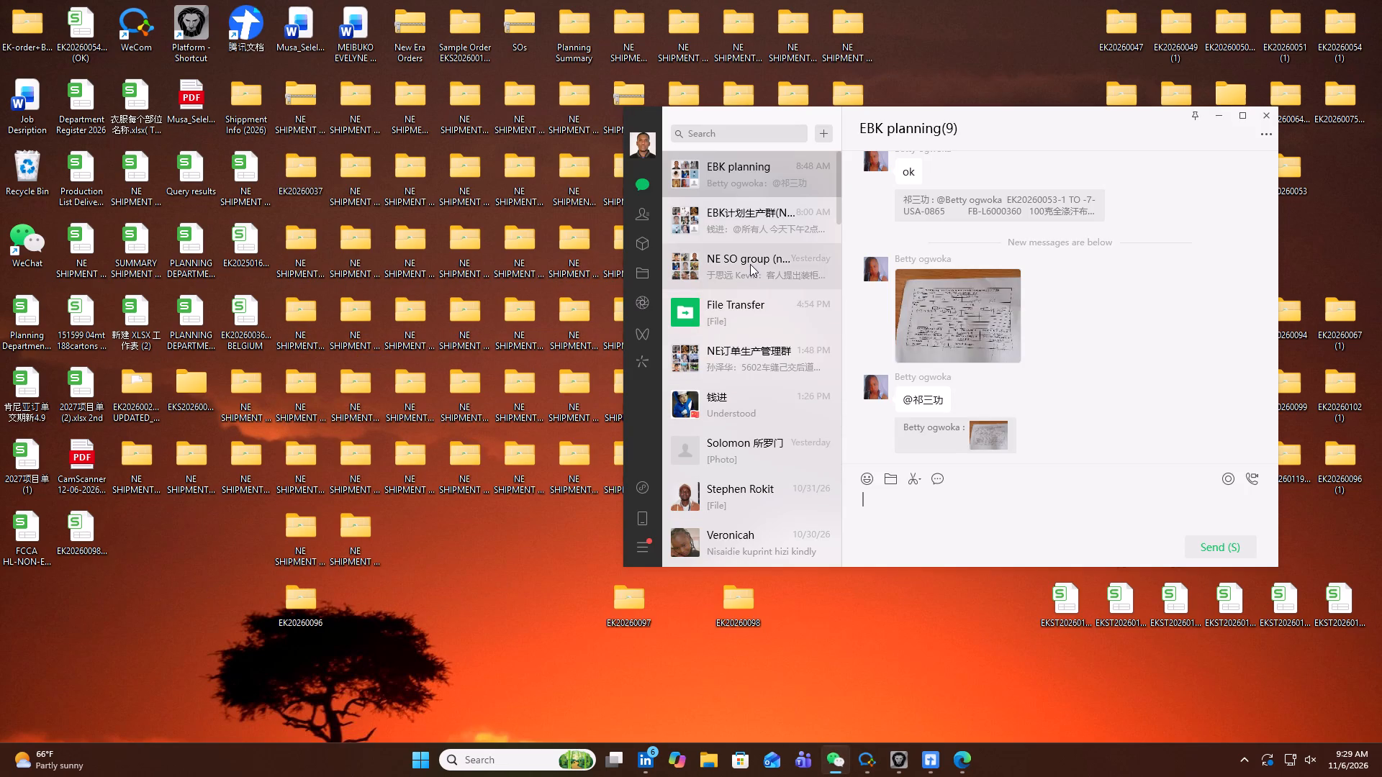
left_click(750, 264)
scroll(995, 409, "down", 2)
Switch to WeCom, send "Hello, any update?" to the contact asked about the Sample Order 0086 PO, and put WeCom away.
left_click(867, 751)
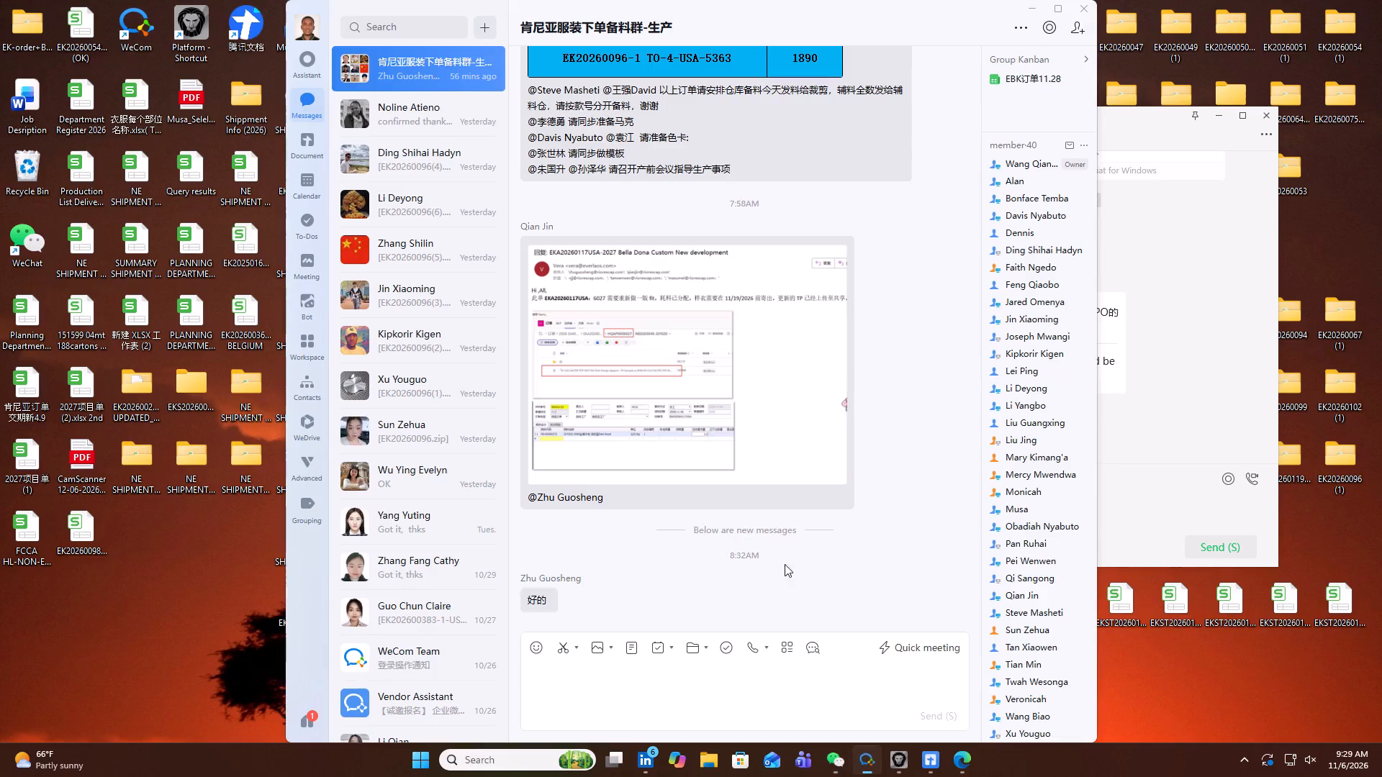
left_click(407, 483)
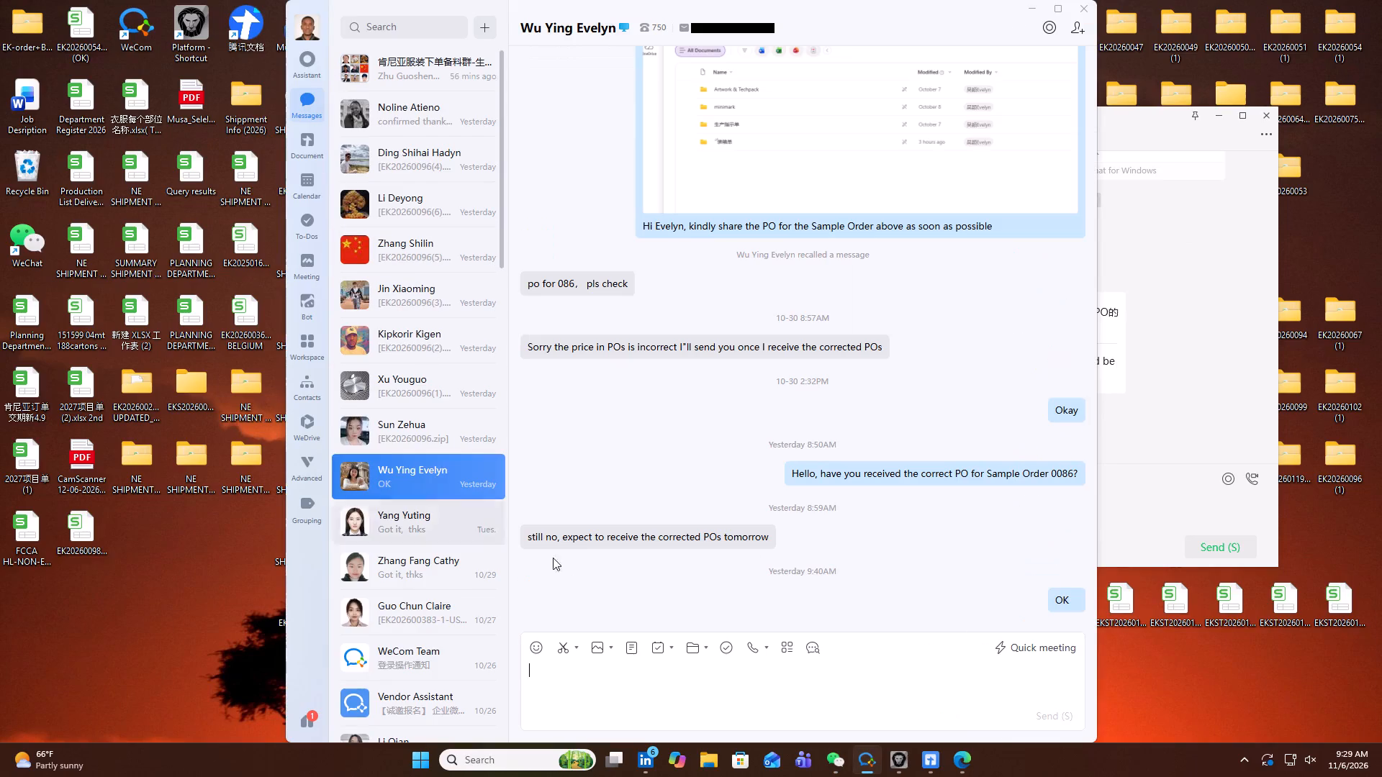
left_click(543, 702)
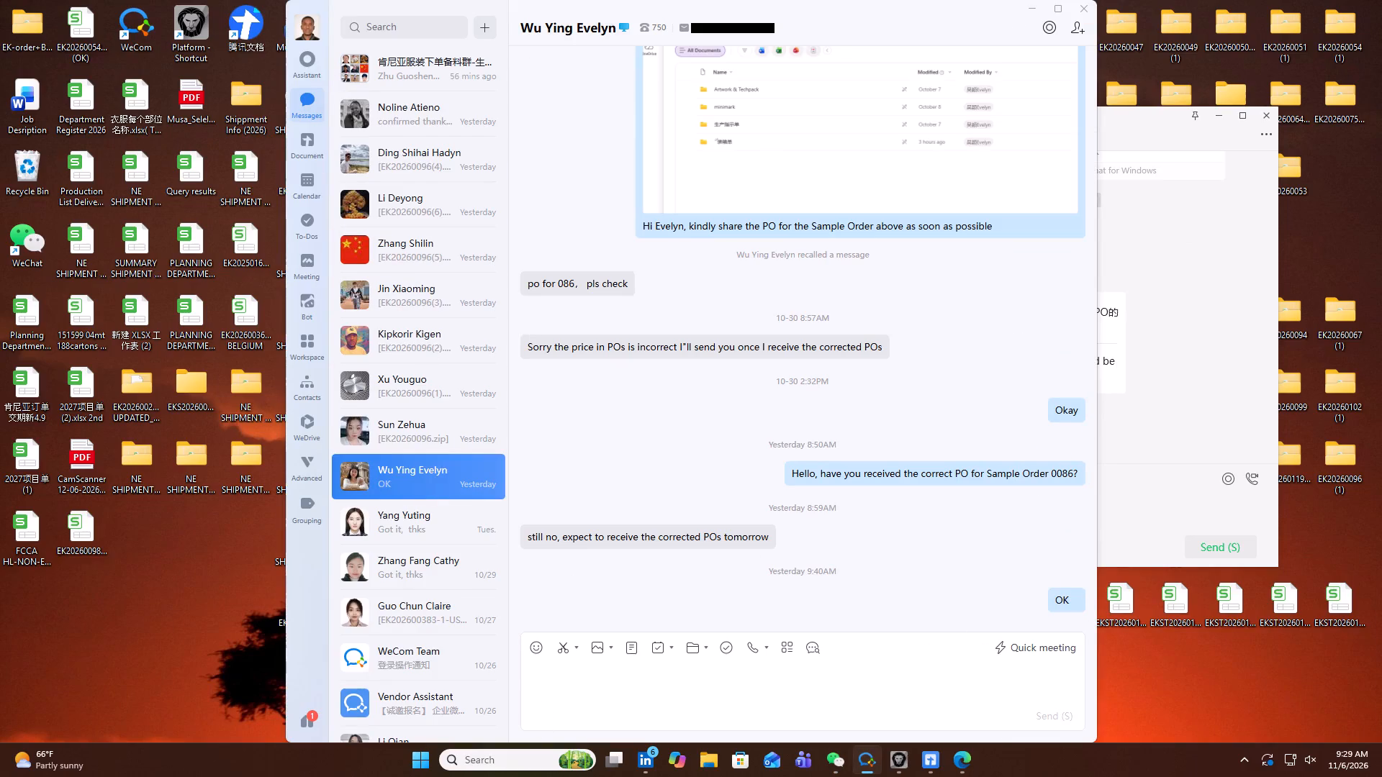
type("ello")
key("space")
key("BackSpace")
type(", any updatee")
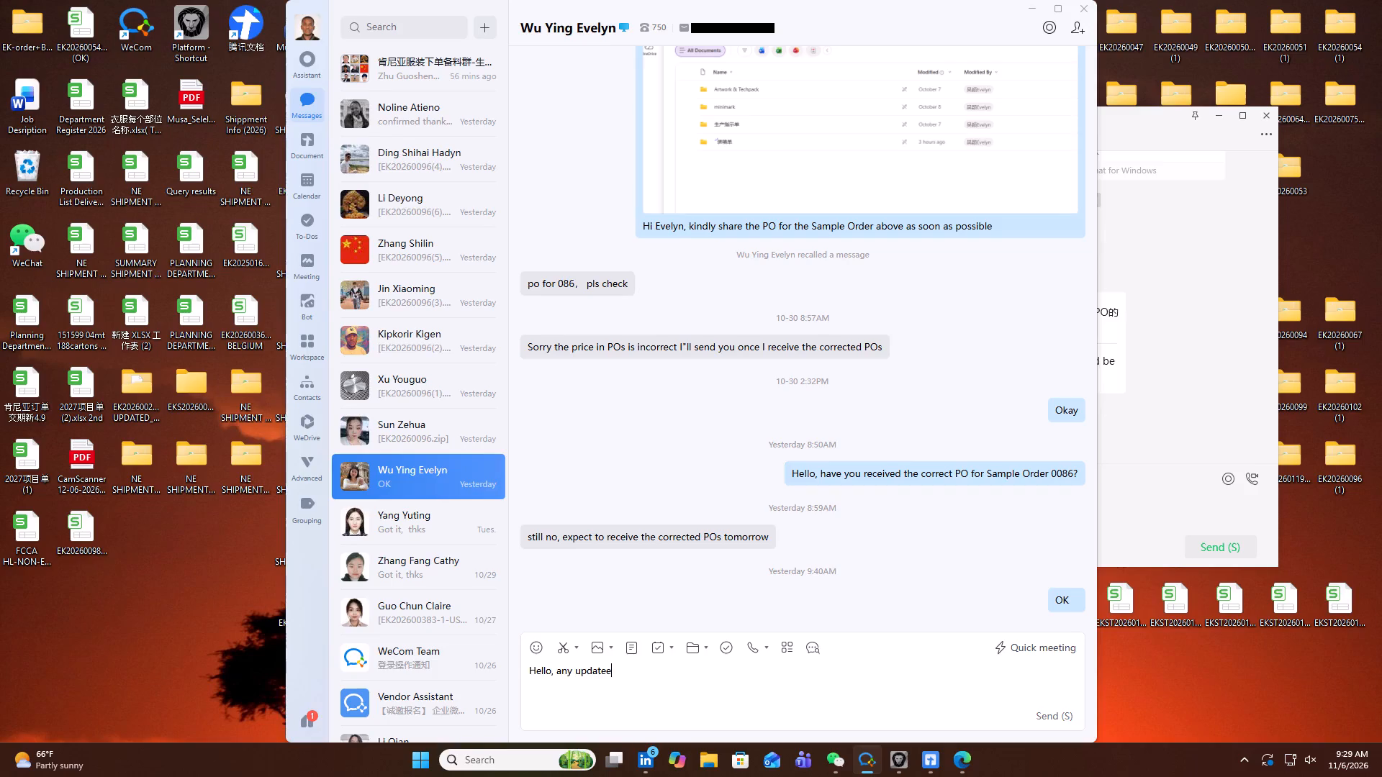
key("BackSpace")
key("shift+question")
key("Return")
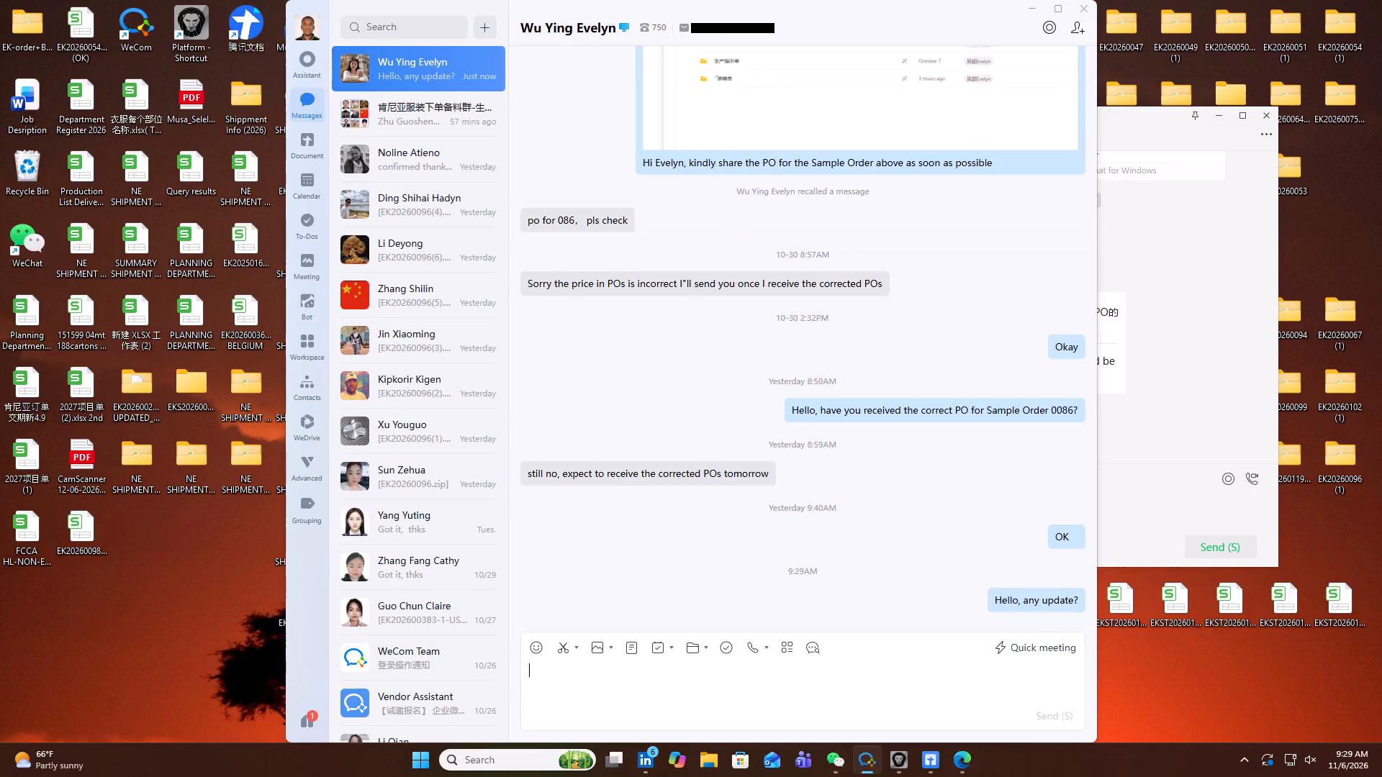
scroll(657, 476, "down", 5)
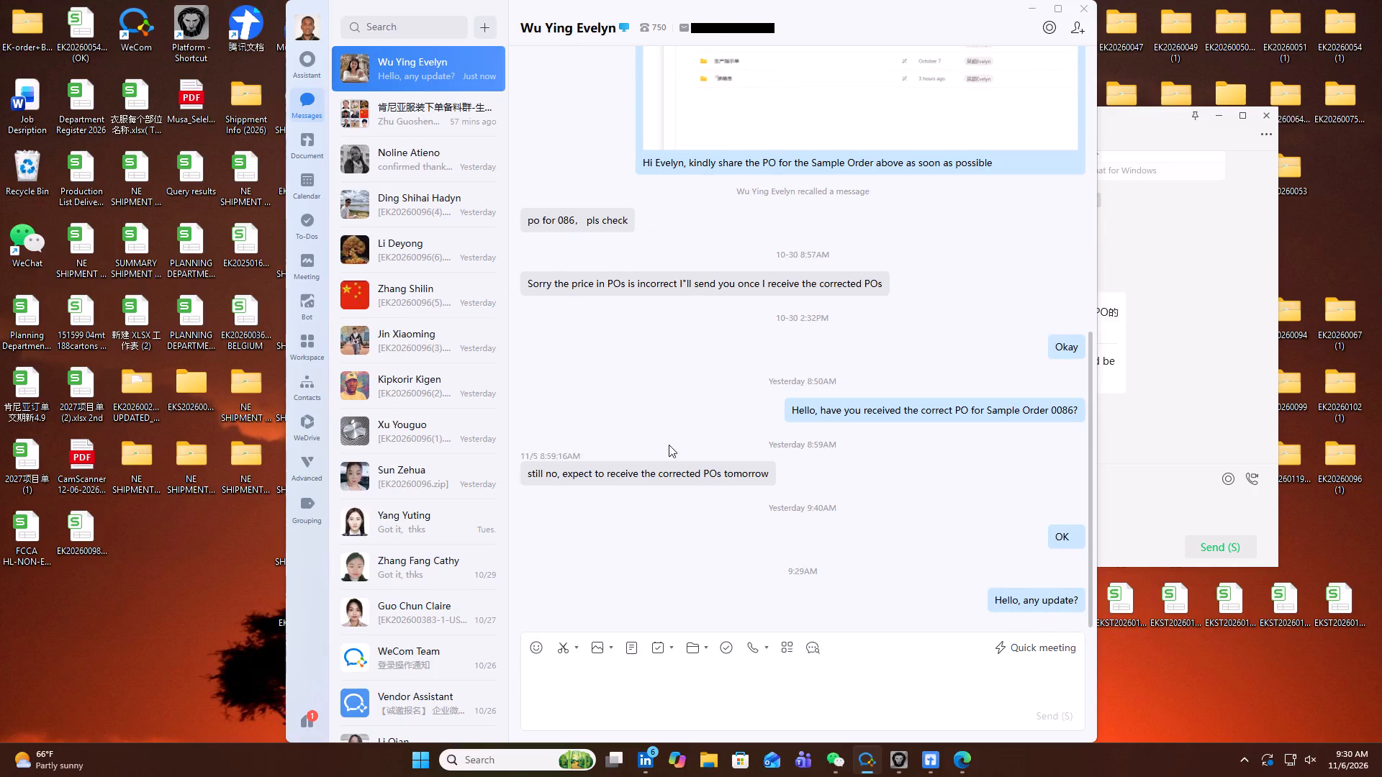
left_click(1027, 6)
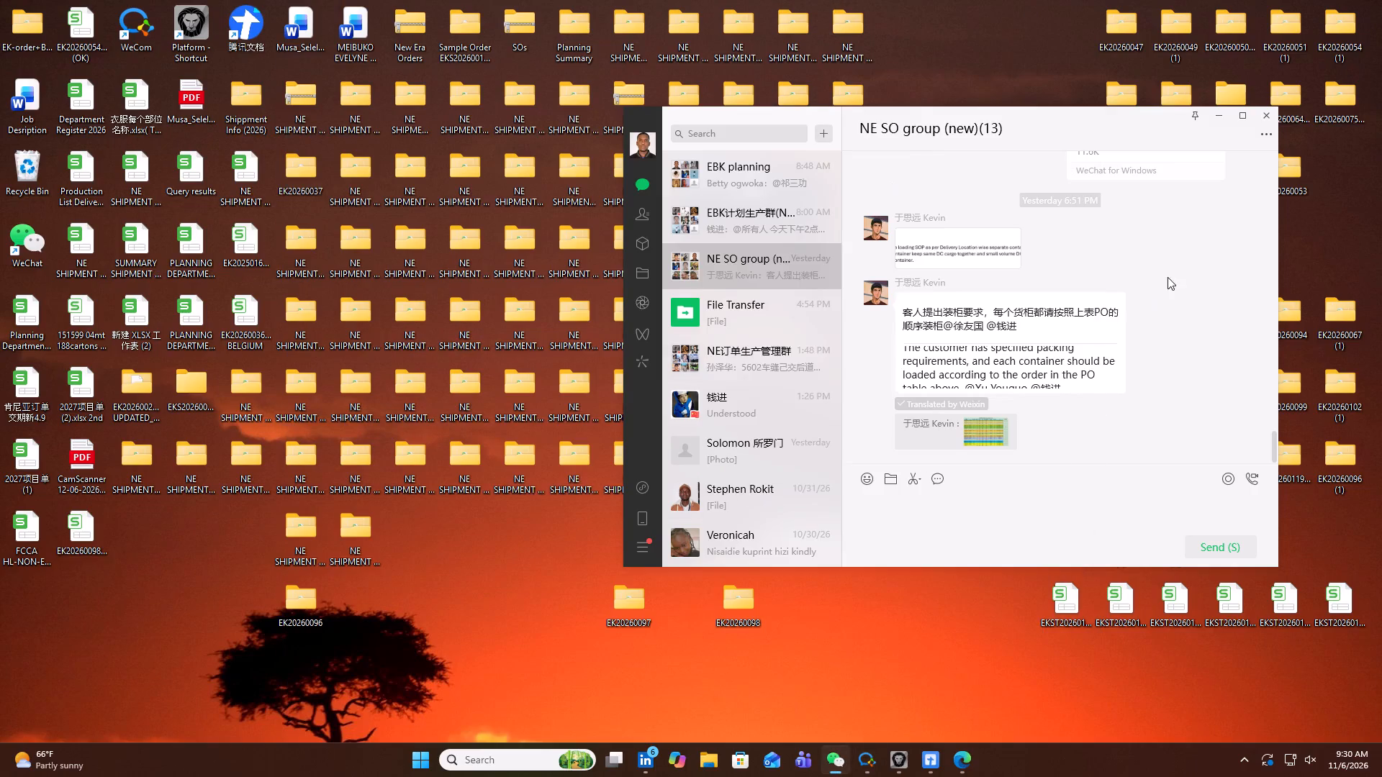
Look back through yesterday's messages in the NE SO group for the posted order packing files.
scroll(1040, 374, "up", 4)
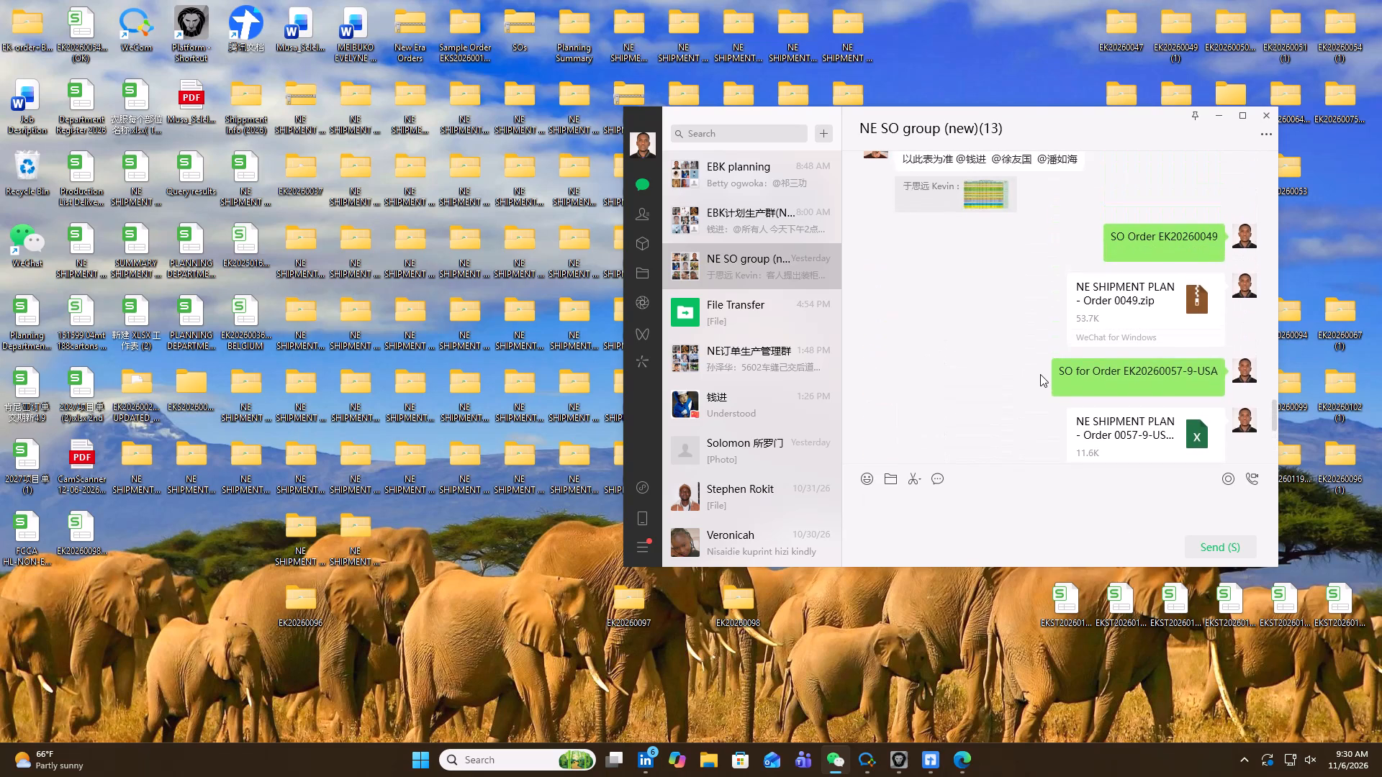
scroll(1040, 374, "up", 7)
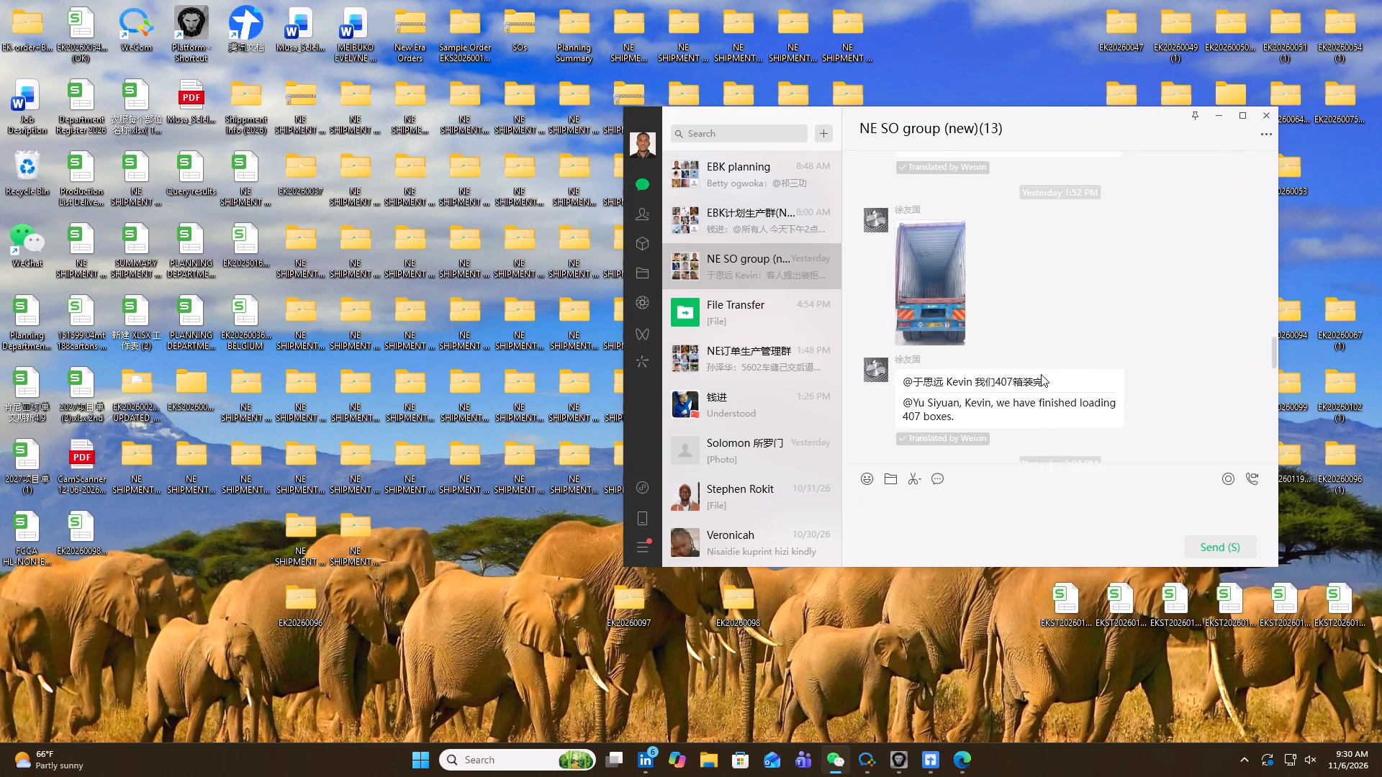
scroll(1041, 374, "up", 8)
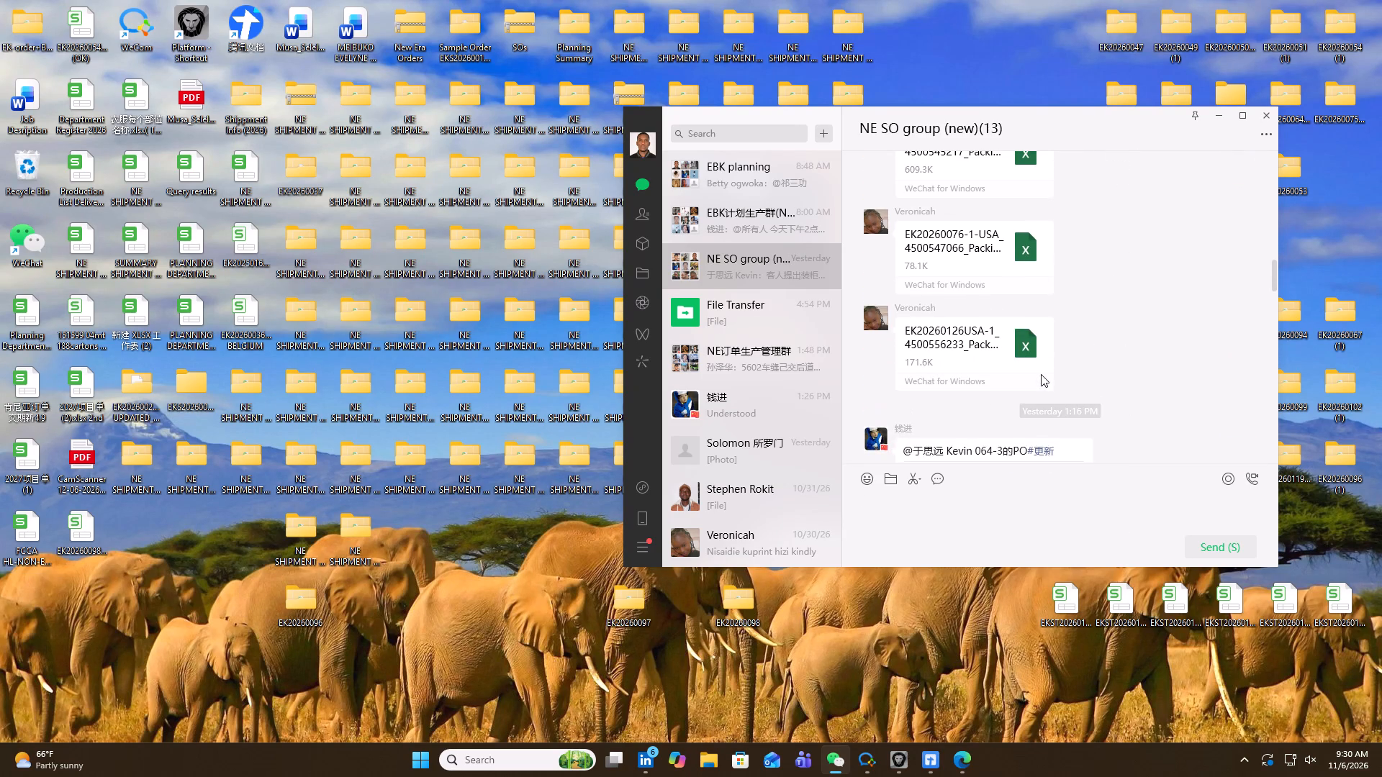
scroll(1041, 374, "down", 1)
scroll(1041, 374, "up", 2)
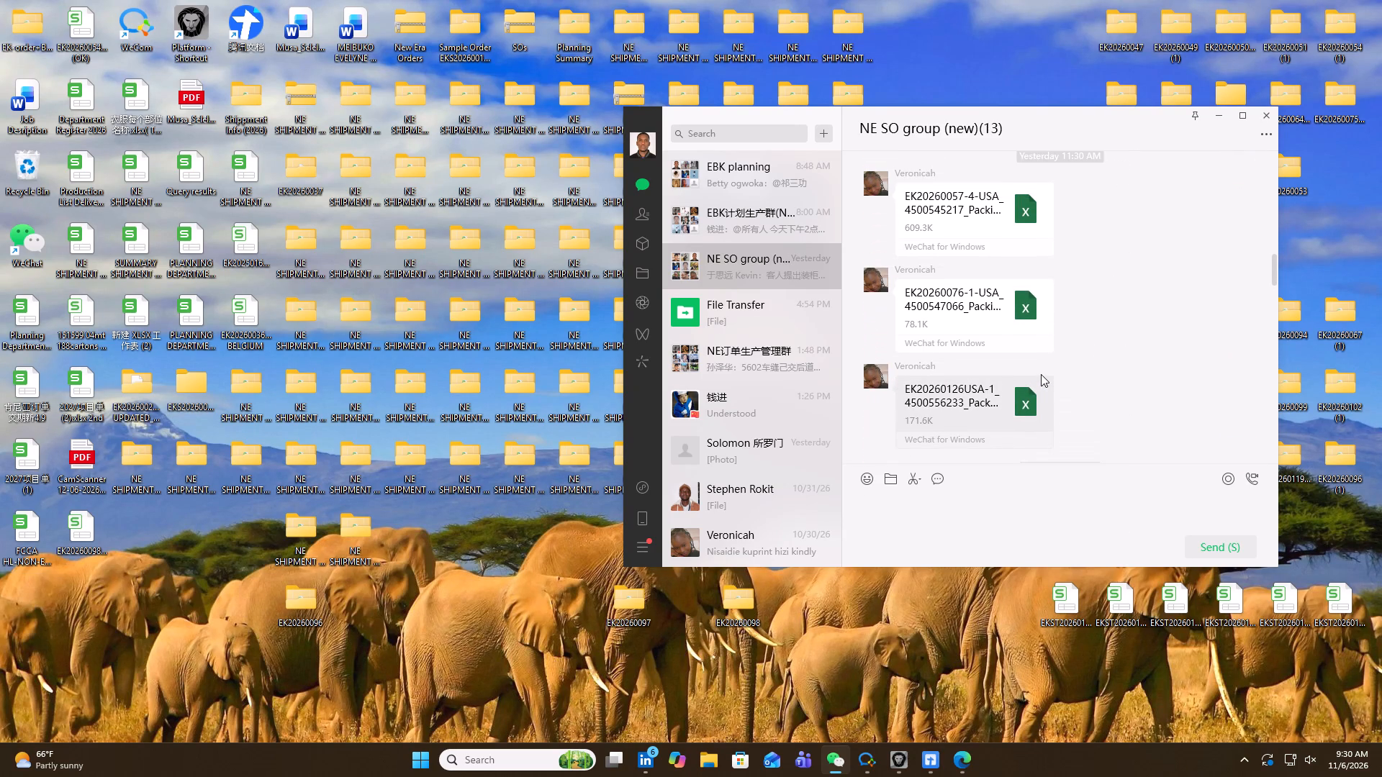
scroll(1041, 374, "up", 3)
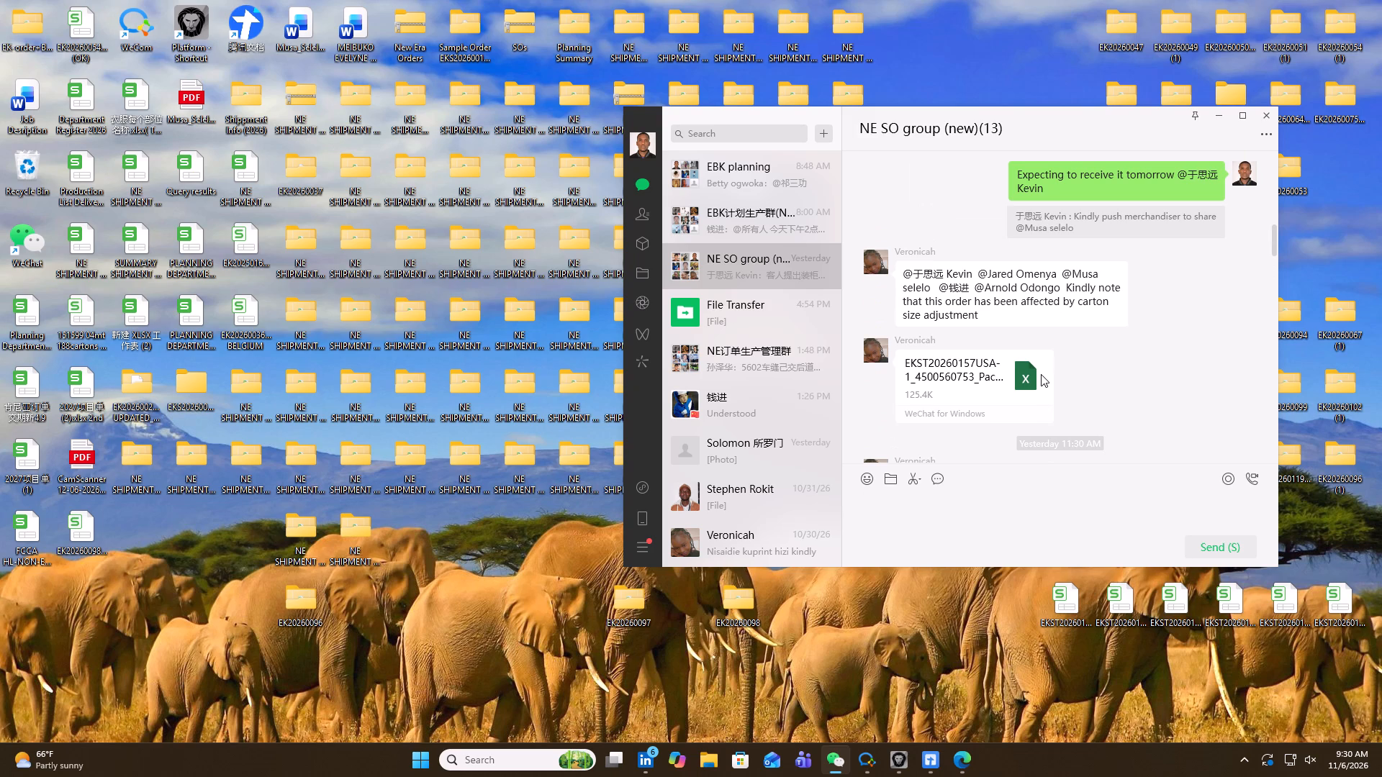
scroll(1041, 374, "down", 3)
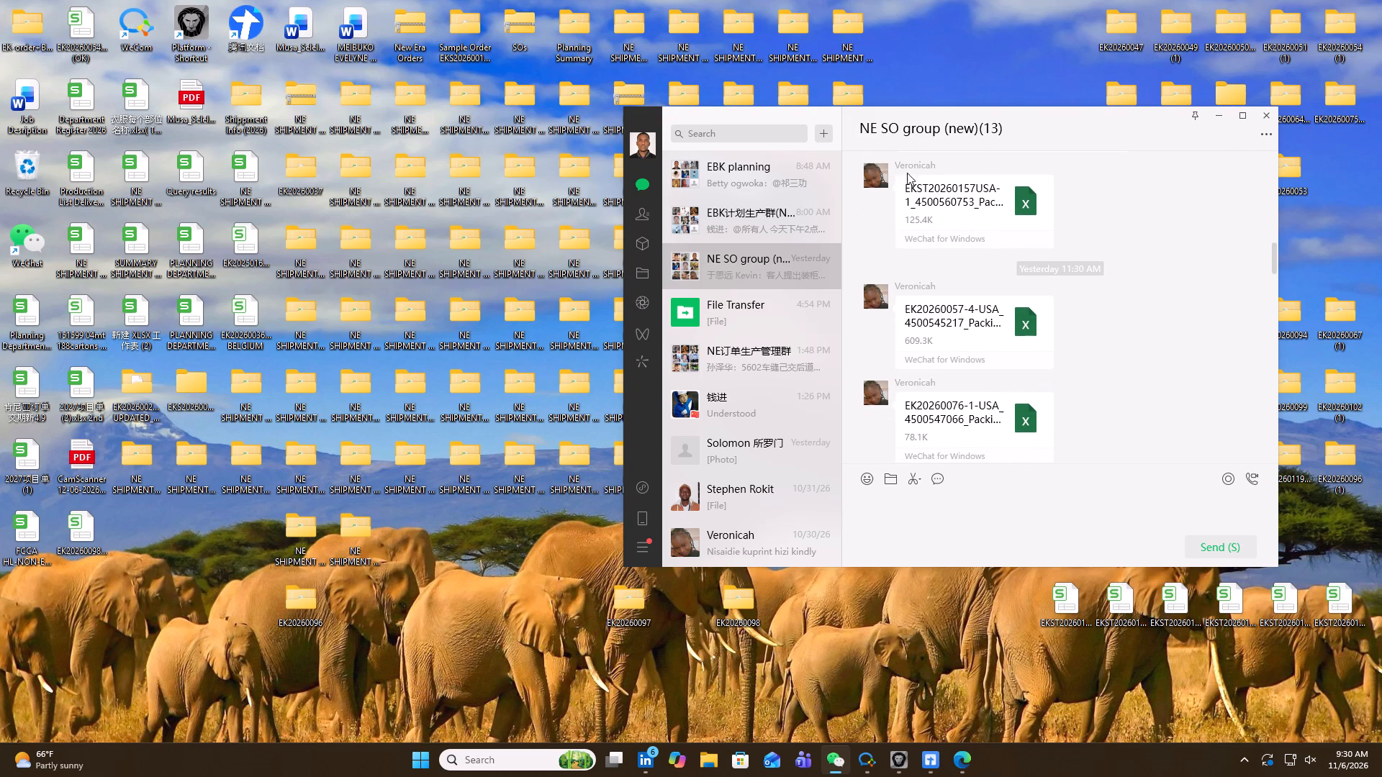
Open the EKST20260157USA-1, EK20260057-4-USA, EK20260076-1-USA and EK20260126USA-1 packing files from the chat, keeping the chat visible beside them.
left_click(959, 212)
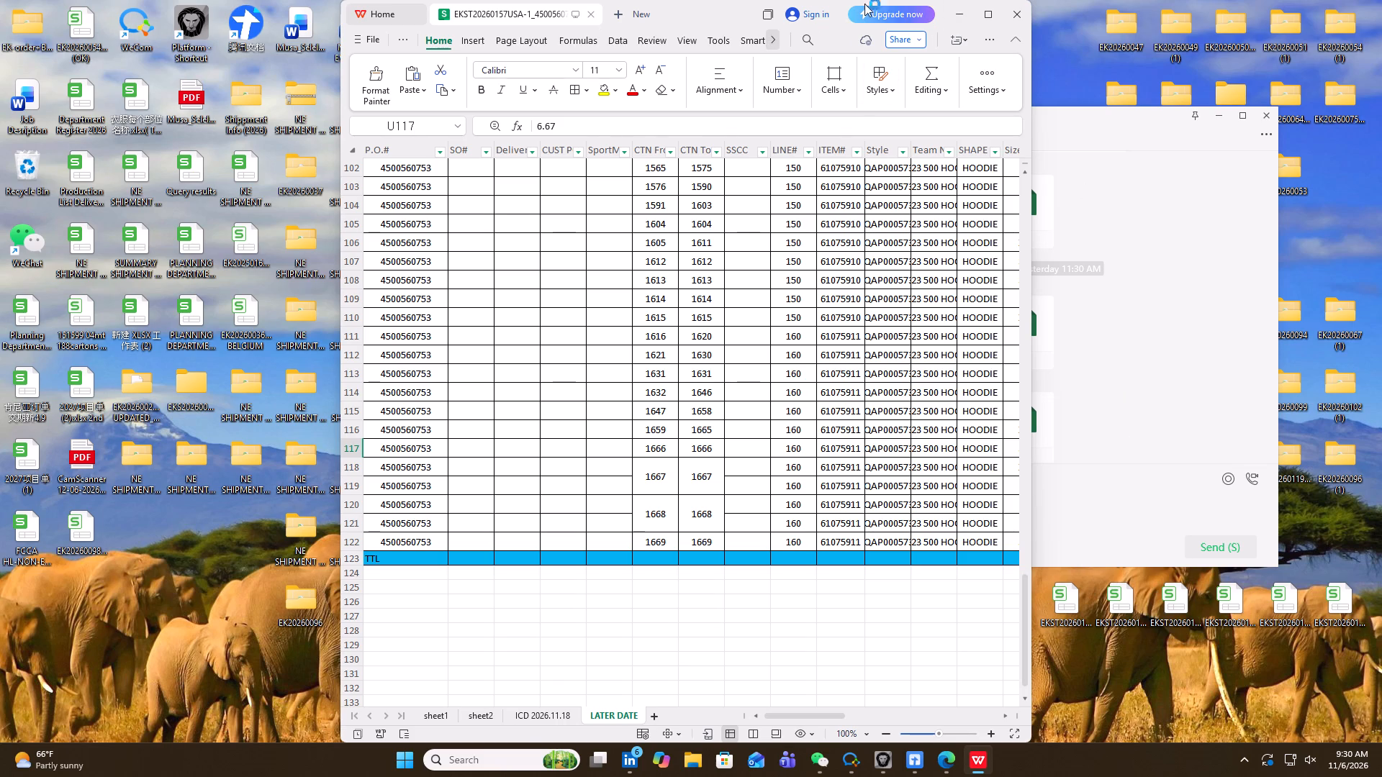
left_click_drag(728, 14, 545, 37)
scroll(1039, 287, "down", 2)
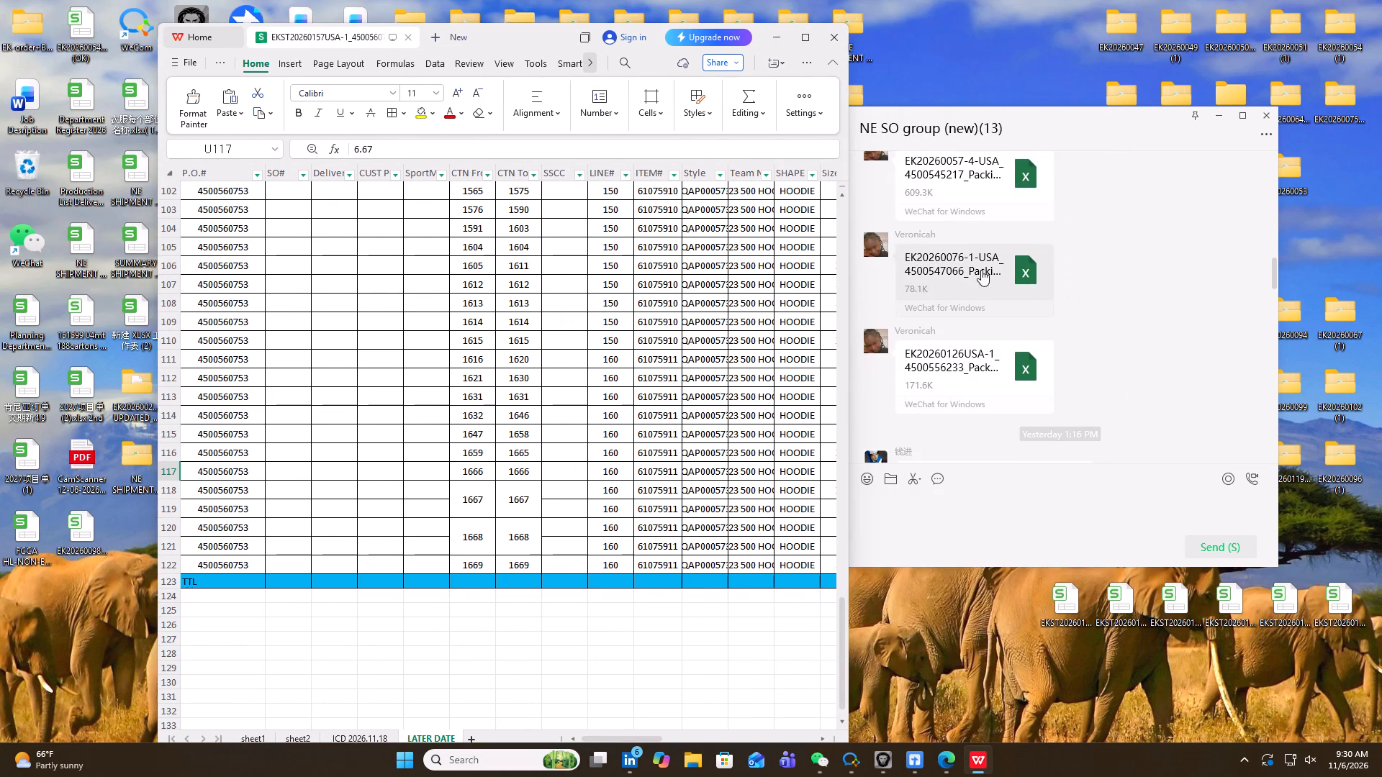
left_click(950, 163)
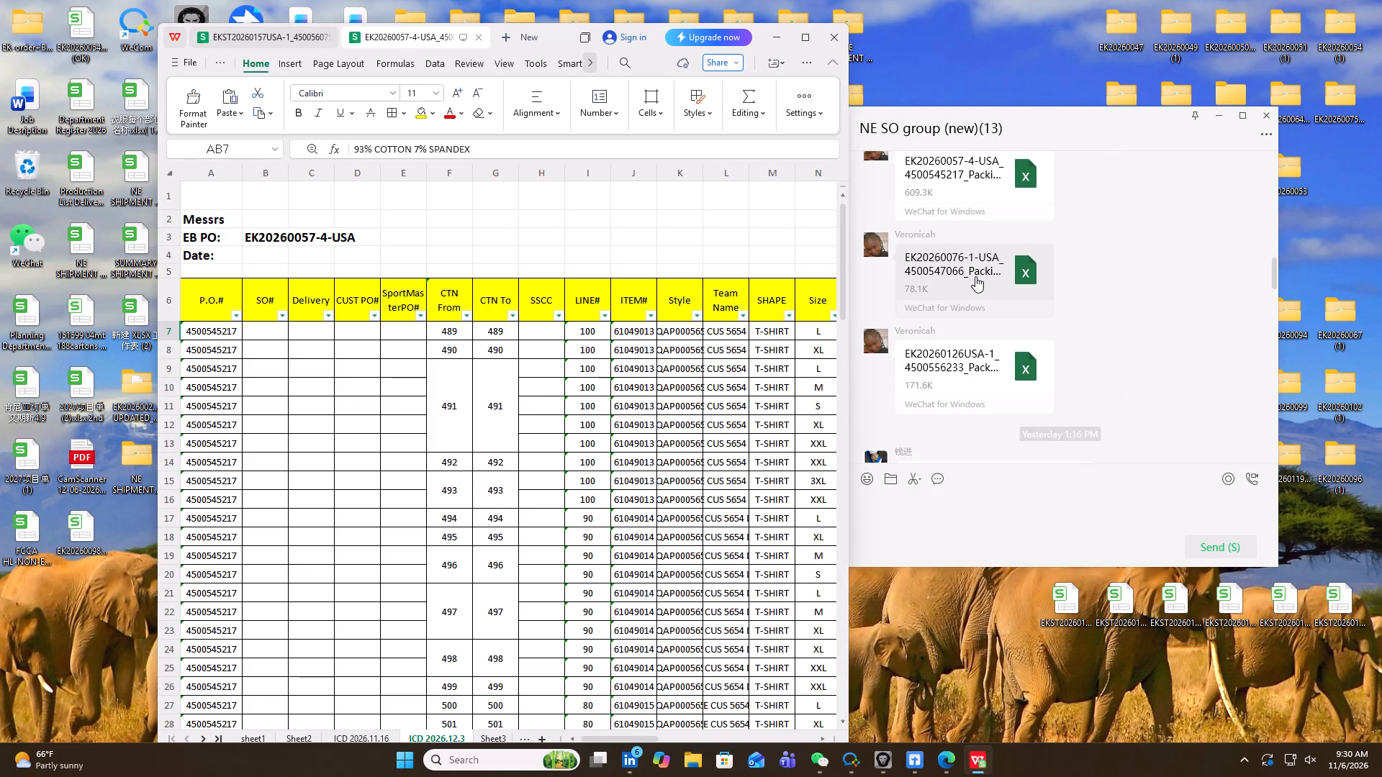
left_click(976, 273)
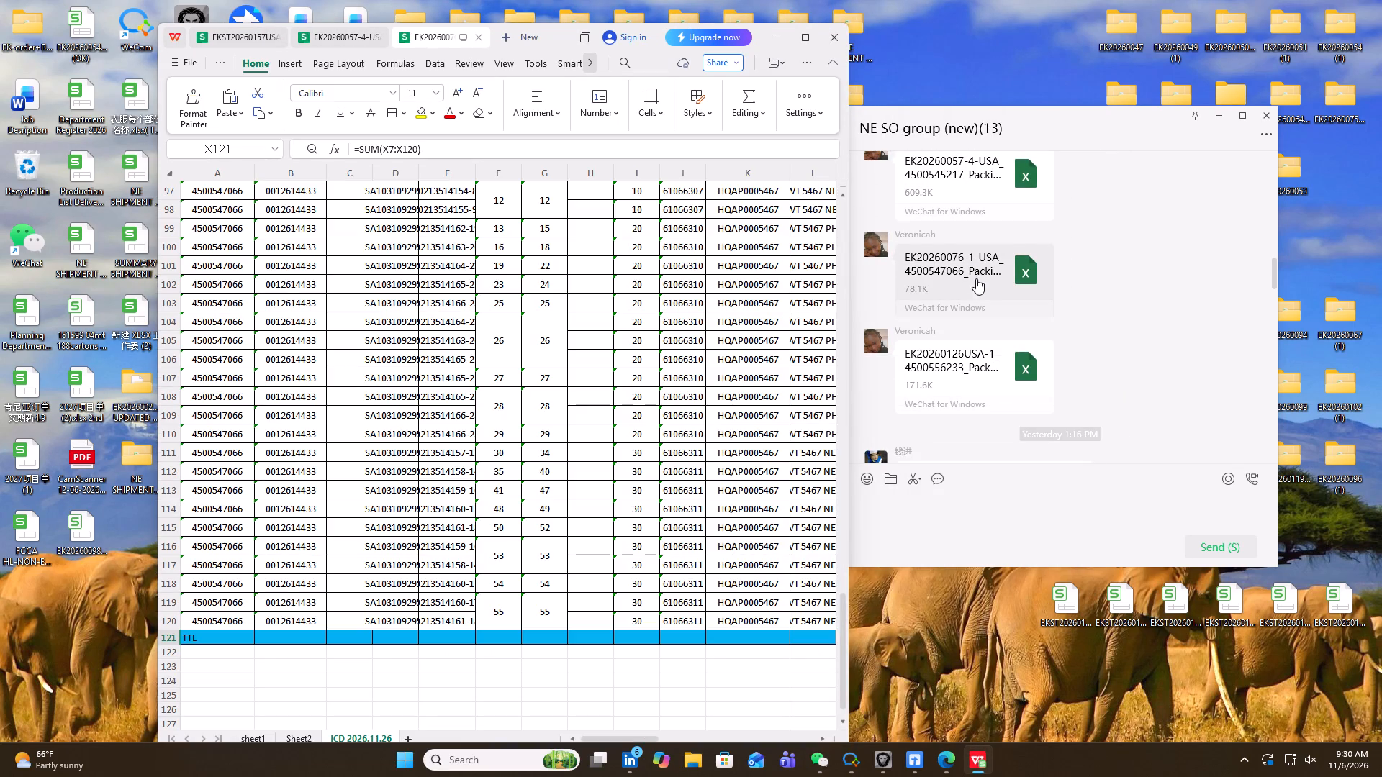
left_click(957, 357)
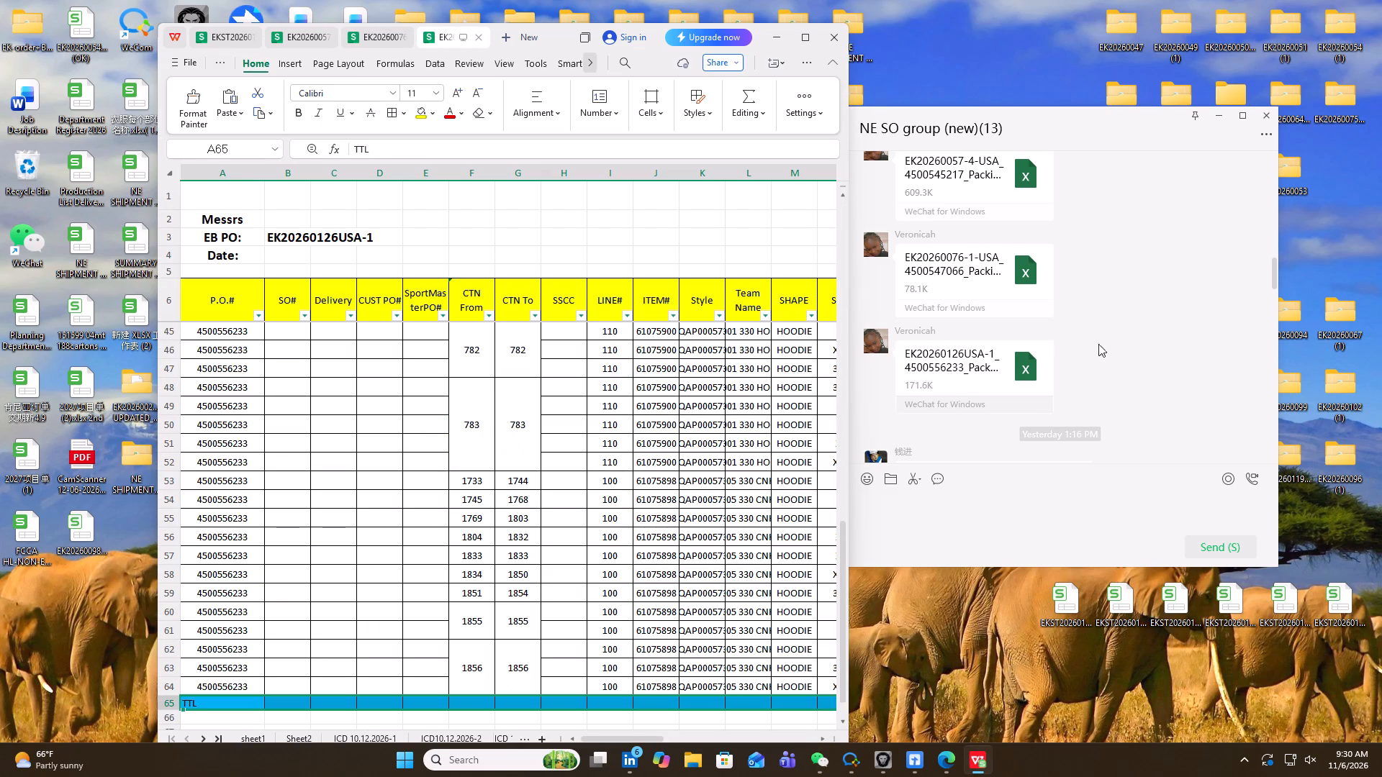
Check the NE SO group's messages before the opened packing files, then put the chat away and bring the workbooks into a central view.
scroll(1120, 331, "down", 2)
scroll(1121, 330, "up", 6)
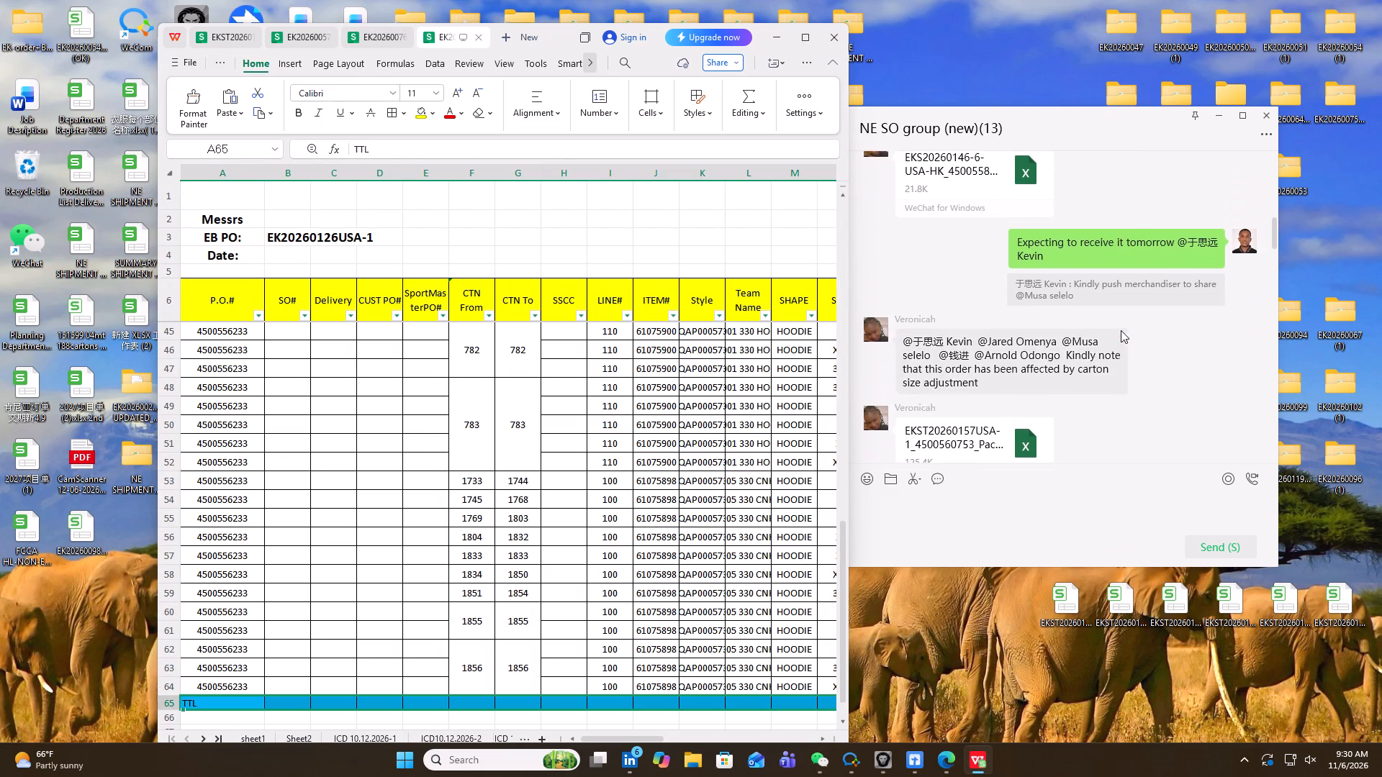
scroll(1121, 330, "up", 2)
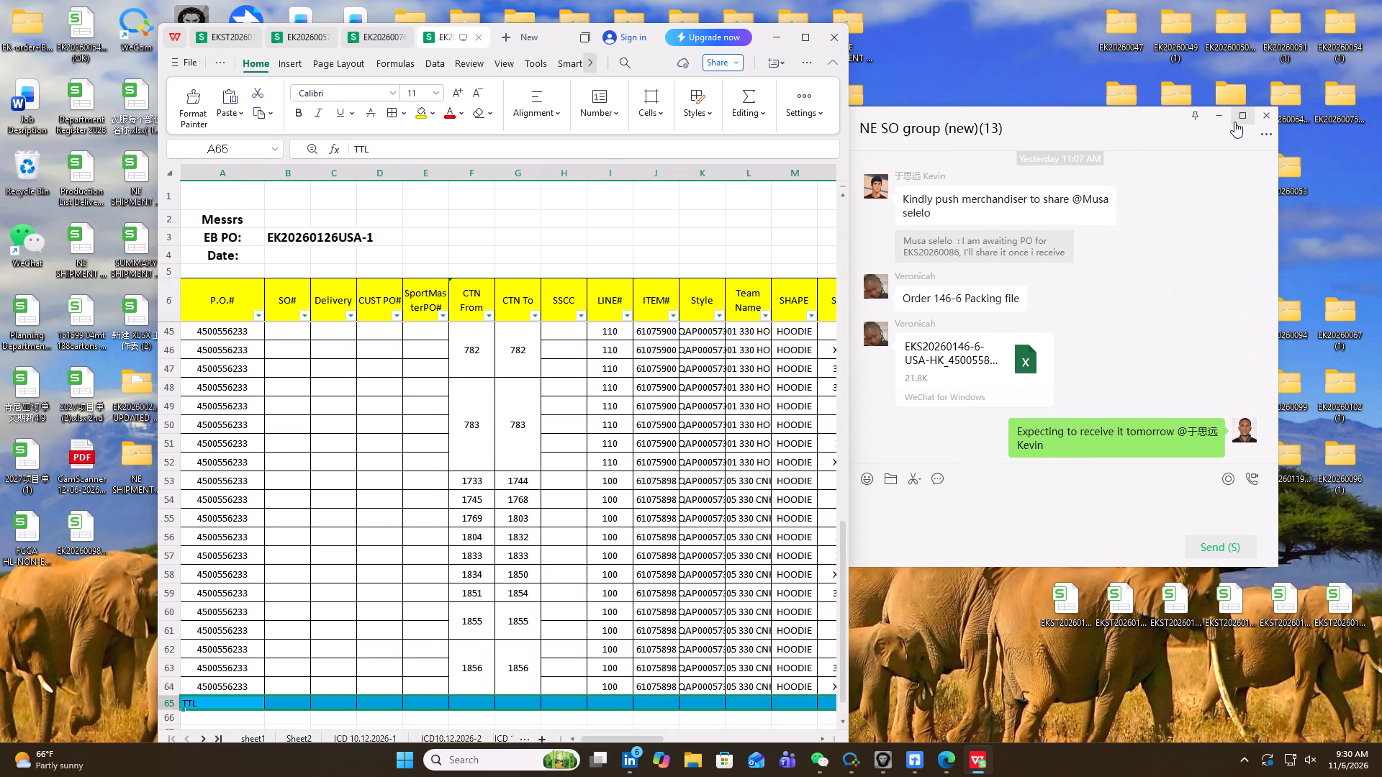
left_click(1225, 118)
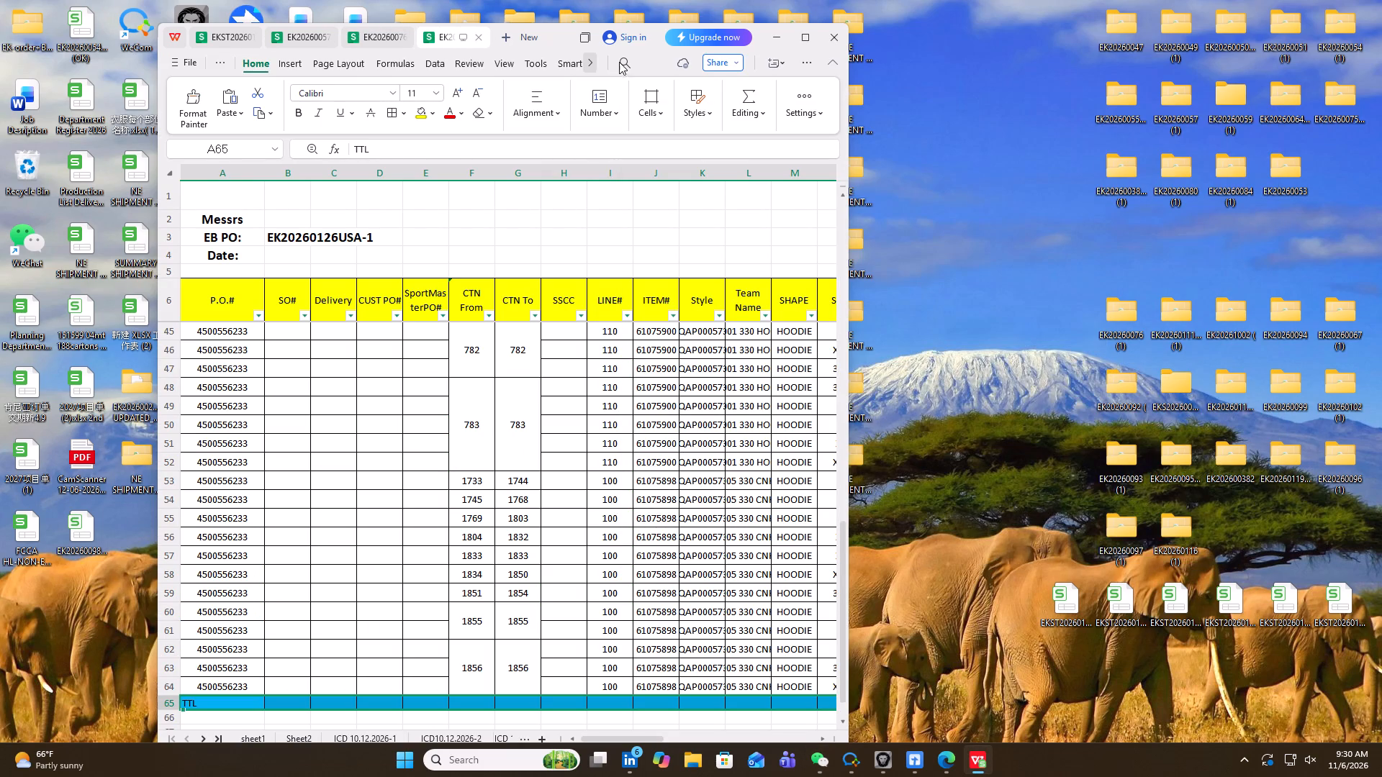
left_click_drag(556, 37, 899, 122)
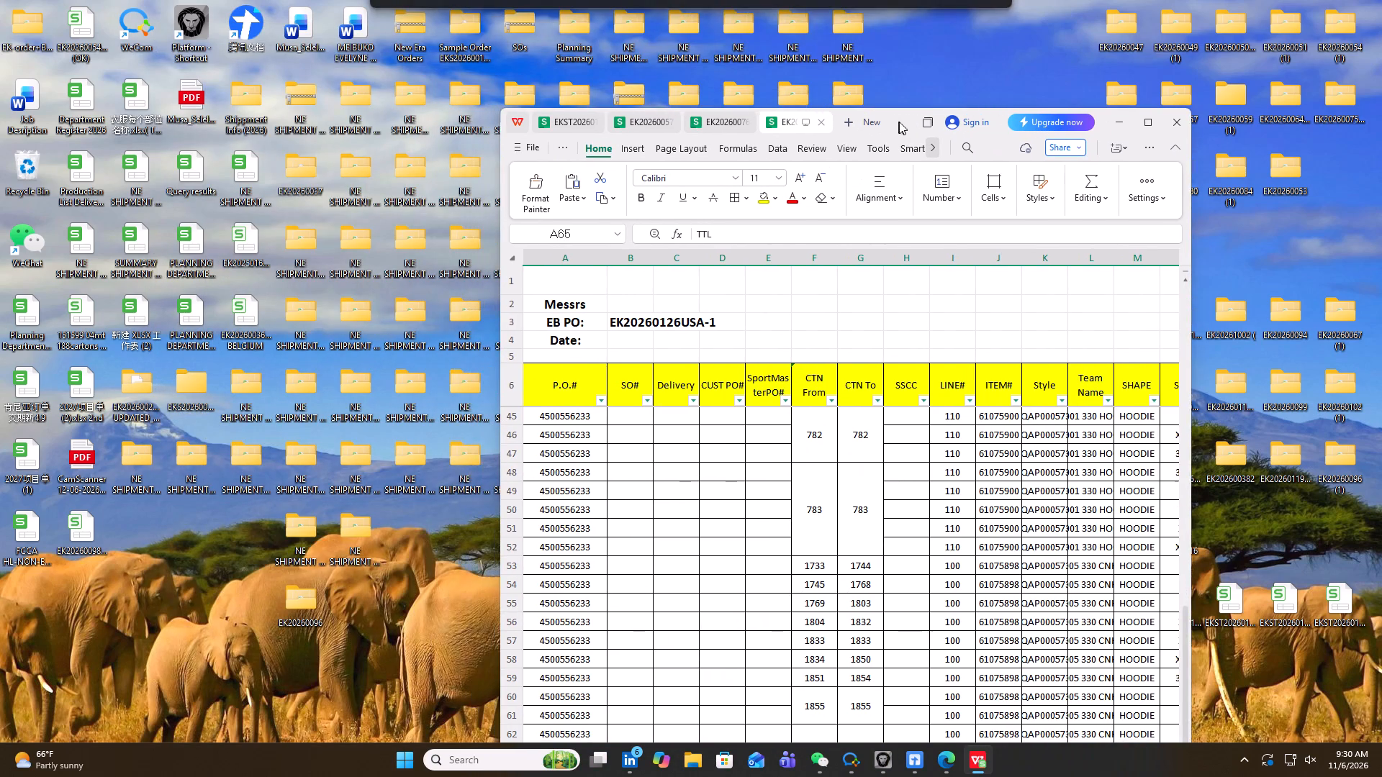
left_click(566, 124)
scroll(610, 413, "up", 12)
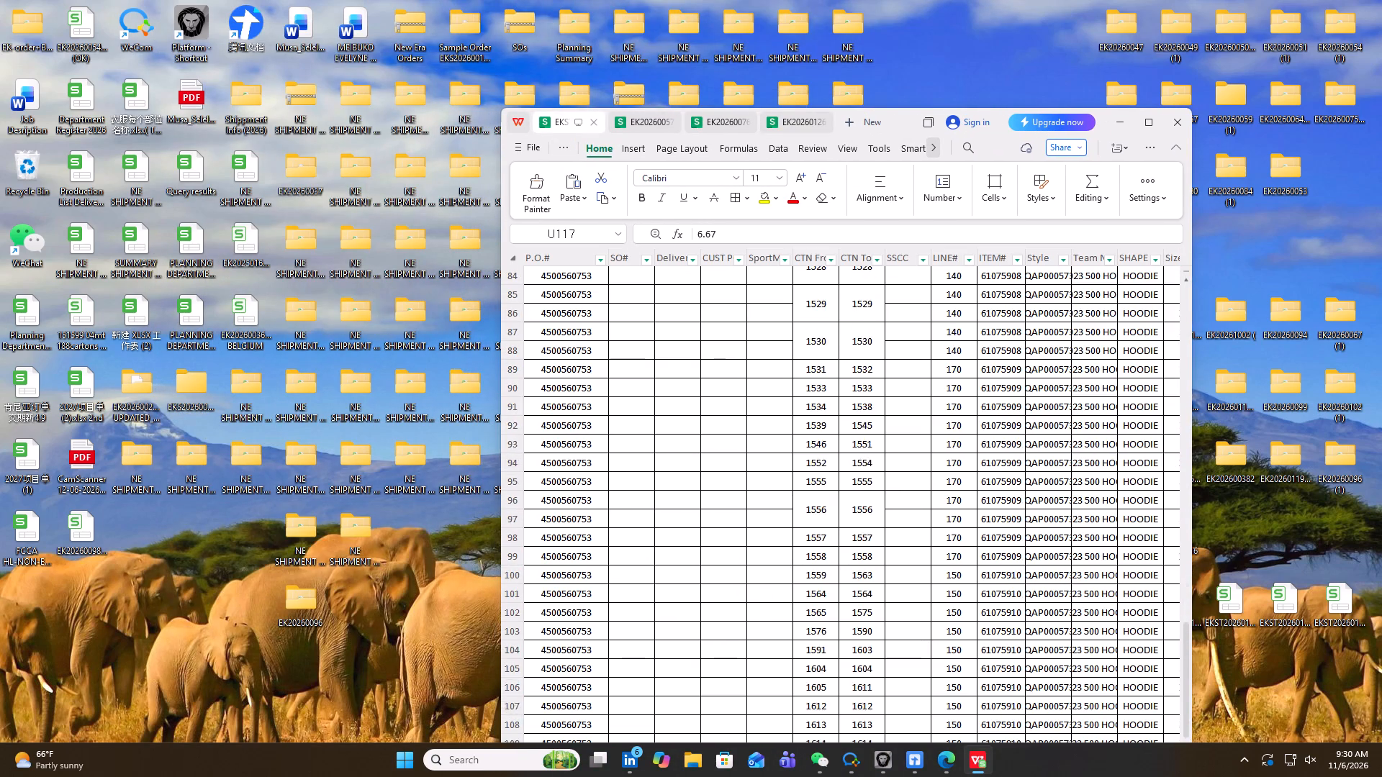
scroll(668, 384, "up", 20)
scroll(668, 384, "up", 19)
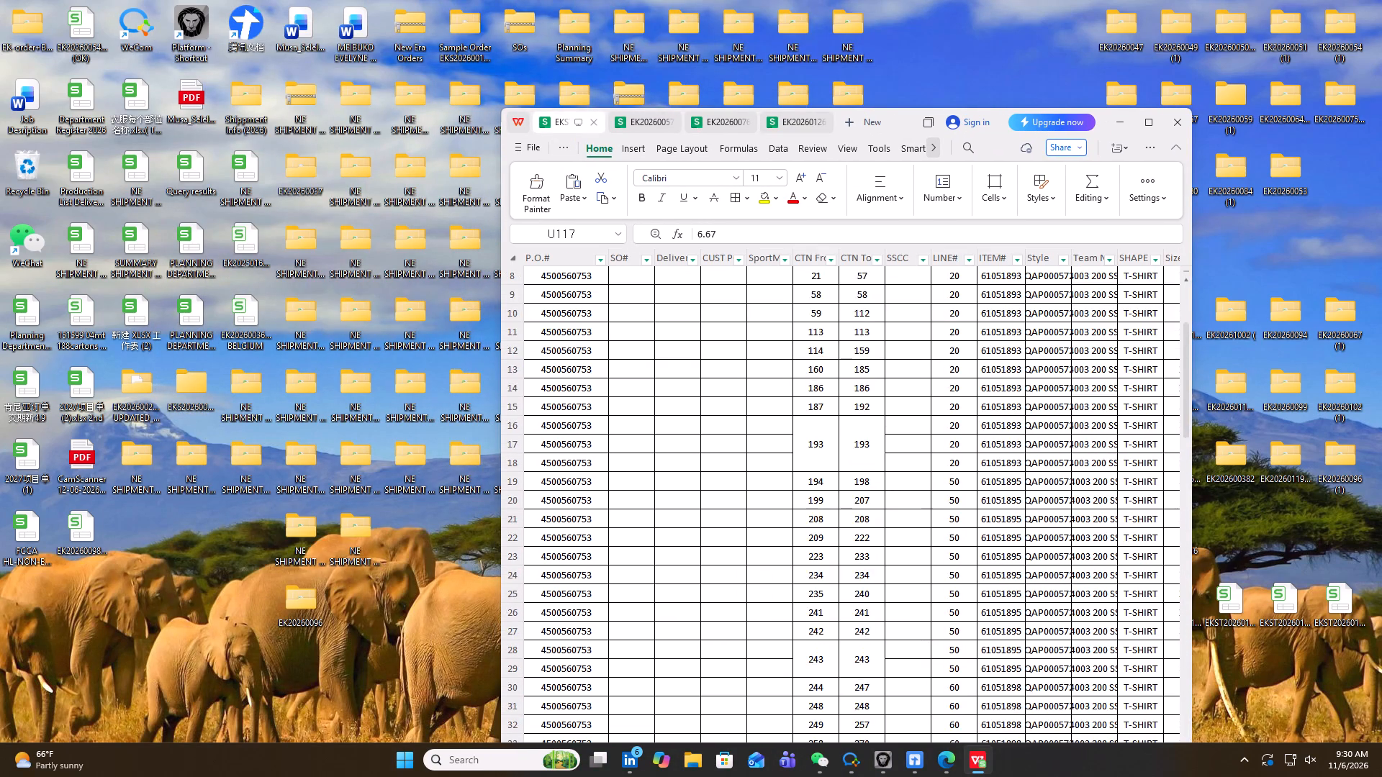
scroll(857, 357, "up", 12)
Find the folder NE SHIPMENT PLAN- Order 0157USA among the desktop's shipment plan folders and open it, keeping the packing workbooks out of the way.
left_click_drag(898, 119, 954, 596)
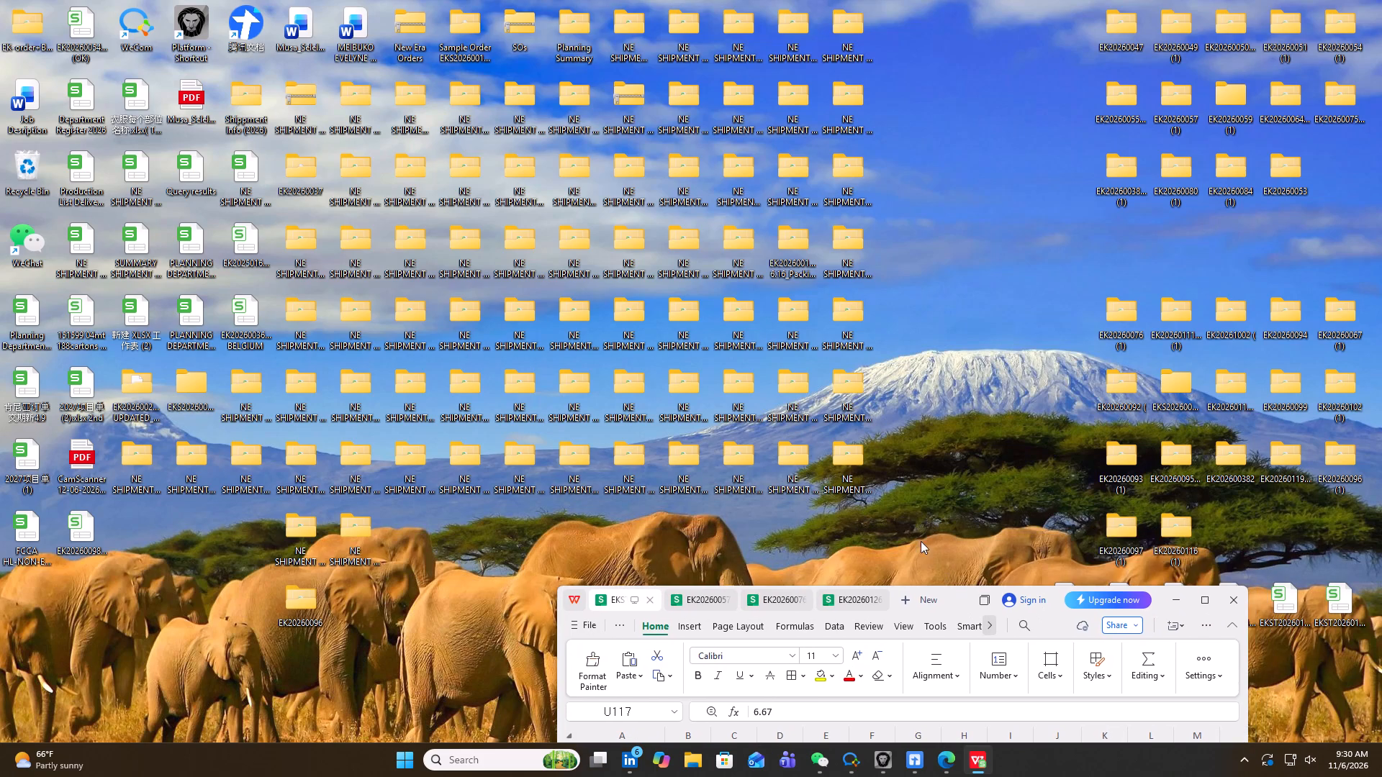
left_click(859, 465)
left_click(796, 455)
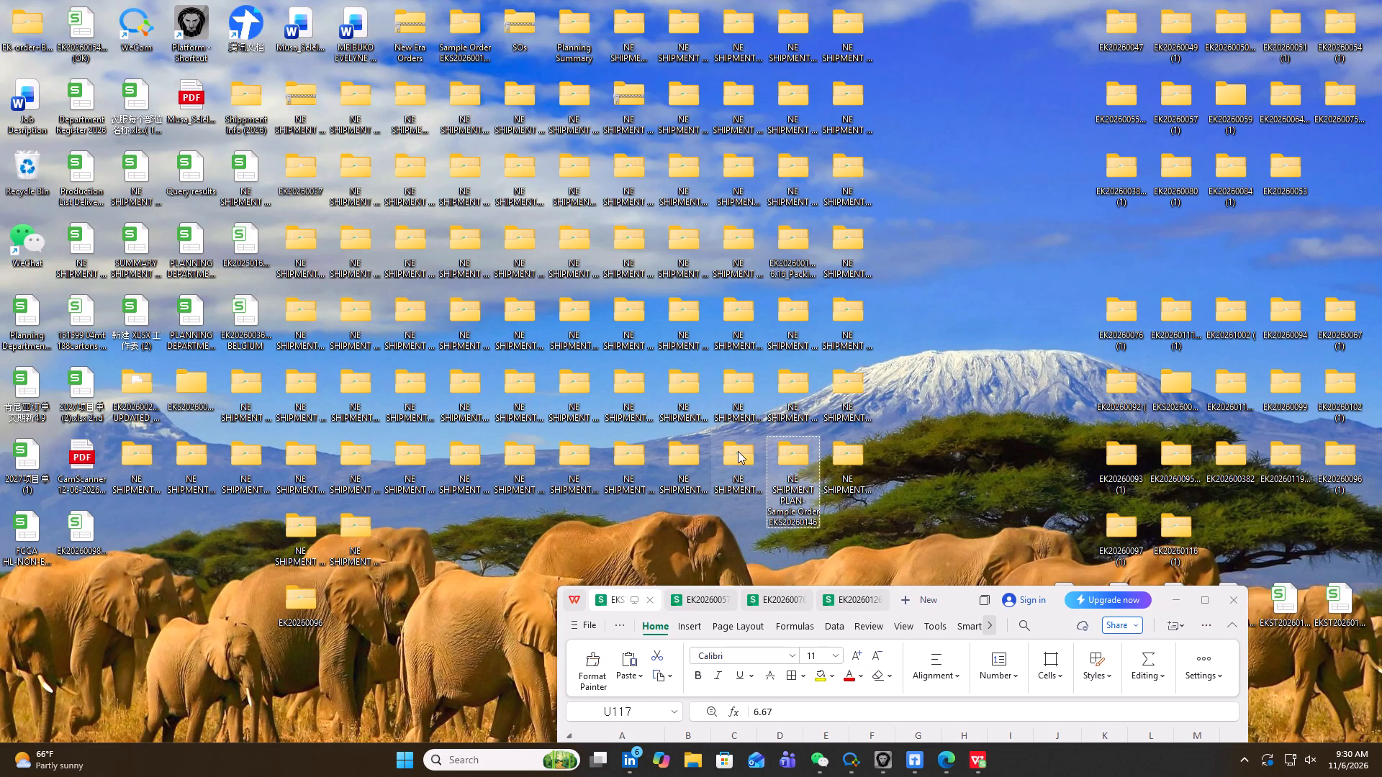
left_click(738, 451)
left_click(683, 451)
left_click(616, 451)
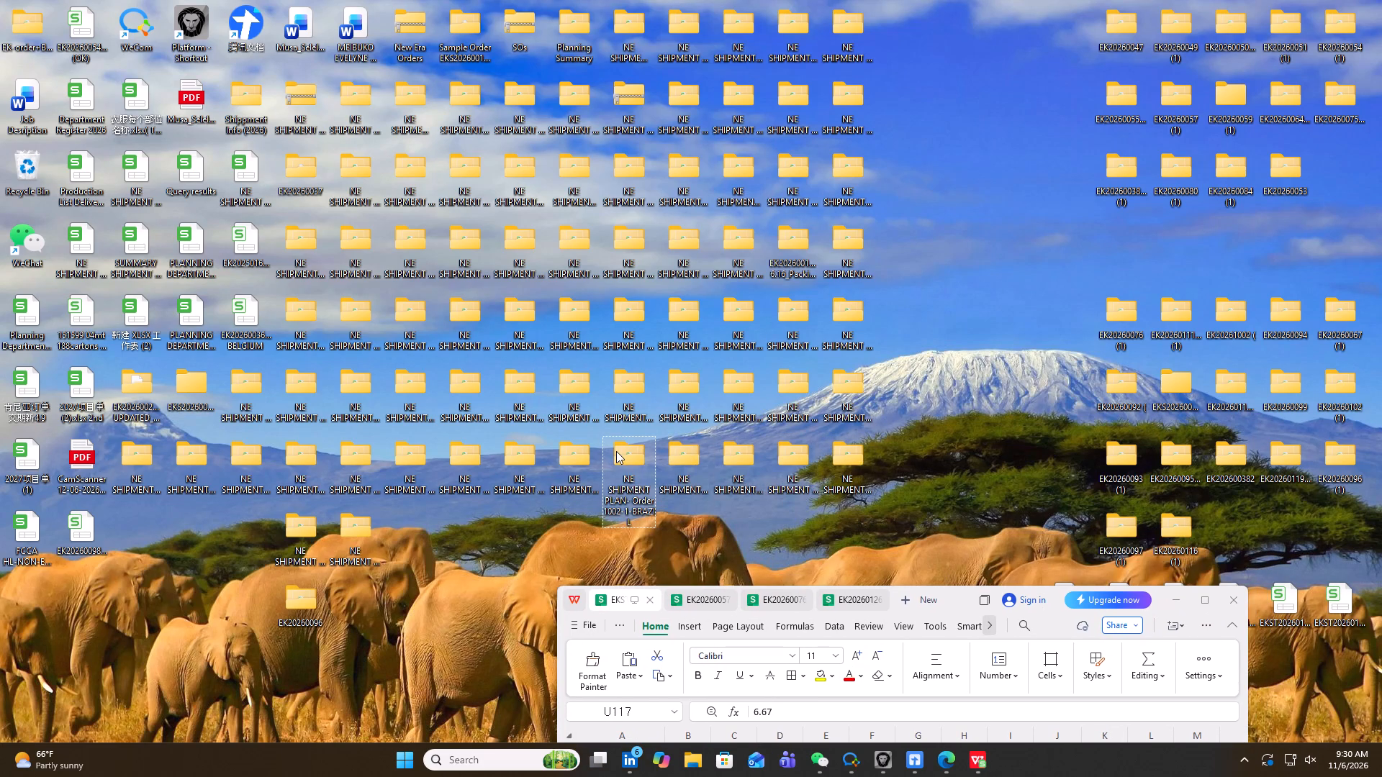
left_click(579, 455)
left_click(521, 465)
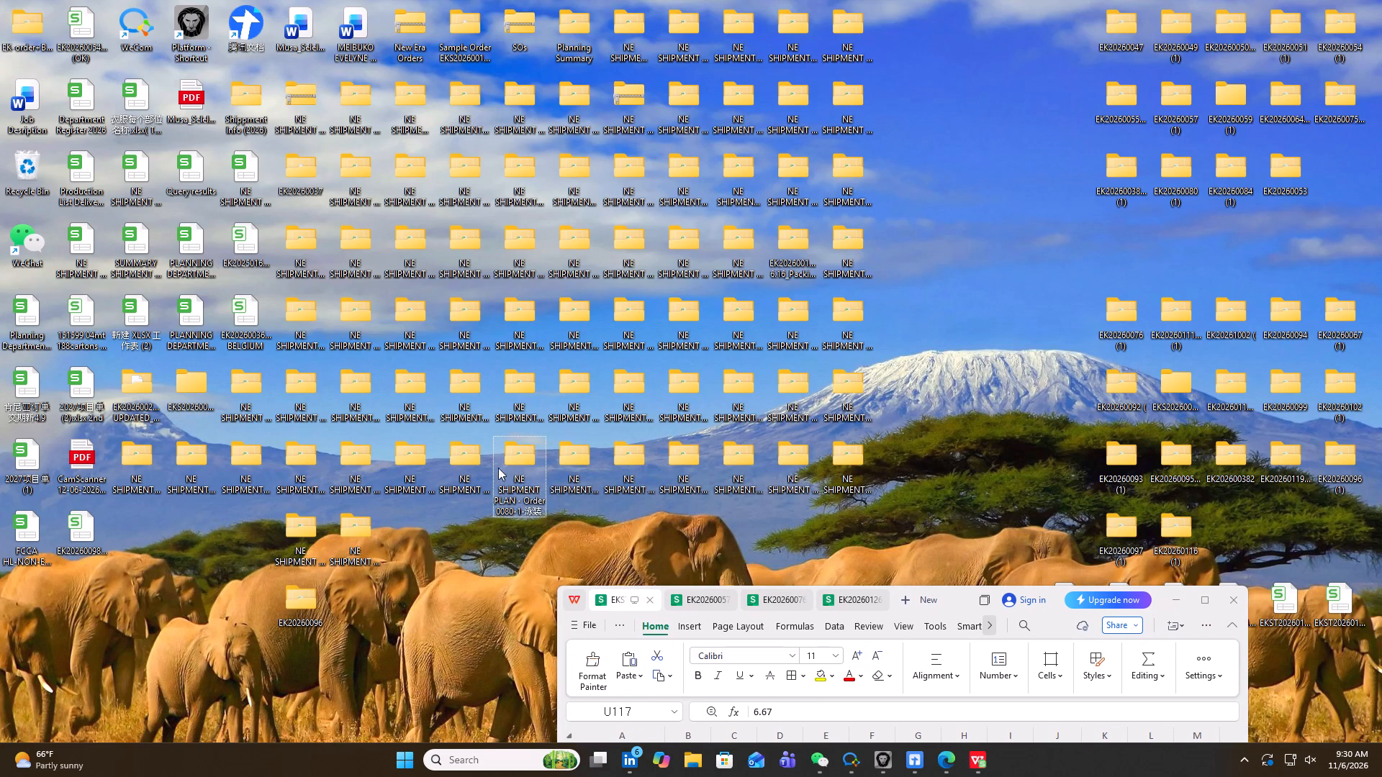
left_click(453, 463)
left_click(407, 463)
left_click(345, 463)
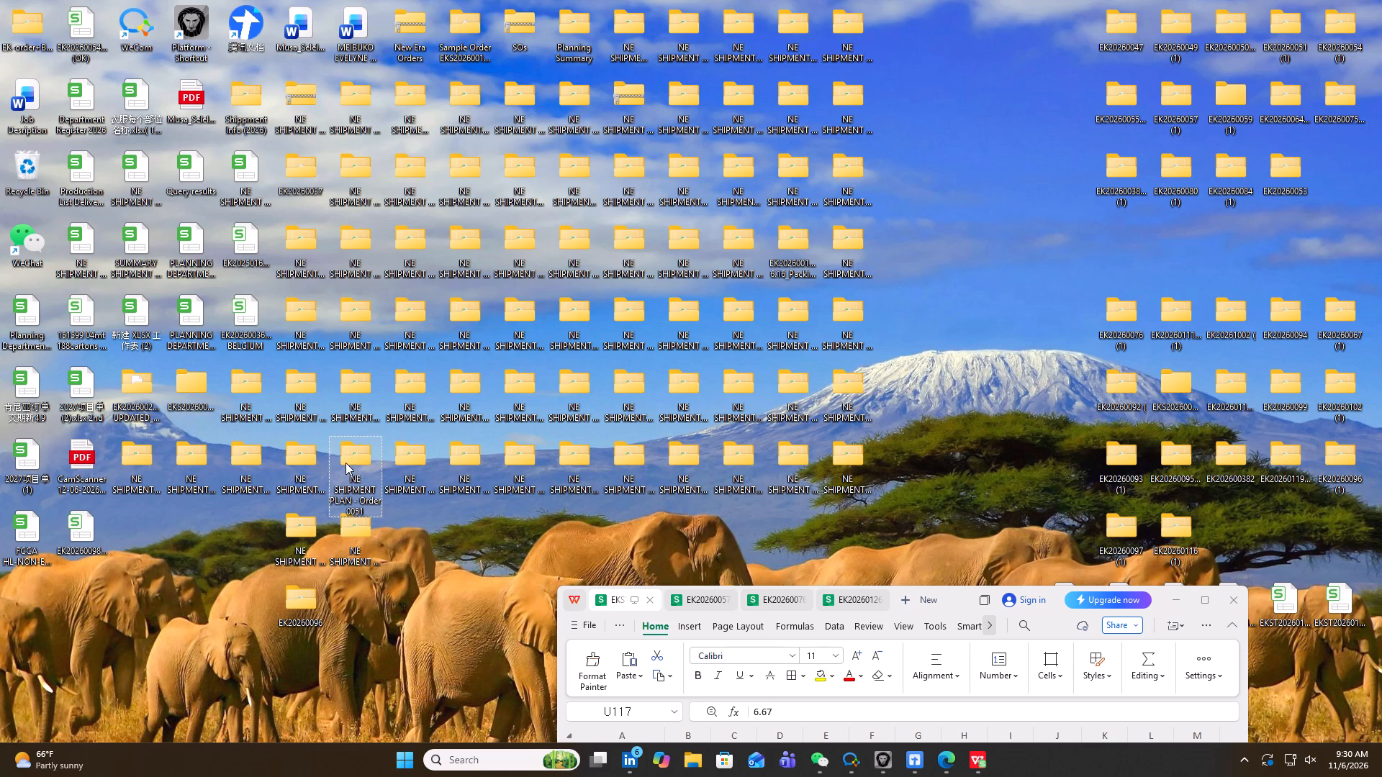
left_click(288, 463)
left_click(245, 453)
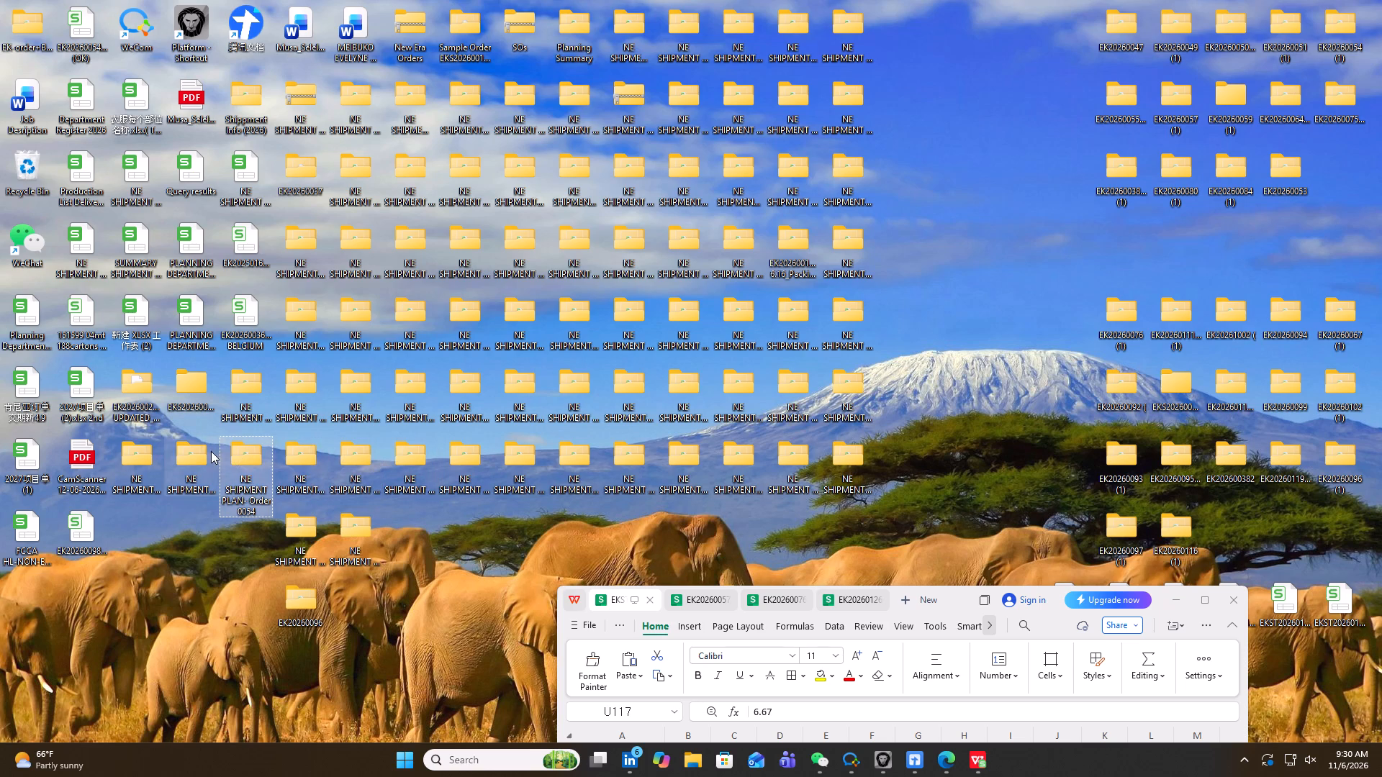
left_click(191, 449)
left_click(145, 455)
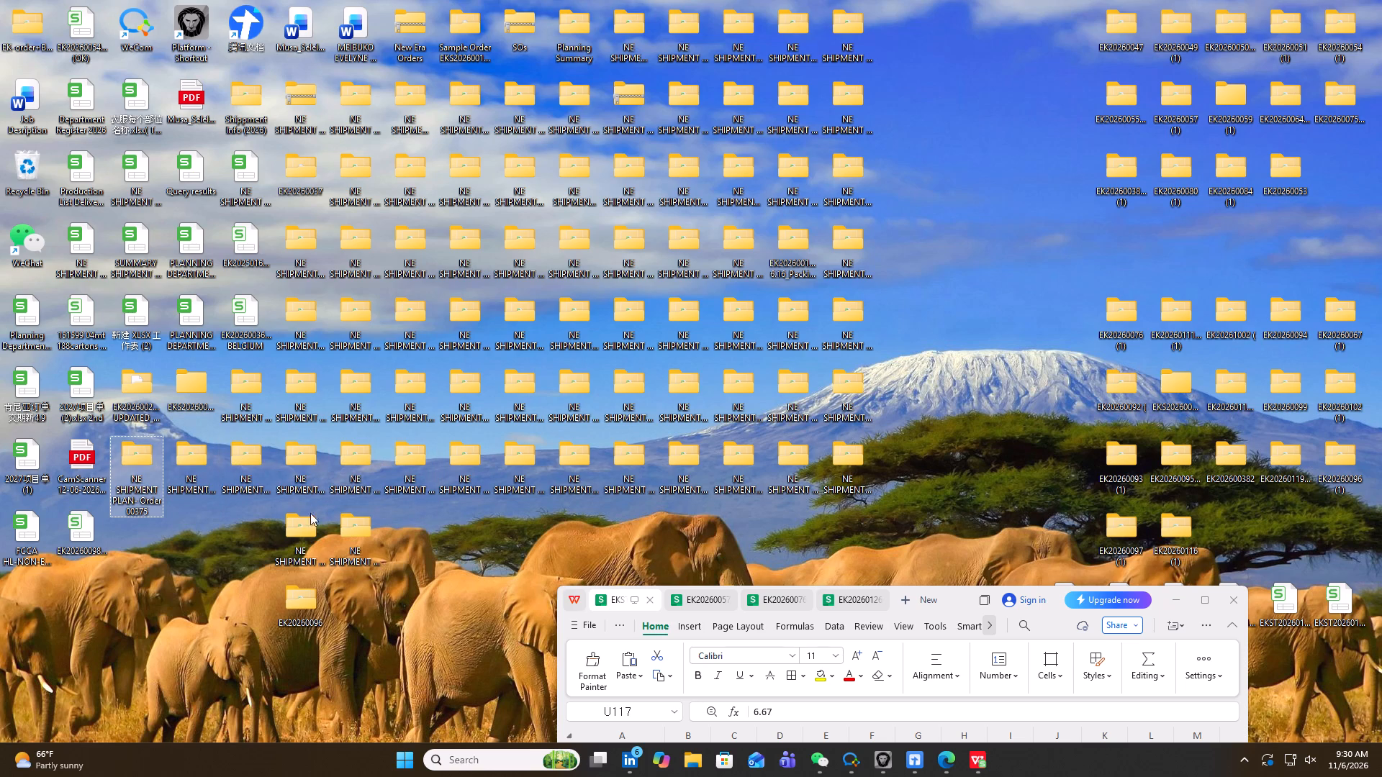
left_click(836, 402)
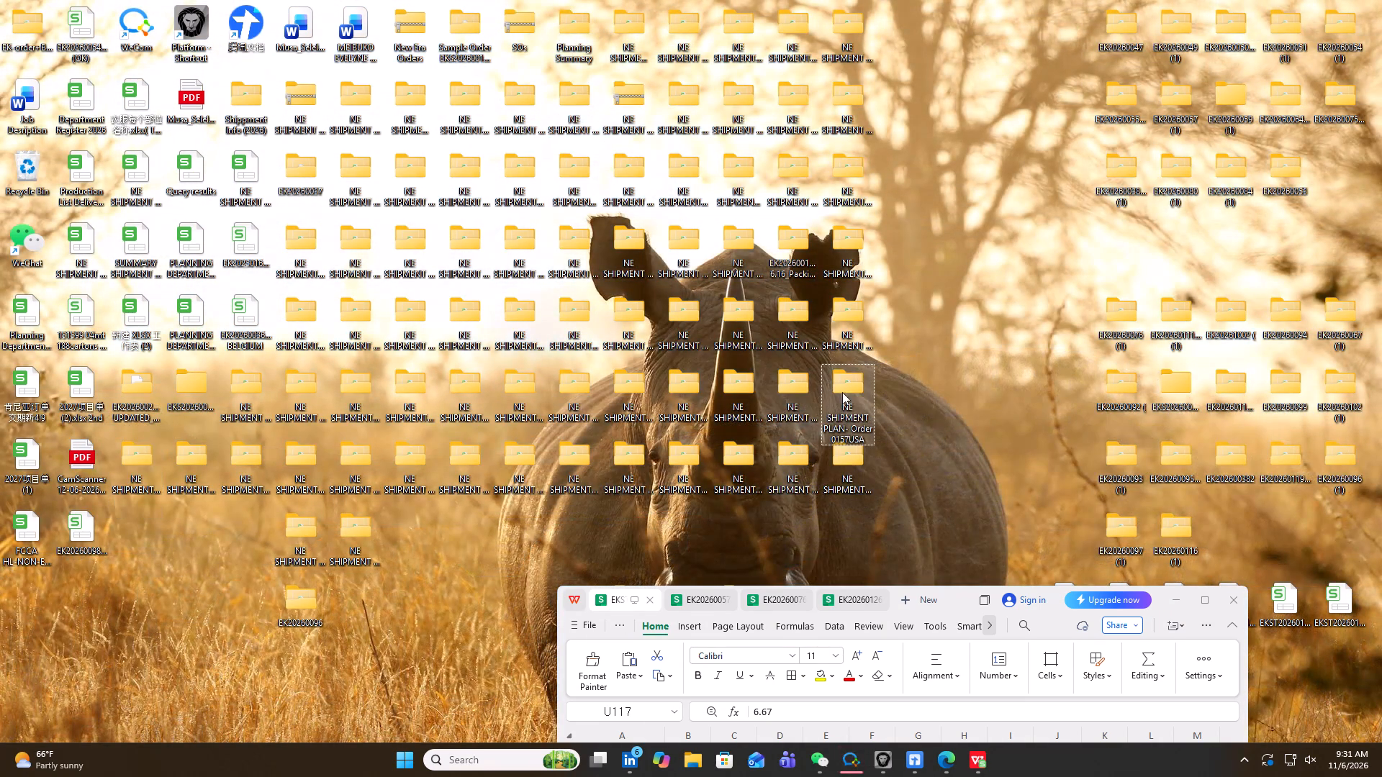
double_click(852, 391)
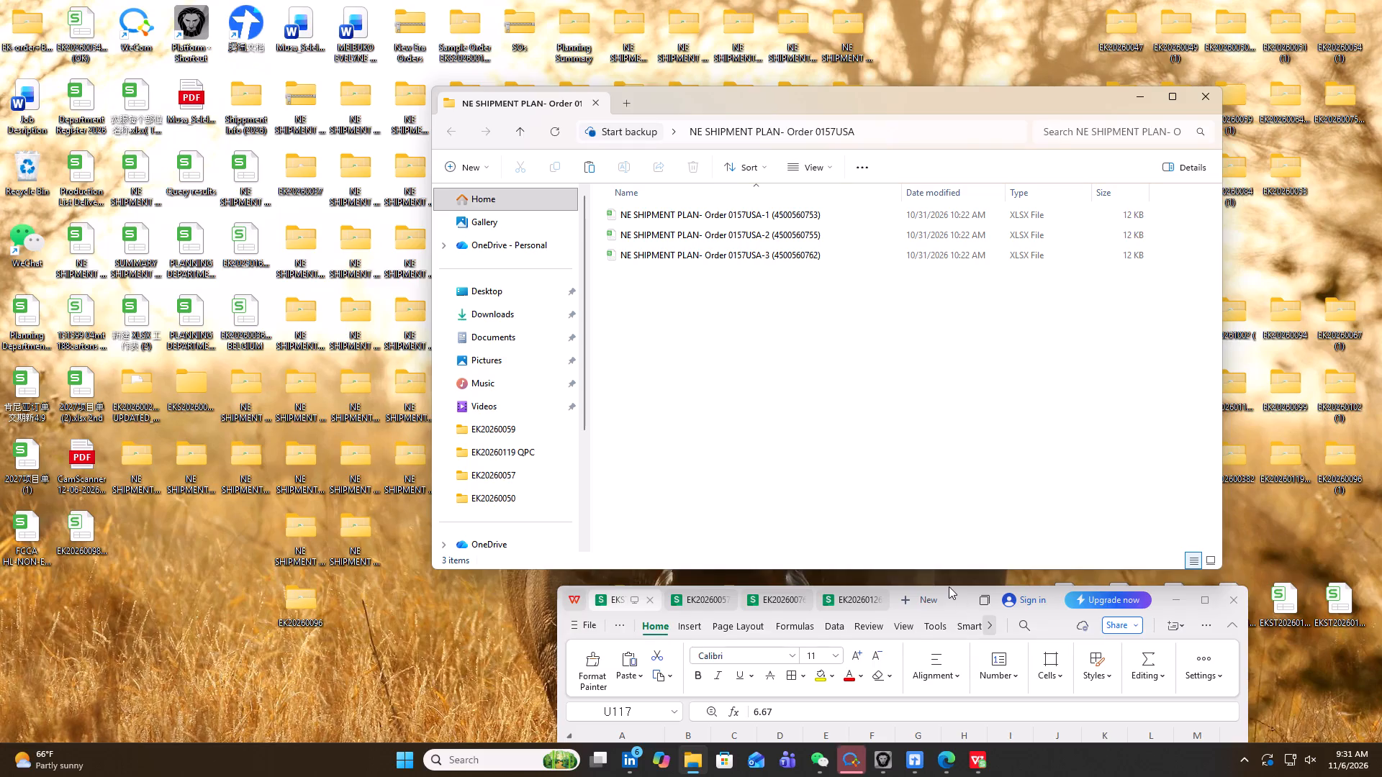
left_click_drag(956, 596, 761, 166)
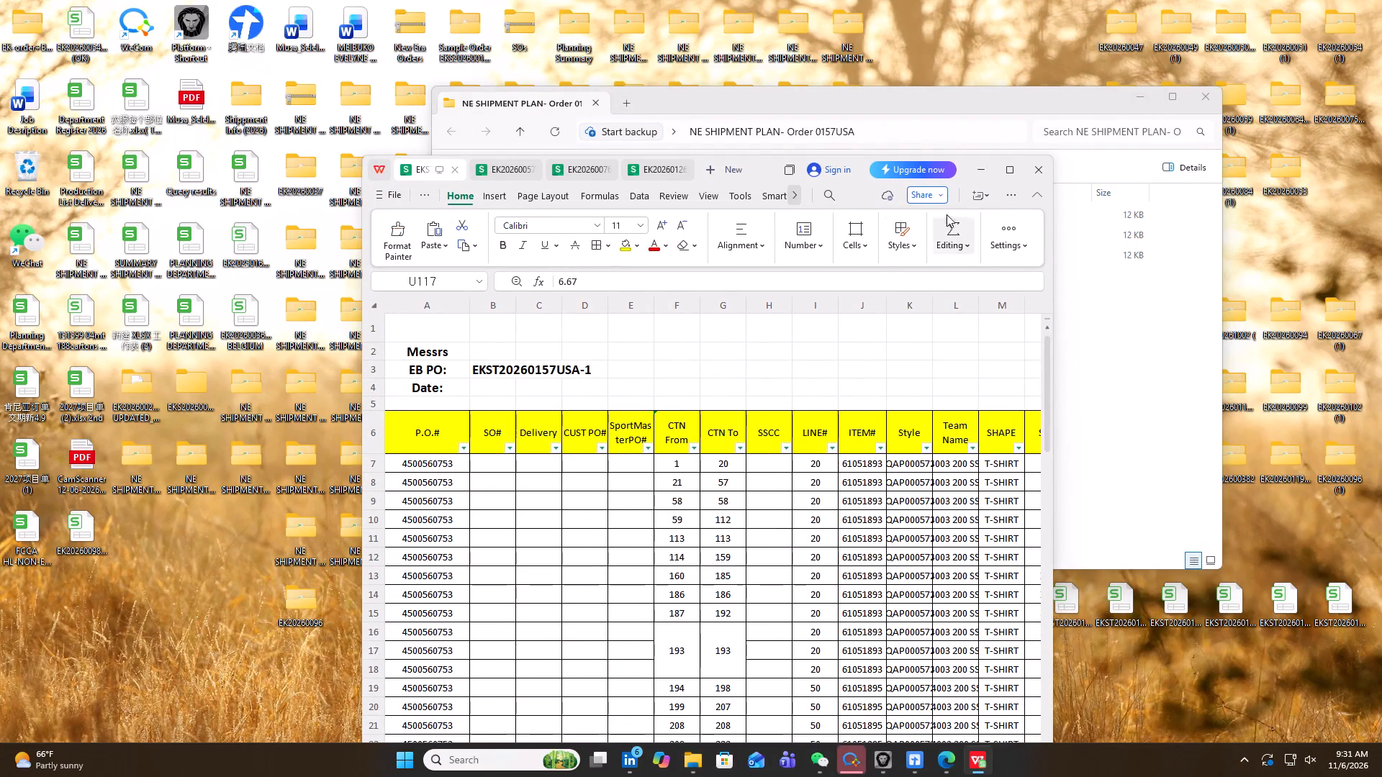
left_click(977, 169)
Switch to WeCom and read the contact's reply about the Sample Order 0086 PO.
left_click(841, 753)
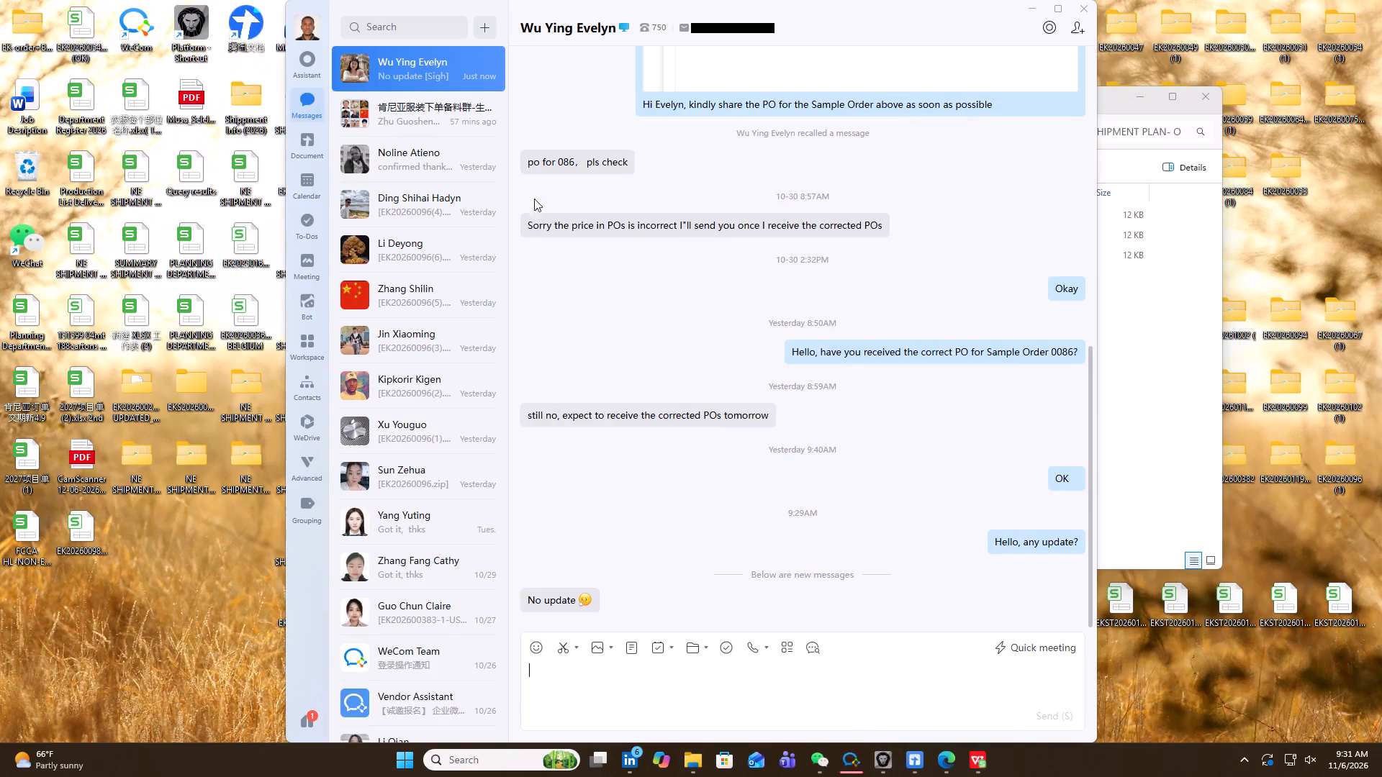
scroll(699, 353, "down", 6)
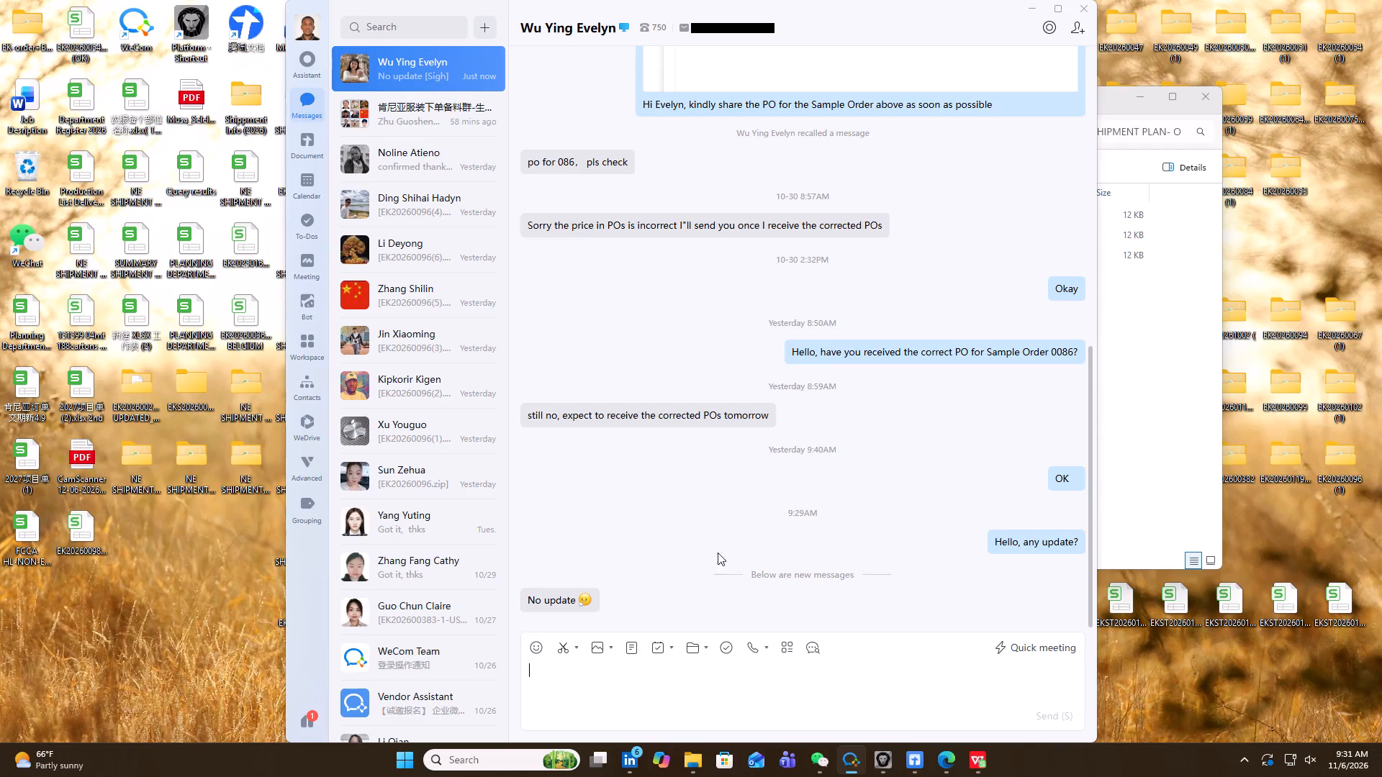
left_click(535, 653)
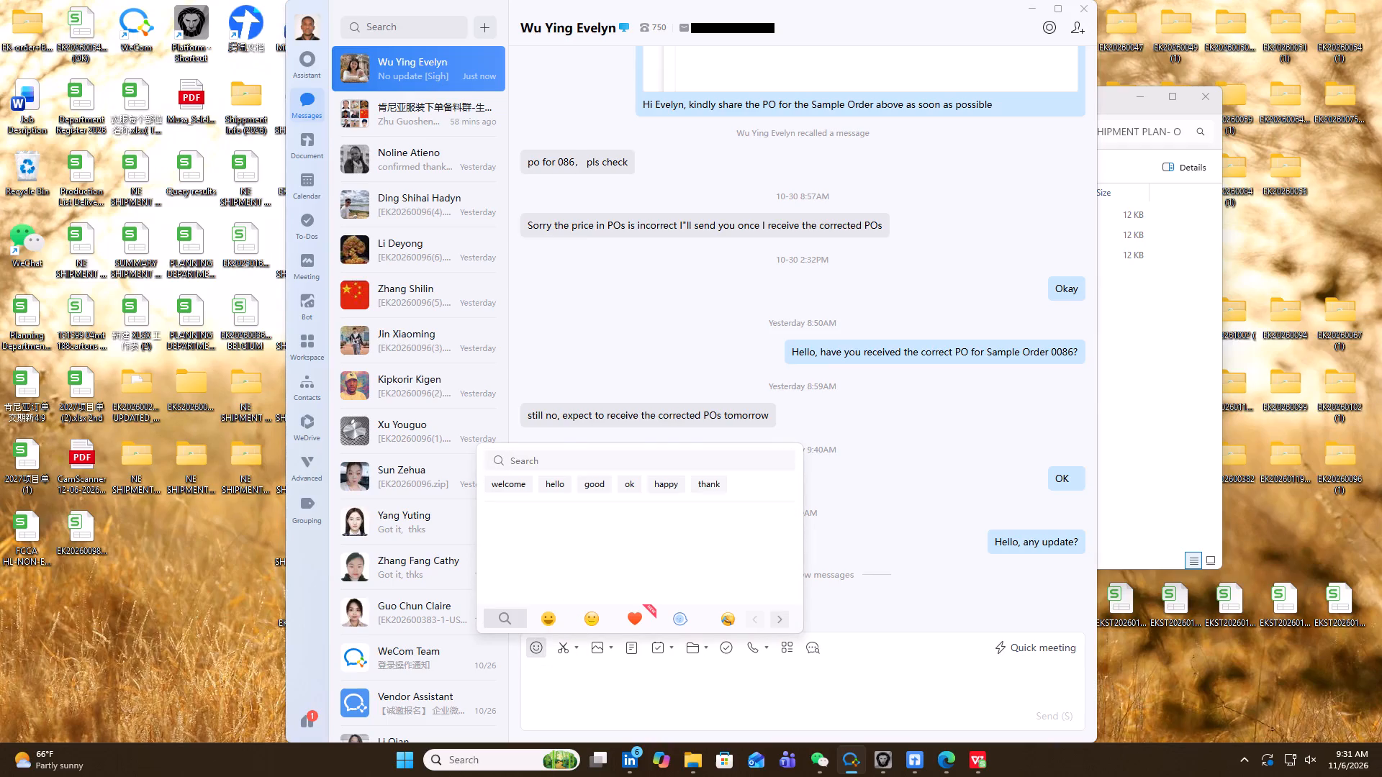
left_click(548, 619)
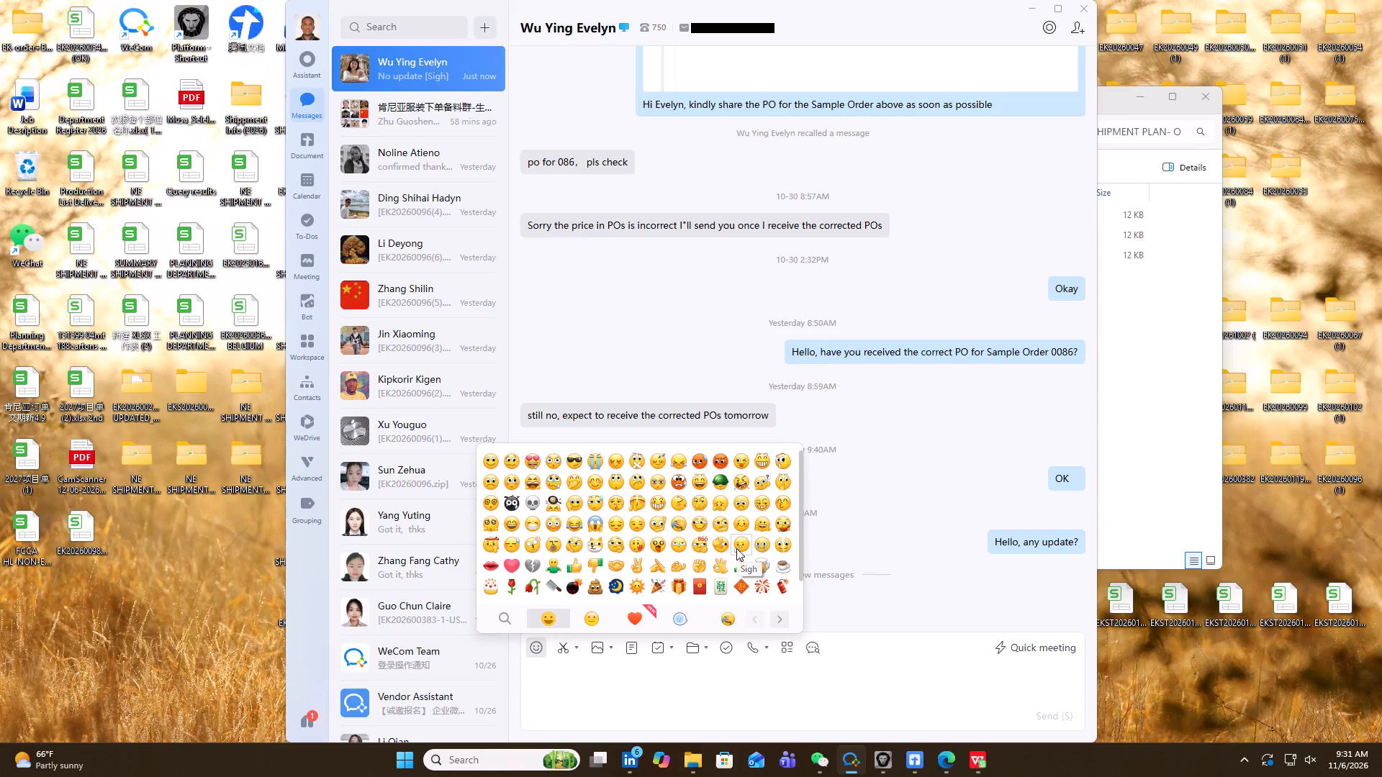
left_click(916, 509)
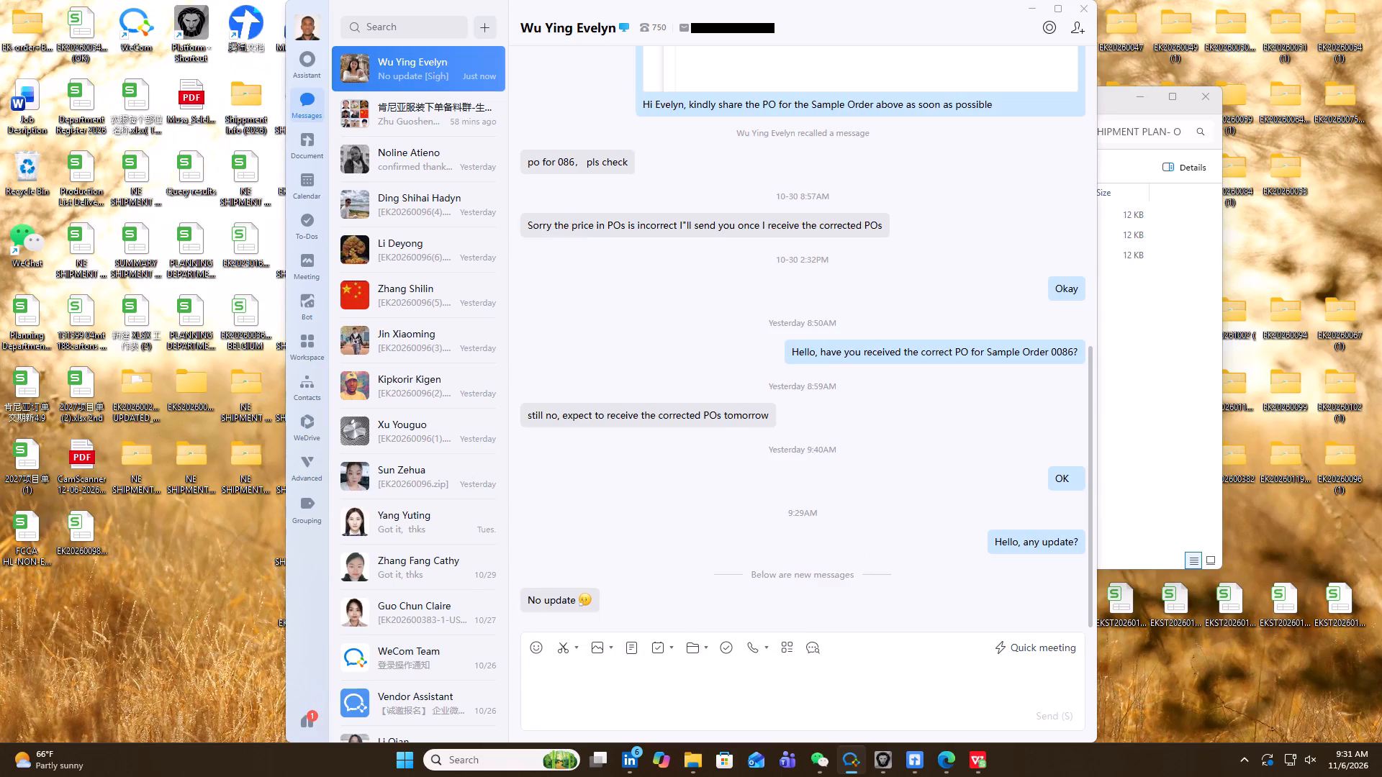
Send "Kindly see if we can receive it today" to the contact about the Sample Order 0086 PO, and put WeCom away.
scroll(656, 411, "down", 2)
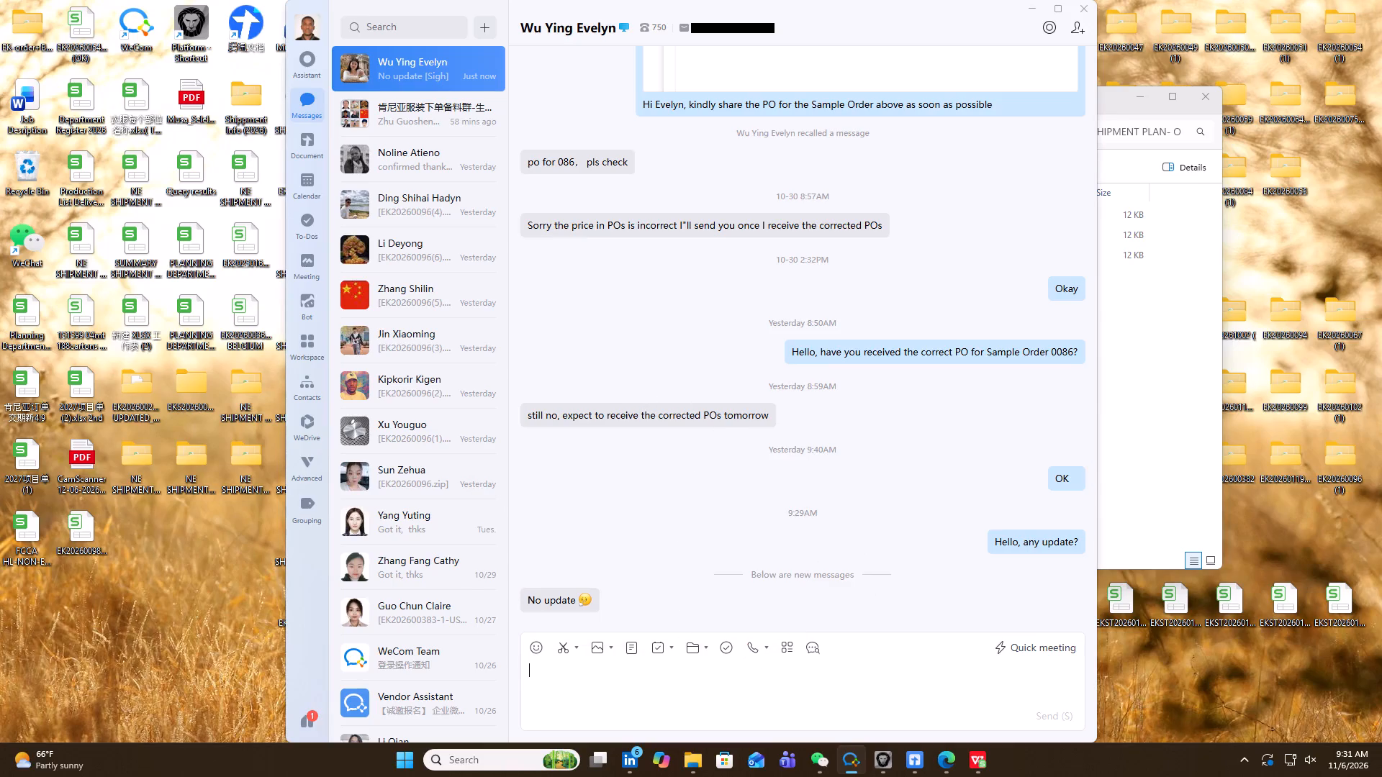
left_click(579, 680)
type("indly")
key("space")
type("se")
key("space")
key("BackSpace")
type("e if we can receiveit")
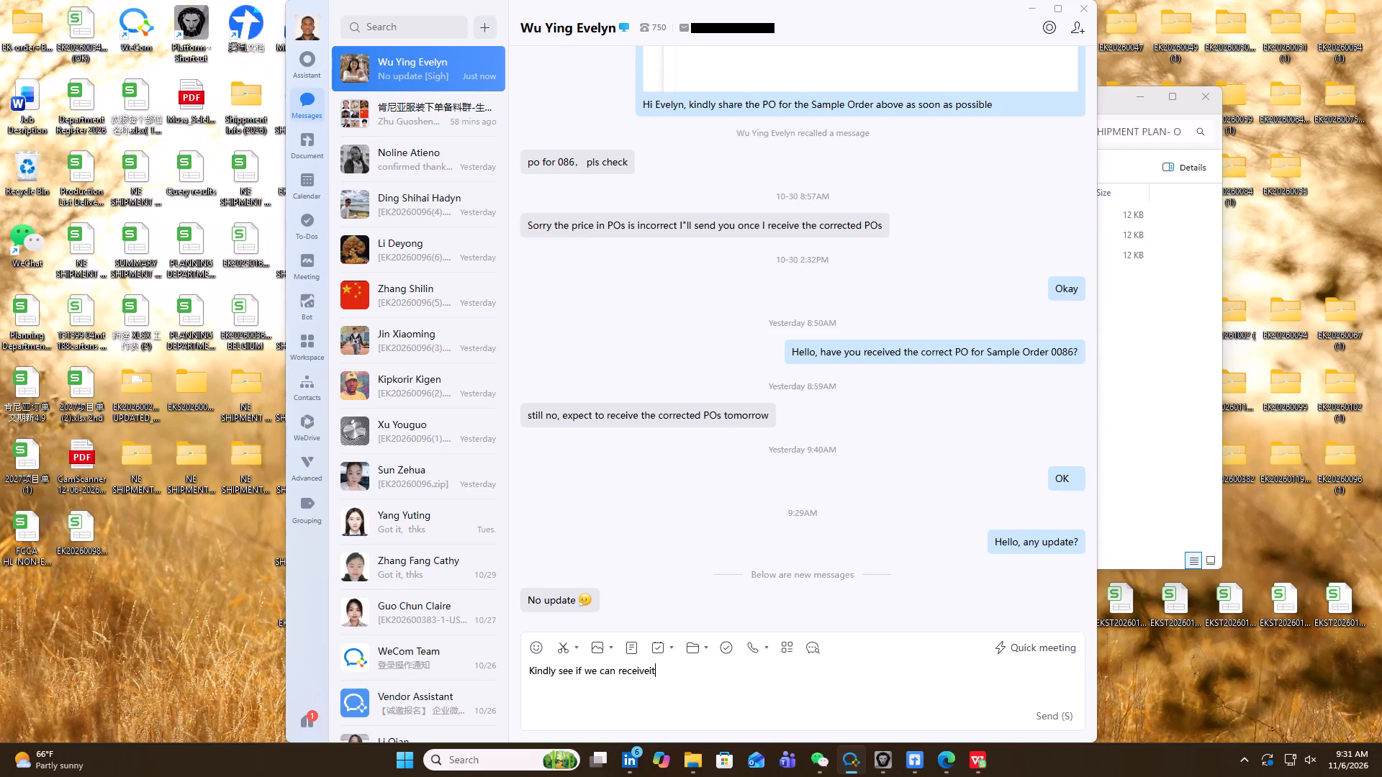
key("space")
key("BackSpace")
key("BackSpace")
key("BackSpace")
key("space")
type("it")
key("space")
type("today")
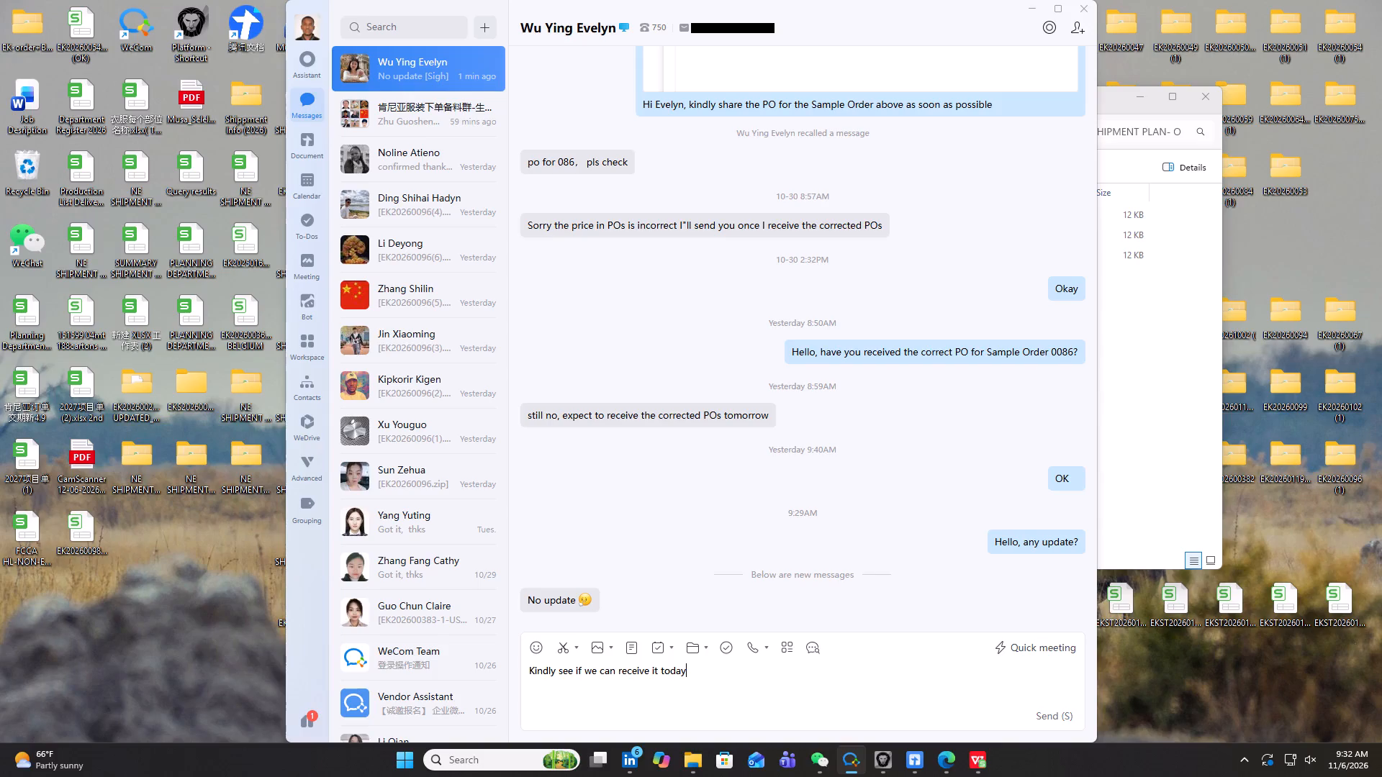
key("Return")
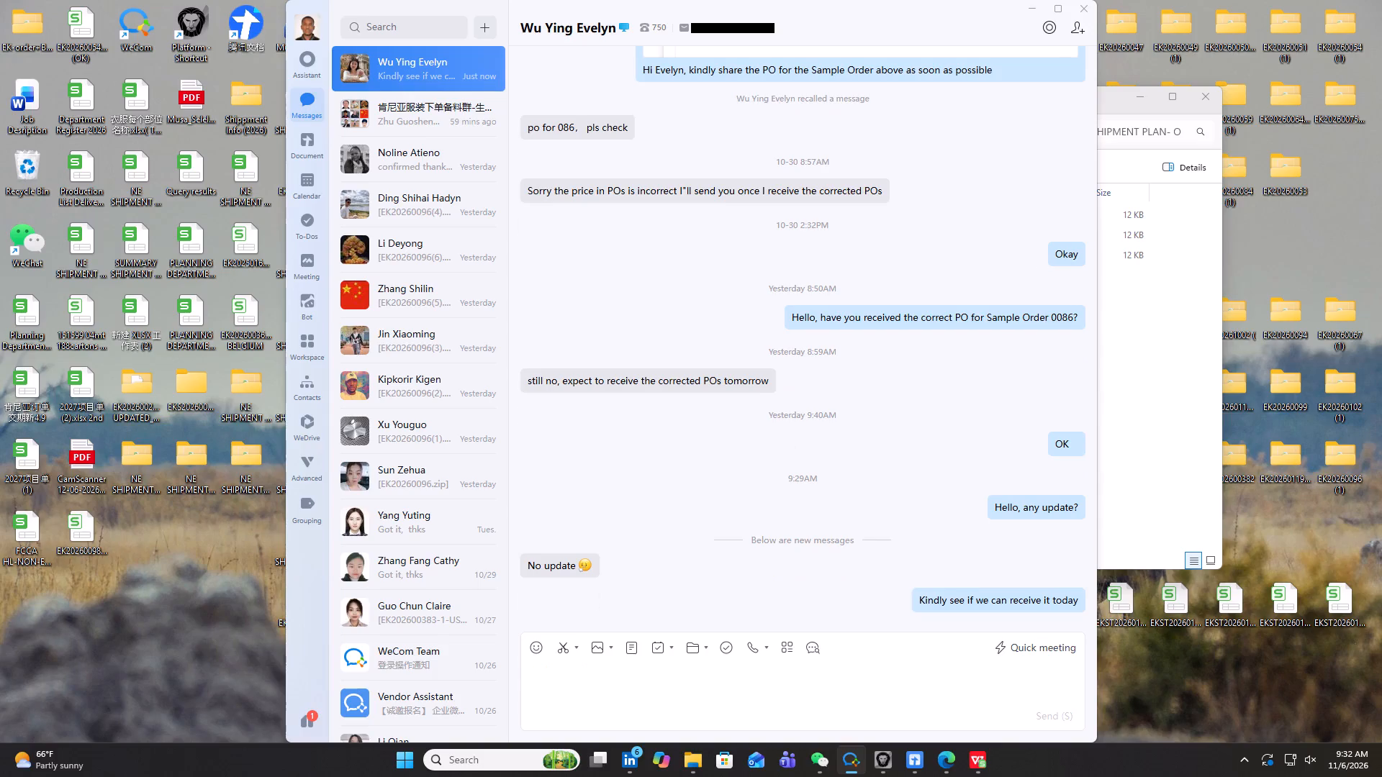
scroll(812, 376, "down", 4)
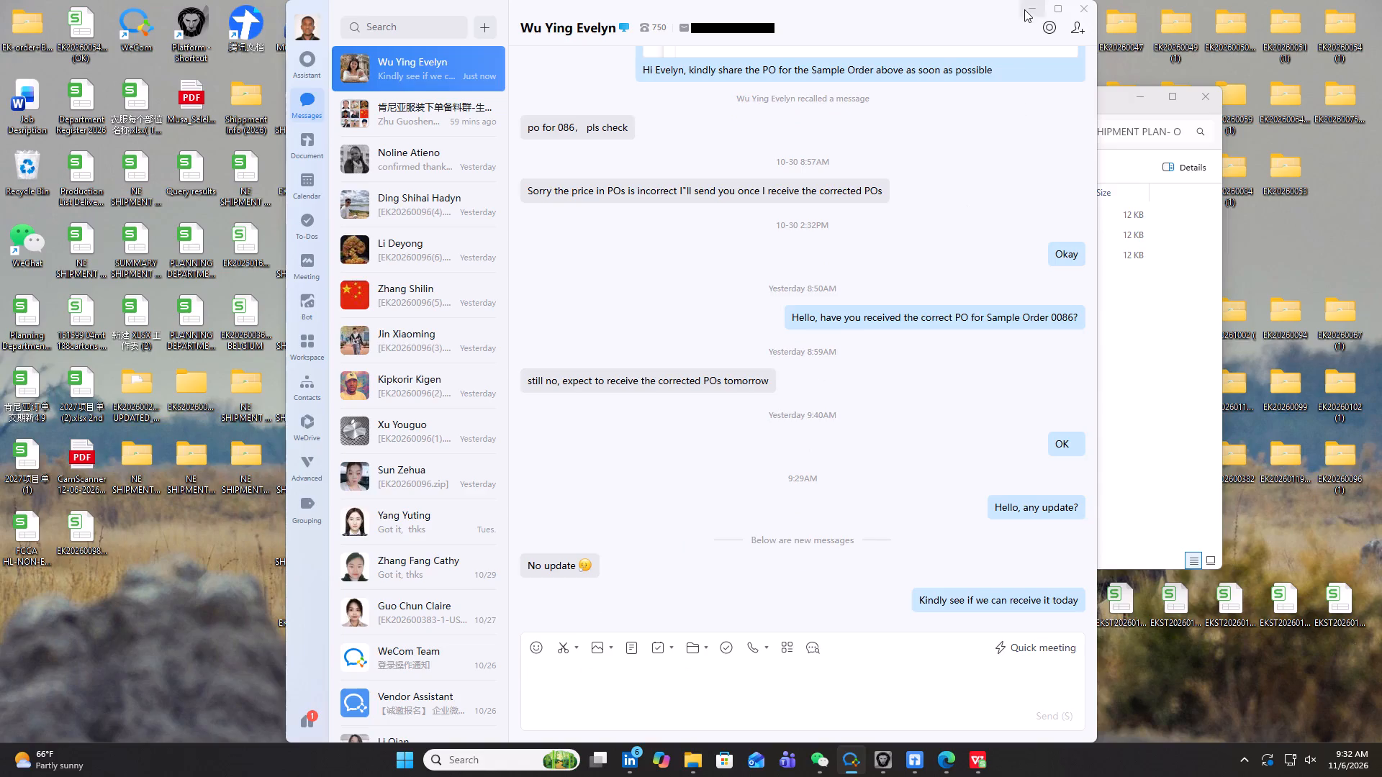
left_click(1032, 13)
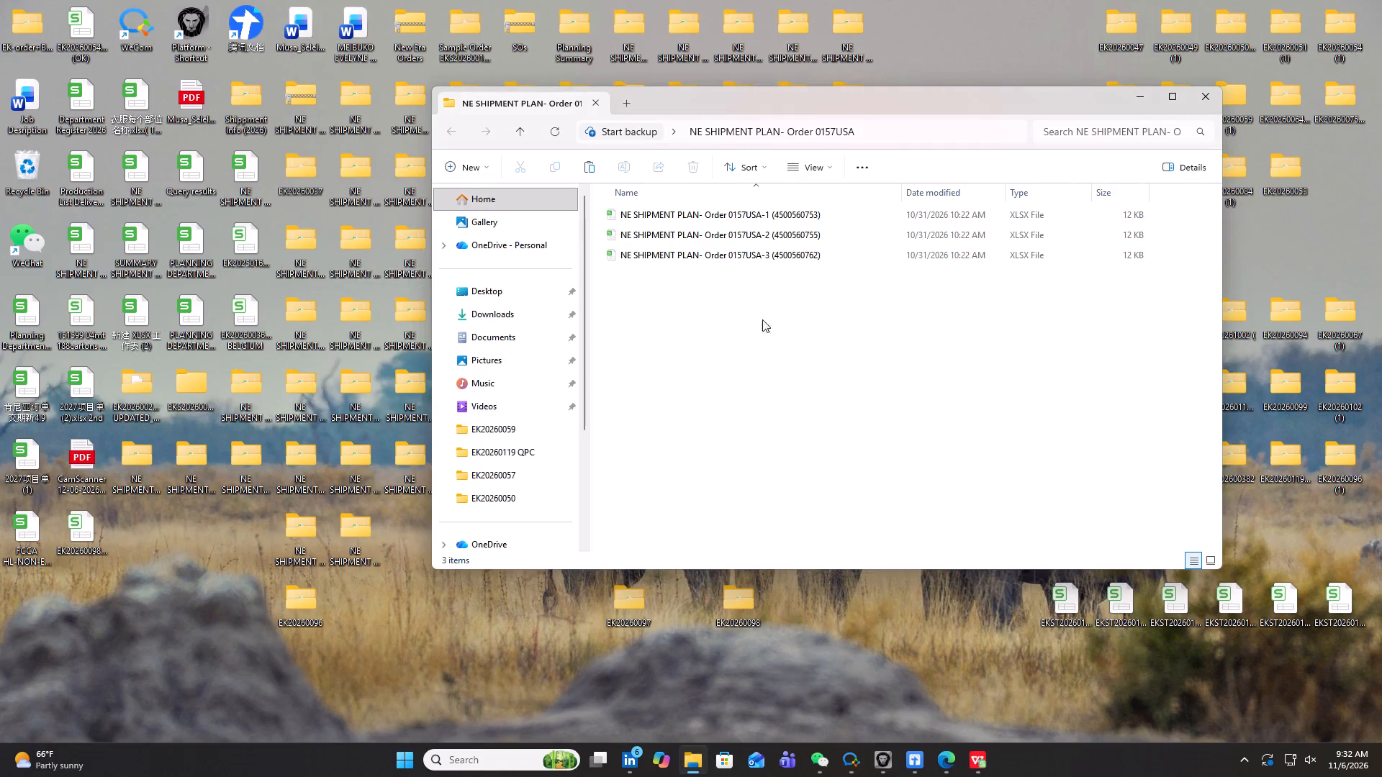
left_click_drag(823, 102, 842, 56)
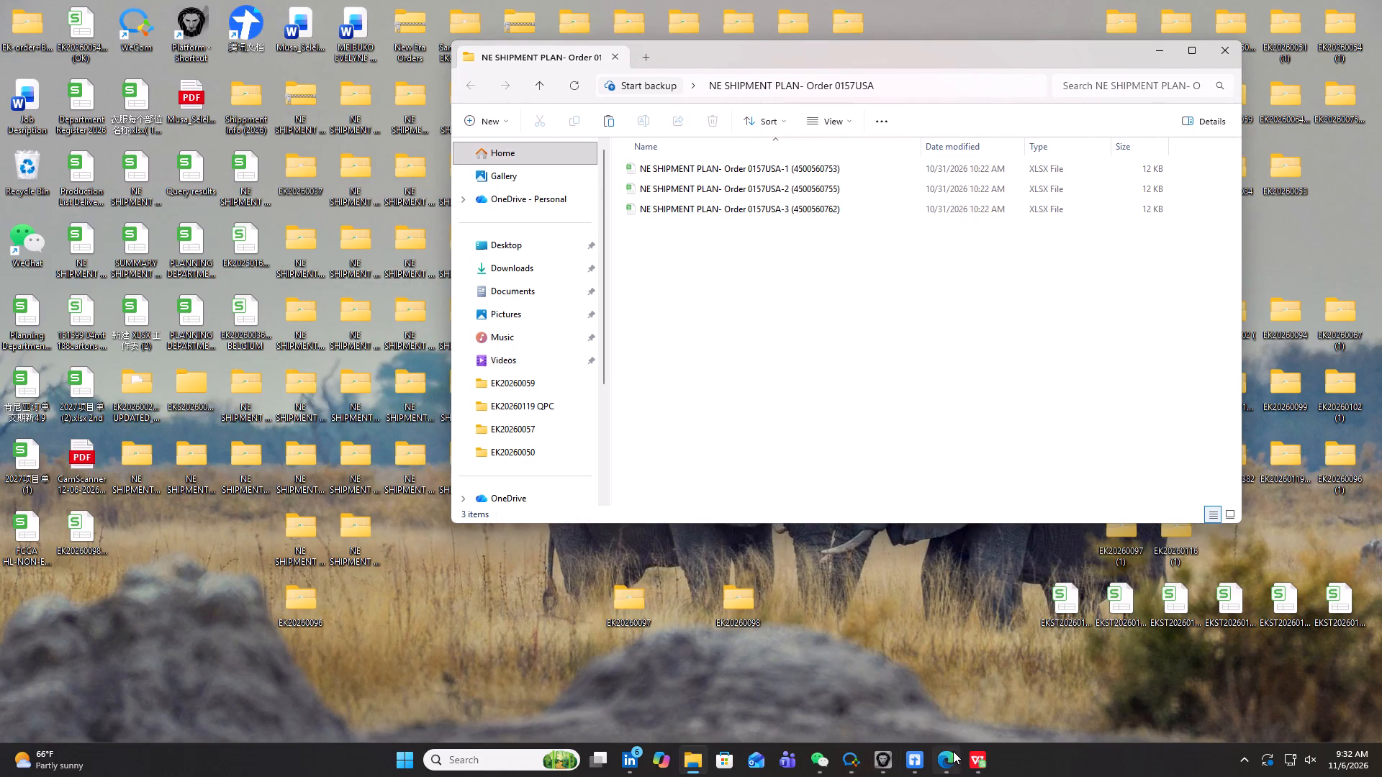
left_click(971, 759)
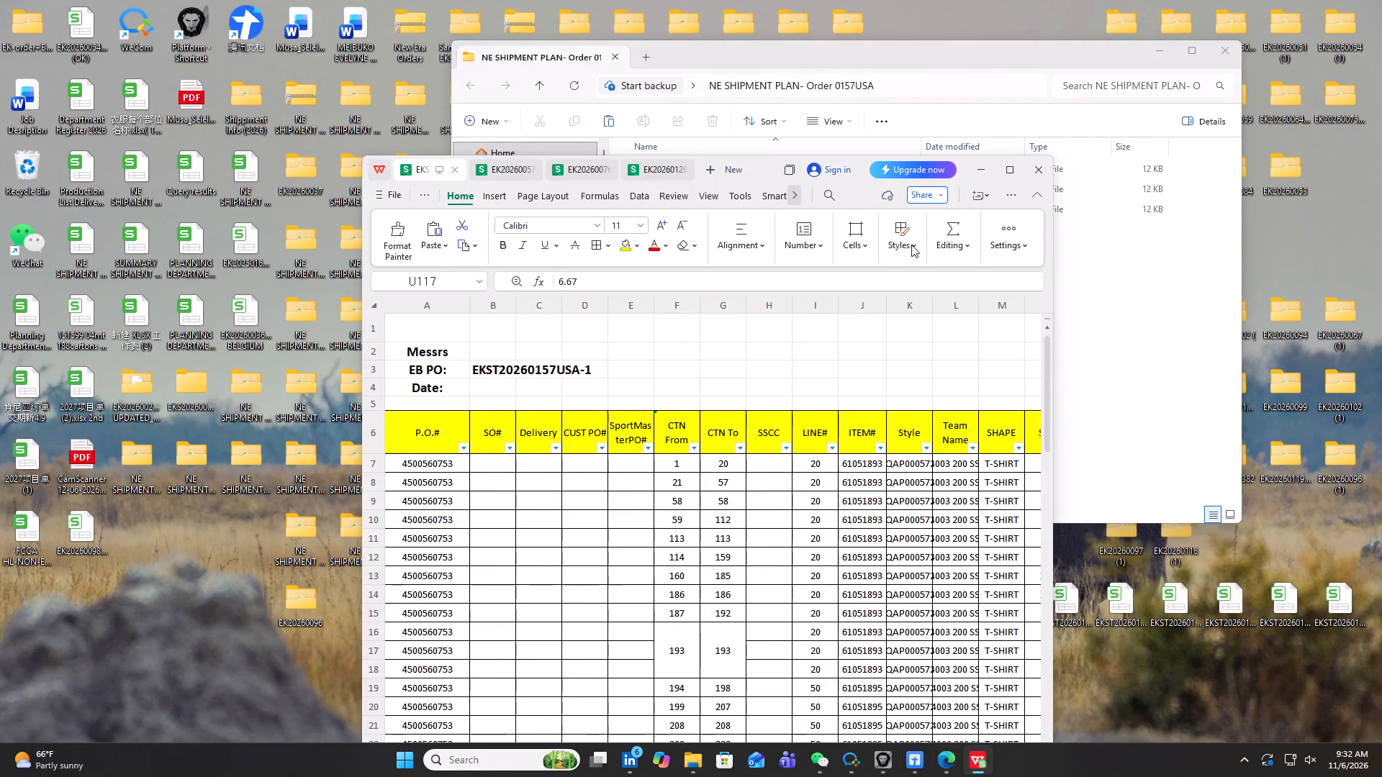
left_click(977, 162)
double_click(777, 165)
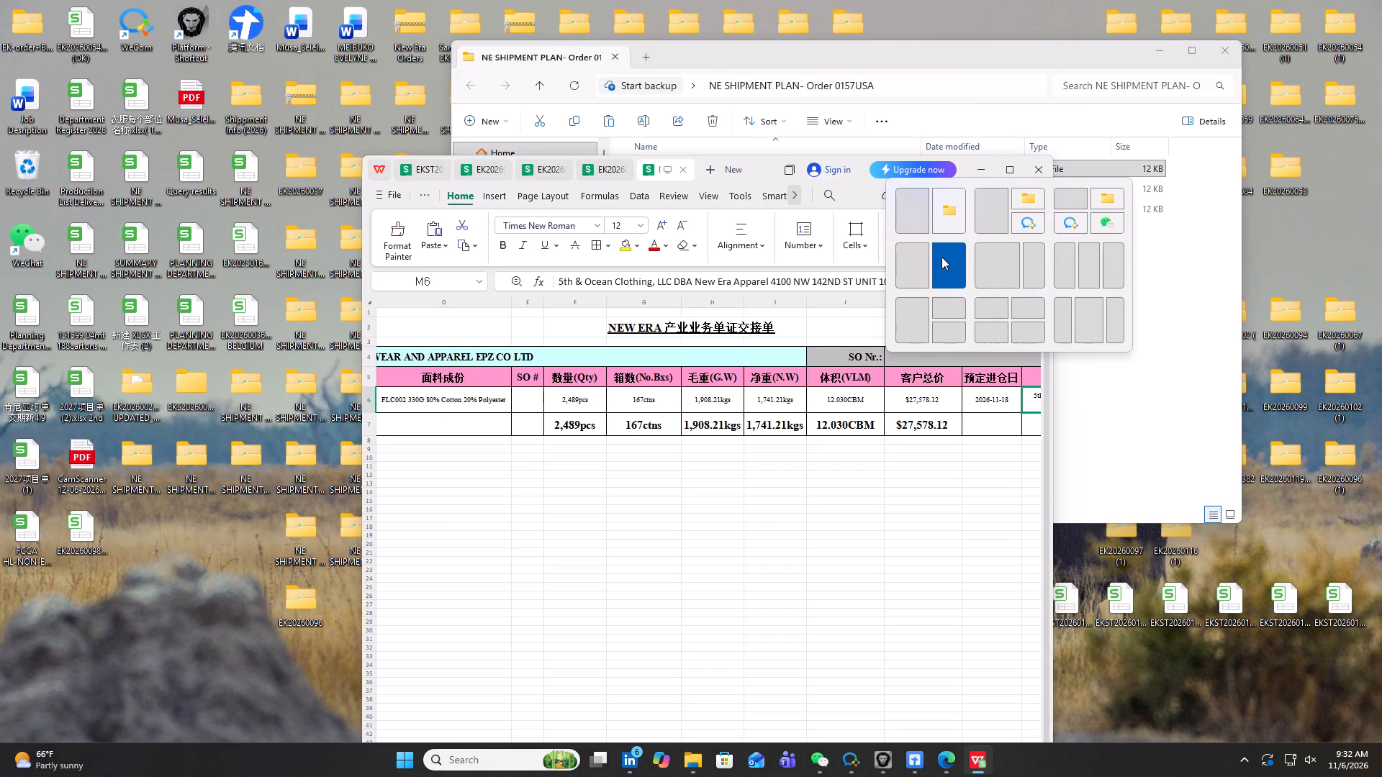
left_click(917, 260)
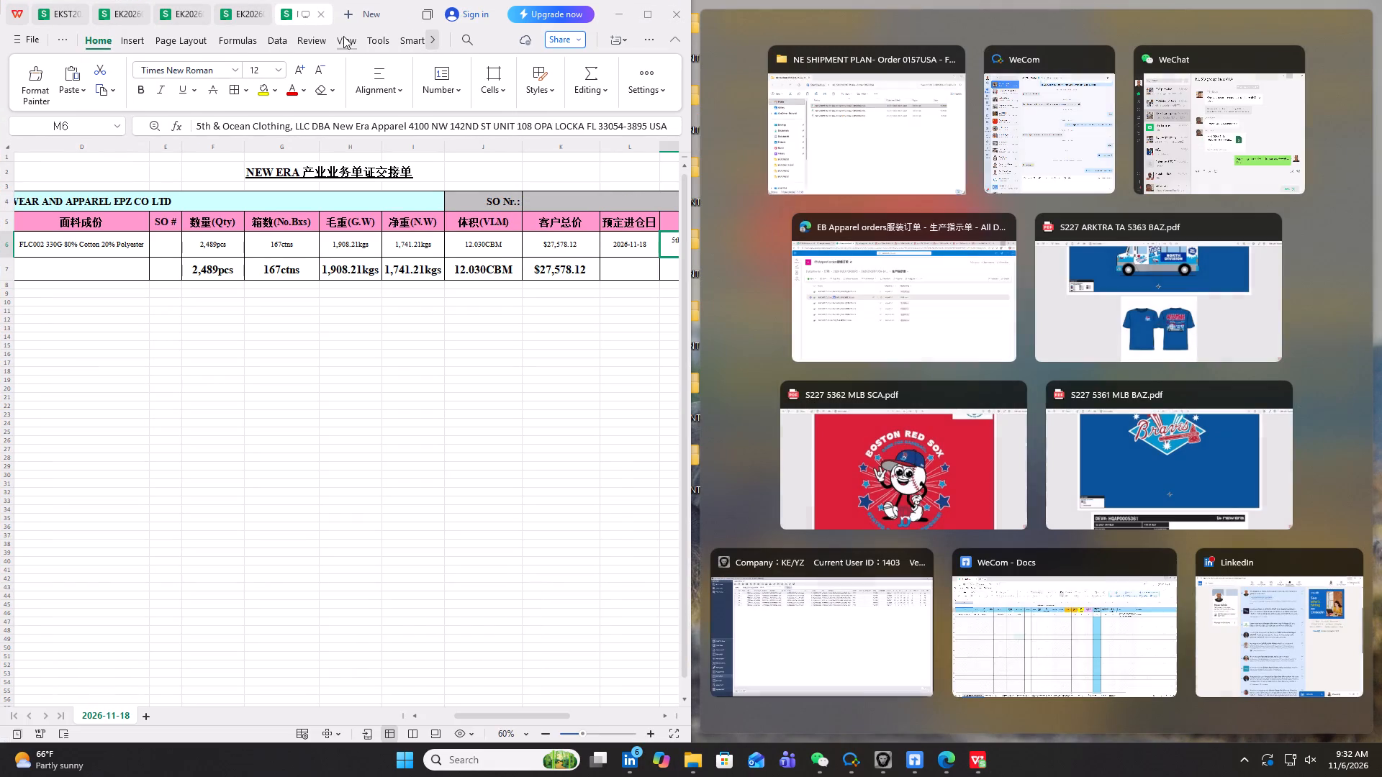
left_click_drag(298, 13, 638, 156)
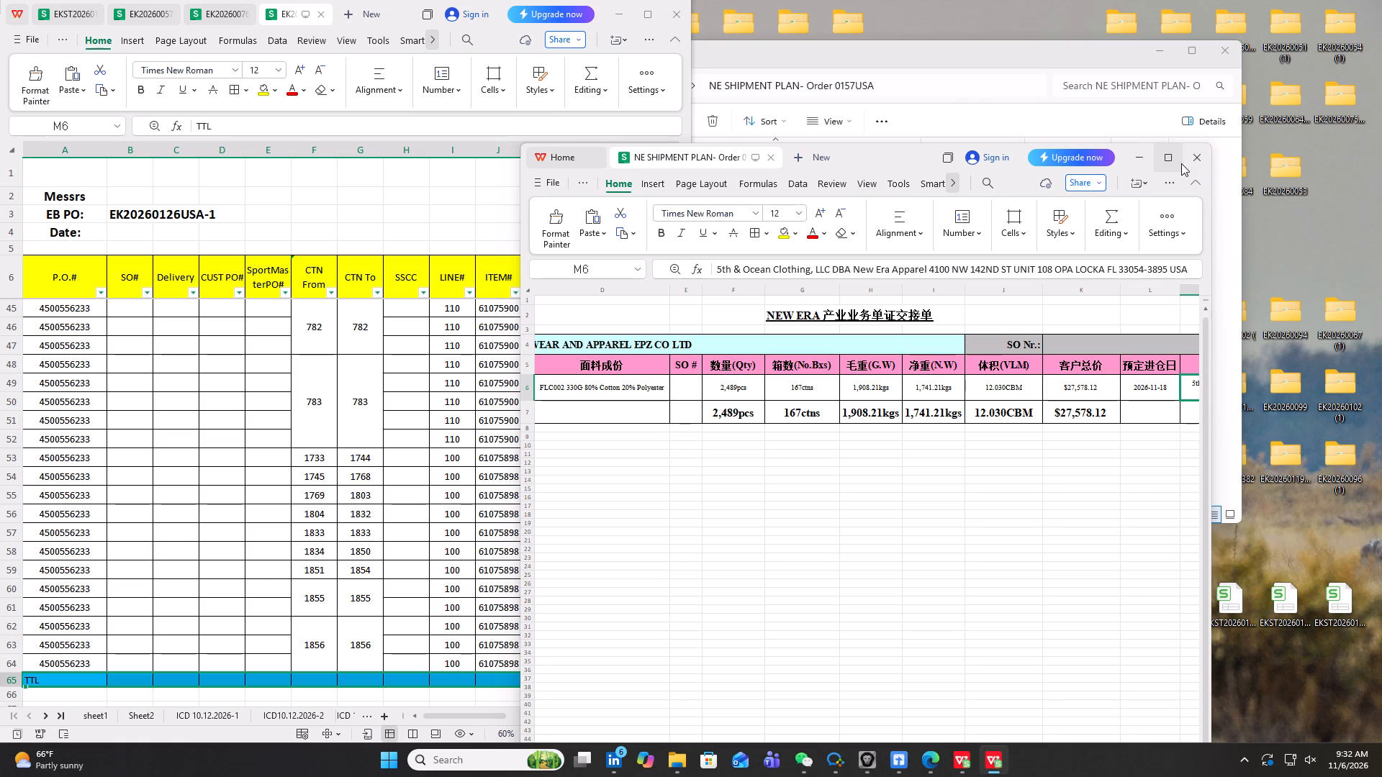
left_click(1097, 257)
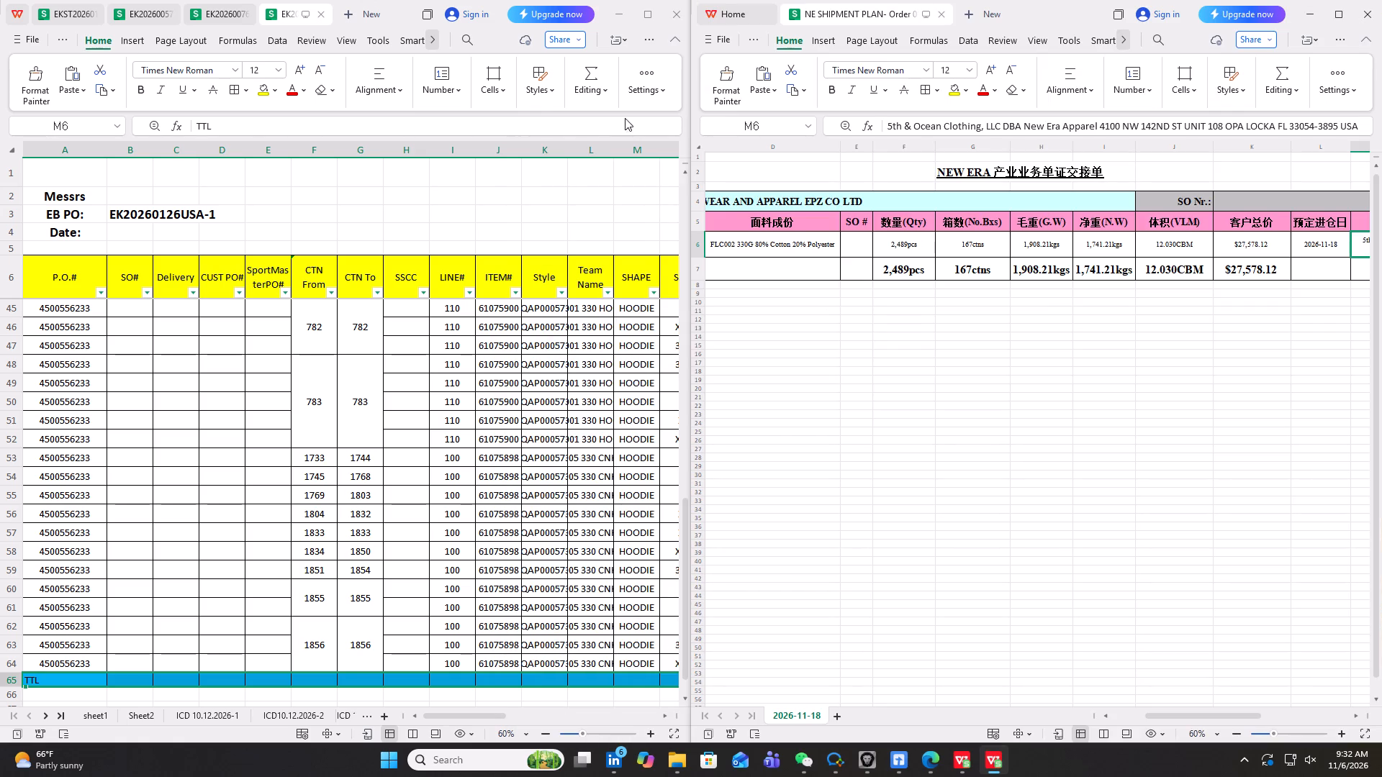
On the LATER DATE sheet of the EKST20260157USA-1 packing workbook, narrow columns A and B and hide columns C to I.
left_click(65, 12)
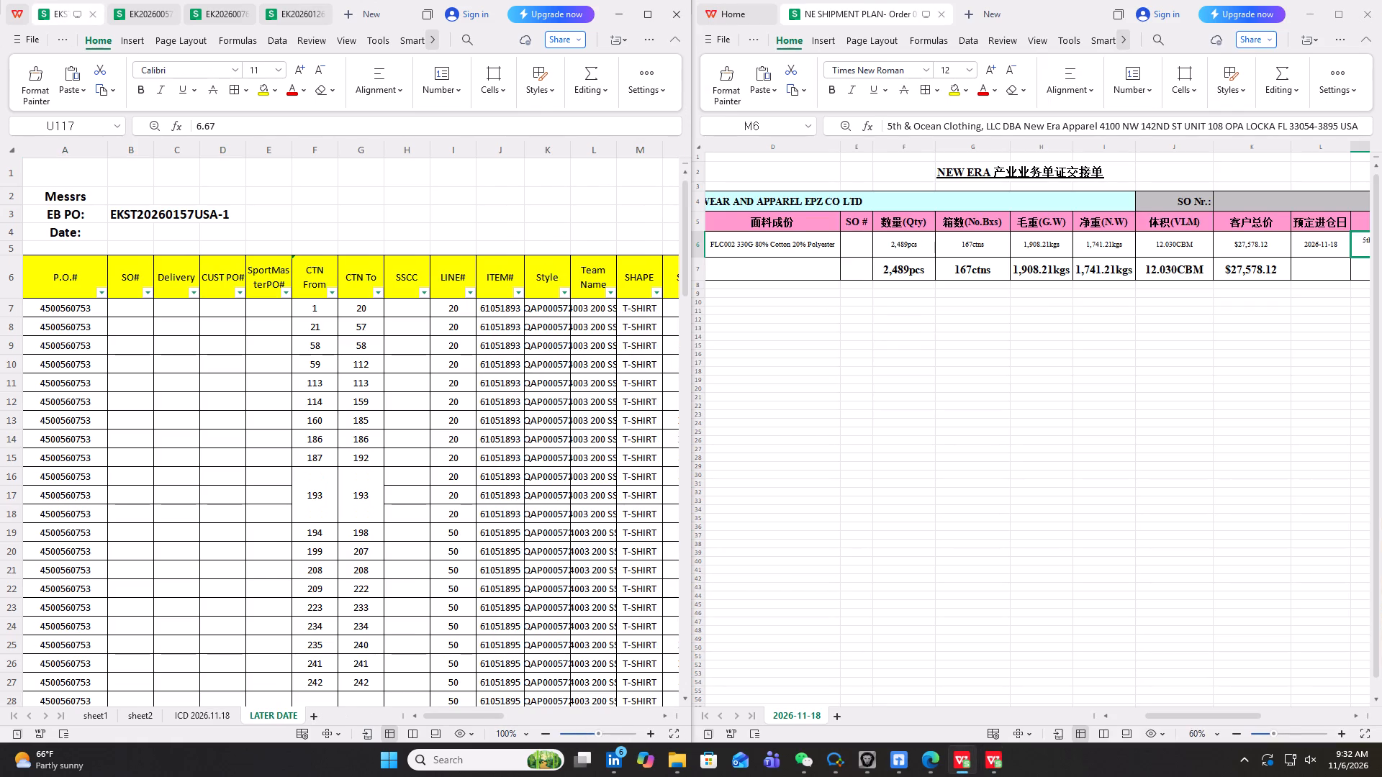
scroll(207, 360, "up", 7)
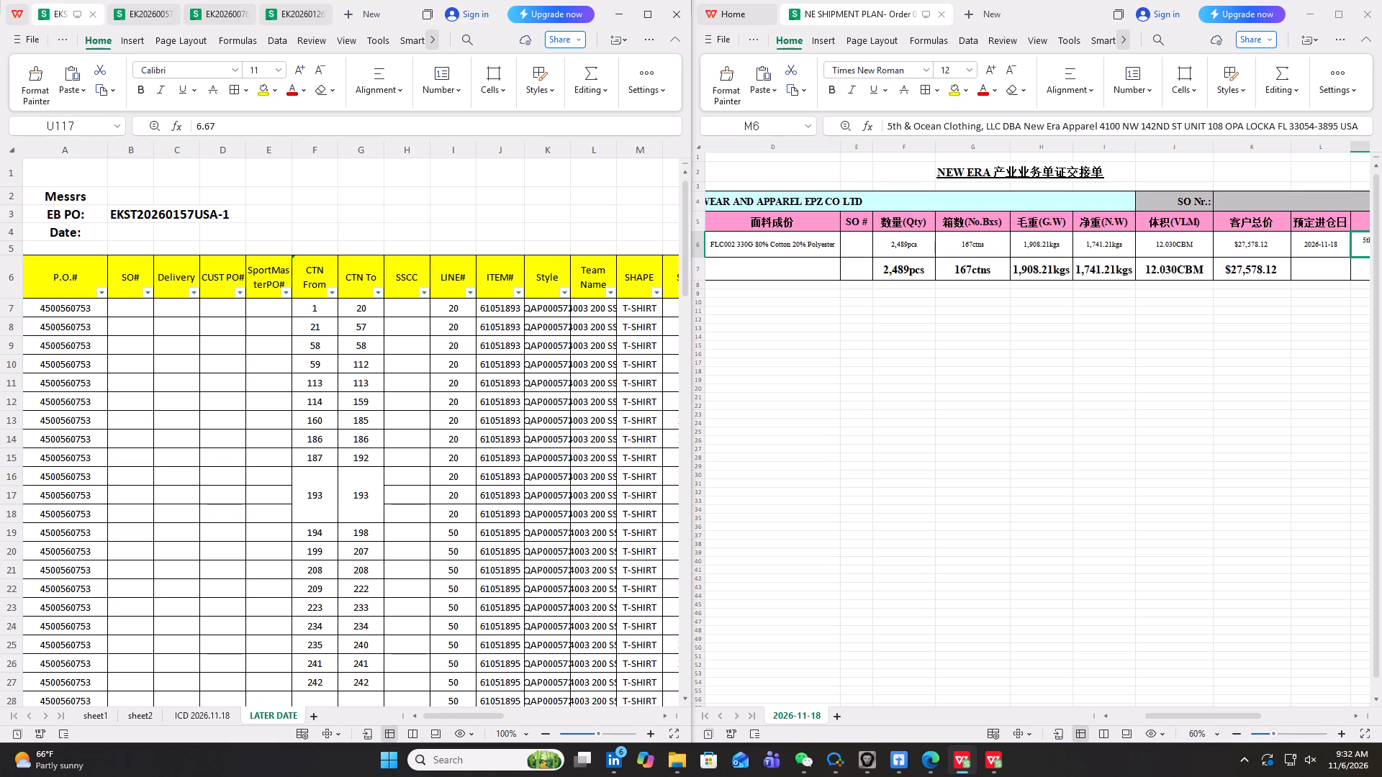
left_click_drag(108, 147, 86, 169)
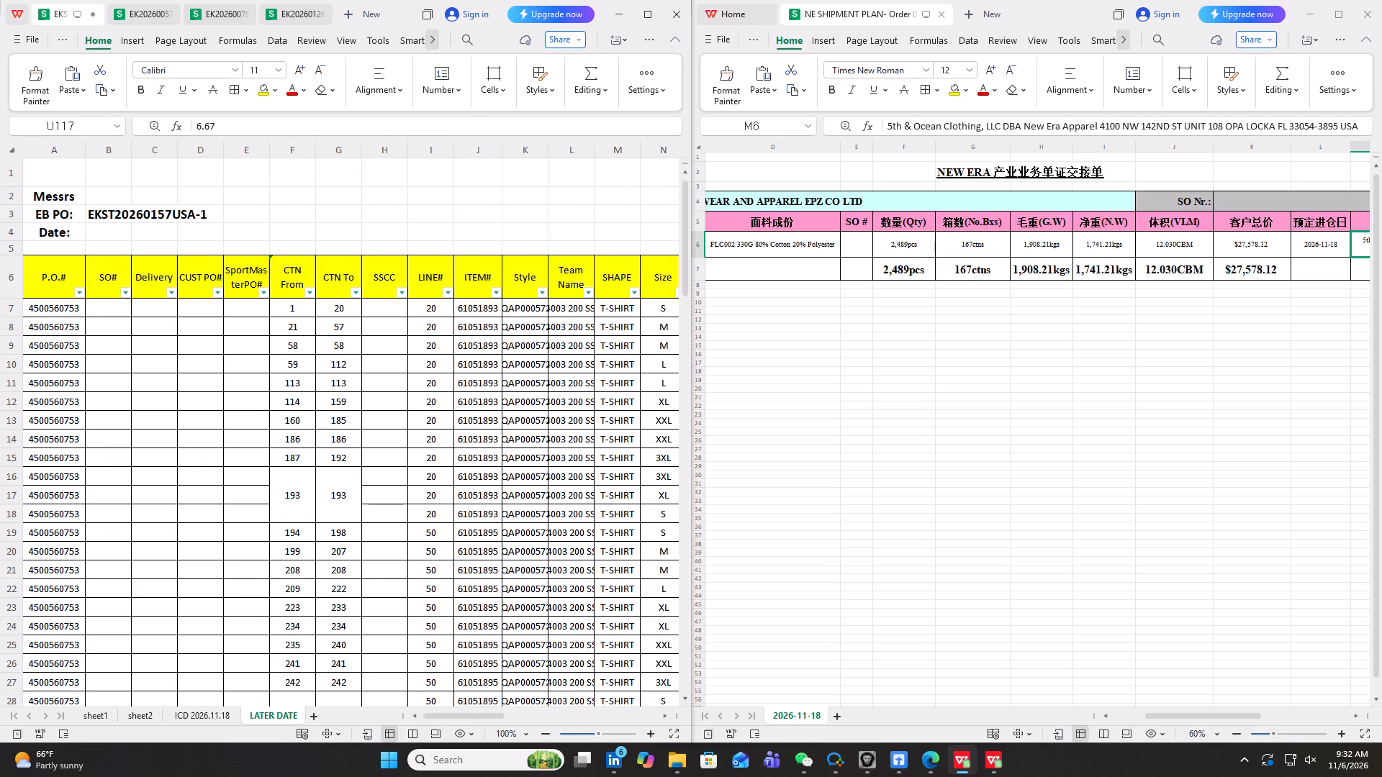
left_click(86, 212)
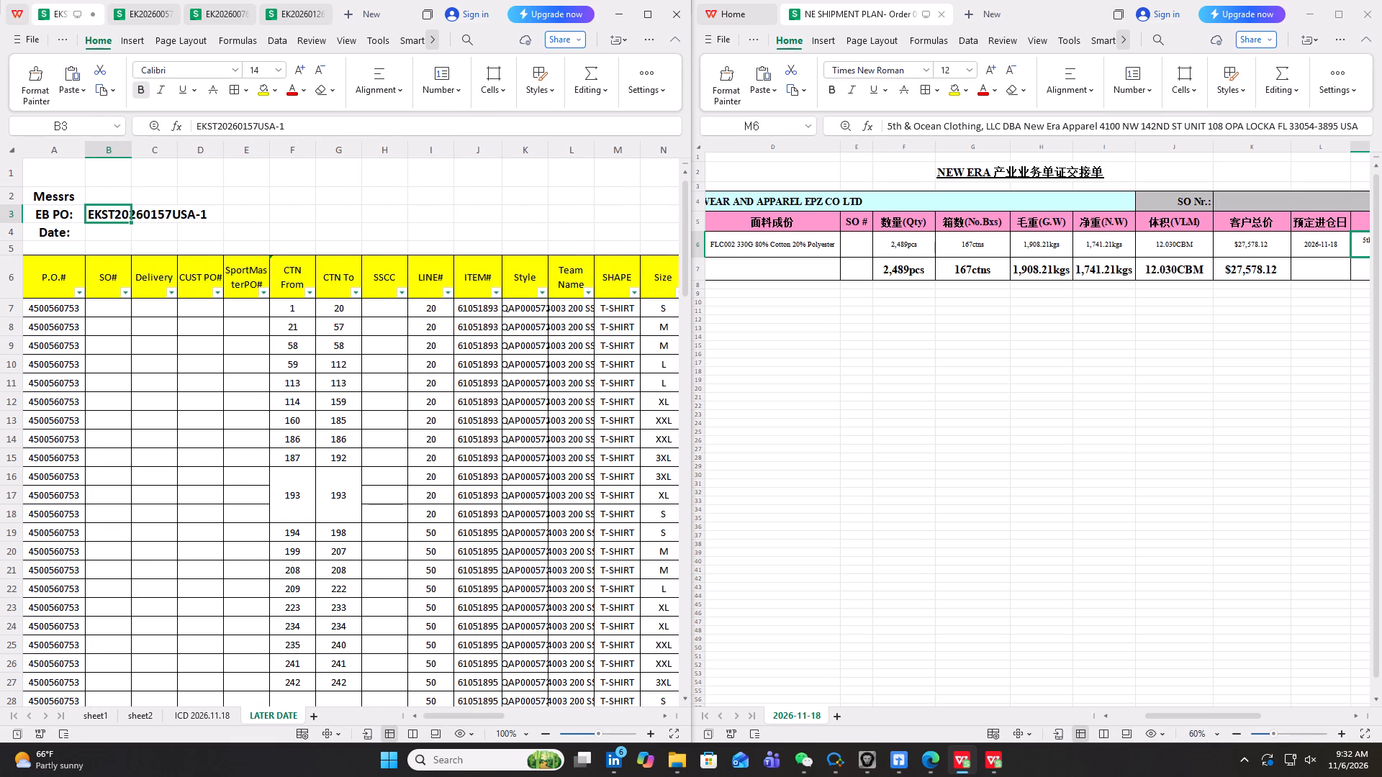
left_click_drag(130, 153, 89, 182)
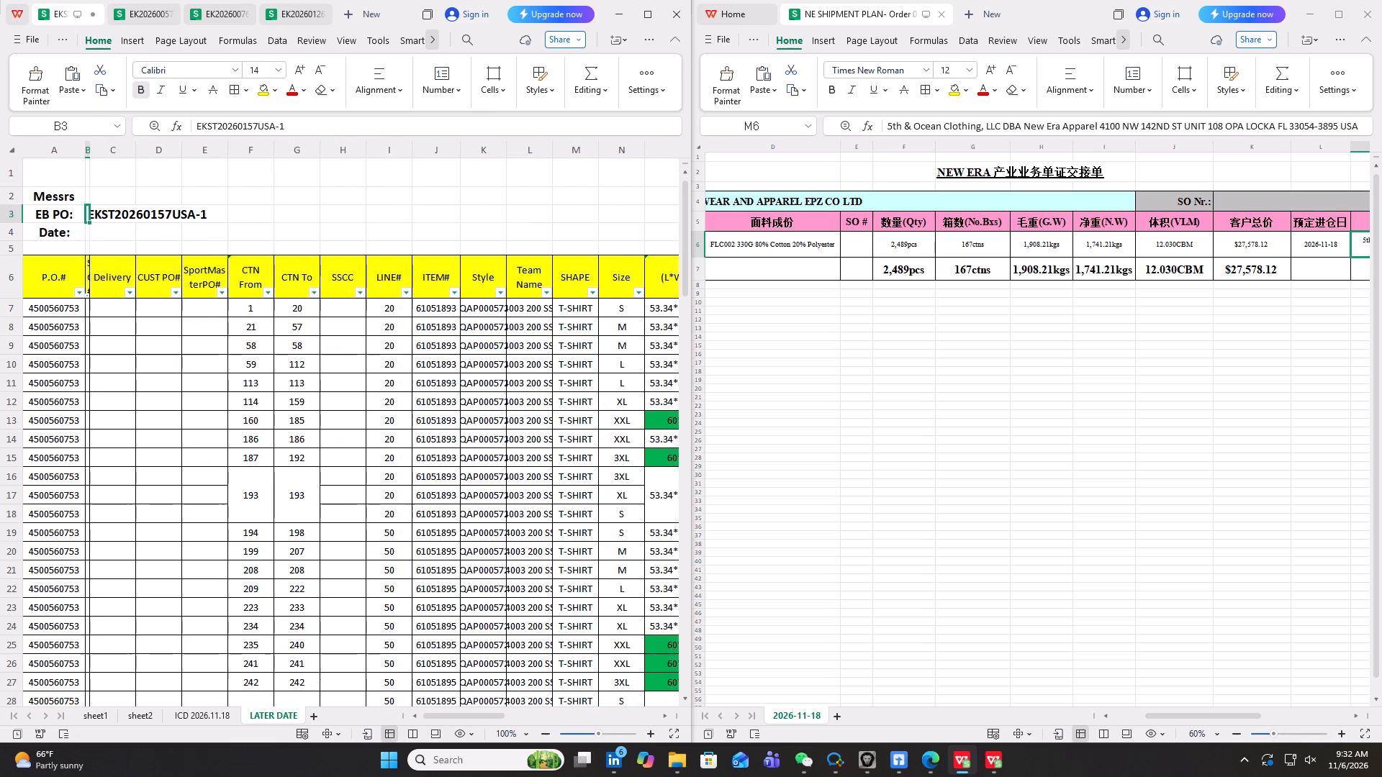
left_click_drag(114, 152, 389, 230)
right_click(219, 373)
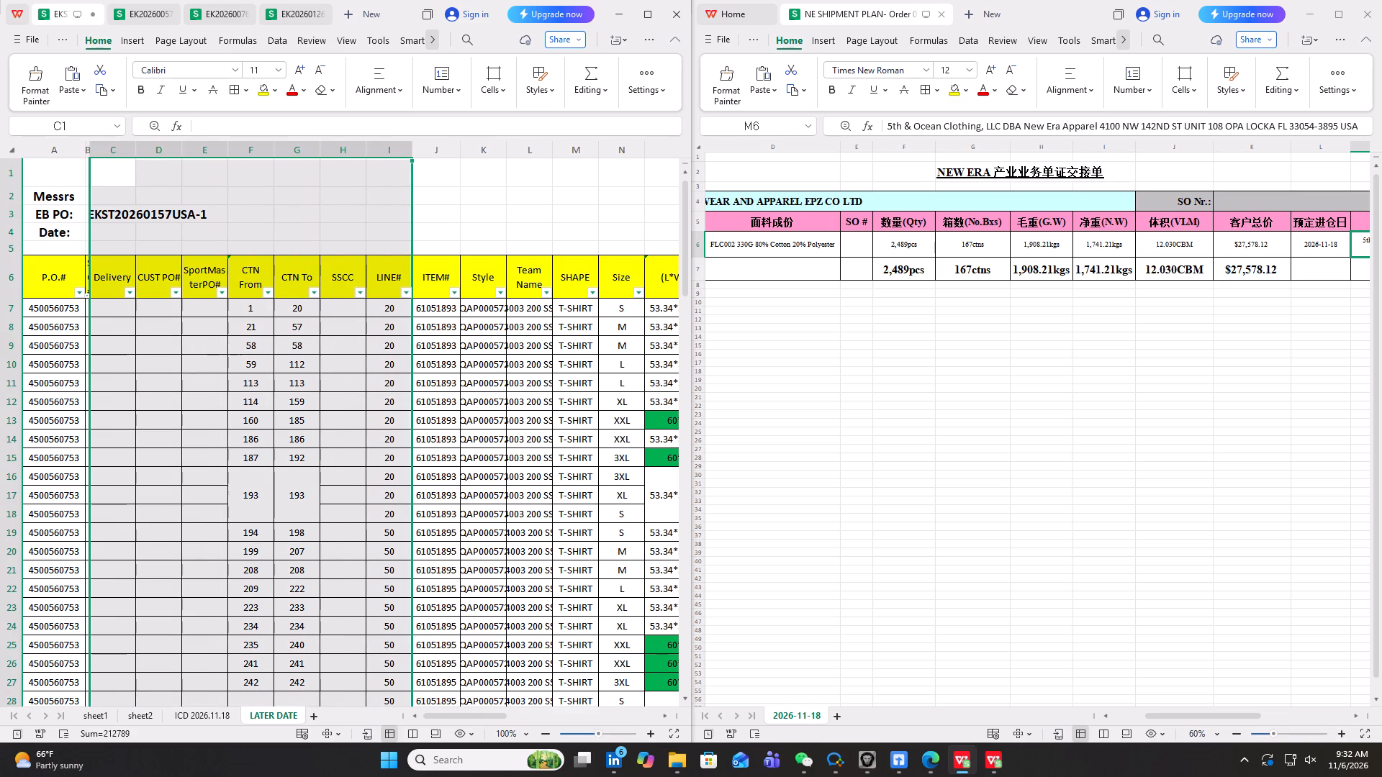
left_click(274, 450)
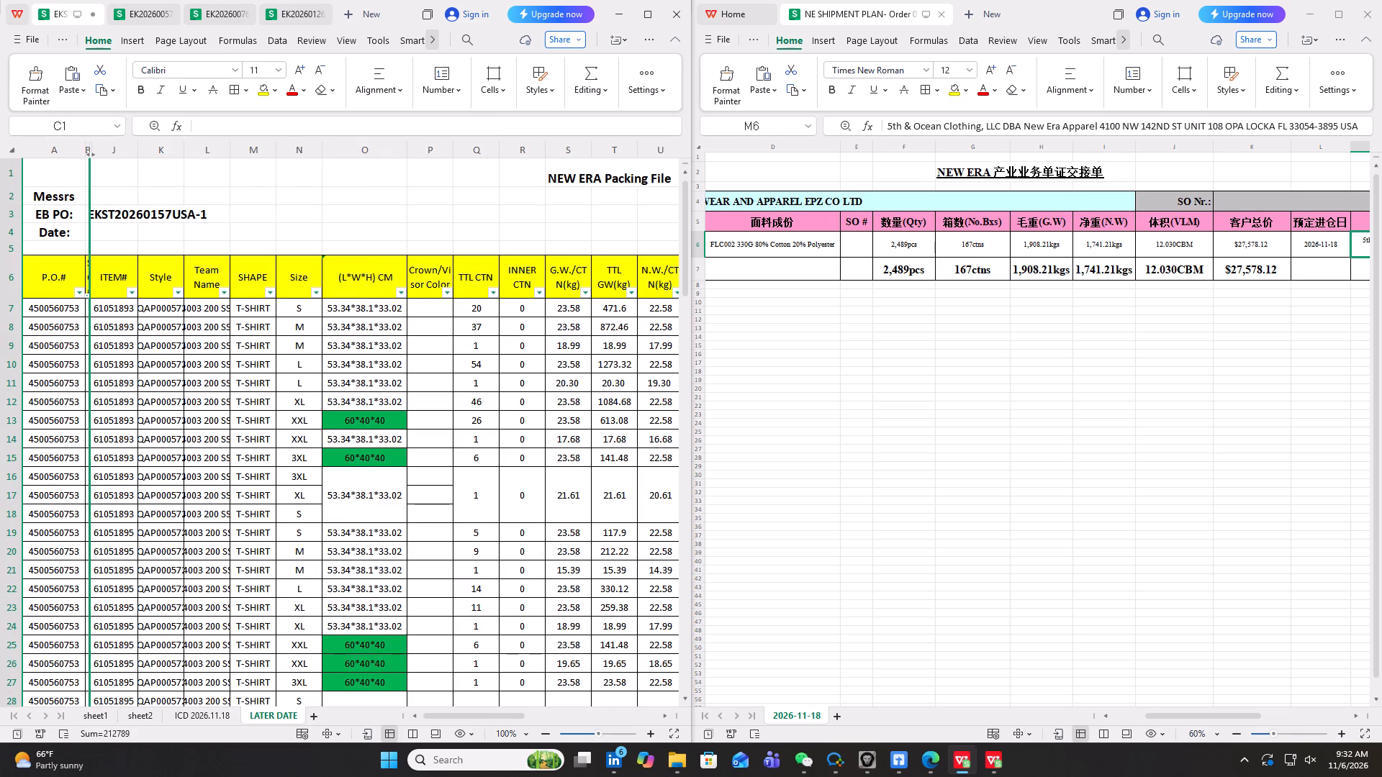
Widen the Style column until the style codes fit, and hide columns L to O, from Team Name to the carton dimensions.
left_click_drag(185, 150, 199, 156)
left_click_drag(198, 149, 209, 153)
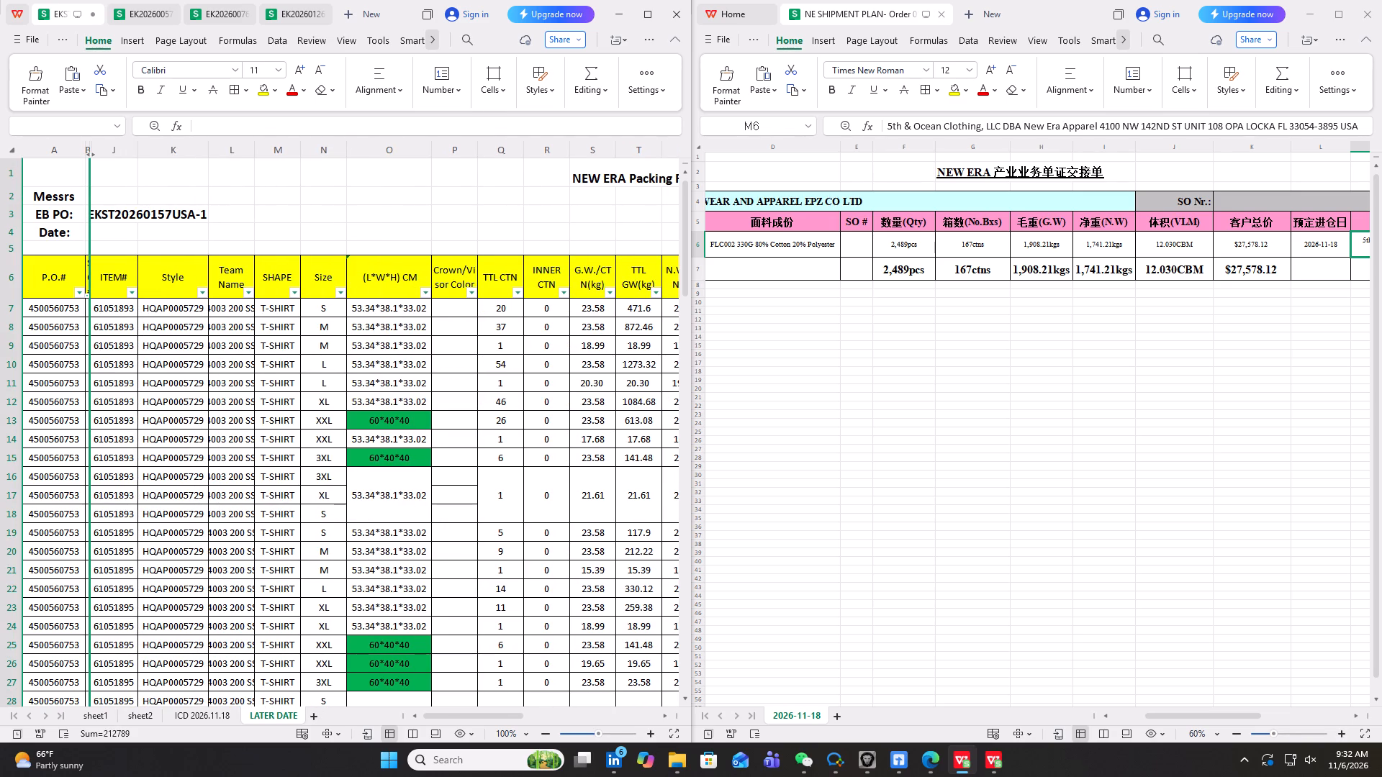
scroll(236, 377, "up", 5)
left_click_drag(232, 148, 396, 187)
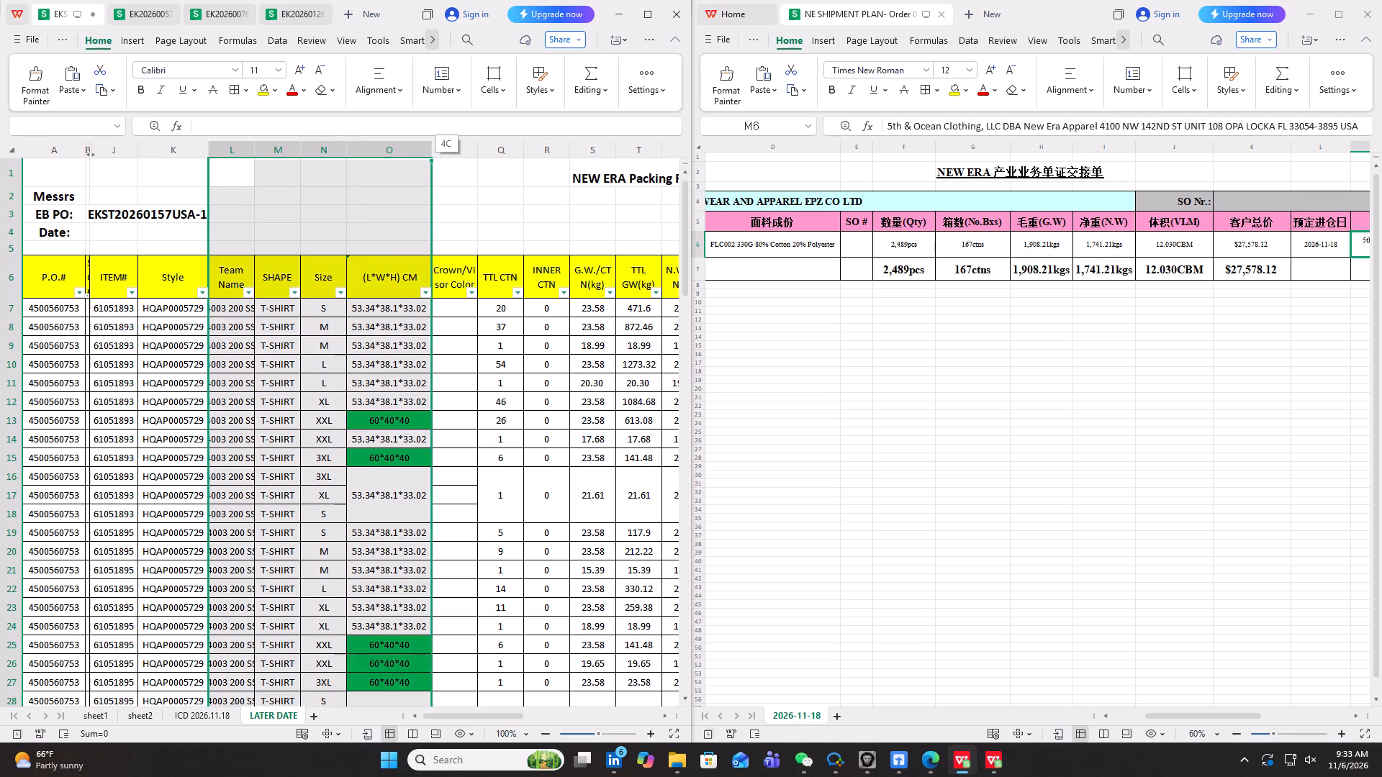
left_click_drag(396, 187, 435, 194)
right_click(267, 239)
left_click(324, 315)
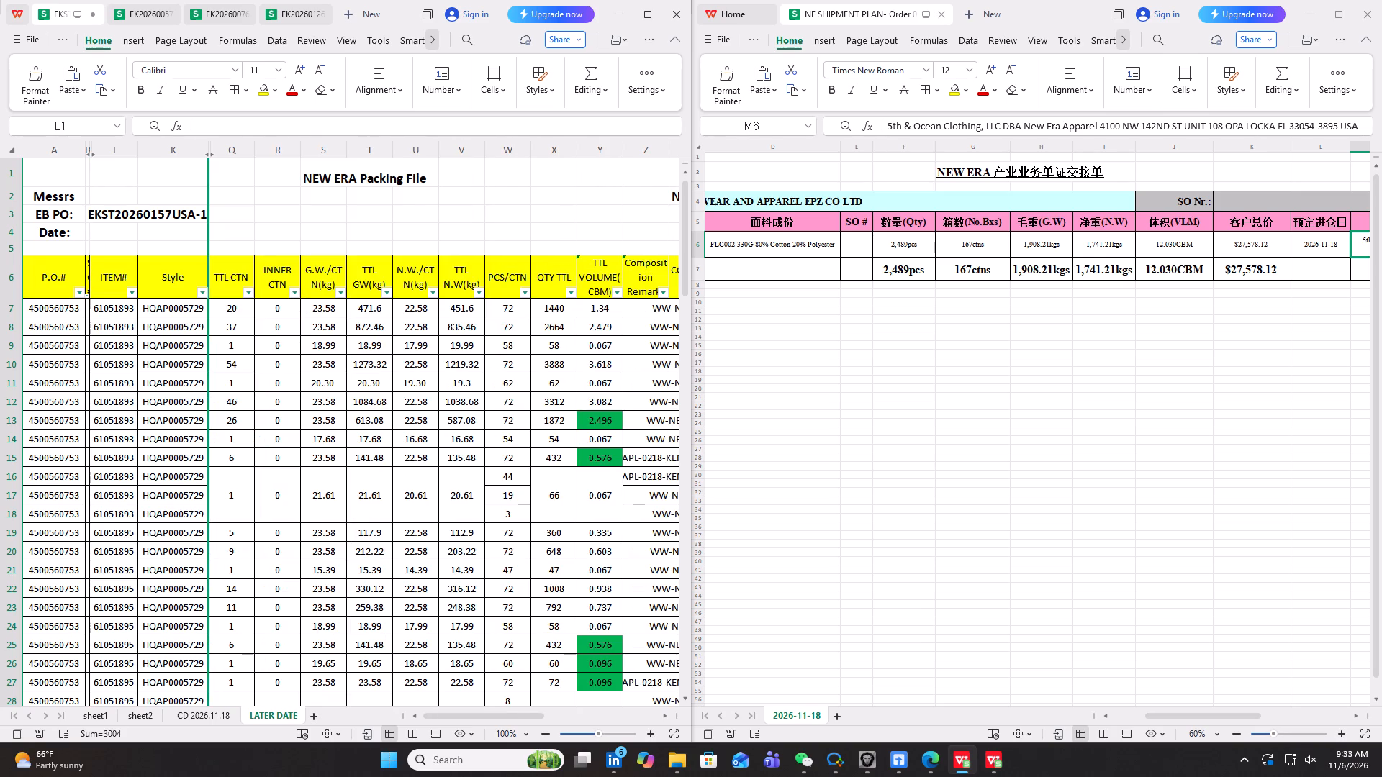
Freeze the LATER DATE sheet up to row 6 and go down to its TTL row.
scroll(322, 388, "up", 4)
left_click(284, 308)
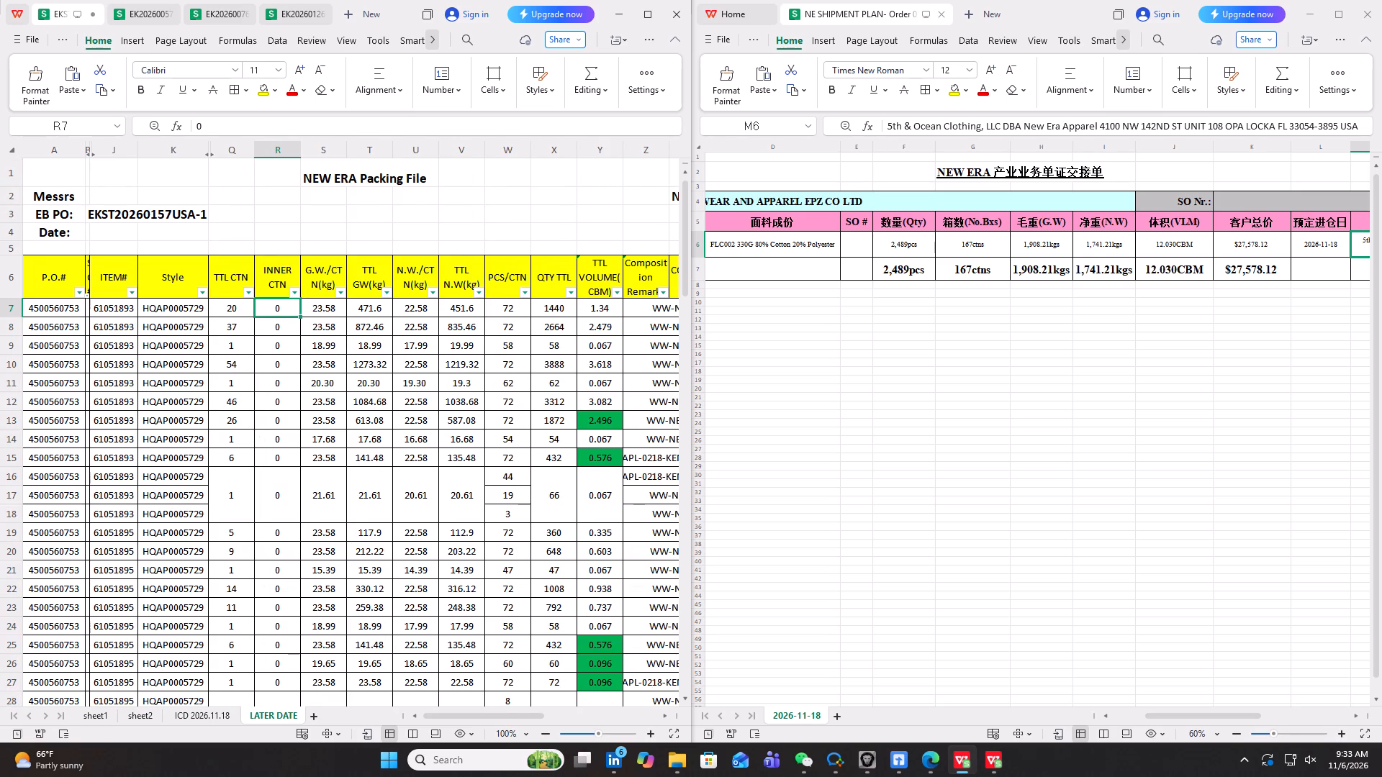
left_click(346, 42)
left_click(550, 68)
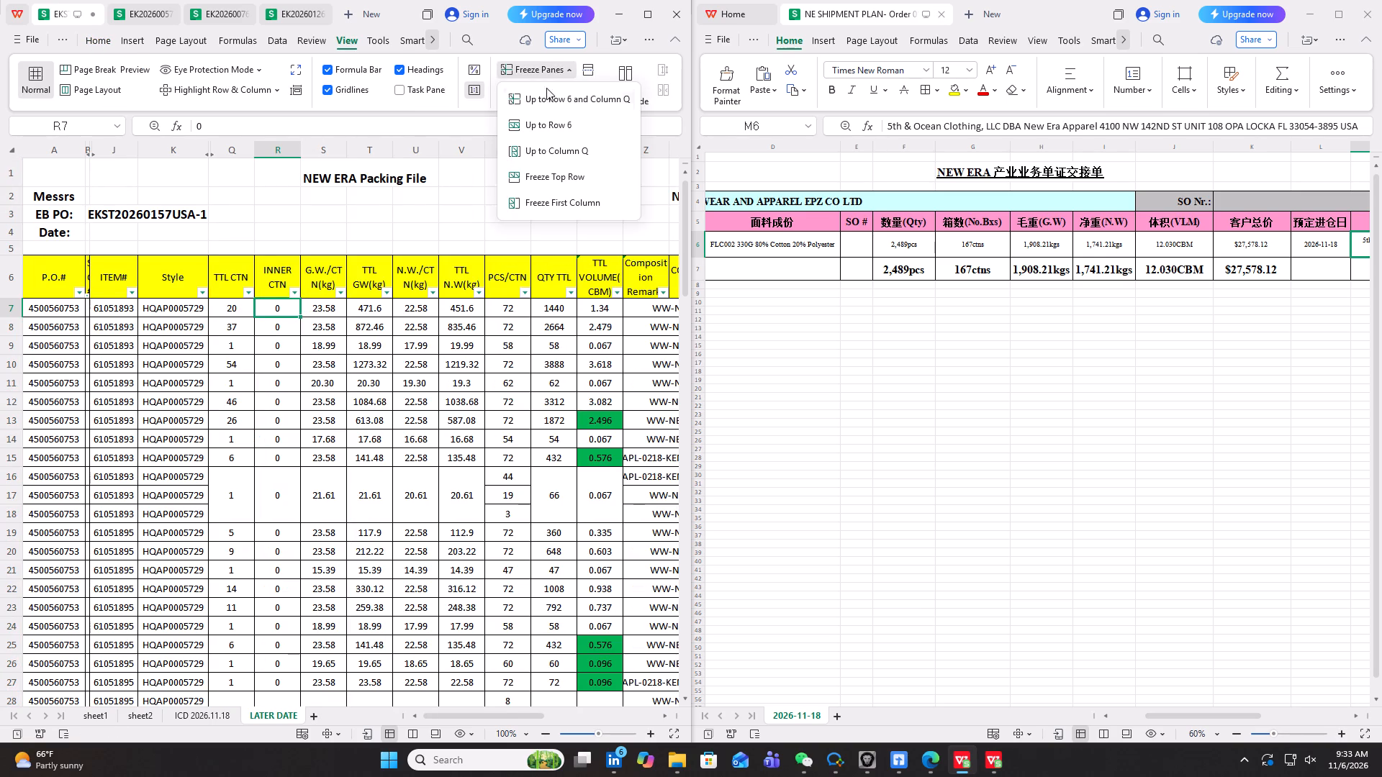
left_click(547, 122)
scroll(486, 412, "down", 12)
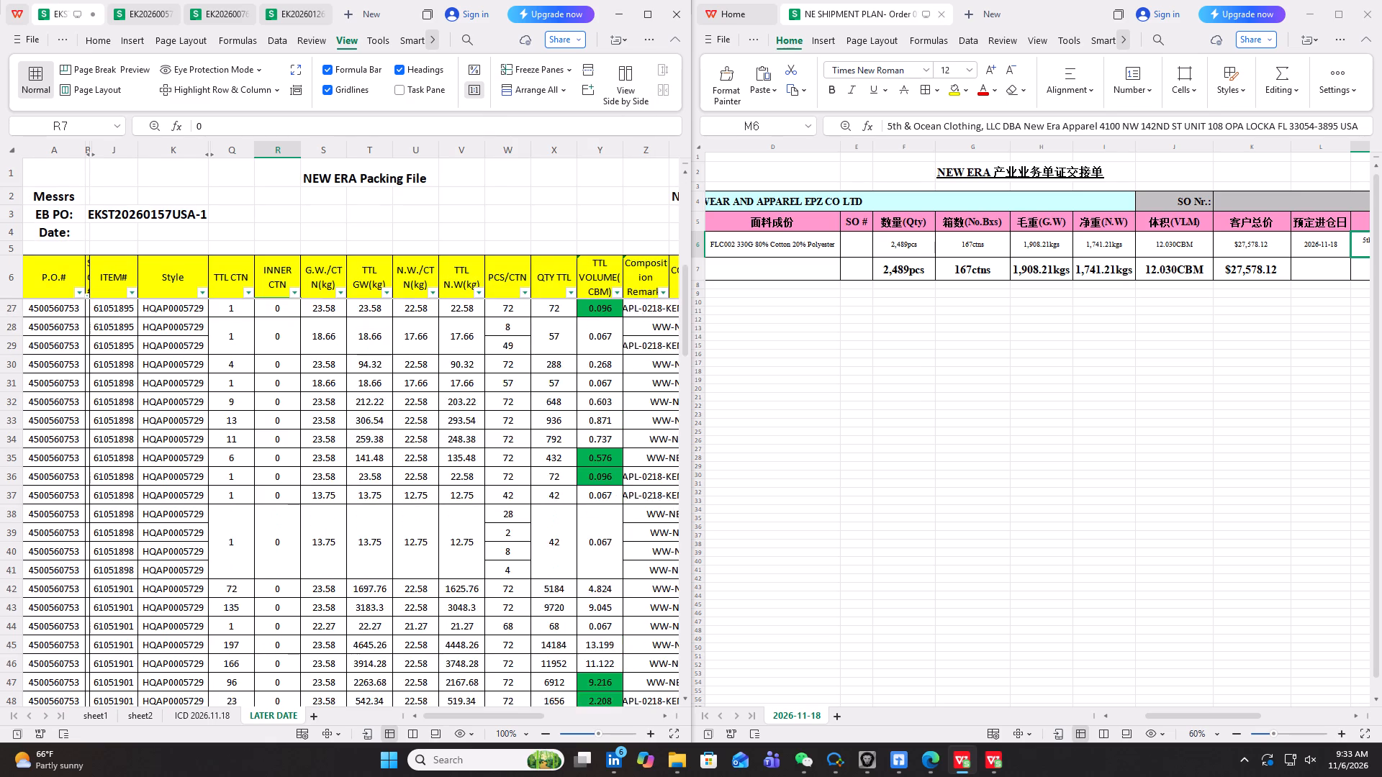
scroll(489, 409, "down", 20)
scroll(489, 409, "down", 20)
scroll(489, 409, "down", 3)
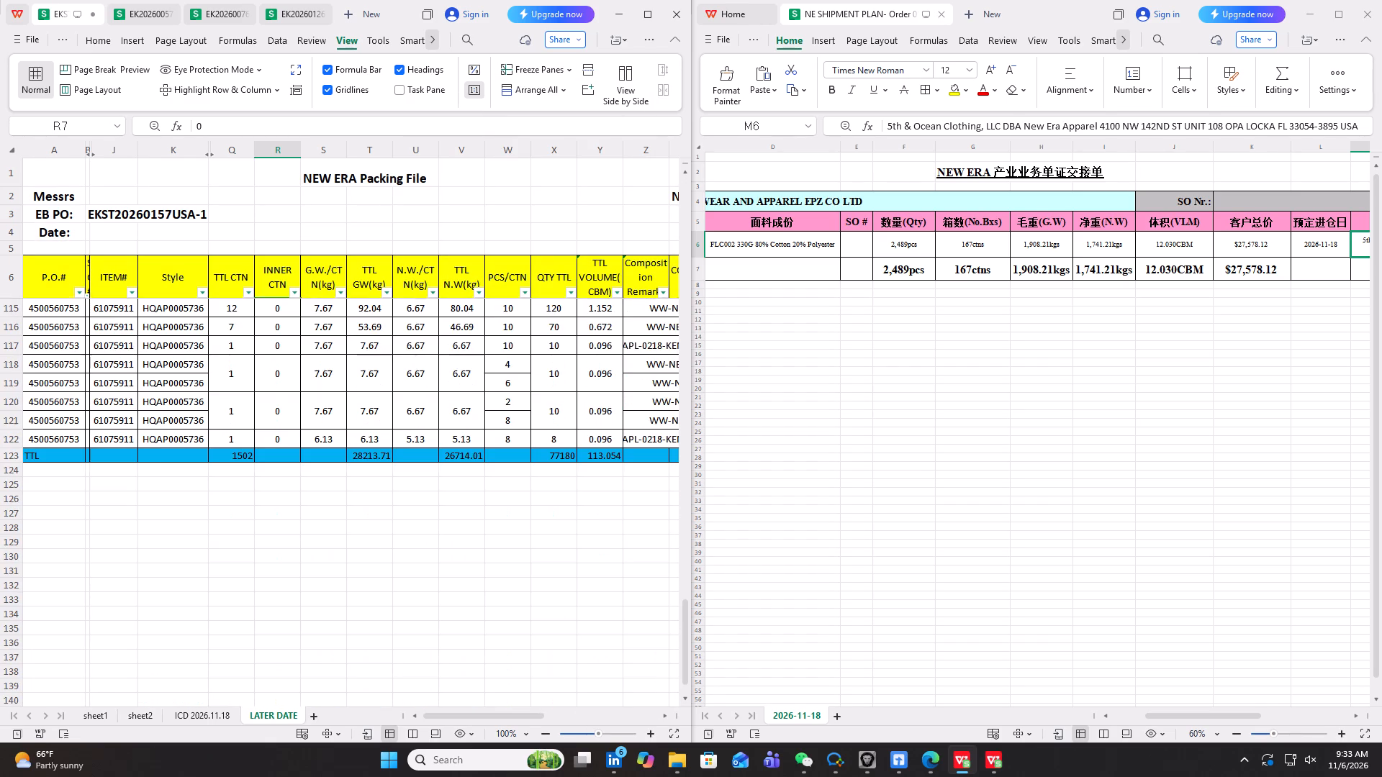
On the ICD 2026.11.18 sheet, sum the QTY TTL, TTL CTN and TTL GW columns to check them against the shipment plan.
left_click(204, 717)
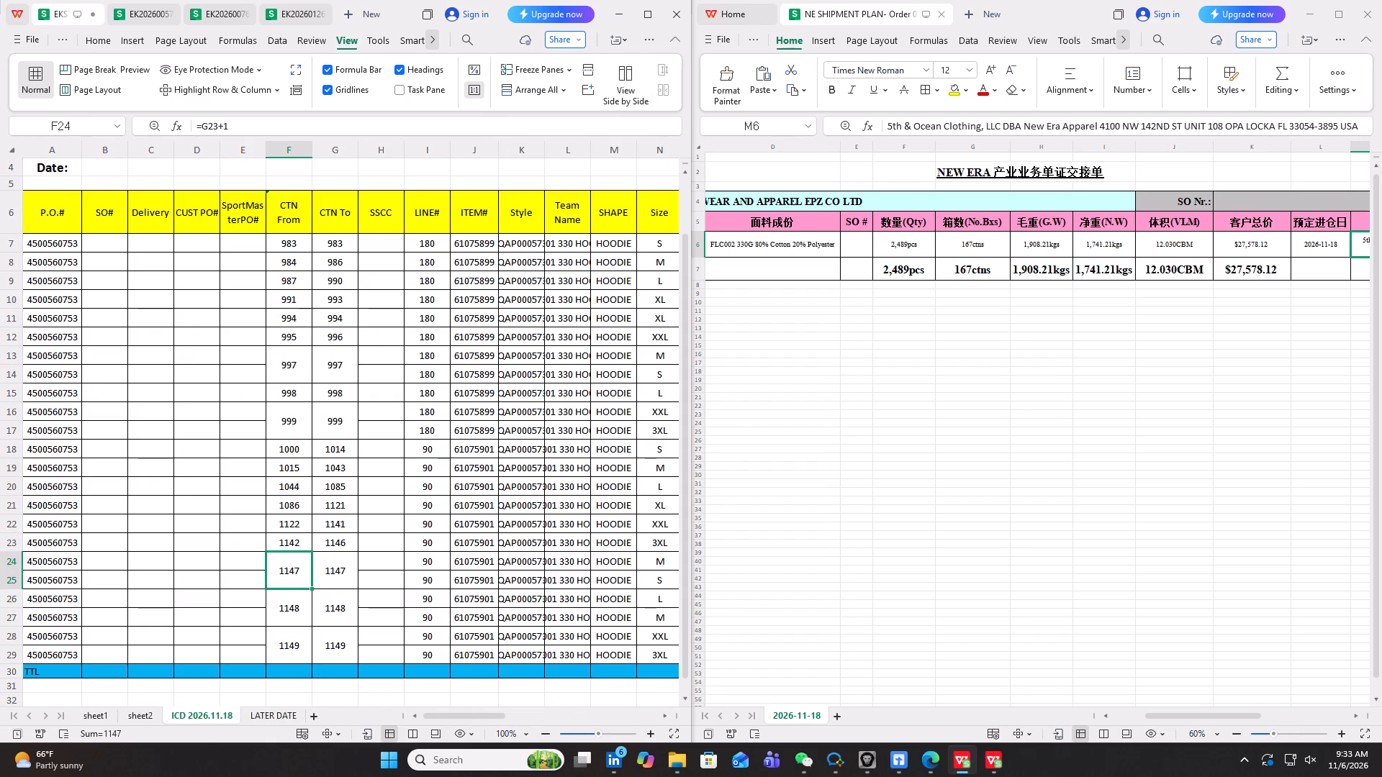
left_click_drag(454, 715, 533, 709)
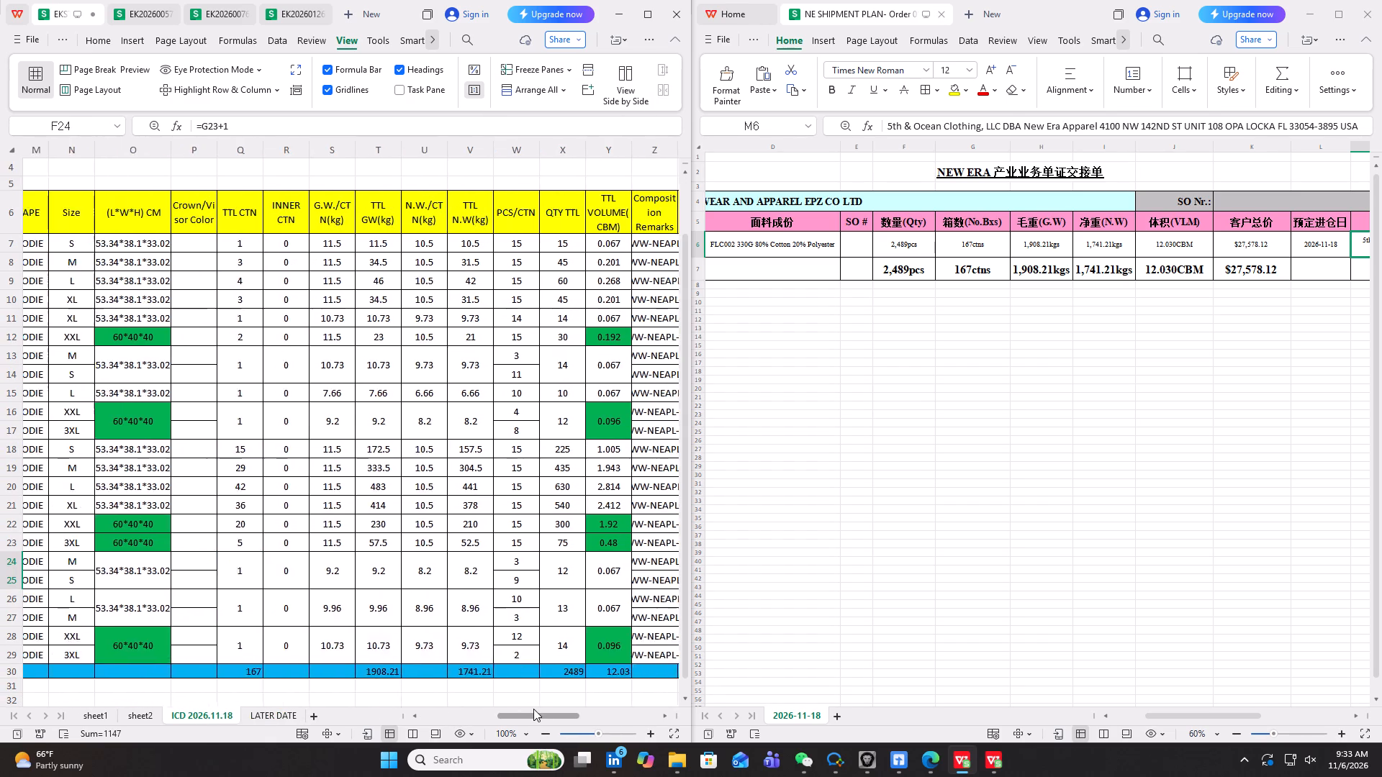
left_click_drag(533, 709, 541, 708)
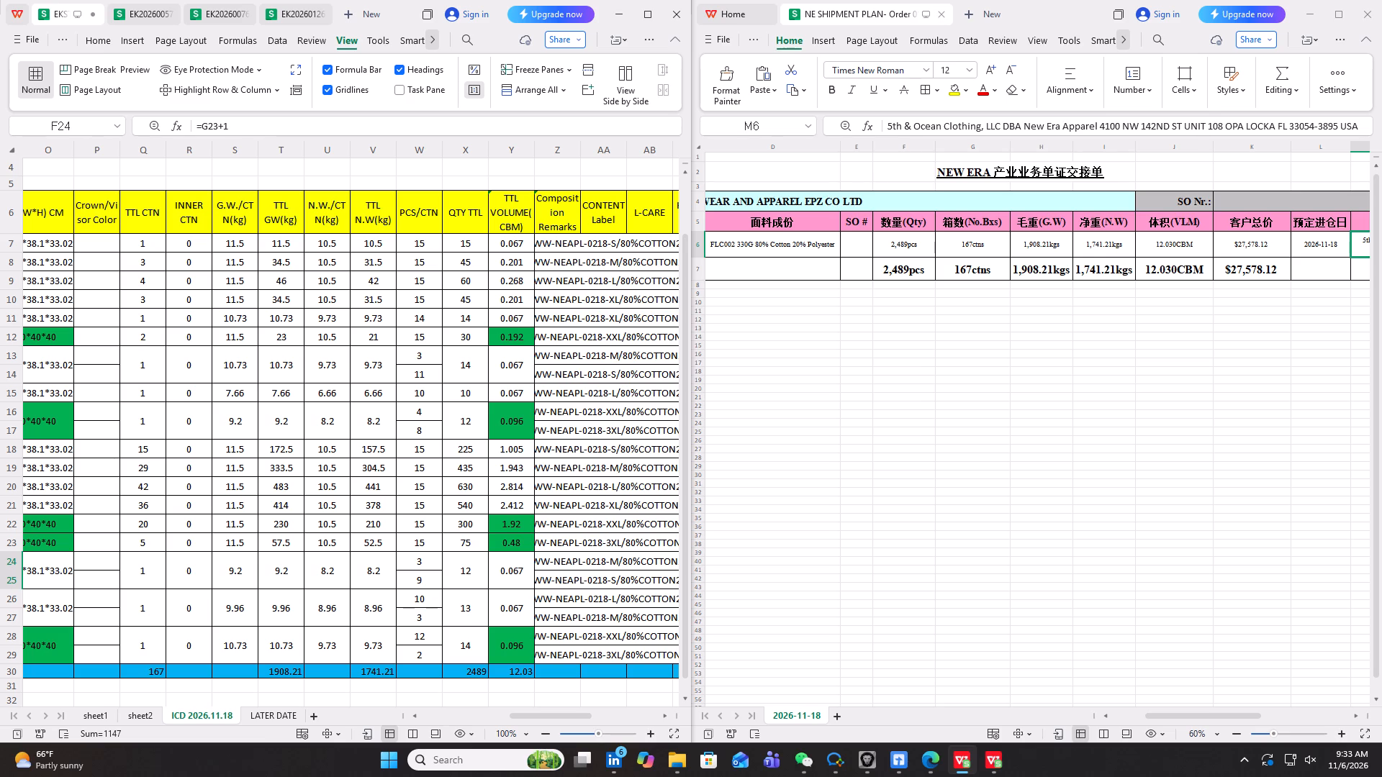
left_click_drag(461, 247, 467, 644)
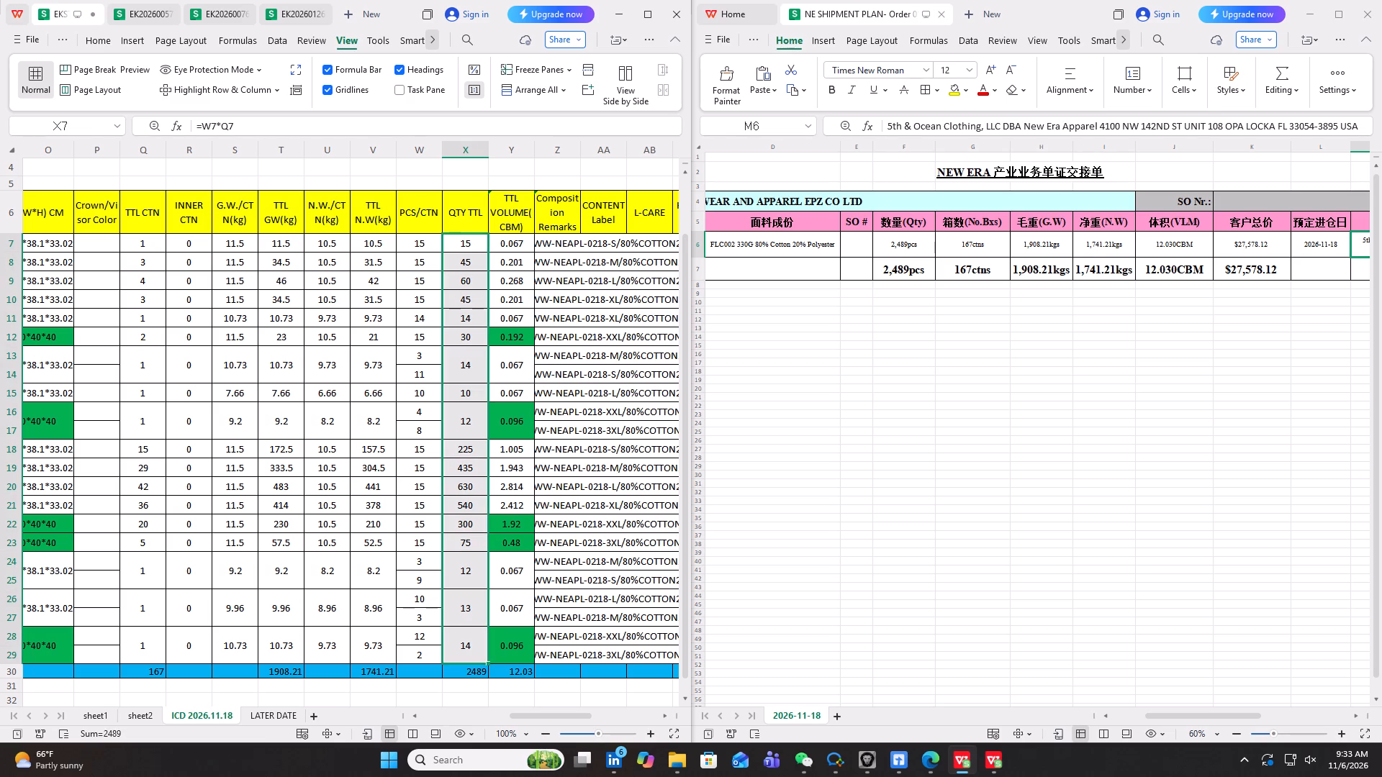
left_click_drag(137, 244, 142, 639)
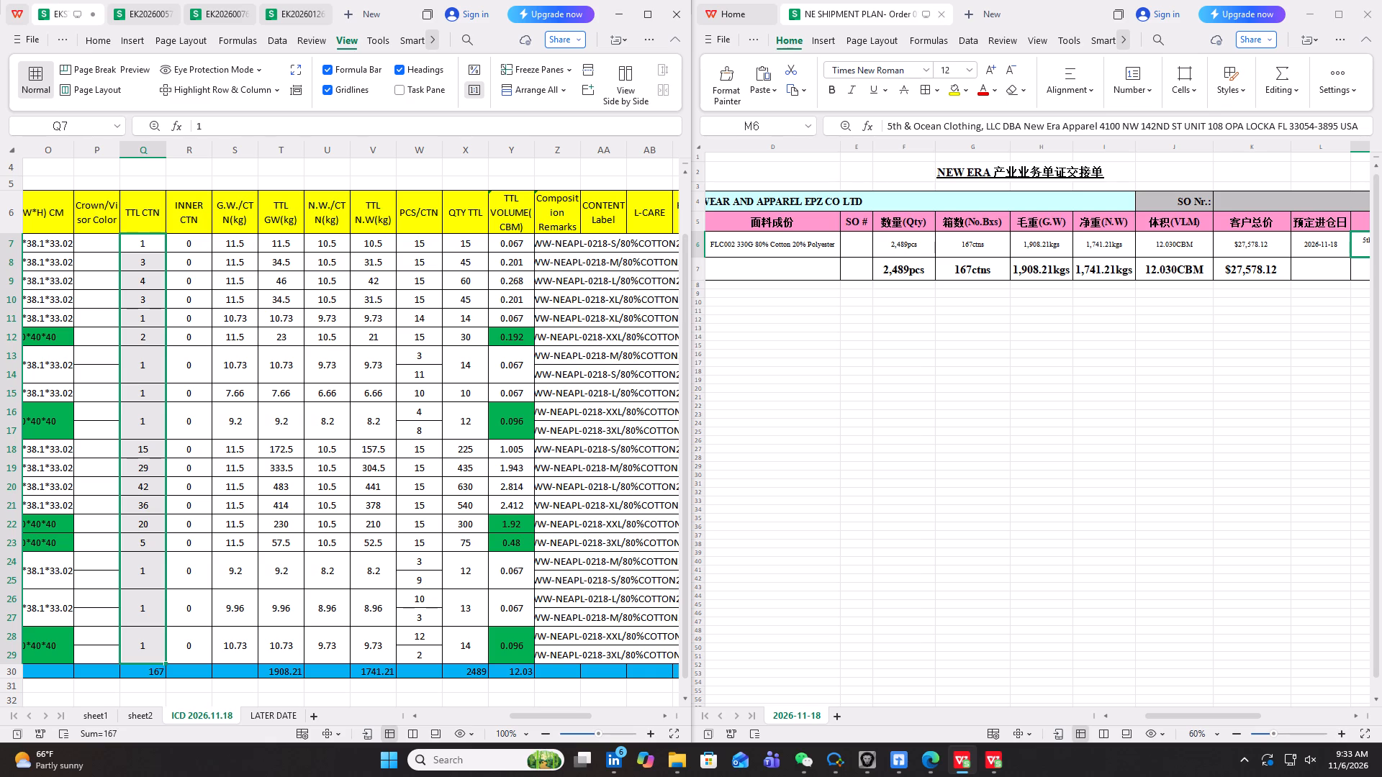
left_click_drag(286, 243, 291, 645)
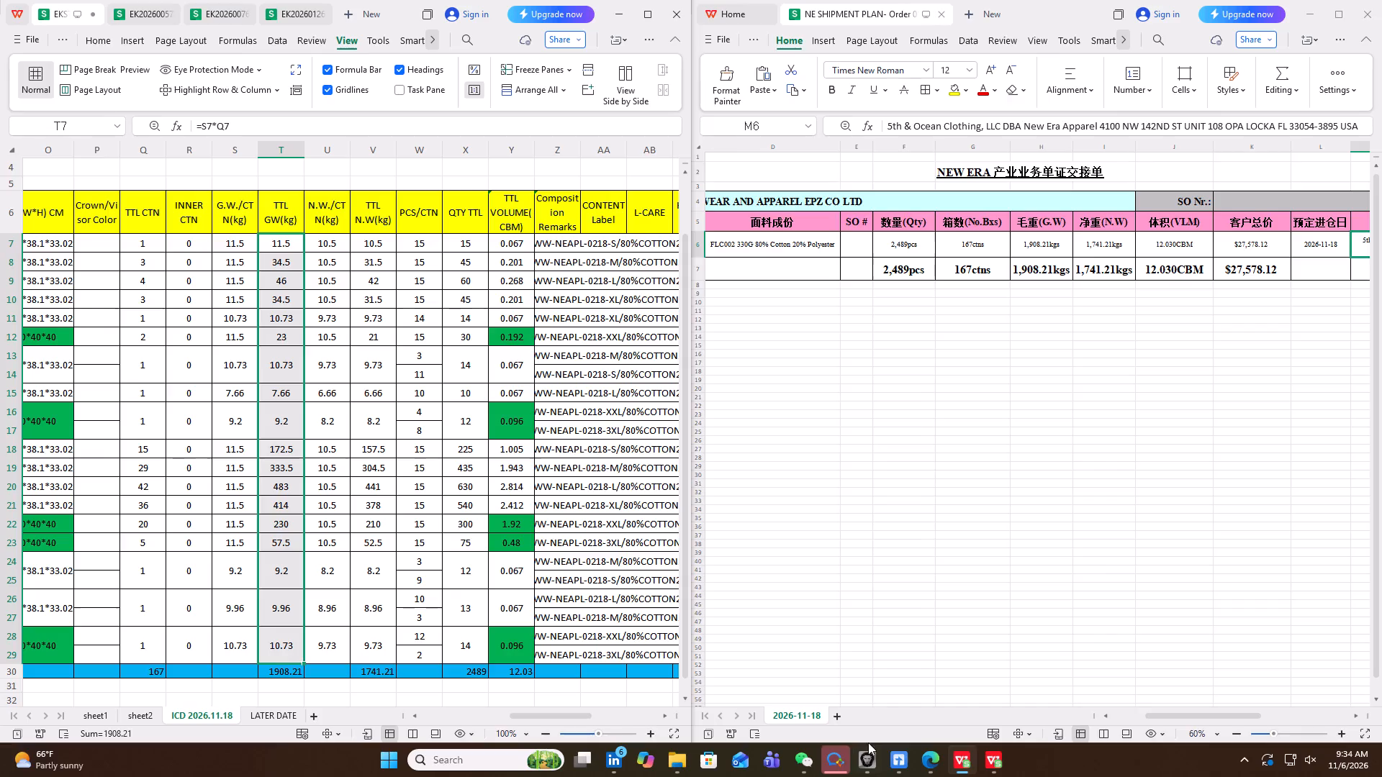
Switch to WeCom, read the contact's reply about receiving the Sample Order 0086 PO today, and put WeCom away.
left_click(832, 761)
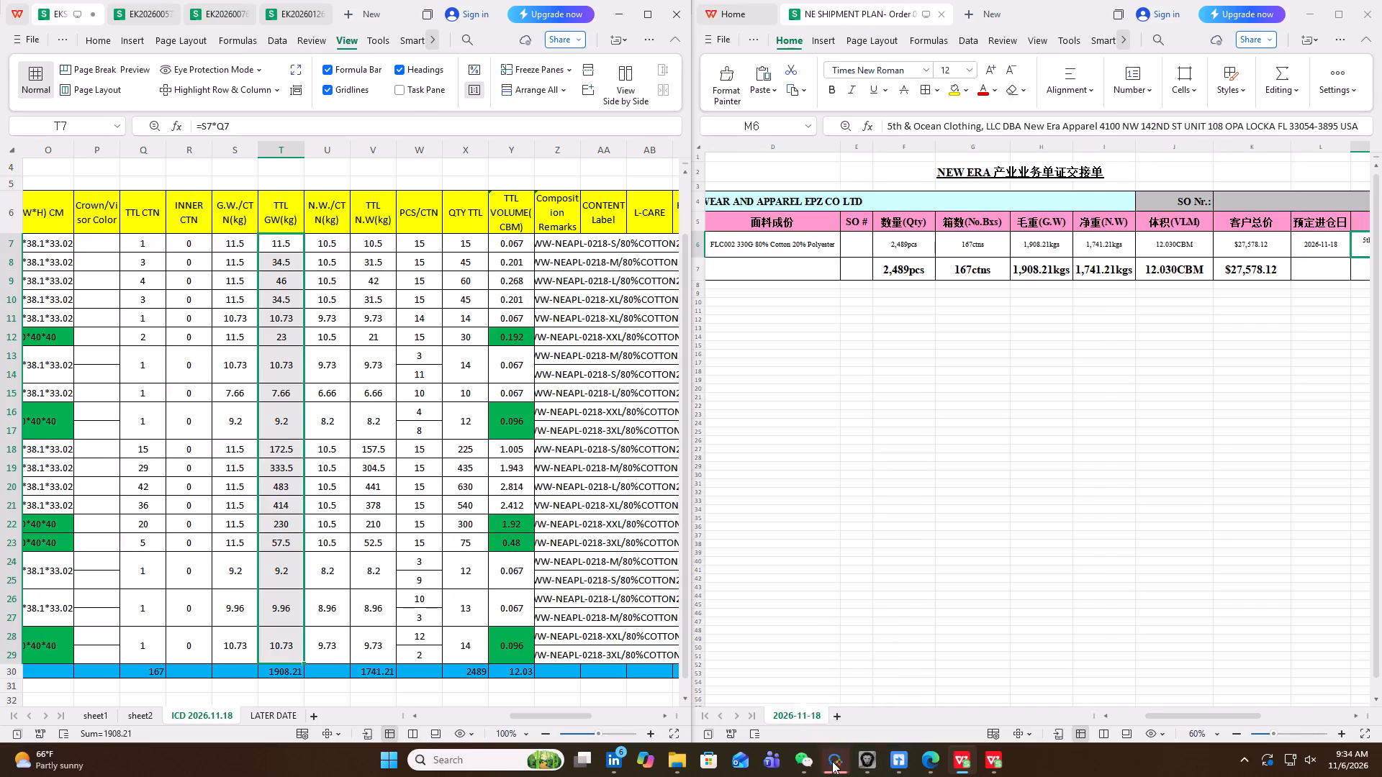
scroll(790, 475, "down", 2)
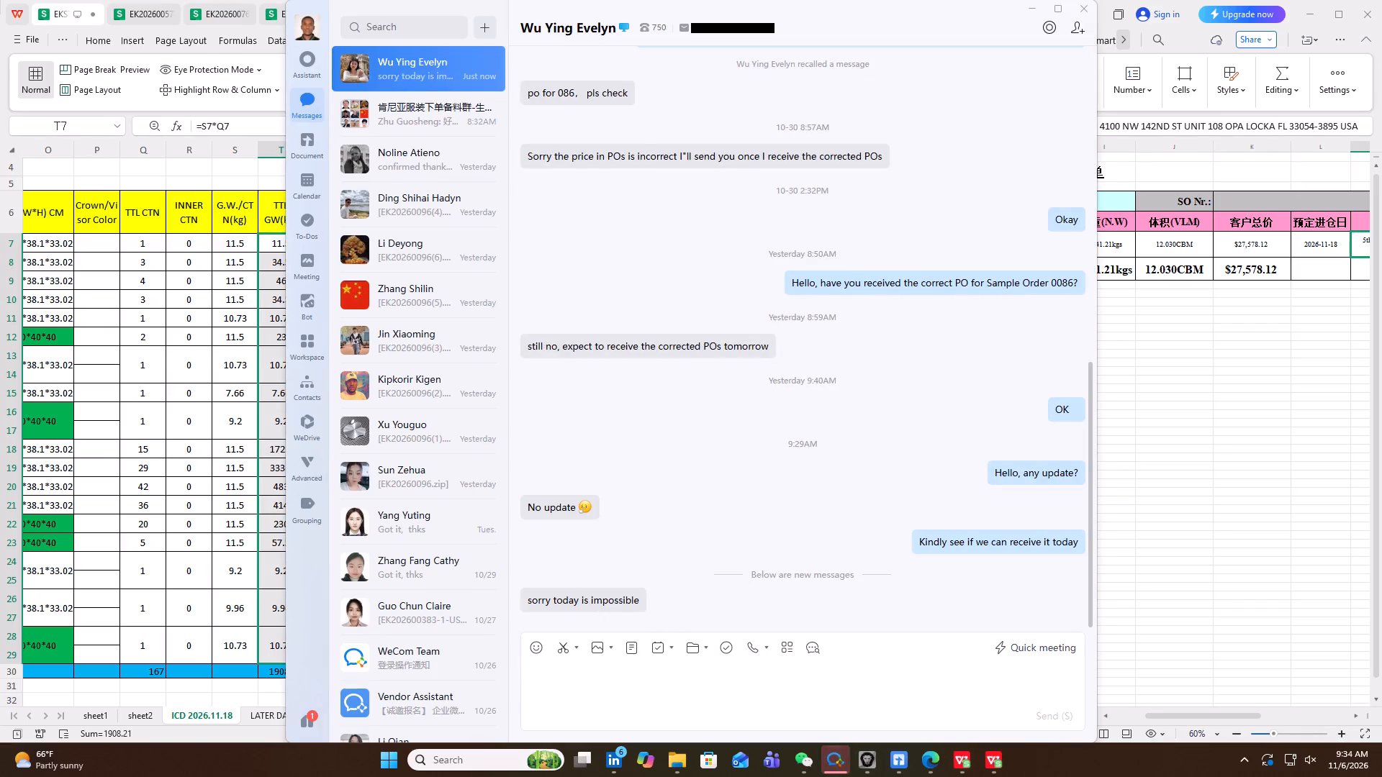
left_click(1033, 6)
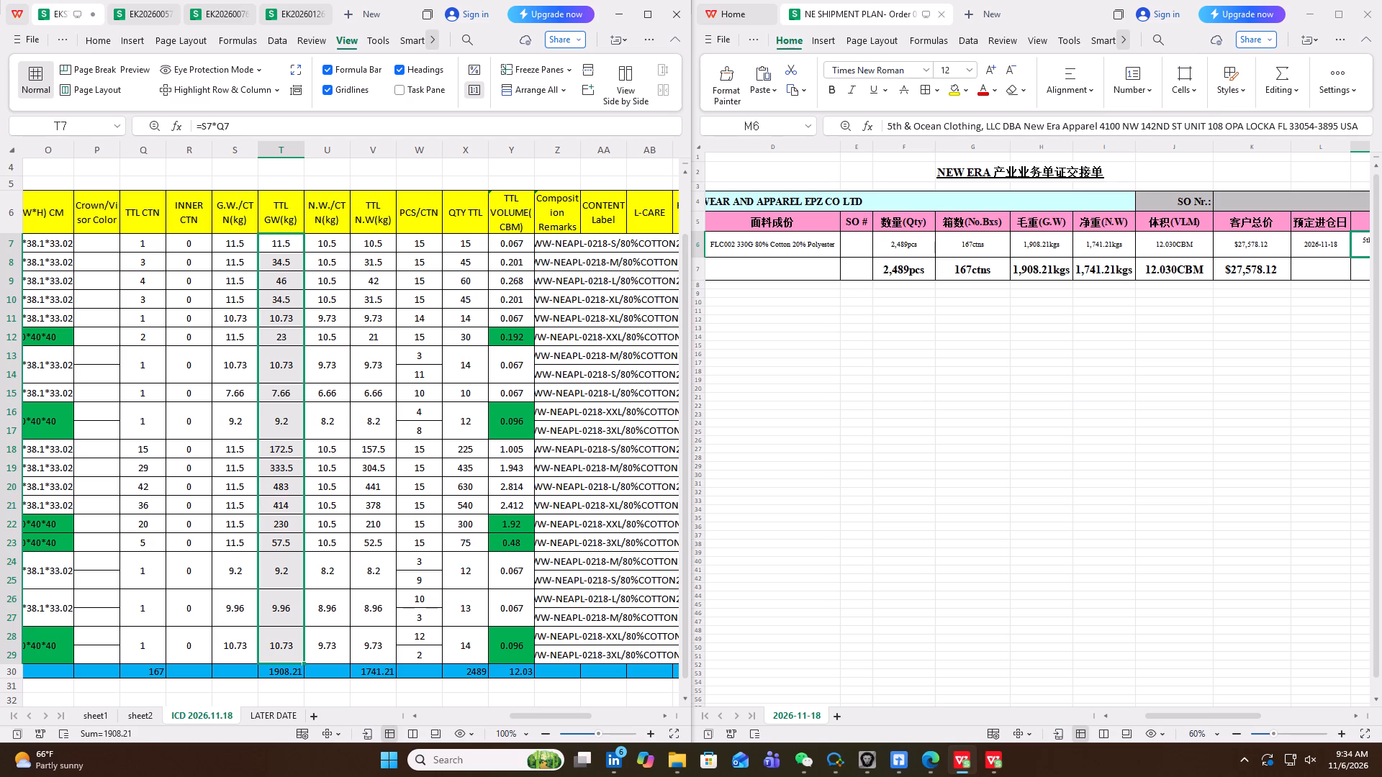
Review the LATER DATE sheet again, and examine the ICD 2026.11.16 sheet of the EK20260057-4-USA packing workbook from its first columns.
left_click(269, 719)
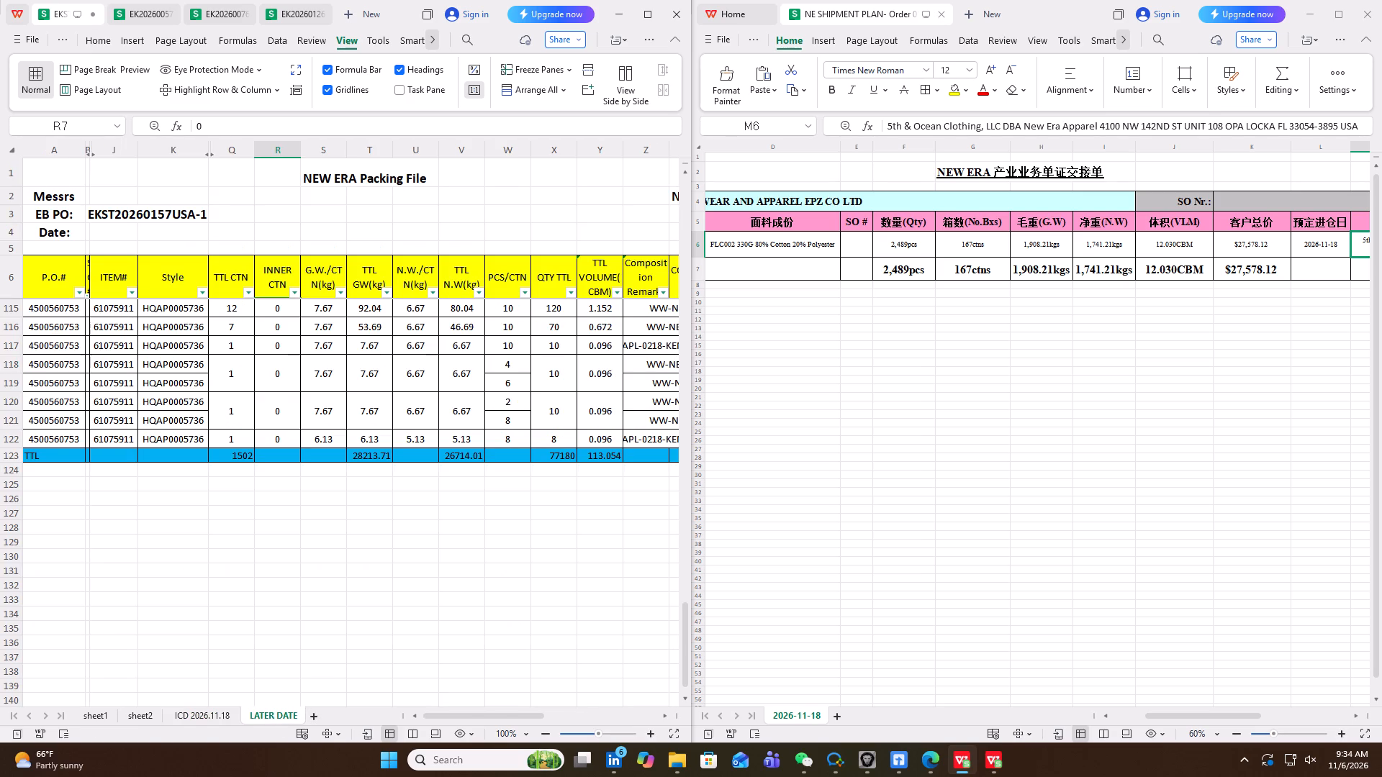
scroll(418, 524, "up", 4)
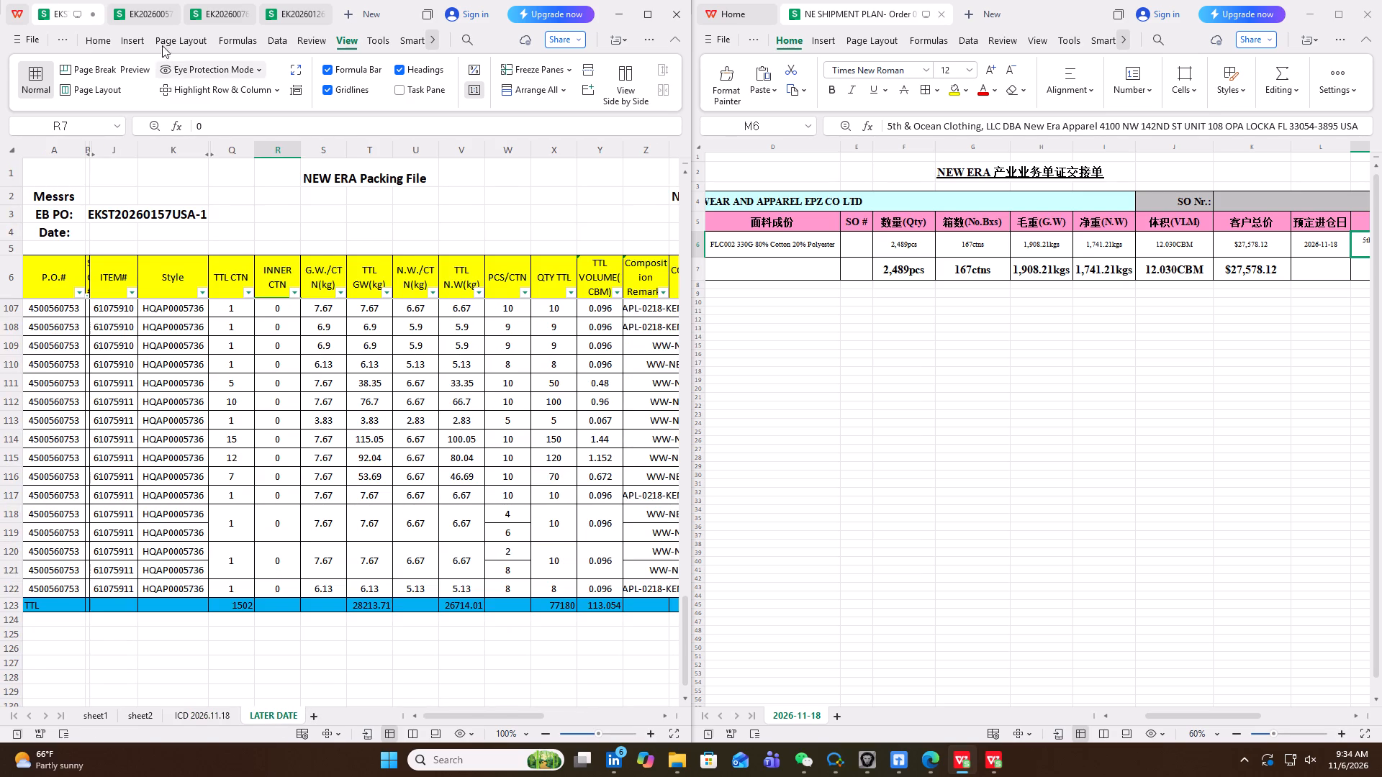
left_click(151, 13)
scroll(264, 504, "up", 8)
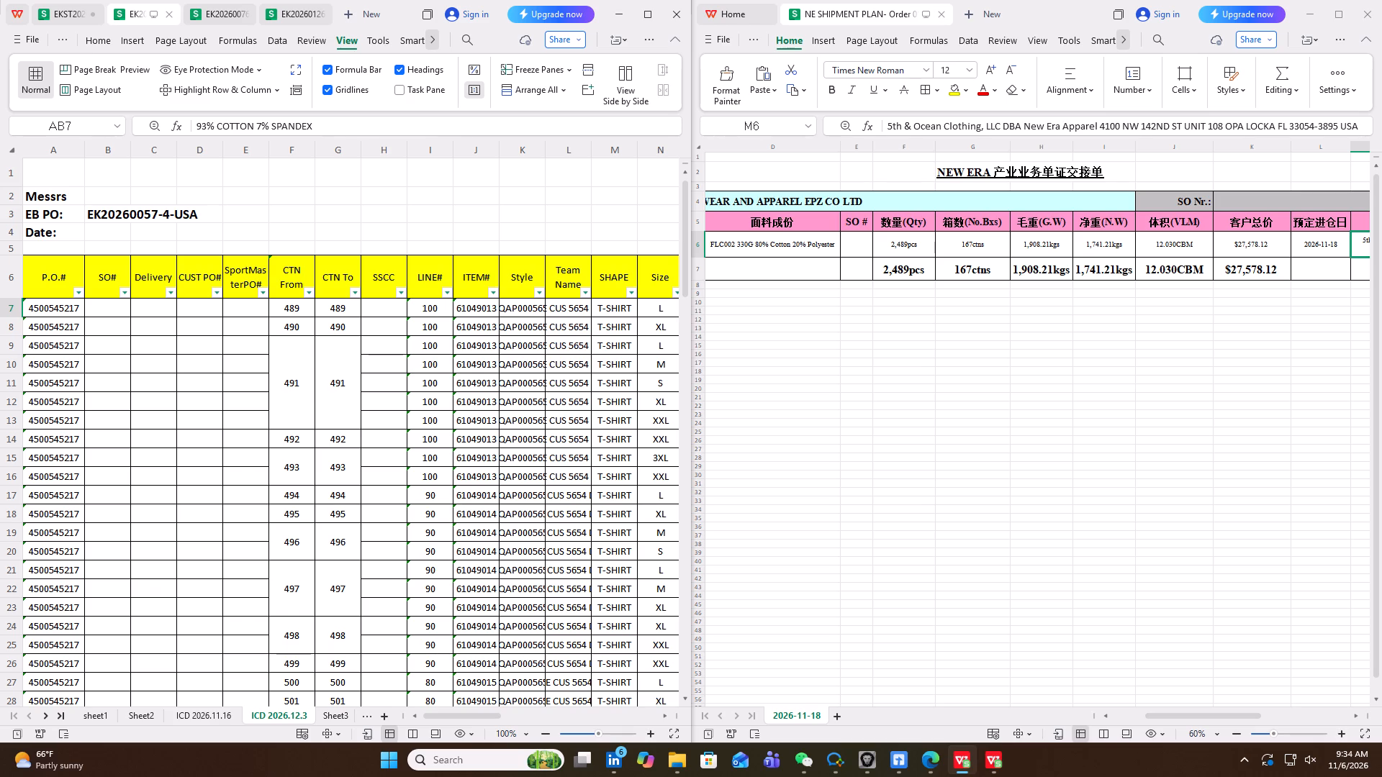
left_click(208, 716)
scroll(162, 478, "up", 8)
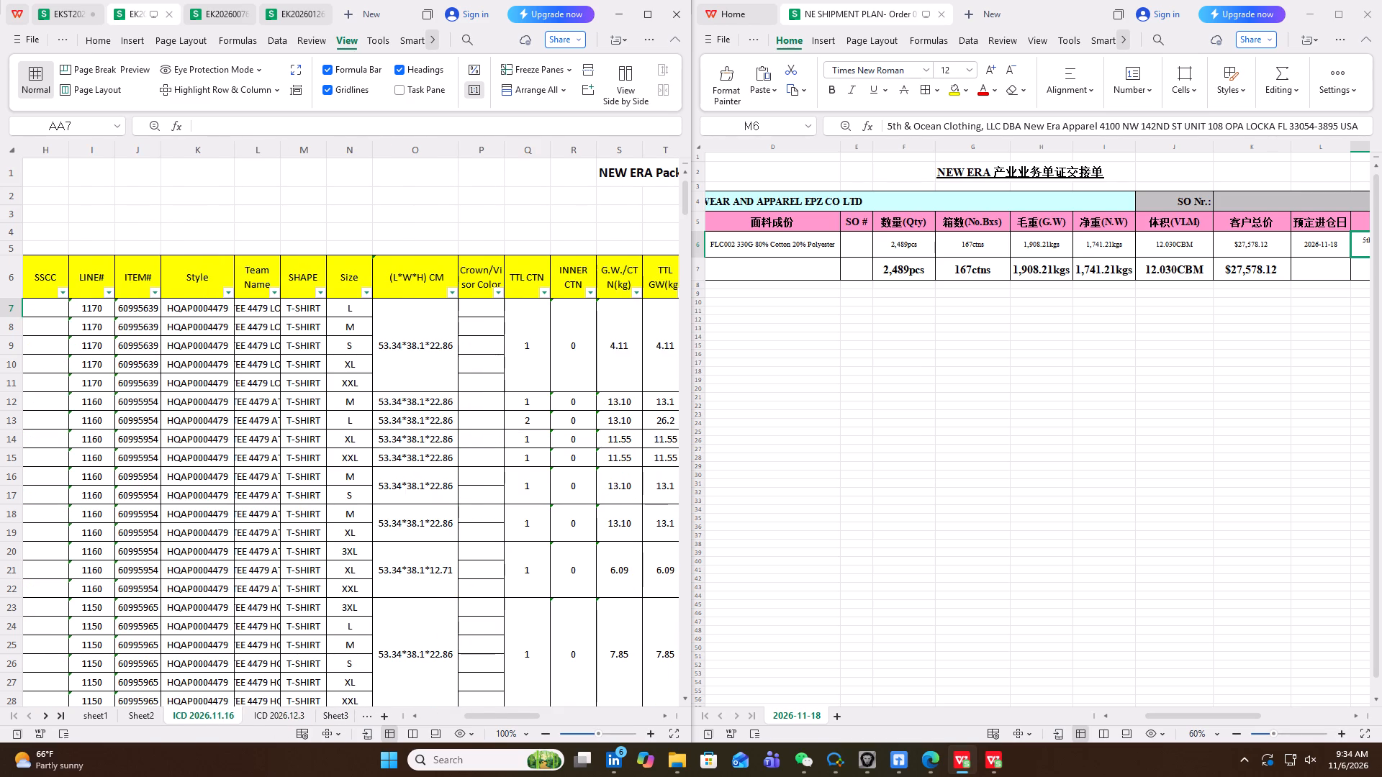
left_click_drag(495, 714, 361, 689)
scroll(373, 579, "up", 6)
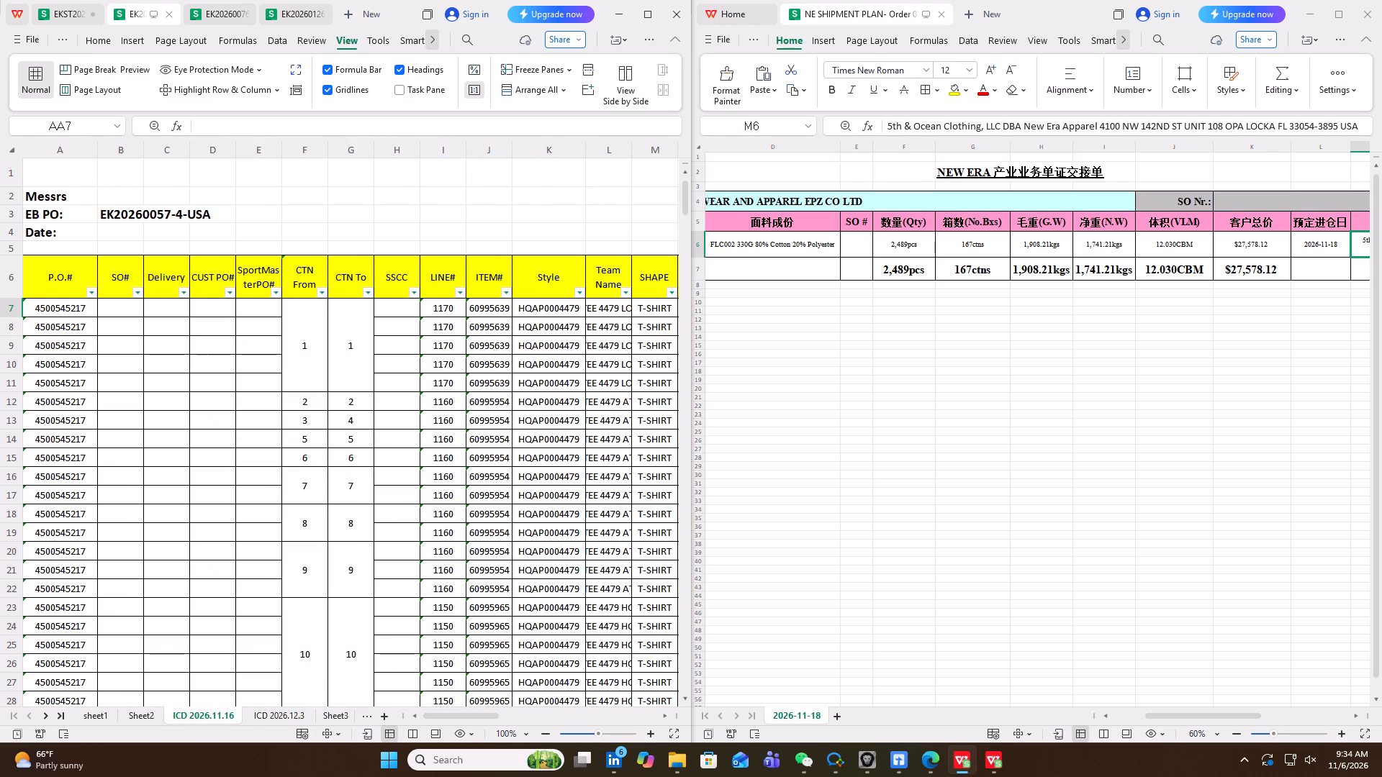
scroll(373, 579, "up", 2)
Close the Order 0157USA shipment plan folder and minimise both workbook windows to reach the desktop.
left_click(677, 760)
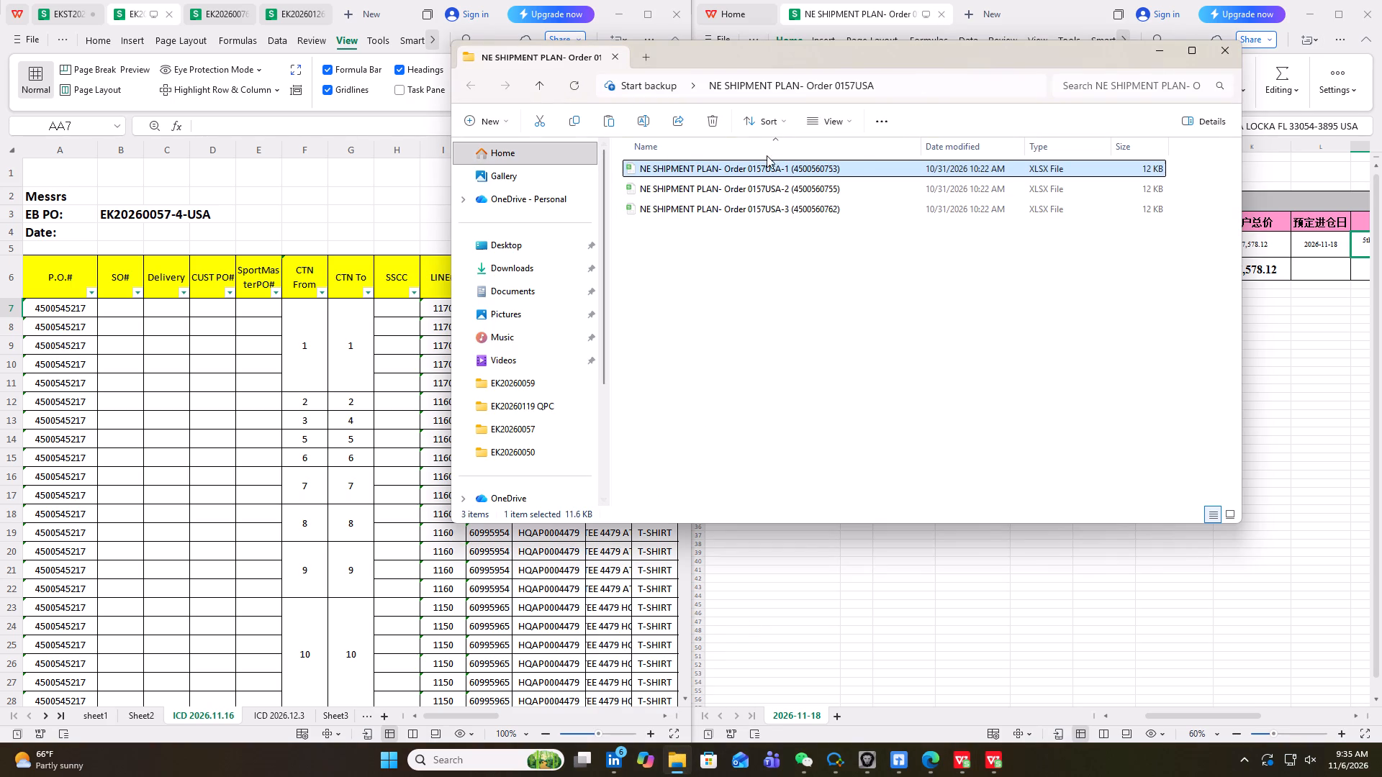
left_click(1219, 55)
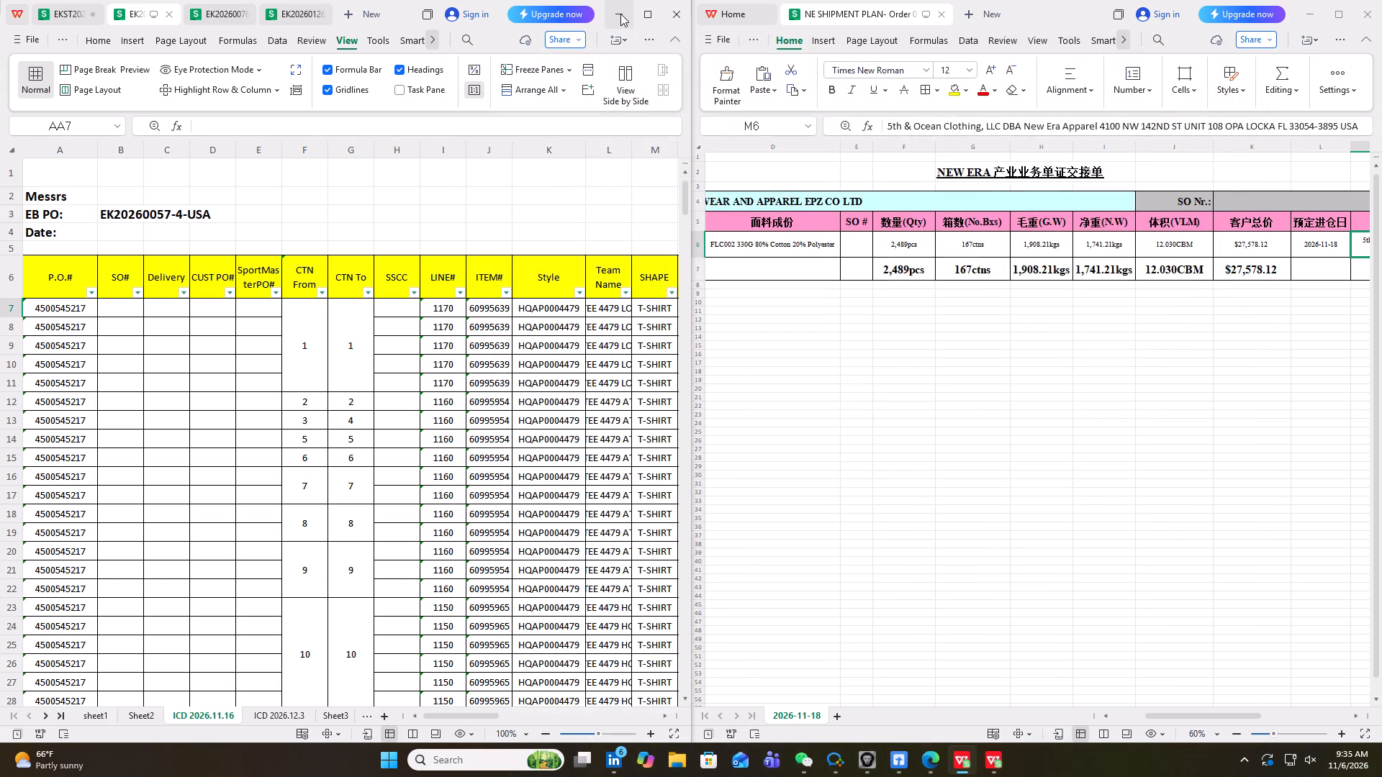
left_click(620, 14)
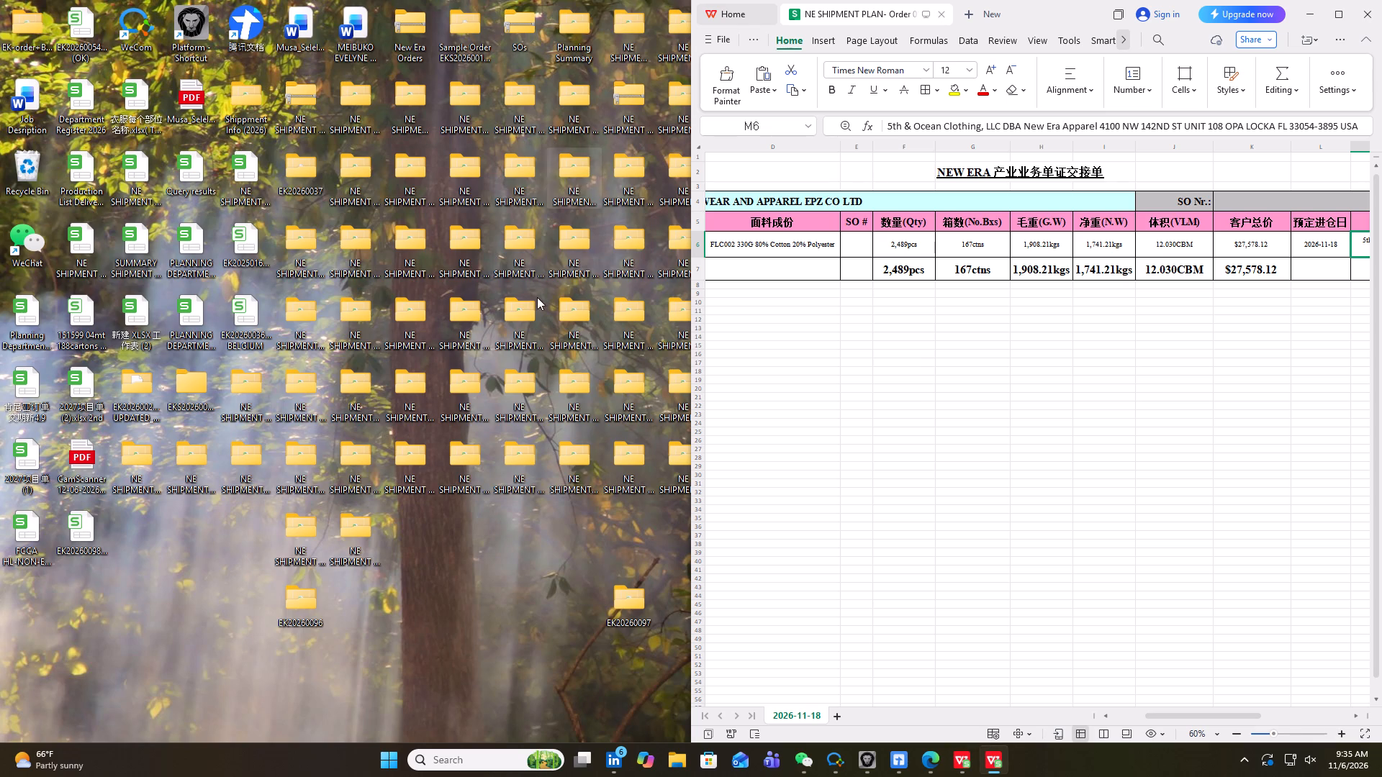
left_click(1308, 8)
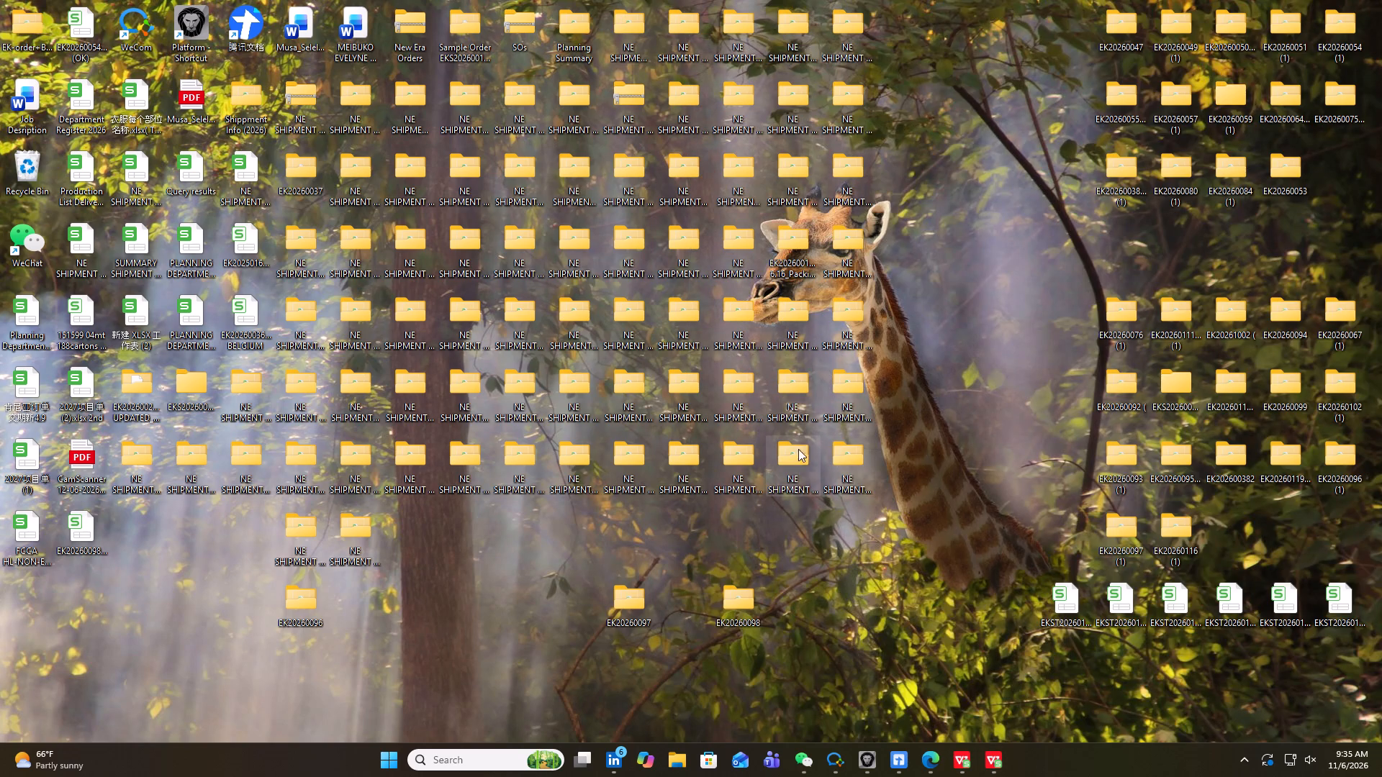
Look through the shipment plan folders on the desktop for Order 0057 and open that folder.
left_click(357, 533)
left_click(296, 533)
left_click(294, 623)
left_click(836, 454)
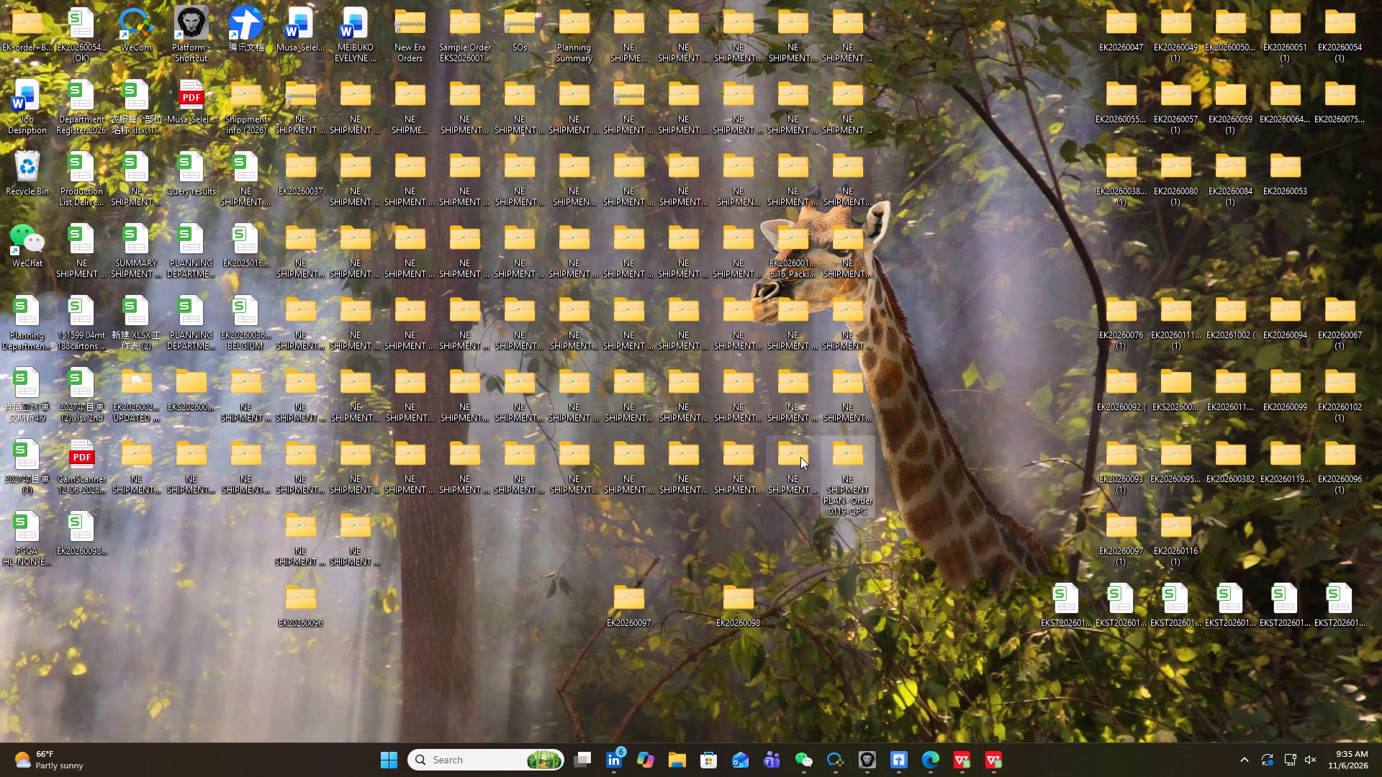
left_click(800, 457)
left_click(739, 457)
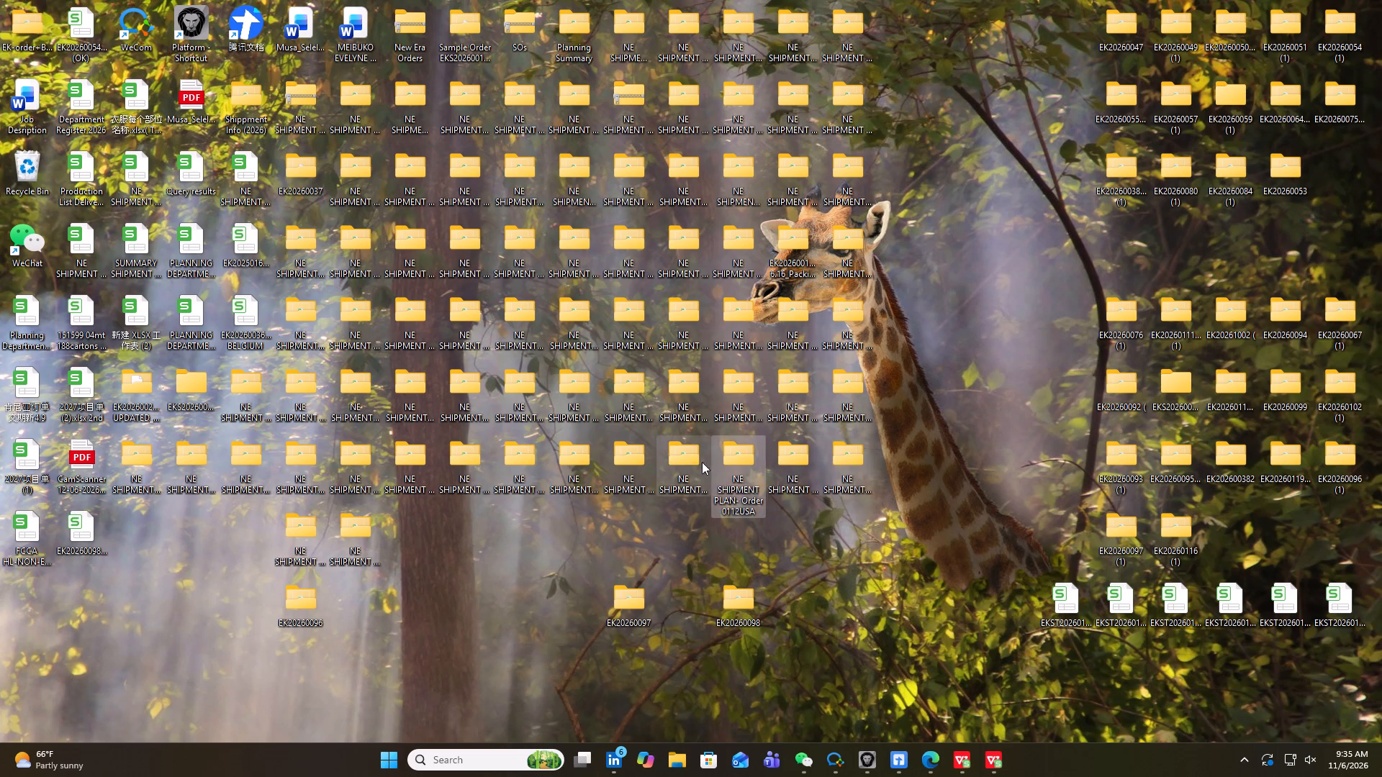
left_click(692, 462)
left_click(613, 456)
left_click(577, 458)
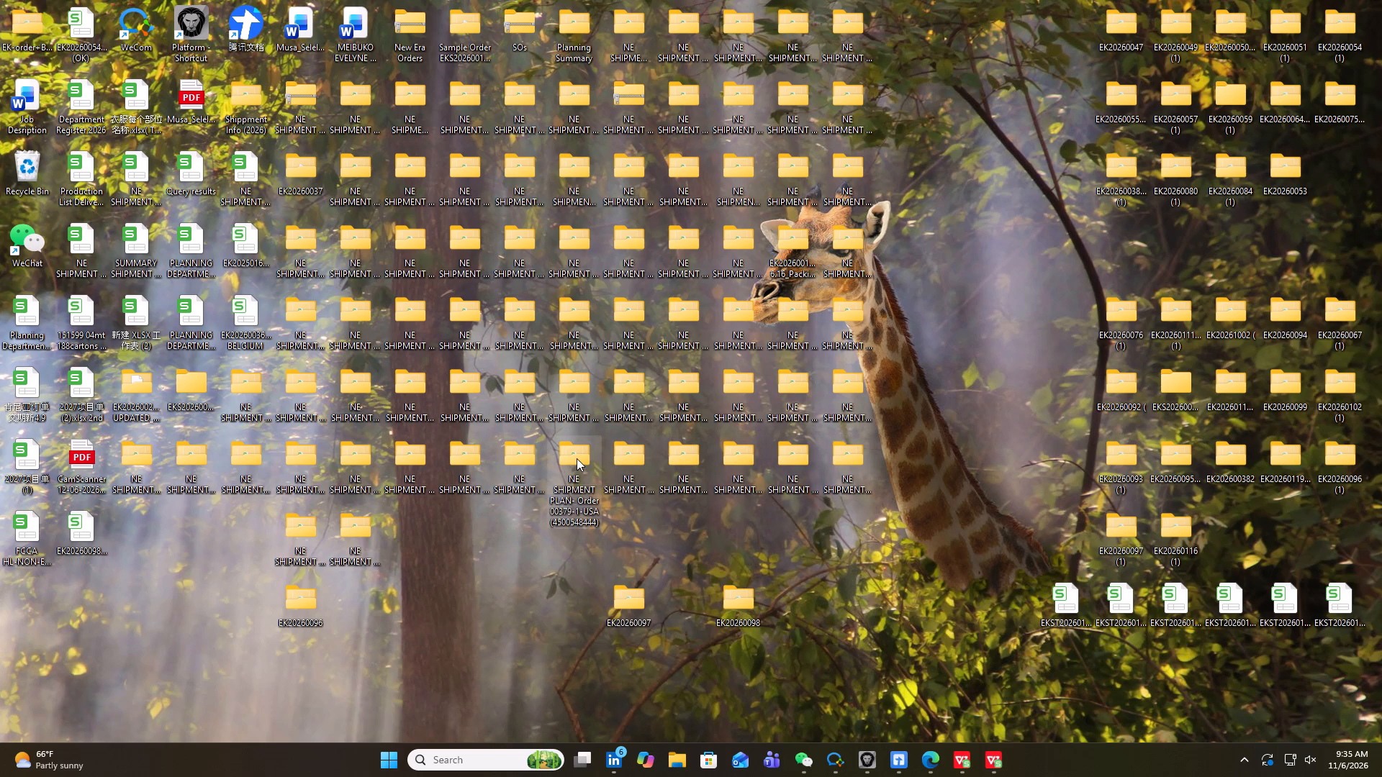
left_click(515, 461)
left_click(471, 462)
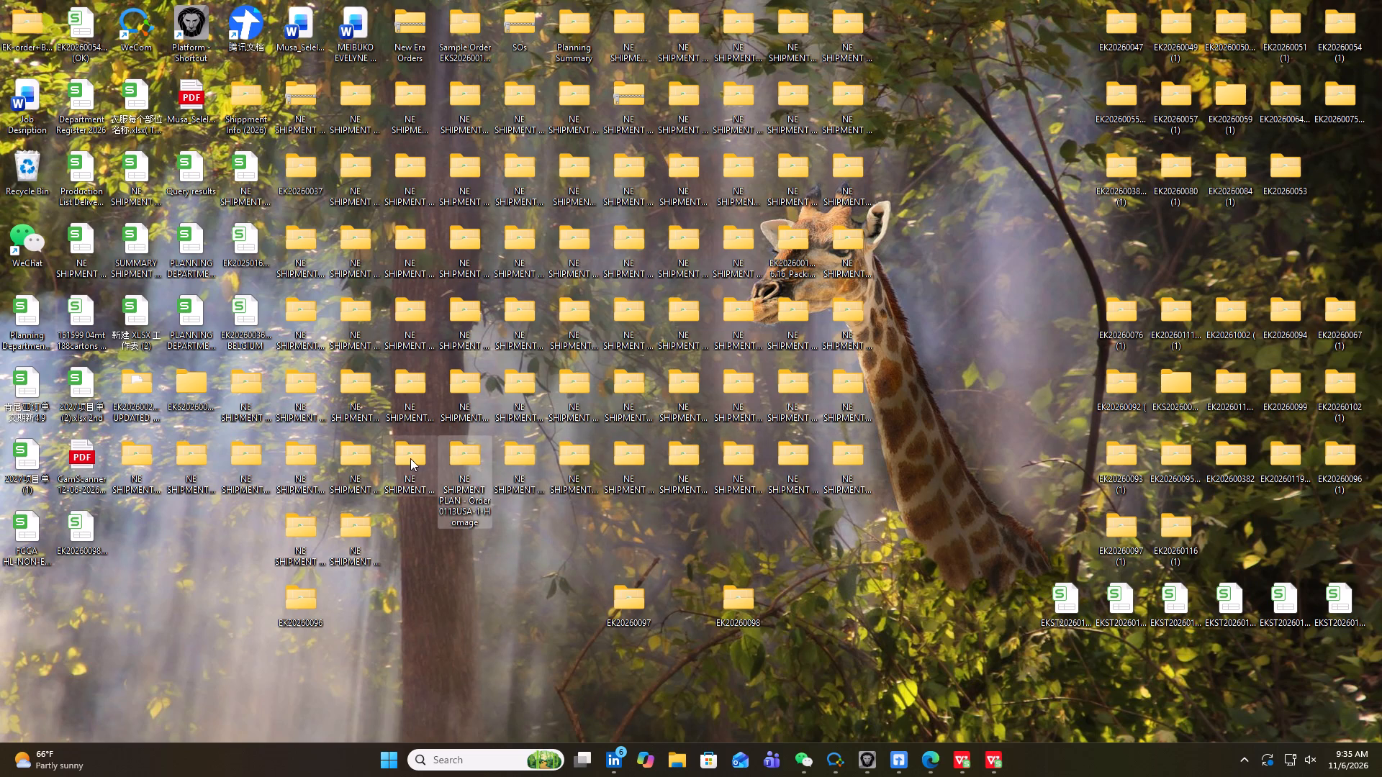
left_click(409, 458)
double_click(410, 471)
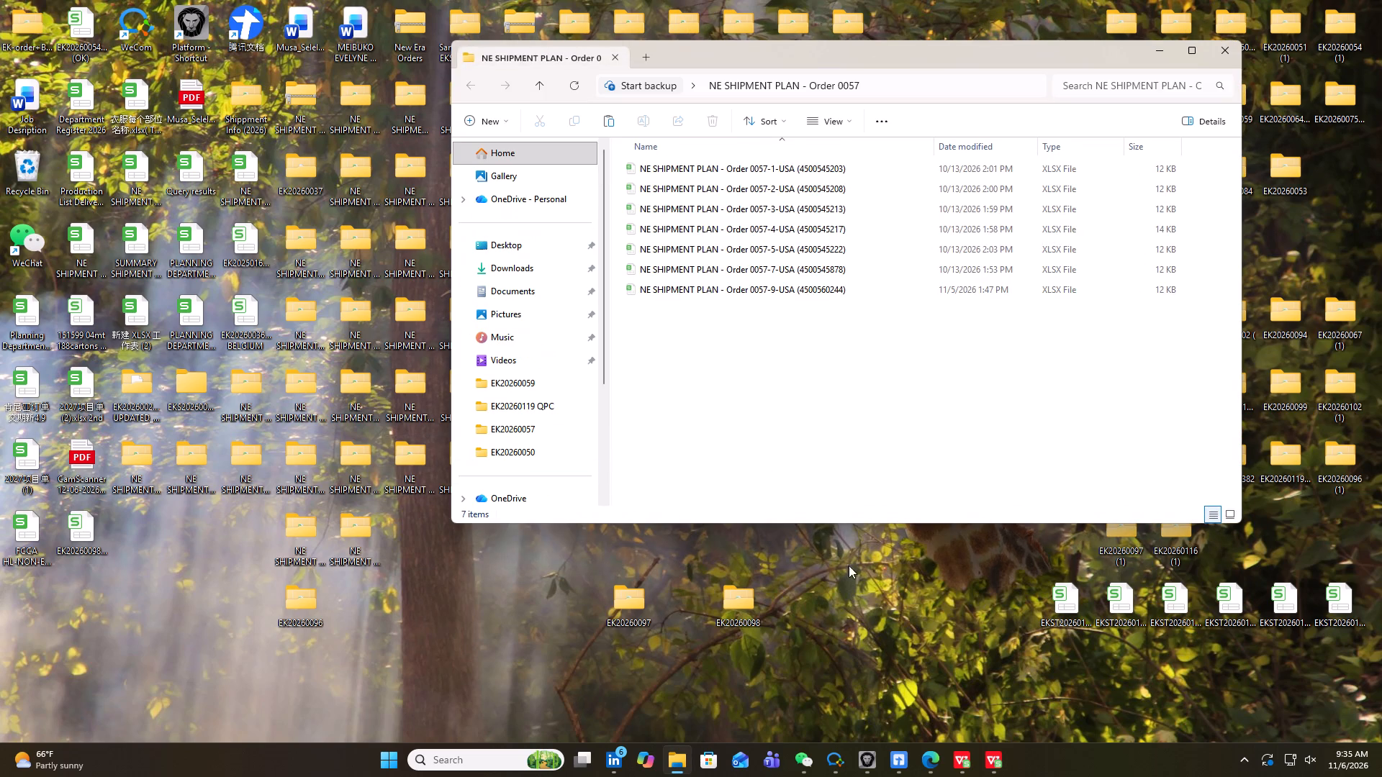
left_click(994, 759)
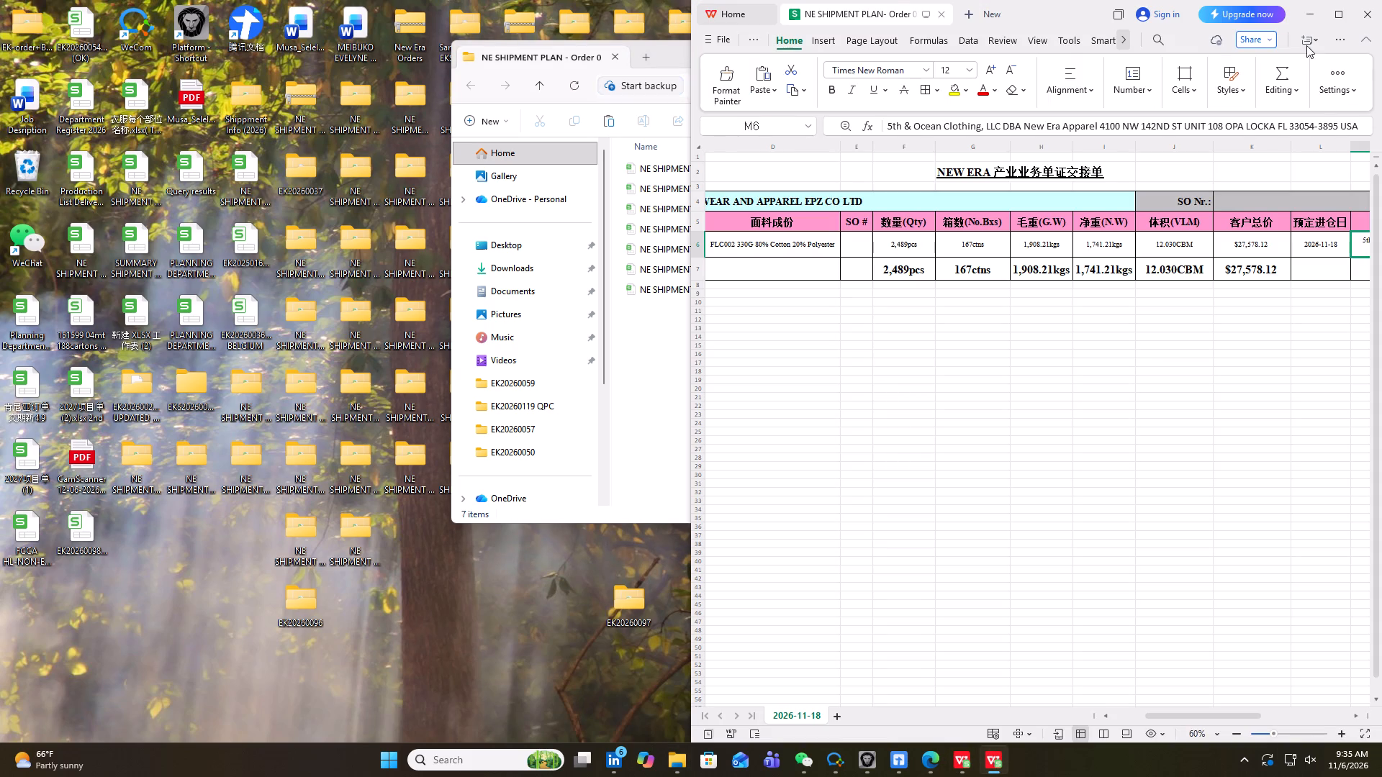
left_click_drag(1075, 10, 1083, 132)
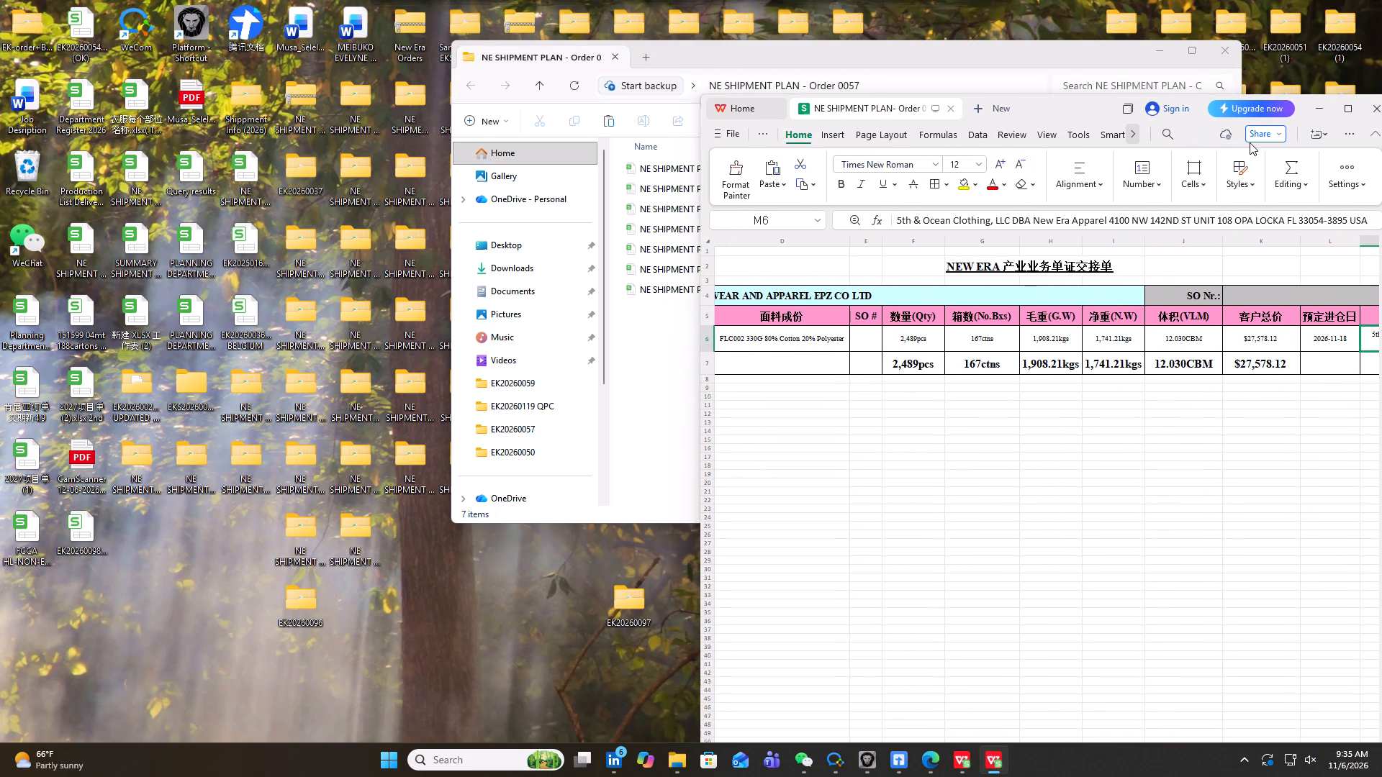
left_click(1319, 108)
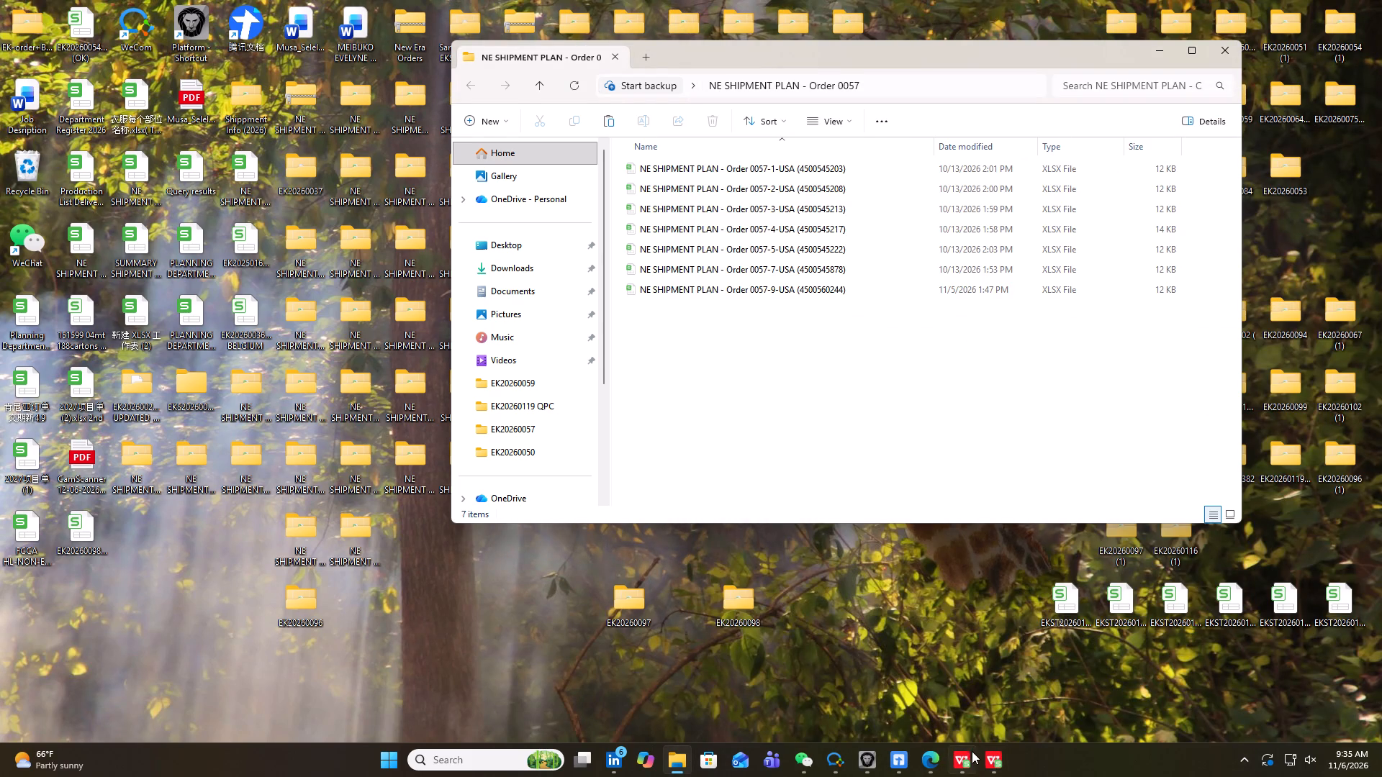
left_click(962, 754)
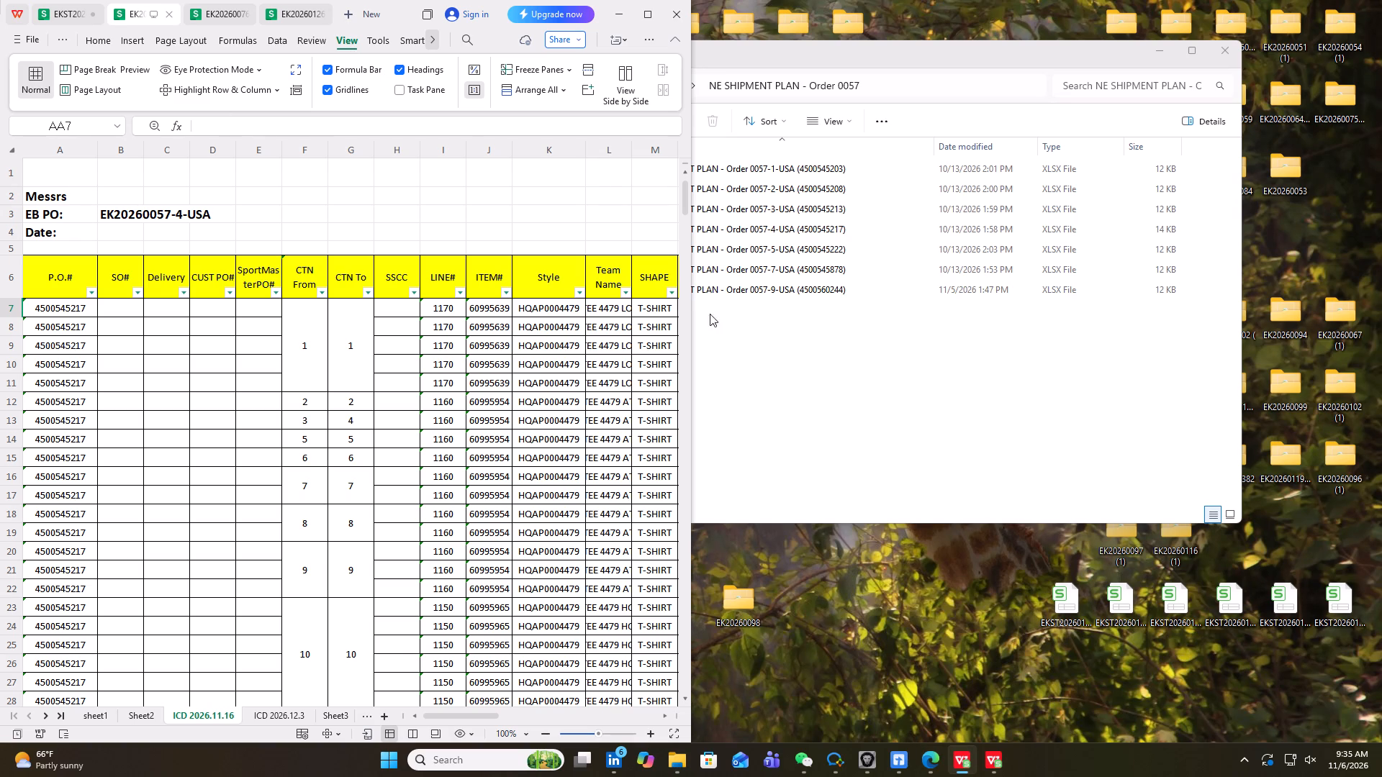
double_click(755, 226)
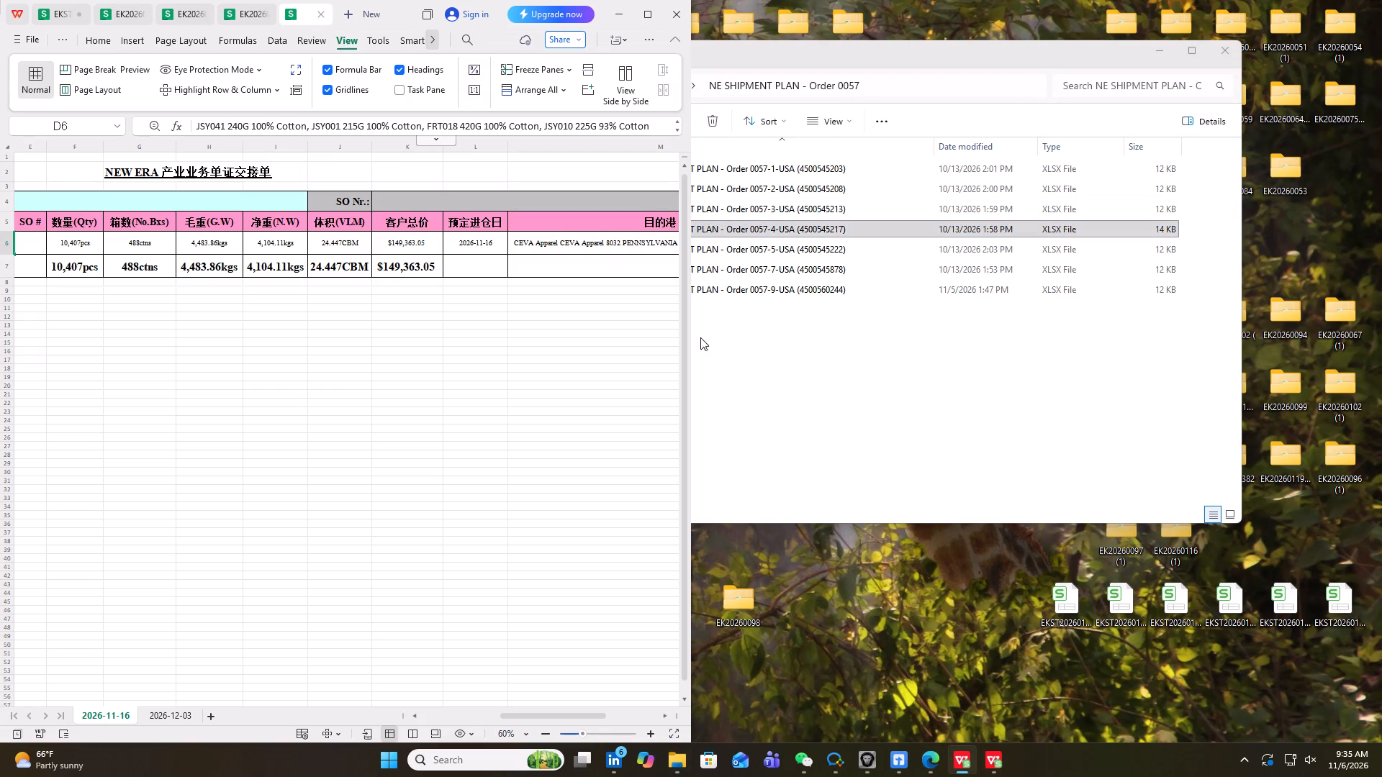
left_click(1162, 53)
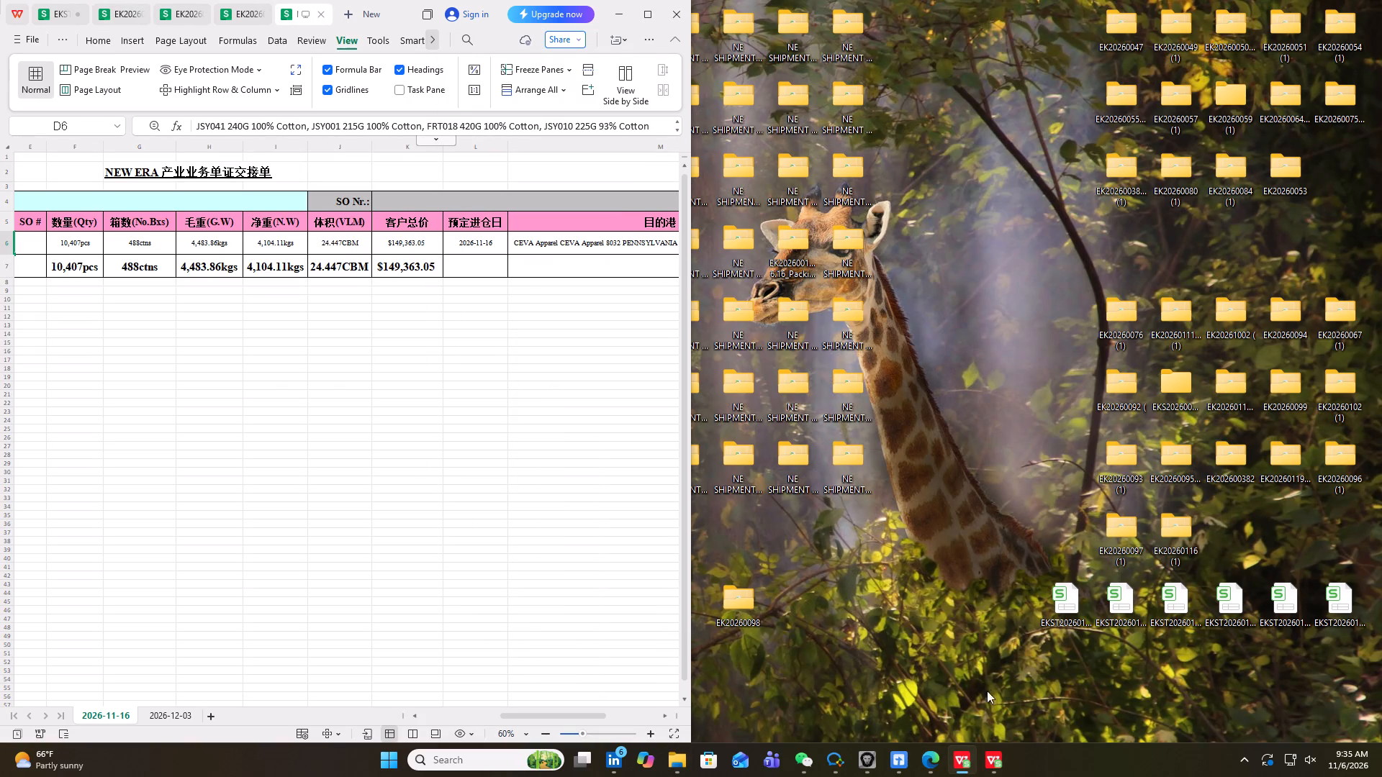
left_click(1020, 686)
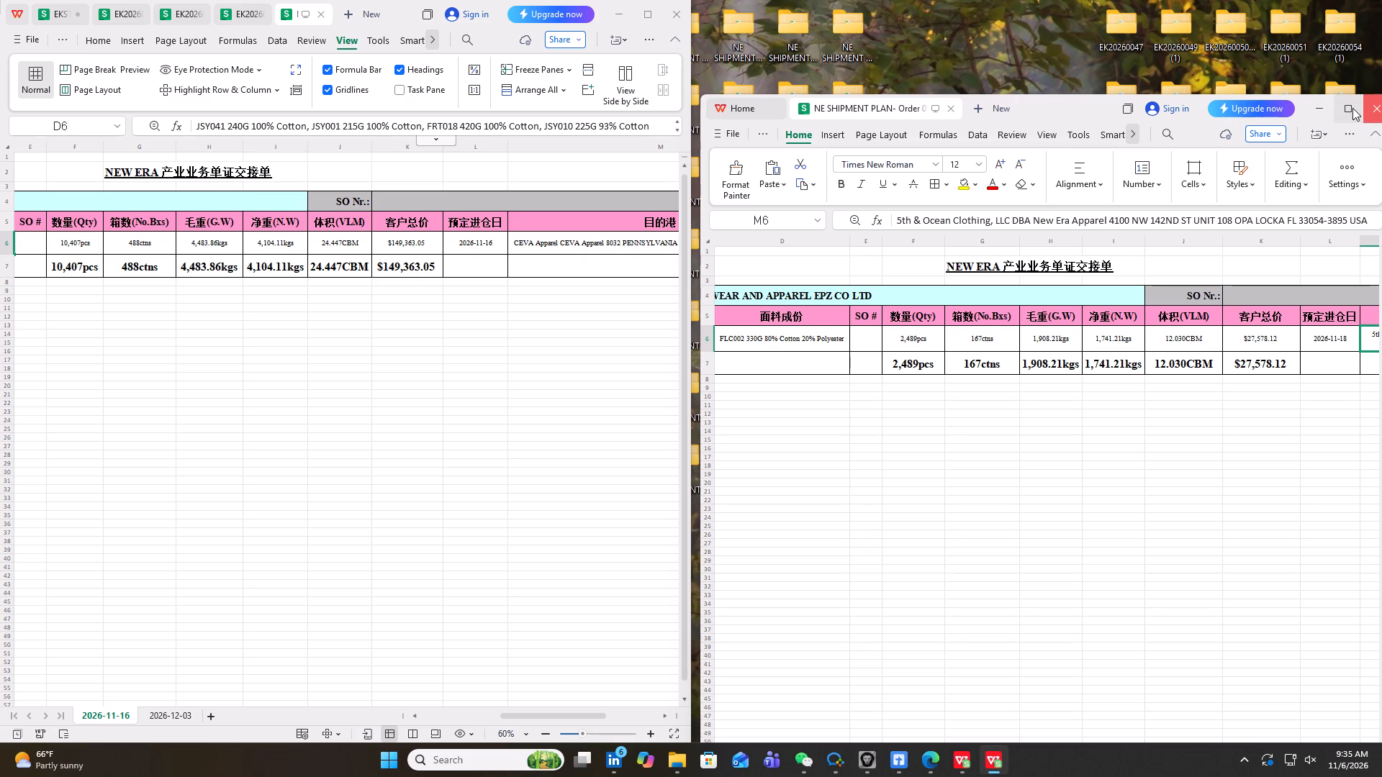
left_click(1206, 201)
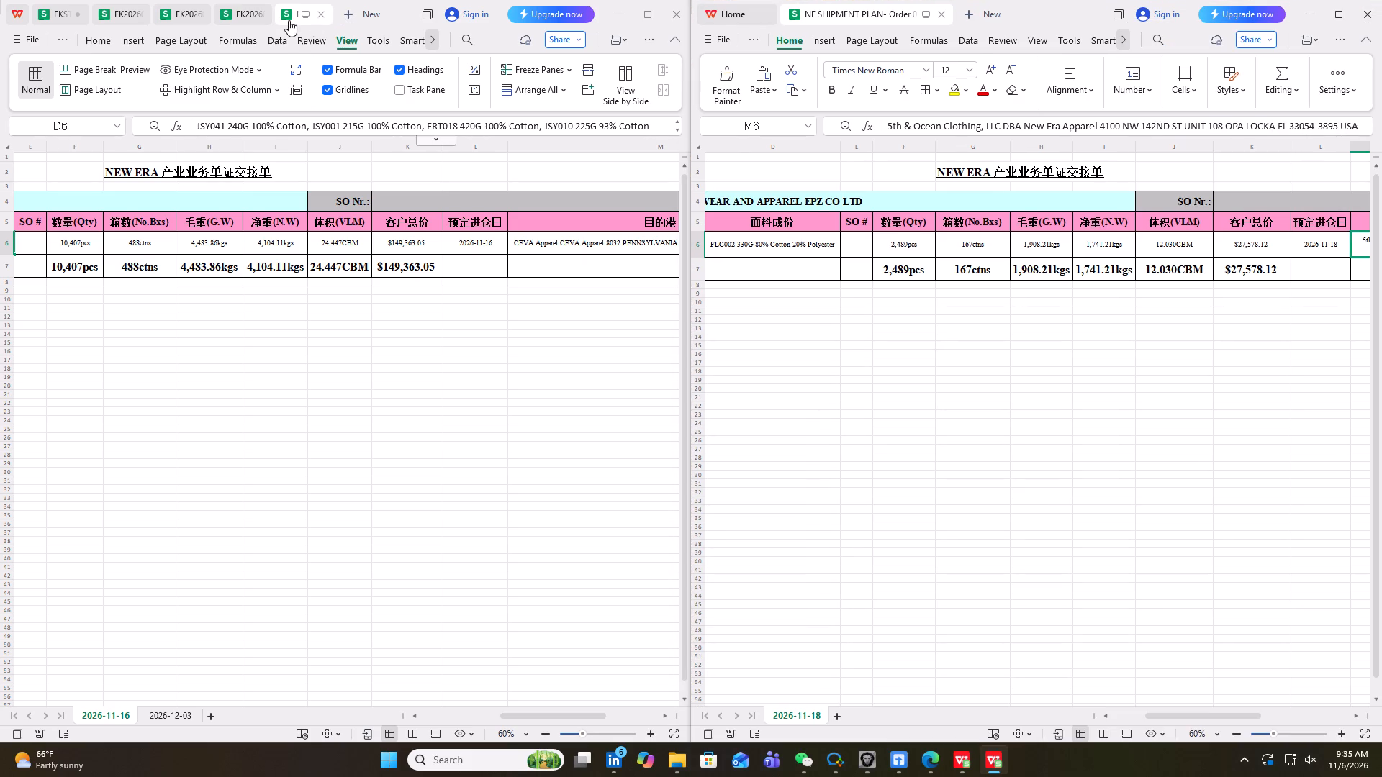
left_click_drag(284, 10, 929, 15)
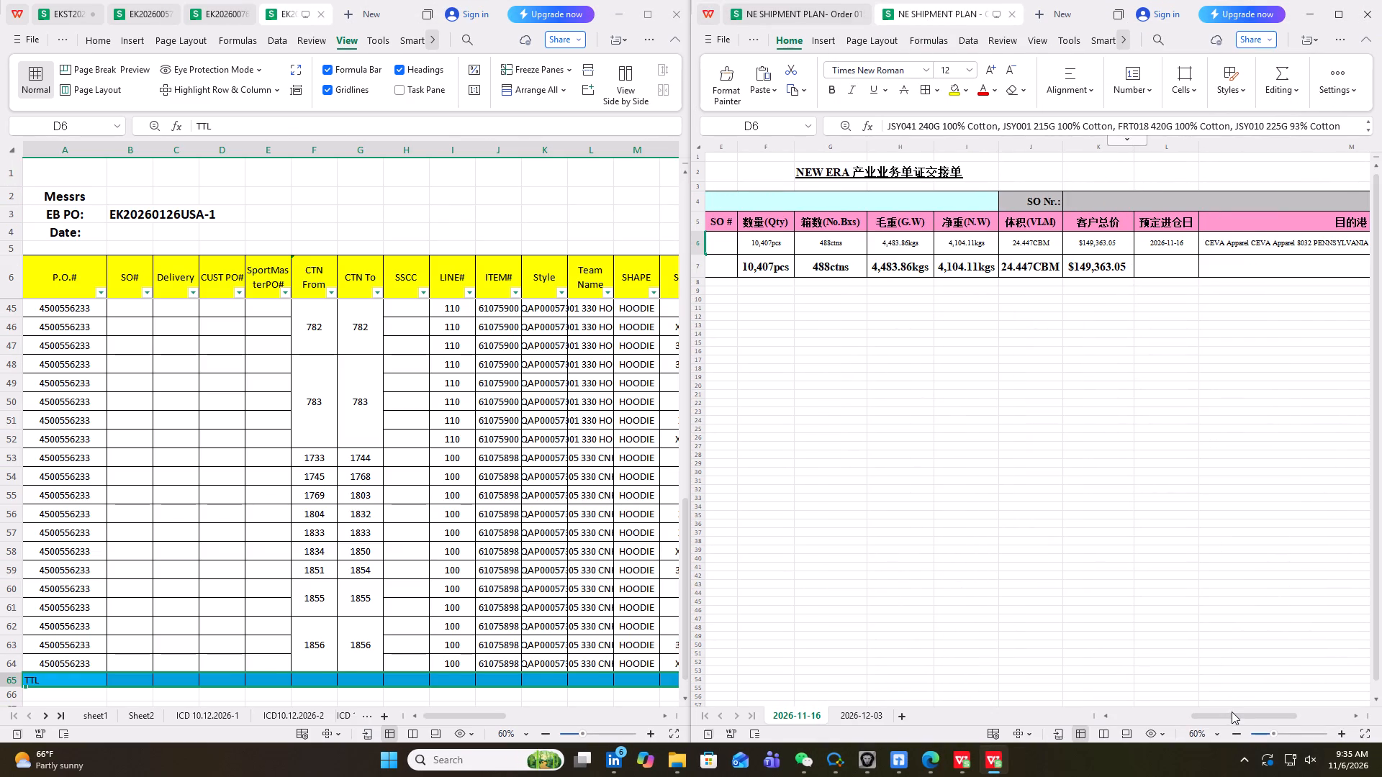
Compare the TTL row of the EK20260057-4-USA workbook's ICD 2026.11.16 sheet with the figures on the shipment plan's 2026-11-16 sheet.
left_click_drag(1234, 712, 1222, 713)
left_click_drag(1232, 714, 1178, 715)
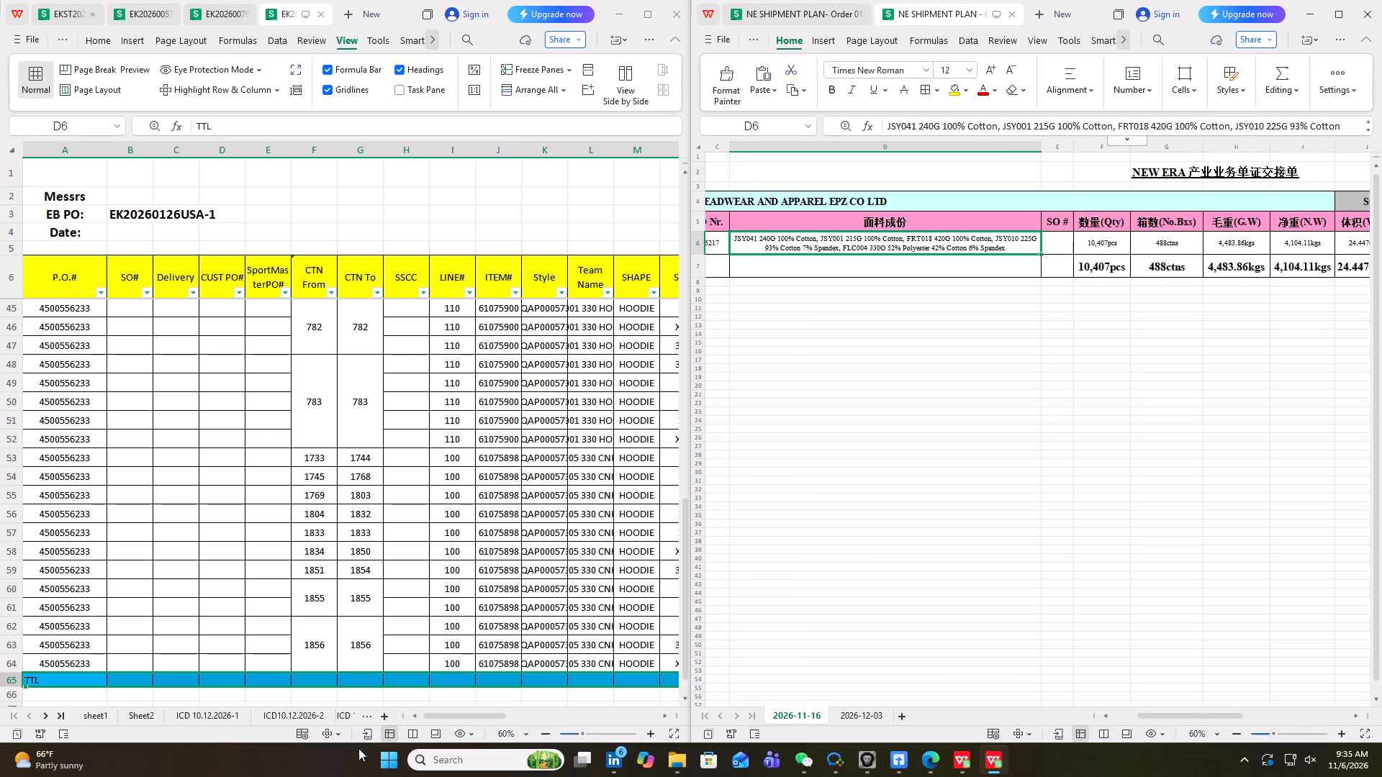
left_click(140, 8)
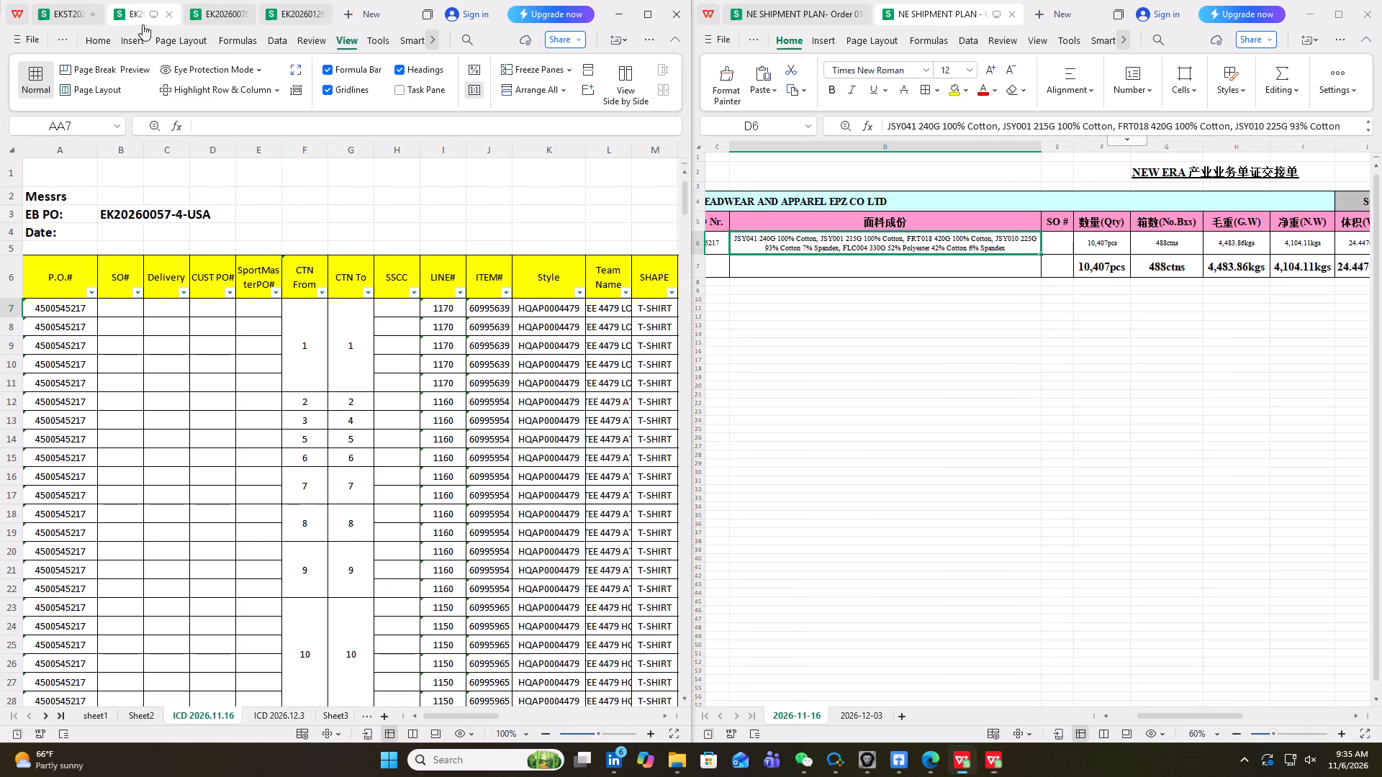
scroll(313, 495, "down", 19)
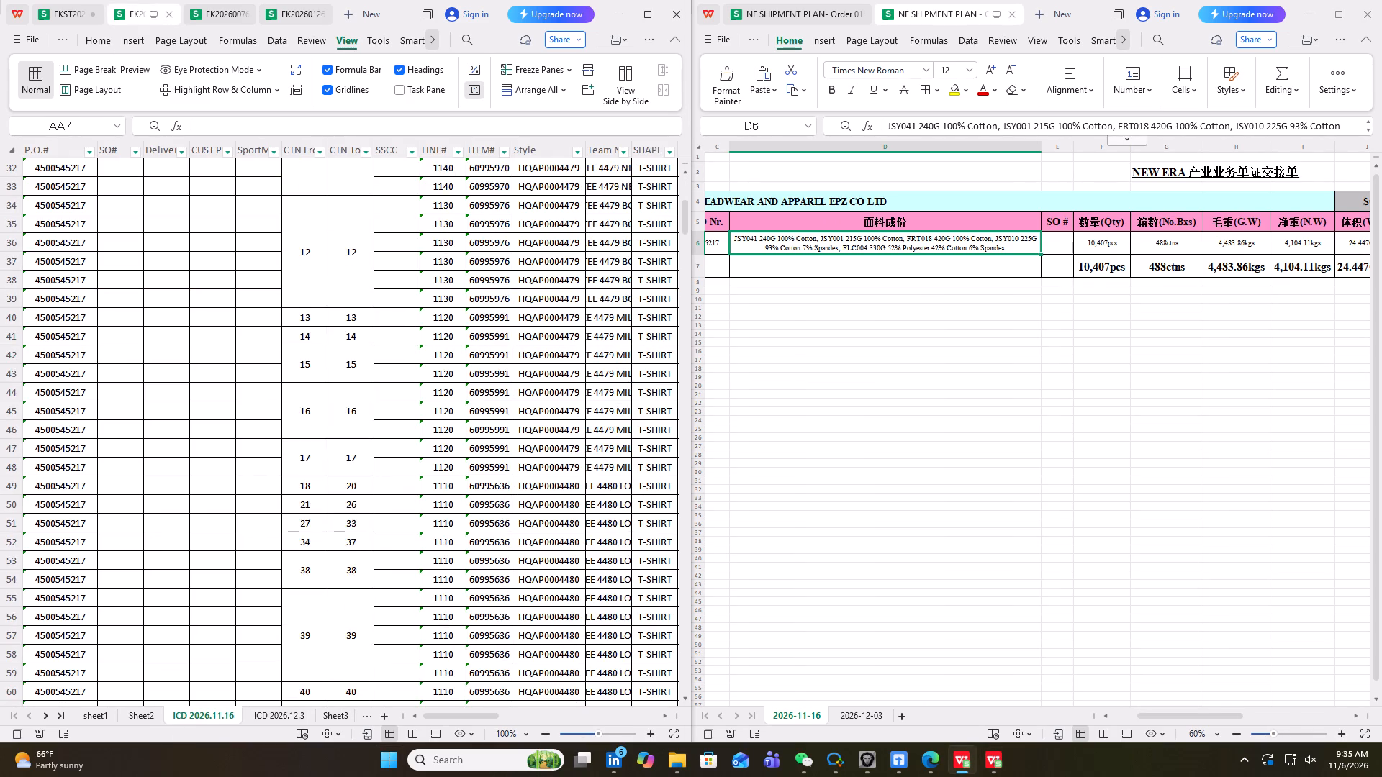
scroll(316, 494, "down", 20)
scroll(316, 494, "down", 1)
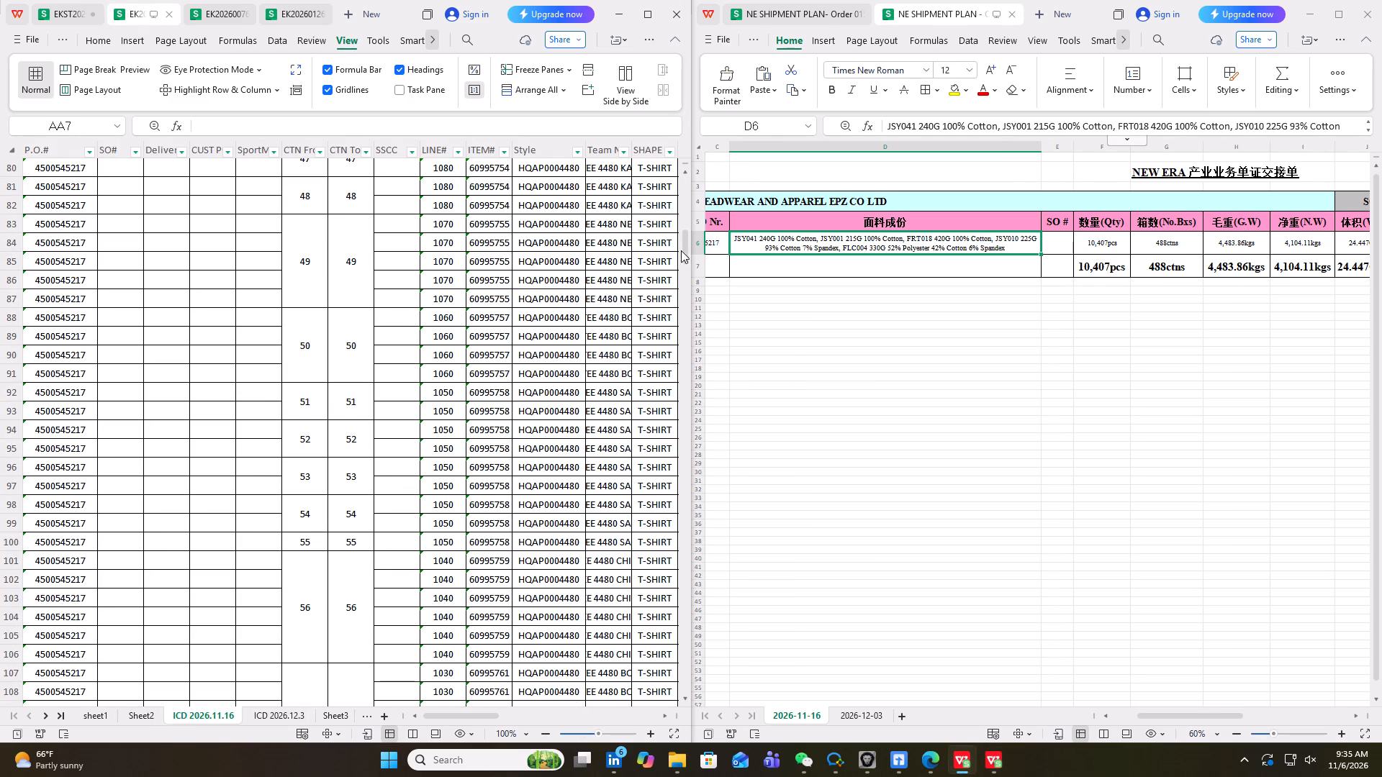
left_click_drag(686, 251, 695, 680)
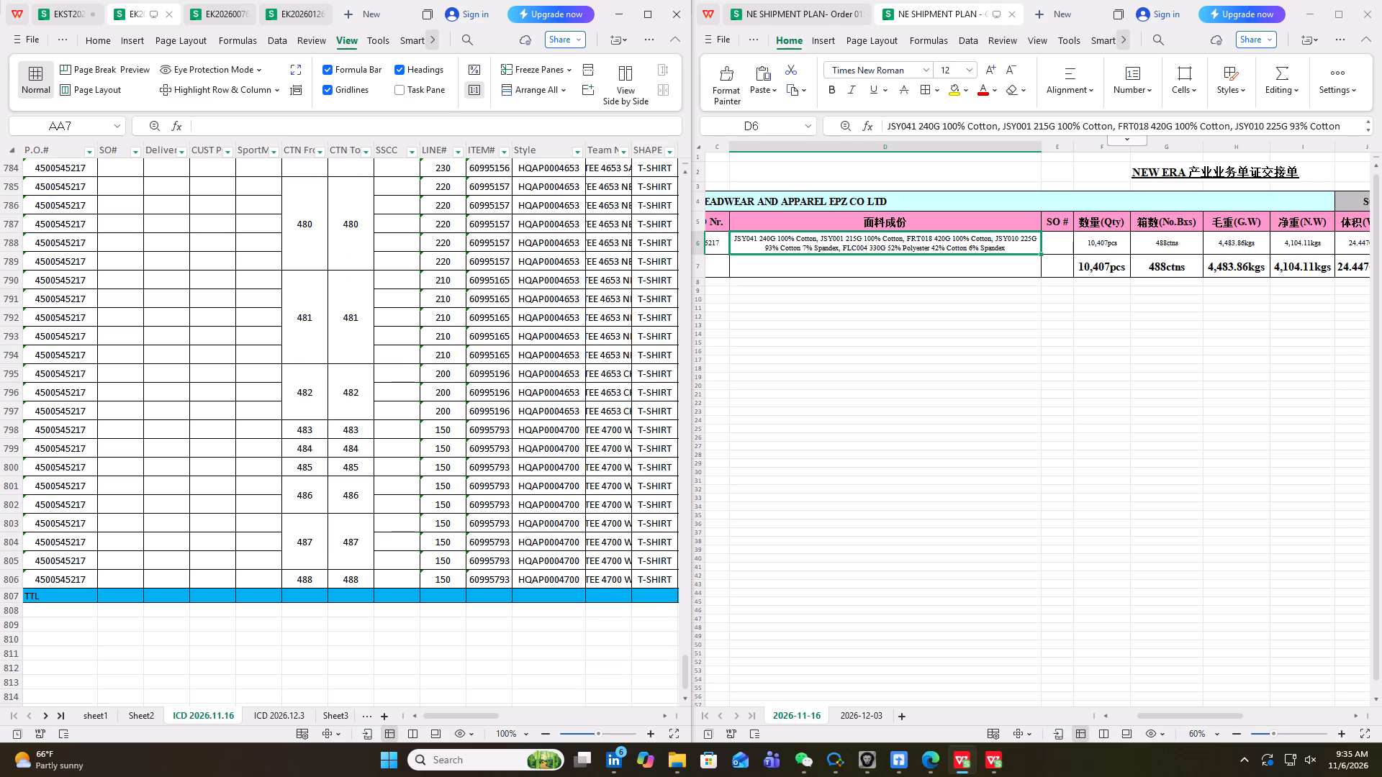
left_click_drag(435, 716, 507, 715)
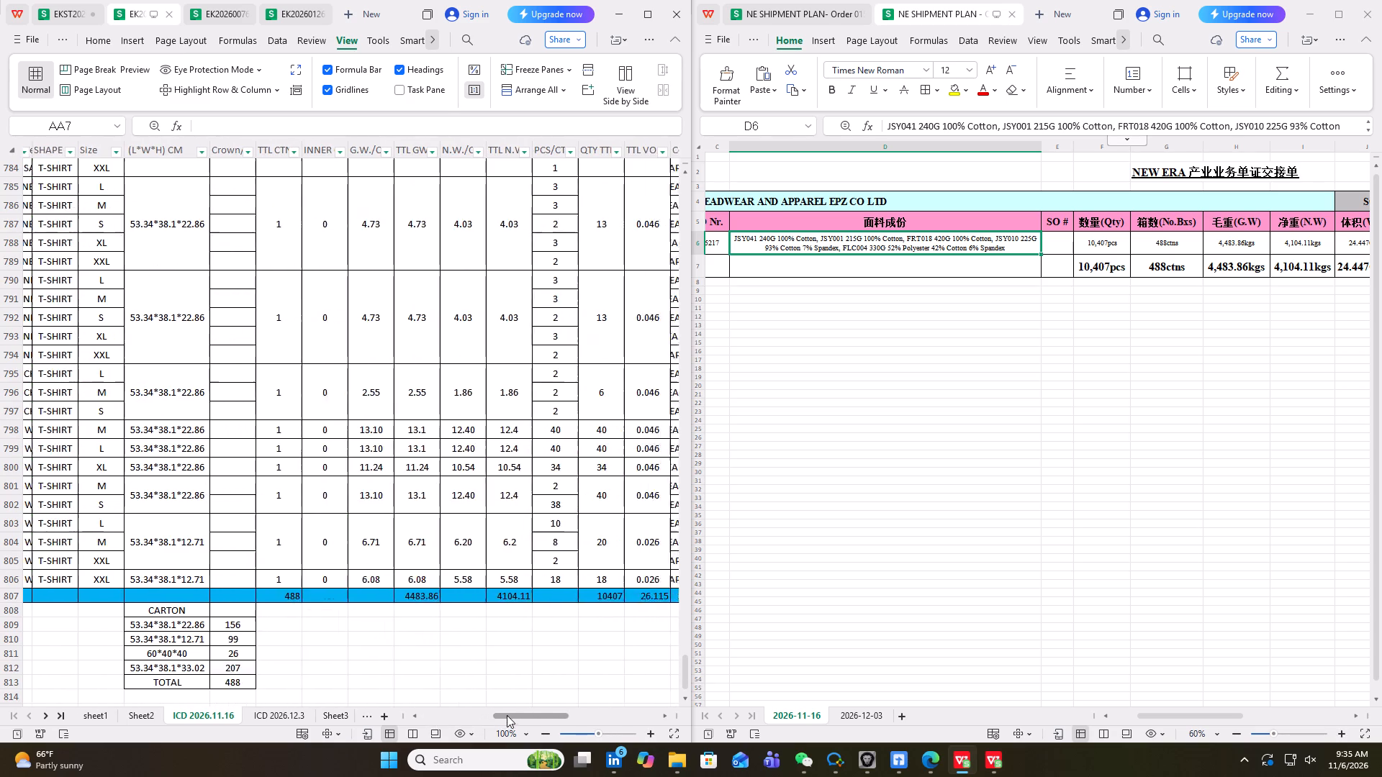
left_click_drag(507, 715, 519, 712)
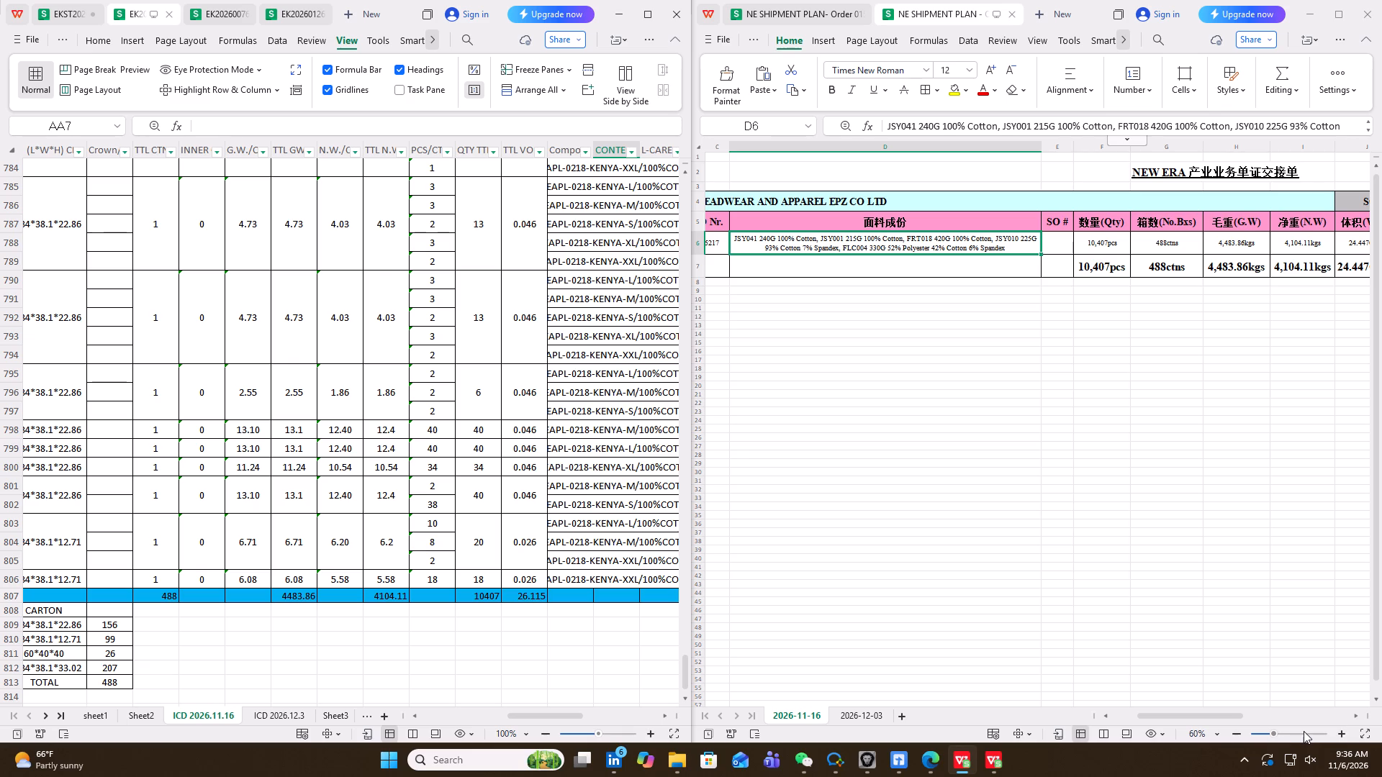
triple_click(1352, 714)
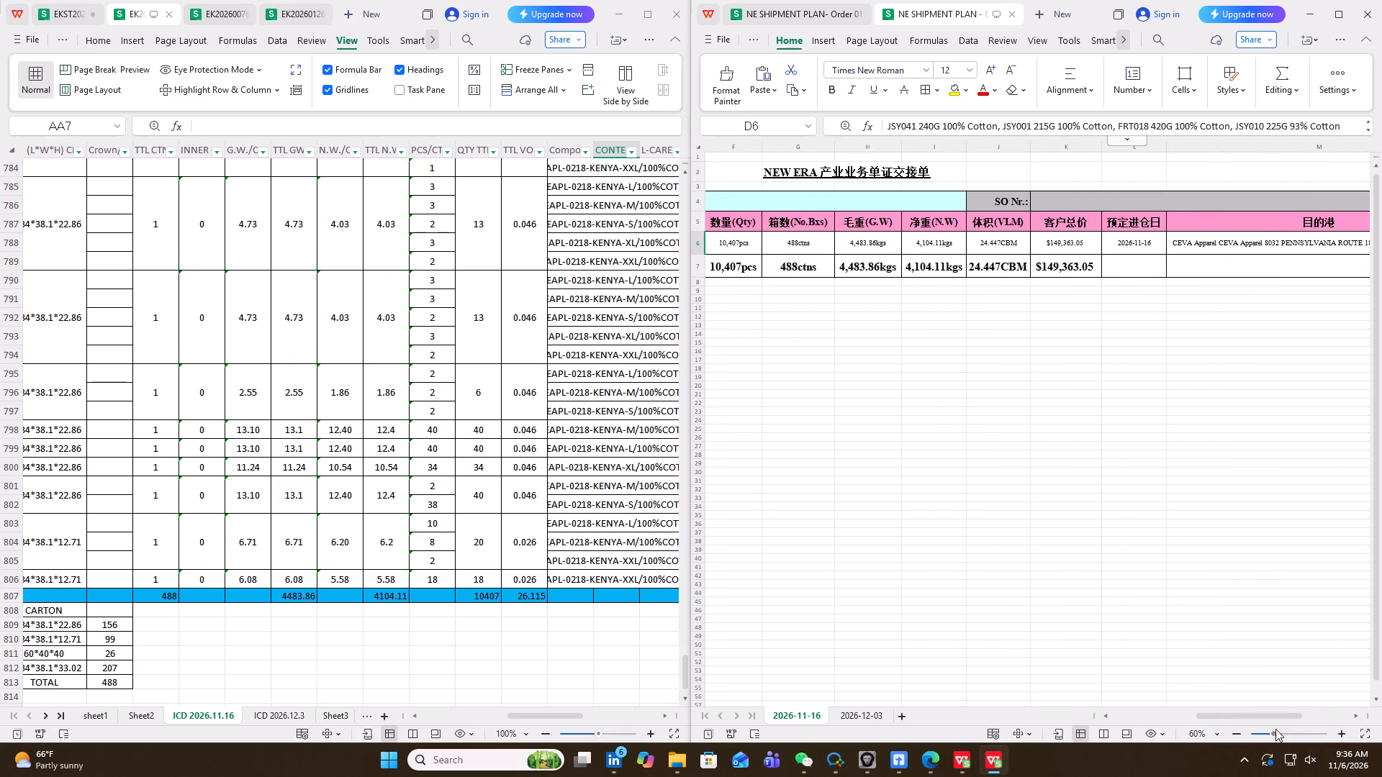
left_click(1110, 719)
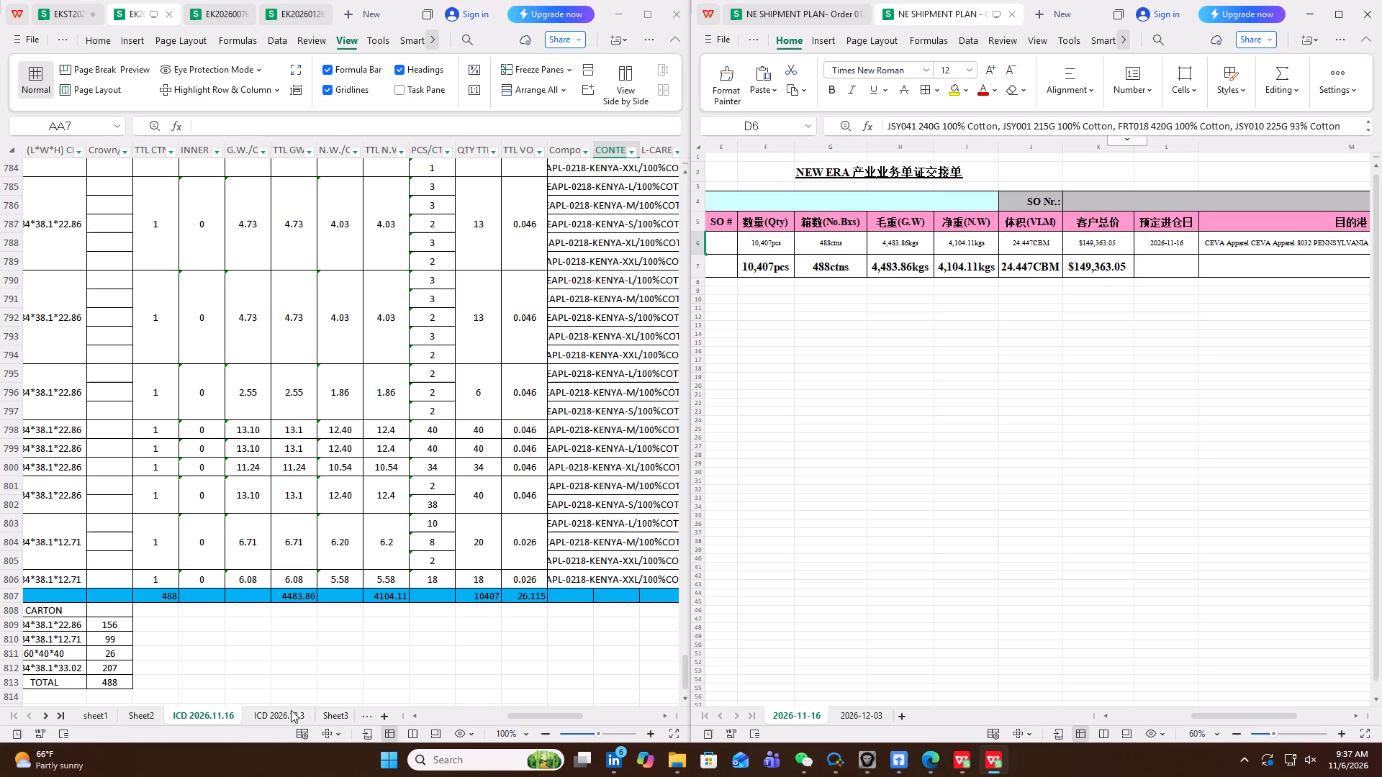
Check the TTL row of the packing workbook's ICD 2026.12.3 sheet against the shipment plan's 2026-12-03 sheet.
left_click(263, 714)
scroll(331, 540, "down", 11)
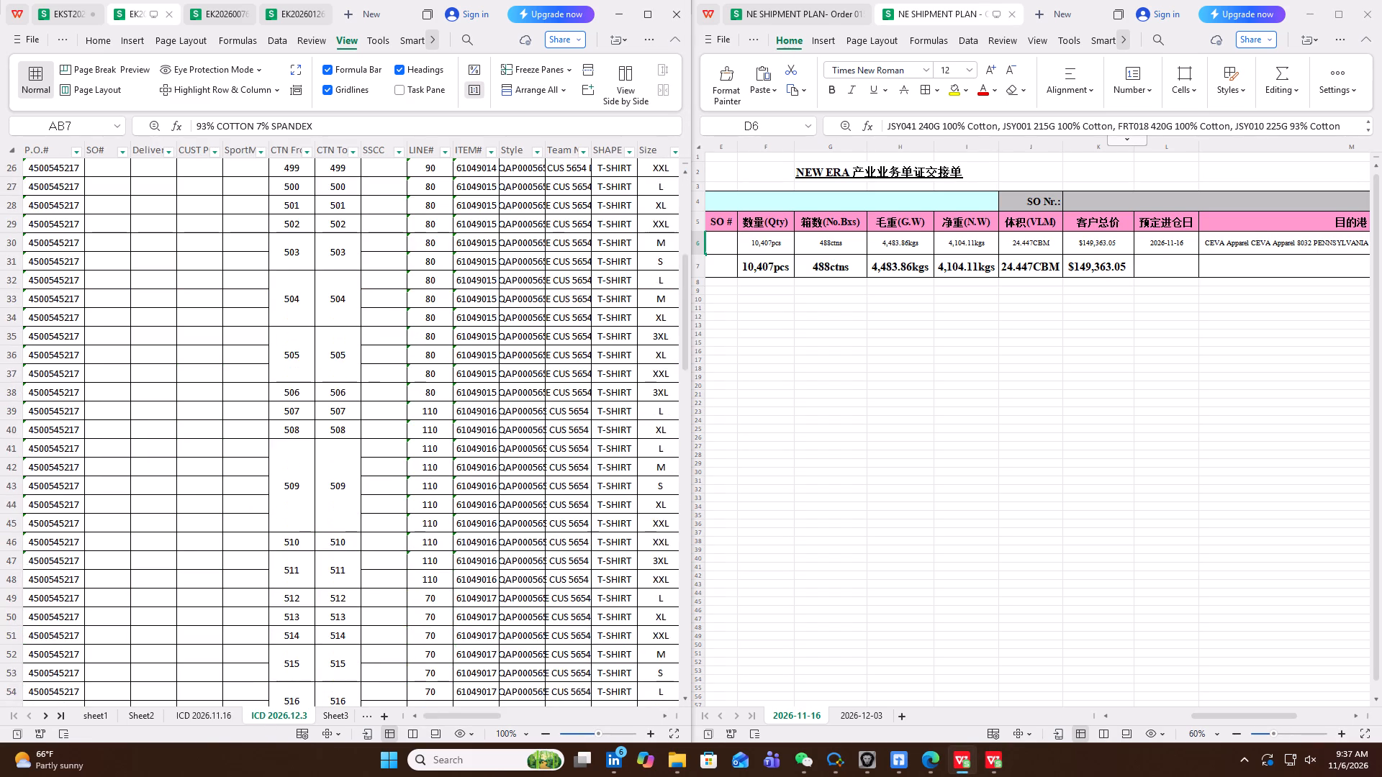
scroll(332, 540, "down", 20)
scroll(332, 540, "down", 11)
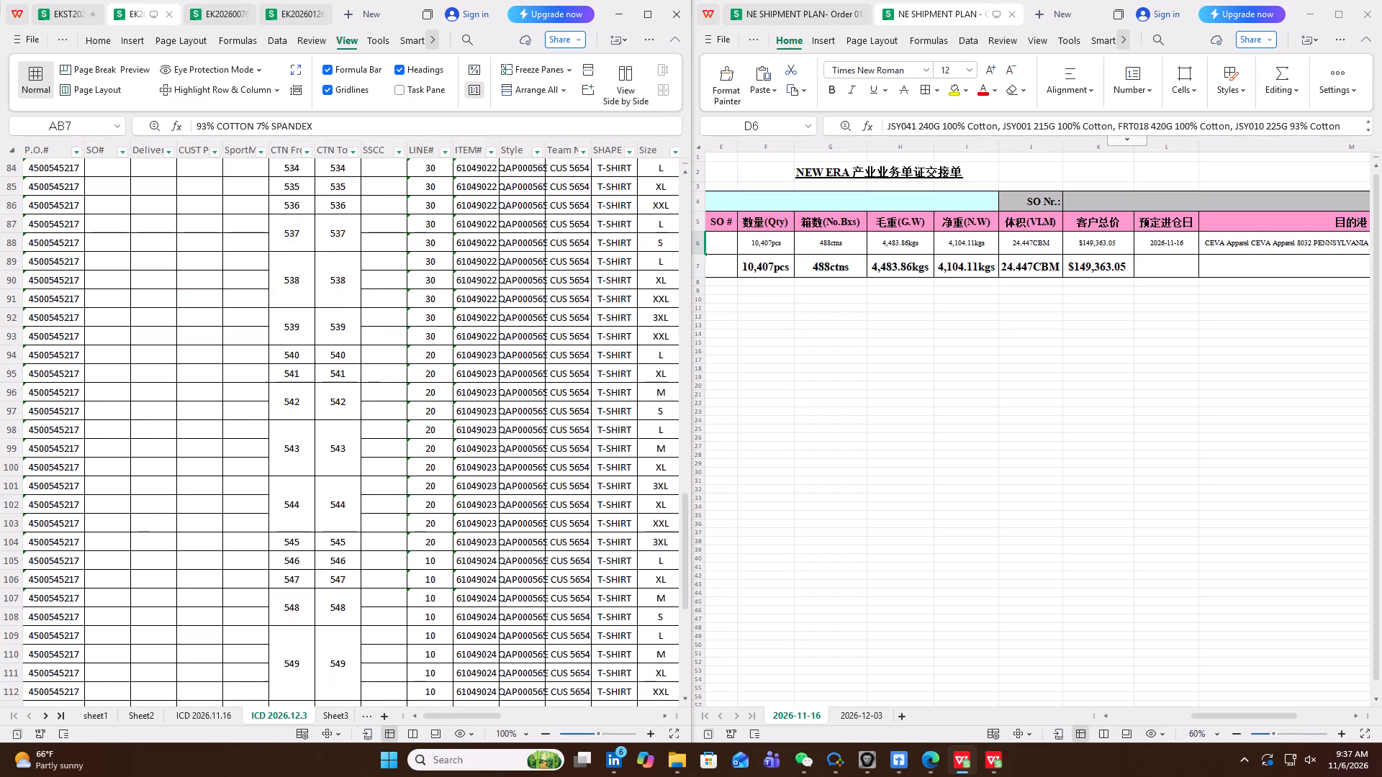
scroll(335, 540, "down", 9)
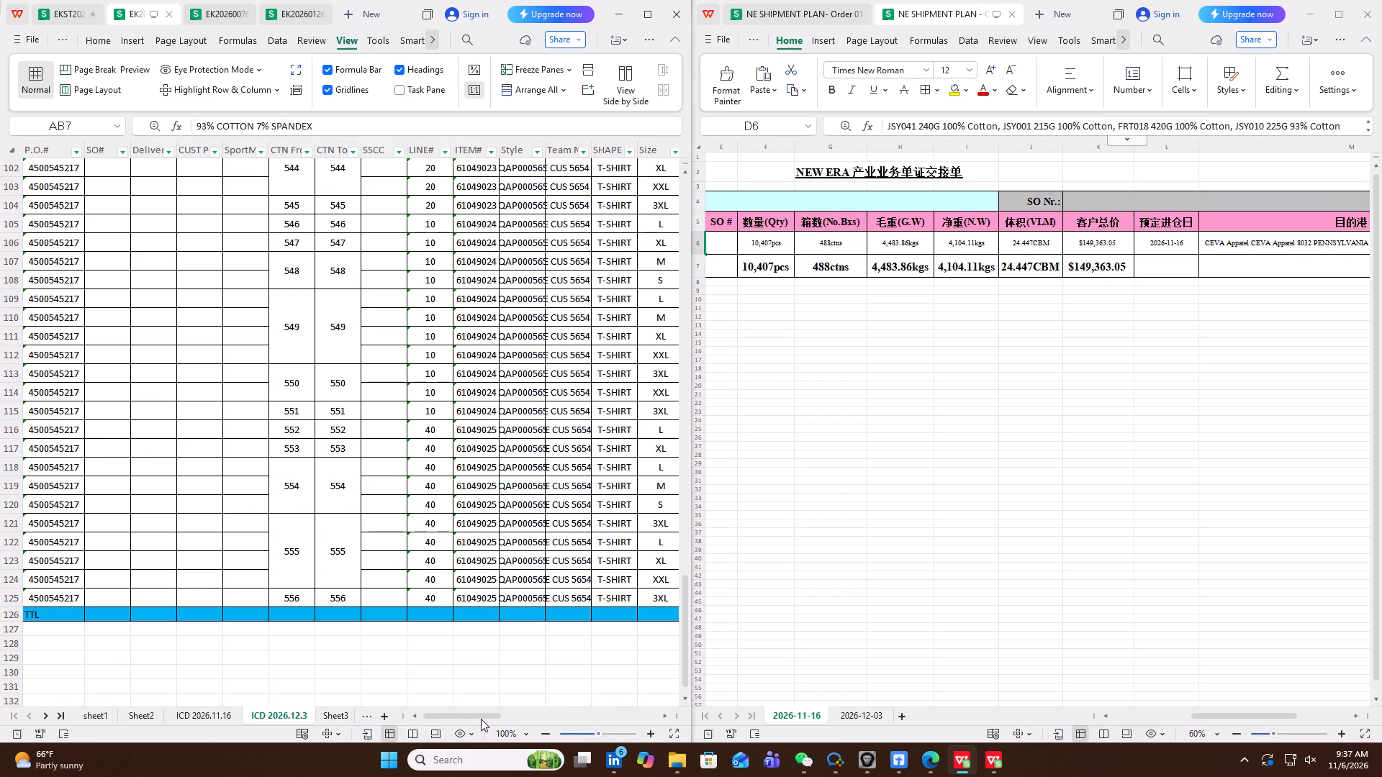
left_click_drag(481, 718, 559, 719)
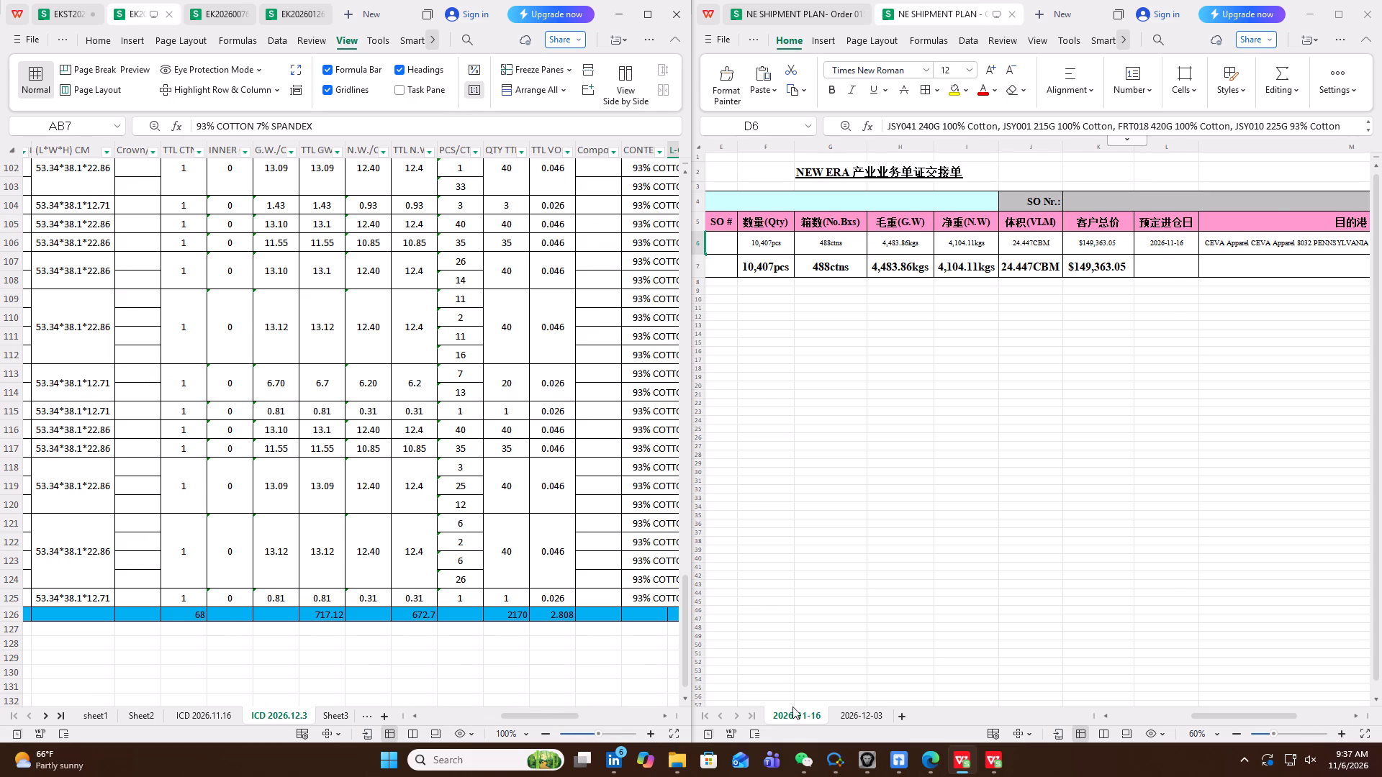
left_click(857, 716)
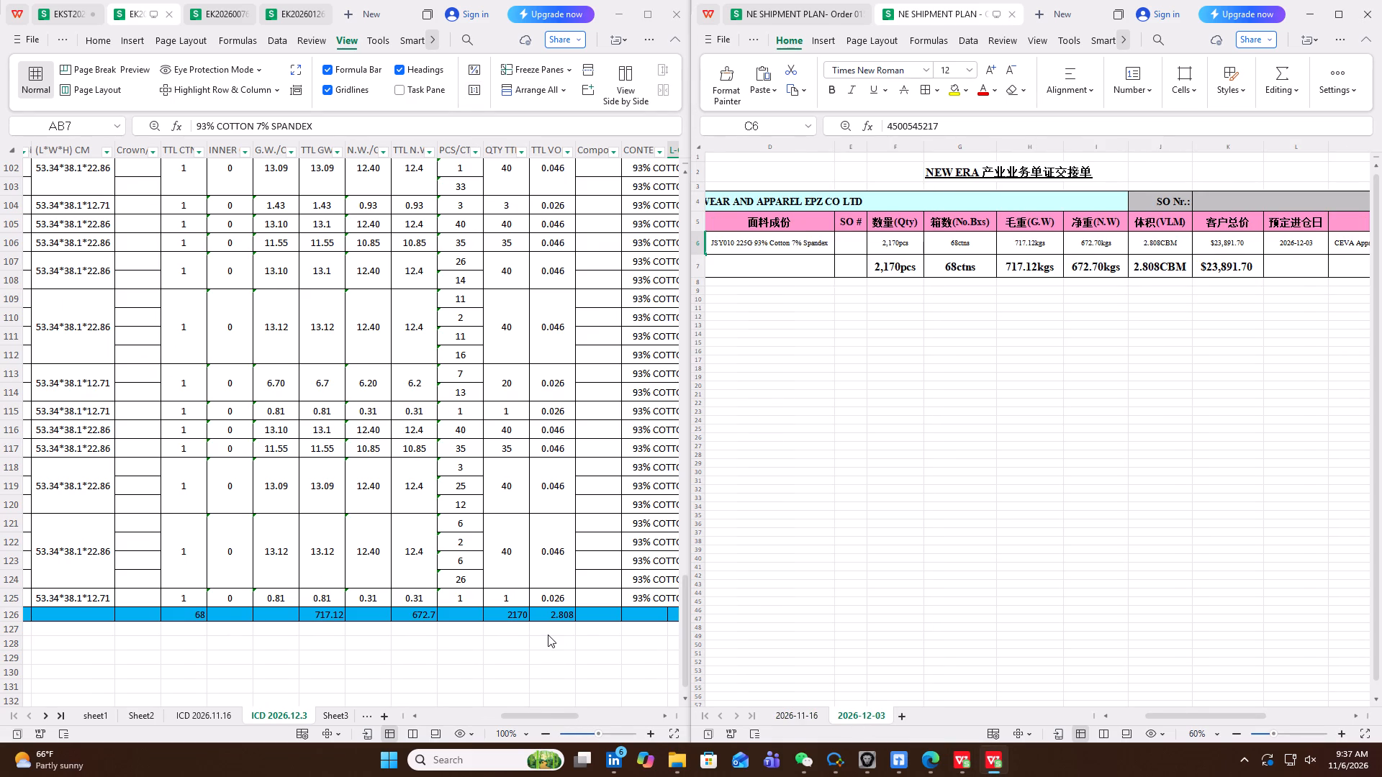
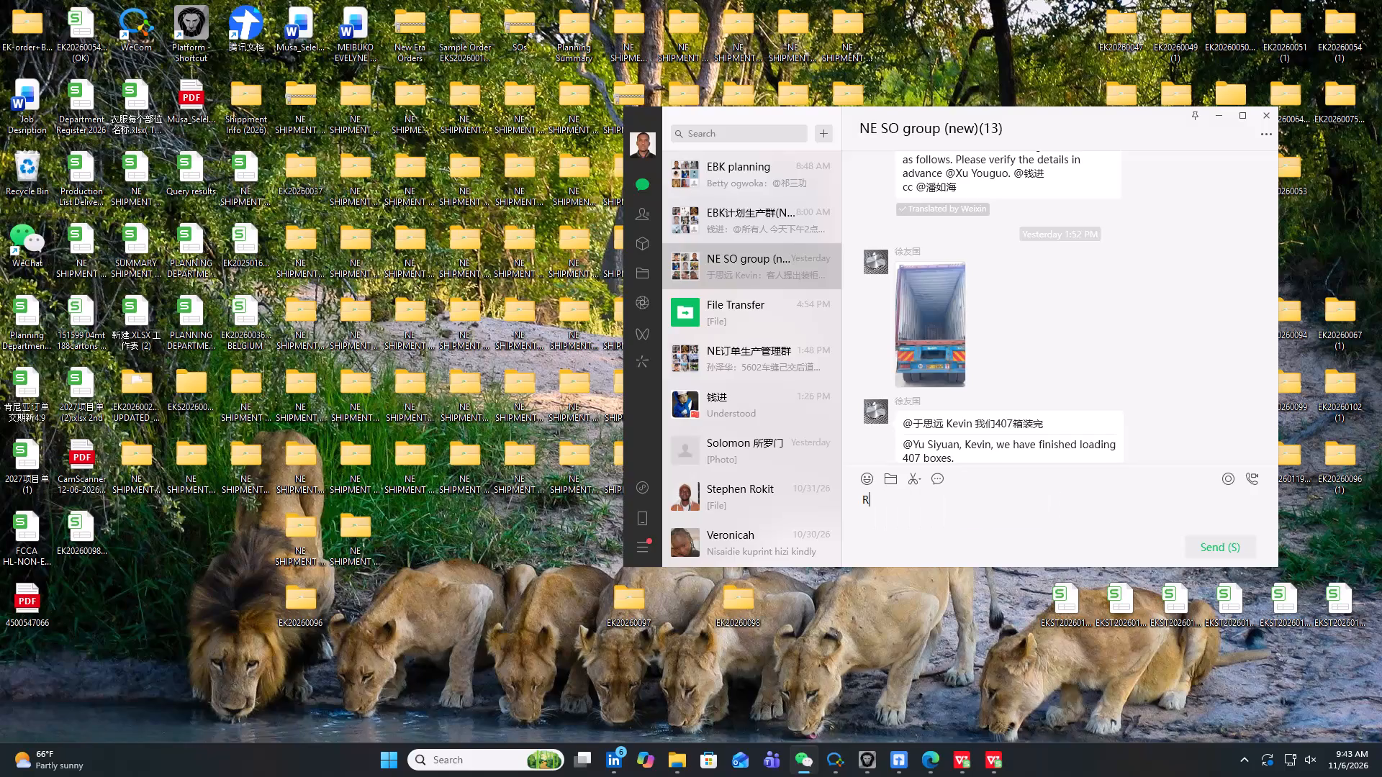
Write "Receive PO for Order EK20260076" in the NE SO group chat, copying the order number from the packing workbook and mentioning Kevin and Jared.
type("eceive")
key("space")
type("rder")
key("space")
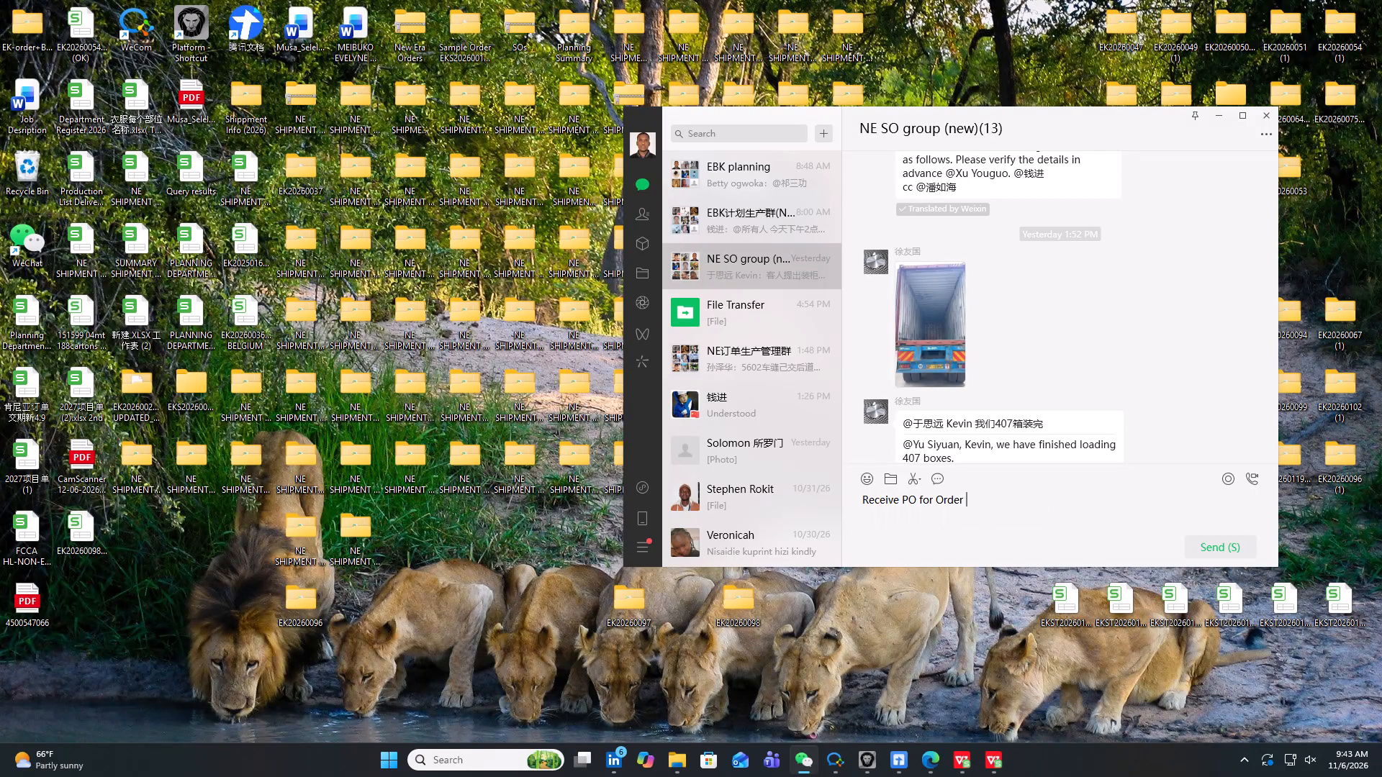
left_click(967, 759)
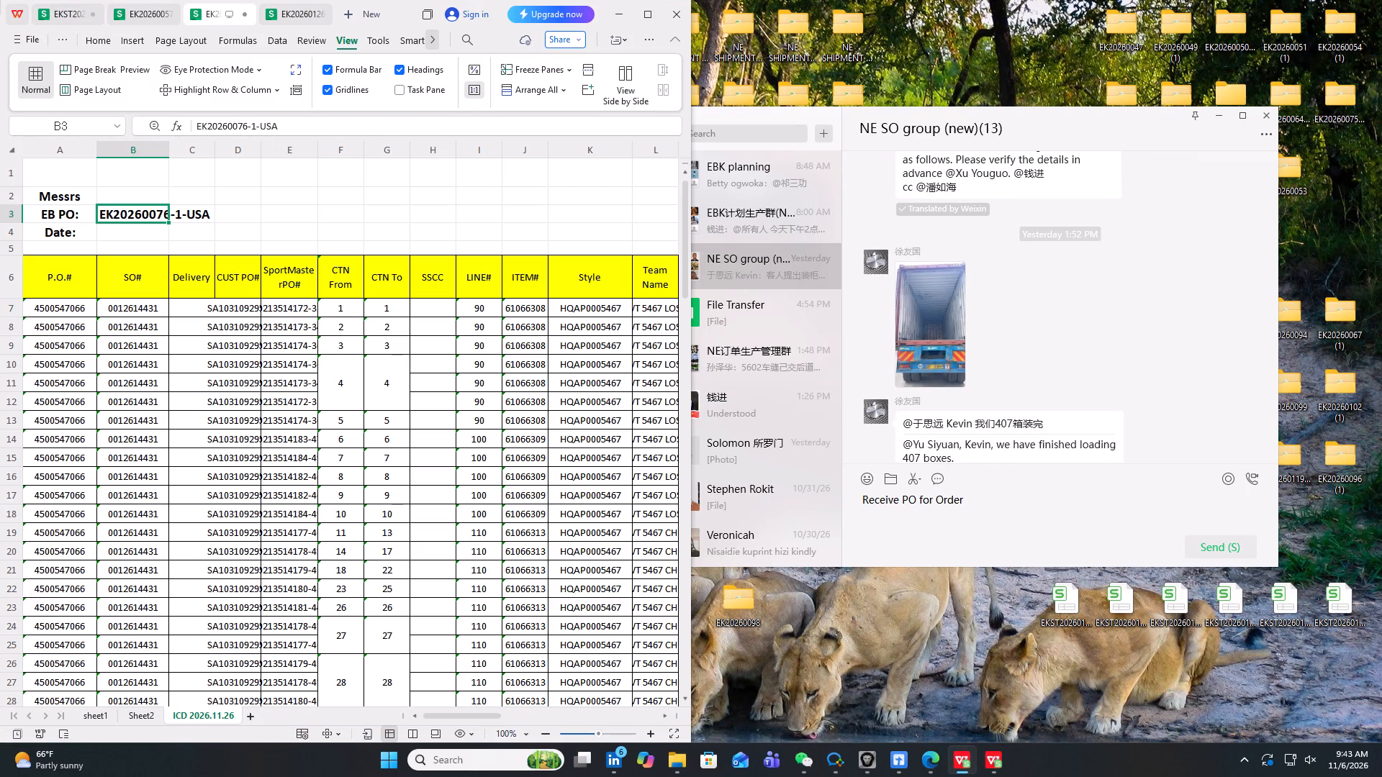
left_click_drag(248, 126, 197, 121)
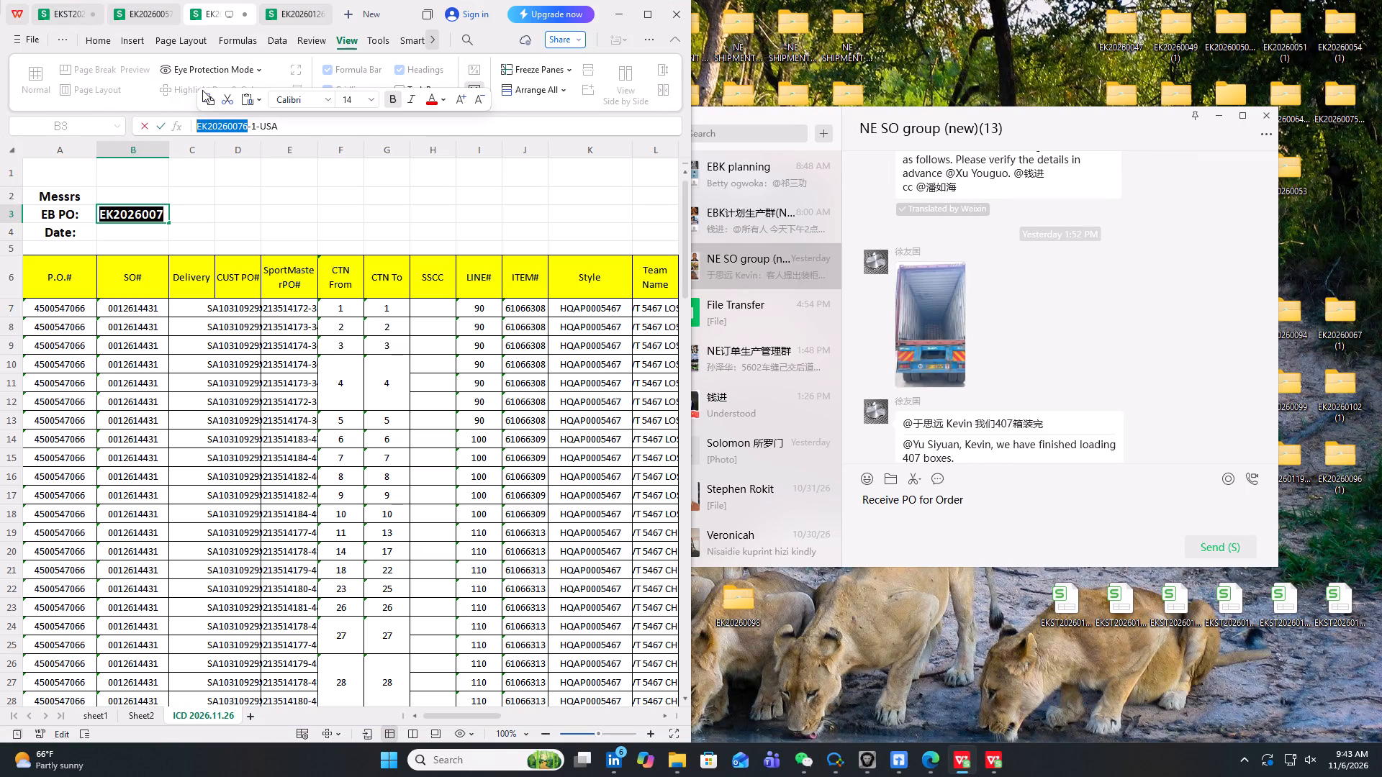
left_click(203, 91)
left_click(980, 501)
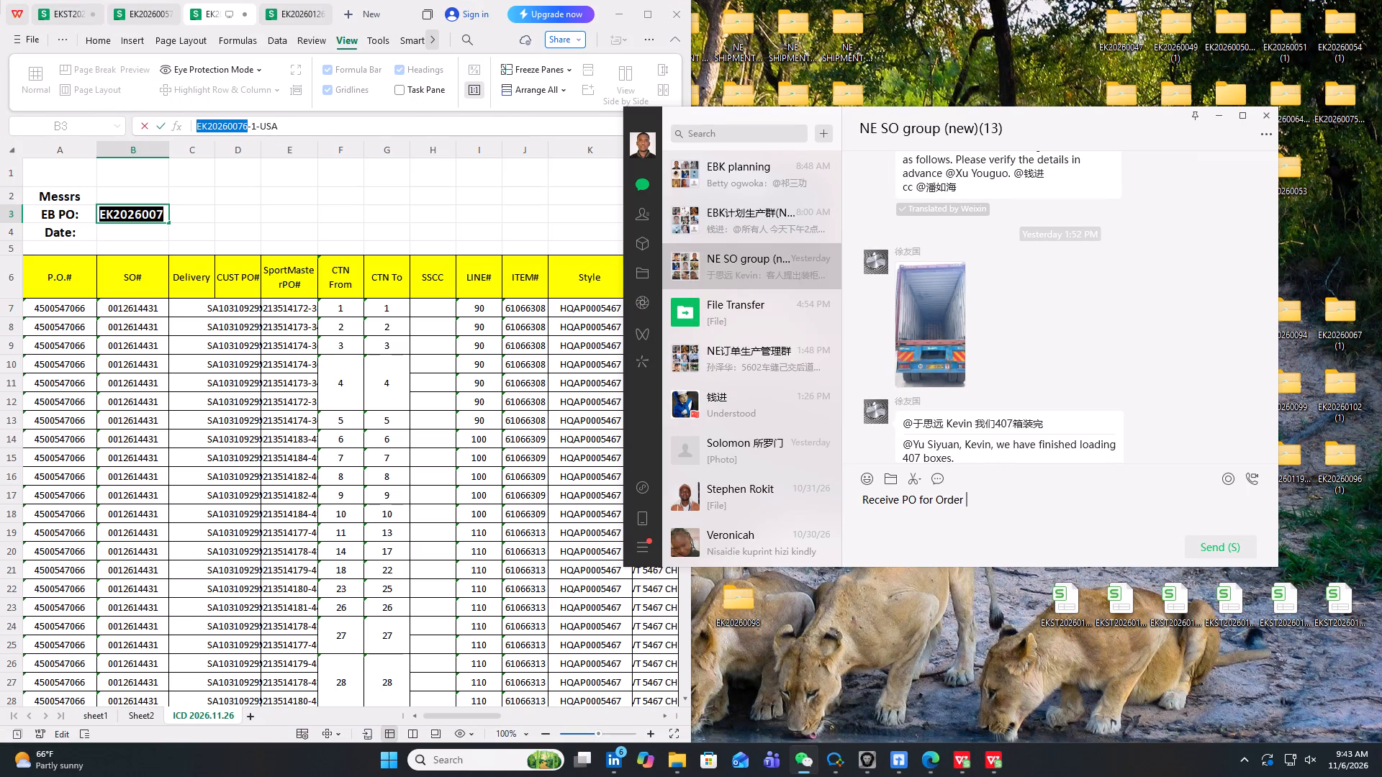
key("ctrl+v")
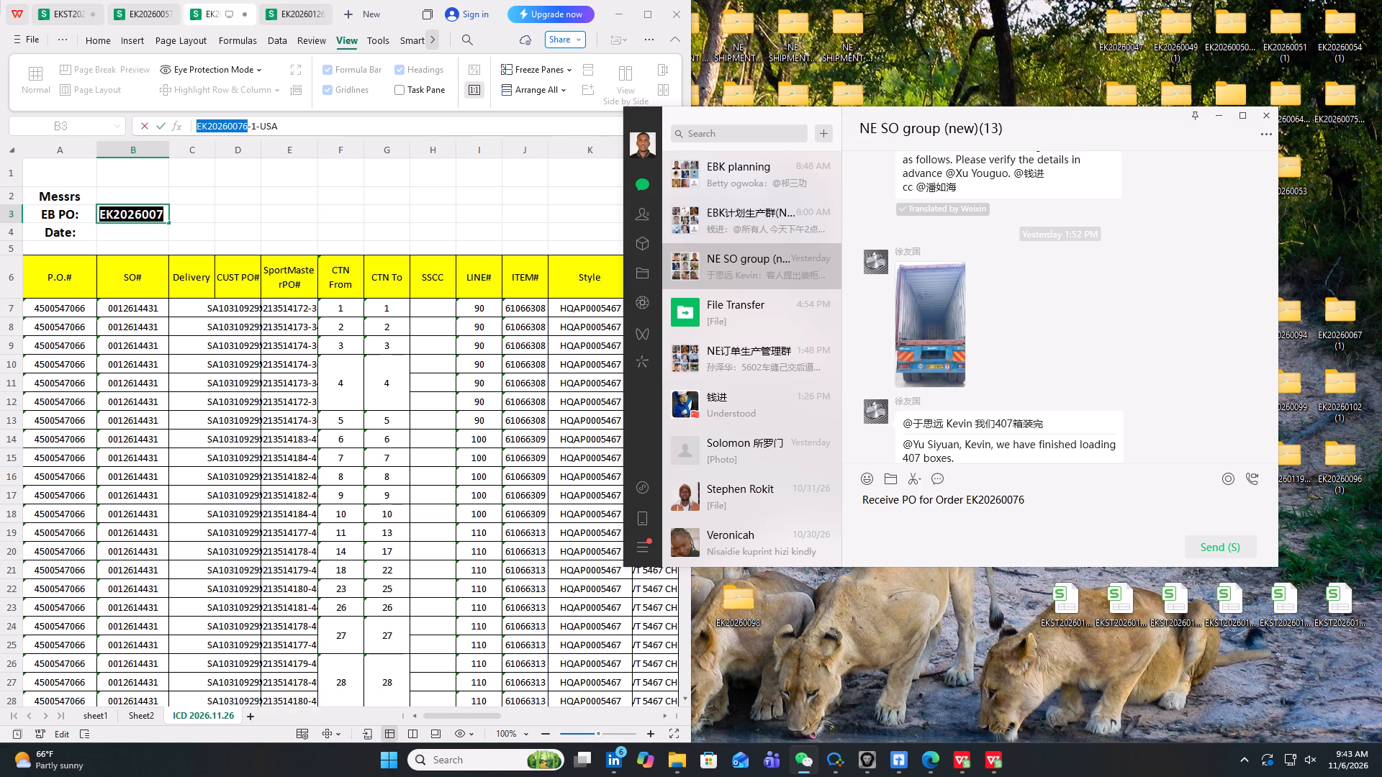
key("space")
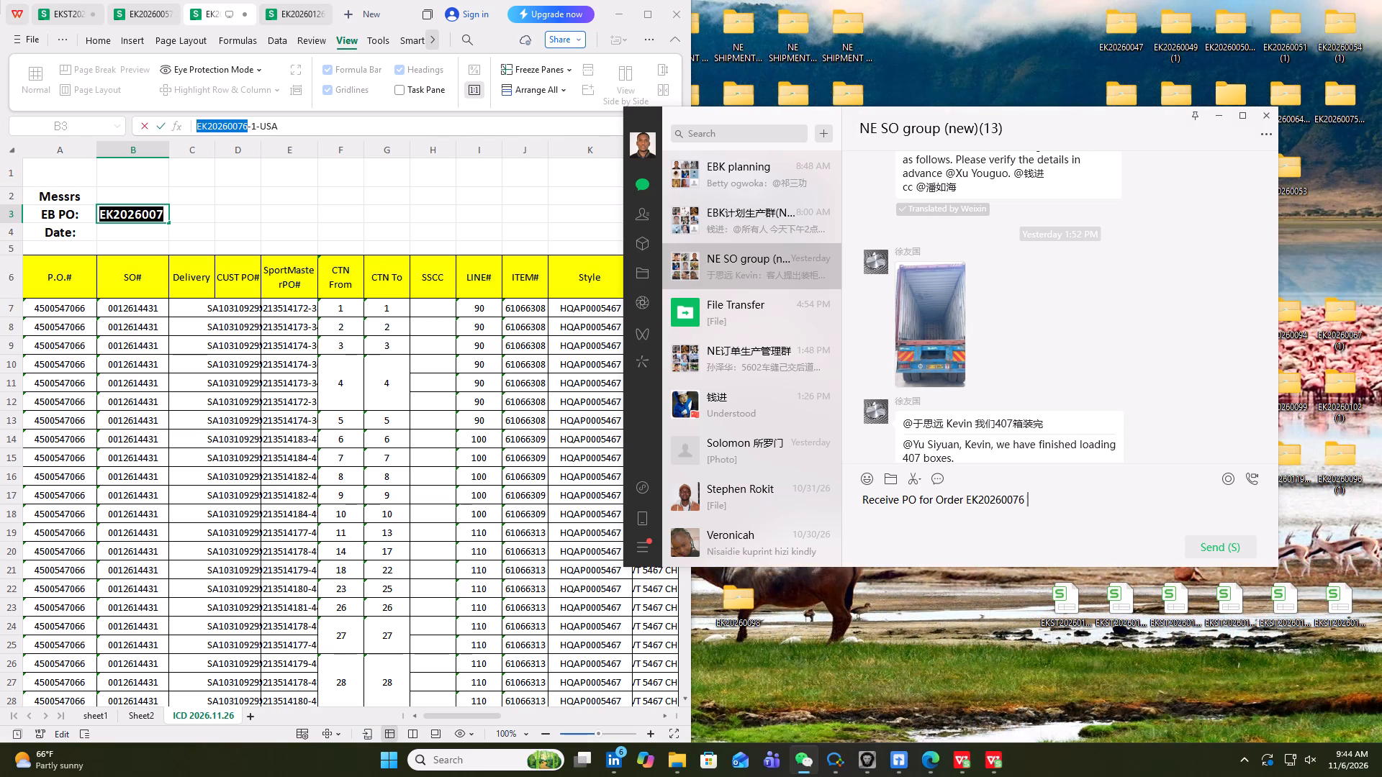
key("shift+at")
left_click(1122, 388)
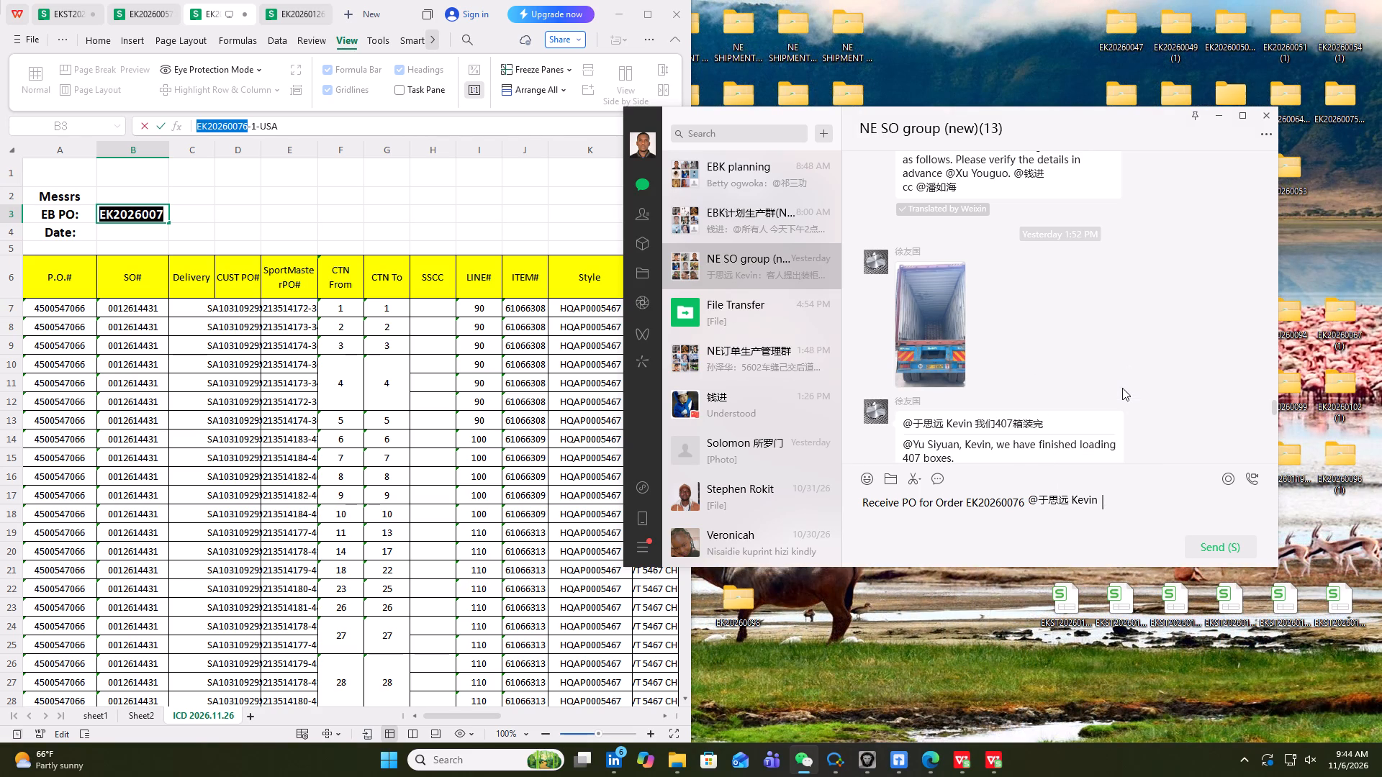
key("shift+at")
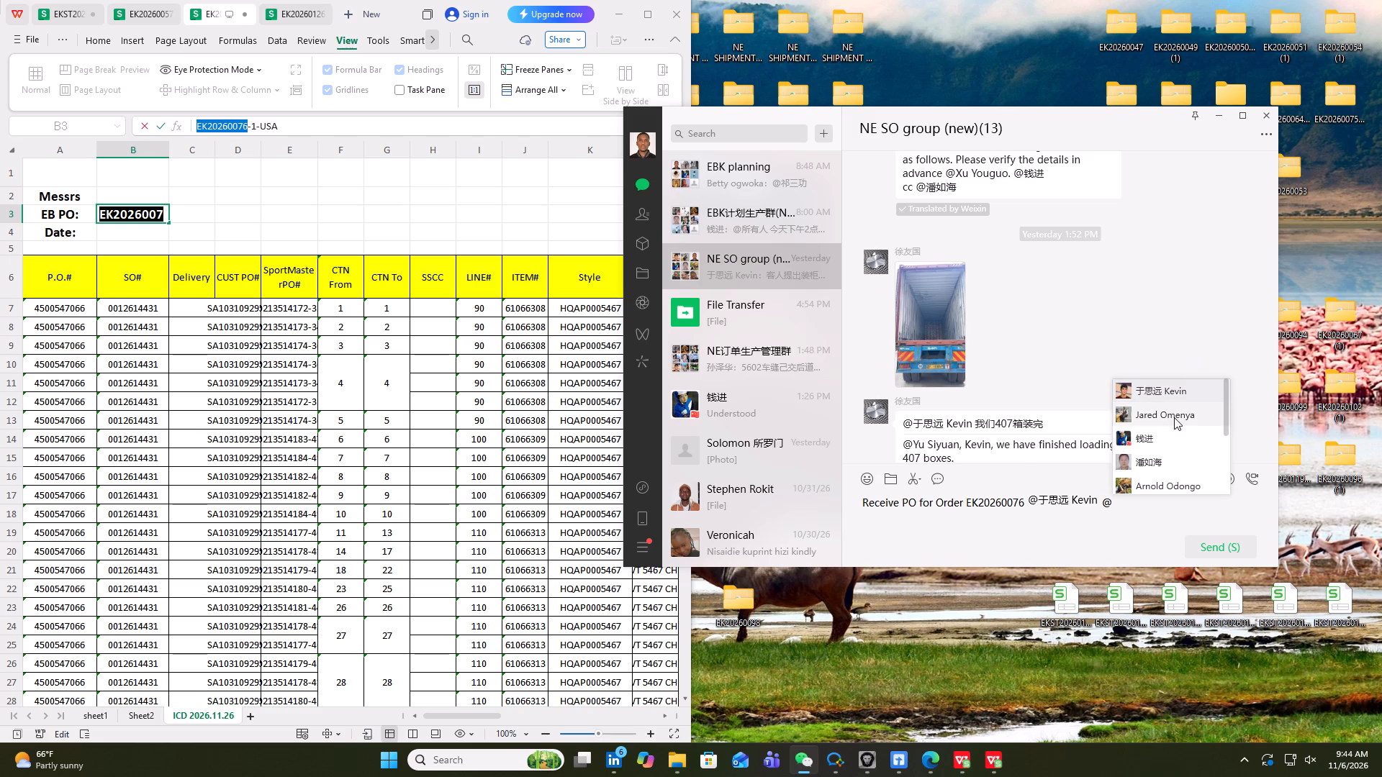
left_click(1174, 417)
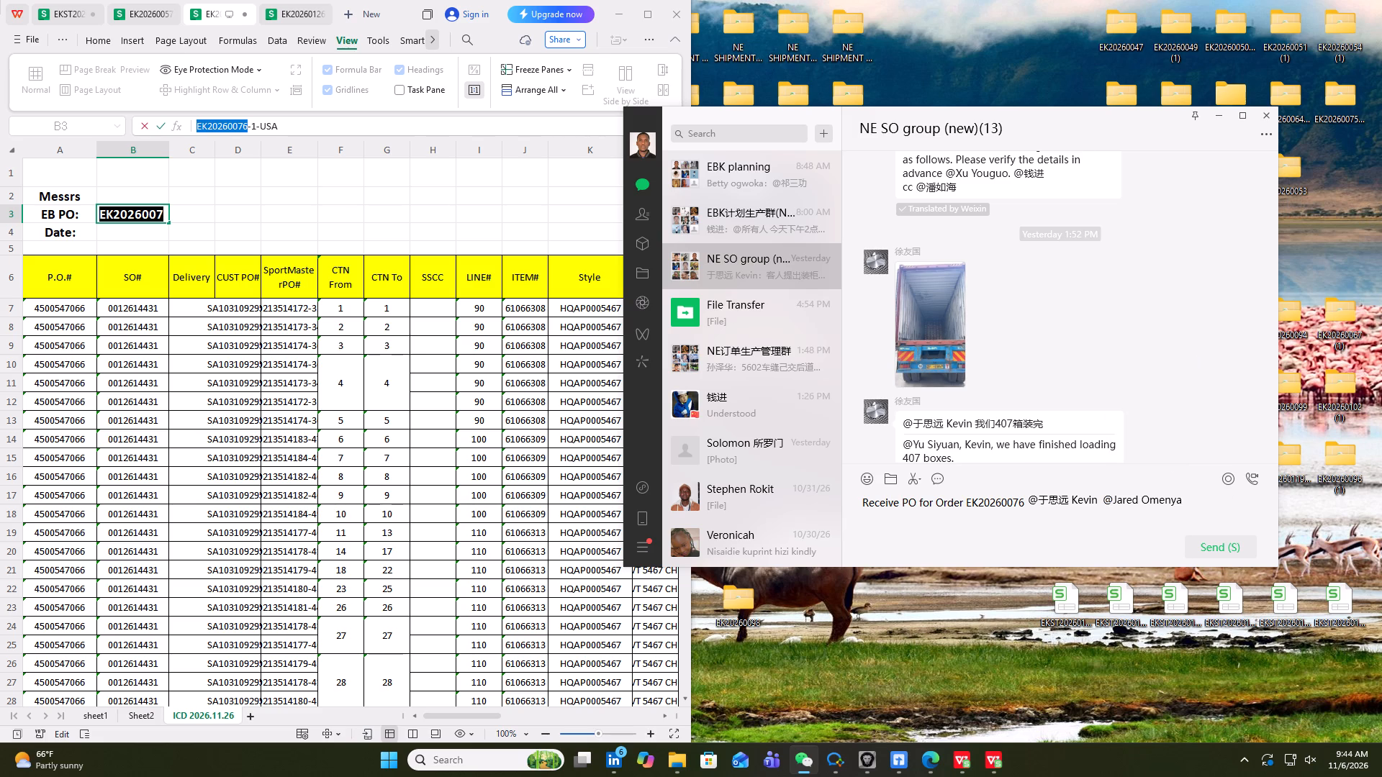
key("shift+Return")
left_click(614, 10)
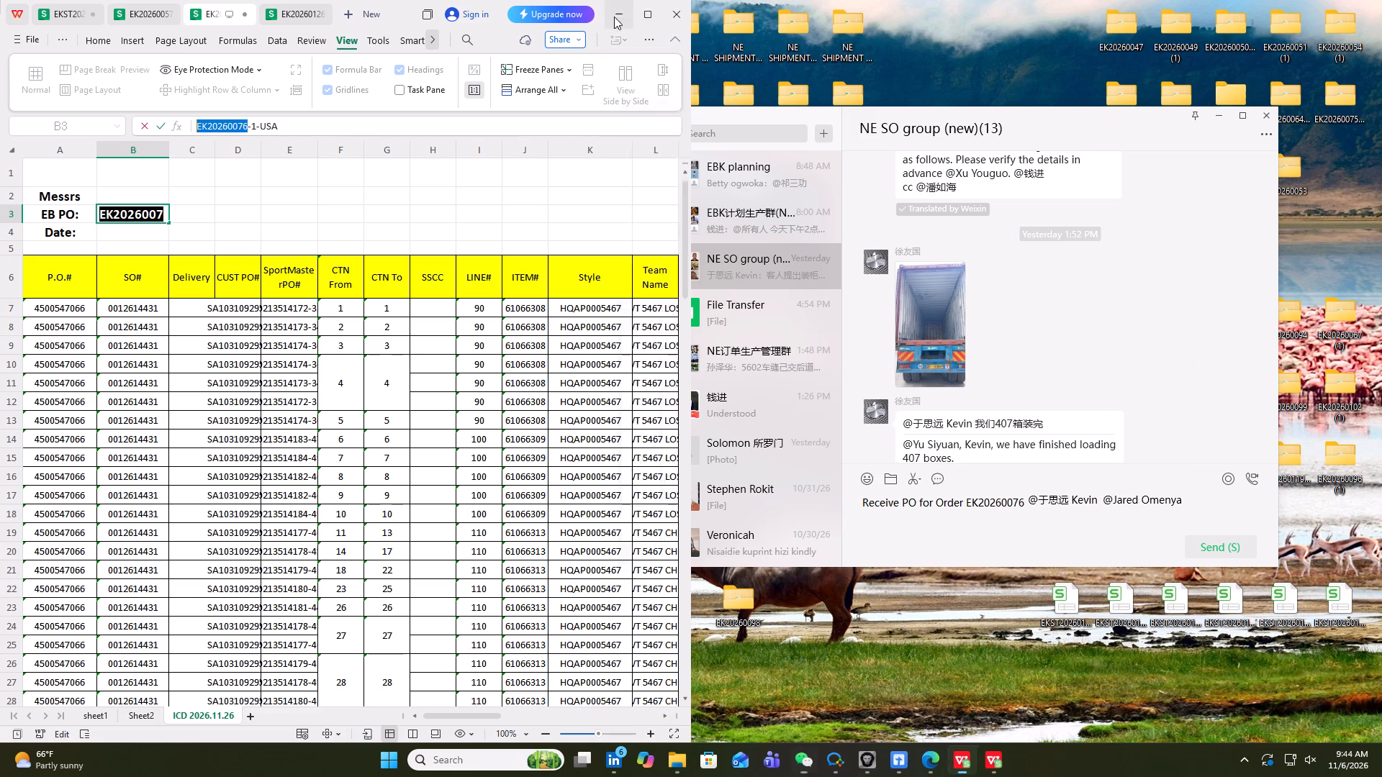
right_click(30, 604)
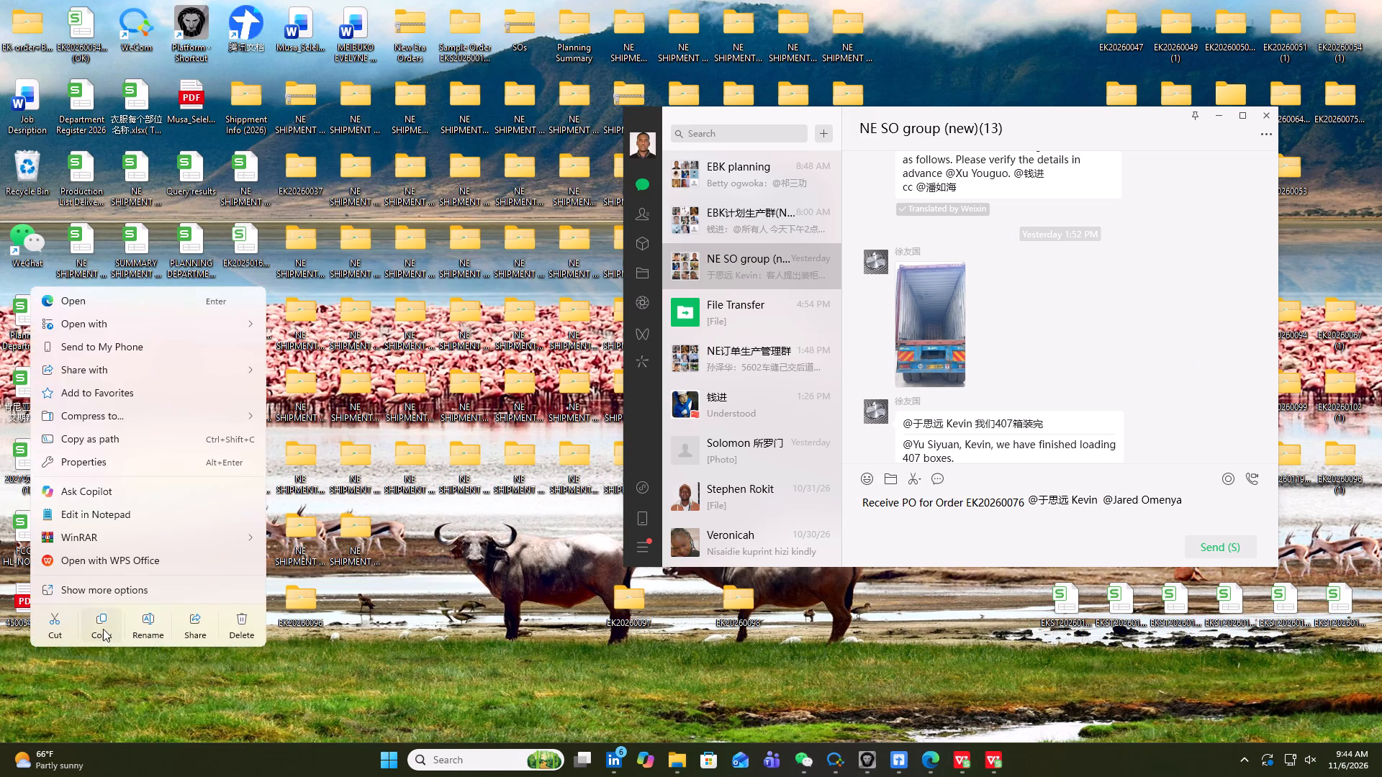
left_click(101, 628)
left_click(905, 531)
key("ctrl+v")
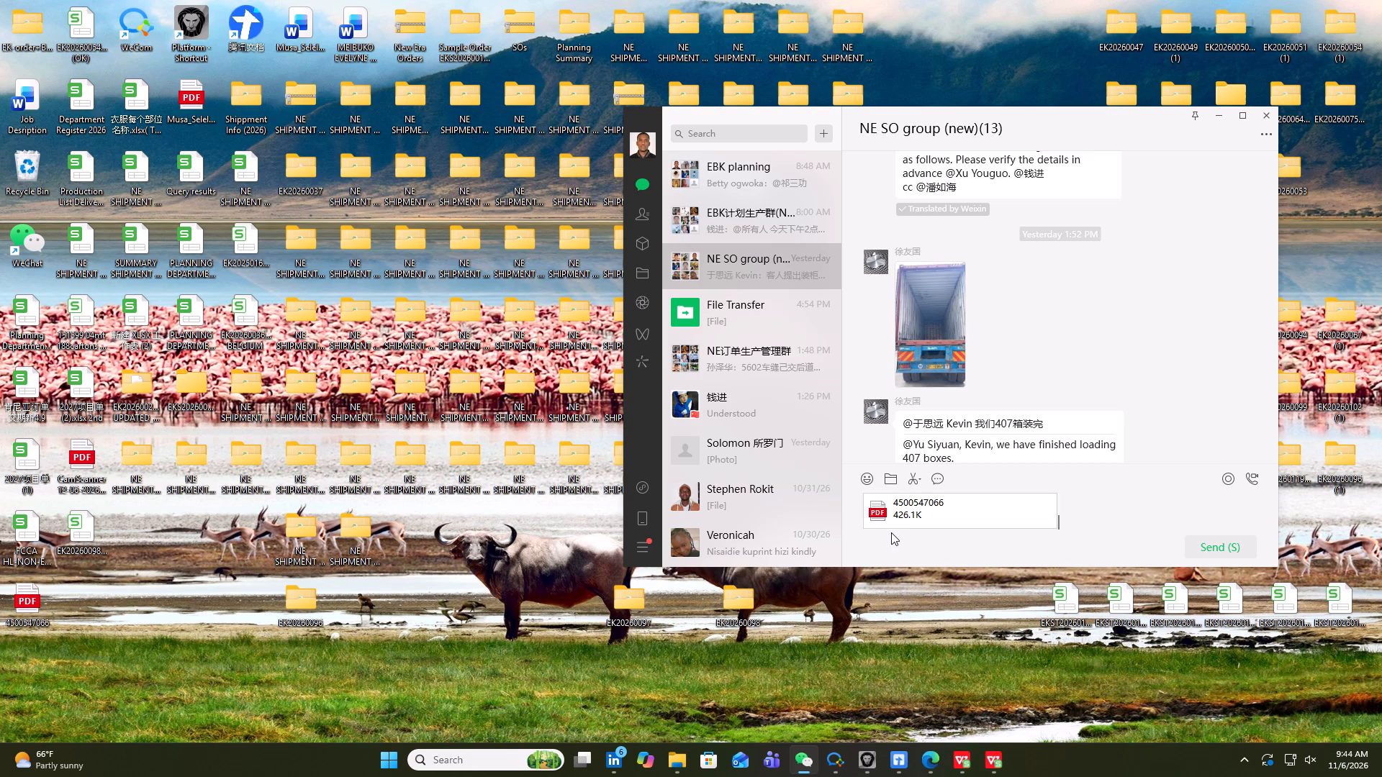
scroll(1034, 524, "up", 3)
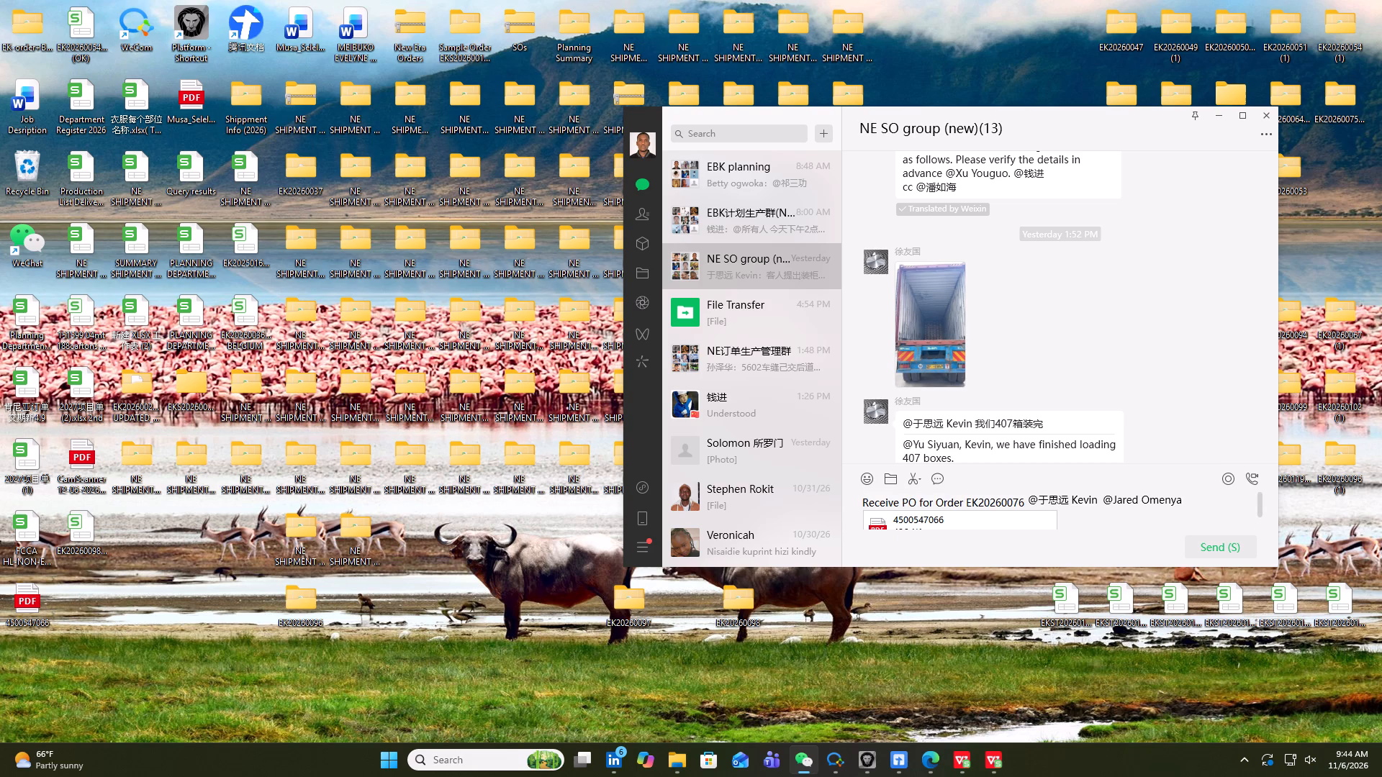
key("Return")
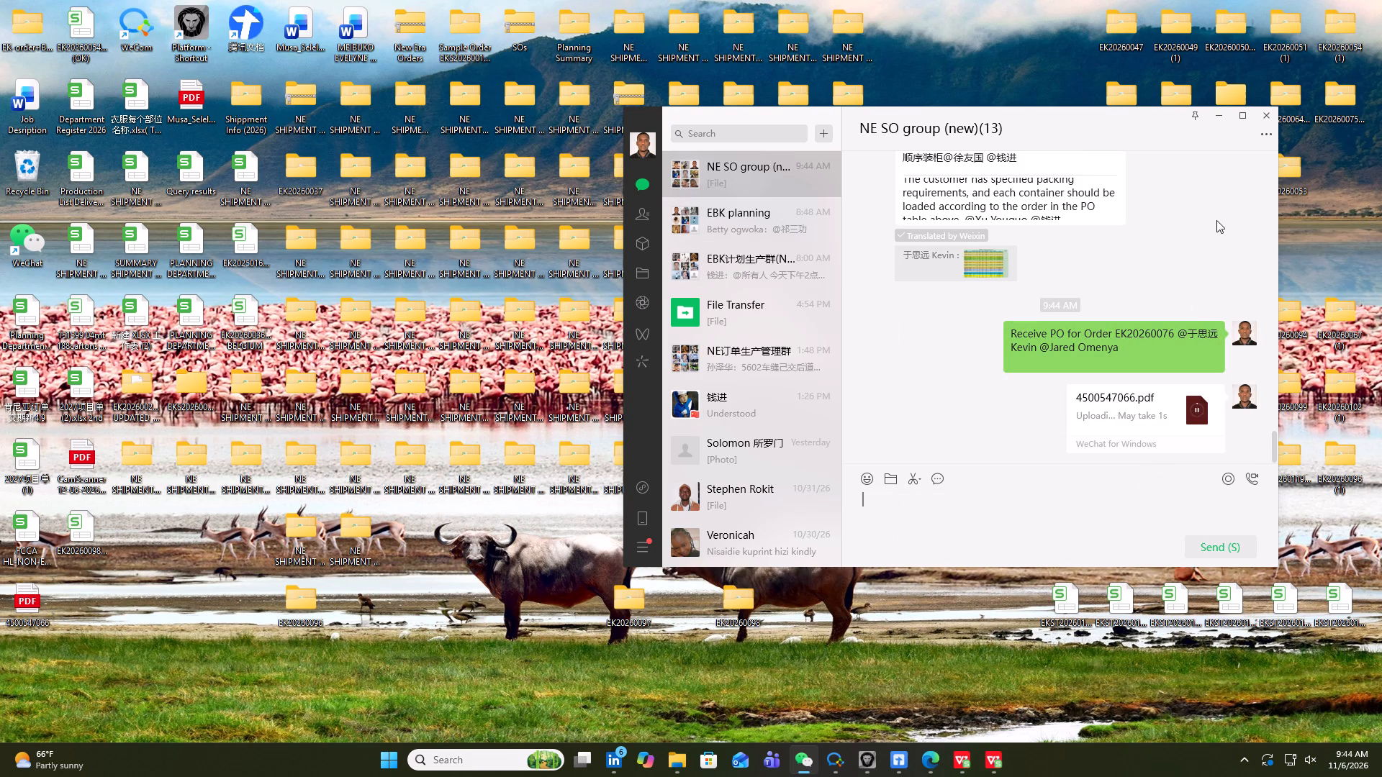
Switch to the WeCom chat about the corrected PO for Sample Order 0086, ready for a reply.
left_click(1219, 116)
left_click(831, 758)
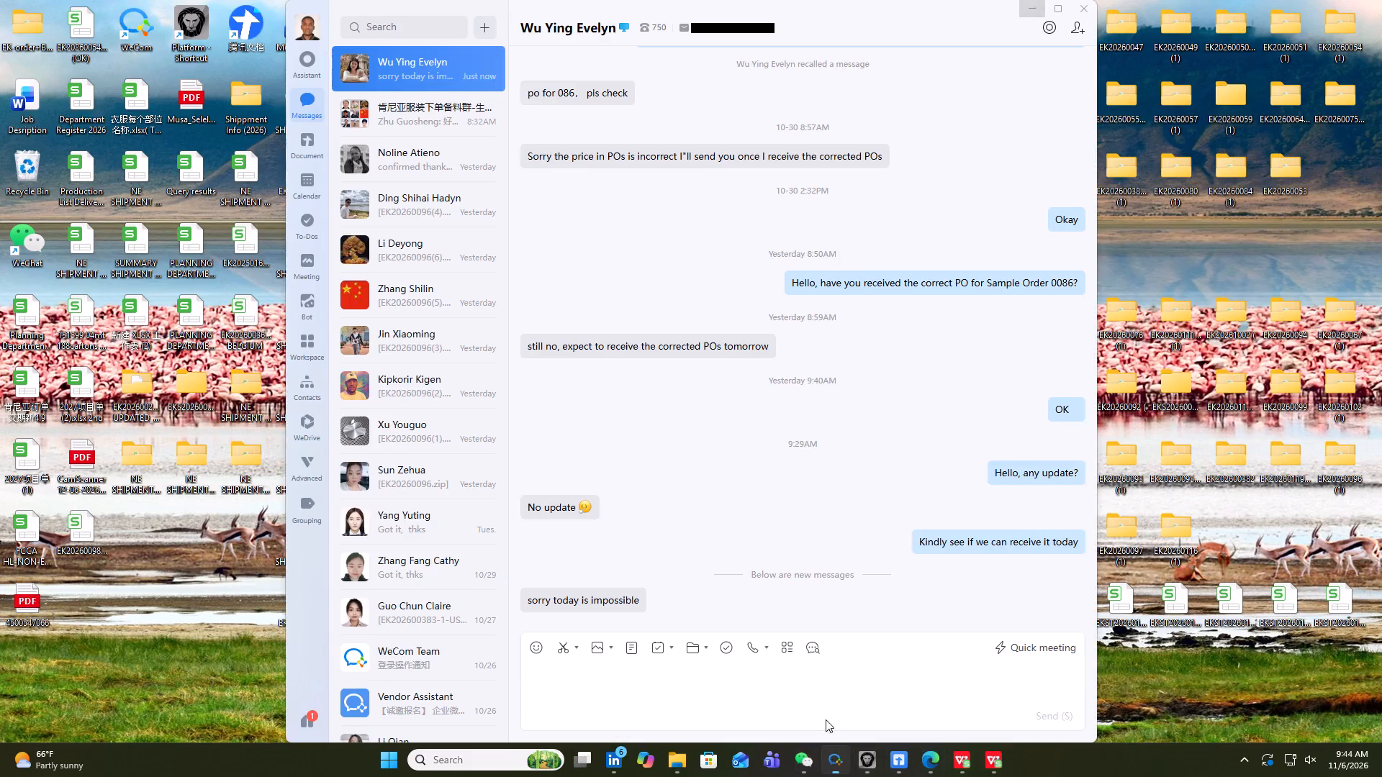
scroll(749, 517, "down", 4)
left_click(608, 675)
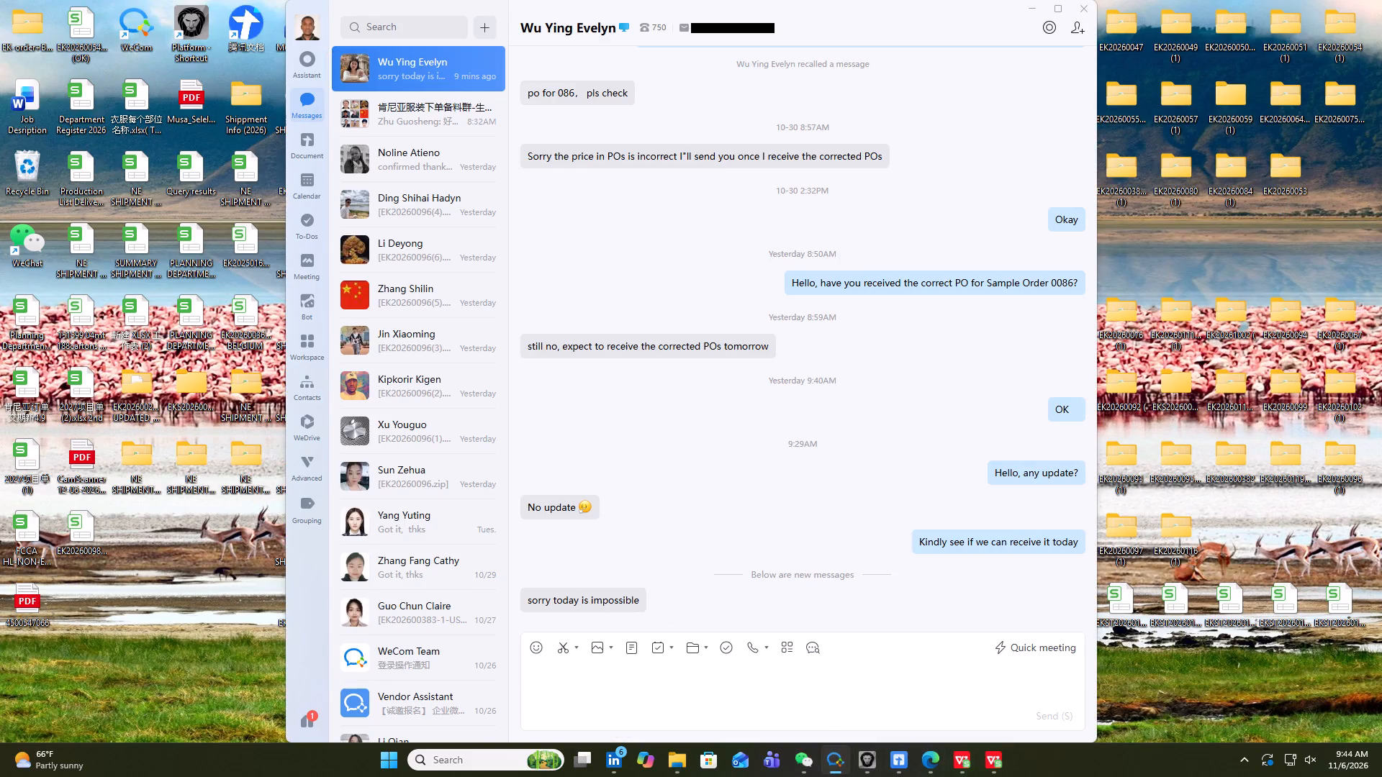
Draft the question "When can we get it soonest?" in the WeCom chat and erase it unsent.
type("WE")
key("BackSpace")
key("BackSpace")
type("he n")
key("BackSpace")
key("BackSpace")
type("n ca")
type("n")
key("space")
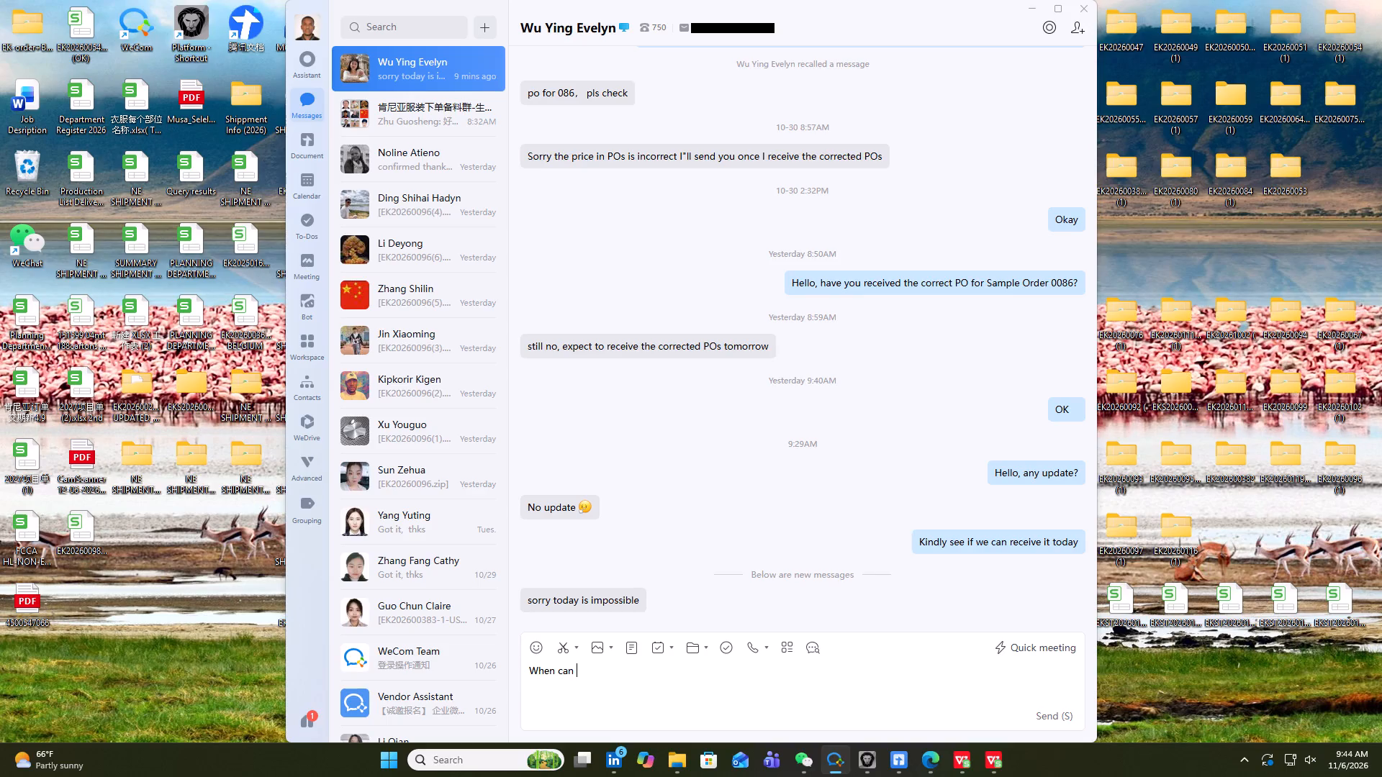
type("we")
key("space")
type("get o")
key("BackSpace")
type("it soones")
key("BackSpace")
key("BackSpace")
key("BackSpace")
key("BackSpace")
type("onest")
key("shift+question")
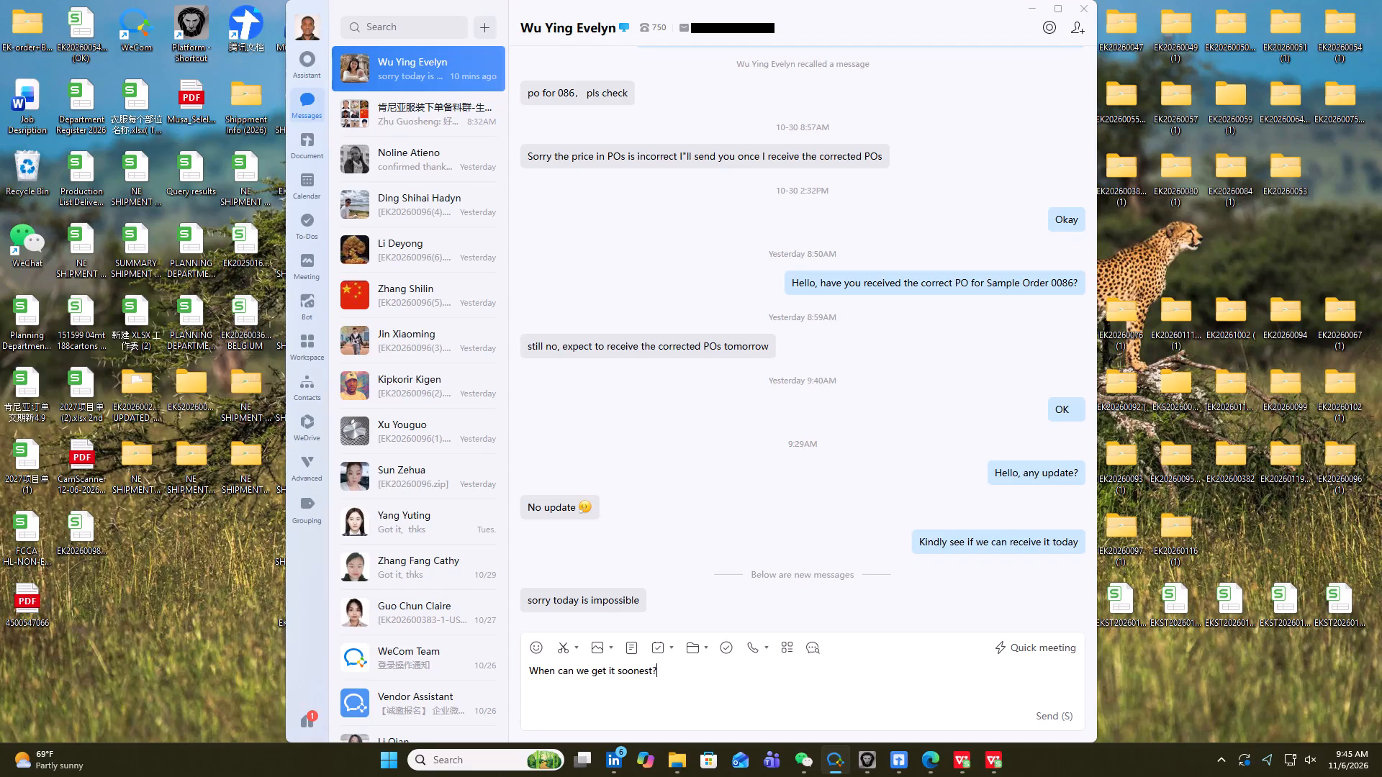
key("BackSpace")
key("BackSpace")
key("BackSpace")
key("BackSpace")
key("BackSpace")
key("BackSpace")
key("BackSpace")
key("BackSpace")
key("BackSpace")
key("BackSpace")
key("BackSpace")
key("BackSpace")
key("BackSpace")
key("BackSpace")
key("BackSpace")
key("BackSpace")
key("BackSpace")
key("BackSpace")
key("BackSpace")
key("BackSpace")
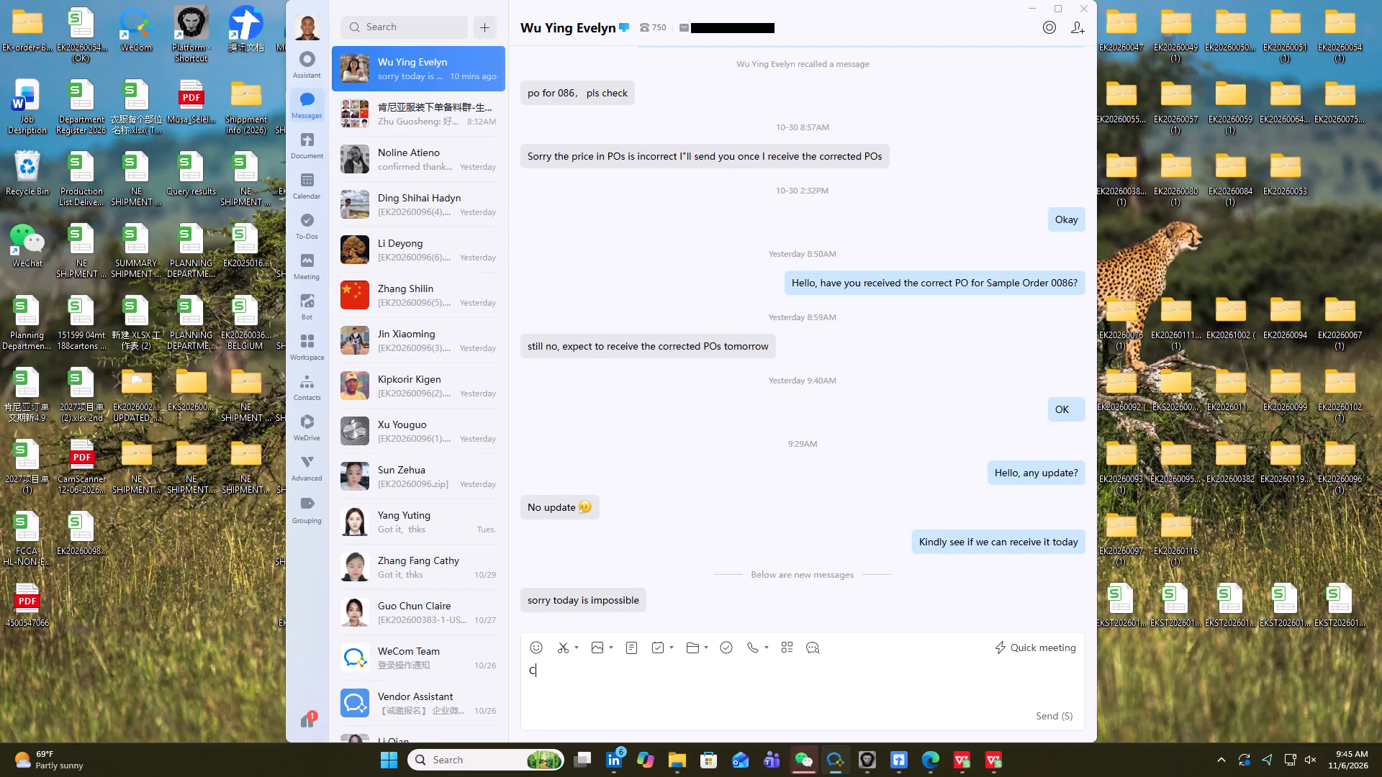
Send "Could you be knowing when we can have it soonest?" to the contact handling the Order 0086 PO.
key("BackSpace")
type("uld you be")
key("space")
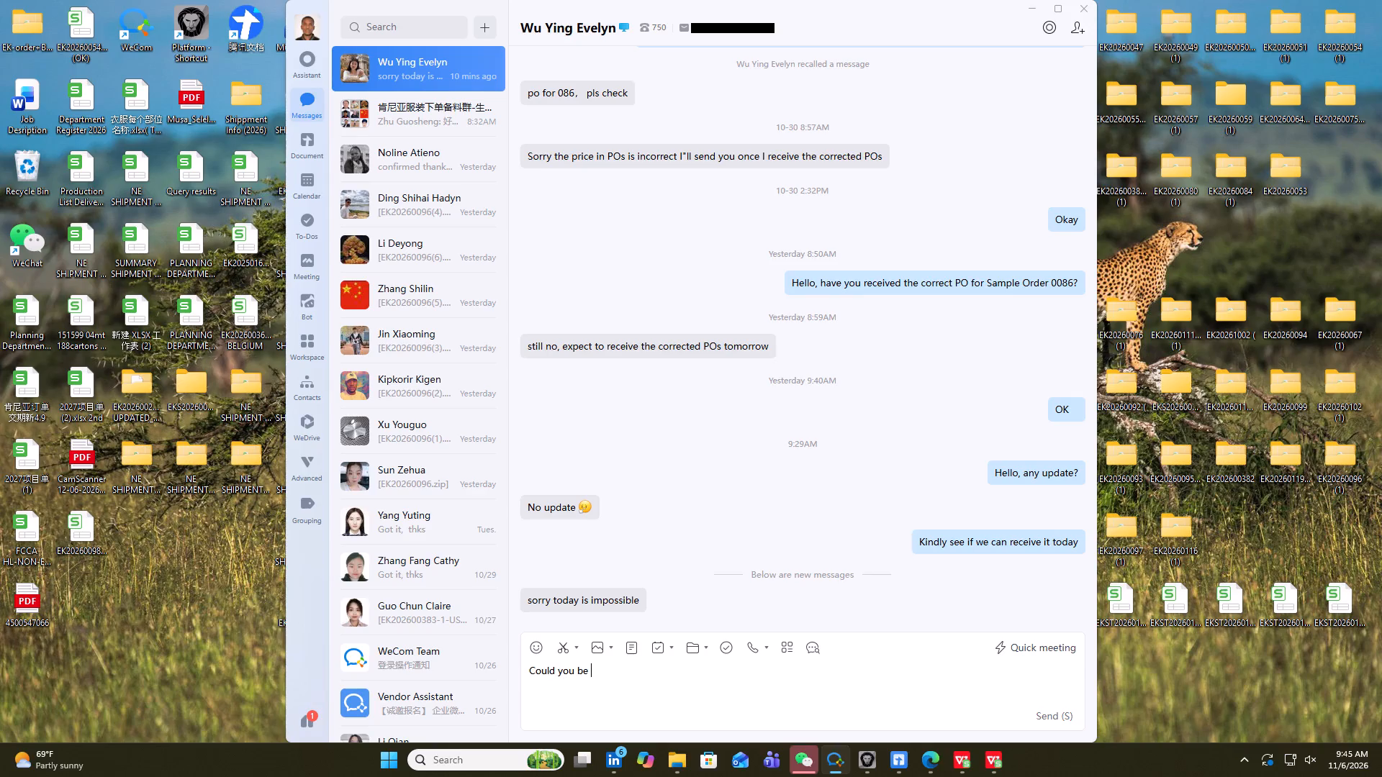
type("knowing when we cn")
key("BackSpace")
type("an havei")
key("BackSpace")
key("space")
type("it soonesf")
key("BackSpace")
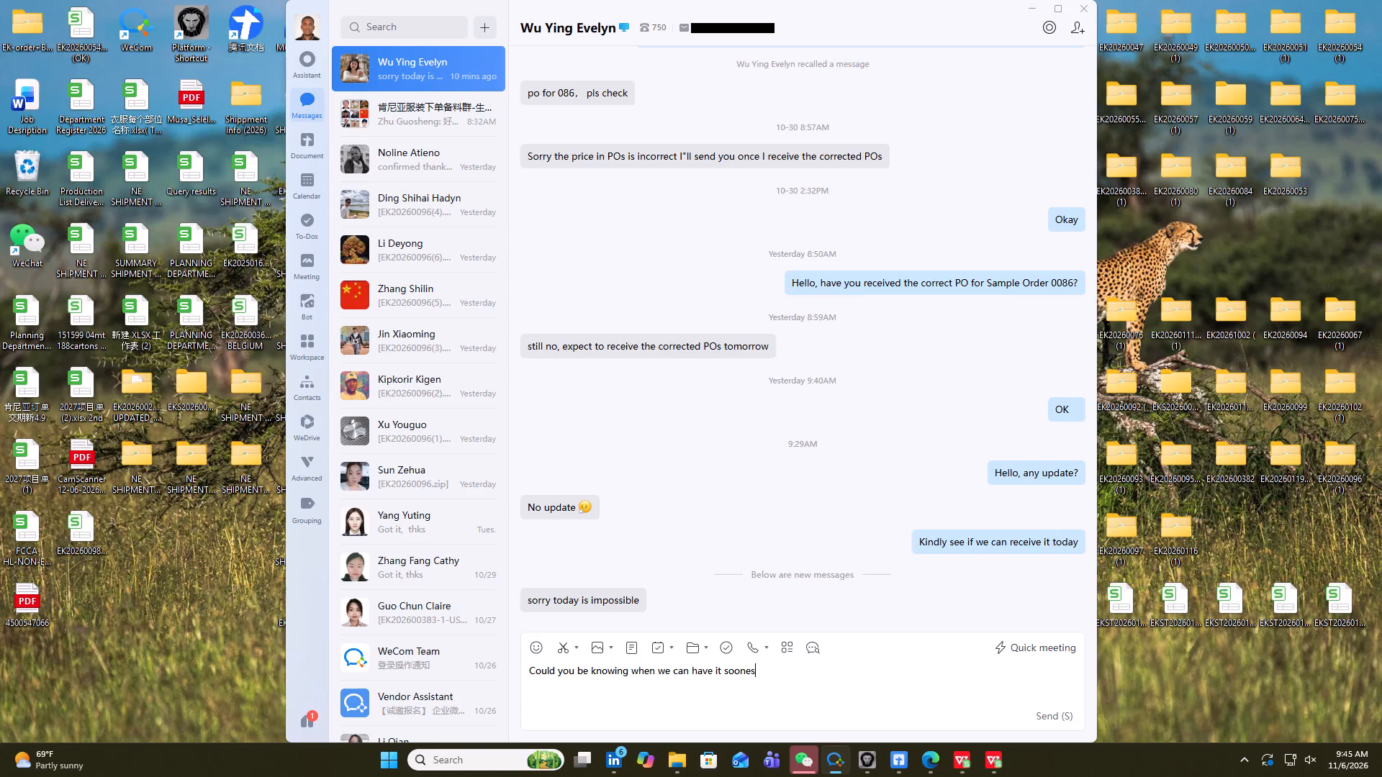
type("t?")
key("Return")
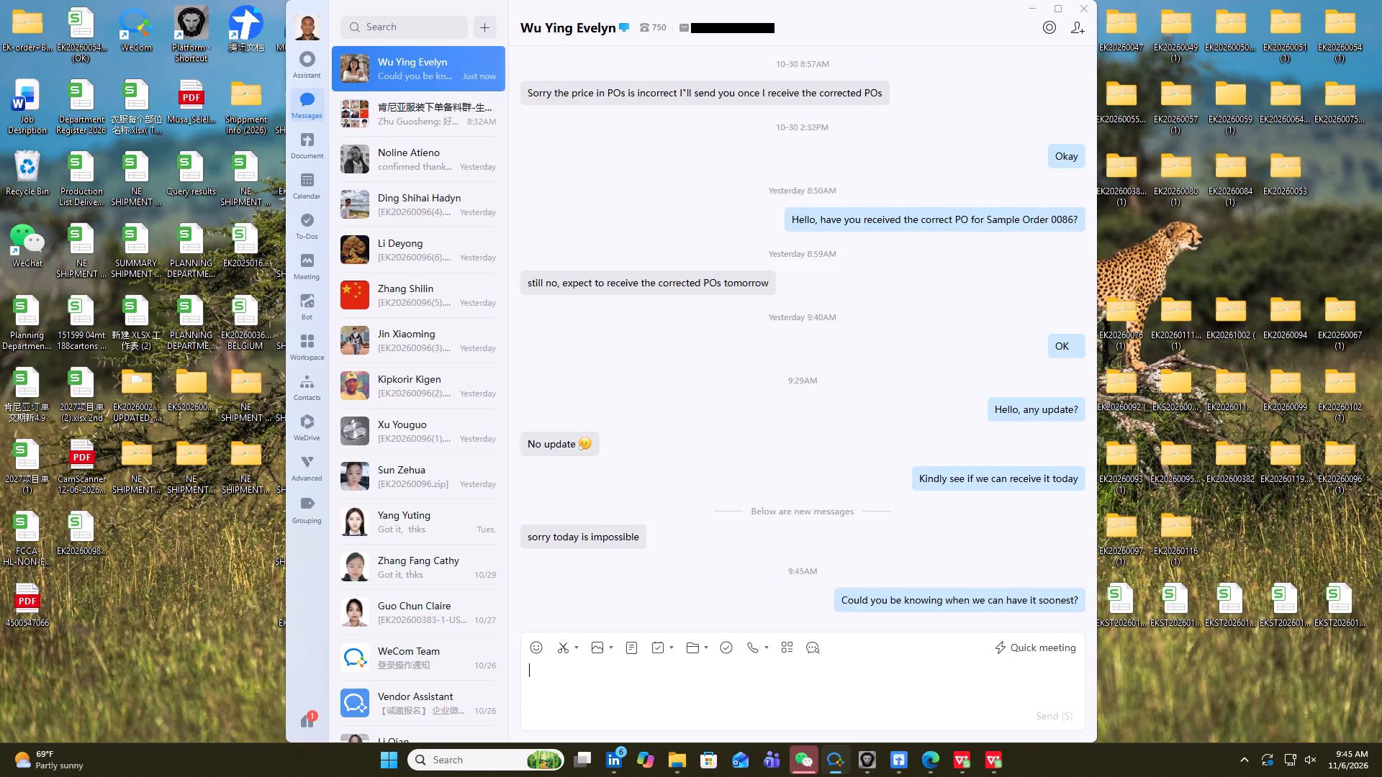
Switch to the NE SO group chat in WeChat and draft the reply line "Not received it yet," about the 086 PO.
left_click(1032, 8)
left_click(799, 758)
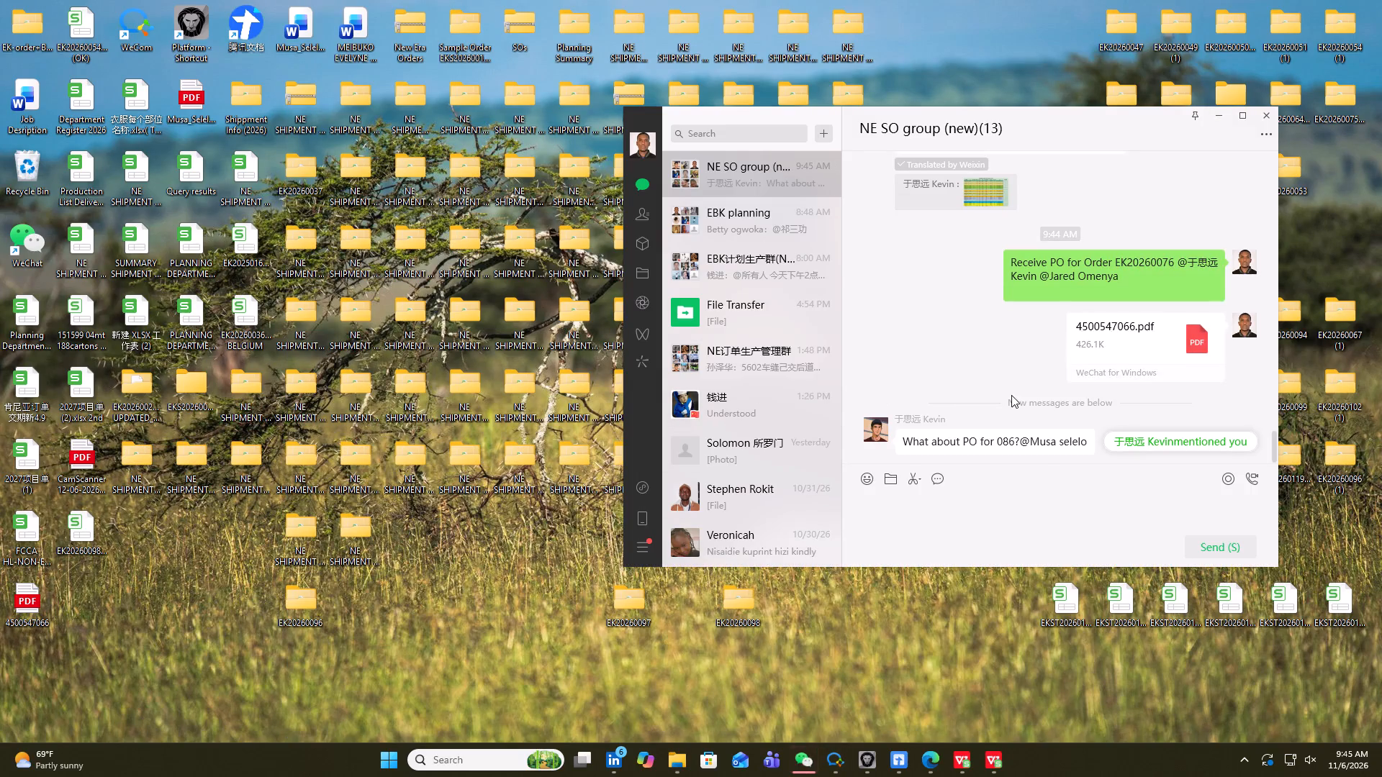
scroll(1011, 395, "down", 2)
left_click(888, 517)
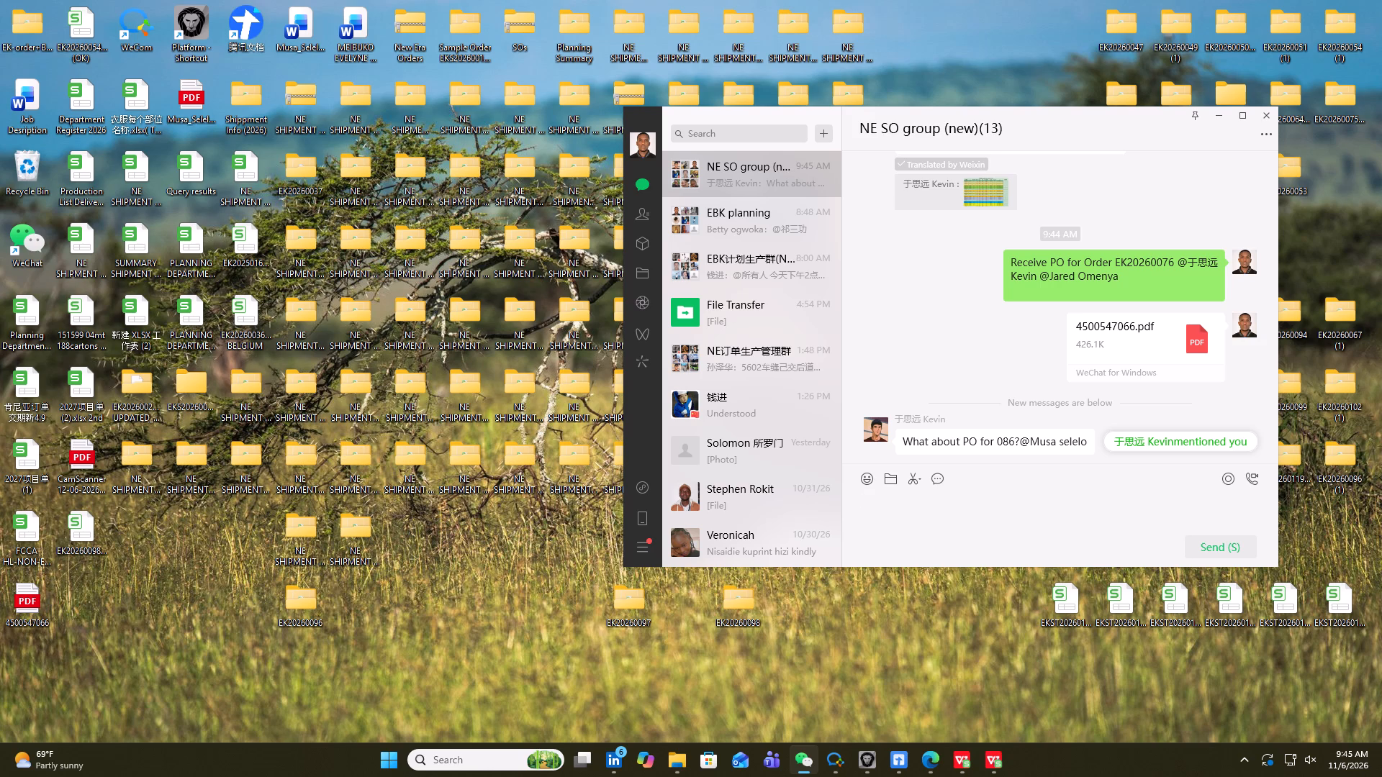
key("BackSpace")
type("ot")
key("space")
key("BackSpace")
key("BackSpace")
key("BackSpace")
key("BackSpace")
type("ot")
key("space")
type("received it")
key("space")
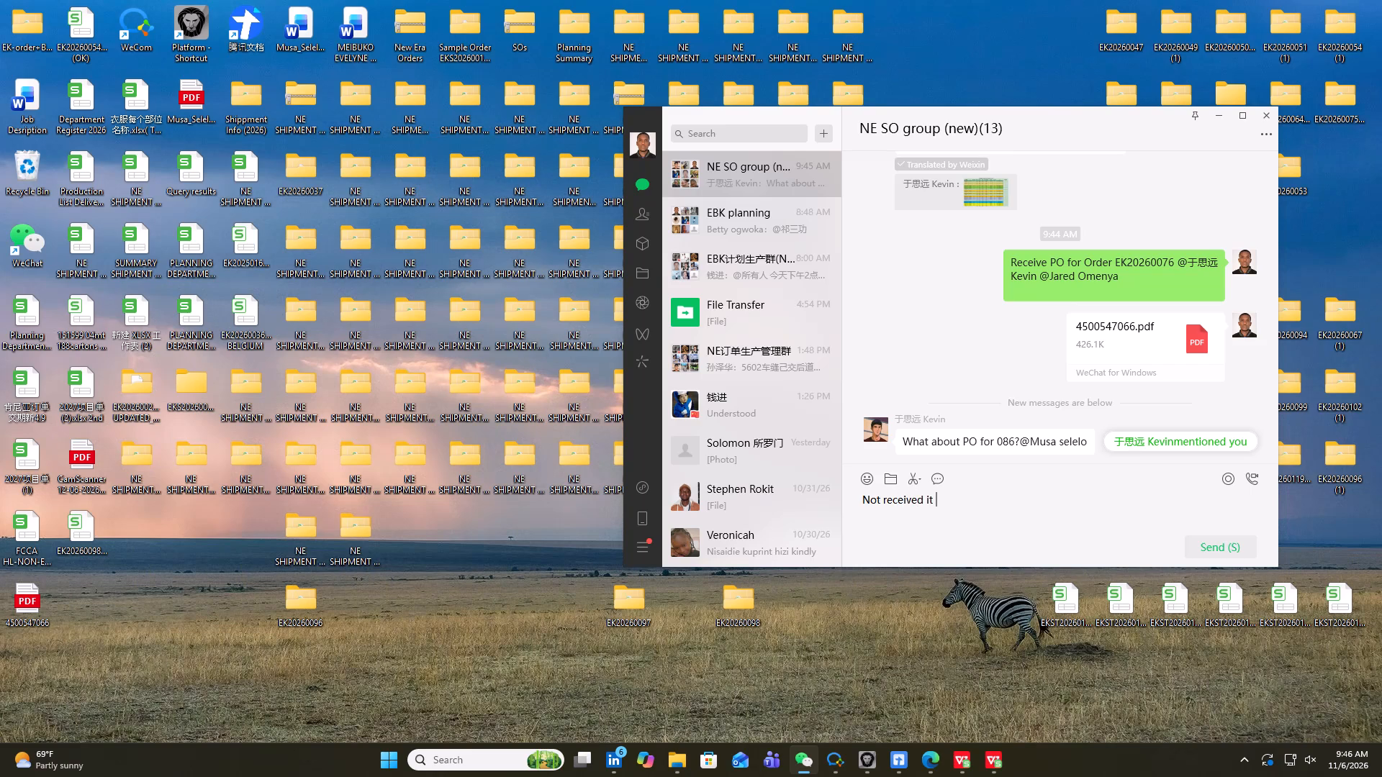
type("yet")
type(",")
key("space")
key("shift+Return")
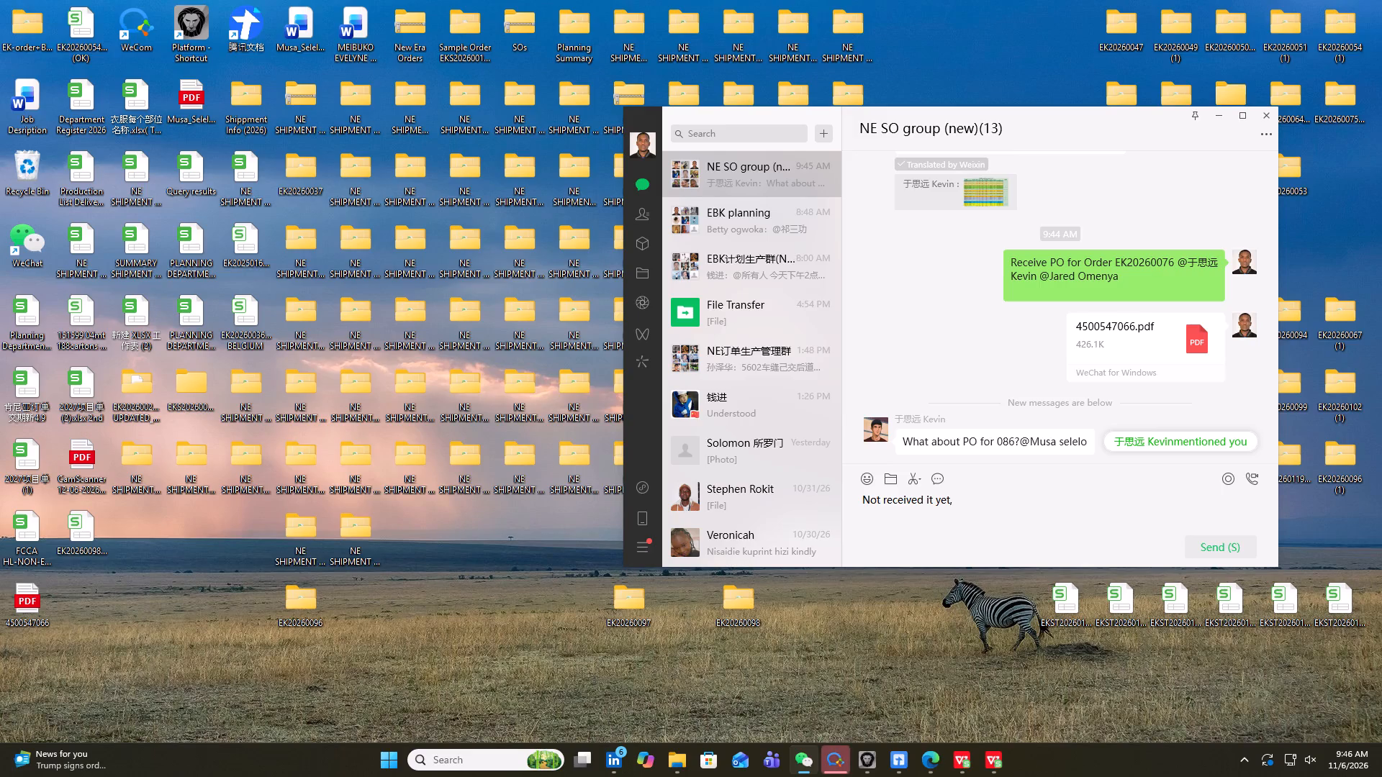
Check the WeCom chat for the contact's answer on when the Order 0086 PO can come, and return to the WeChat draft.
left_click(833, 755)
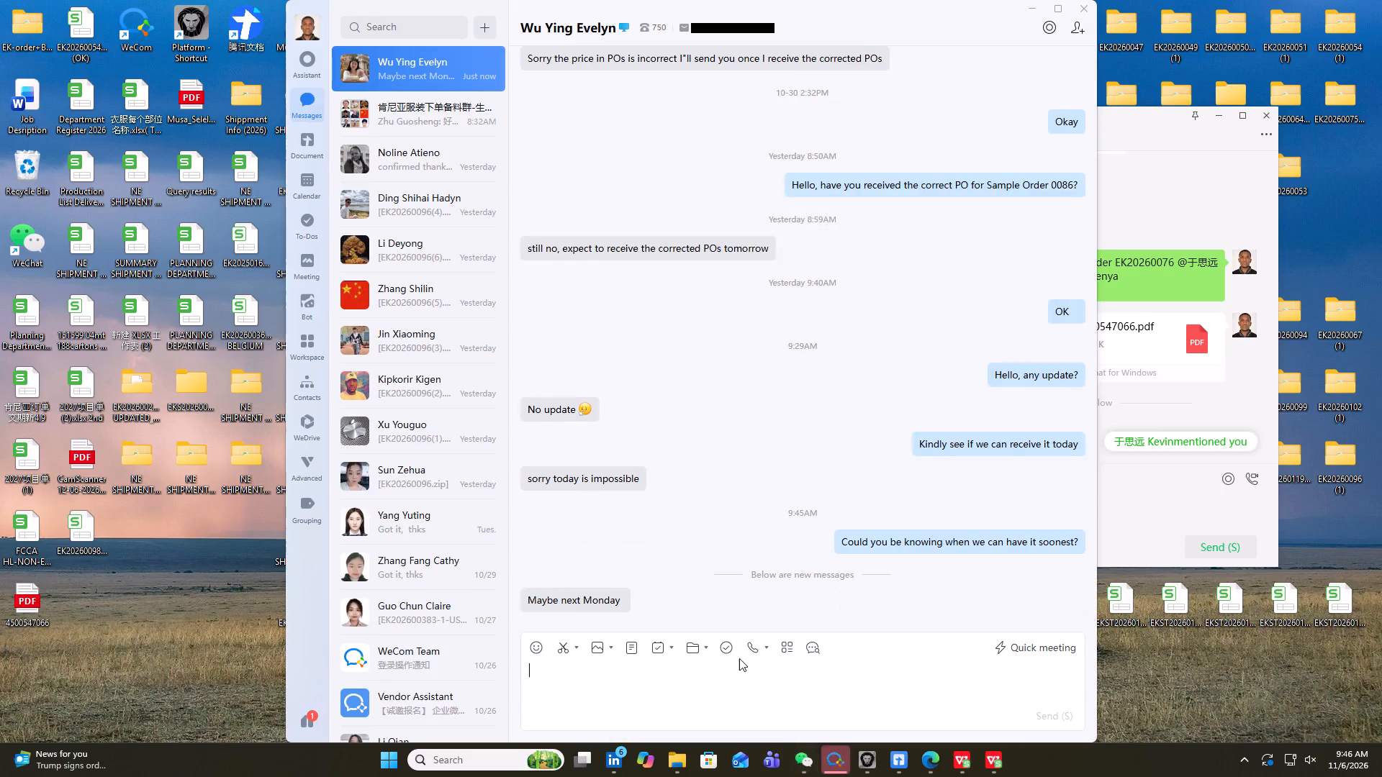
scroll(686, 513, "down", 4)
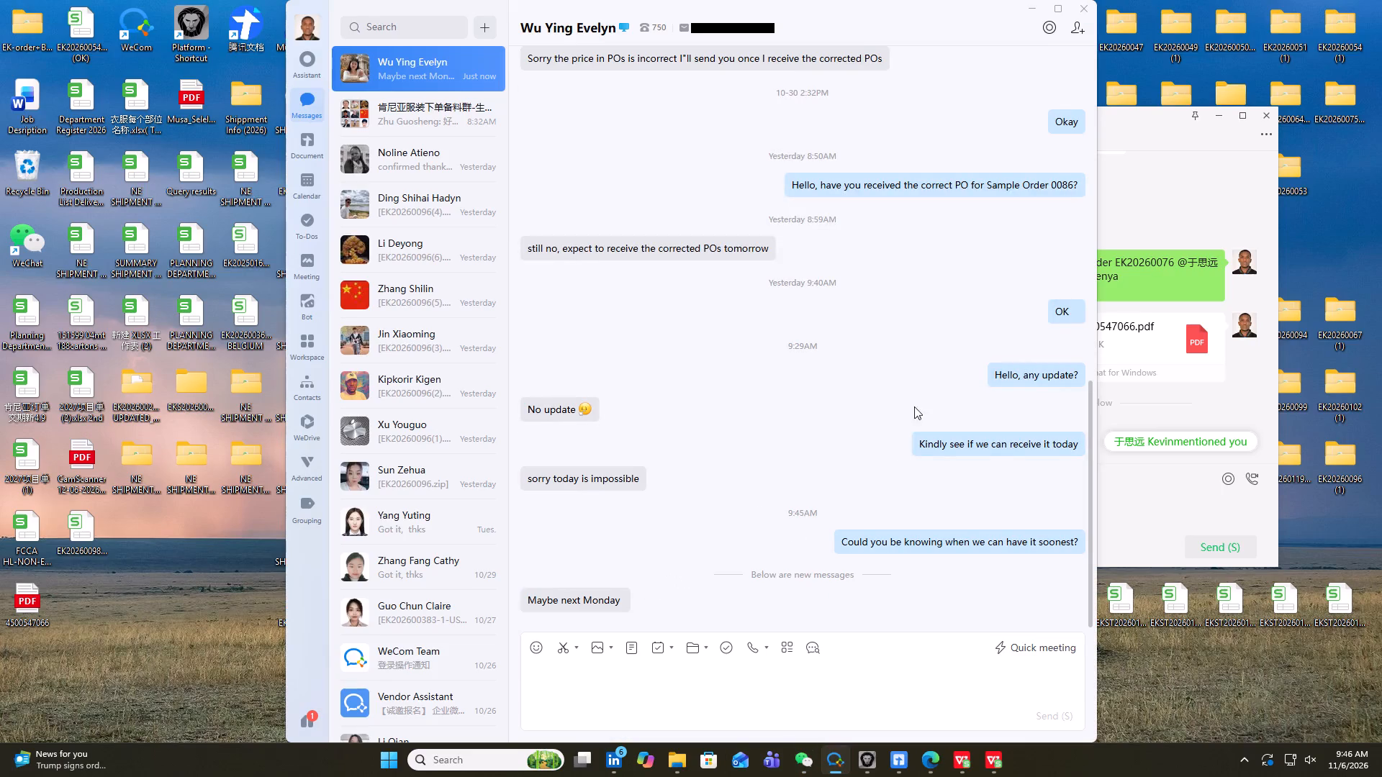
left_click(1028, 14)
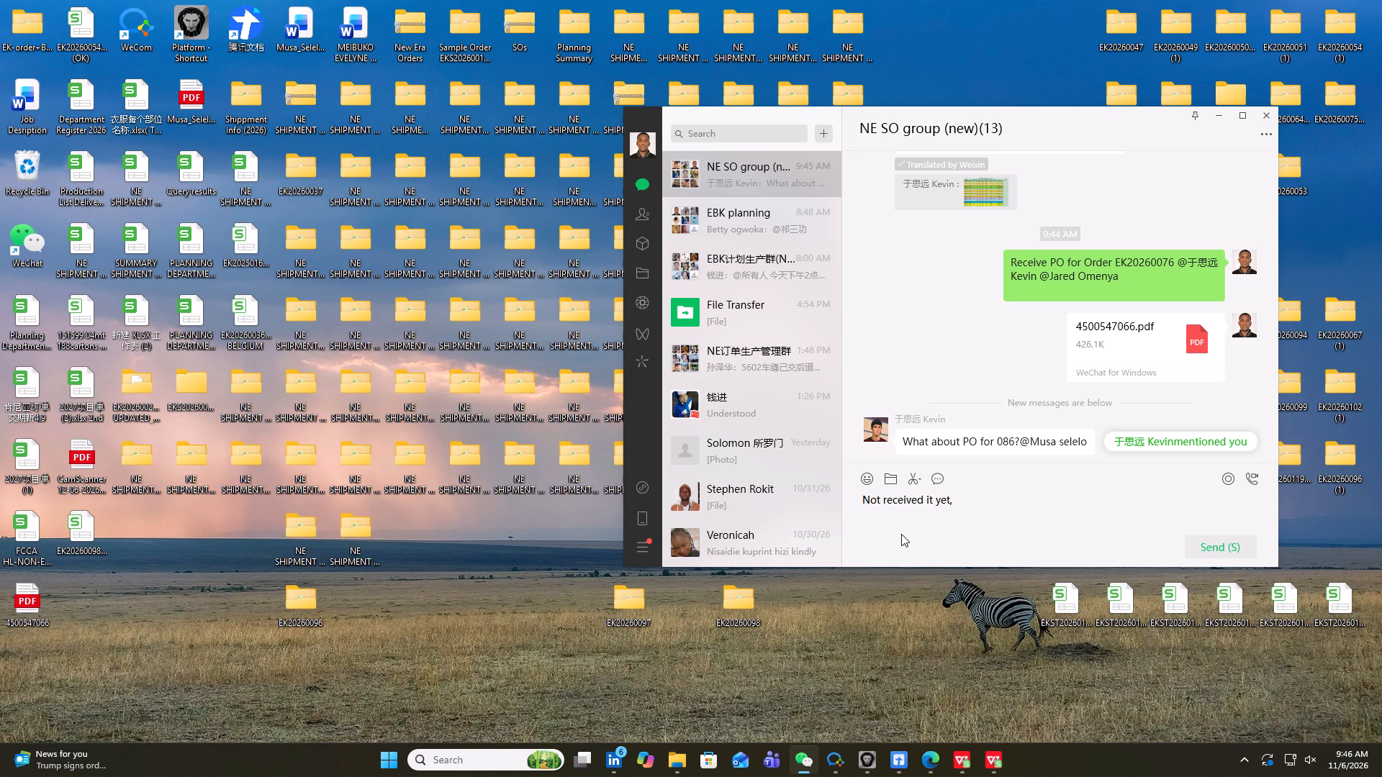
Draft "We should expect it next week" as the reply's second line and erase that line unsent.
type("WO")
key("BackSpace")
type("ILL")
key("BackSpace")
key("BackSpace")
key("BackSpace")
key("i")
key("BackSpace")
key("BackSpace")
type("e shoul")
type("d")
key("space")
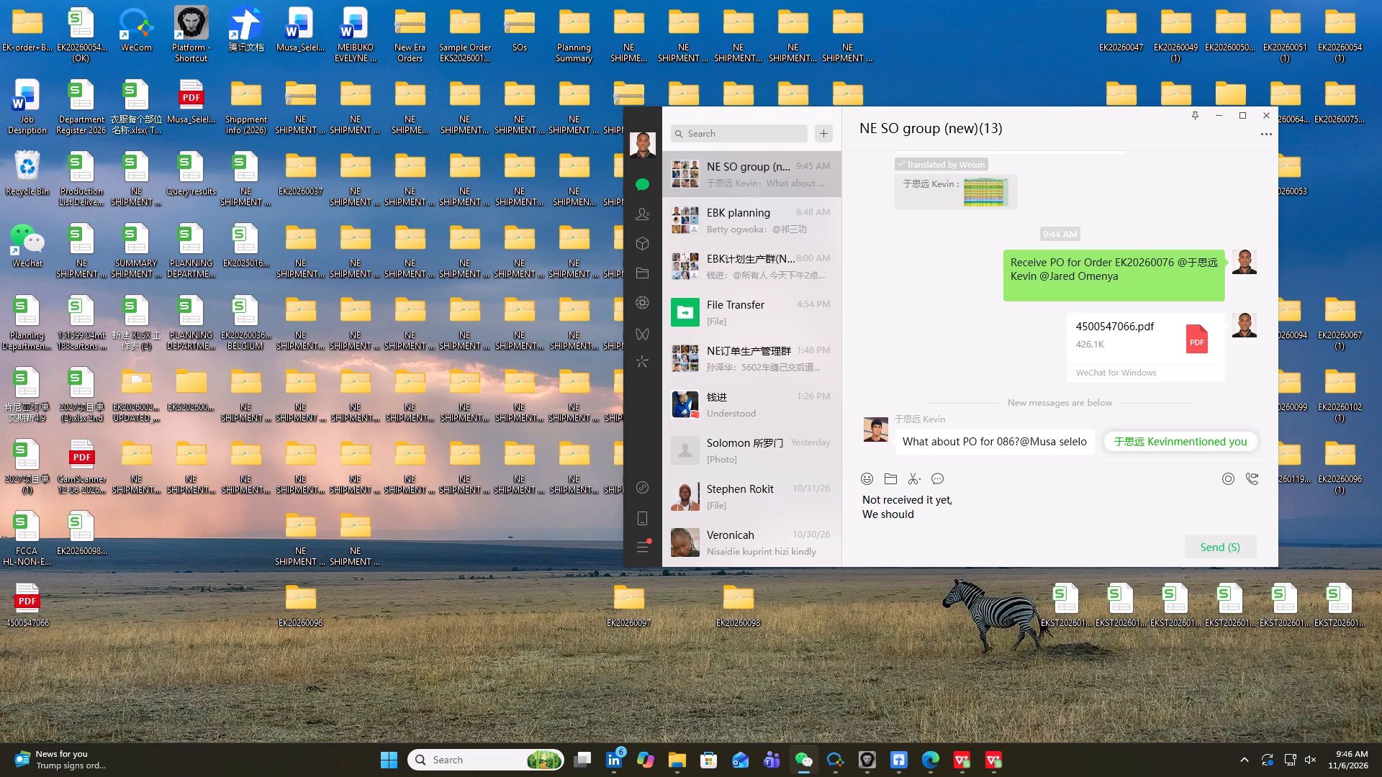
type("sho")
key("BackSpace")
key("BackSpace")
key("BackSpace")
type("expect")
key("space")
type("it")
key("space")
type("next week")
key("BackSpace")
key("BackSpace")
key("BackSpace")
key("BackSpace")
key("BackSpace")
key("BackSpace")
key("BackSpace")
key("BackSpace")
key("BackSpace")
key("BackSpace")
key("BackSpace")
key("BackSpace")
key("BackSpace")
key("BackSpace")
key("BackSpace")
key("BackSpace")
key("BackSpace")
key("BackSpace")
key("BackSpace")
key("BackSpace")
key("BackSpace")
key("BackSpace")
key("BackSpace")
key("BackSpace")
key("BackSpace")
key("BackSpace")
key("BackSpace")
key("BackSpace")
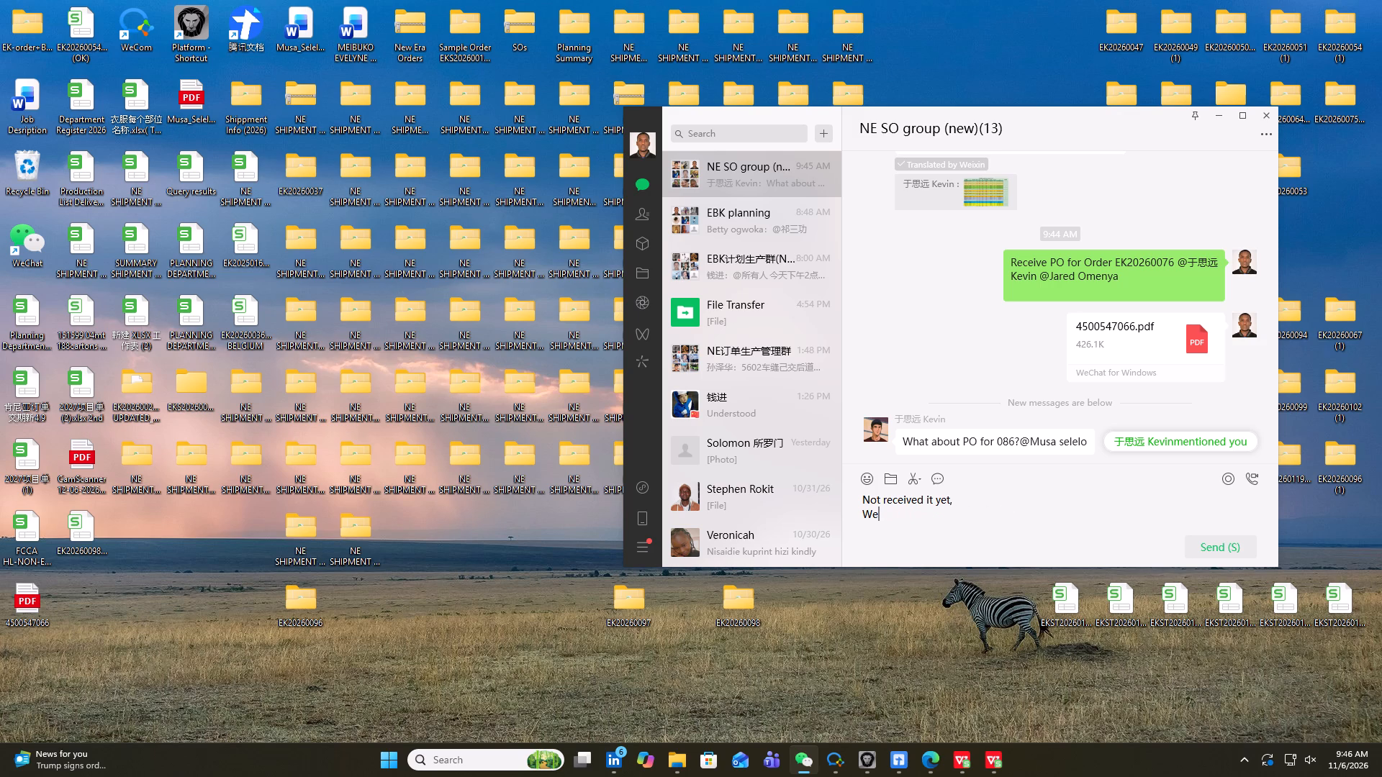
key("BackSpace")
Write the reply's second line as "The soonest we should expect it is on Monday next week".
key("BackSpace")
type("oo")
type("nest")
key("space")
key("BackSpace")
key("BackSpace")
key("BackSpace")
key("BackSpace")
type("est we")
key("space")
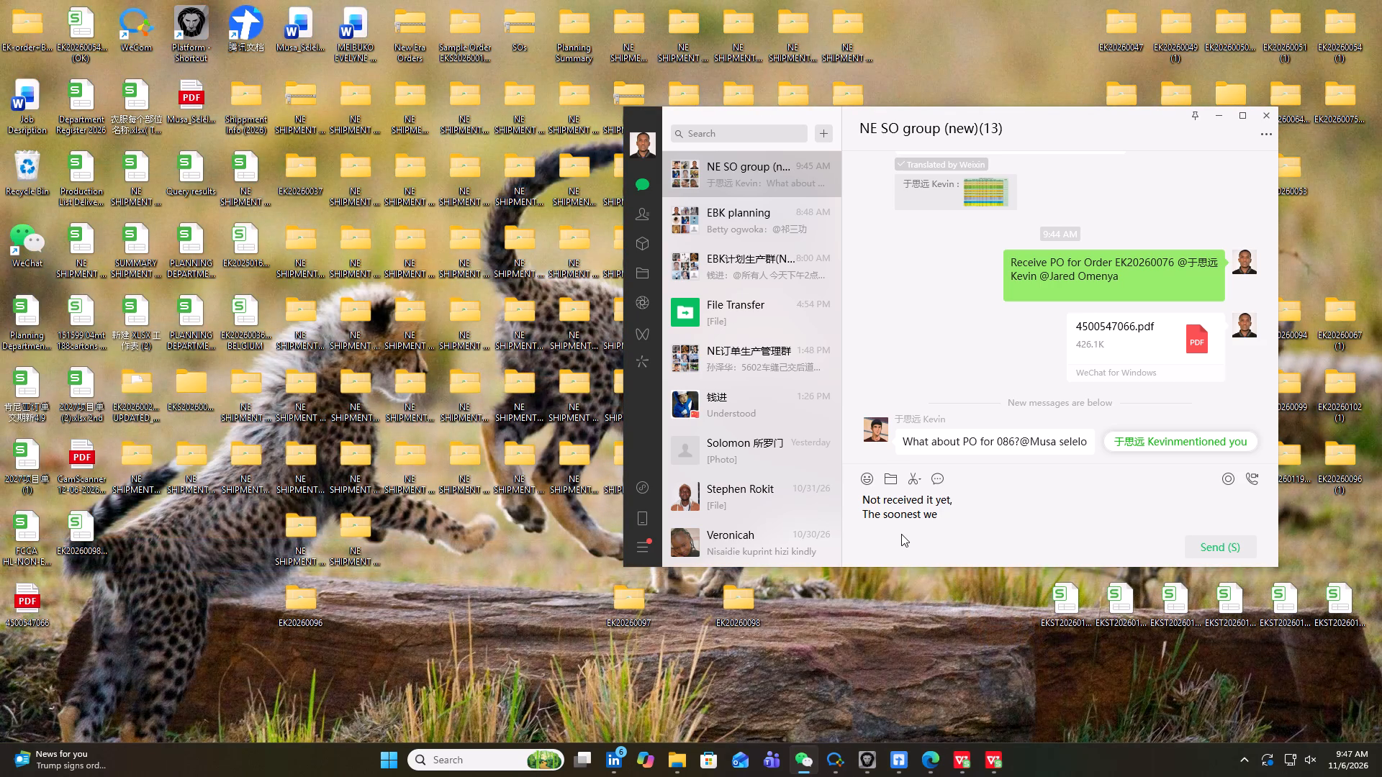
type("shoul")
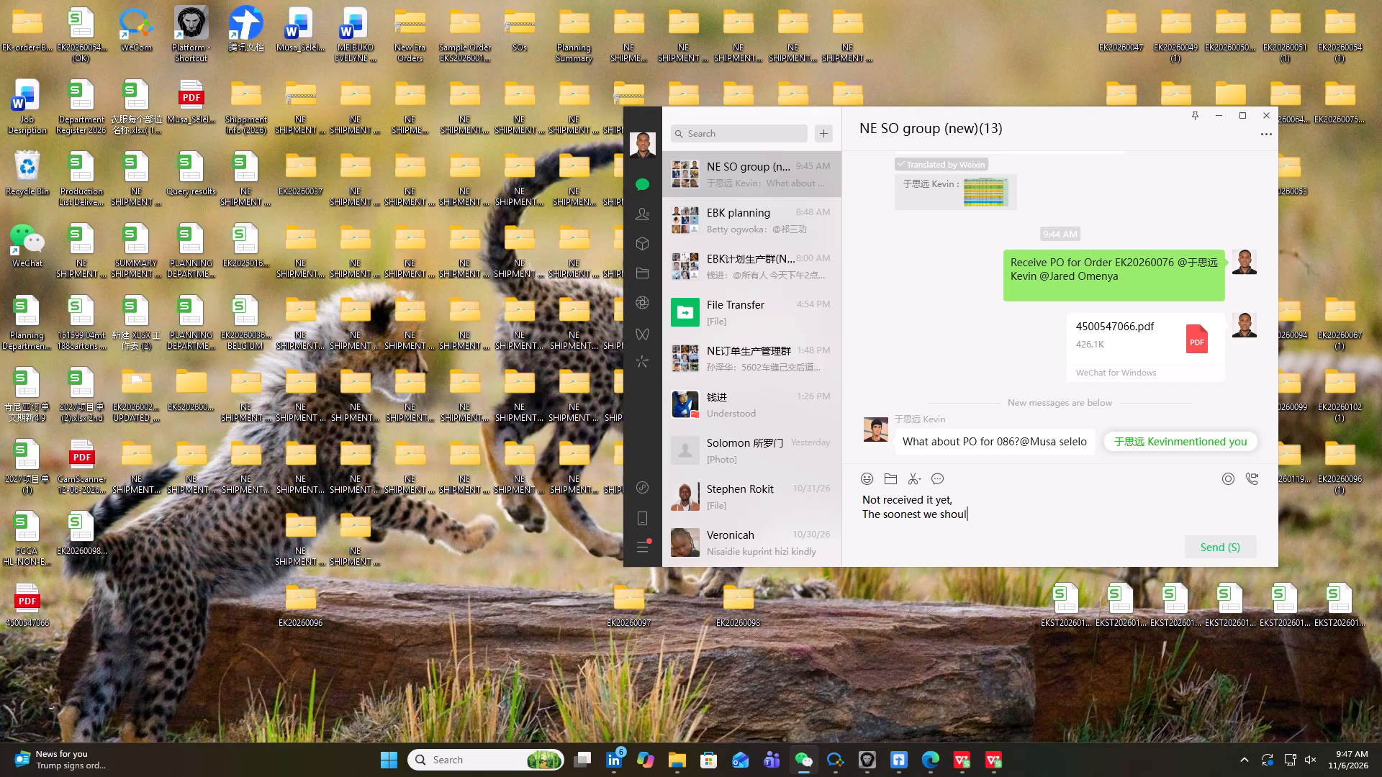
type("d expect it is n")
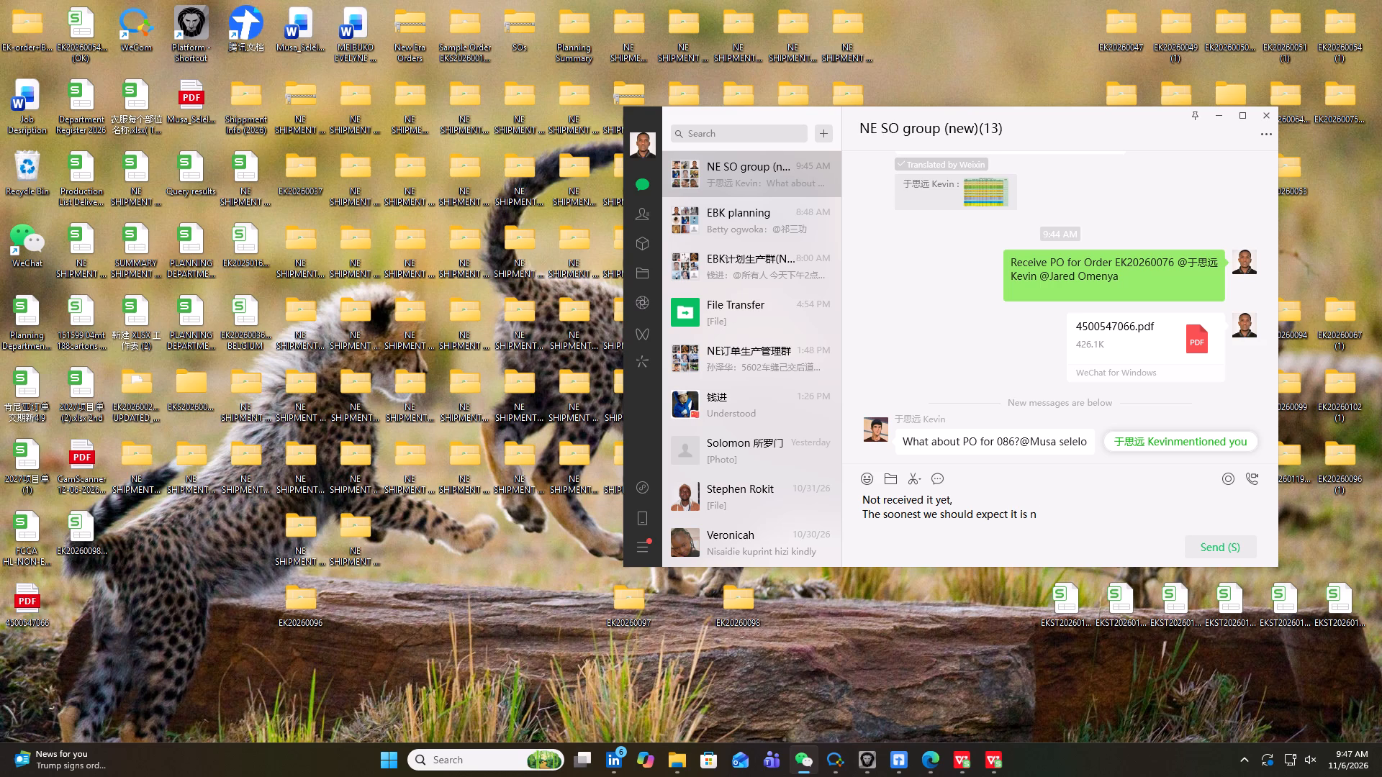
key("BackSpace")
type("ne")
type("xt")
key("space")
type("week")
Add the line "This is the message i am receiving from the merchandiser" to the reply draft and send it to the NE SO group.
key("shift+Return")
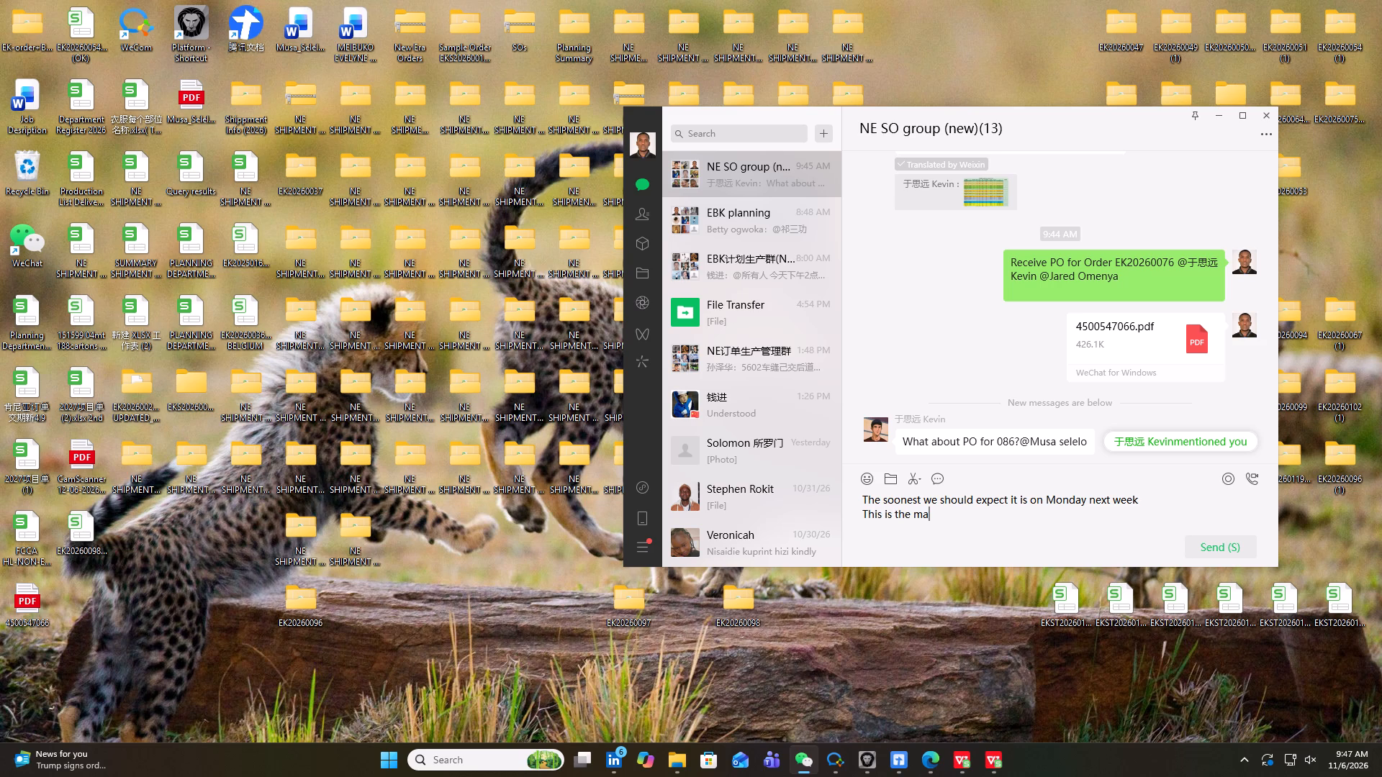
key("BackSpace")
type("essage")
key("space")
key("a")
key("BackSpace")
type("i am receiving for")
key("space")
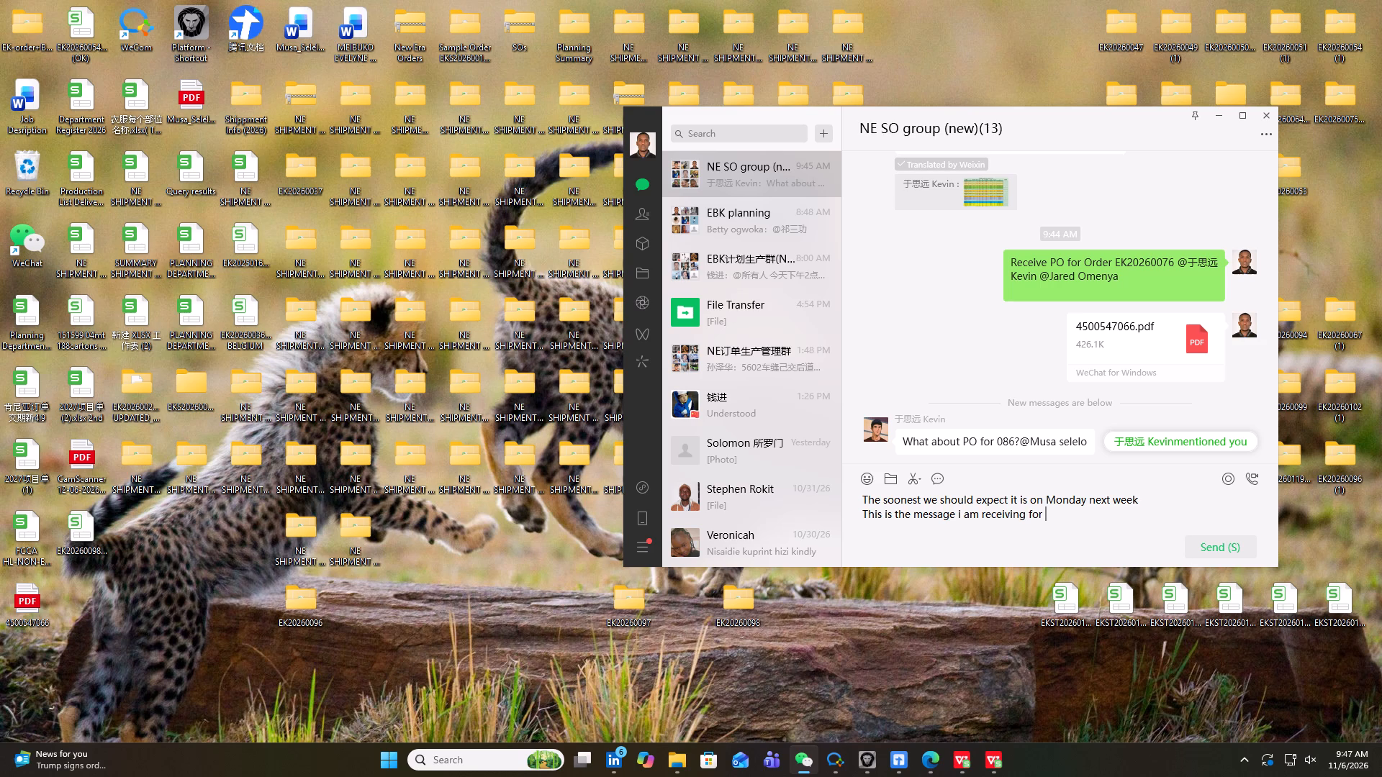
key("BackSpace")
key("BackSpace")
key("BackSpace")
type("rim")
key("space")
key("BackSpace")
key("BackSpace")
key("BackSpace")
key("BackSpace")
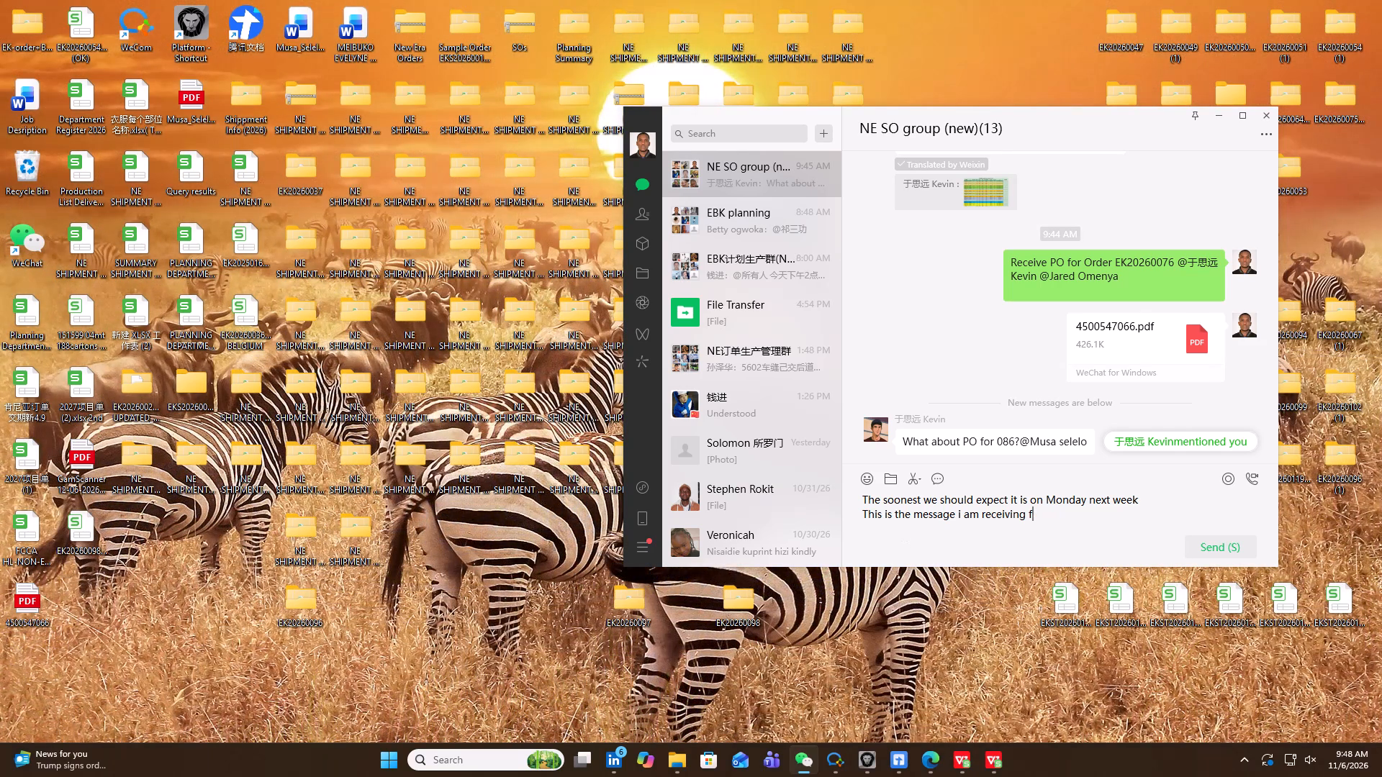
type("rom the")
key("space")
type("mer")
type("chand")
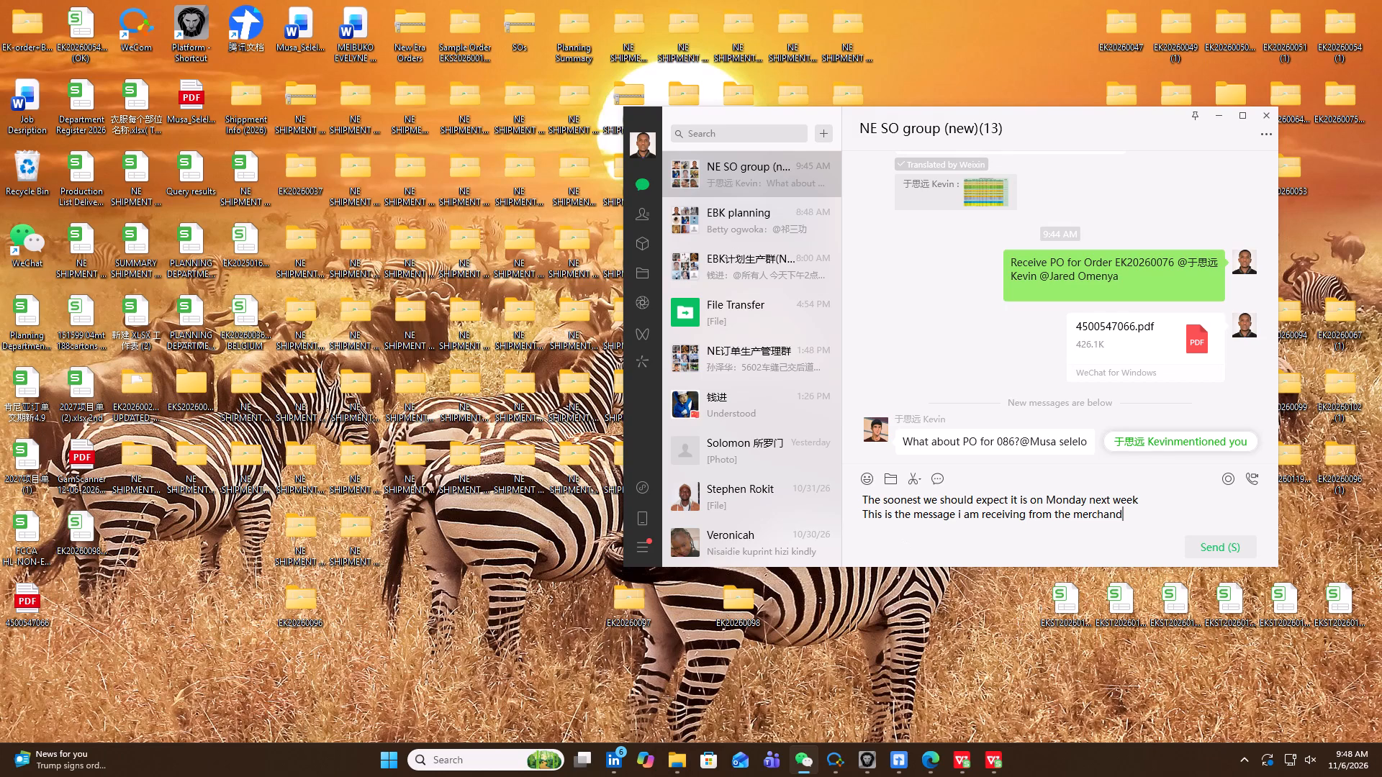
type("id")
key("BackSpace")
type("ser")
scroll(1043, 527, "up", 6)
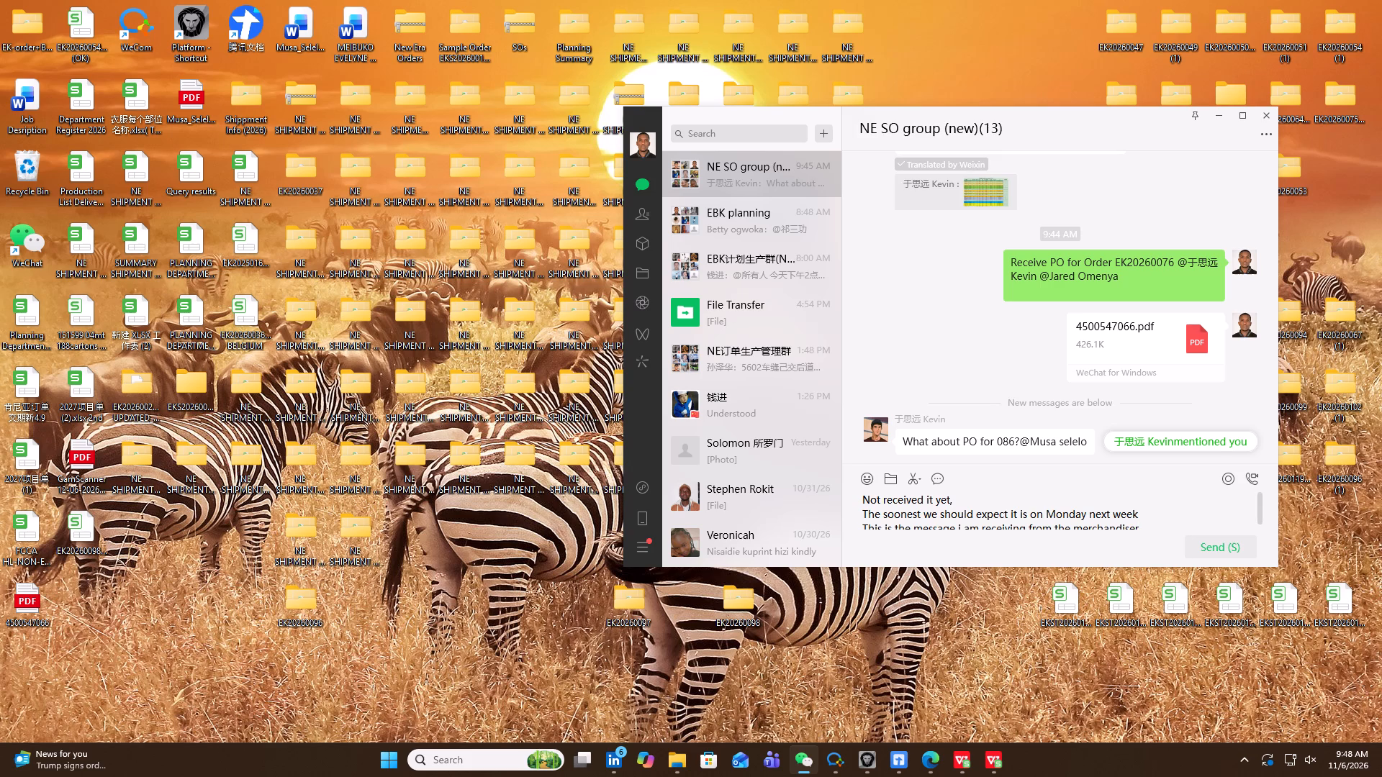
key("Return")
right_click(1056, 402)
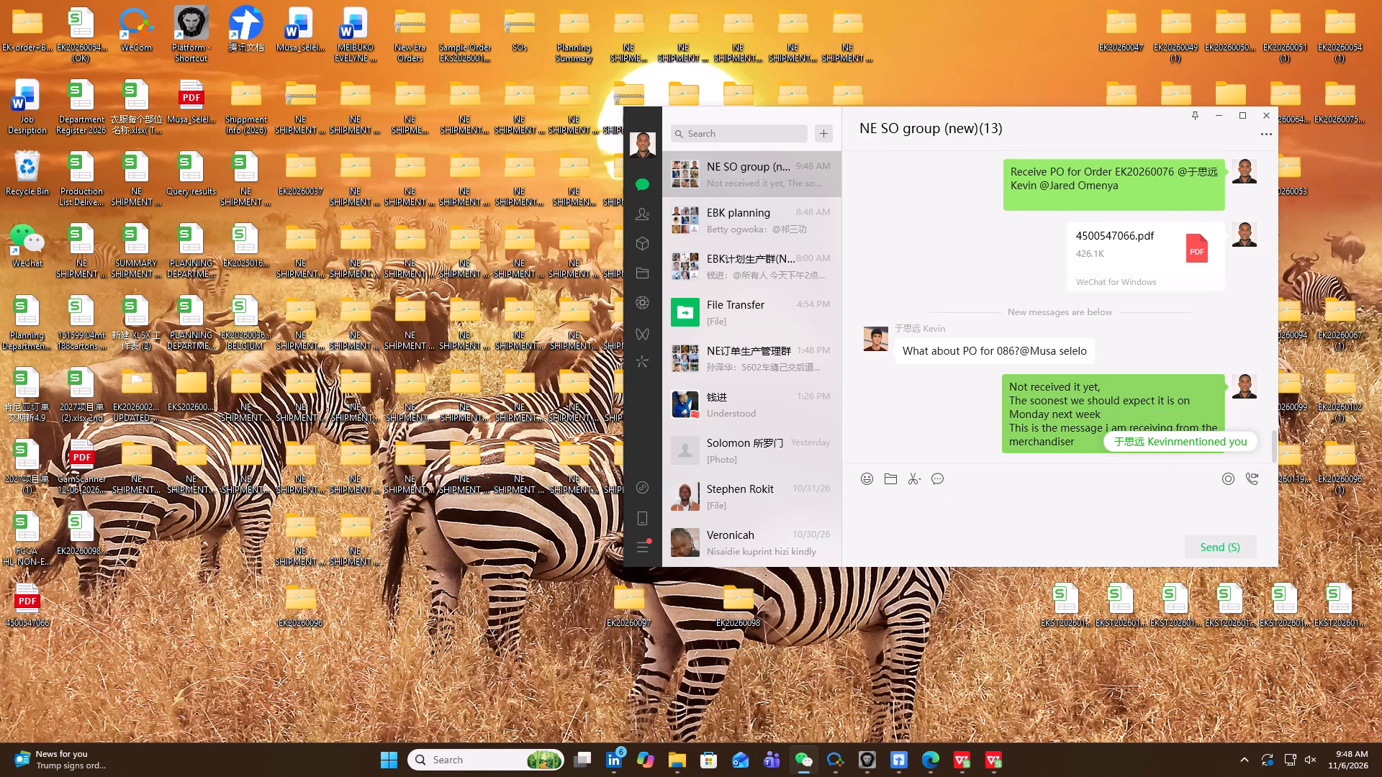
left_click(965, 420)
left_click(870, 519)
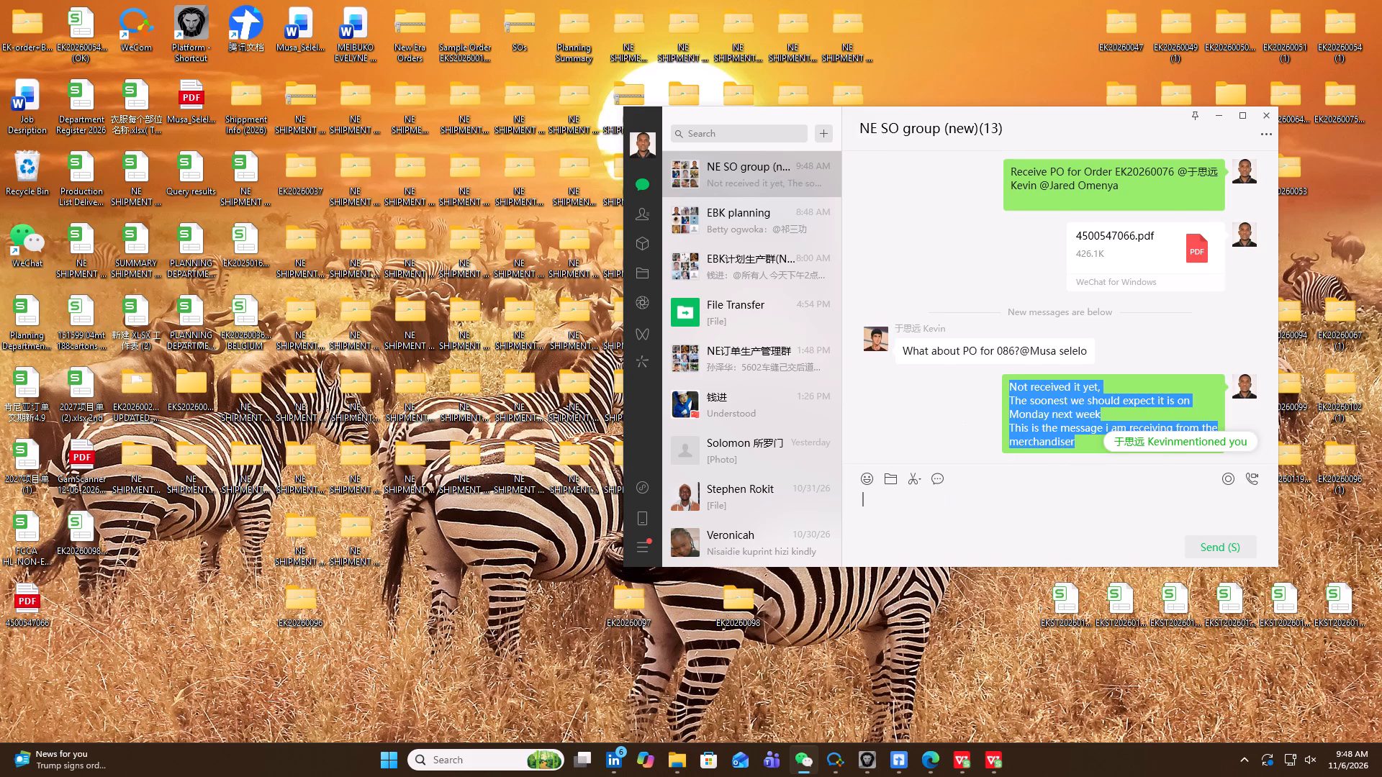
key("shift+at")
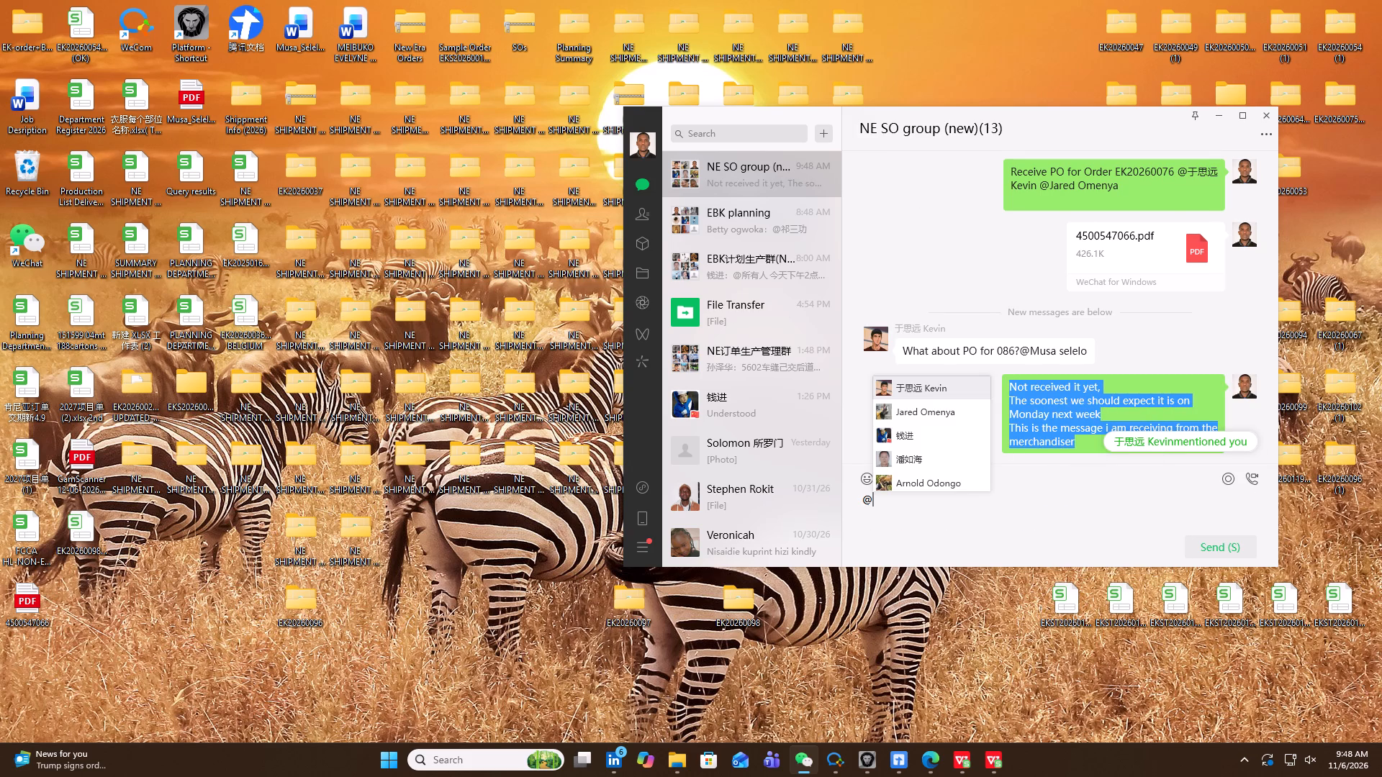
left_click(967, 378)
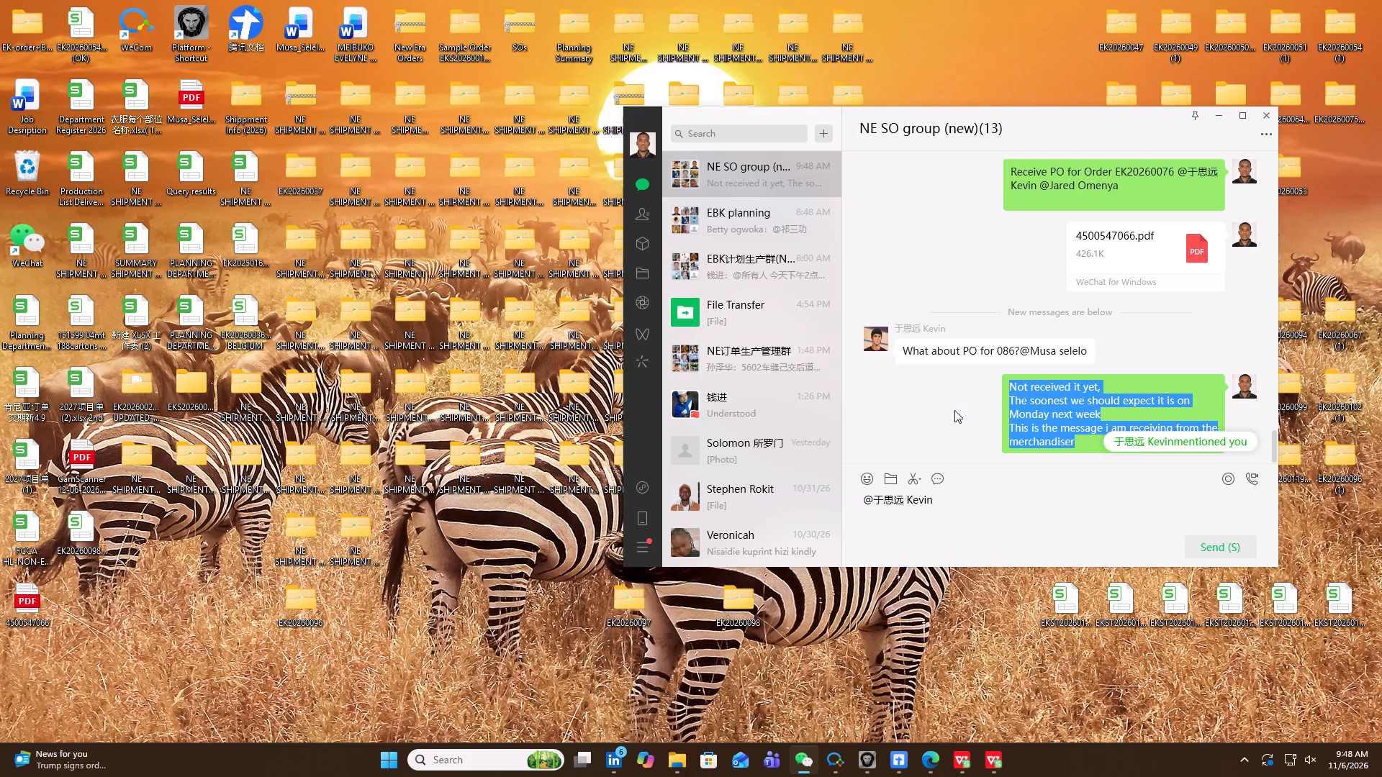
key("Return")
left_click(936, 401)
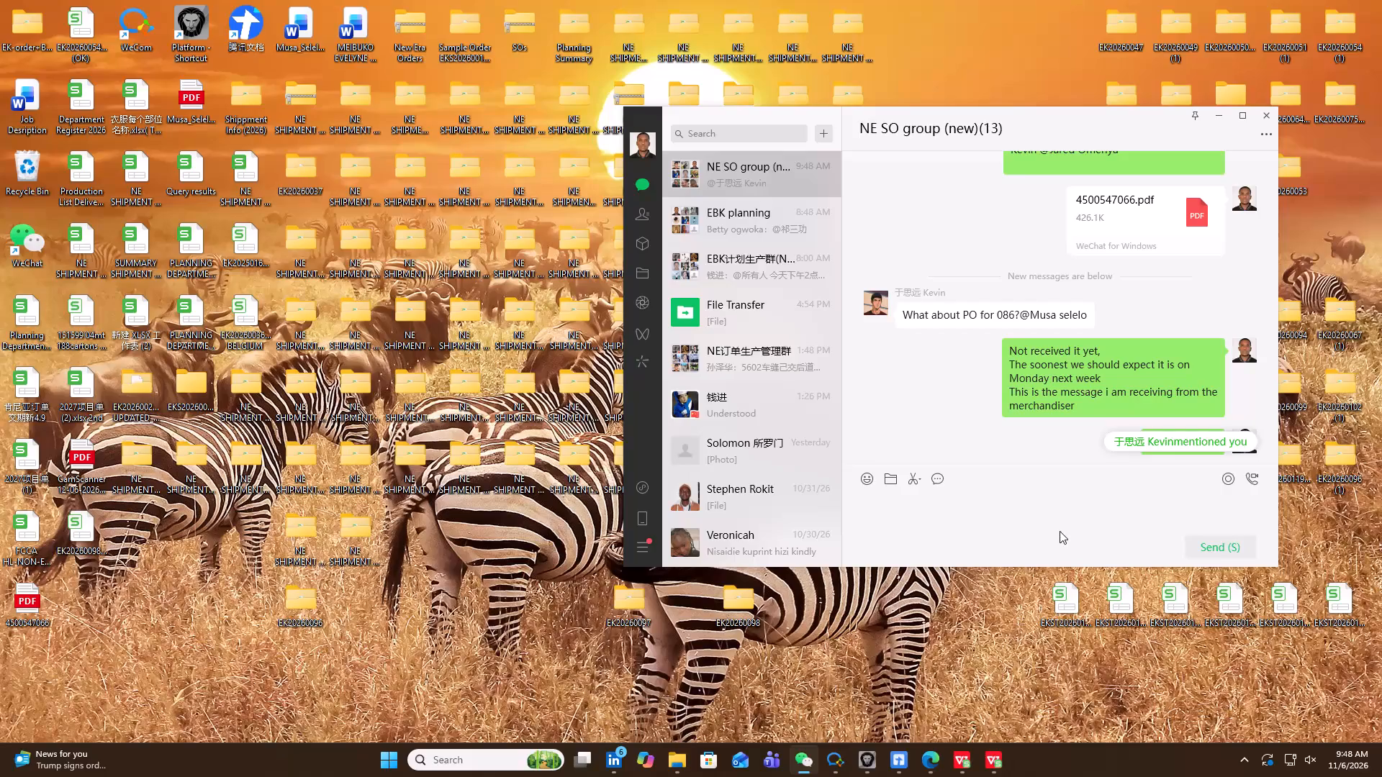
left_click(1158, 447)
scroll(1028, 543, "down", 2)
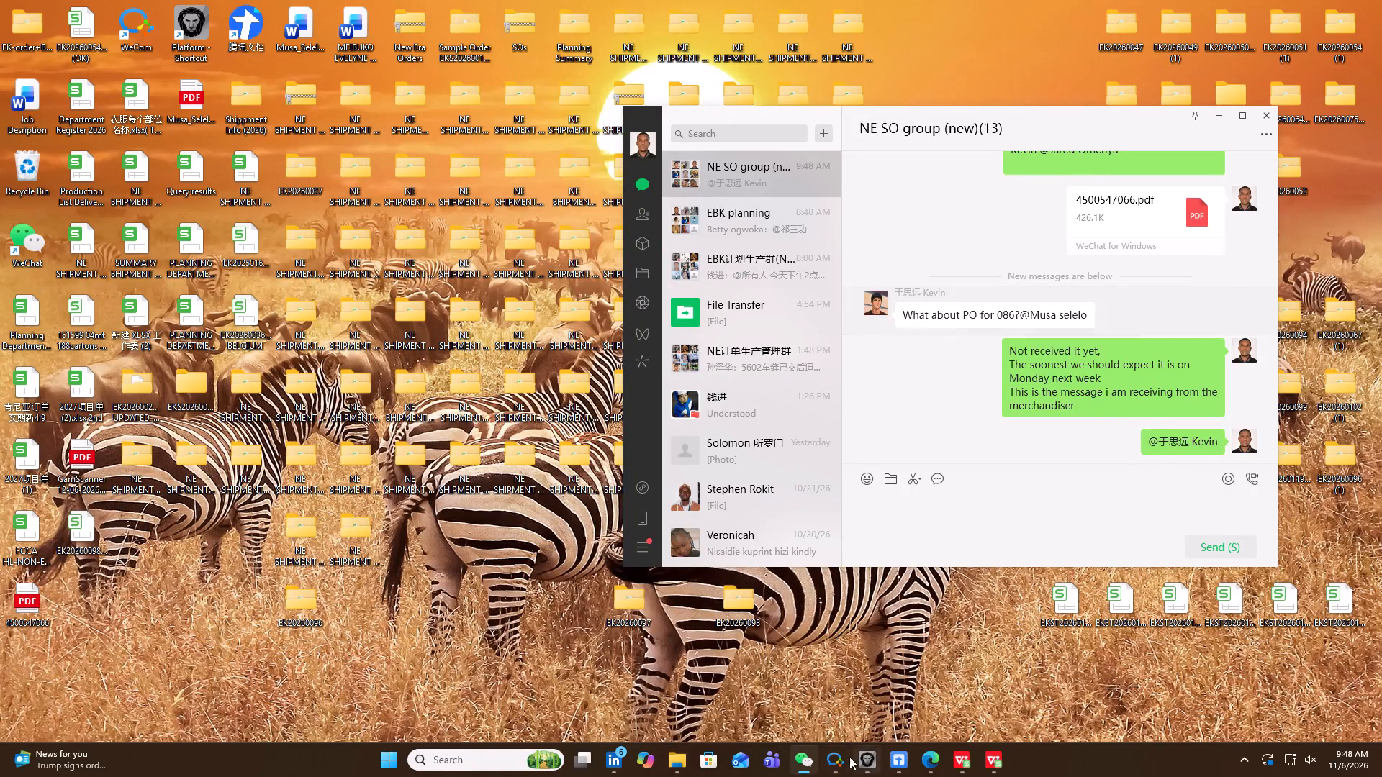
Switch to the merchandiser's chat in WeCom and draft "Okay, thks" as the first line of the reply.
left_click(833, 755)
scroll(780, 419, "down", 4)
left_click(572, 684)
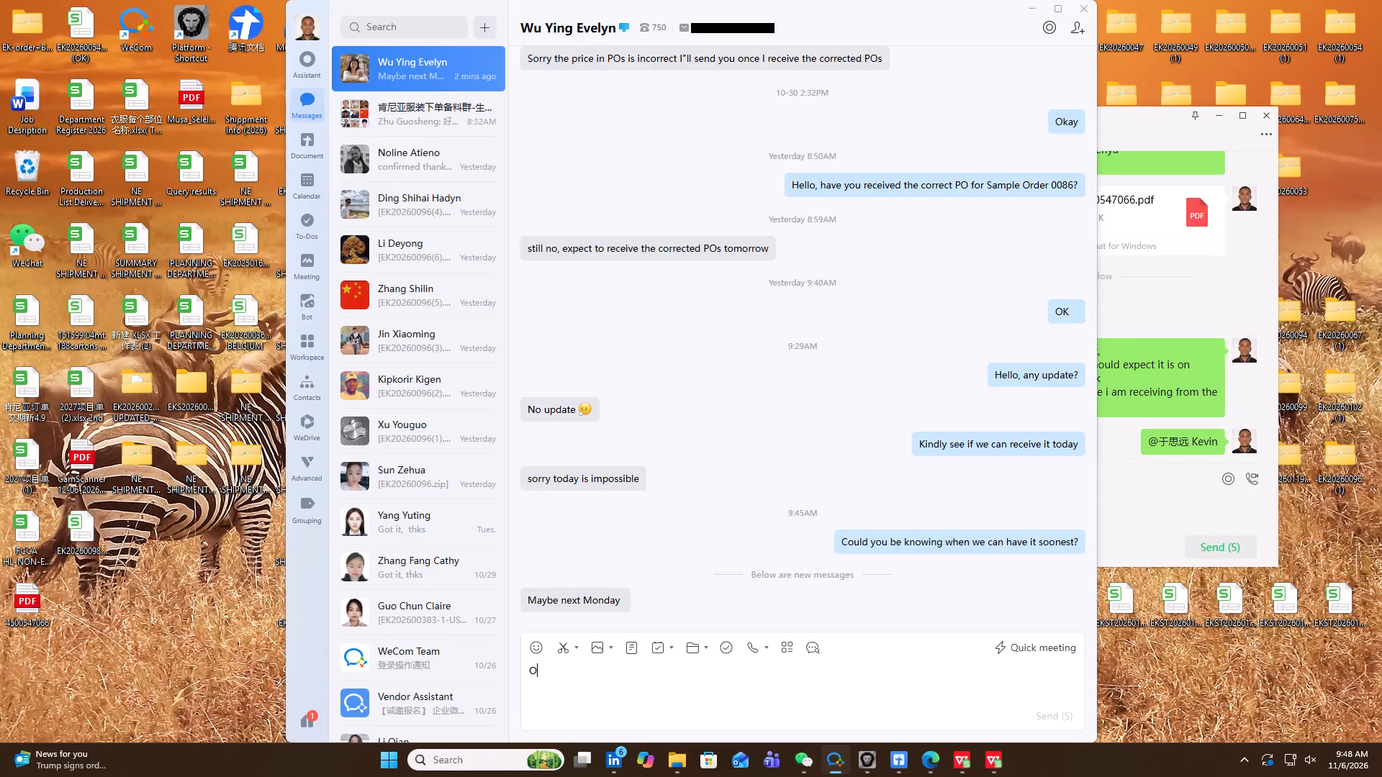
key("BackSpace")
key("BackSpace")
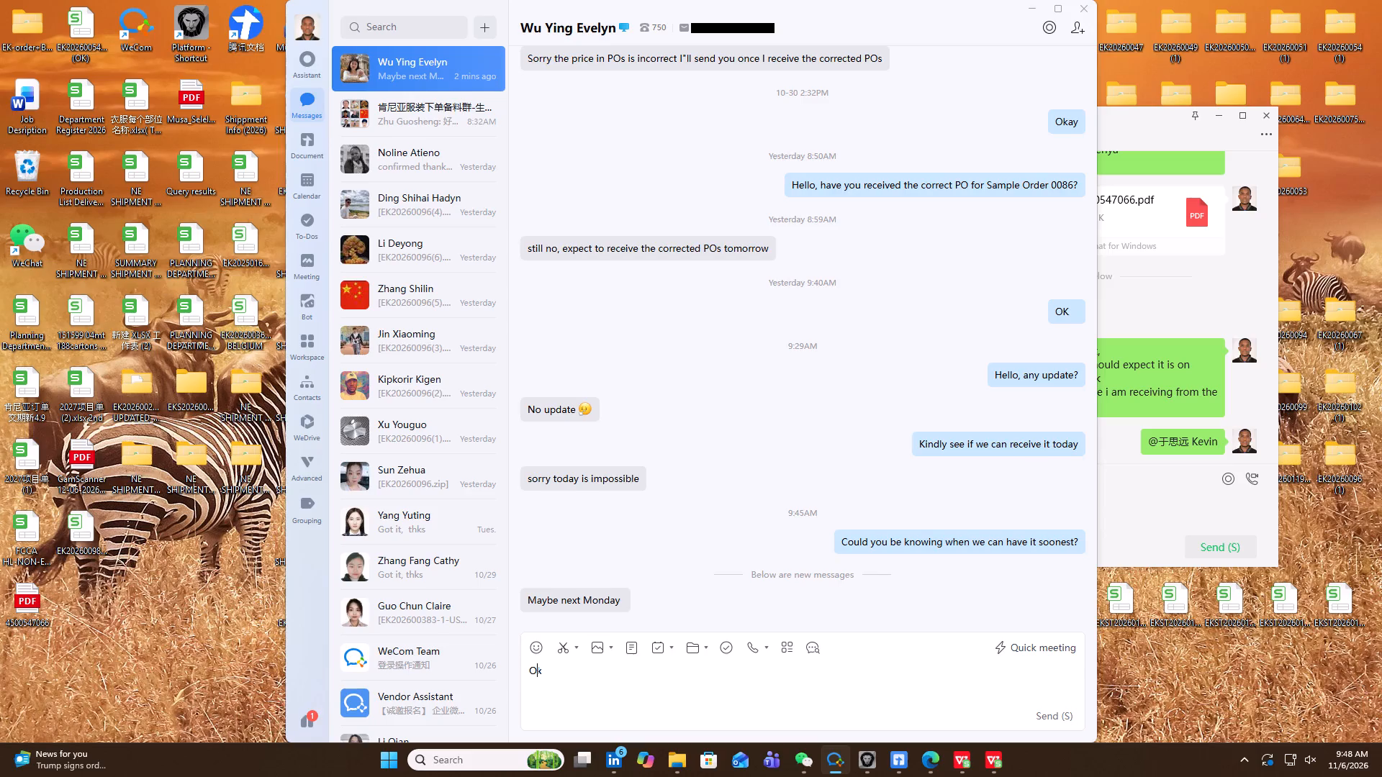
type("kay")
key("space")
key("BackSpace")
type(",")
key("space")
key("t")
key("h")
type("ks")
Add the second line "What could be causing the delay?" and send the reply to the merchandiser.
key("shift+Return")
type("could be")
key("space")
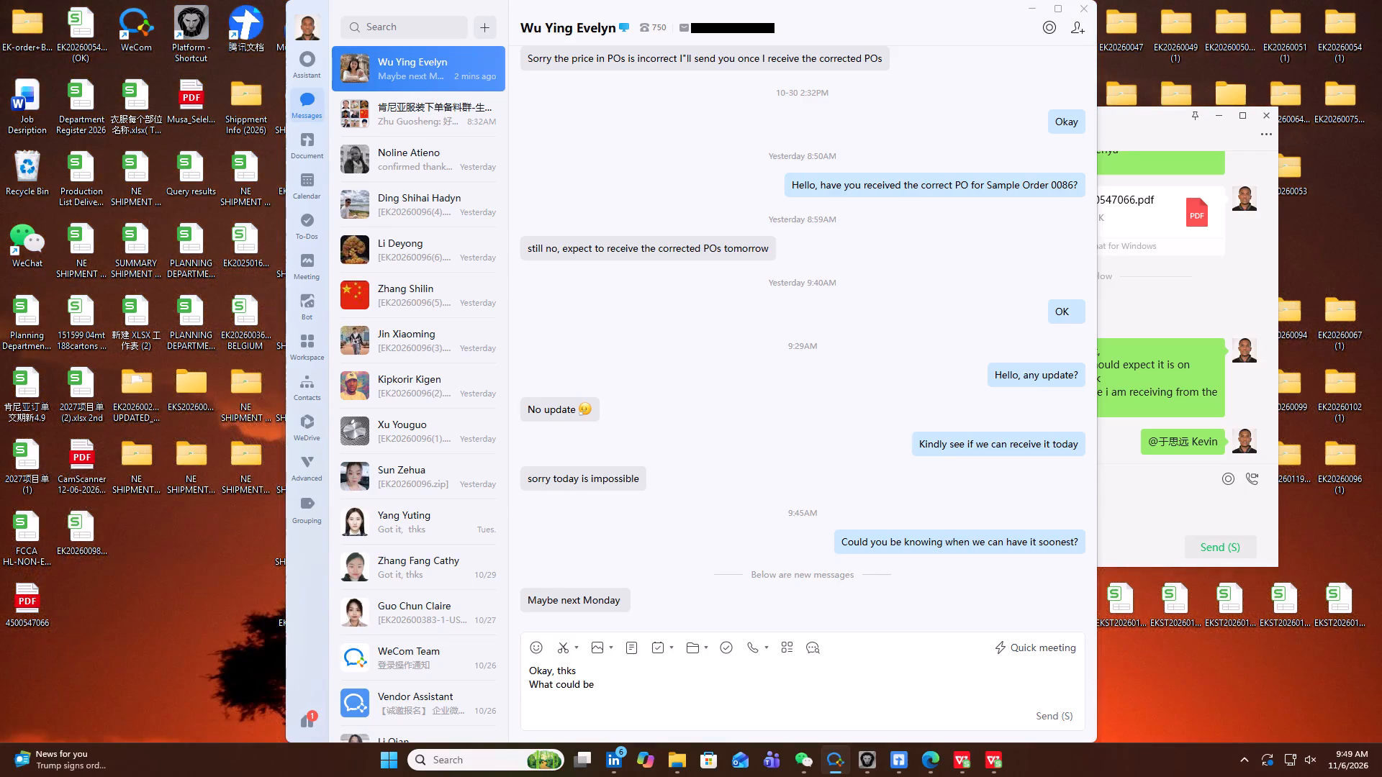
type("causing the delay")
key("shift+question")
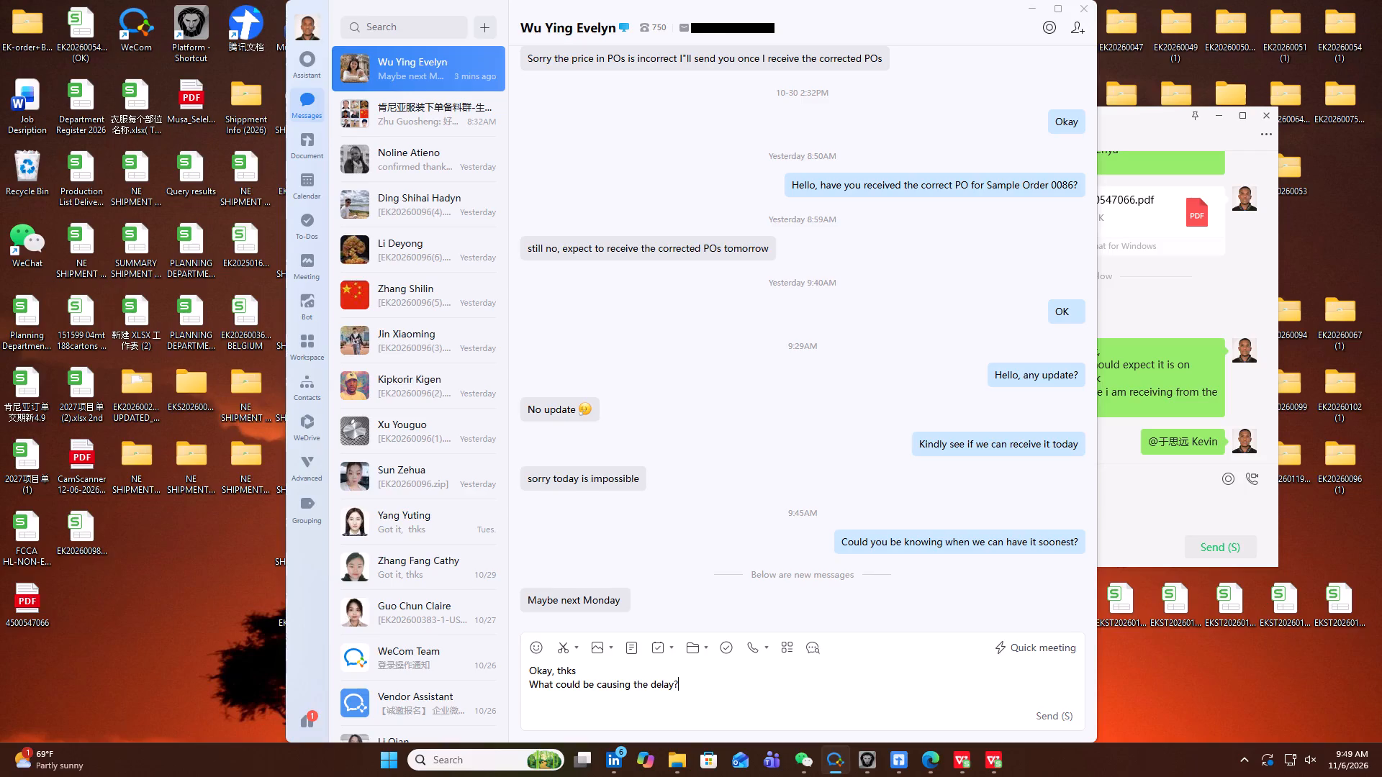
key("Return")
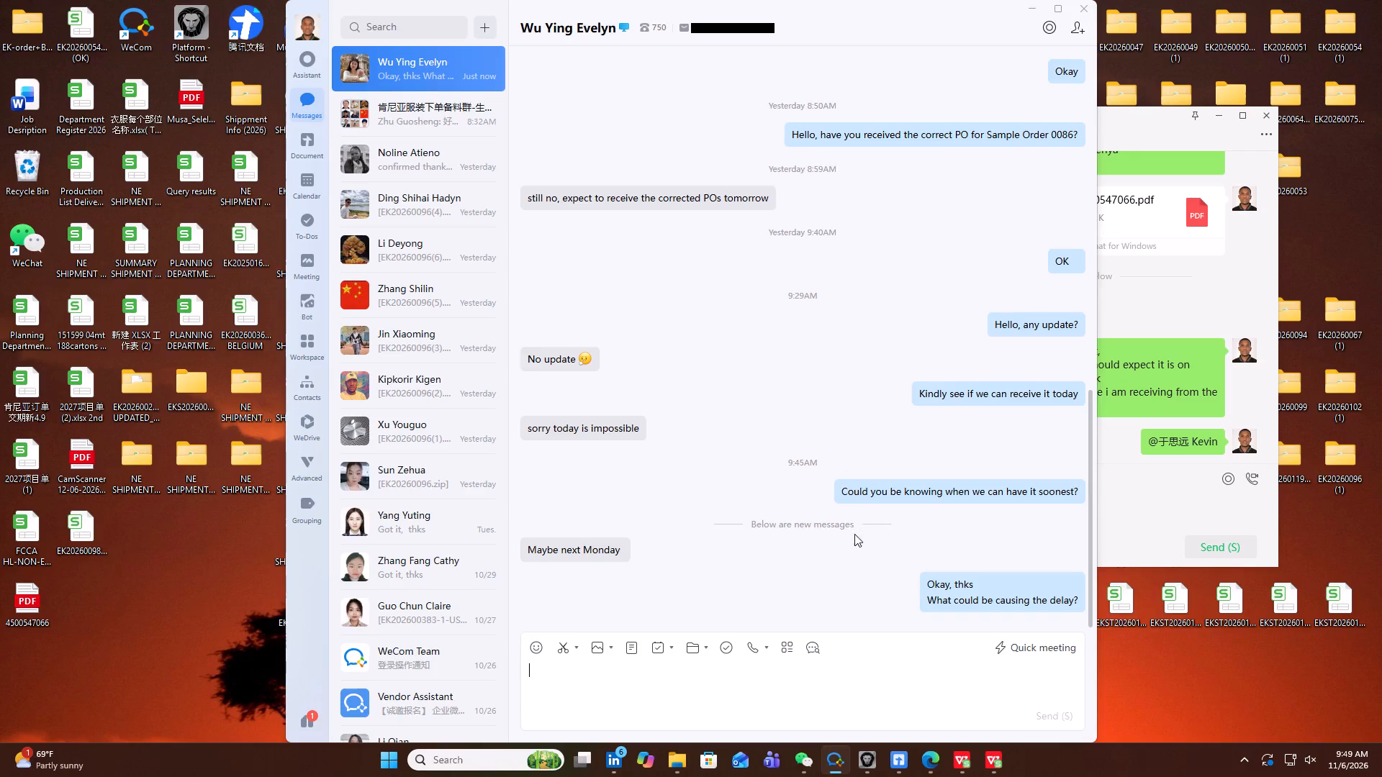
scroll(872, 394, "down", 4)
Check the NE SO group in WeChat, and return to WeCom to view the merchandiser's profile photo.
left_click(1036, 9)
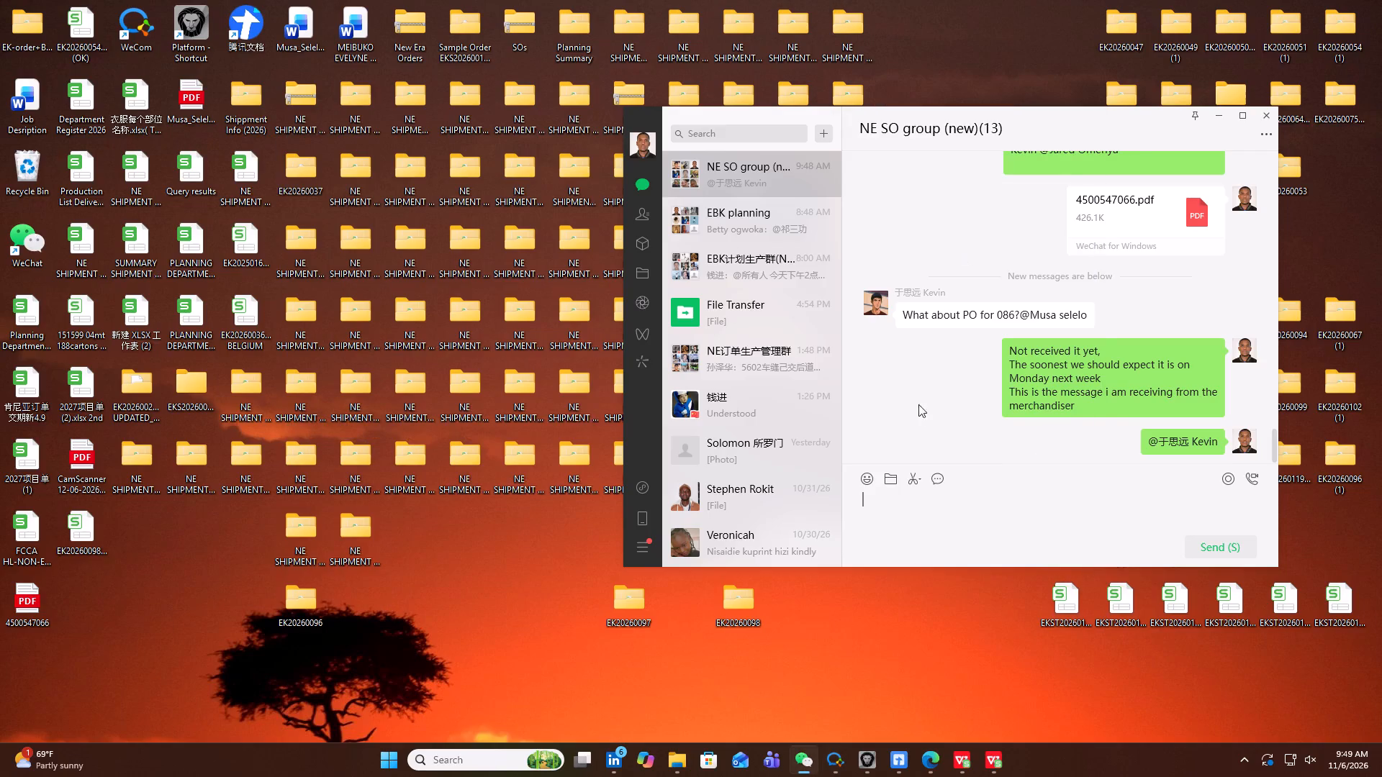
scroll(1077, 371, "down", 3)
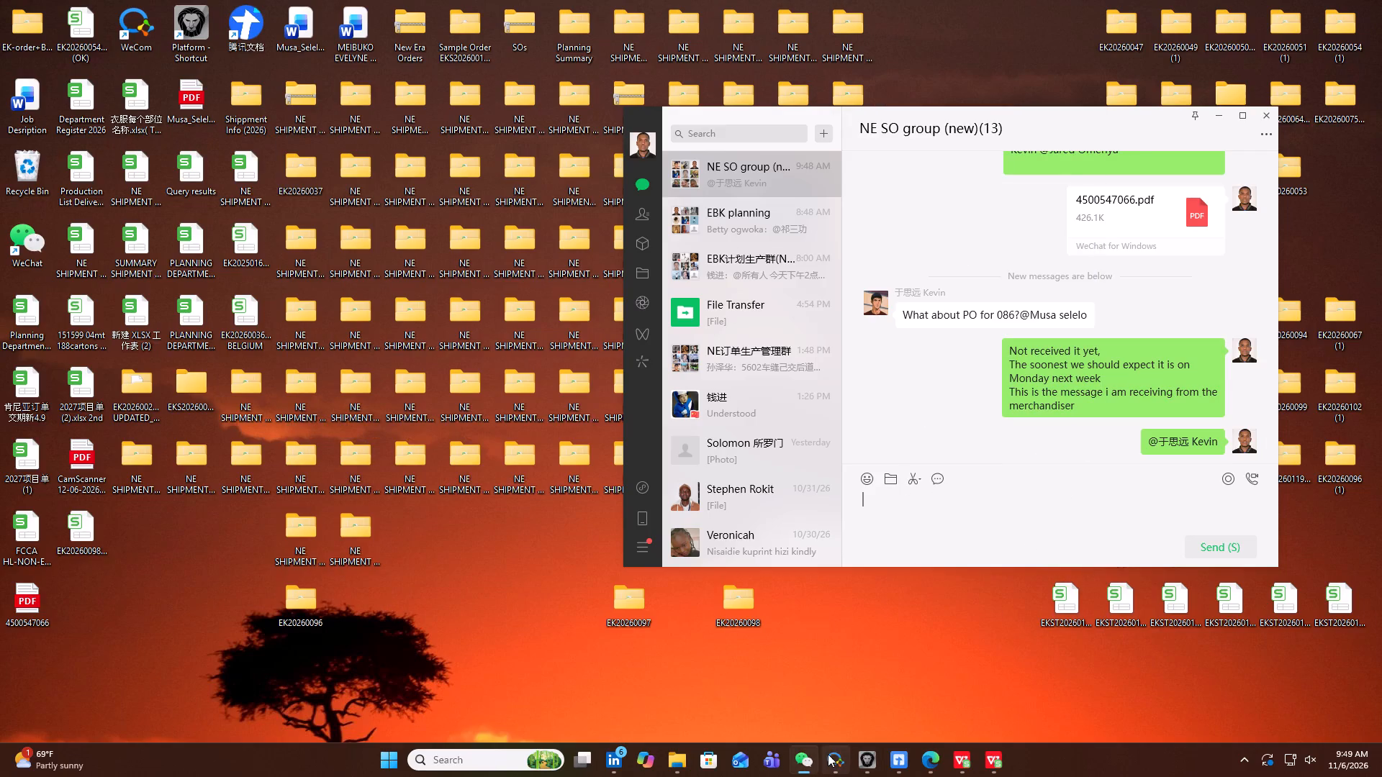
left_click(829, 755)
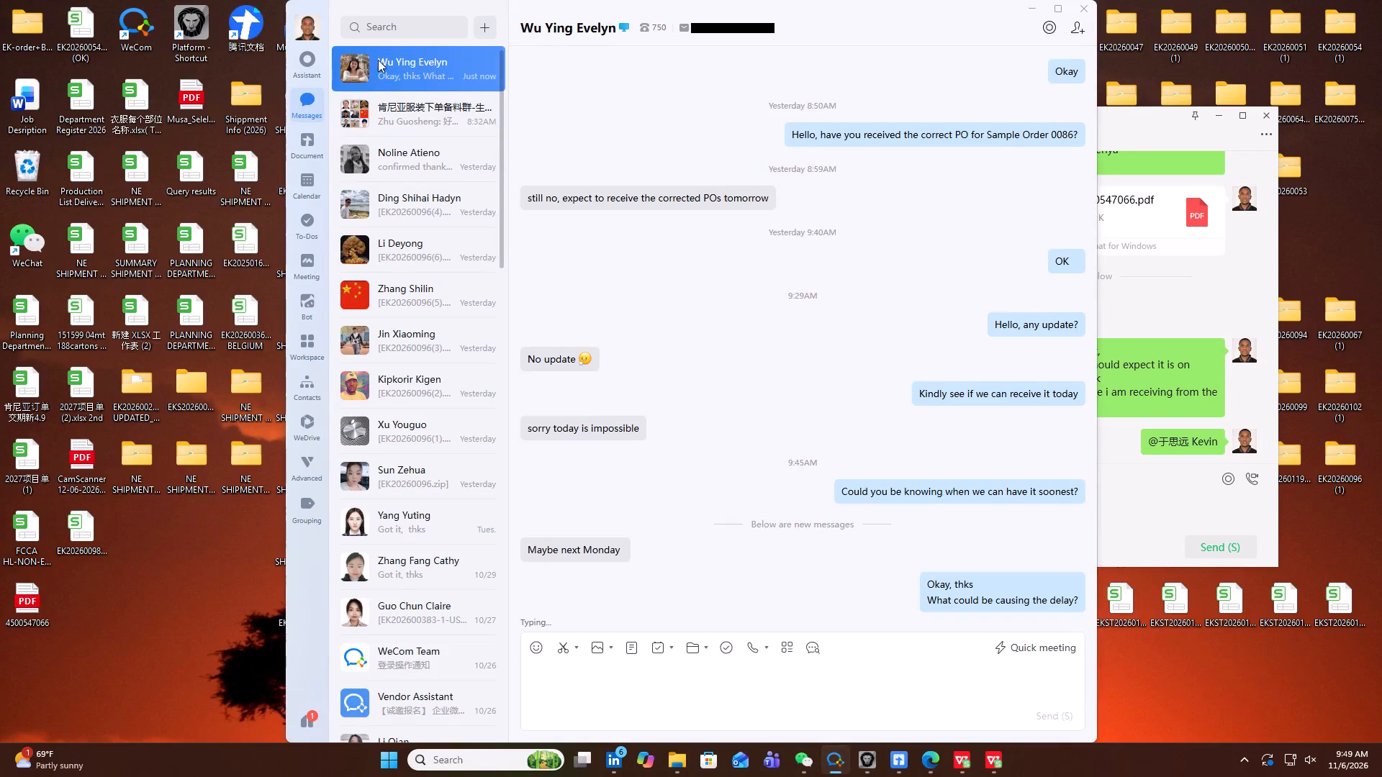
left_click(563, 19)
left_click(559, 79)
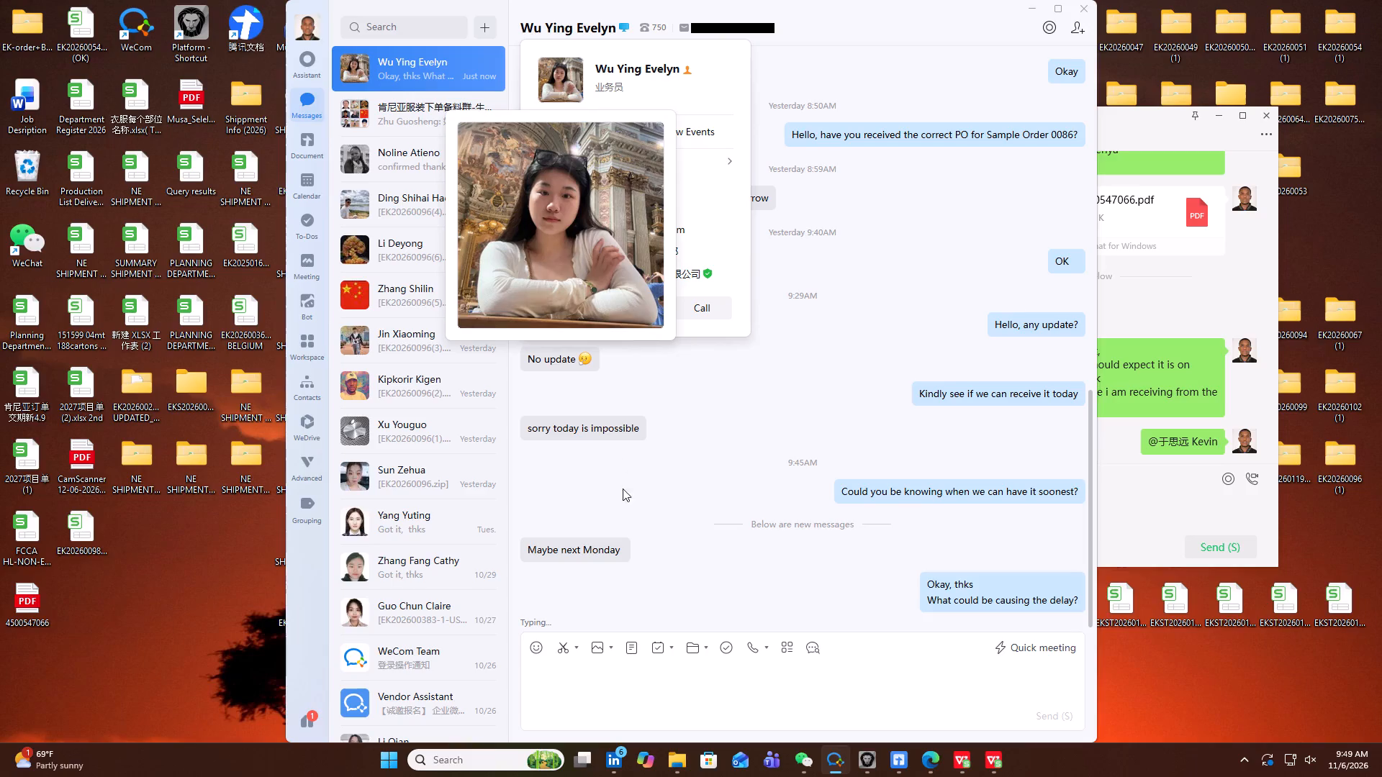
left_click(699, 468)
View your own WeCom profile card and enlarge its profile photo.
left_click(309, 27)
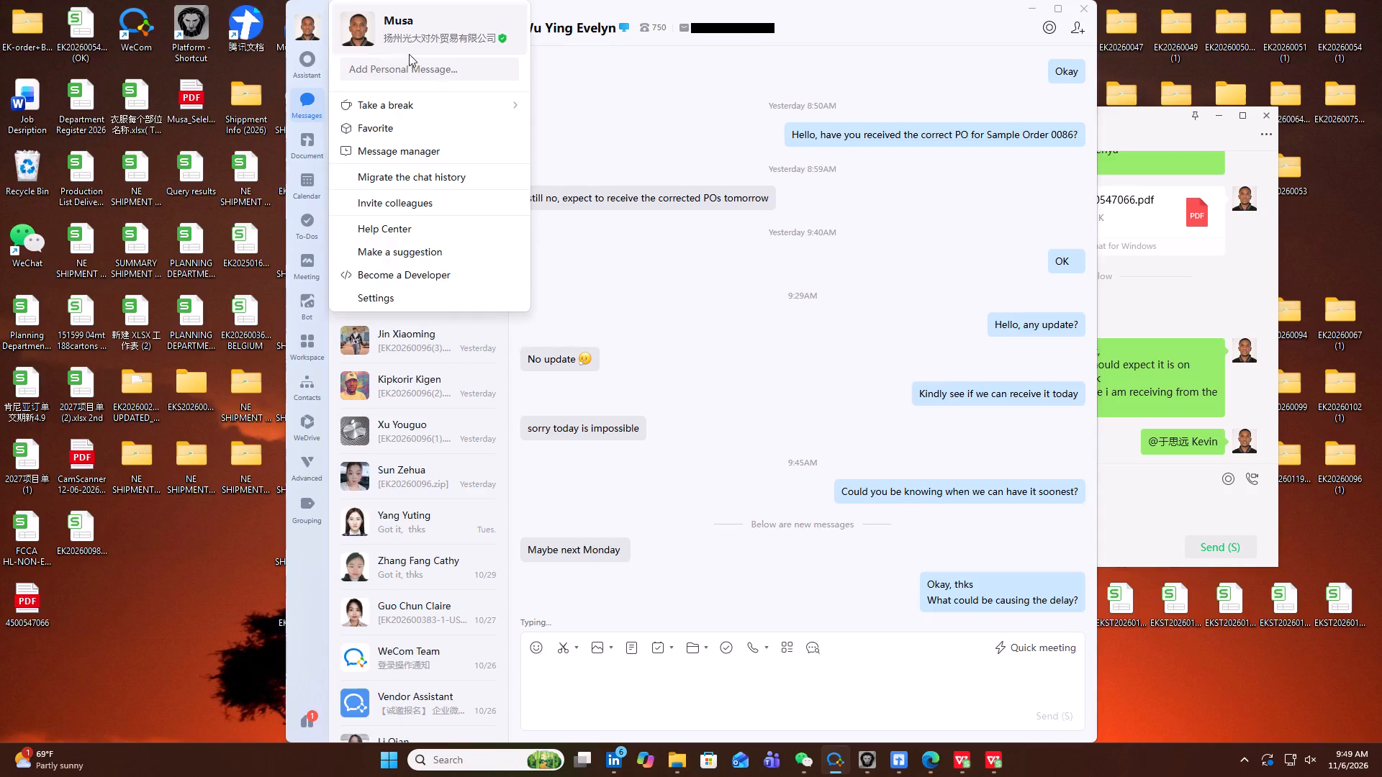
left_click(361, 30)
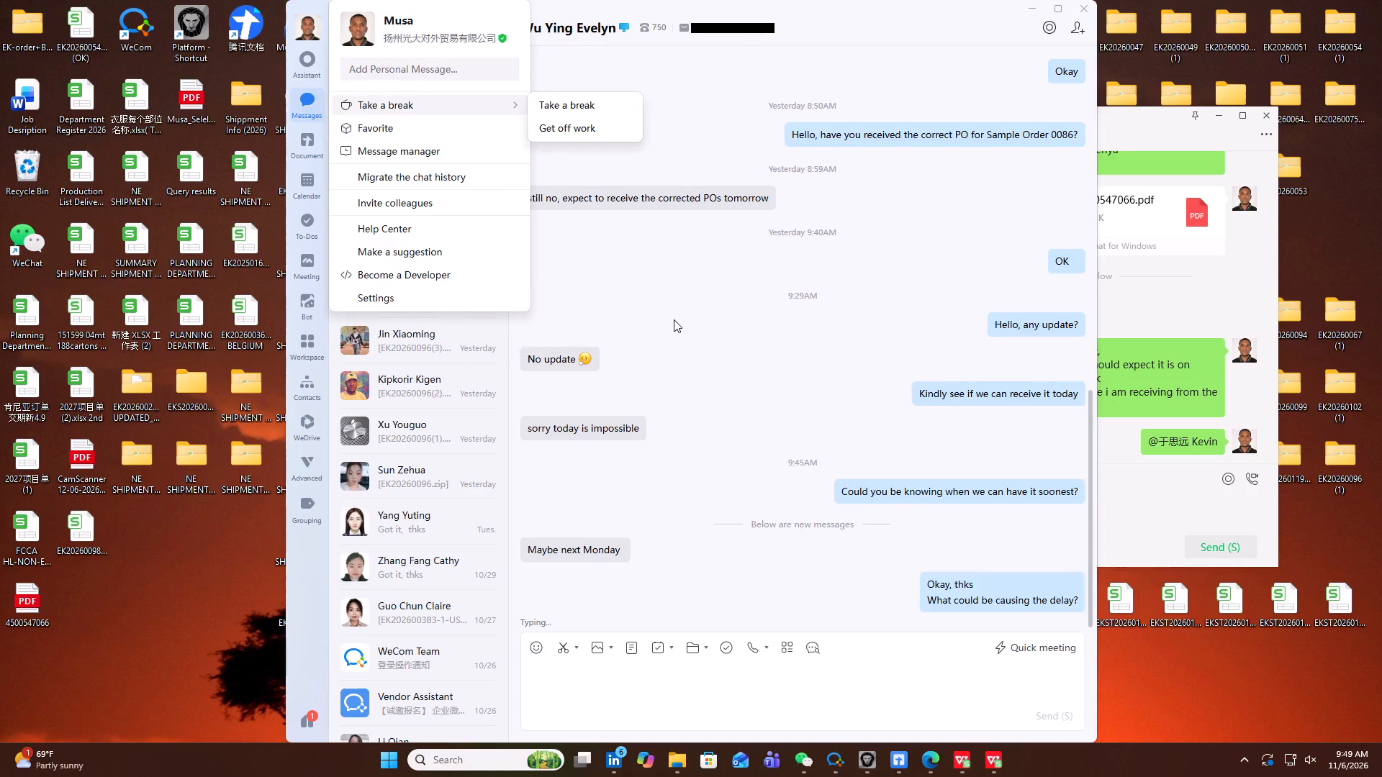
left_click(674, 319)
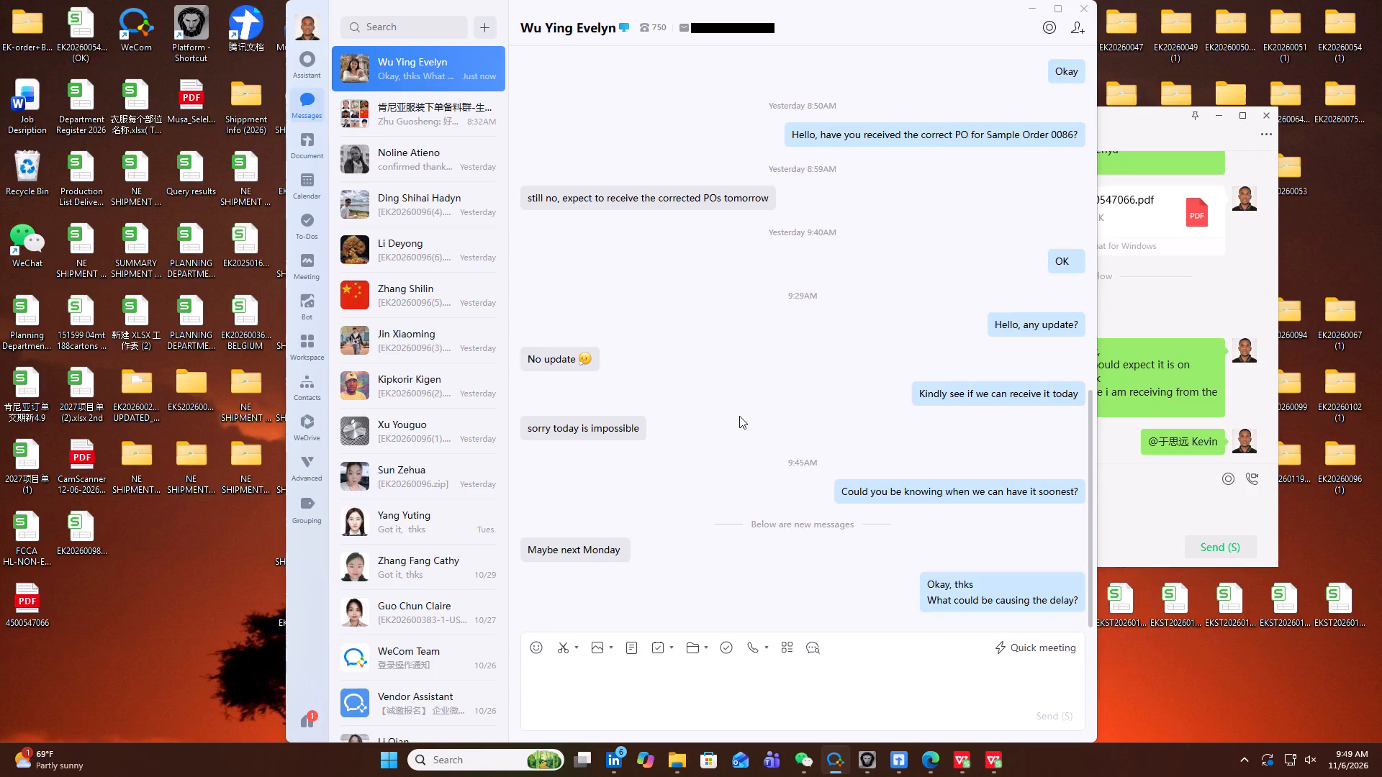
scroll(726, 378, "down", 2)
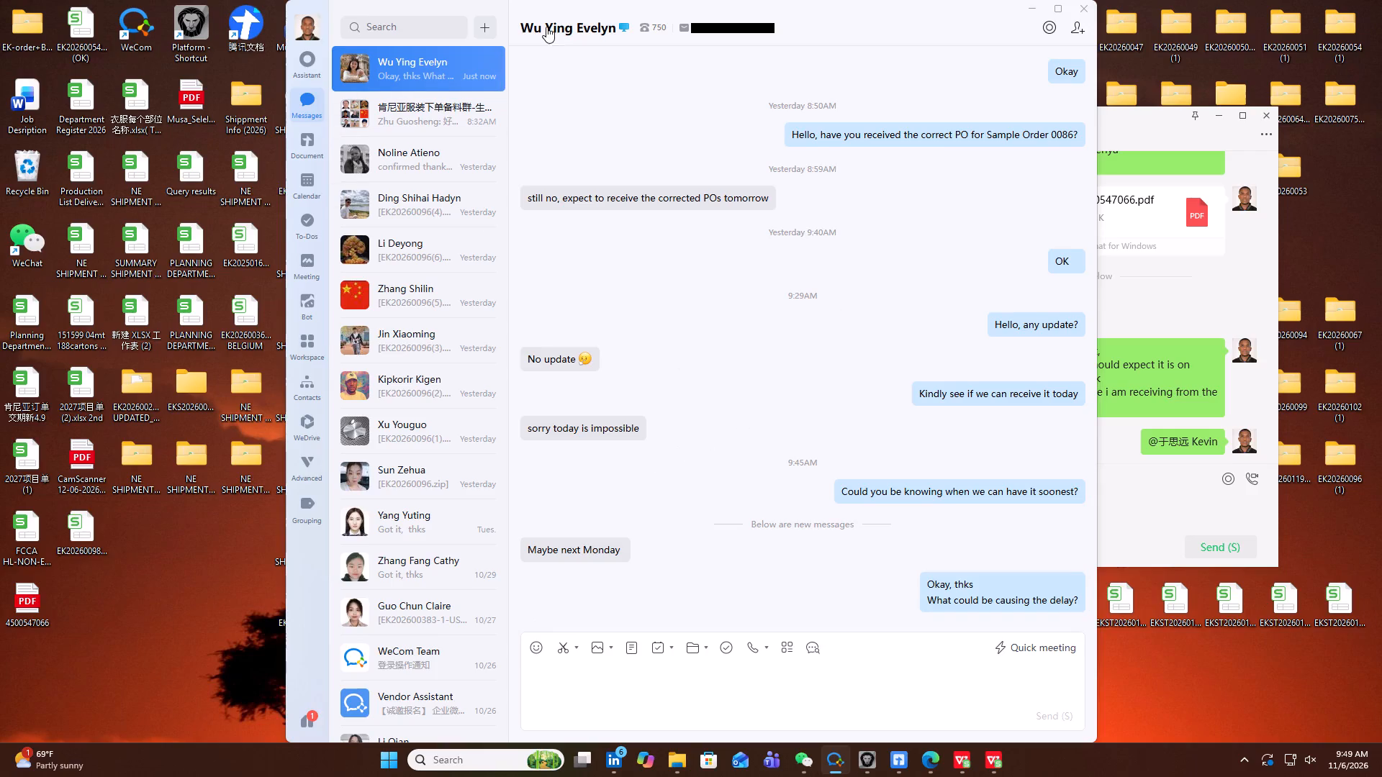
left_click(302, 27)
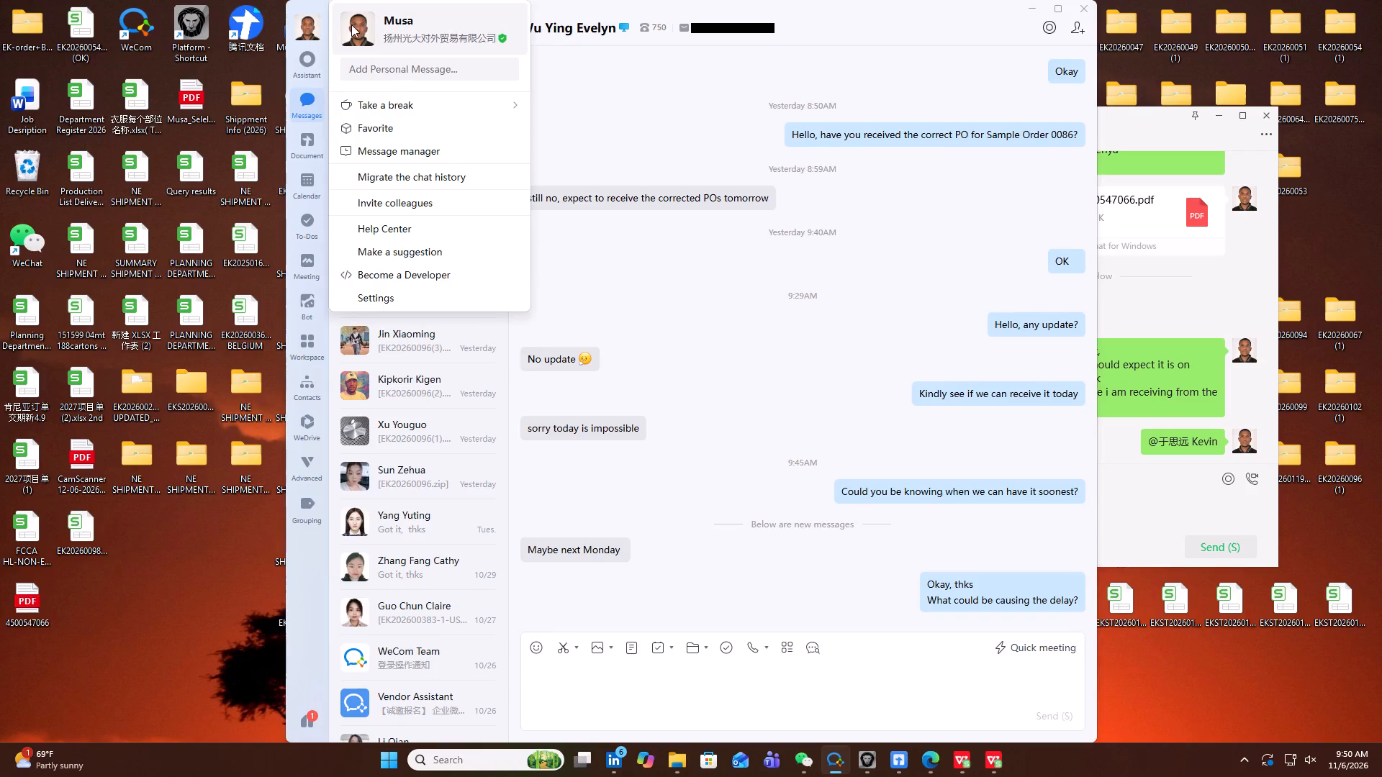
left_click(353, 24)
left_click(356, 31)
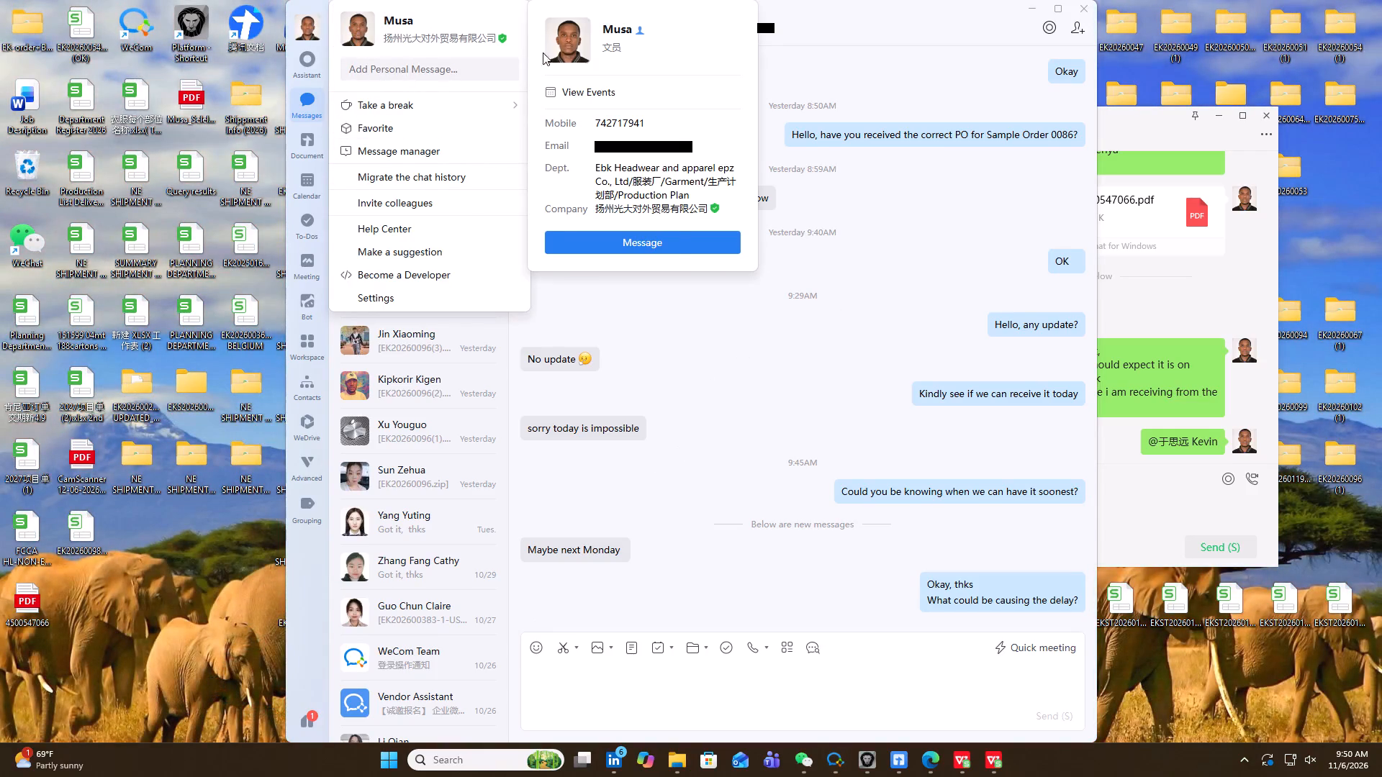
left_click(567, 45)
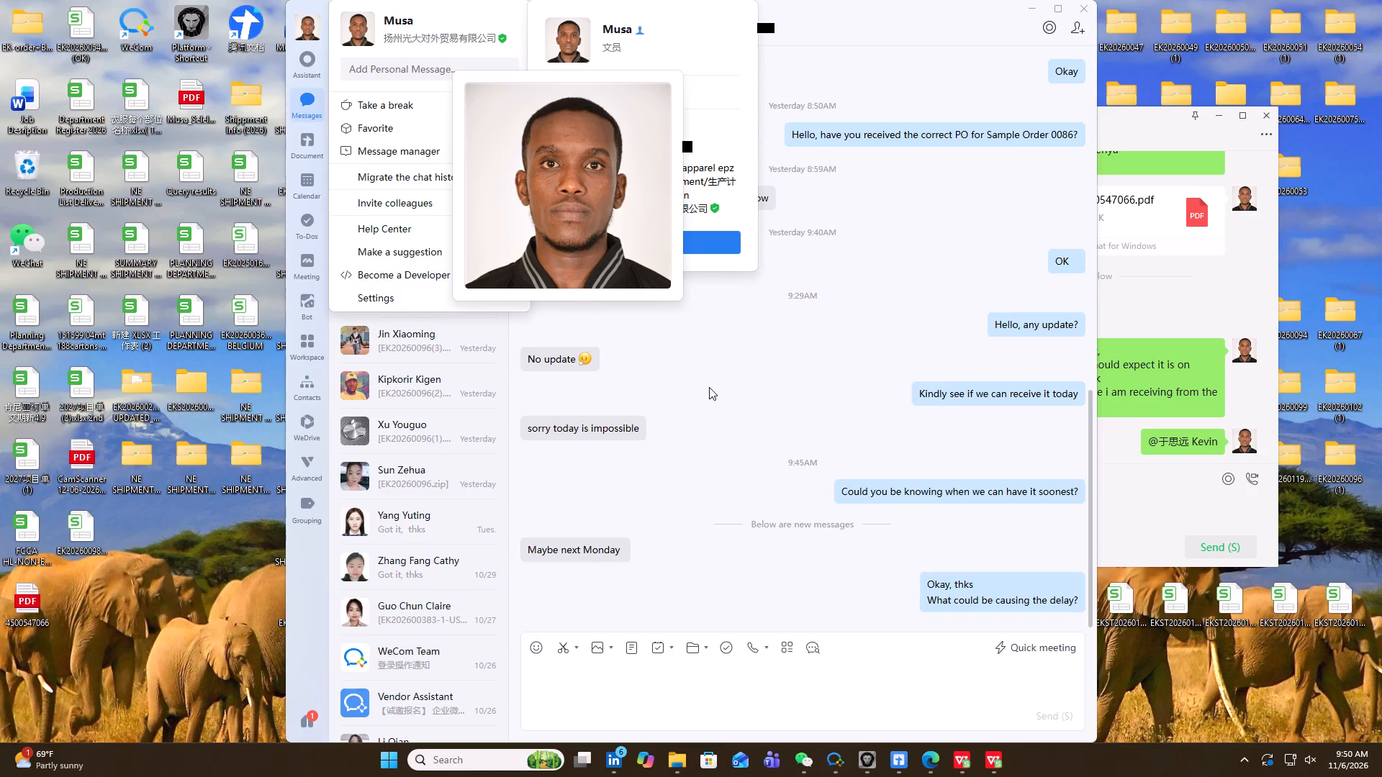
Close the enlarged profile photo and minimize both WeCom and WeChat to clear the desktop.
left_click(709, 387)
scroll(728, 412, "down", 4)
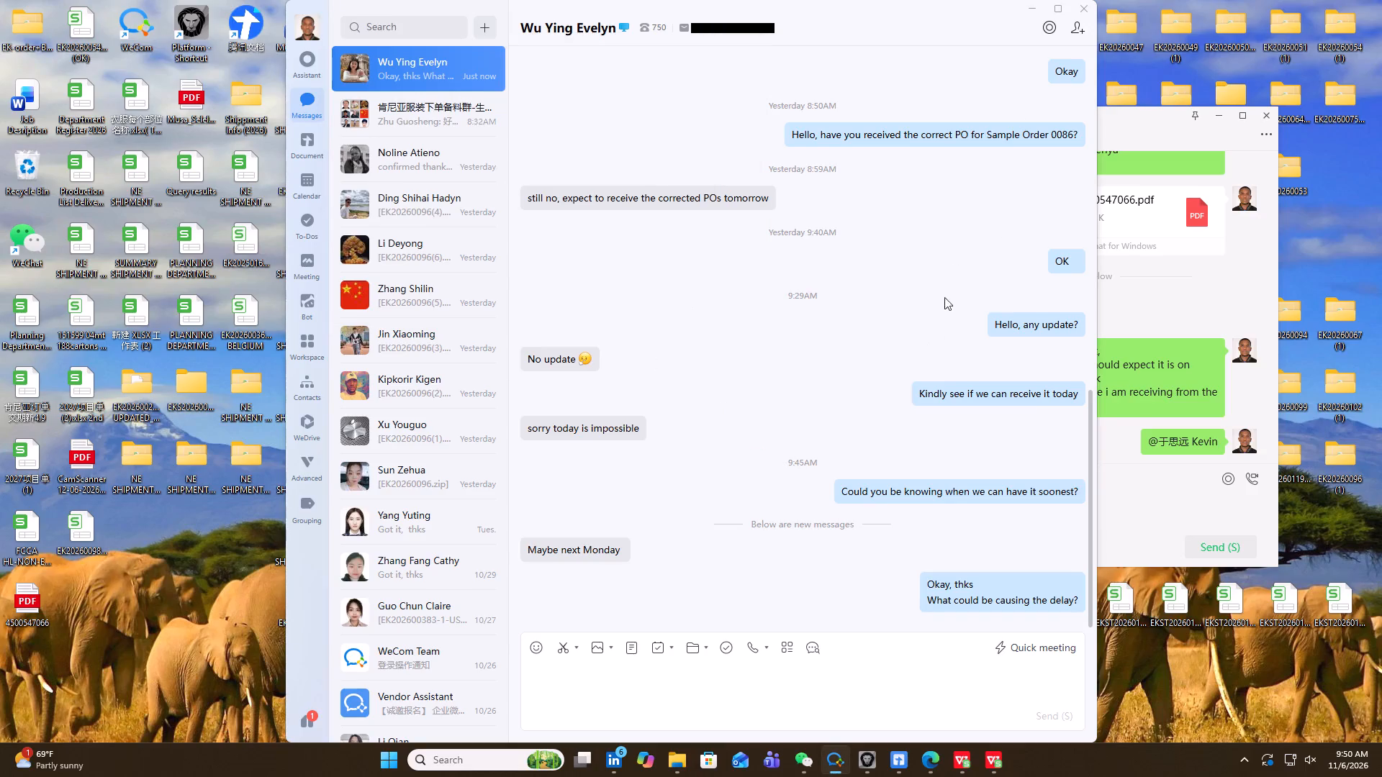
left_click(1027, 10)
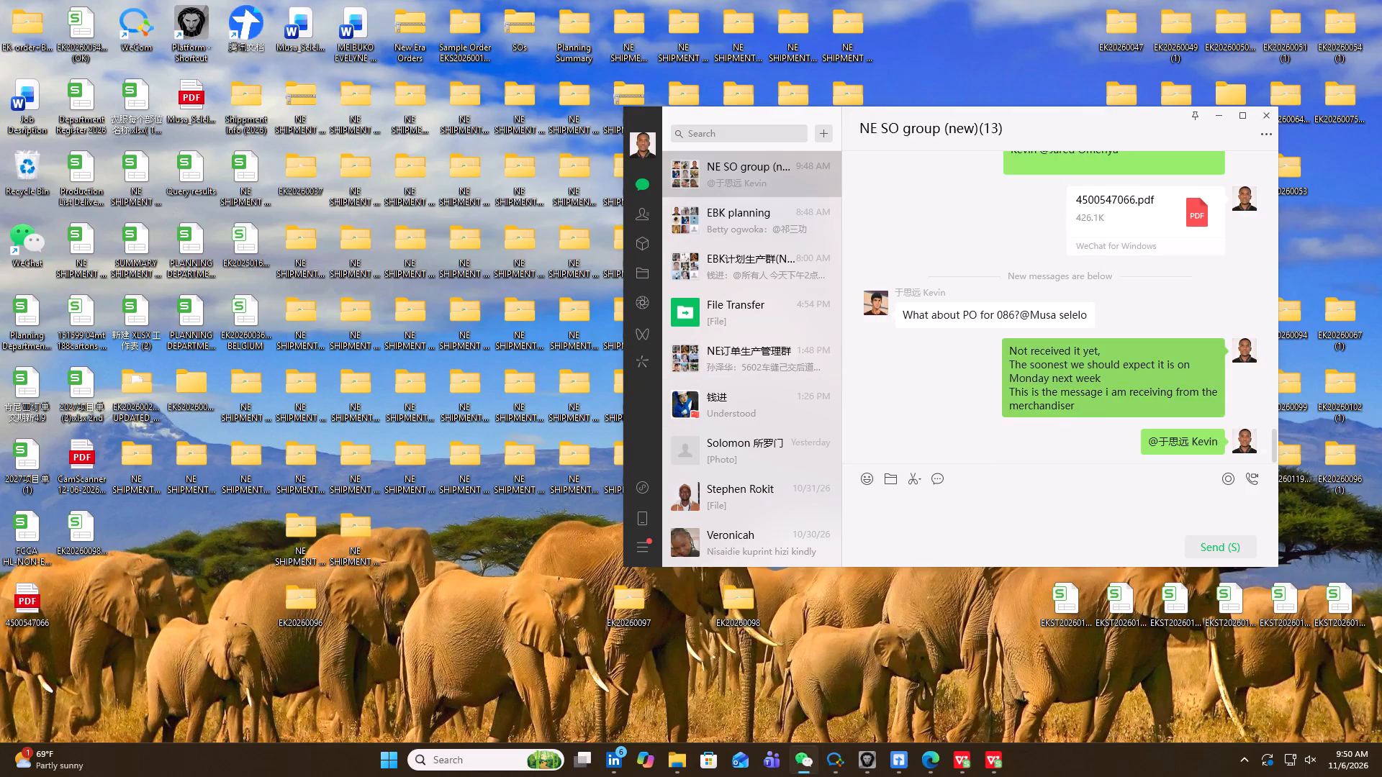
scroll(1005, 368, "down", 3)
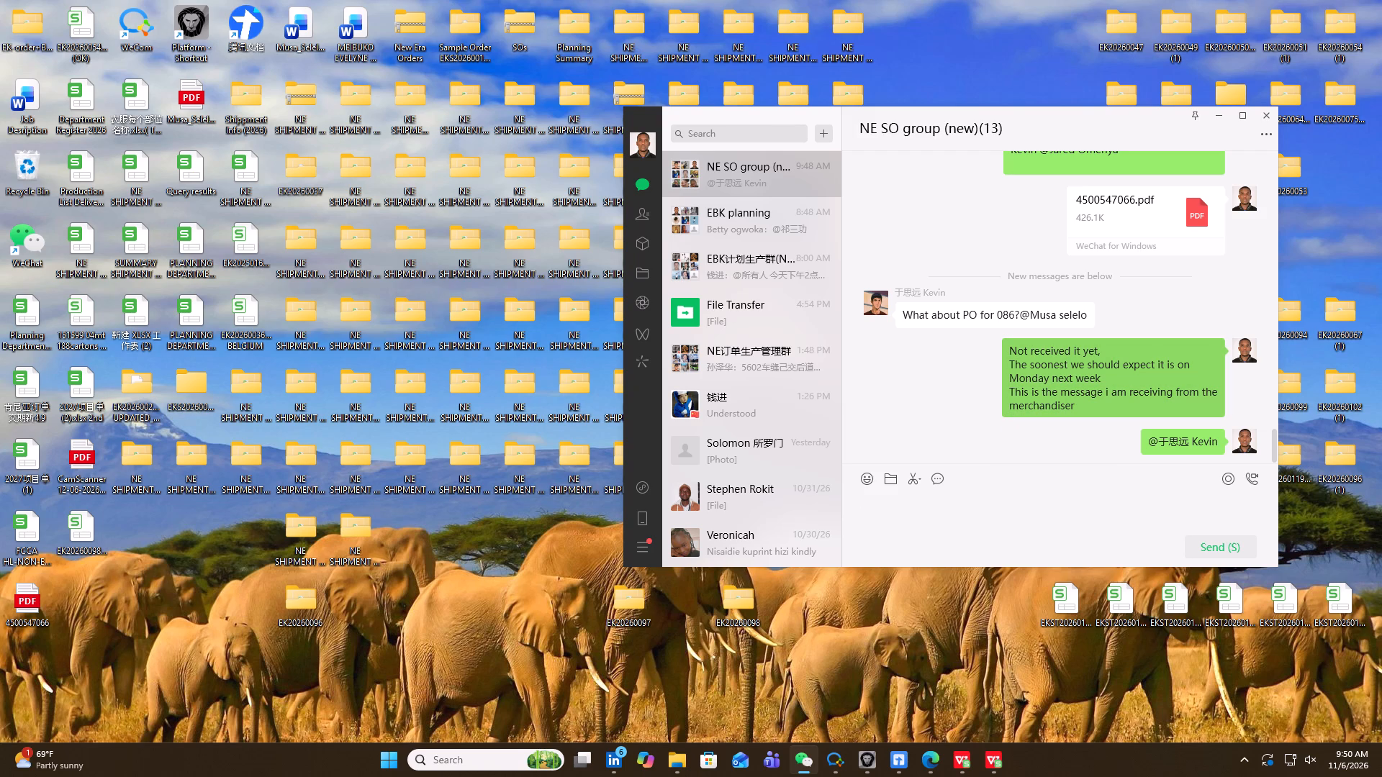
scroll(1011, 358, "down", 3)
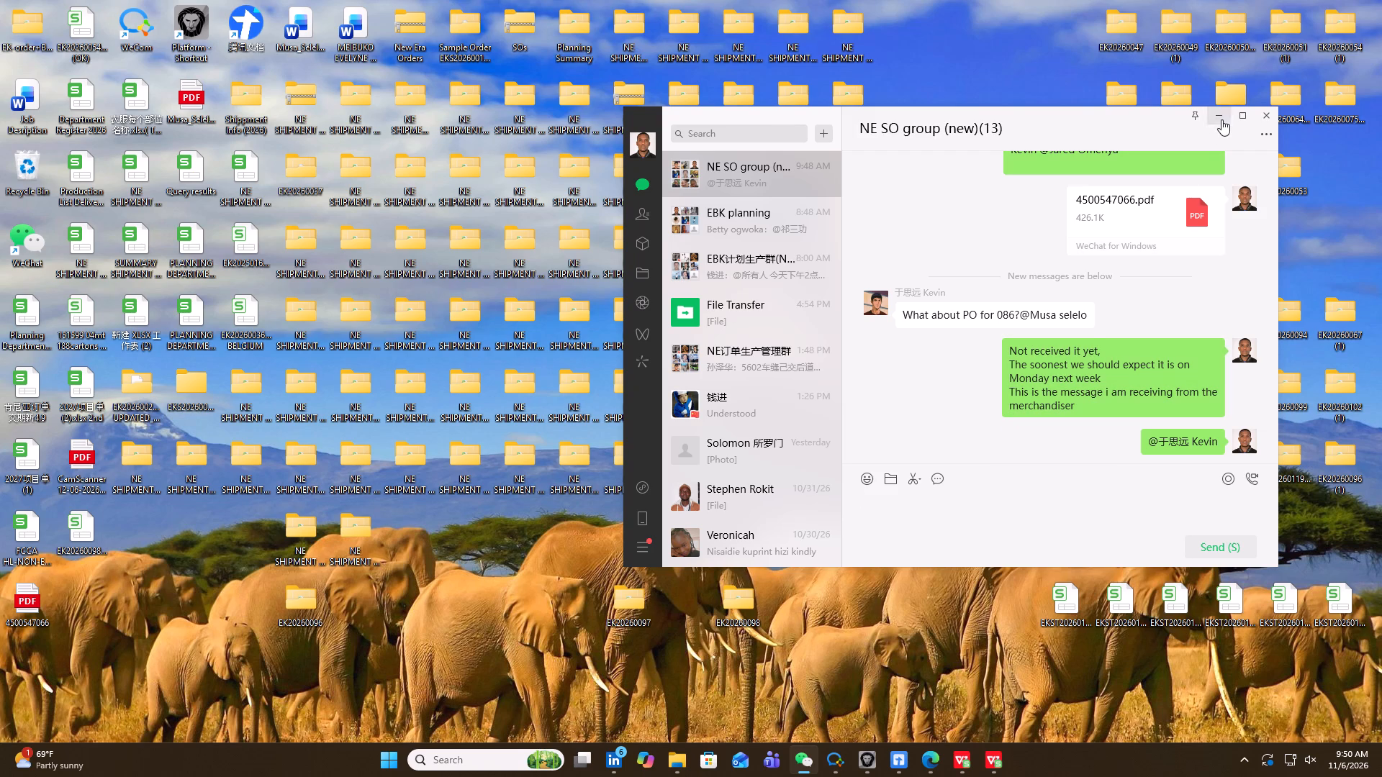
left_click(1221, 119)
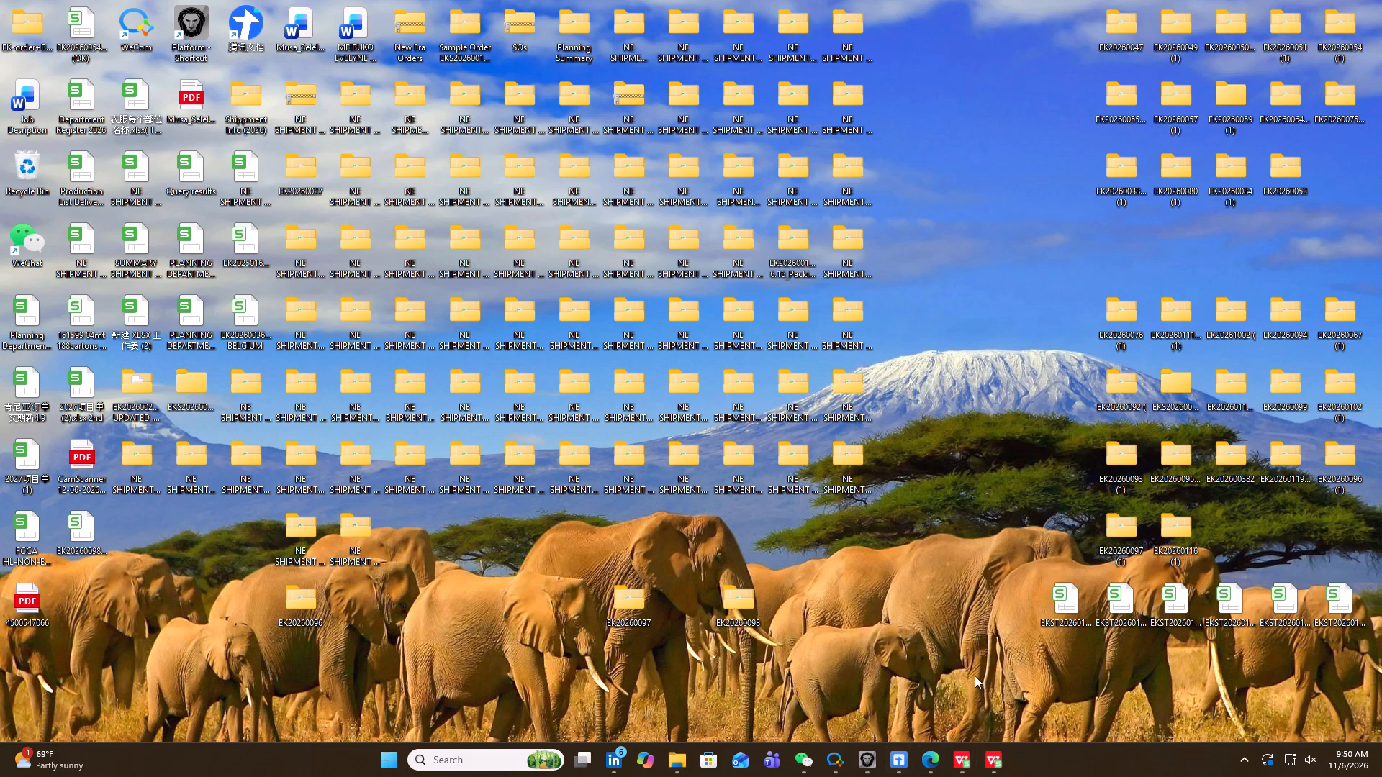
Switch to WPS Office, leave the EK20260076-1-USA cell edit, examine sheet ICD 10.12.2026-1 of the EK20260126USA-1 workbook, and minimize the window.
left_click(965, 759)
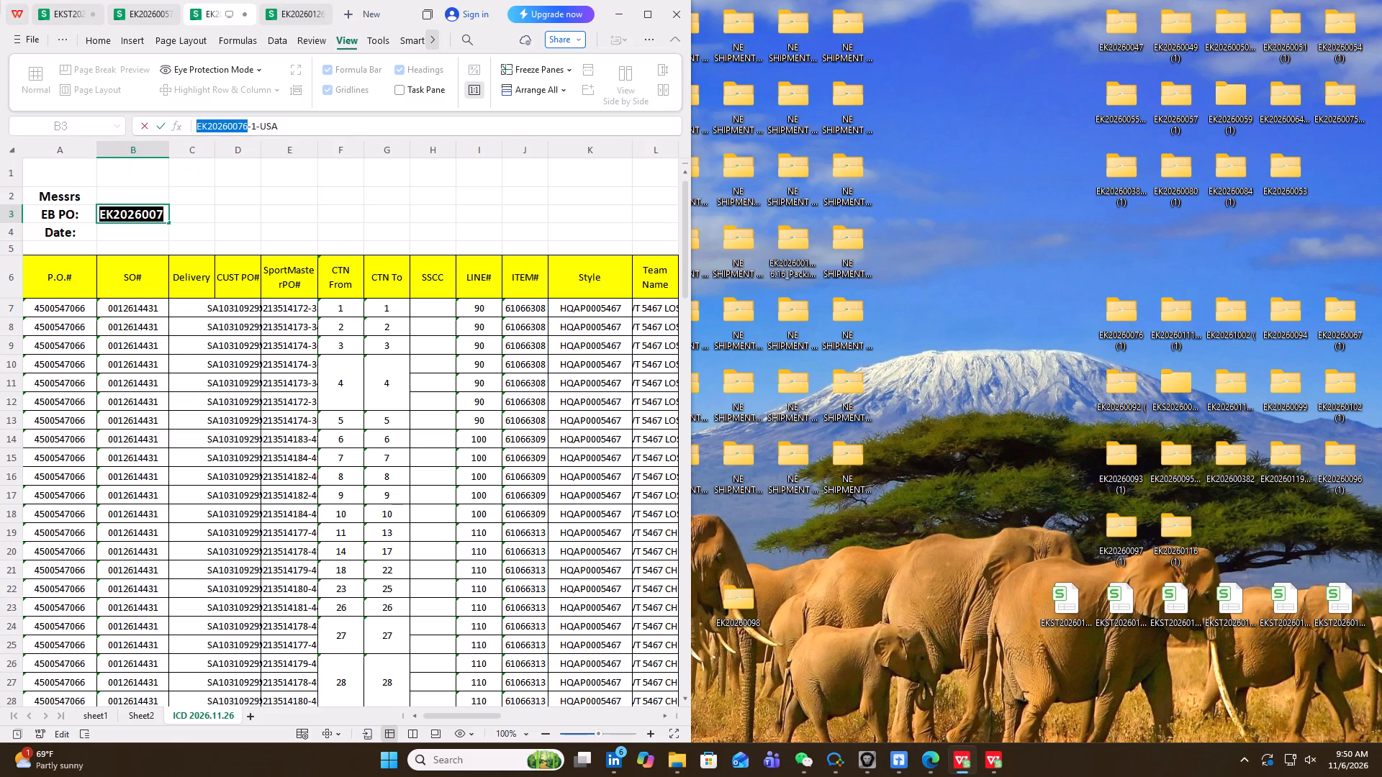
left_click(175, 487)
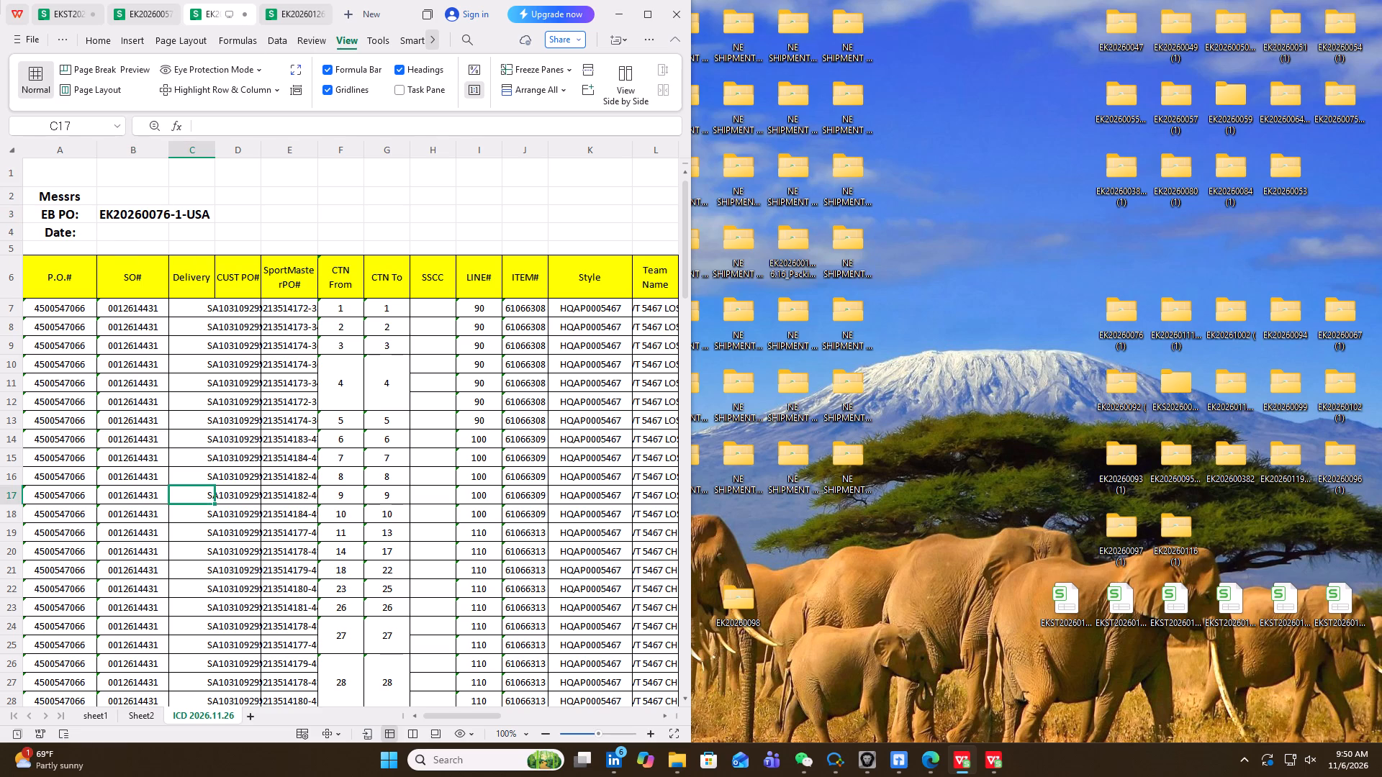
left_click(294, 8)
scroll(169, 392, "up", 8)
scroll(171, 393, "down", 6)
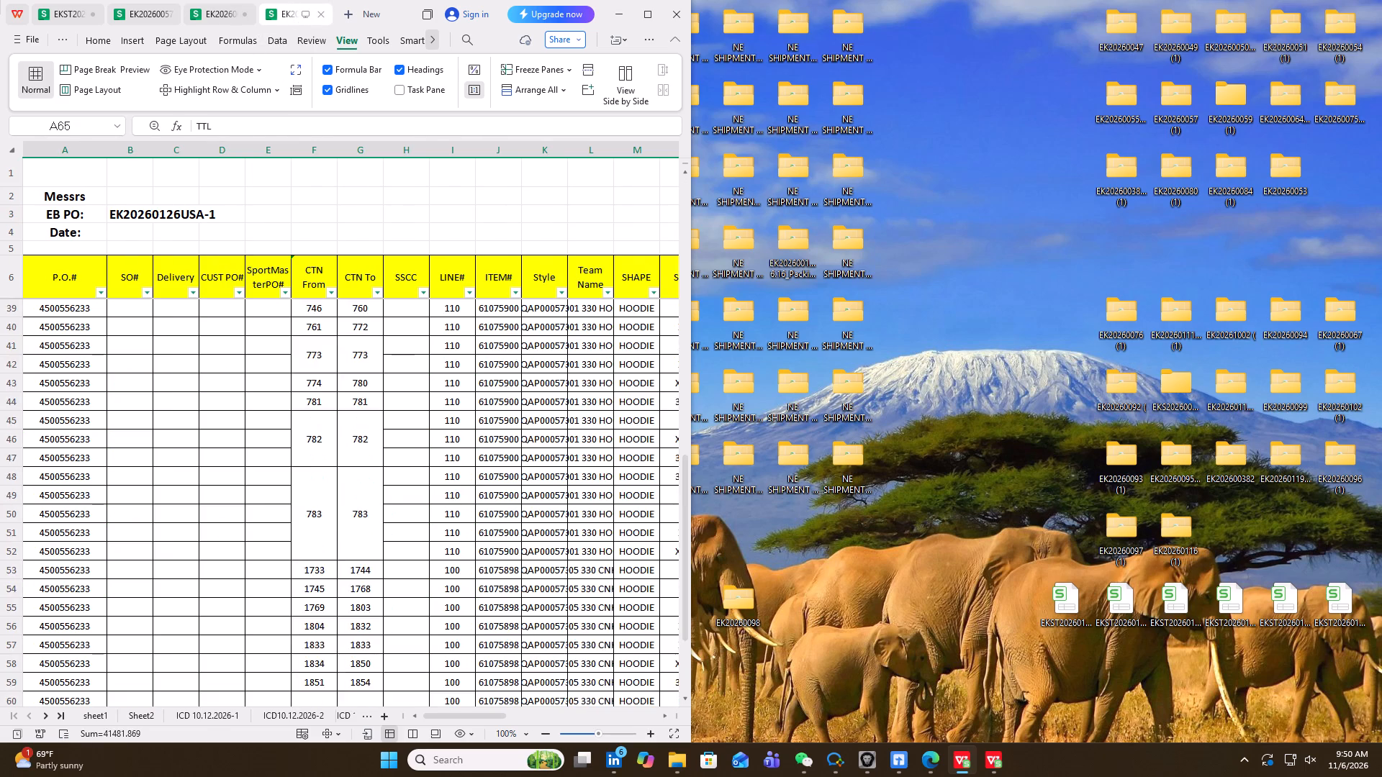
scroll(171, 393, "down", 8)
scroll(220, 427, "up", 2)
left_click(205, 717)
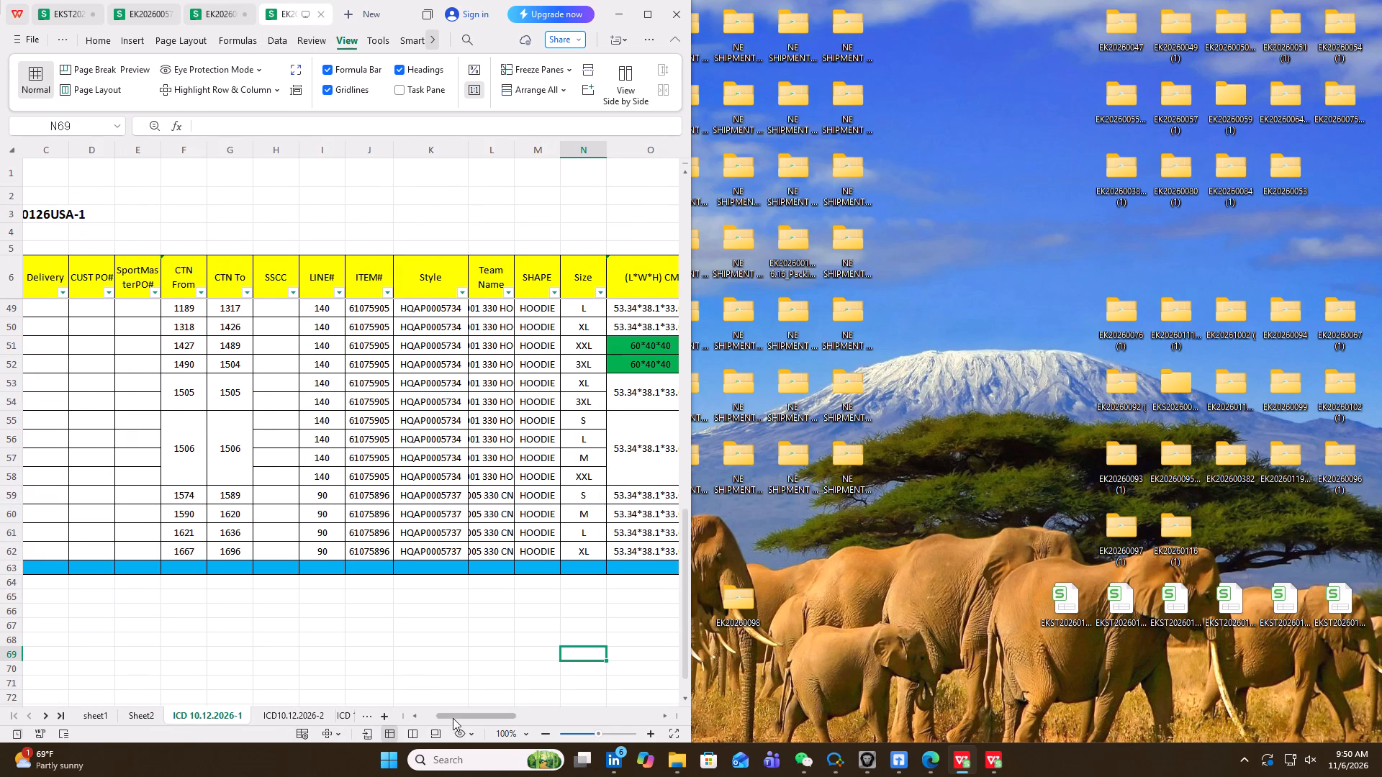
left_click_drag(453, 717, 278, 680)
scroll(140, 515, "up", 4)
scroll(331, 535, "down", 4)
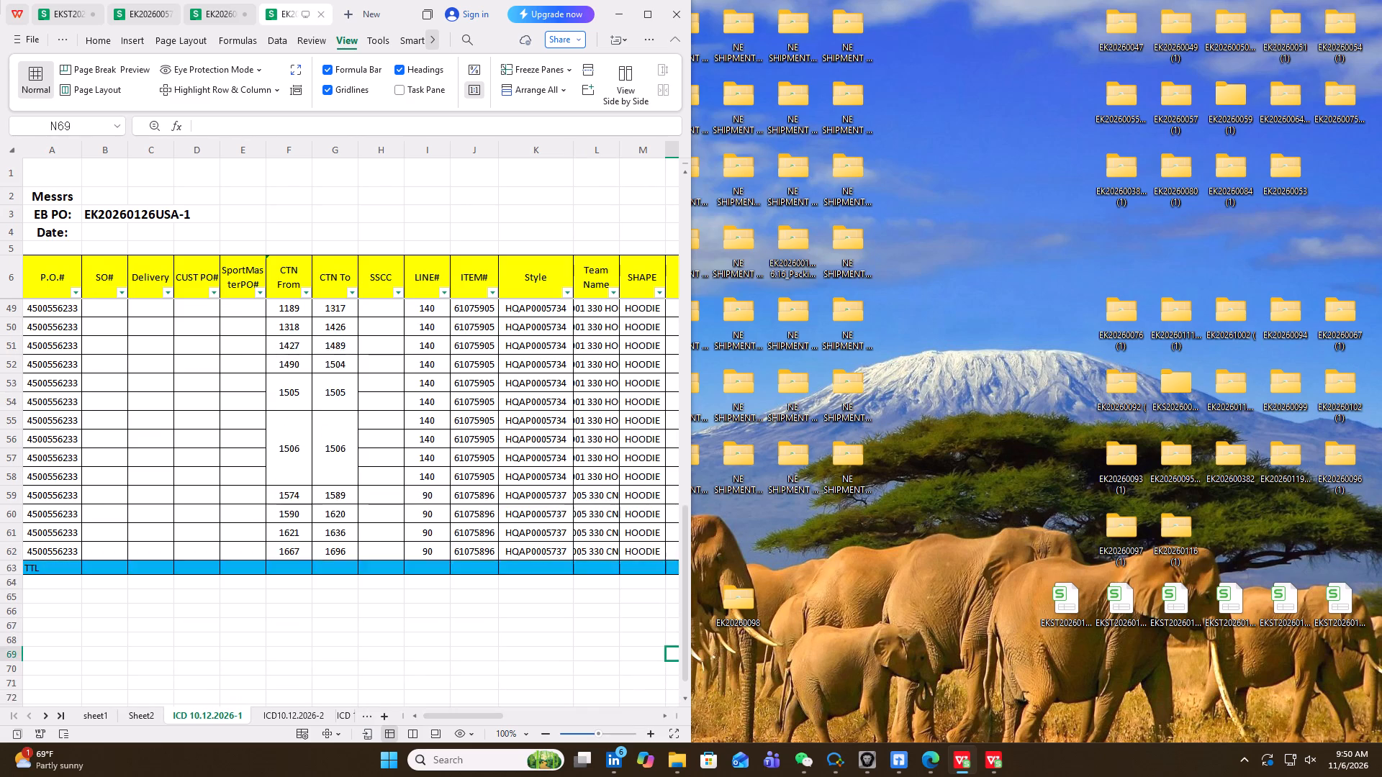
scroll(331, 535, "down", 3)
left_click(625, 17)
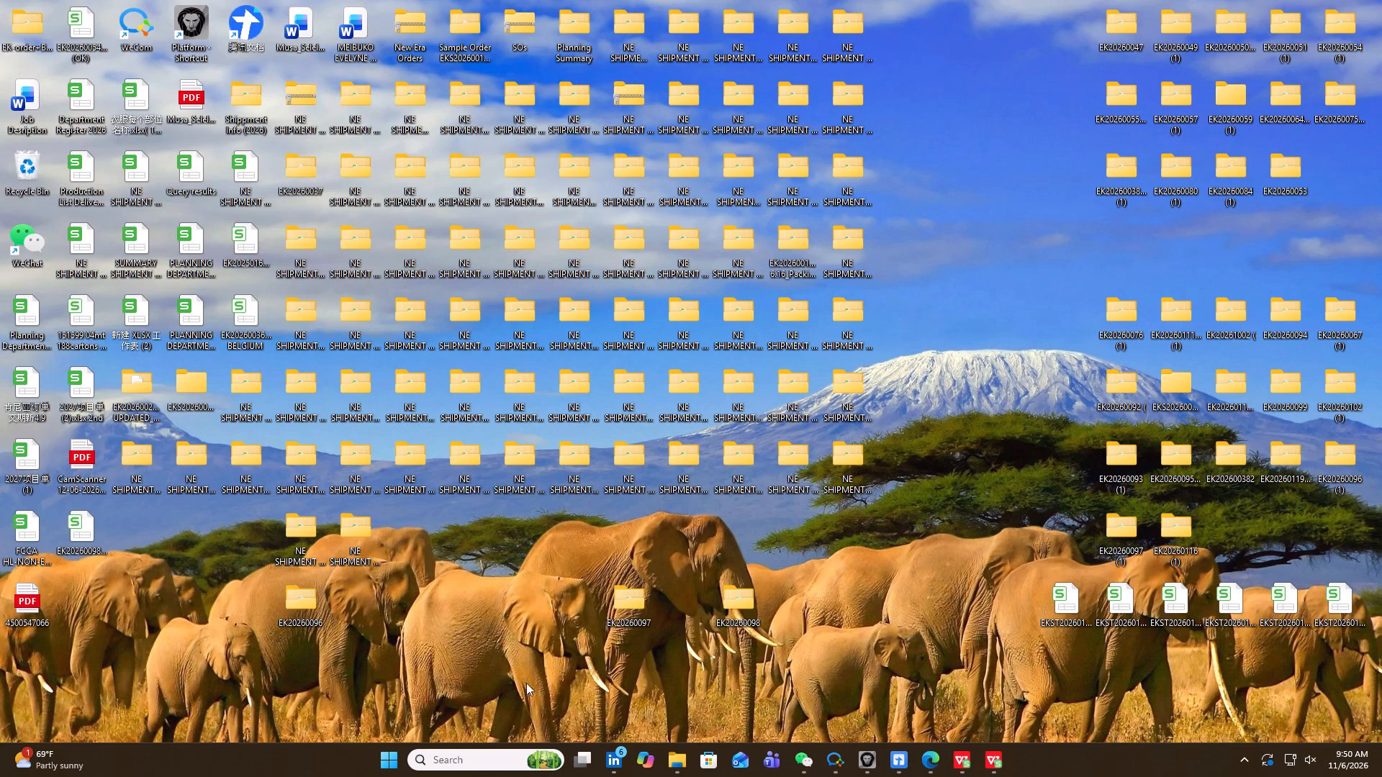
Check the full names of the NE SHIPMENT PLAN desktop folders to find the one for Order 0126USA-1.
left_click(831, 469)
left_click(787, 466)
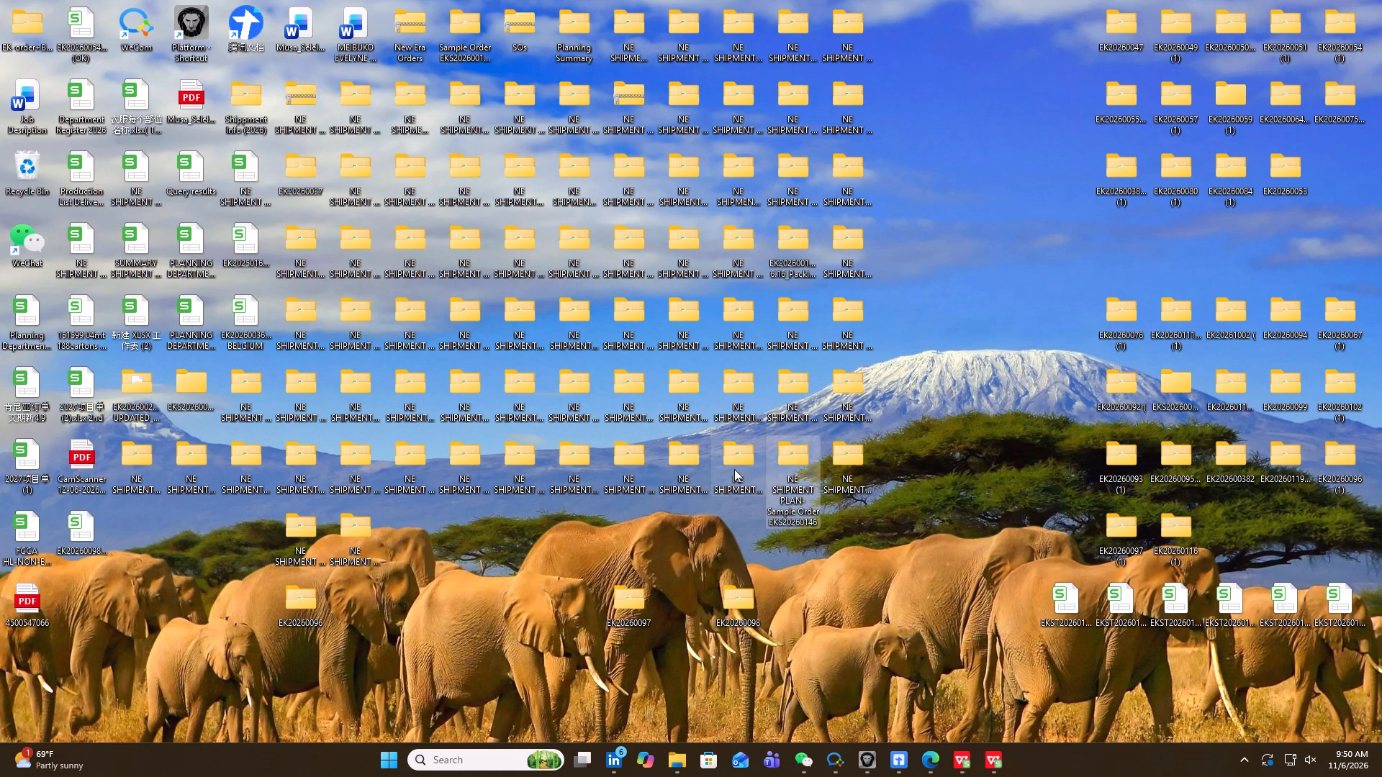
left_click(739, 463)
left_click(677, 465)
left_click(633, 476)
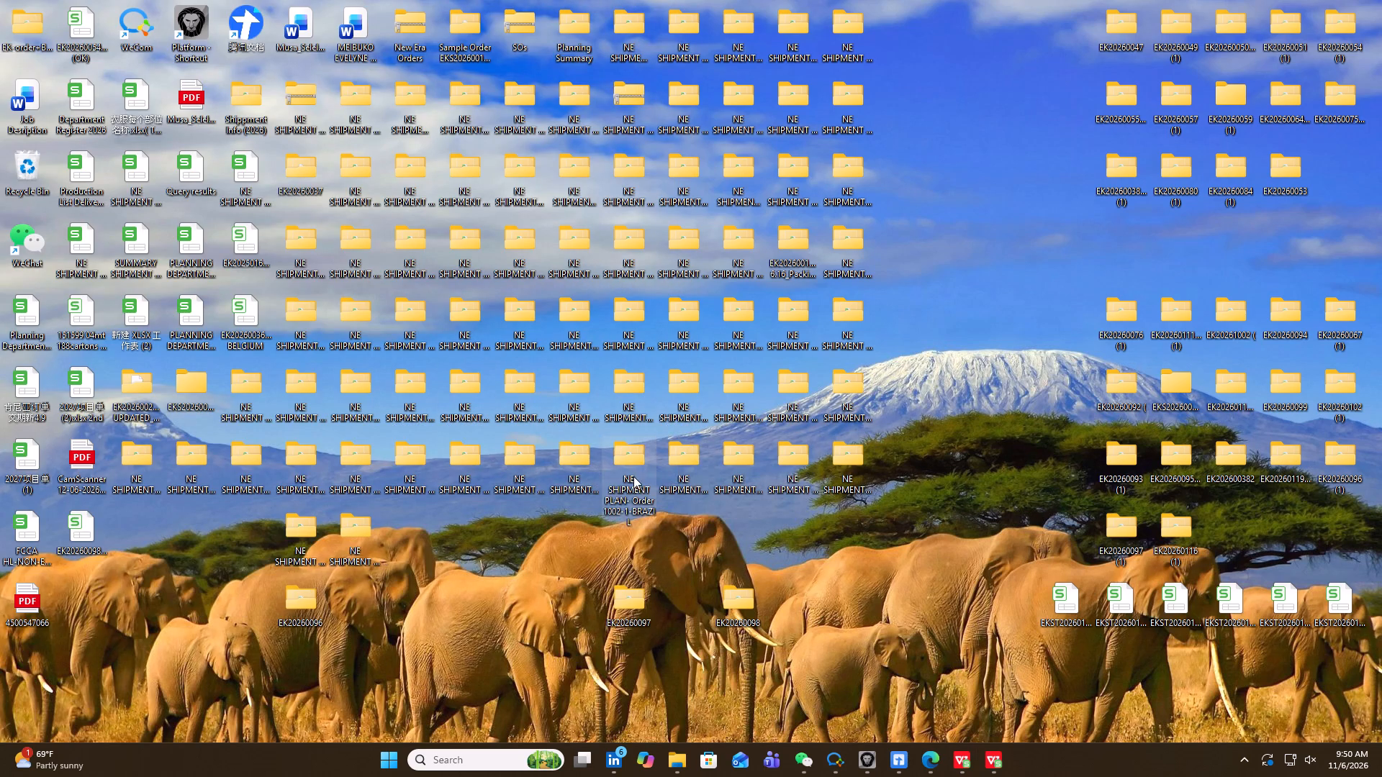
left_click(575, 457)
left_click(518, 460)
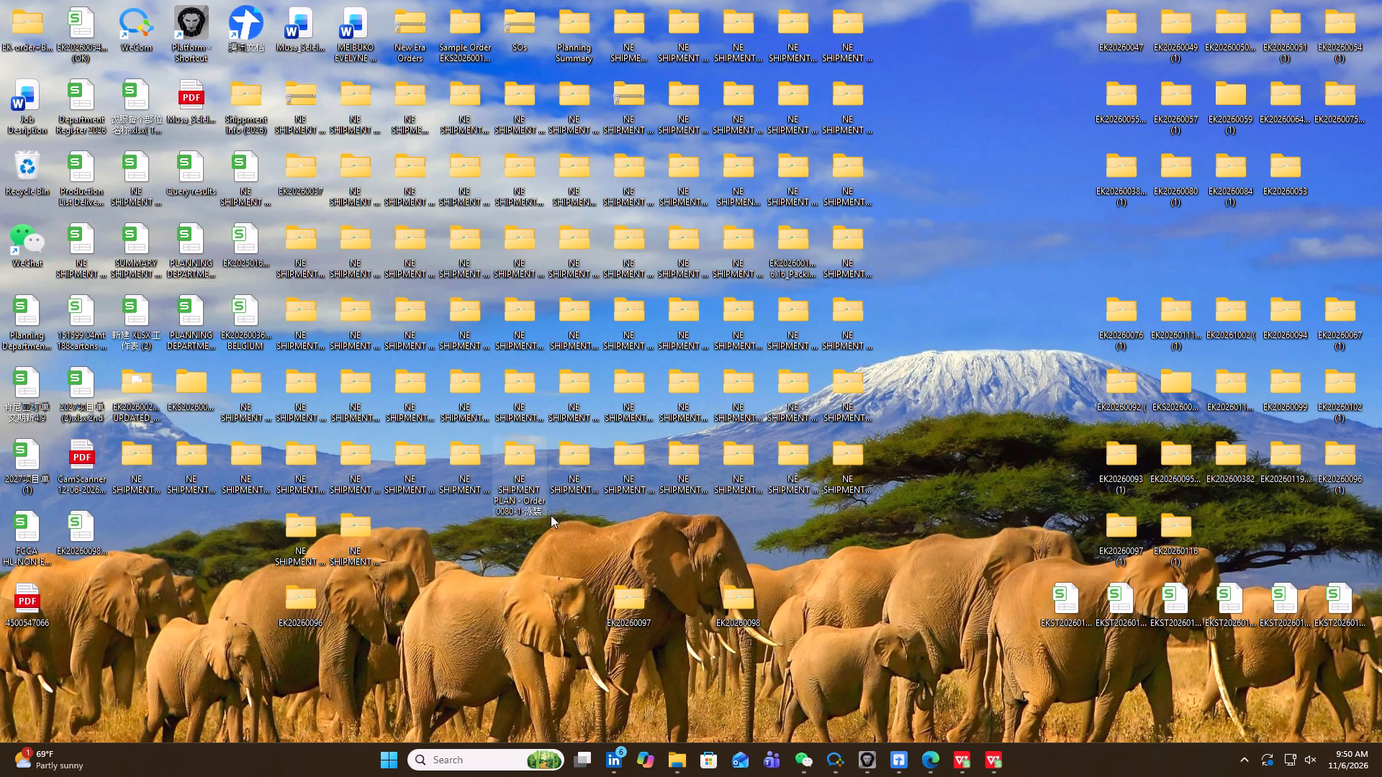
left_click(465, 455)
left_click(409, 456)
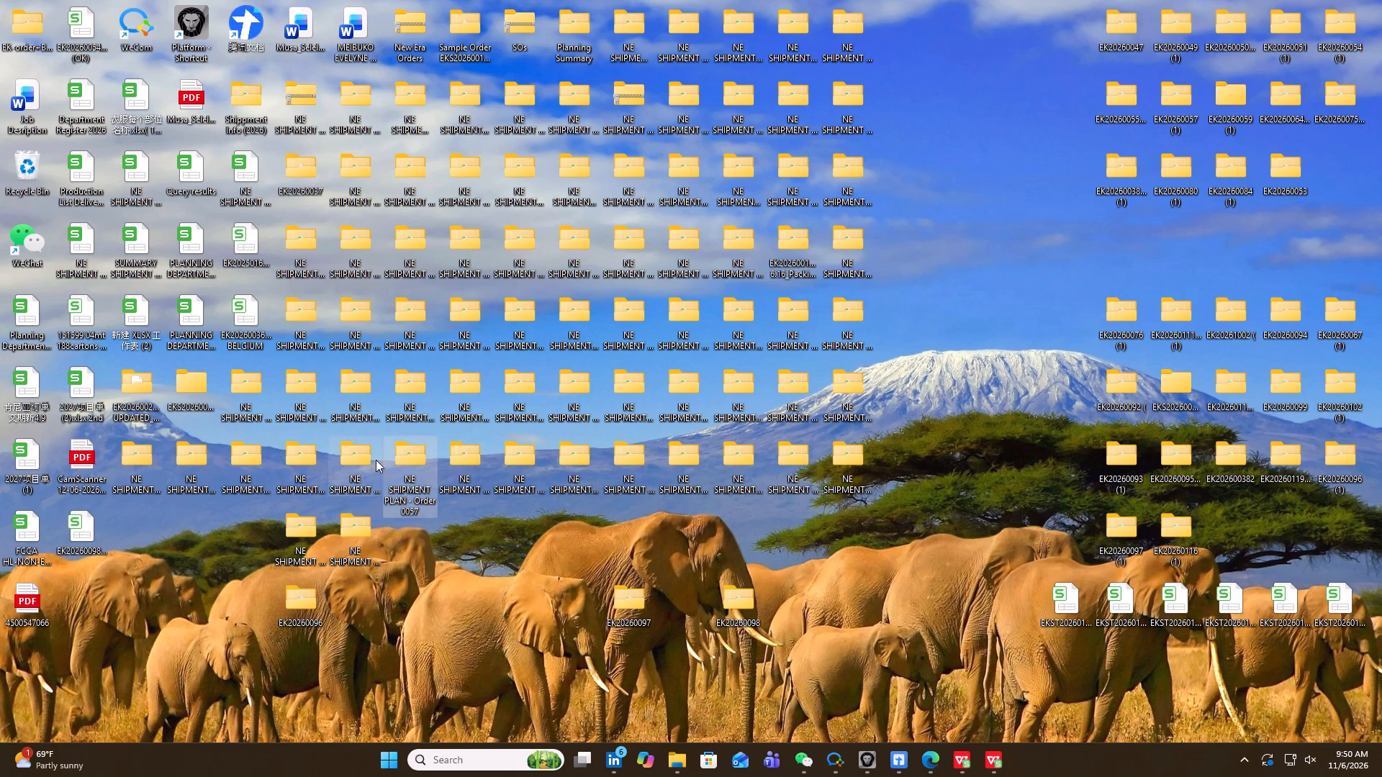
left_click(351, 453)
left_click(301, 465)
left_click(236, 458)
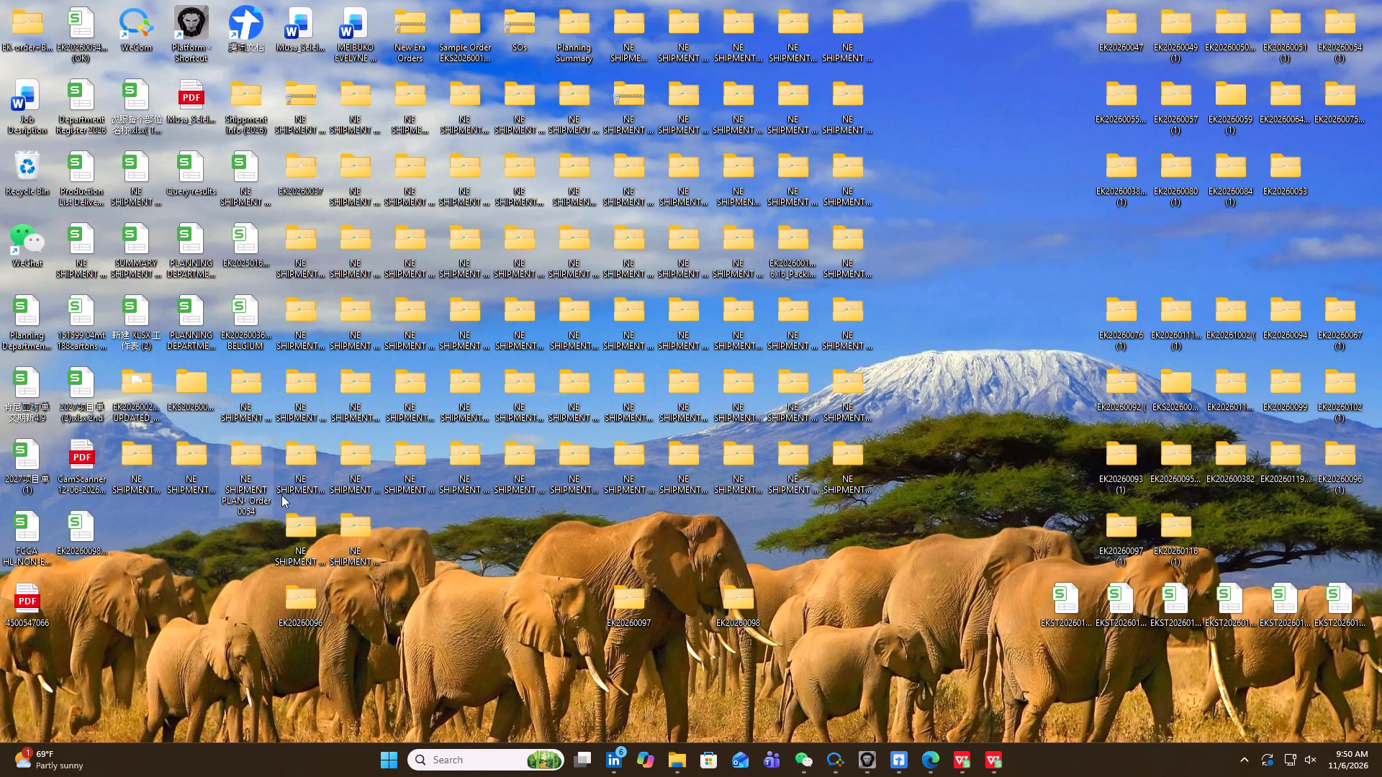
left_click(184, 460)
left_click(127, 468)
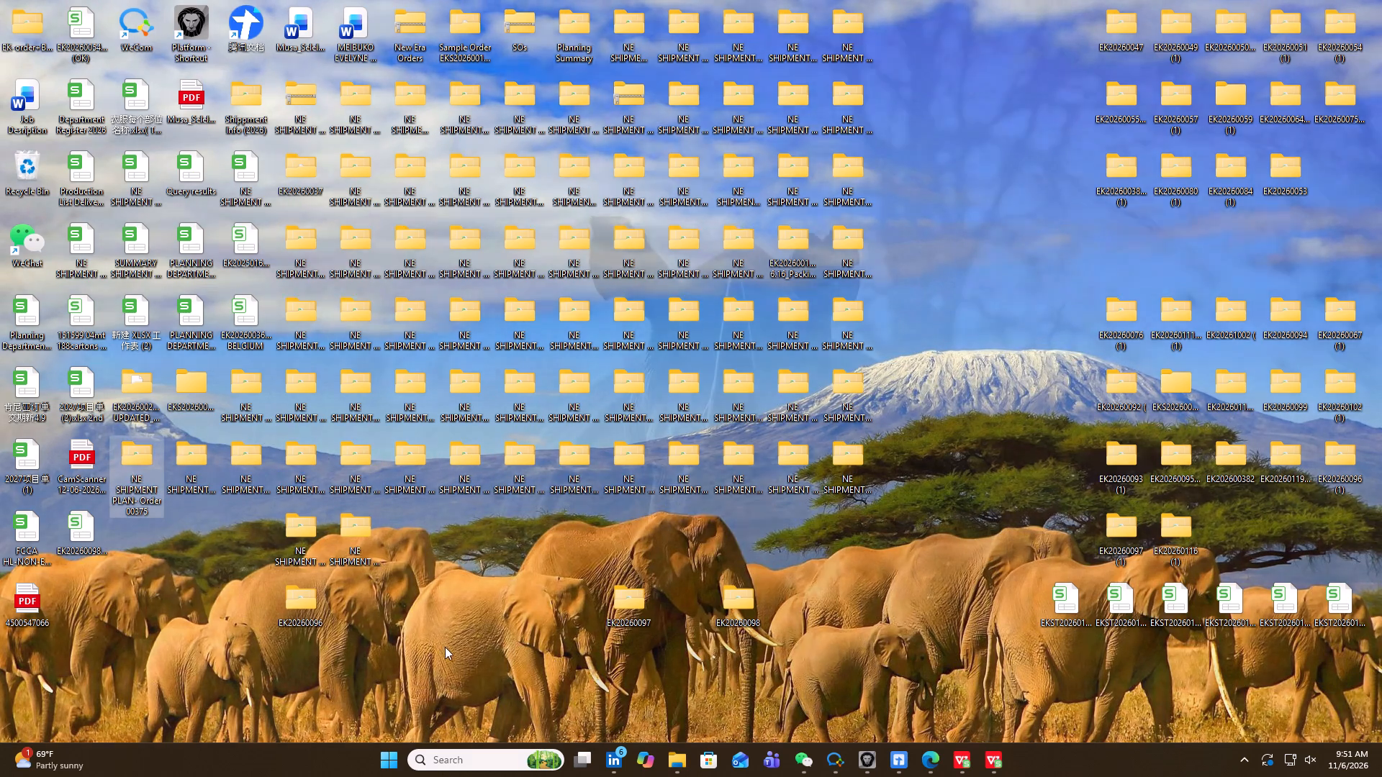
left_click(356, 531)
left_click(299, 535)
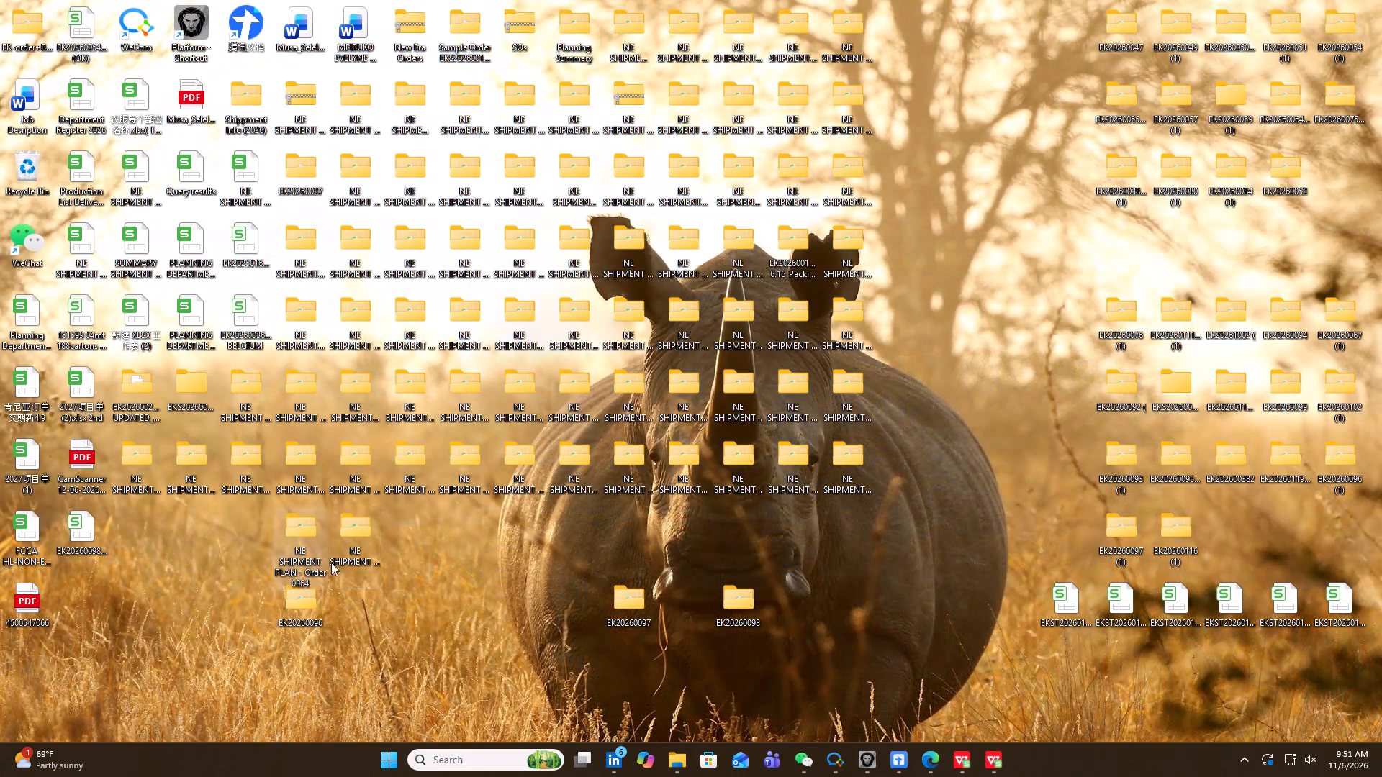
left_click(844, 395)
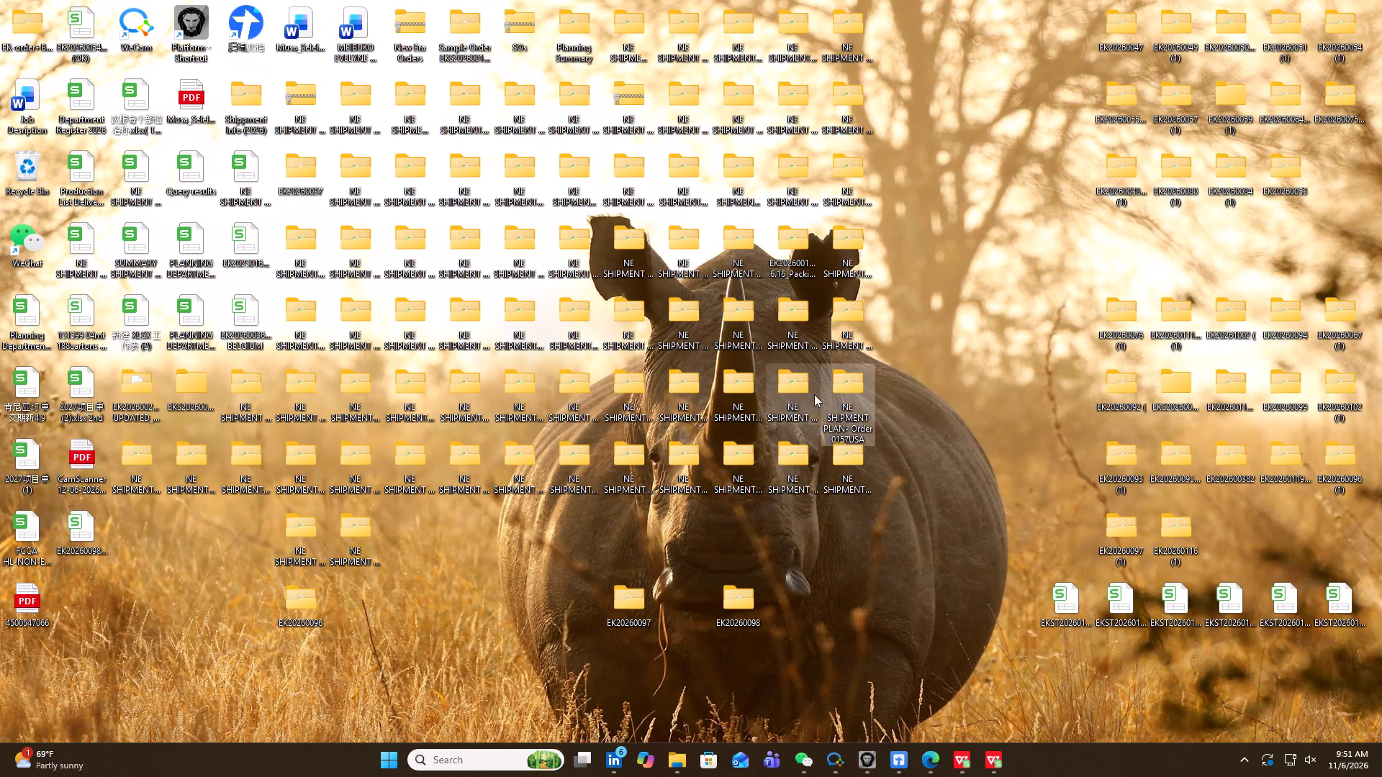
left_click(790, 389)
left_click(737, 401)
left_click(685, 400)
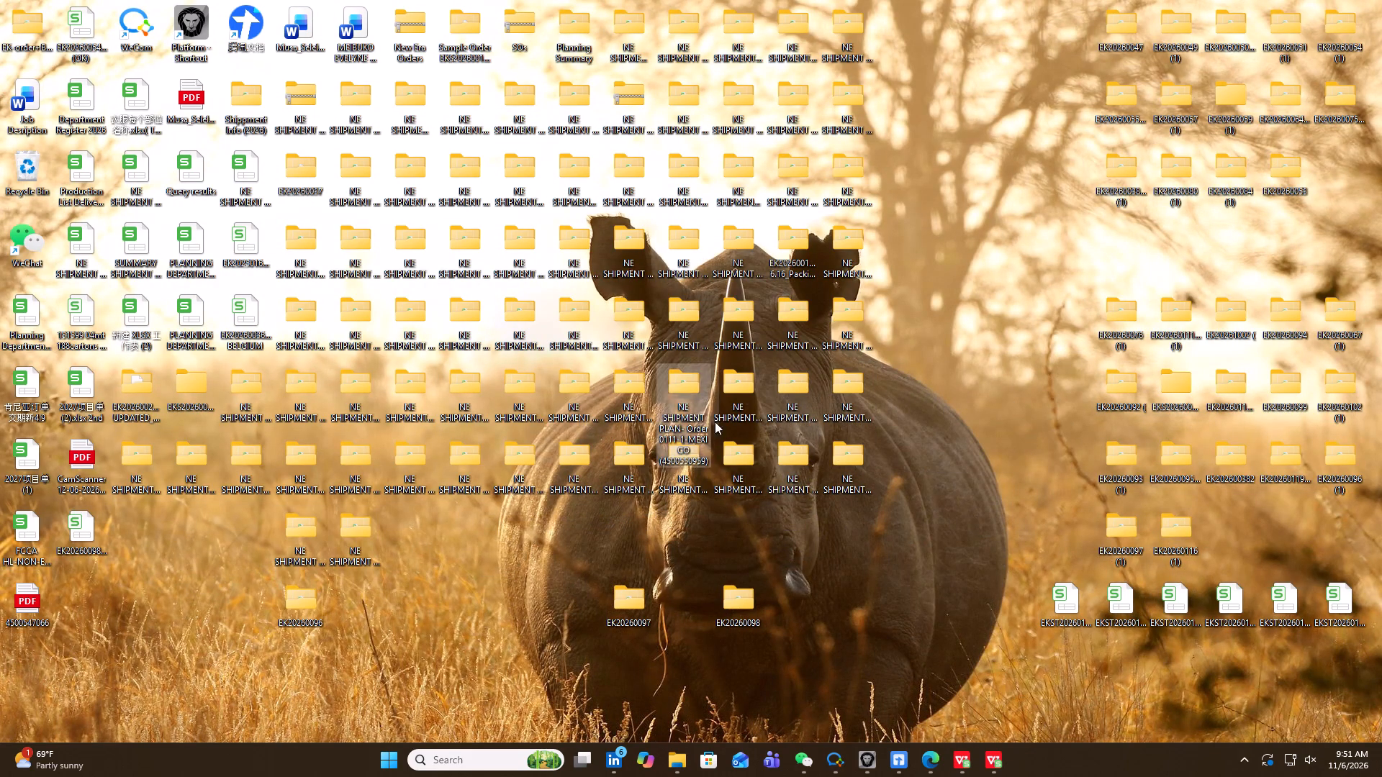
left_click(620, 397)
left_click(564, 394)
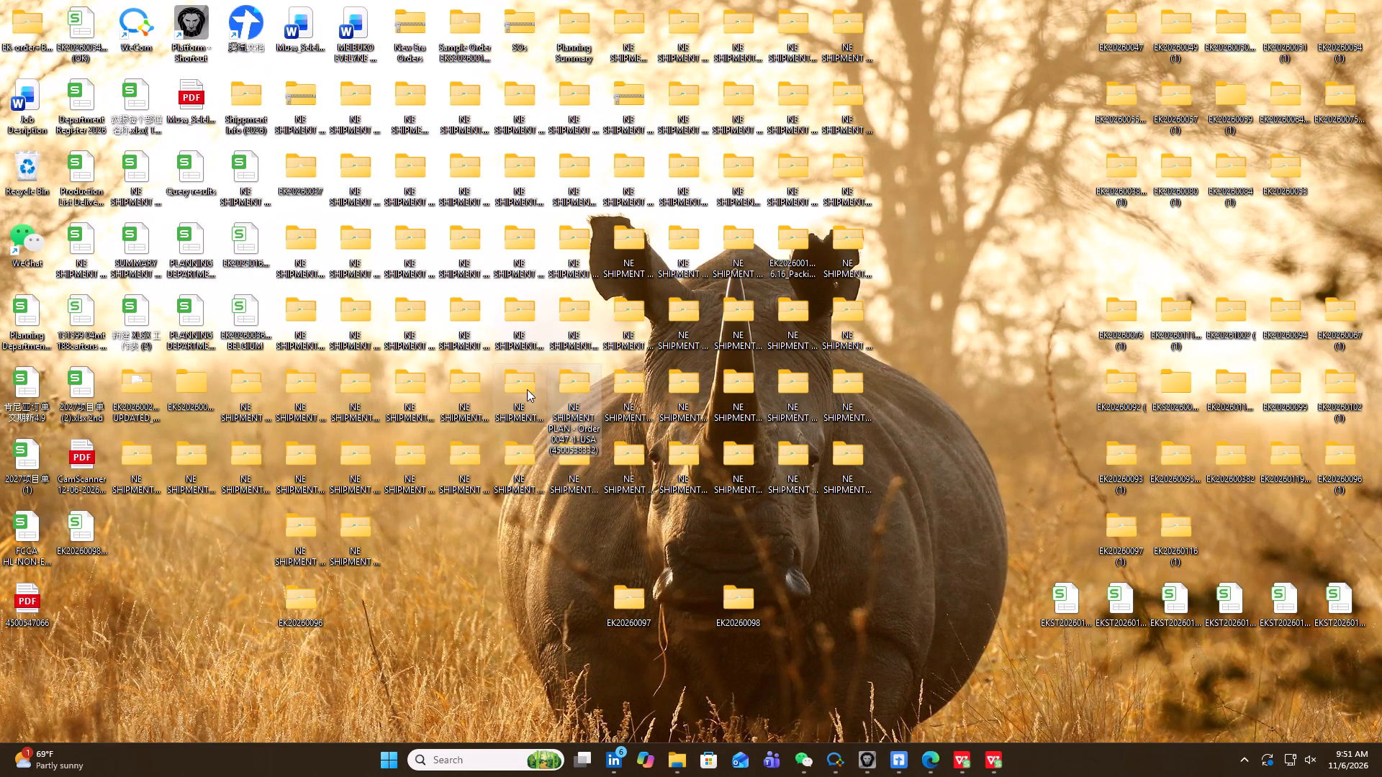
left_click(527, 389)
left_click(463, 399)
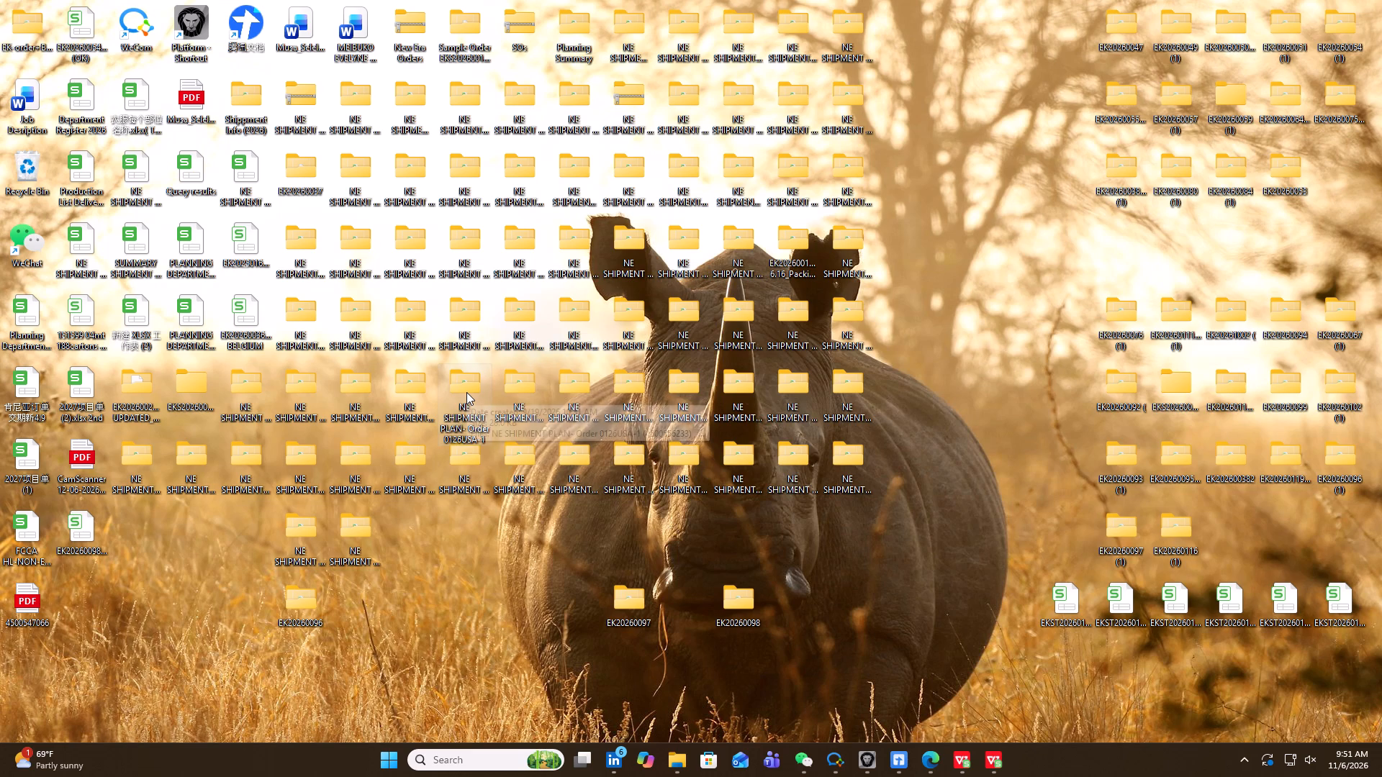
double_click(466, 392)
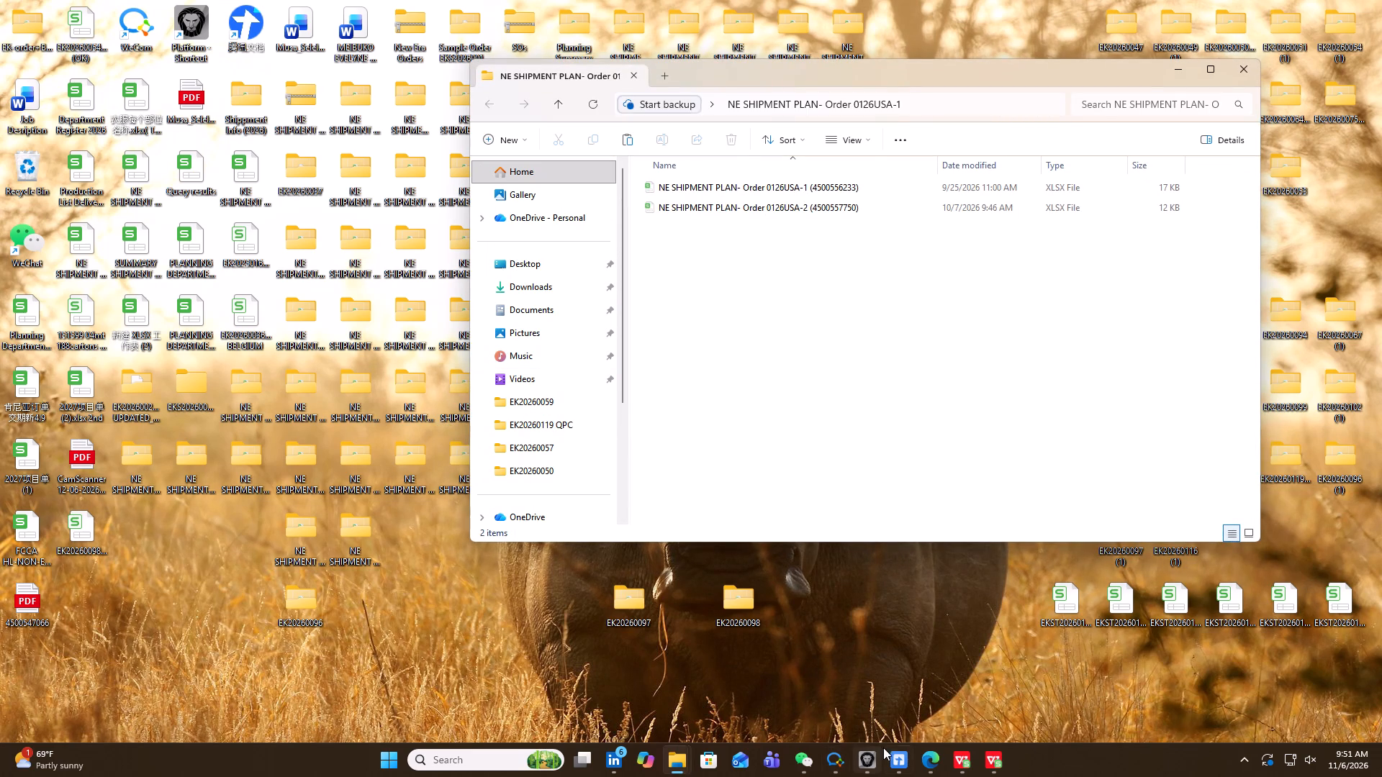
left_click(960, 761)
scroll(282, 421, "up", 5)
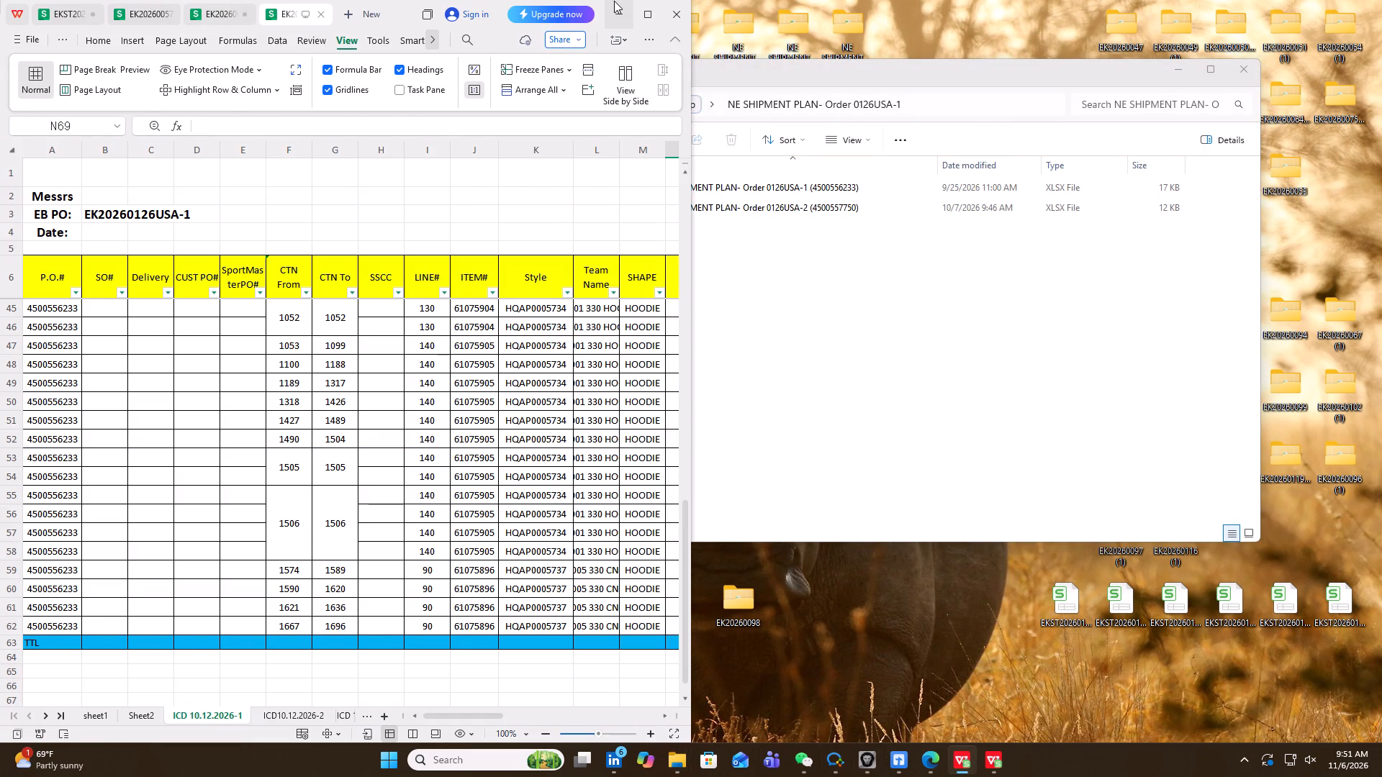
left_click(614, 1)
double_click(790, 191)
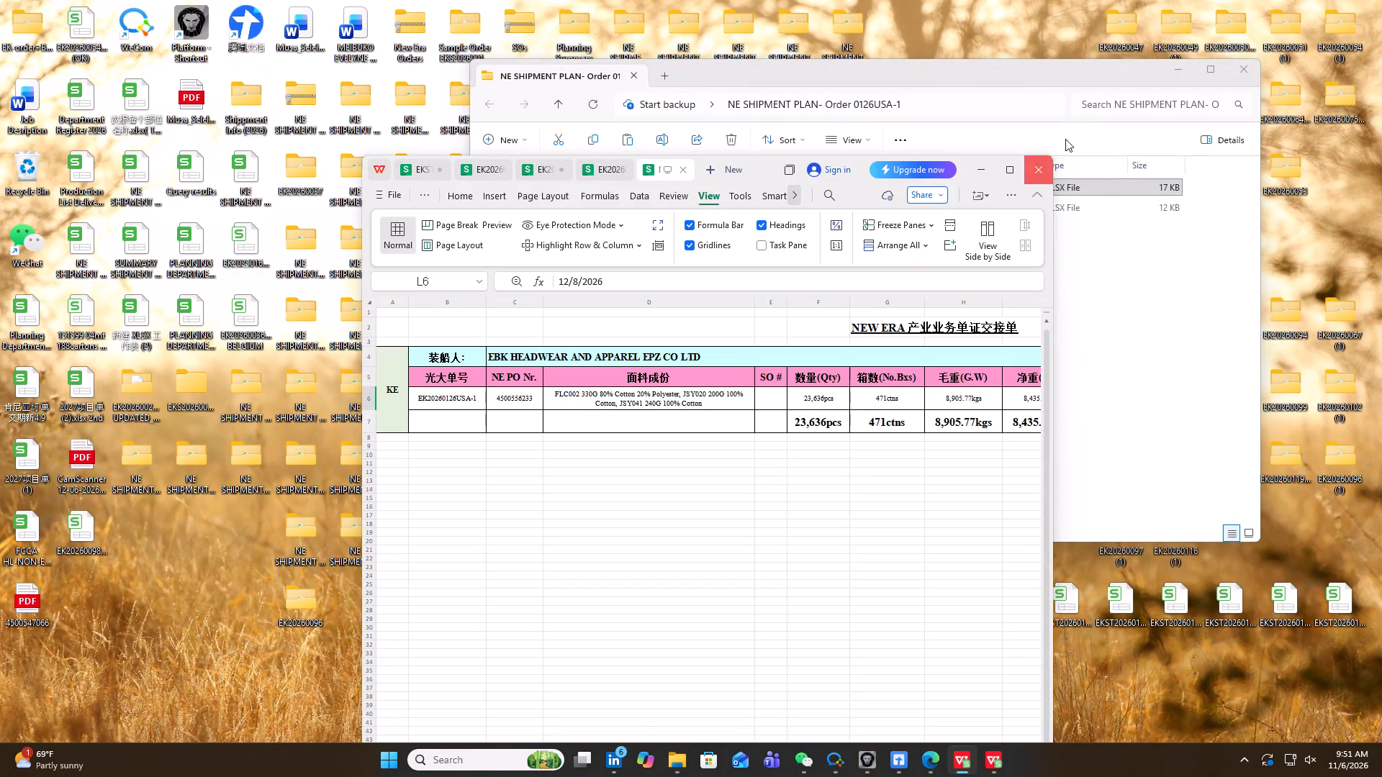
left_click(1178, 69)
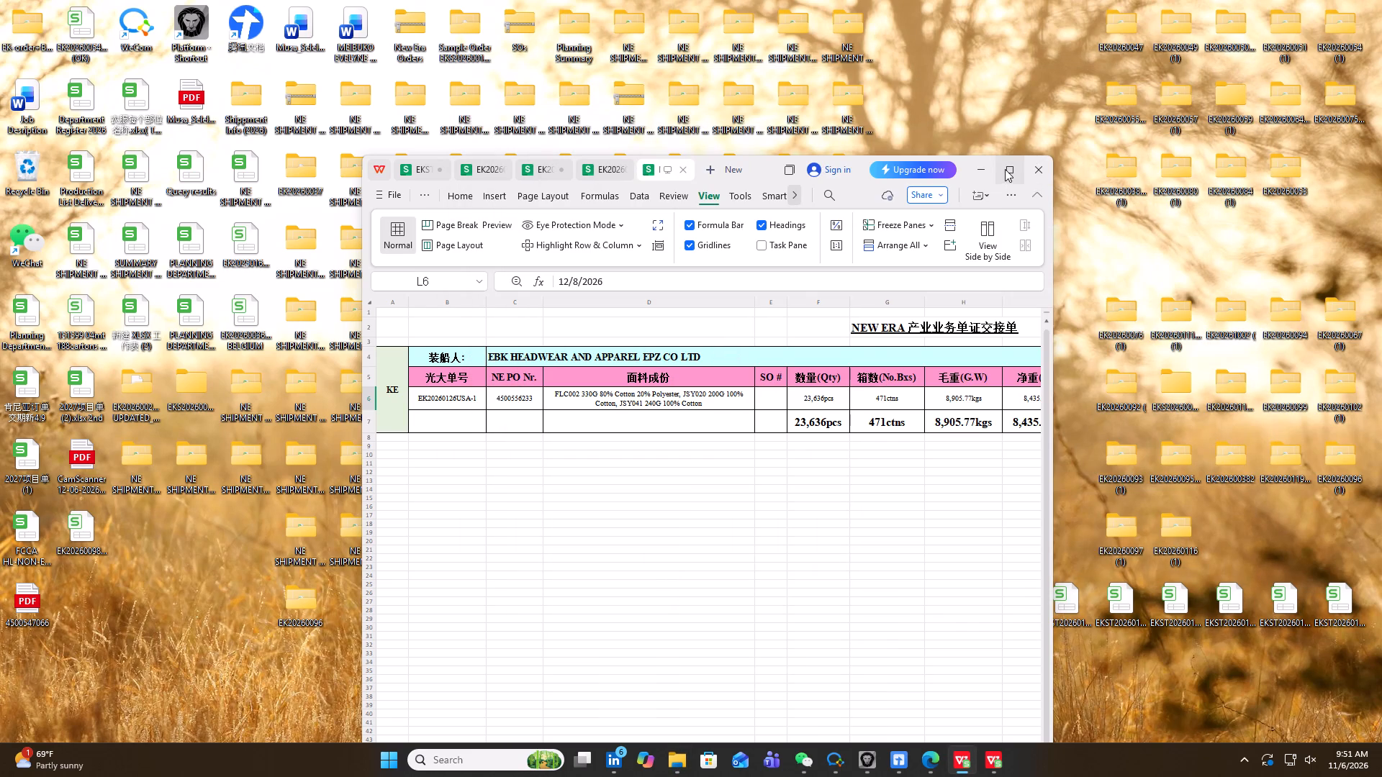
Move the 0126USA-1 shipment plan into the SUMMARY workbook's window, placing it just before the SUMMARY workbook.
left_click(947, 261)
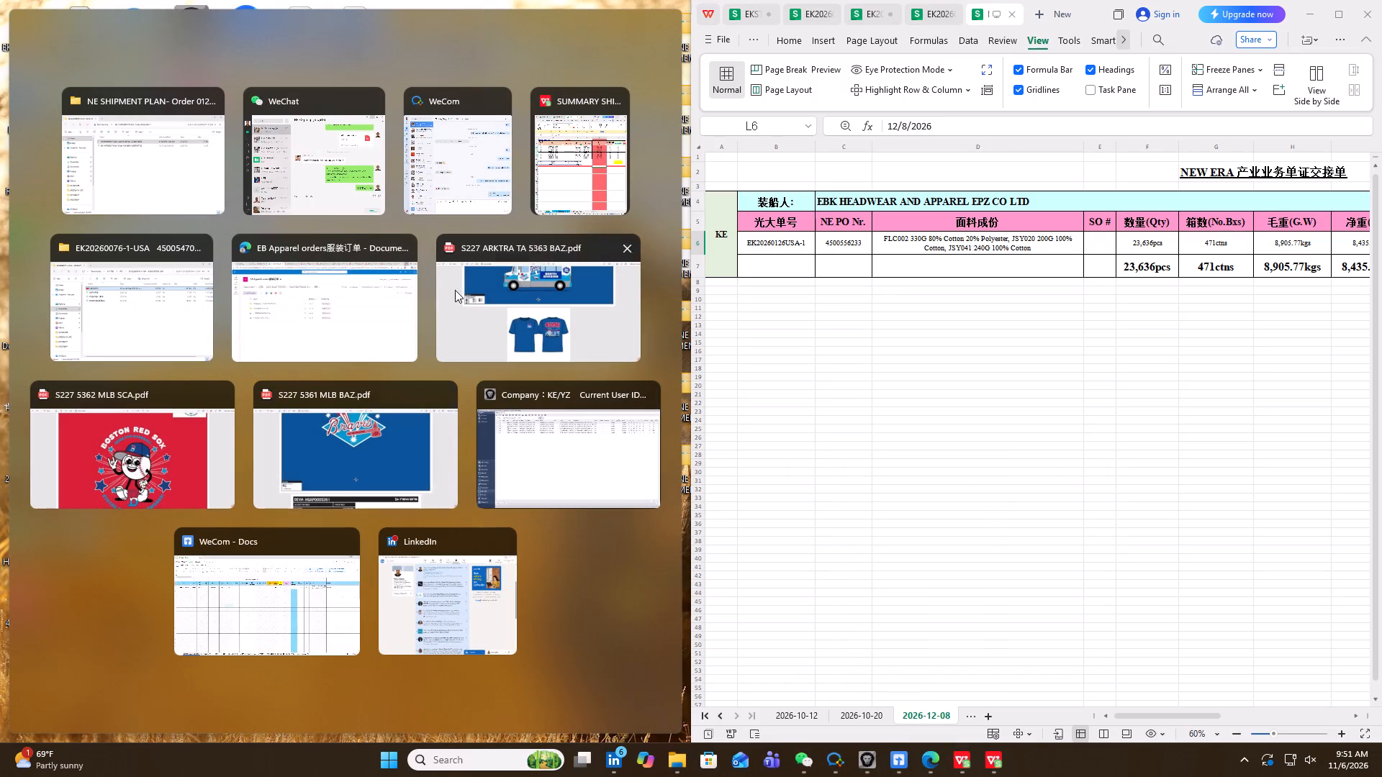
left_click(575, 160)
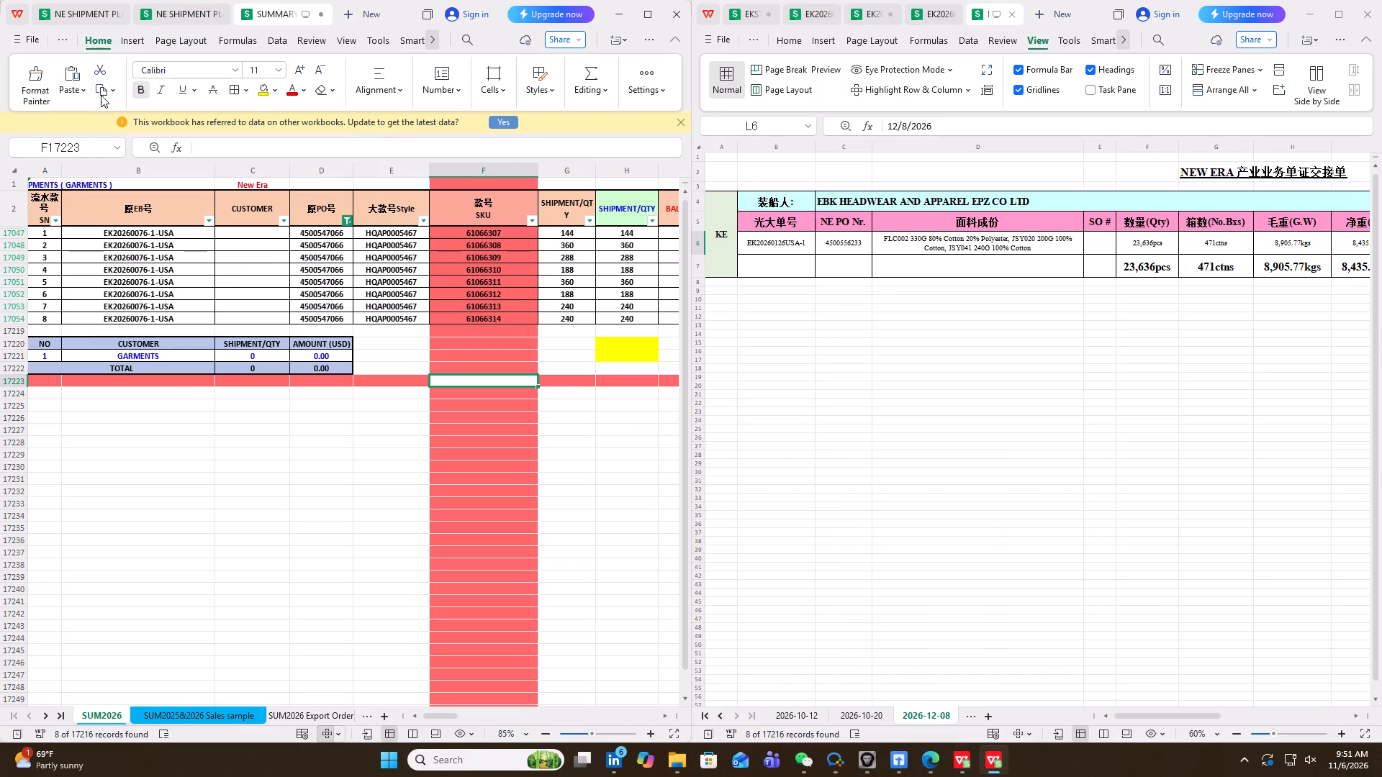
left_click_drag(990, 13, 149, 37)
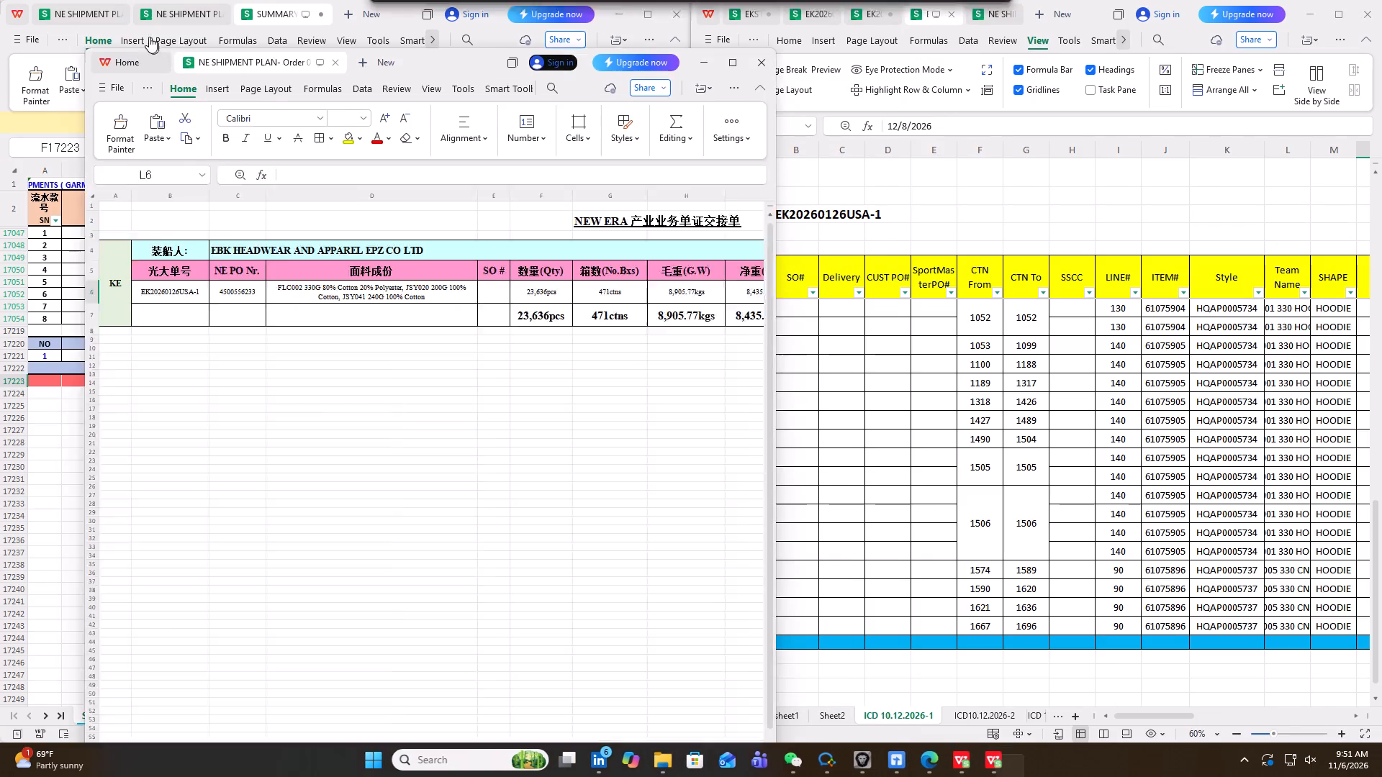
left_click_drag(149, 37, 122, 13)
left_click_drag(137, 12, 190, 15)
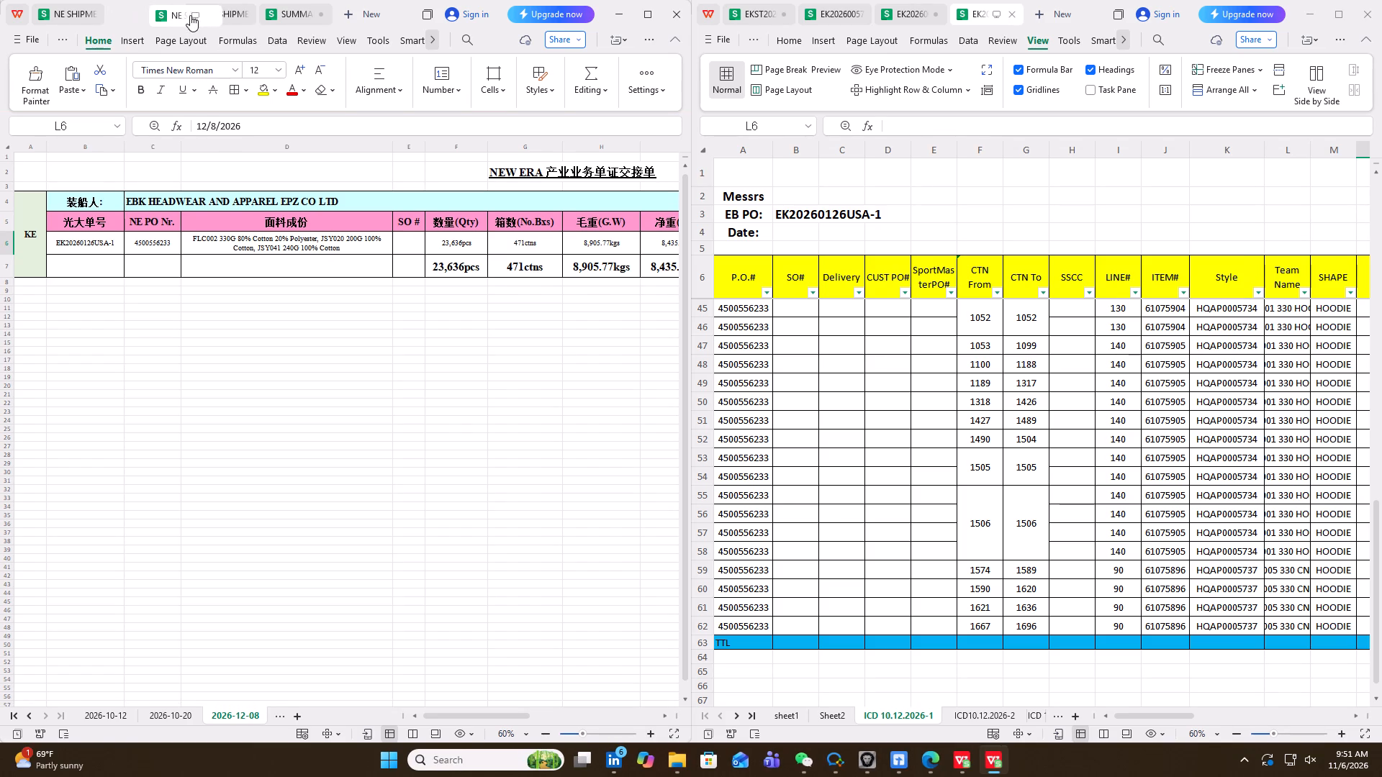
left_click_drag(190, 15, 206, 15)
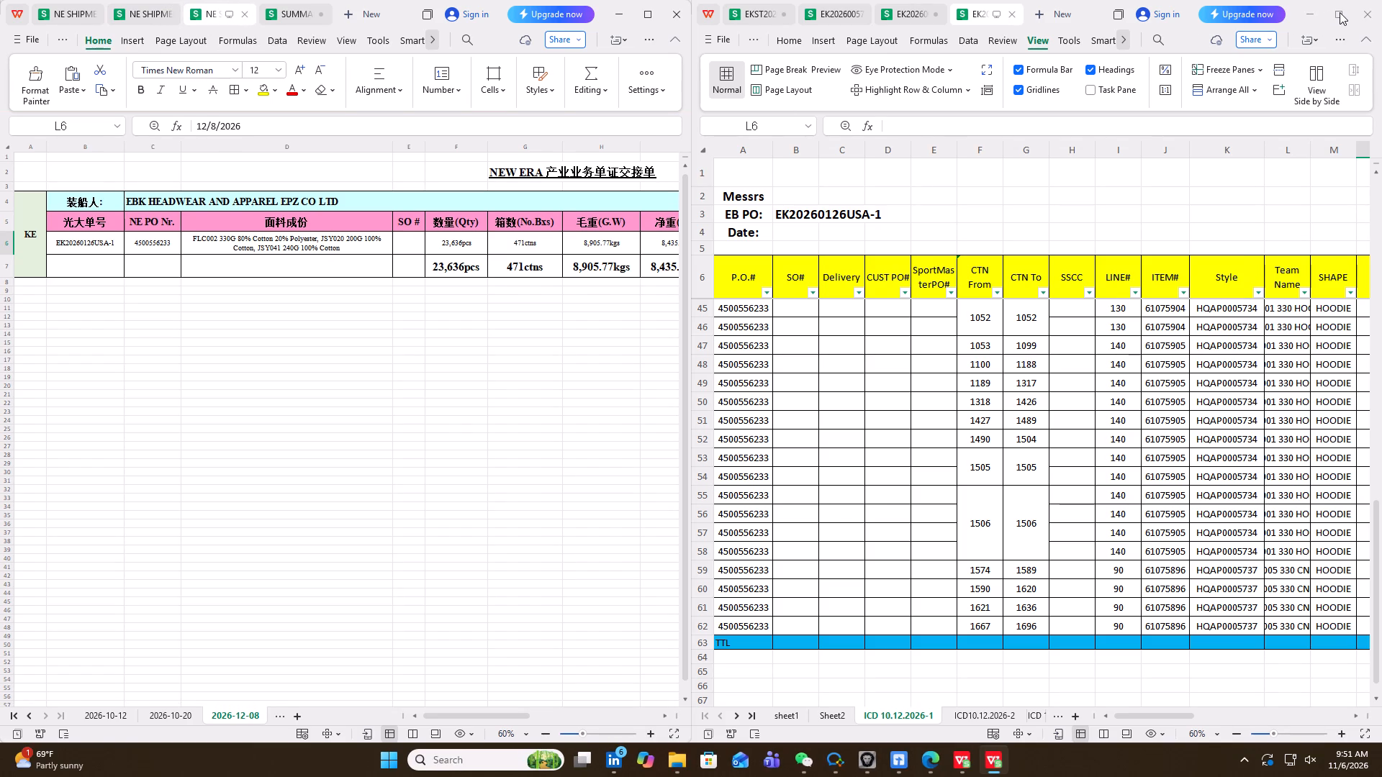
Place the EK20260126USA-1 workbook side by side with the 0126USA-1 shipment plan, and look over its final carton rows.
left_click(1166, 97)
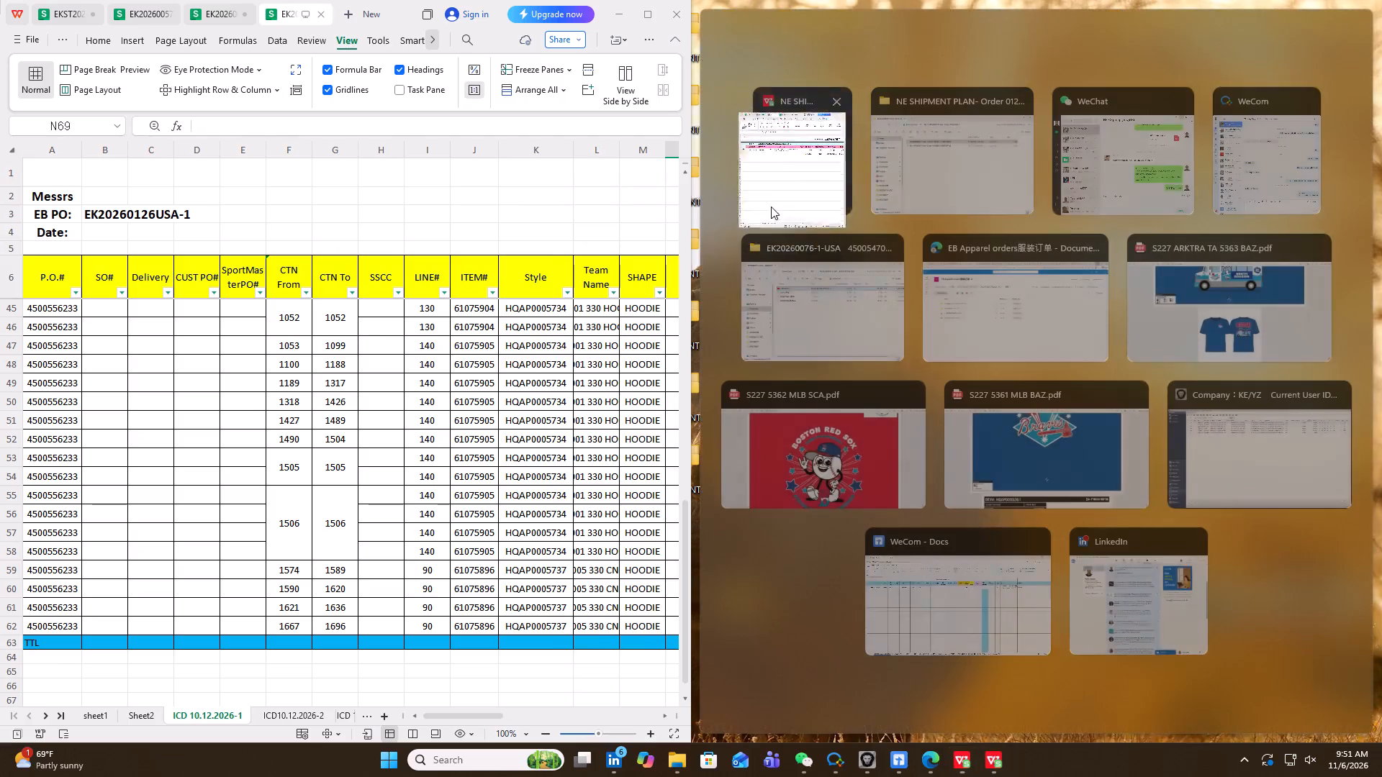
left_click(771, 159)
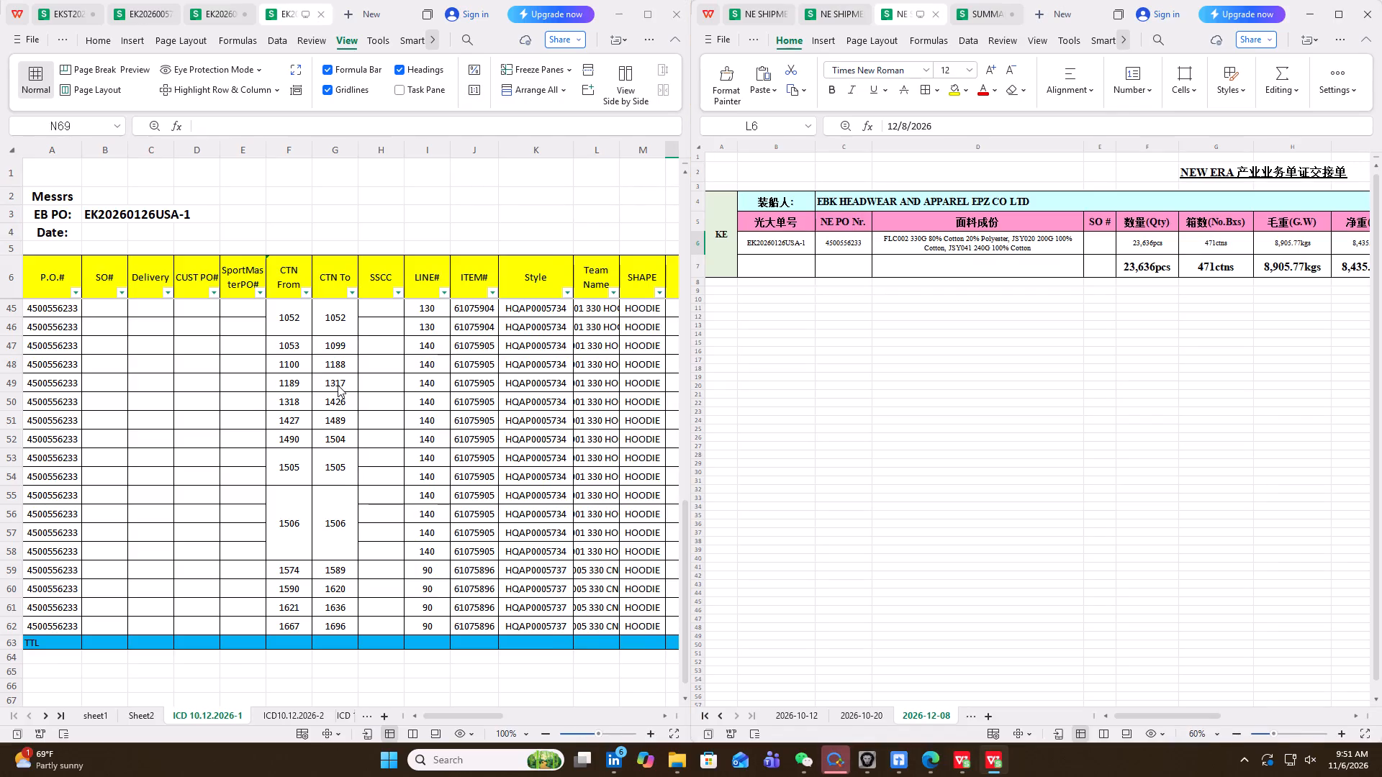
scroll(338, 384, "up", 4)
scroll(338, 384, "down", 8)
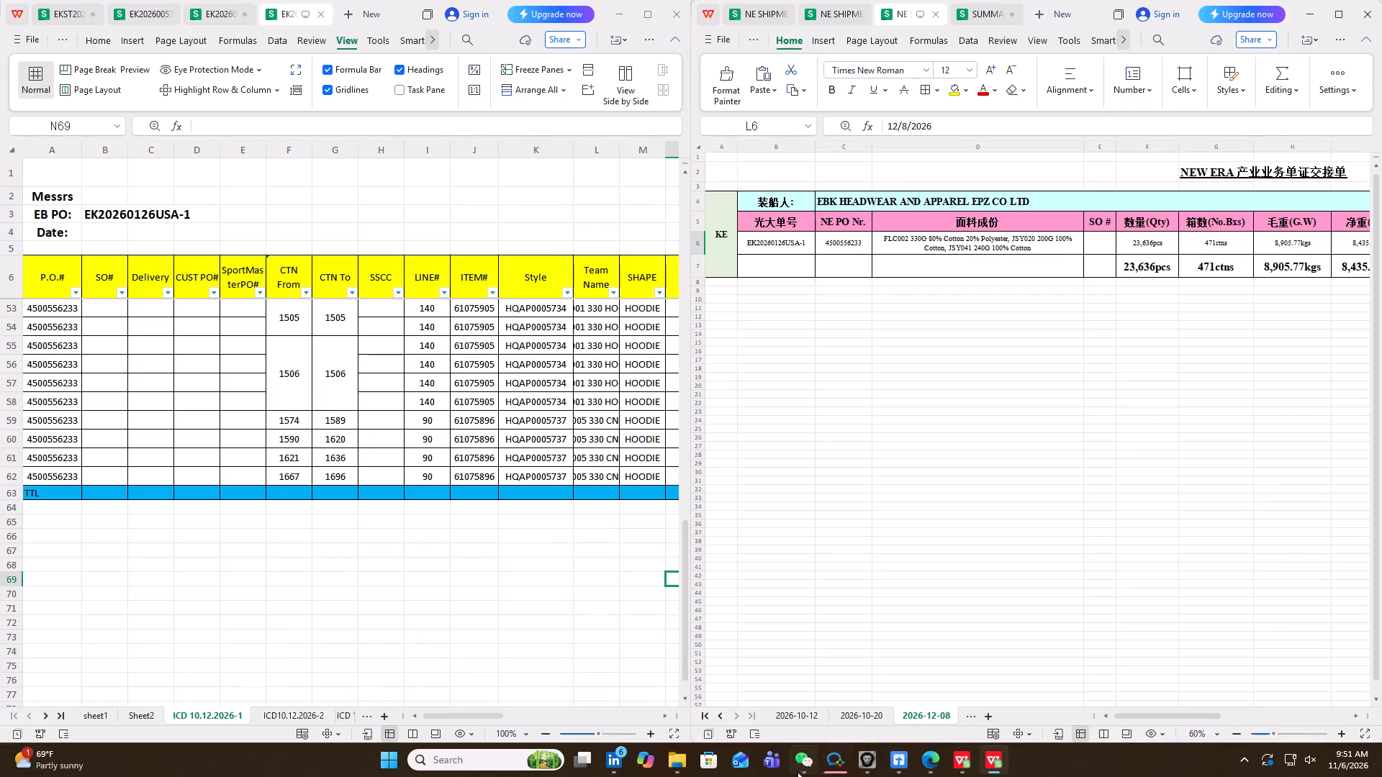
Switch to WeCom to read the merchandiser's reply about the cause of the delay.
left_click(839, 765)
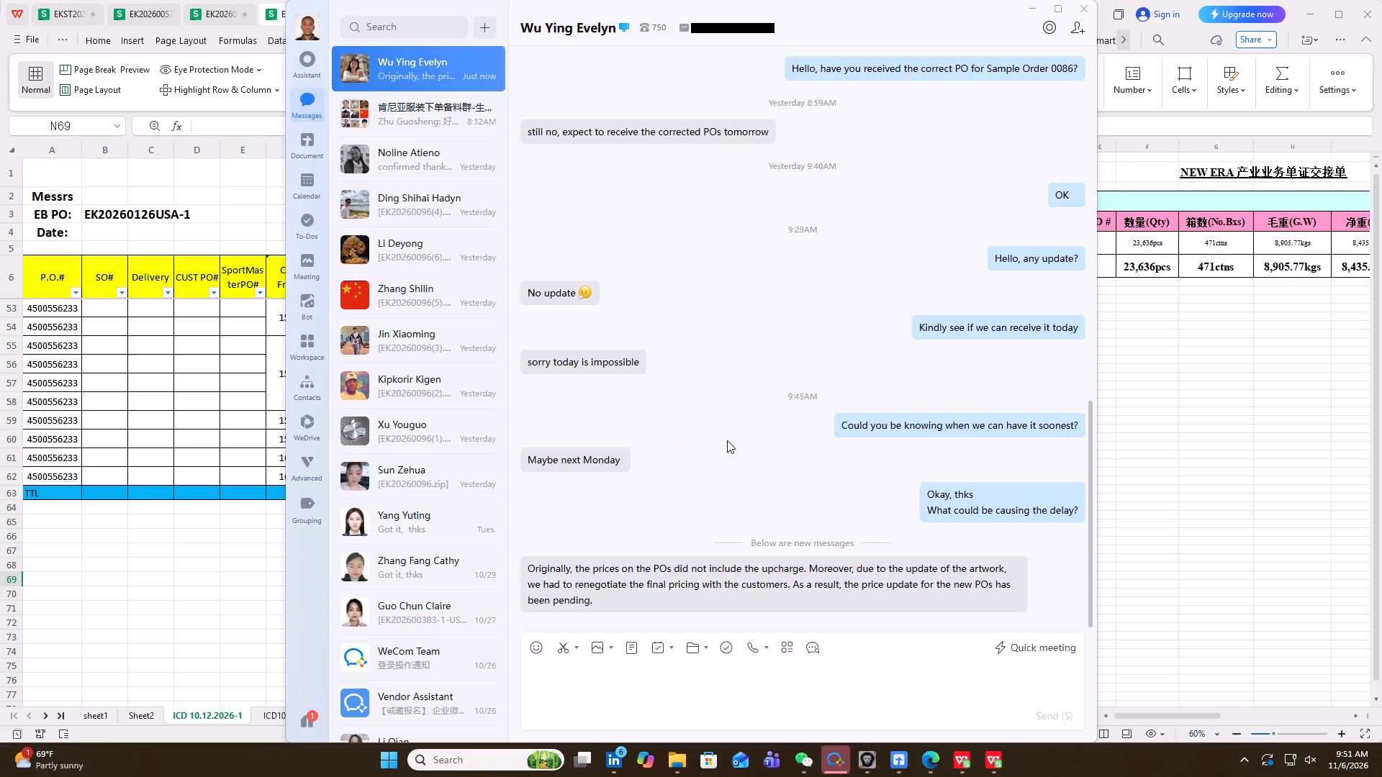
Reread the WeCom chat with the merchandiser about the Sample Order 0086 PO, back to the original request, and minimize WeCom.
scroll(731, 440, "down", 3)
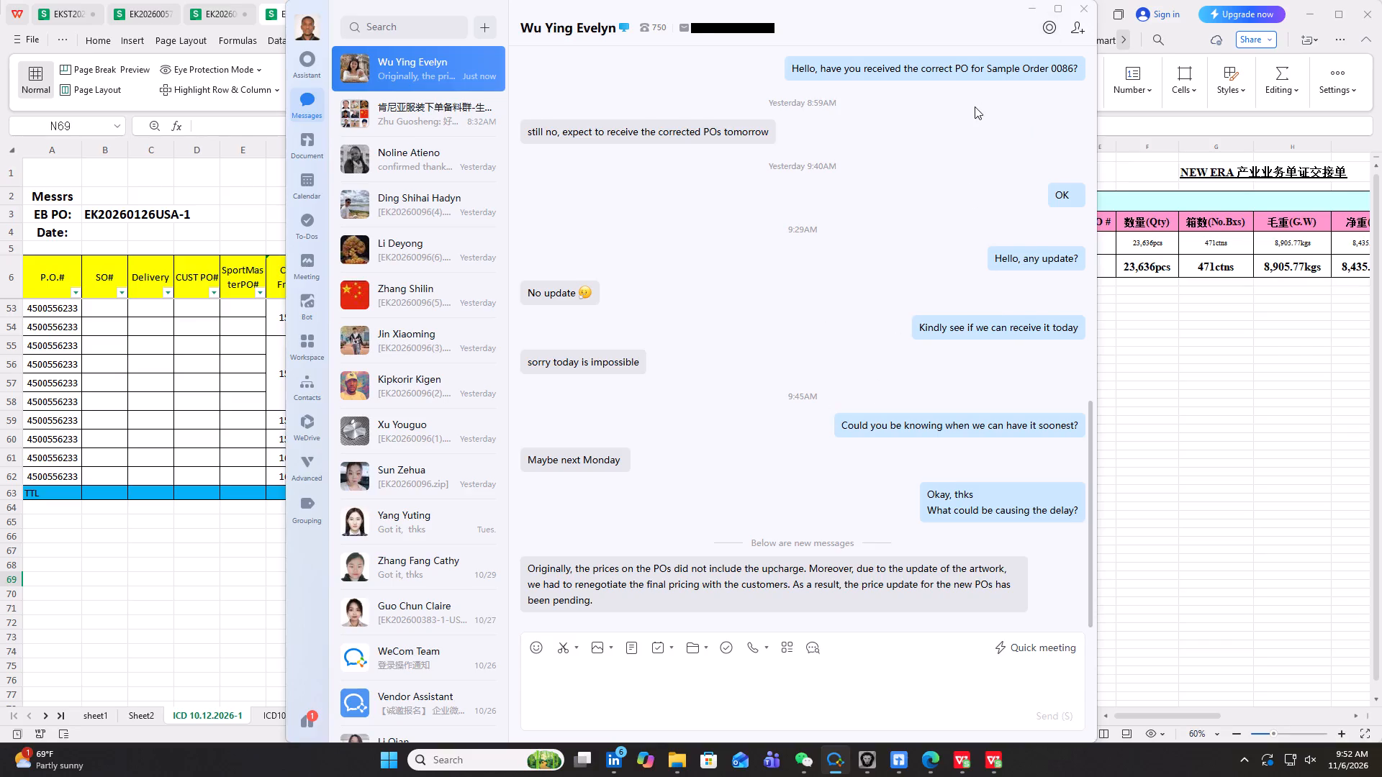
scroll(817, 283, "up", 4)
scroll(818, 283, "down", 1)
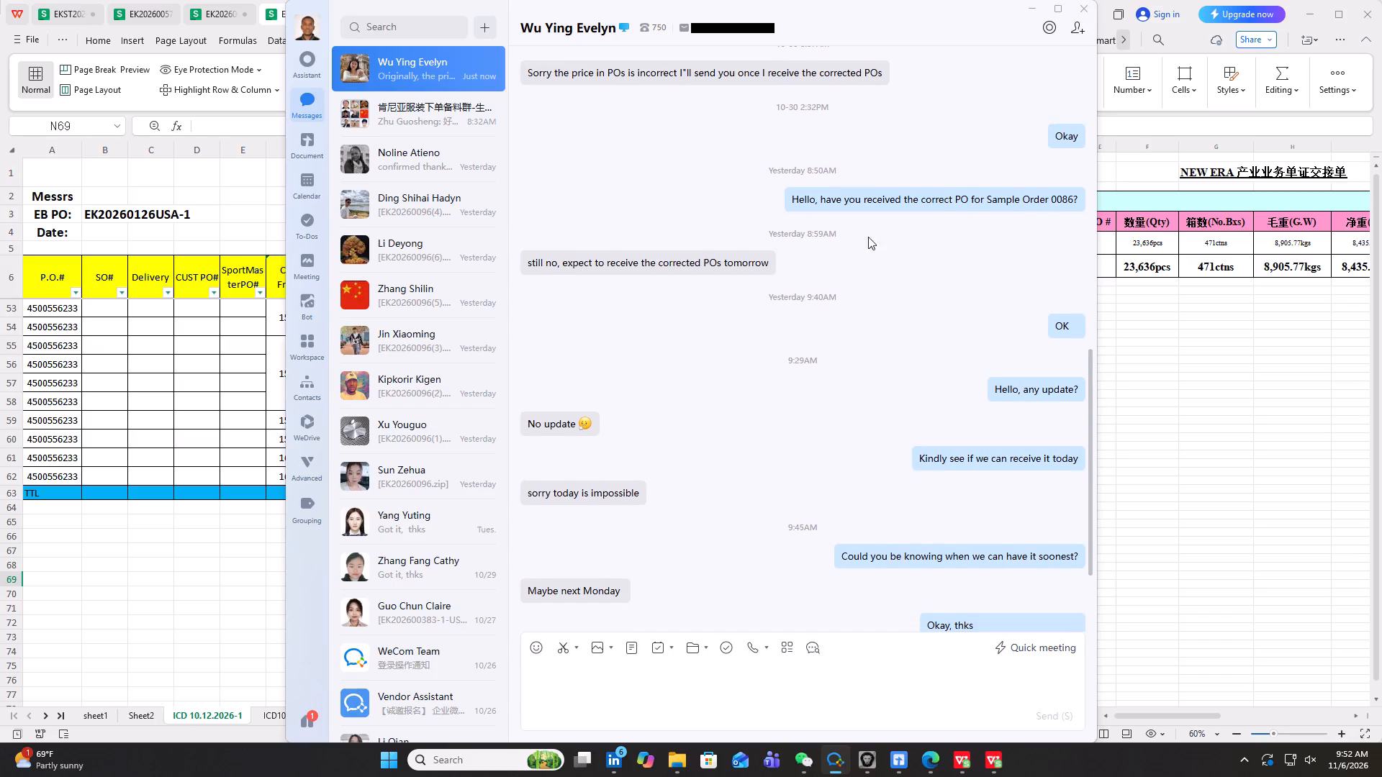
scroll(810, 245, "up", 7)
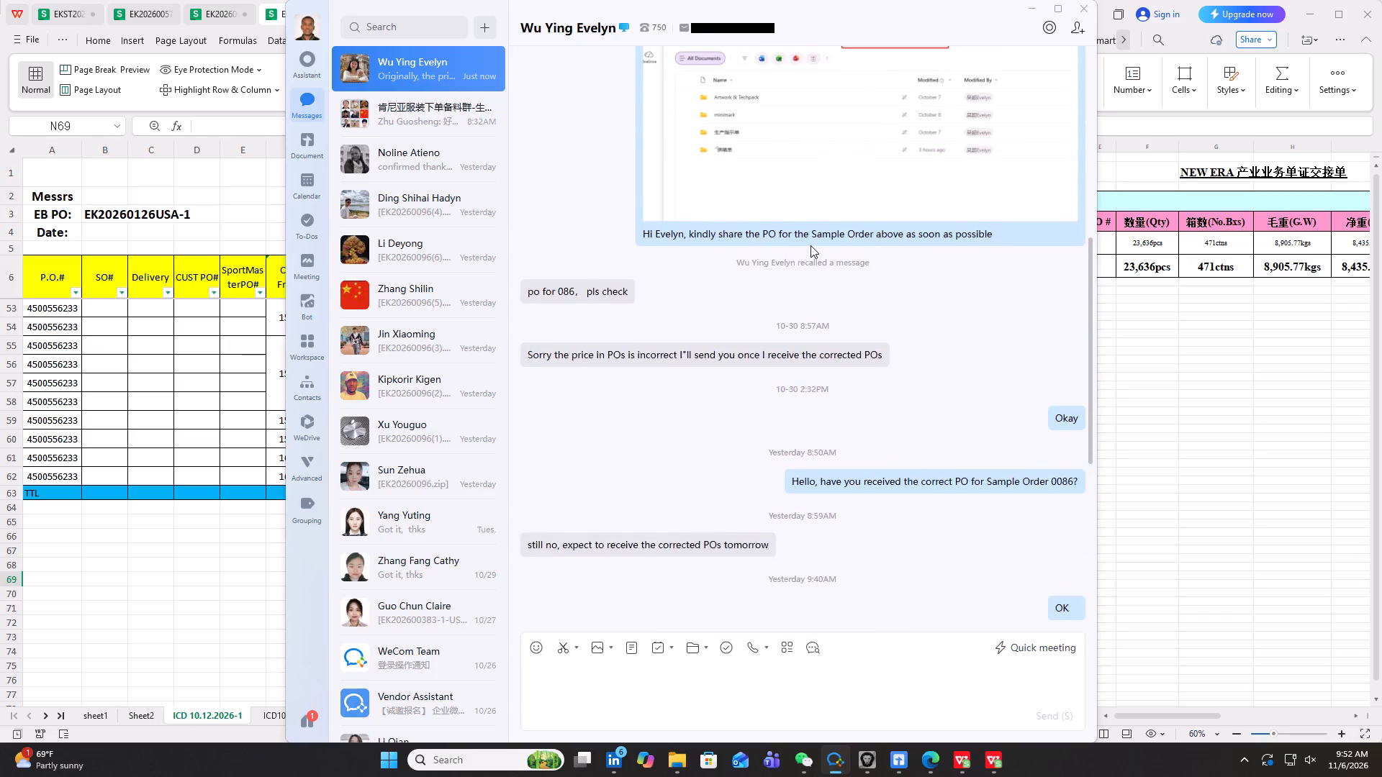
scroll(810, 245, "up", 2)
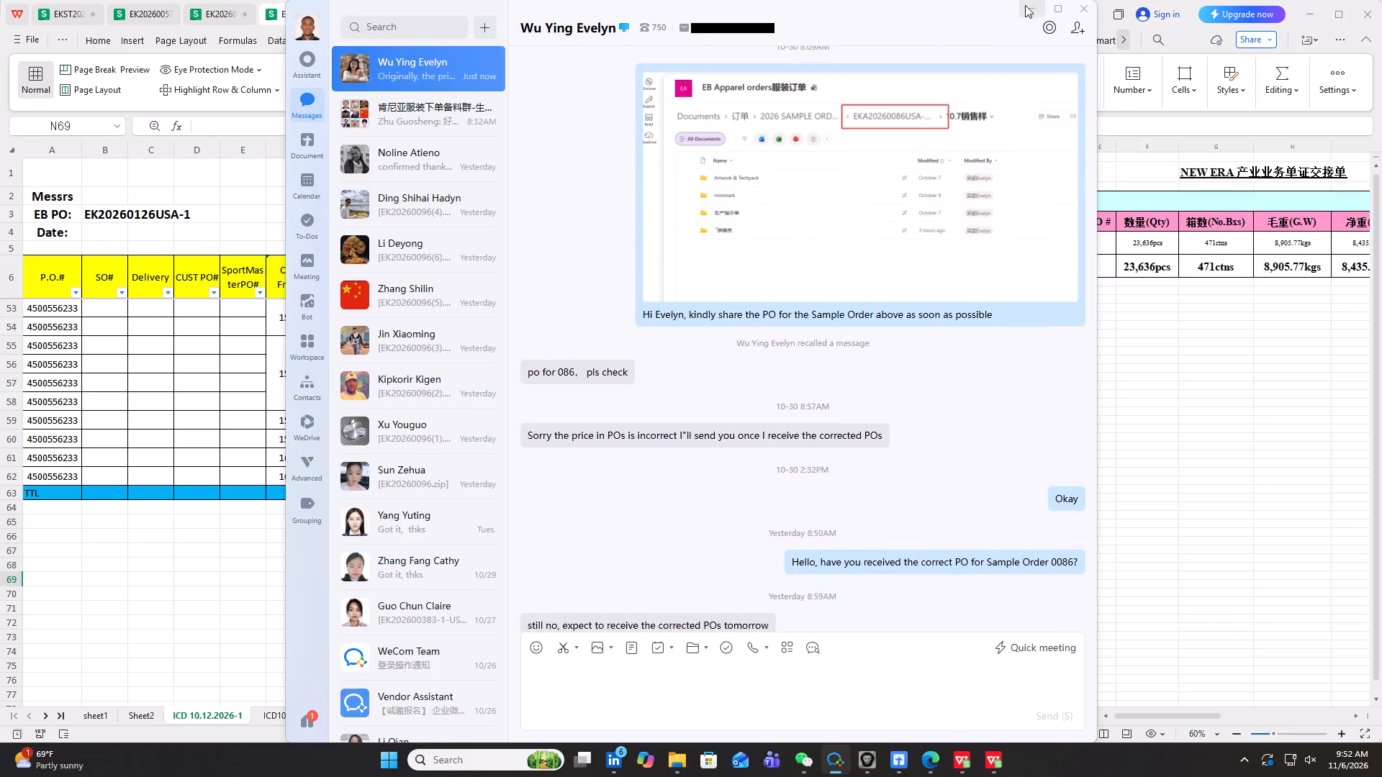
left_click(1029, 6)
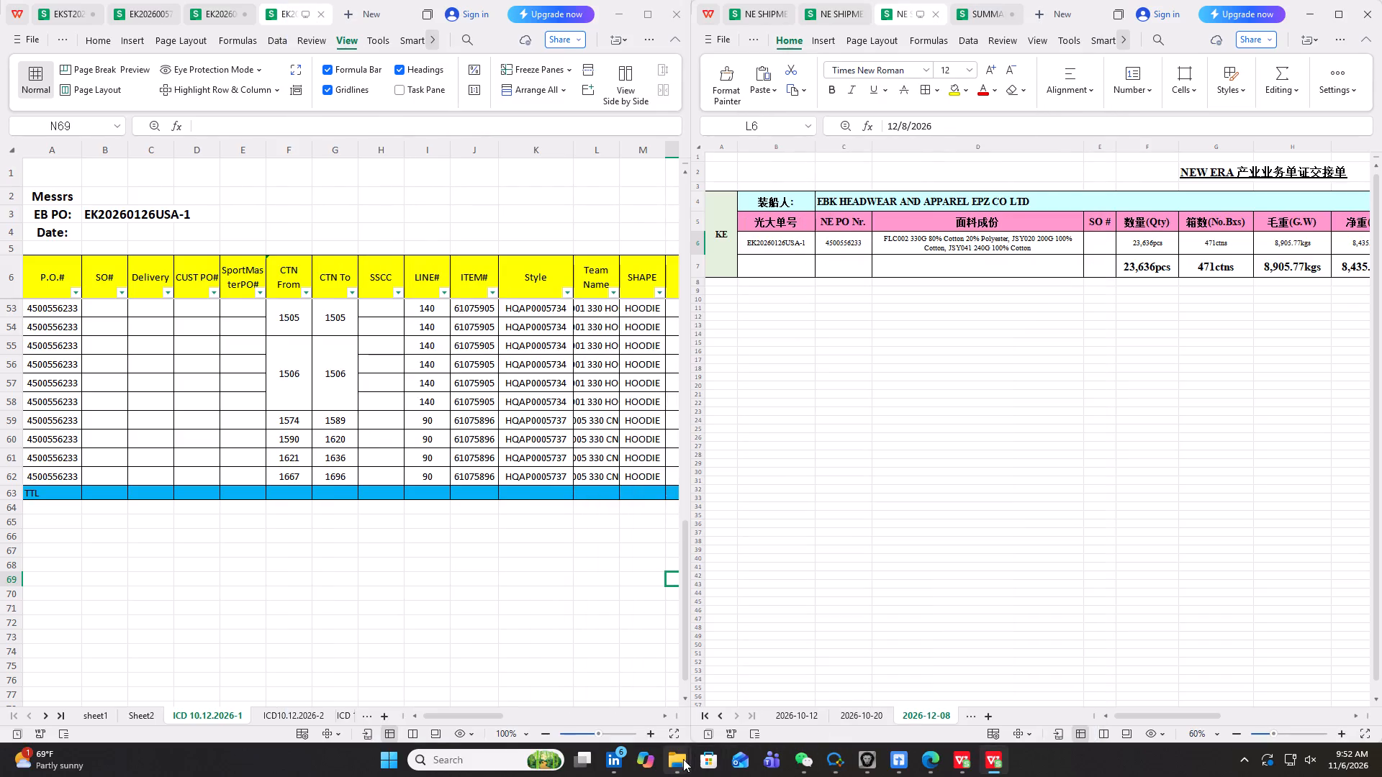
In File Explorer, open the 生产指示单 folder of sample order EKA20260086USA, under 新生产订单 on the PLANNING drive.
left_click(677, 758)
left_click(730, 706)
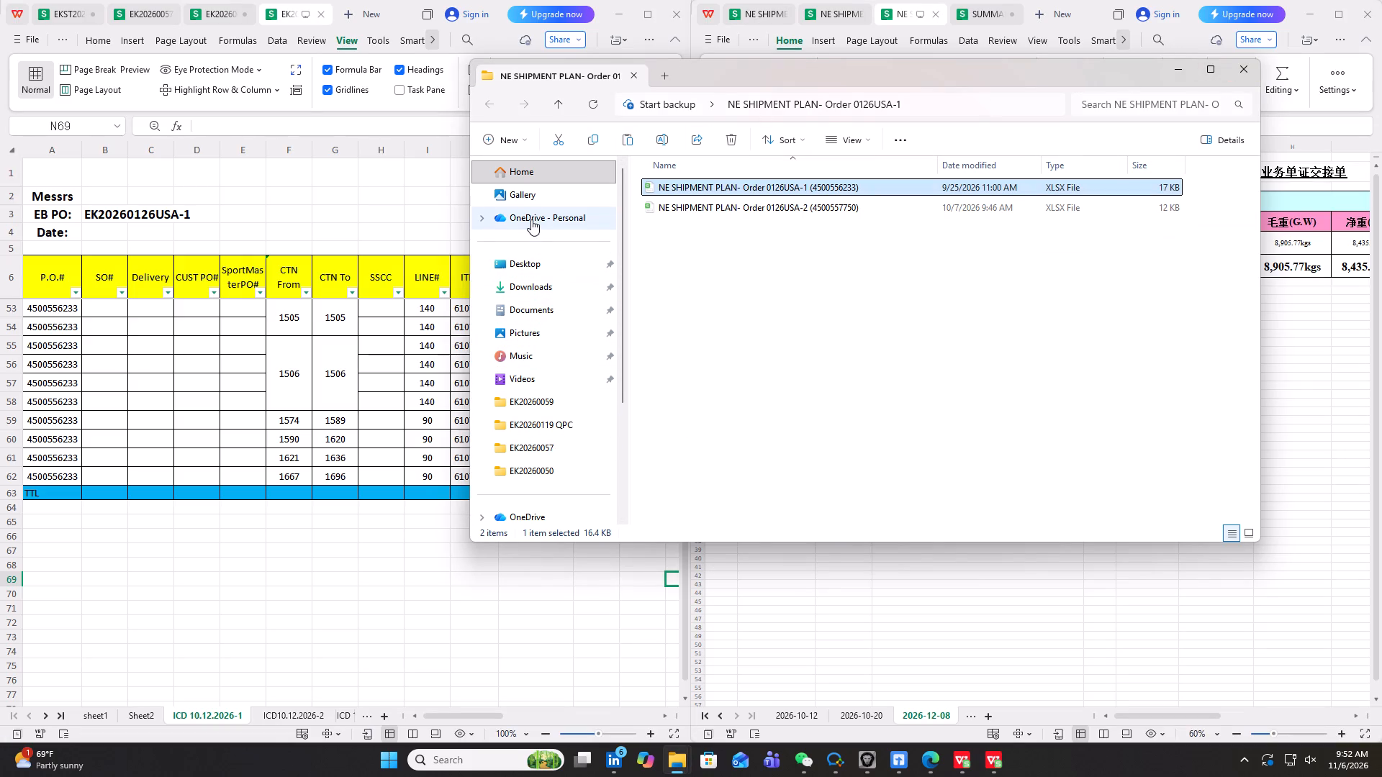
scroll(546, 422, "down", 3)
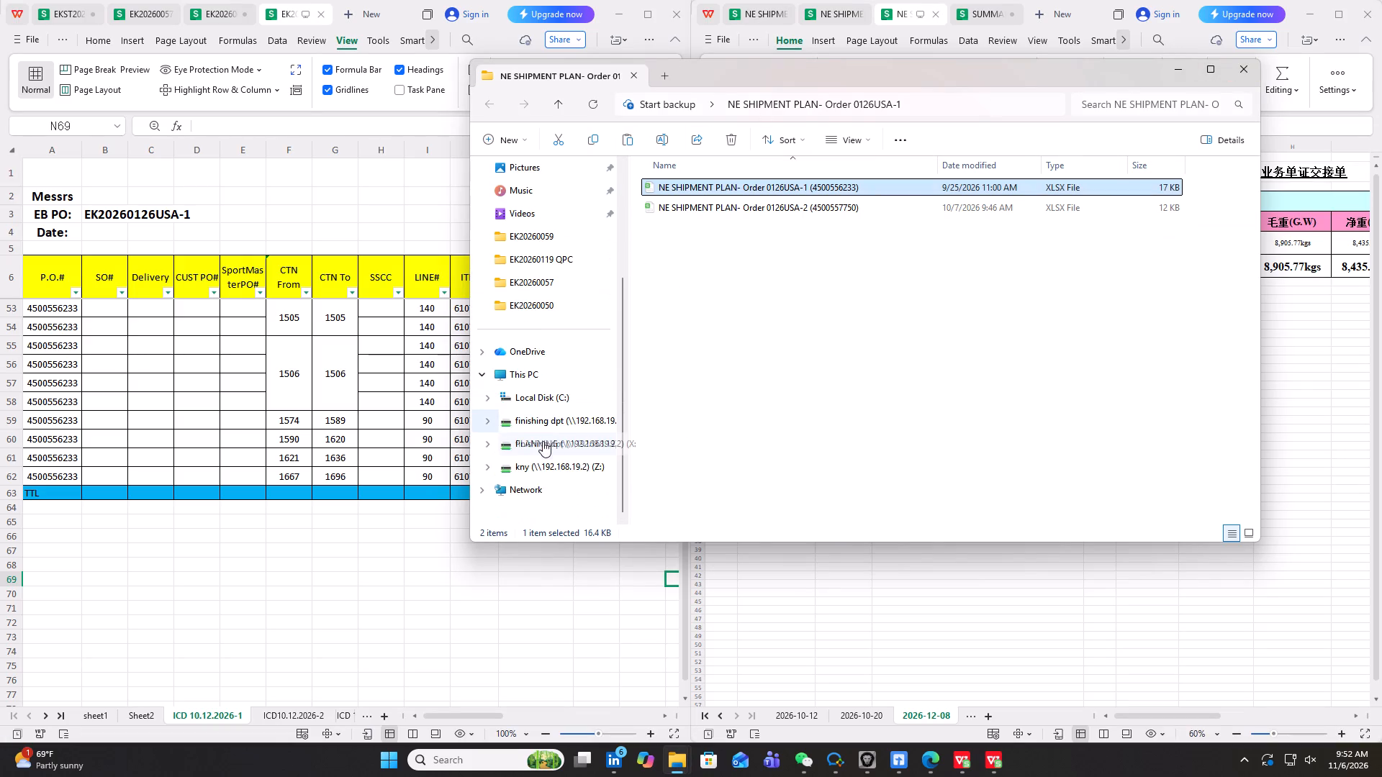
left_click(538, 437)
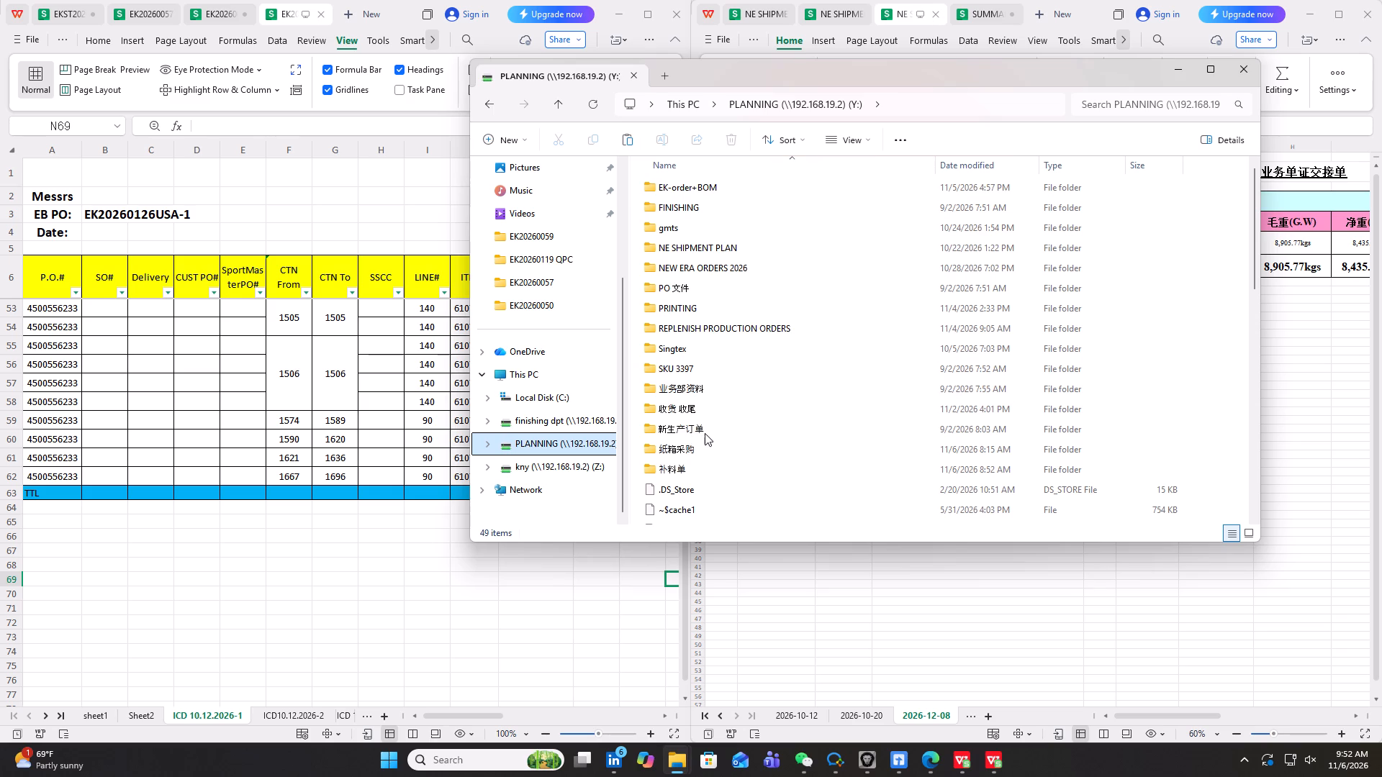
double_click(703, 430)
double_click(705, 204)
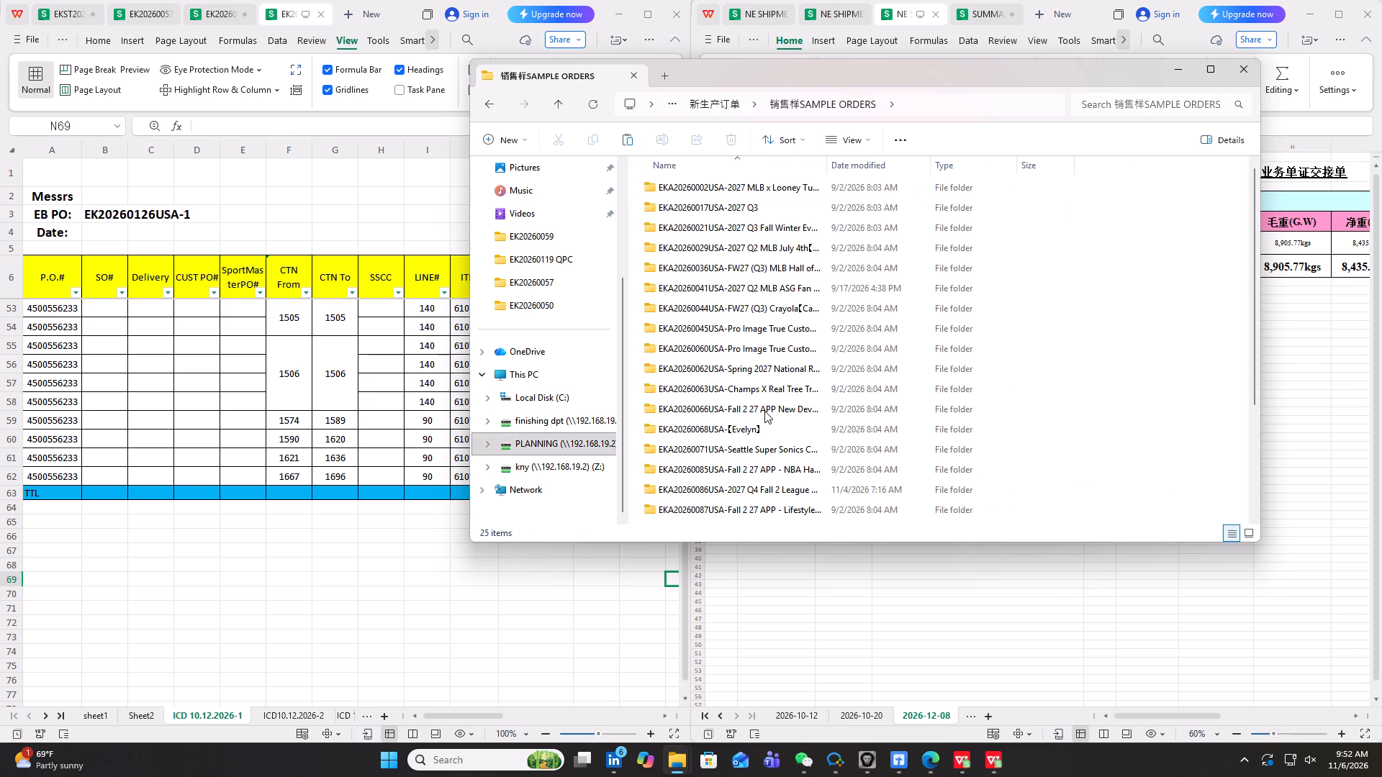
scroll(732, 414, "down", 3)
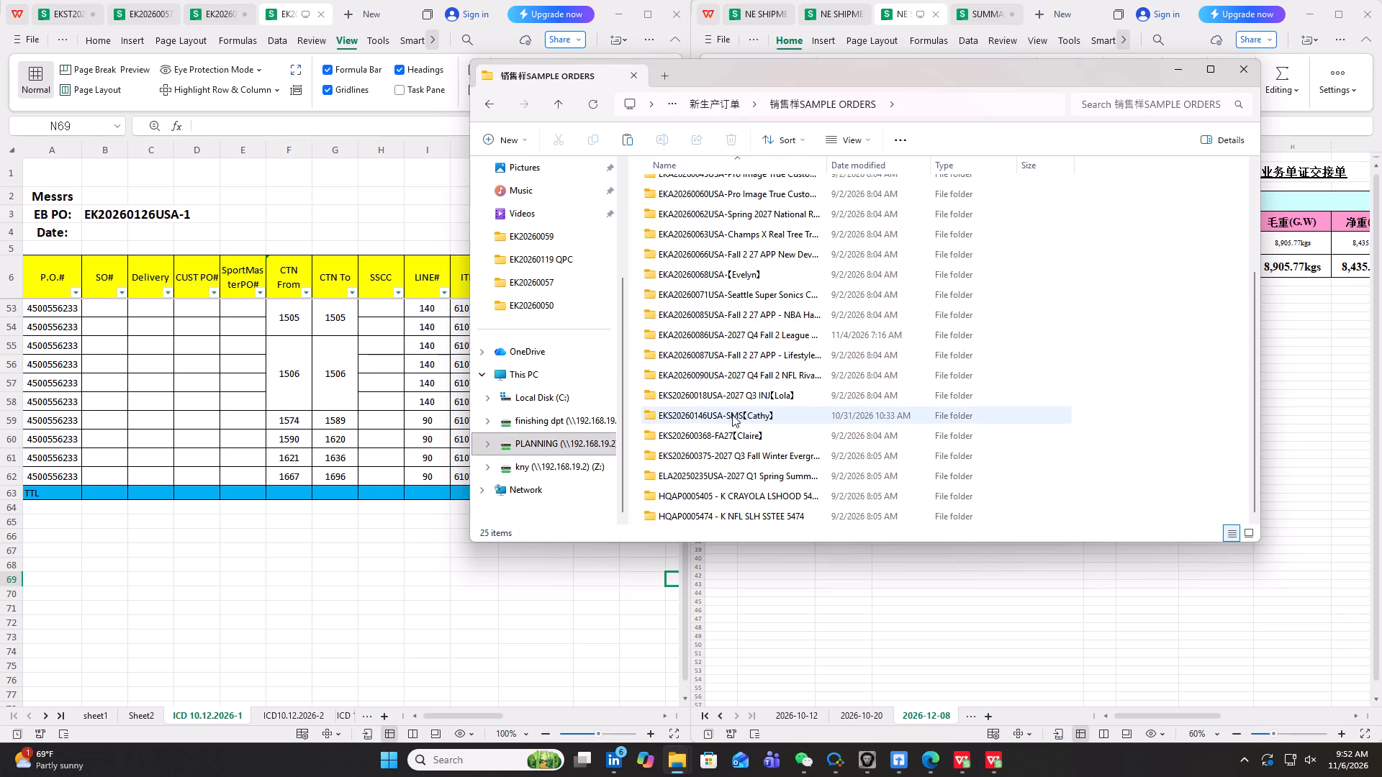
double_click(703, 337)
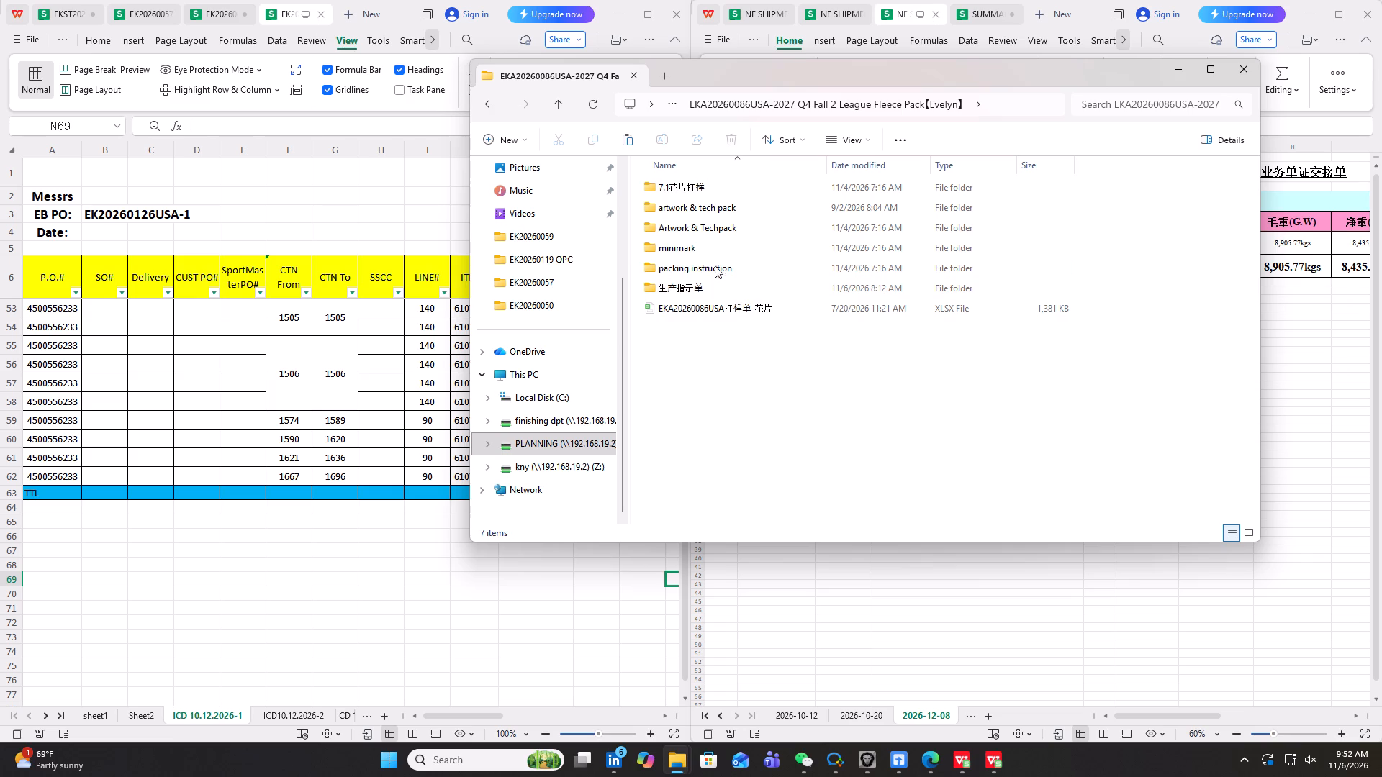
double_click(704, 286)
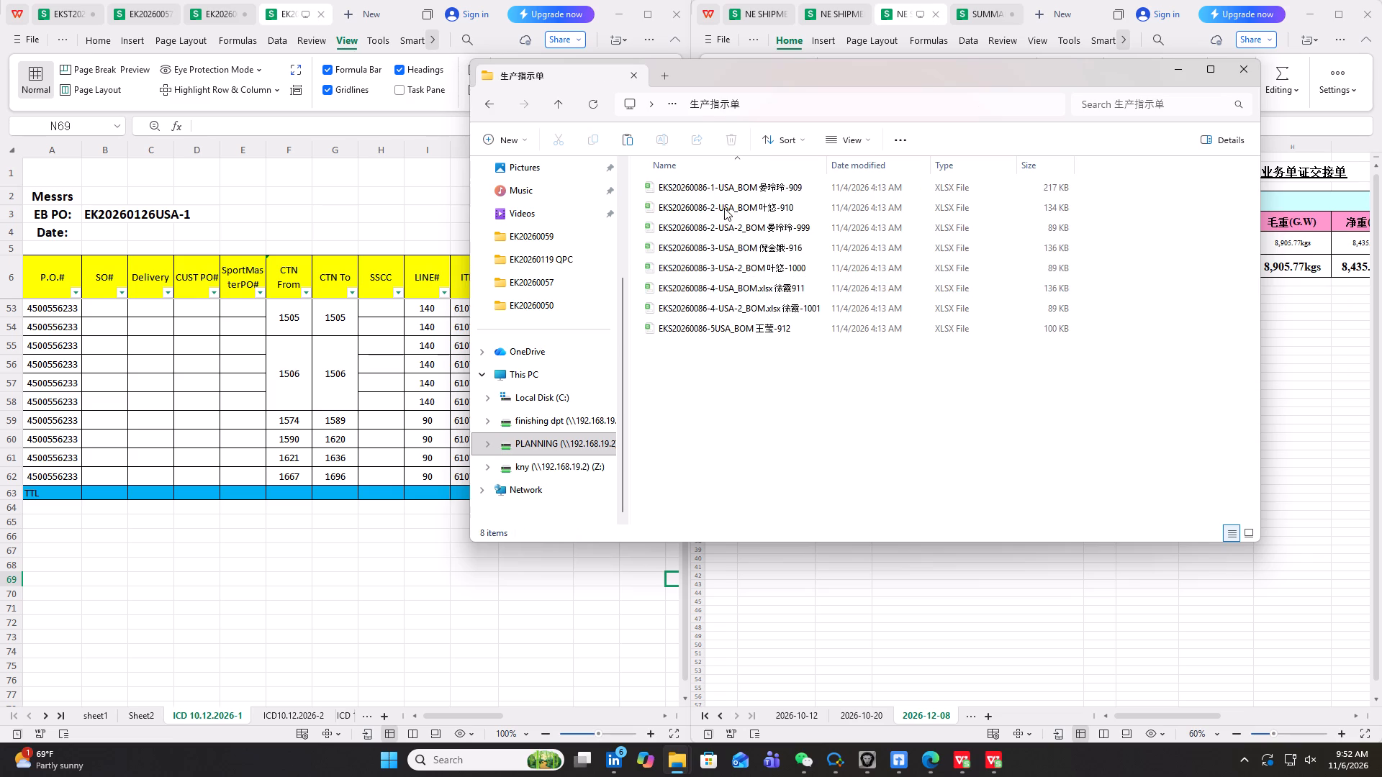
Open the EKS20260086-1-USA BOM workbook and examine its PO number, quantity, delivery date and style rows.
double_click(713, 189)
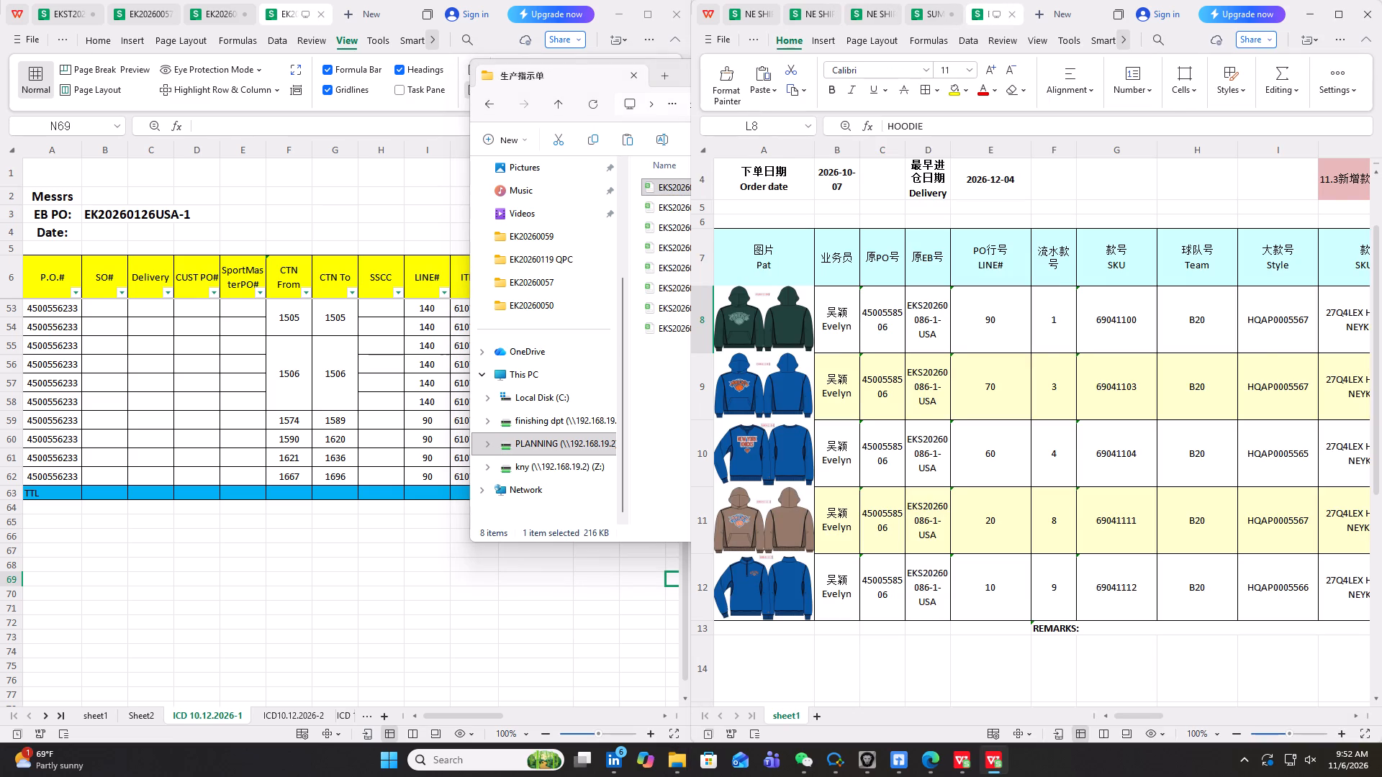
scroll(856, 440, "up", 3)
scroll(972, 499, "down", 3)
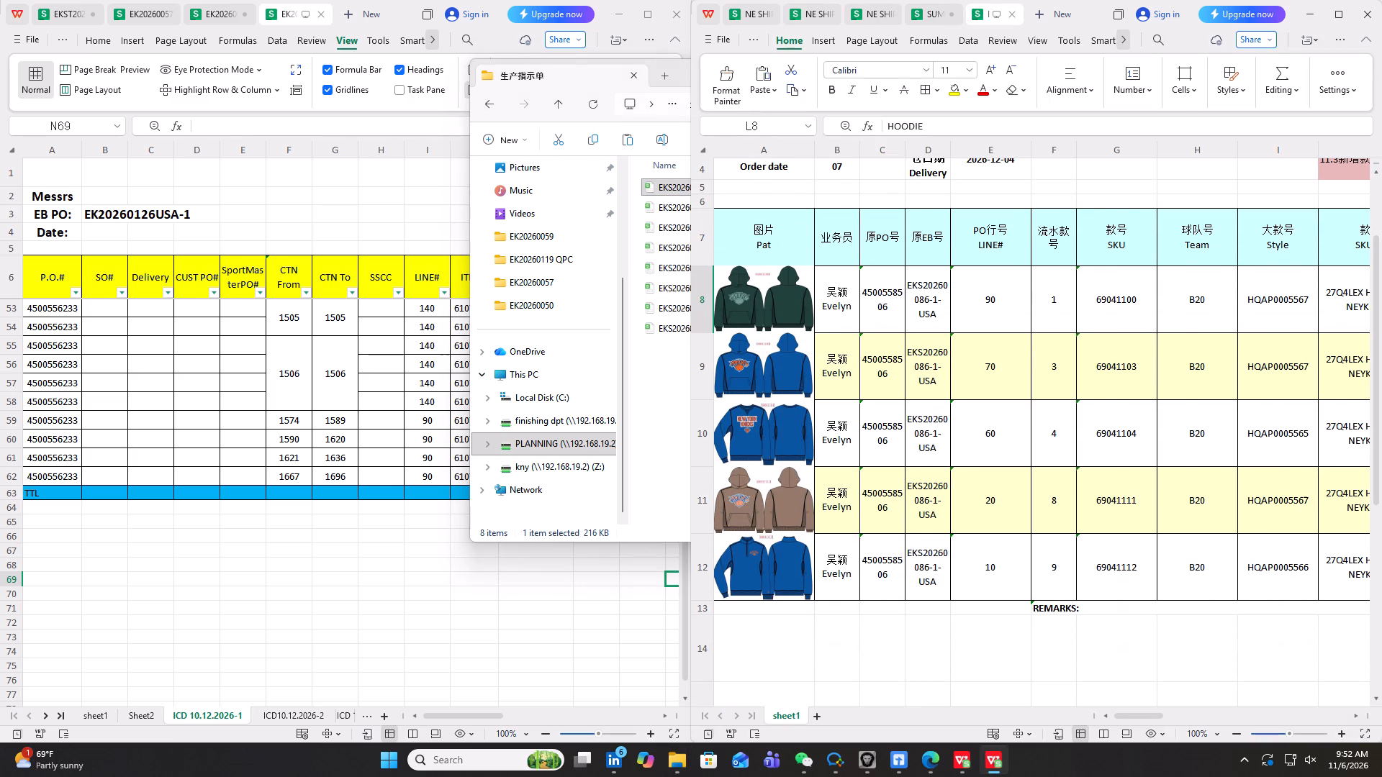
scroll(987, 591, "up", 4)
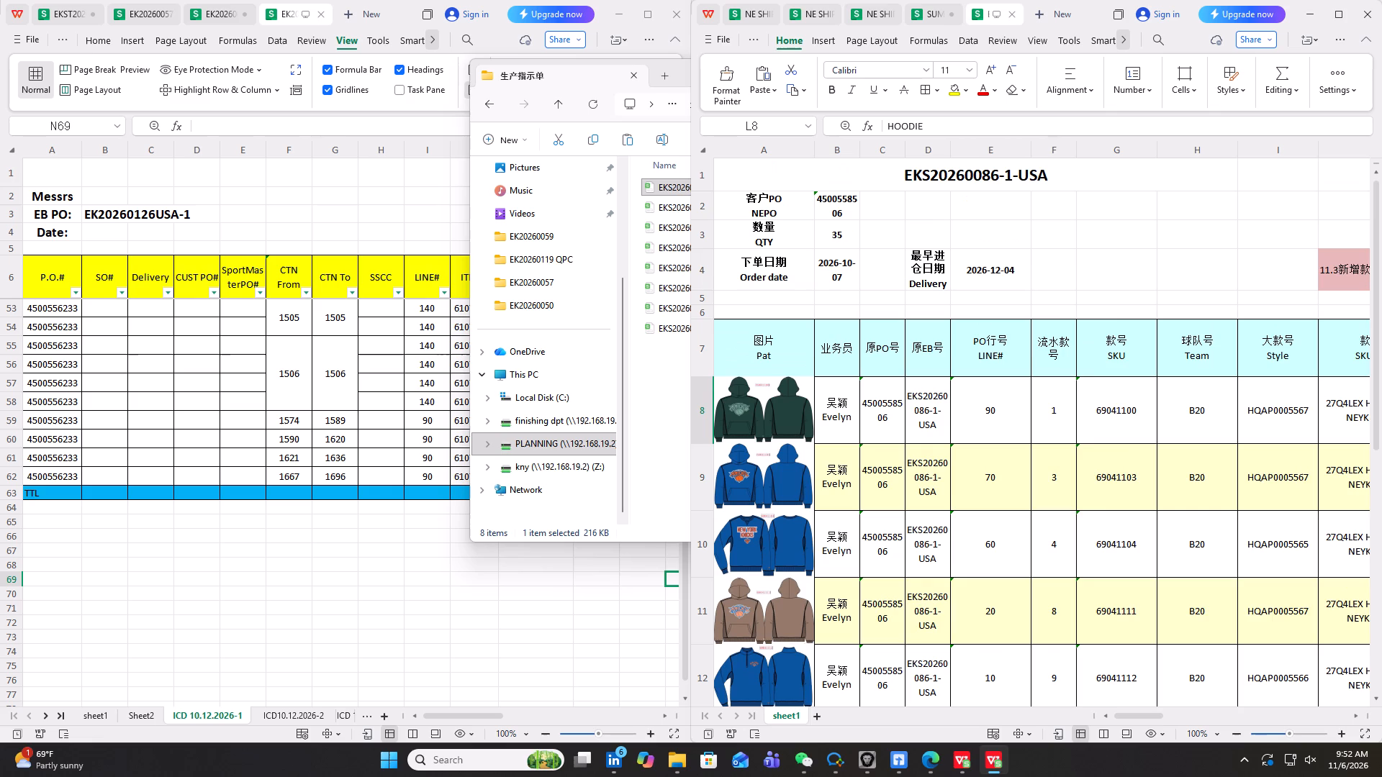
scroll(1050, 564, "down", 1)
scroll(1045, 560, "up", 3)
left_click_drag(1132, 714, 1049, 714)
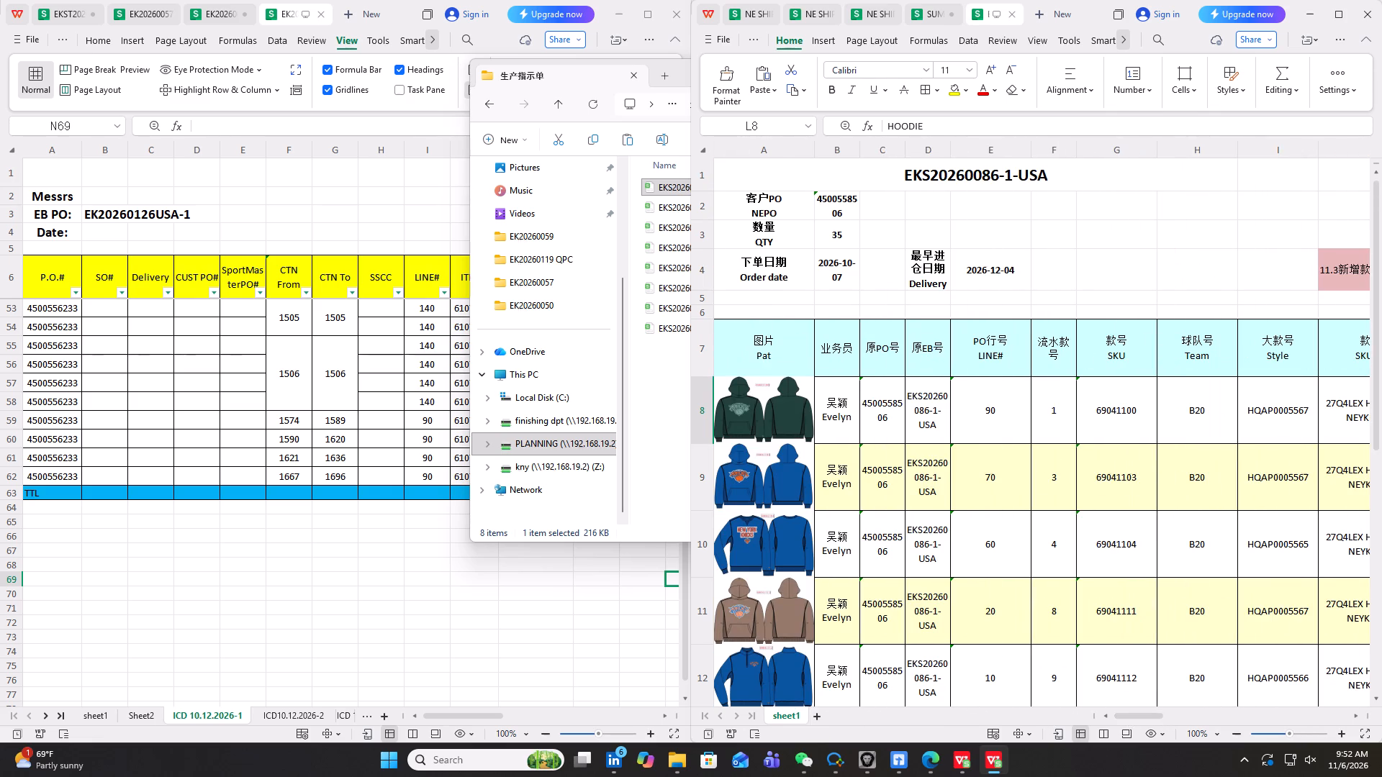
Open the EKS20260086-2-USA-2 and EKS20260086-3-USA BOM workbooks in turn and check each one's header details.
left_click(676, 758)
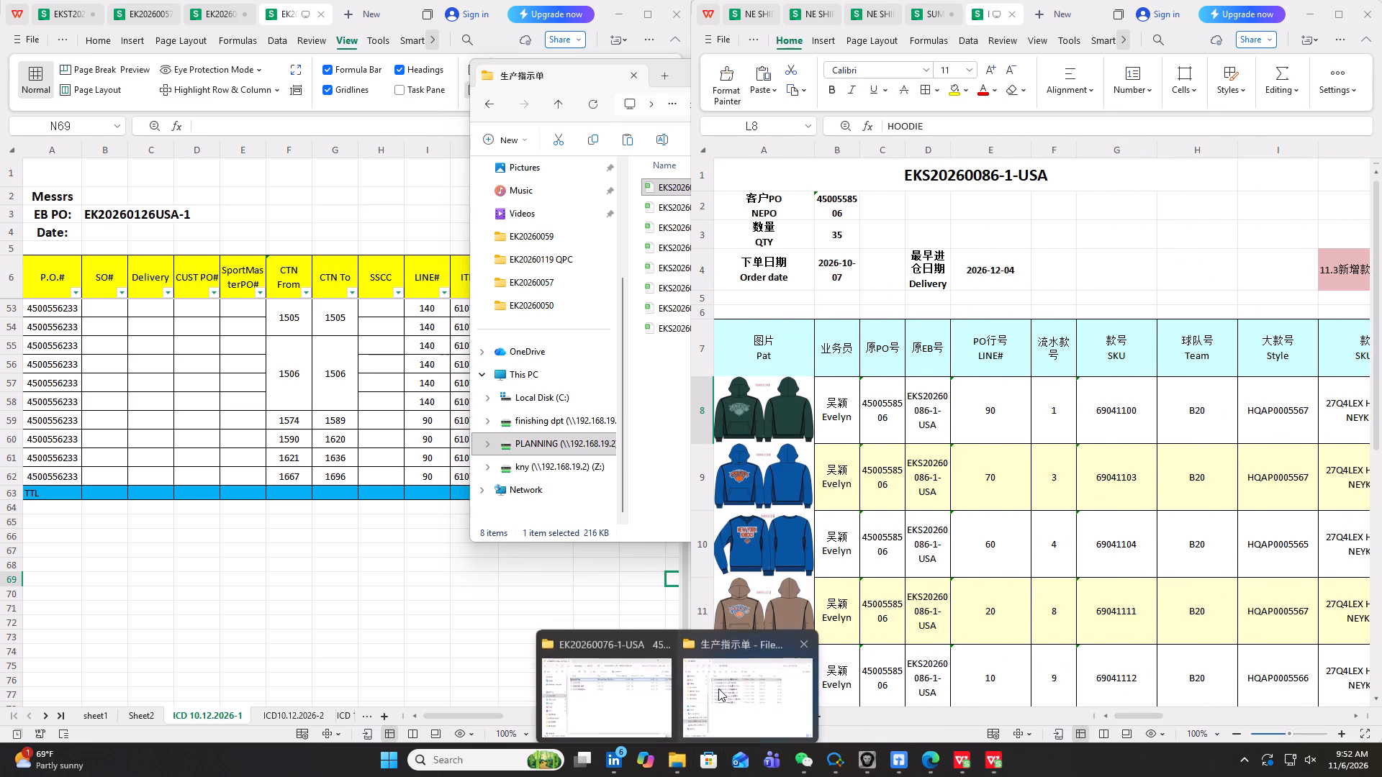
left_click(749, 687)
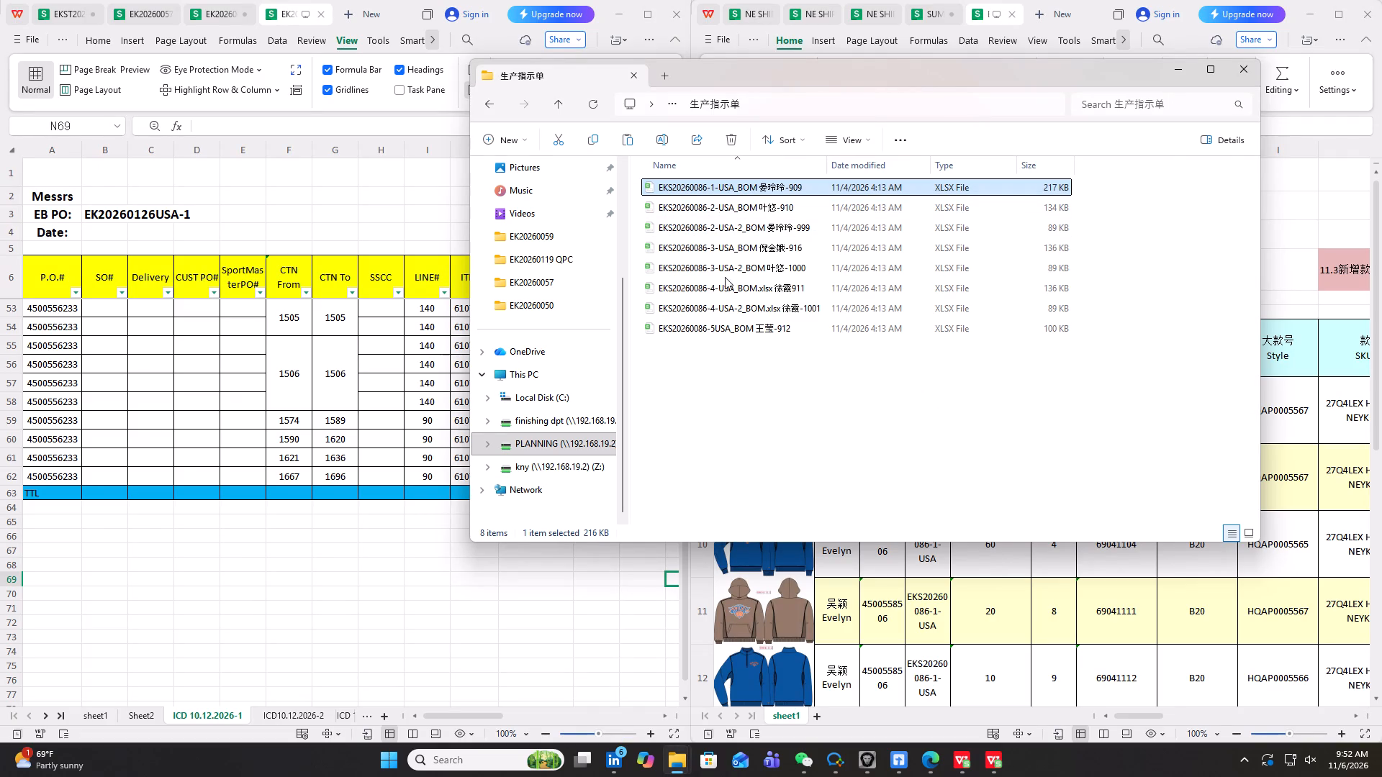
double_click(715, 228)
scroll(878, 468, "up", 3)
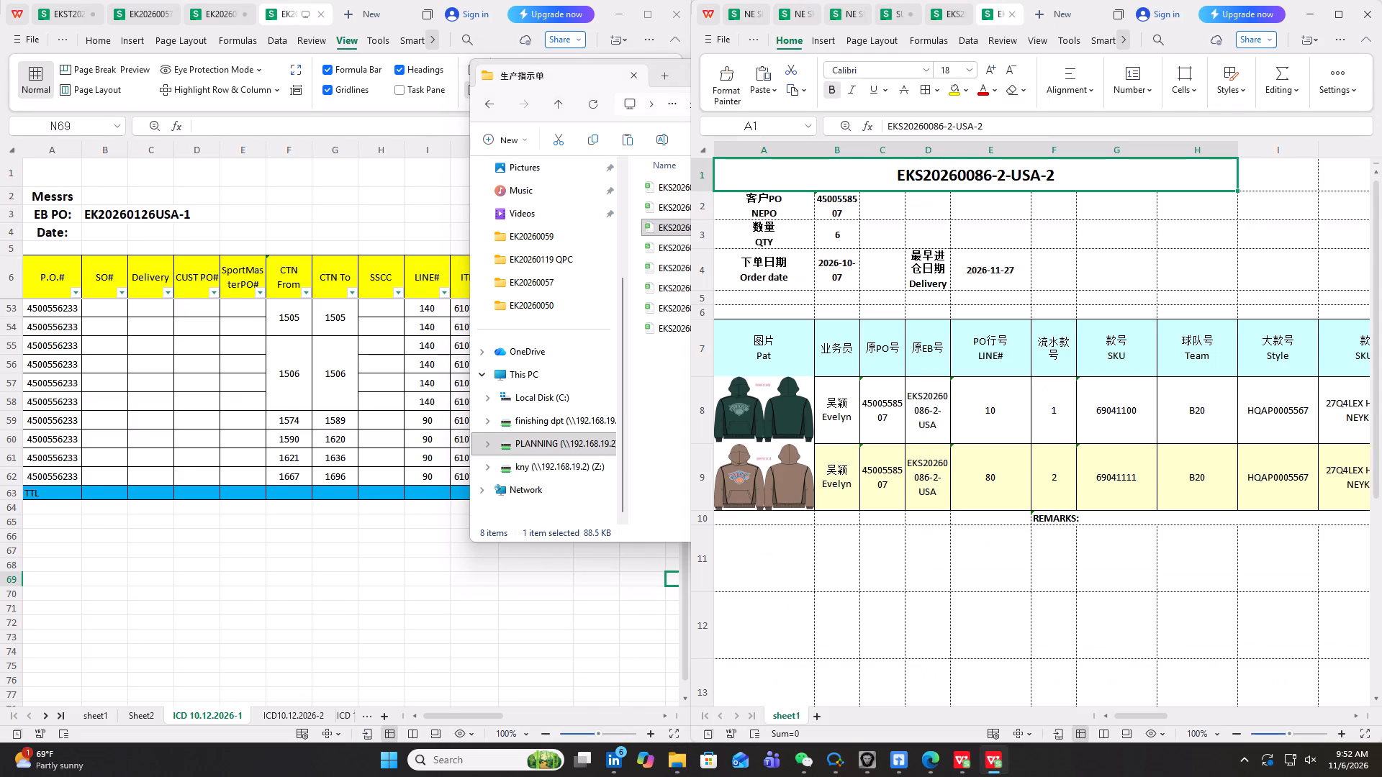
left_click(664, 407)
double_click(741, 245)
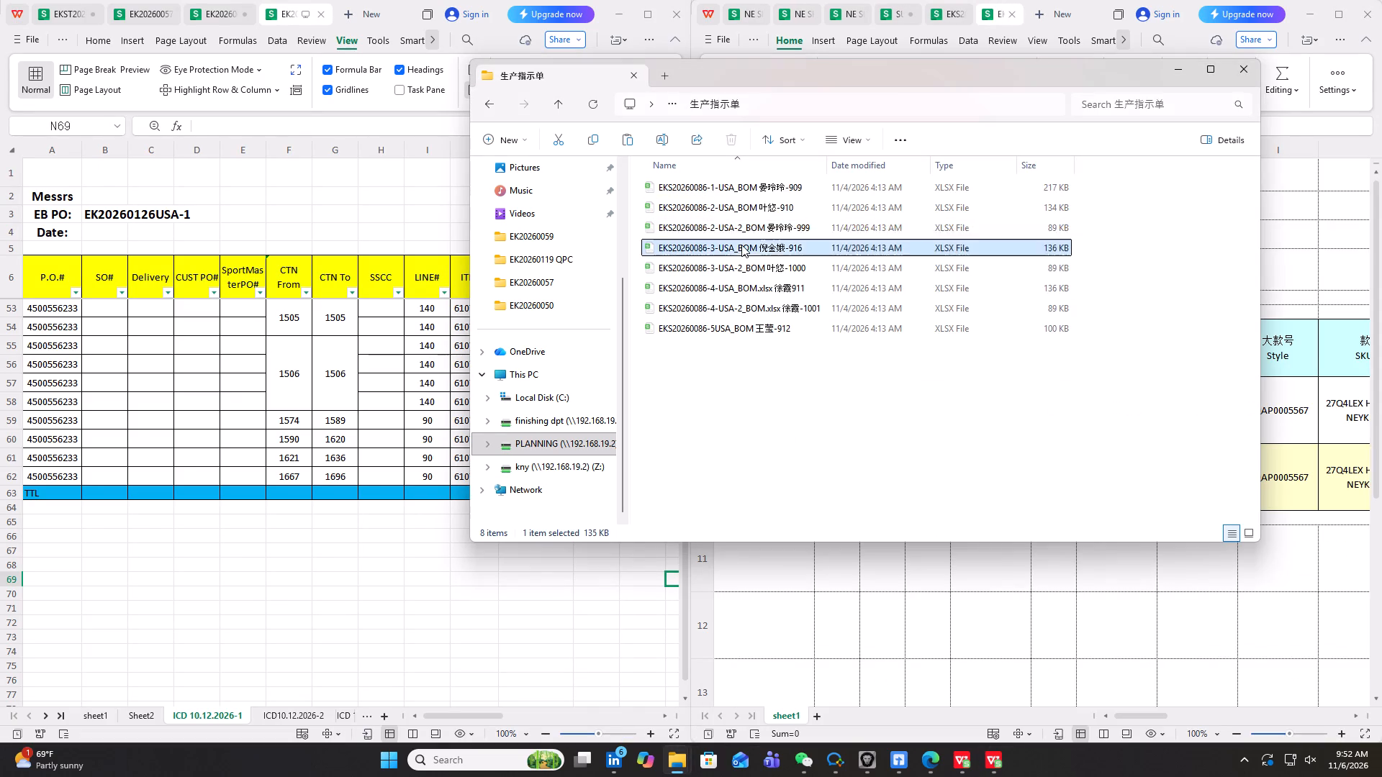
scroll(877, 505, "up", 3)
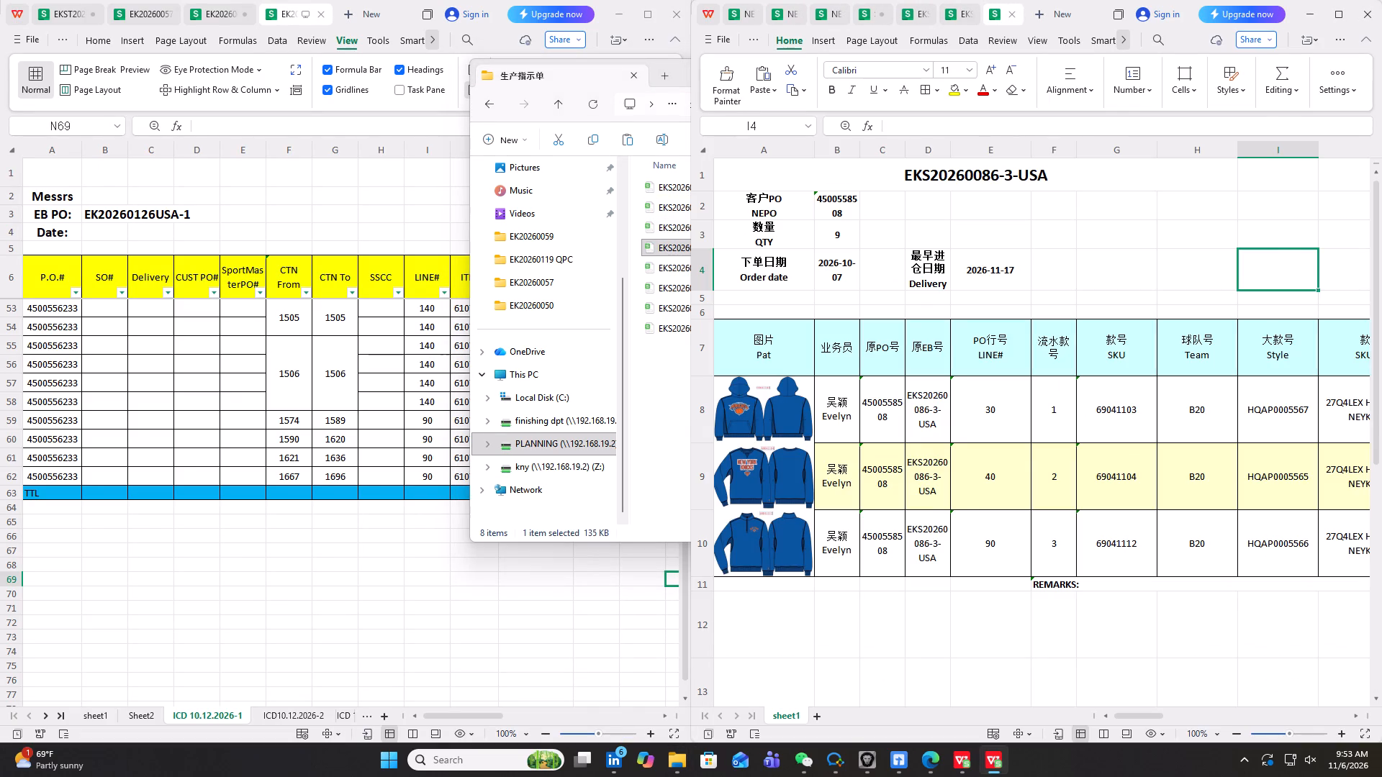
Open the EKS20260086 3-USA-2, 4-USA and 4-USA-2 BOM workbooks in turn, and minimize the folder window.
left_click(685, 422)
double_click(727, 262)
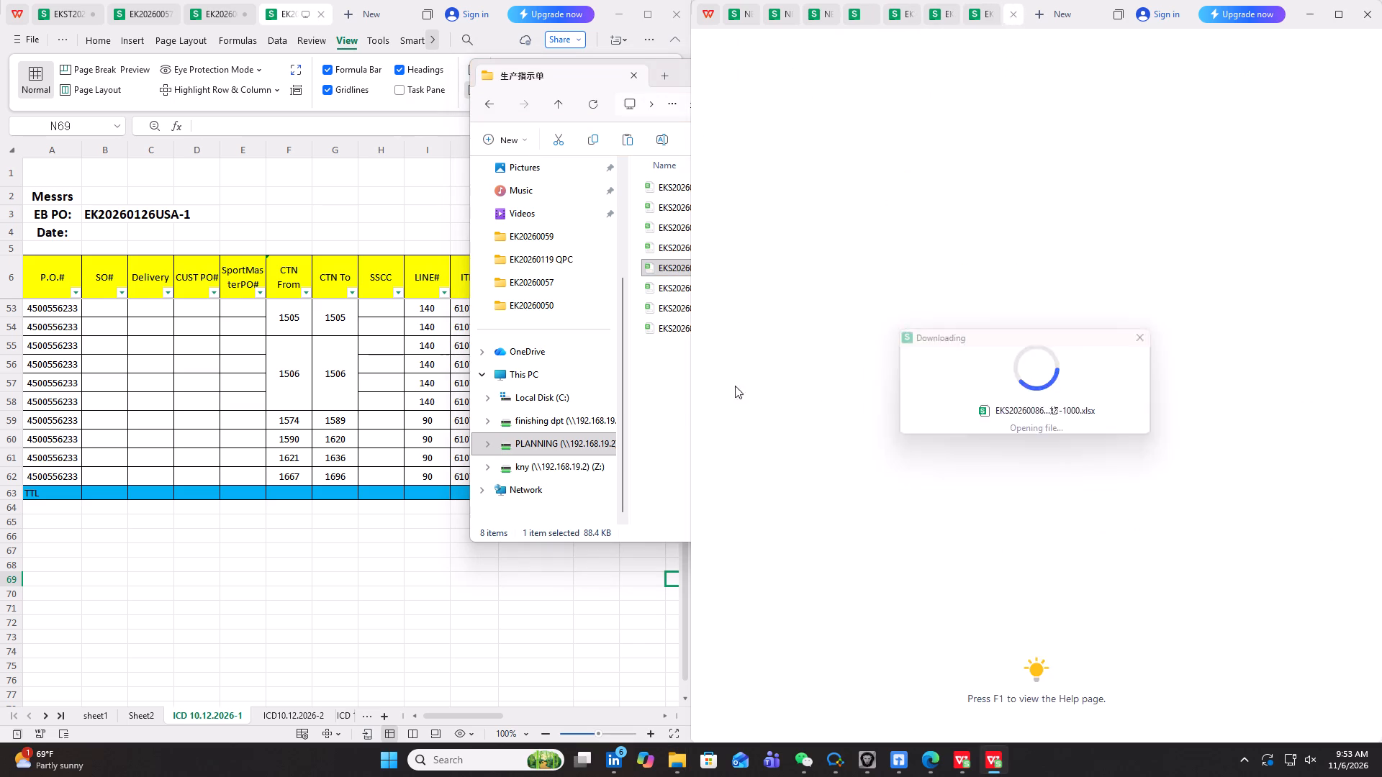
left_click(649, 419)
double_click(730, 288)
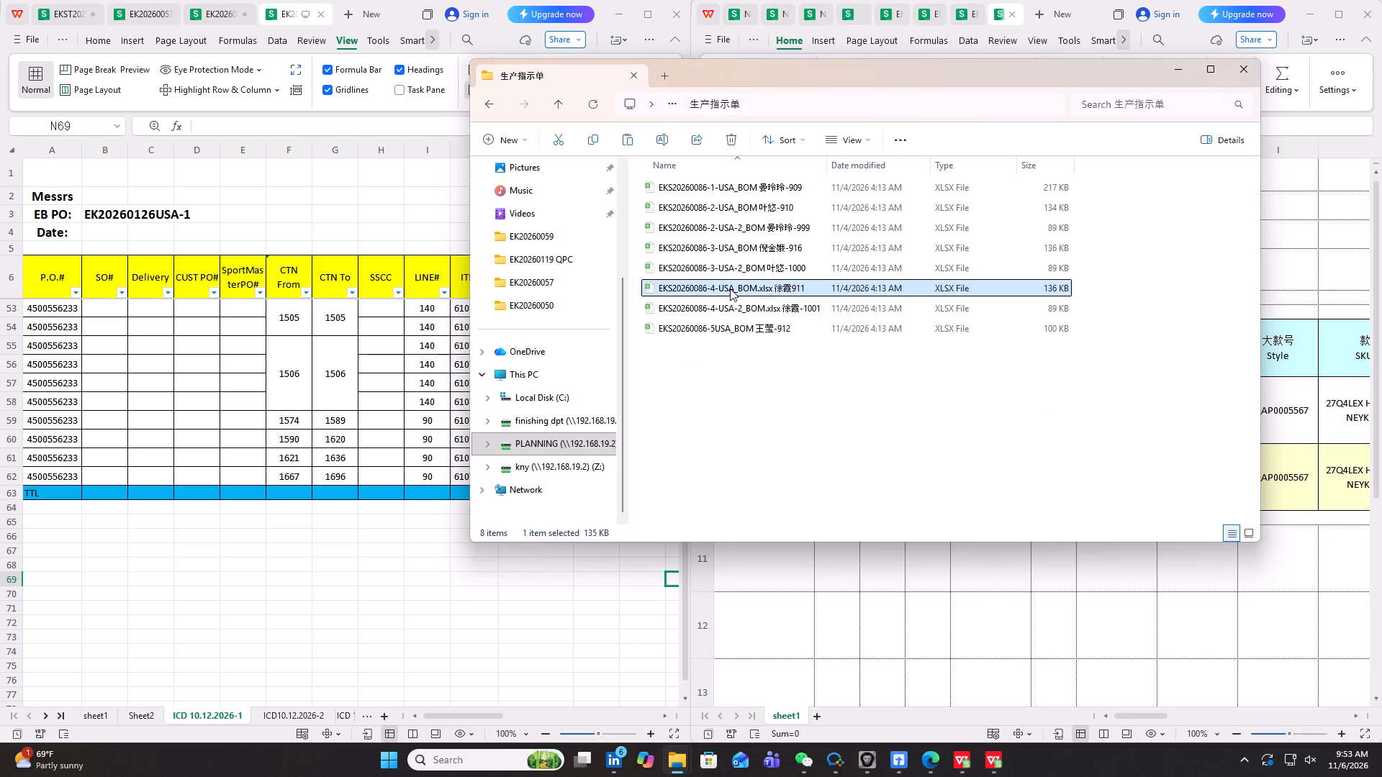
left_click(660, 424)
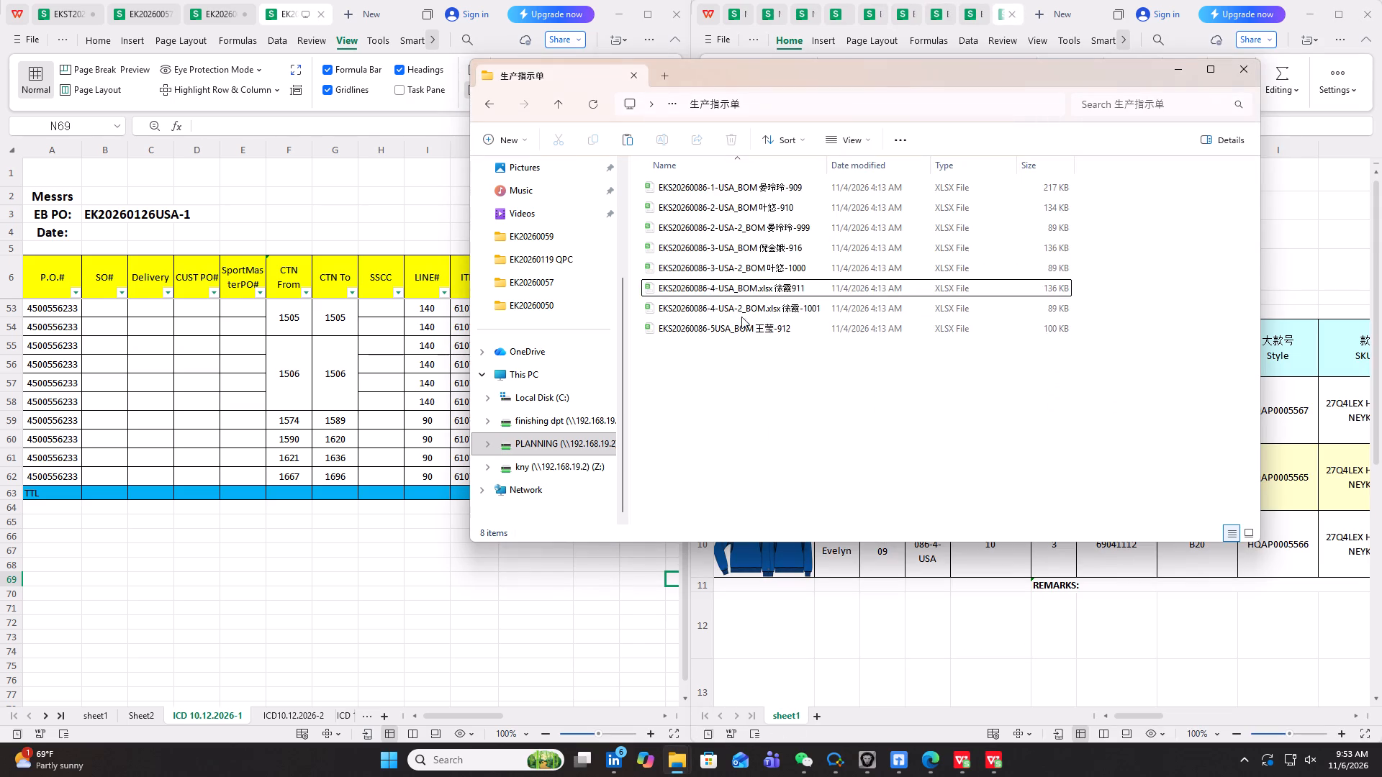
double_click(742, 310)
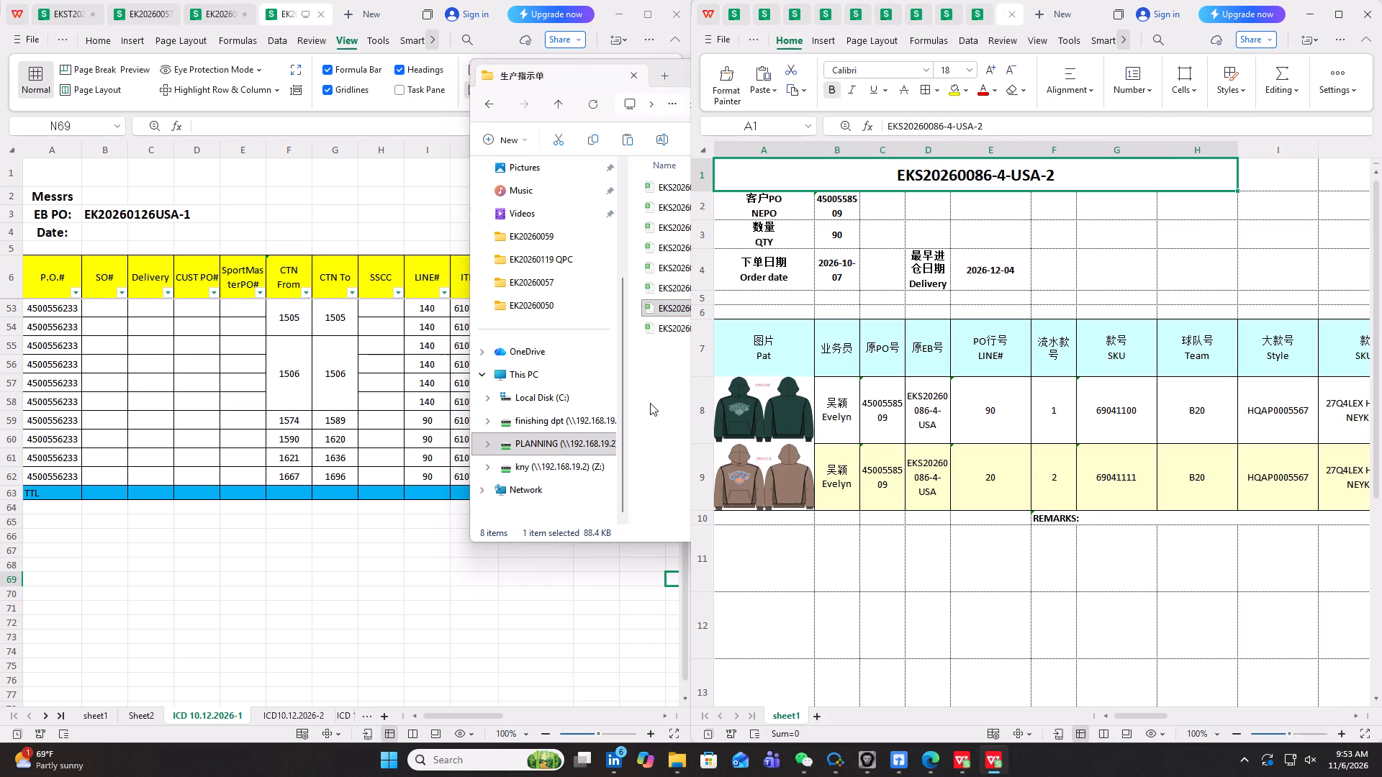
left_click(650, 403)
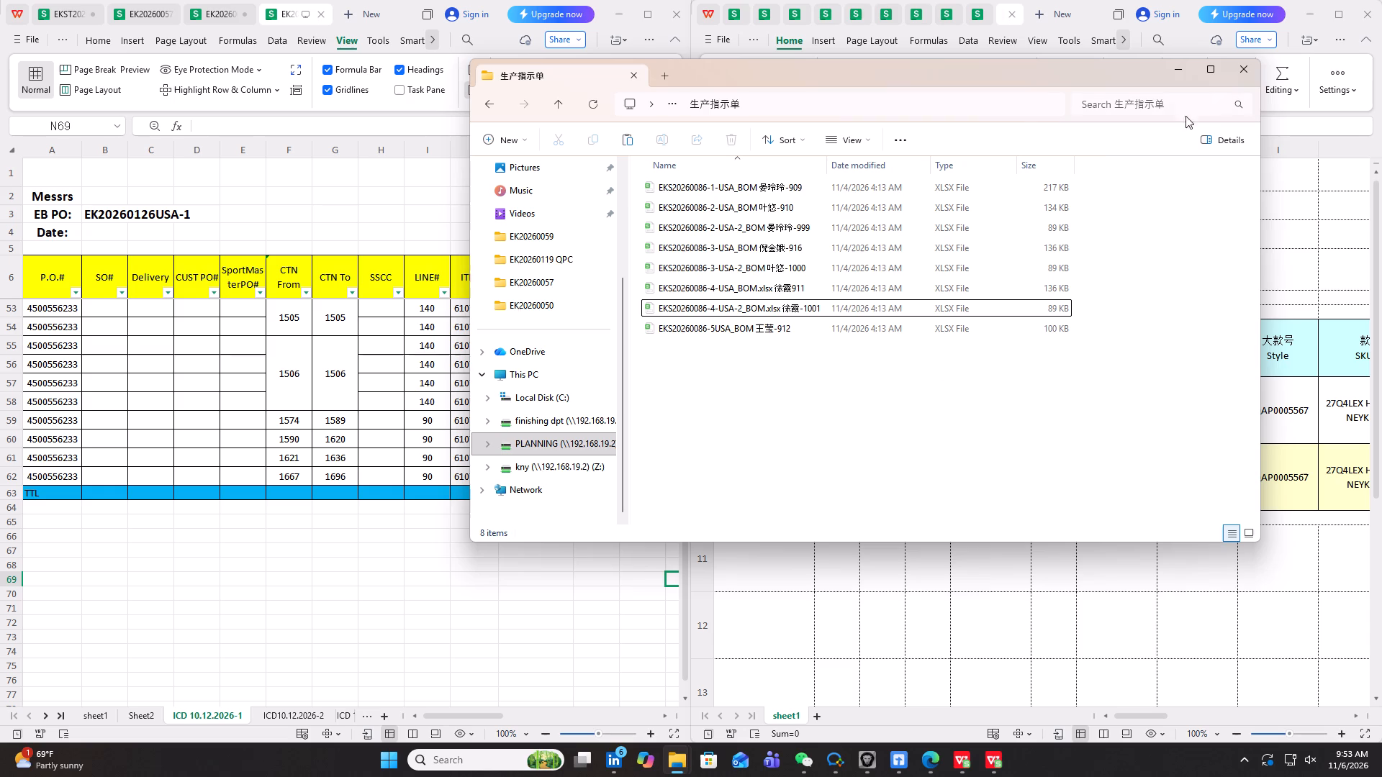
left_click(1178, 74)
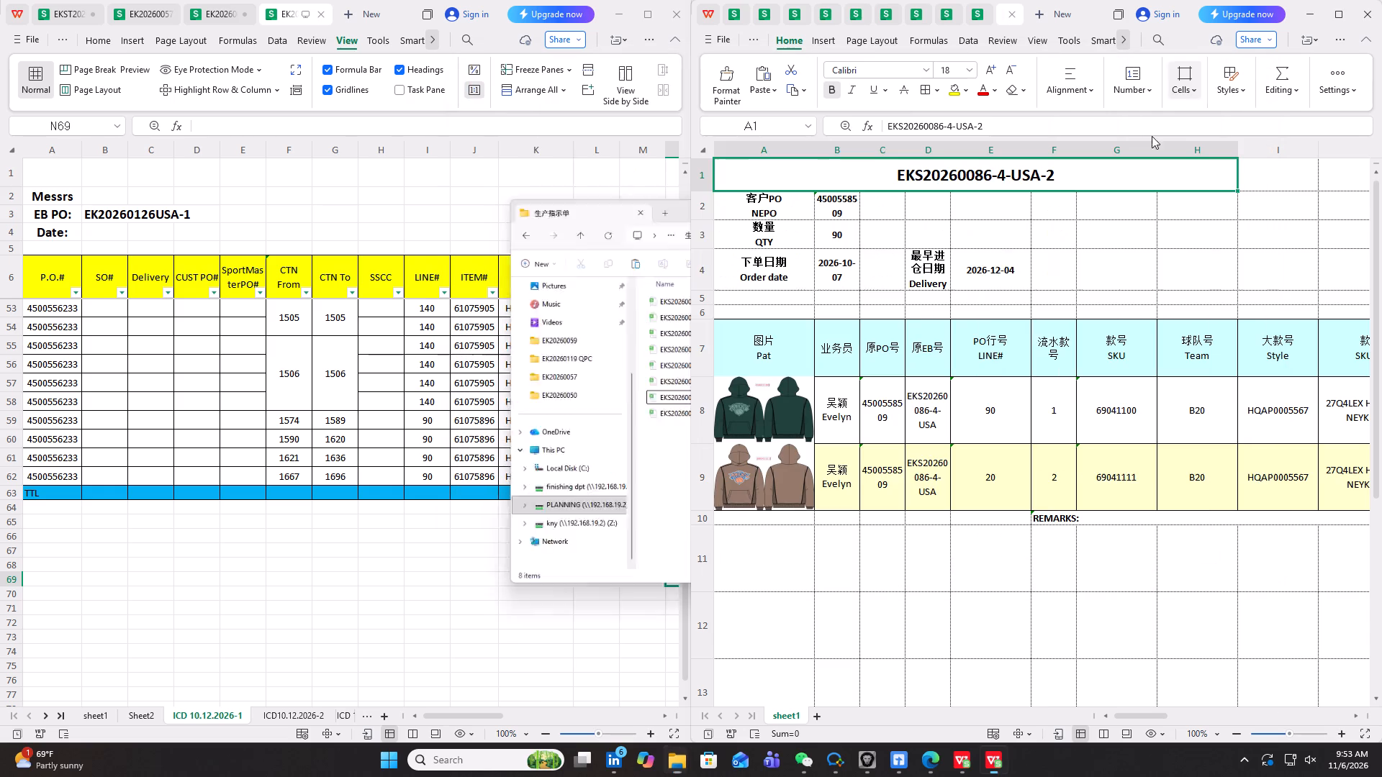
Close all six opened EKS20260086 BOM workbooks, returning to the SUMMARY workbook.
left_click(1009, 17)
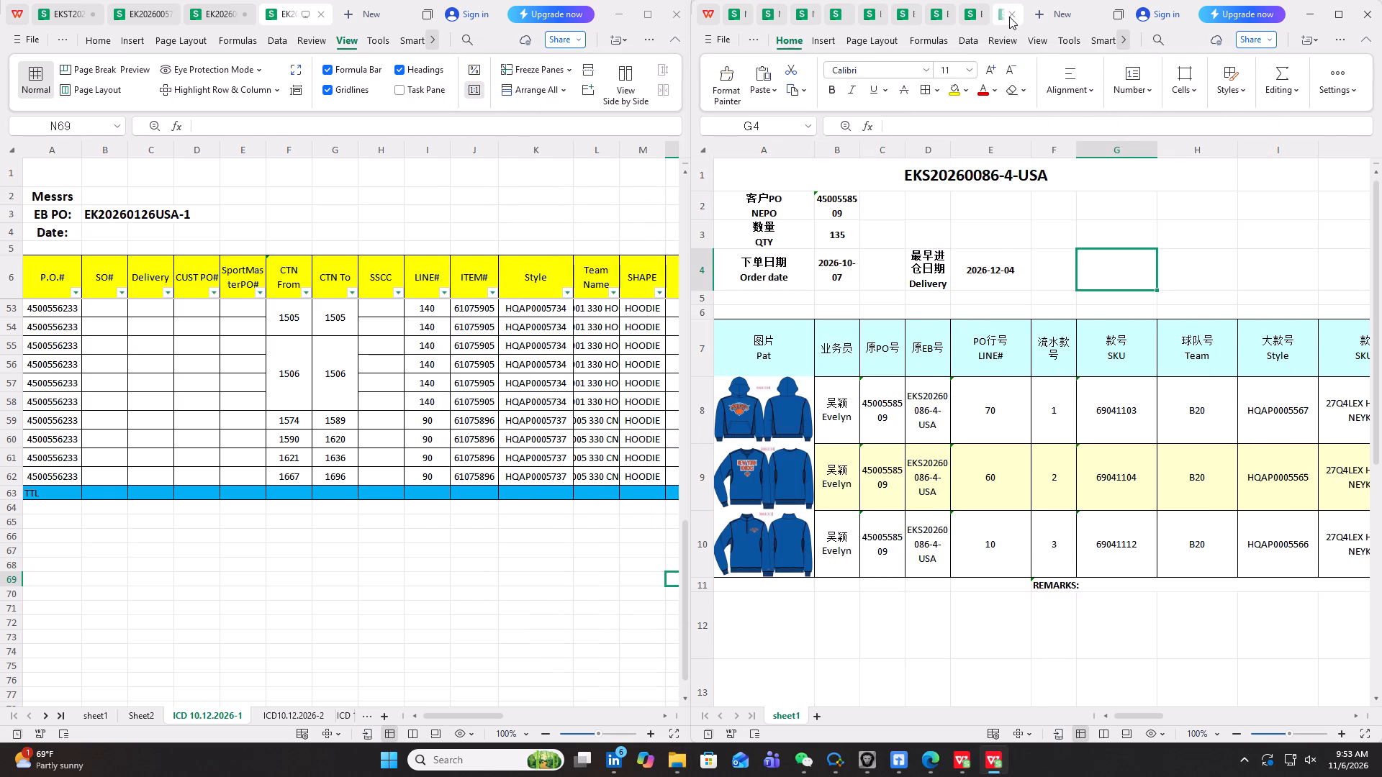
left_click(1009, 16)
left_click(1009, 16)
left_click(1011, 12)
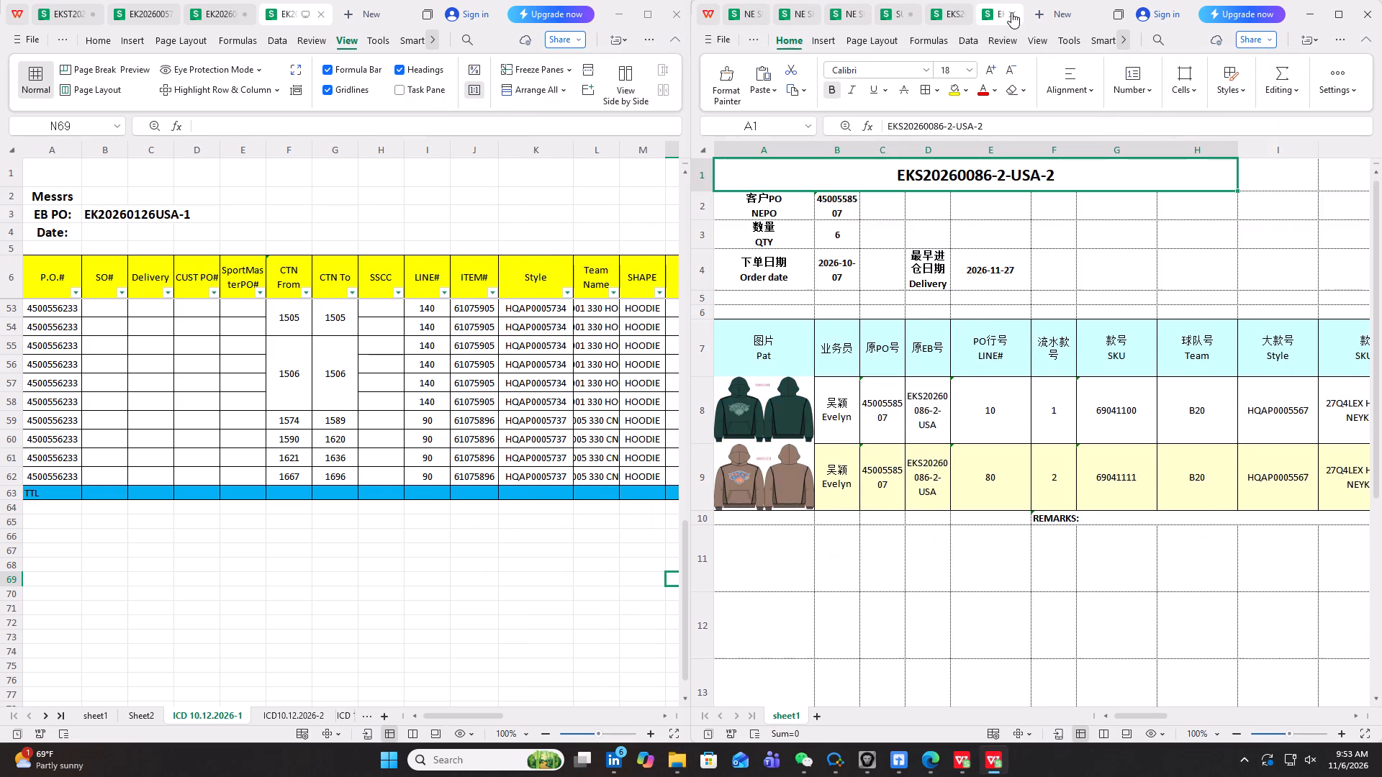
left_click(1011, 12)
left_click(1011, 12)
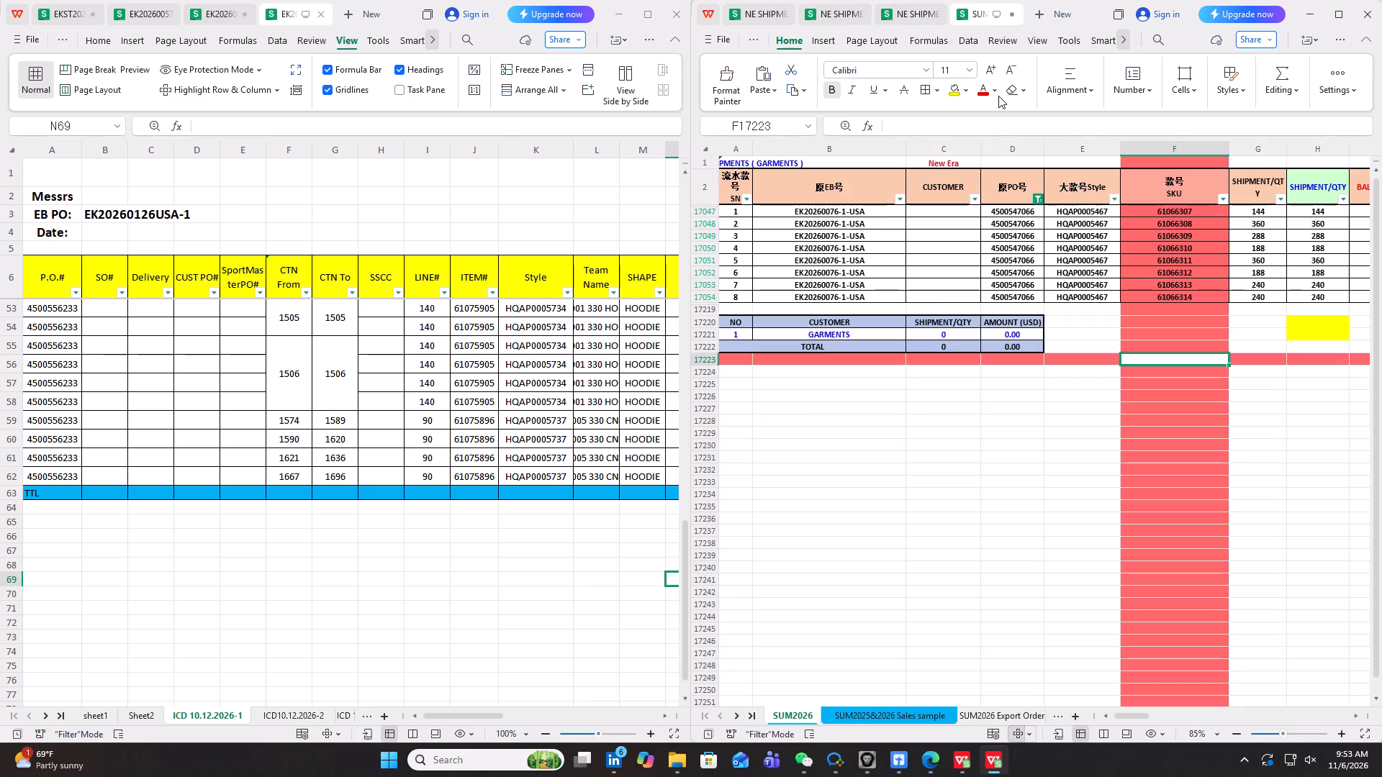
Show the 0126USA-1 shipment plan's 2026-10-12 sheet beside the carton and weight totals of the ICD 10.12.2026-1 sheet.
scroll(916, 492, "up", 8)
scroll(212, 471, "up", 4)
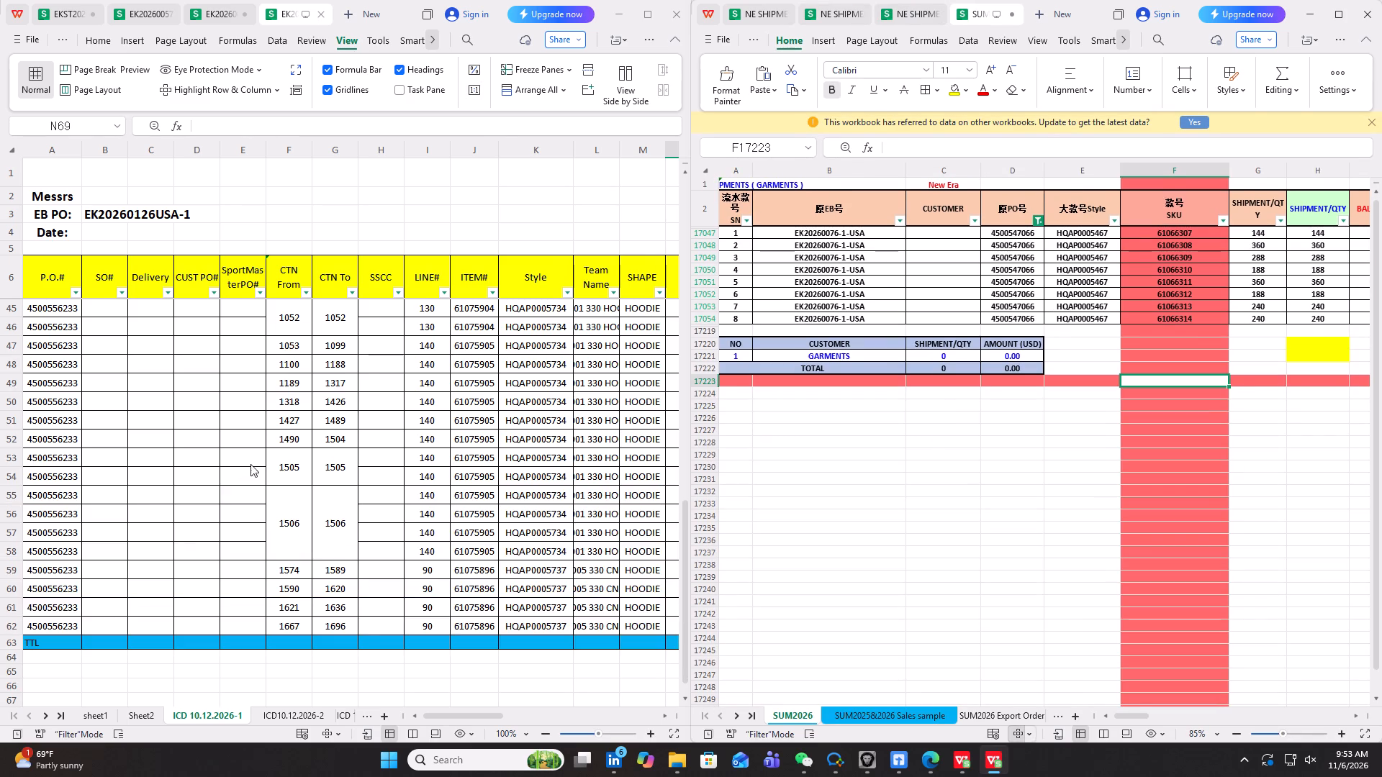
scroll(262, 455, "down", 3)
scroll(0, 477, "up", 3)
left_click(916, 10)
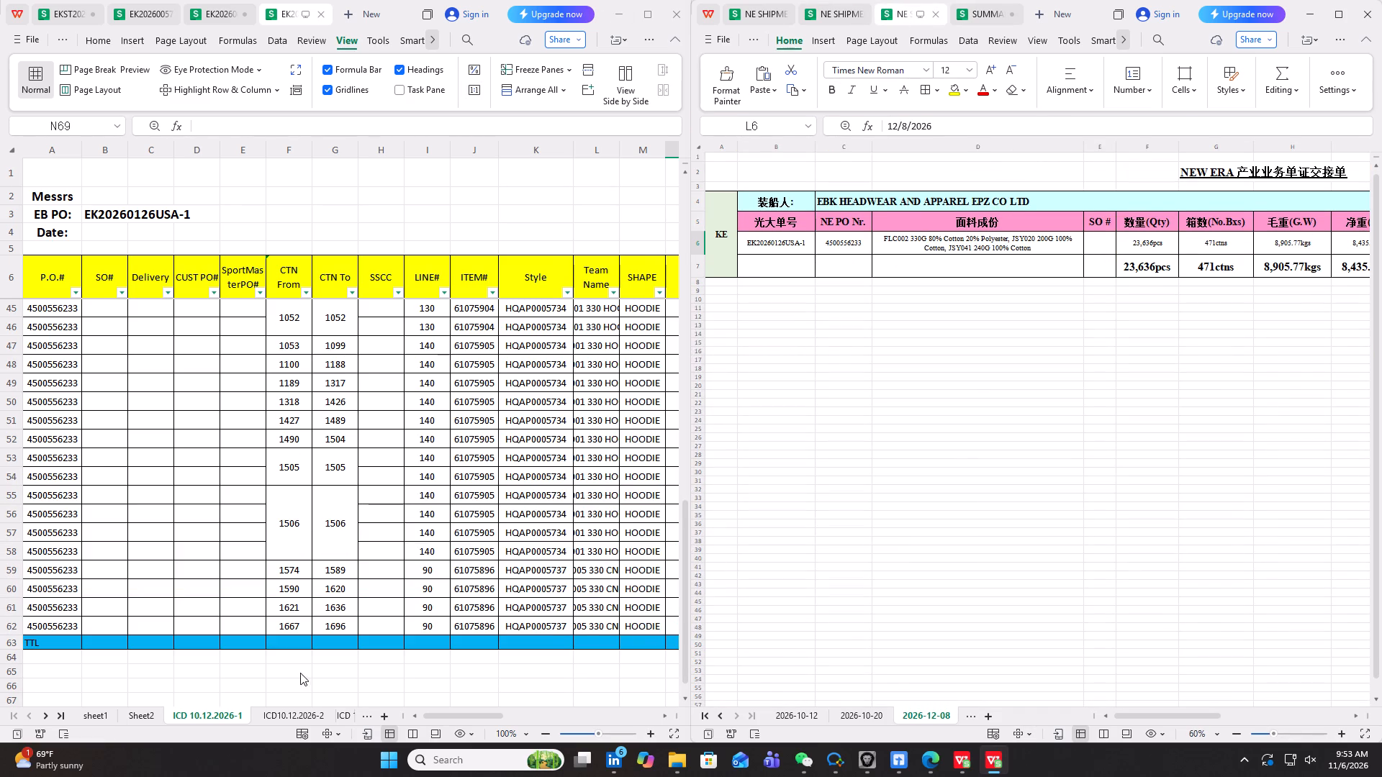
left_click_drag(477, 717, 523, 715)
left_click(794, 711)
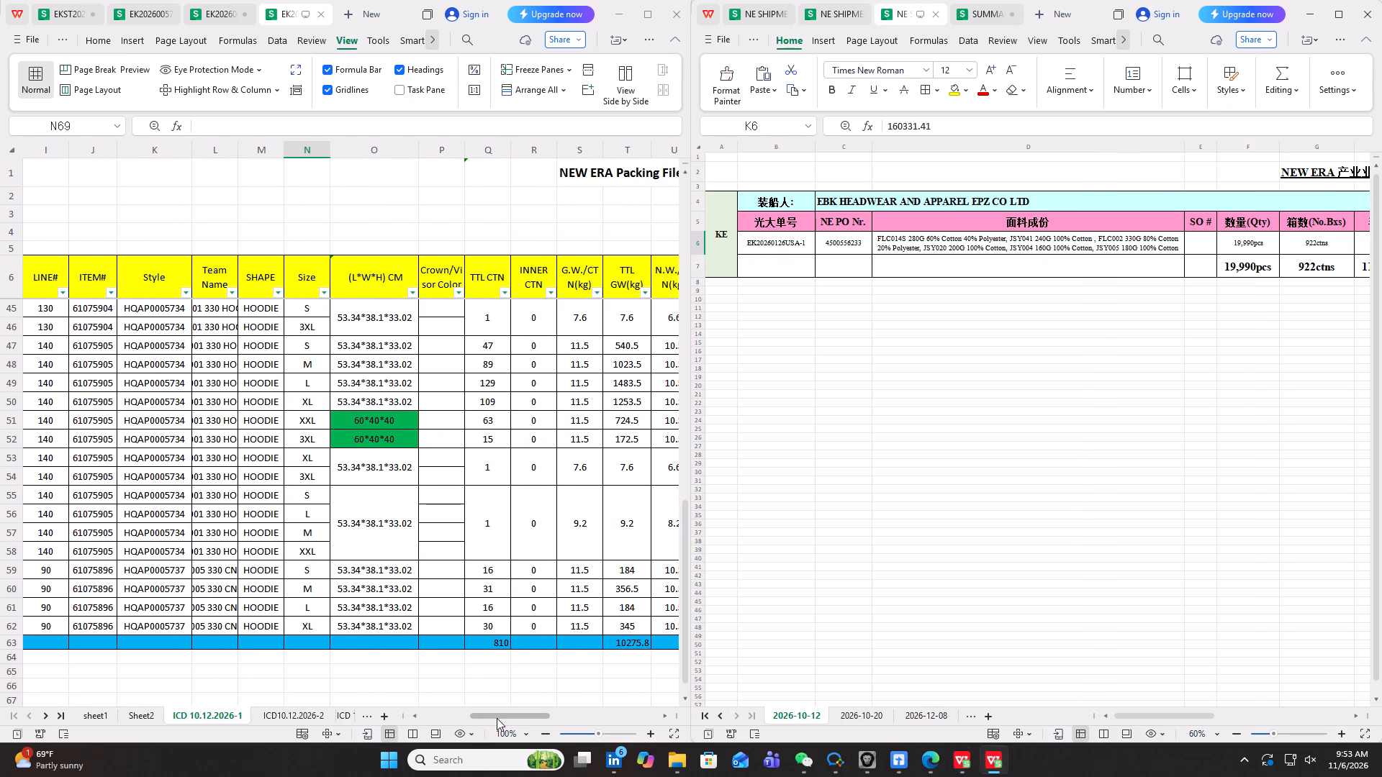
Compare the carton, weight, quantity and volume totals of the ICD 10.12.2026-1 and ICD10.12.2026-2 sheets with the 2026-10-12 shipment sheet.
left_click_drag(497, 718, 543, 718)
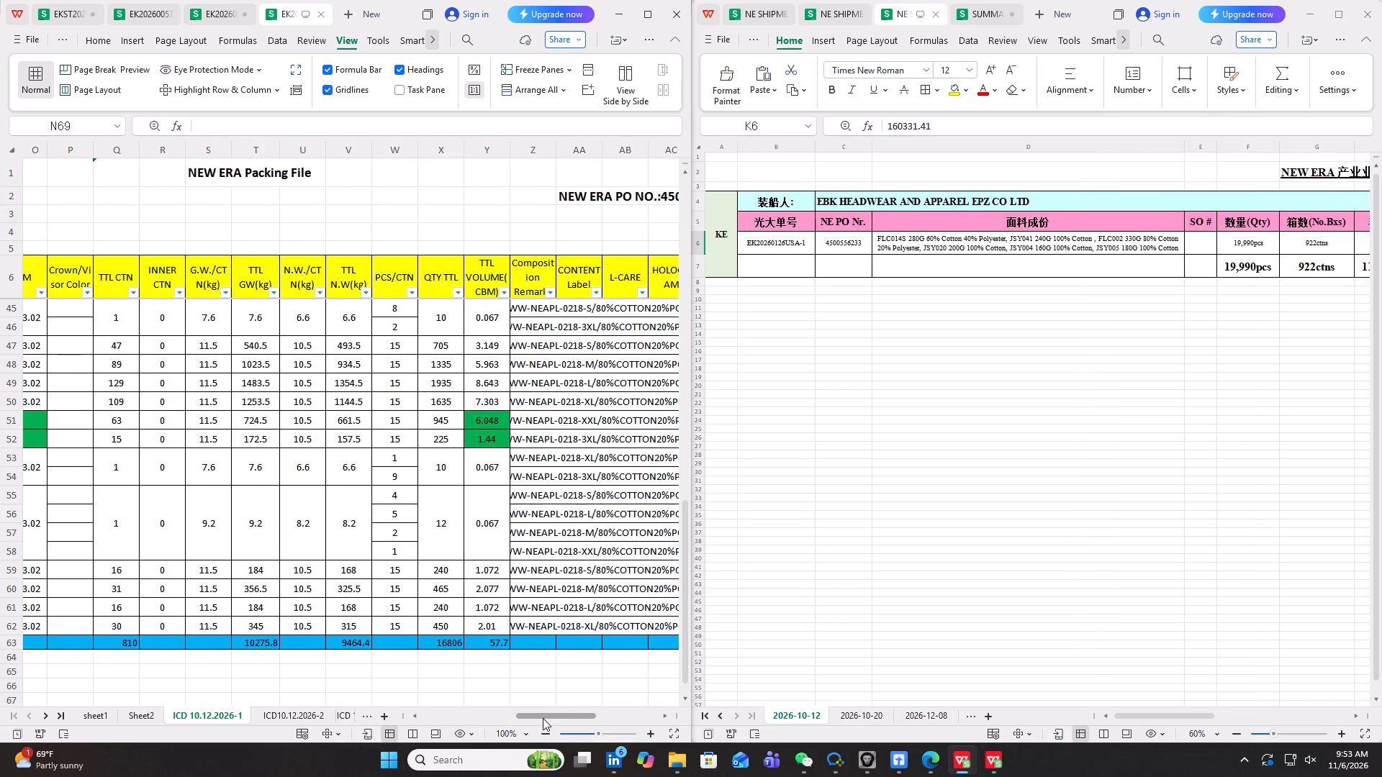
left_click_drag(543, 718, 539, 719)
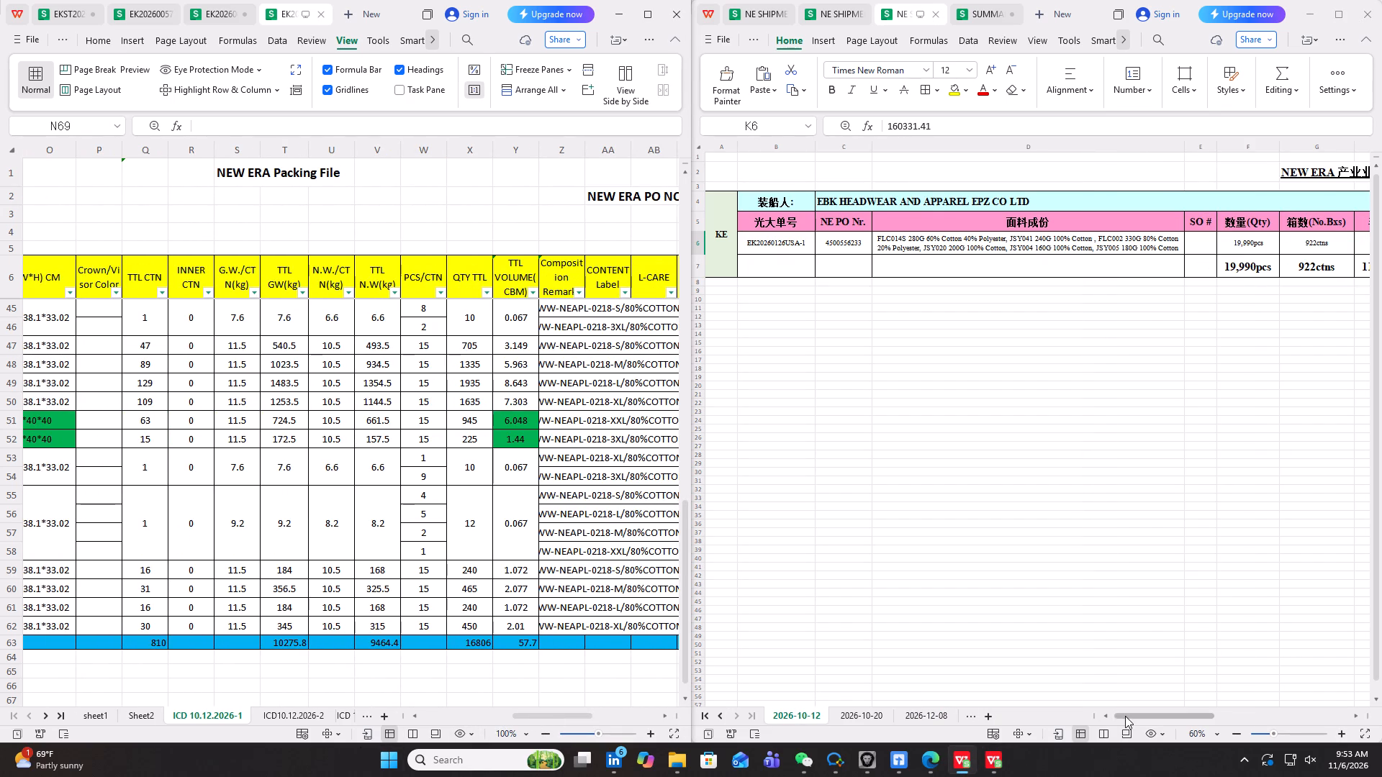
left_click_drag(1125, 716, 1189, 717)
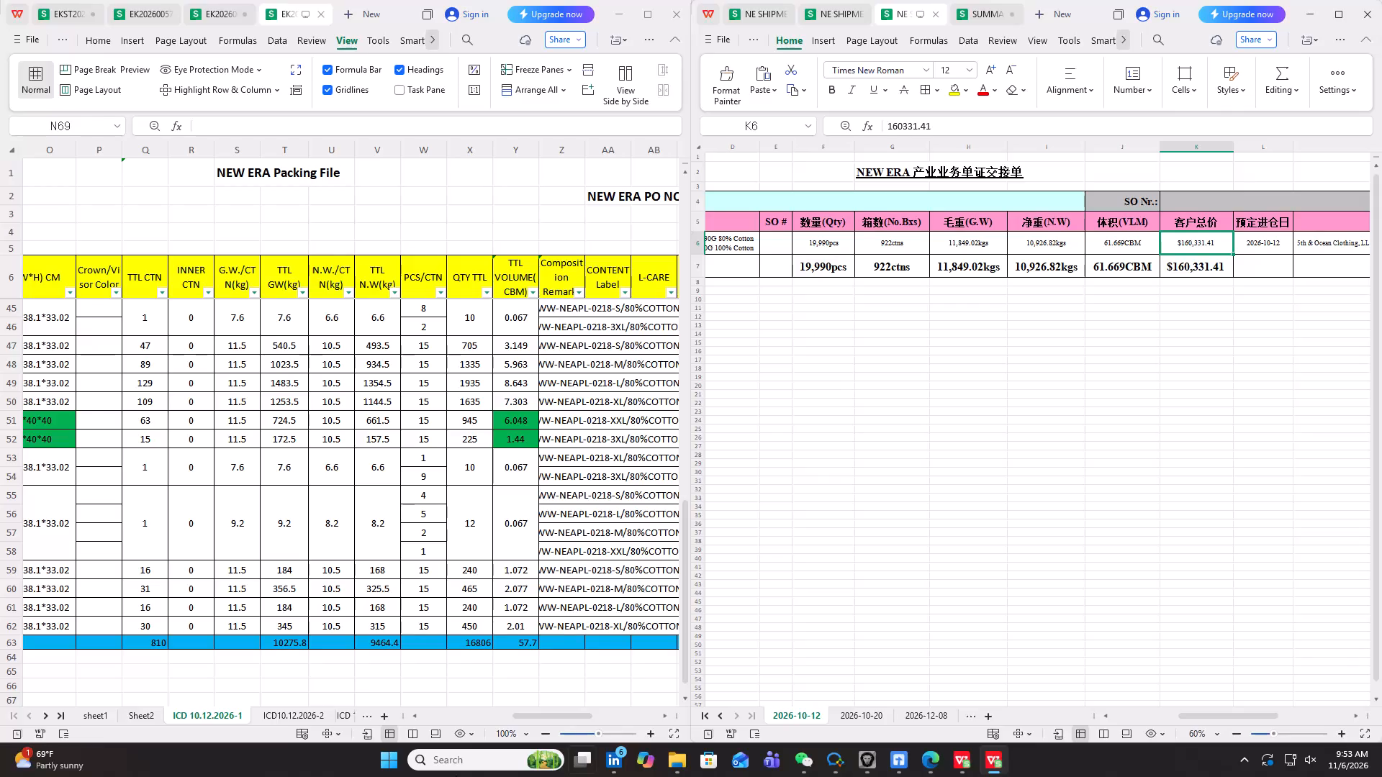
left_click(286, 714)
scroll(473, 519, "down", 20)
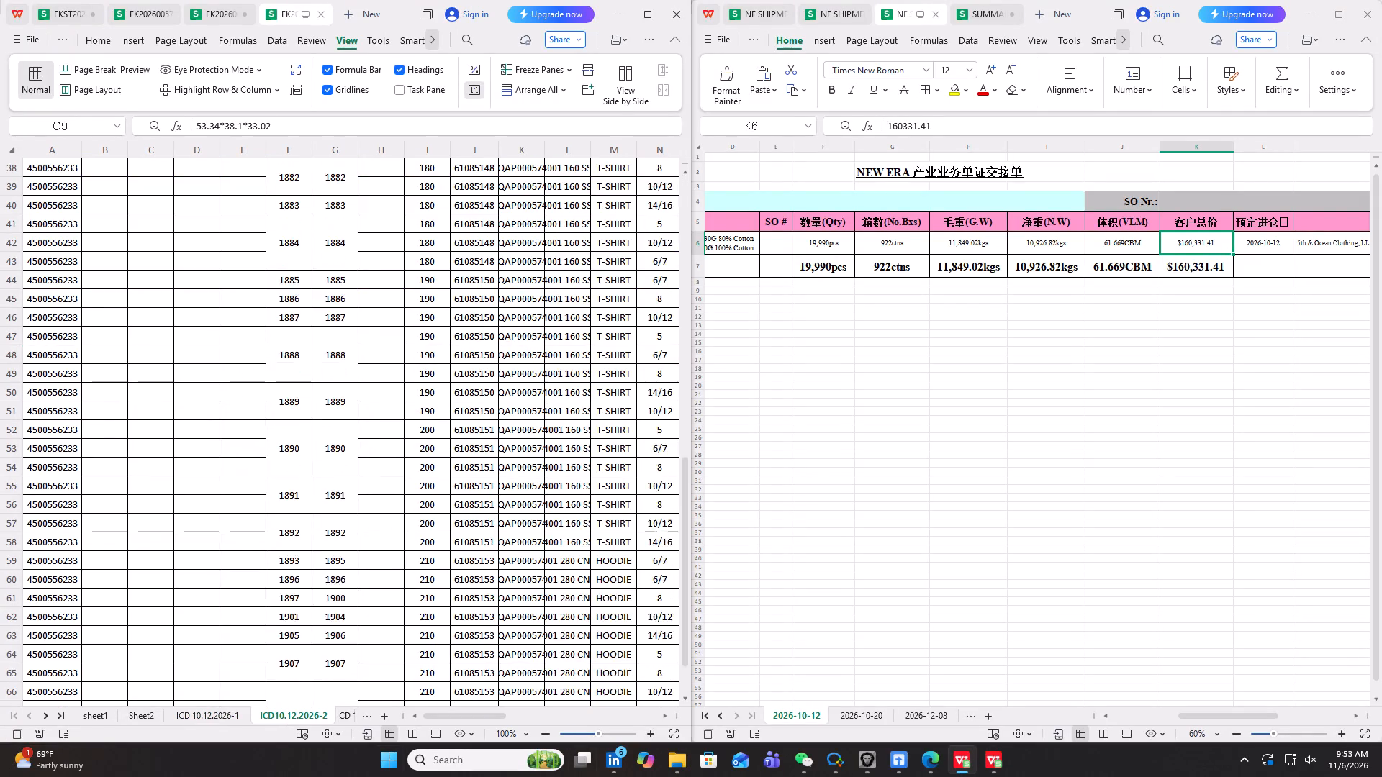
scroll(473, 519, "down", 3)
left_click_drag(487, 717, 541, 720)
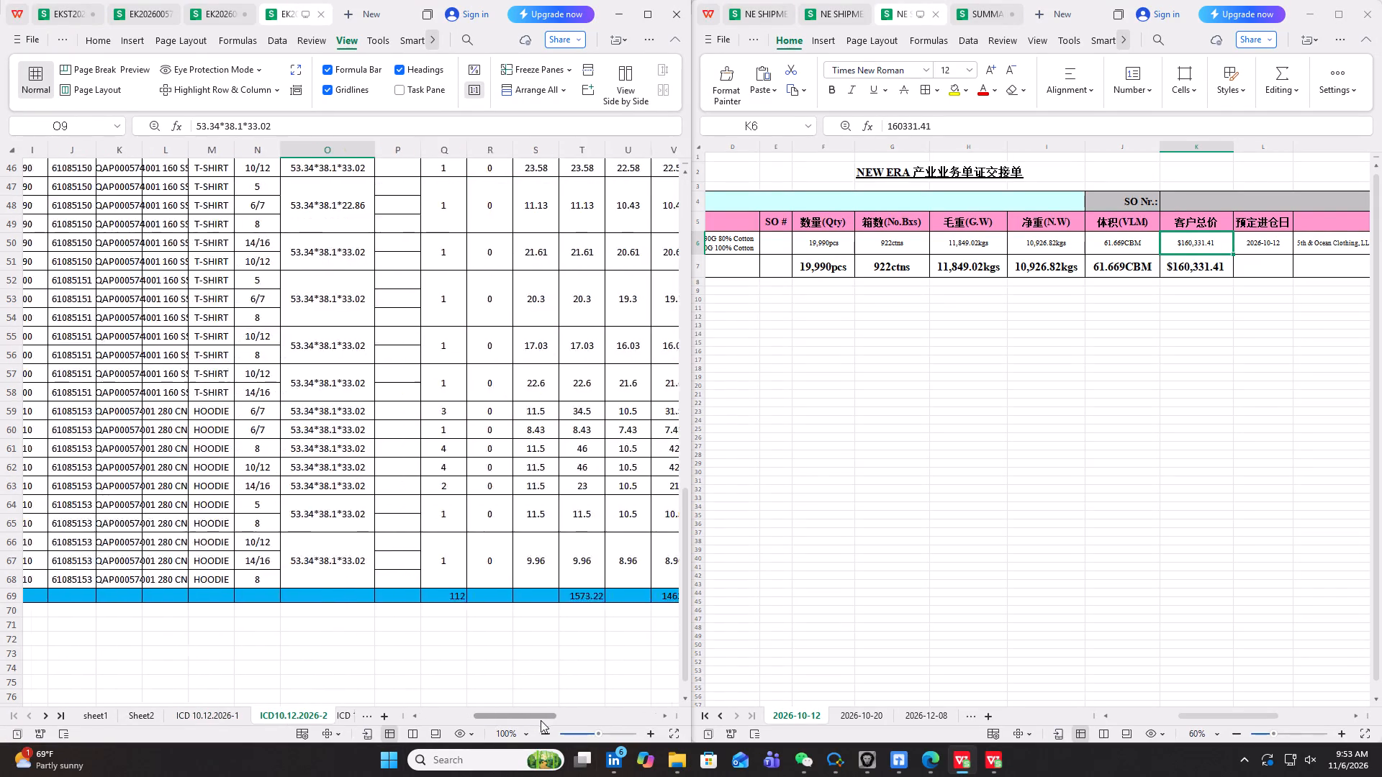
left_click_drag(541, 720, 579, 719)
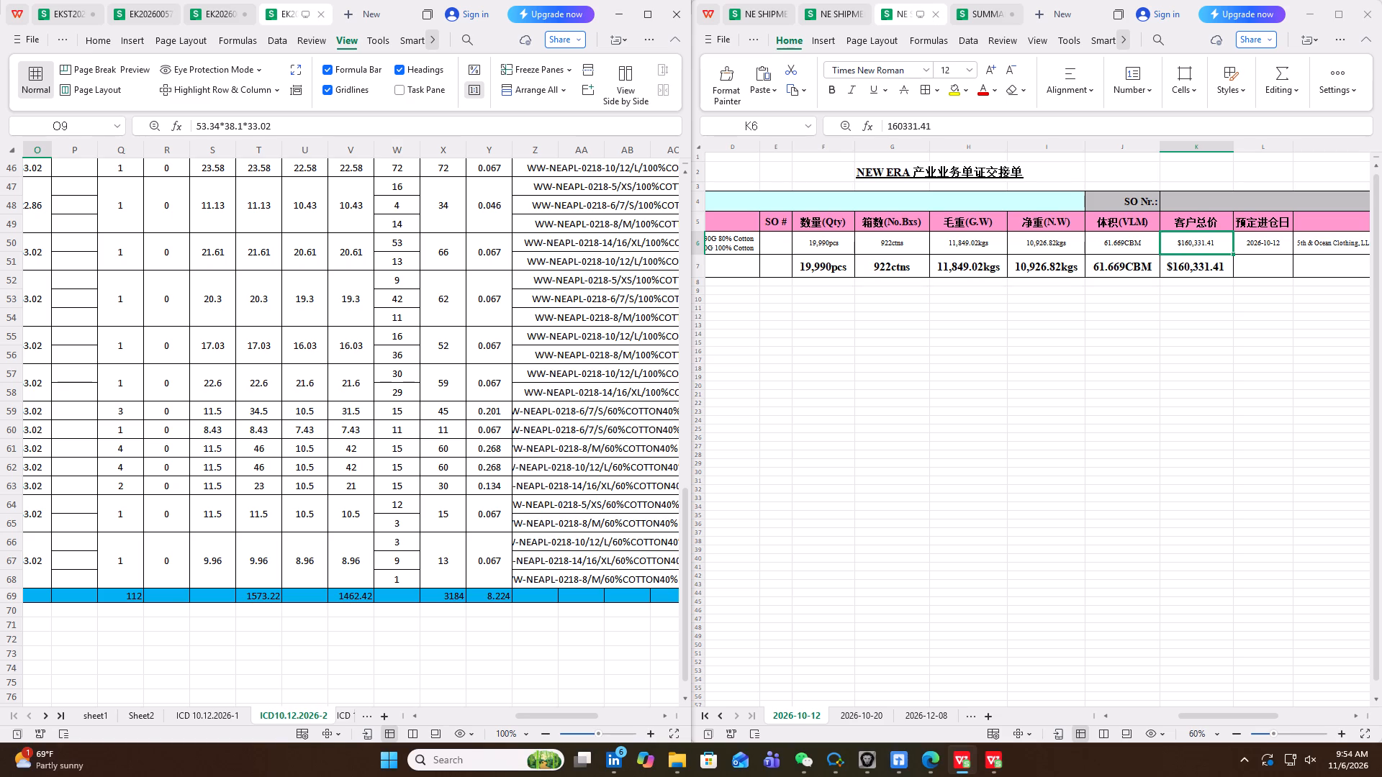
left_click(222, 719)
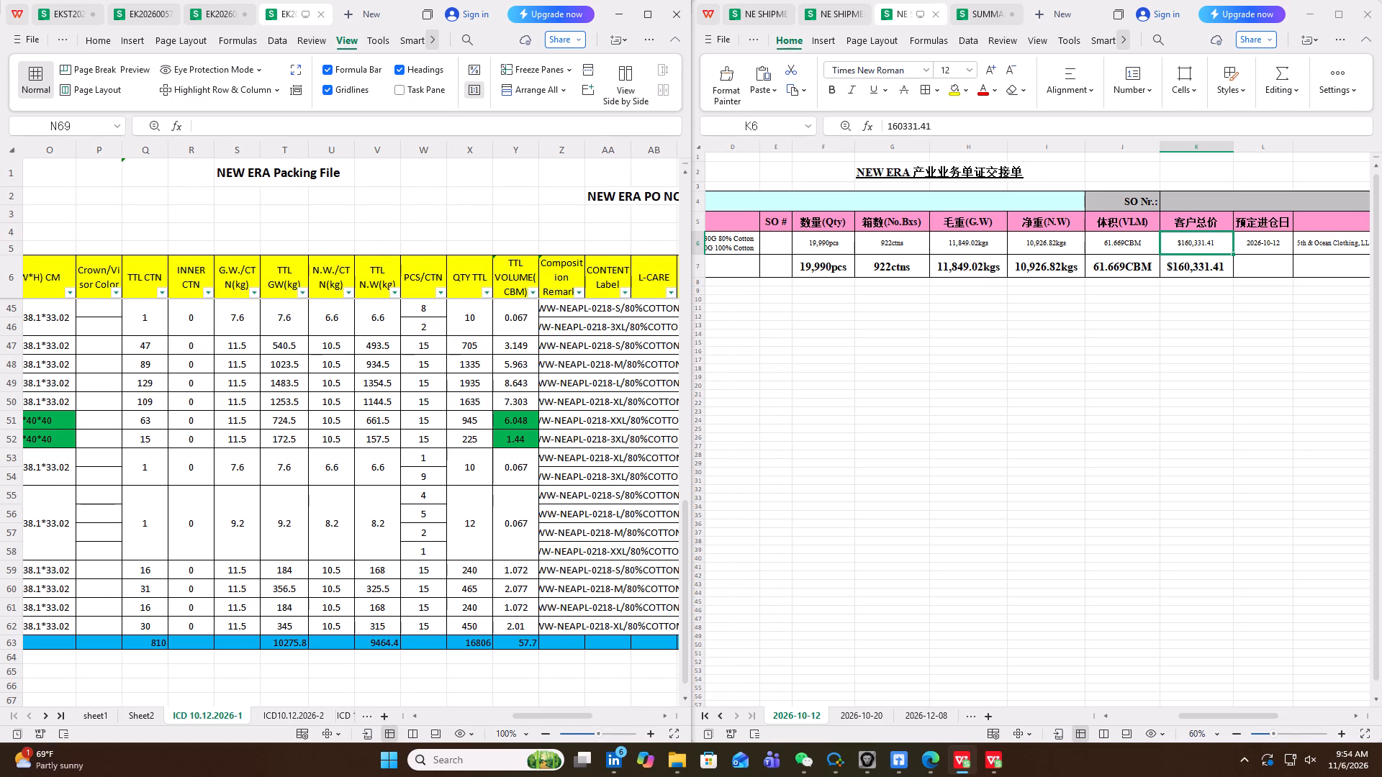
left_click(291, 648)
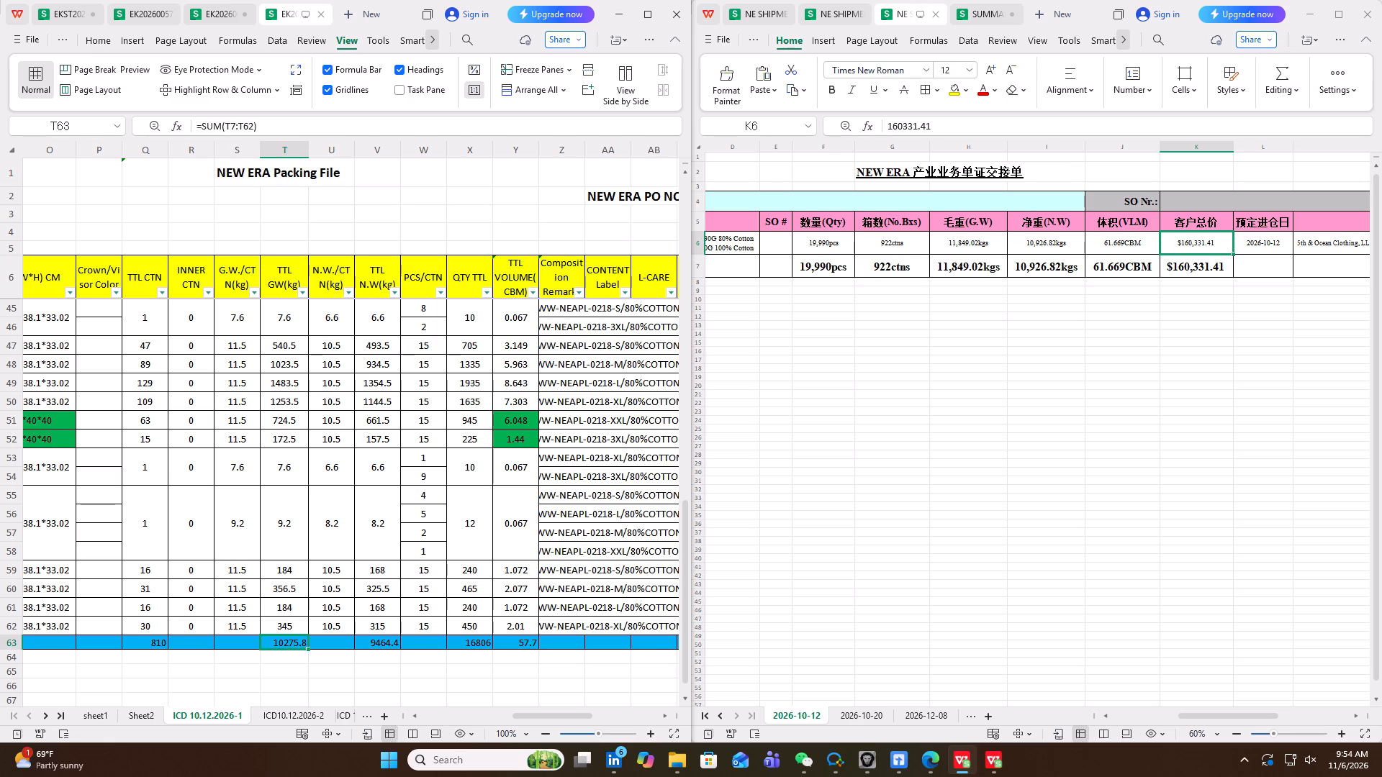
left_click(281, 714)
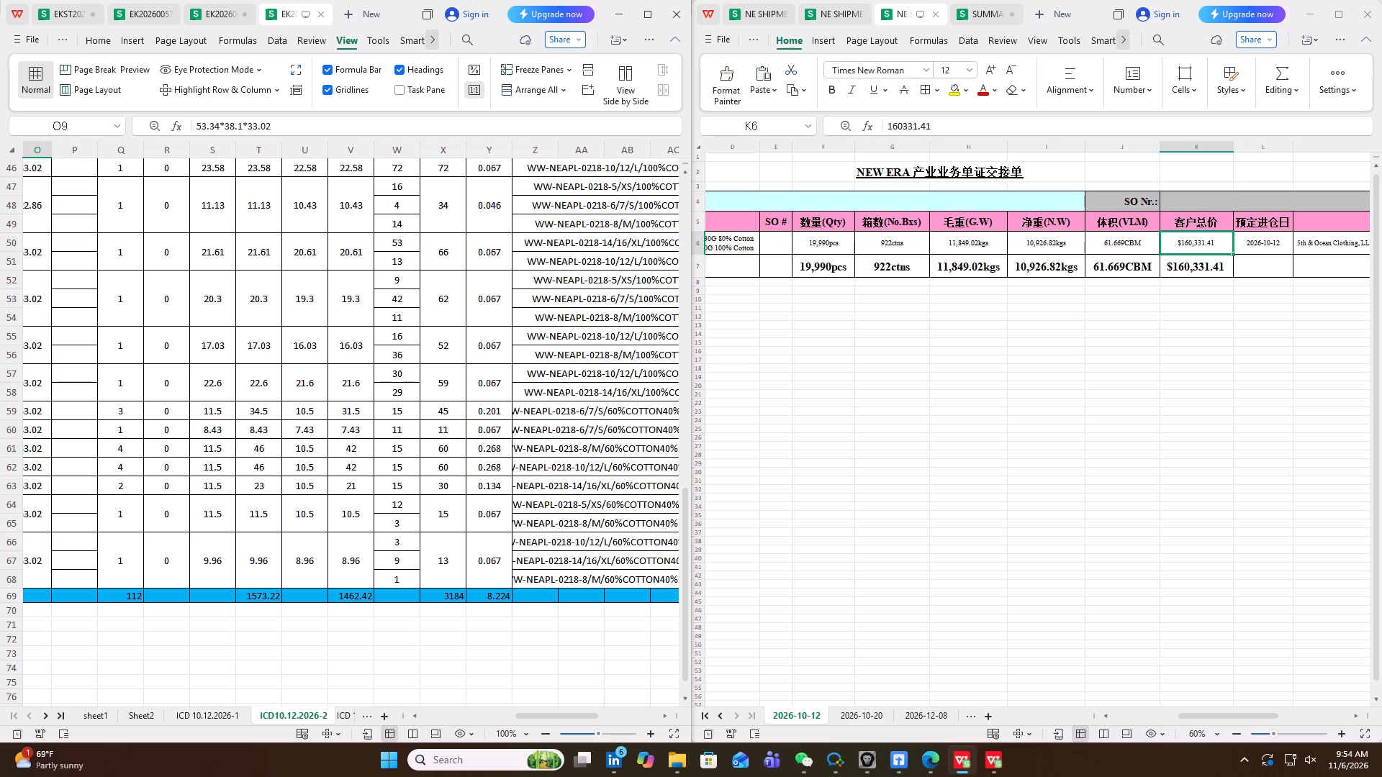
left_click(223, 717)
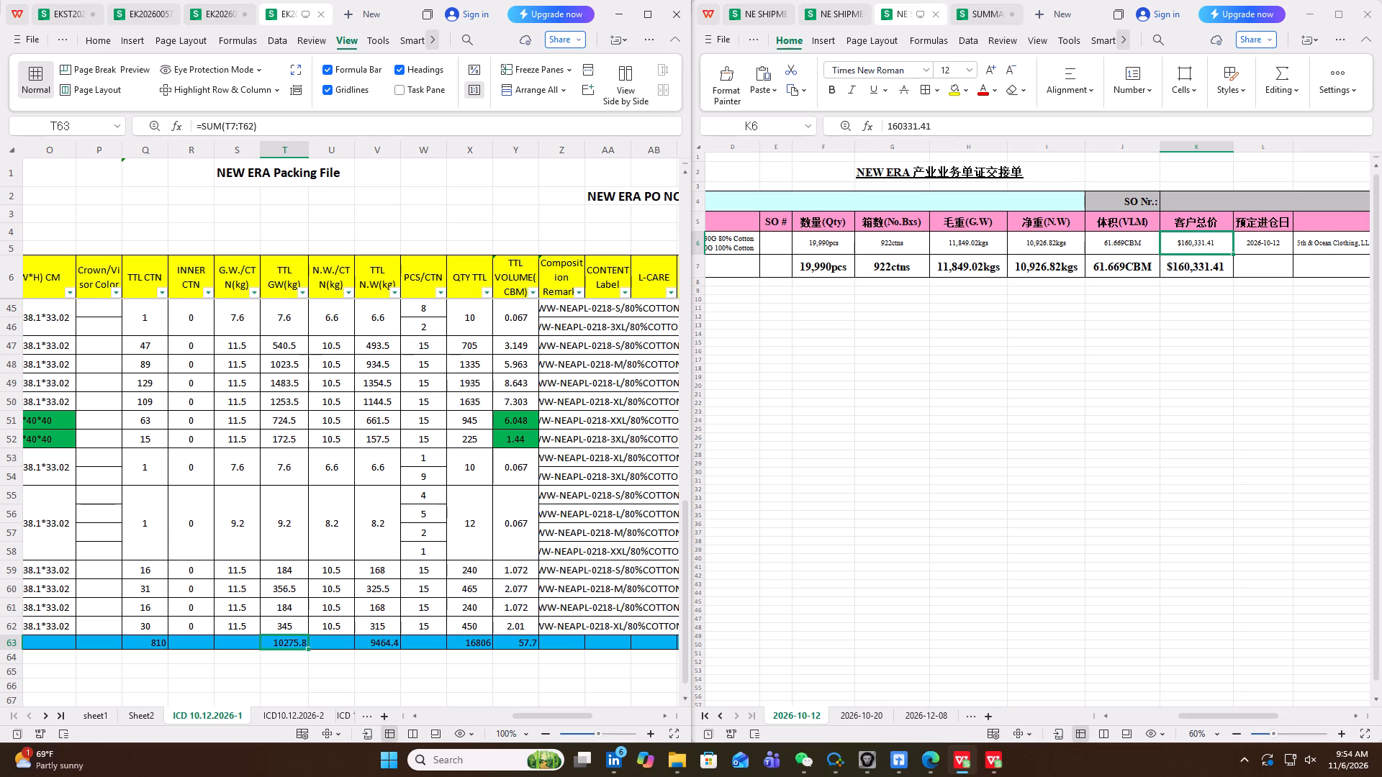
Compare the ICD 10.20.2026 sheet's carton, weight, quantity and volume totals with the shipment plan's 2026-10-20 sheet.
left_click(44, 716)
left_click(44, 716)
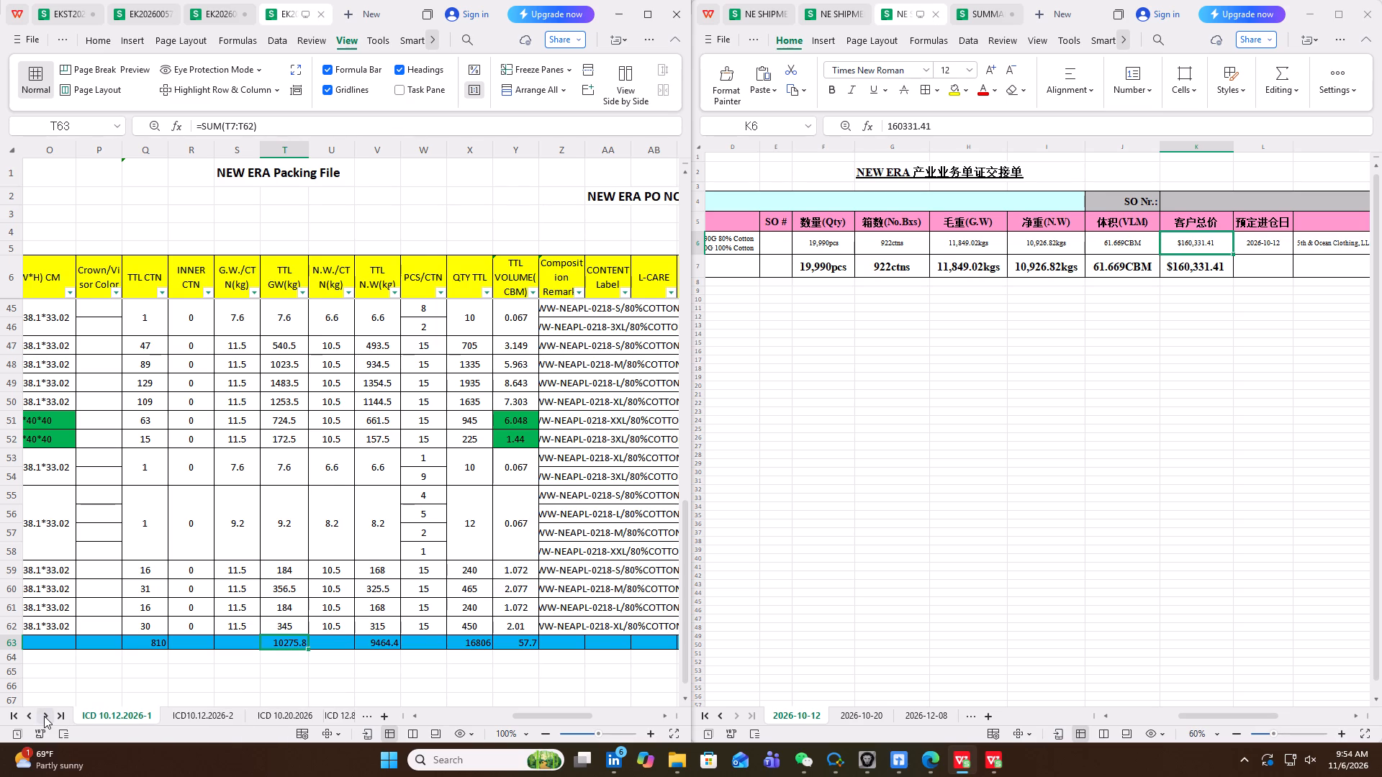
left_click(44, 716)
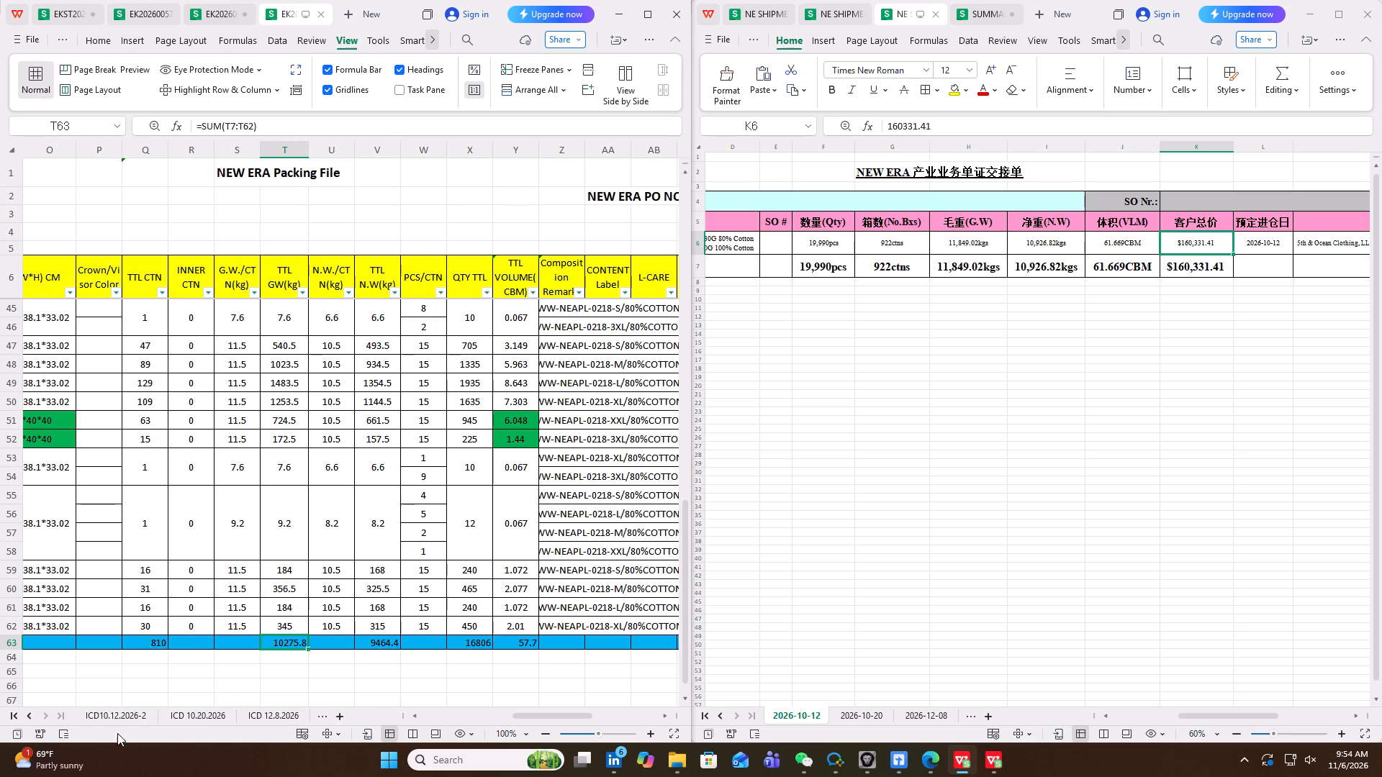
left_click(192, 717)
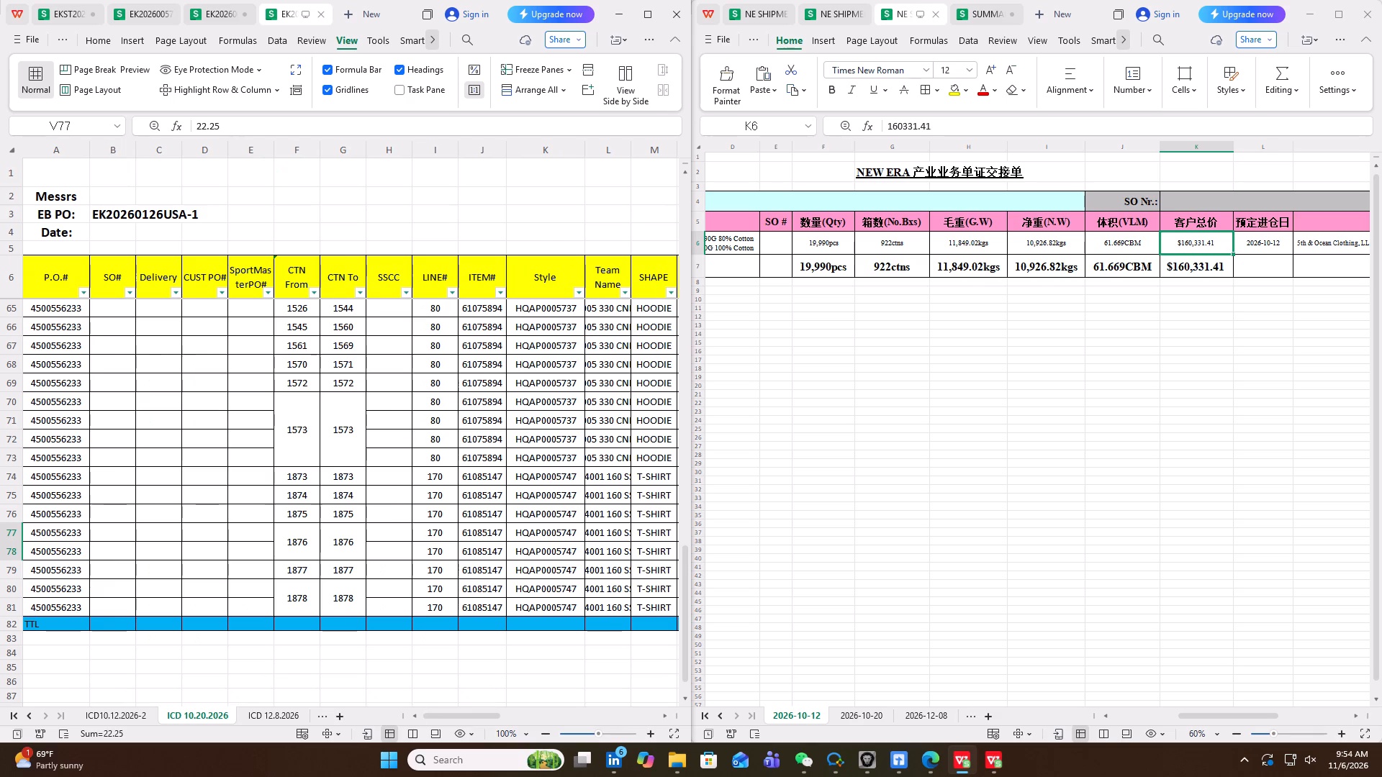
left_click_drag(438, 715, 519, 717)
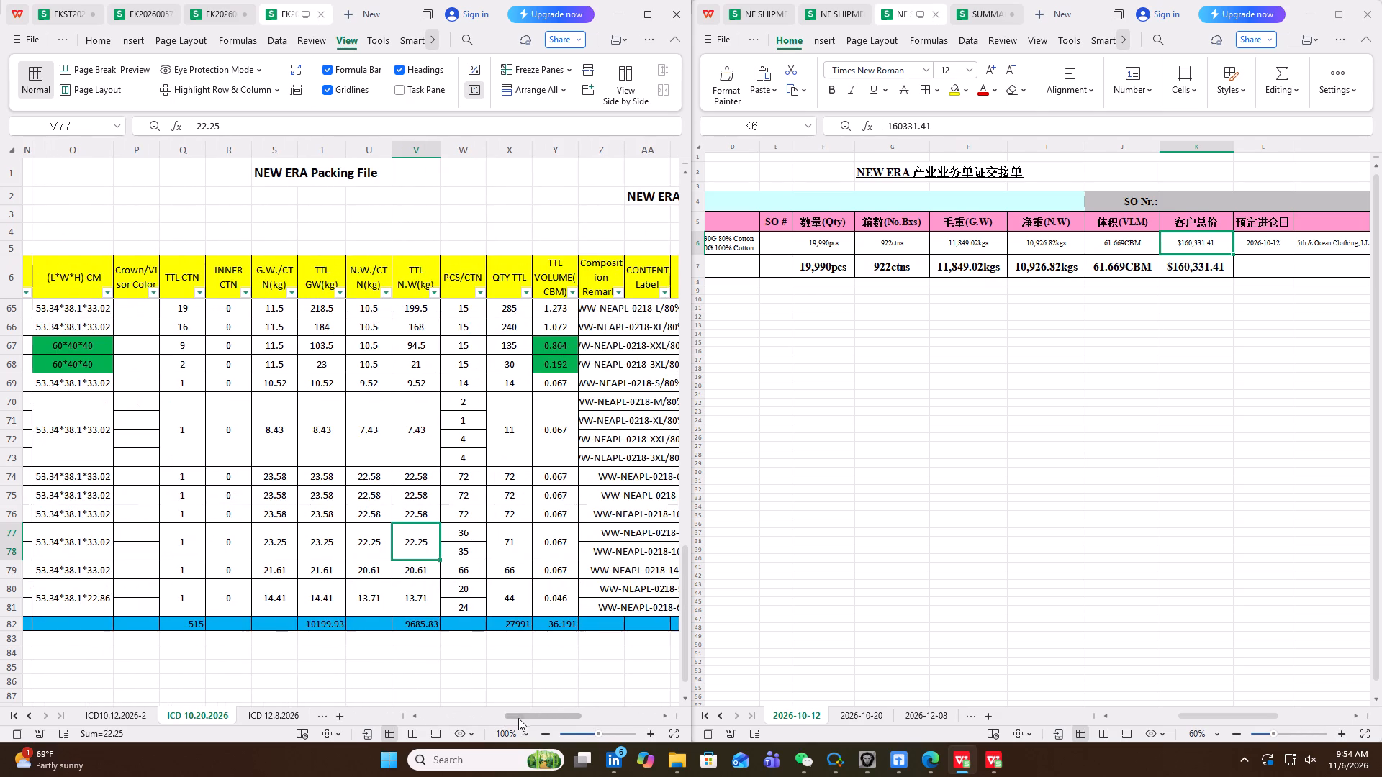
left_click(876, 721)
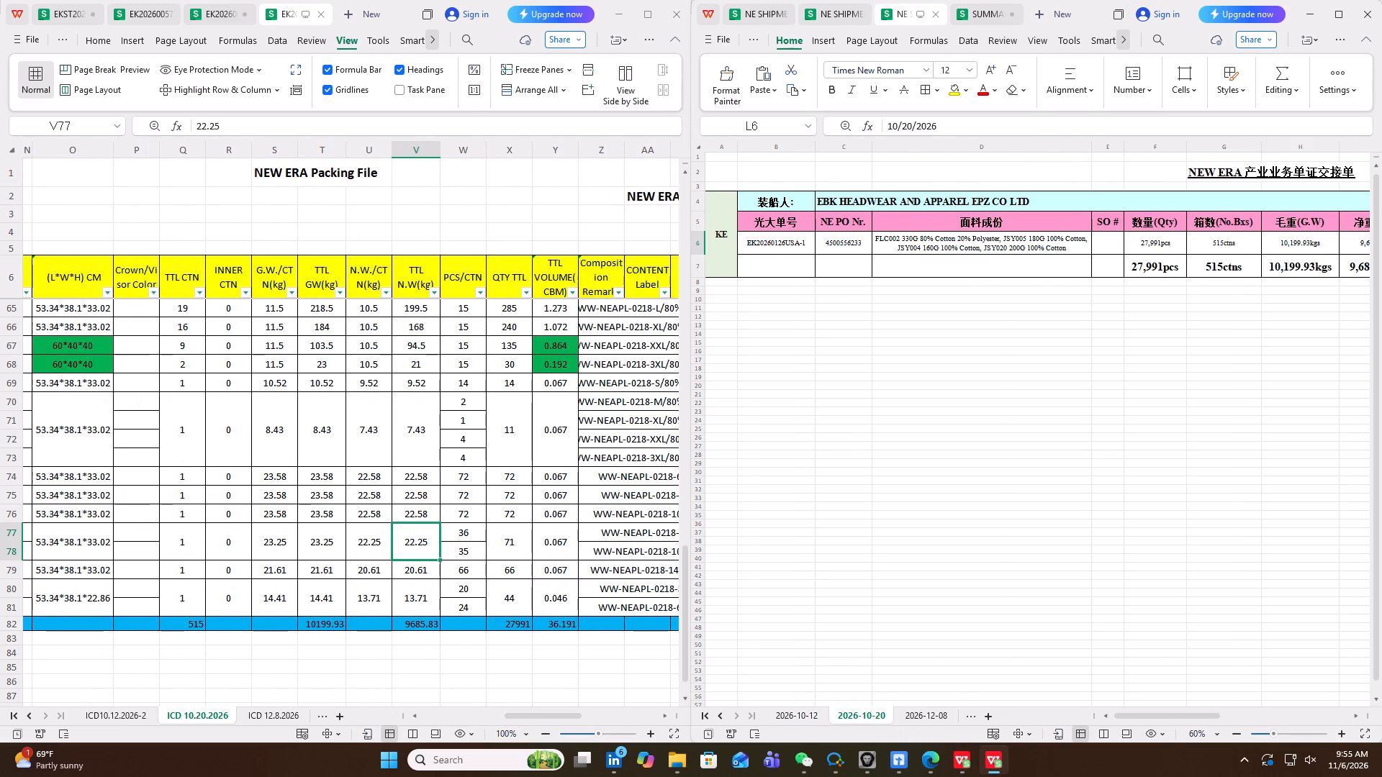
left_click_drag(1152, 717, 1197, 717)
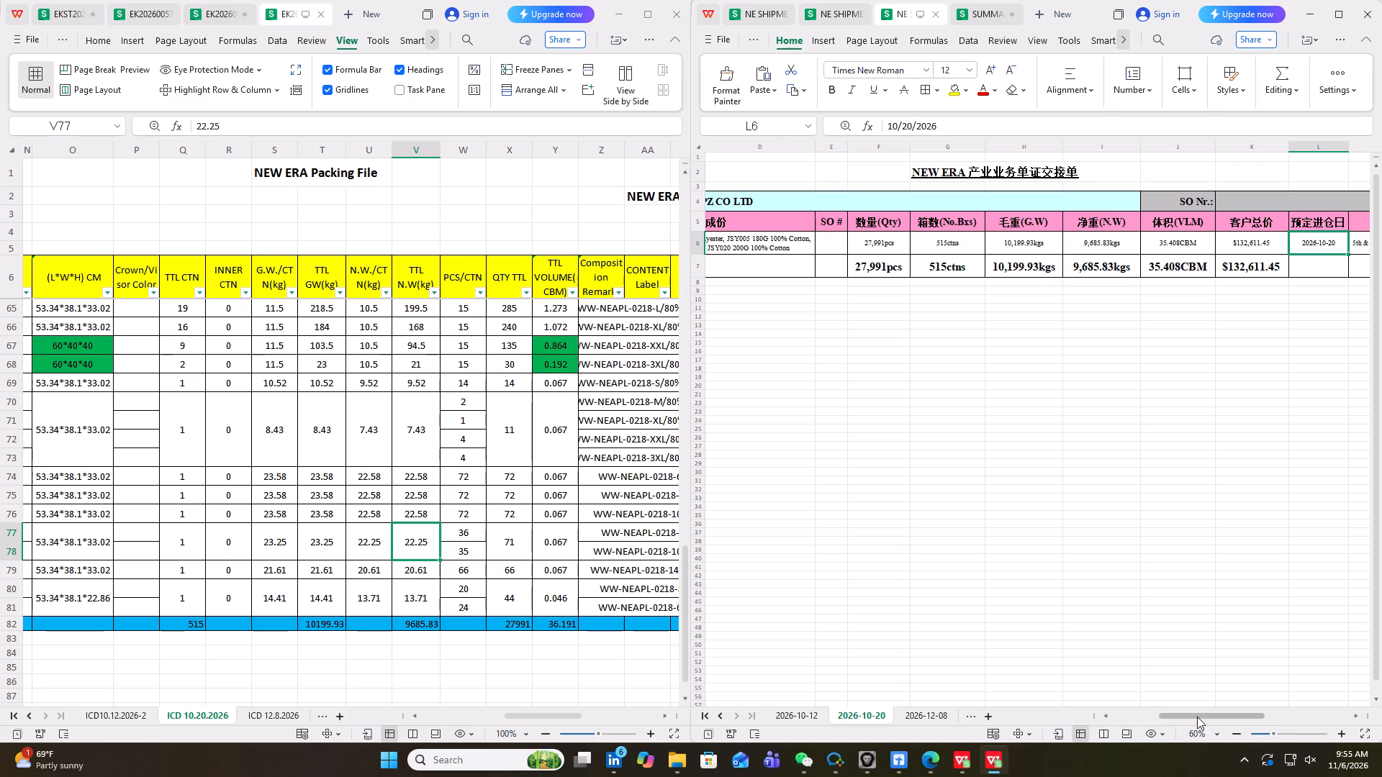
Compare the ICD 12.8.2026 sheet's carton, weight, quantity and volume totals with the shipment plan's 2026-12-08 sheet.
left_click(269, 714)
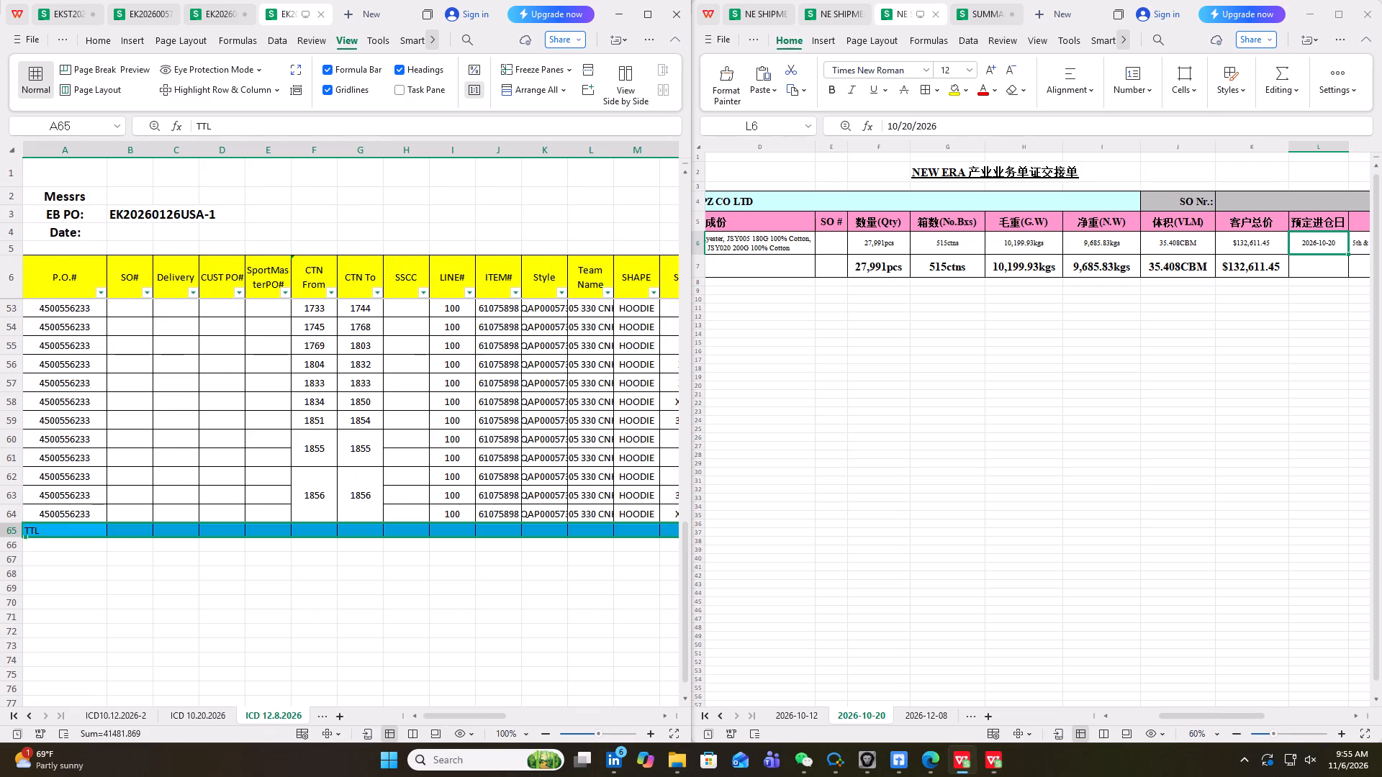
left_click_drag(474, 719, 512, 718)
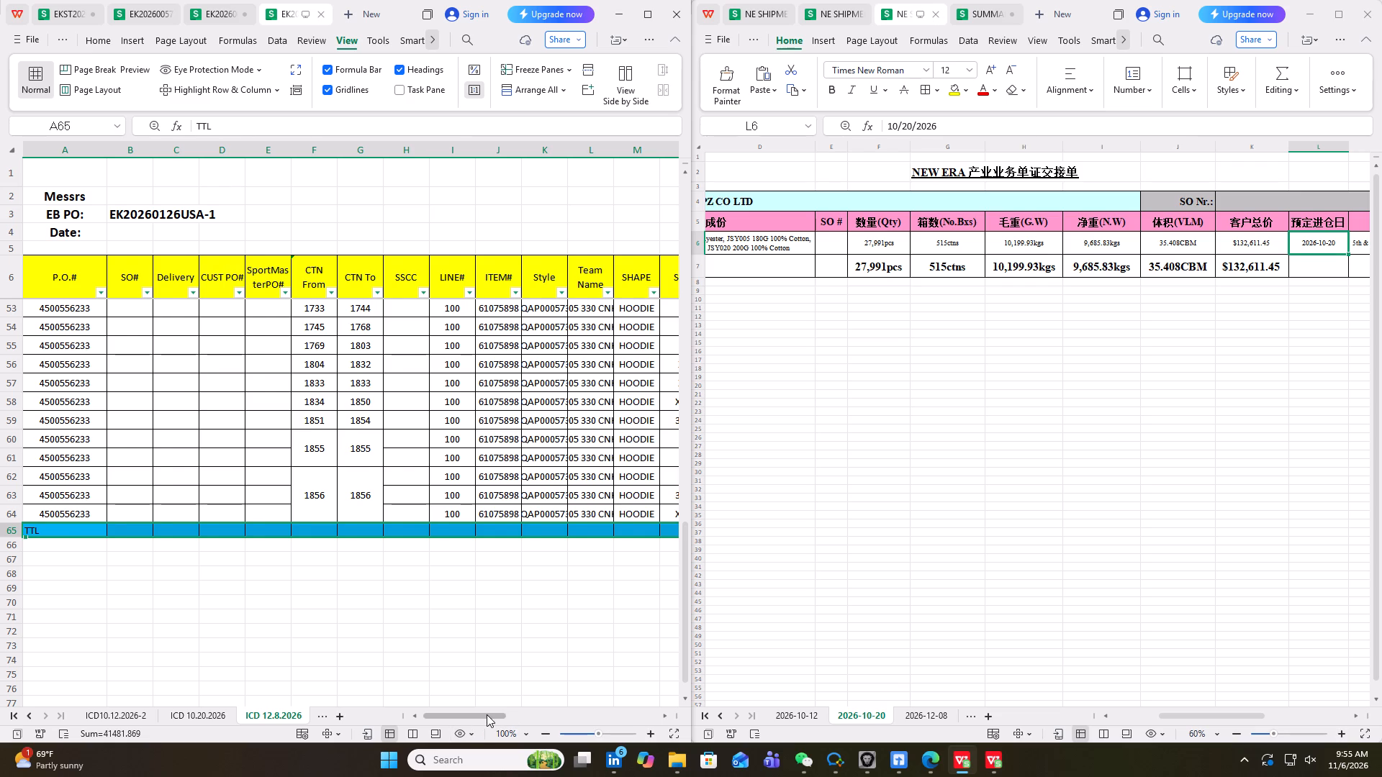
left_click_drag(487, 714, 561, 715)
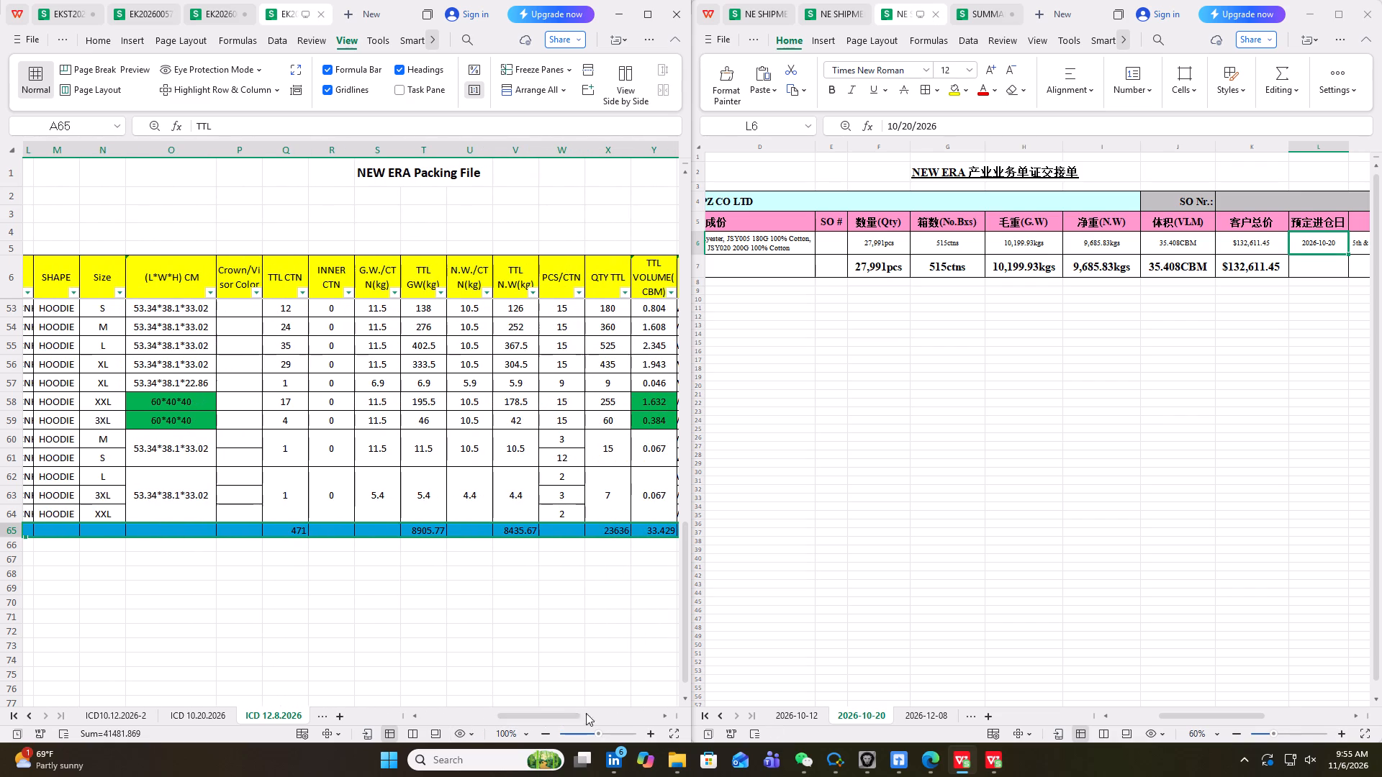
left_click_drag(520, 716, 531, 717)
left_click(916, 714)
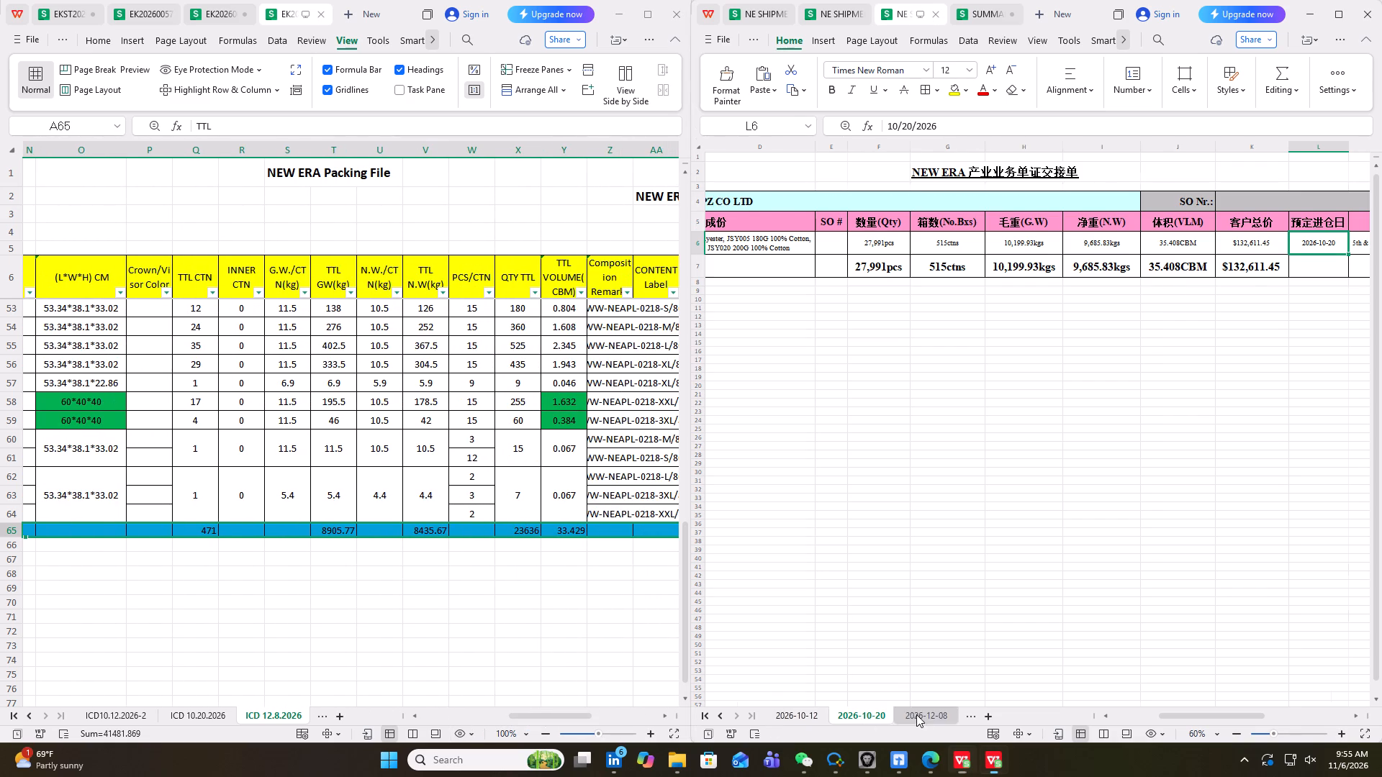
left_click_drag(1155, 717, 1188, 716)
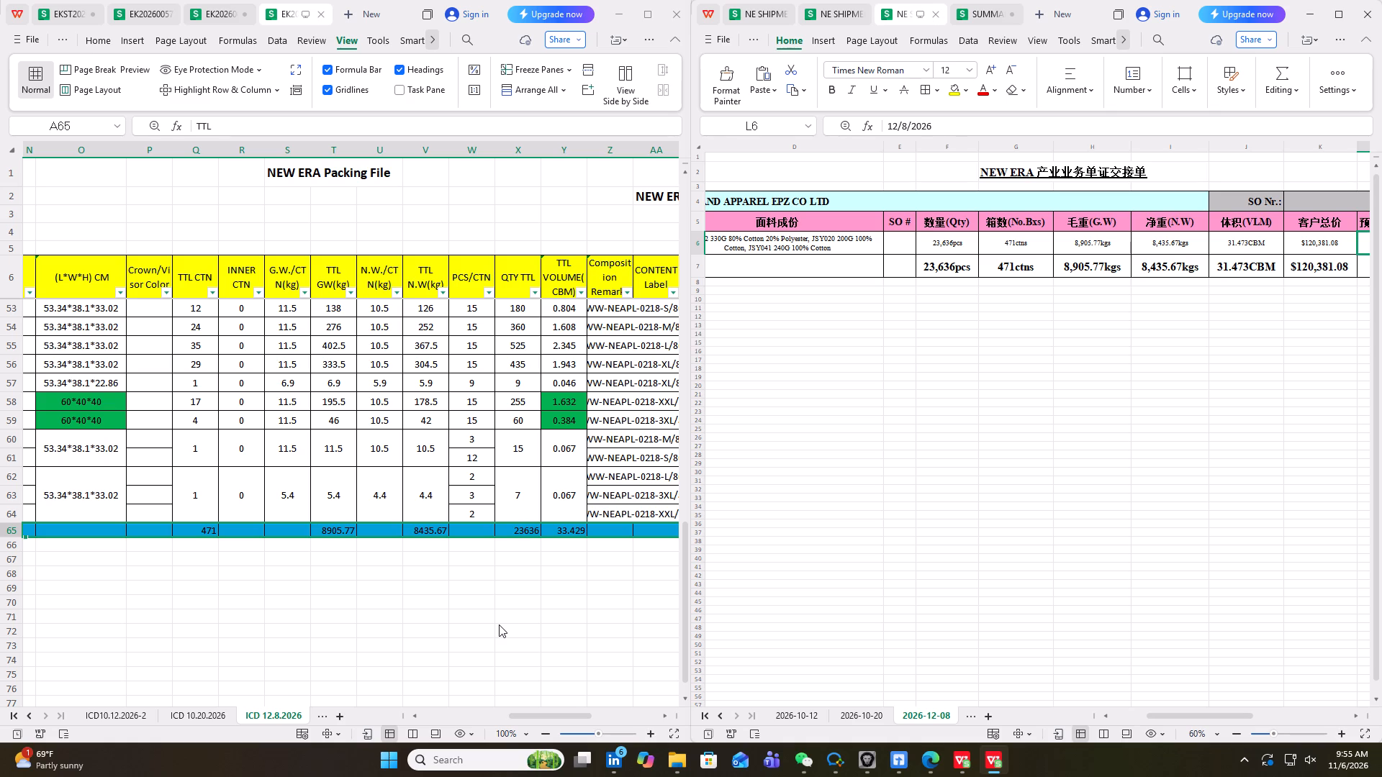
Copy the colleague's latest WeCom reply explaining the PO price-update delay and send it to the File Transfer chat in WeChat.
left_click(831, 753)
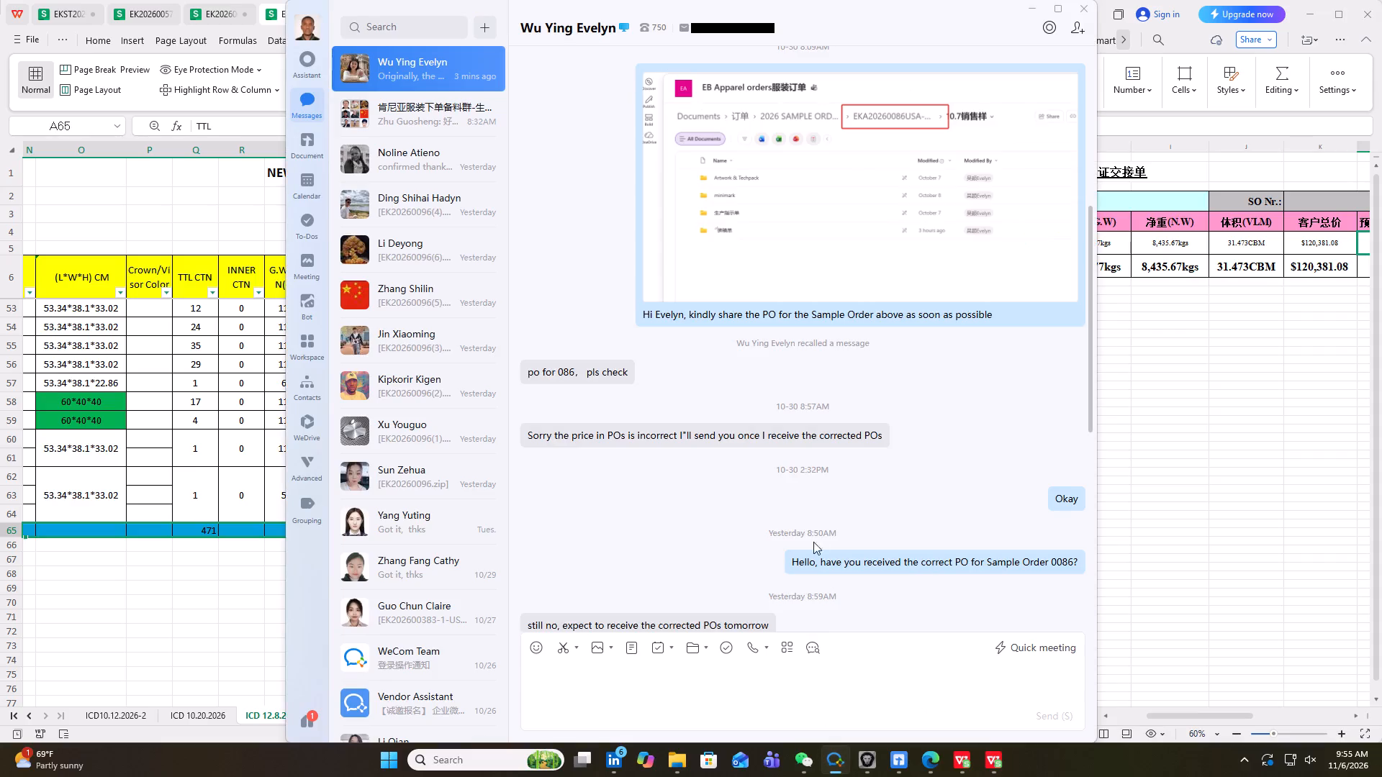
scroll(639, 514, "down", 19)
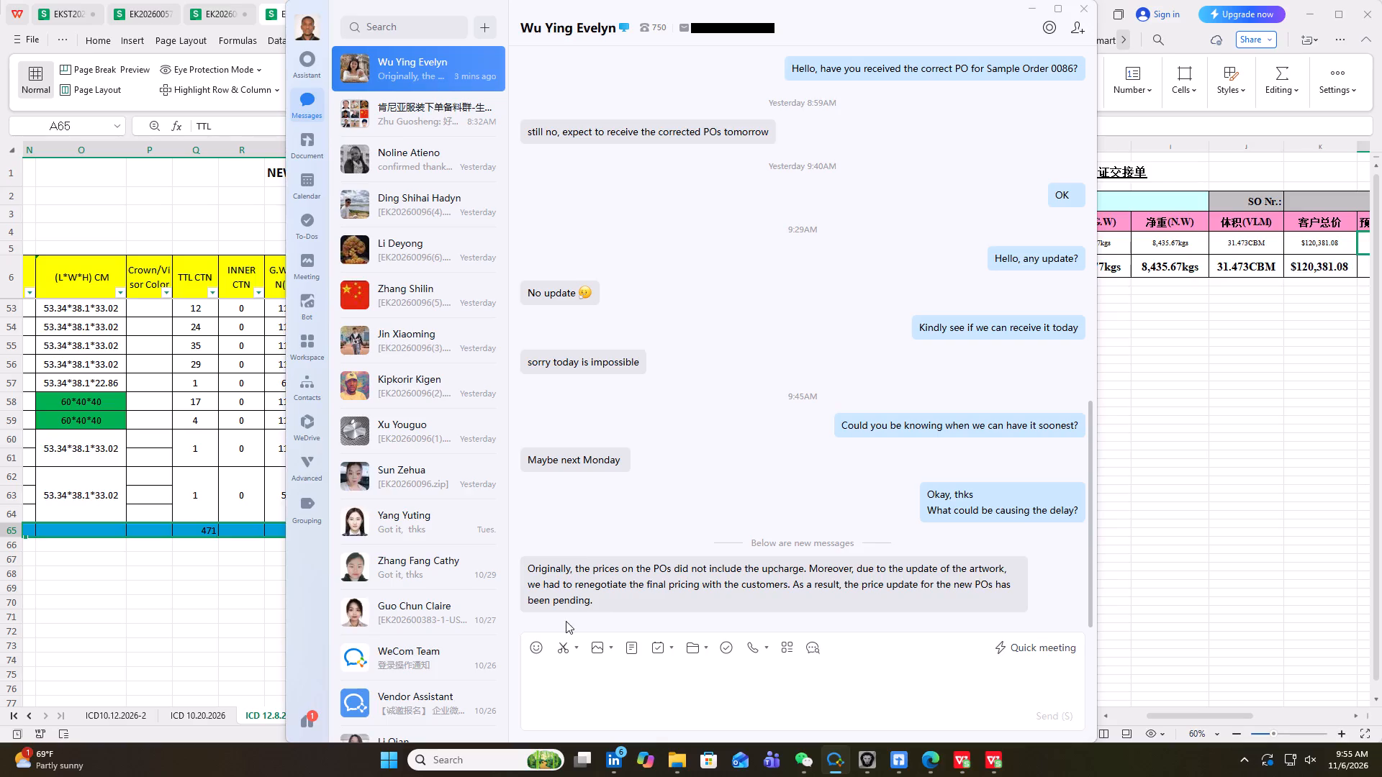
left_click_drag(598, 606, 518, 563)
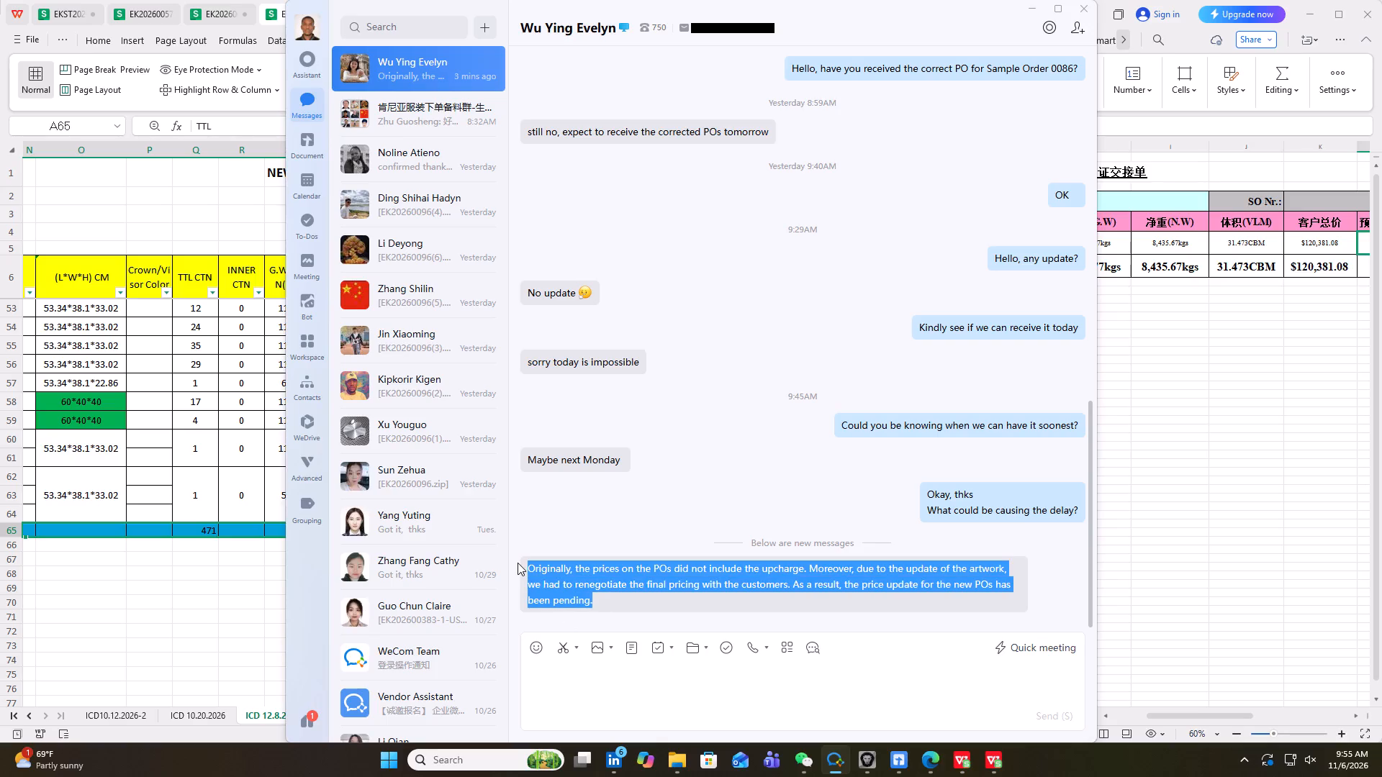
key("ctrl+c")
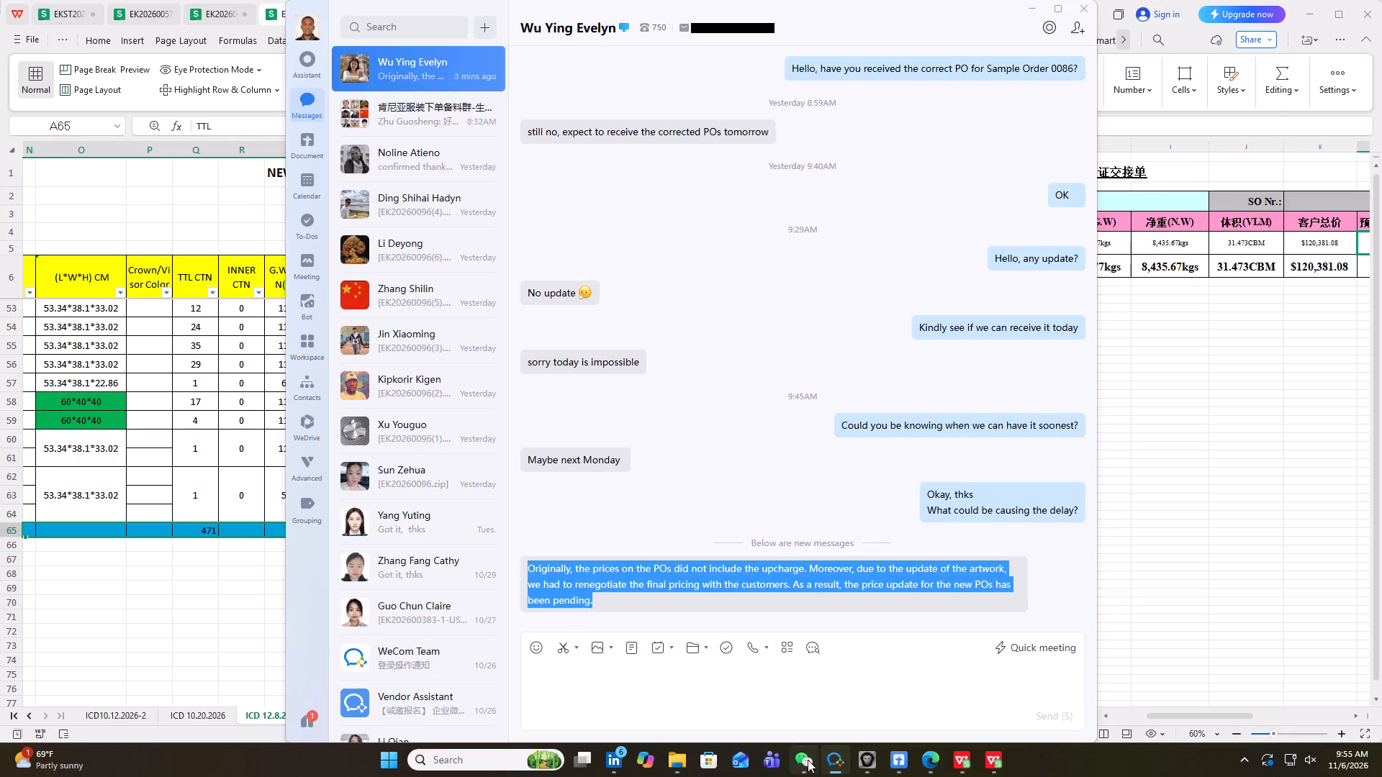
left_click(808, 760)
left_click(748, 333)
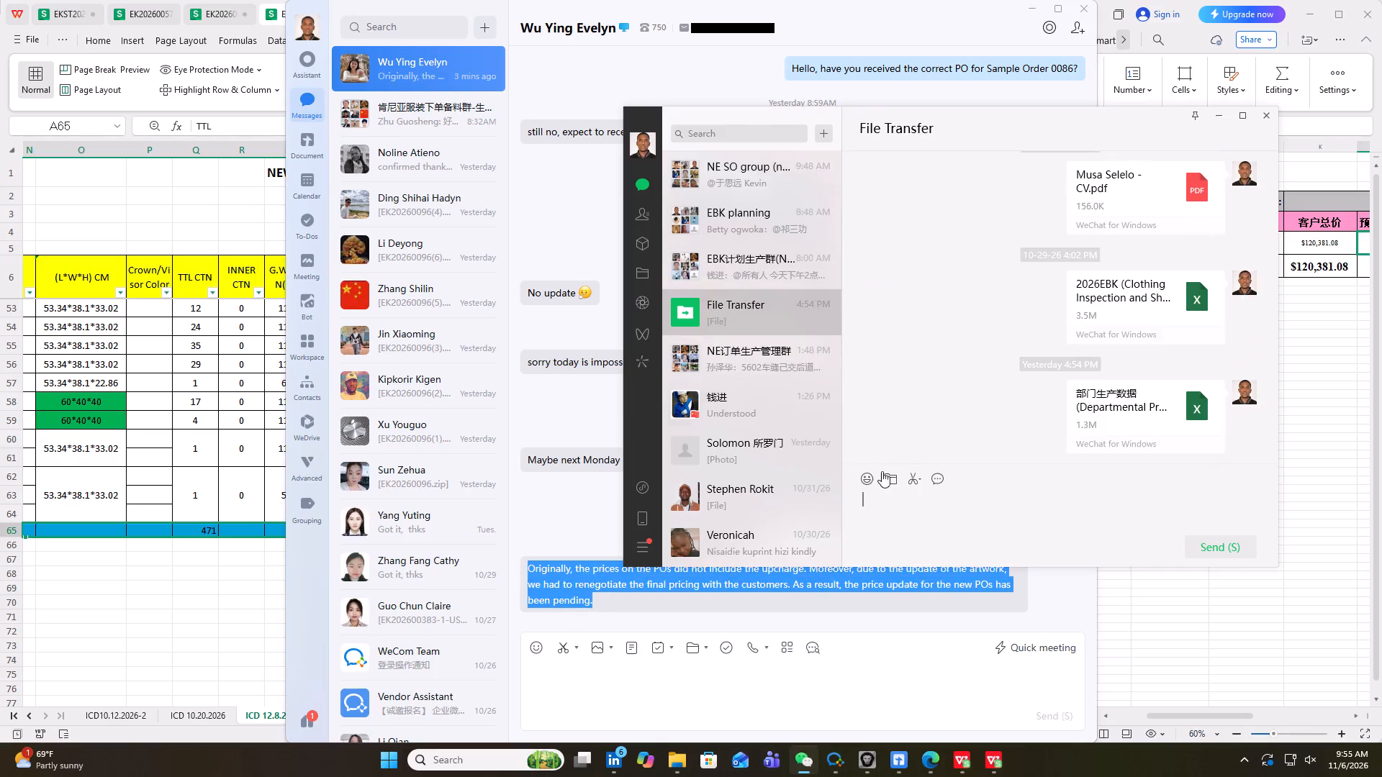
left_click(888, 501)
key("ctrl+v")
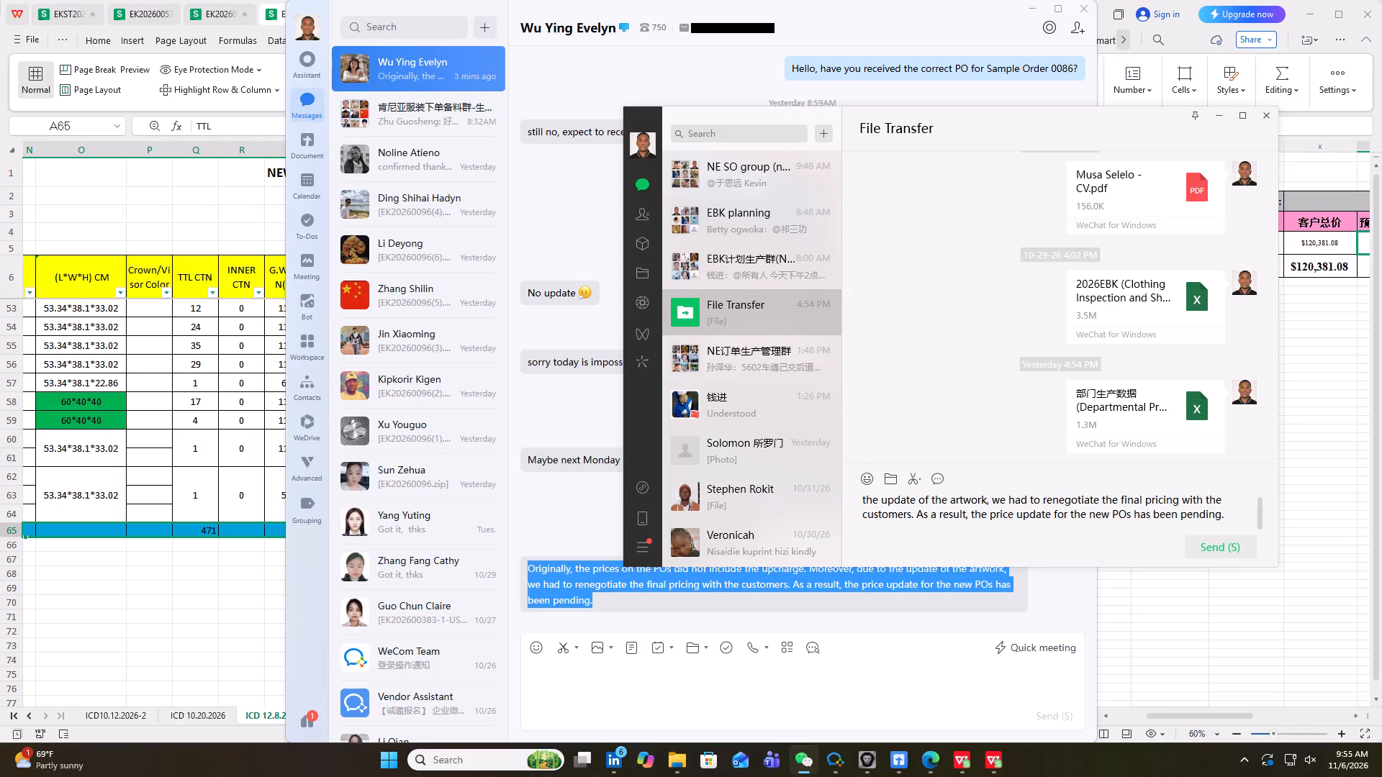
key("Return")
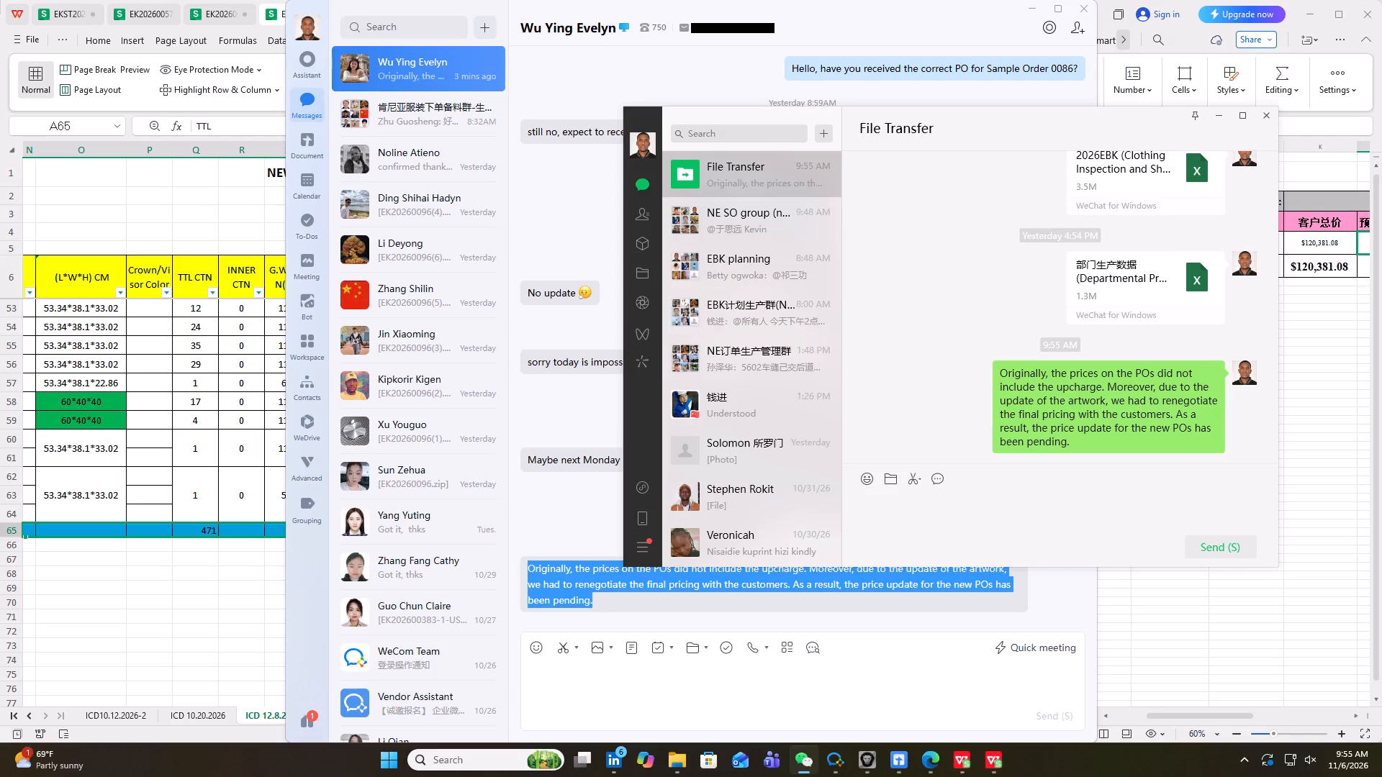
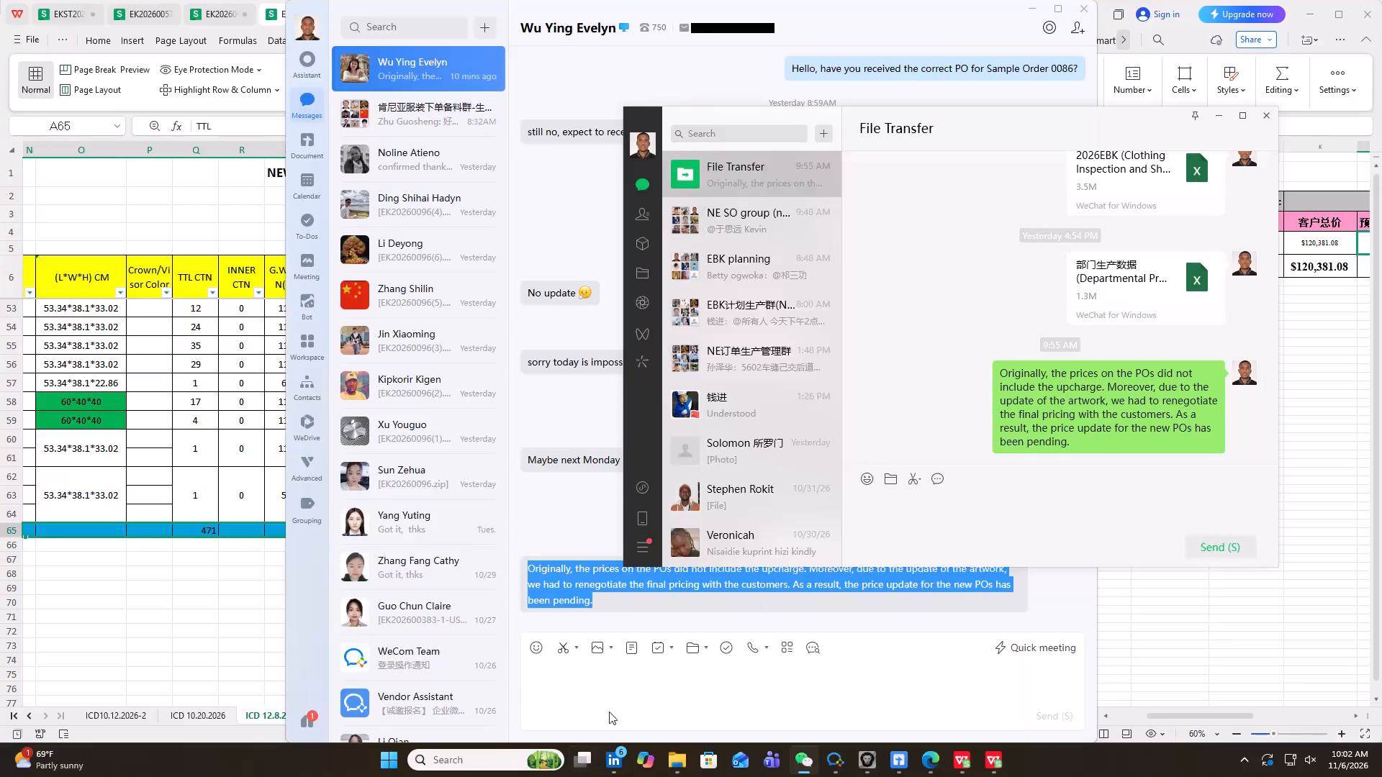
Send a two-line reply, "Got it," and "thank you", to the colleague's message explaining the PO price update delay.
left_click(607, 699)
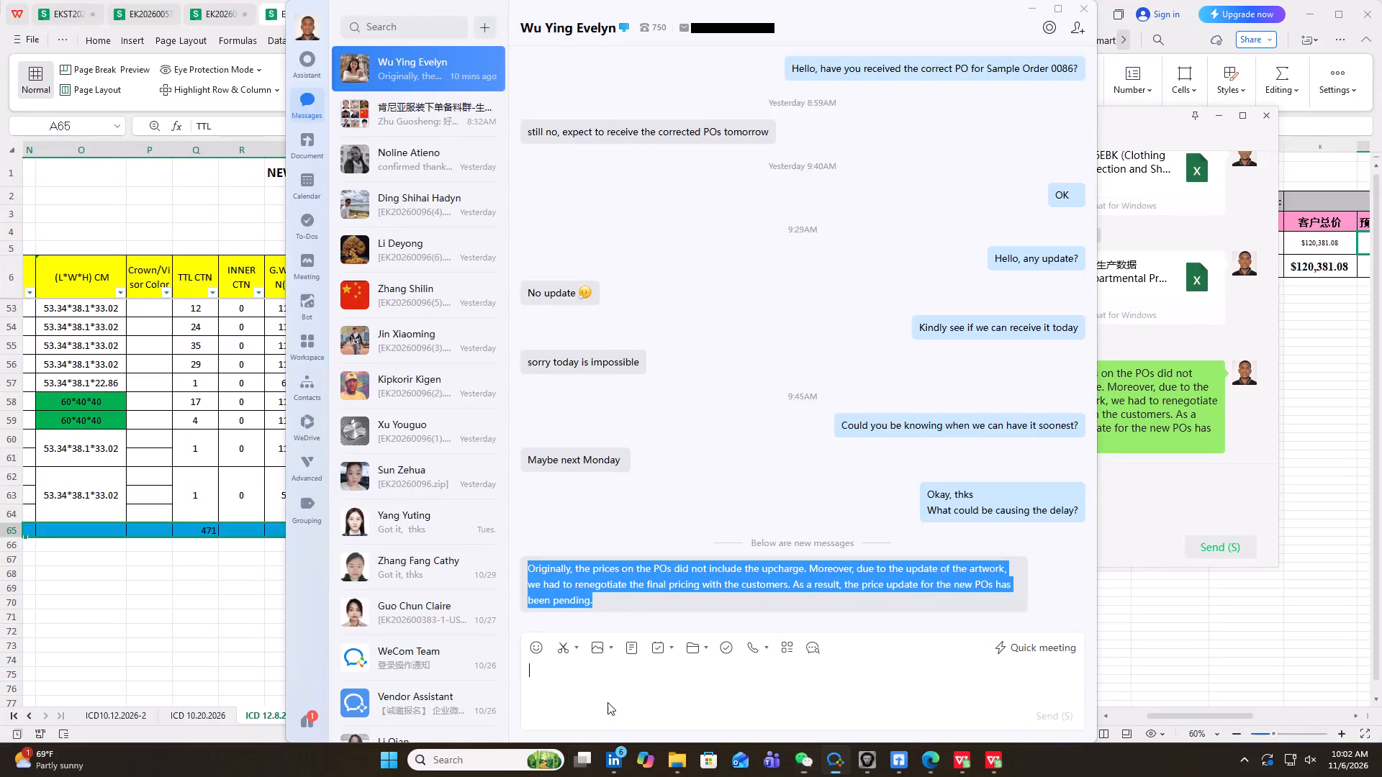
left_click(573, 683)
left_click(707, 455)
left_click(555, 671)
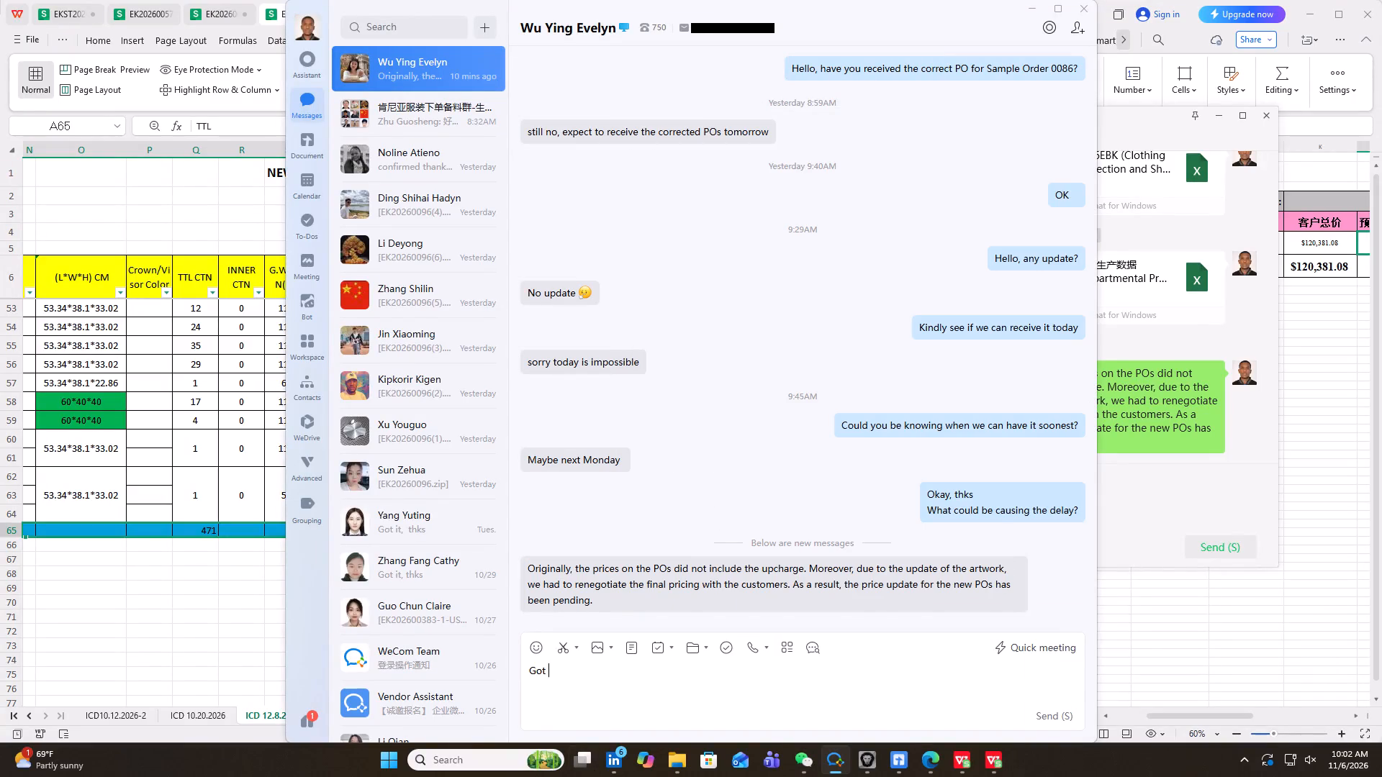
key("BackSpace")
key("comma")
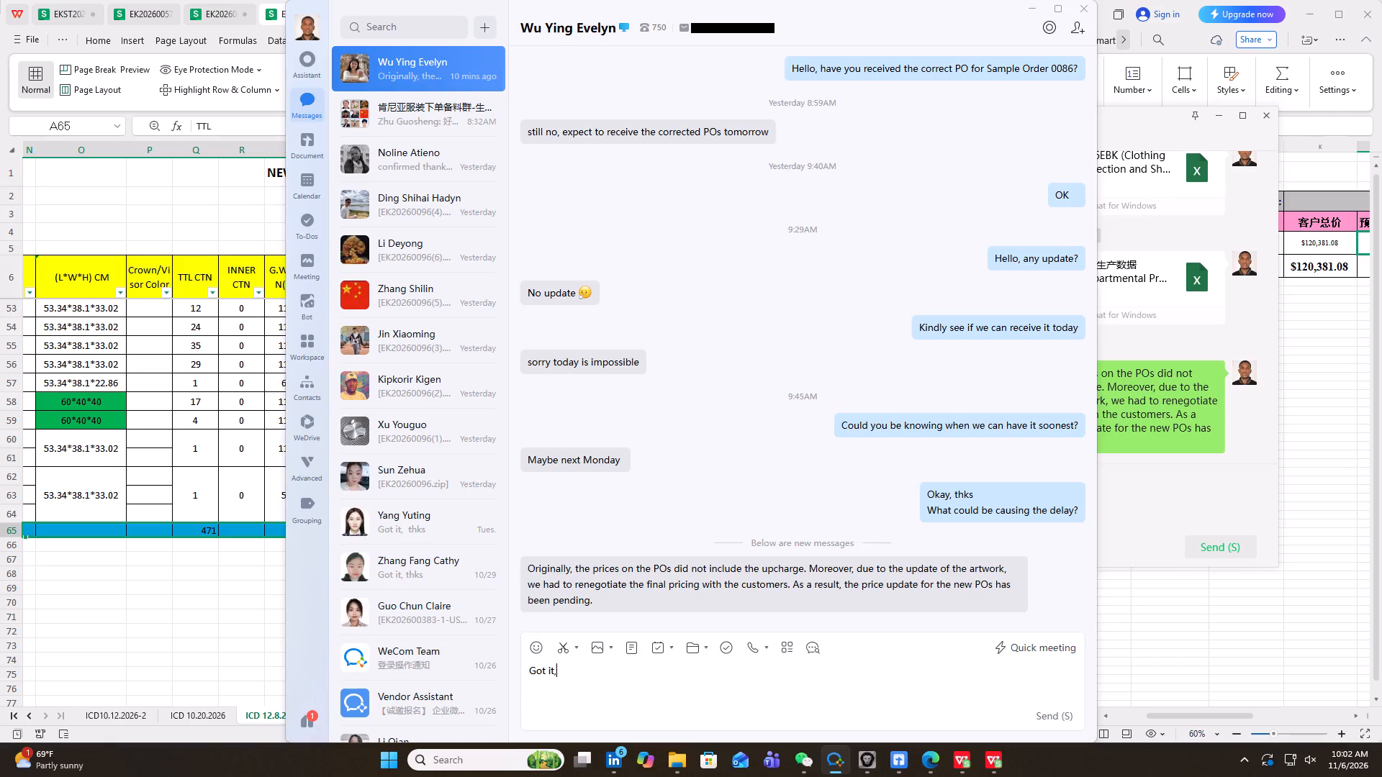
key("shift+Return")
type("th")
type("ank you")
key("Return")
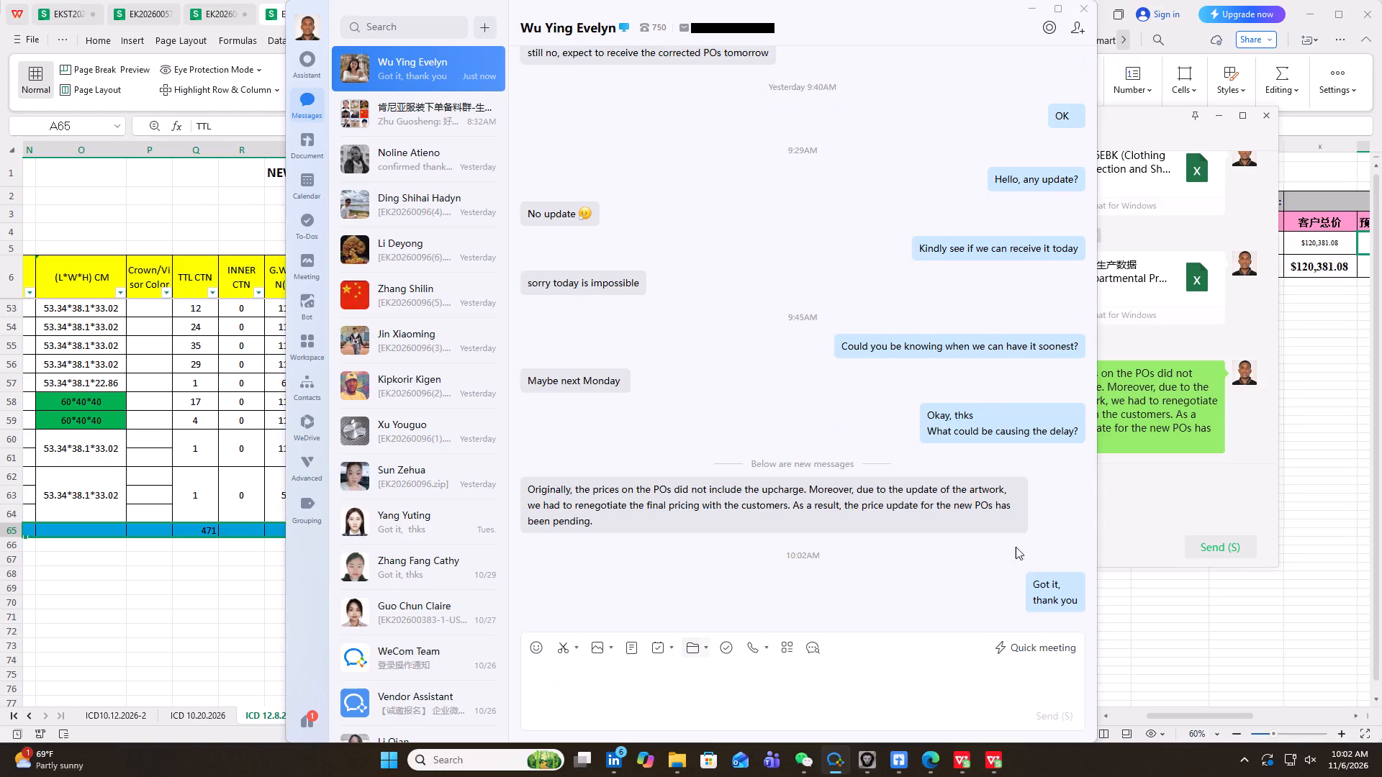
scroll(870, 266, "down", 3)
Minimize the WeCom and WeChat windows to return to the NEW ERA packing file and the document handover spreadsheet.
left_click(1028, 12)
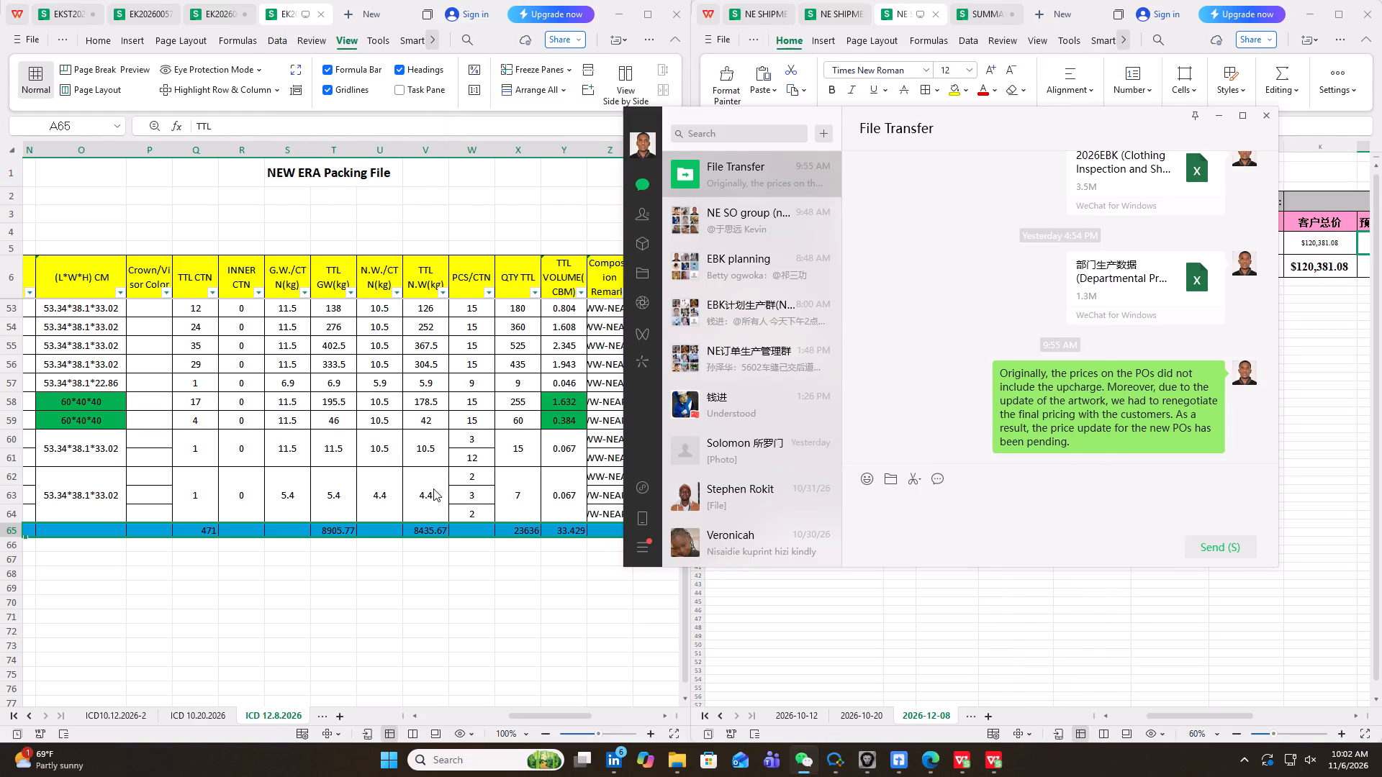
scroll(1100, 322, "down", 3)
left_click(831, 760)
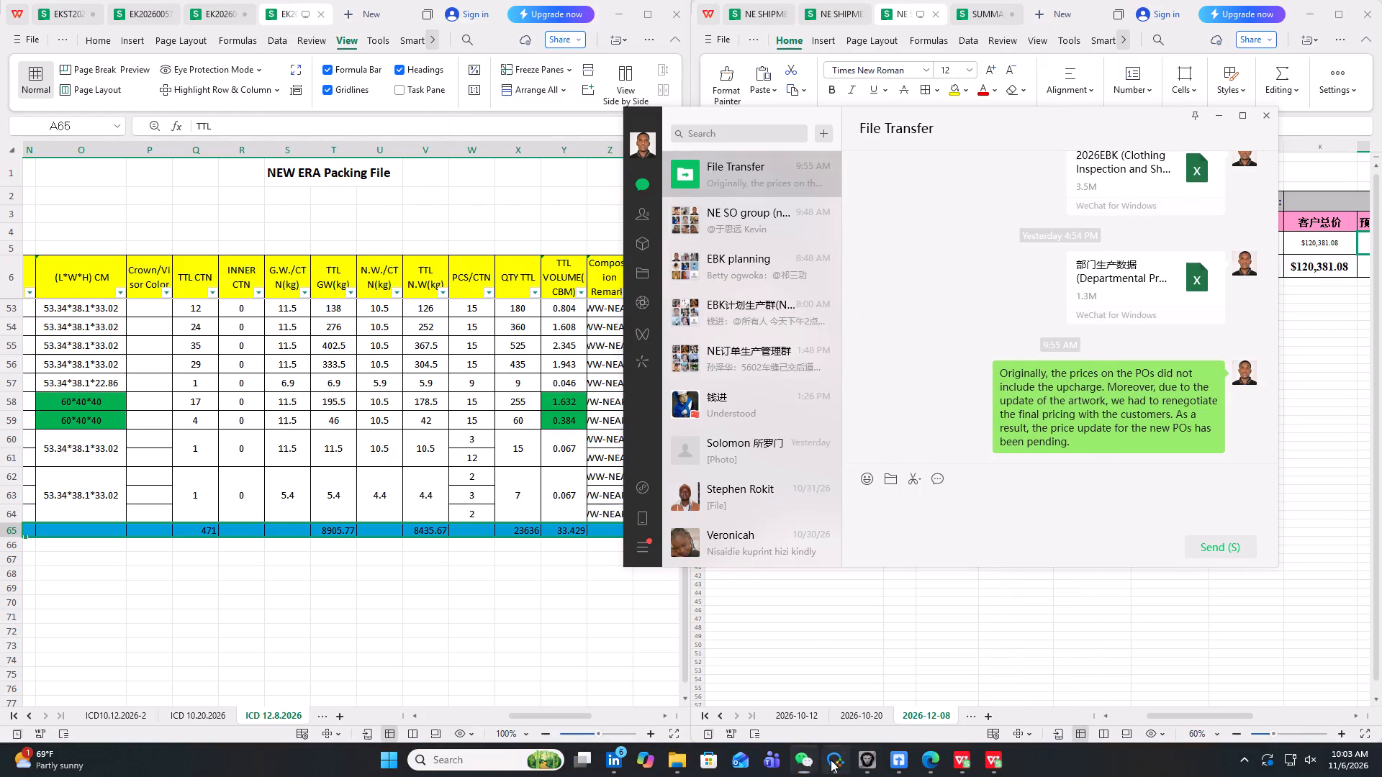
scroll(679, 401, "down", 4)
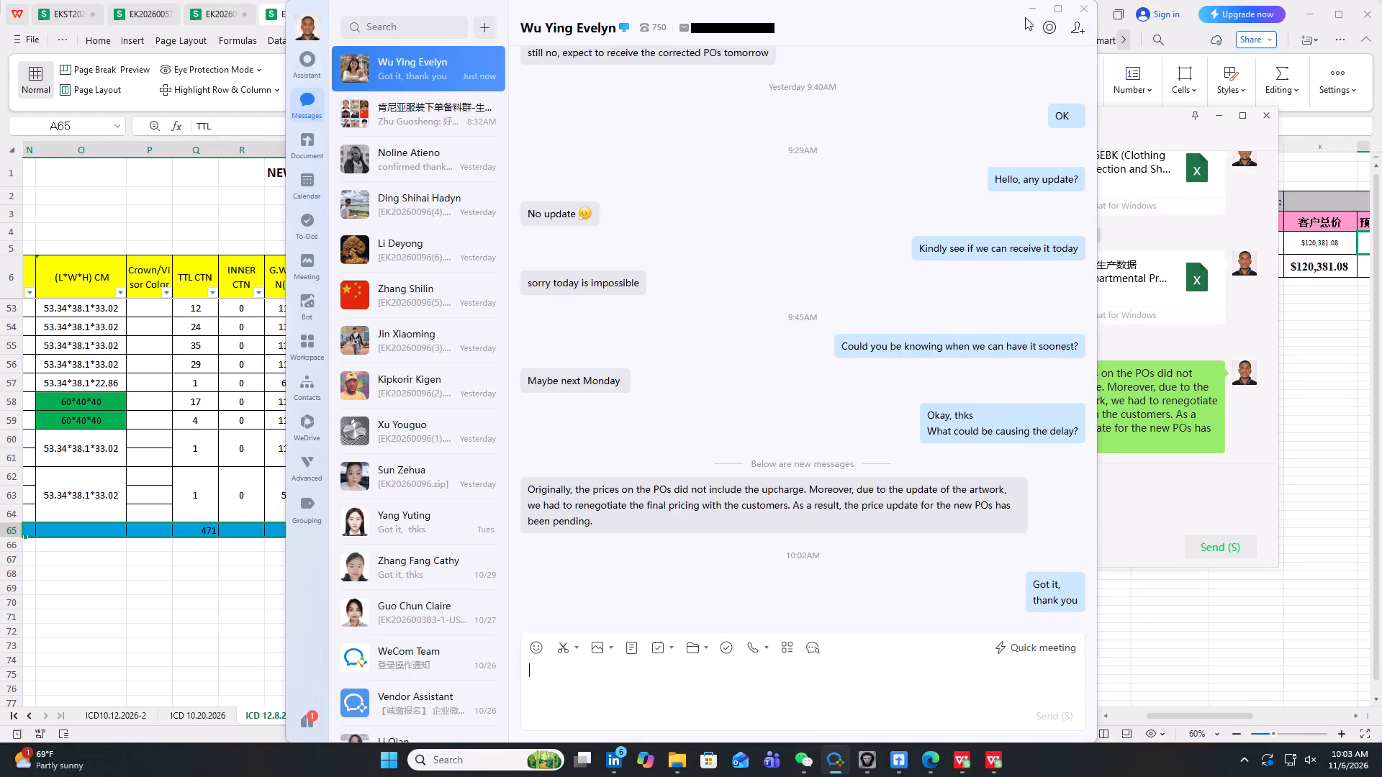
left_click(1029, 5)
scroll(1070, 333, "down", 3)
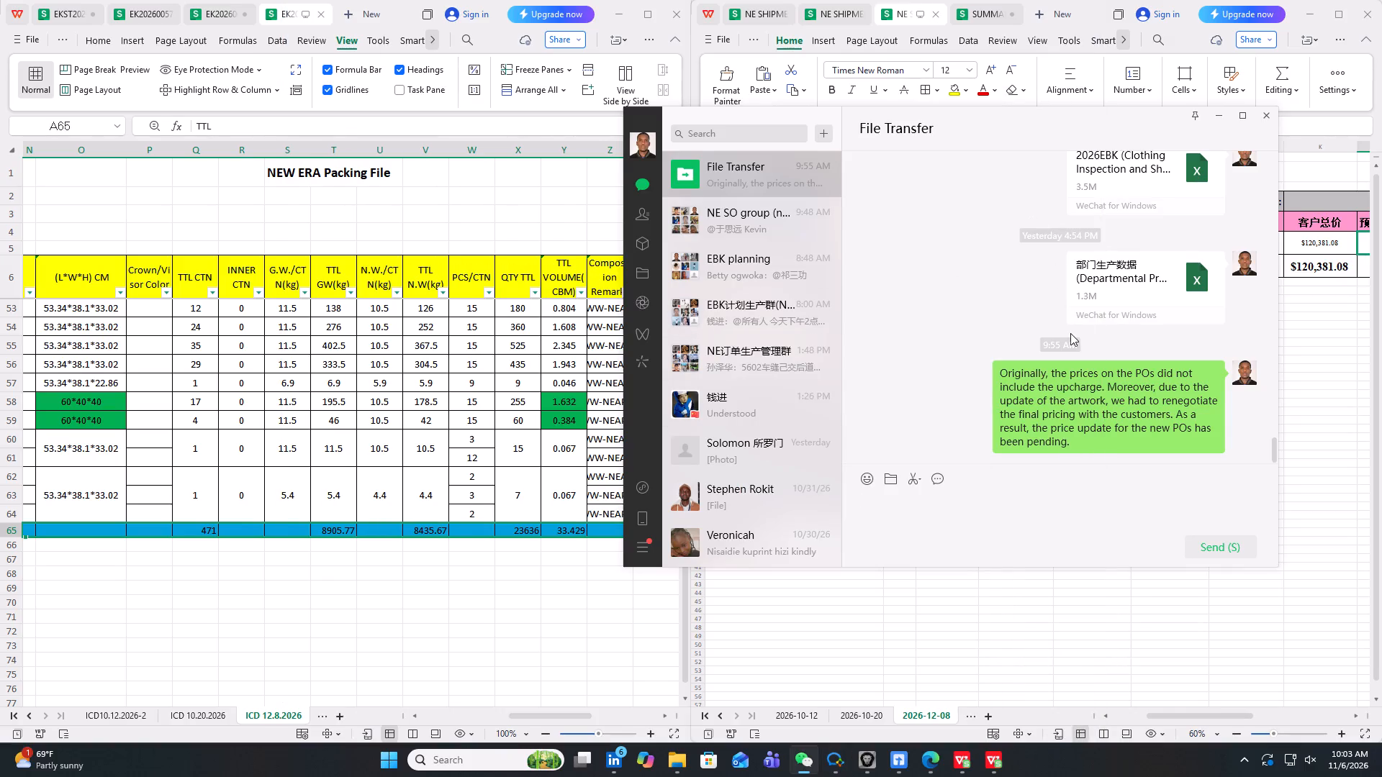
left_click(1218, 117)
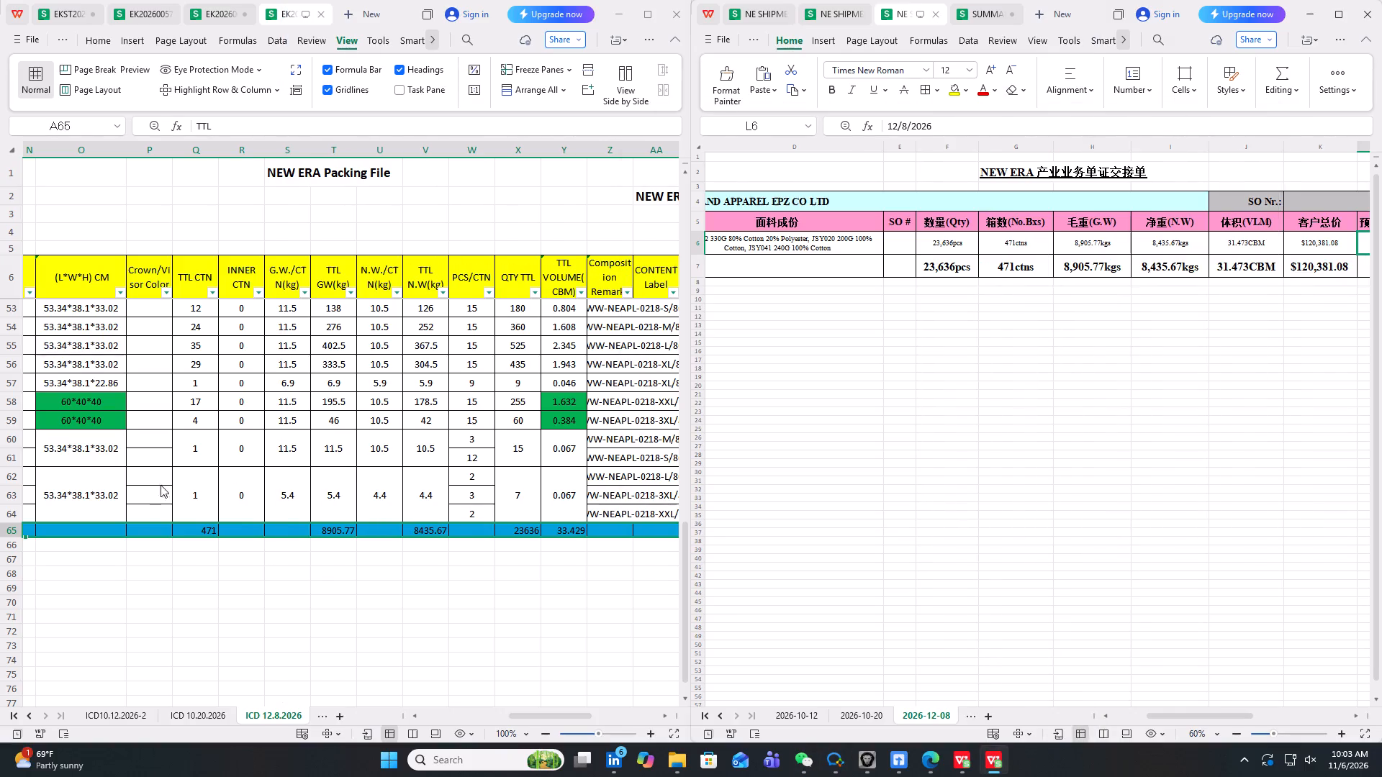
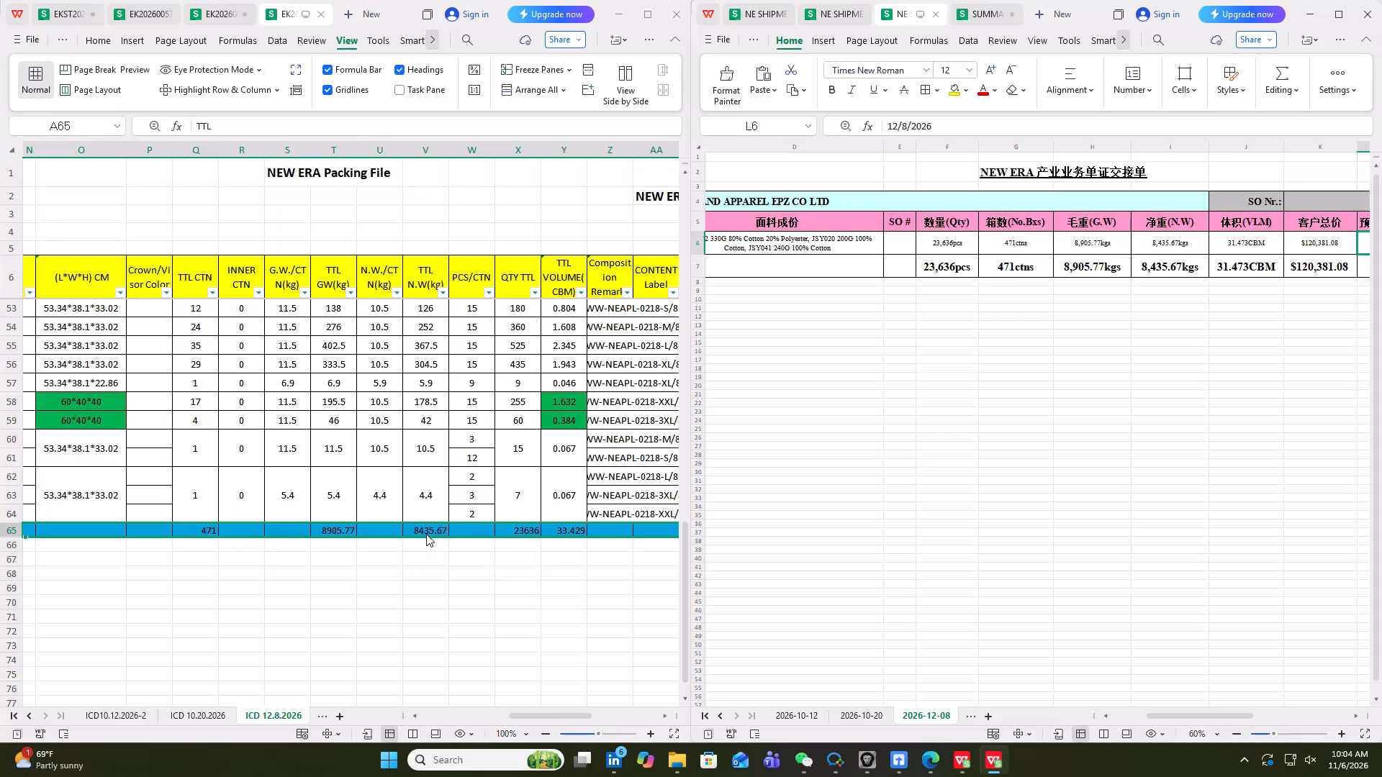
Look back over the EK20260126USA-1 packing file and its 2026-12-08 handover sheet, and close the packing file.
scroll(423, 522, "up", 7)
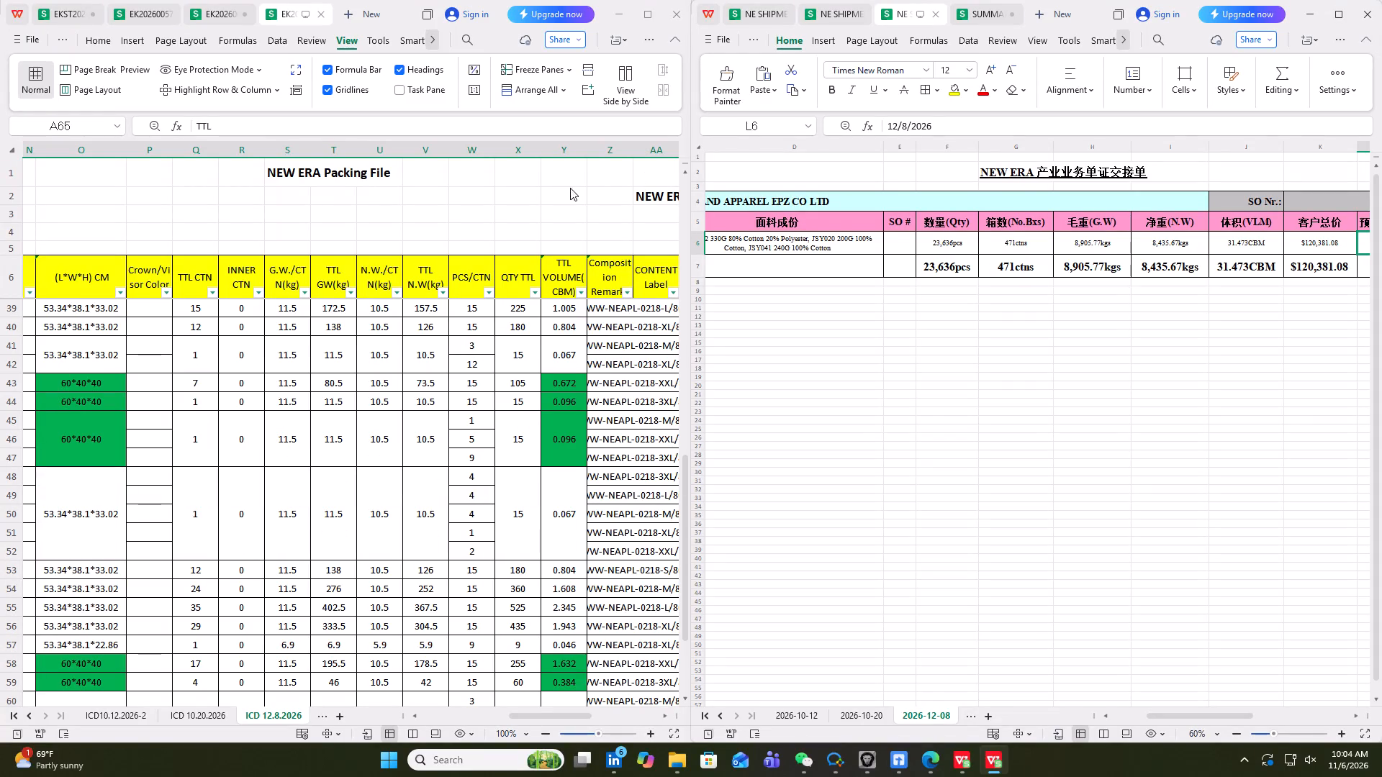
scroll(246, 493, "up", 4)
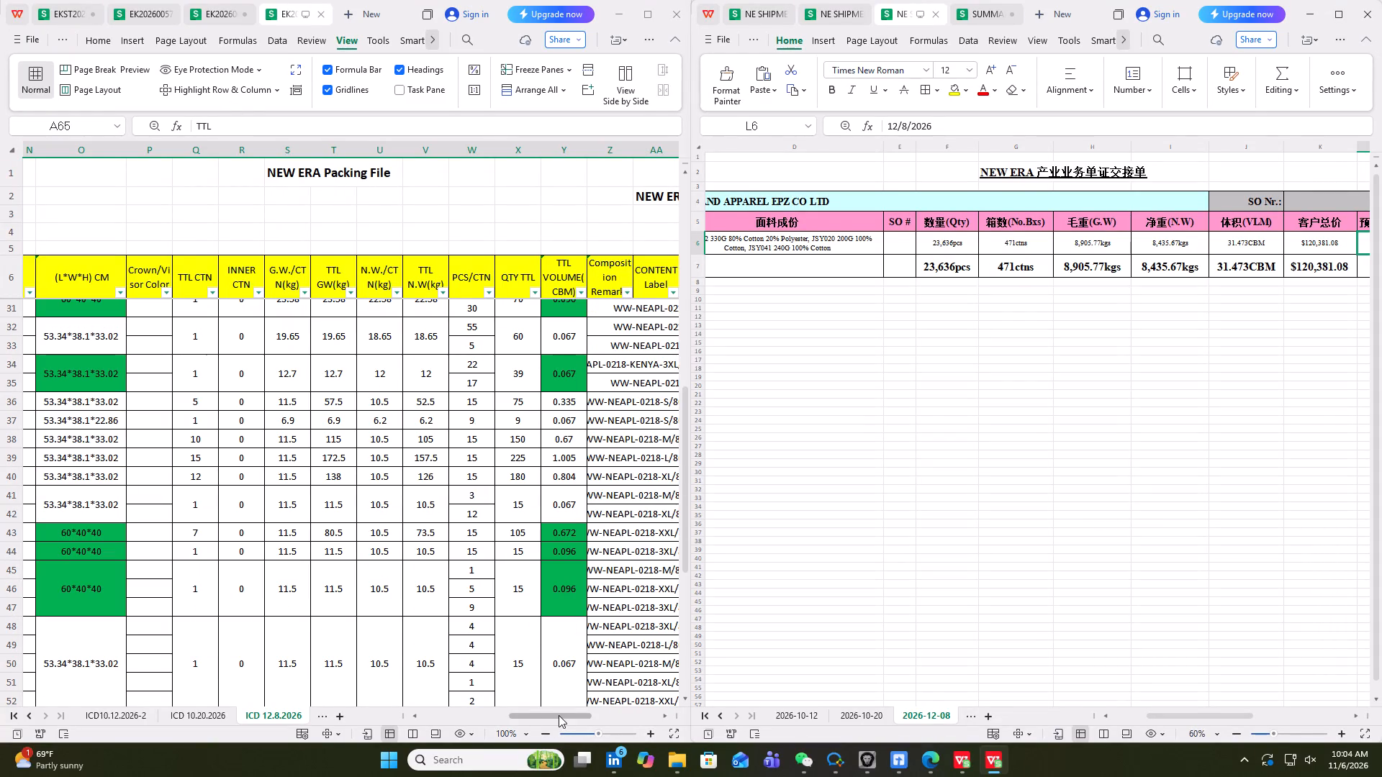
left_click_drag(559, 715, 336, 679)
scroll(331, 555, "up", 4)
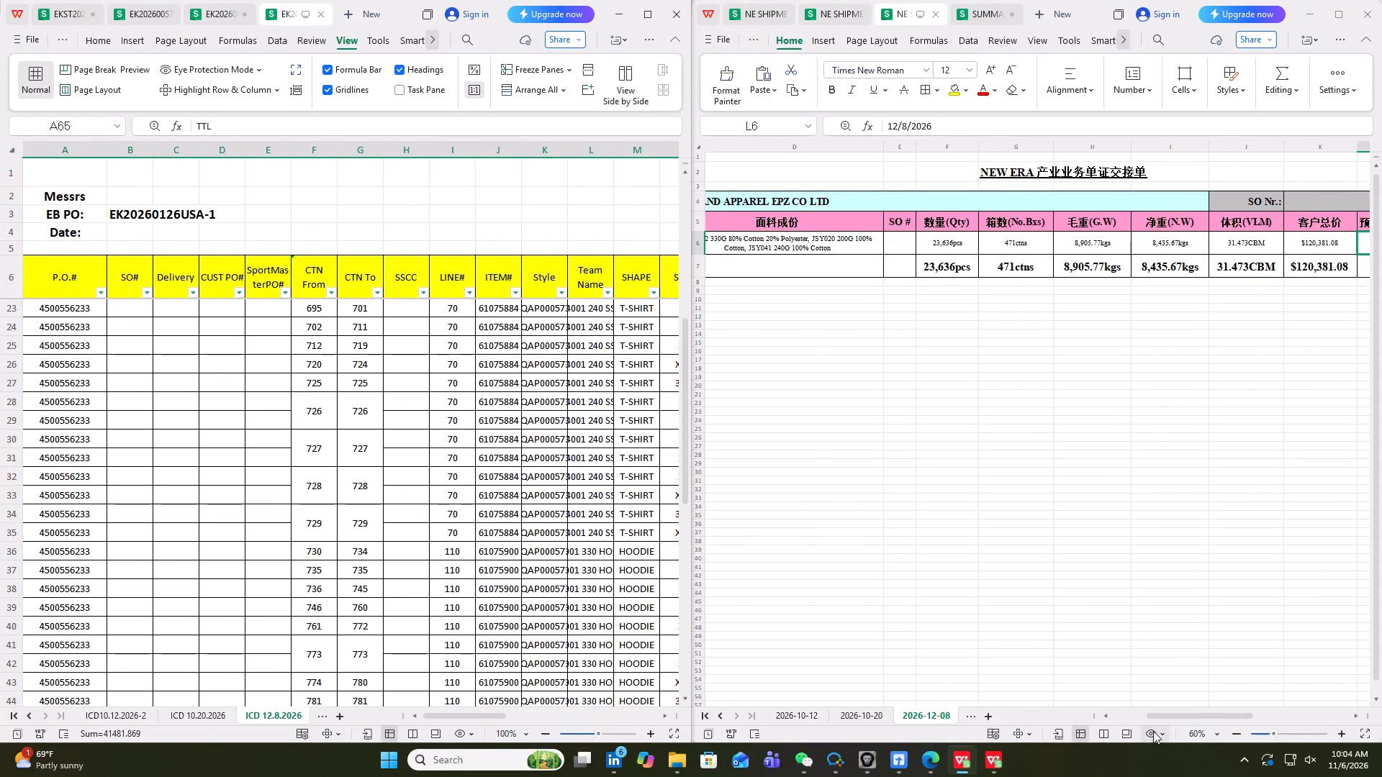
left_click_drag(1162, 717, 992, 686)
scroll(894, 506, "up", 4)
scroll(0, 480, "up", 5)
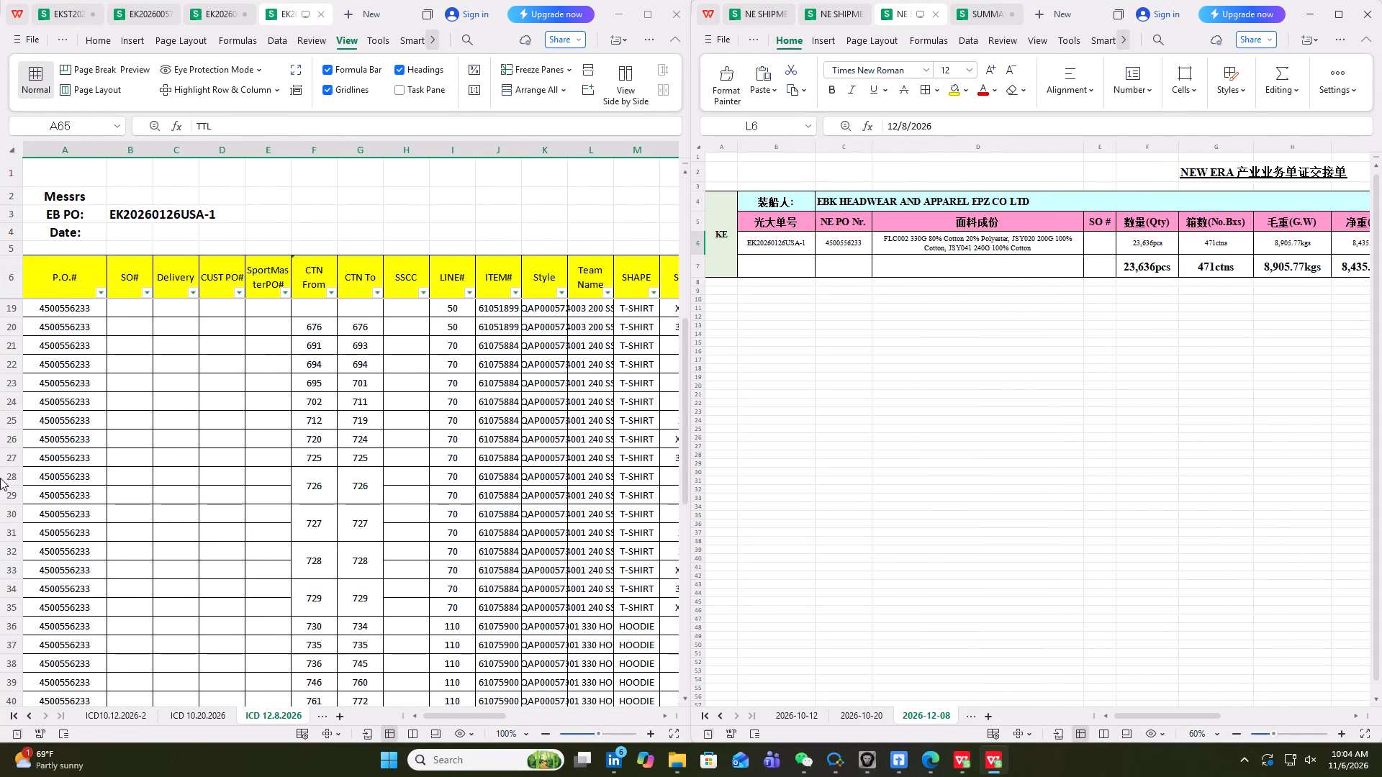
left_click(320, 13)
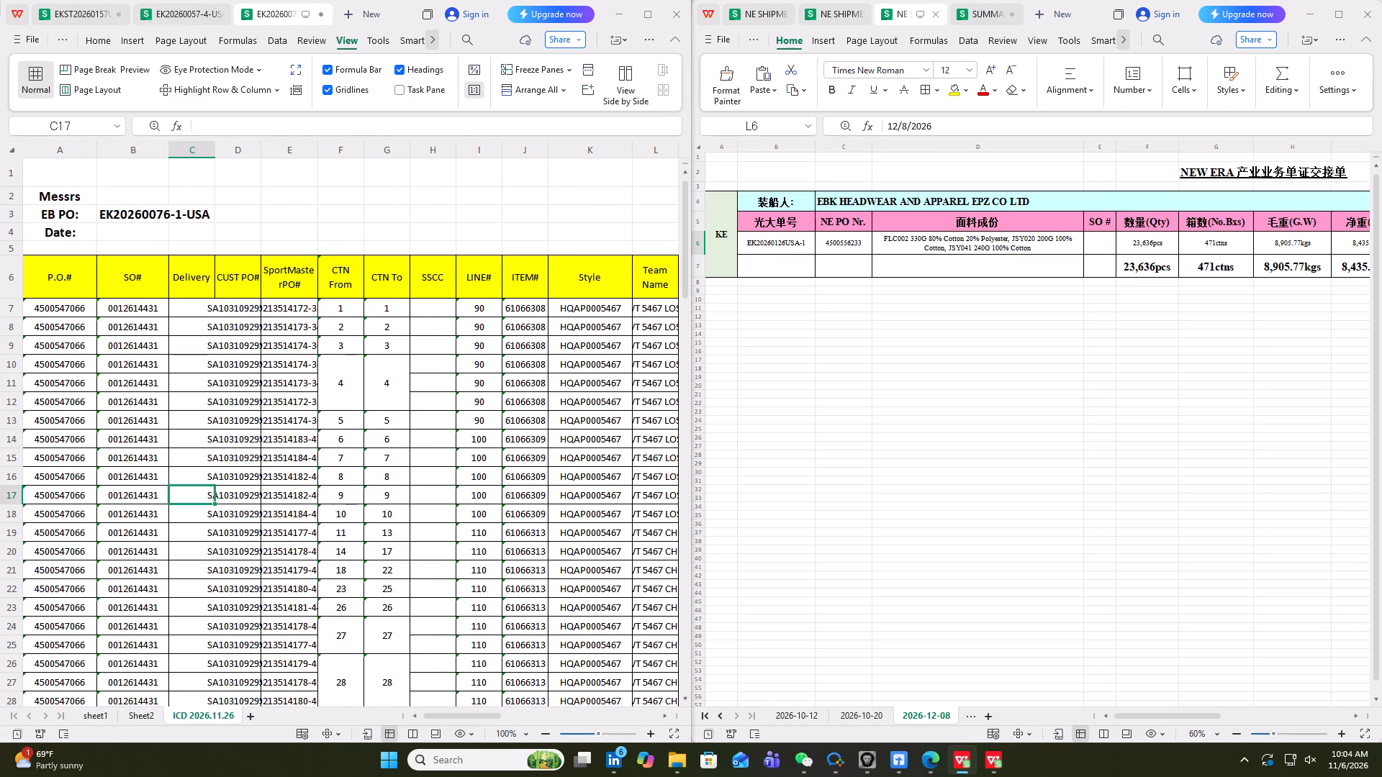
Move the SUMMARY SHIPMENT workbook ahead of the three NE SHIPMENT PLAN workbooks.
scroll(191, 348, "up", 3)
left_click_drag(981, 14, 724, 11)
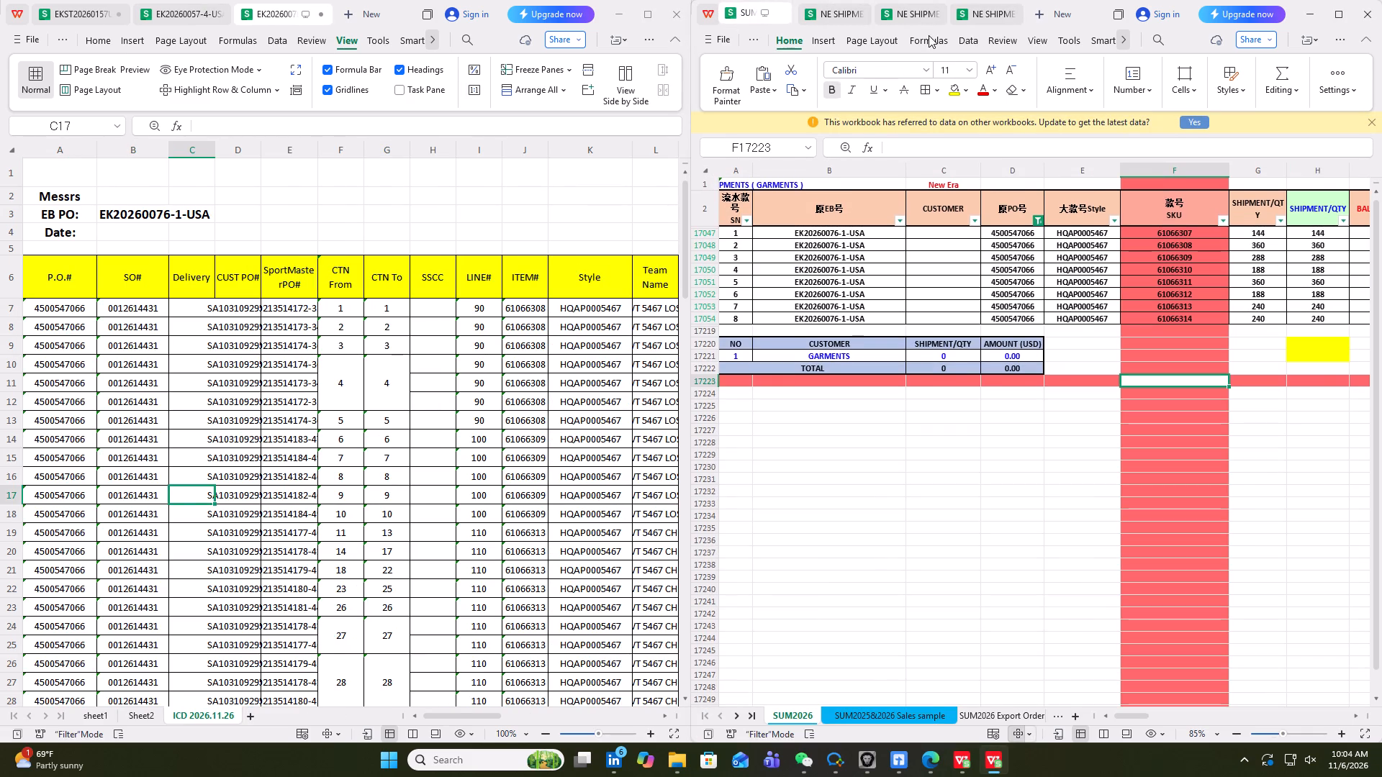
Close the NE SHIPMENT PLAN with the 2026-12-08 sheet and the plan beside it, keeping the EKST20260157USA-1 plan open.
left_click(988, 12)
scroll(932, 378, "up", 5)
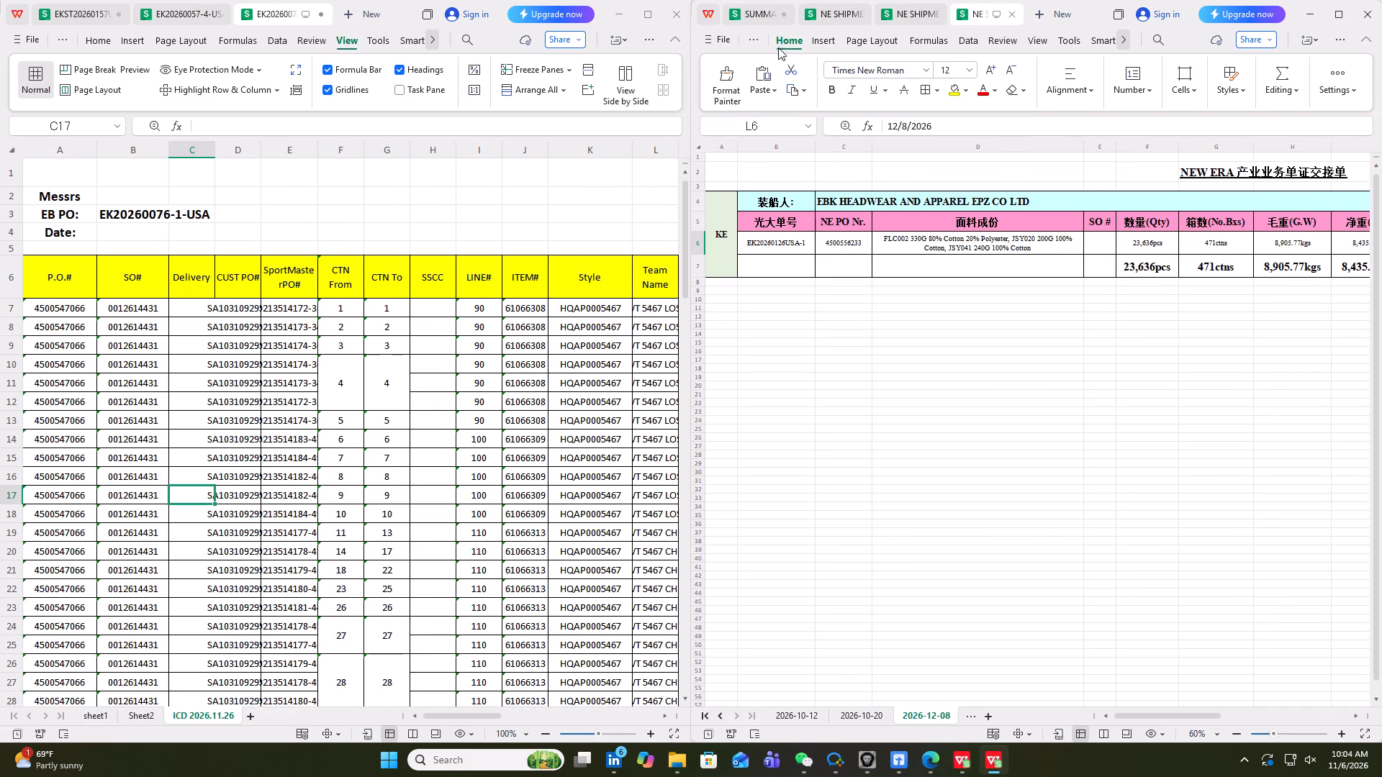
left_click(1014, 15)
left_click(1009, 13)
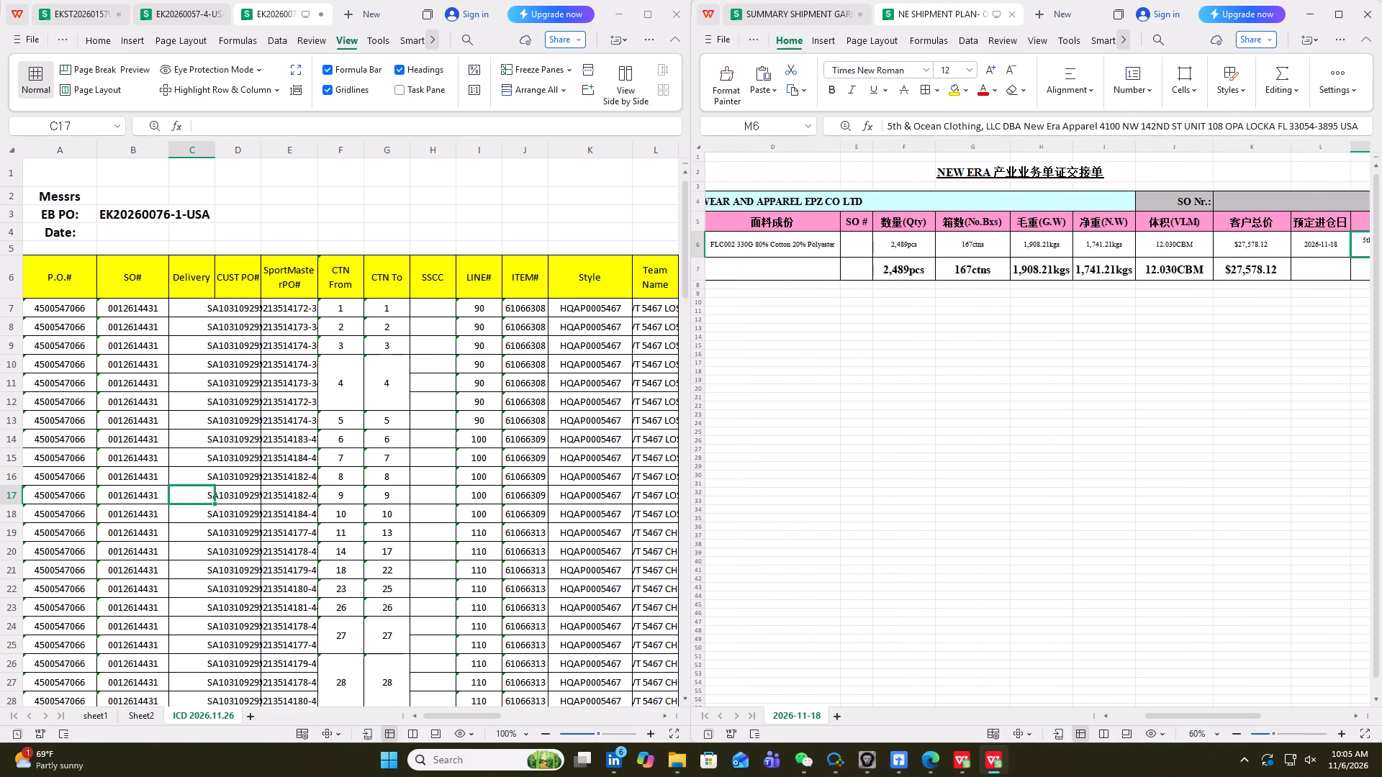
scroll(934, 410, "up", 3)
left_click_drag(1181, 714, 816, 673)
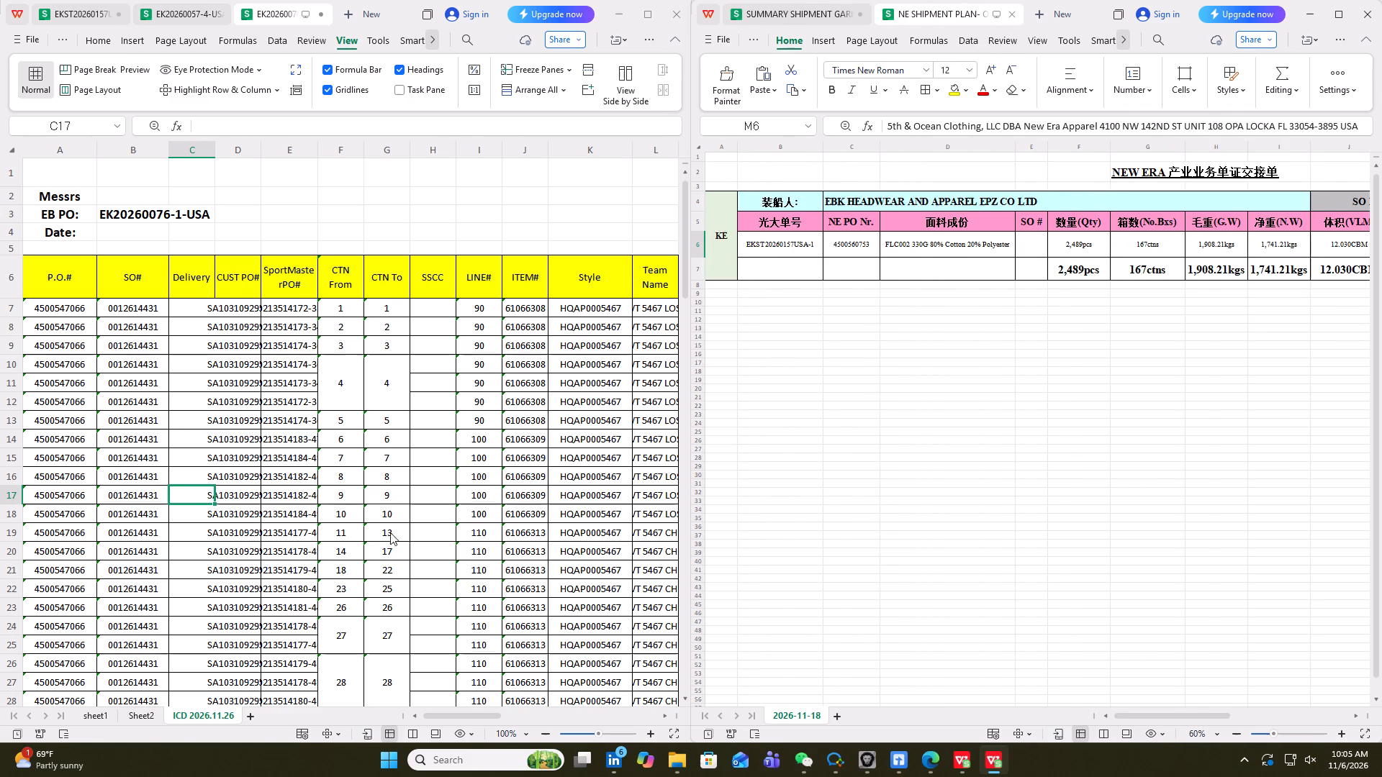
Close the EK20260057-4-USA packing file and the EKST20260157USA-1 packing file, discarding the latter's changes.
scroll(140, 422, "up", 8)
left_click(180, 8)
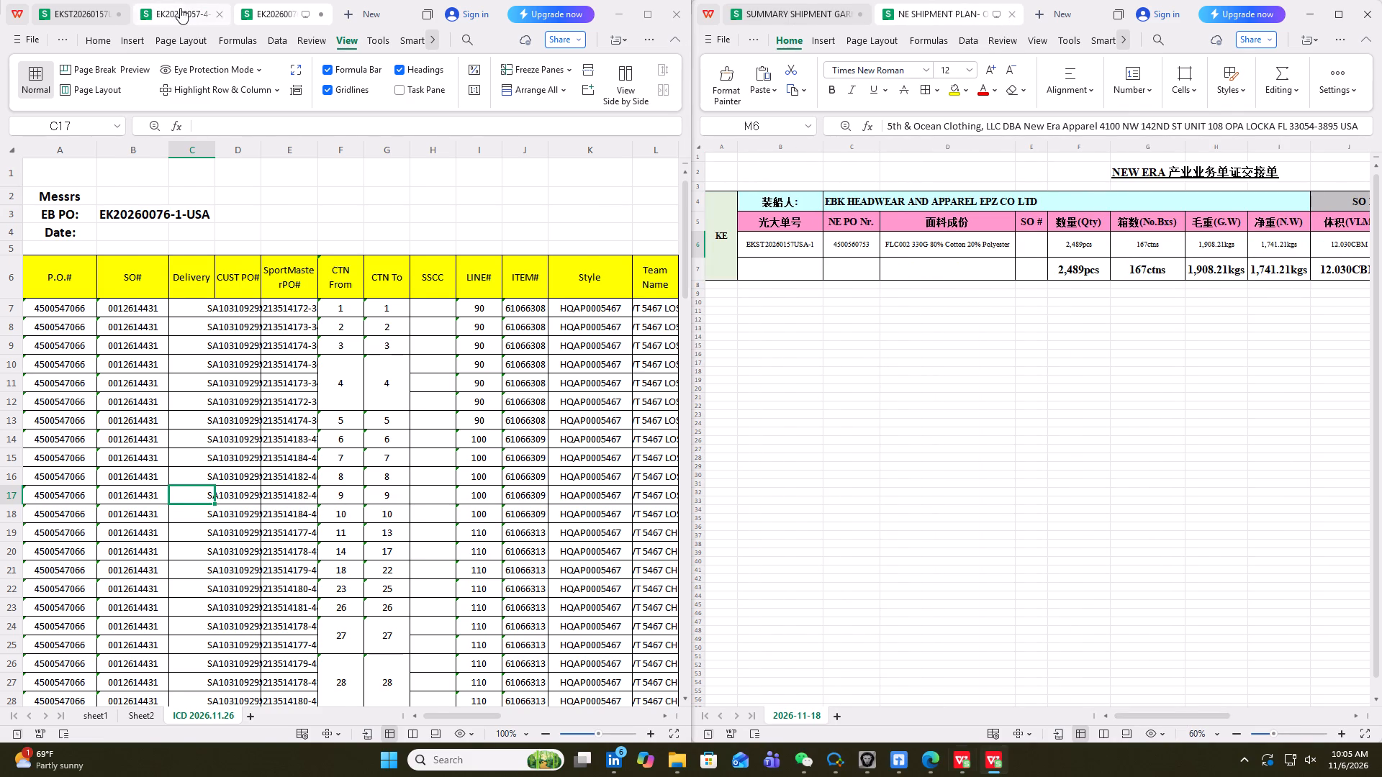
left_click(220, 13)
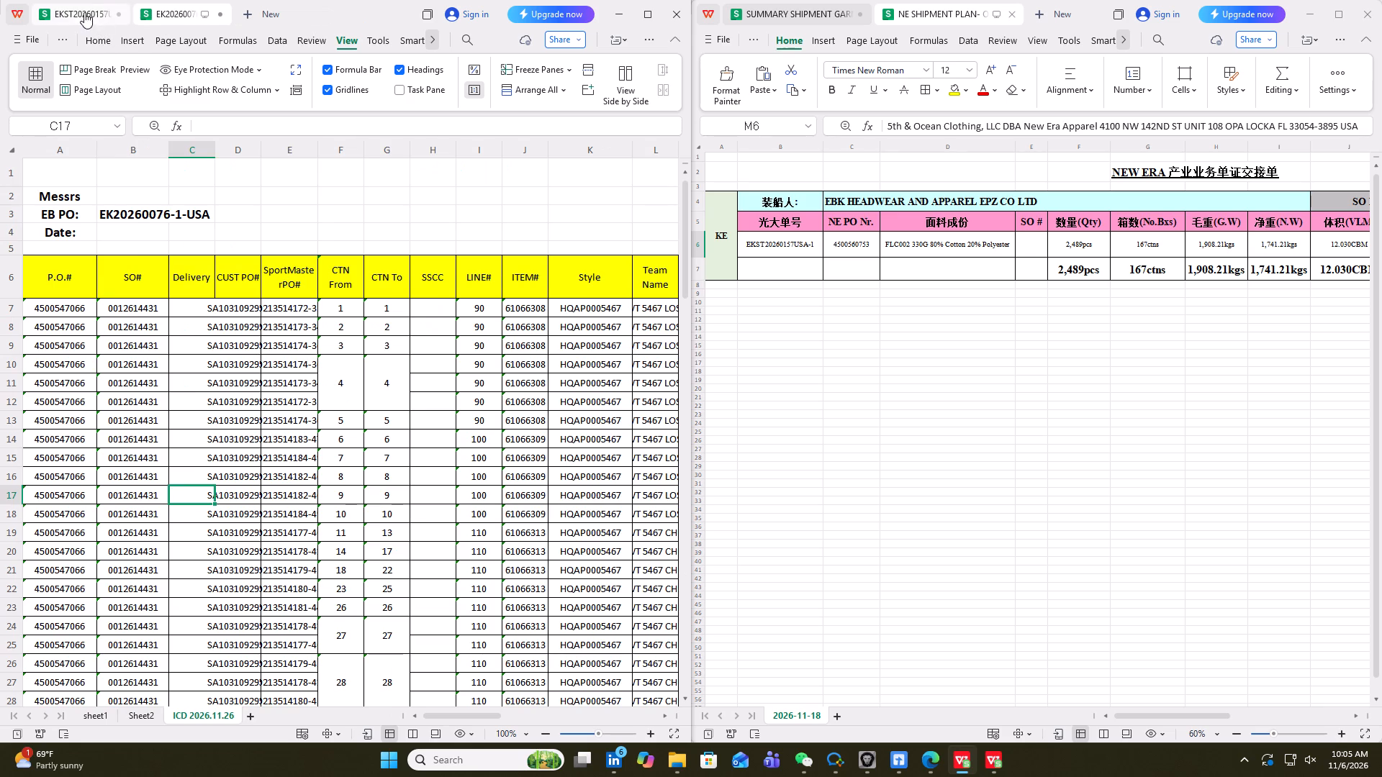
left_click(84, 12)
left_click(114, 15)
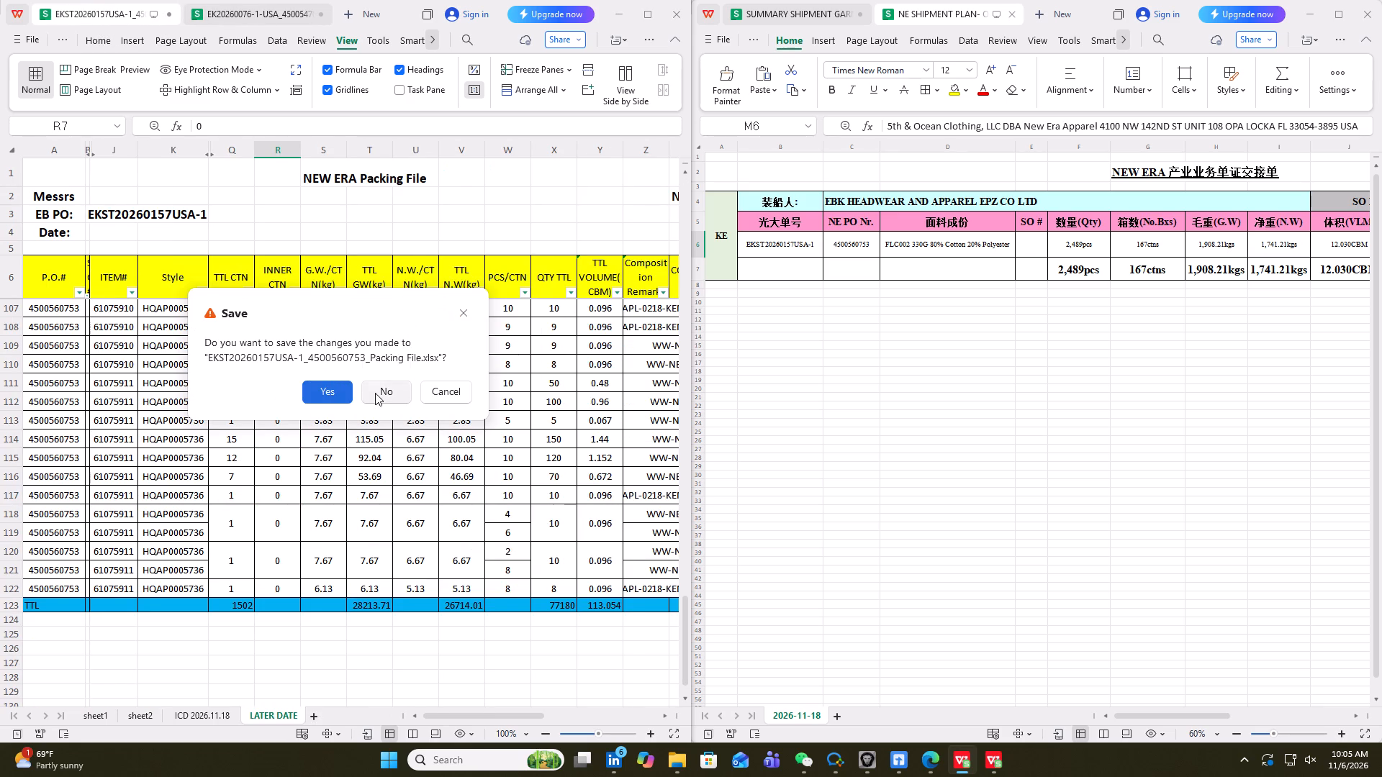
left_click(375, 393)
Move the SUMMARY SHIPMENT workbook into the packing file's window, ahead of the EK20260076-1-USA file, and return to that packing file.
left_click_drag(787, 12, 335, 23)
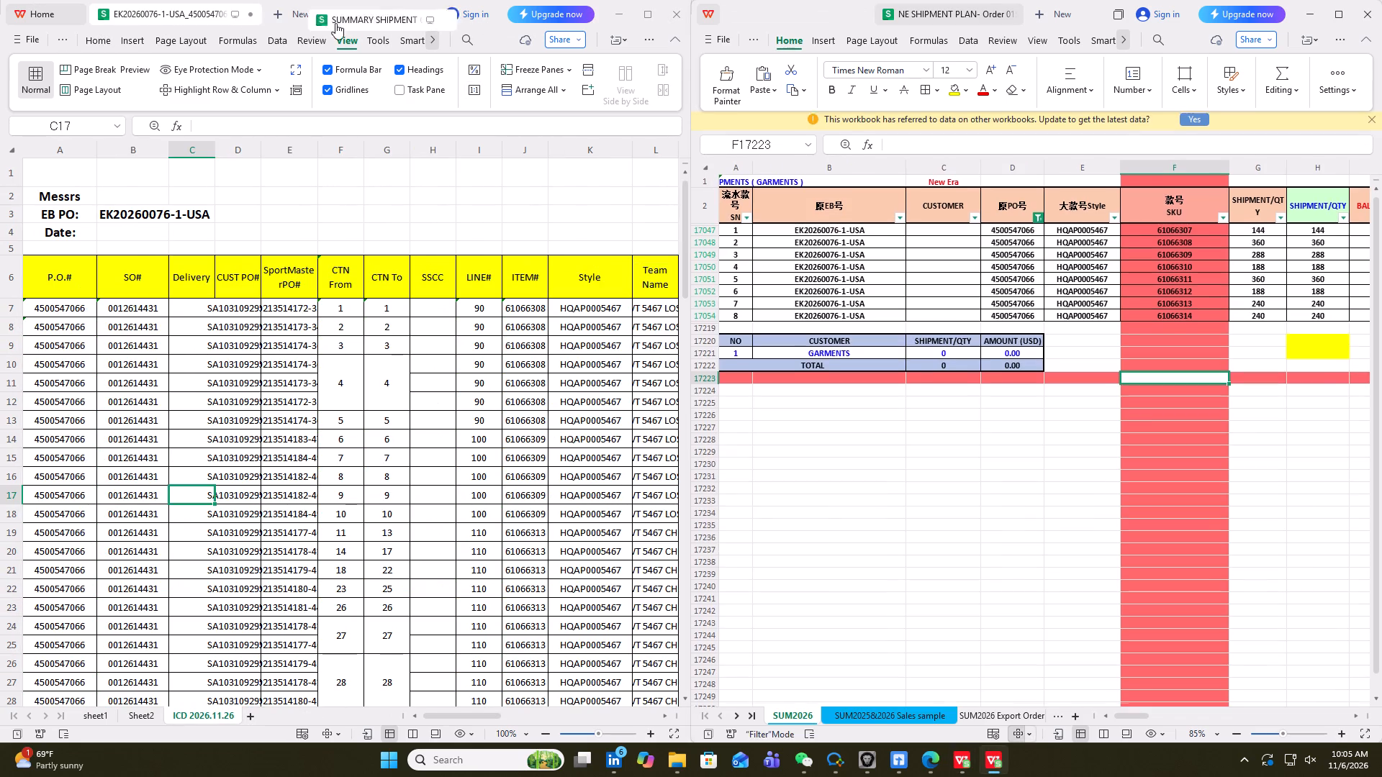
left_click_drag(335, 23, 146, 18)
left_click(235, 8)
scroll(279, 407, "up", 4)
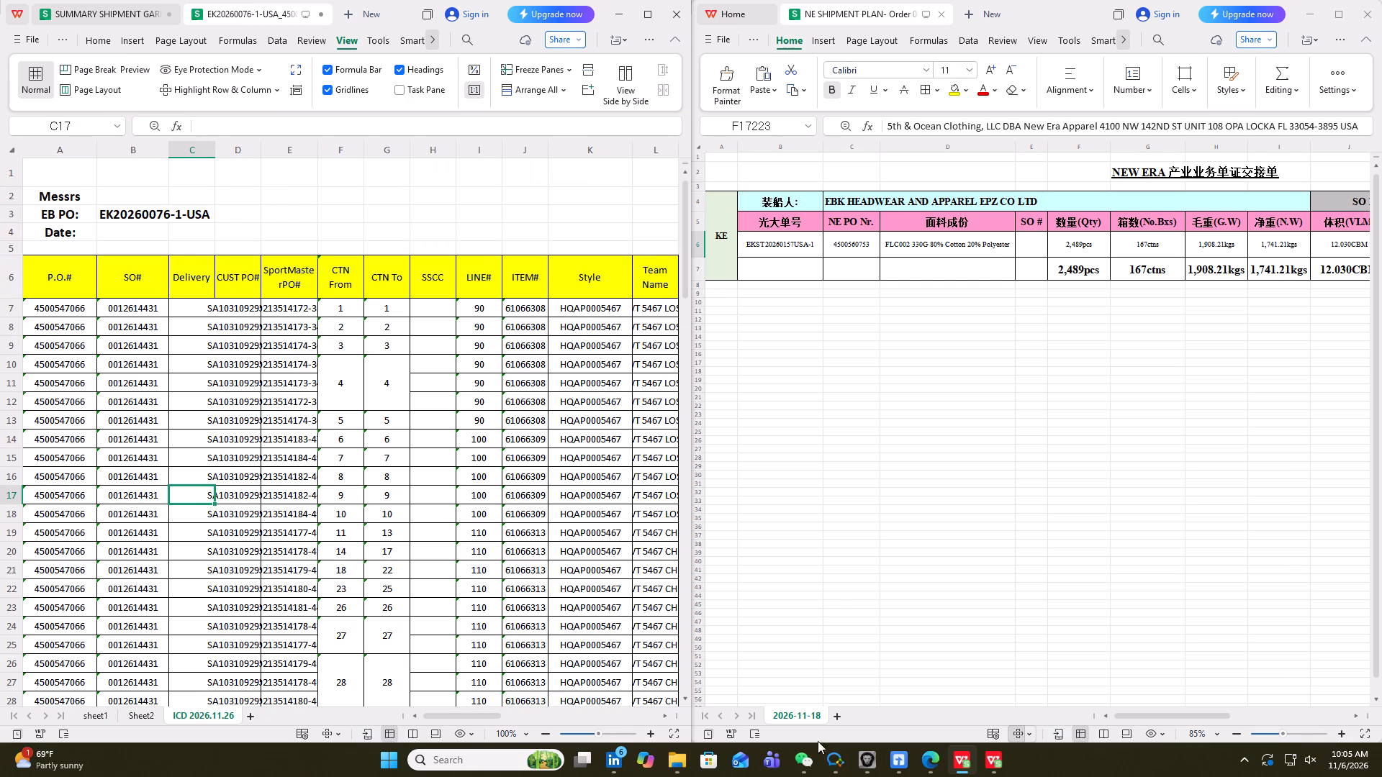
Switch to WeChat and translate the colleague's message "以此表为准" in the NE SO group (new) chat.
left_click(803, 755)
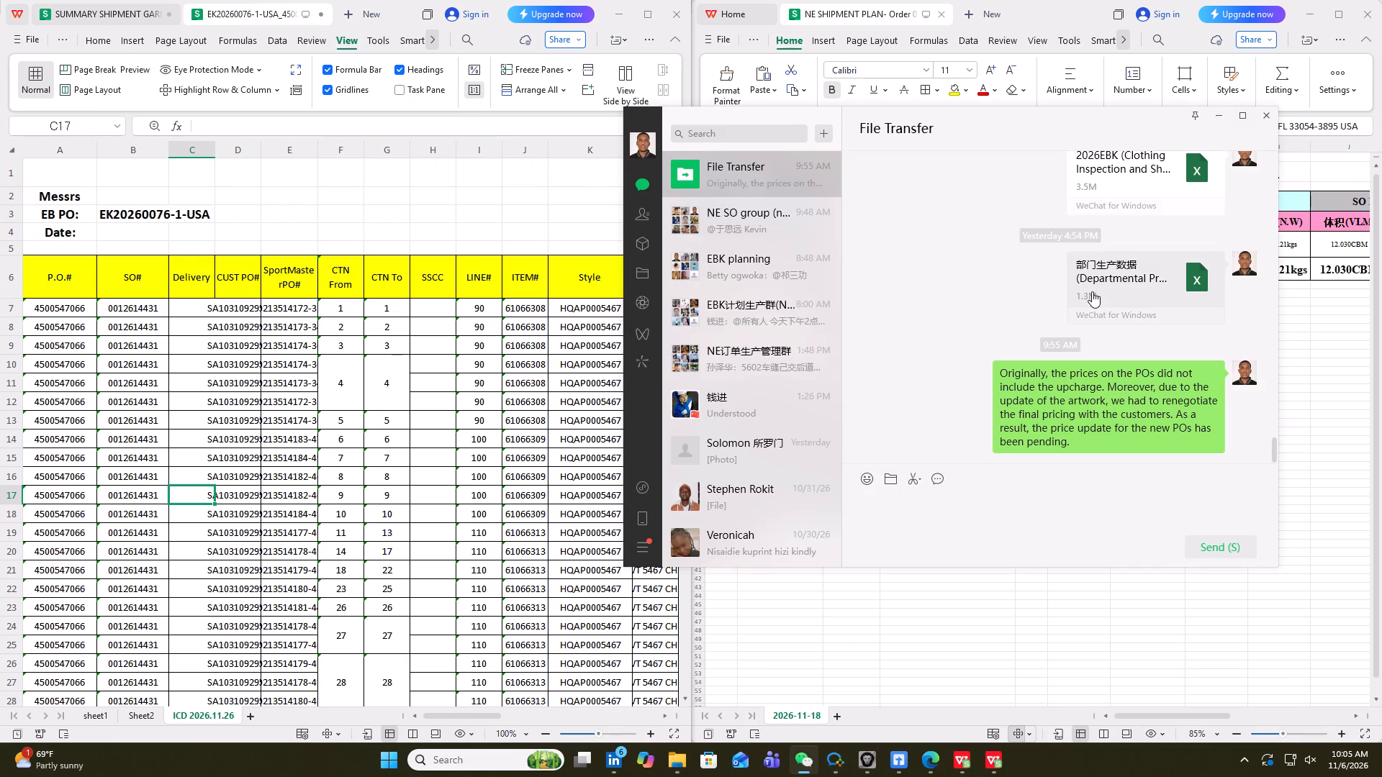
scroll(1090, 291, "down", 3)
left_click(782, 222)
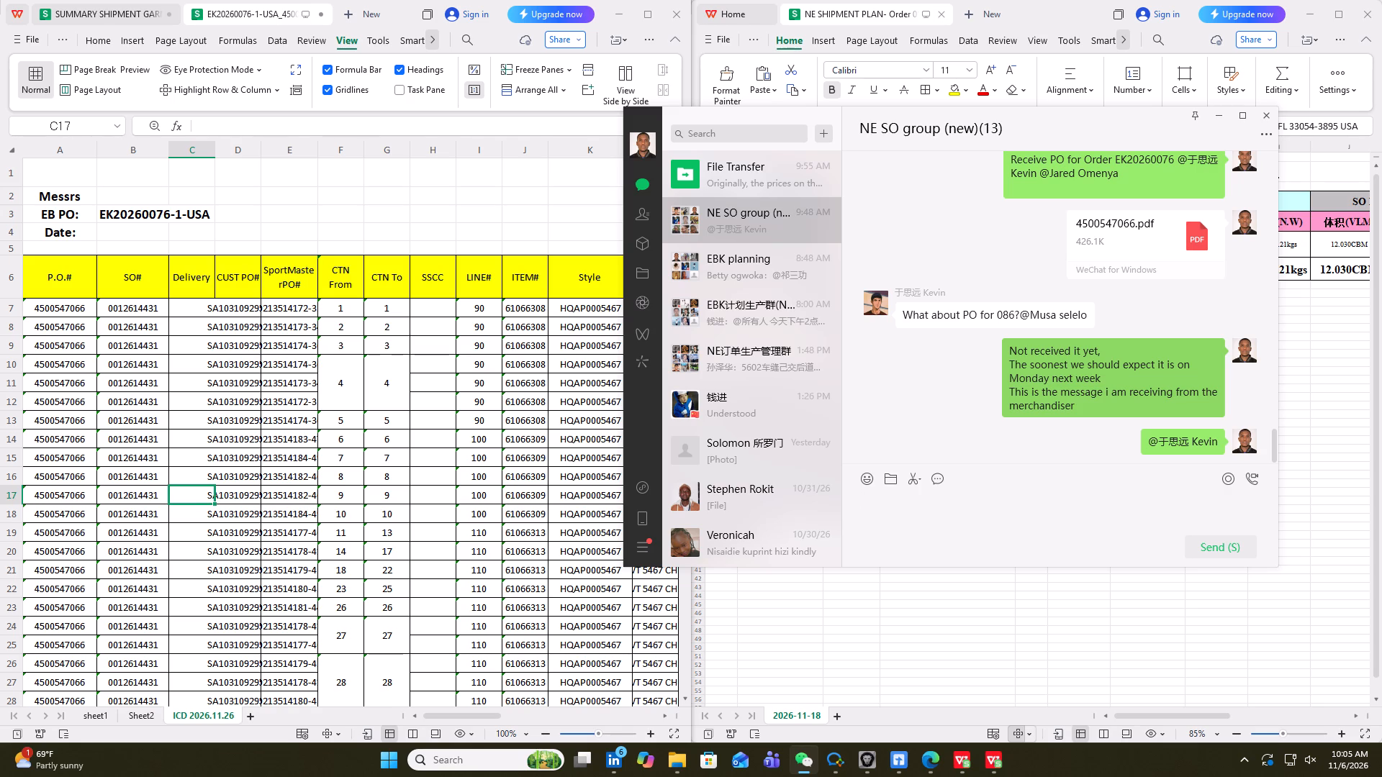
scroll(1083, 373, "up", 2)
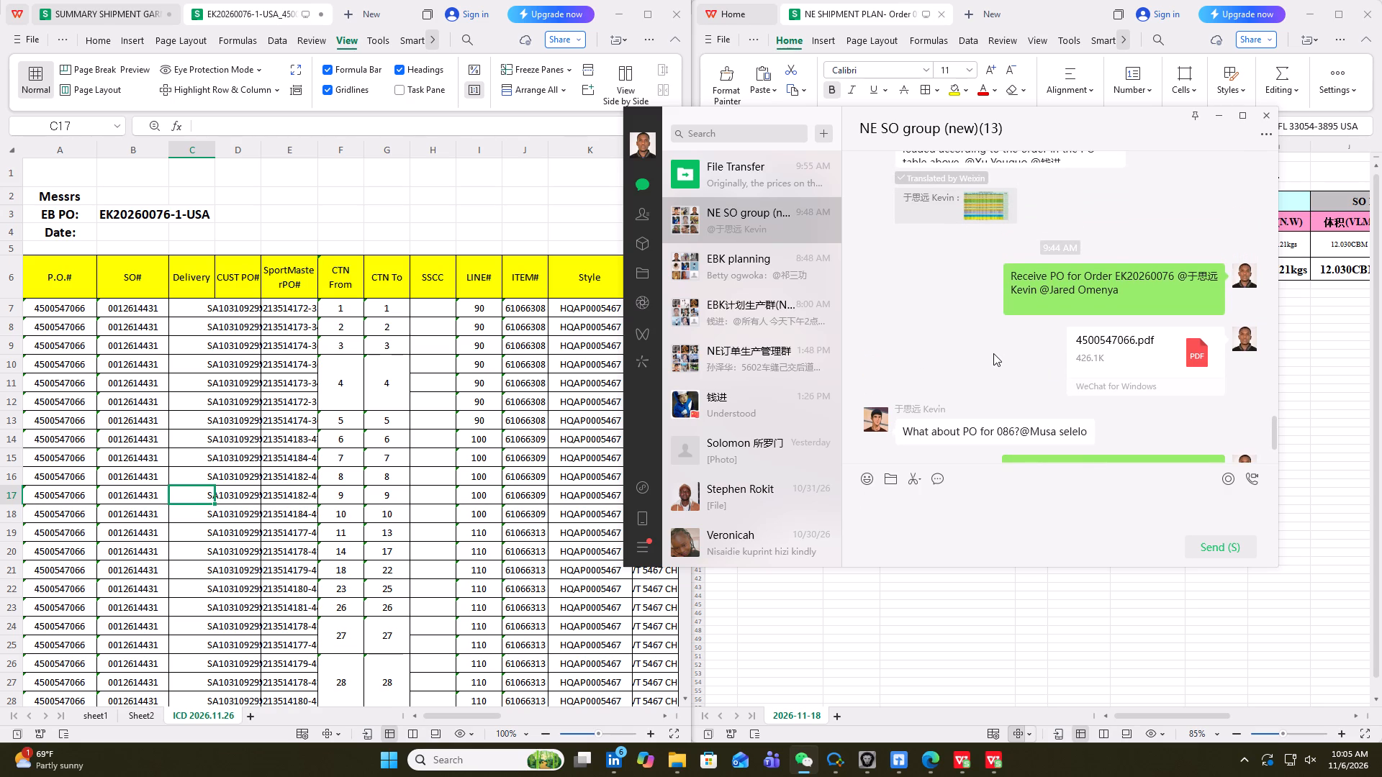
scroll(993, 353, "up", 2)
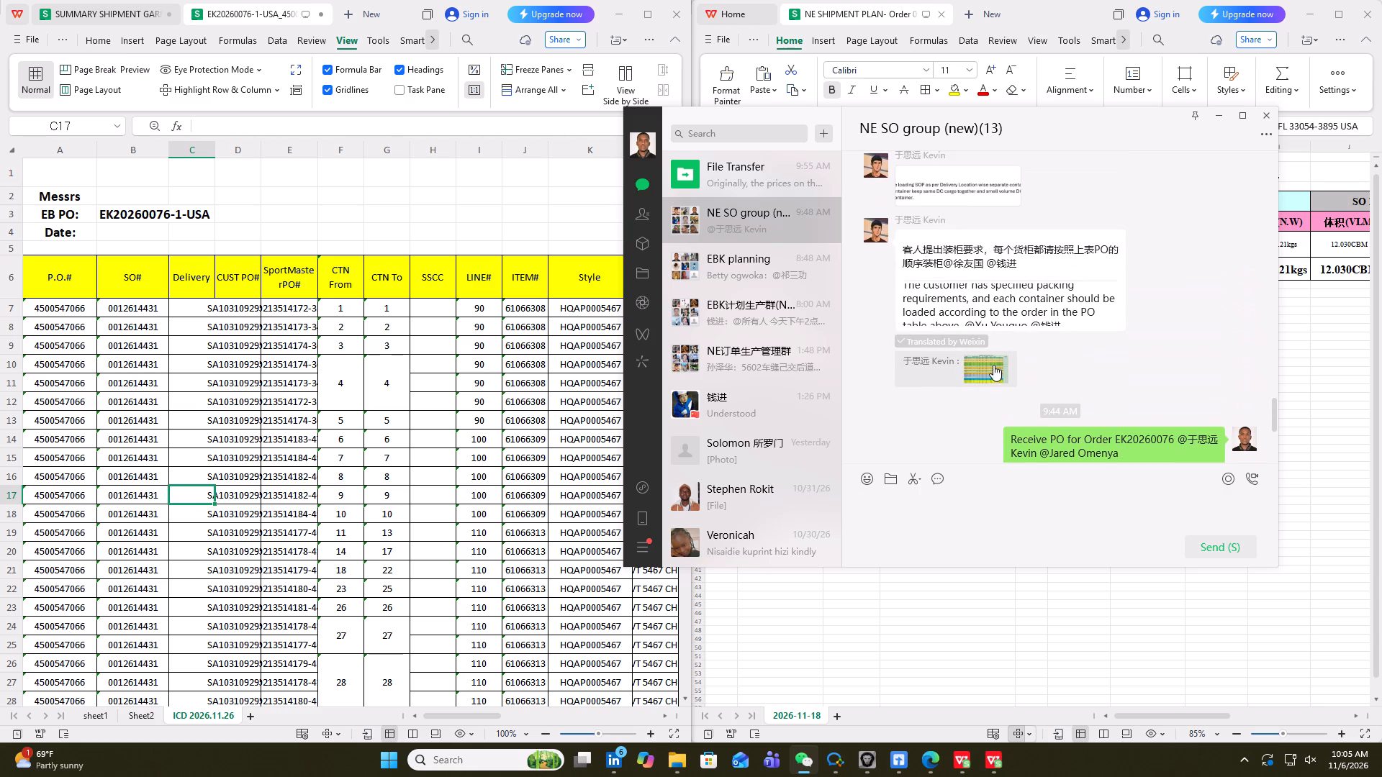
scroll(1011, 368, "up", 5)
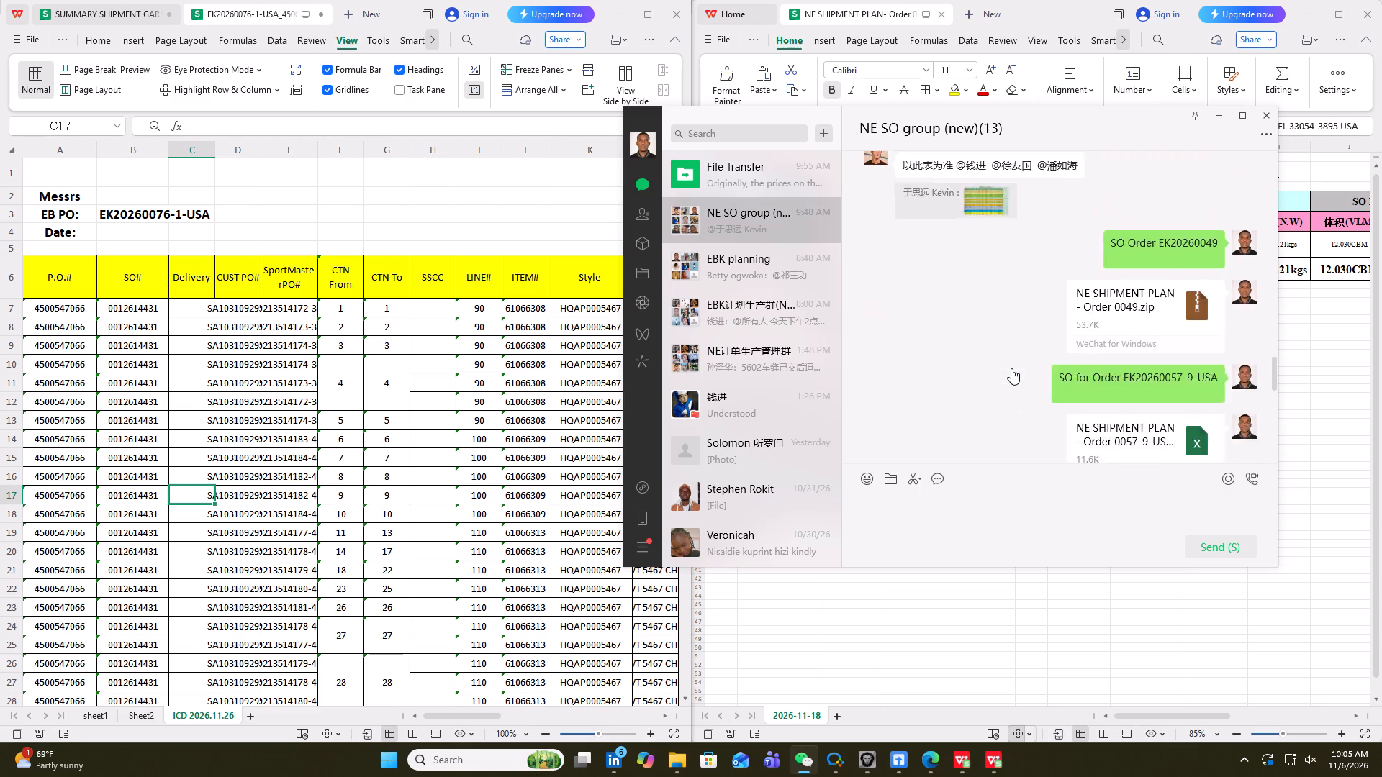
scroll(1011, 368, "up", 6)
scroll(1011, 368, "down", 5)
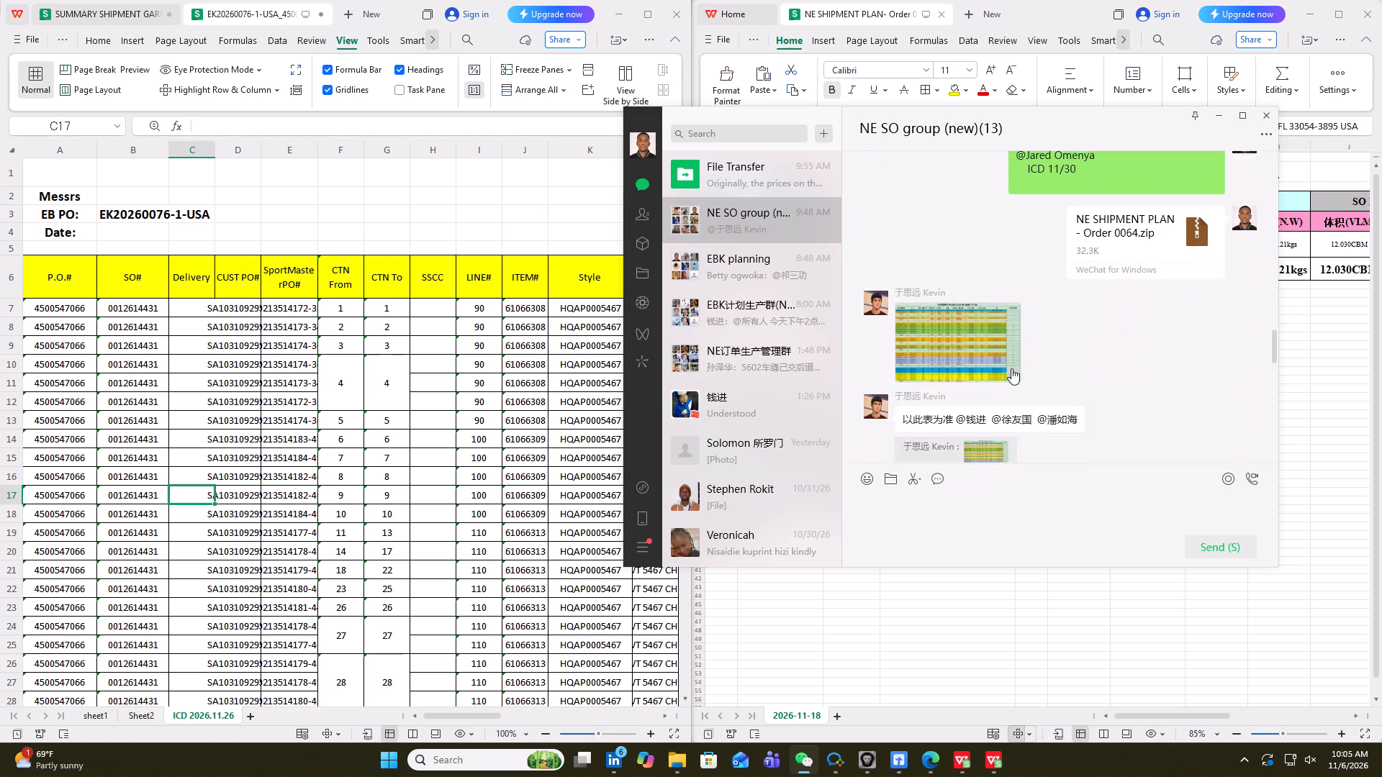
scroll(1011, 368, "down", 1)
right_click(959, 280)
left_click(1003, 338)
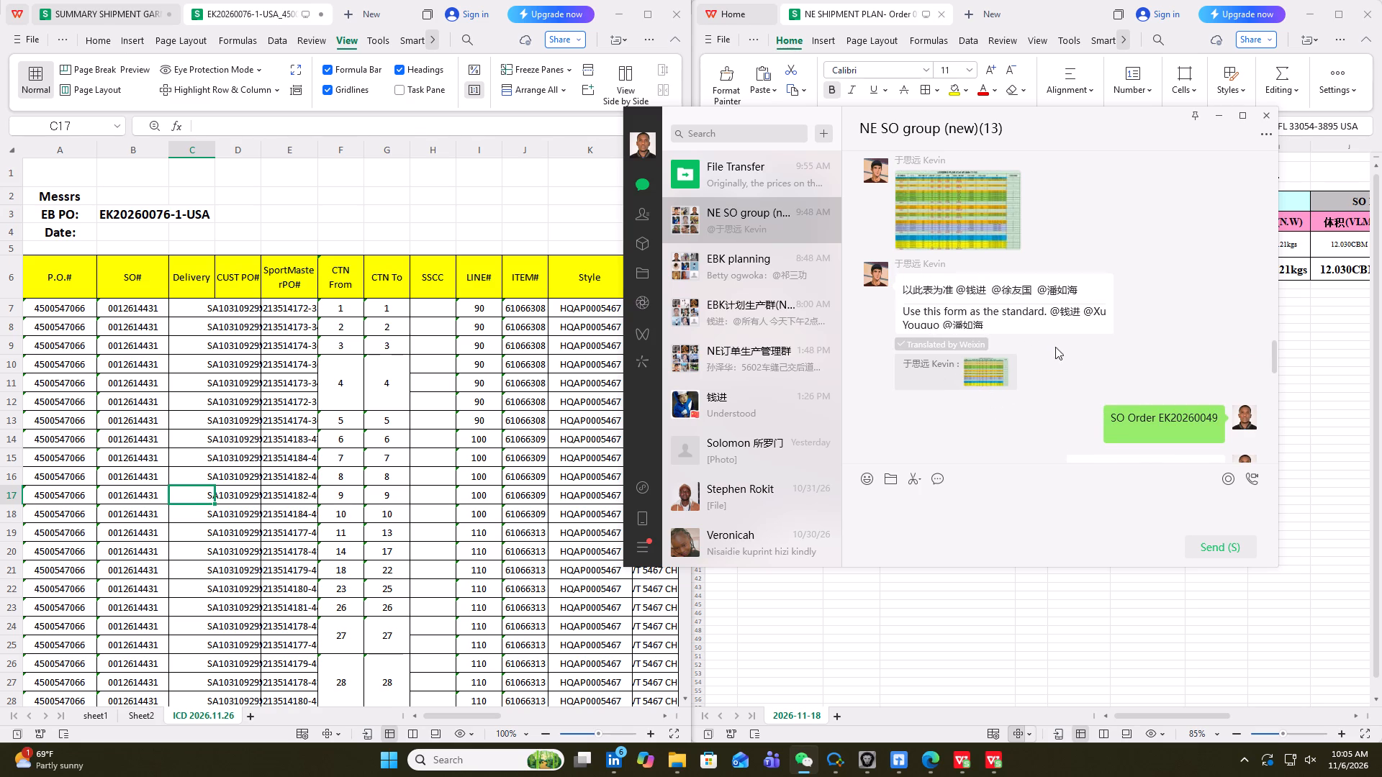
Look through the earlier NE SO group messages for shared packing files, POs and loading plans, and minimize WeChat.
scroll(1064, 363, "up", 5)
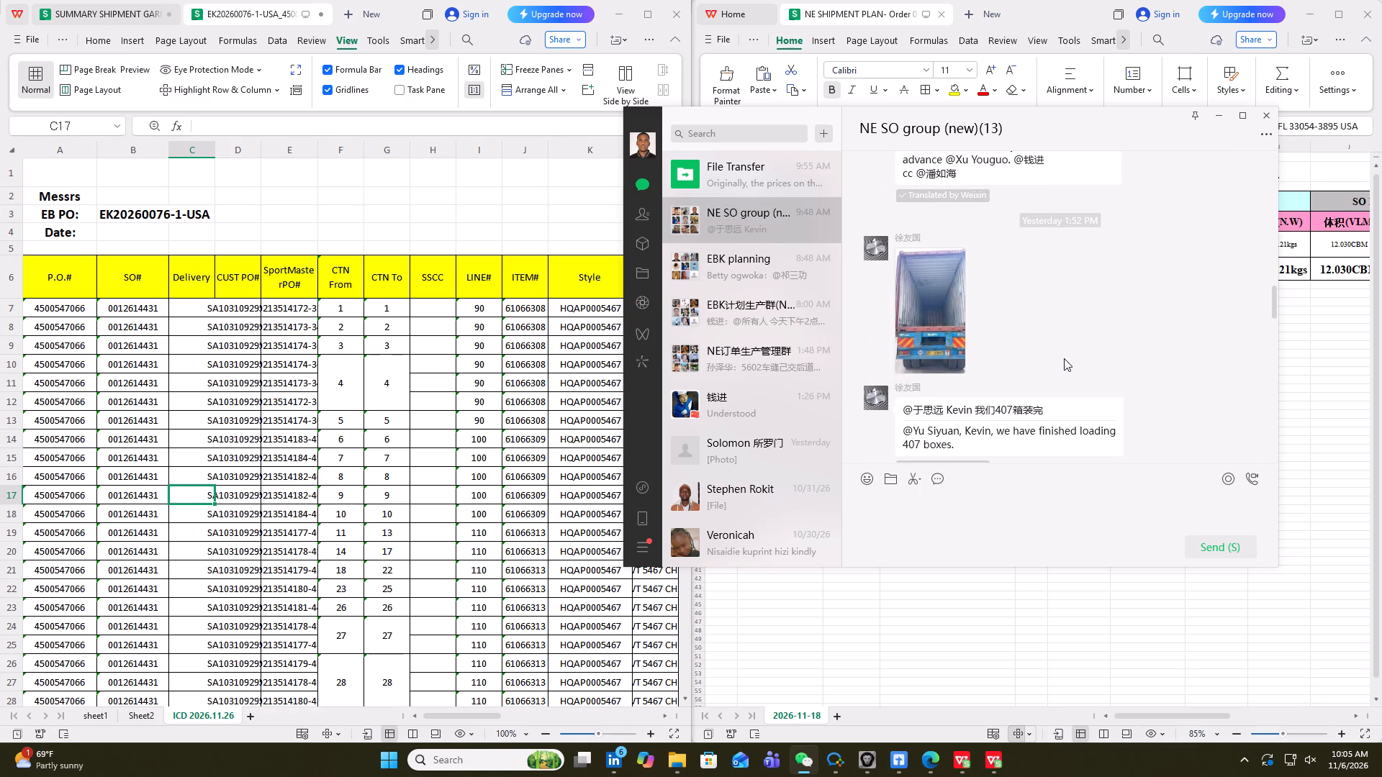
scroll(1062, 358, "up", 4)
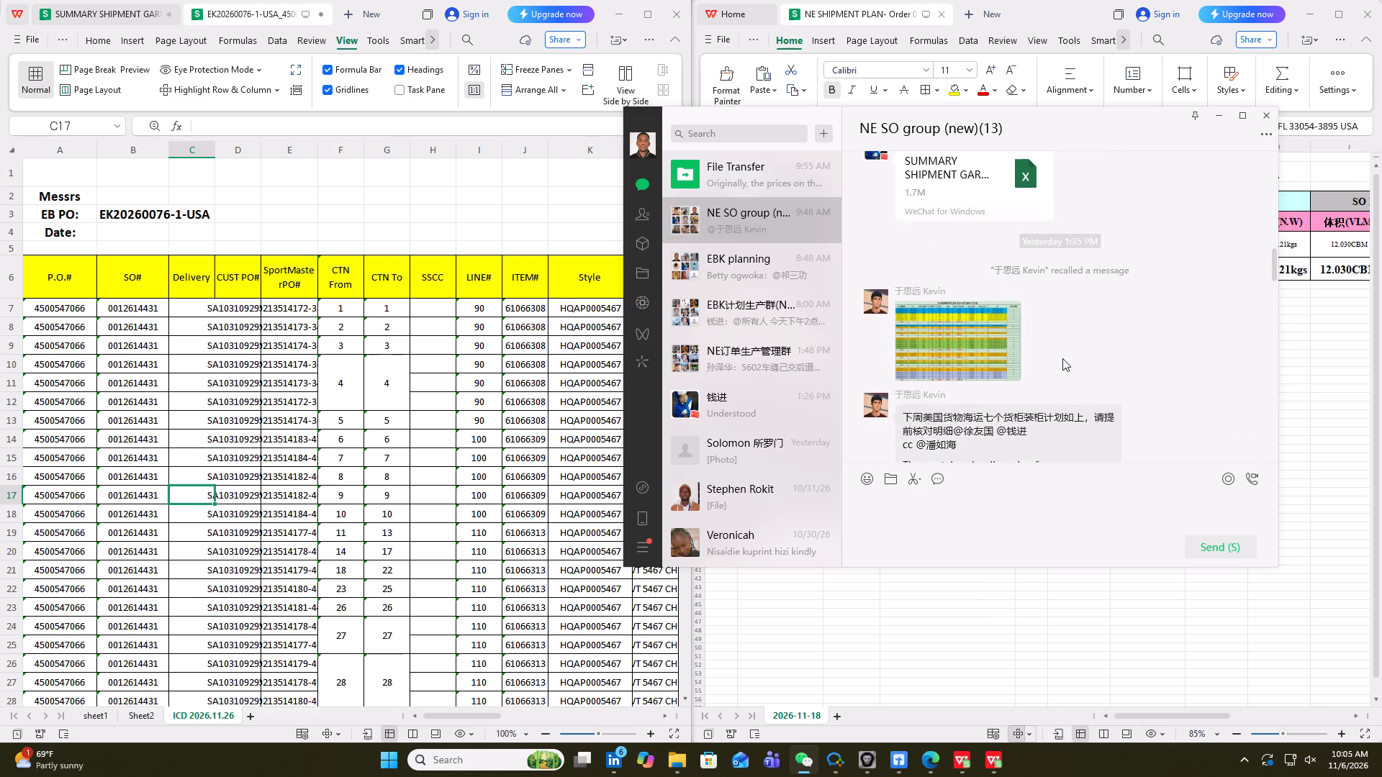
scroll(1062, 358, "up", 5)
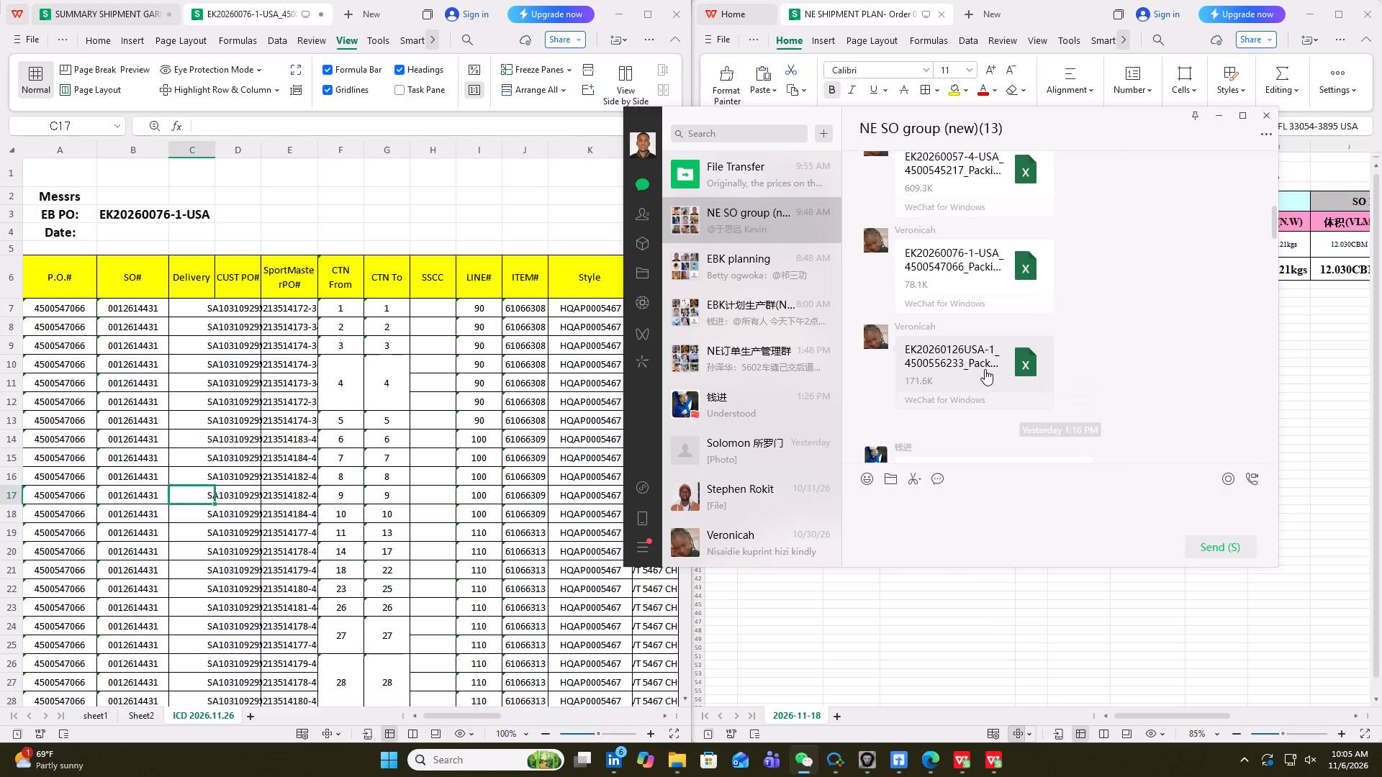
scroll(980, 353, "up", 2)
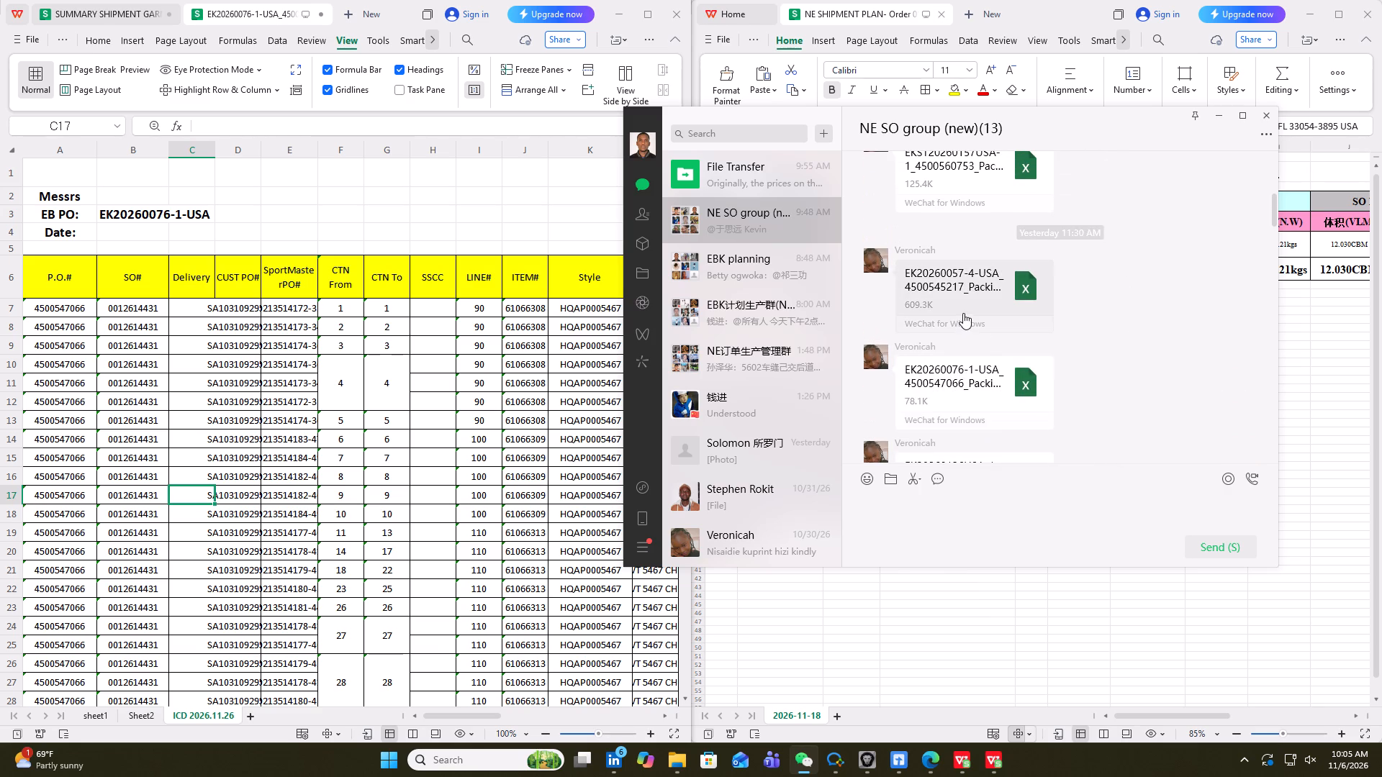
scroll(963, 313, "up", 3)
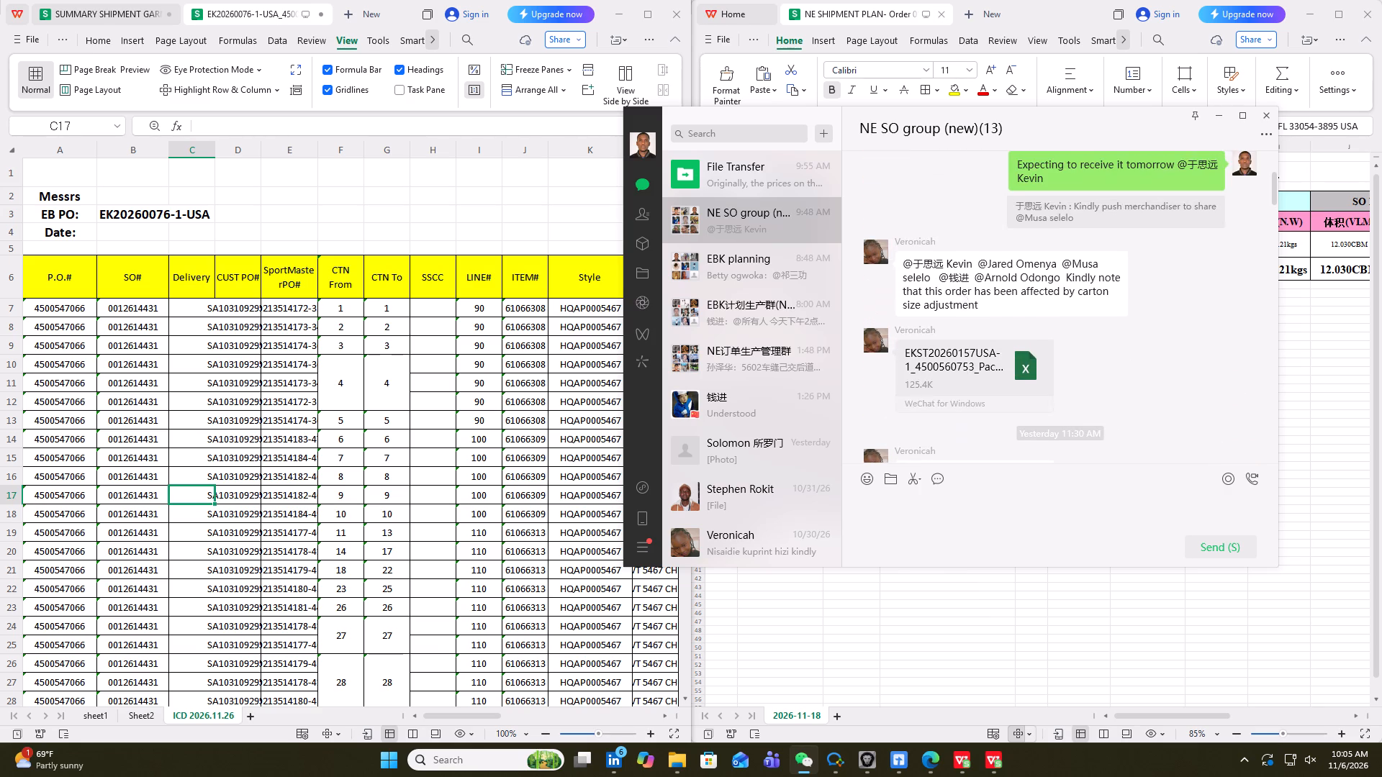
scroll(961, 297, "up", 3)
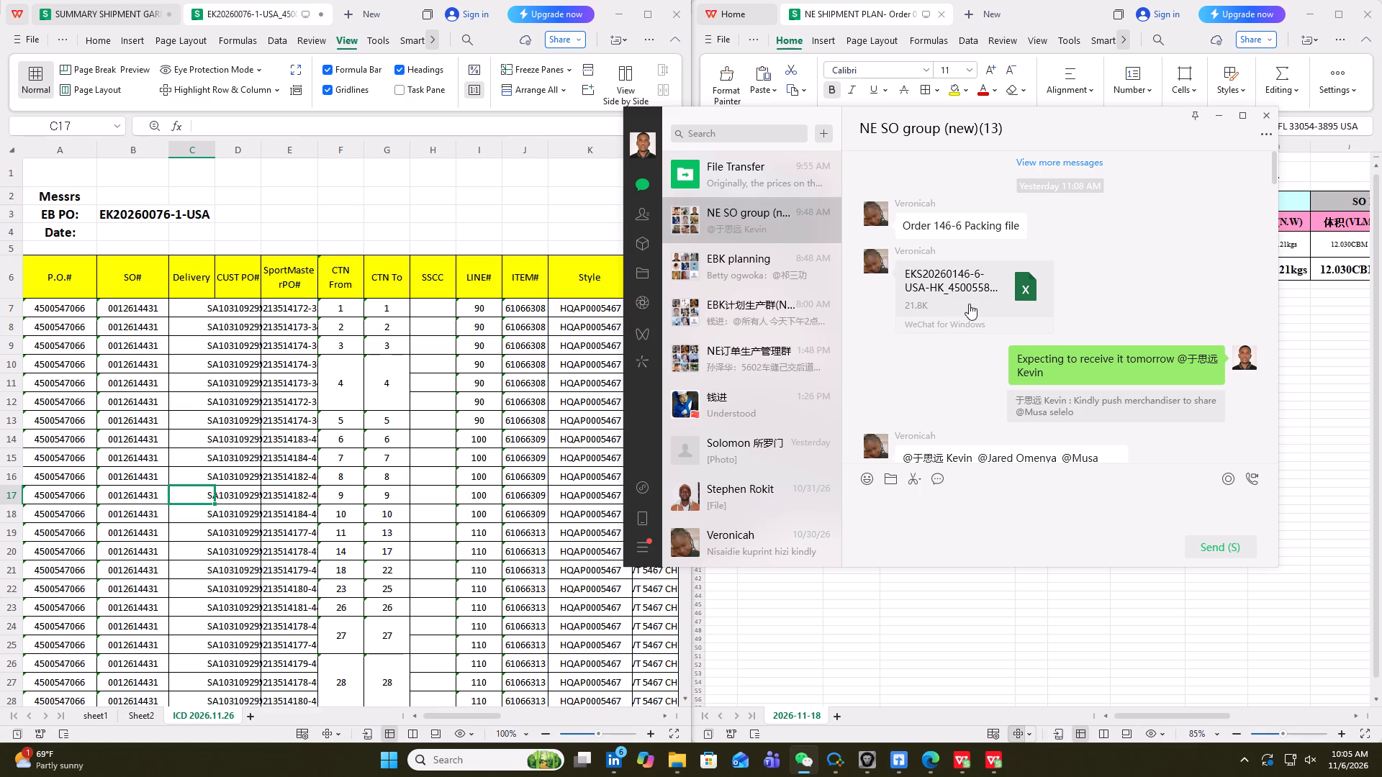
scroll(965, 305, "up", 8)
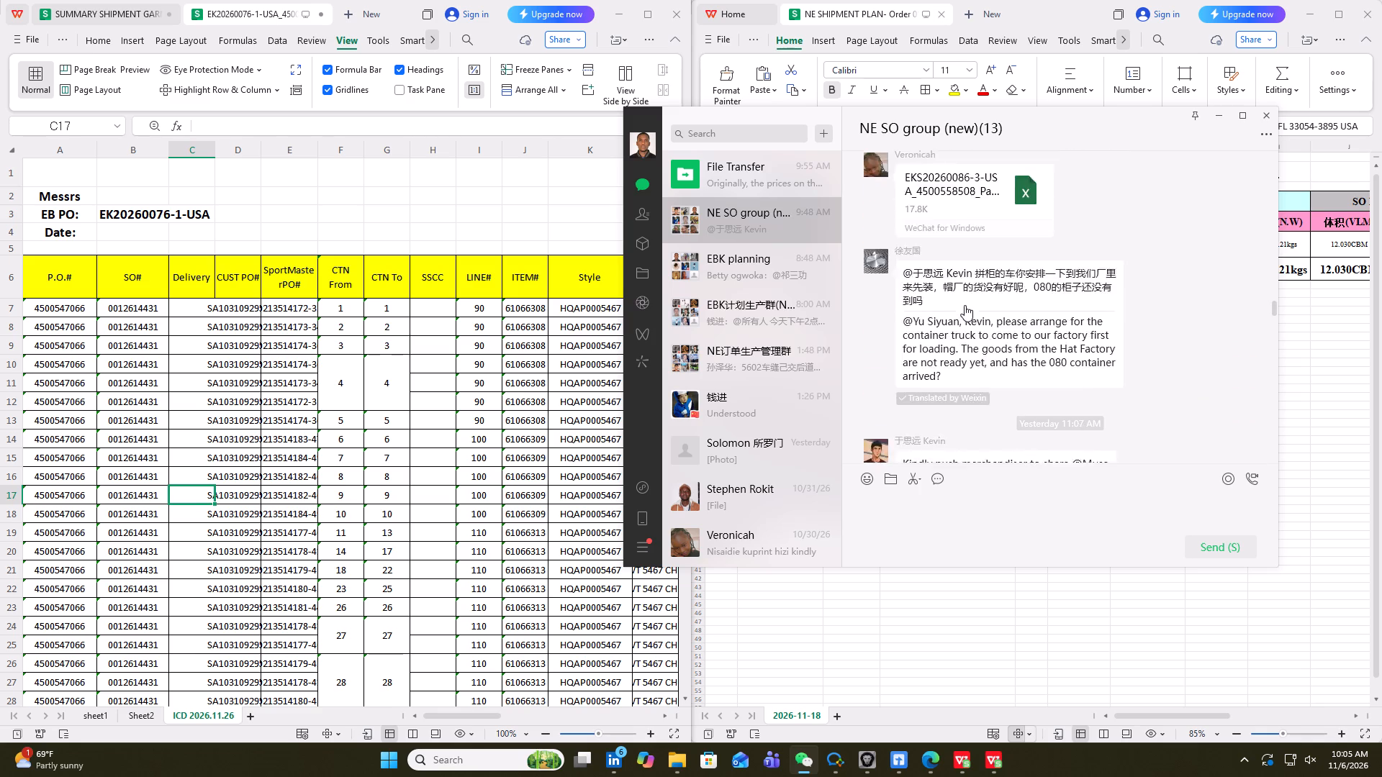
scroll(965, 305, "up", 6)
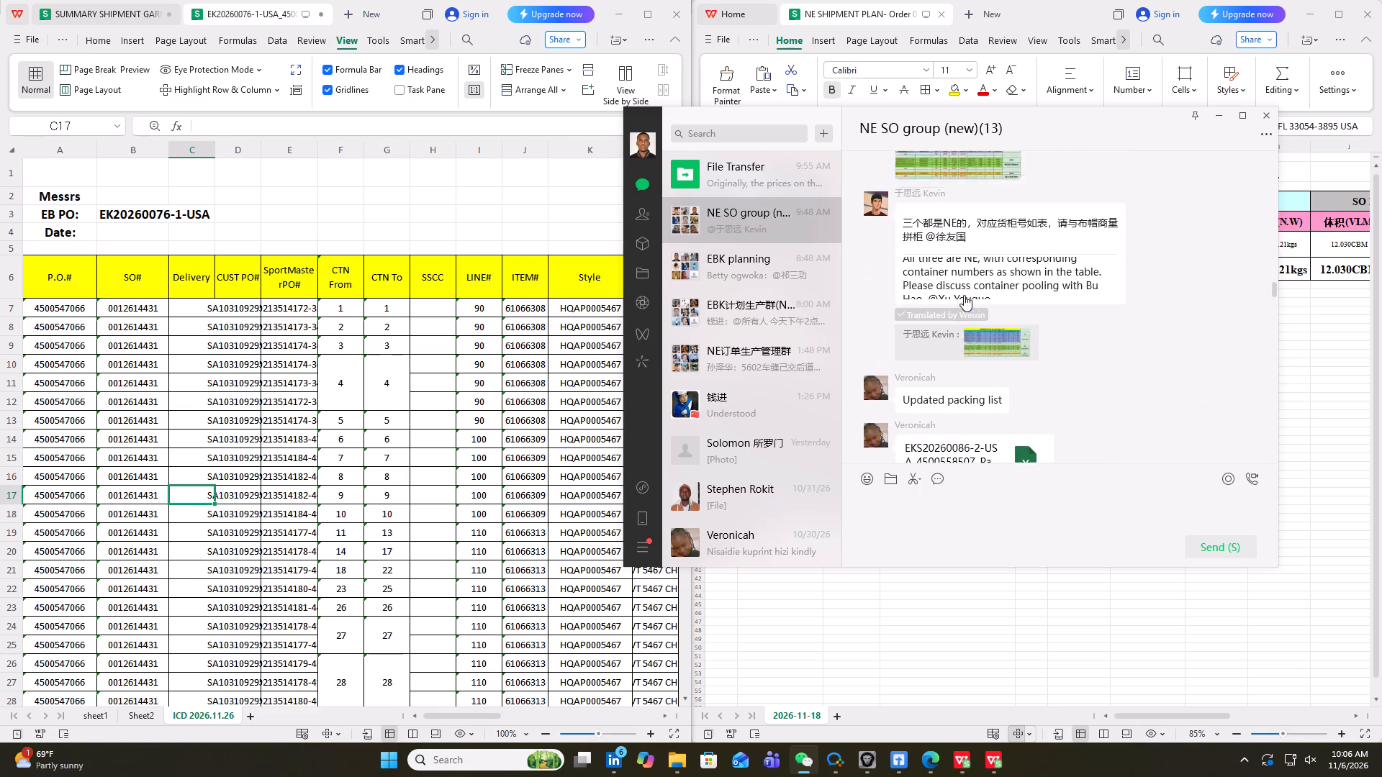
scroll(964, 295, "up", 9)
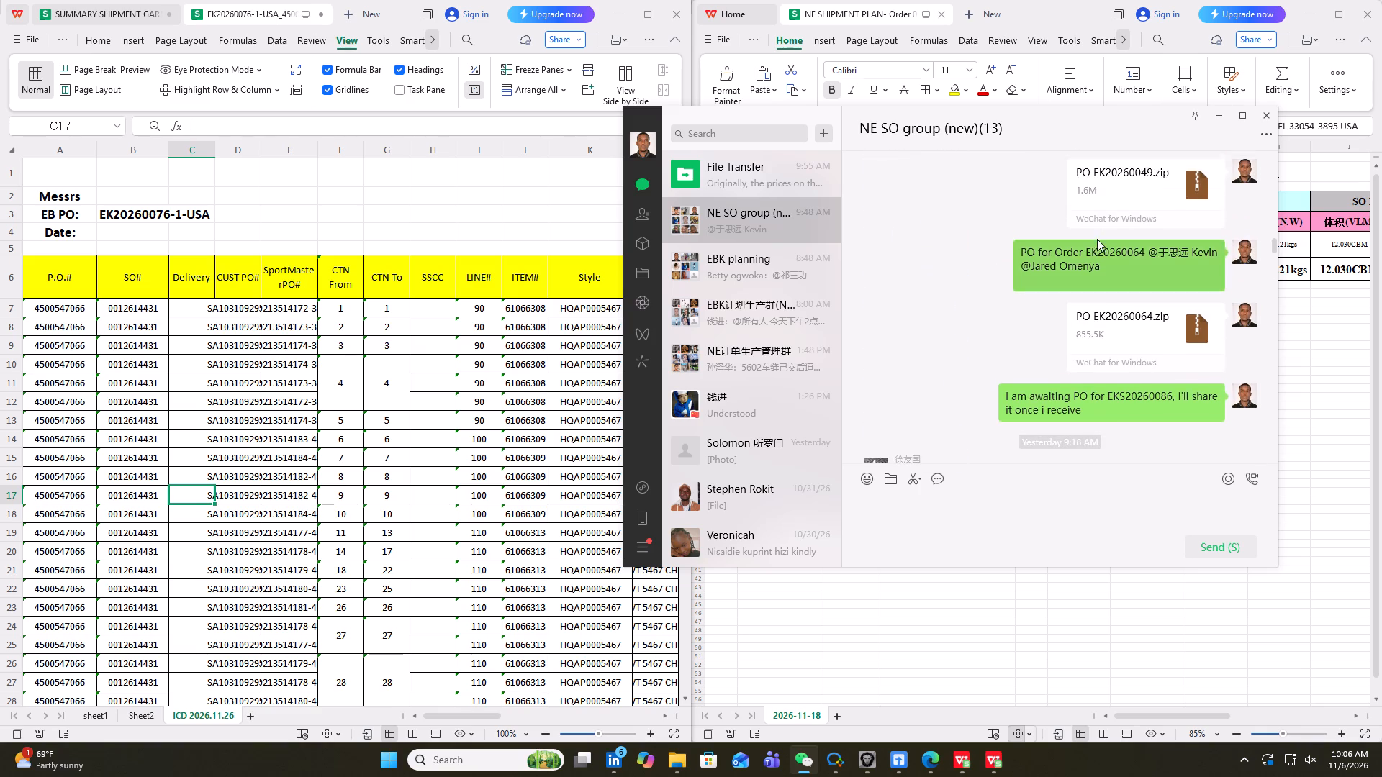
left_click(1214, 115)
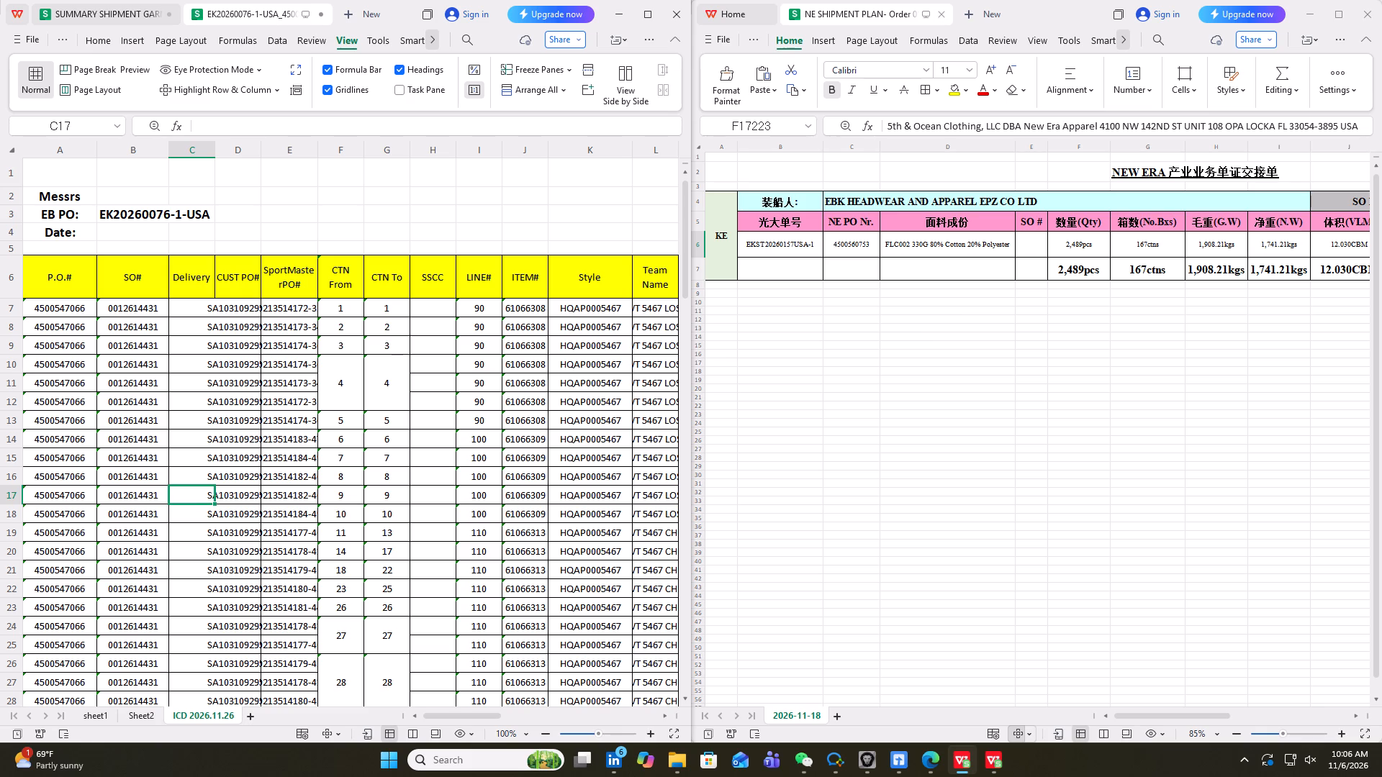
Duplicate the 2026-11-18 sheet in the NE SHIPMENT PLAN workbook.
scroll(371, 496, "up", 8)
right_click(799, 714)
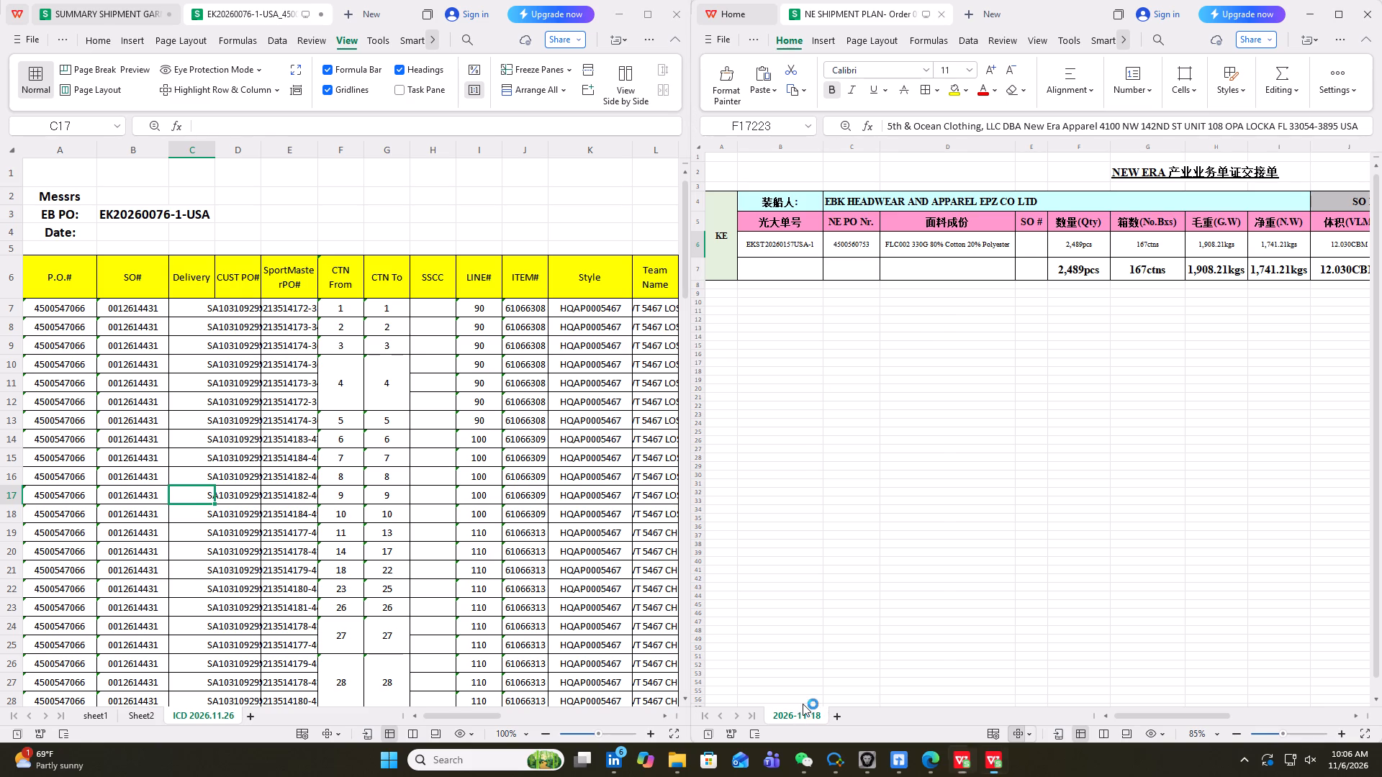
left_click(872, 370)
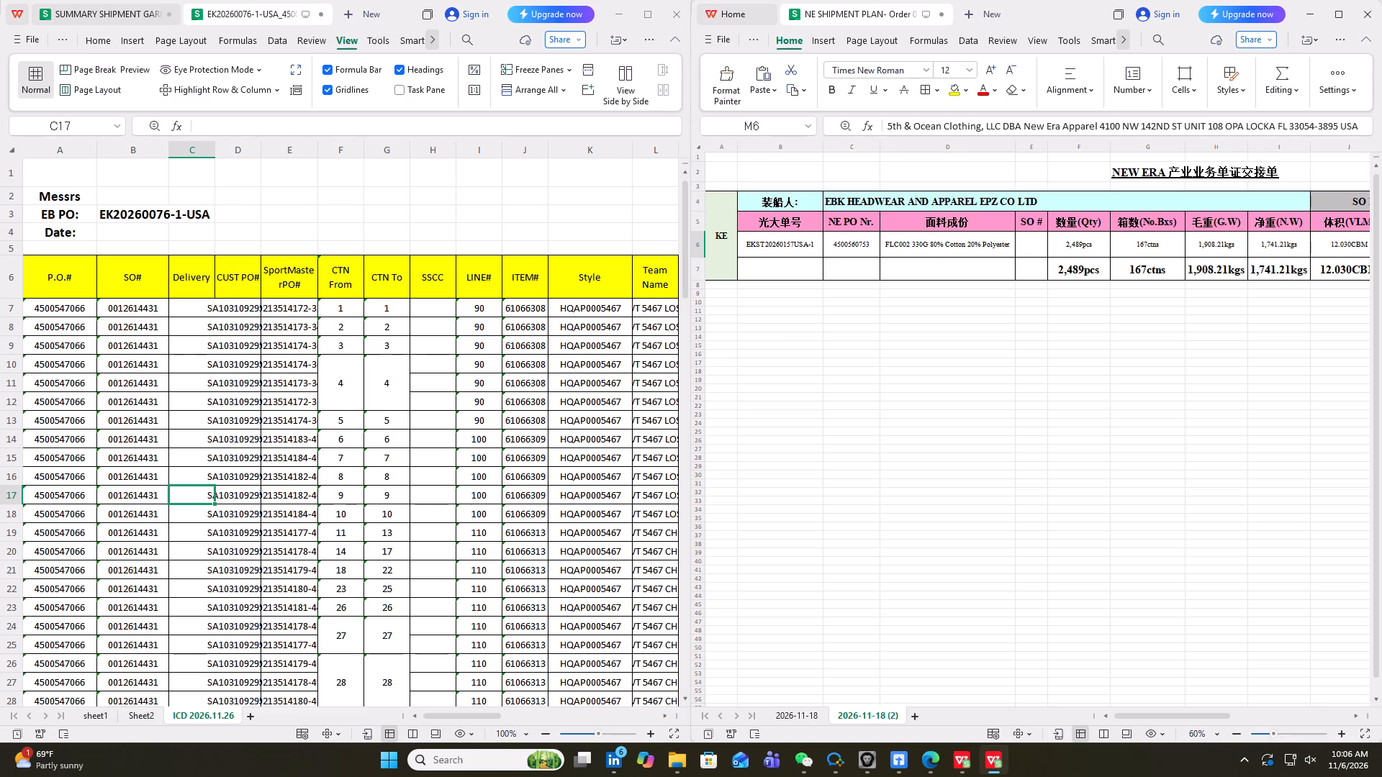
left_click(45, 430)
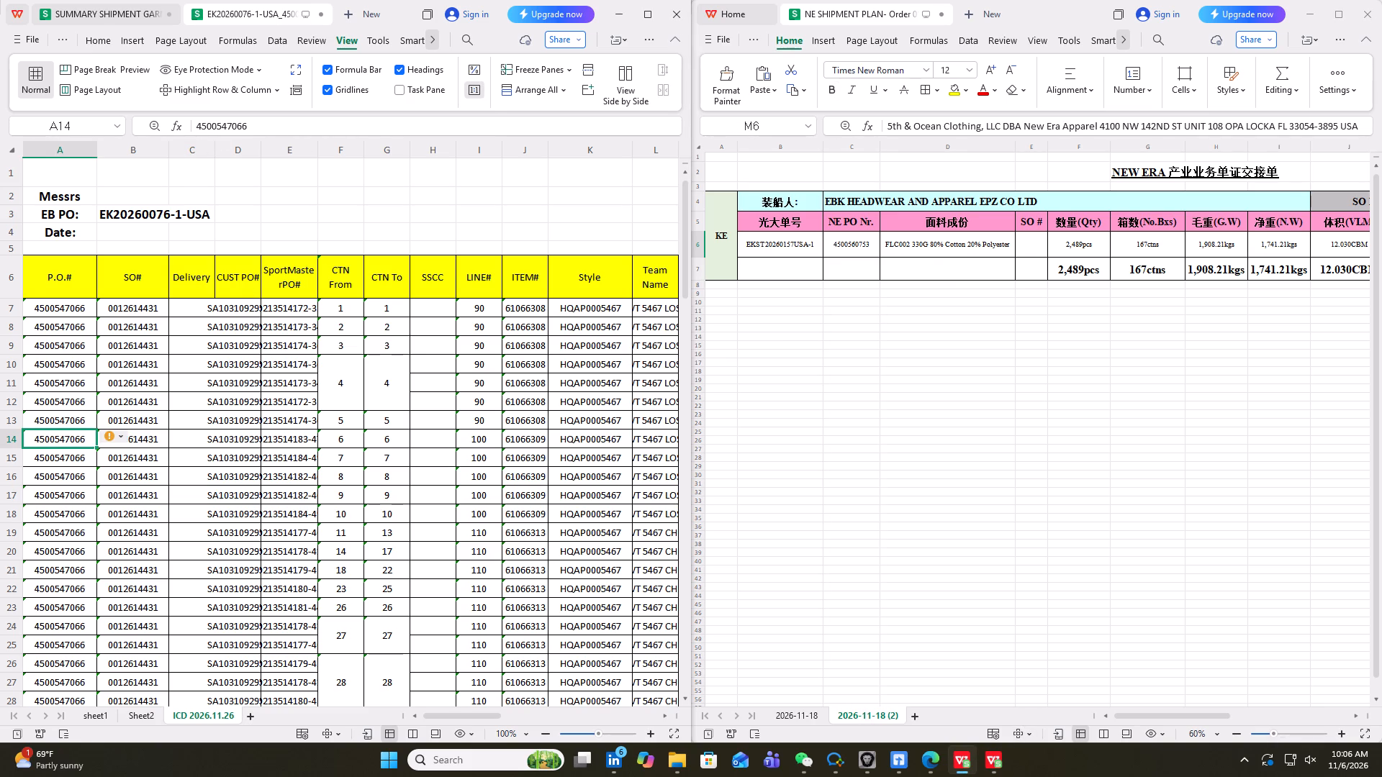
double_click(229, 127)
left_click(240, 101)
left_click(115, 9)
scroll(117, 399, "up", 3)
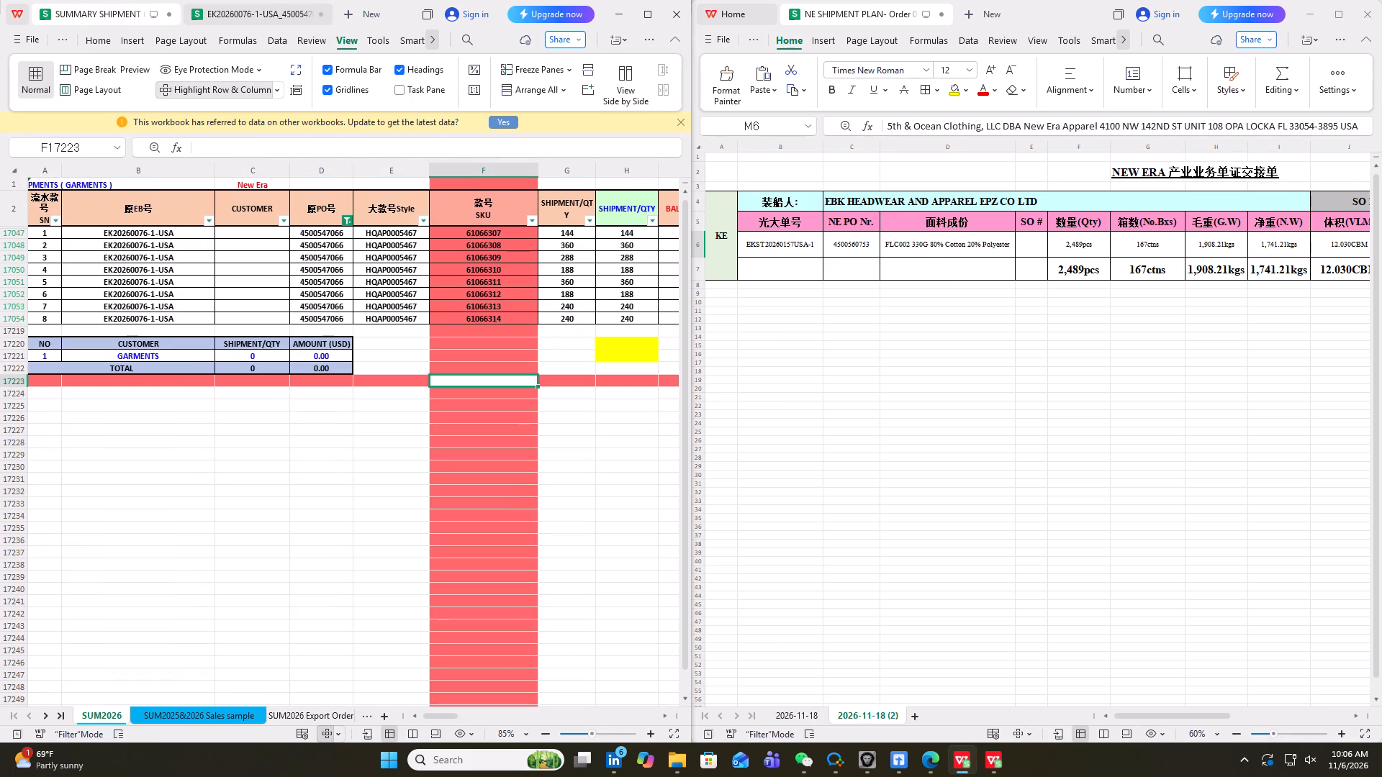
left_click(349, 218)
key("ctrl+v")
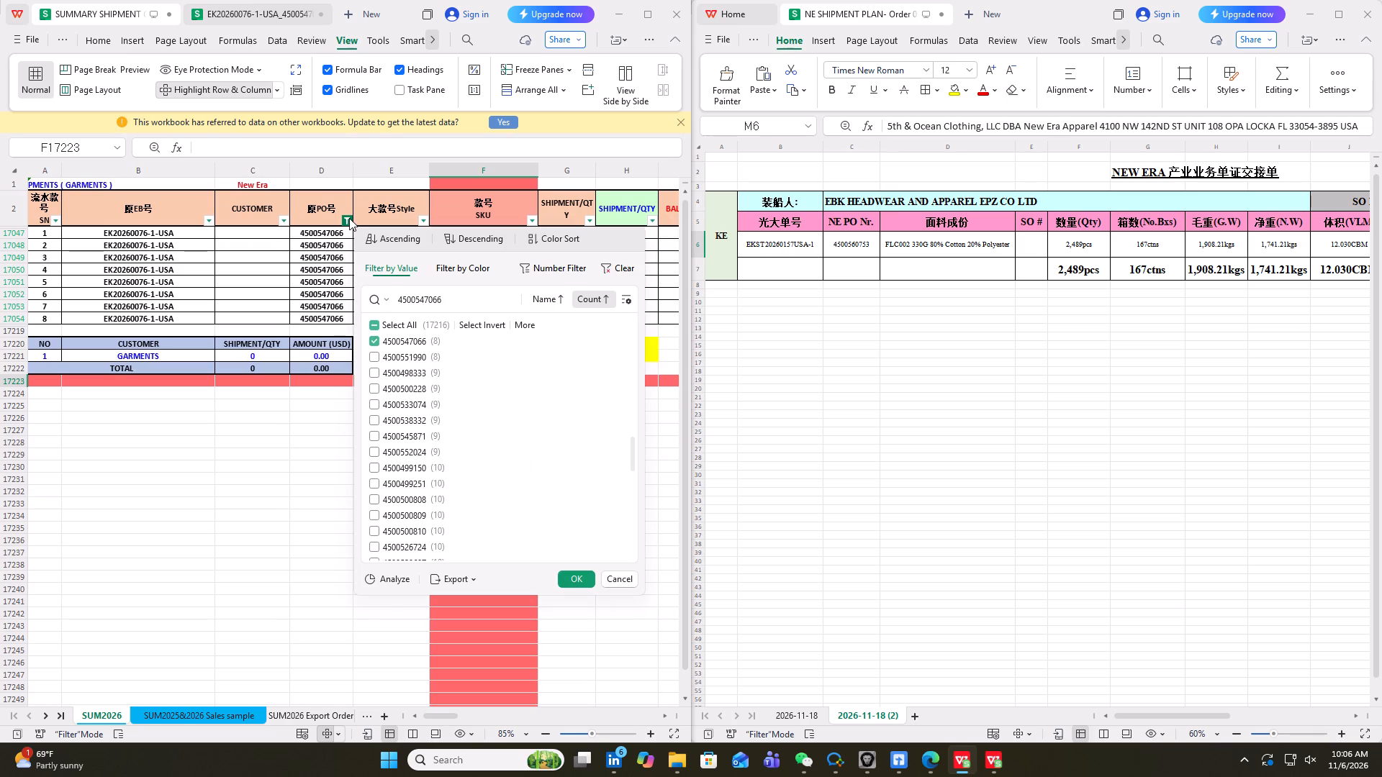
left_click(566, 576)
scroll(253, 447, "up", 4)
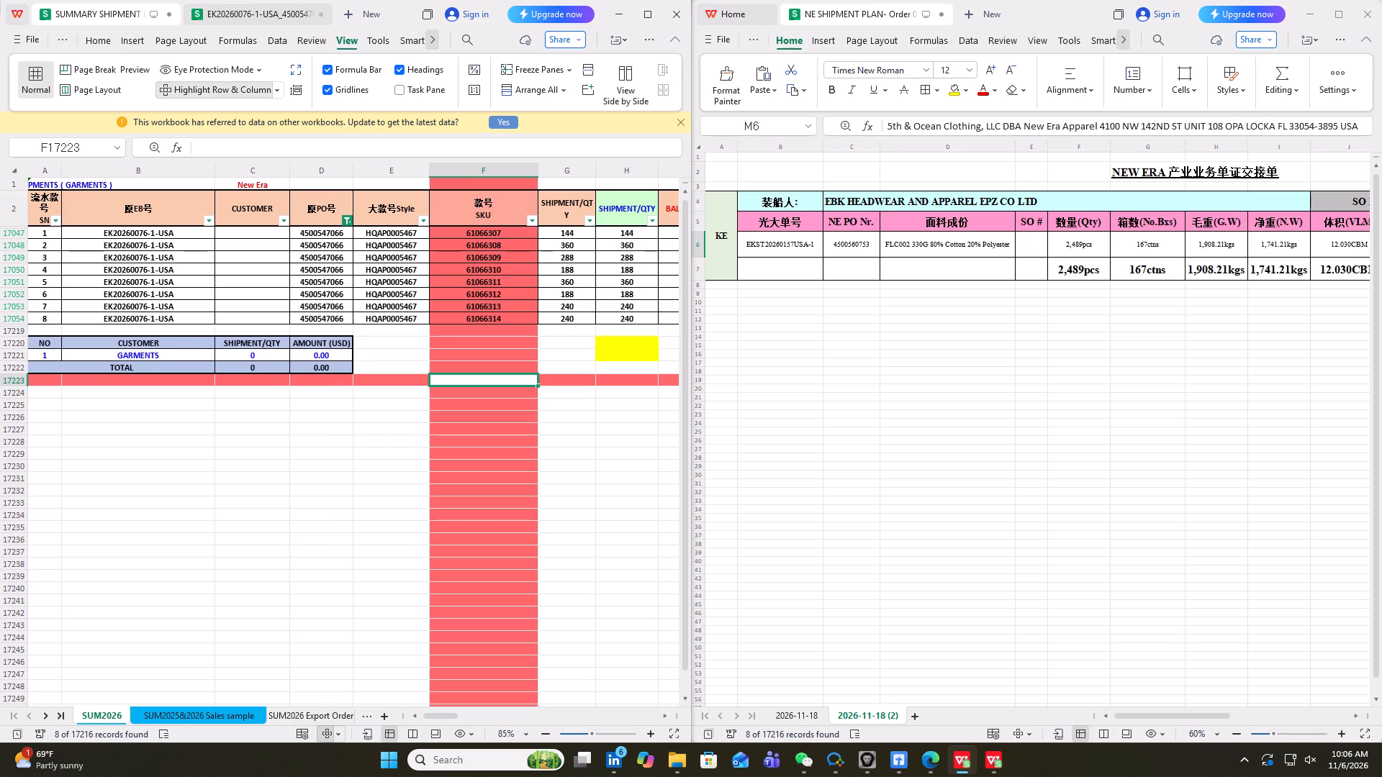
Hide the CUSTOMER column in the SUM2026 sheet.
left_click(251, 170)
right_click(256, 255)
left_click(294, 330)
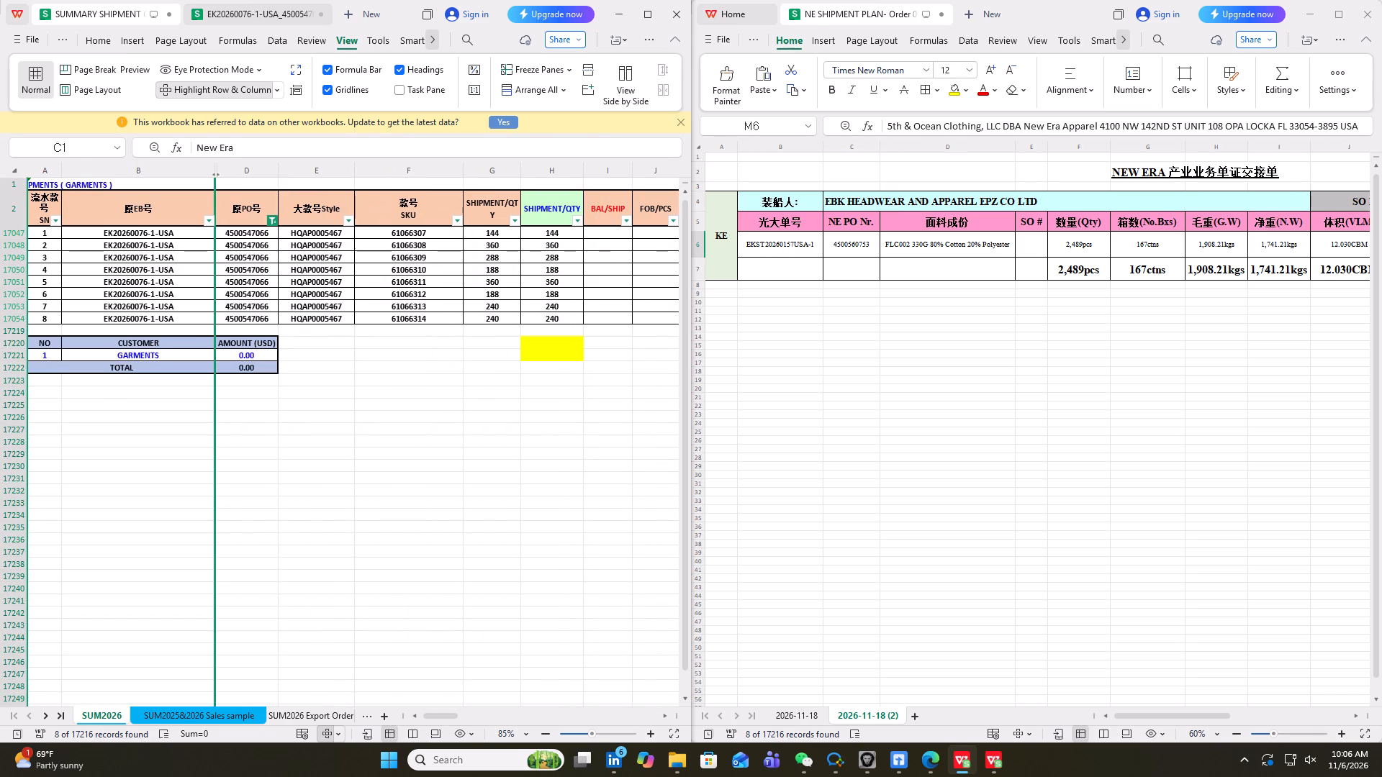
Narrow the 原EB号 and 原PO号 columns in the SUM2026 sheet so they closely fit their contents.
left_click_drag(214, 168, 171, 212)
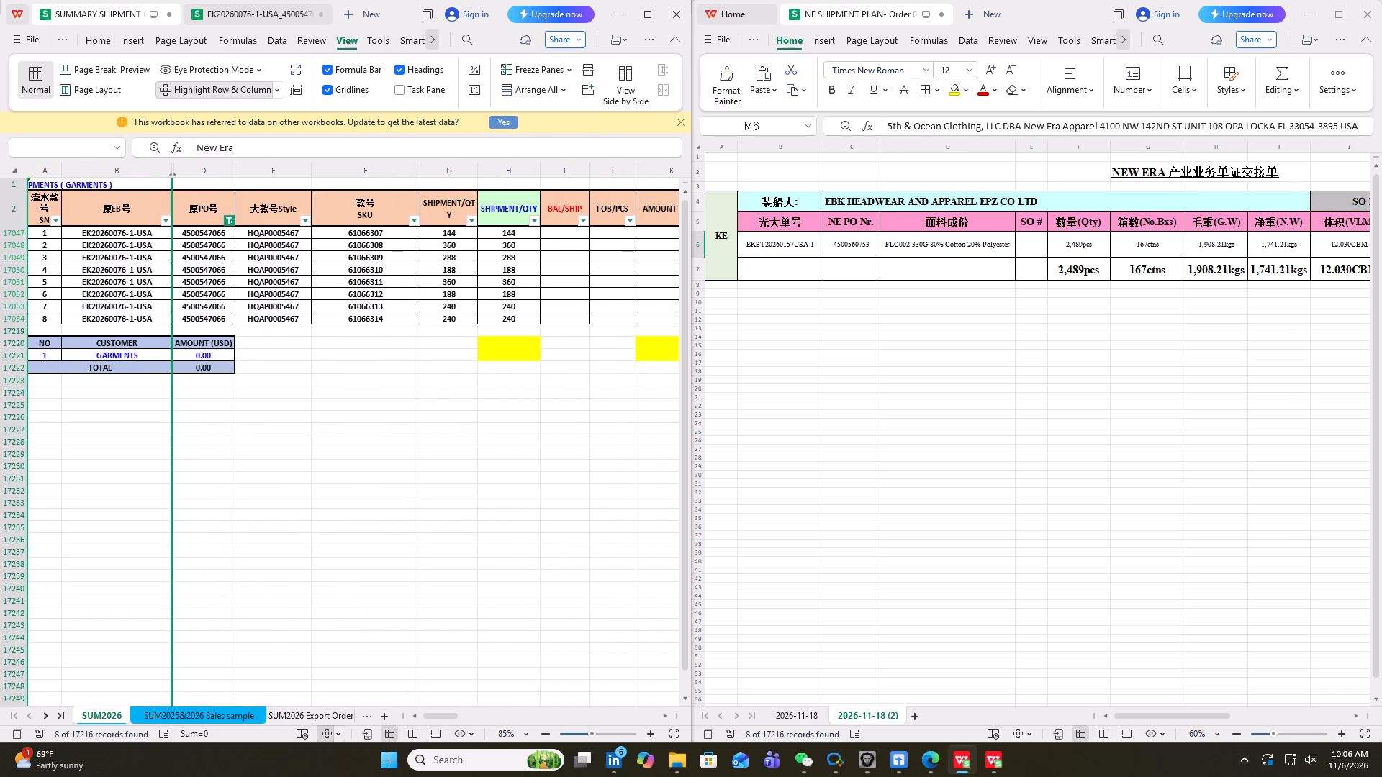
left_click_drag(171, 168, 150, 204)
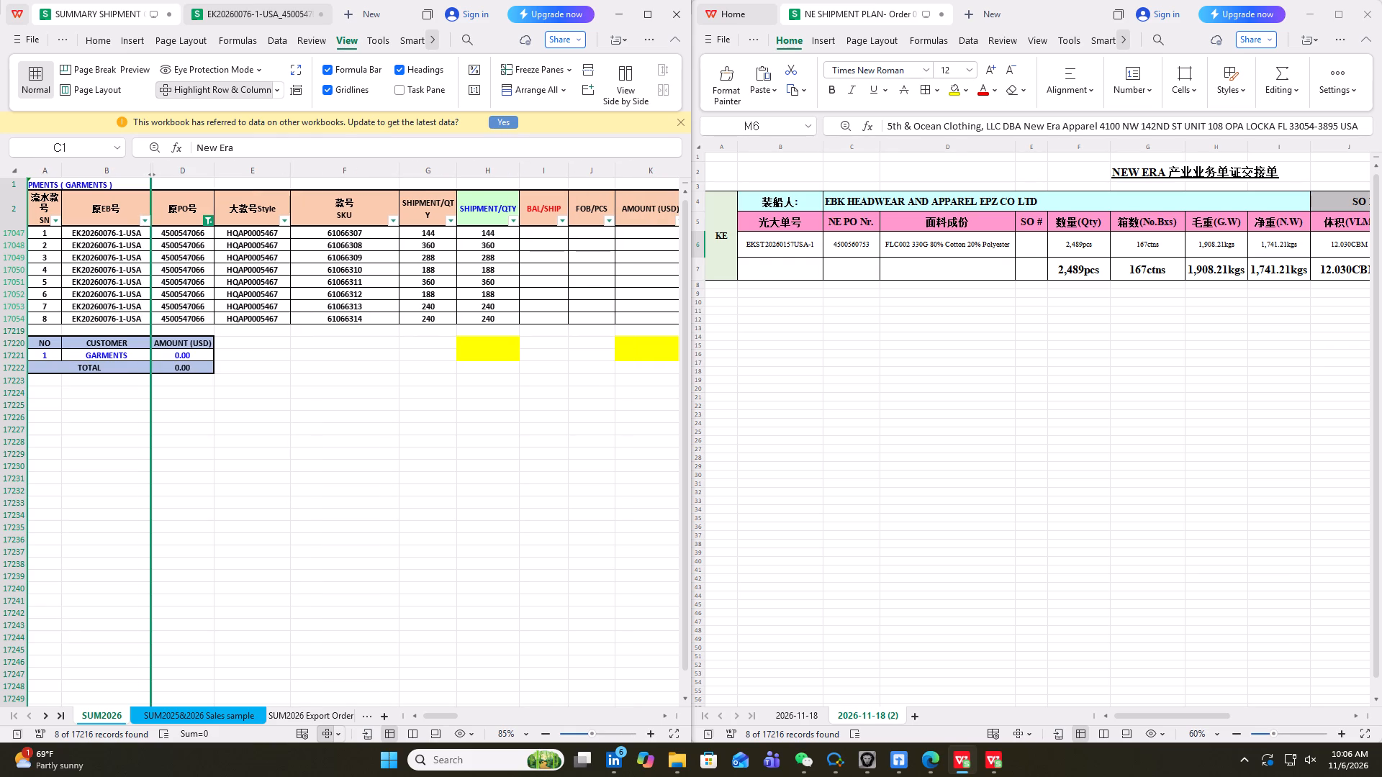
left_click(151, 169)
left_click_drag(150, 168, 145, 188)
left_click_drag(209, 173, 202, 192)
left_click(258, 252)
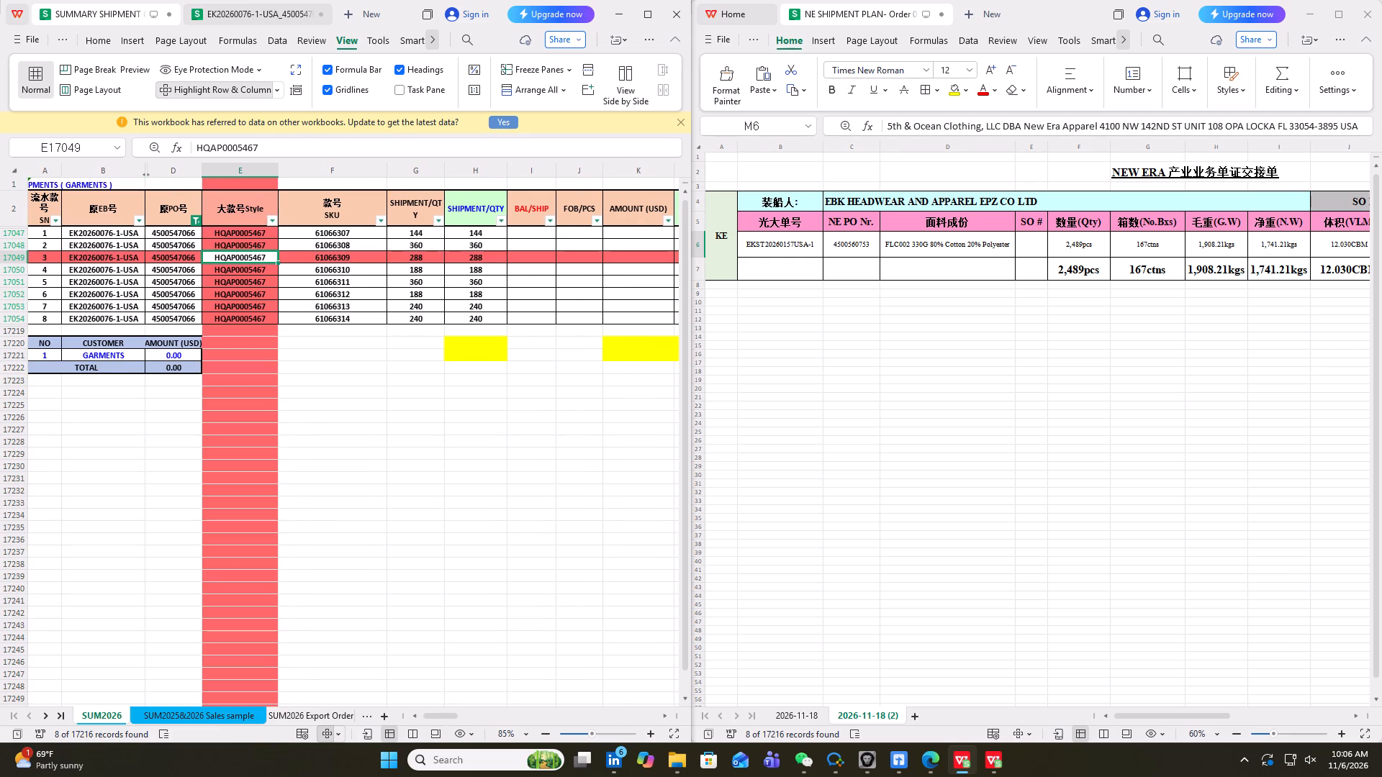
Turn off the row and column highlighting in the SUMMARY SHIPMENT workbook.
left_click(323, 735)
Hide the BAL/SHIP, FOB/PCS and AMOUNT (USD) columns in the SUM2026 sheet.
scroll(155, 349, "up", 4)
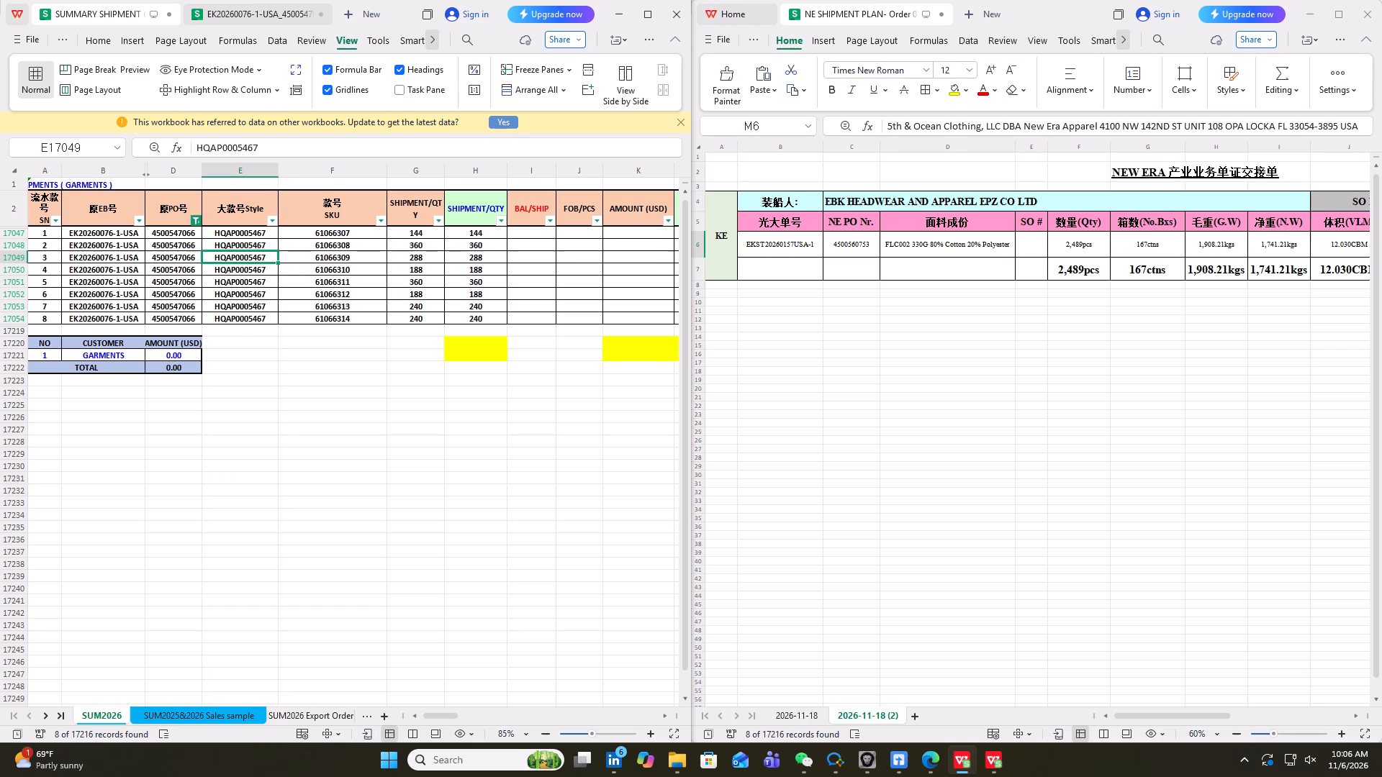
scroll(158, 340, "up", 5)
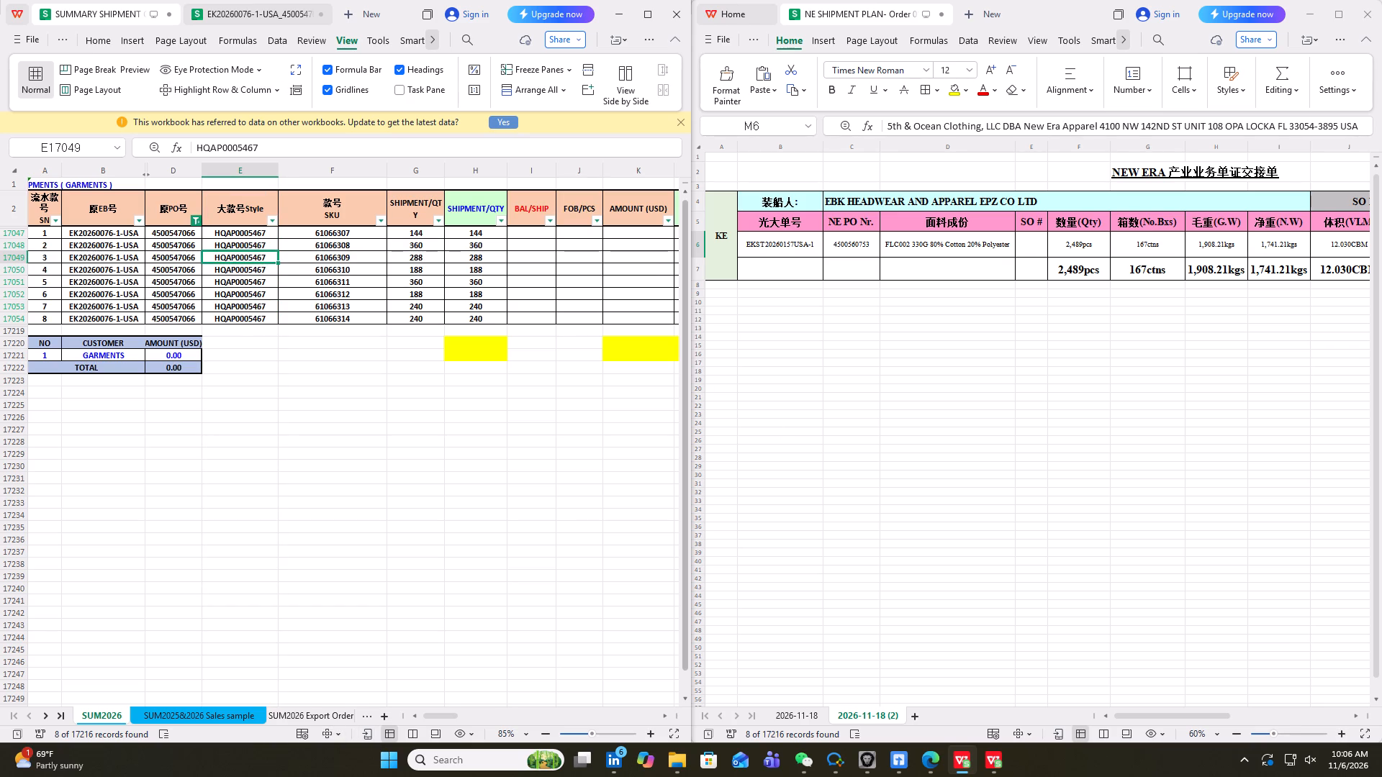
left_click_drag(531, 164, 662, 172)
right_click(615, 232)
left_click(650, 304)
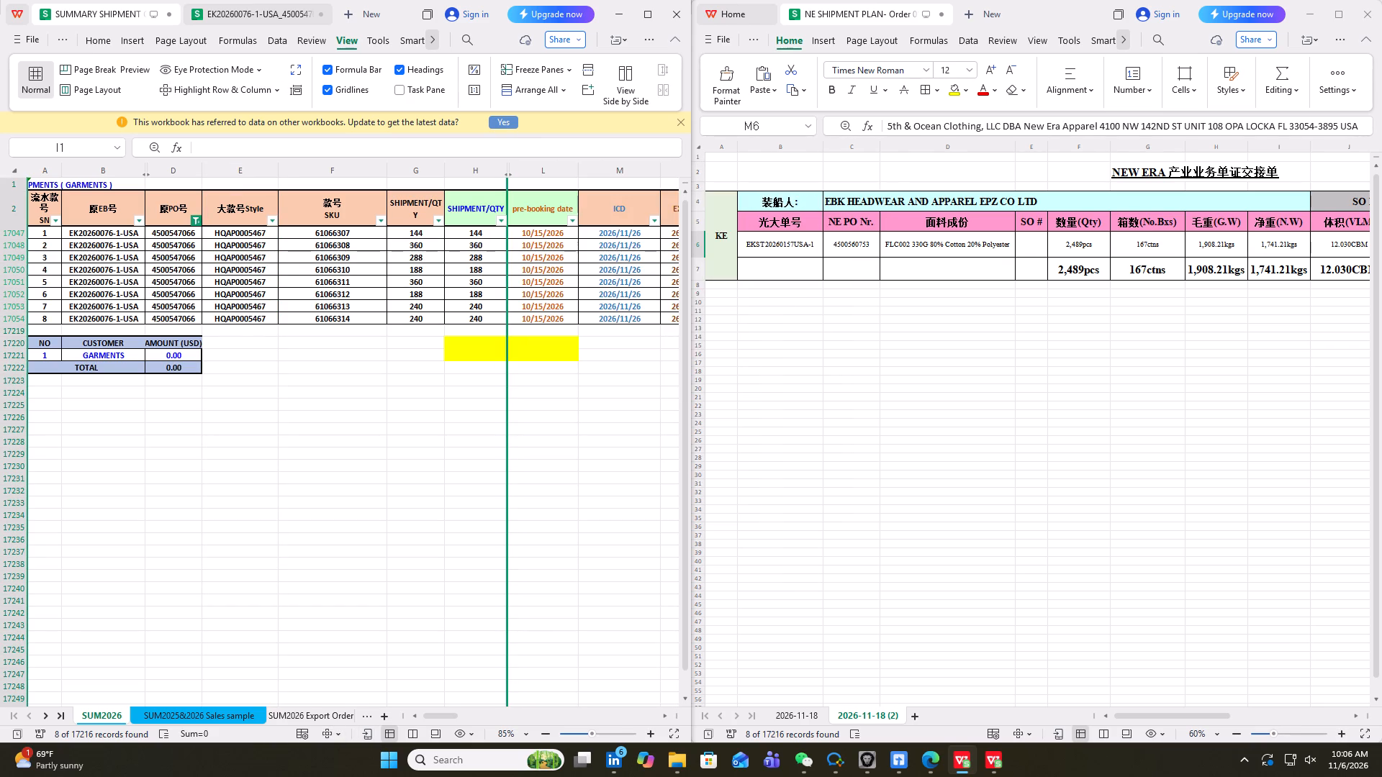
Narrow the pre-booking date, ICD and 款号 SKU columns in the SUM2026 sheet.
left_click_drag(578, 165, 565, 187)
left_click_drag(646, 167, 620, 195)
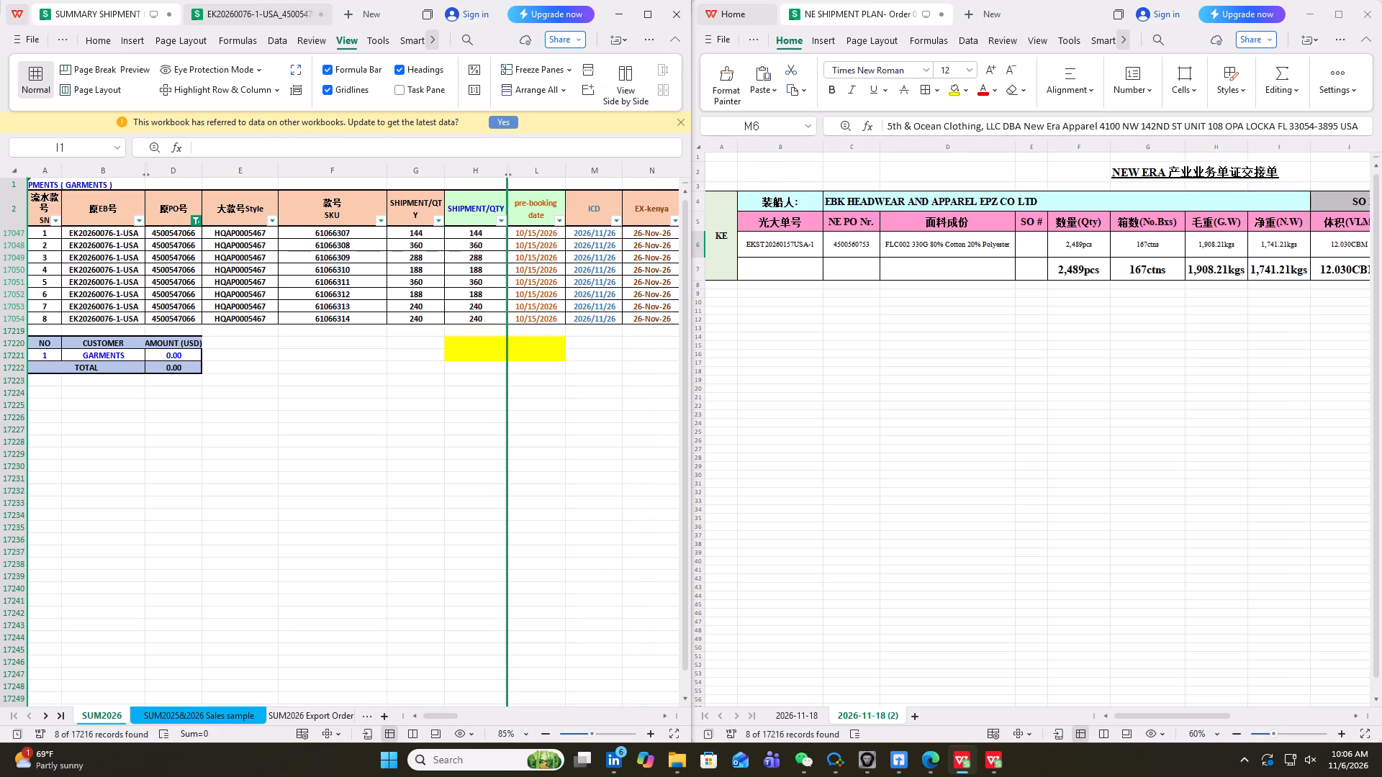
left_click_drag(388, 166, 348, 227)
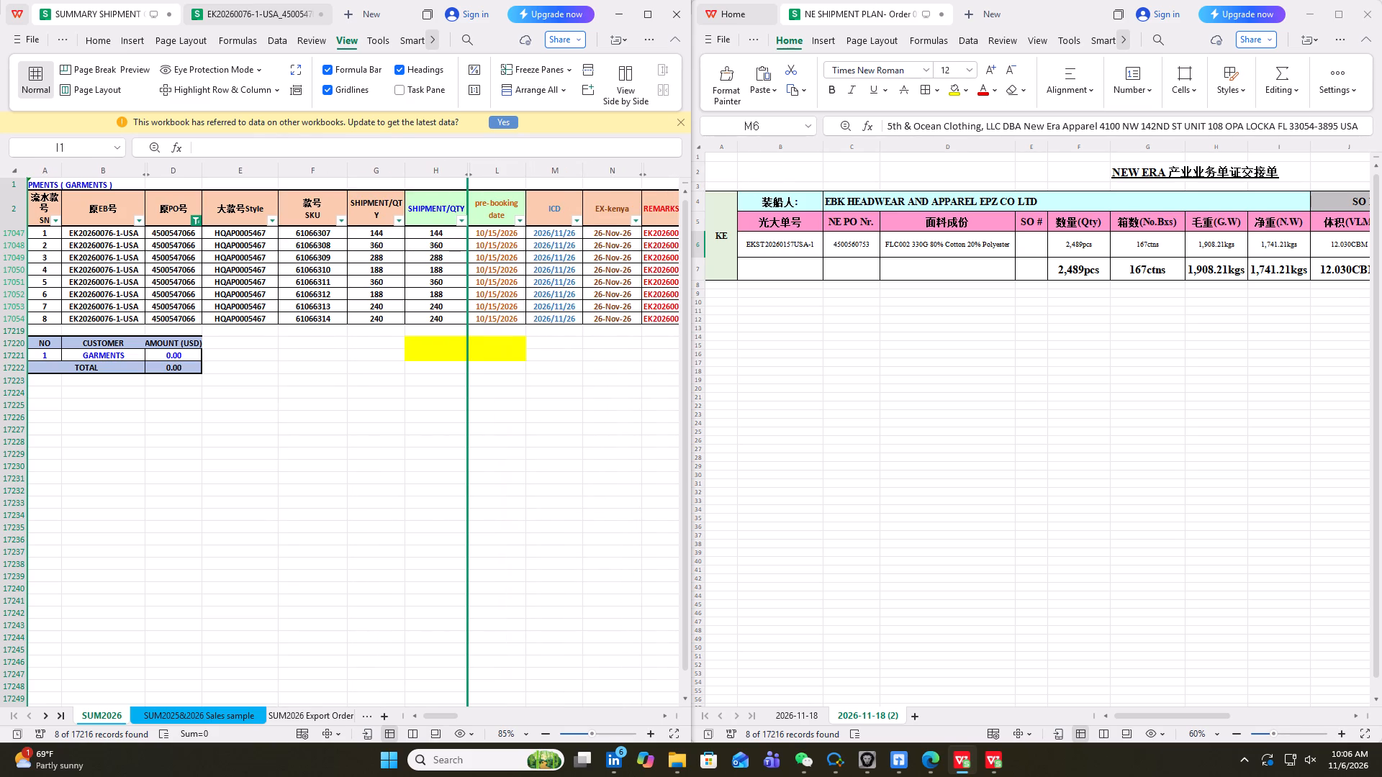
left_click(345, 170)
left_click_drag(345, 170, 343, 181)
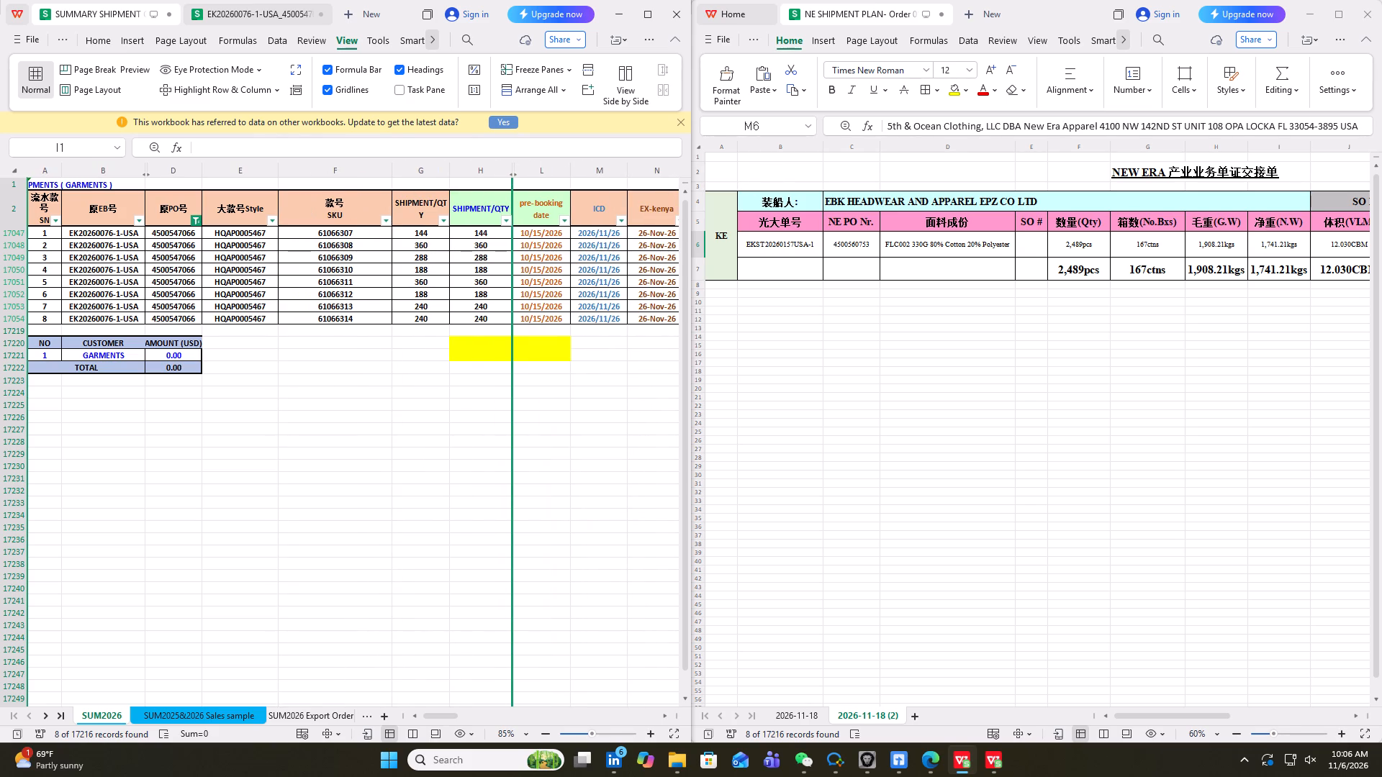
left_click_drag(393, 173, 346, 221)
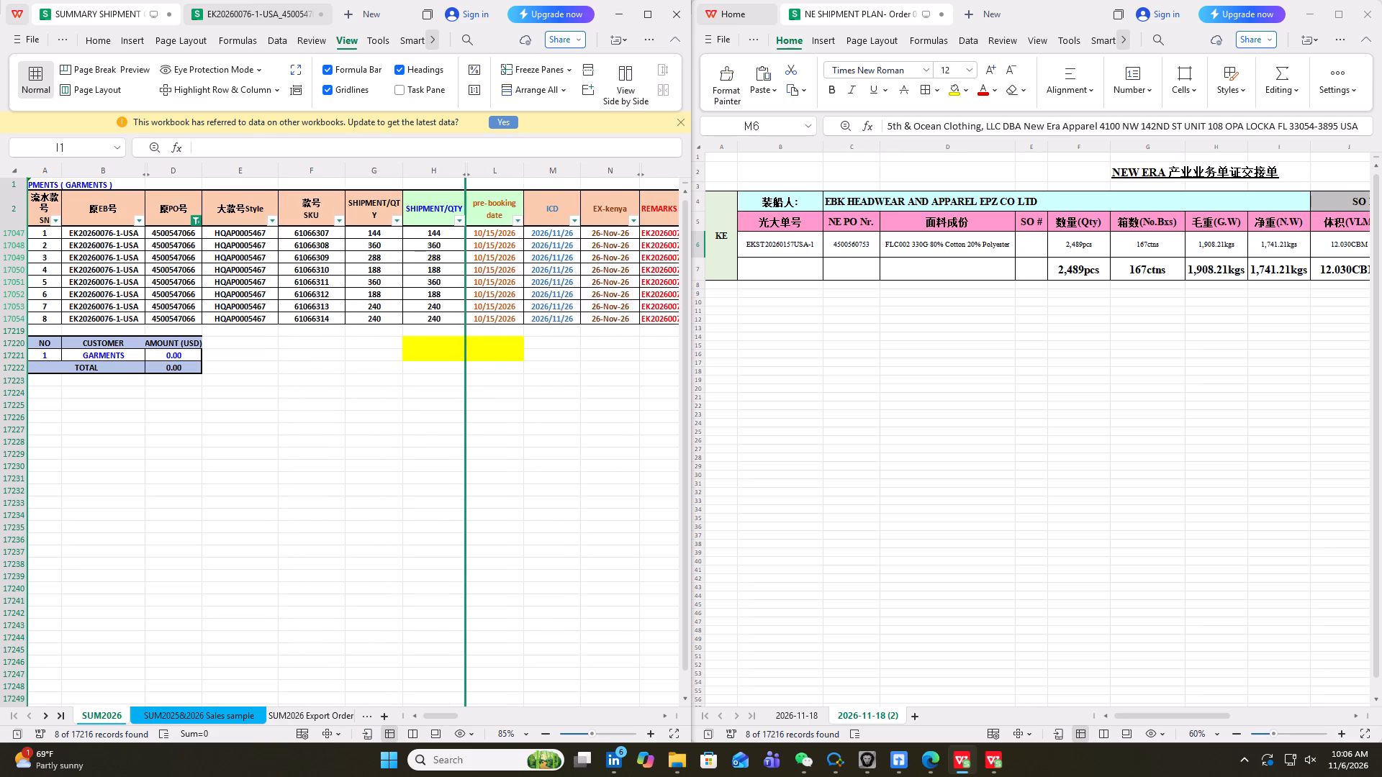
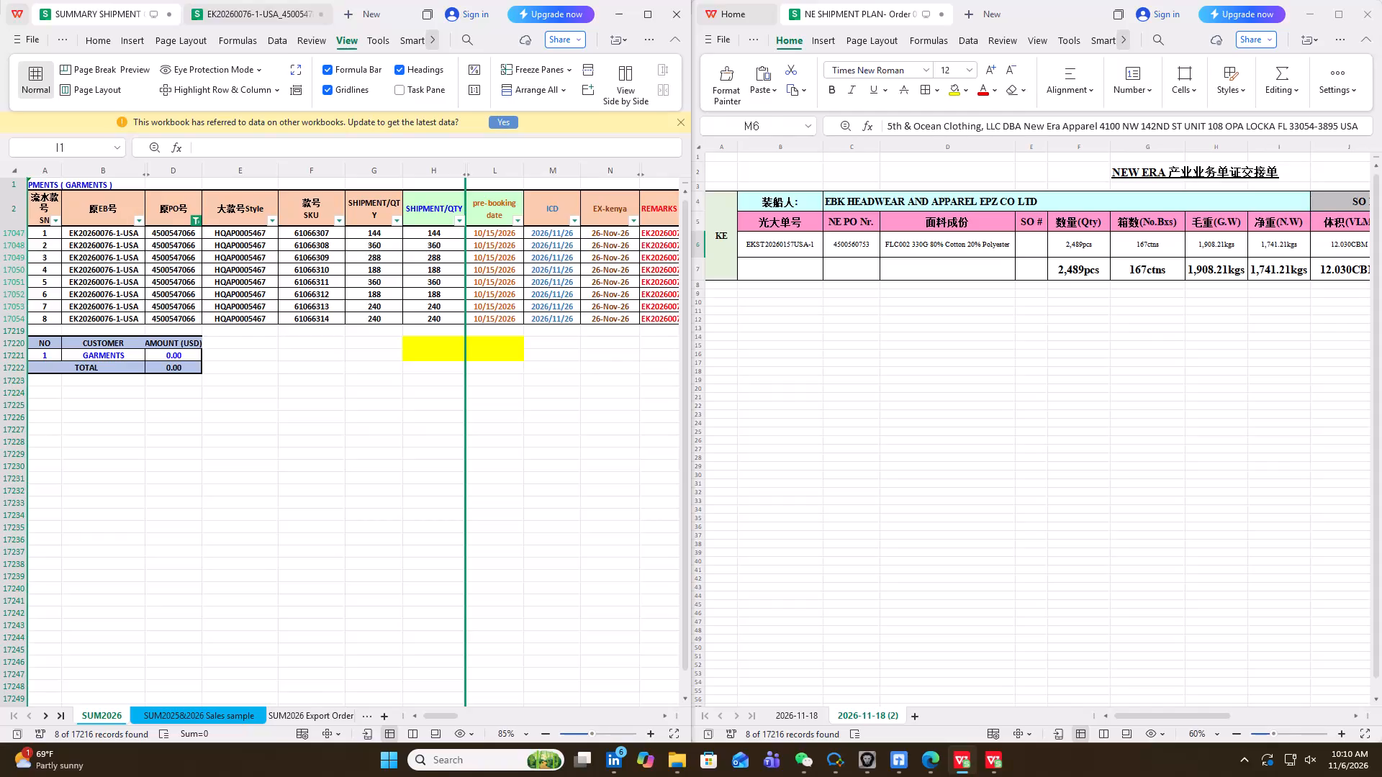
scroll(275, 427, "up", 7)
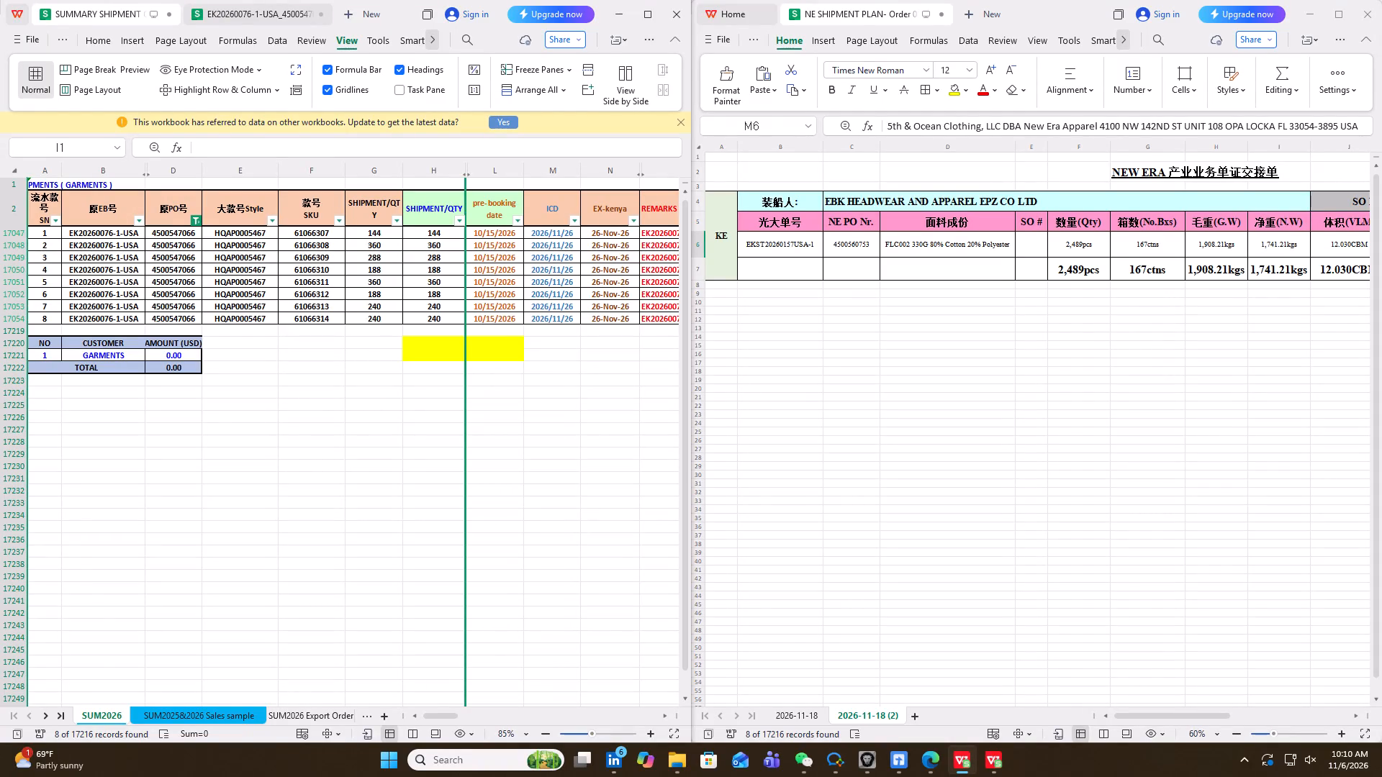
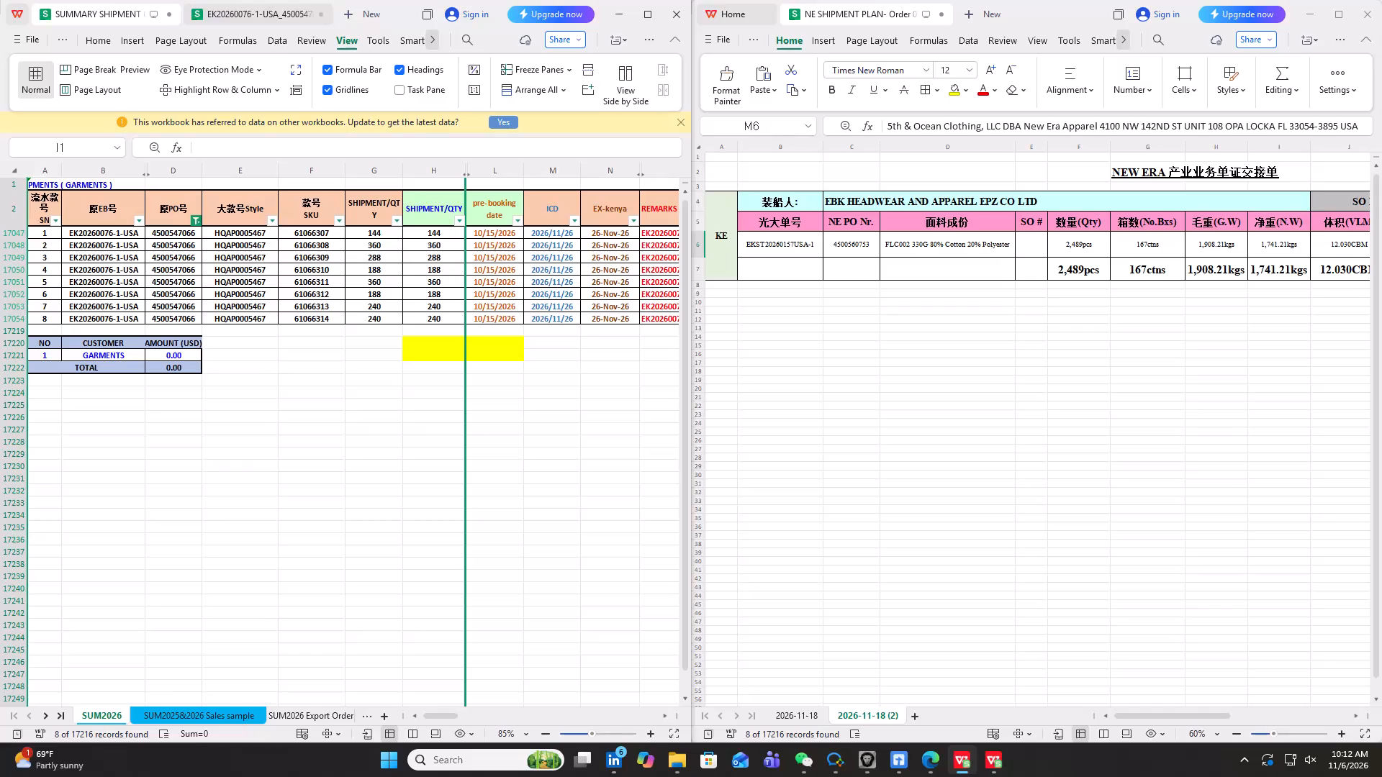
scroll(285, 483, "up", 5)
left_click(109, 269)
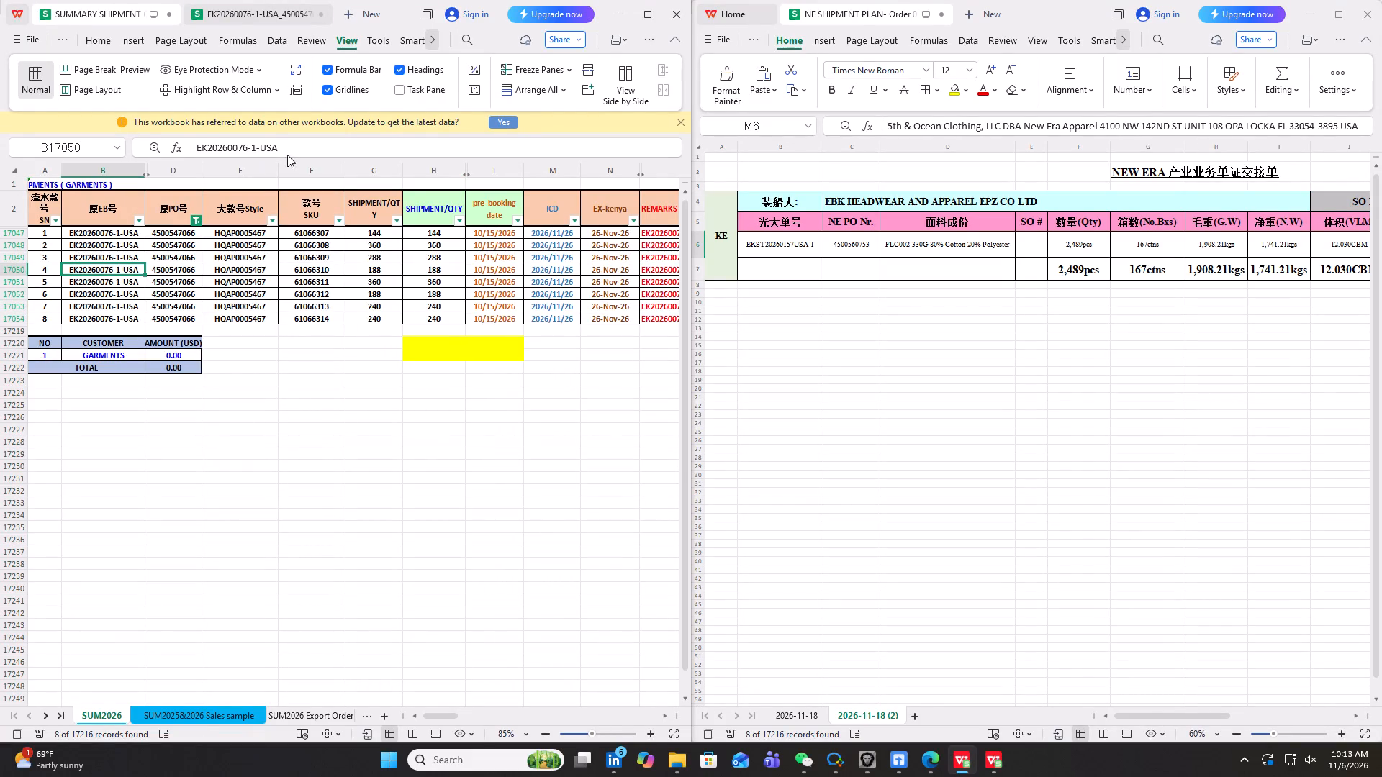
left_click_drag(292, 149, 198, 150)
left_click(206, 127)
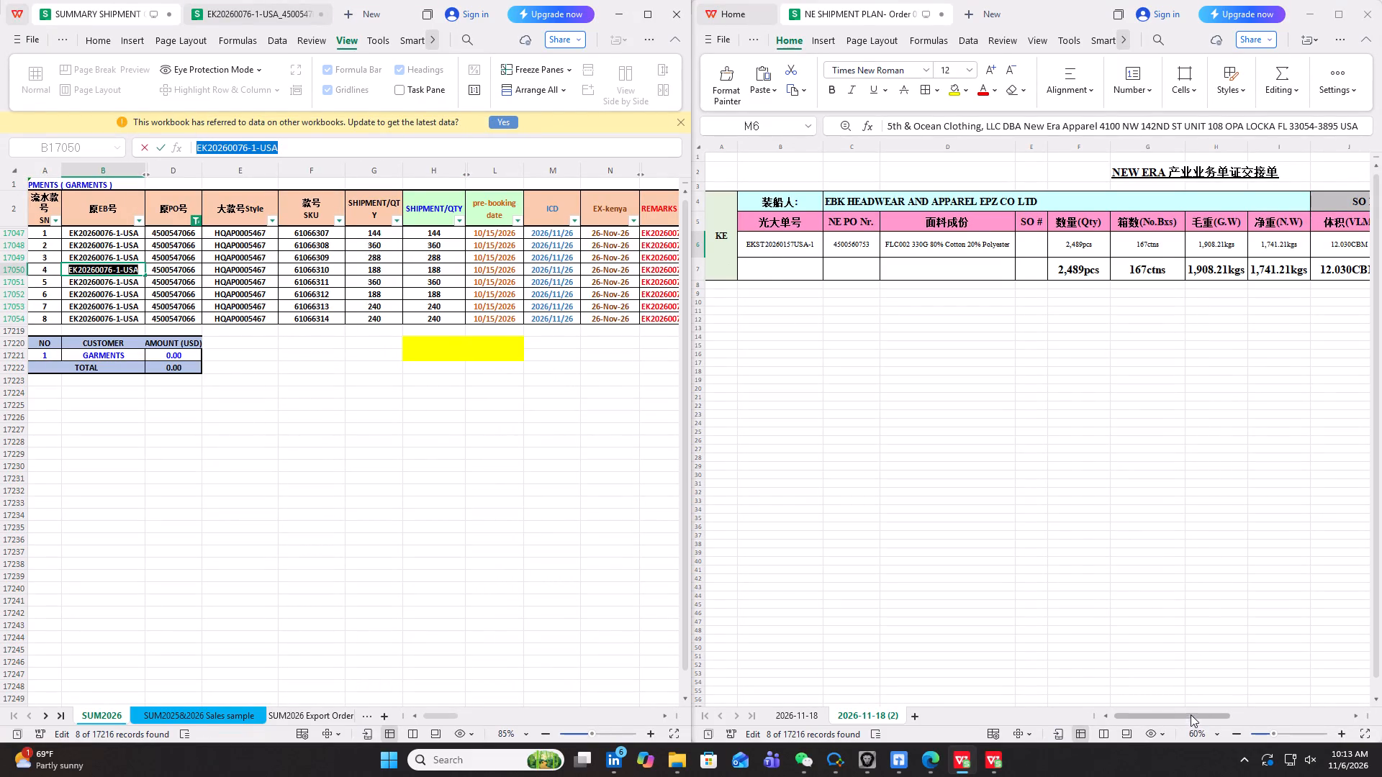
left_click_drag(1191, 718, 1130, 716)
left_click(785, 246)
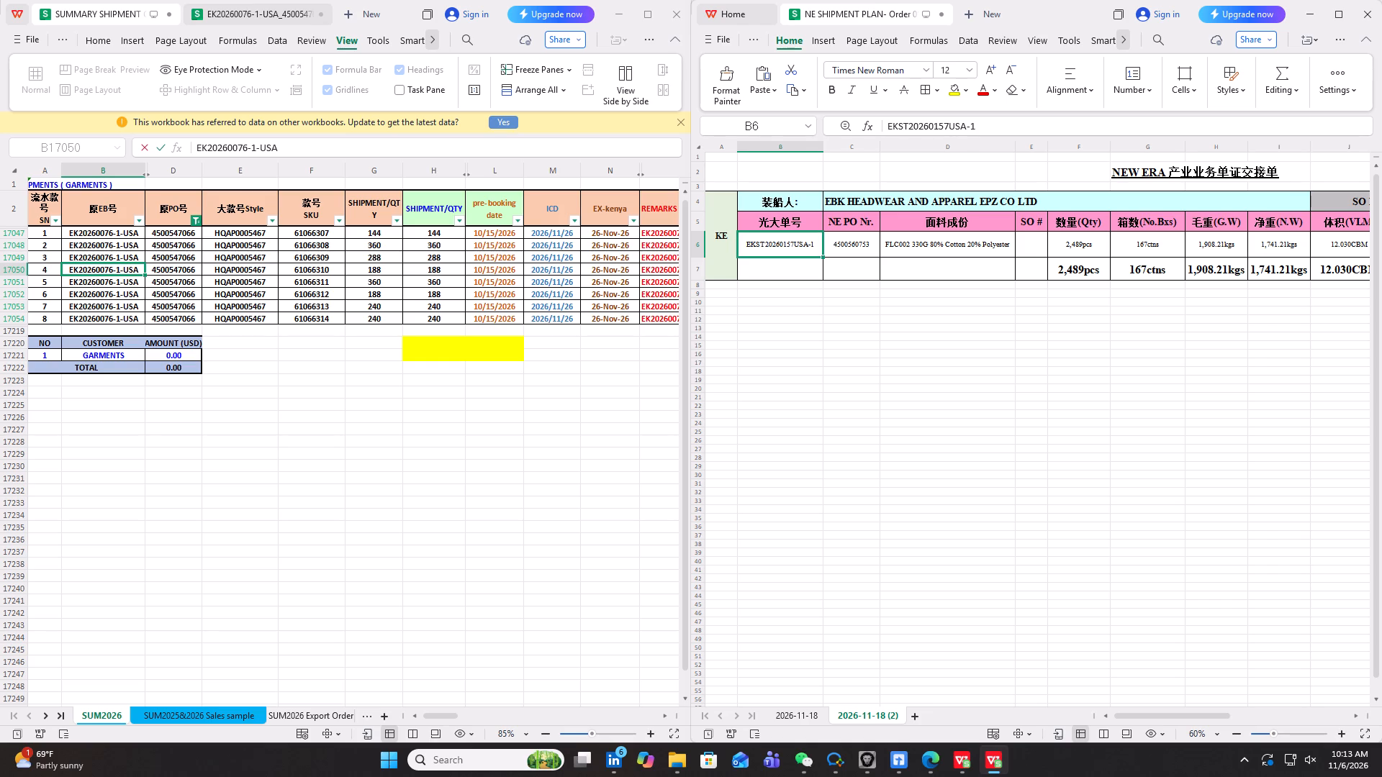
key("ctrl+v")
scroll(540, 419, "up", 4)
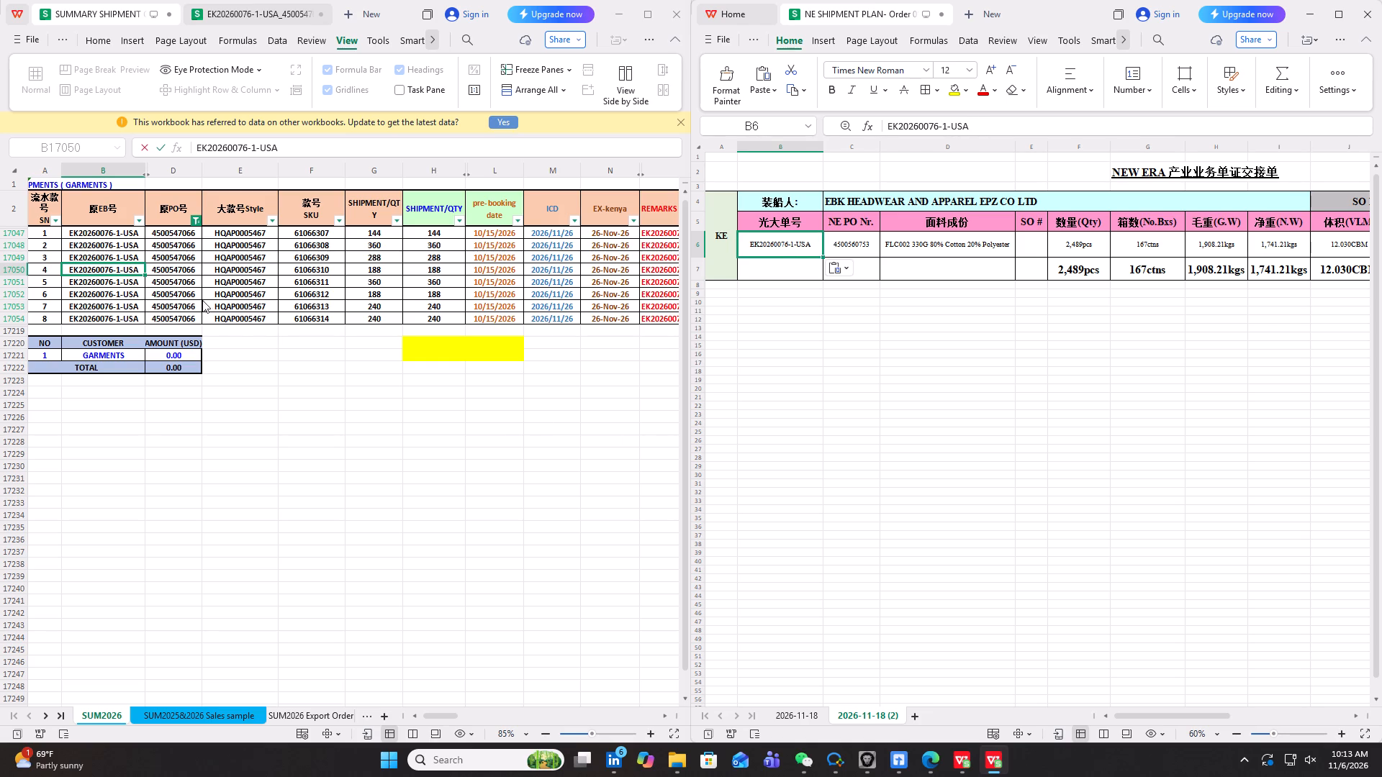
left_click(191, 293)
double_click(230, 149)
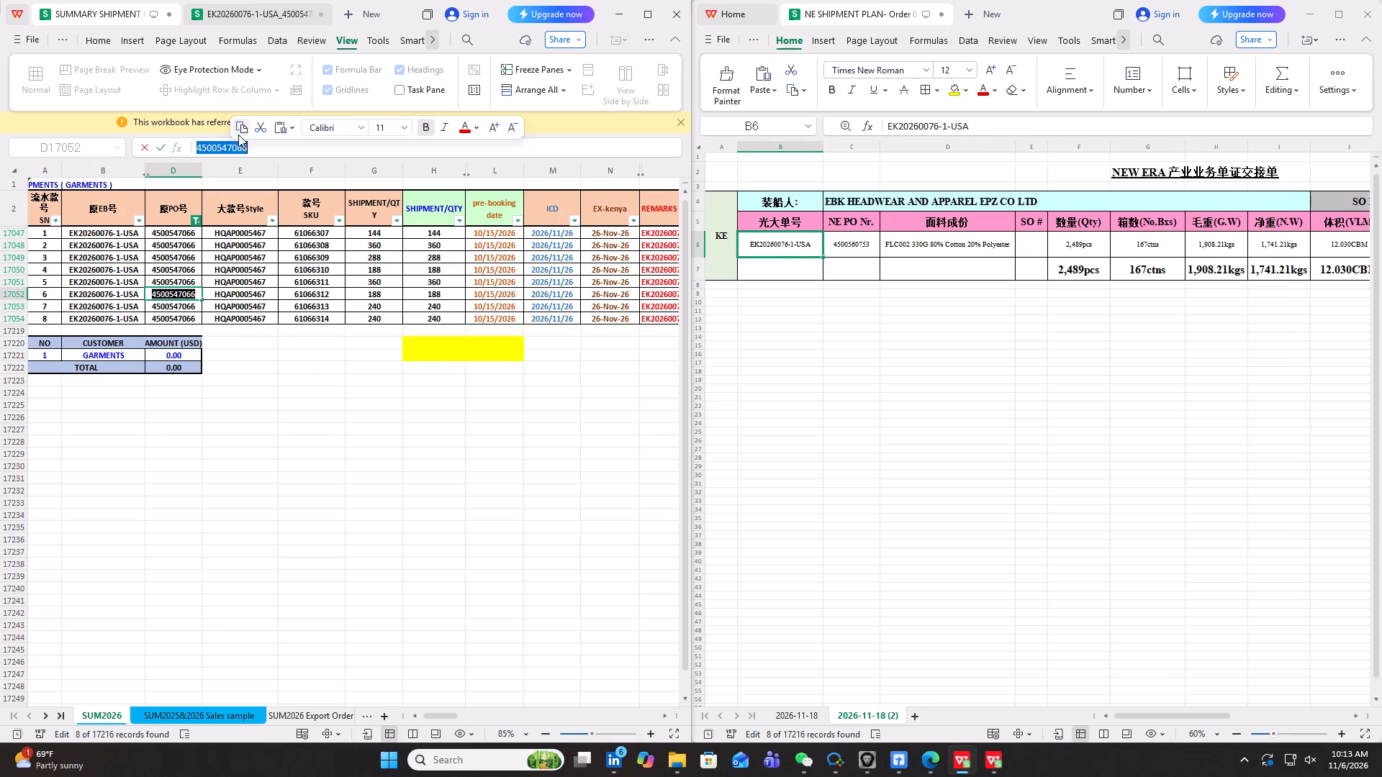
left_click(243, 124)
left_click(862, 260)
left_click(854, 266)
left_click(854, 252)
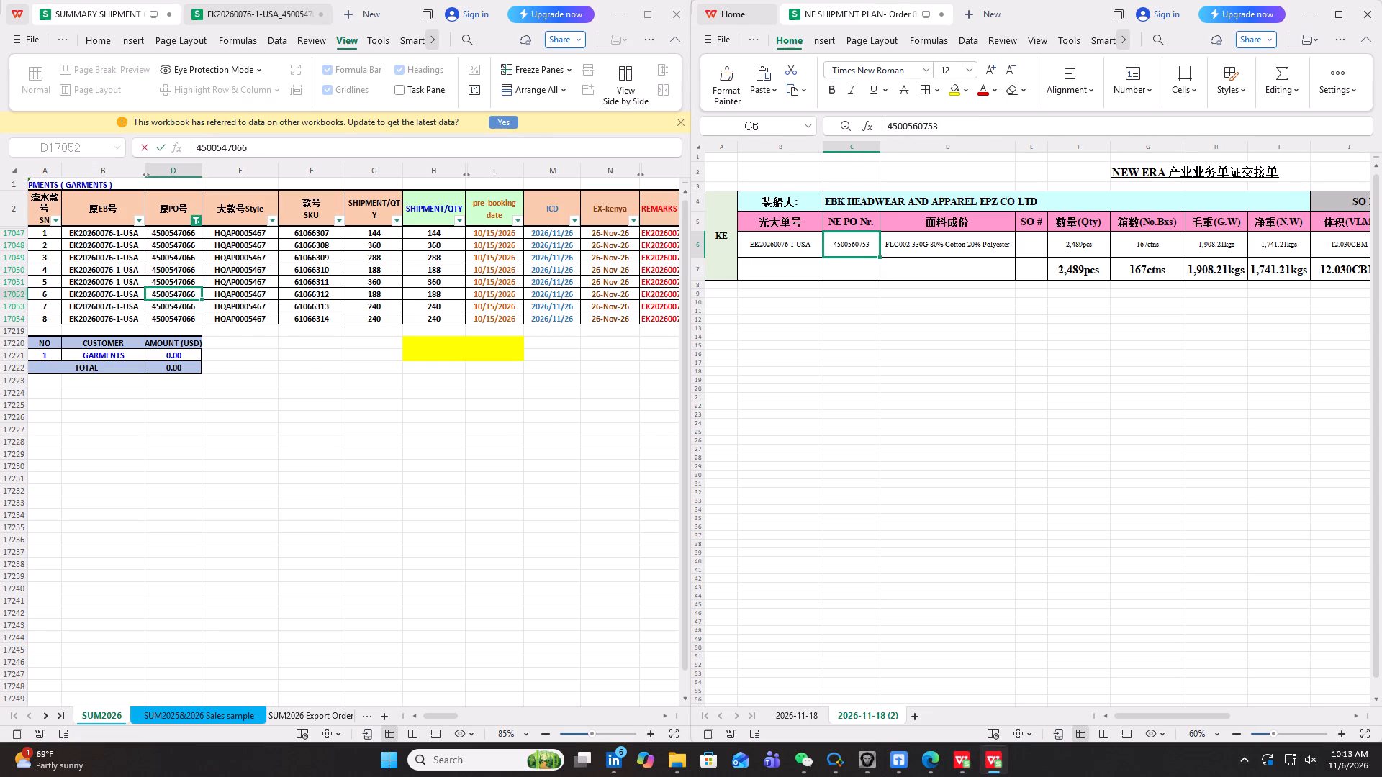
key("ctrl+v")
scroll(93, 322, "up", 4)
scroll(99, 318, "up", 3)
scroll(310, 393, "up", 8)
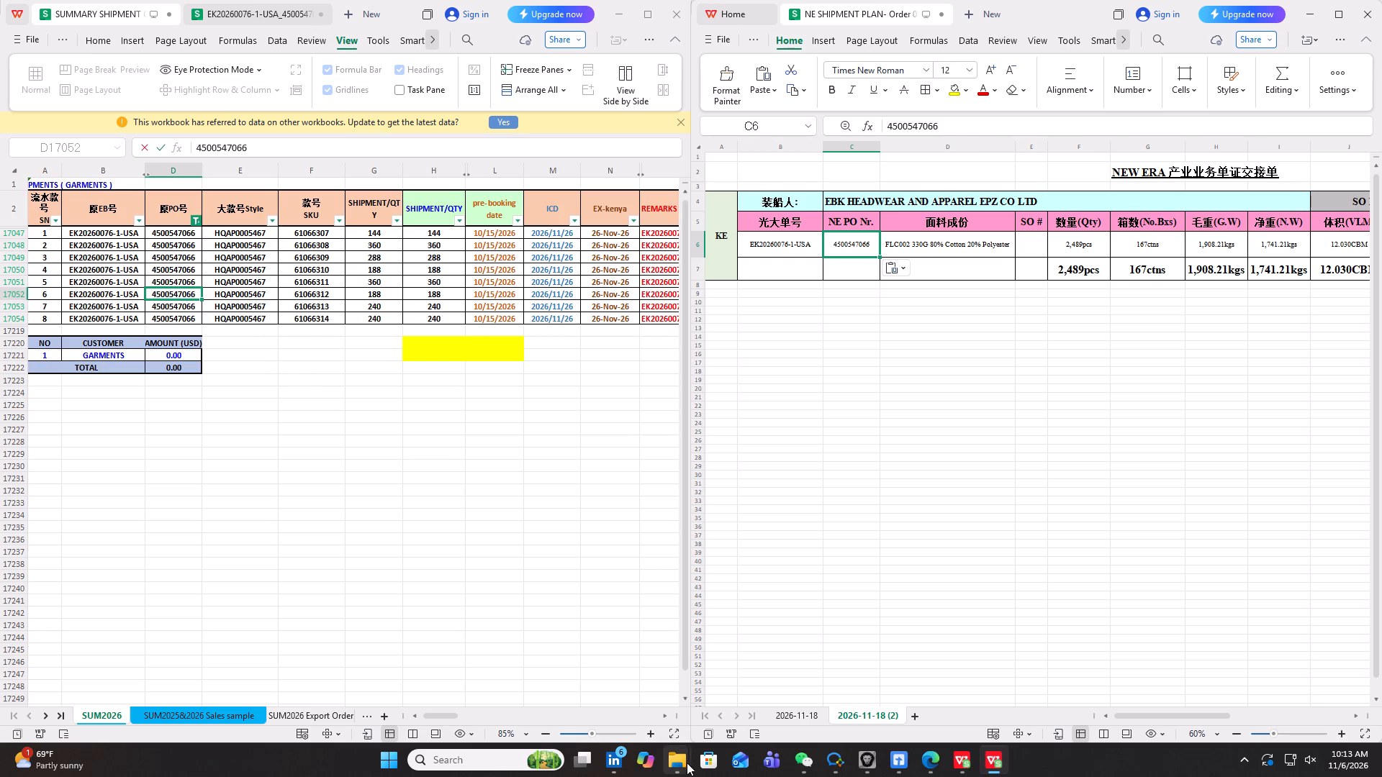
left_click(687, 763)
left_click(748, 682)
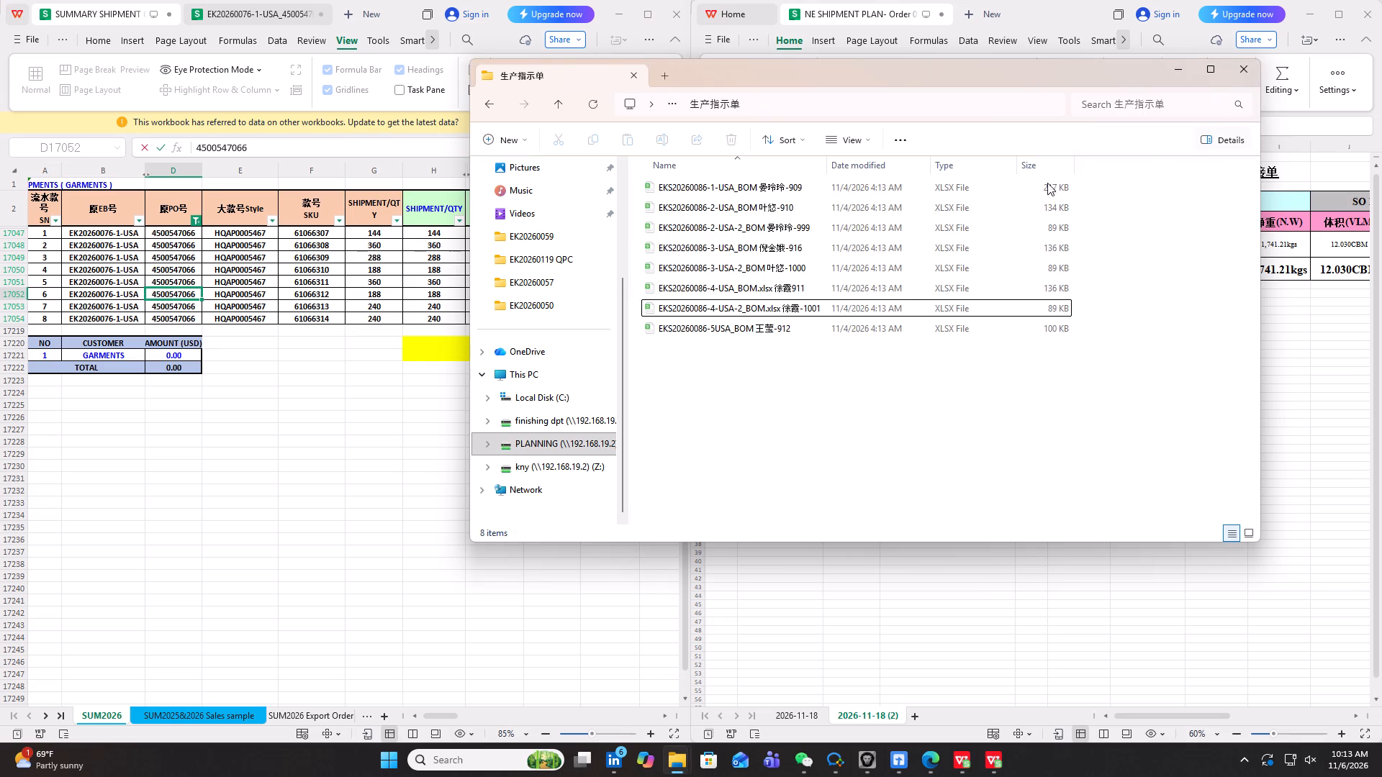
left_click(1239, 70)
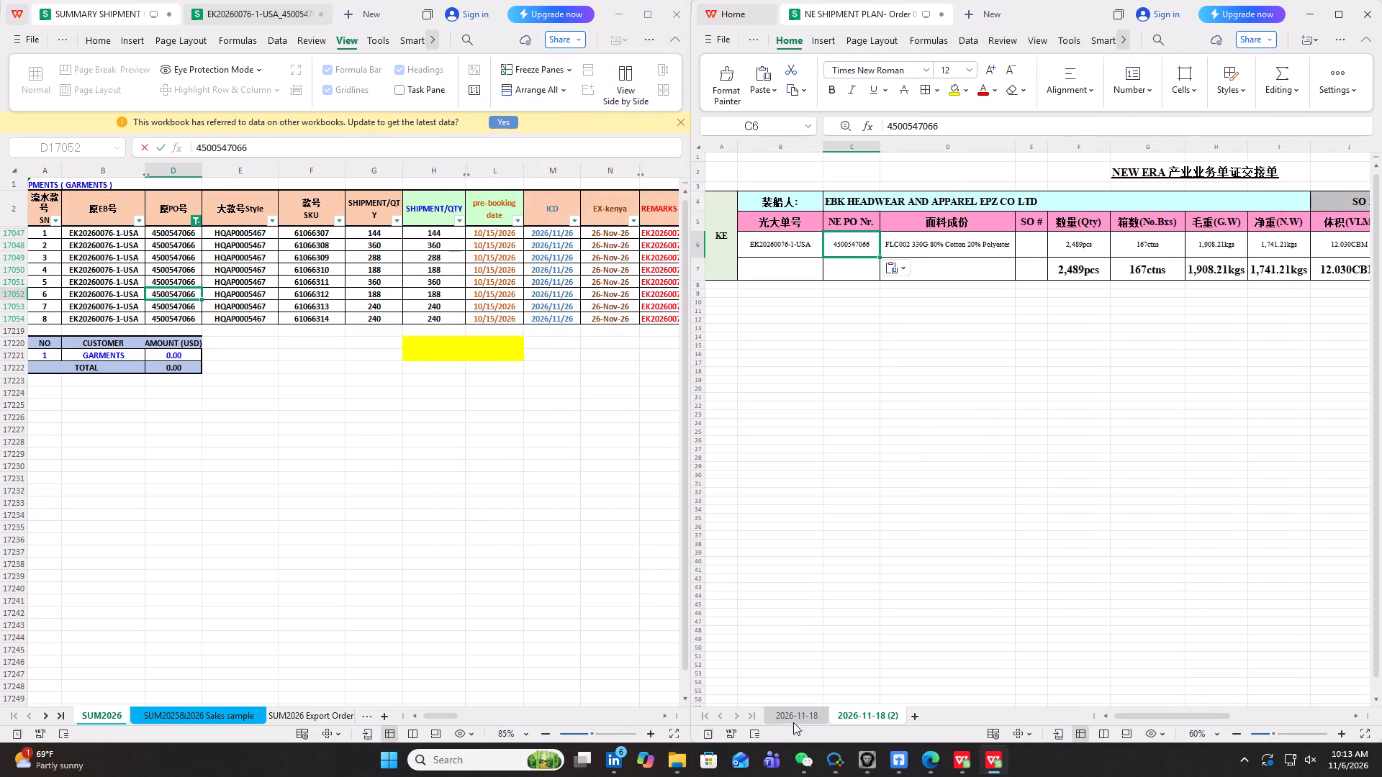
In a new File Explorer tab, open the 大货BULK ORDERS folder inside 新生产订单 on the PLANNING drive.
left_click(681, 757)
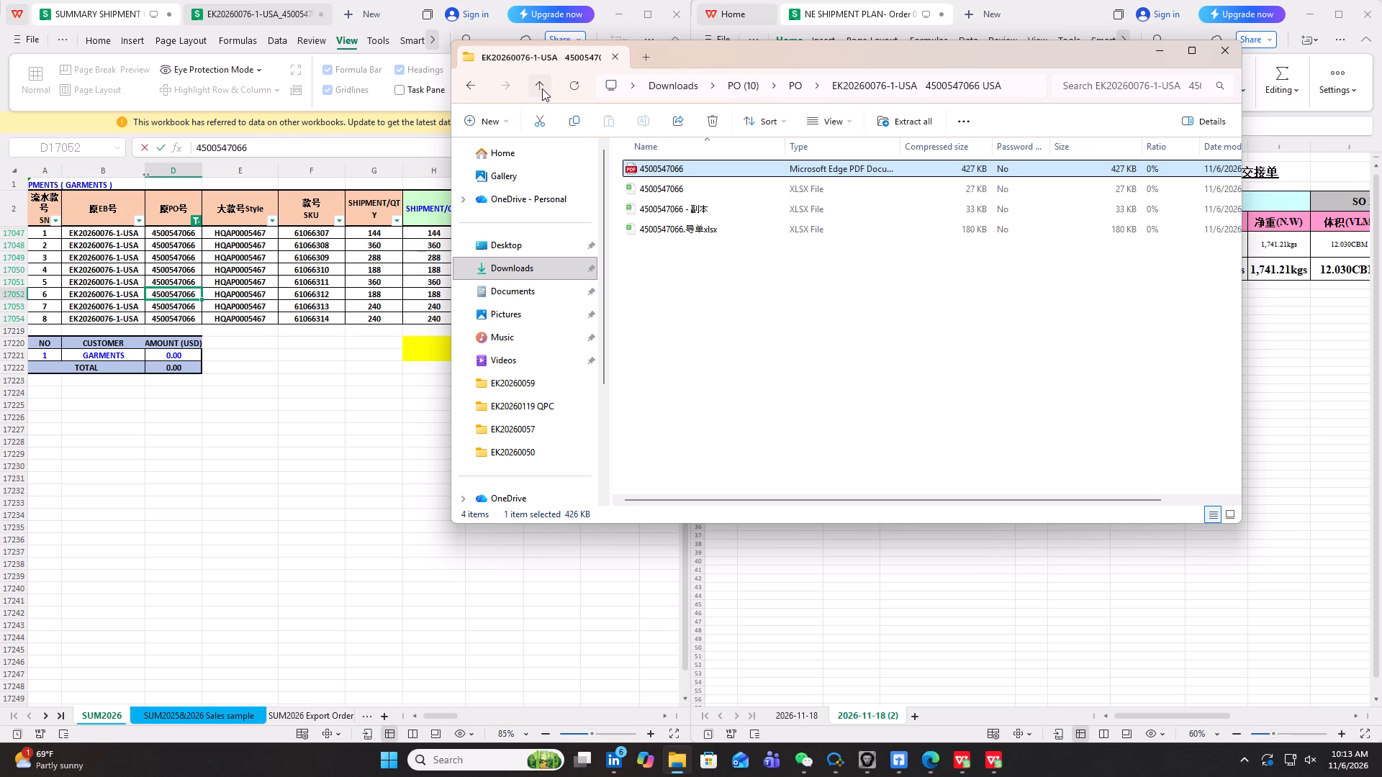
left_click(645, 50)
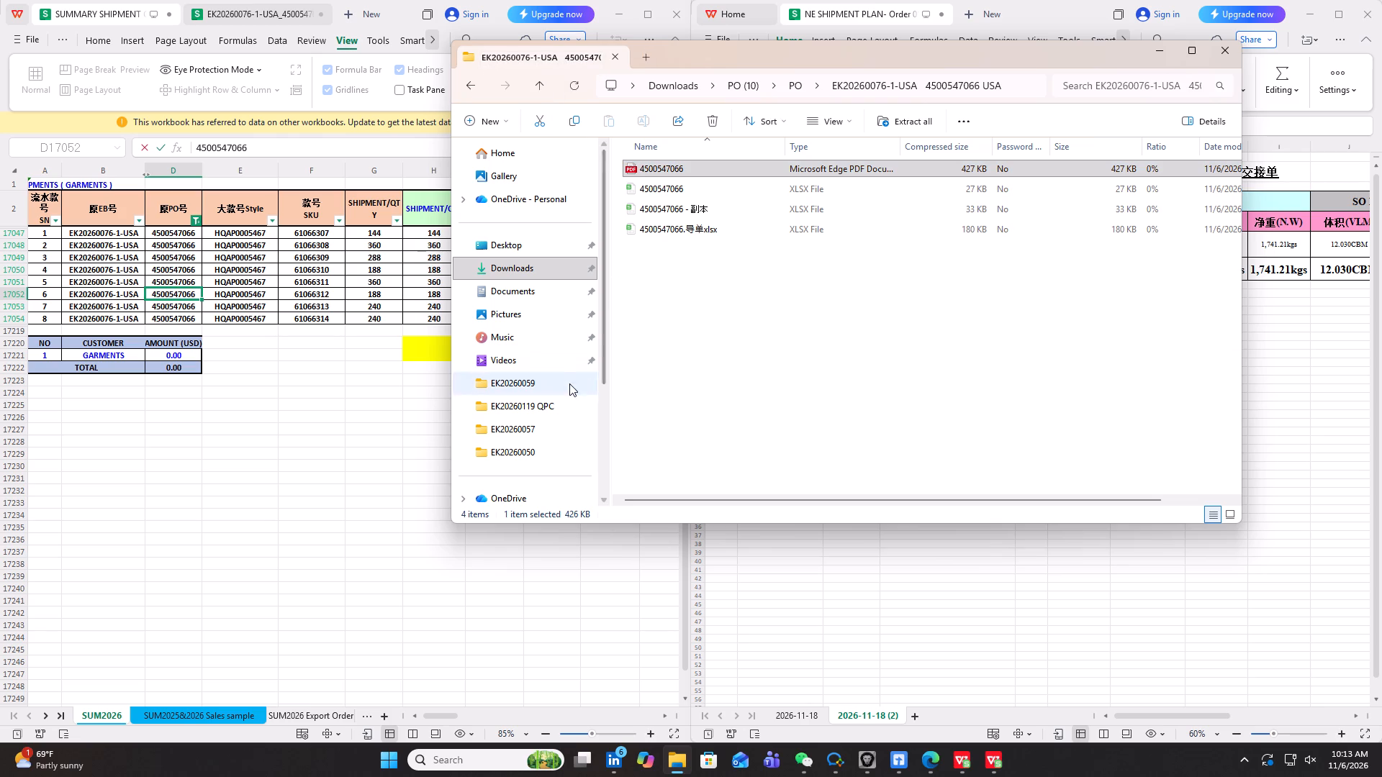
left_click(651, 58)
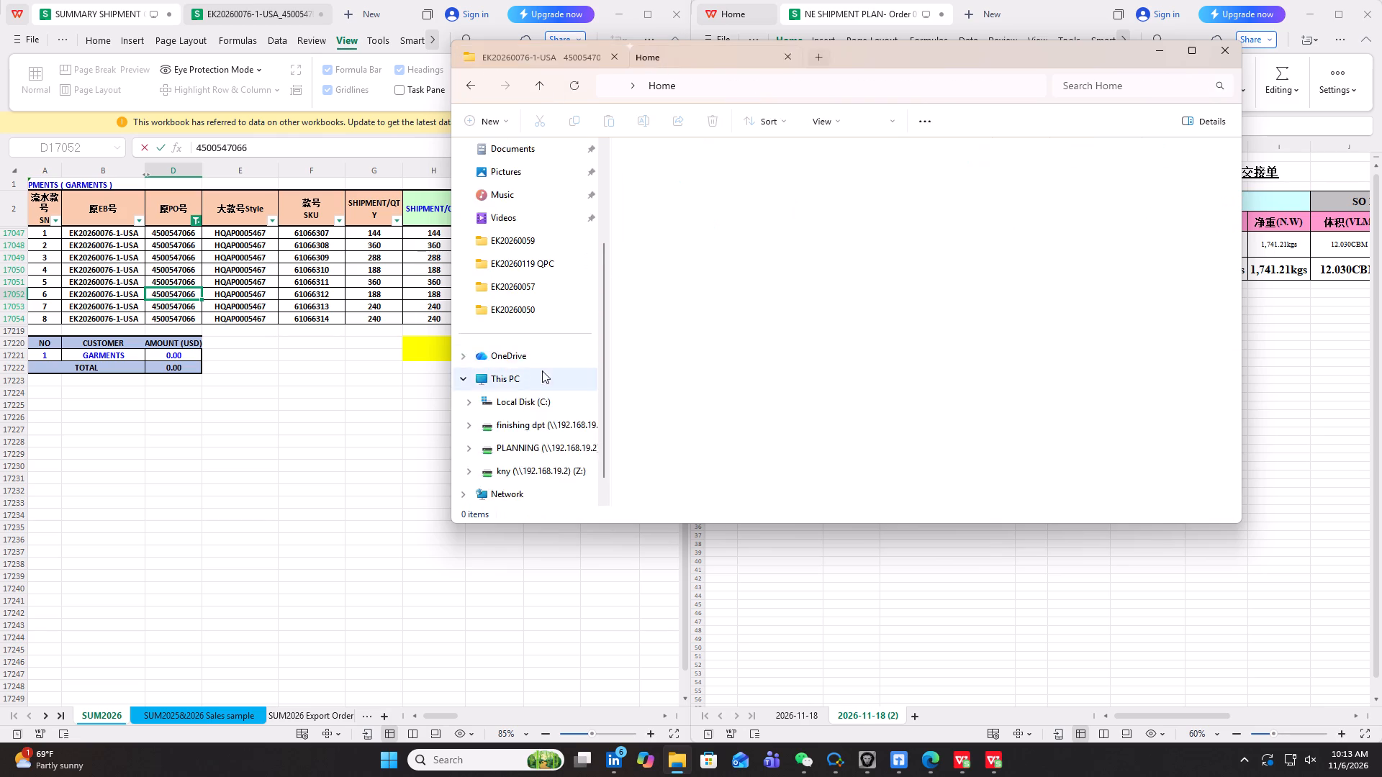
scroll(546, 365, "down", 4)
left_click(525, 421)
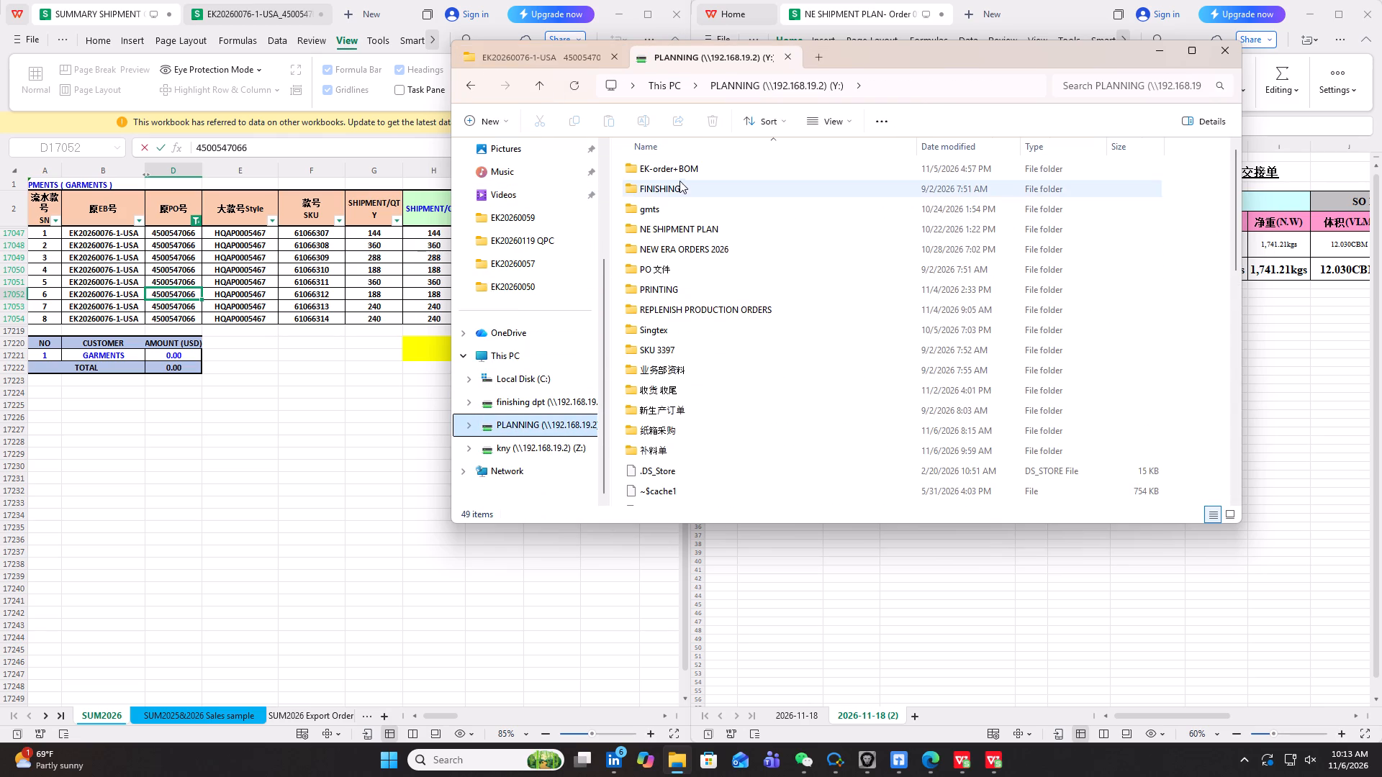
double_click(691, 407)
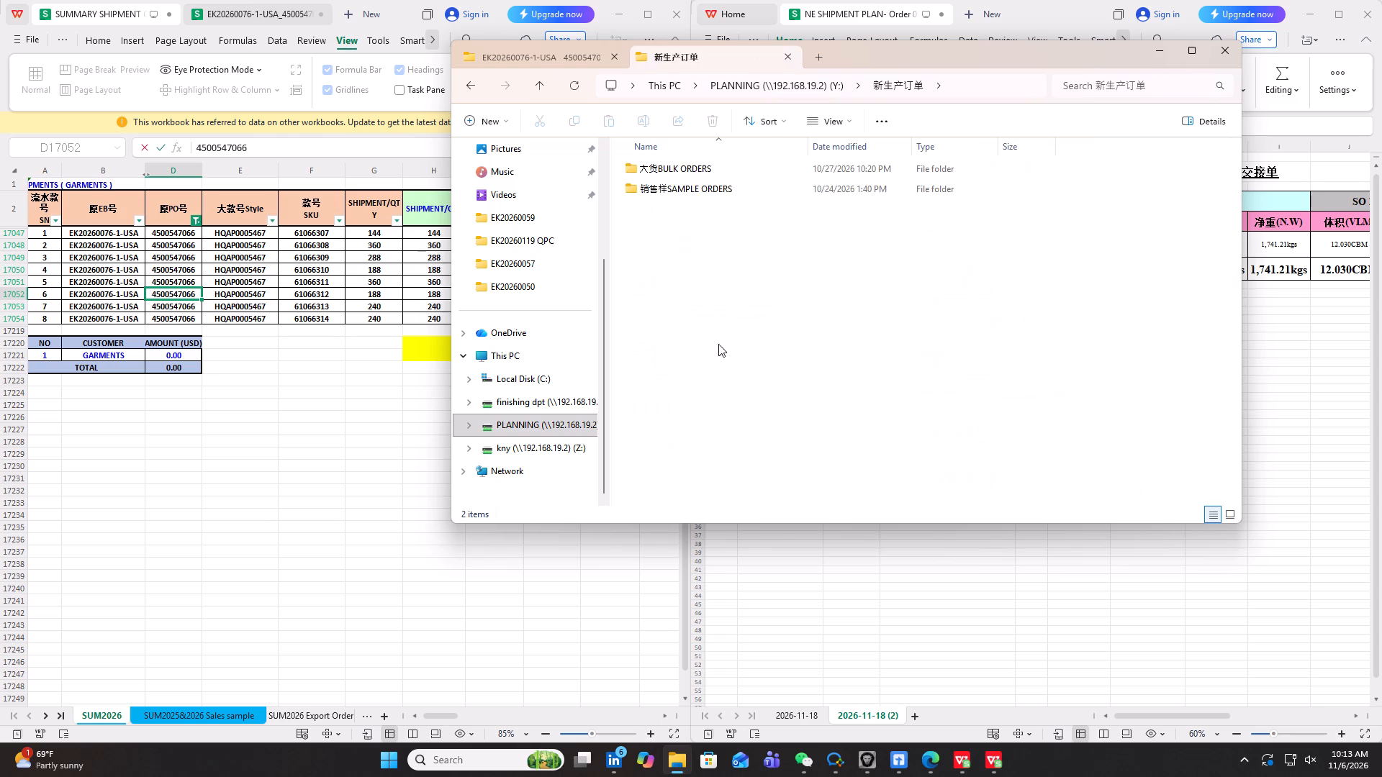
double_click(734, 165)
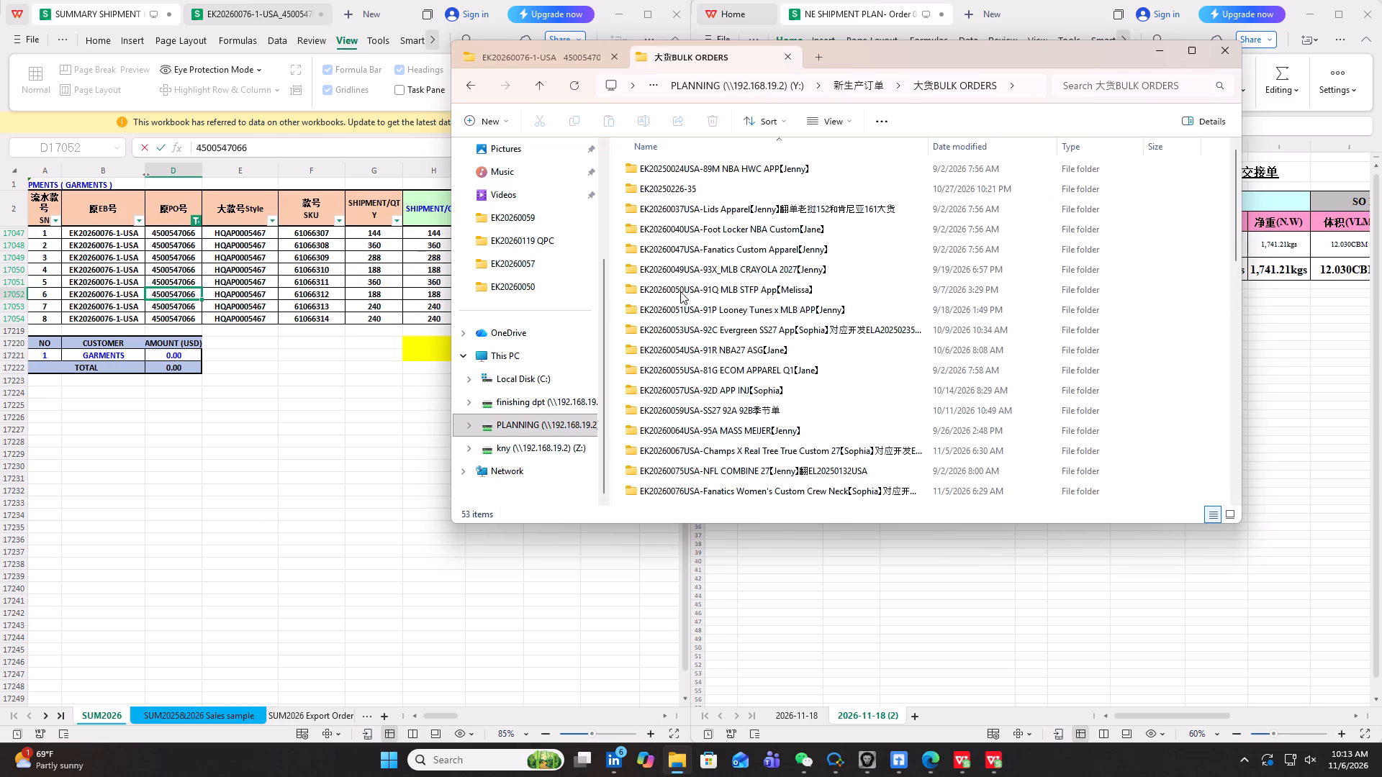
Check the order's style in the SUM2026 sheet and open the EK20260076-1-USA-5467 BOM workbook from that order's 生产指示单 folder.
left_click(268, 219)
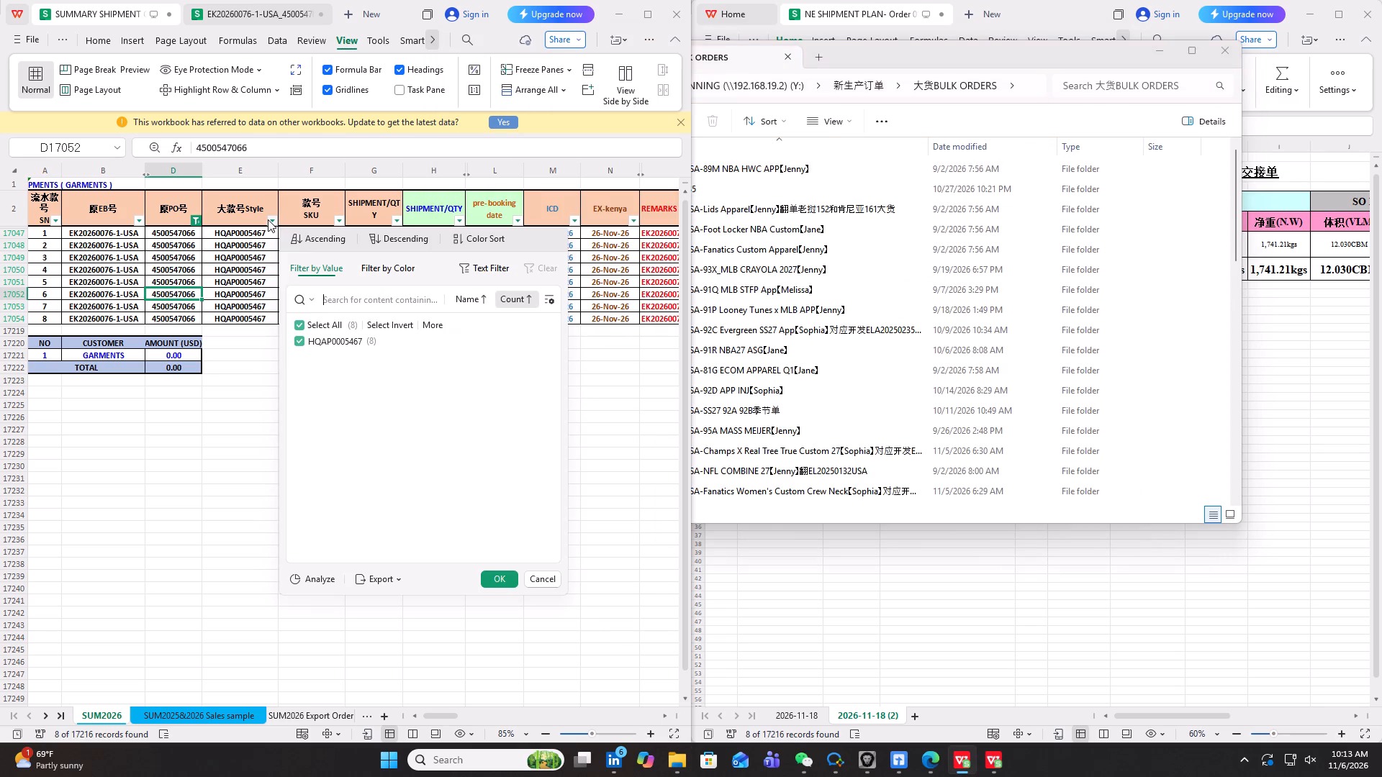
left_click(243, 272)
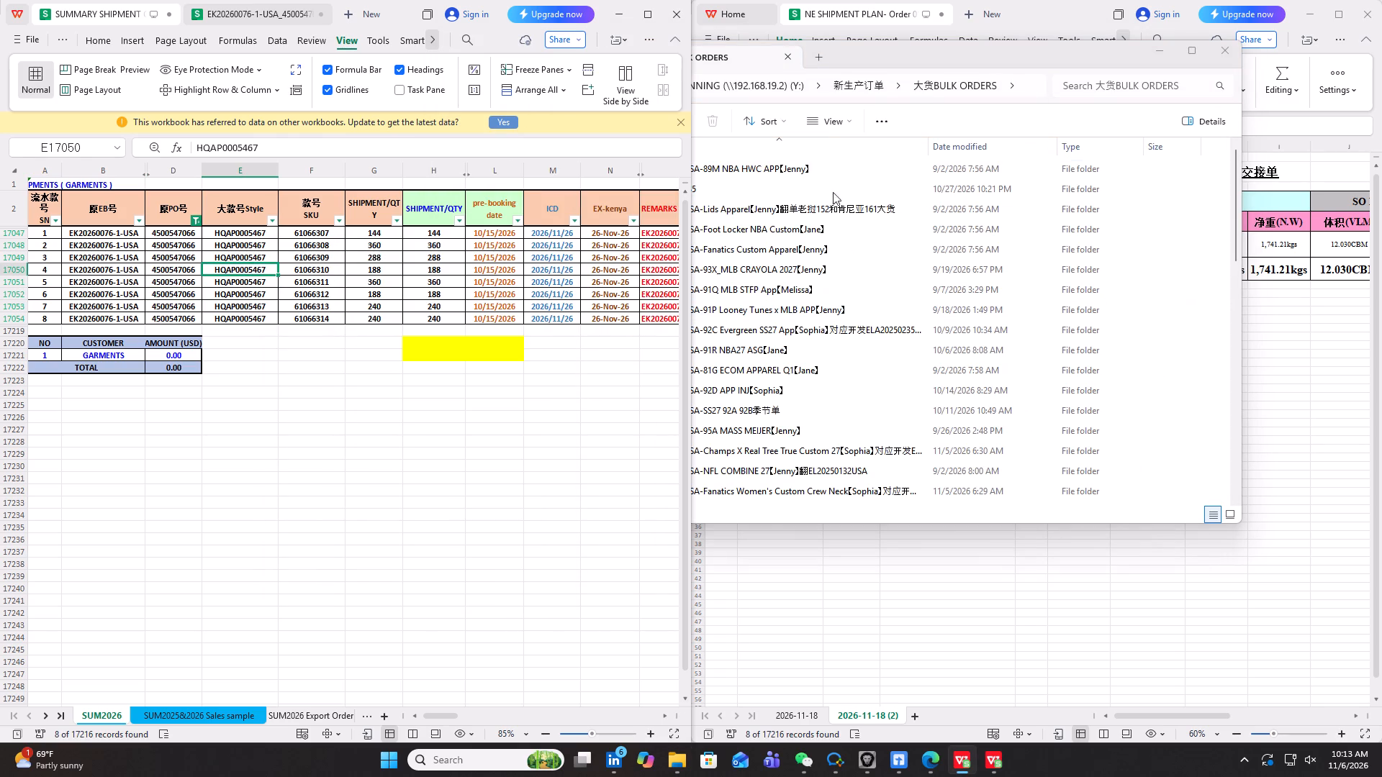
left_click(916, 65)
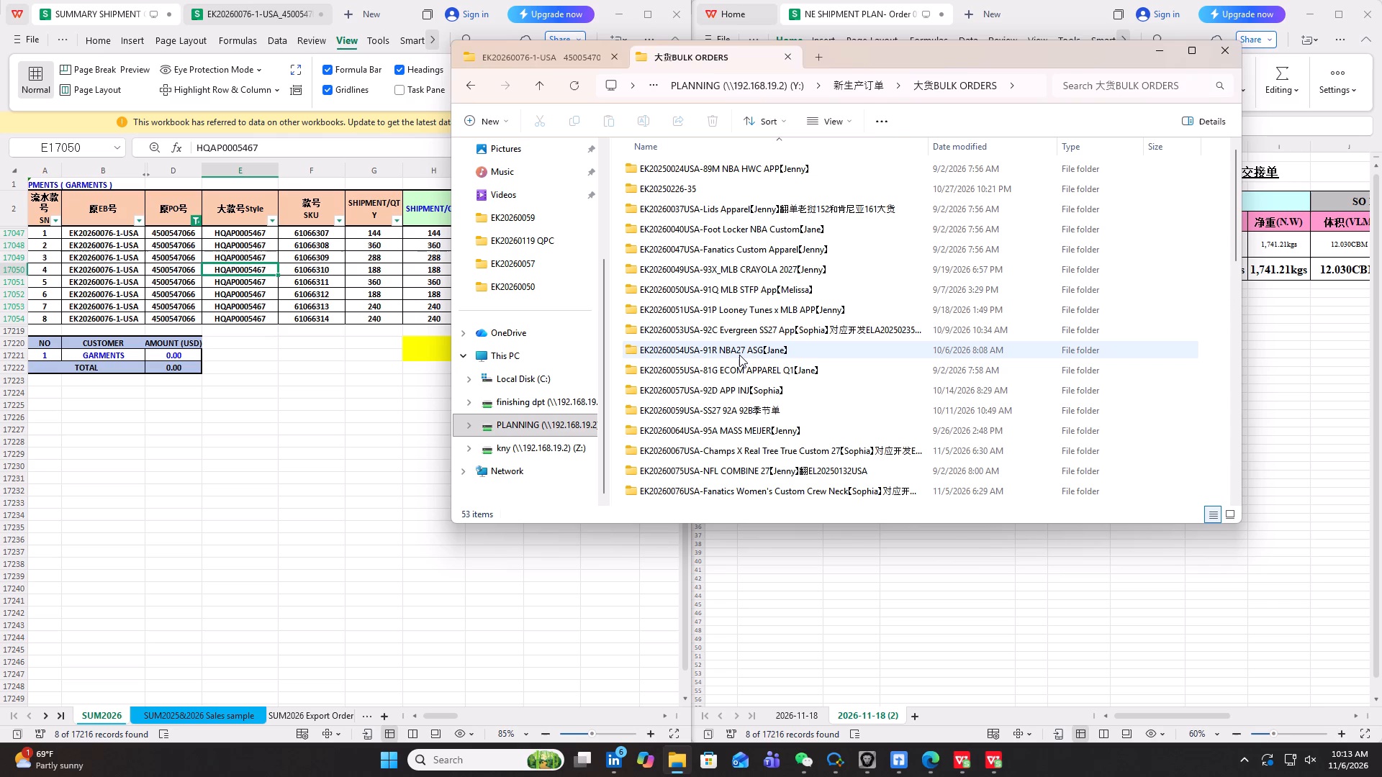
scroll(730, 330, "down", 2)
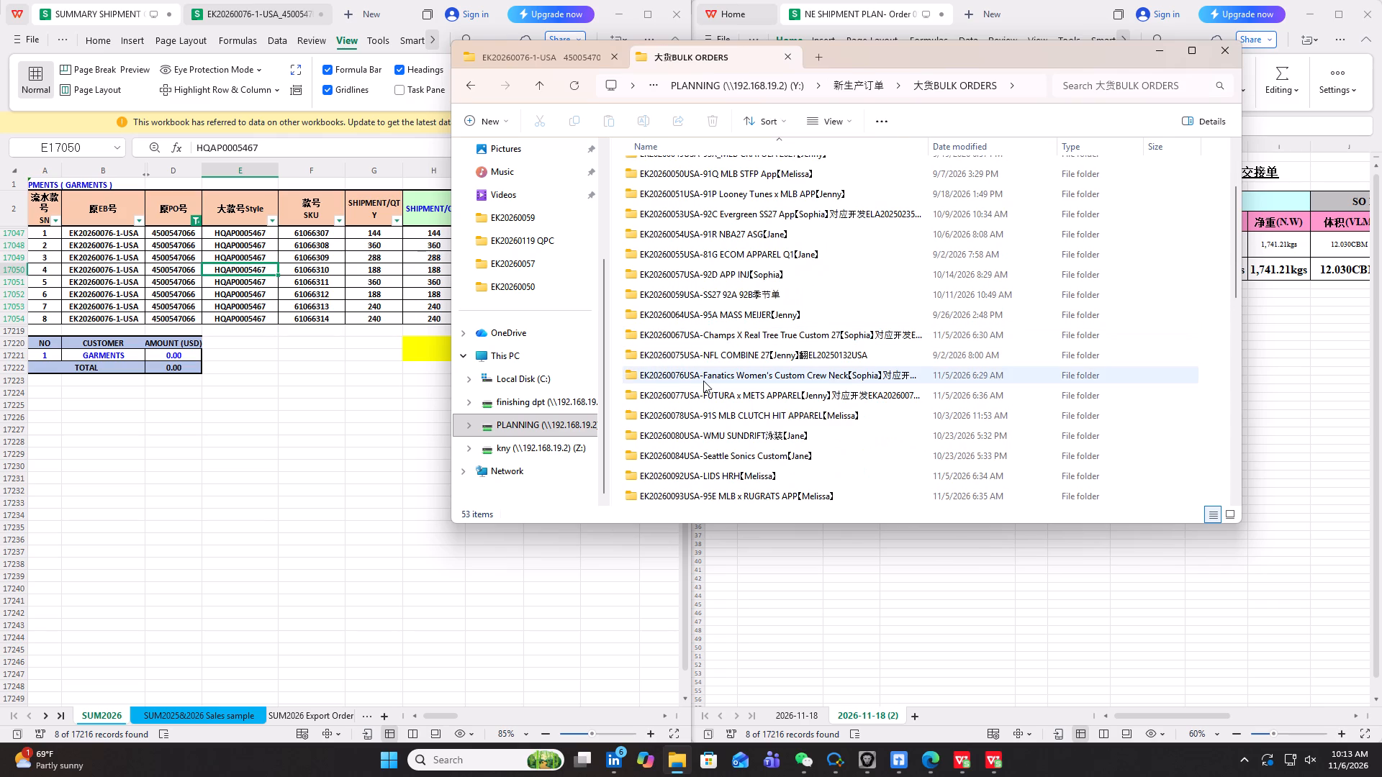
double_click(703, 378)
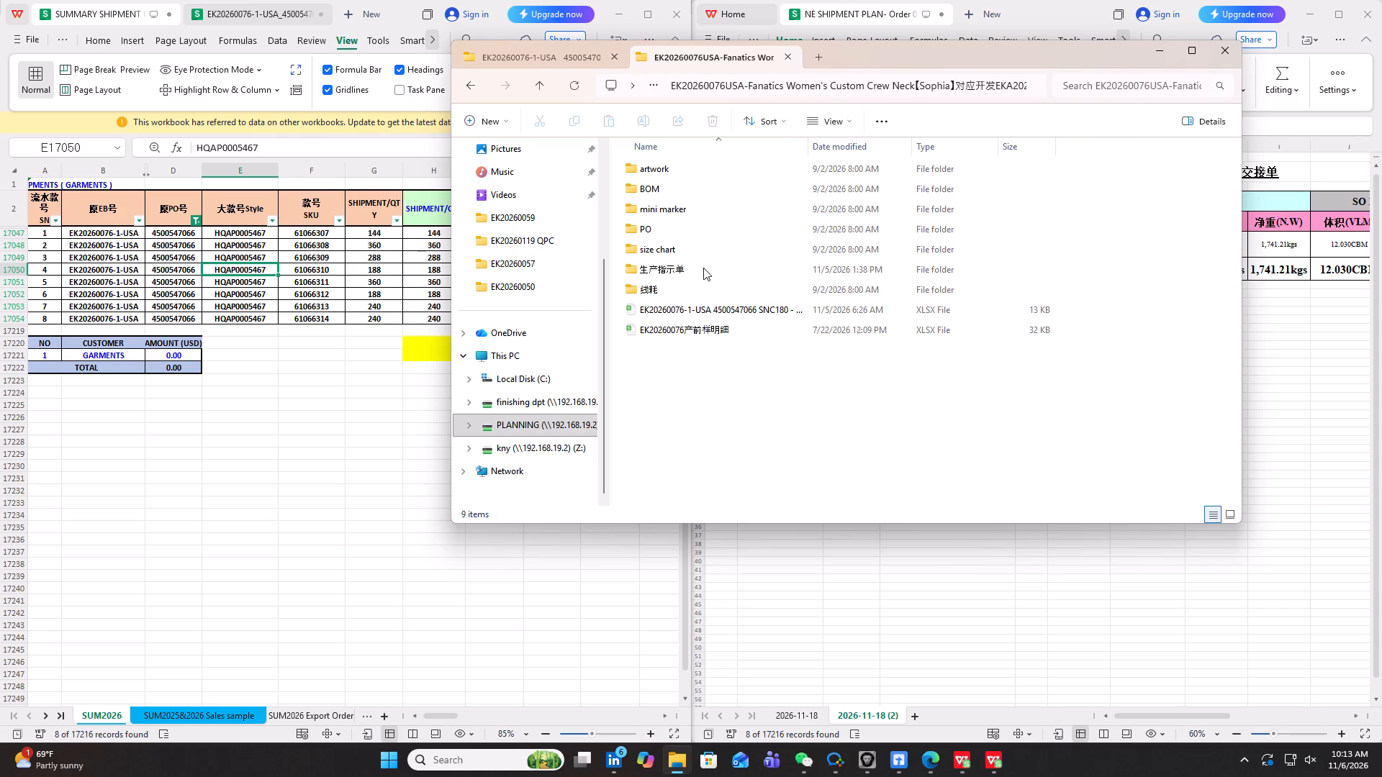
double_click(703, 268)
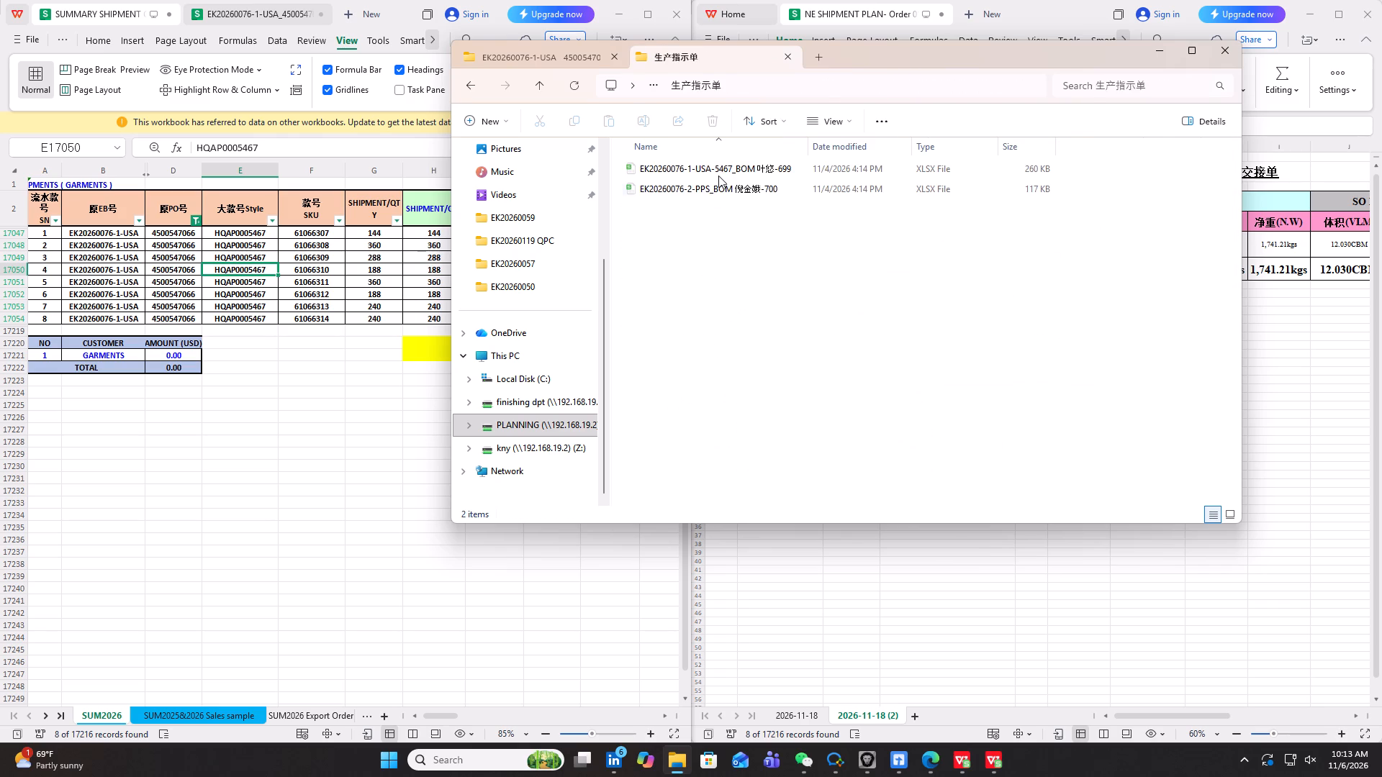
double_click(720, 171)
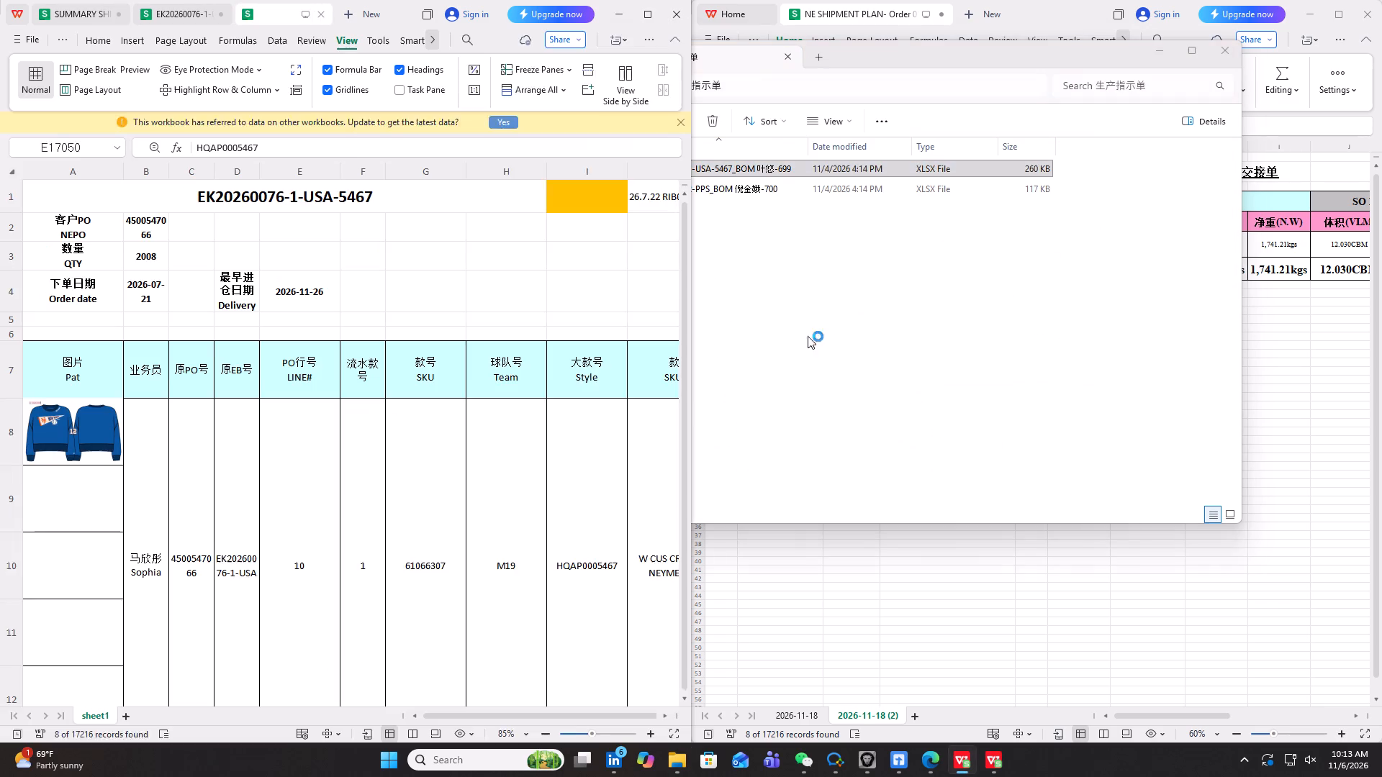
left_click(813, 340)
left_click(1164, 49)
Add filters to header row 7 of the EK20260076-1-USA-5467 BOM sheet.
scroll(333, 465, "up", 2)
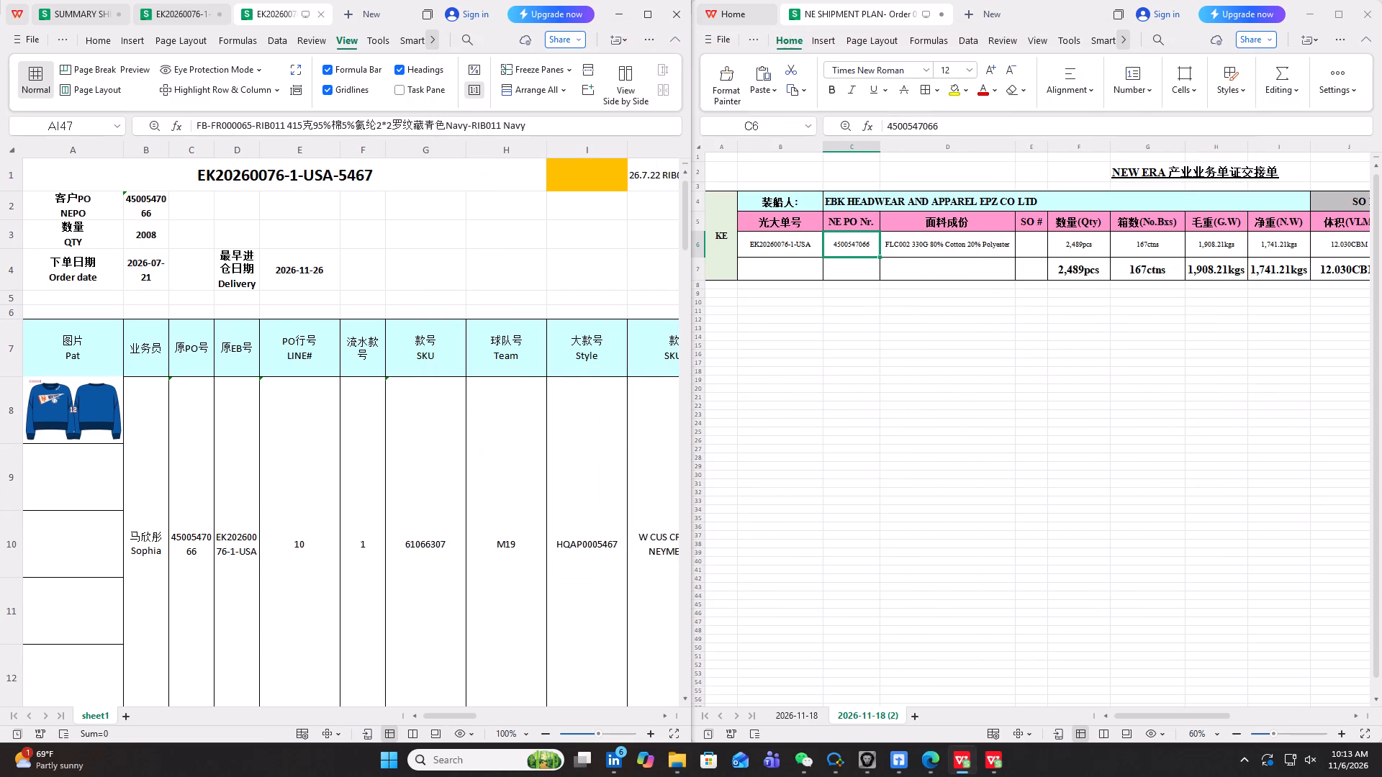
scroll(333, 465, "up", 5)
scroll(286, 632, "up", 4)
left_click(8, 354)
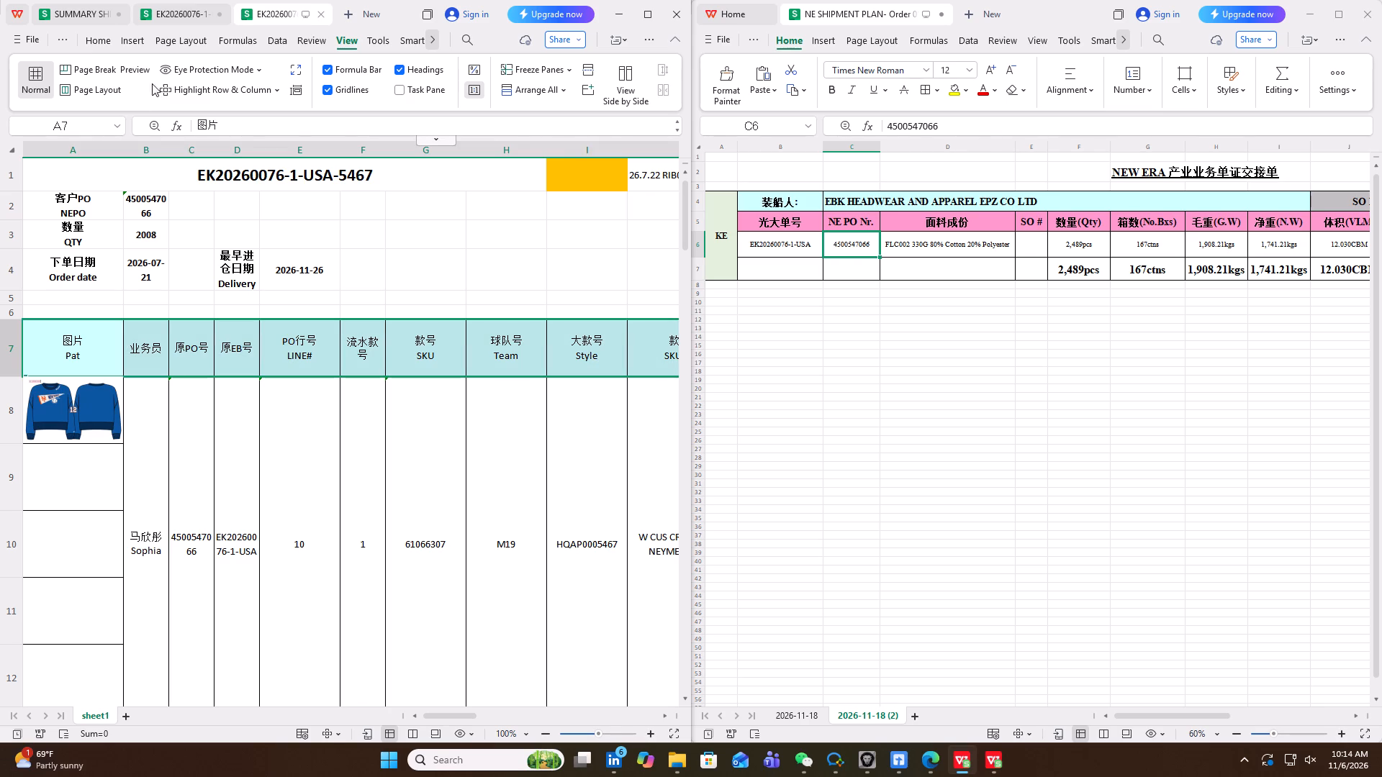
left_click(276, 37)
left_click(89, 71)
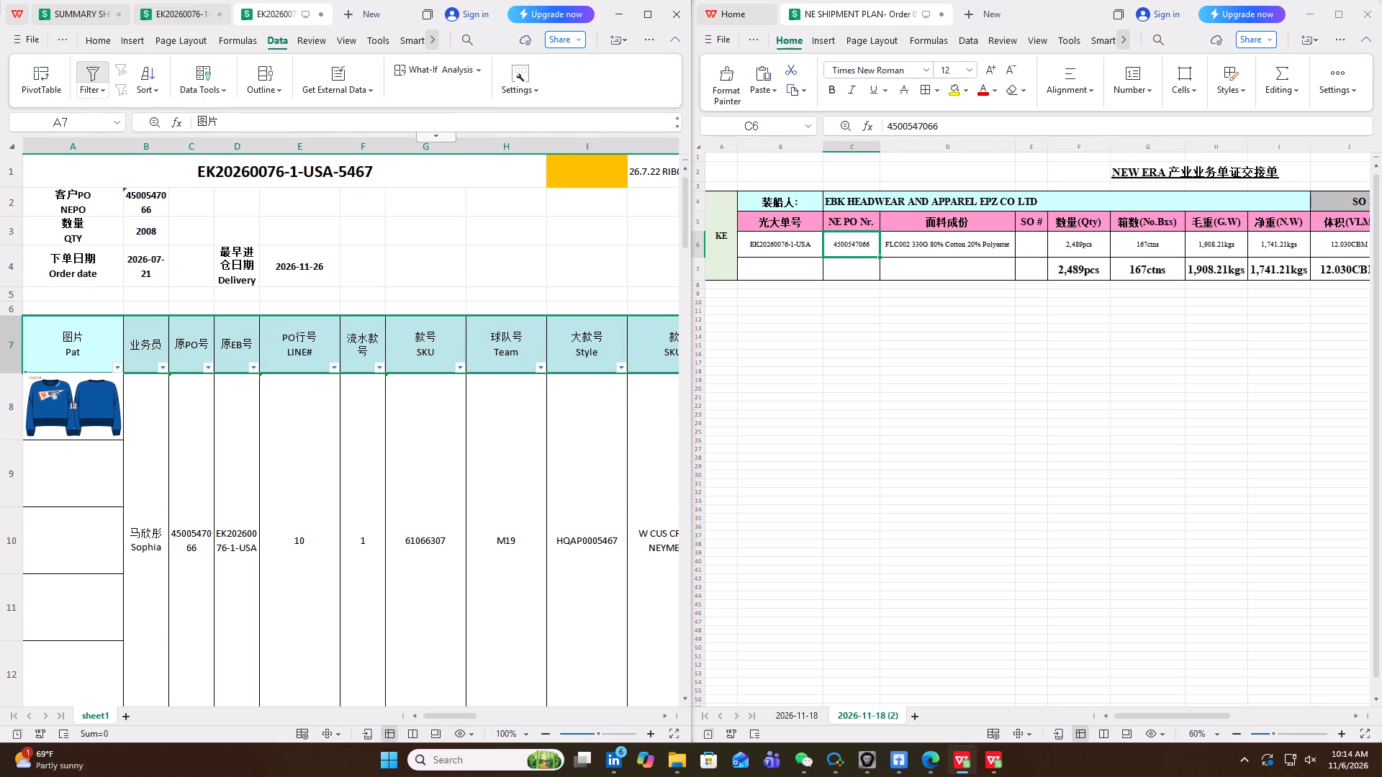
scroll(349, 426, "up", 4)
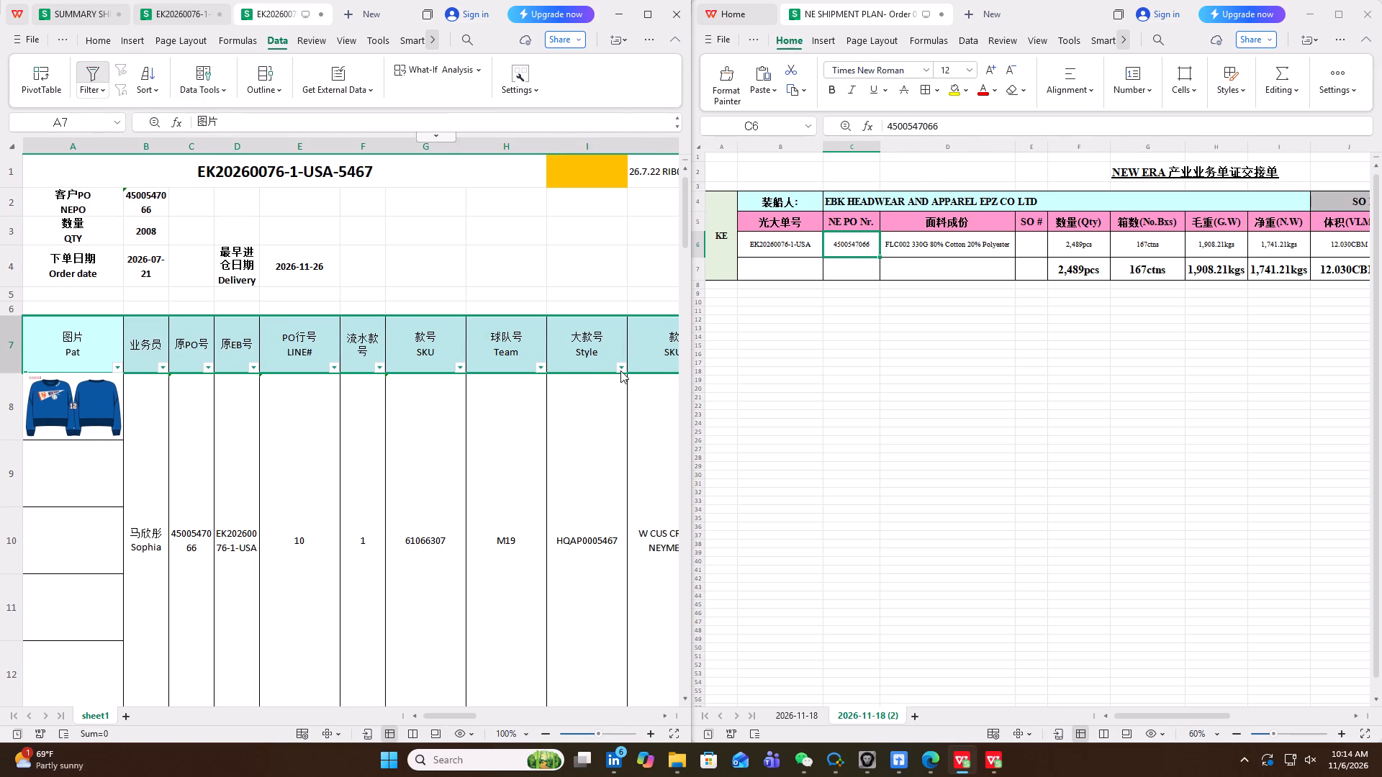
left_click(620, 371)
scroll(440, 478, "up", 7)
In the packing file's ICD 2026.11.26 sheet, narrow P.O.# column A to fit its numbers and shrink SO# column B to a sliver.
left_click(168, 15)
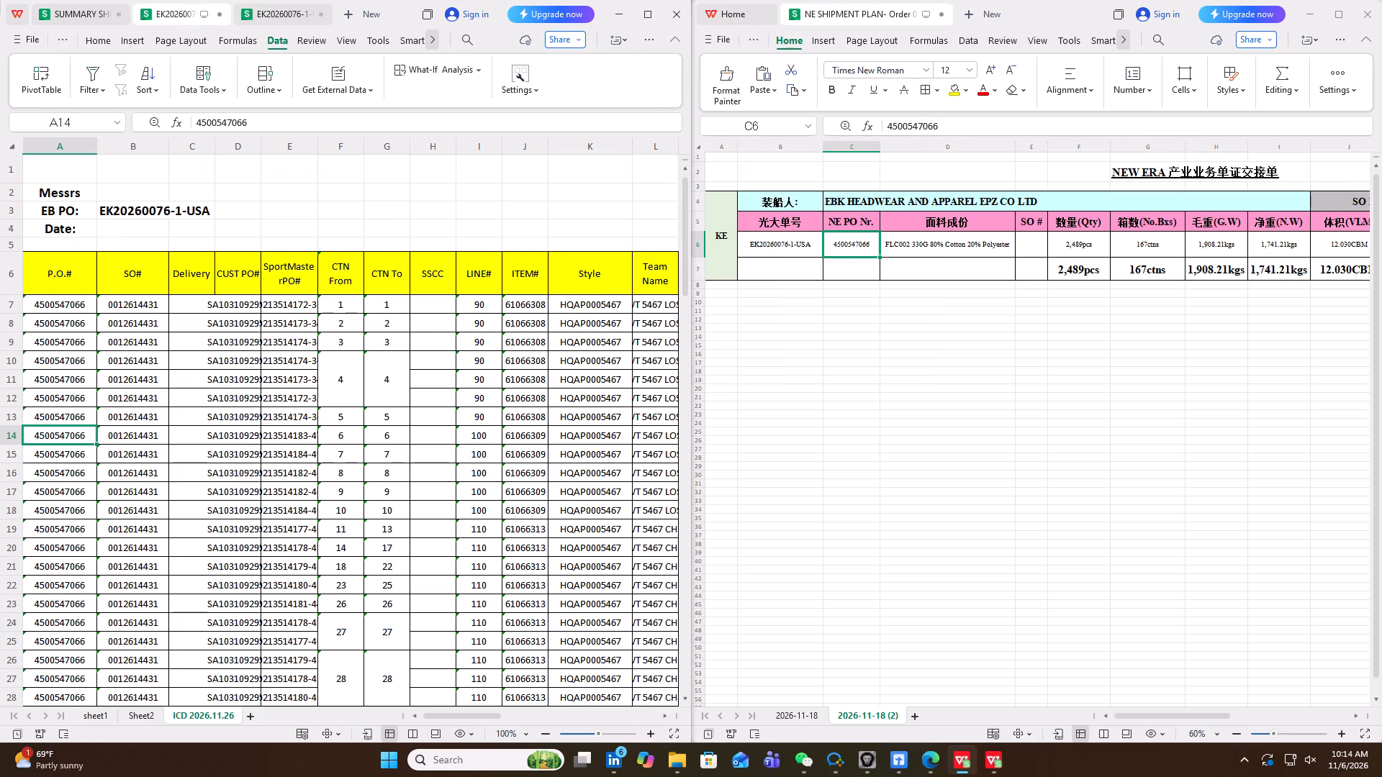
scroll(364, 467, "up", 4)
left_click_drag(96, 143, 75, 181)
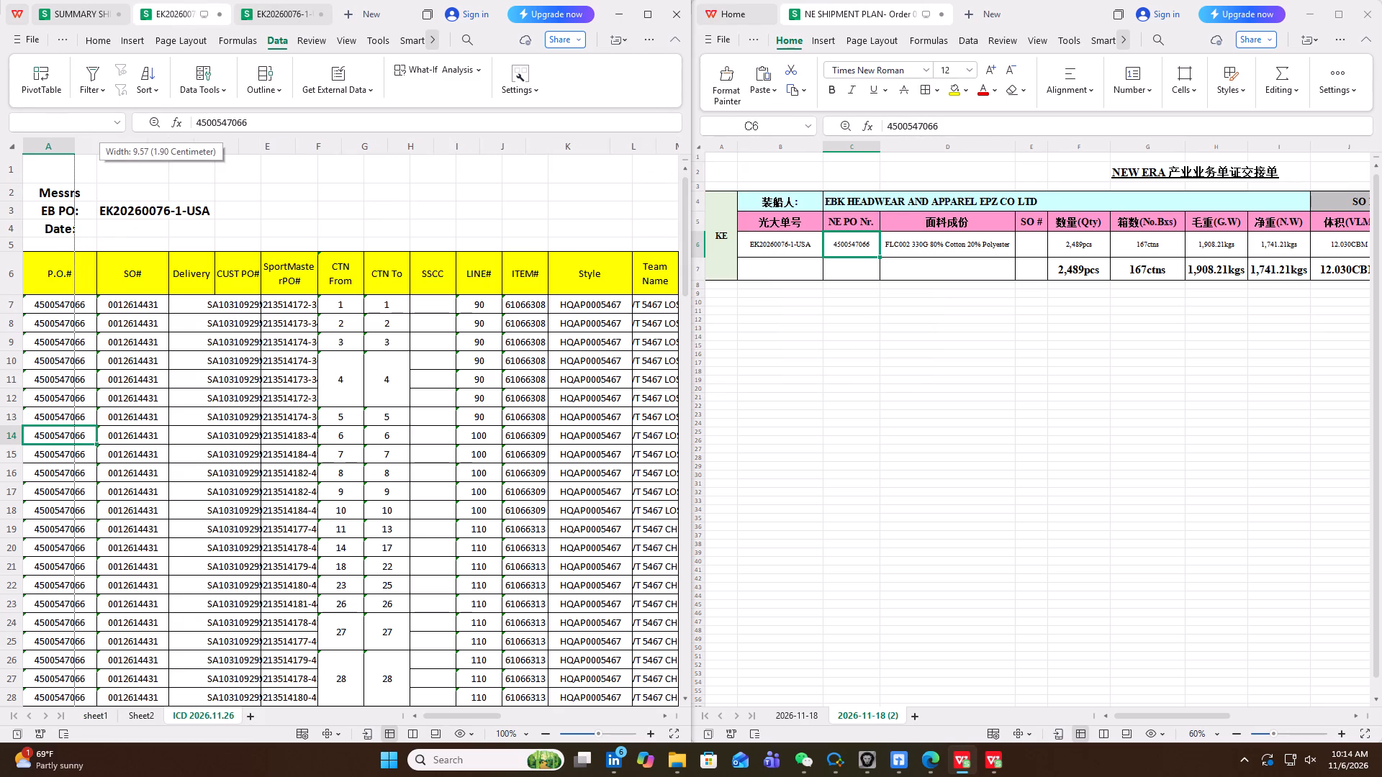
left_click_drag(75, 181, 84, 184)
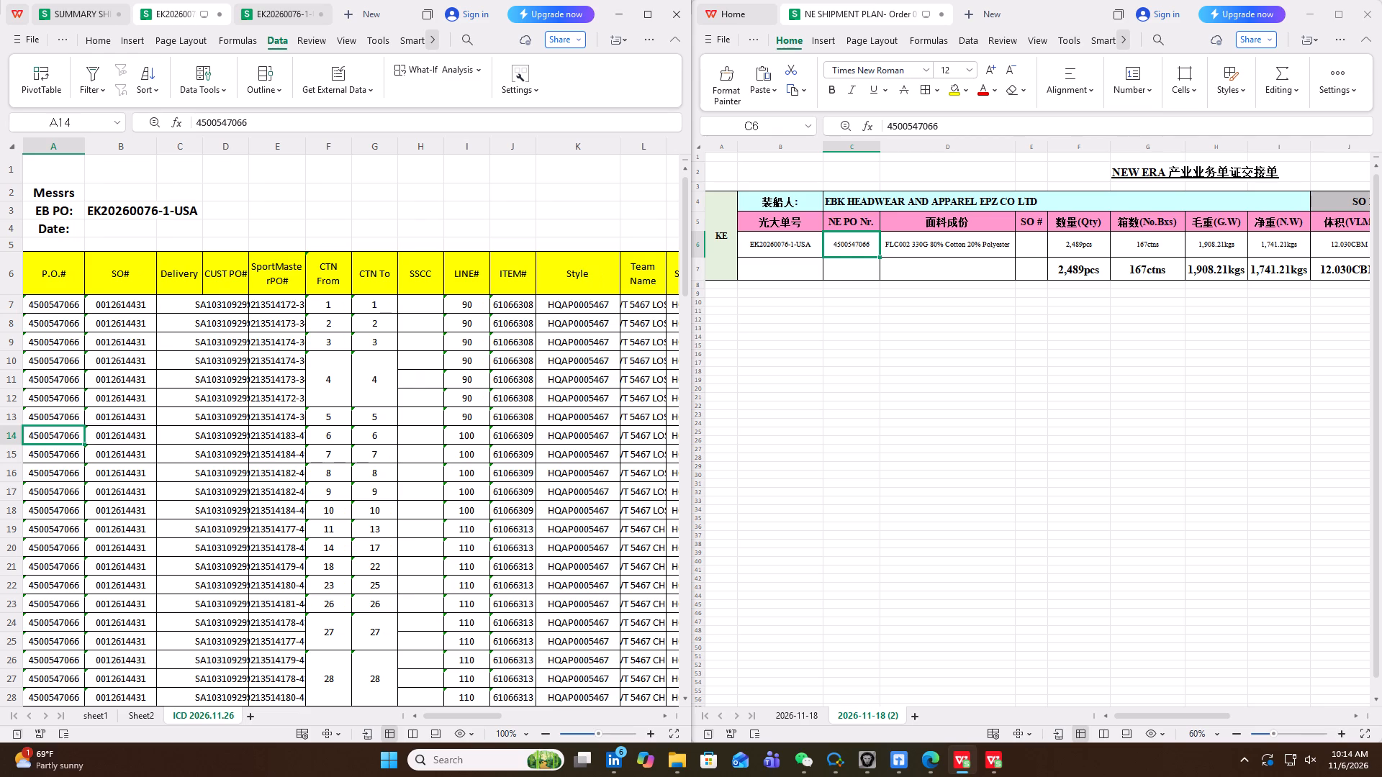
left_click_drag(84, 149, 83, 152)
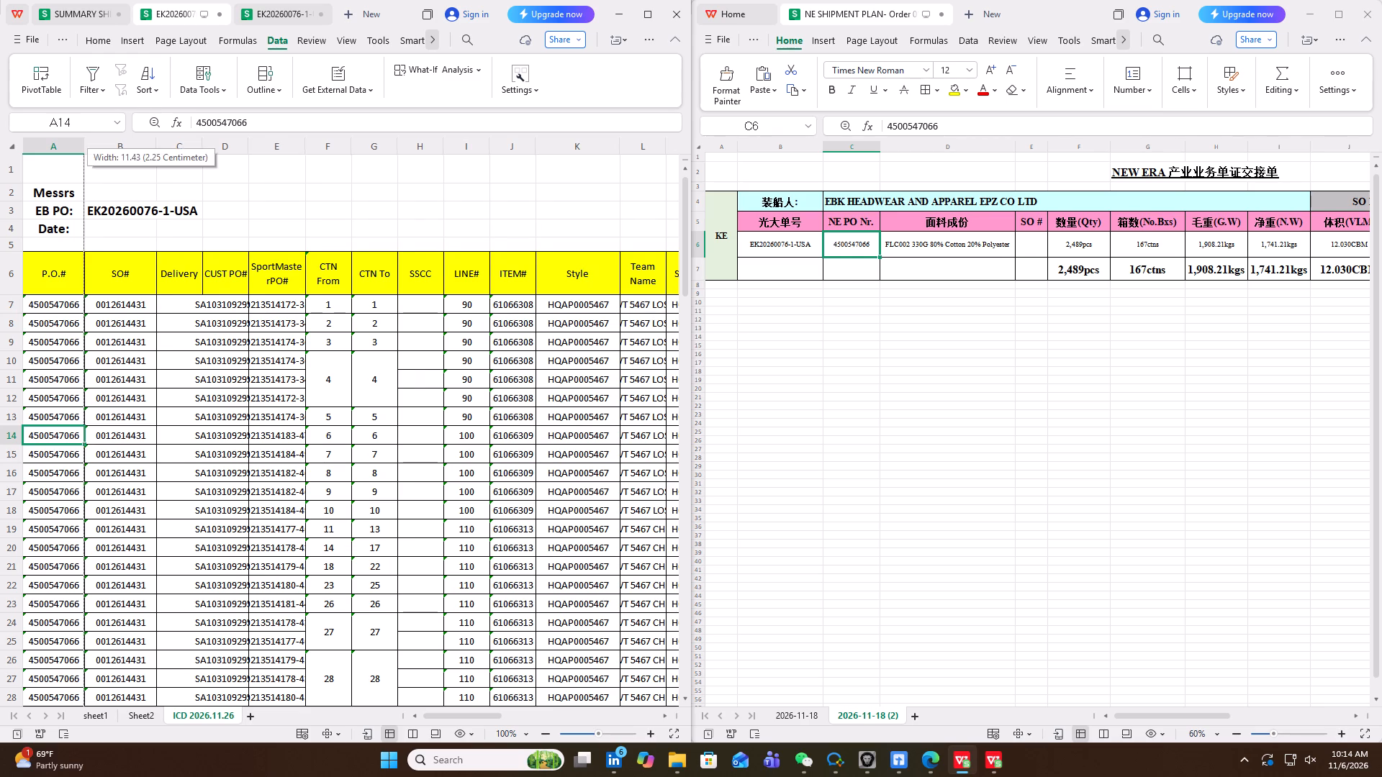
left_click_drag(83, 152, 81, 157)
scroll(112, 319, "up", 4)
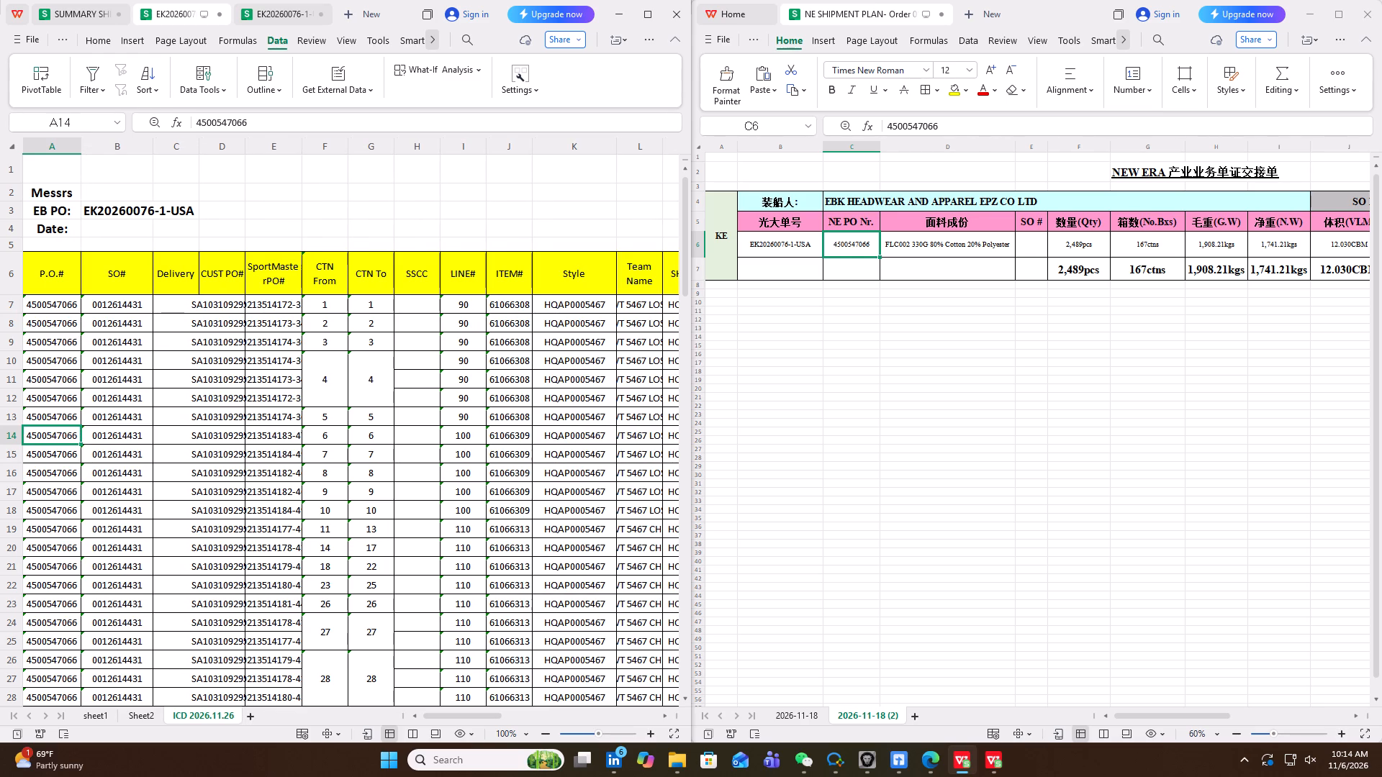
left_click(126, 145)
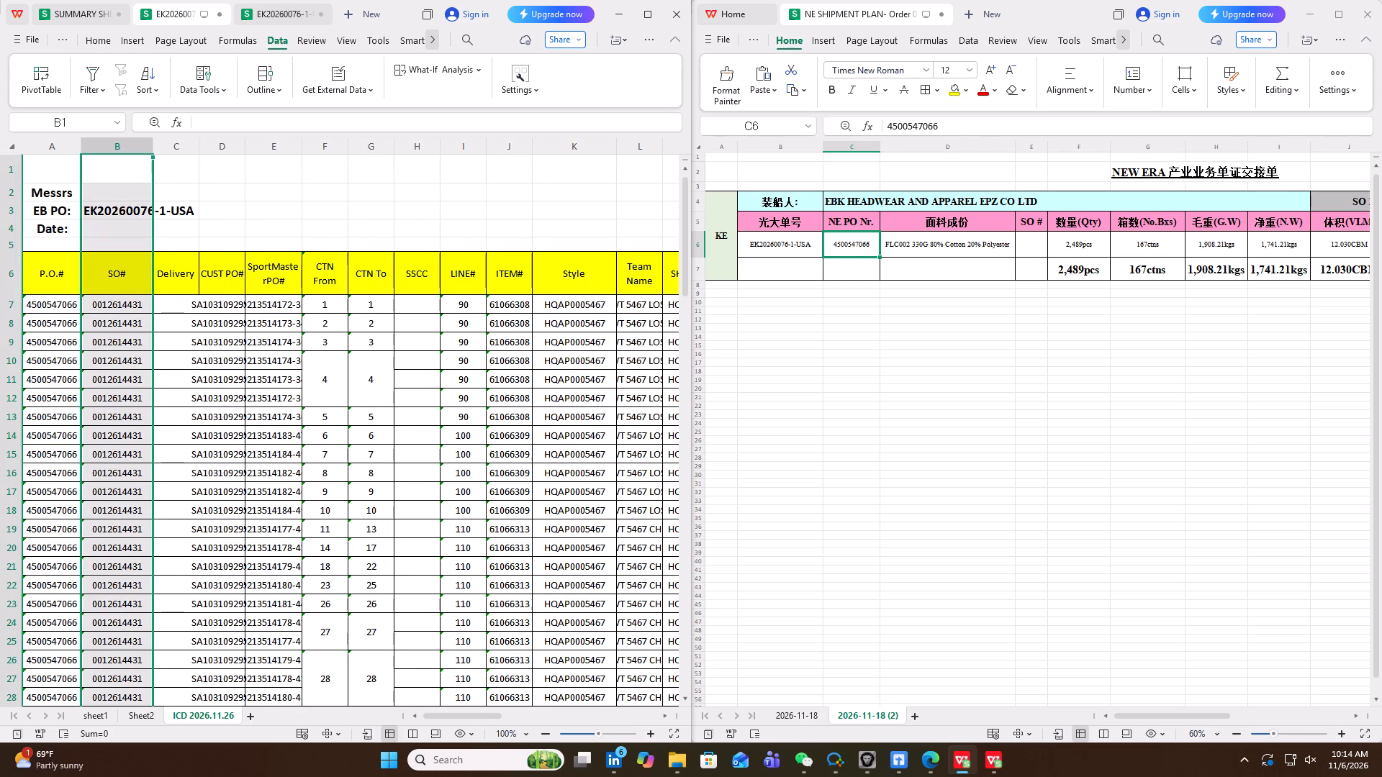
left_click(98, 212)
left_click(168, 211)
left_click(122, 210)
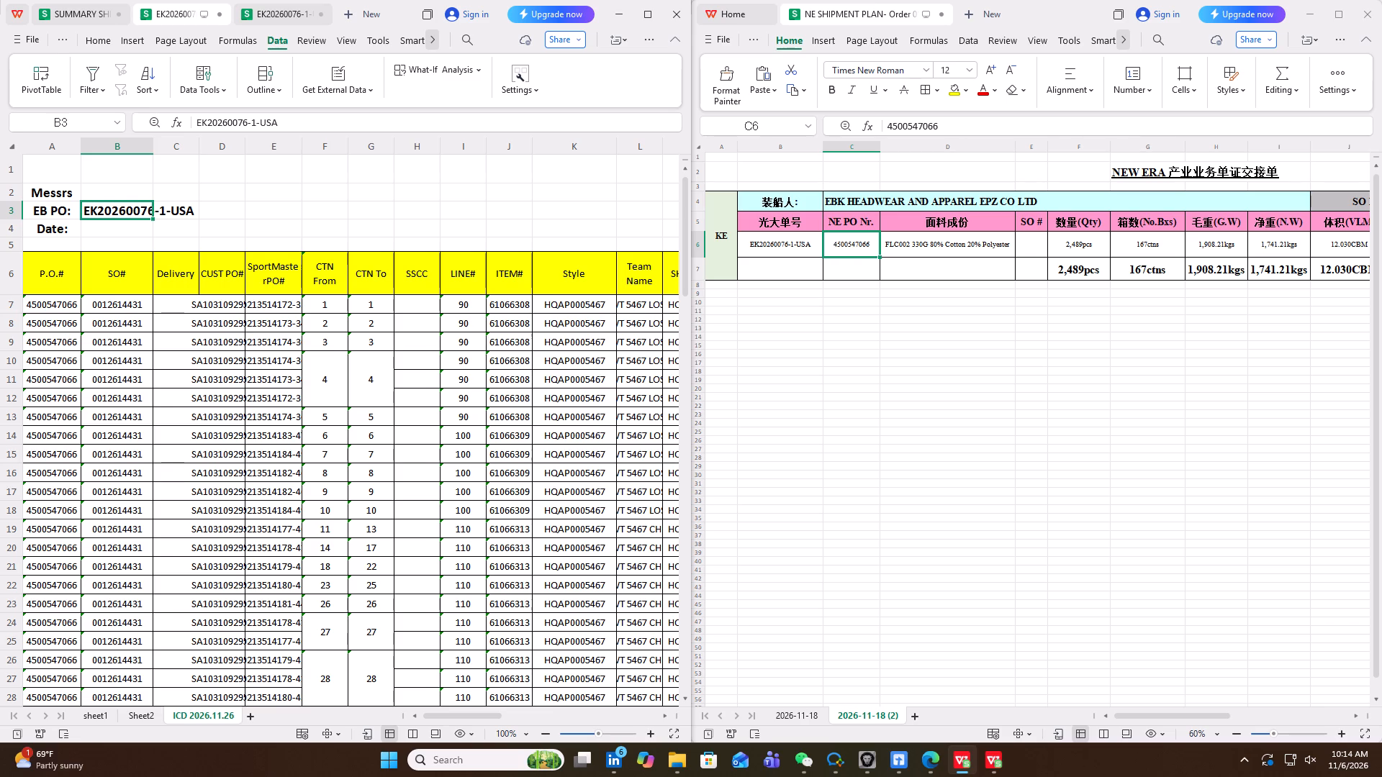
left_click_drag(153, 149, 87, 192)
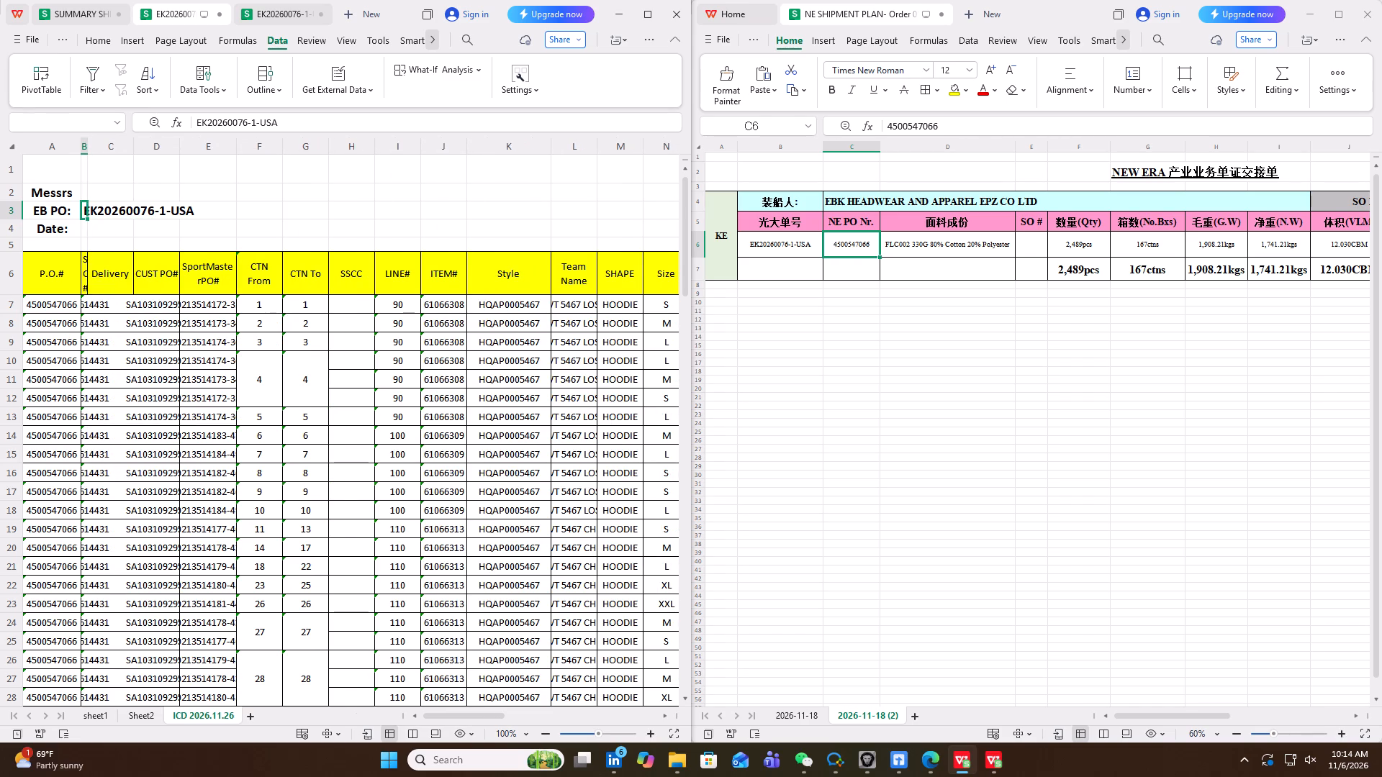
Hide columns C to I, from Delivery through LINE#, in the packing file.
left_click_drag(112, 145, 384, 183)
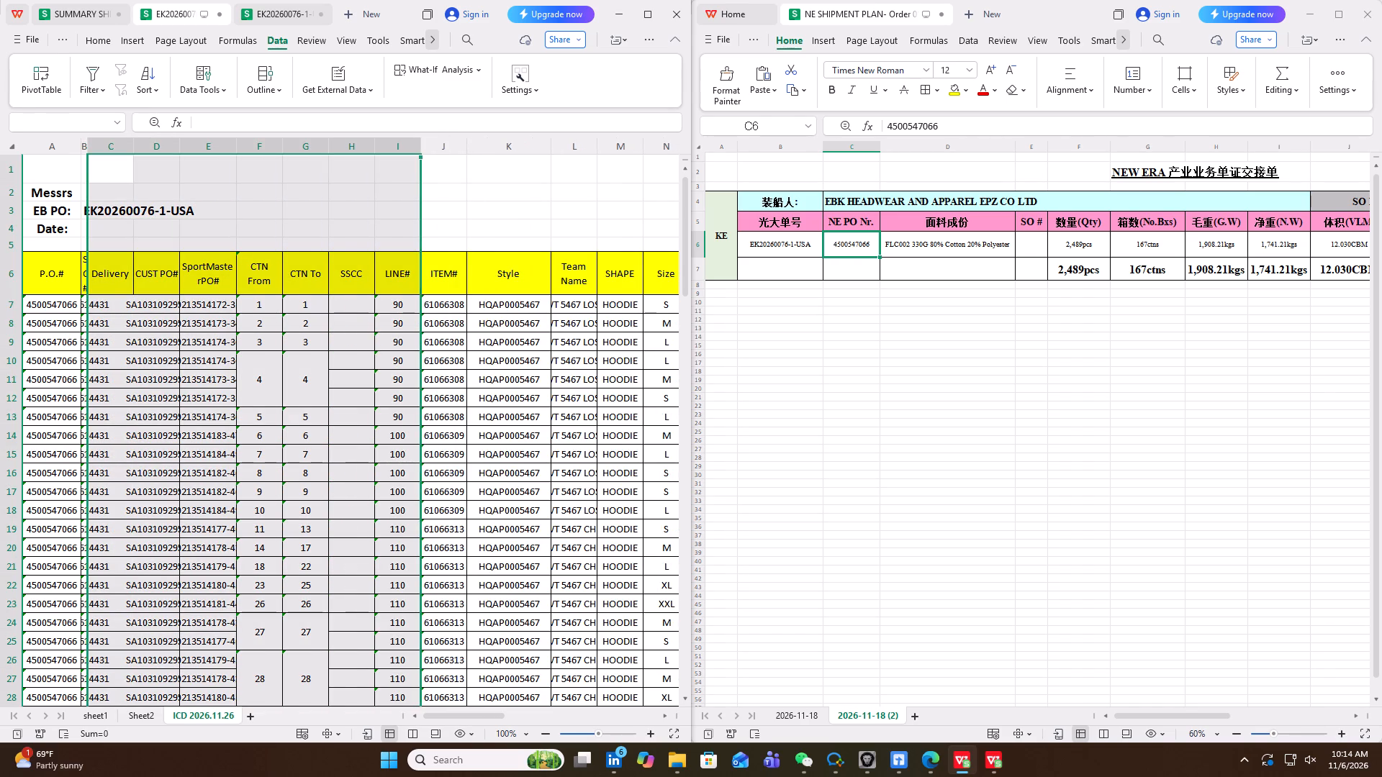
right_click(230, 255)
left_click(281, 324)
scroll(168, 411, "up", 3)
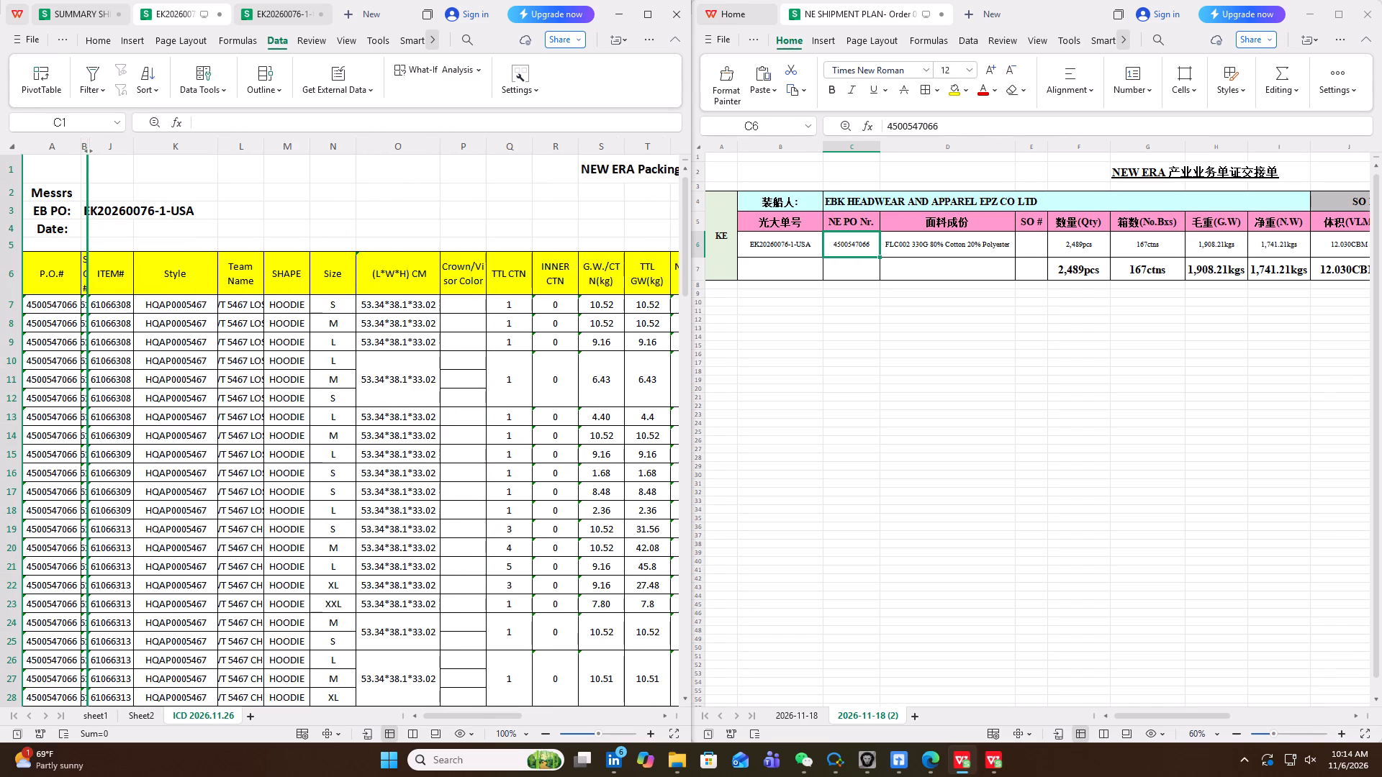
Narrow the Style column K slightly and hide columns L to P, from Team Name through Crown/Visor Color.
left_click_drag(216, 147, 201, 195)
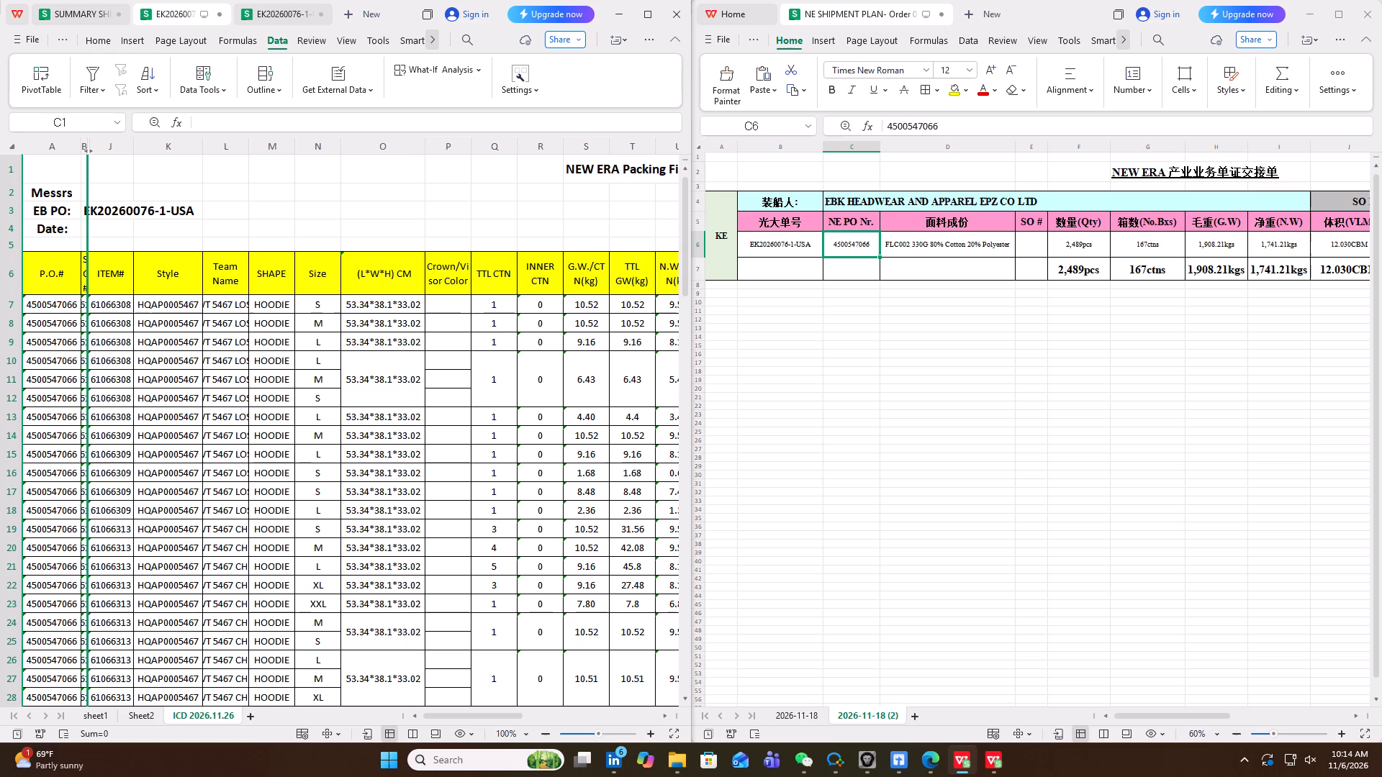
left_click_drag(226, 143, 435, 192)
right_click(328, 257)
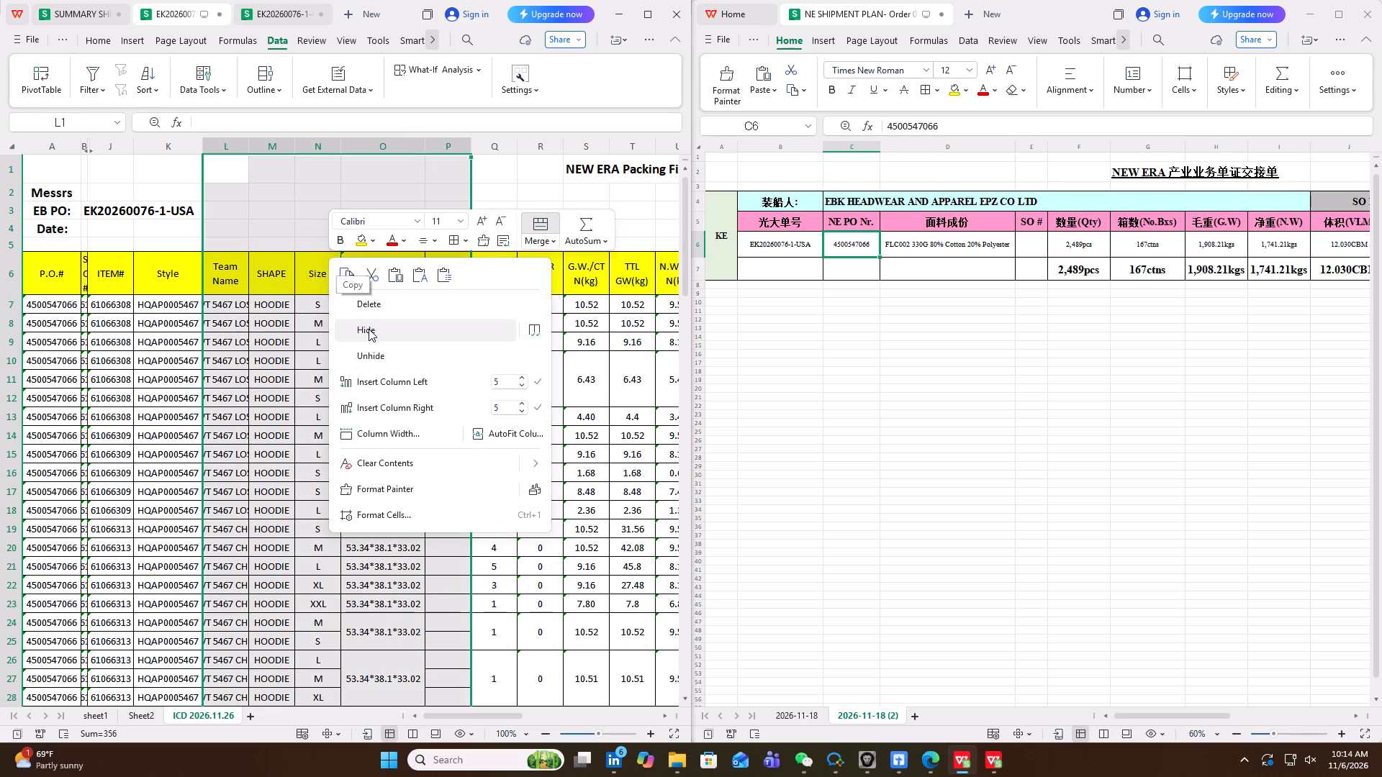
left_click(371, 330)
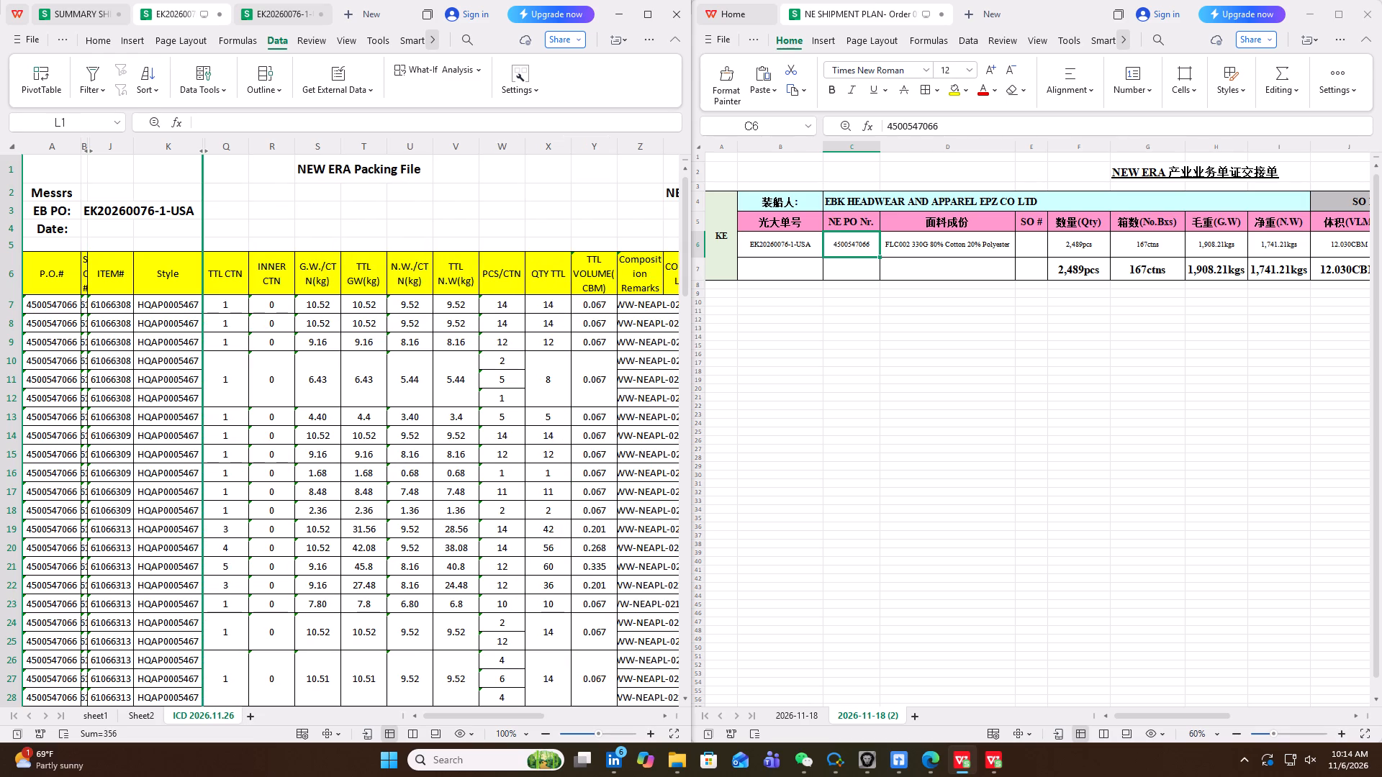
scroll(297, 435, "up", 10)
scroll(448, 376, "up", 13)
Freeze the packing file's top rows through header row 6.
left_click(546, 304)
scroll(411, 398, "up", 4)
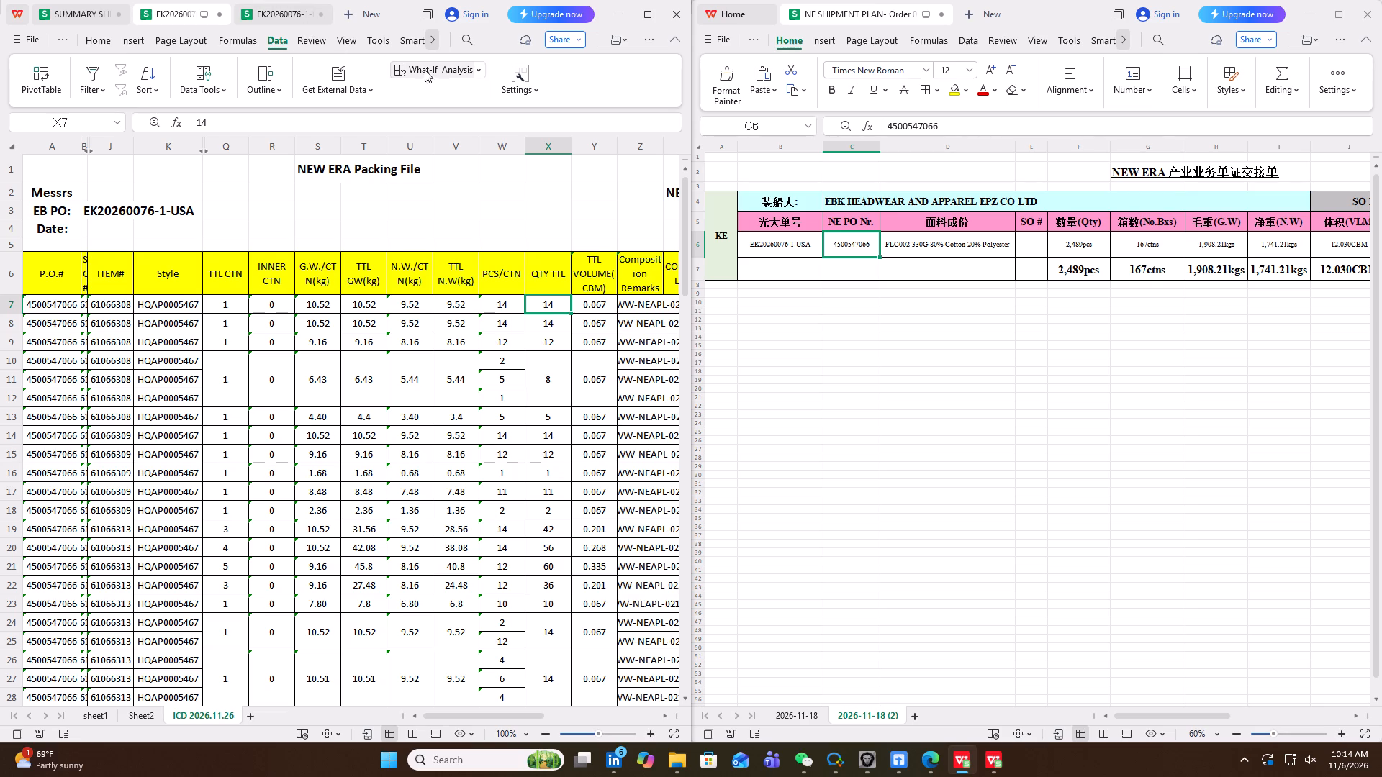
left_click(346, 39)
left_click(536, 65)
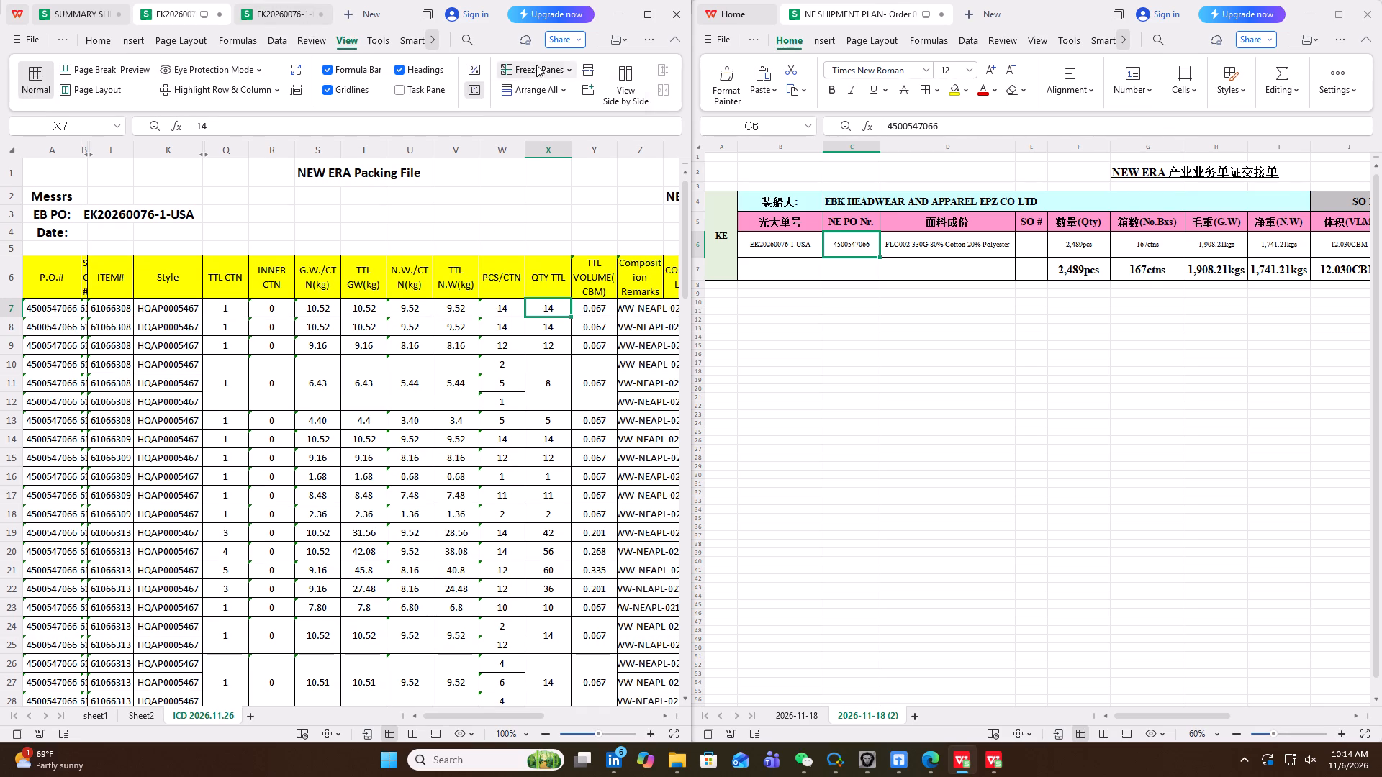
left_click(534, 130)
Compare the total quantity in the packing file's TTL row with the sum of the SHIPMENT/QTY column in SUM2026.
scroll(383, 408, "down", 8)
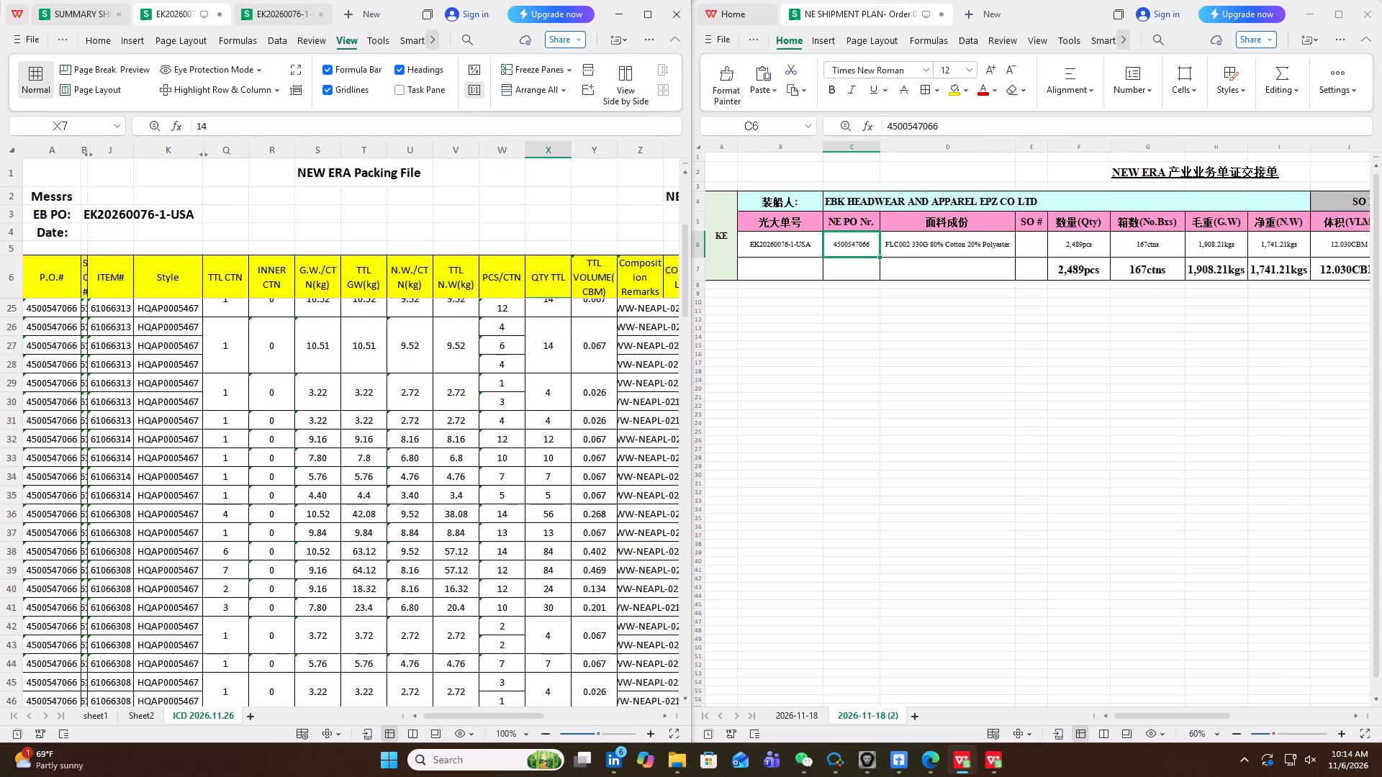
scroll(384, 405, "down", 20)
scroll(384, 405, "down", 20)
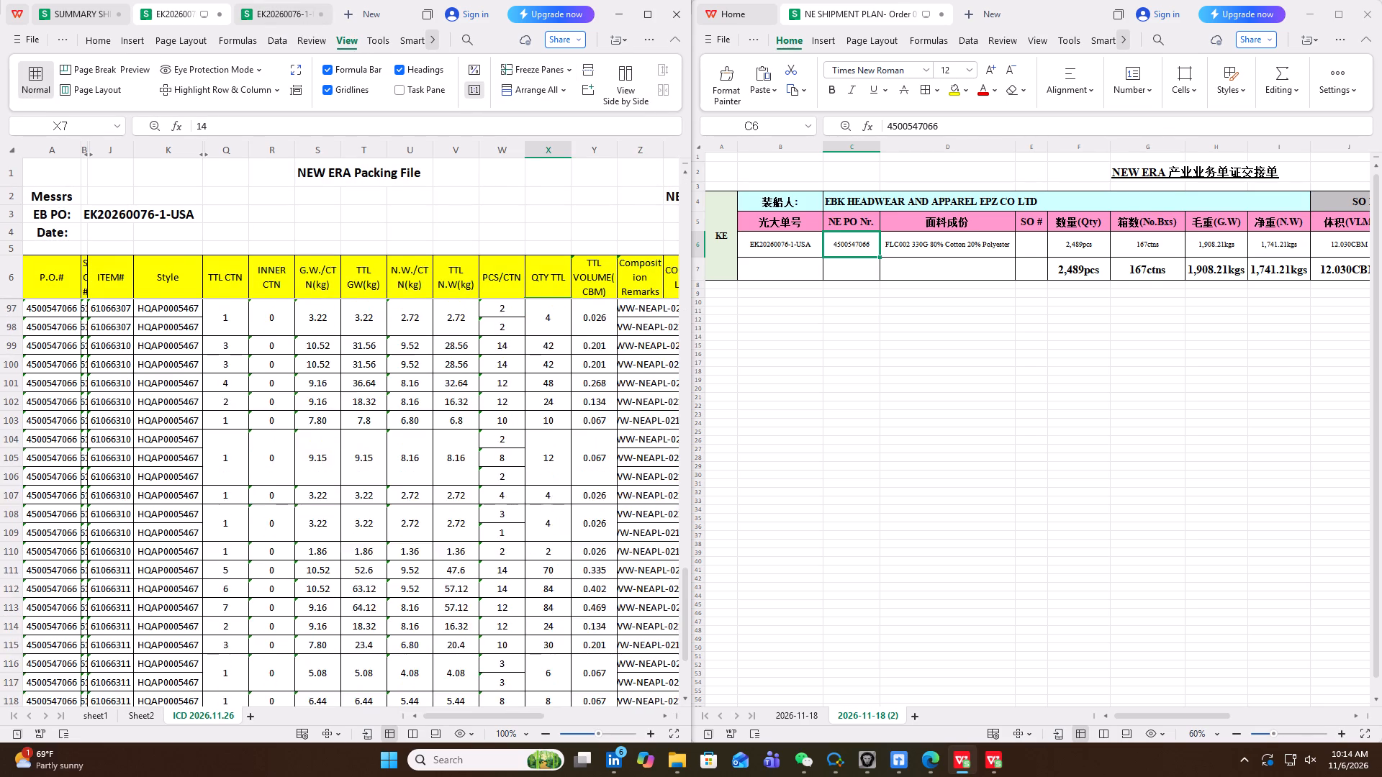
scroll(412, 409, "down", 8)
scroll(412, 412, "up", 1)
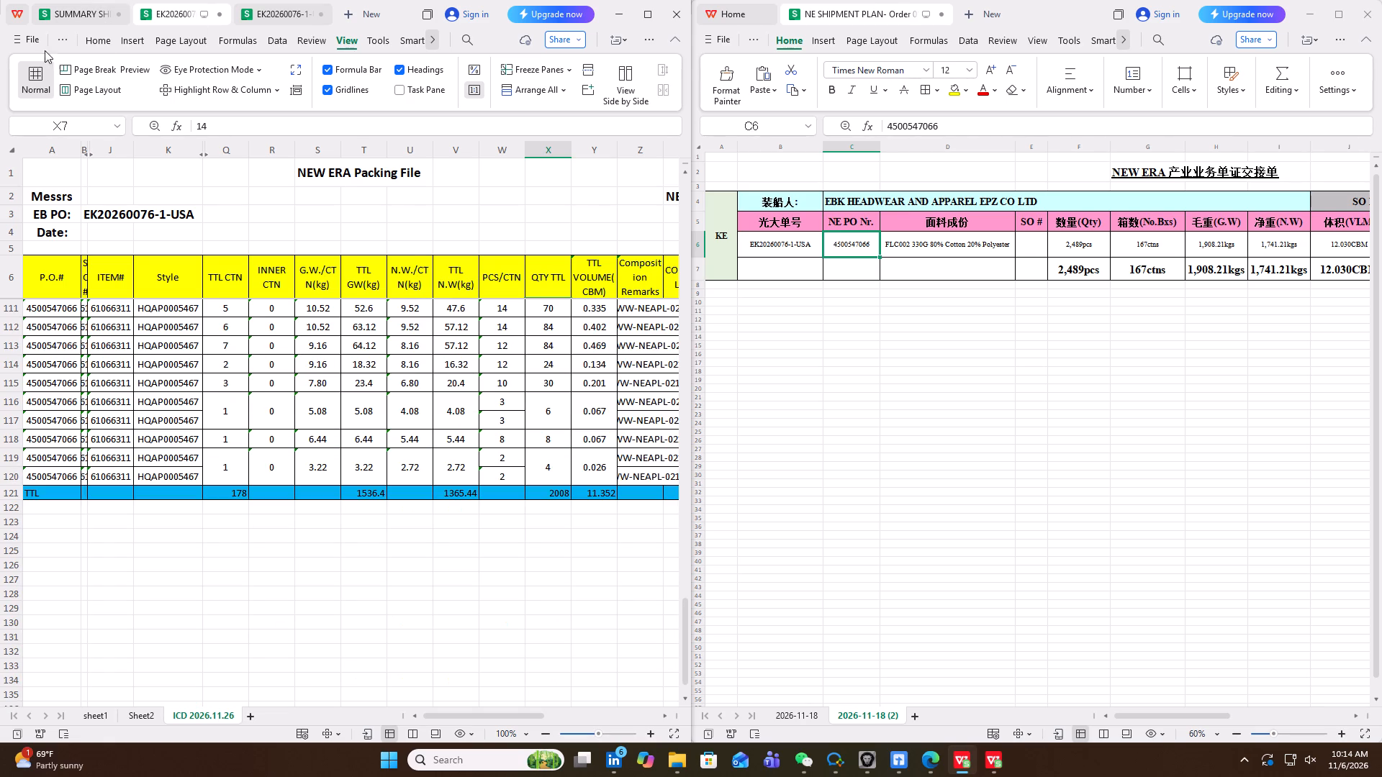
left_click(92, 4)
scroll(544, 388, "up", 4)
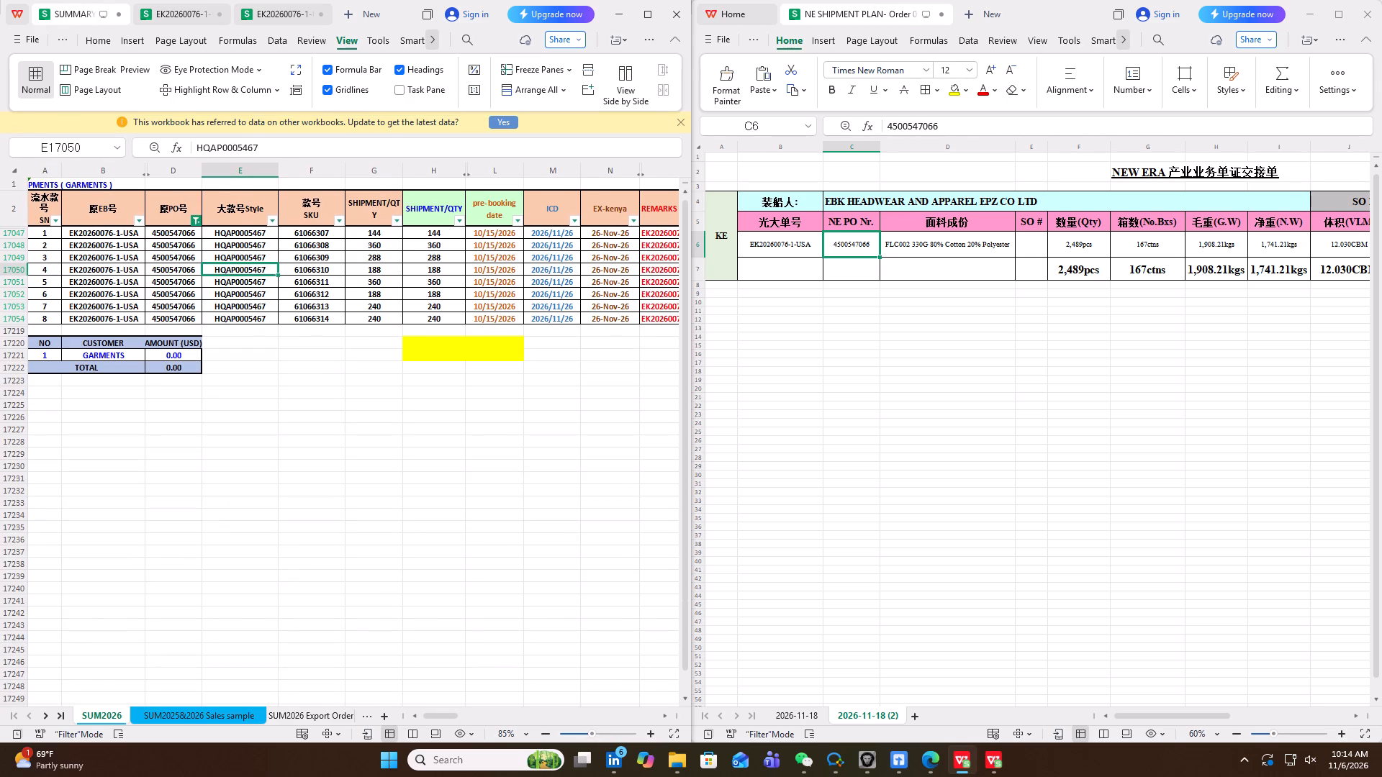
left_click(437, 169)
scroll(1381, 510, "up", 3)
scroll(418, 560, "up", 4)
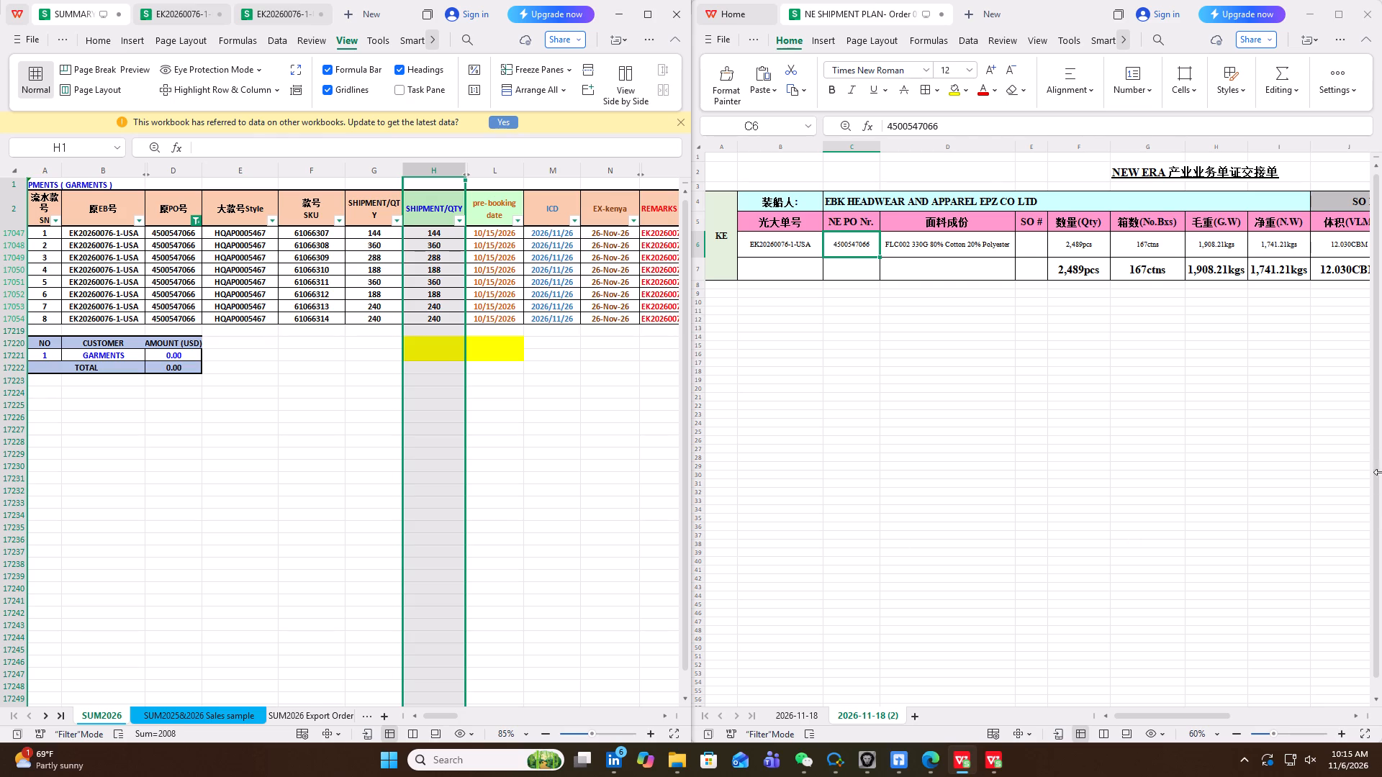
left_click(86, 281)
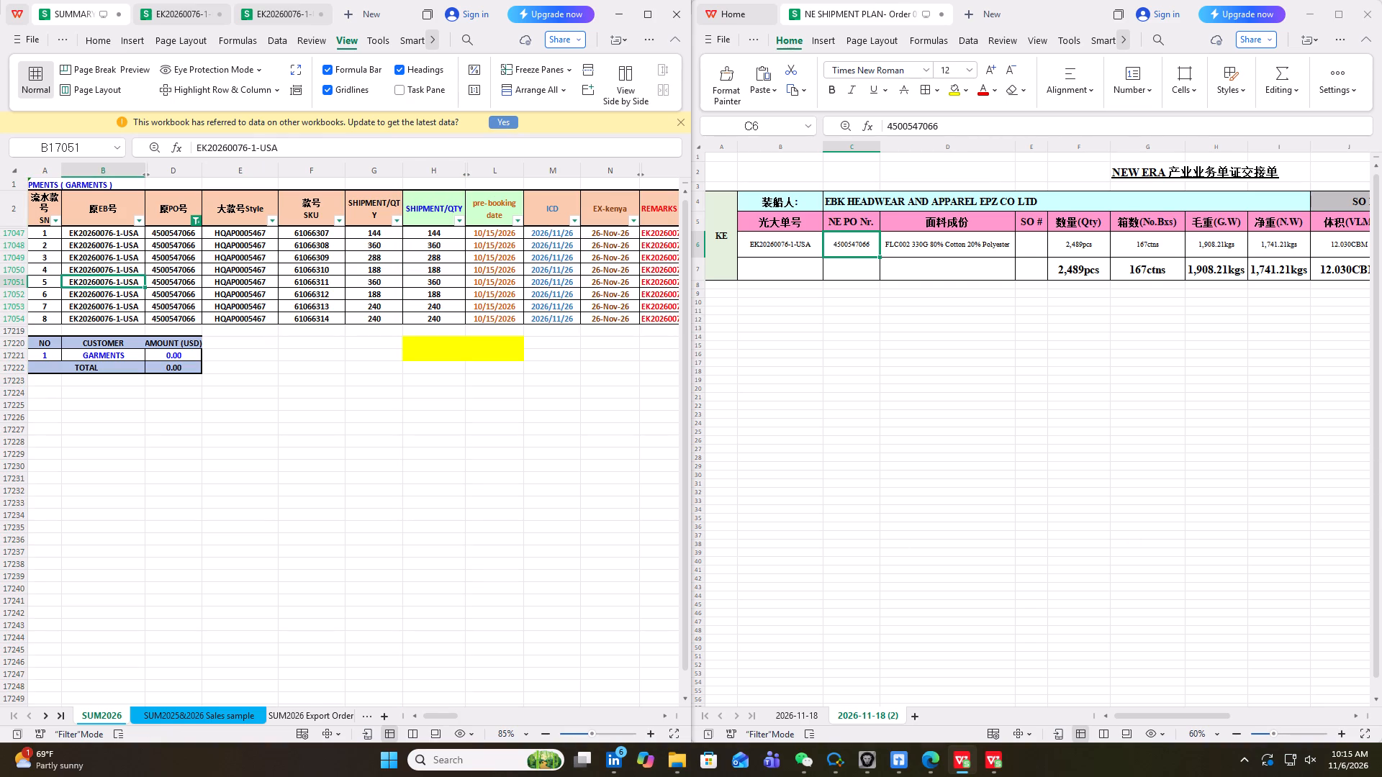
left_click_drag(282, 144, 191, 145)
left_click(197, 123)
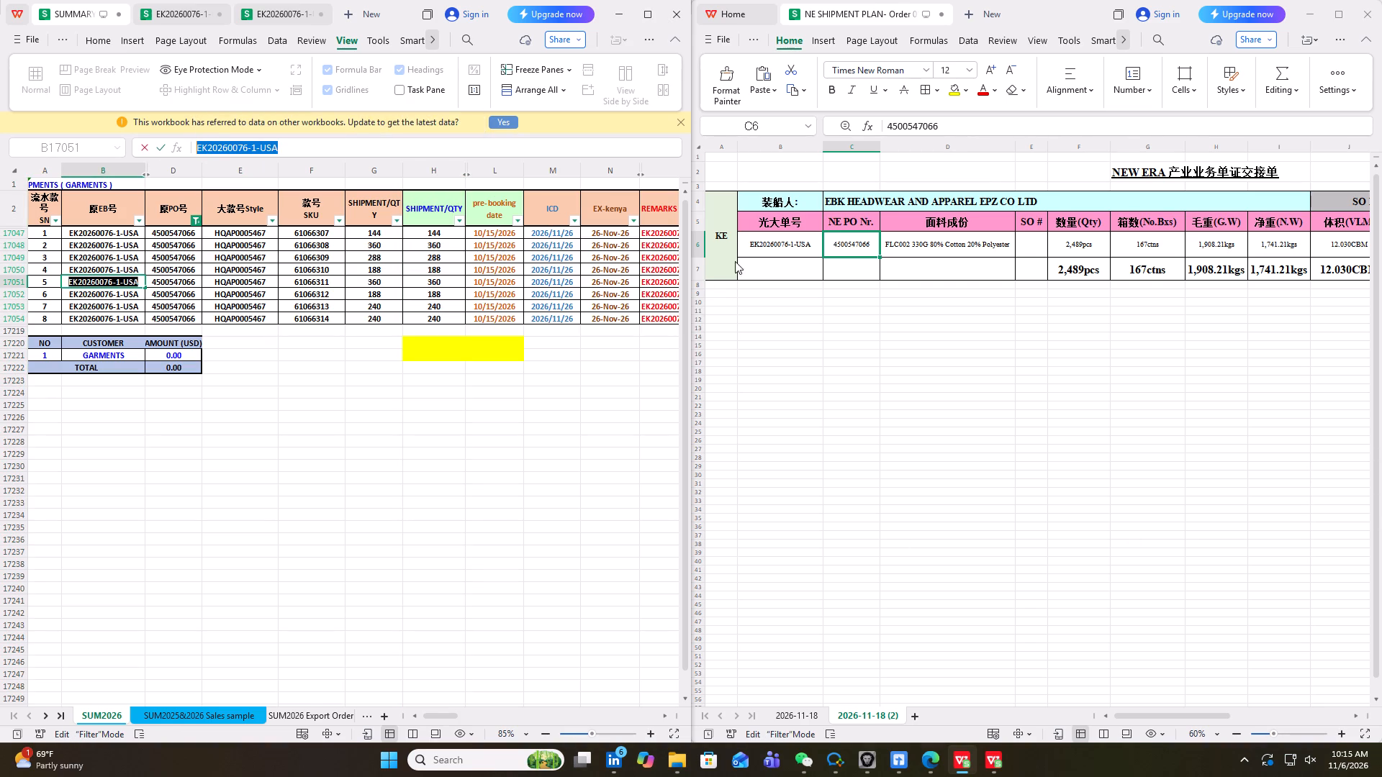
left_click(757, 248)
left_click(774, 247)
key("ctrl+v")
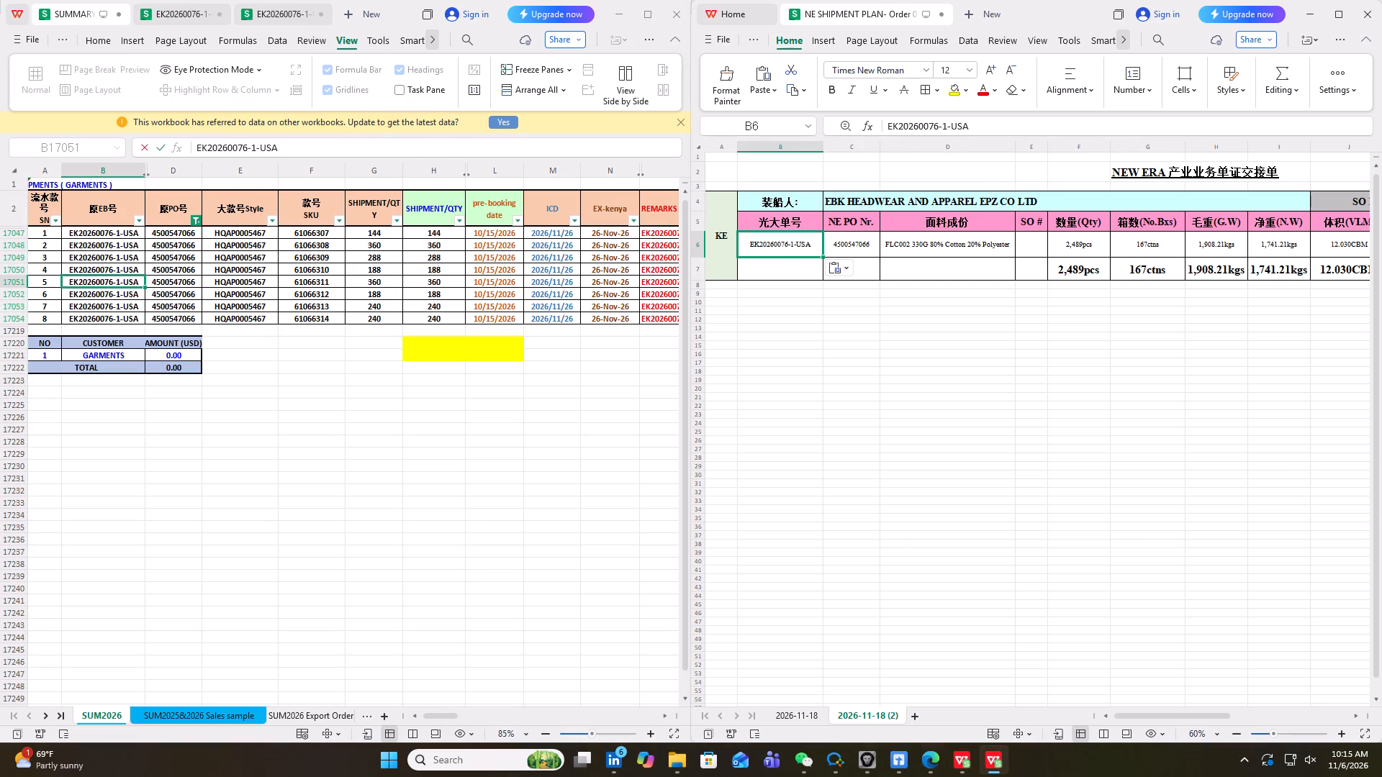
scroll(361, 388, "up", 4)
left_click(180, 291)
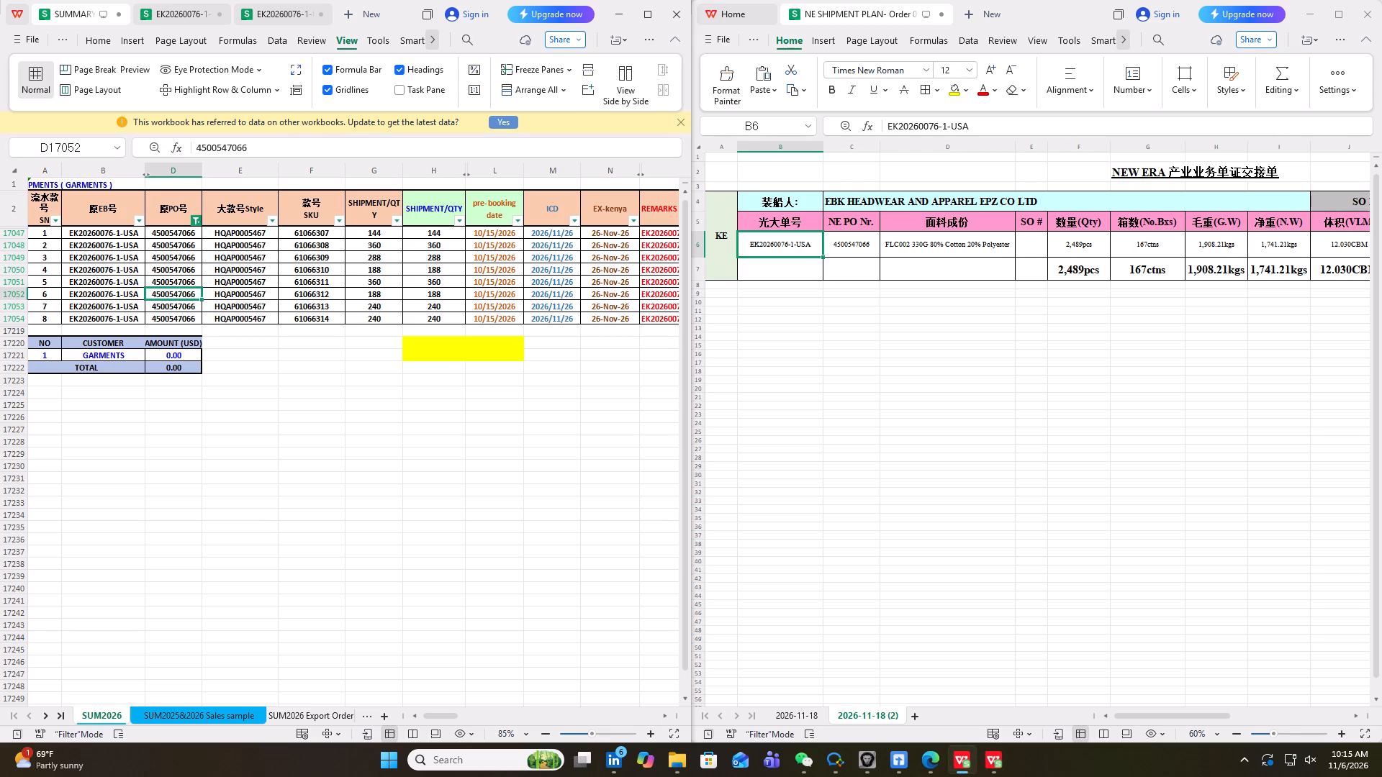
double_click(225, 148)
left_click(239, 126)
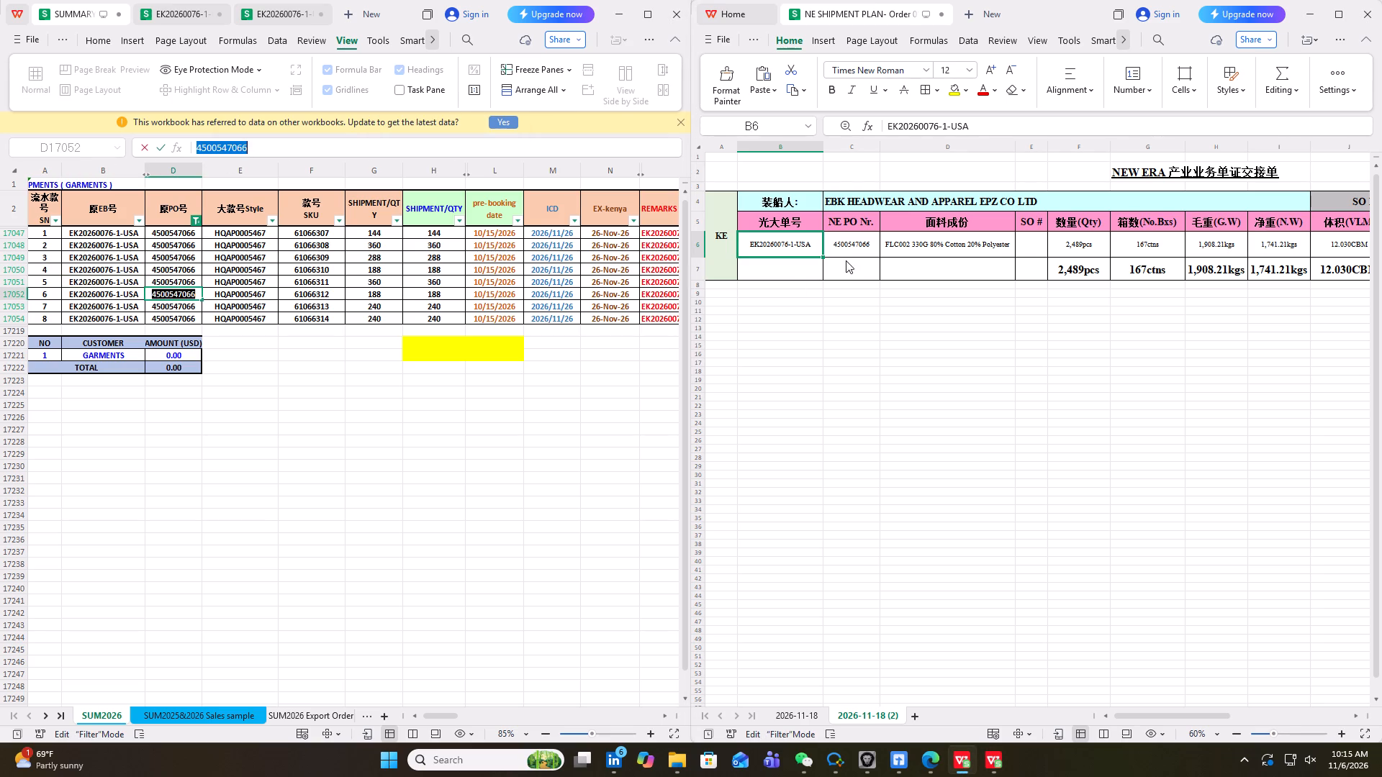
left_click(846, 260)
left_click(849, 267)
left_click(854, 247)
key("ctrl+v")
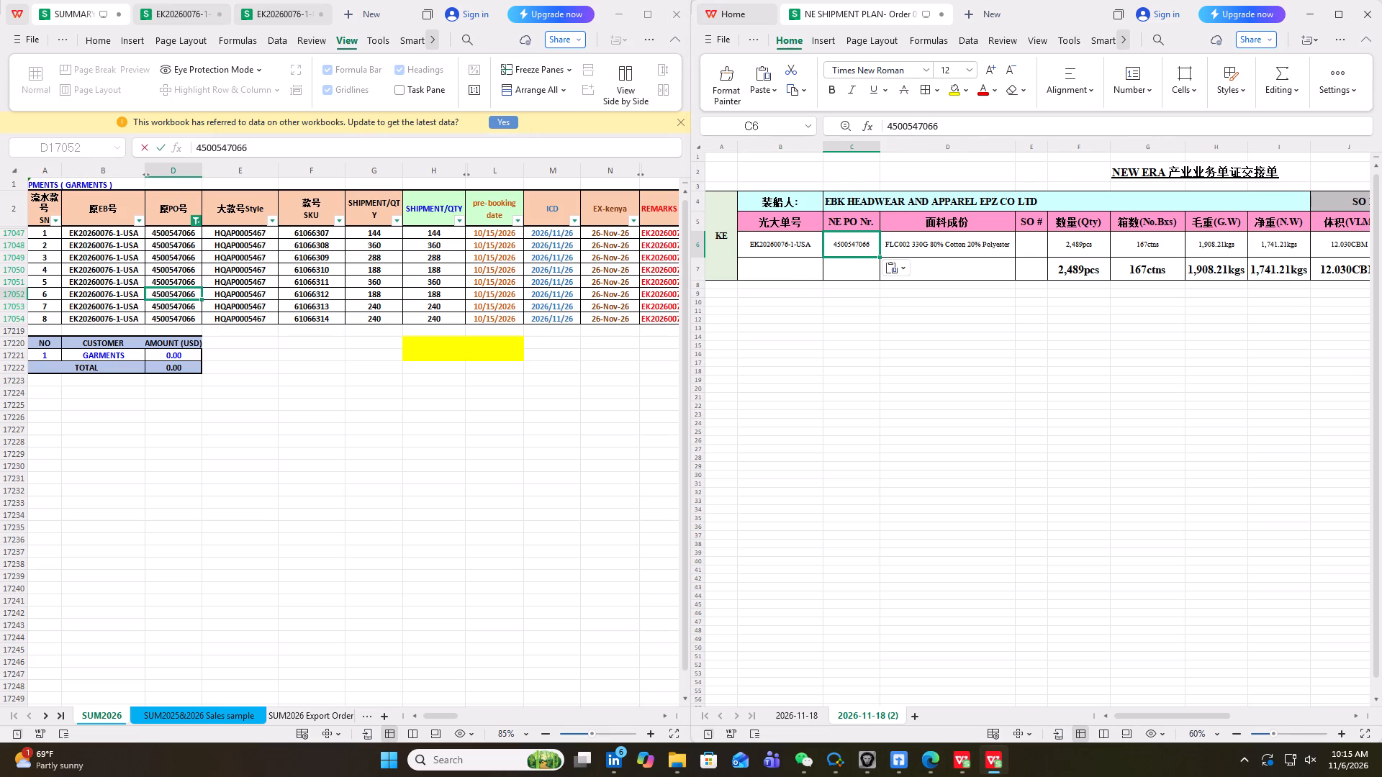
Review the fabric compositions in the filter list of the BOM's G大身 Body column without applying a filter.
left_click(279, 11)
scroll(294, 453, "up", 4)
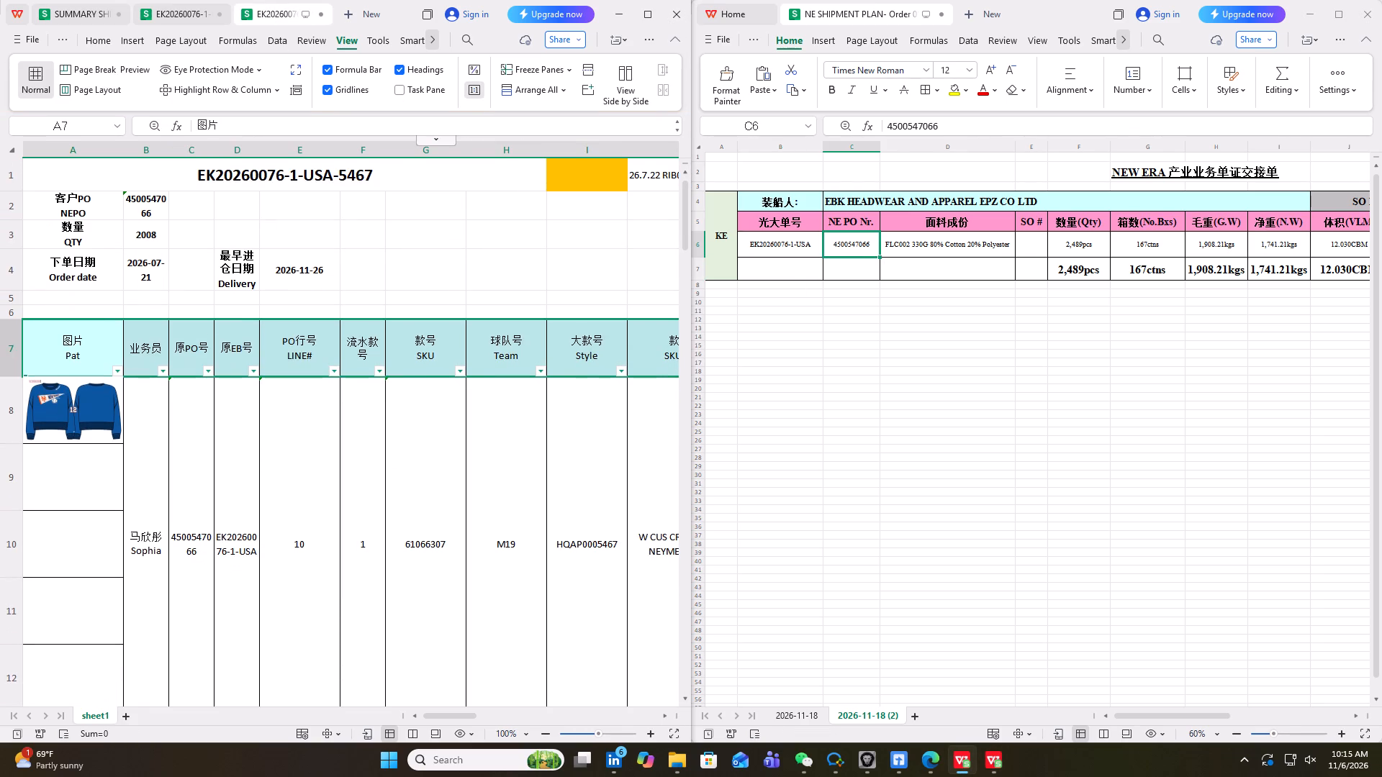
left_click_drag(460, 717, 599, 682)
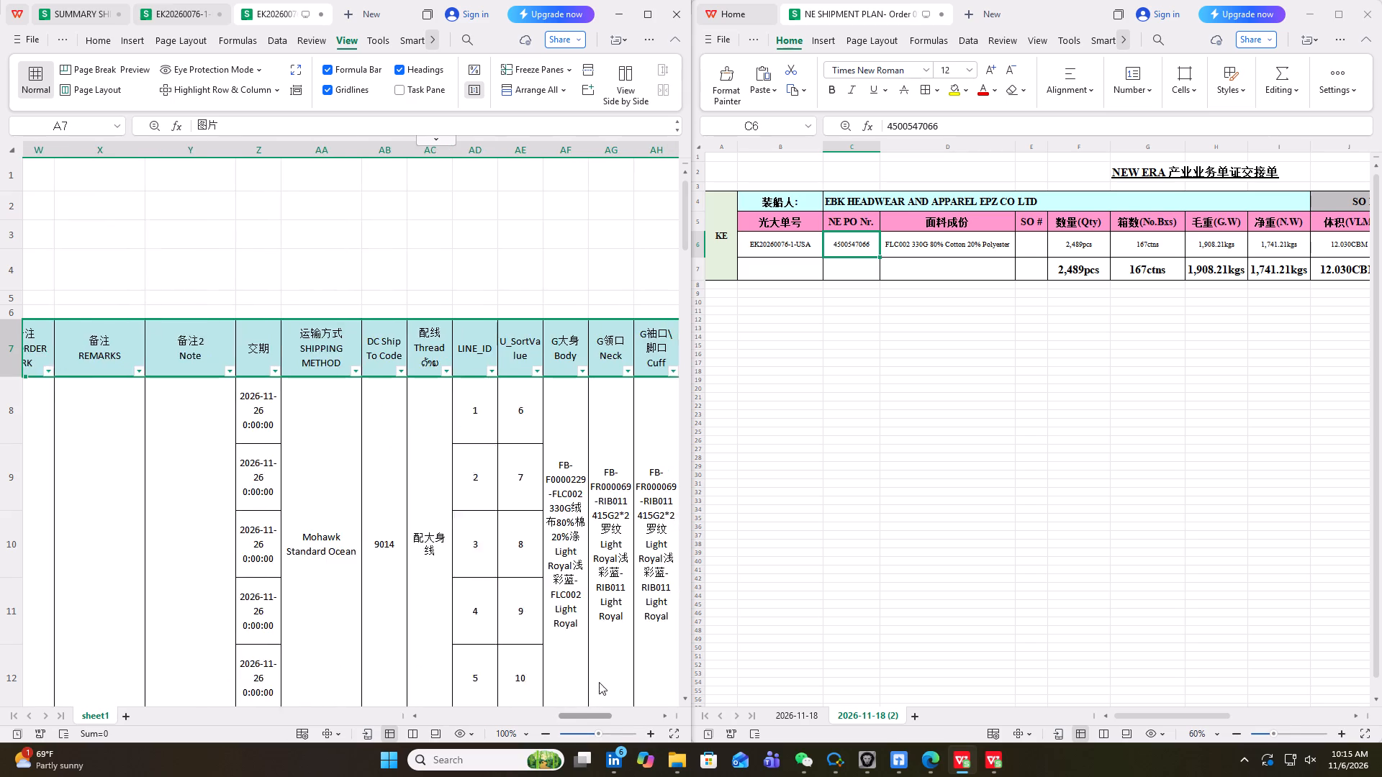
left_click_drag(599, 682, 615, 677)
left_click(348, 369)
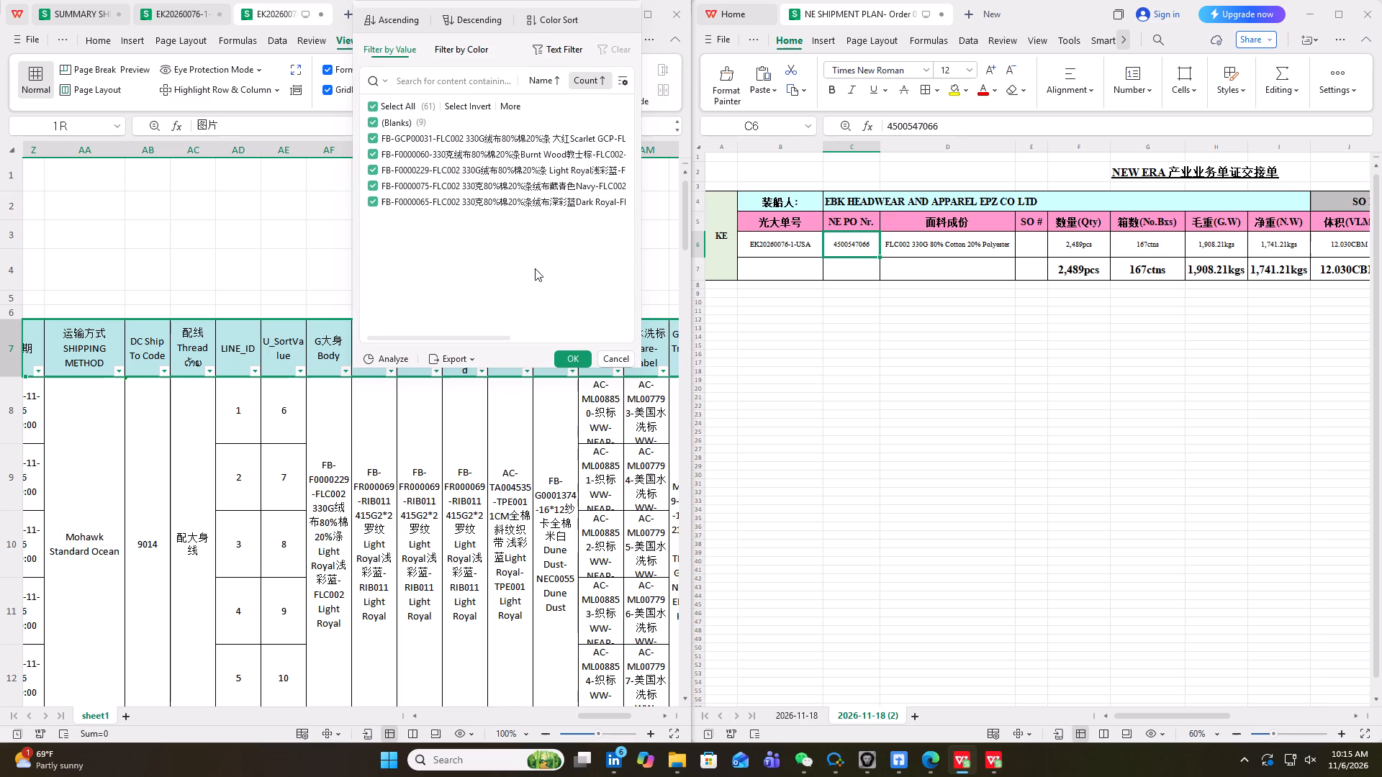
left_click(189, 16)
Copy the packing file's total quantity, 2008, from the TTL row into the 数量(Qty) cell F6 of the handover sheet.
left_click(191, 12)
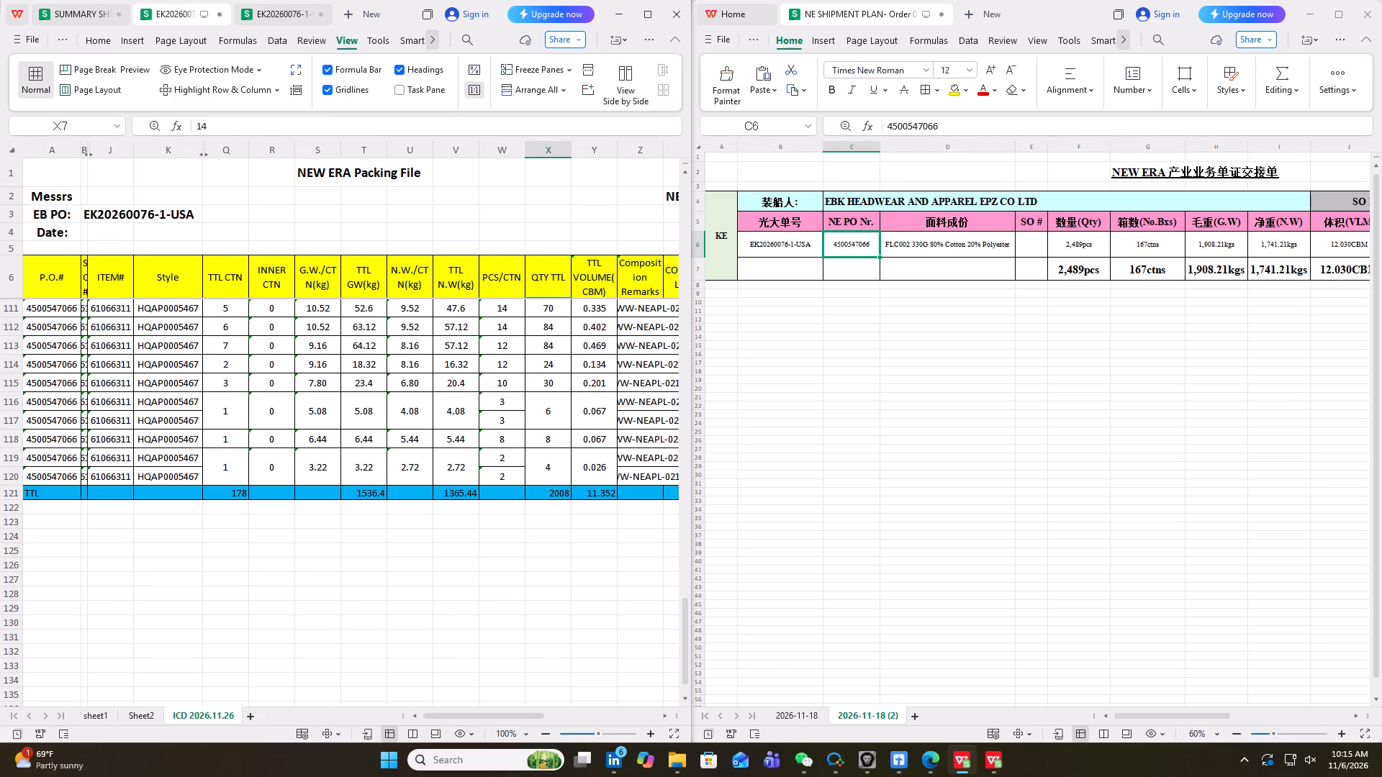
left_click_drag(558, 494, 555, 523)
left_click(111, 733)
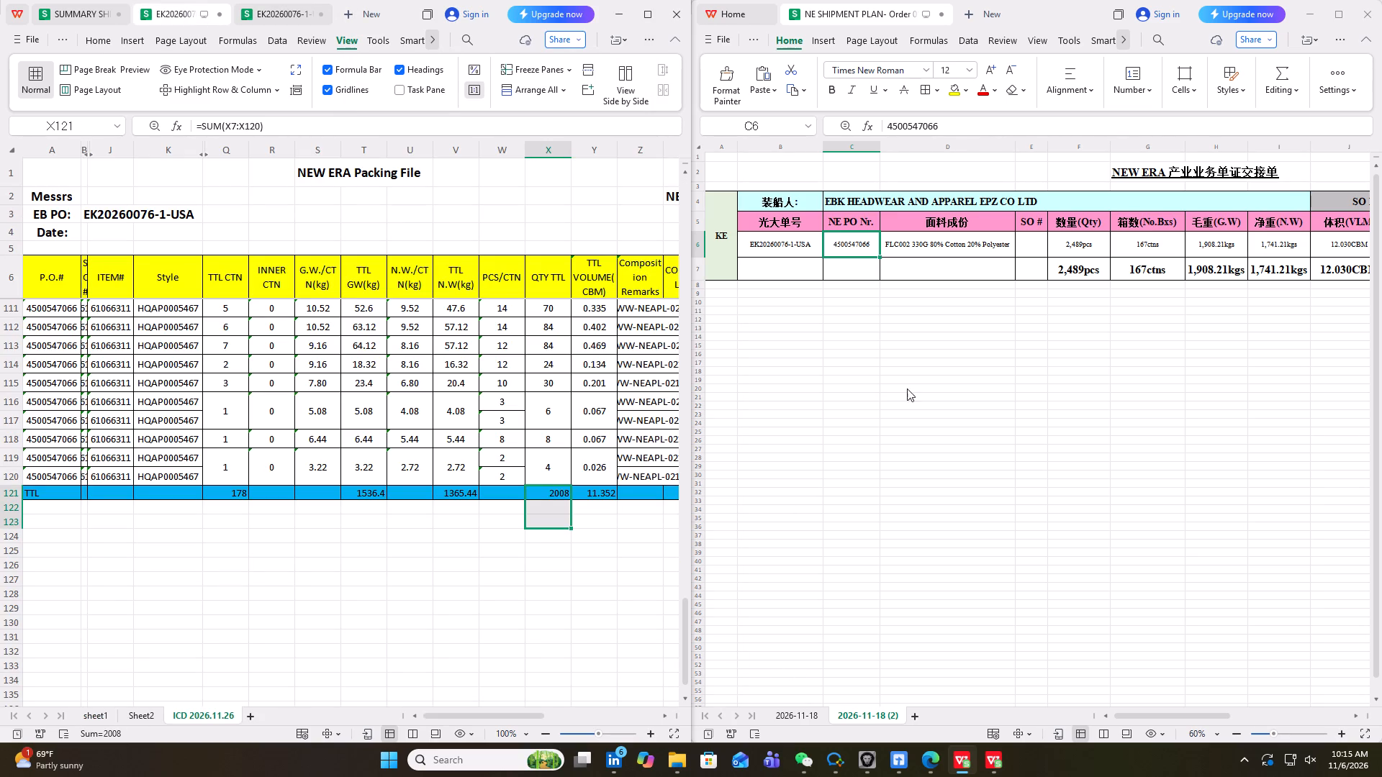
left_click(1080, 243)
key("ctrl+v")
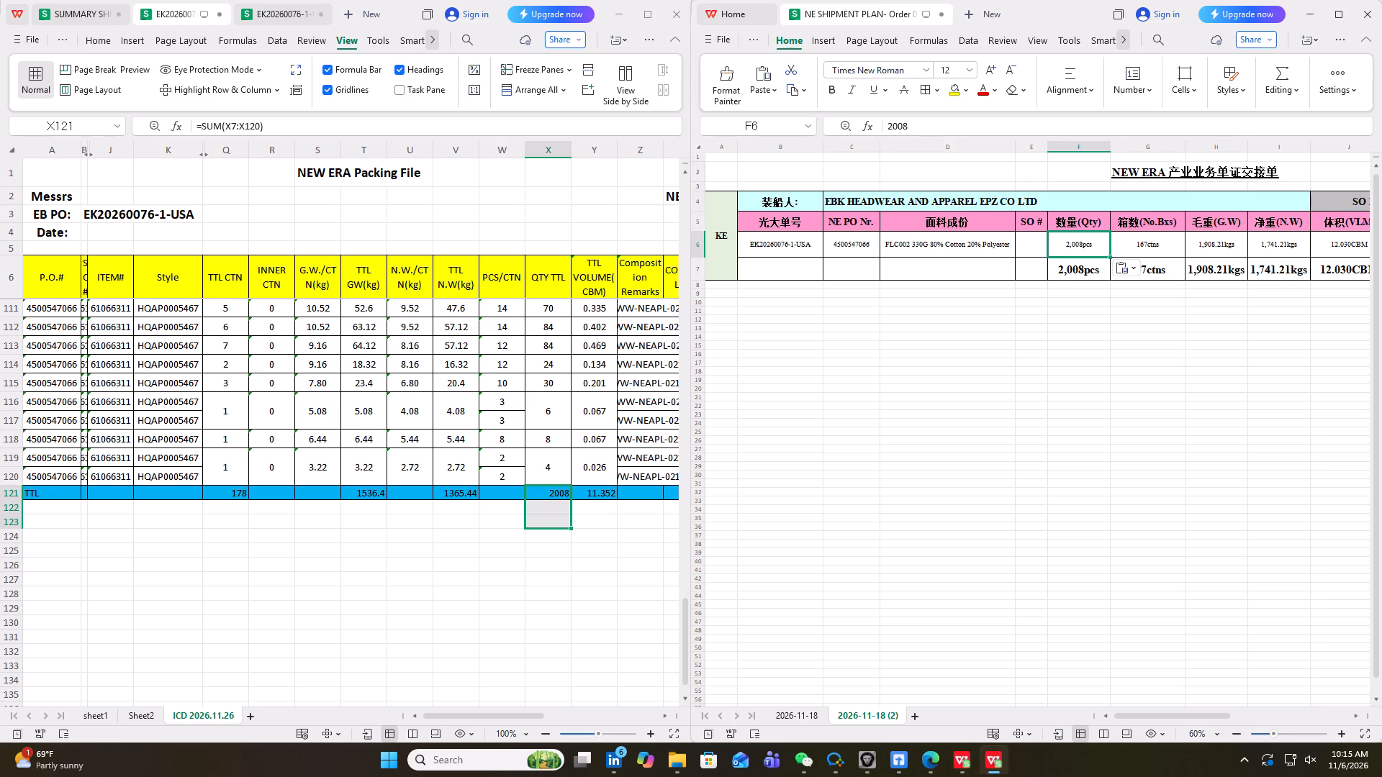
triple_click(1352, 714)
left_click(1352, 714)
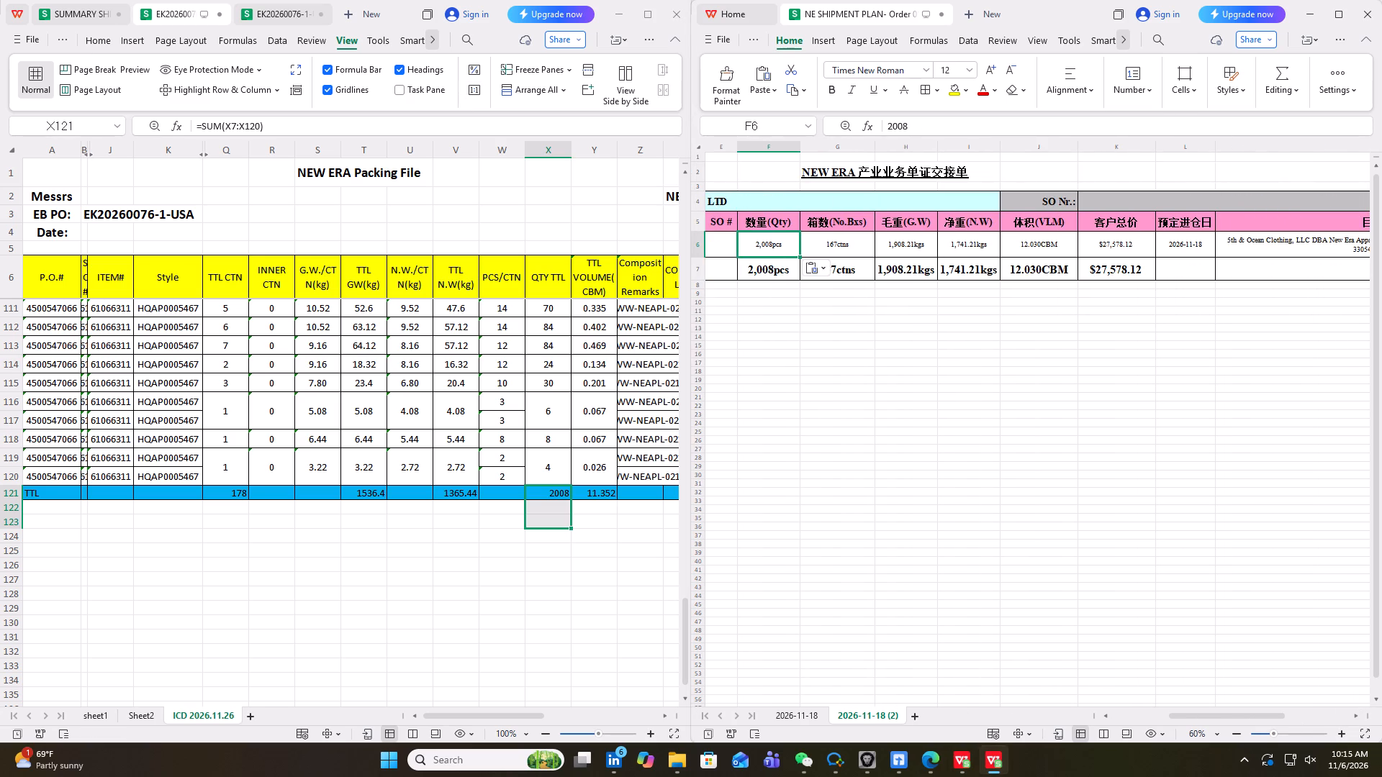
Copy the packing file's total quantity, 2008, from the TTL row into the 数量(Qty) cell F6 of the handover sheet again.
left_click_drag(548, 491, 554, 524)
left_click(551, 486)
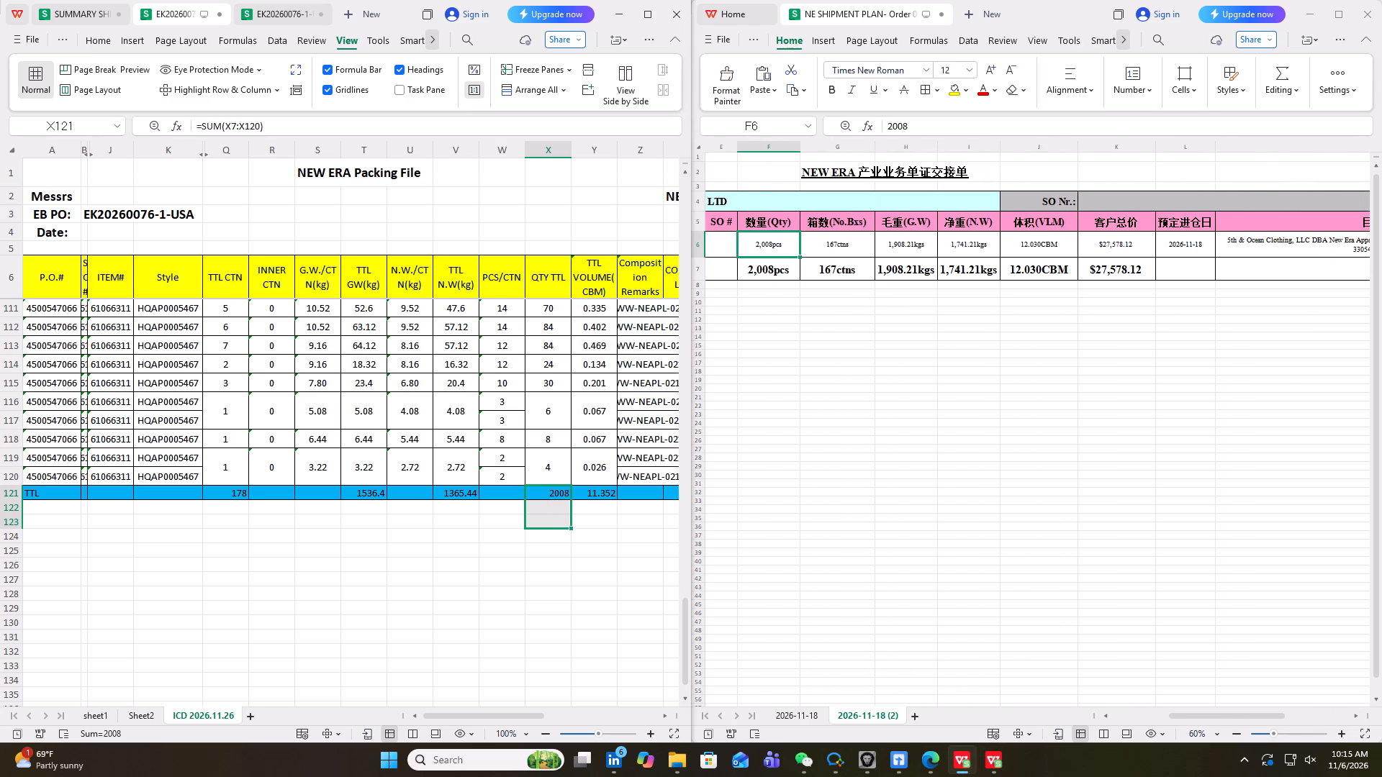
left_click_drag(554, 491, 554, 517)
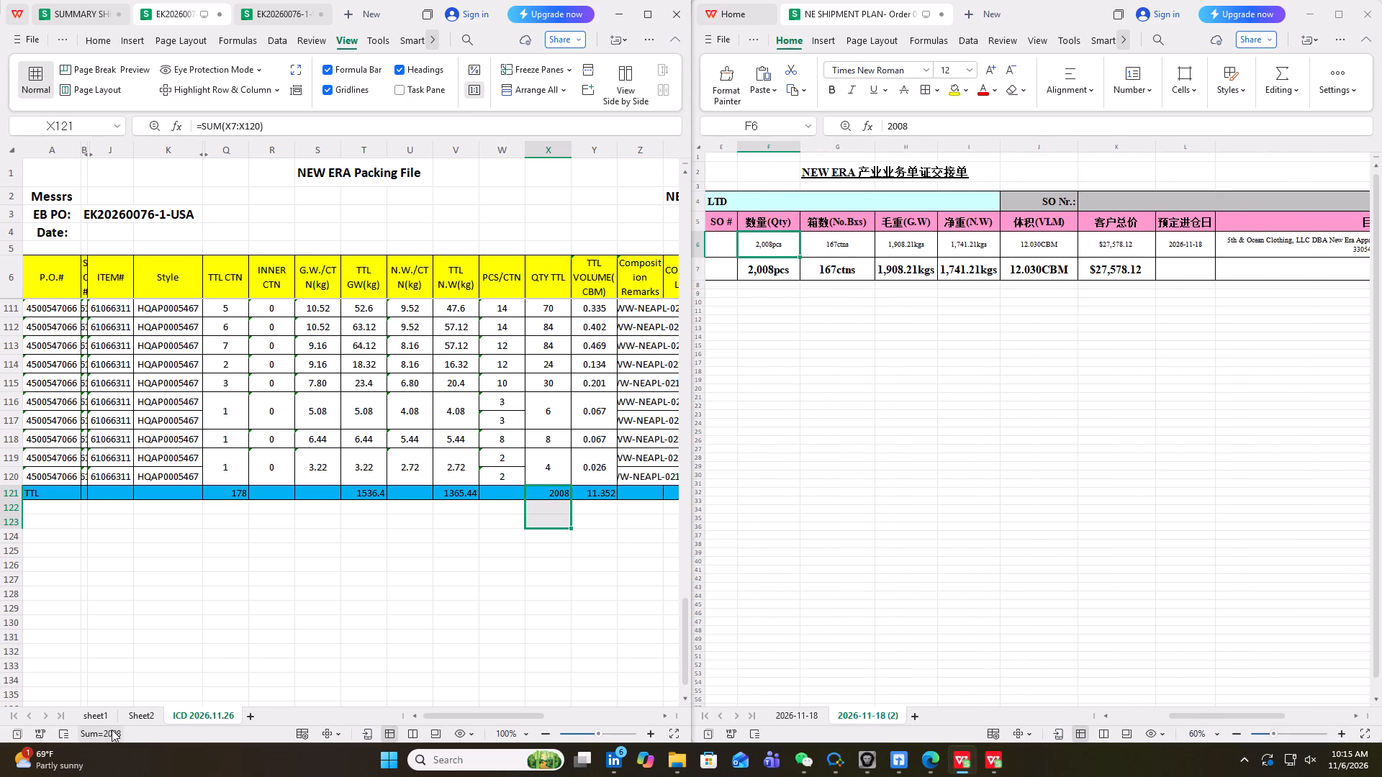
left_click(111, 732)
left_click(772, 246)
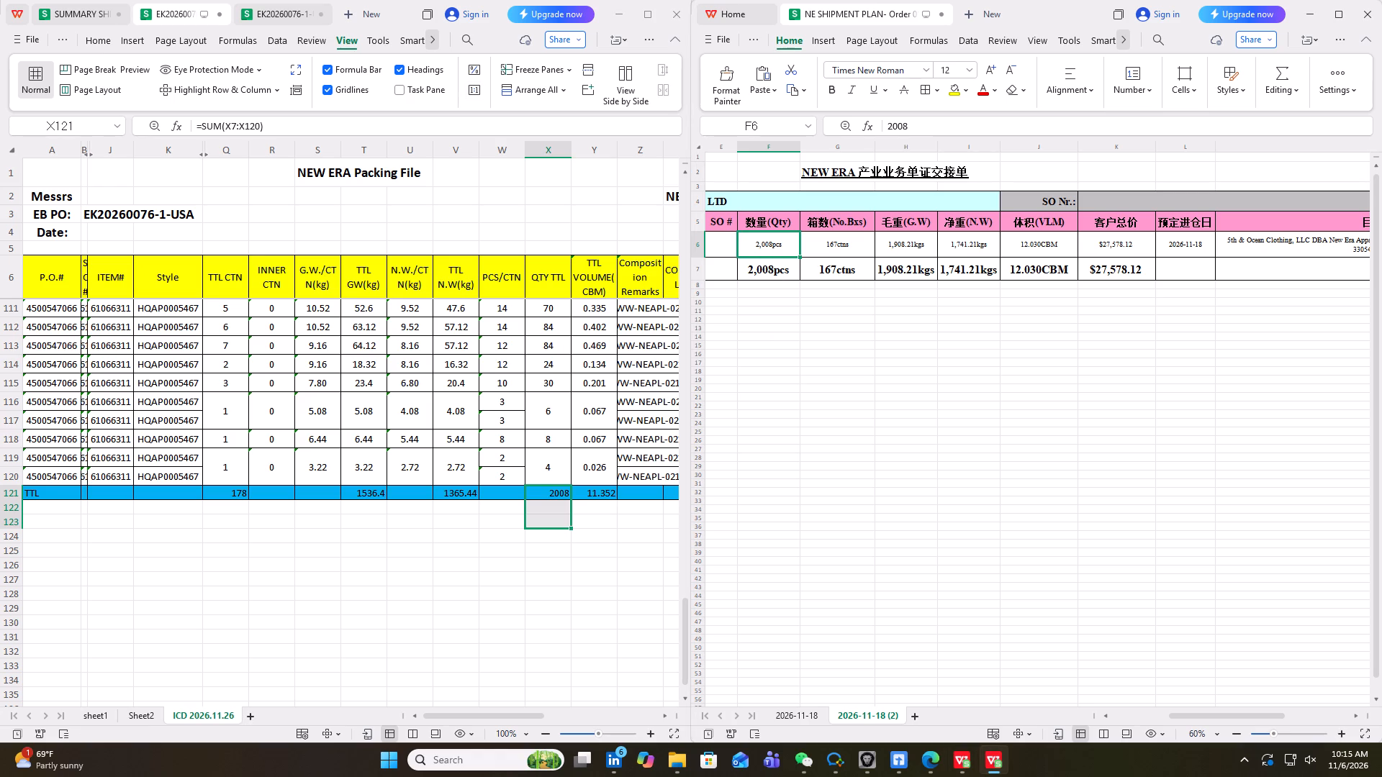
key("ctrl+v")
Copy the packing file's total cartons, 178, from the TTL row into the 箱数(No.Bxs) cell G6 of the handover sheet.
left_click_drag(237, 496, 238, 515)
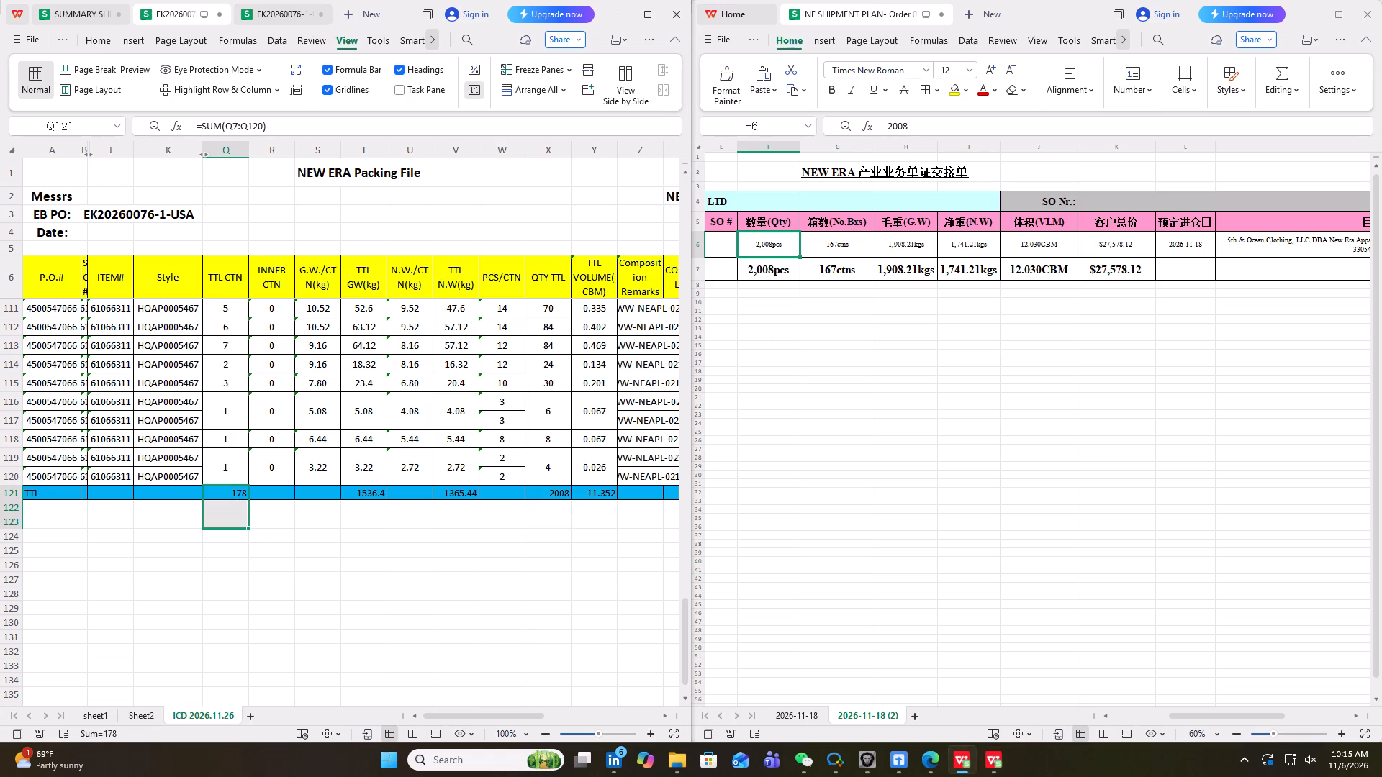
left_click(110, 734)
left_click(839, 242)
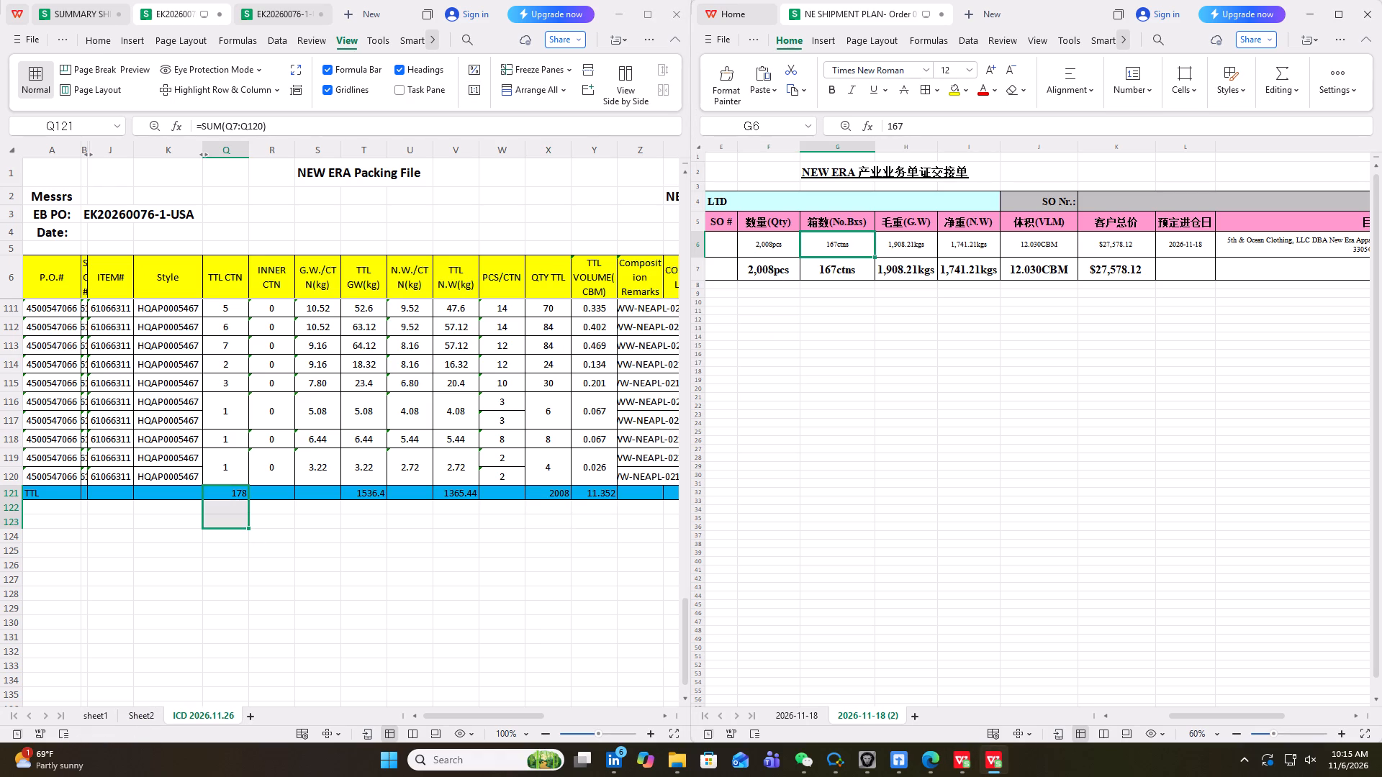
key("ctrl+v")
Copy the packing file's total gross weight, 1536.4, from the TTL row into the 毛重(G.W) cell H6 of the handover sheet.
left_click_drag(366, 496, 364, 527)
left_click(118, 735)
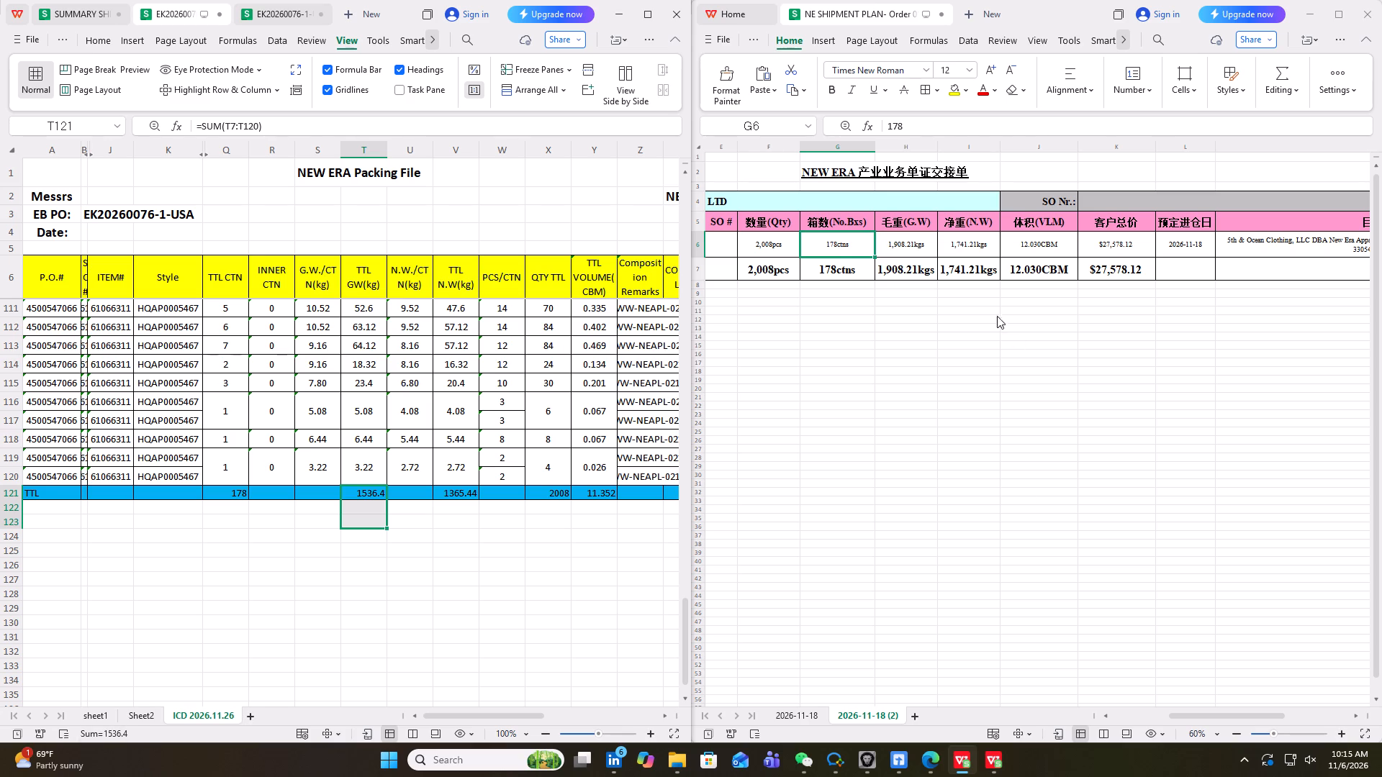
left_click(902, 253)
key("ctrl+v")
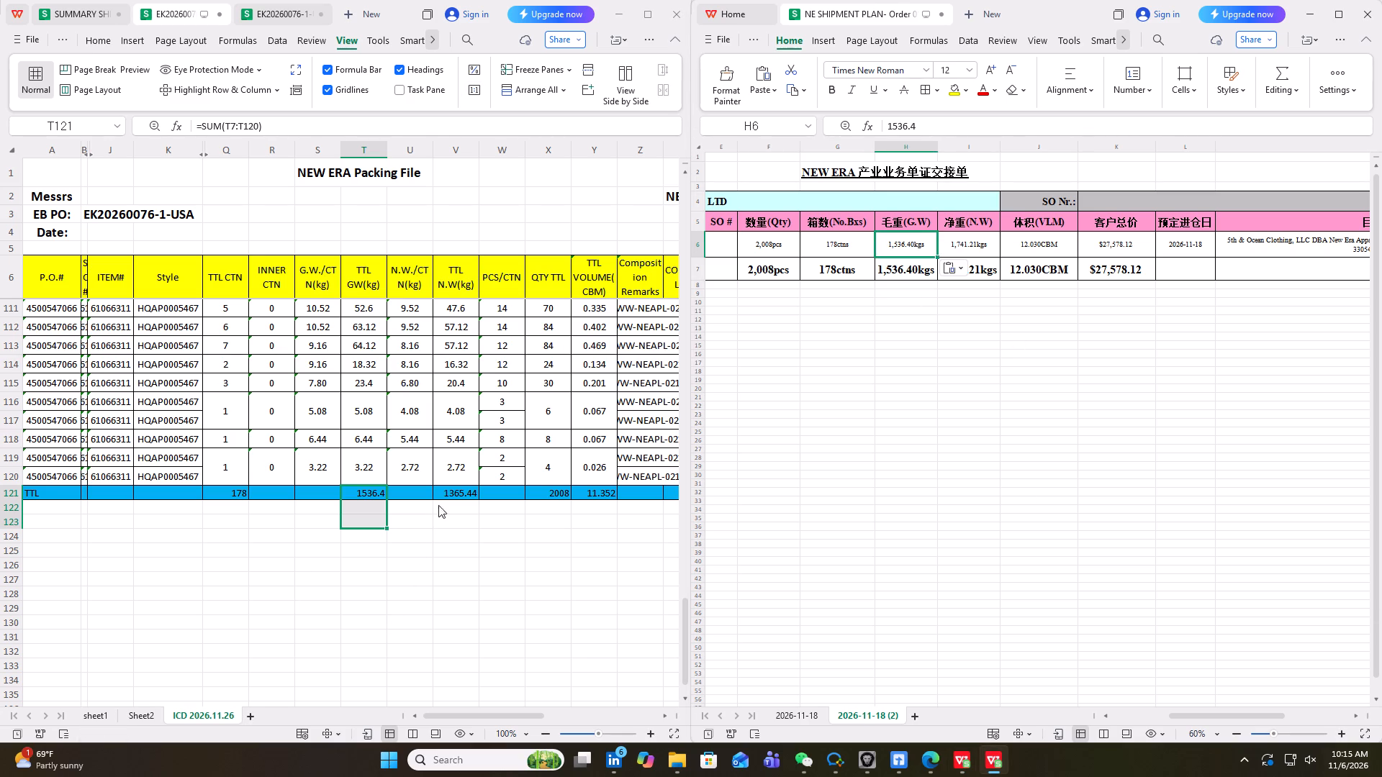
Copy the packing file's total net weight, 1365.44, from the TTL row into the 净重(N.W) cell I6 of the handover sheet.
left_click_drag(448, 496, 448, 522)
left_click(119, 736)
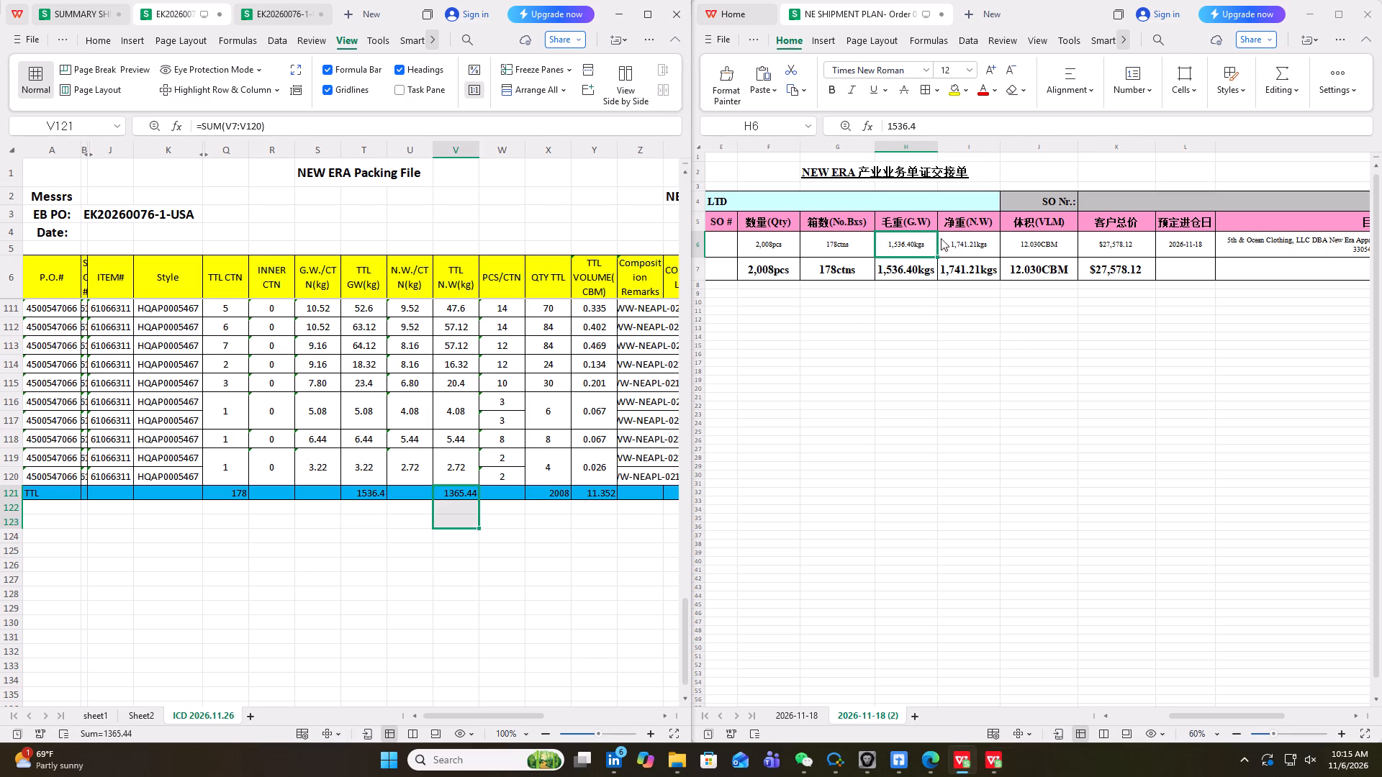
left_click(960, 242)
key("ctrl+v")
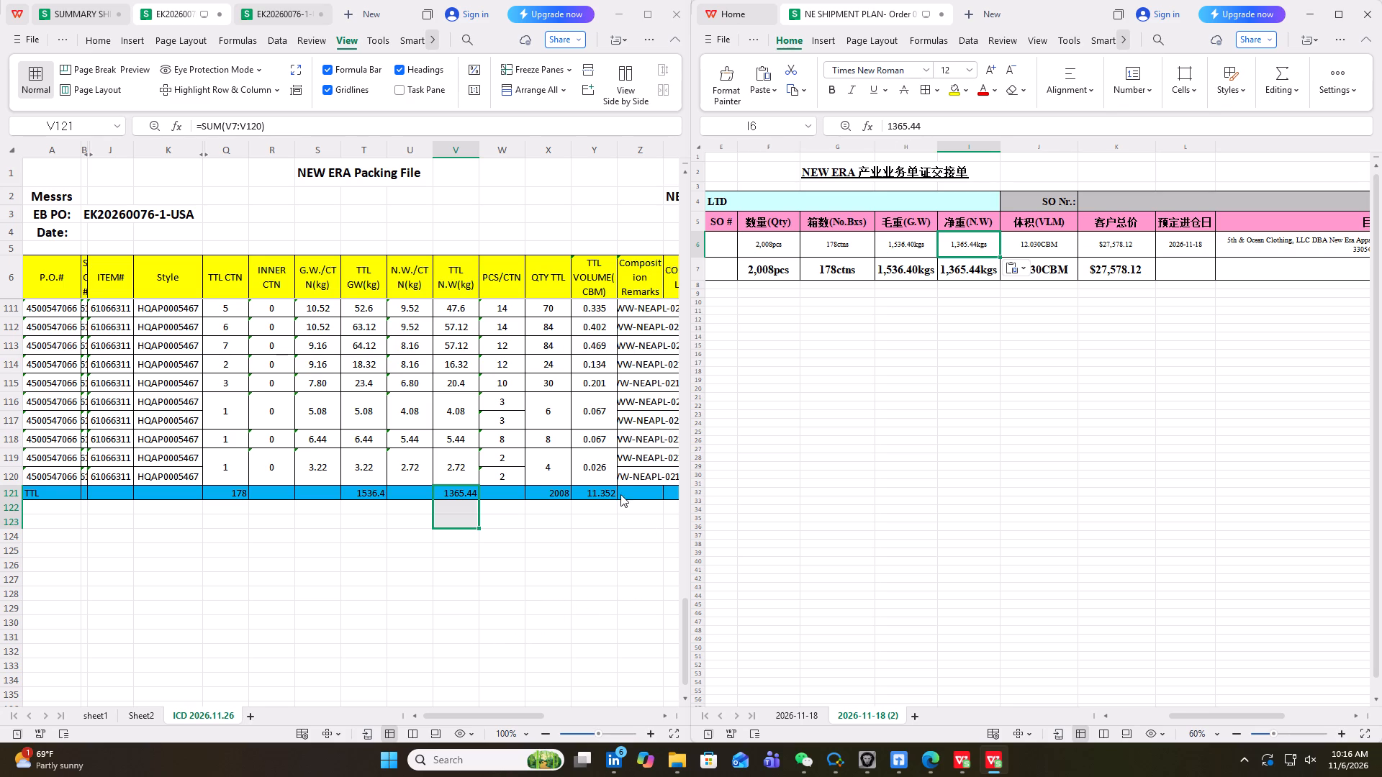
Copy the packing file's total volume, 11.352, from the TTL row into the 体积(VLM) cell J6 of the handover sheet.
left_click_drag(590, 493, 590, 519)
left_click(114, 736)
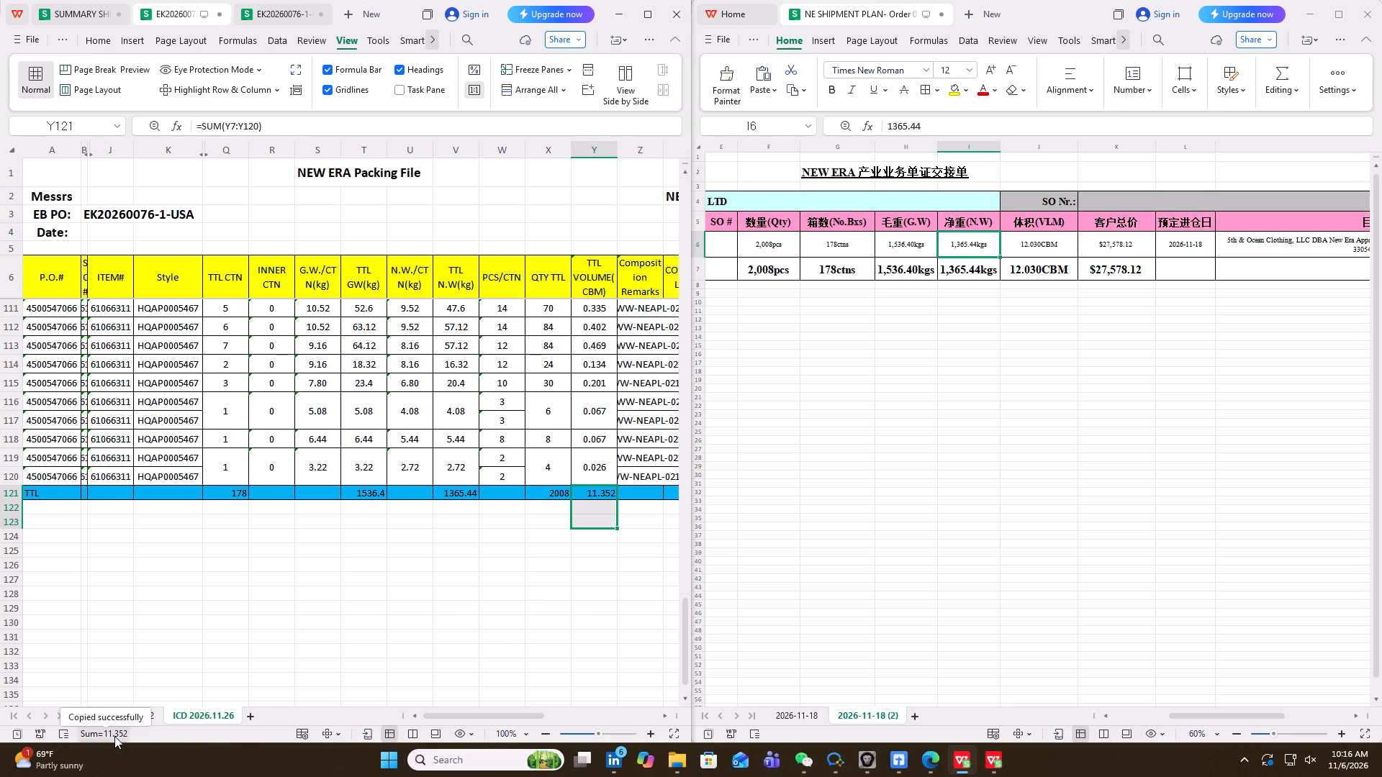
left_click(1054, 246)
key("ctrl+v")
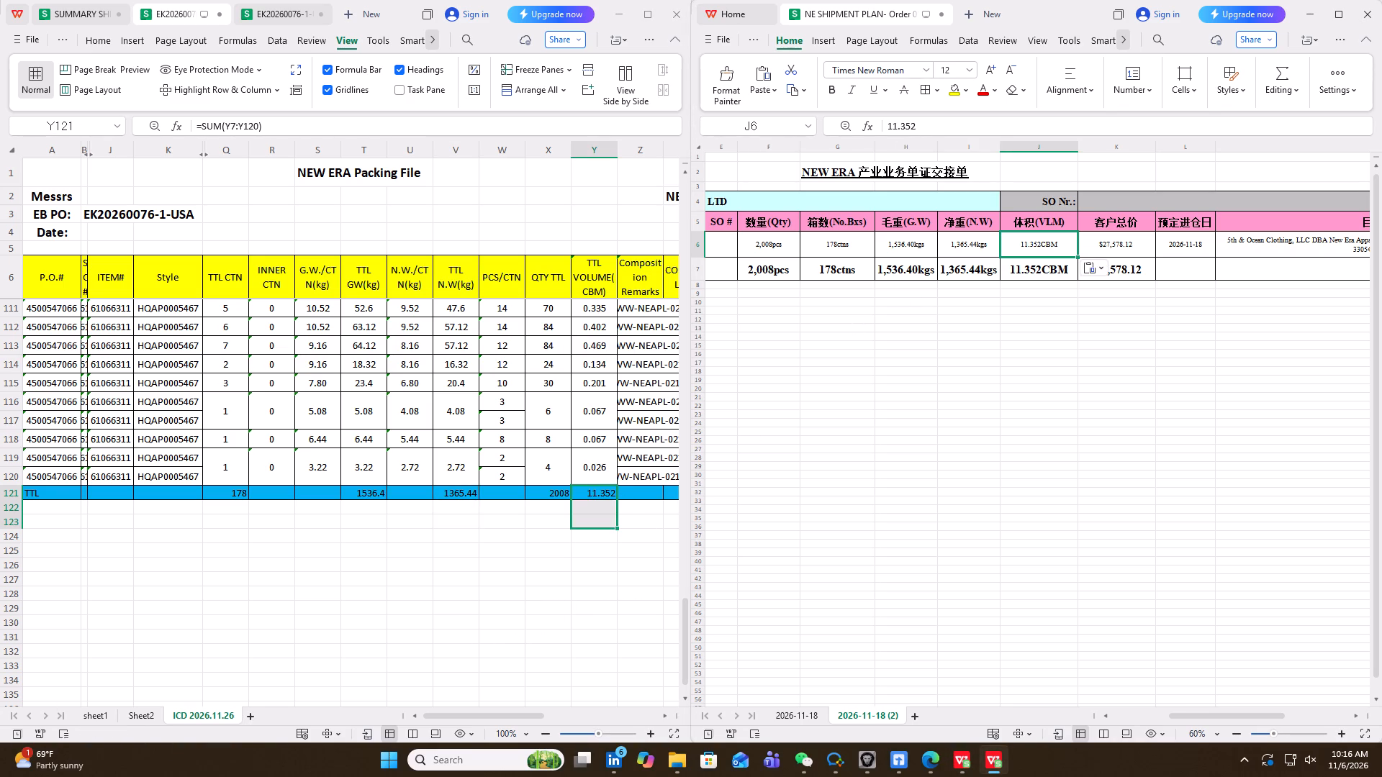
Check the packing file's quantity and carton totals against the selection sums of rows 7 to 120 in QTY TTL and TTL CTN.
left_click(1121, 246)
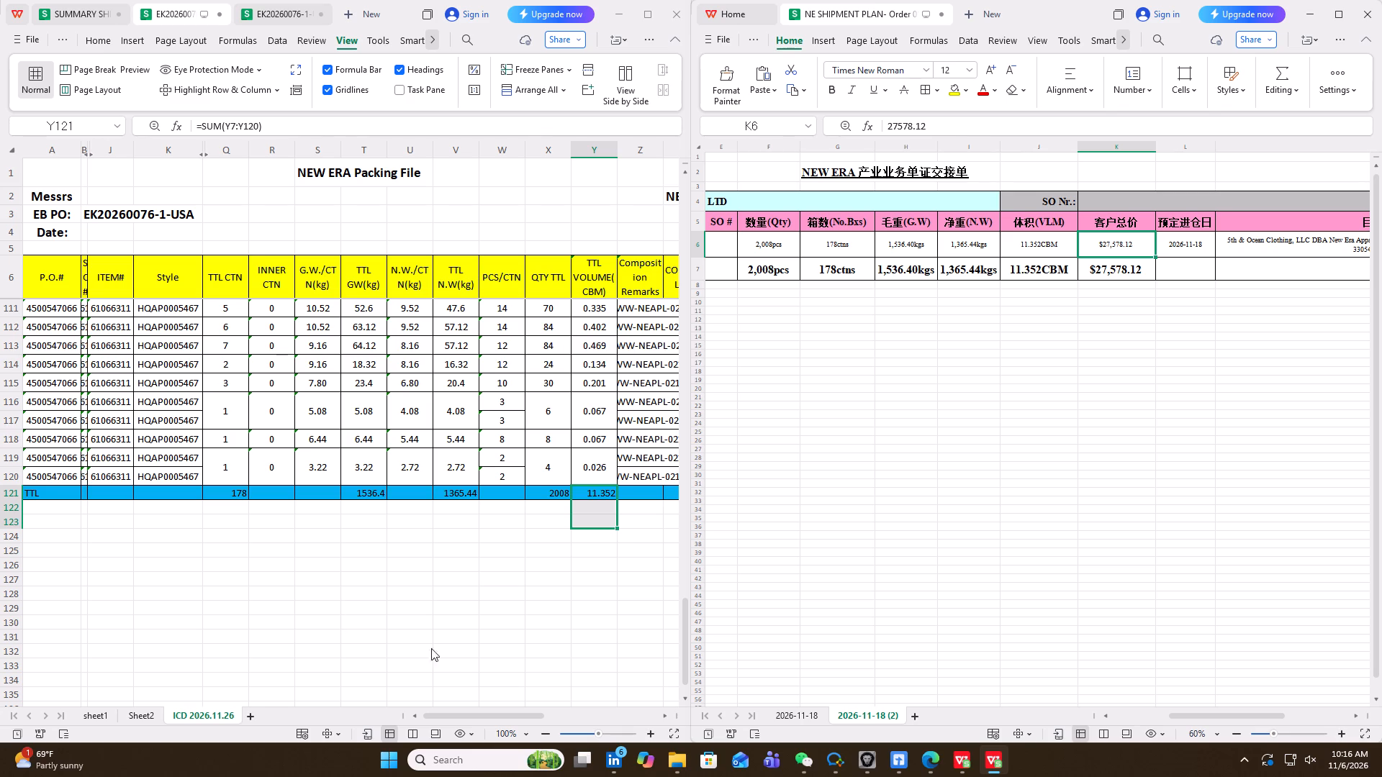
left_click(551, 462)
scroll(551, 471, "up", 20)
scroll(551, 471, "up", 17)
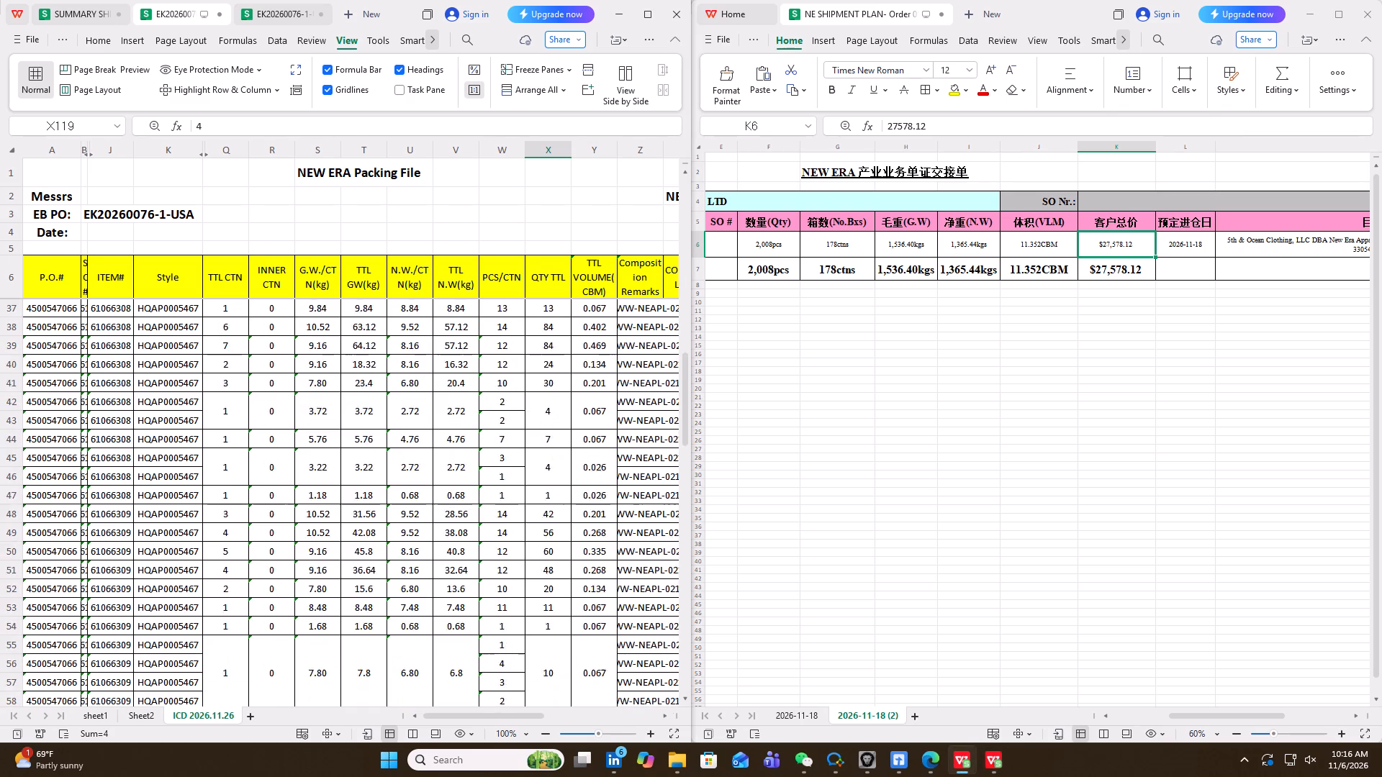
scroll(556, 448, "up", 20)
scroll(556, 448, "up", 14)
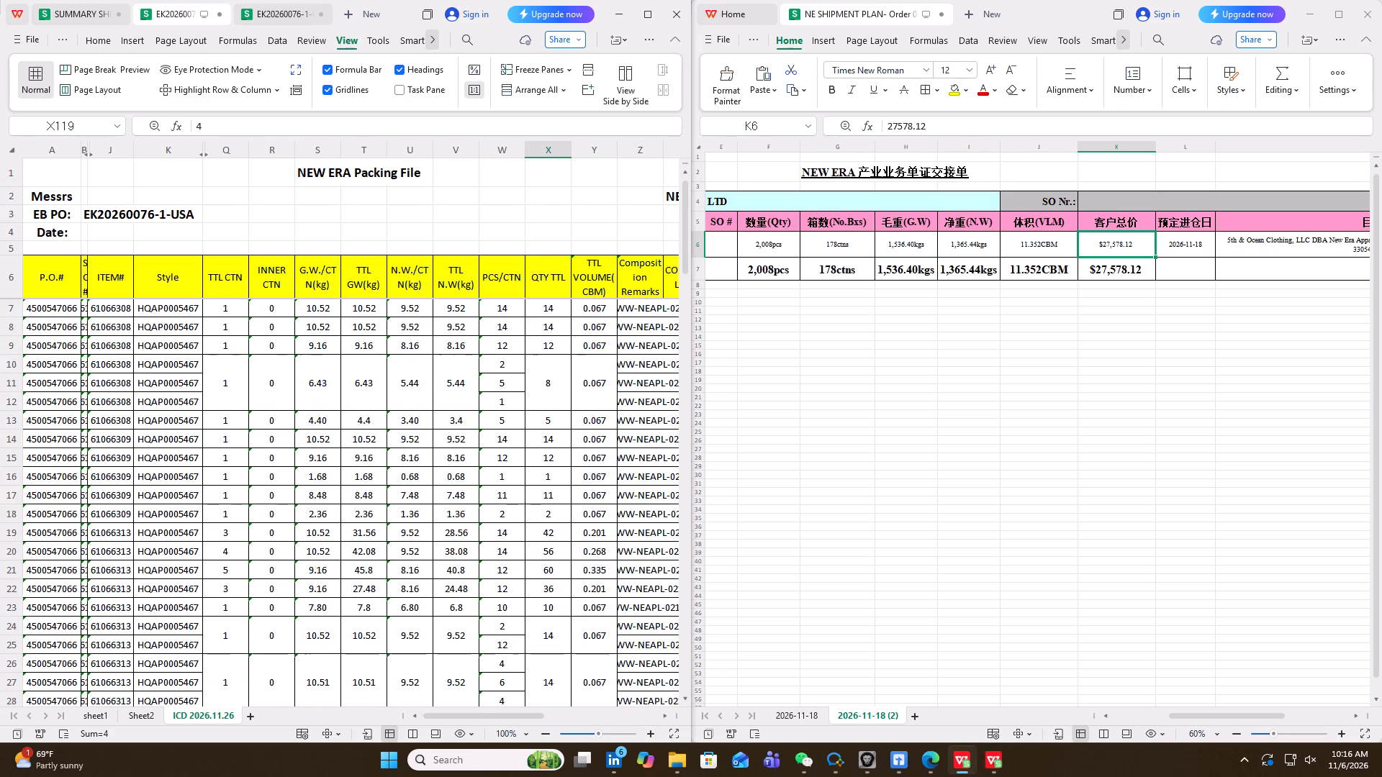
left_click(554, 307, "shift")
scroll(400, 525, "up", 6)
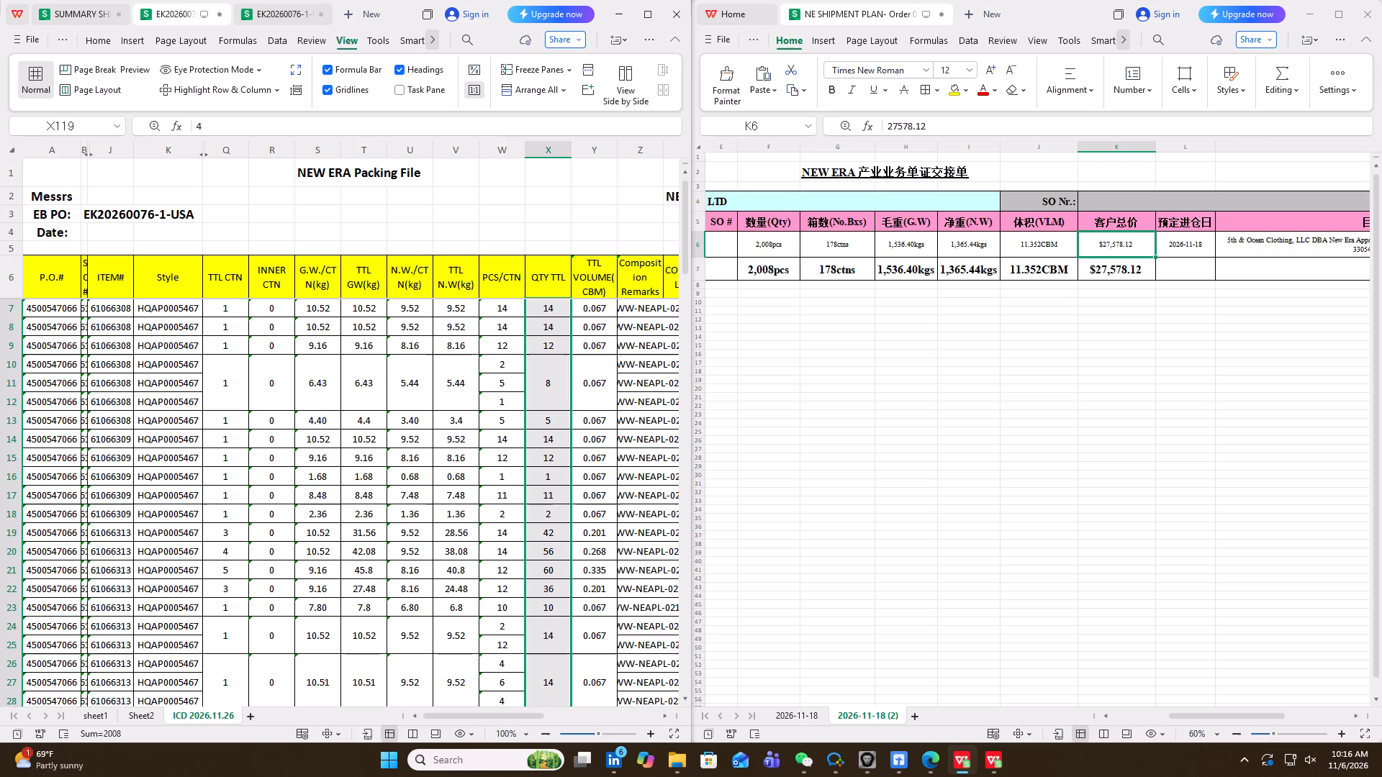
left_click(228, 309)
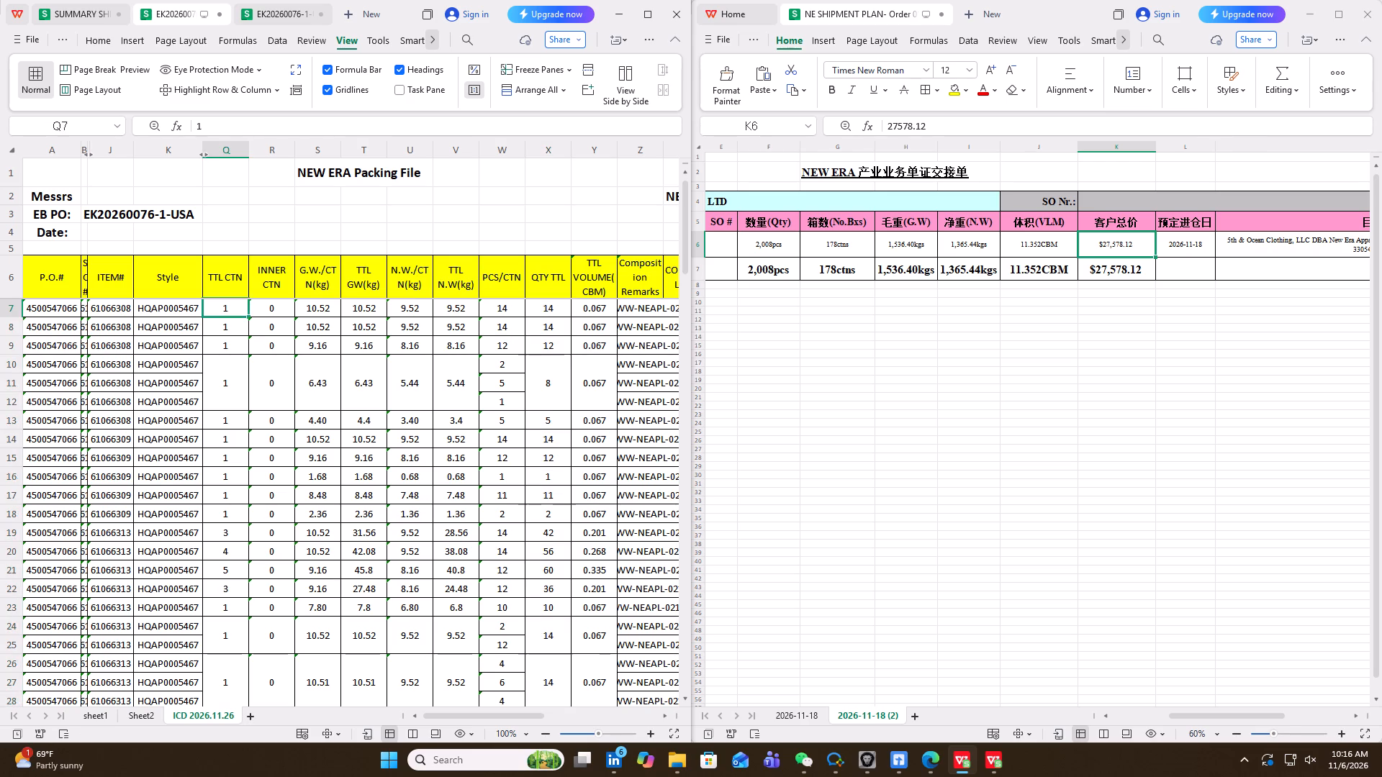
scroll(268, 436, "down", 8)
left_click_drag(682, 302, 685, 347)
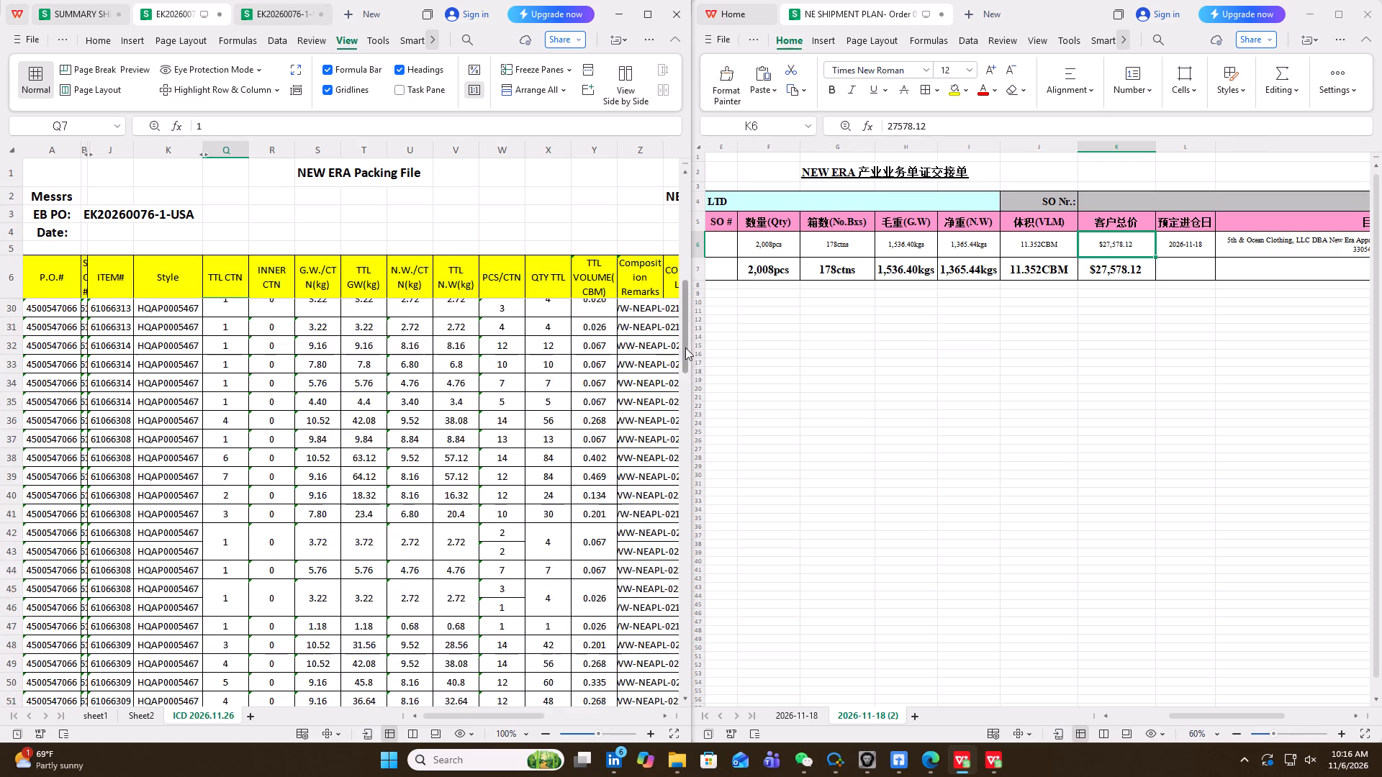
left_click_drag(685, 347, 690, 630)
scroll(467, 512, "down", 7)
scroll(361, 508, "up", 2)
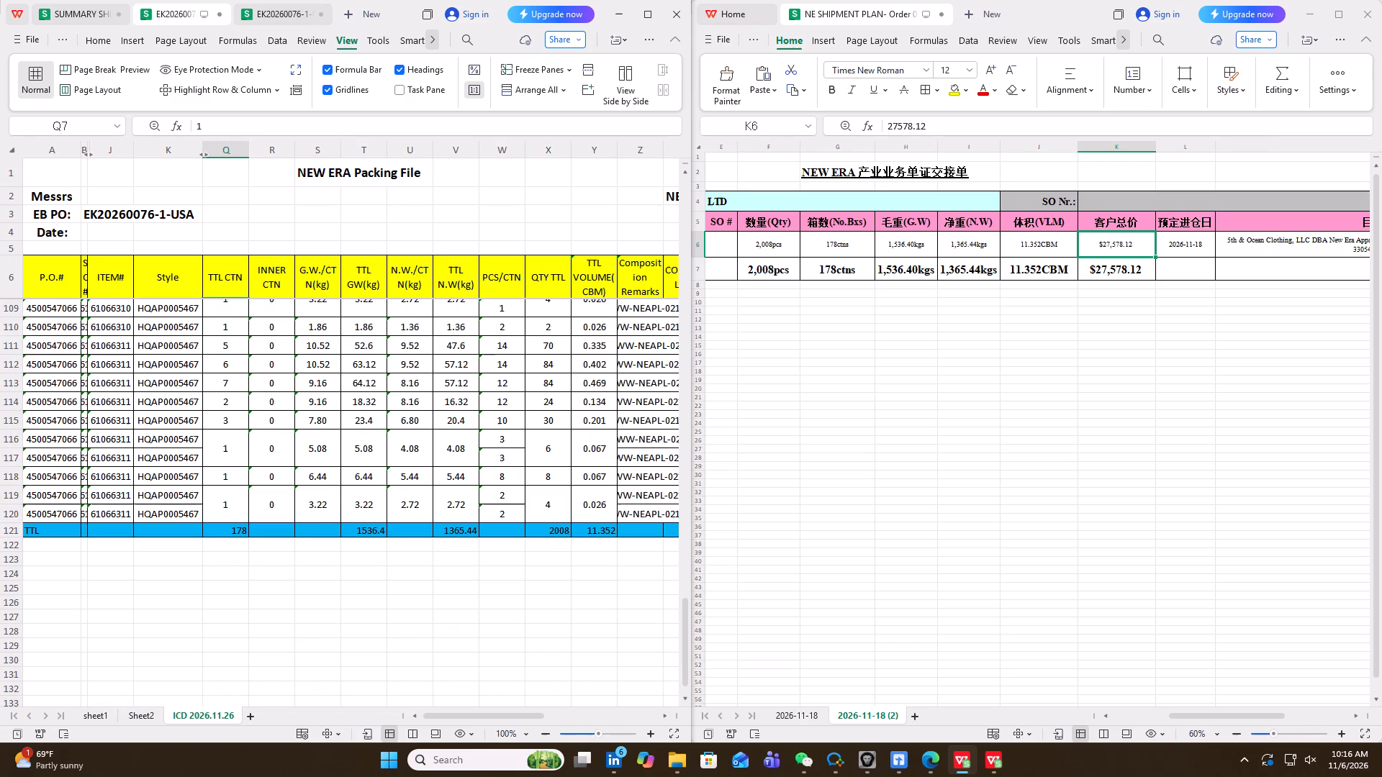
left_click(245, 506, "shift")
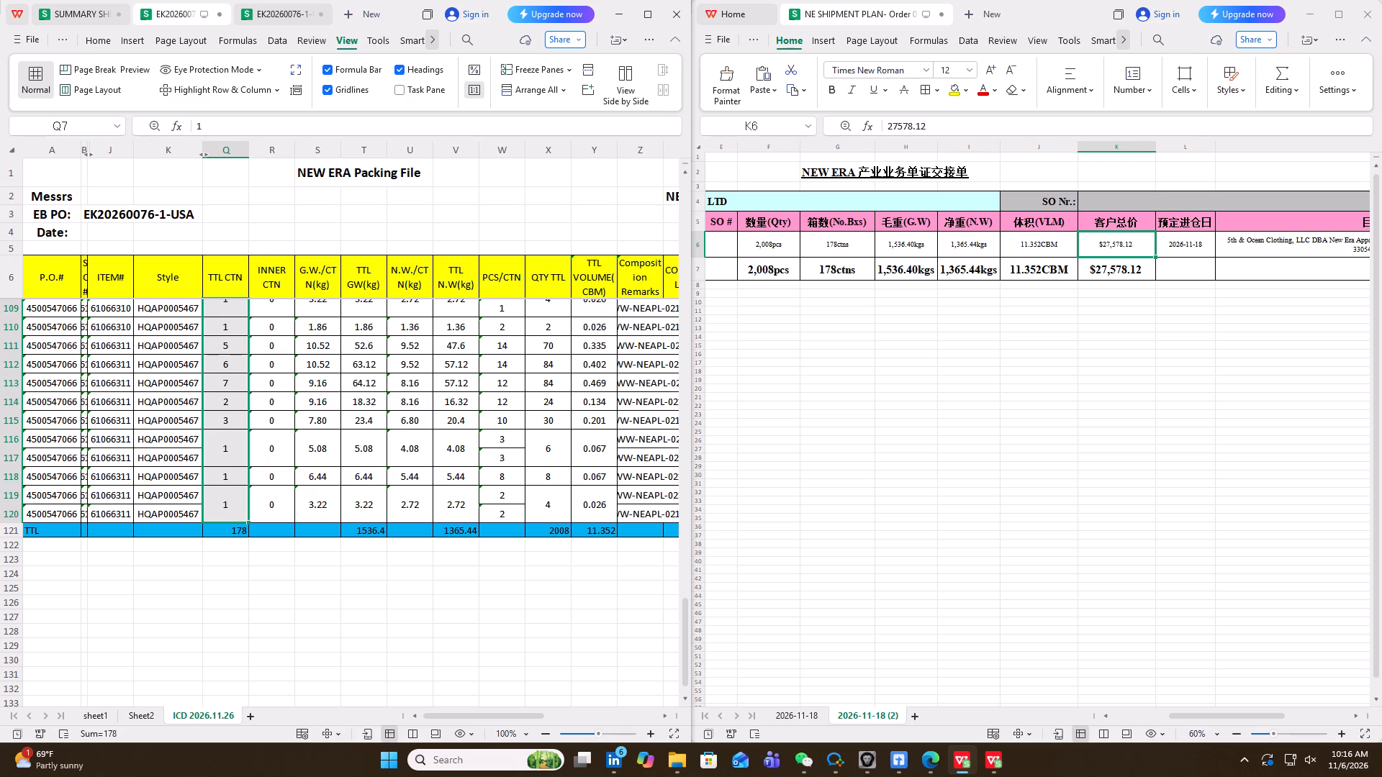
Check the packing file's gross and net weight totals against the selection sums of rows 7 to 120 in TTL GW and TTL N.W.
left_click(363, 509)
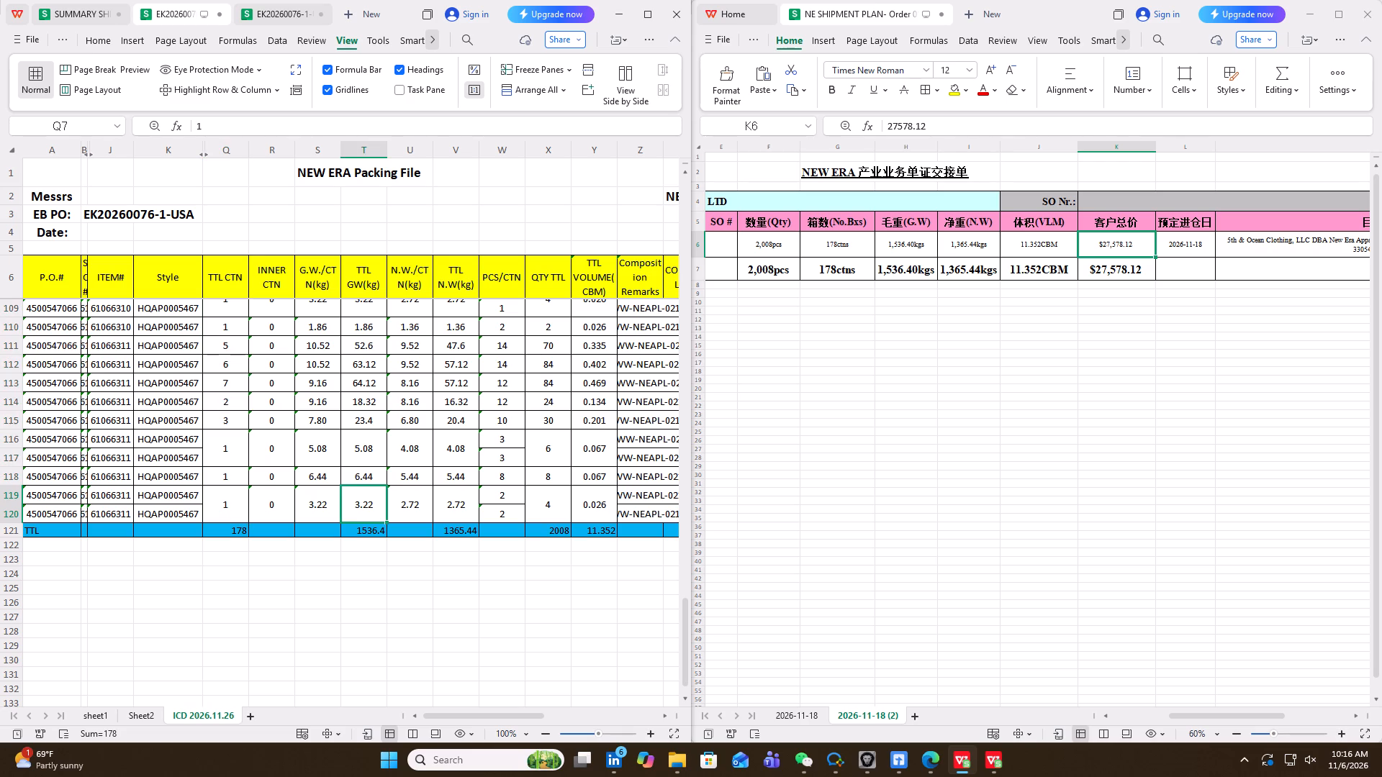
left_click_drag(684, 642, 667, 181)
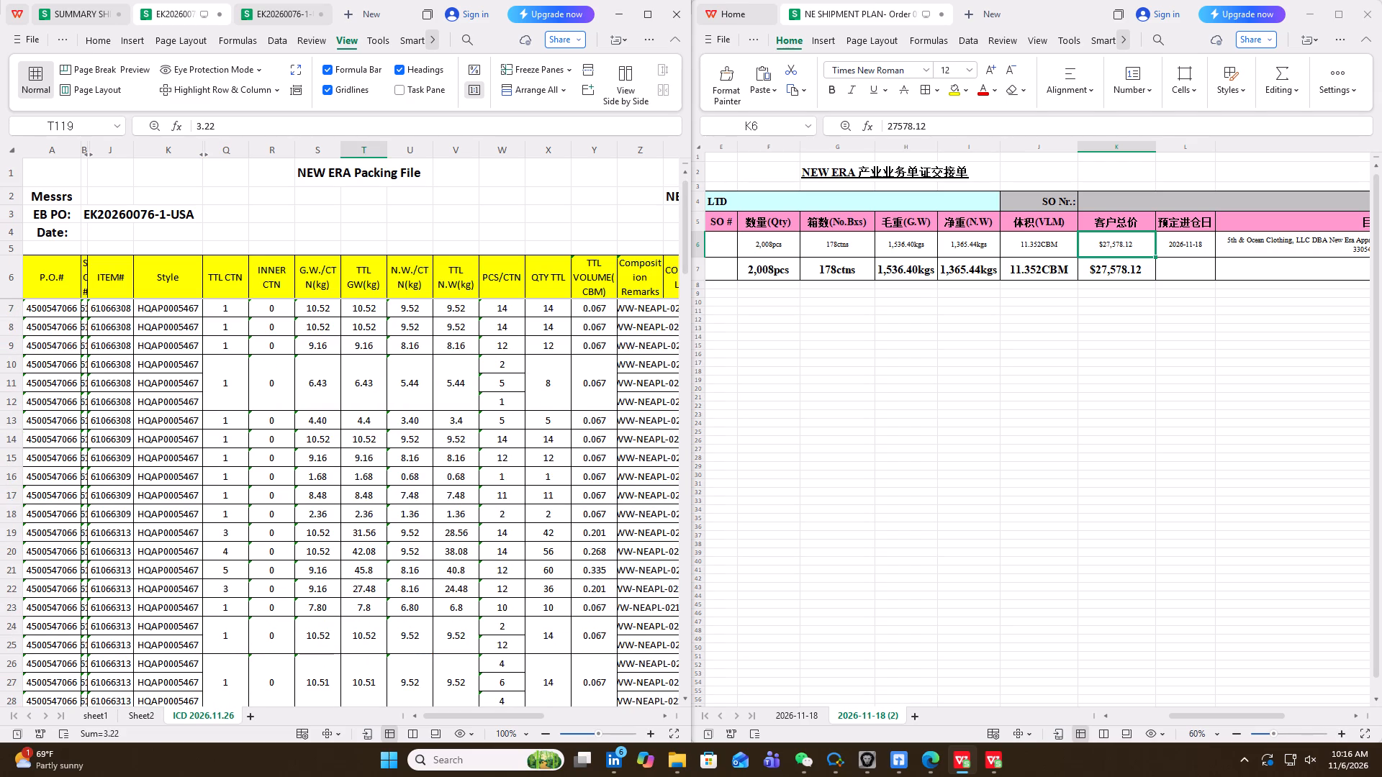
scroll(437, 440, "up", 9)
left_click(361, 311, "shift")
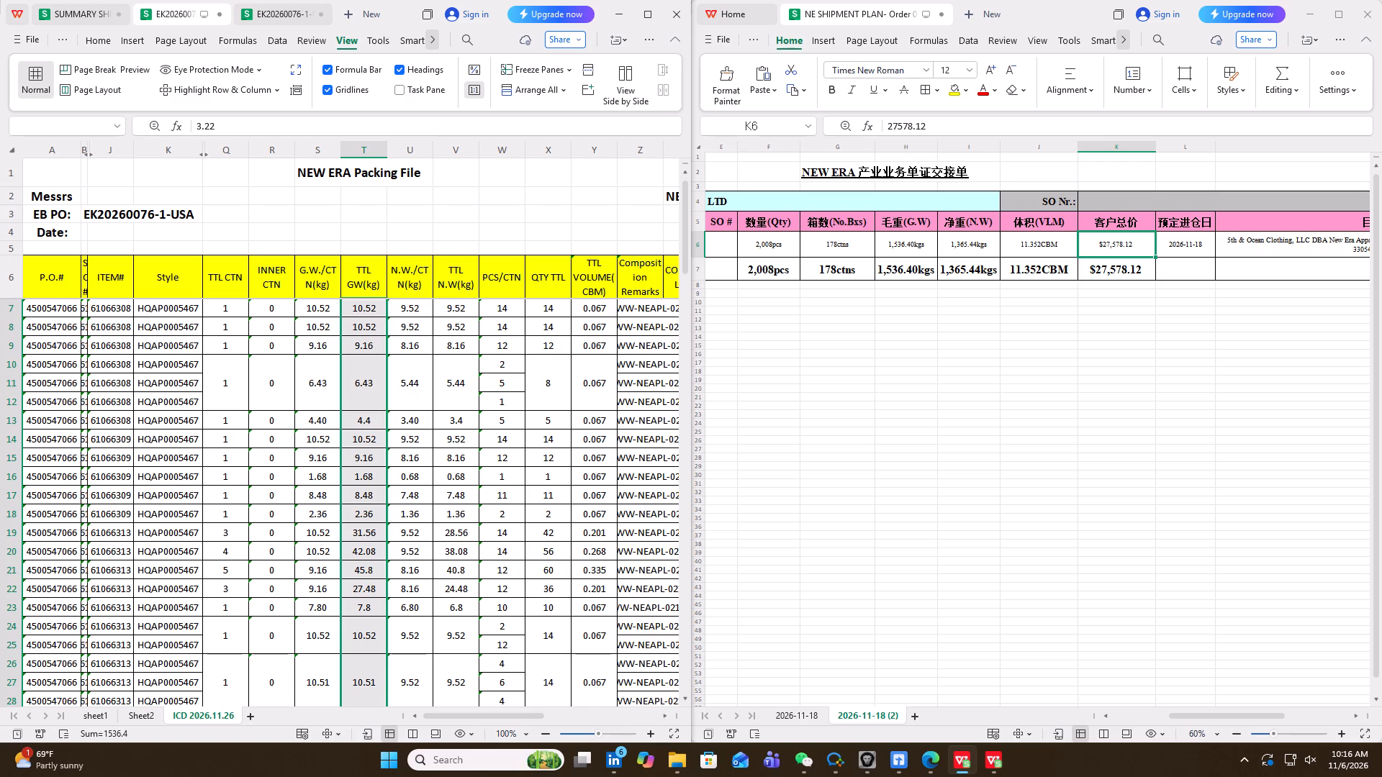
scroll(429, 536, "up", 5)
left_click(461, 312)
scroll(435, 431, "up", 5)
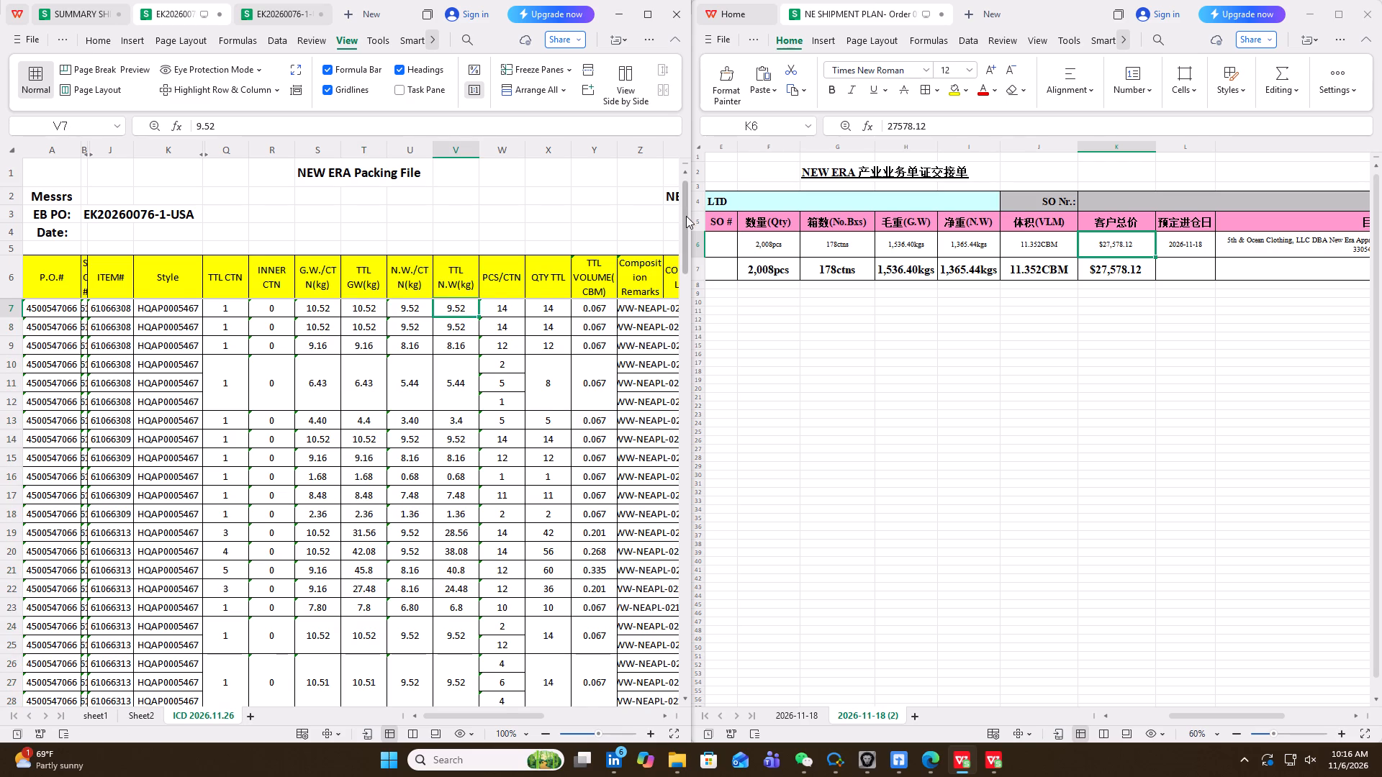
left_click_drag(685, 216, 665, 624)
scroll(533, 547, "down", 4)
left_click(461, 486, "shift")
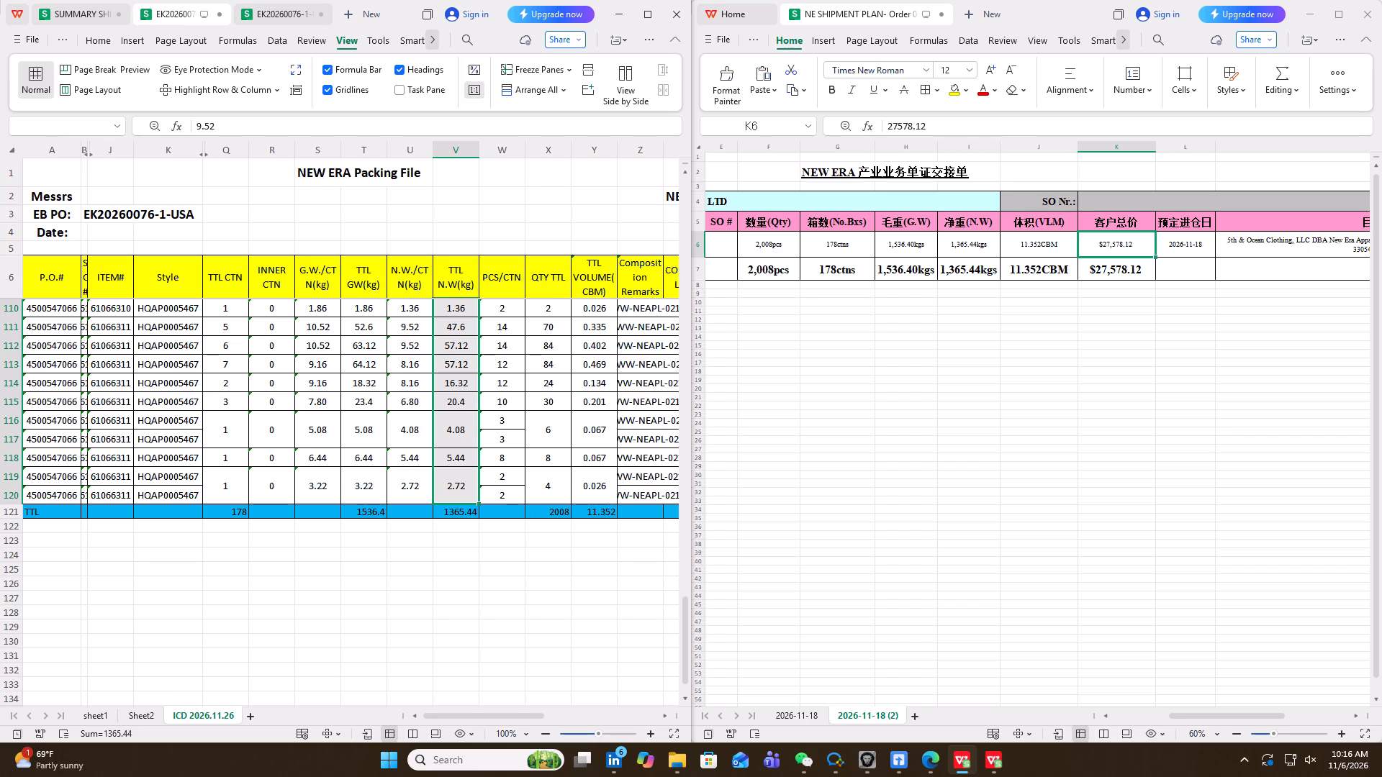
Check the packing file's volume total against the selection sum of rows 7 to 120 in the TTL VOLUME column.
left_click(592, 495)
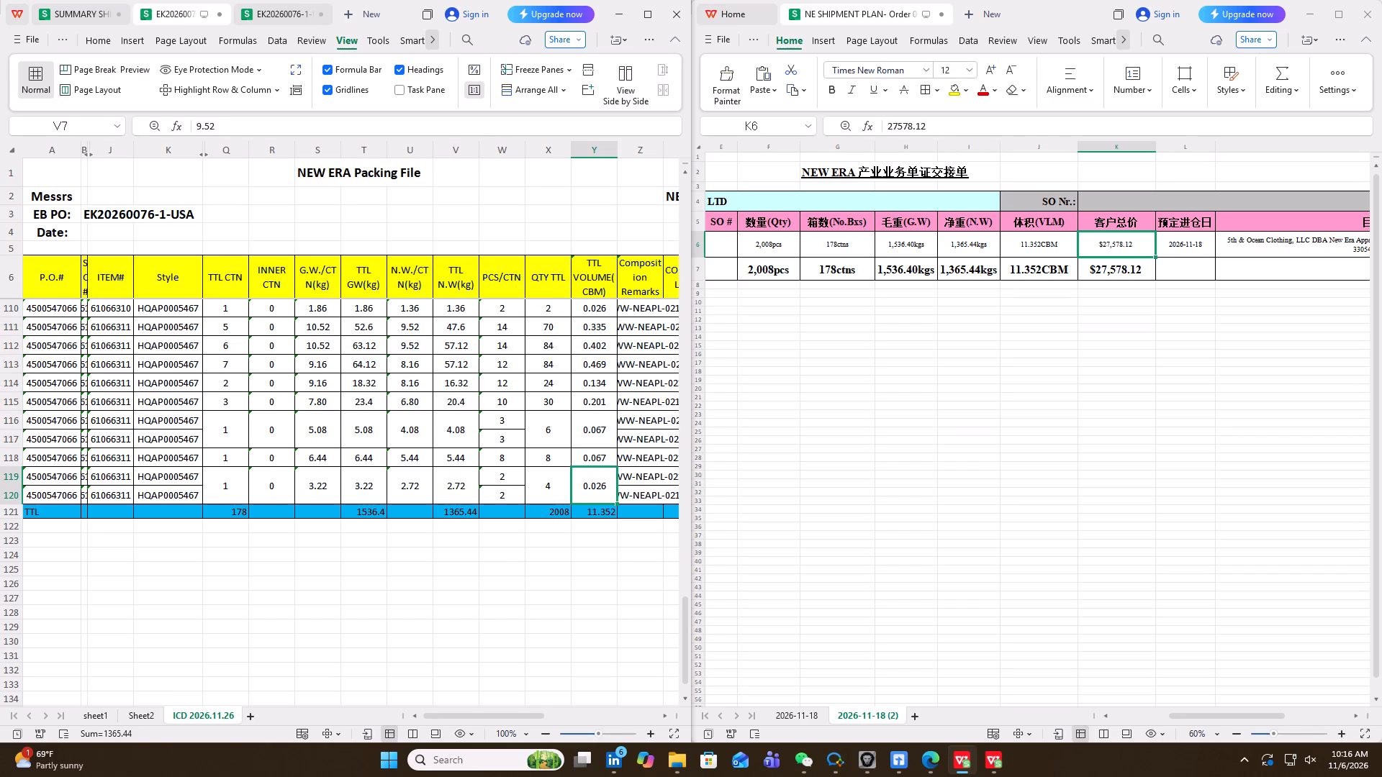
left_click_drag(687, 652, 648, 175)
scroll(521, 436, "up", 8)
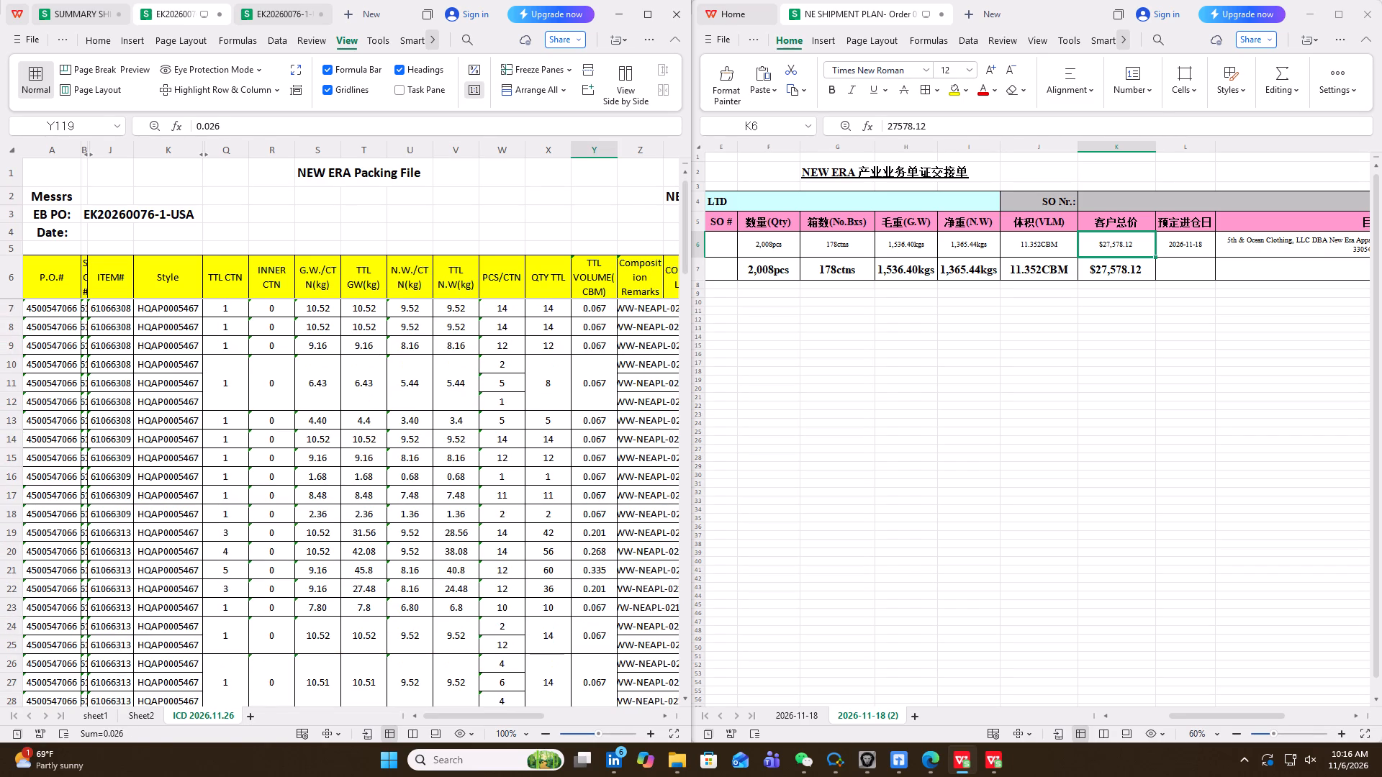
left_click(595, 312, "shift")
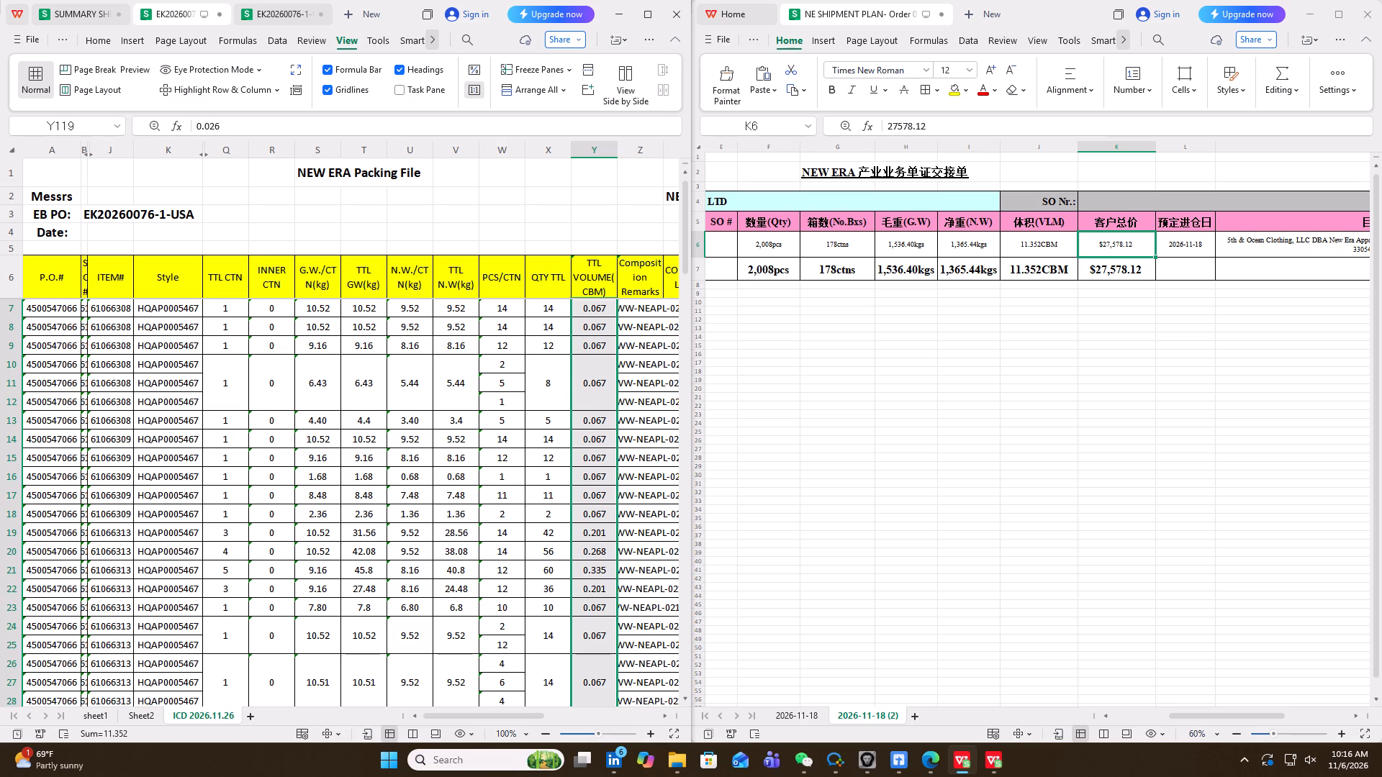
left_click(1101, 240)
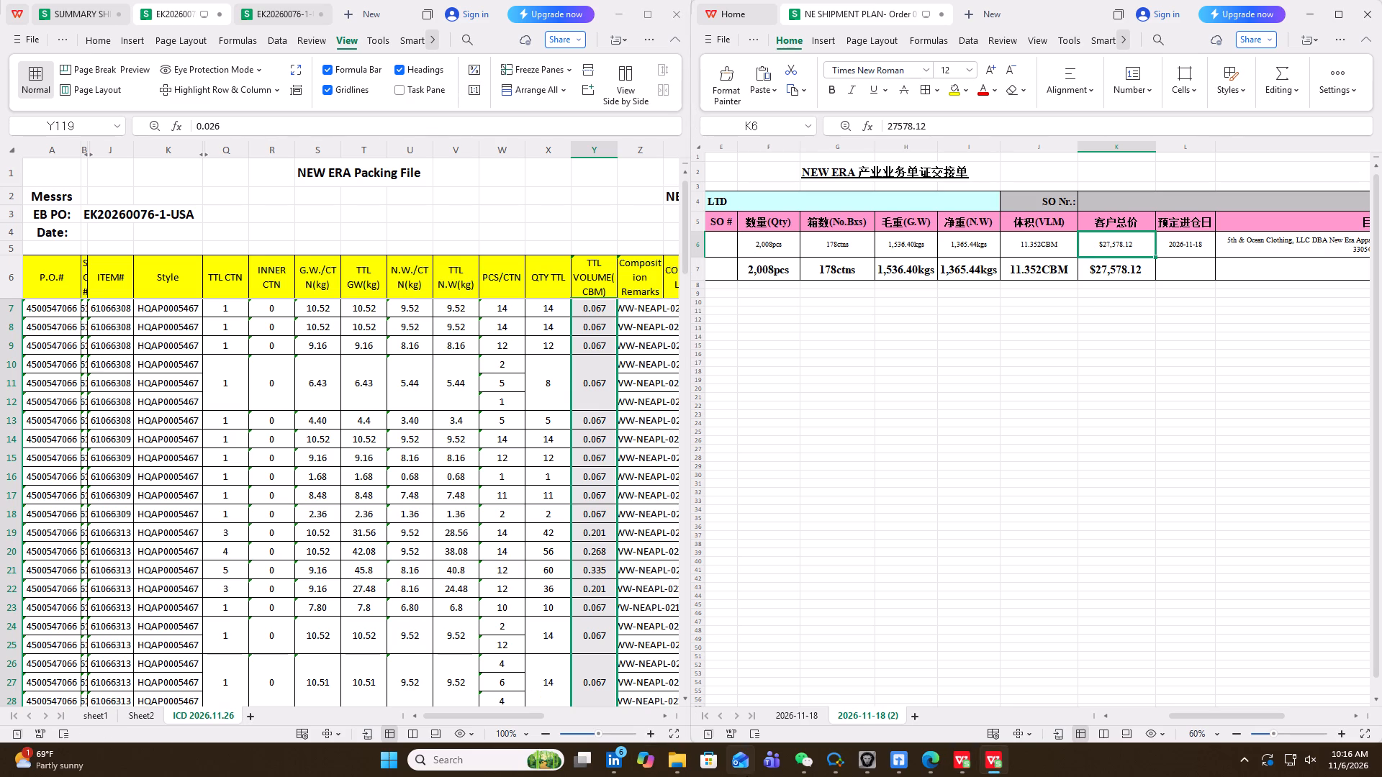
left_click(669, 758)
left_click(510, 58)
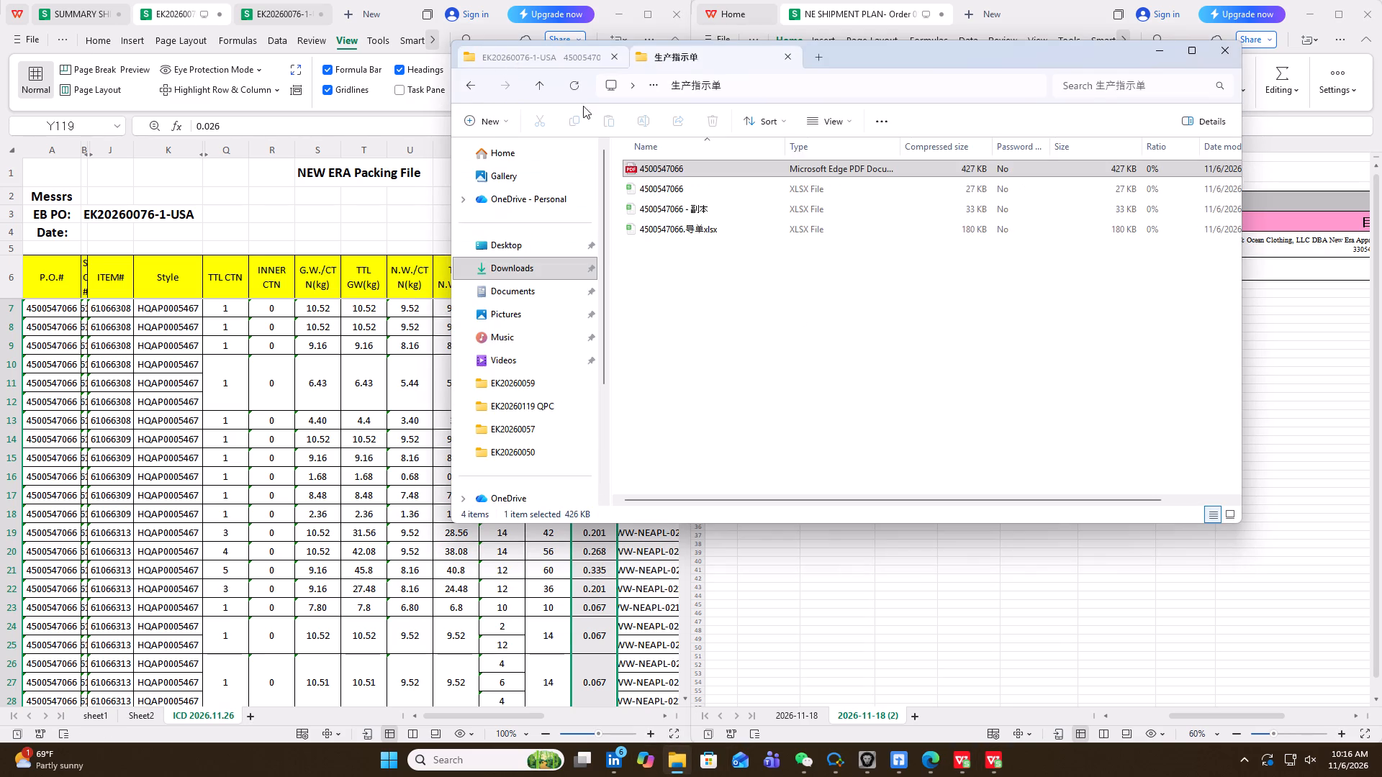
double_click(729, 165)
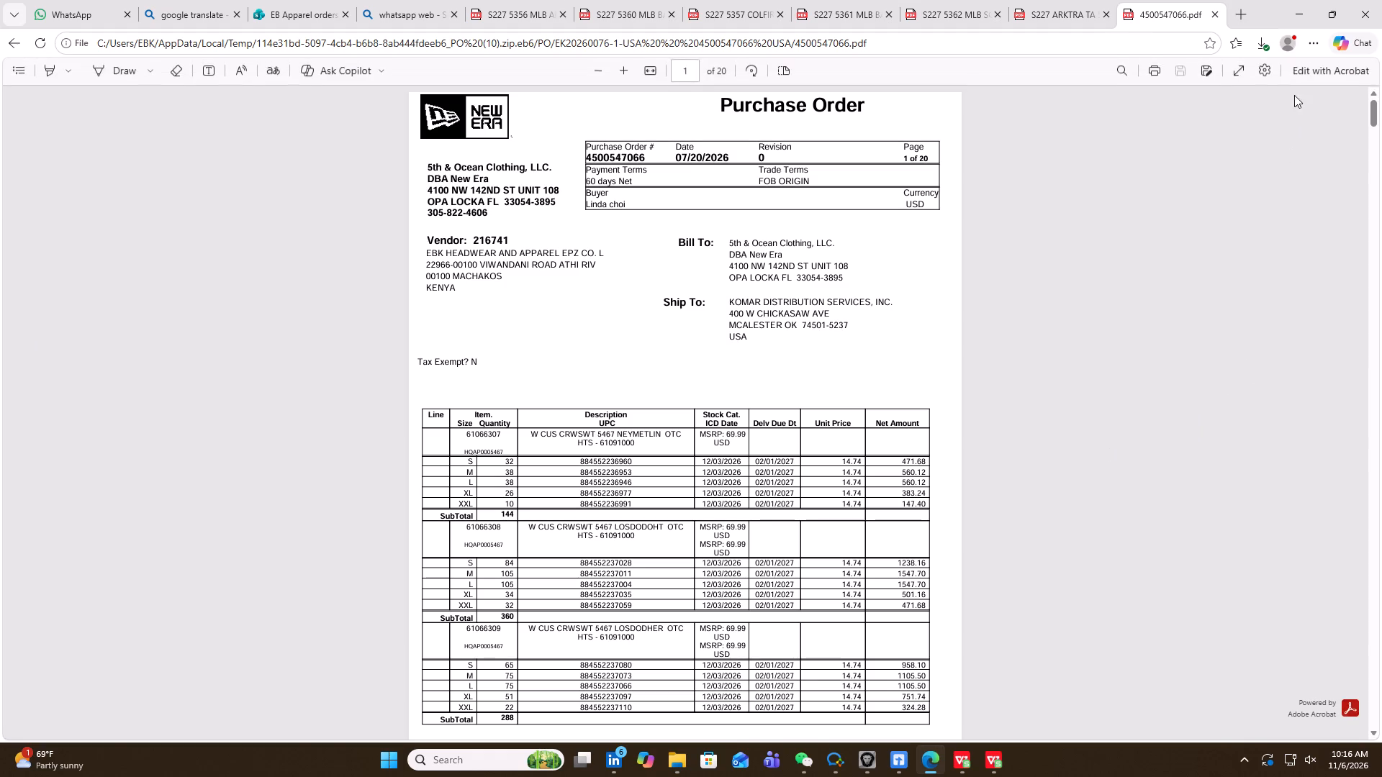
left_click(1325, 12)
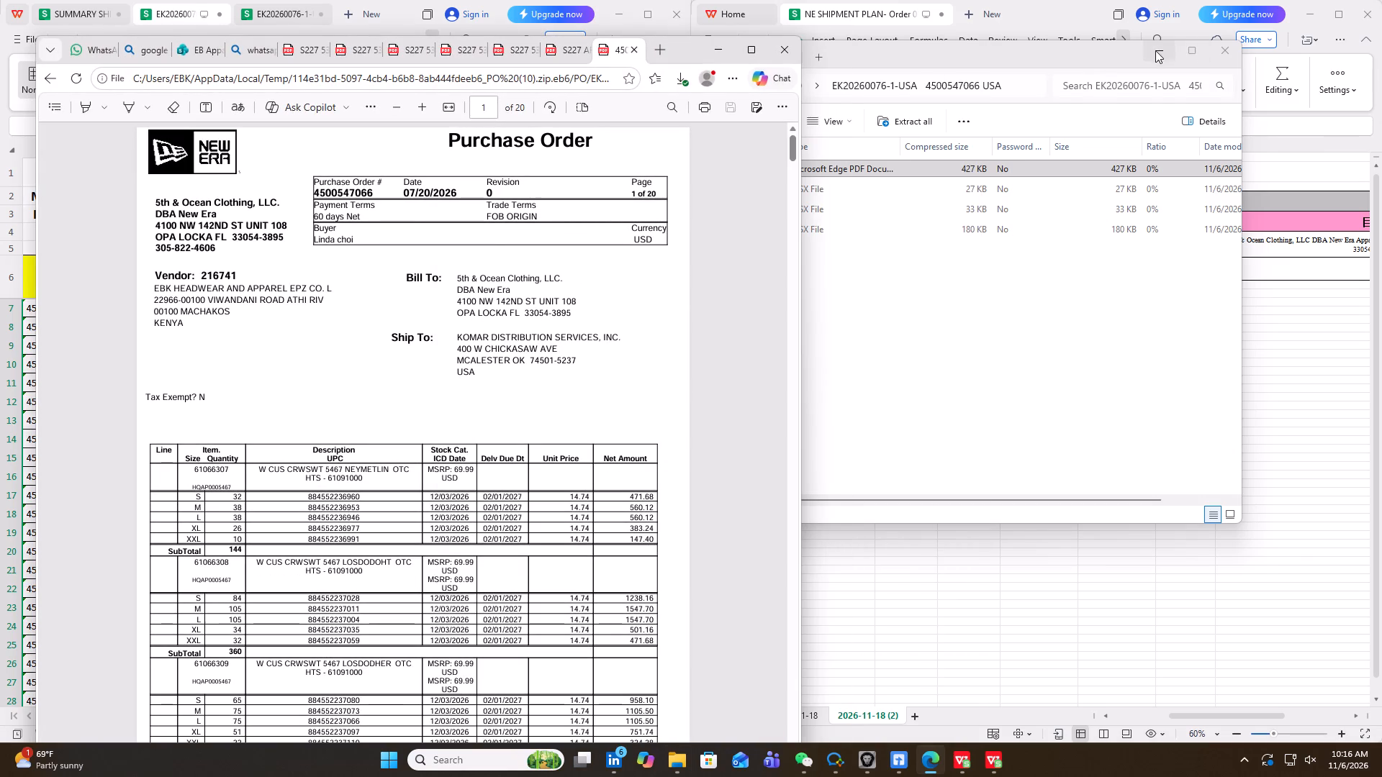
left_click(1155, 50)
left_click_drag(691, 49, 1064, 157)
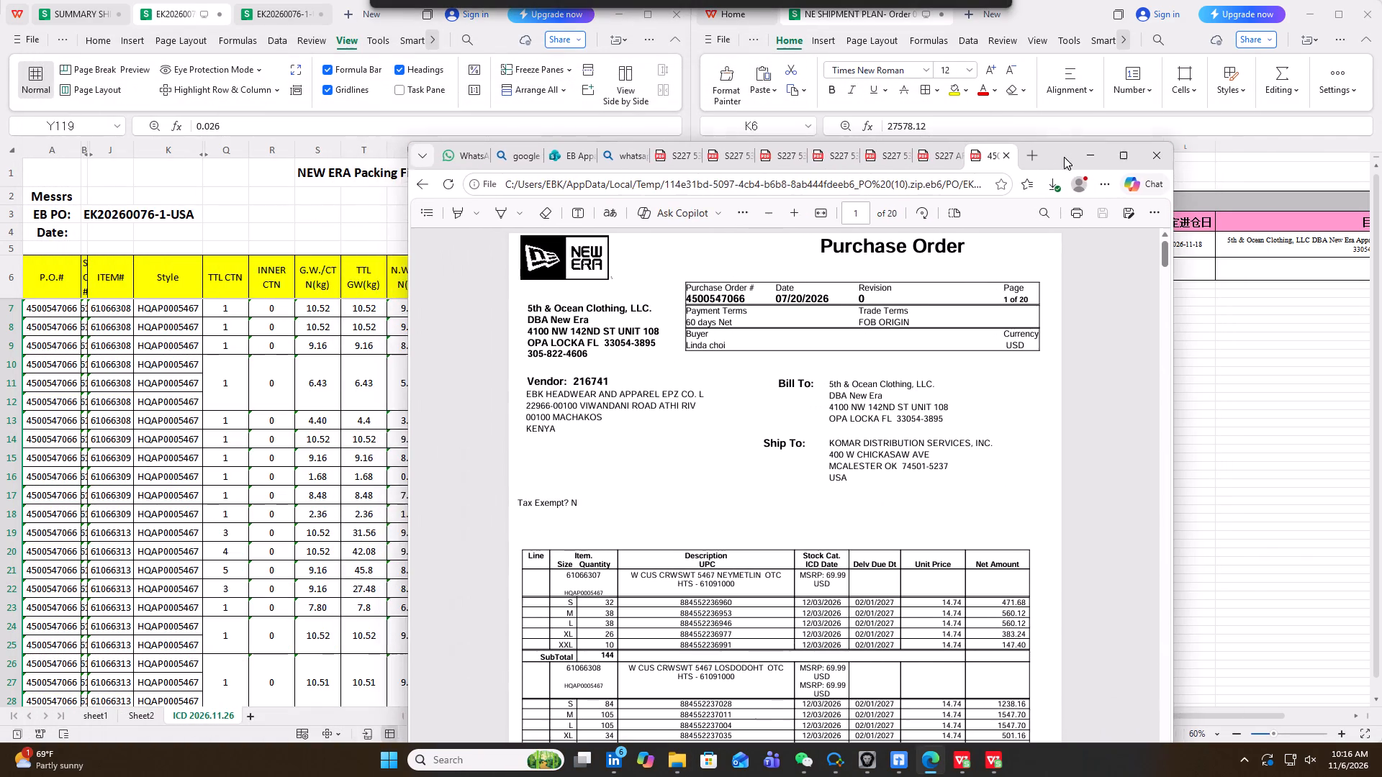
left_click_drag(1064, 157, 1254, 34)
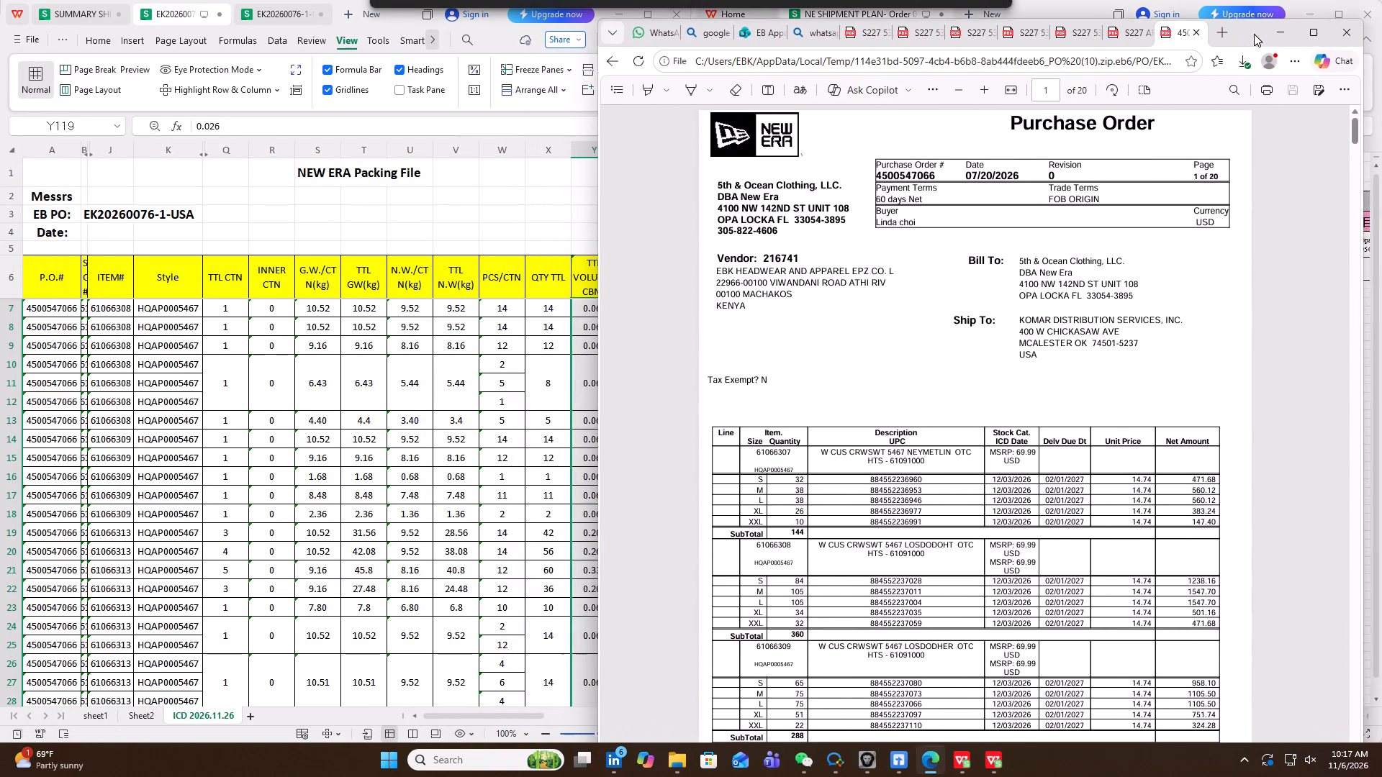
Compare the purchase order's total quantity on page 3 with the packing file's QTY TTL total in row 121.
left_click_drag(1254, 34, 1271, 22)
scroll(1064, 291, "down", 6)
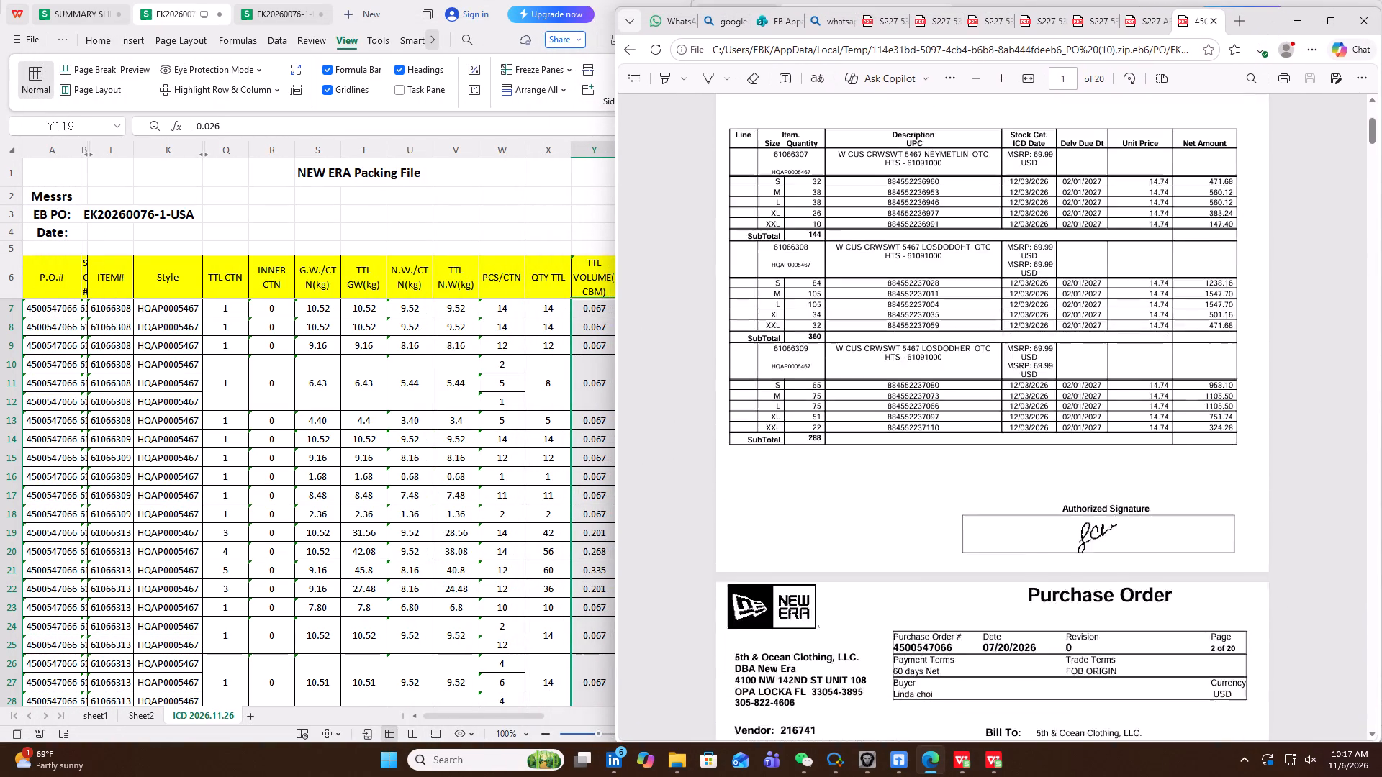
scroll(1064, 291, "down", 20)
scroll(1064, 291, "down", 7)
scroll(1039, 318, "up", 5)
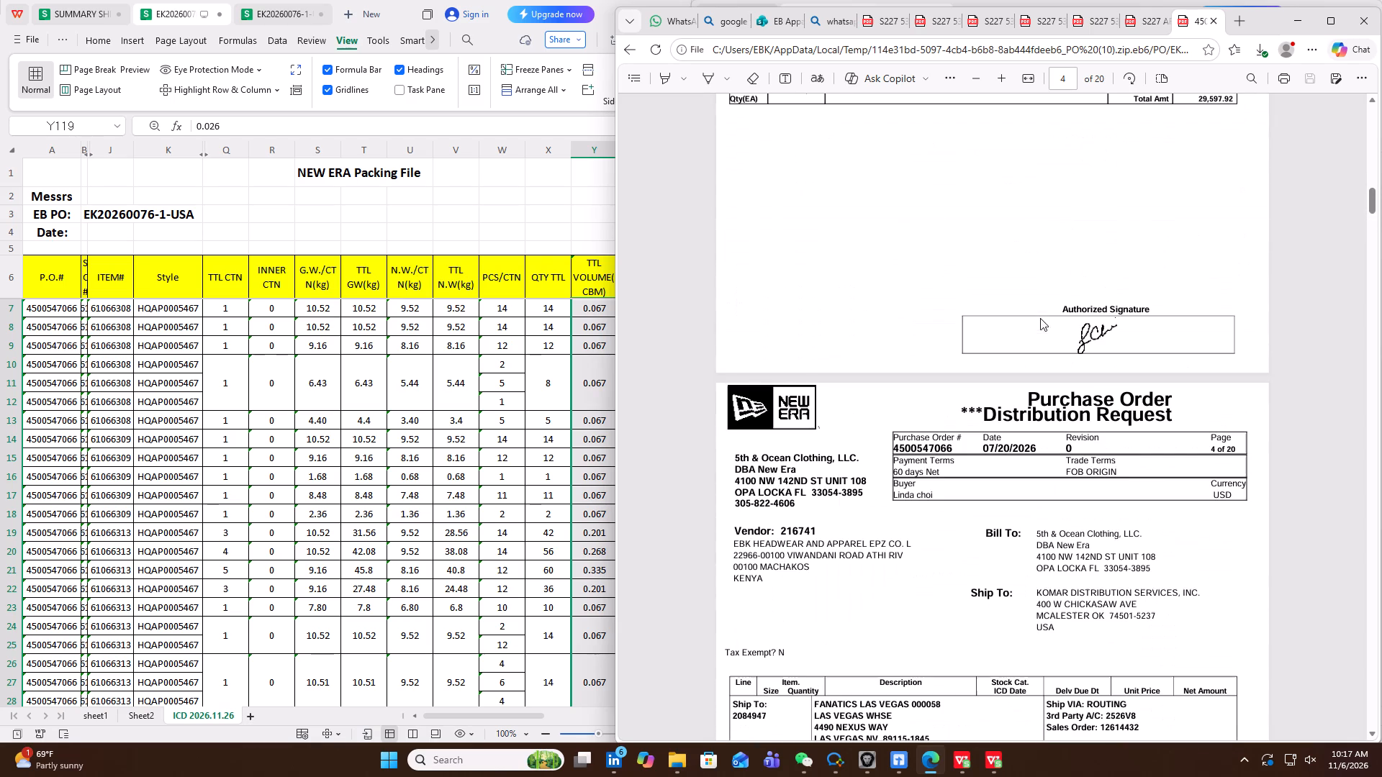
scroll(311, 505, "down", 14)
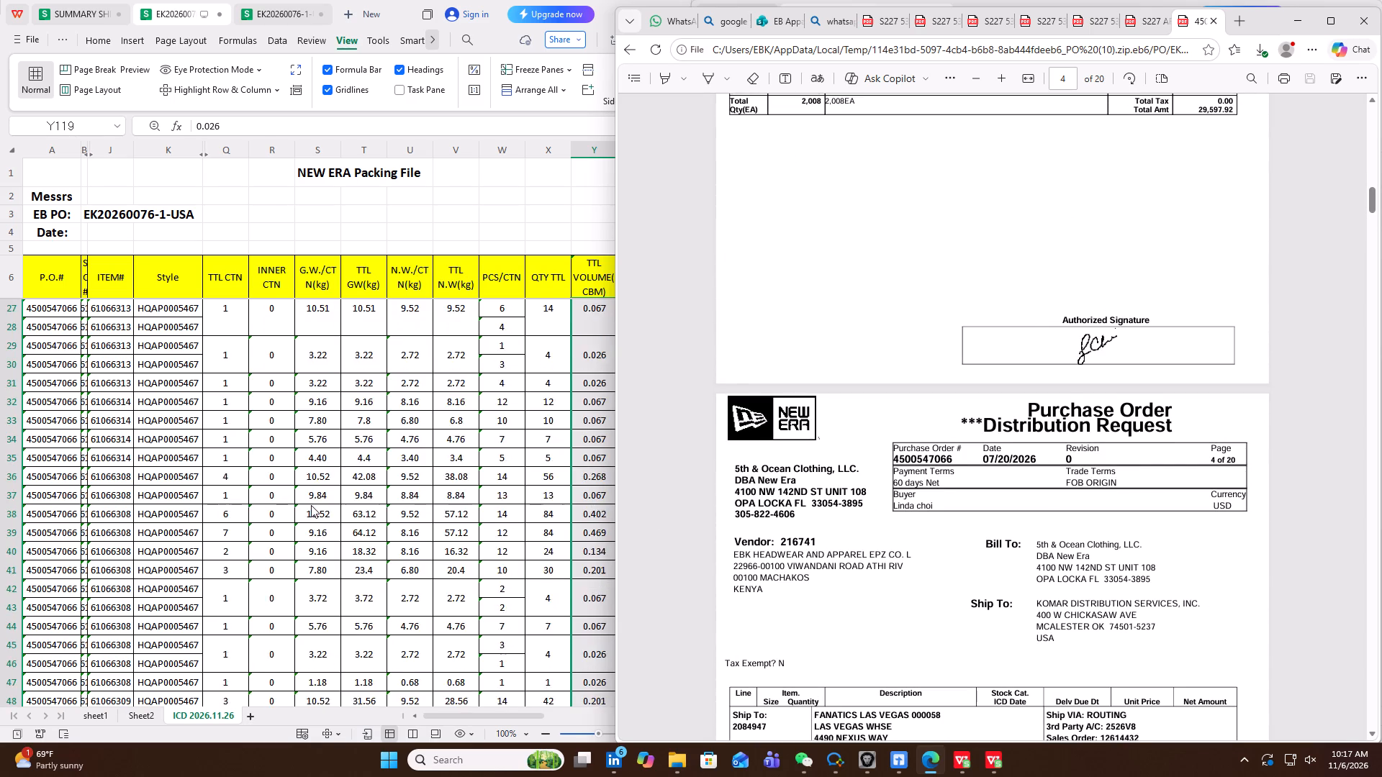
scroll(311, 505, "down", 20)
scroll(311, 505, "down", 11)
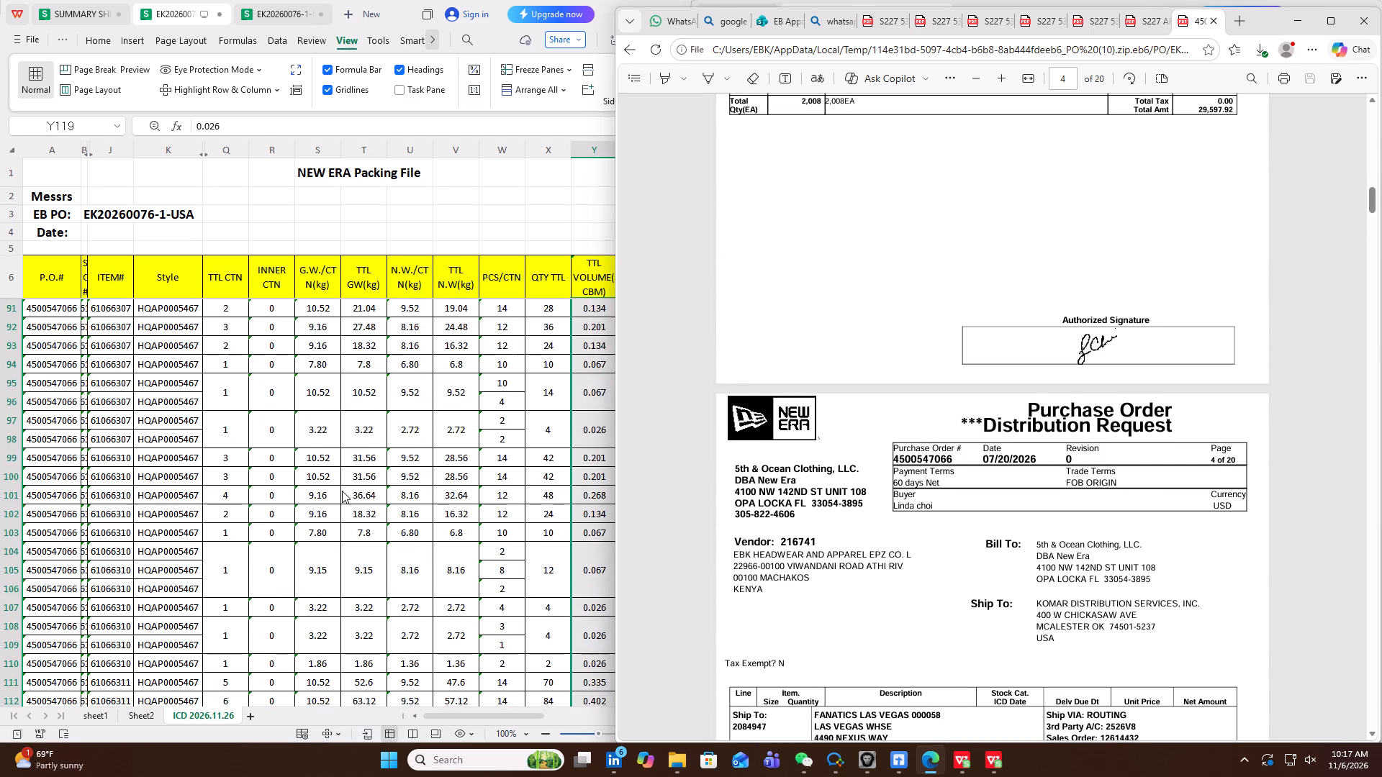
scroll(342, 491, "down", 12)
left_click(541, 454)
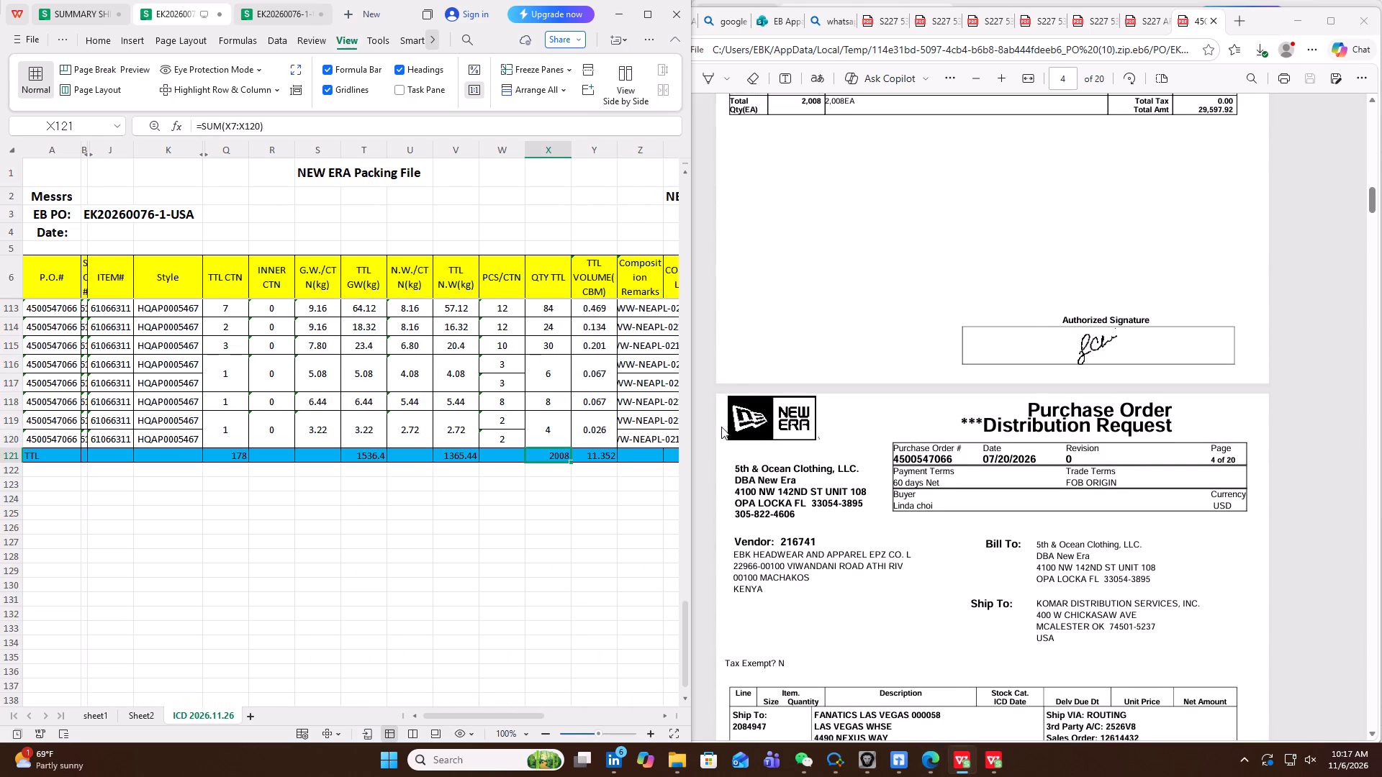
scroll(921, 311, "up", 1)
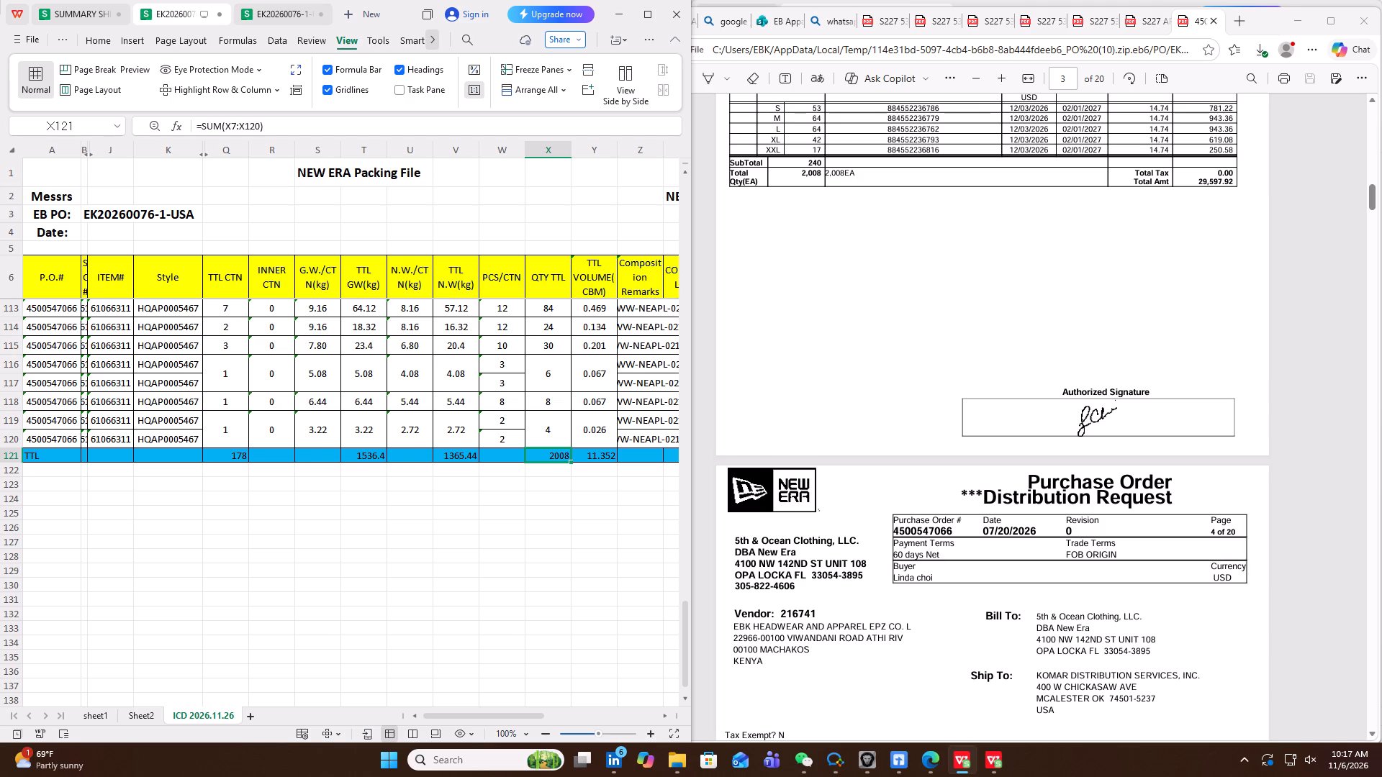
Copy the purchase order's total amount, 29,597.92, into cell X123 below the packing file's totals and widen column X slightly.
left_click_drag(1197, 181, 1233, 183)
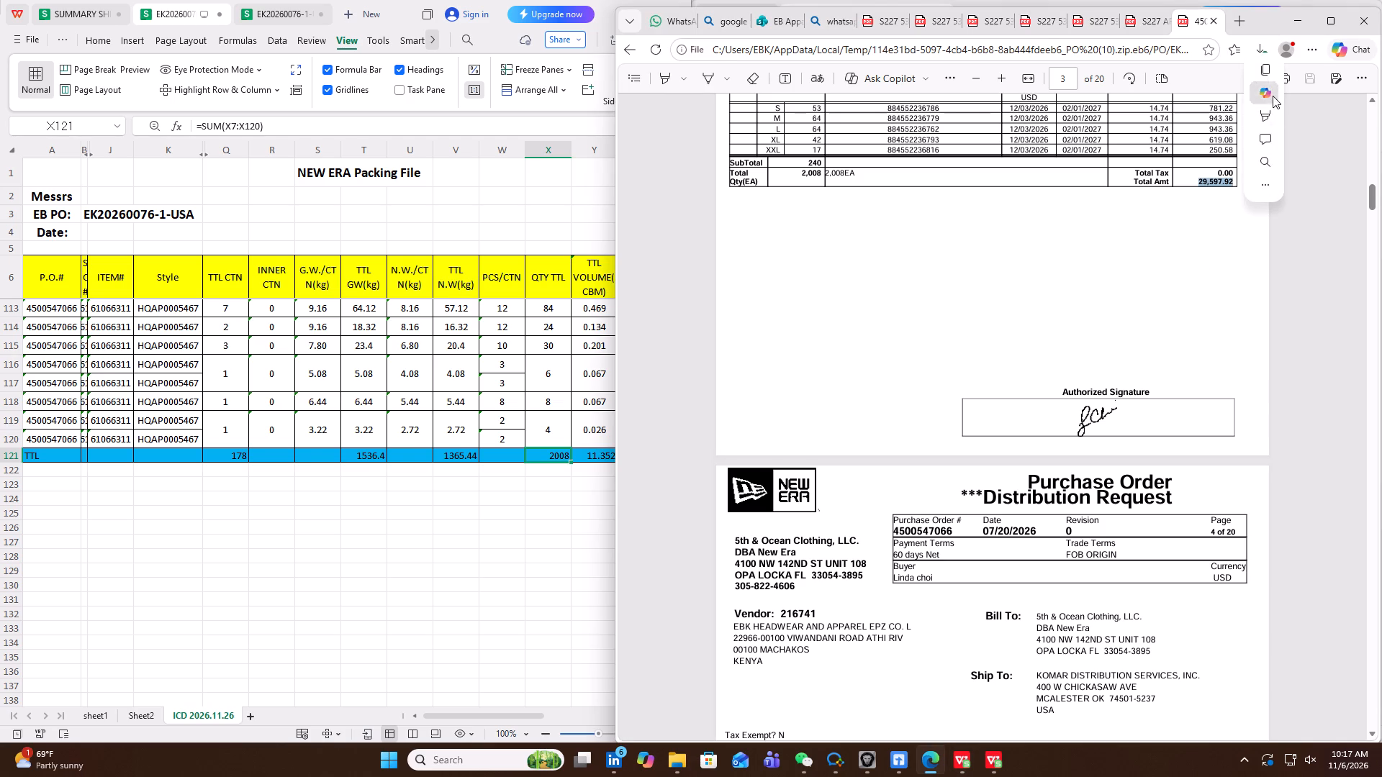
left_click(1268, 73)
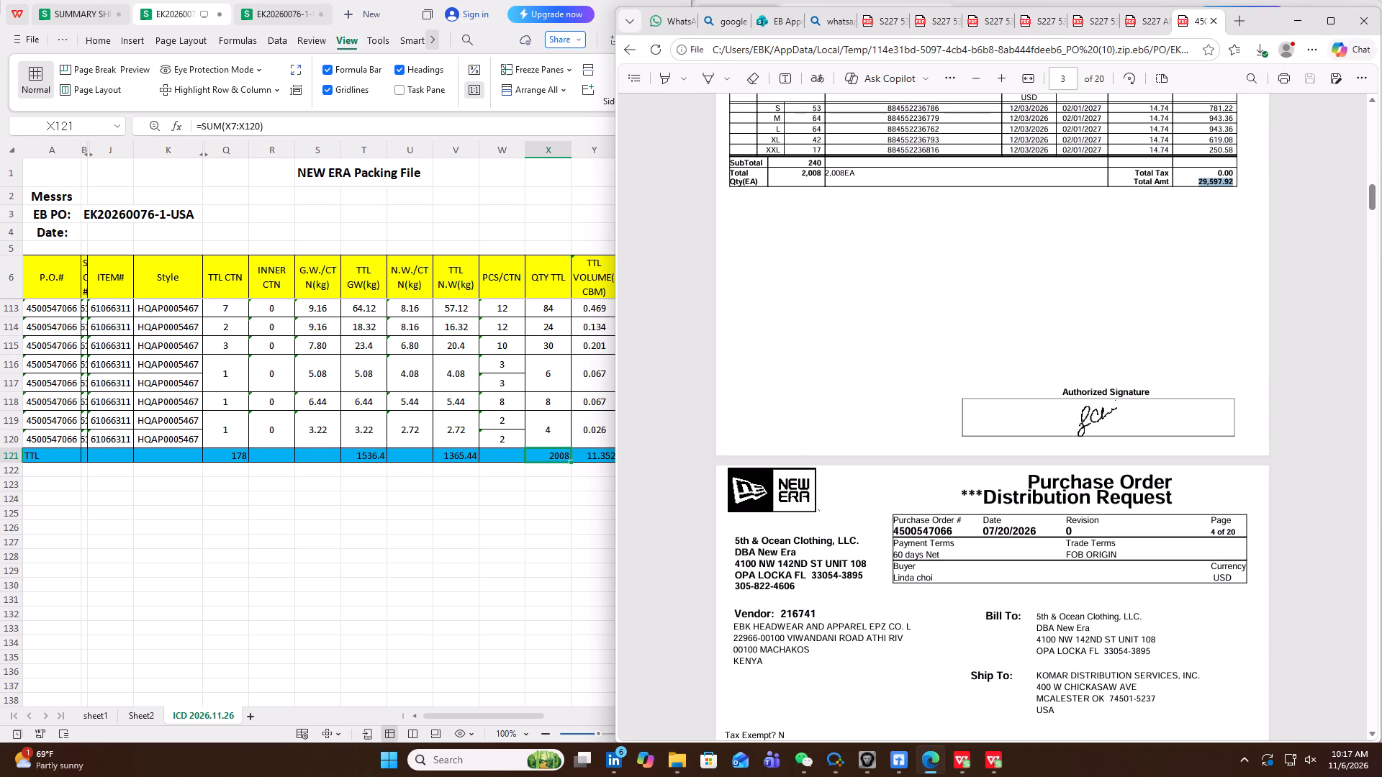
left_click(543, 487)
key("ctrl+v")
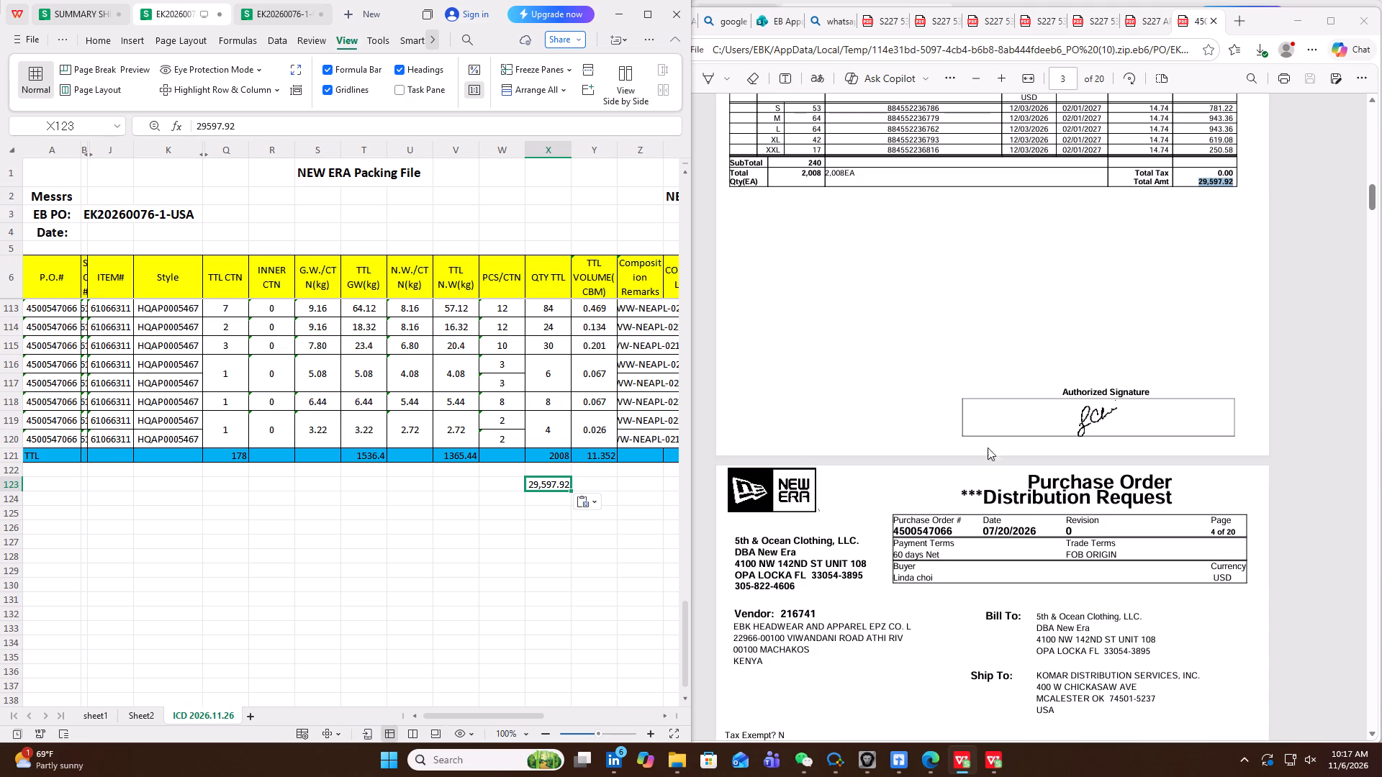
left_click(572, 150)
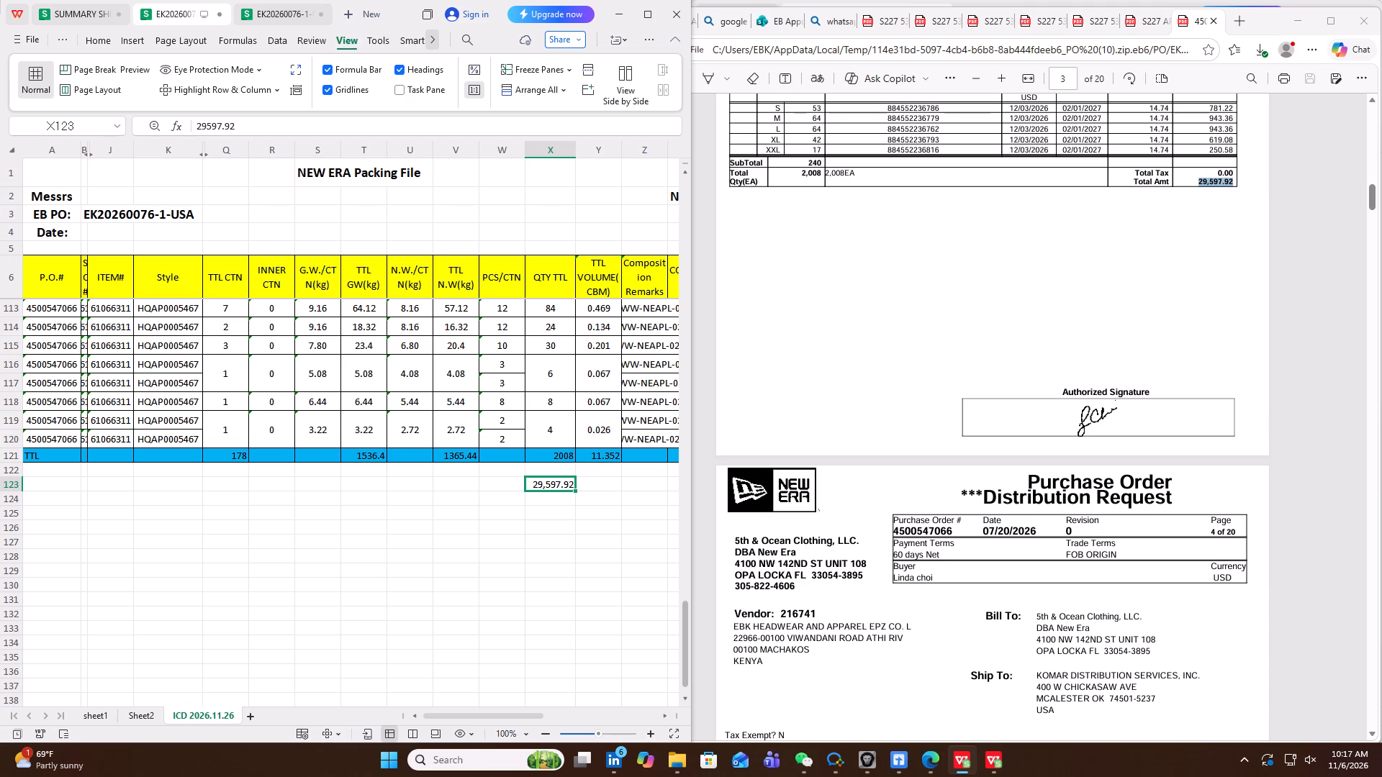
Copy the selection sum of X123 to X125, 29,597.92, into the 客户总价 cell K6 of the handover sheet.
left_click_drag(553, 483, 551, 514)
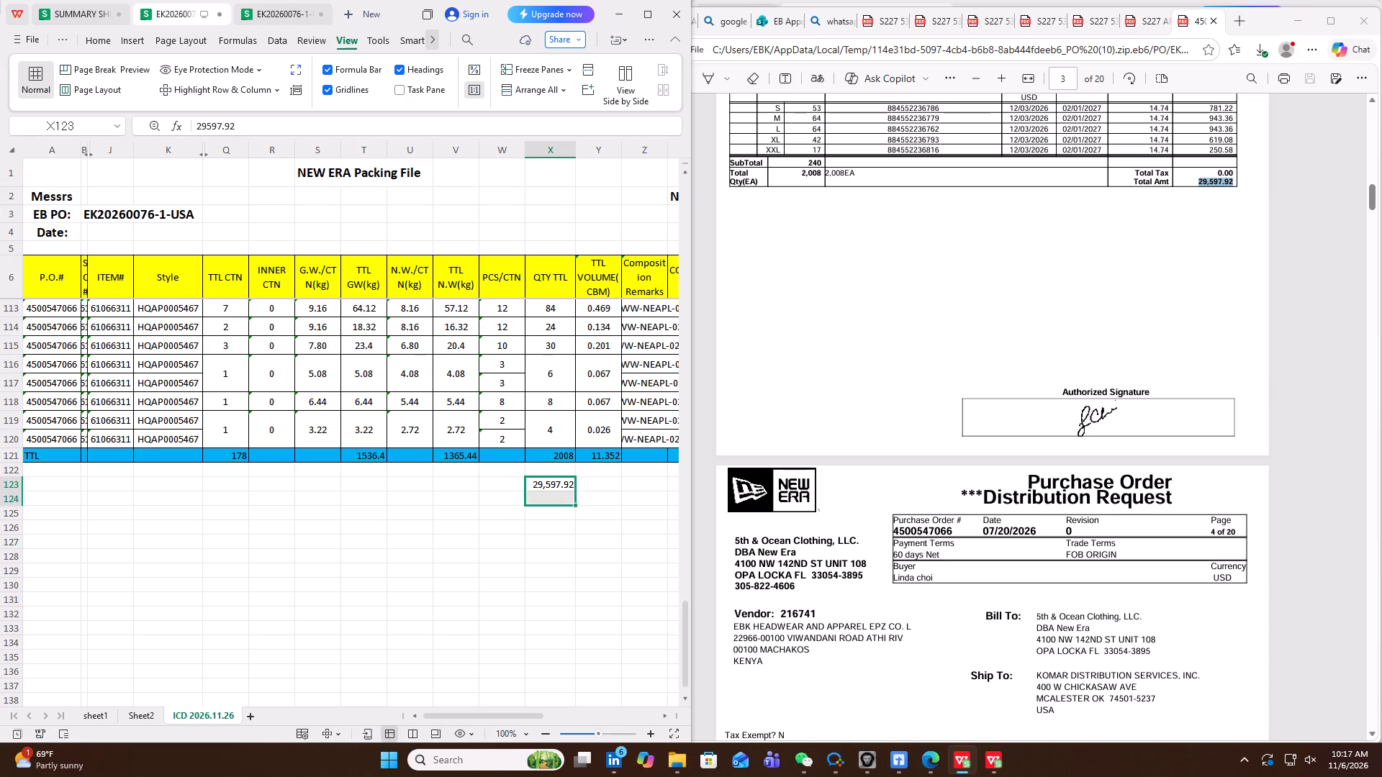
left_click_drag(551, 514, 551, 517)
left_click(112, 734)
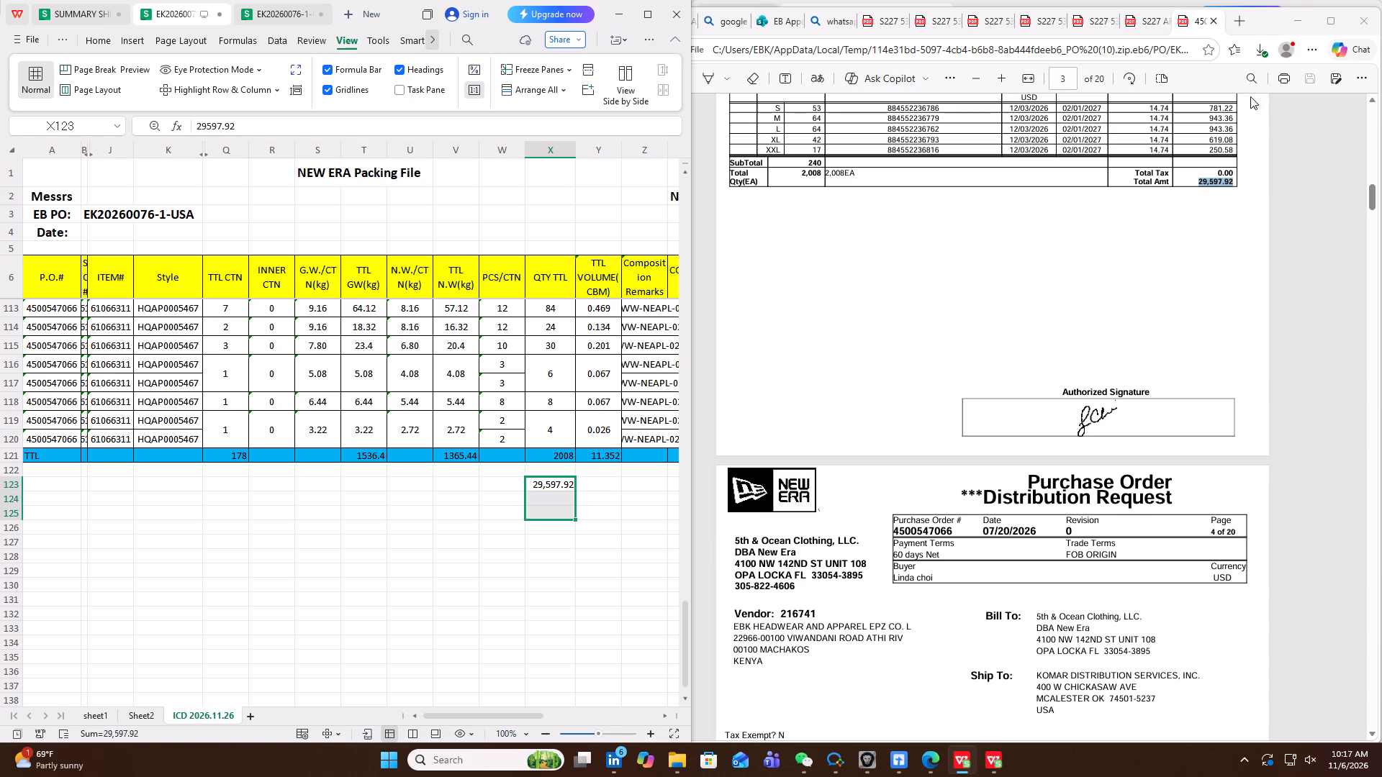
left_click(1298, 22)
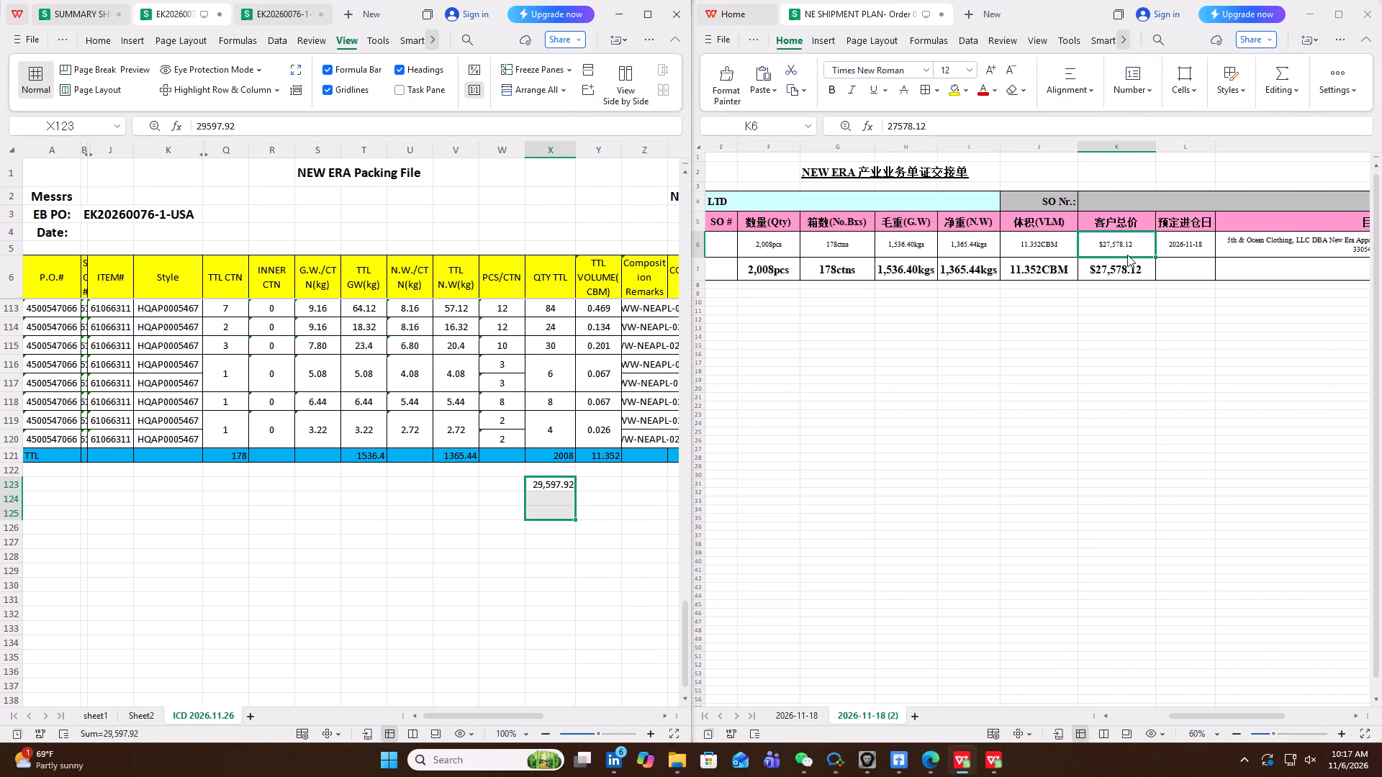
left_click(1114, 254)
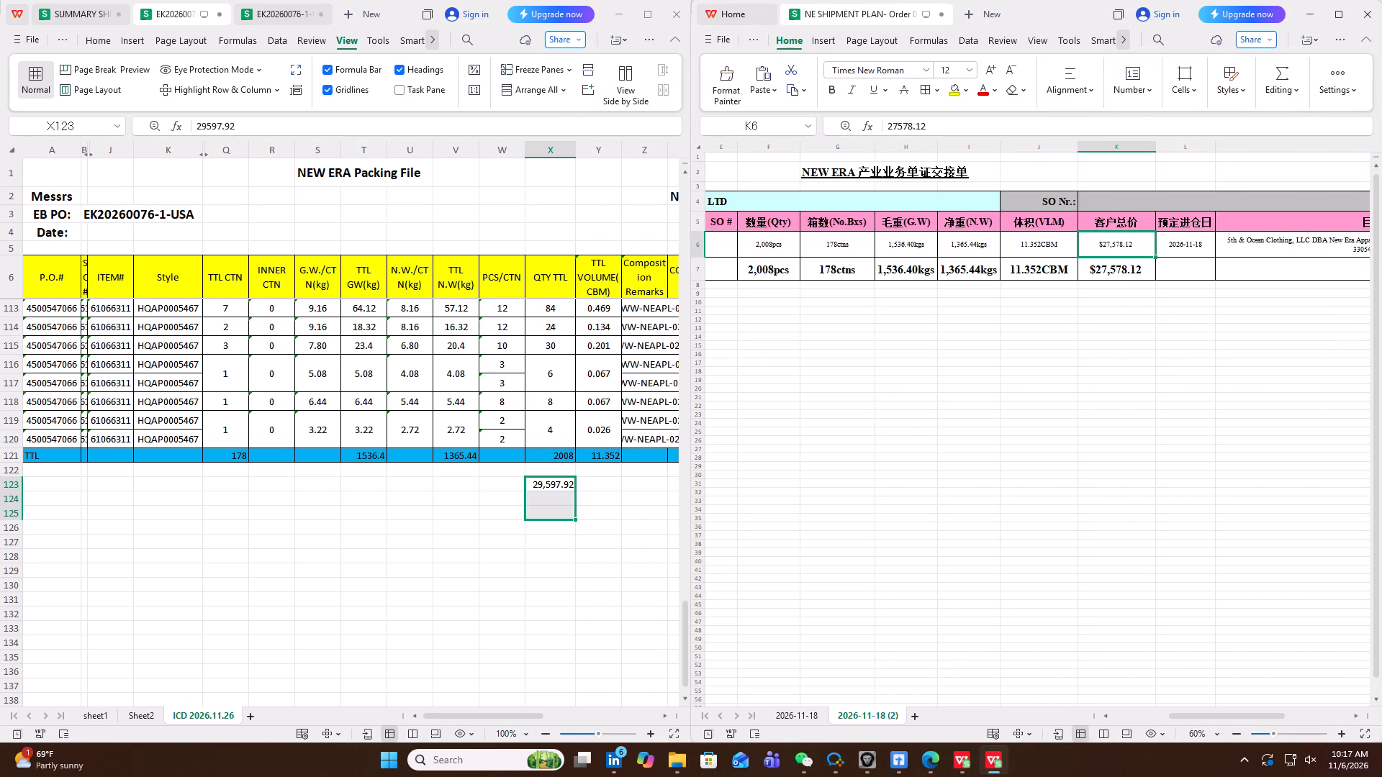
key("ctrl+v")
Set the 预定进仓日 date in cell L6 of the handover sheet to 2026-11-26, matching the ICD date in SUM2026.
left_click(1195, 247)
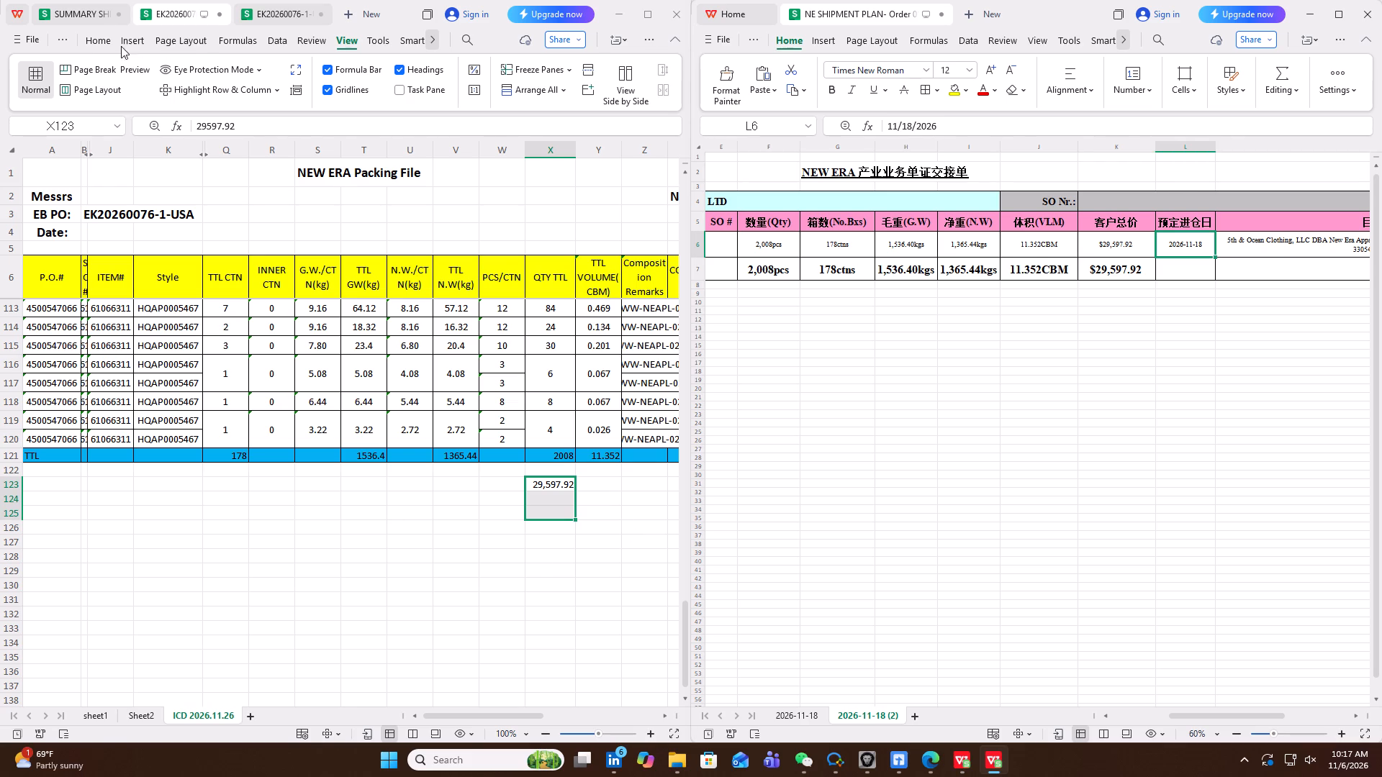
left_click(82, 14)
scroll(433, 442, "up", 4)
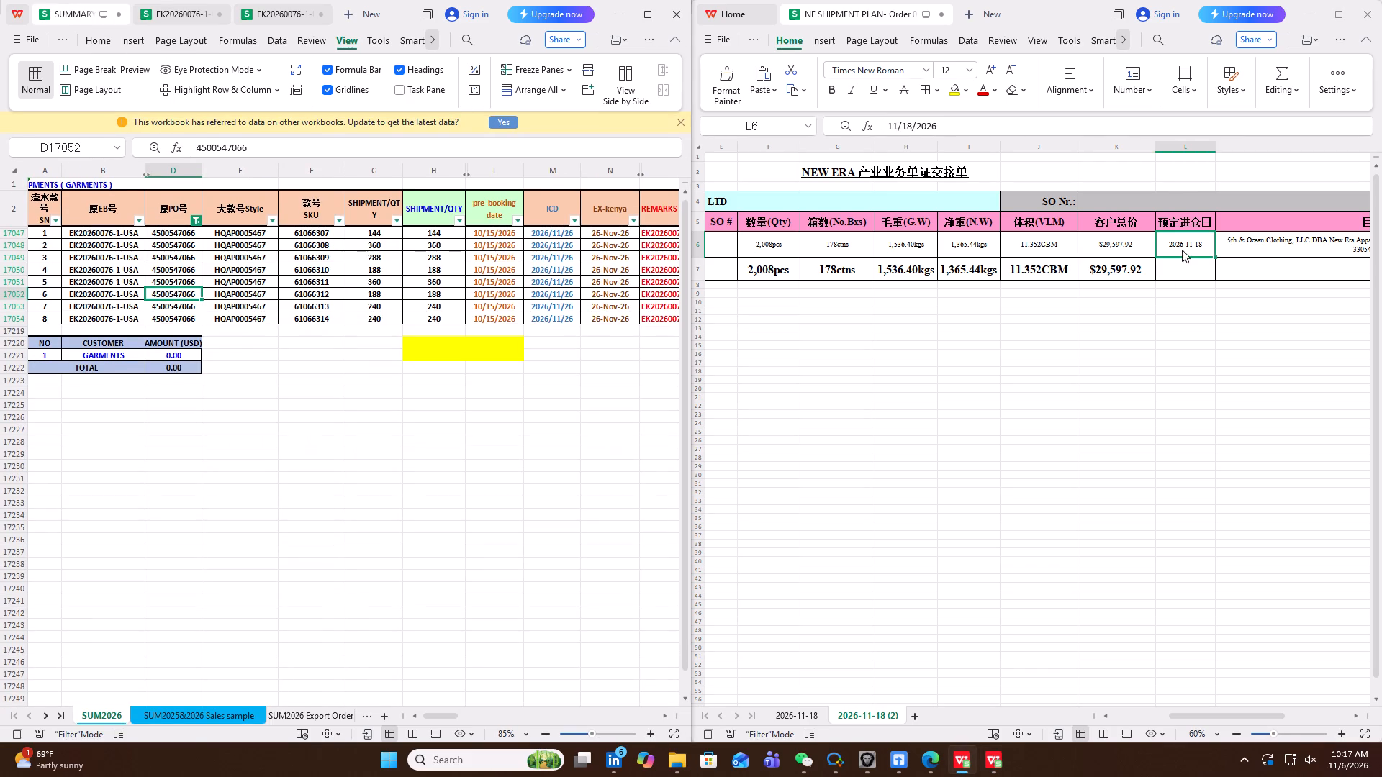
left_click(1182, 250)
type("2026-")
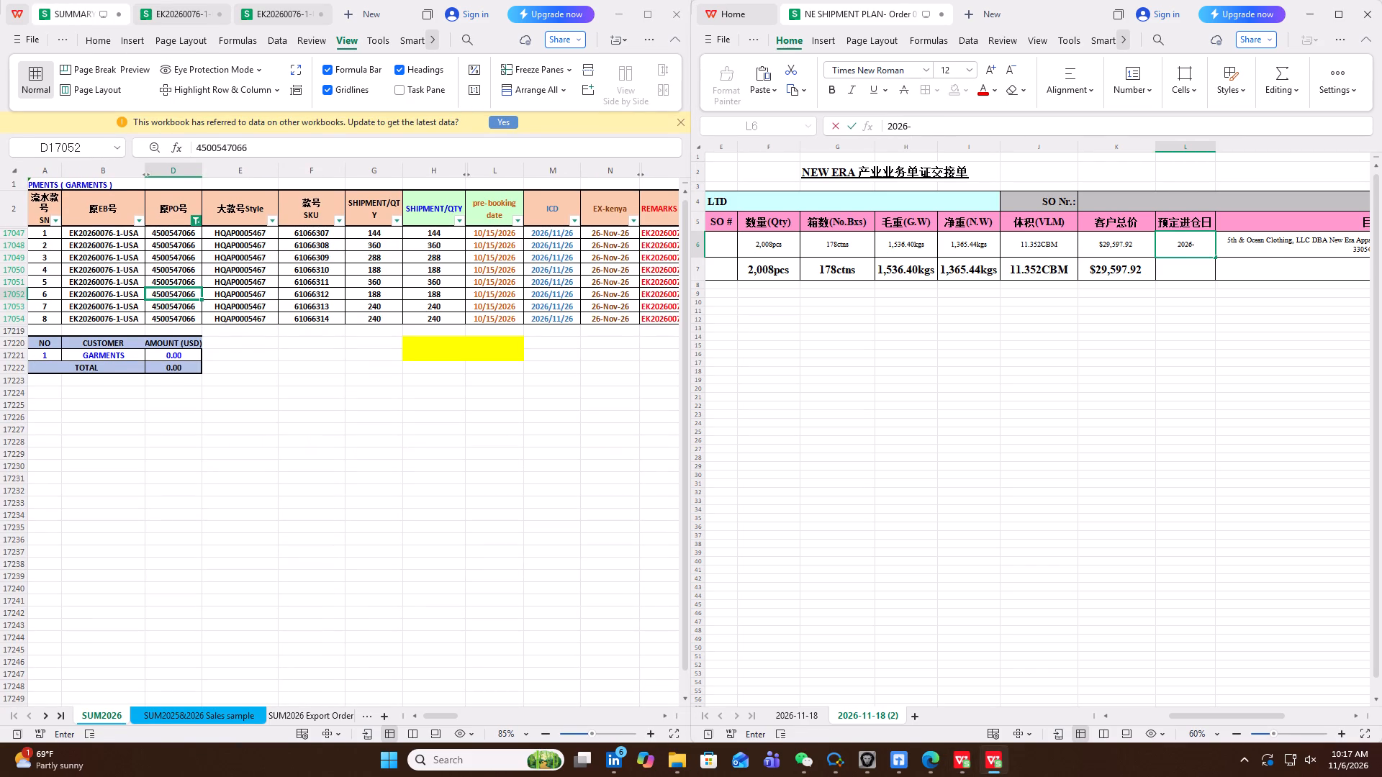
type("11")
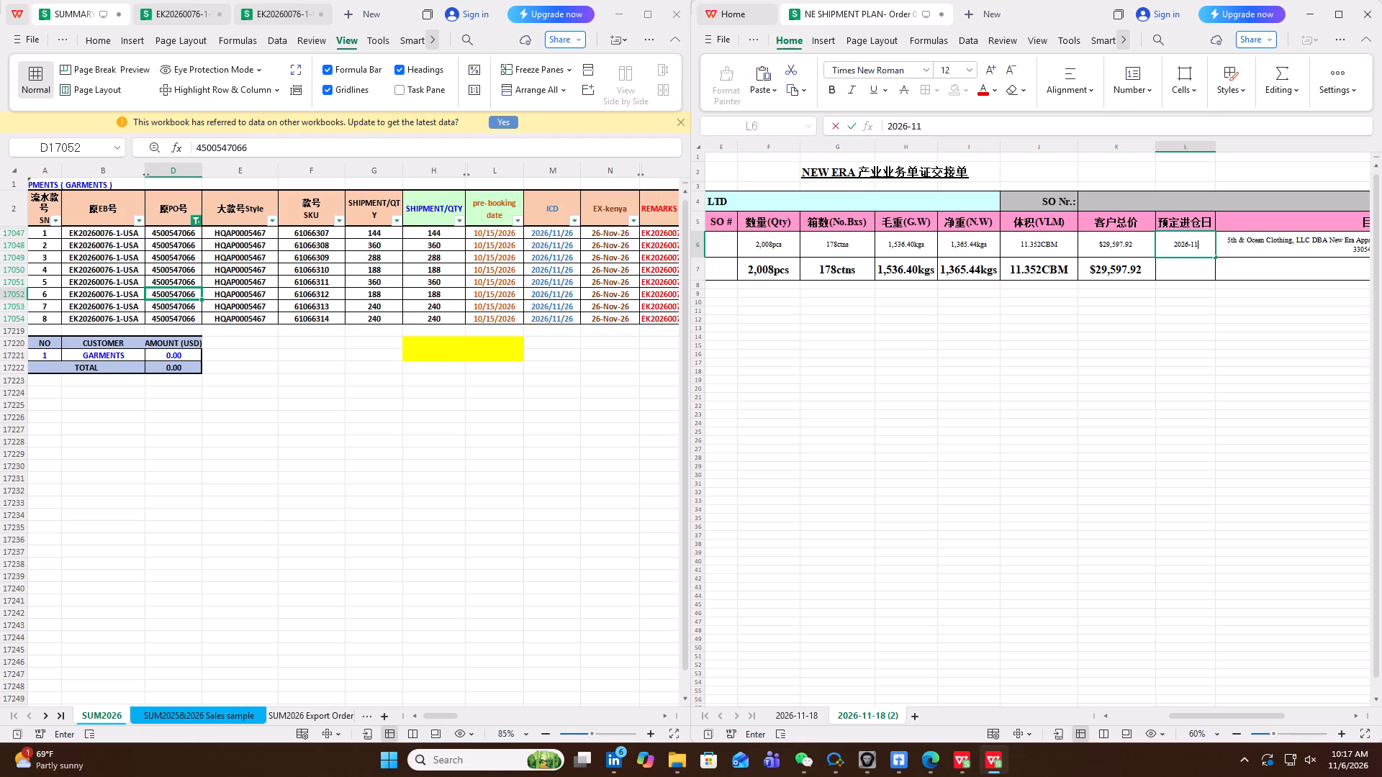
key("minus")
type("26")
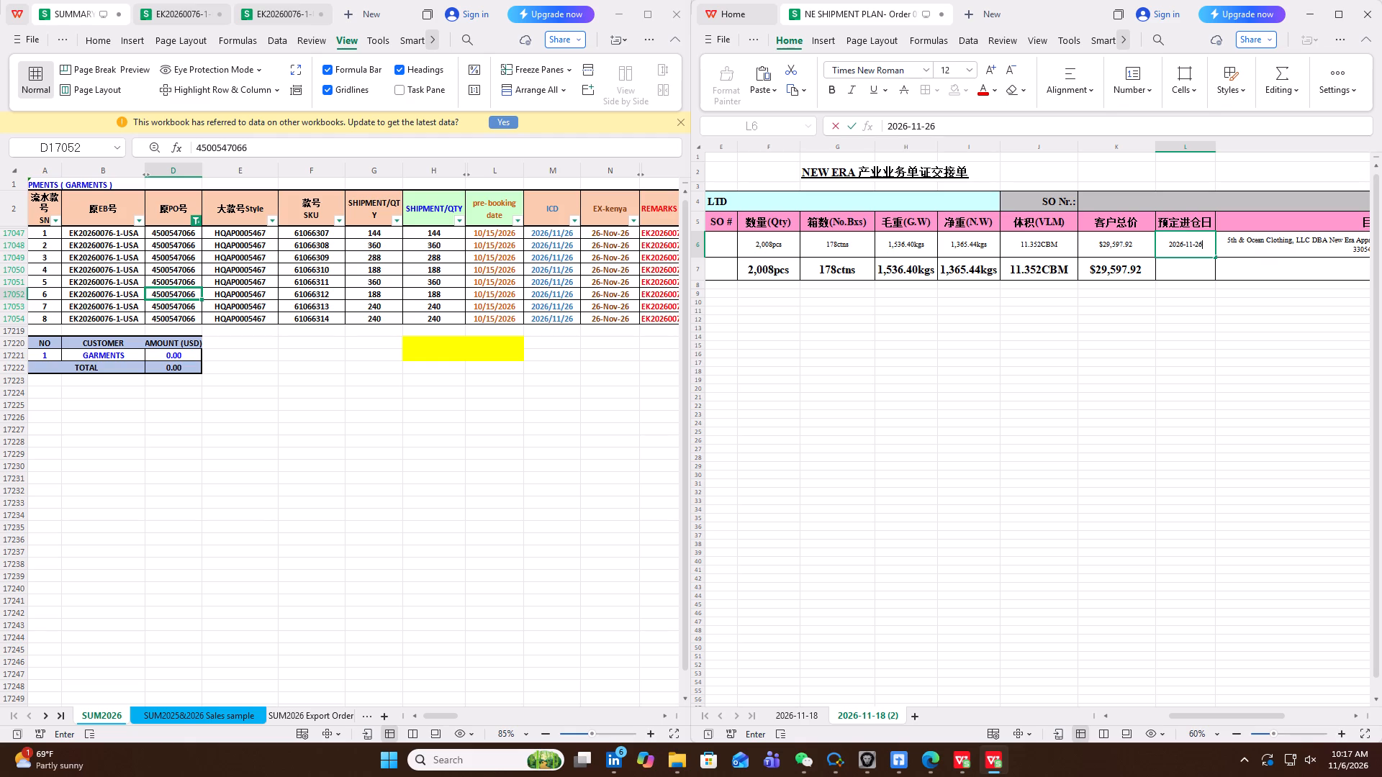
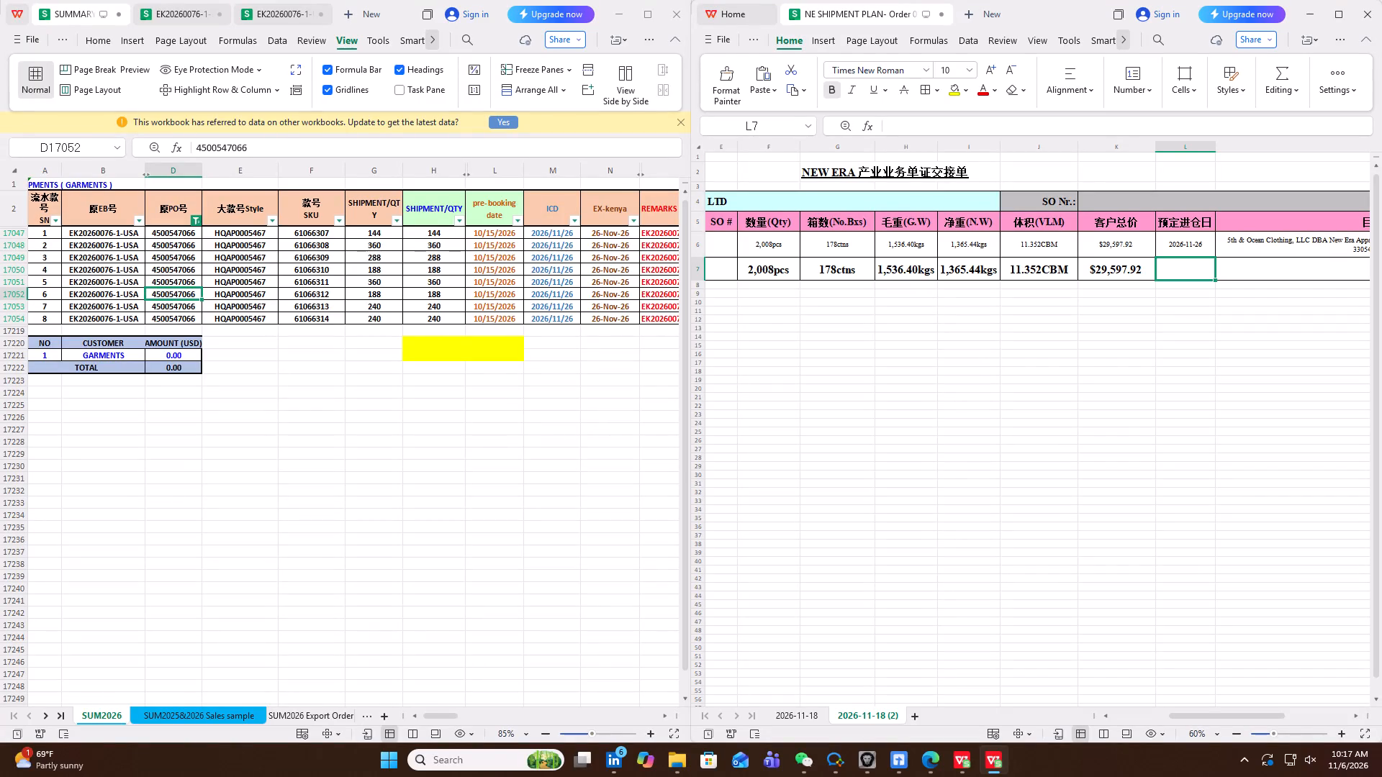
Bring the handover sheet's 目的港 and 运输方式 columns into view and place the purchase order PDF beside them.
left_click(817, 724)
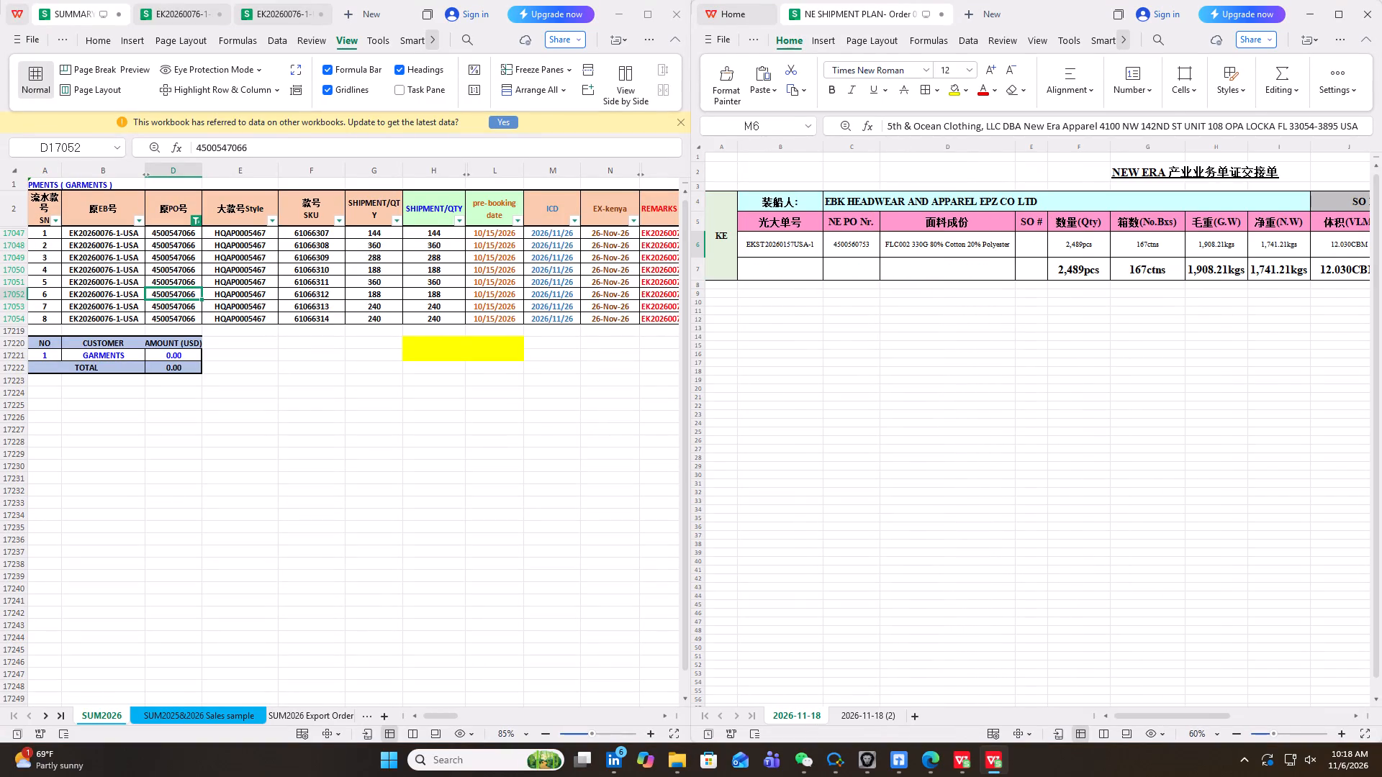
left_click_drag(1150, 717, 1201, 720)
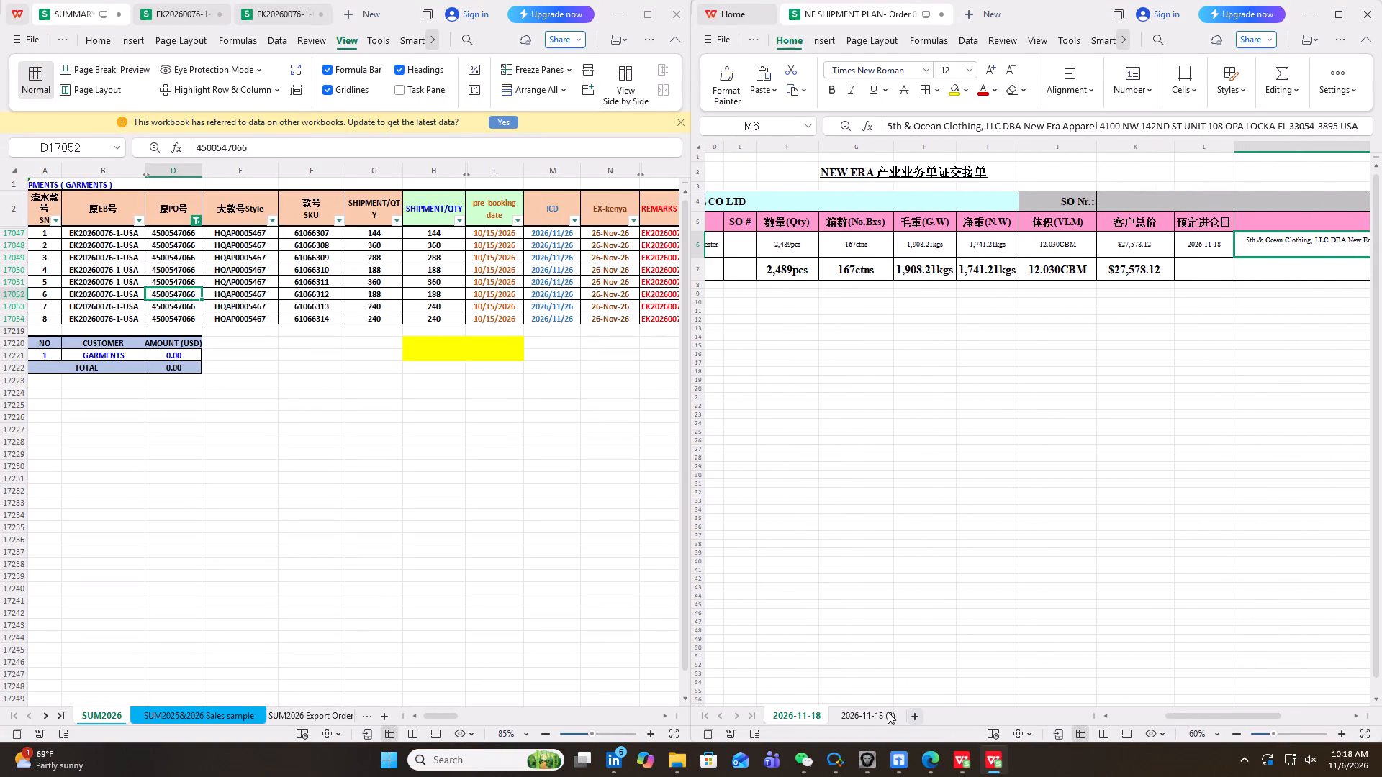
left_click(888, 712)
left_click_drag(1191, 714, 1234, 715)
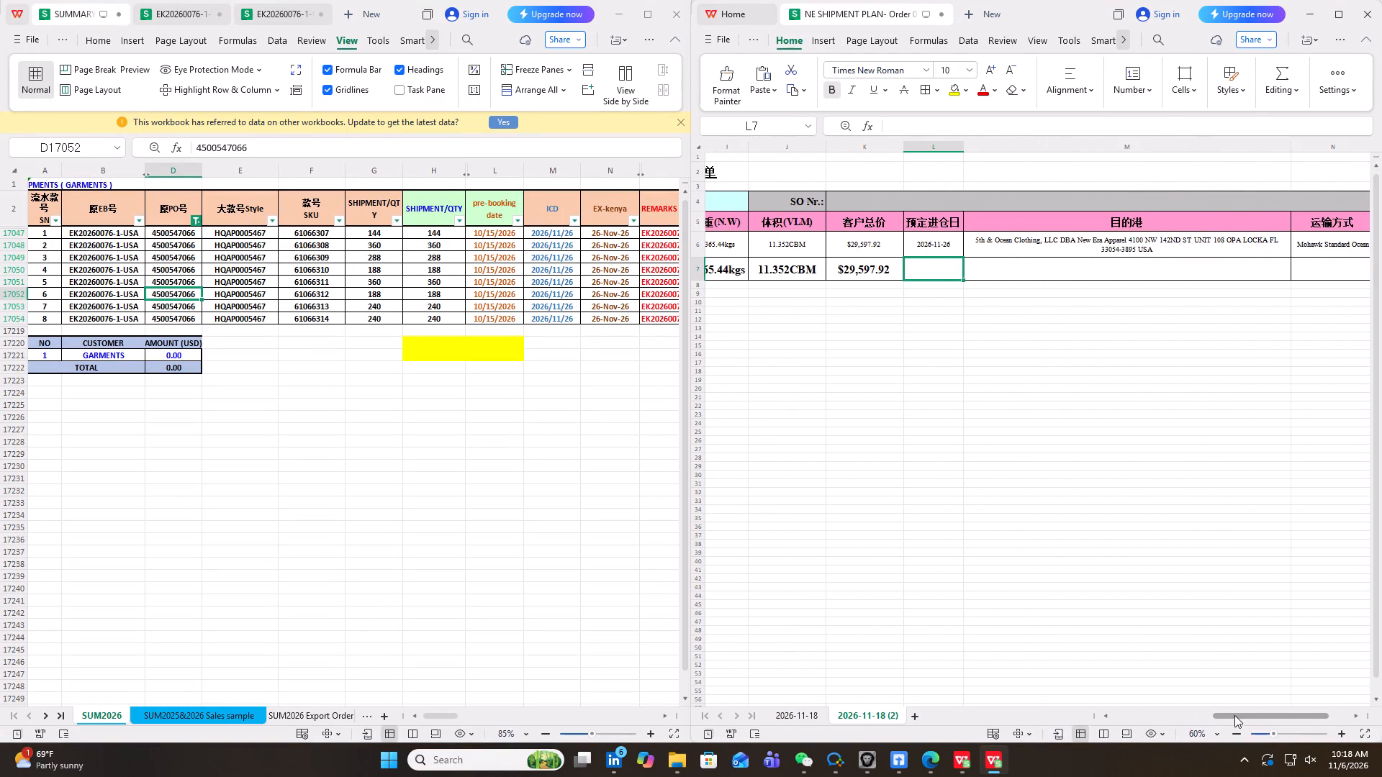
left_click_drag(1234, 715, 1270, 714)
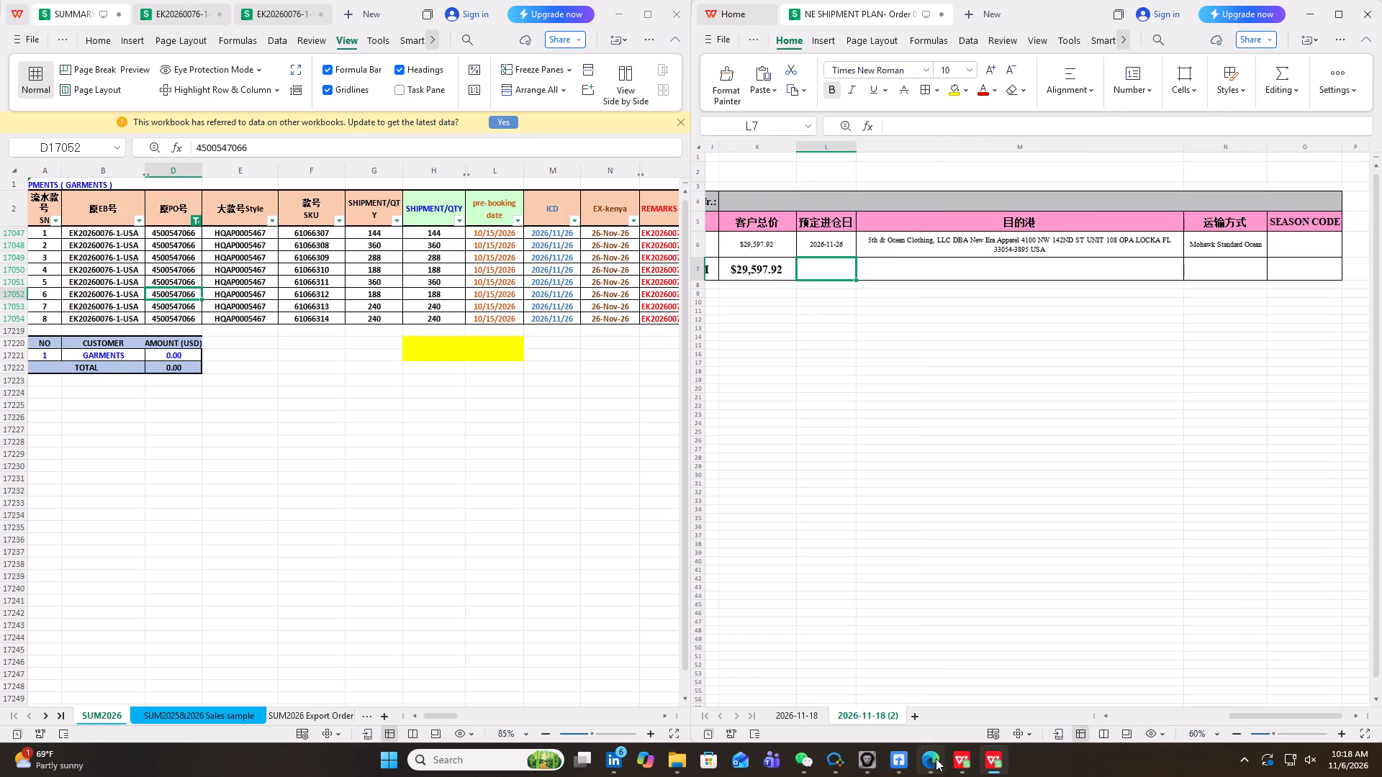
left_click(936, 758)
left_click_drag(1257, 22, 1257, 22)
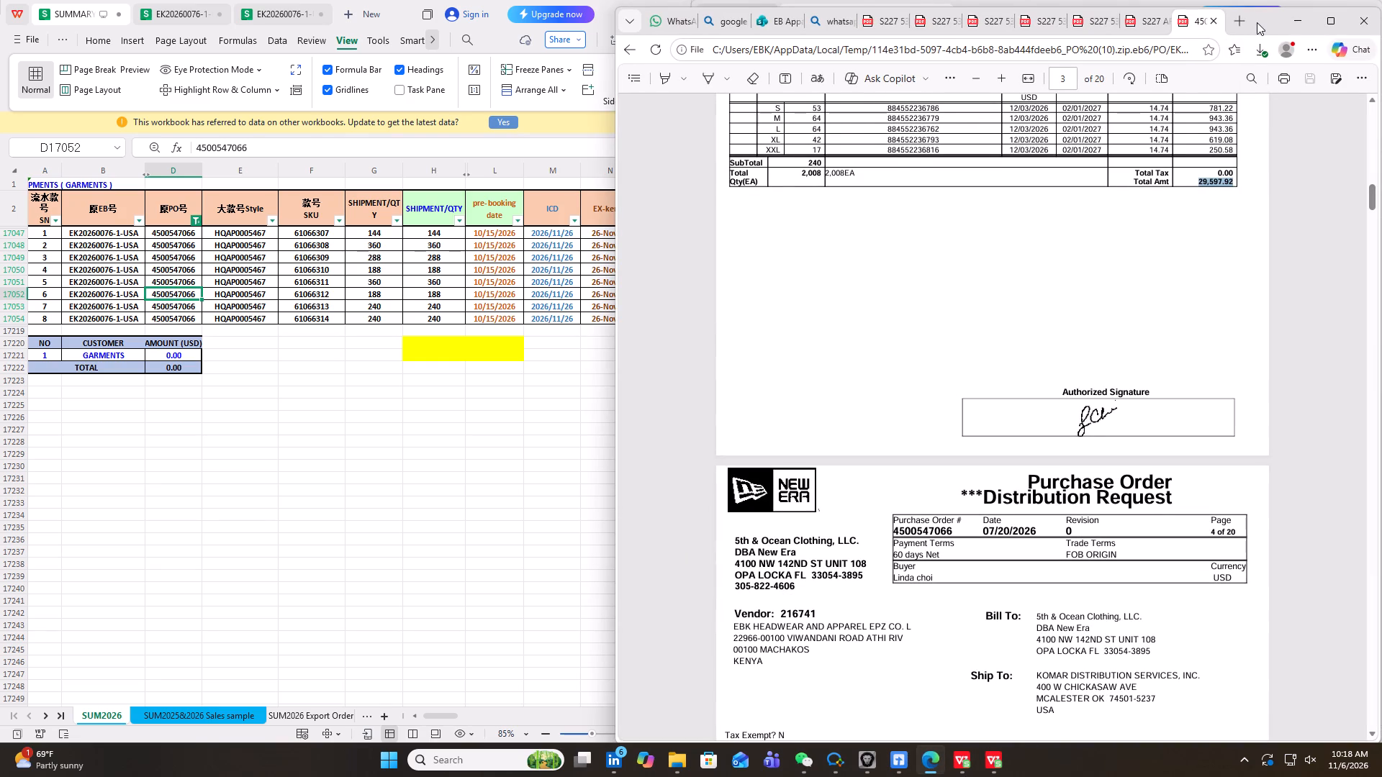
left_click_drag(1257, 22, 1097, 72)
left_click(266, 6)
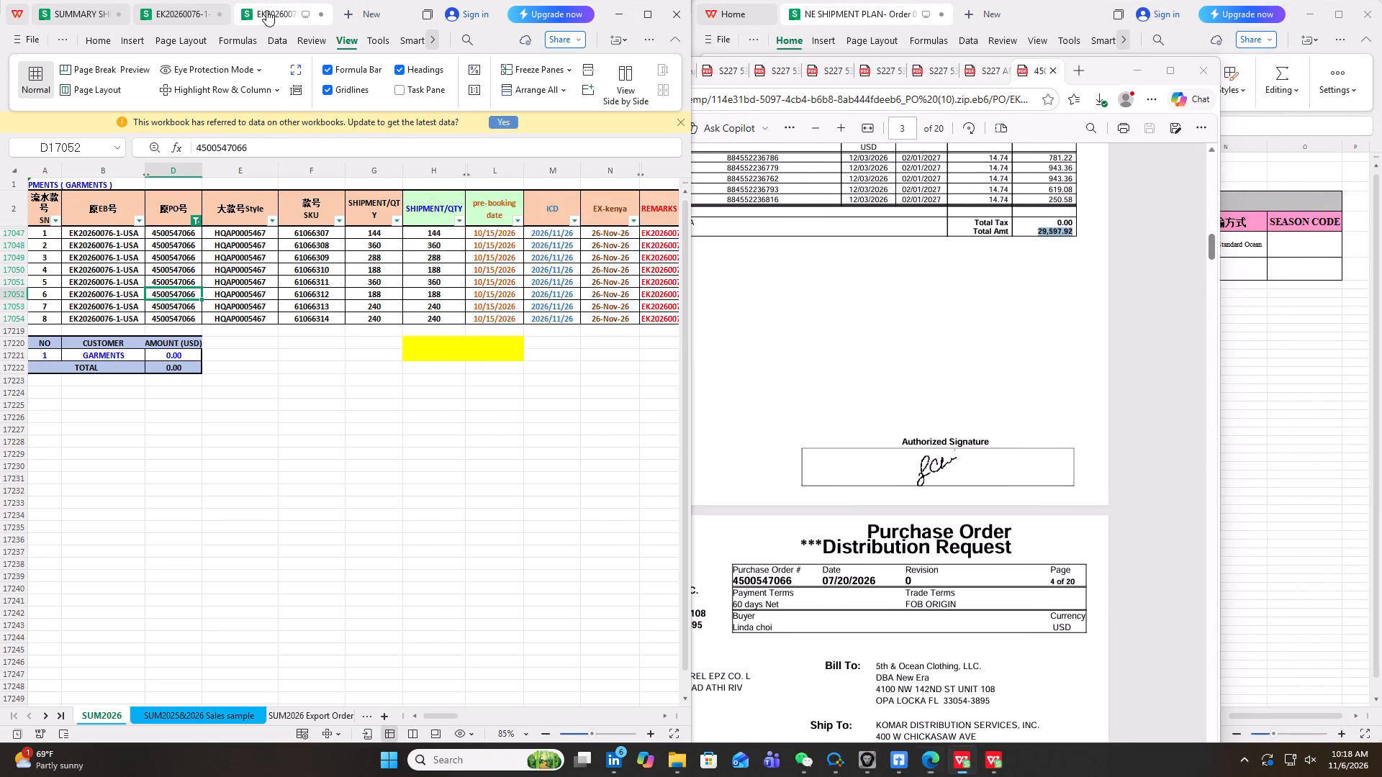
left_click(199, 11)
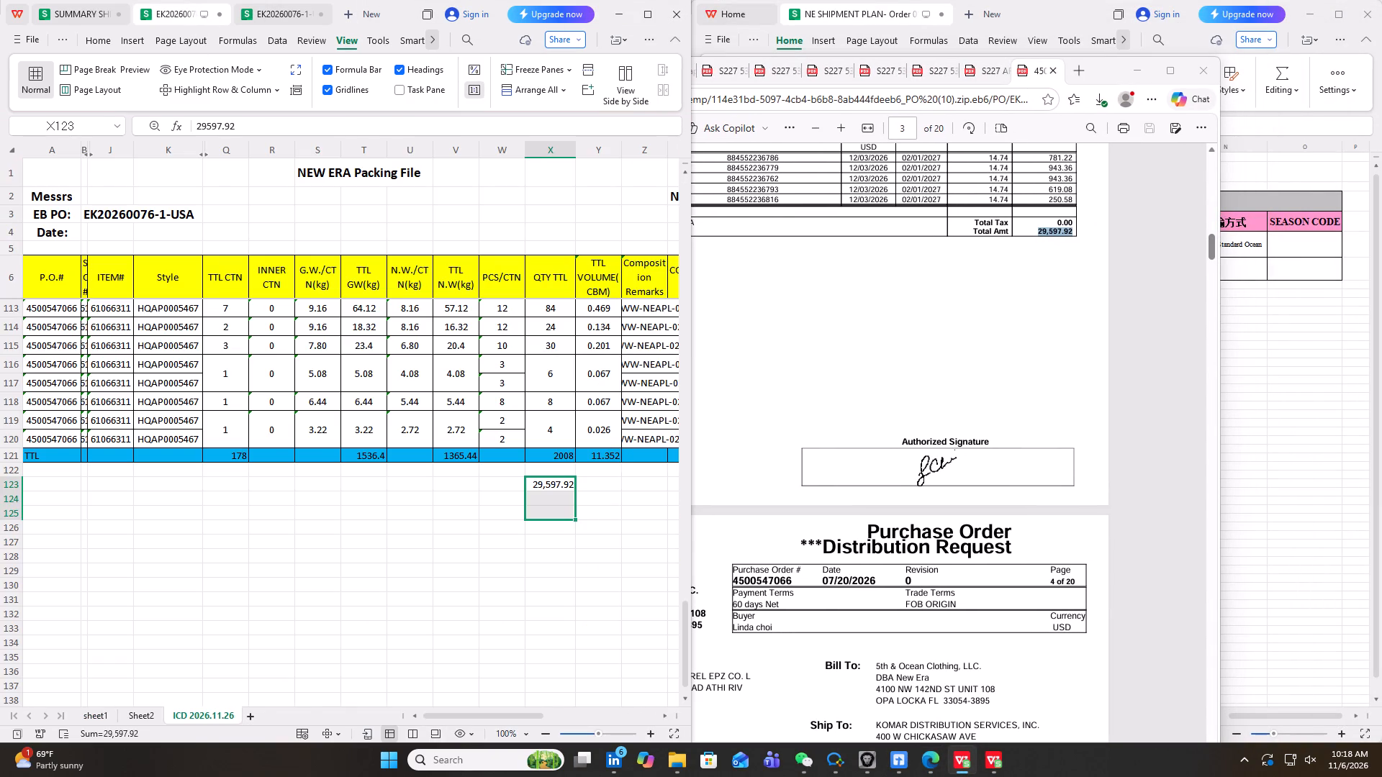
left_click_drag(1106, 69, 685, 19)
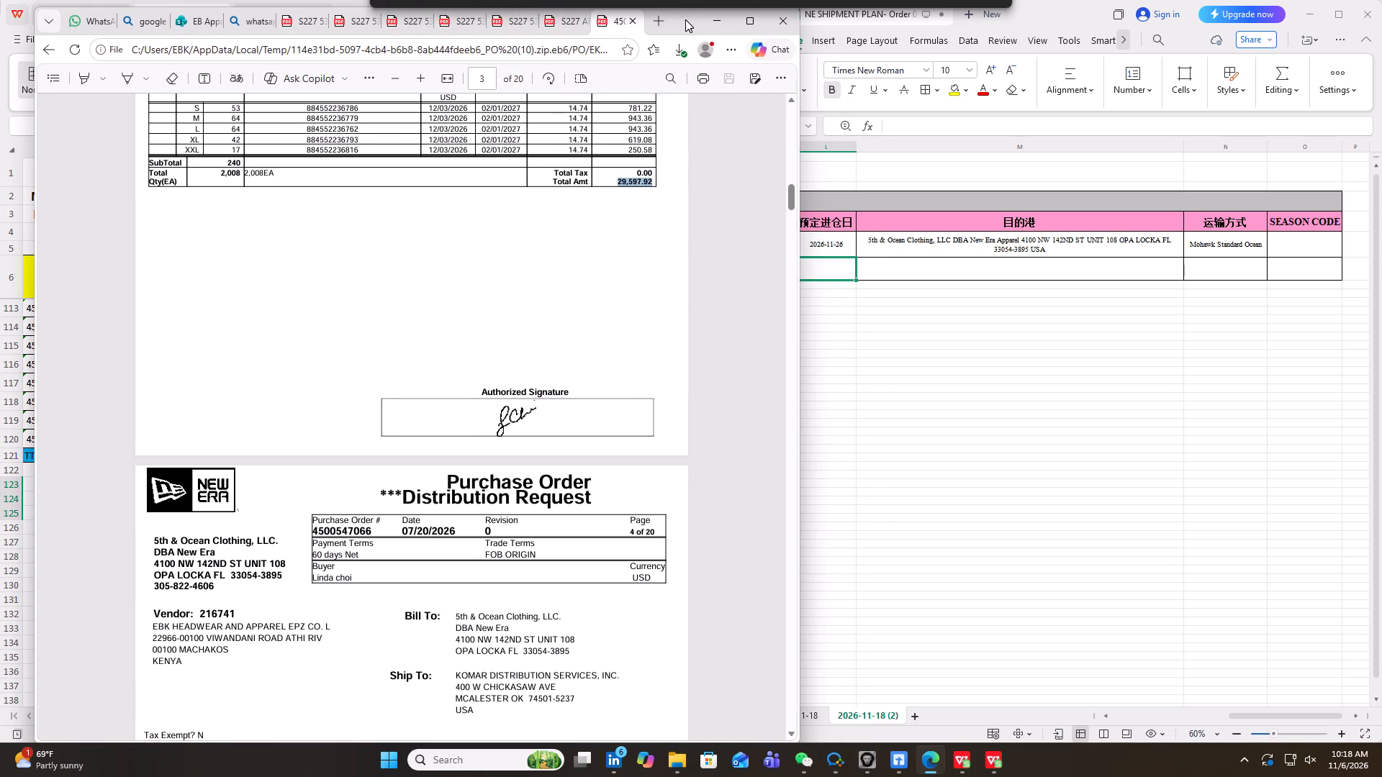
left_click_drag(685, 19, 685, 19)
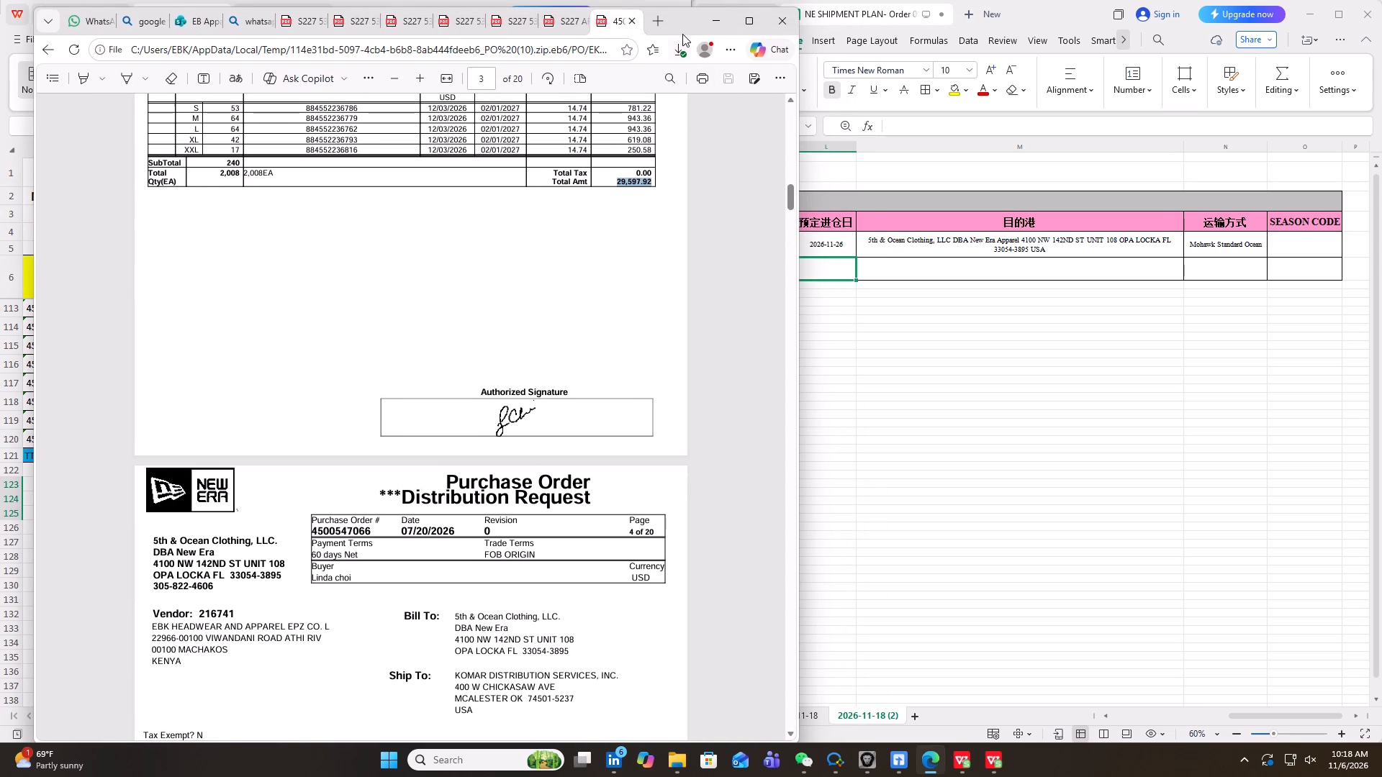
left_click_drag(682, 30, 606, 45)
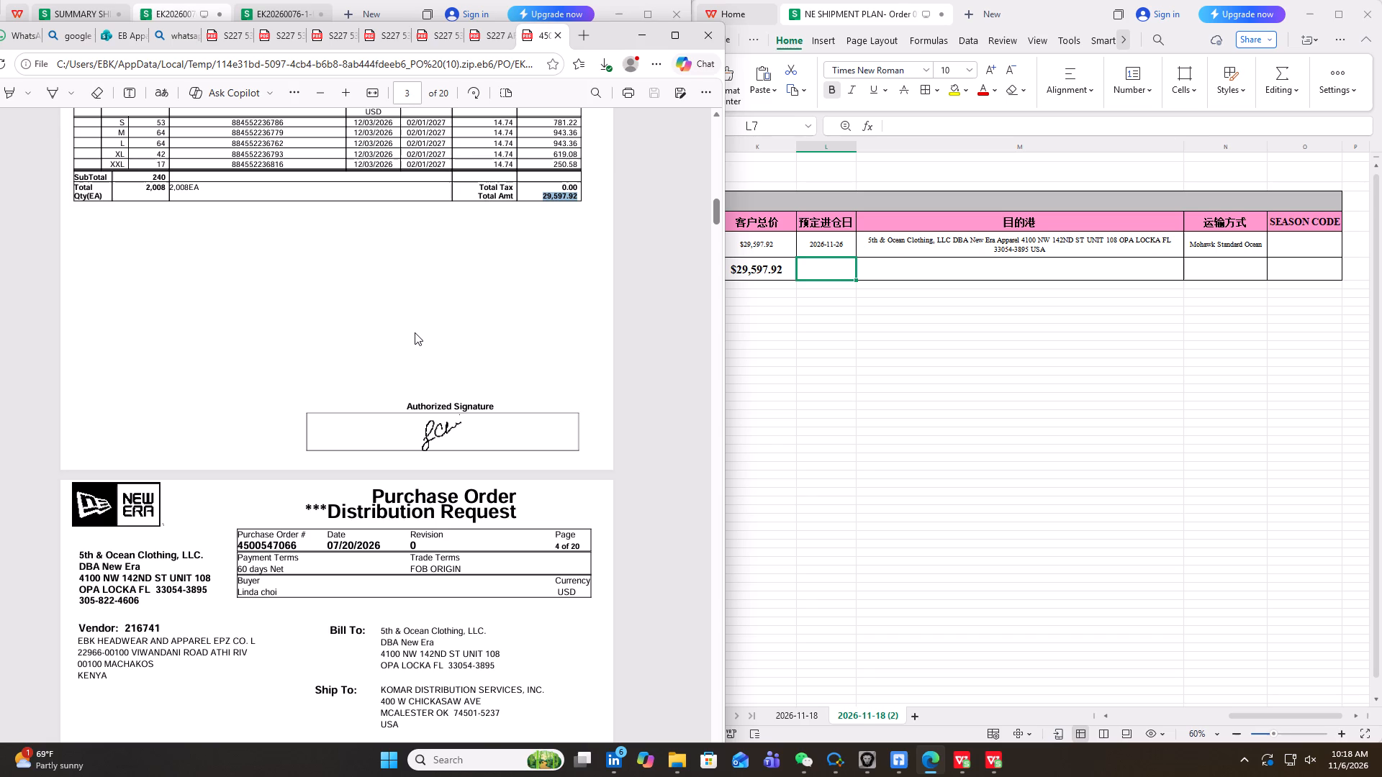
Search the purchase order for "SHIP TO" and go through the matches to the Distribution Request ship-to block on page 4.
scroll(415, 332, "down", 7)
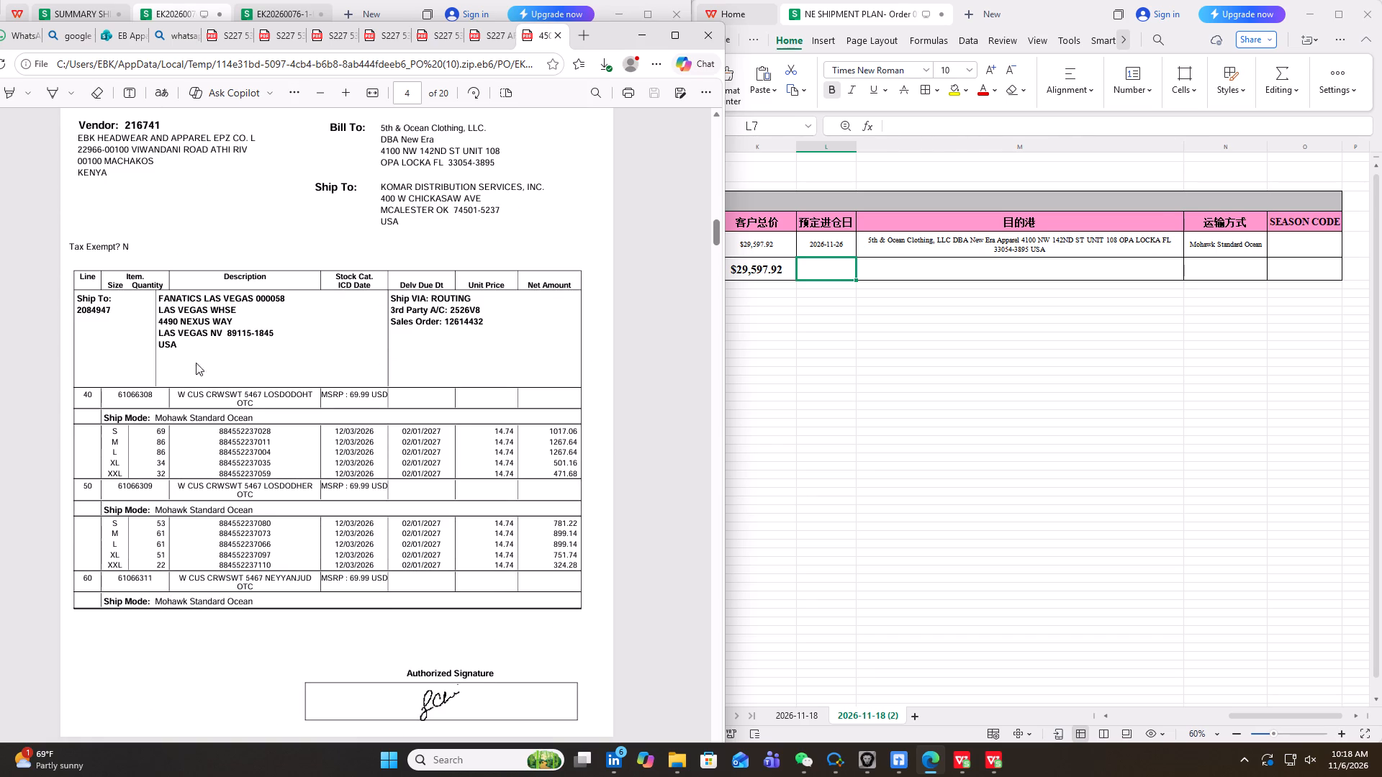
left_click(229, 201)
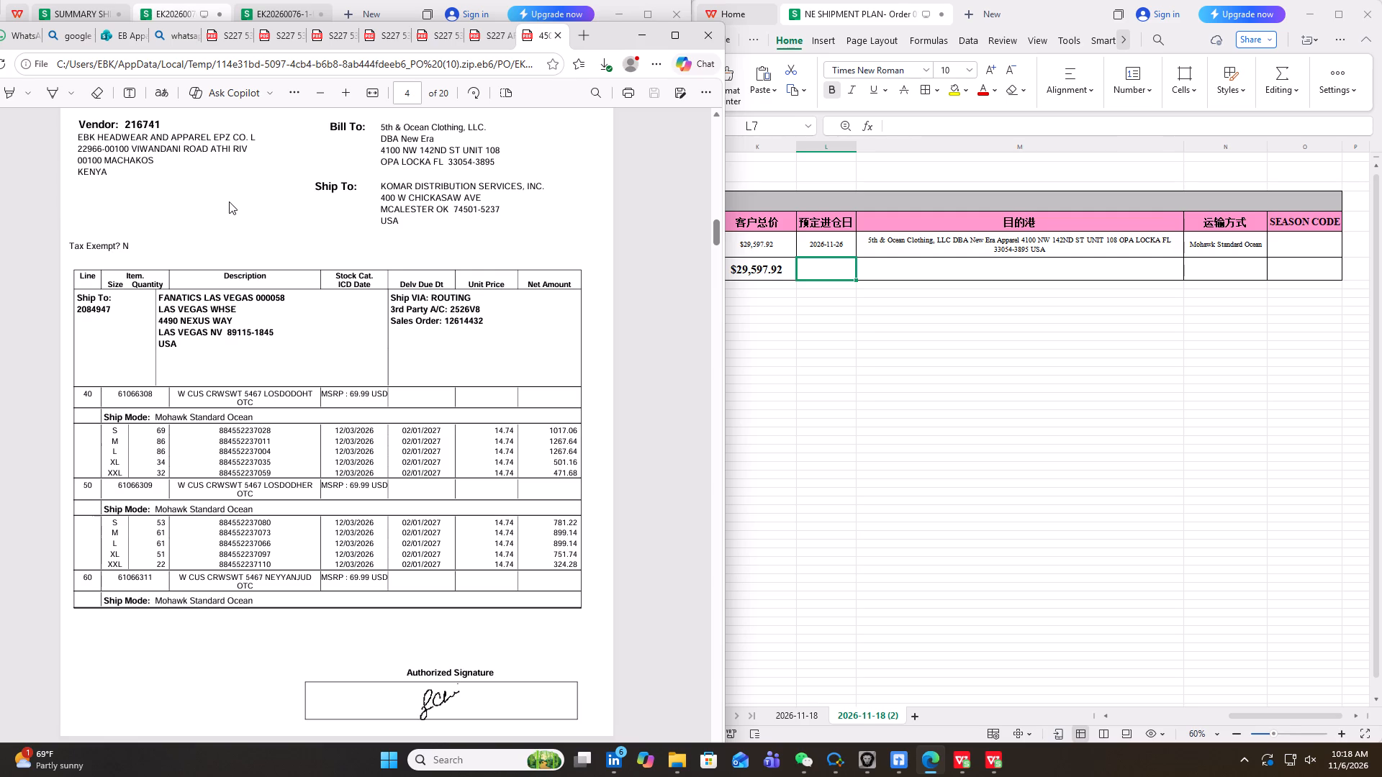
key("ctrl+f")
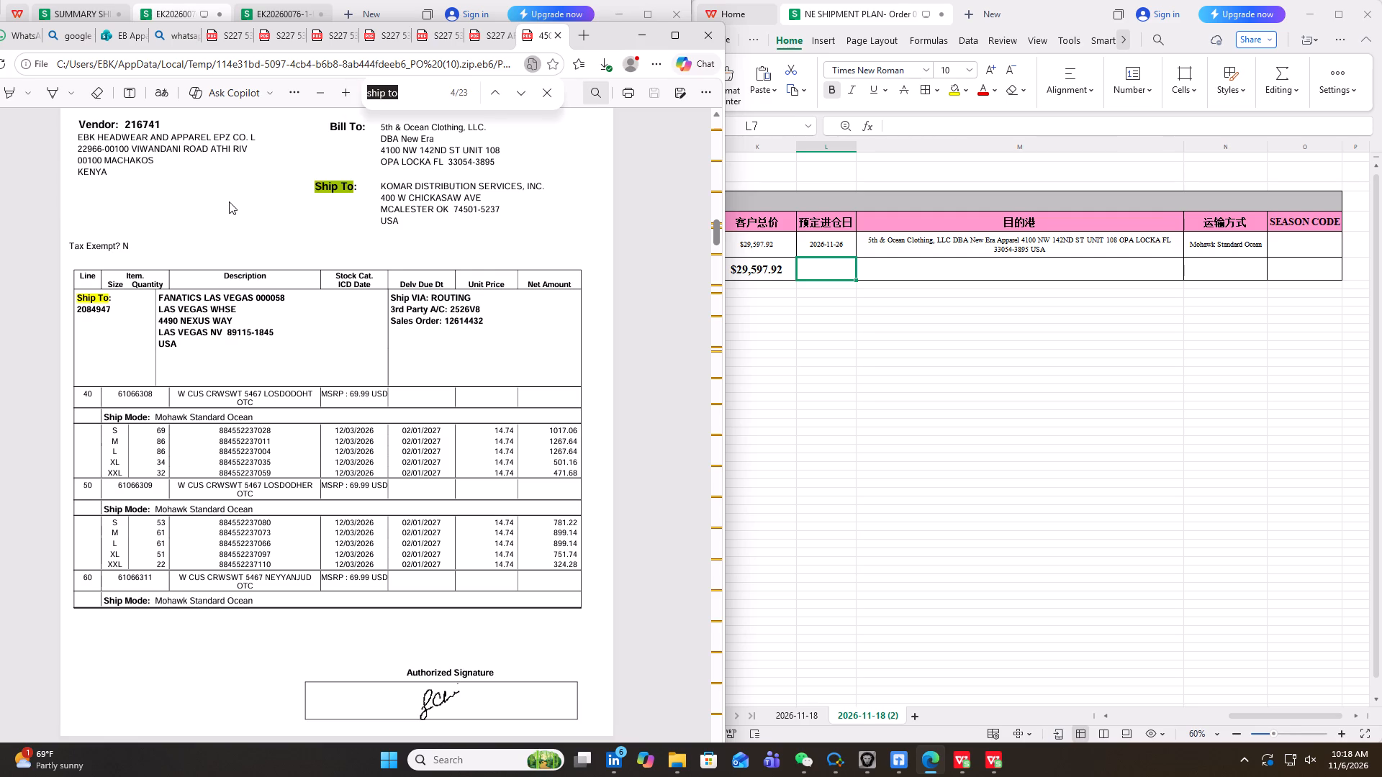
type("SHIP TO")
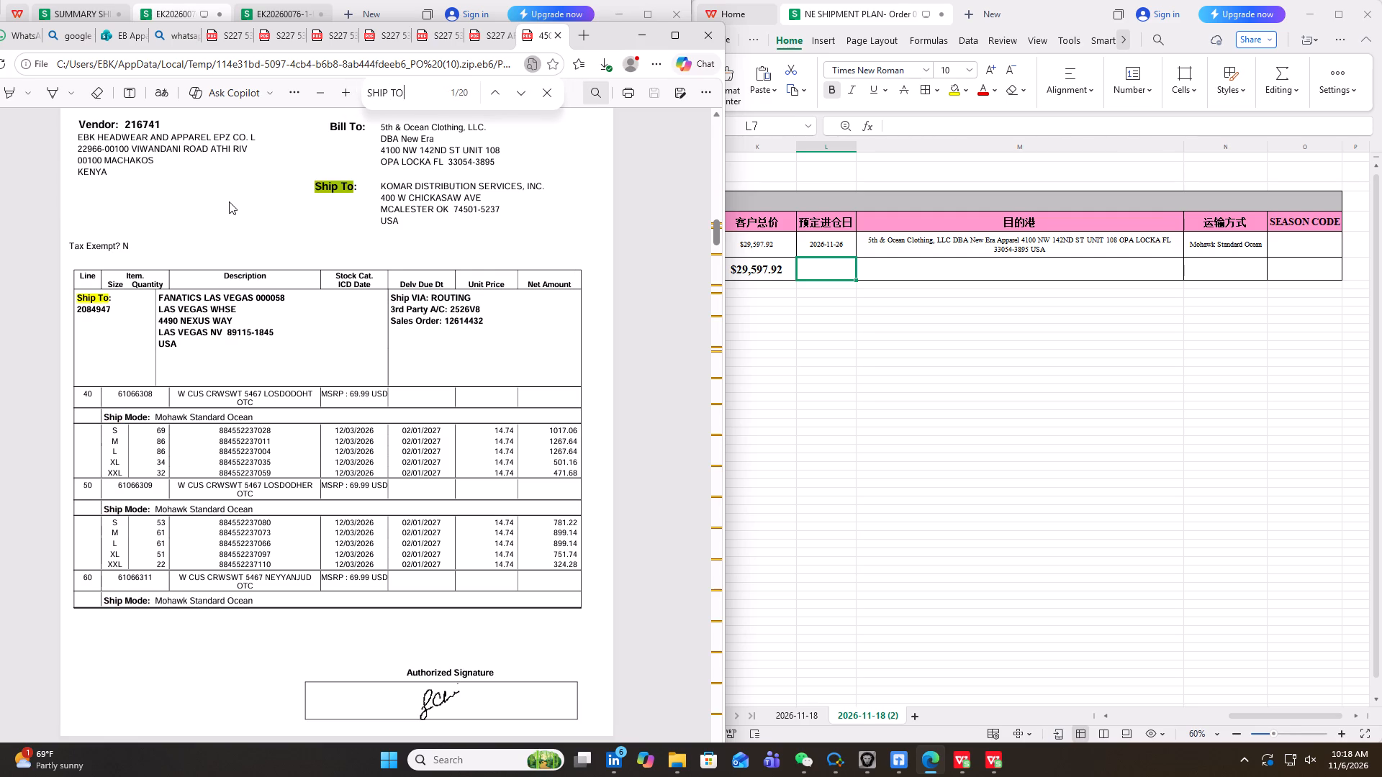
left_click(490, 90)
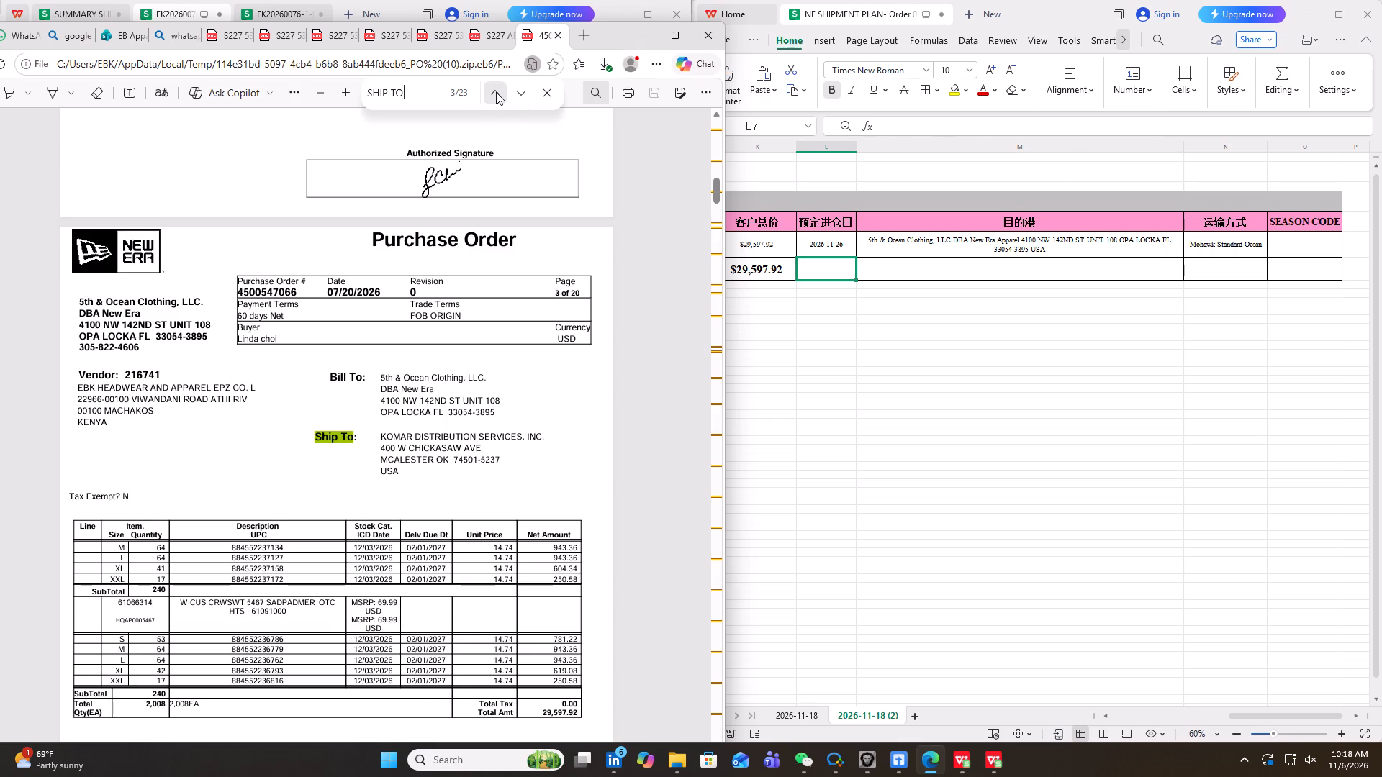
left_click(496, 92)
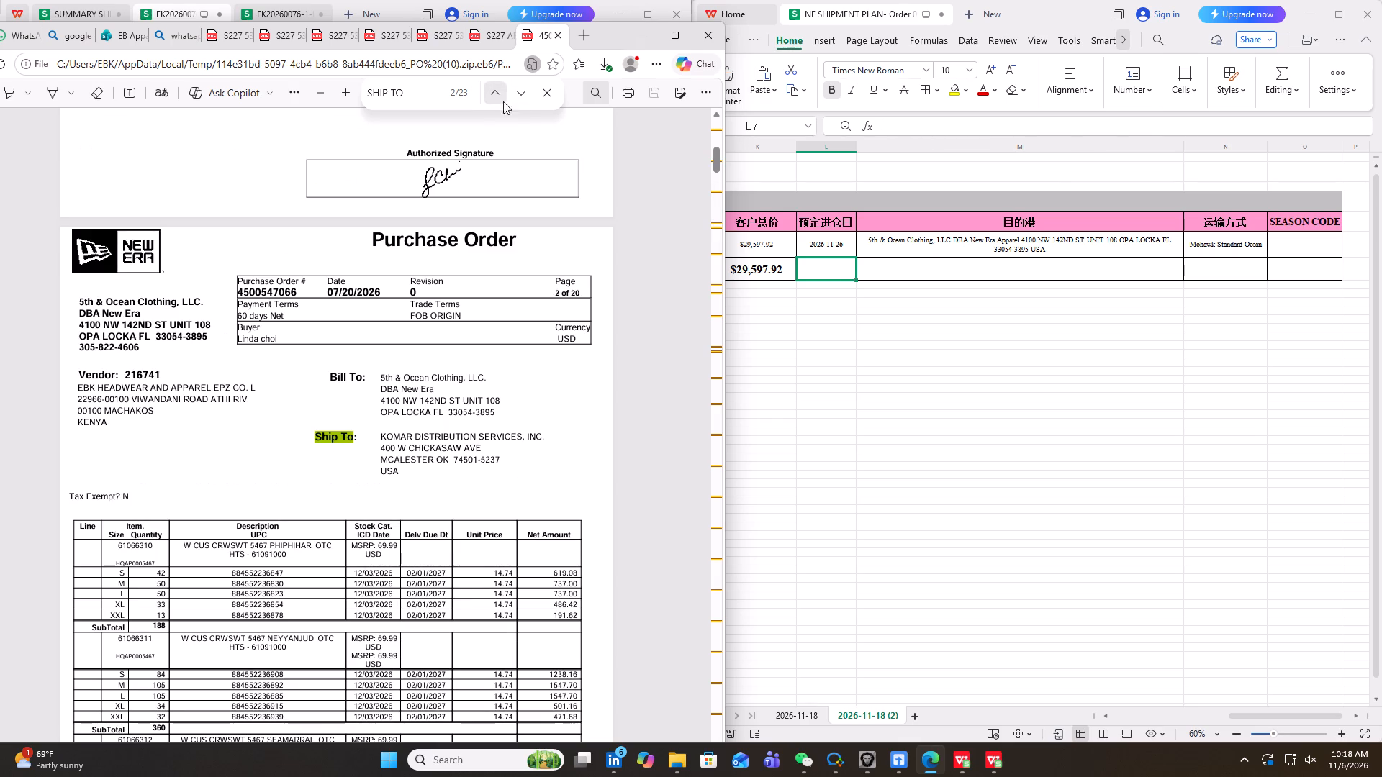
left_click(489, 83)
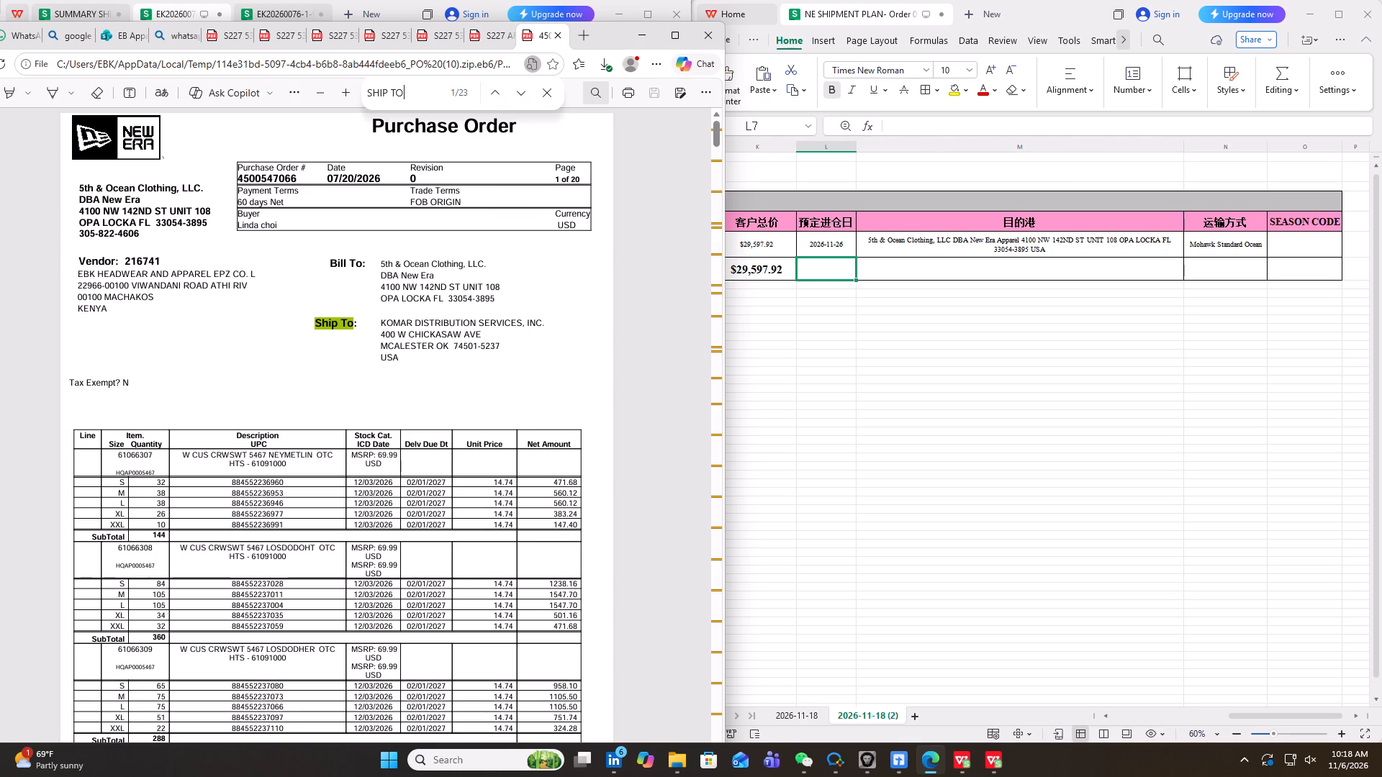
left_click(522, 92)
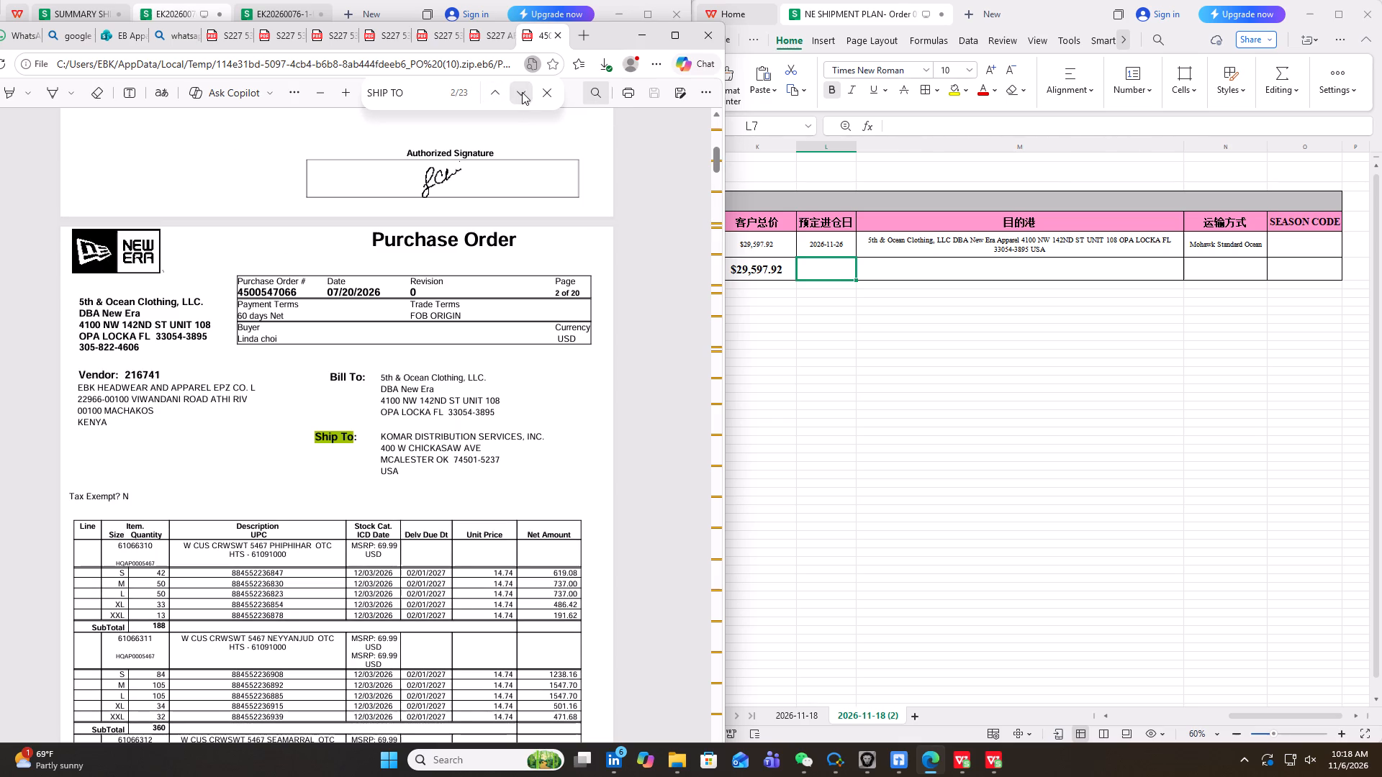
left_click(522, 92)
left_click(522, 92)
left_click(522, 92)
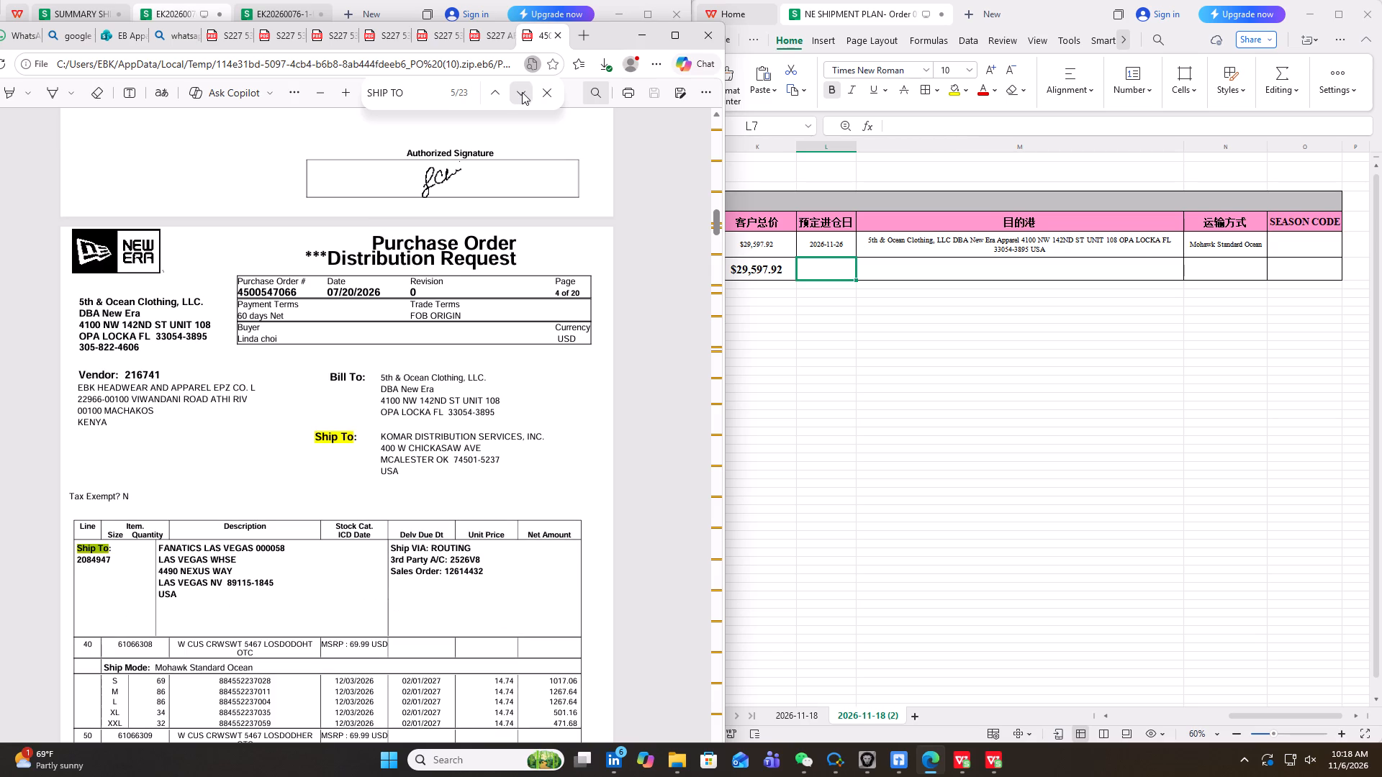
Copy the full Fanatics Las Vegas ship-to block from page 4 into the 目的港 cell M6, replacing its content.
left_click_drag(183, 594, 149, 583)
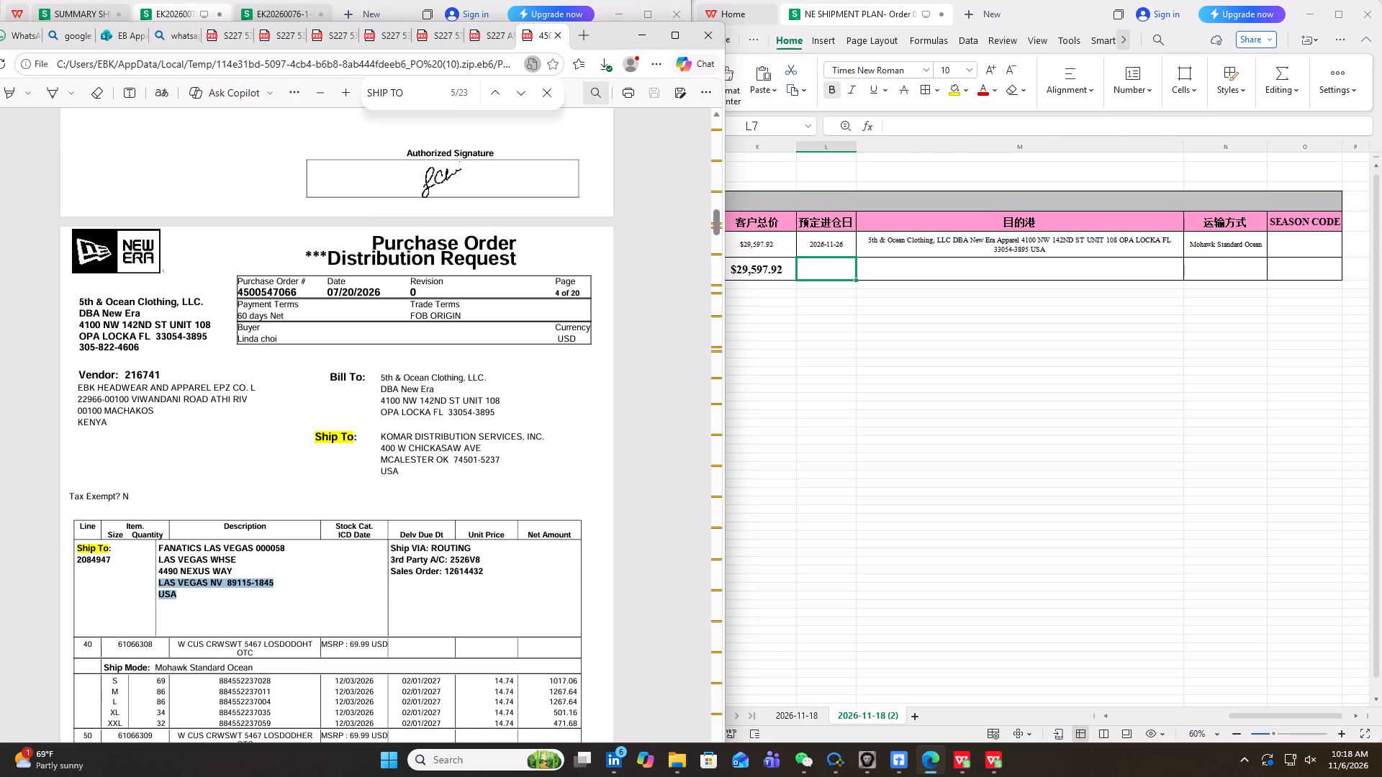
left_click_drag(149, 583, 146, 554)
left_click(181, 436)
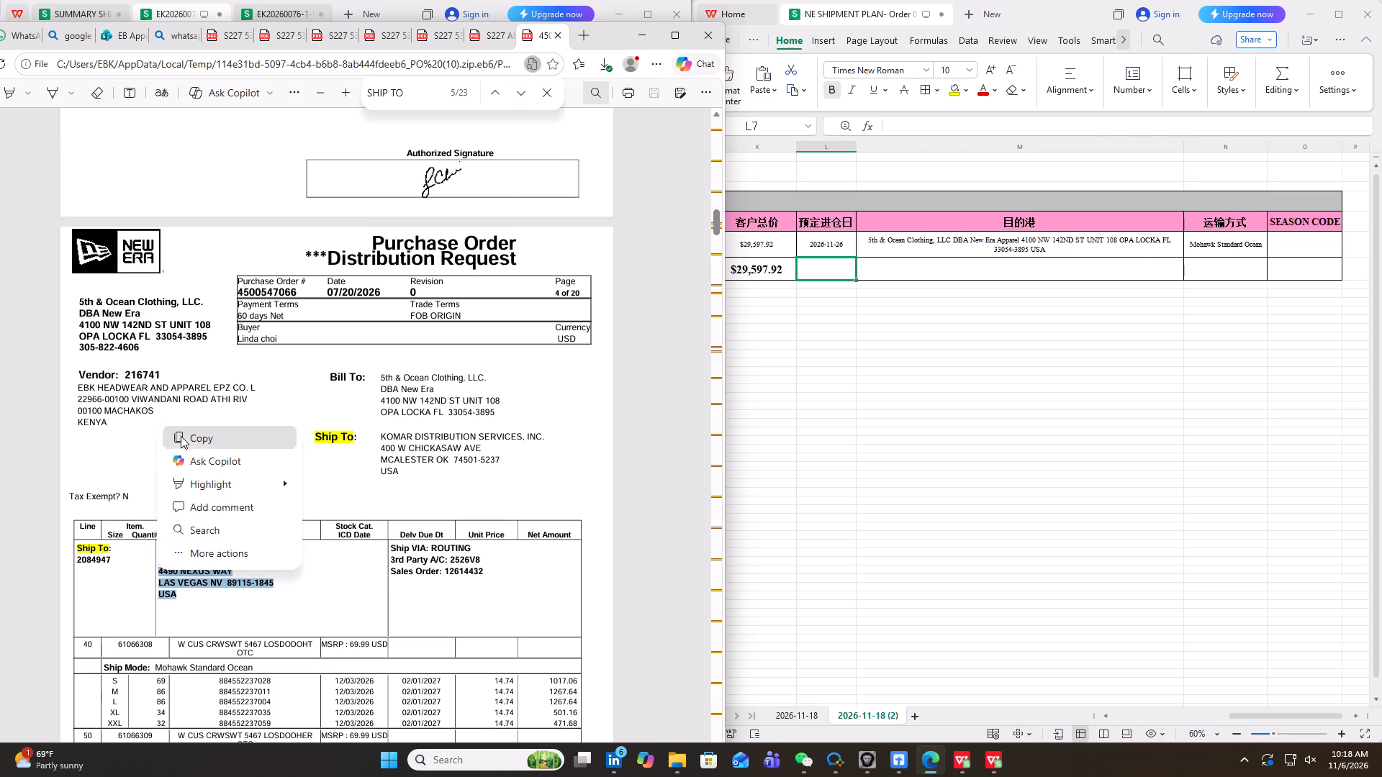
left_click(976, 251)
left_click(975, 245)
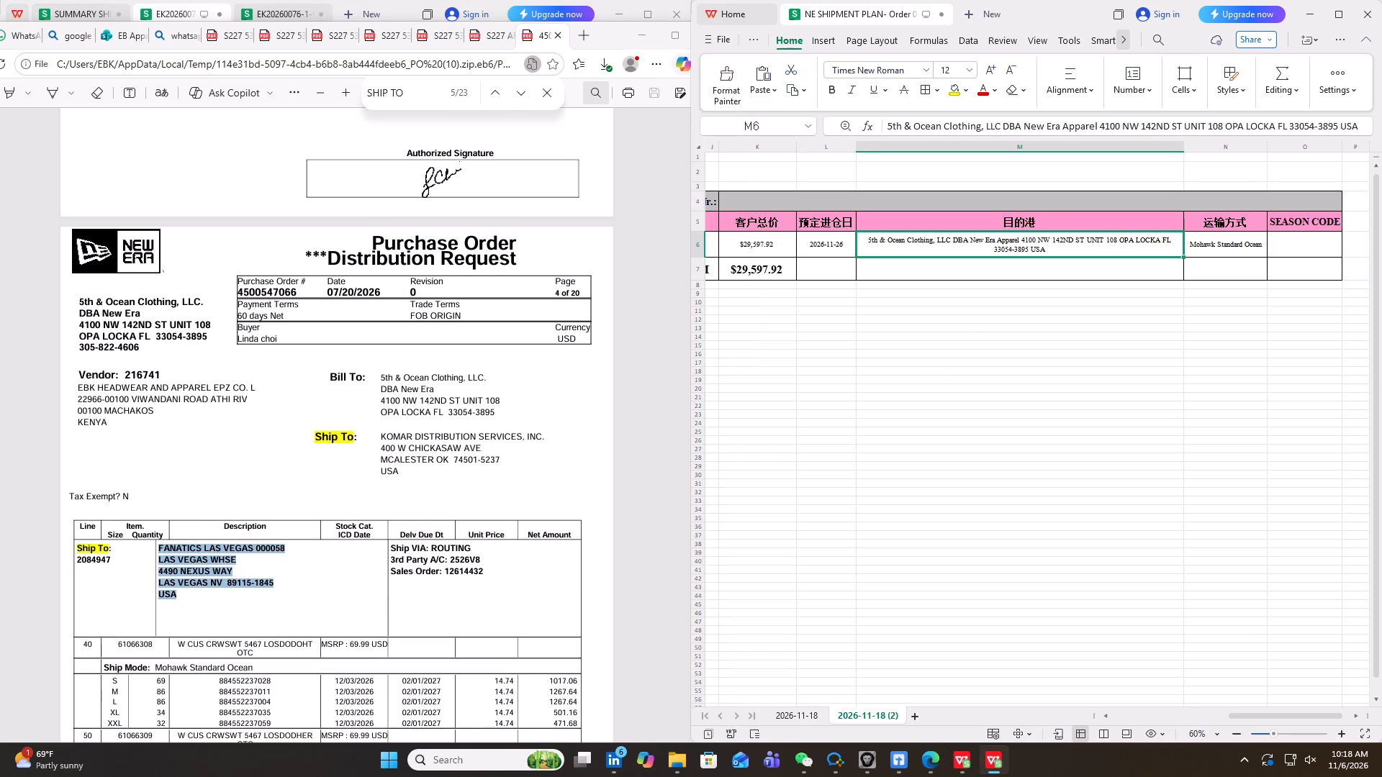
key("ctrl+v")
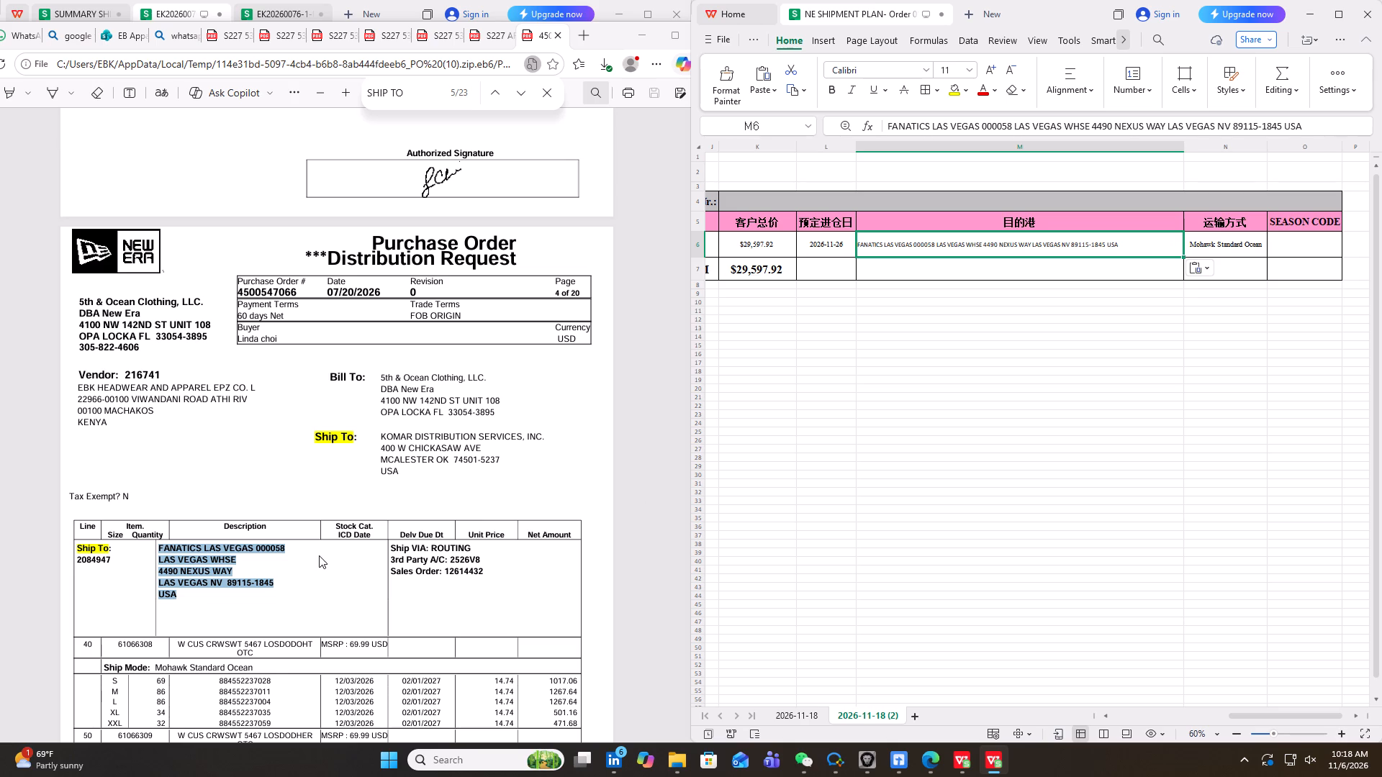
Copy the ship mode Mohawk Standard Ocean from page 4 of the purchase order into the 运输方式 cell N6.
scroll(338, 549, "down", 2)
left_click_drag(256, 525, 153, 522)
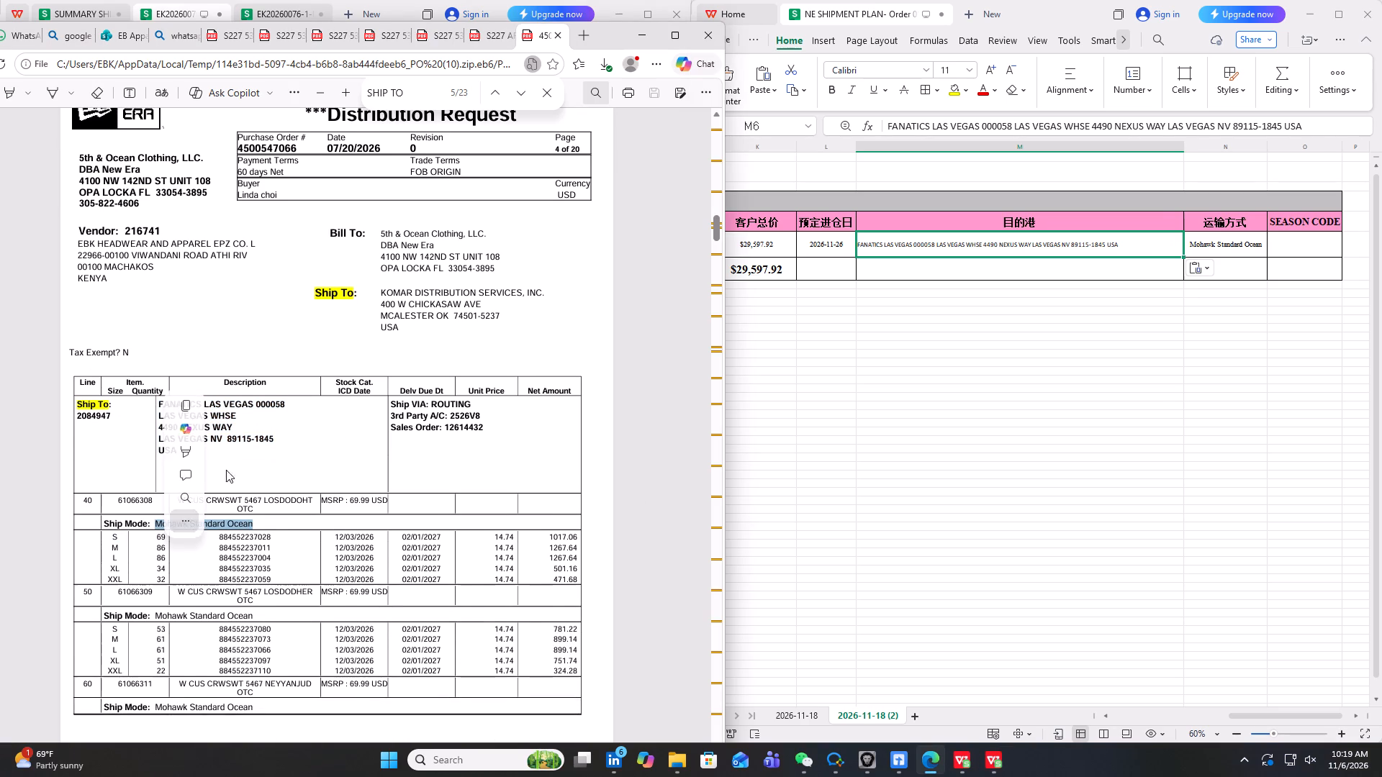
left_click(194, 401)
left_click(1215, 271)
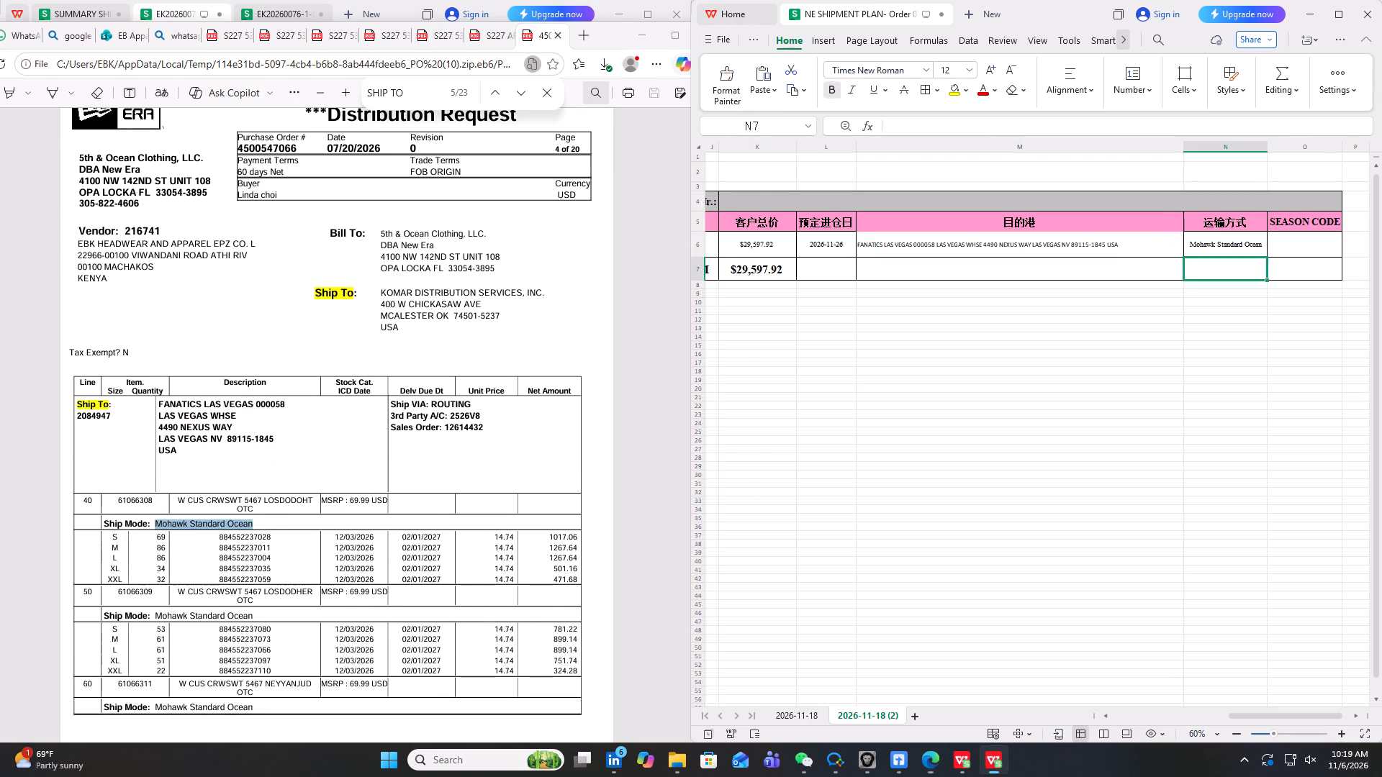
left_click(1224, 240)
left_click(1224, 240, "ctrl")
key("ctrl+v")
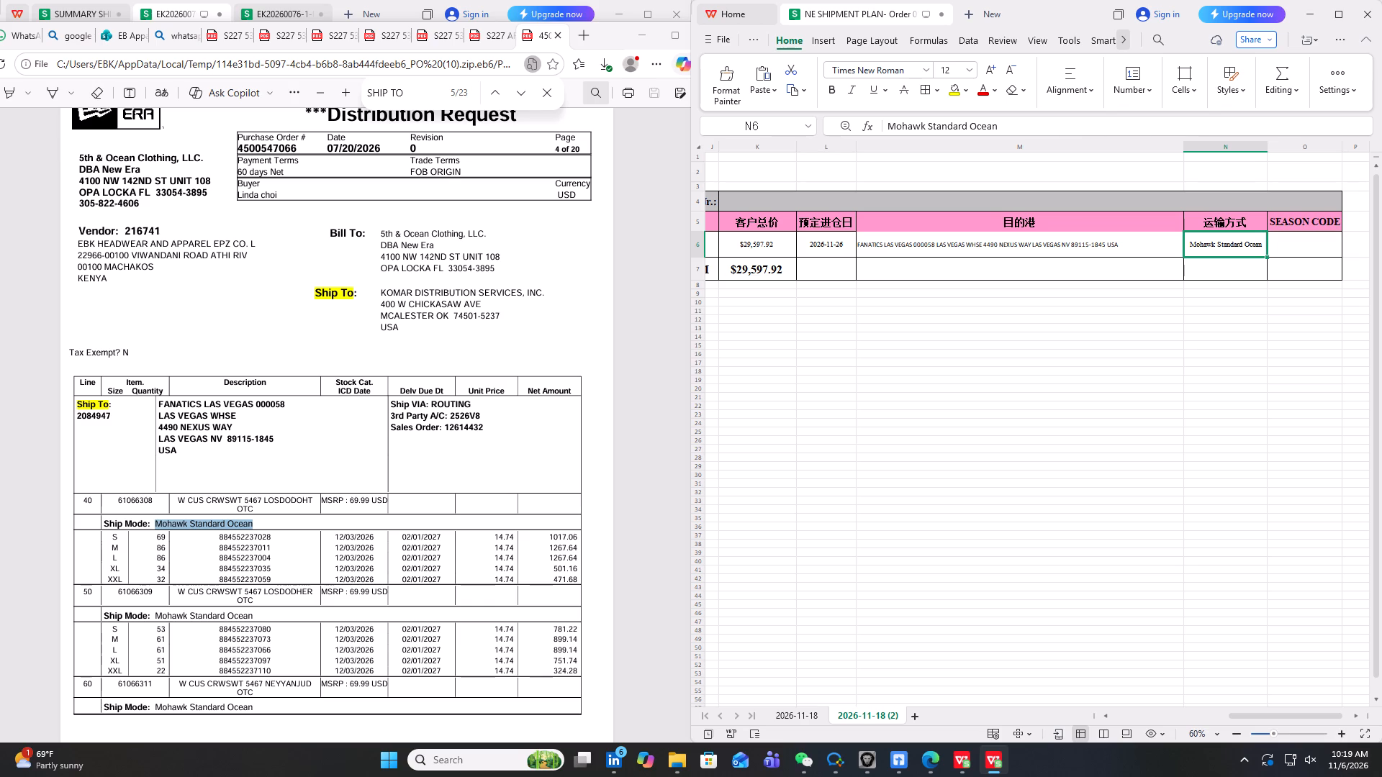
left_click(1219, 243)
key("ctrl+v")
left_click(1216, 273)
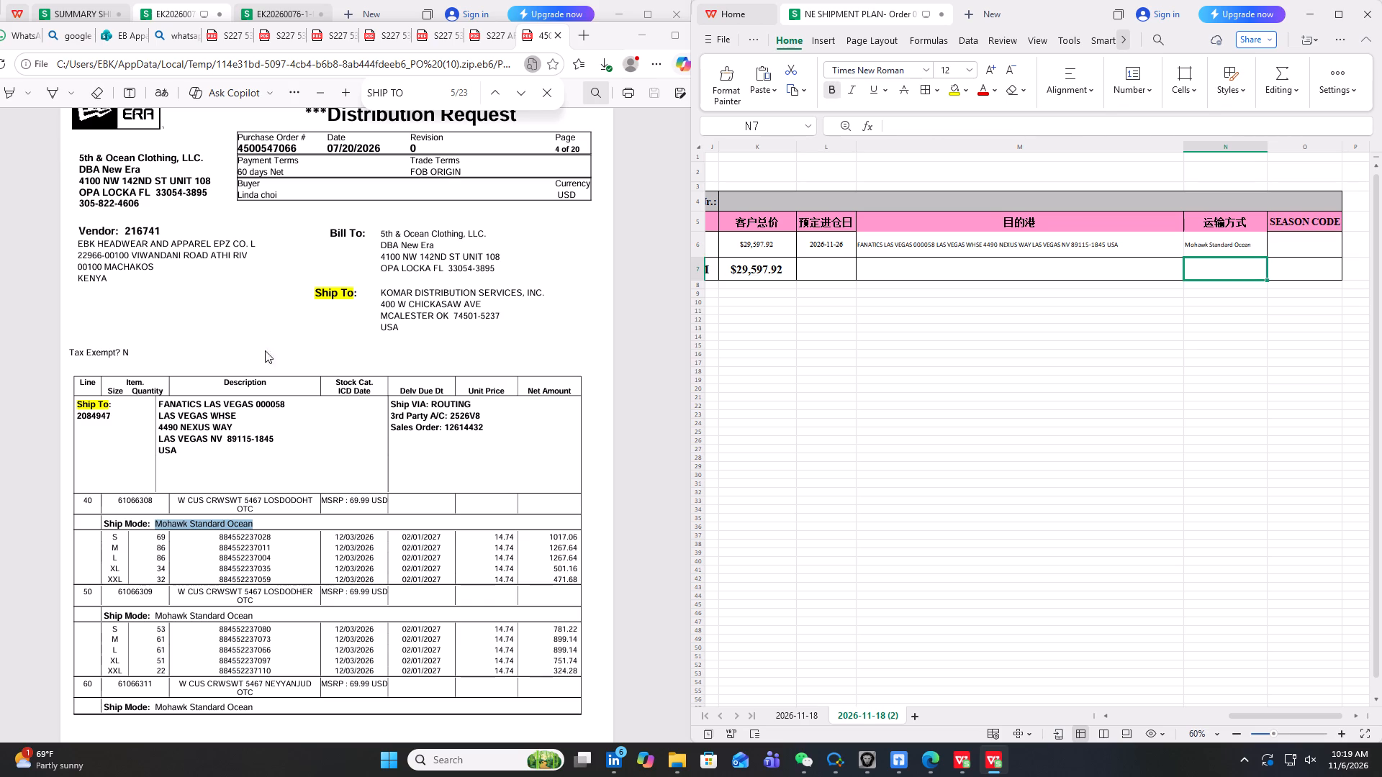
Go through the purchase order's further "SHIP TO" matches to find the next distribution ship-to block on page 6.
left_click(501, 98)
left_click(501, 97)
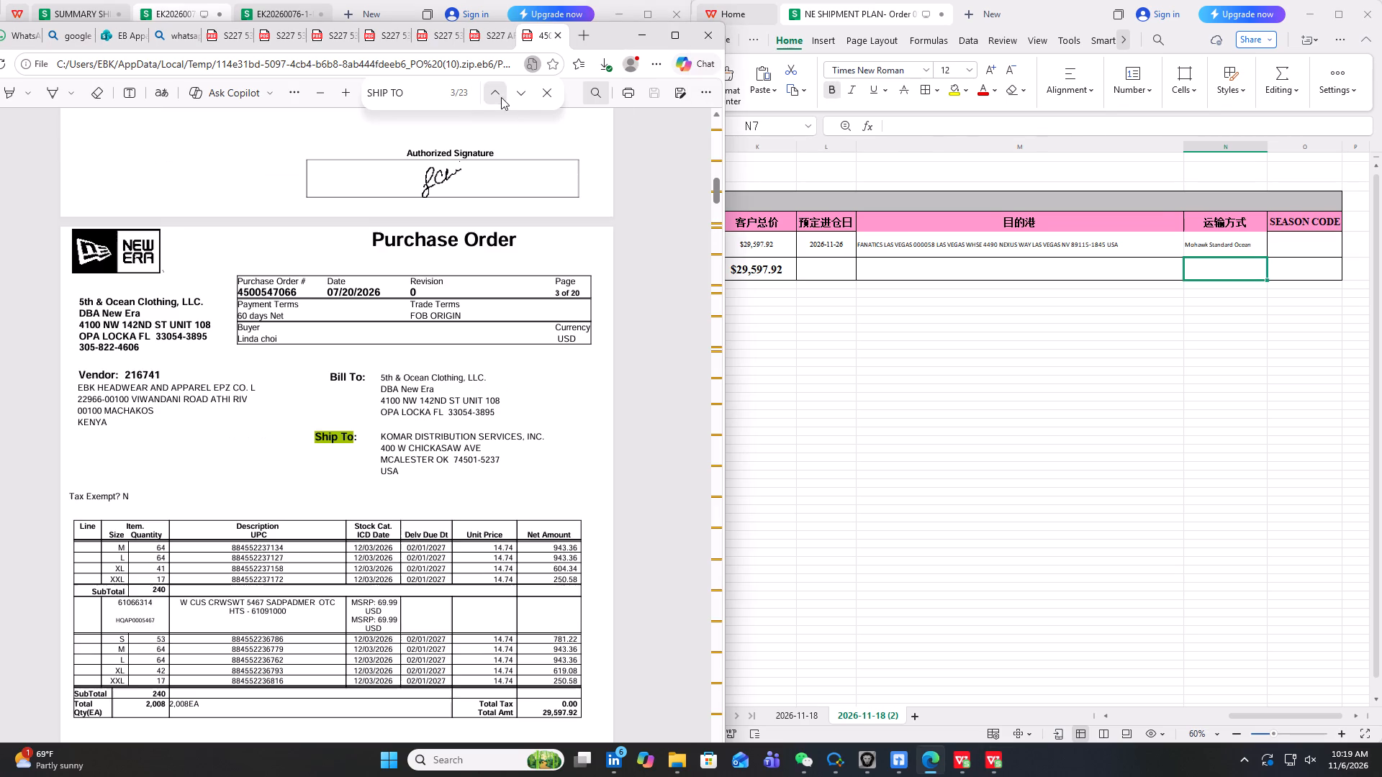
left_click(517, 98)
left_click(517, 98)
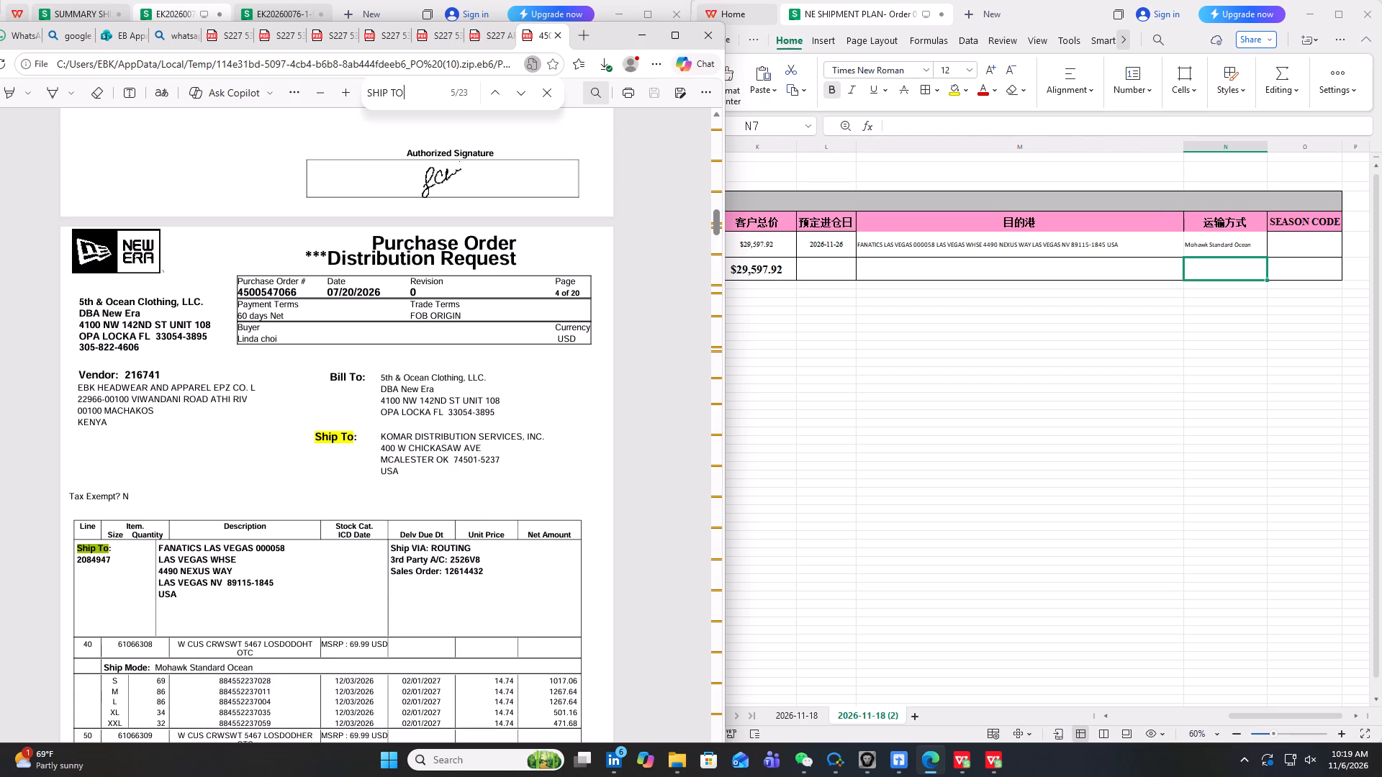
left_click(518, 94)
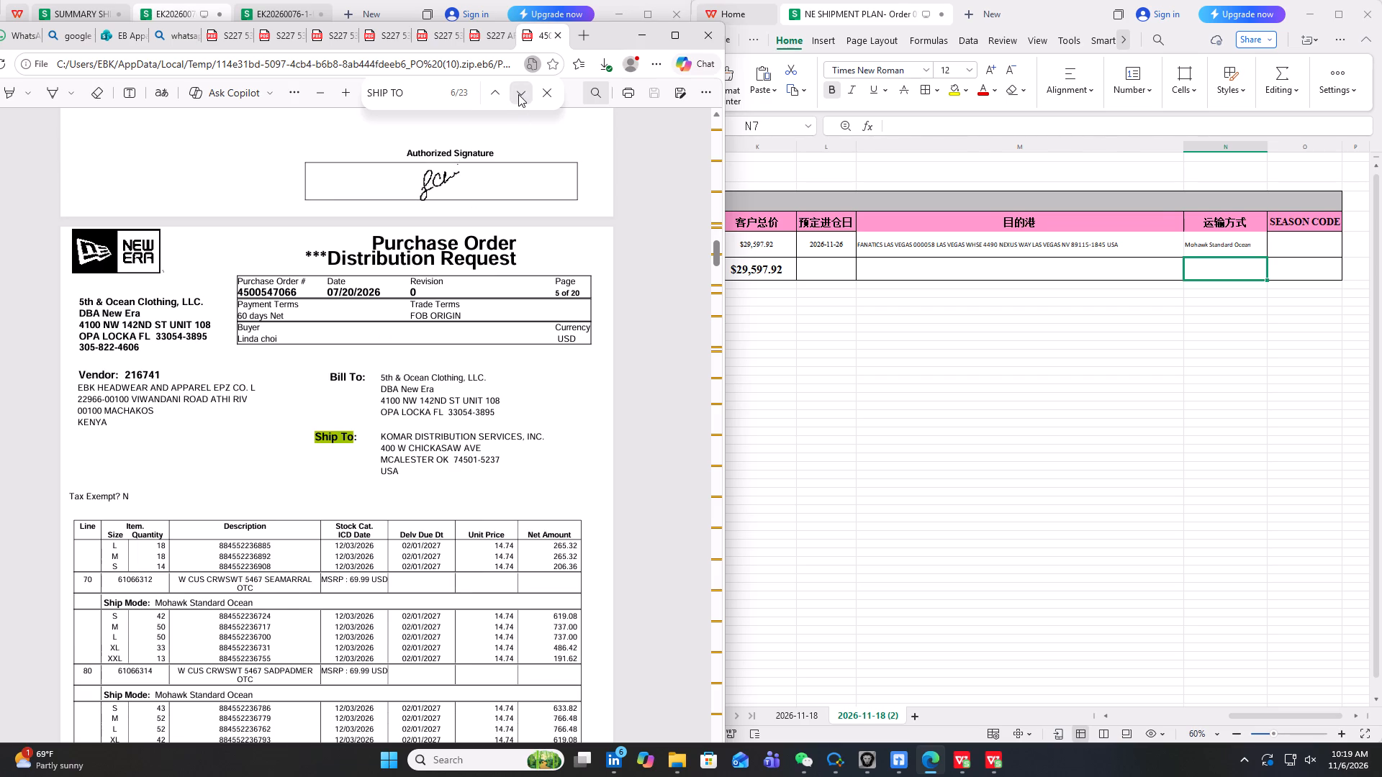
left_click(518, 94)
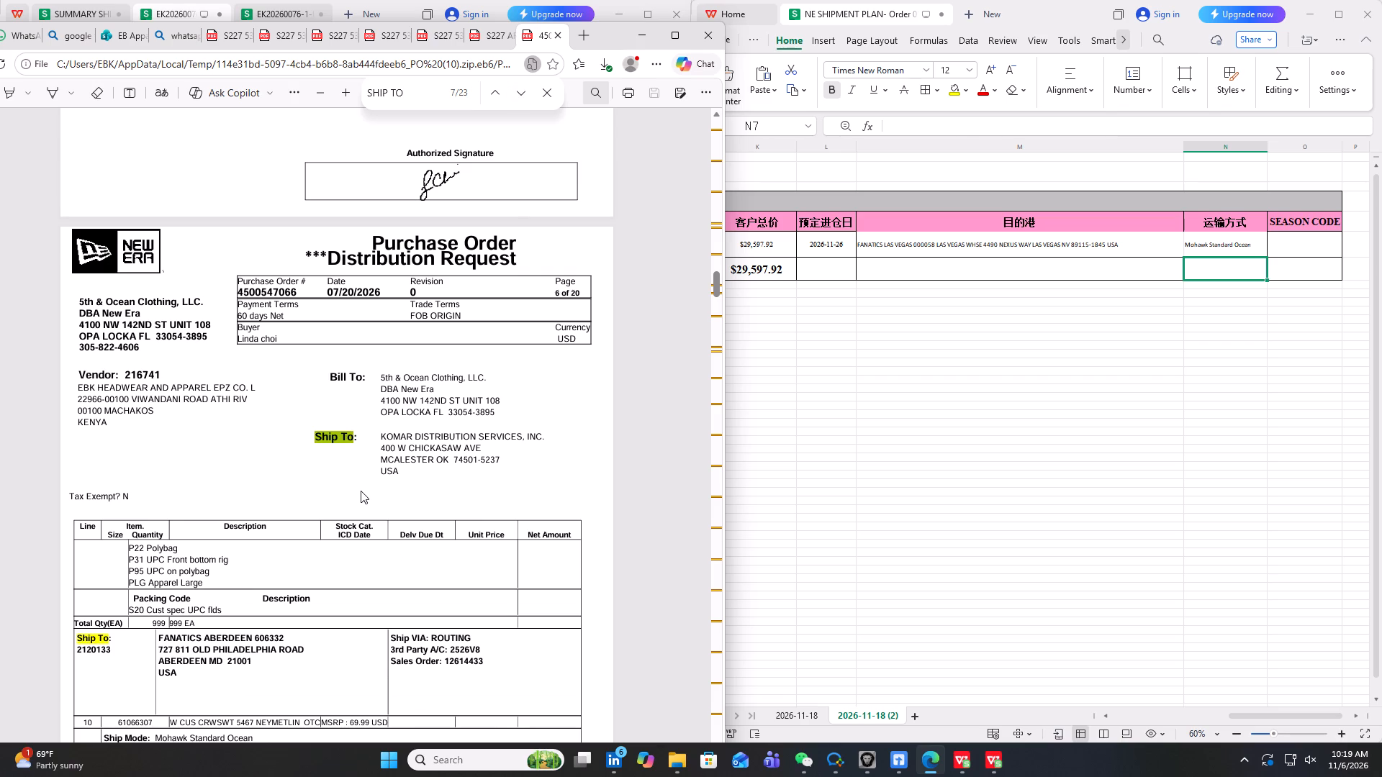
scroll(361, 491, "down", 1)
left_click(520, 94)
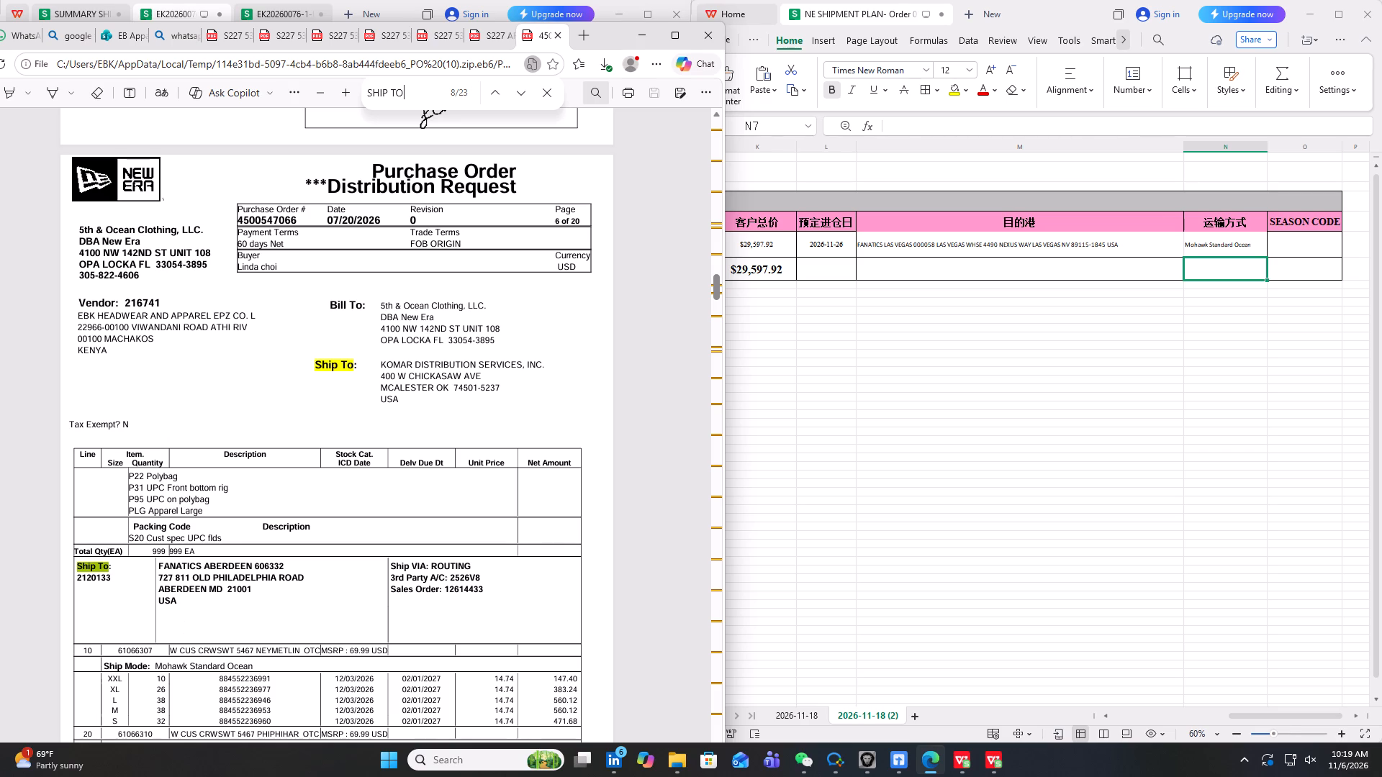
Append the full Fanatics Aberdeen 606332 ship-to block from page 6 to the 目的港 cell M6, separated by a comma.
left_click_drag(177, 603, 138, 569)
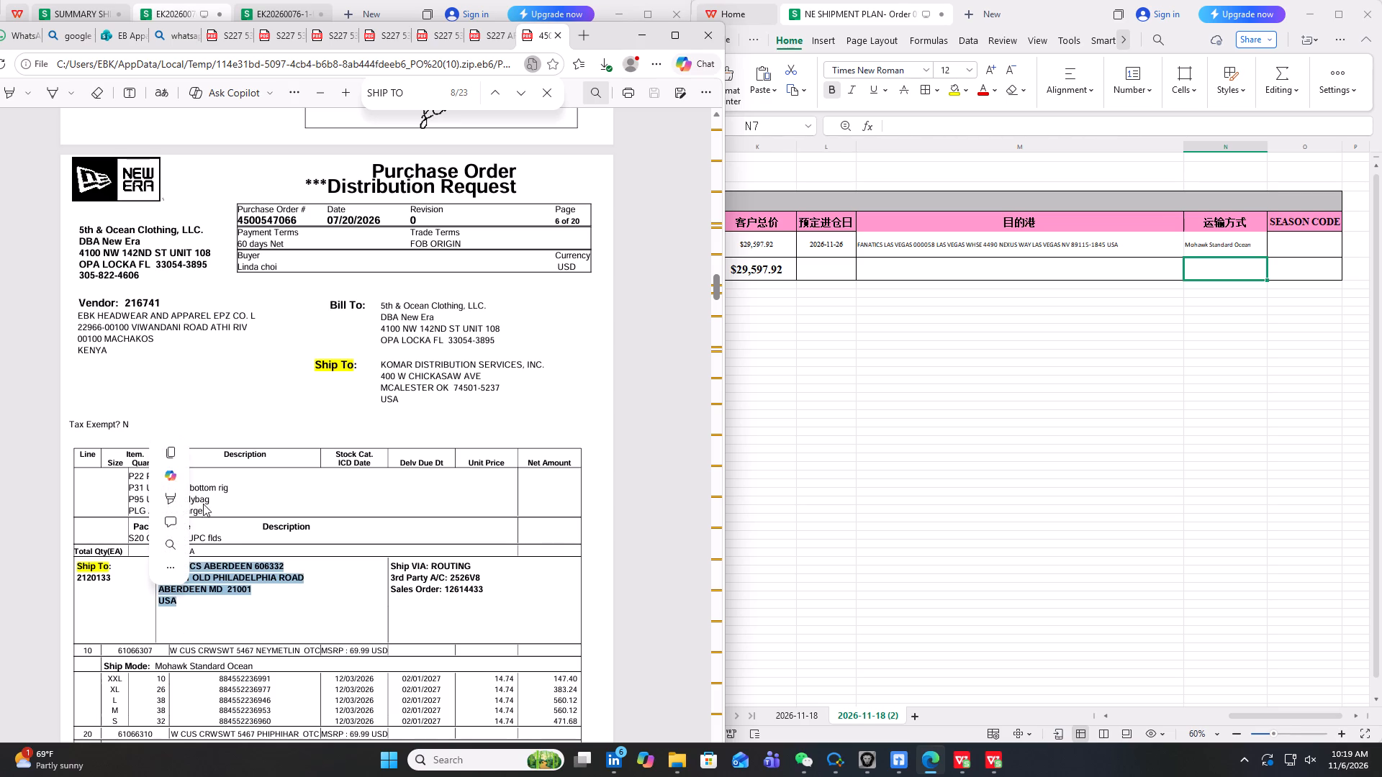
left_click(174, 447)
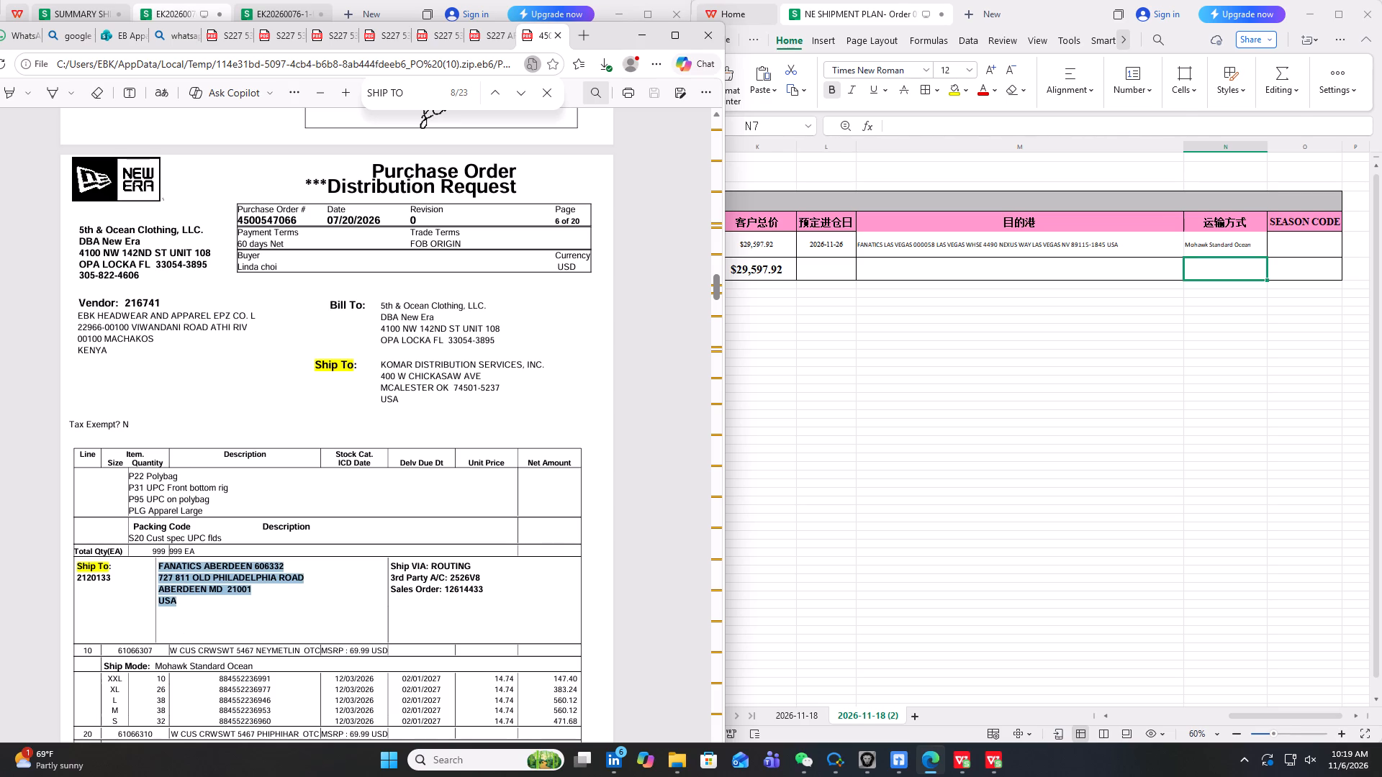
double_click(1137, 244)
key("space")
type(",")
key("space")
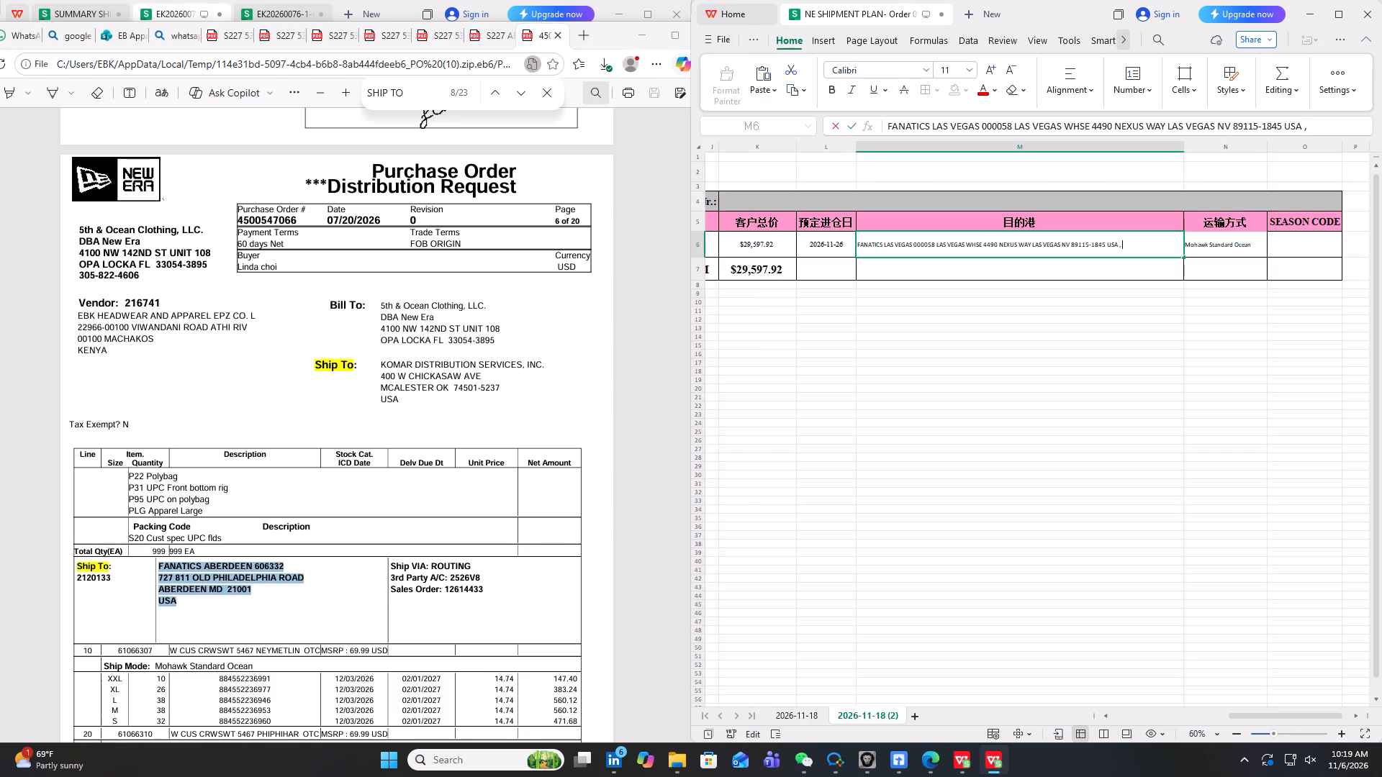
key("ctrl+v")
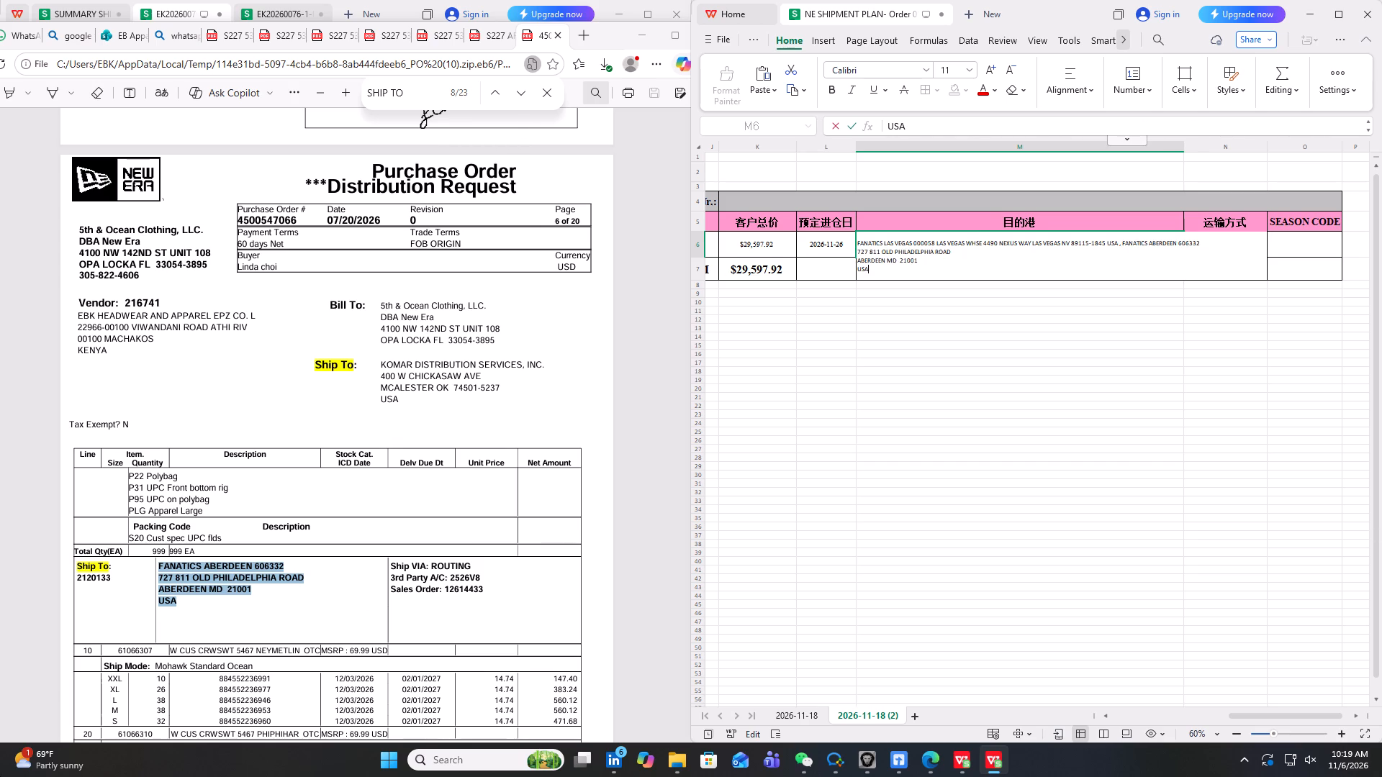
Find the Fanatics Ohio 000072 ship-to block on page 8 and append it in full to M6, with a comma before and after it.
left_click(517, 92)
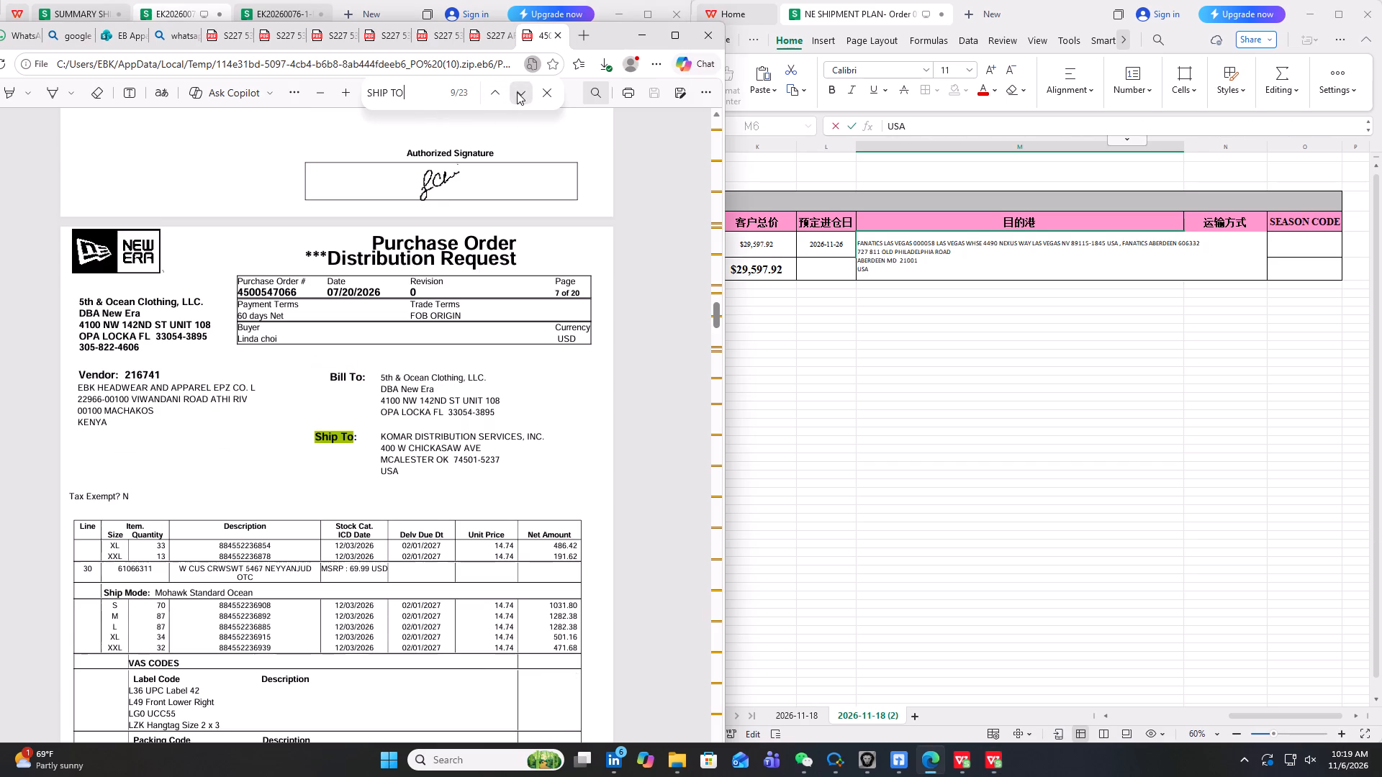
left_click(490, 96)
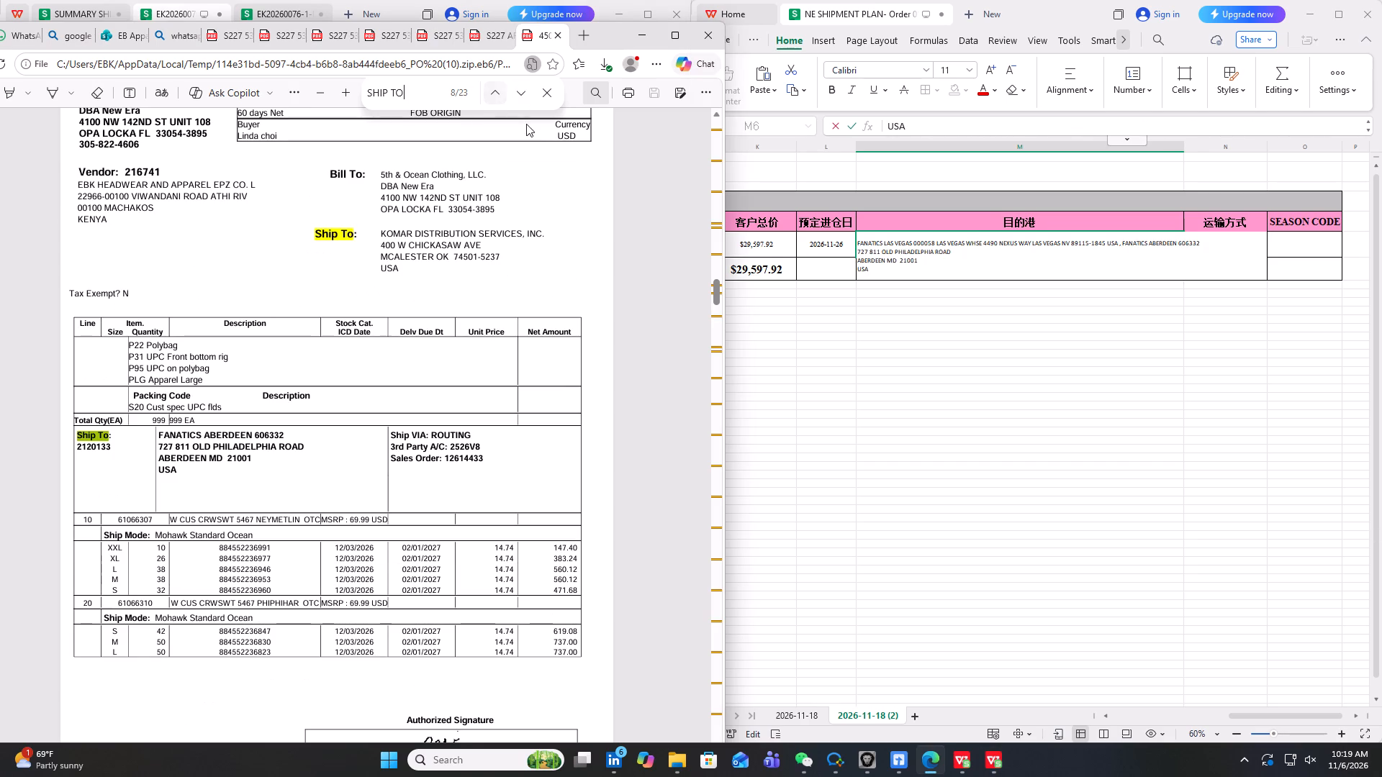
left_click(521, 93)
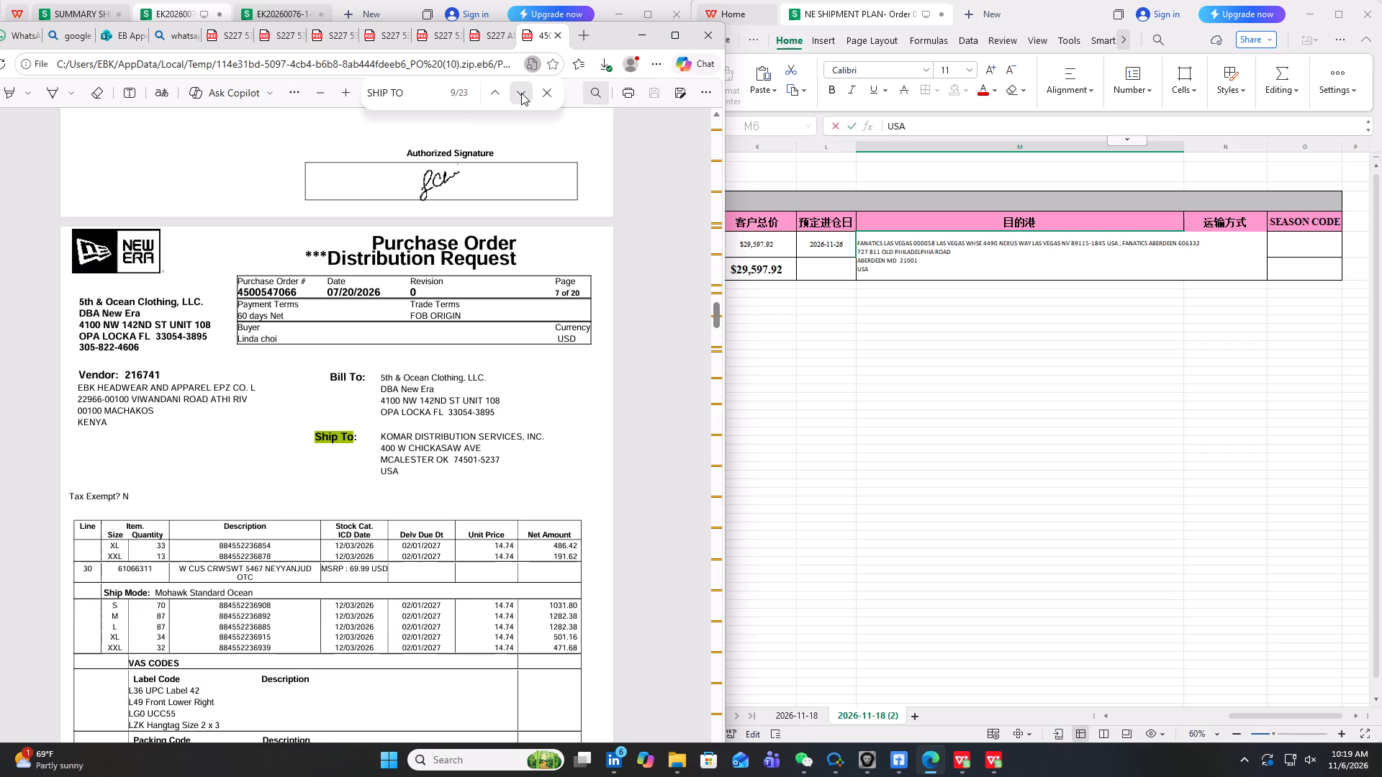
left_click(521, 93)
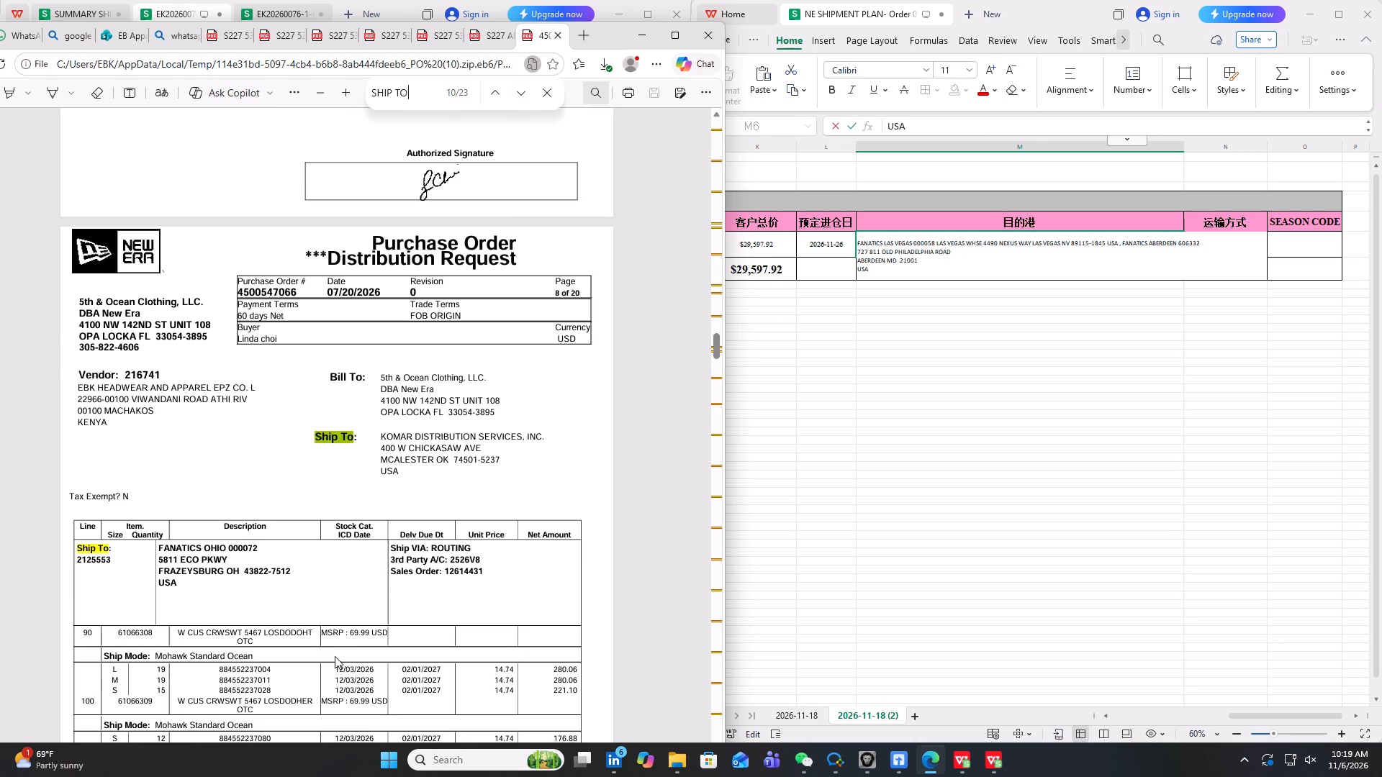
left_click(518, 93)
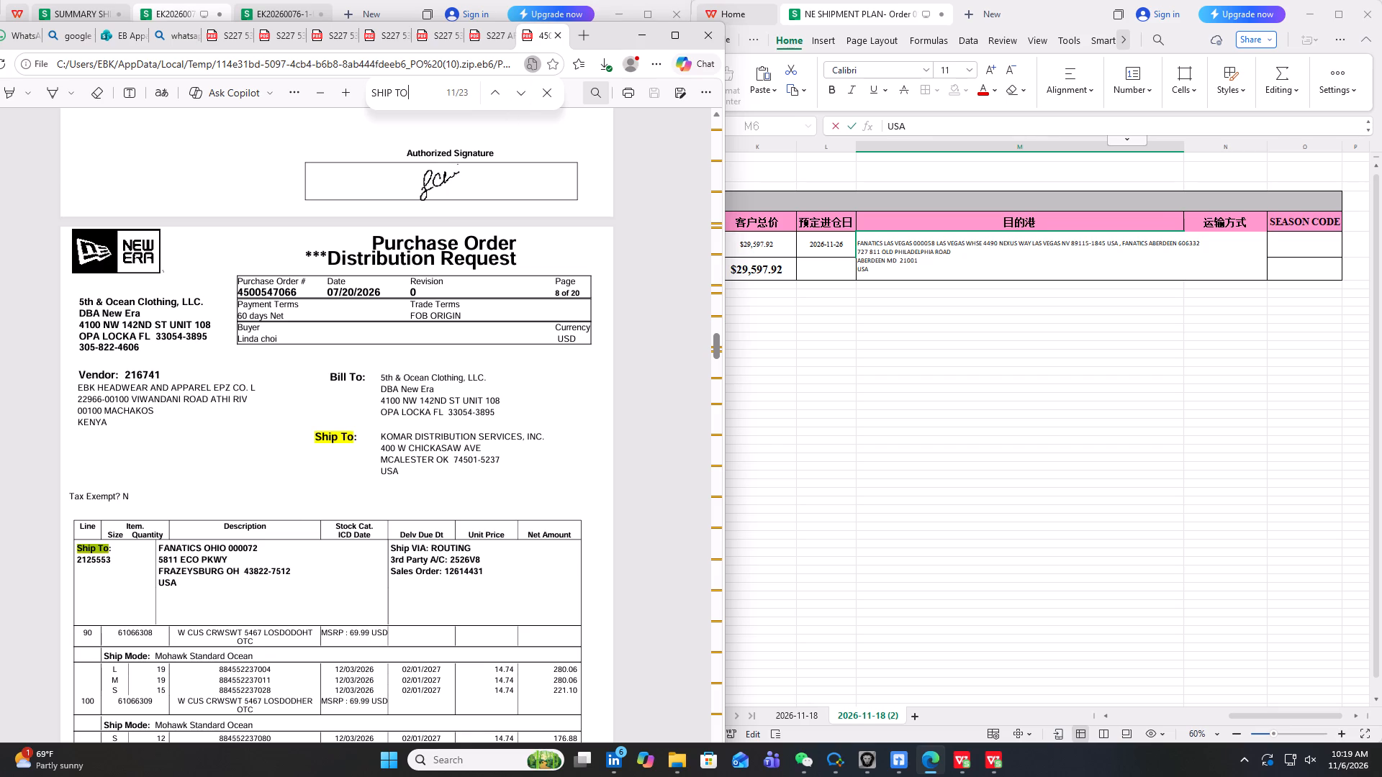
left_click_drag(179, 584, 143, 555)
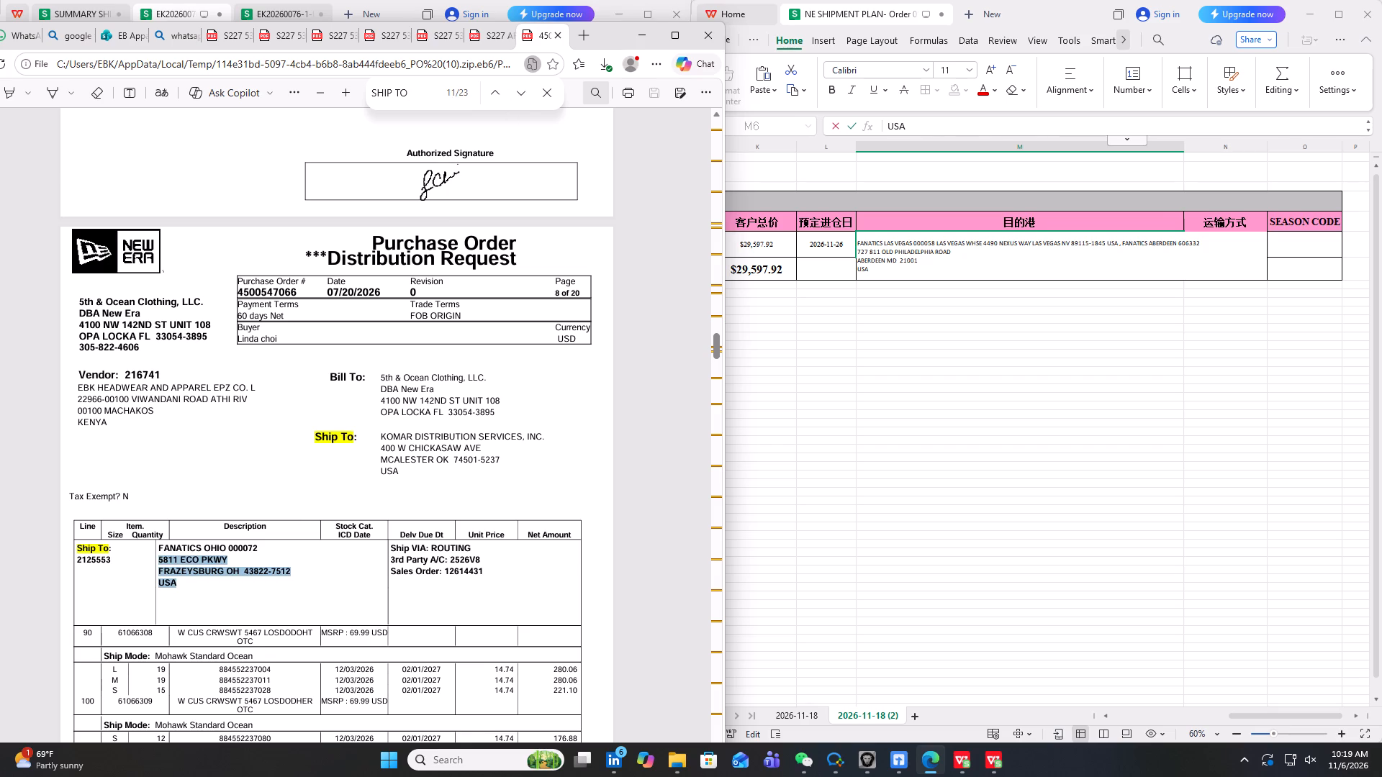
left_click_drag(143, 555, 143, 552)
left_click(179, 432)
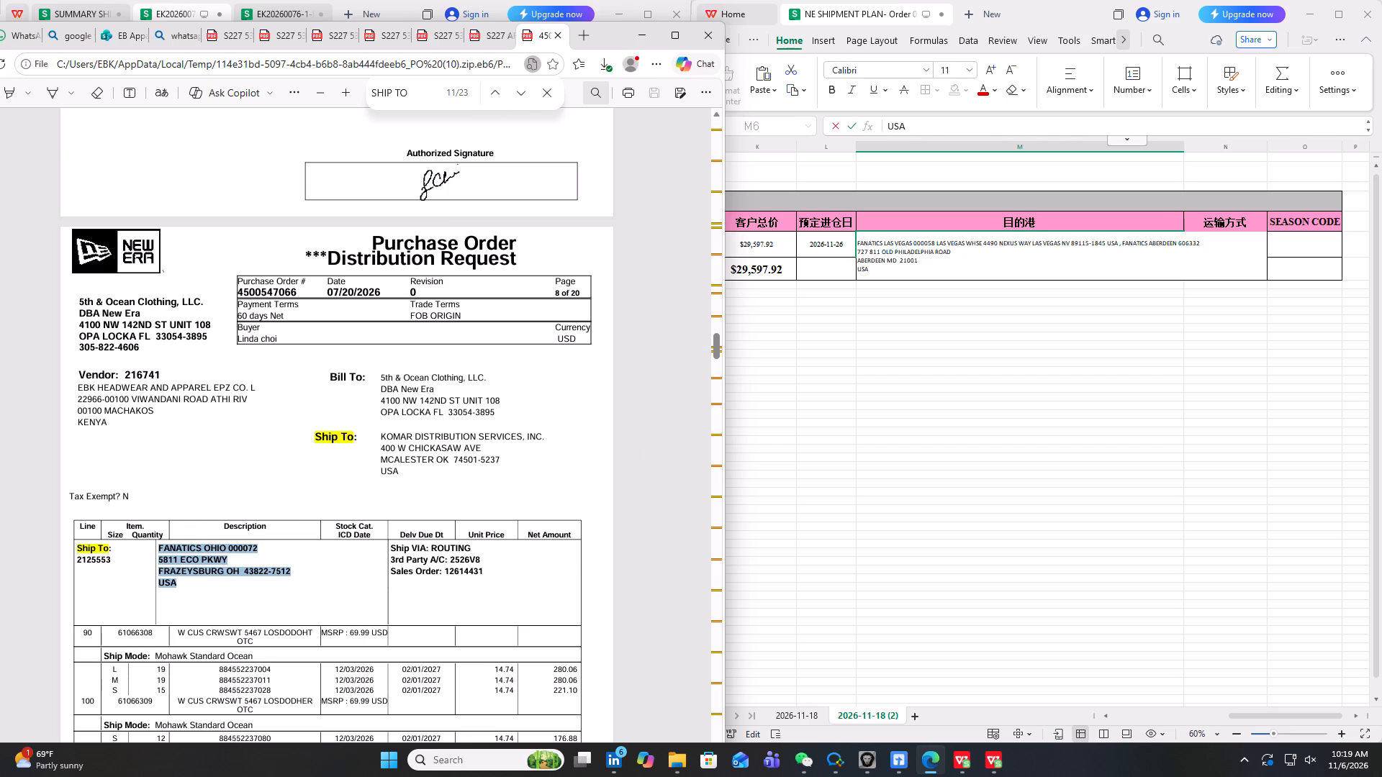
left_click(894, 269)
key("space")
type(",")
key("space")
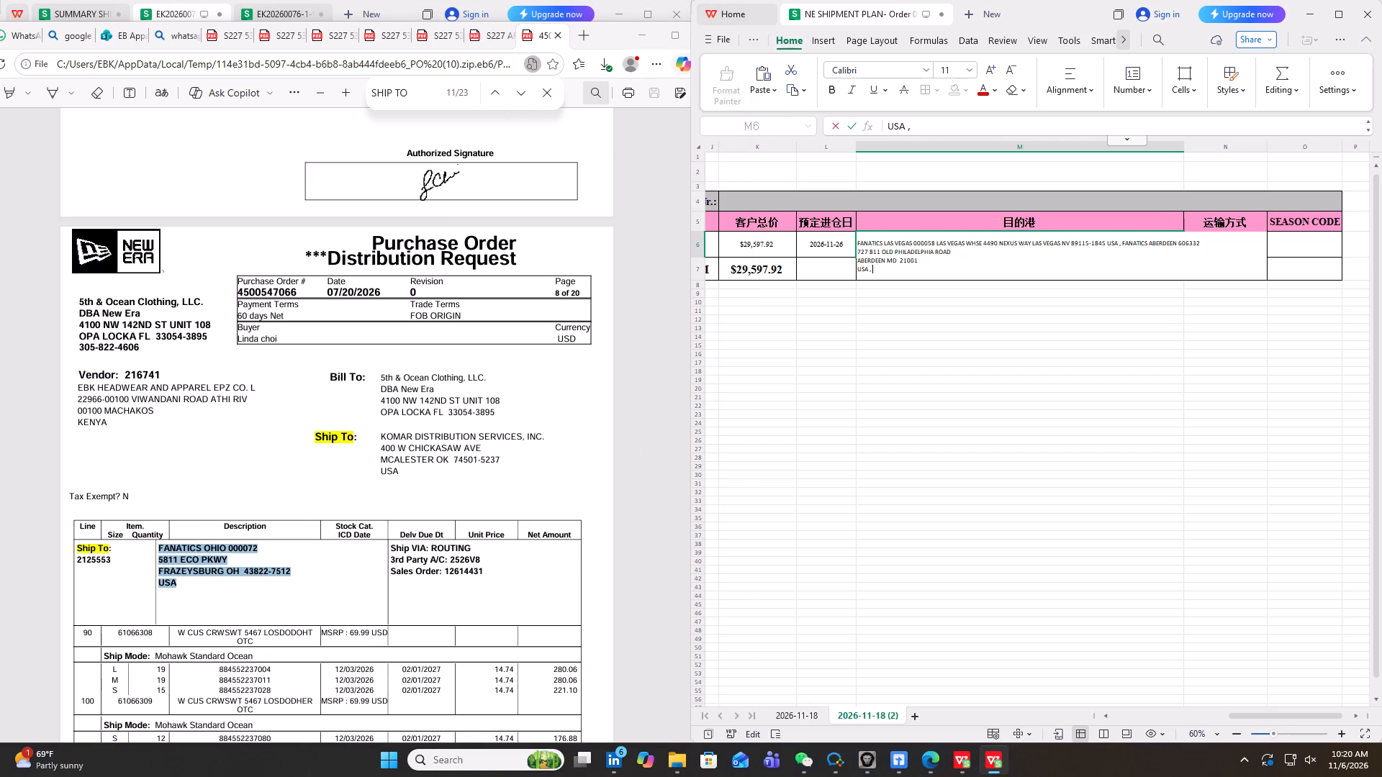
key("ctrl+v")
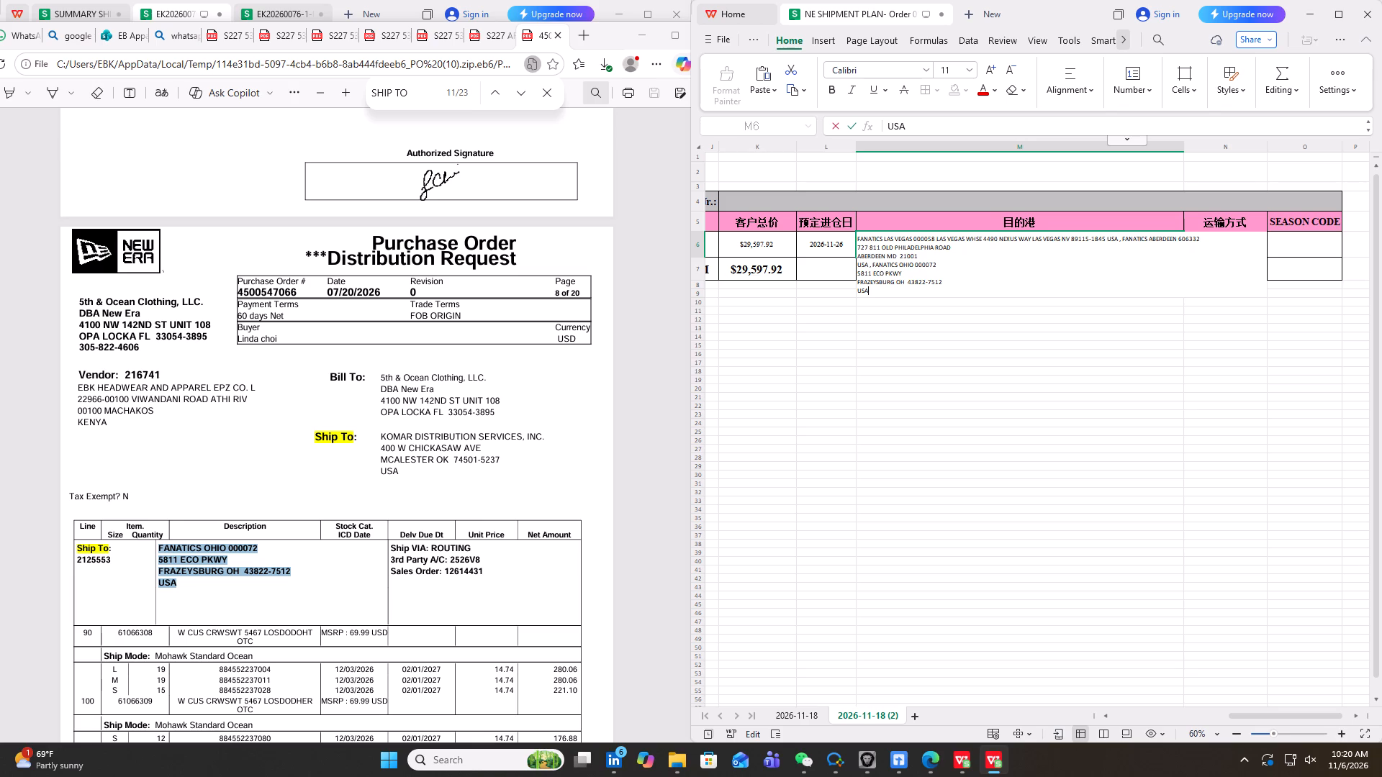
key("space")
type(",")
key("space")
Go through the purchase order's remaining "SHIP TO" matches to check for any further ship-to destinations.
left_click(489, 90)
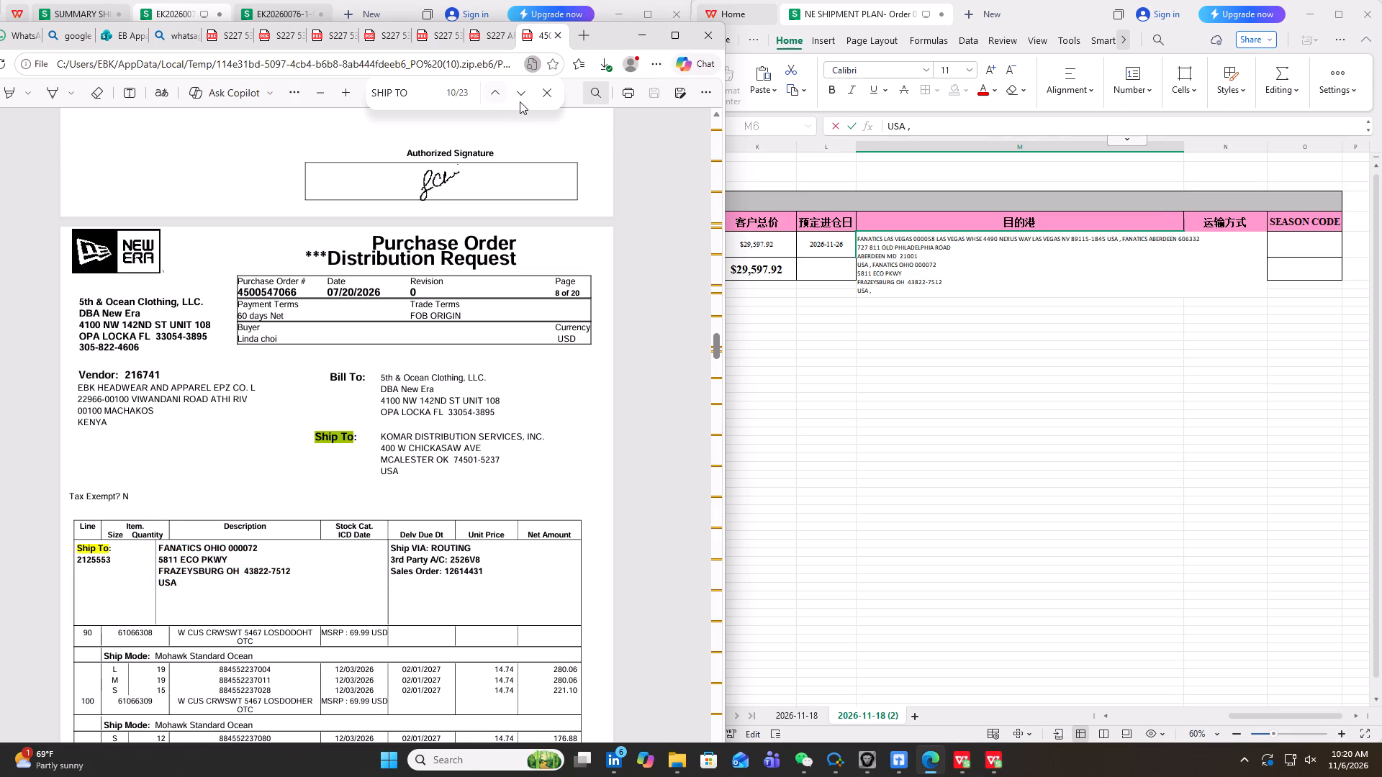
left_click(521, 94)
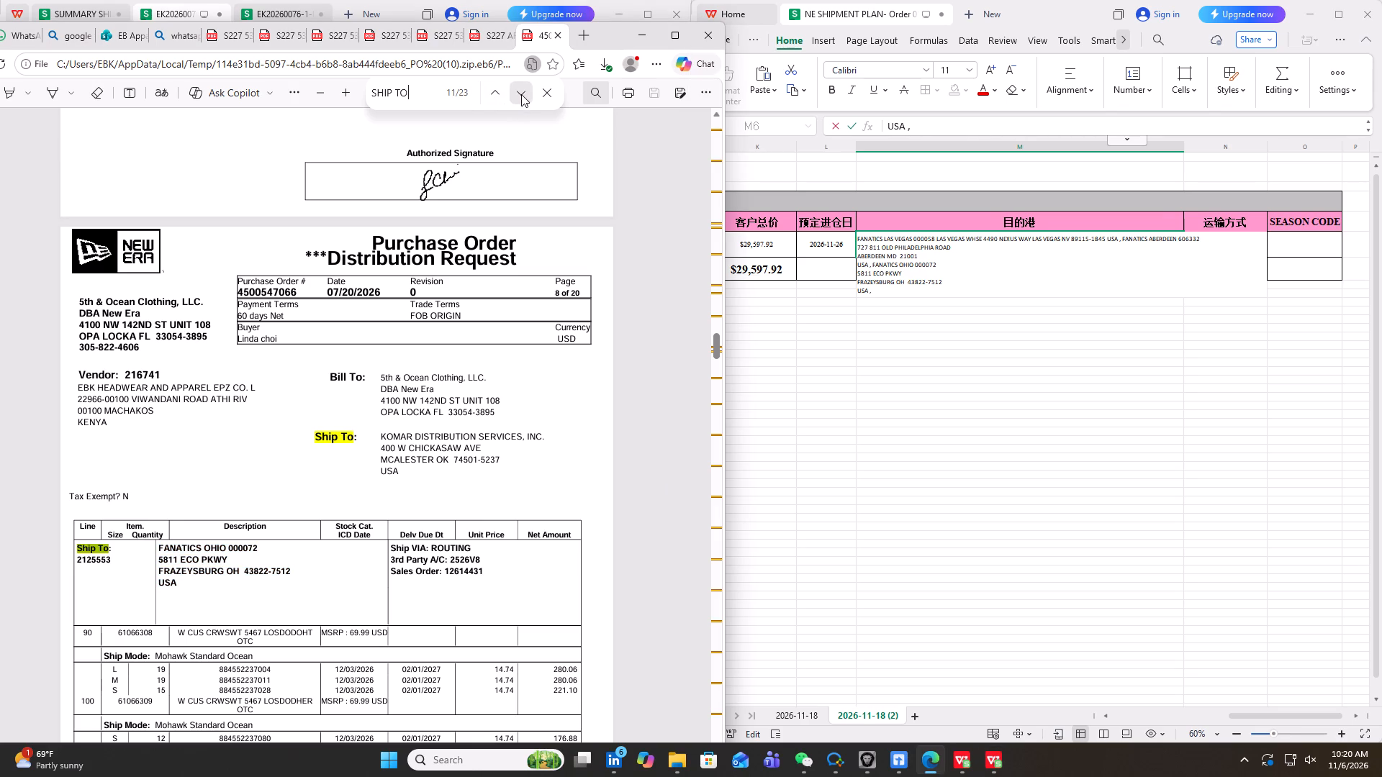
left_click(521, 94)
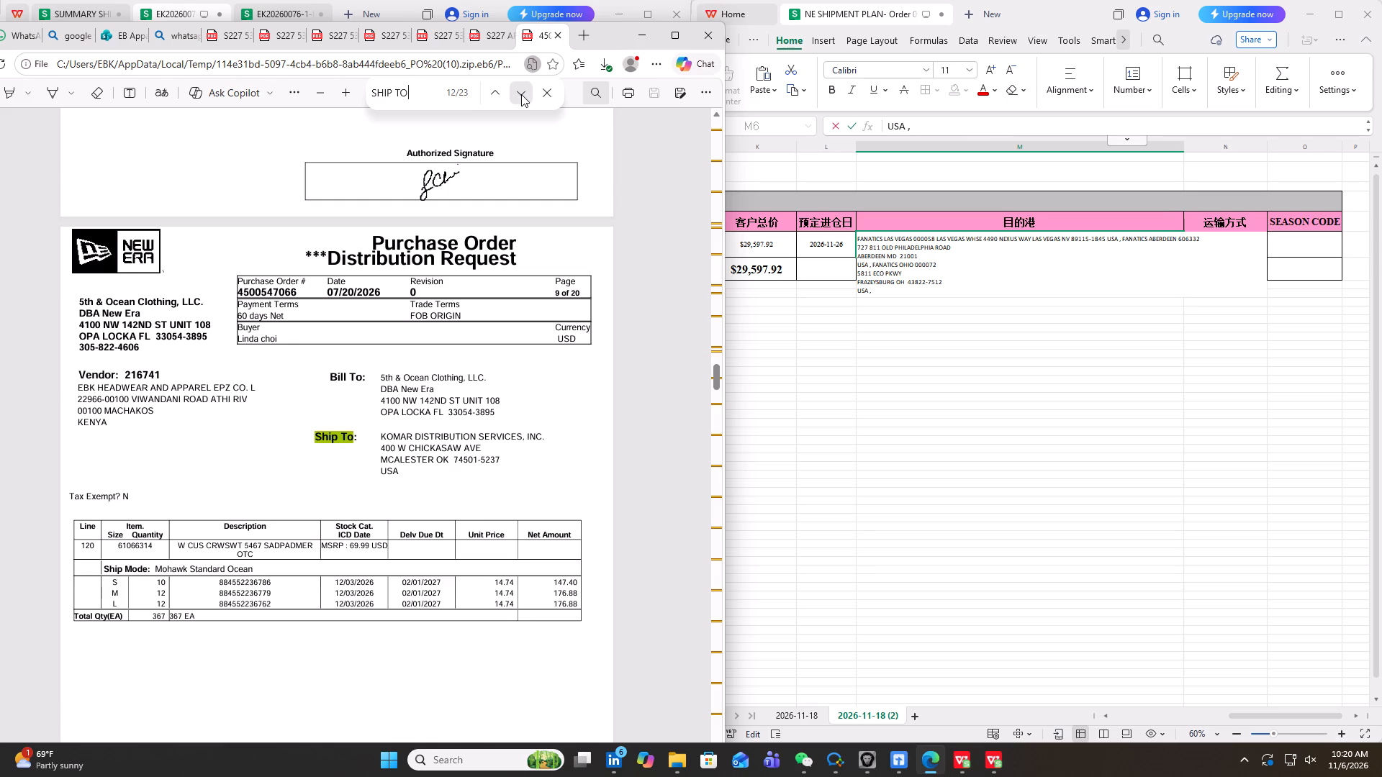
left_click(521, 94)
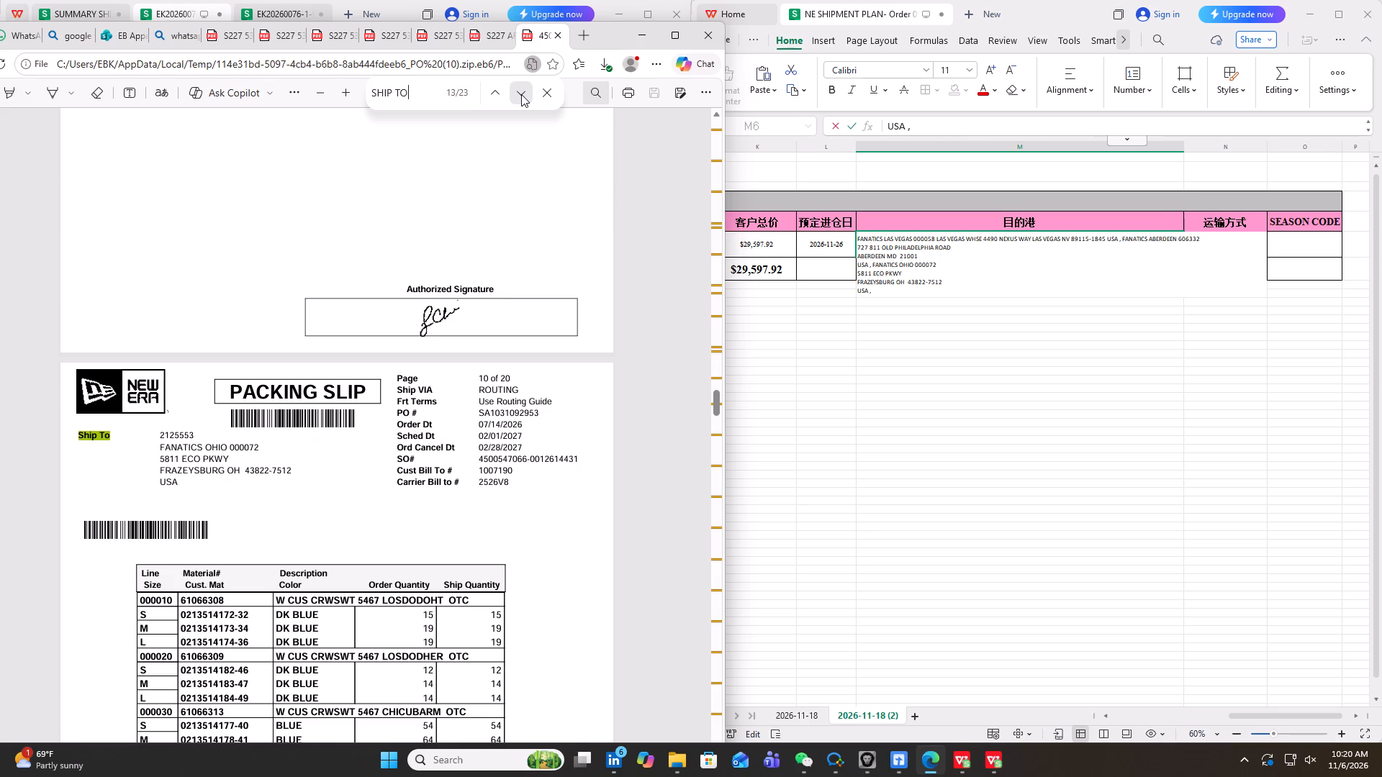
left_click(520, 91)
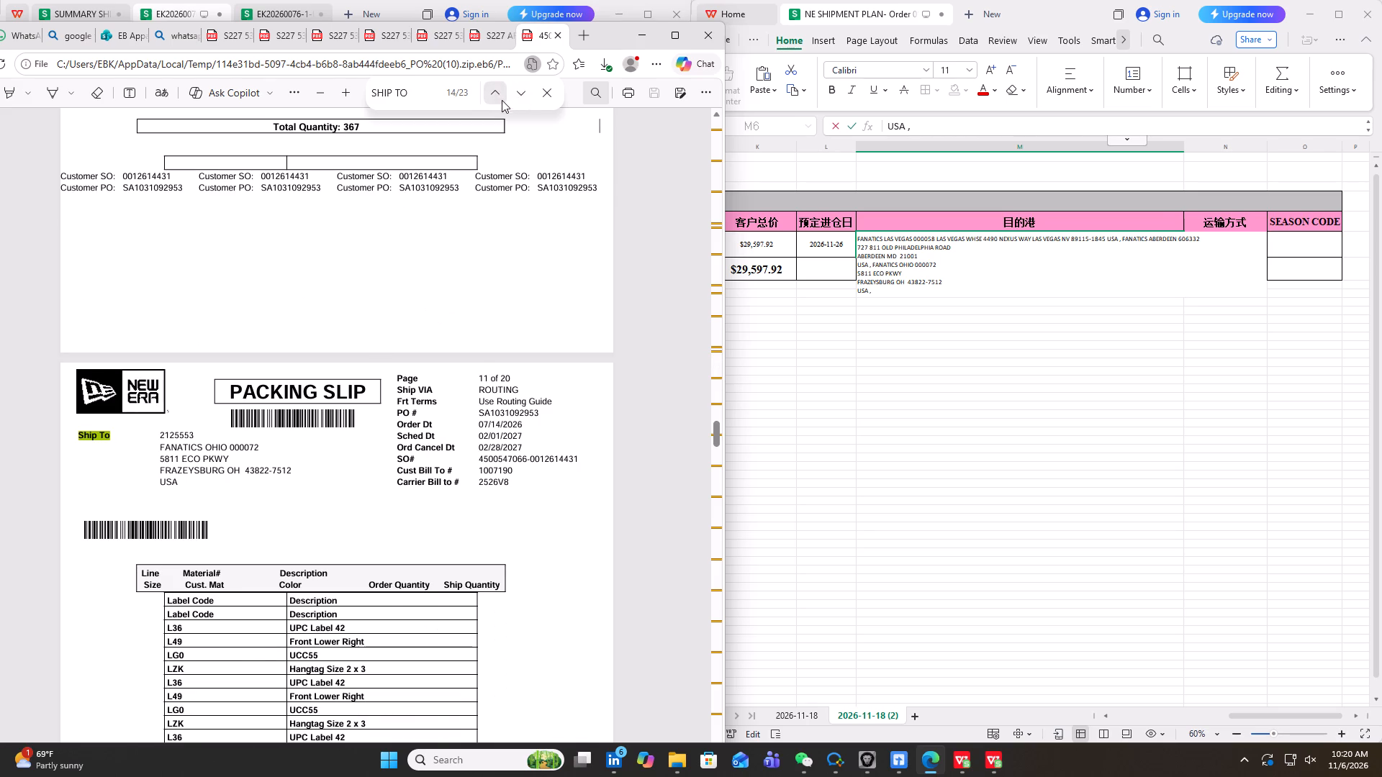
left_click(502, 97)
left_click(519, 94)
left_click(519, 94)
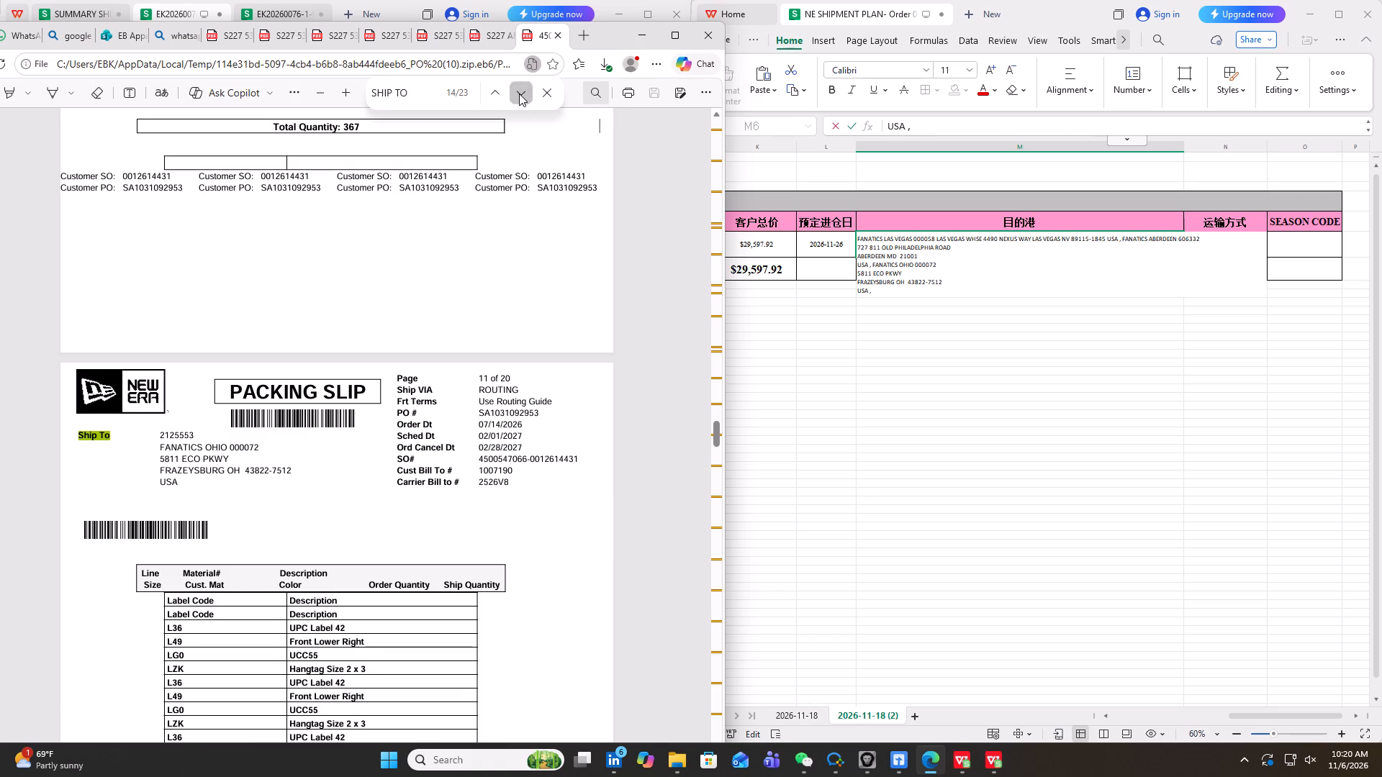
left_click(519, 94)
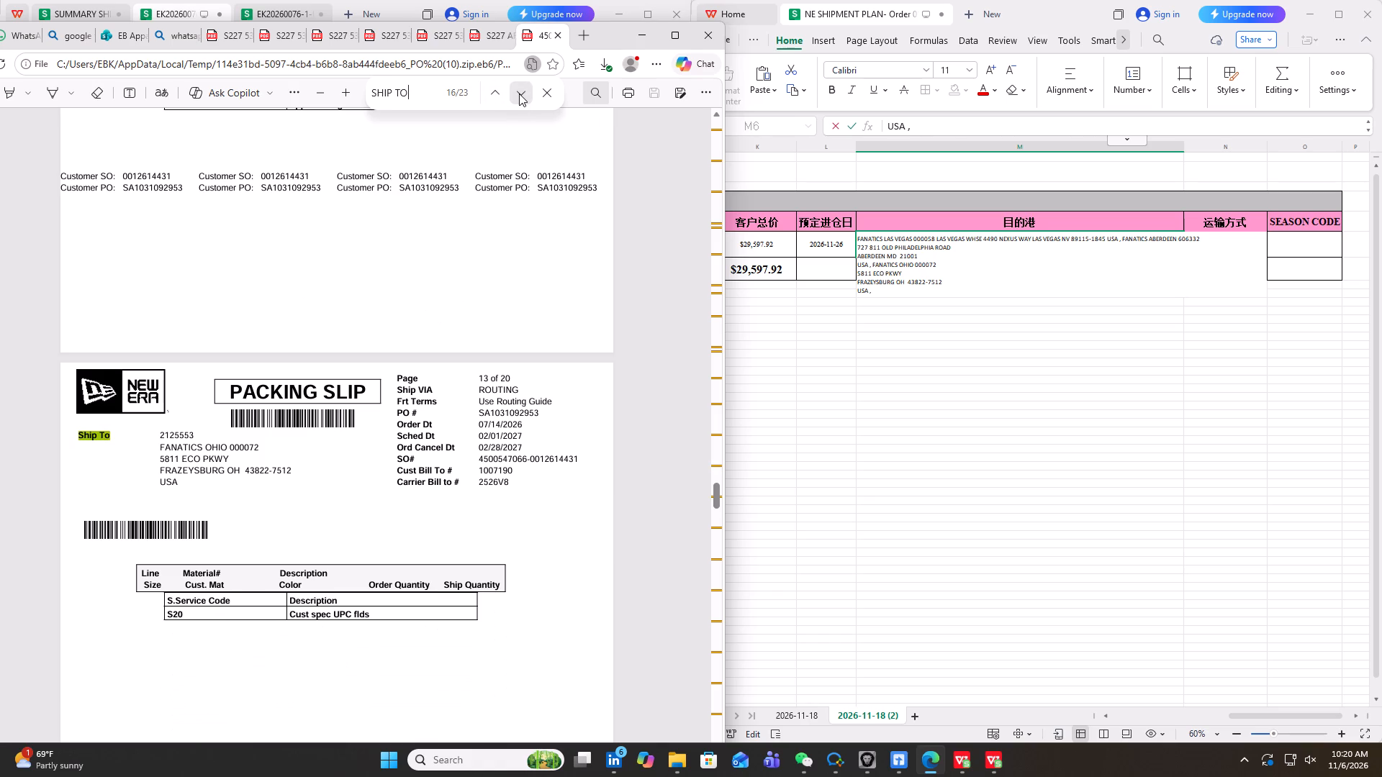
left_click(519, 94)
left_click(519, 94)
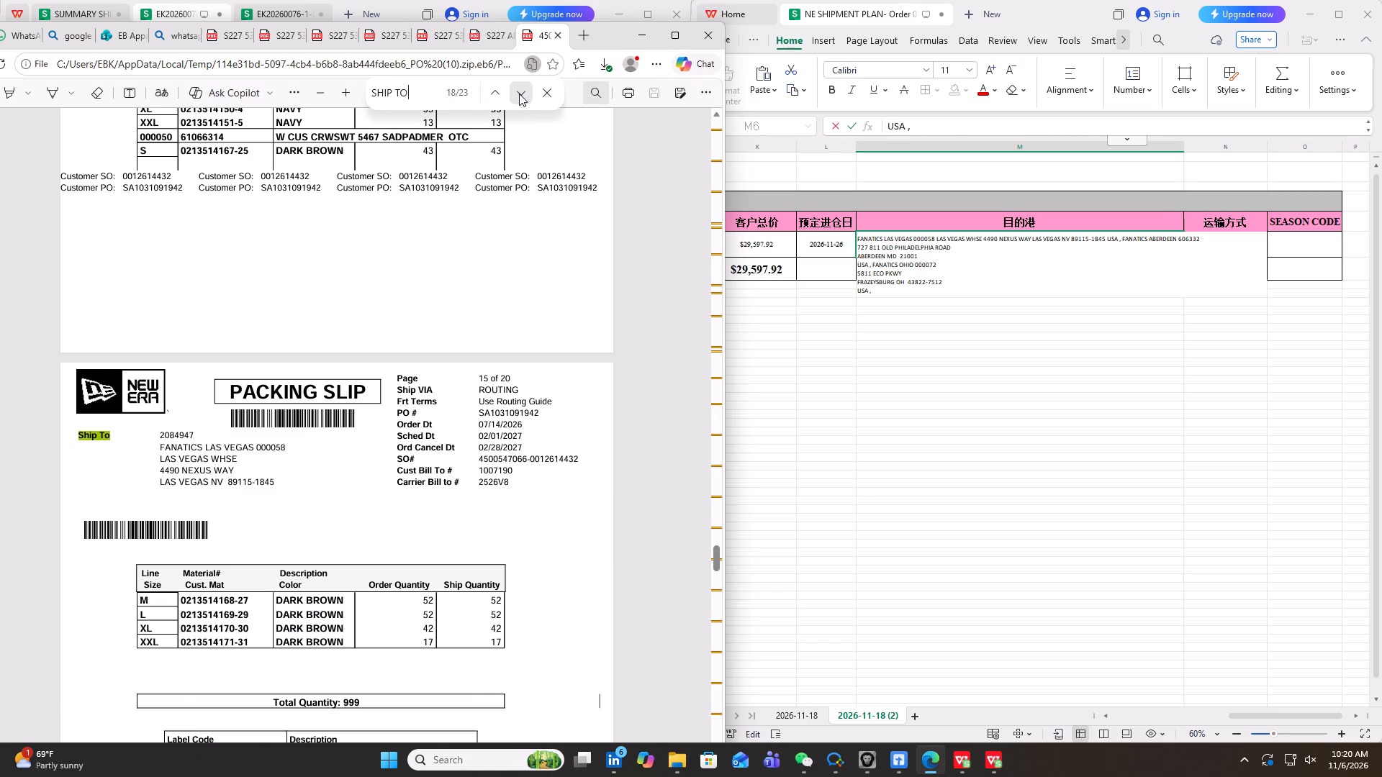
left_click(519, 94)
left_click(519, 94)
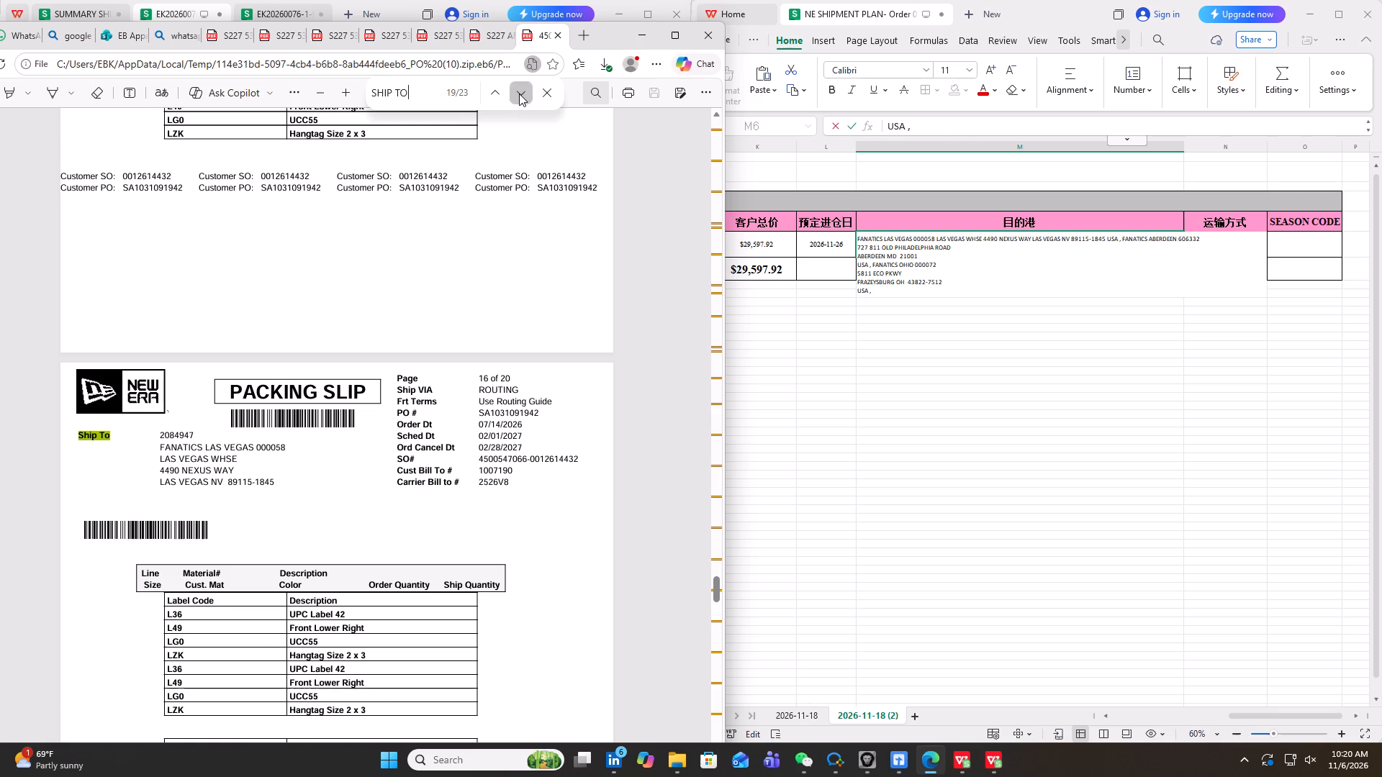
left_click(519, 94)
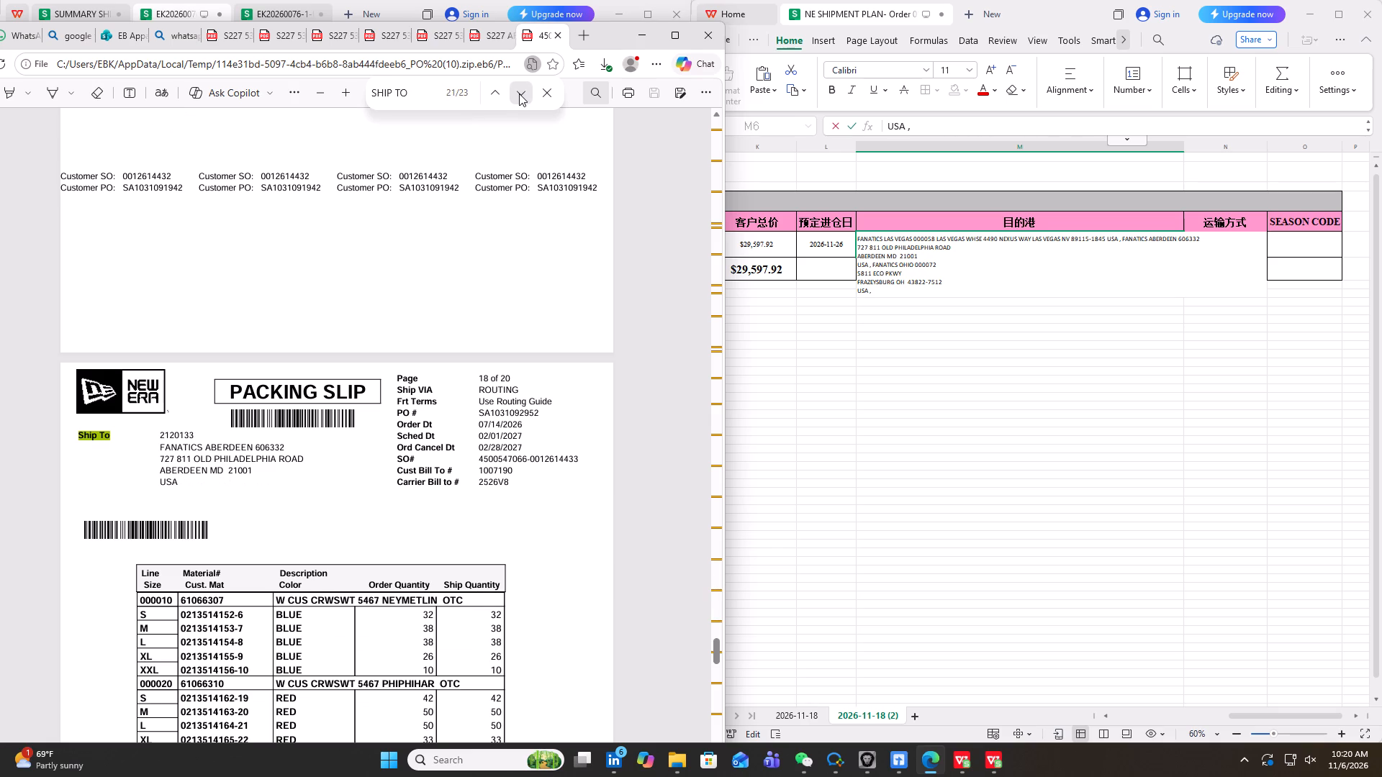
left_click(519, 94)
left_click(519, 94)
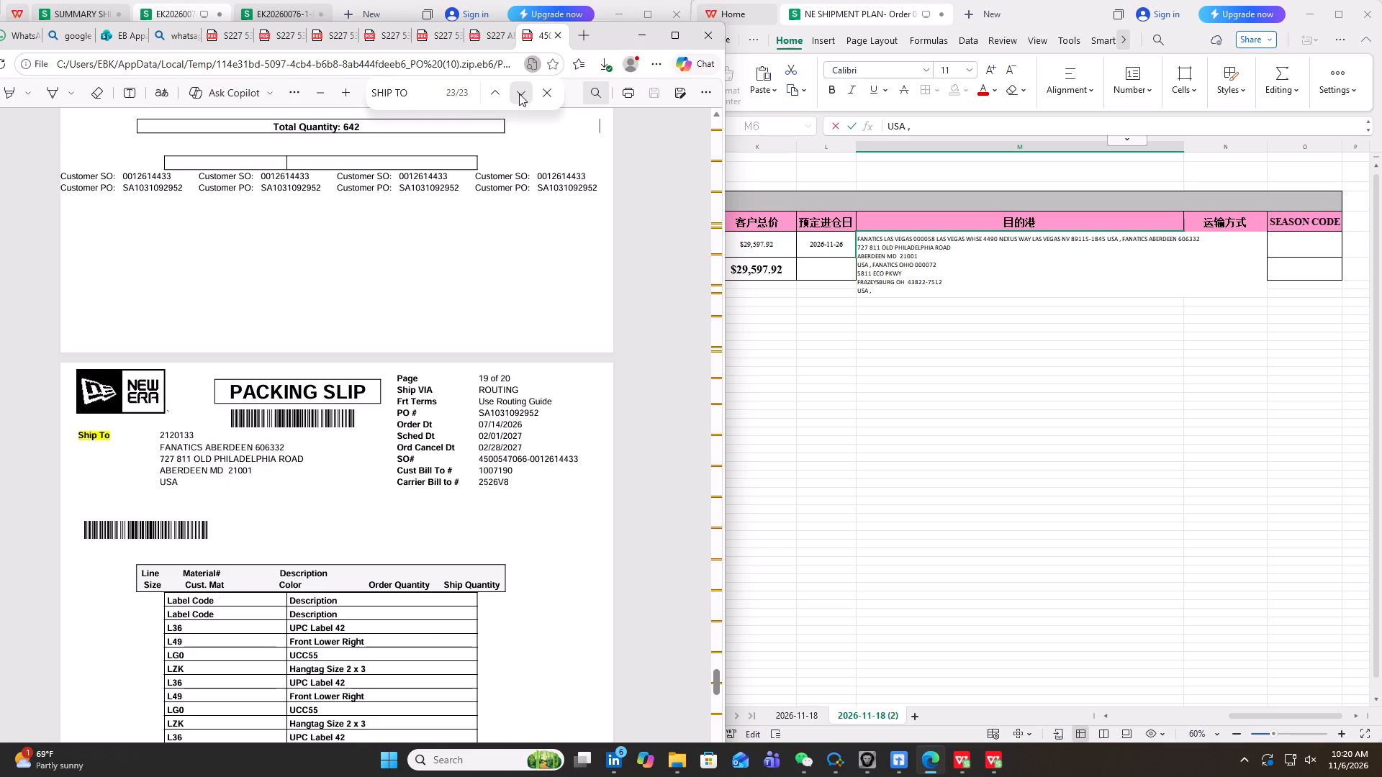
left_click(519, 94)
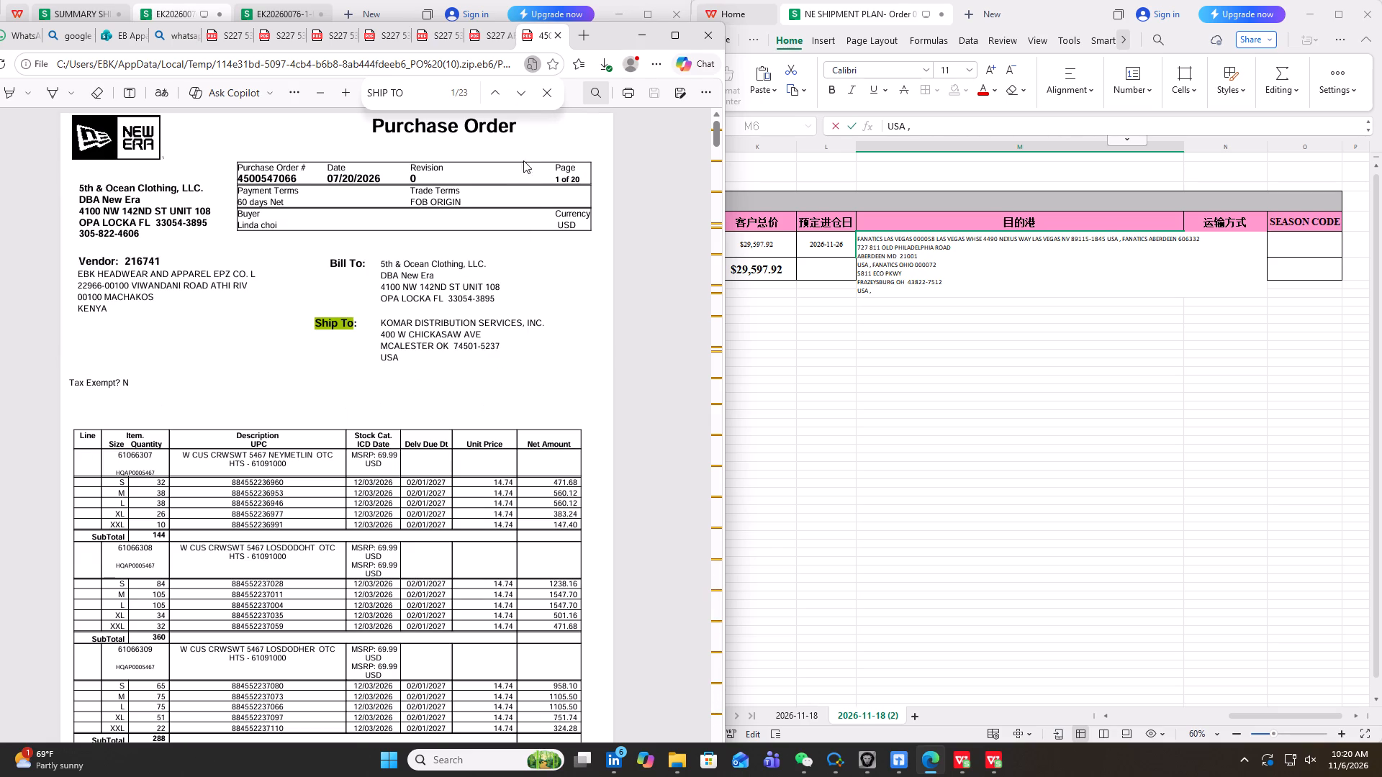
left_click(515, 93)
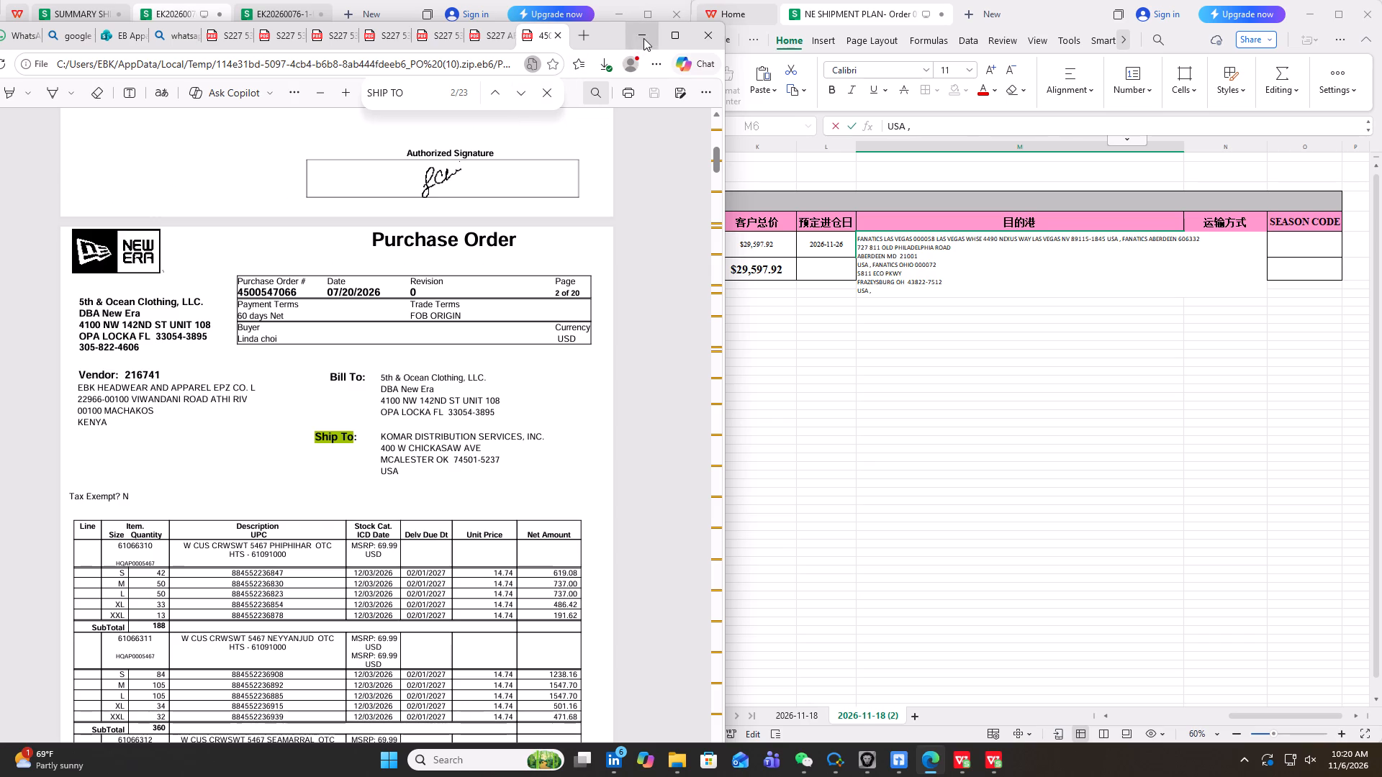
Return to the shipment plan, end the M6 edit, then widen the 目的港 column M and make row 6 taller.
left_click(643, 36)
left_click(1335, 12)
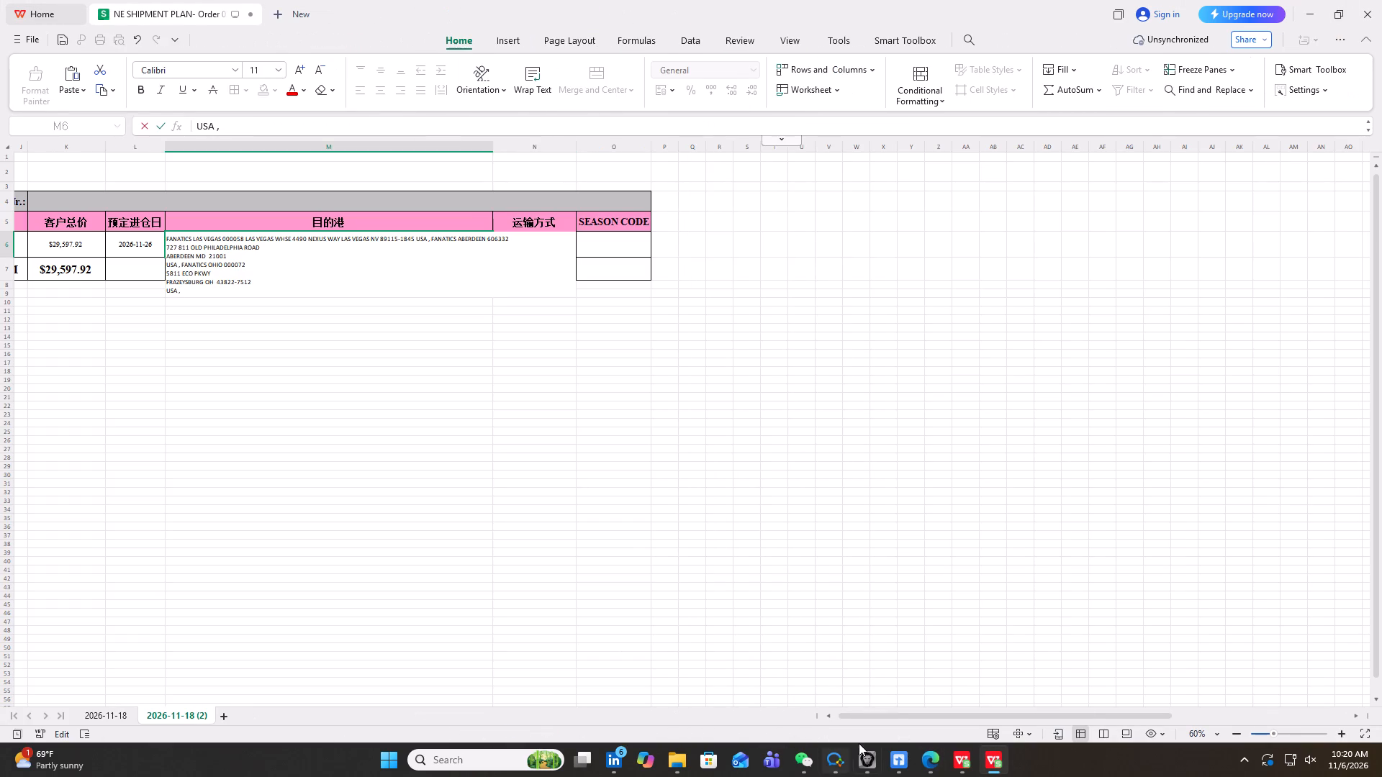
left_click_drag(902, 715, 754, 696)
left_click(1288, 247)
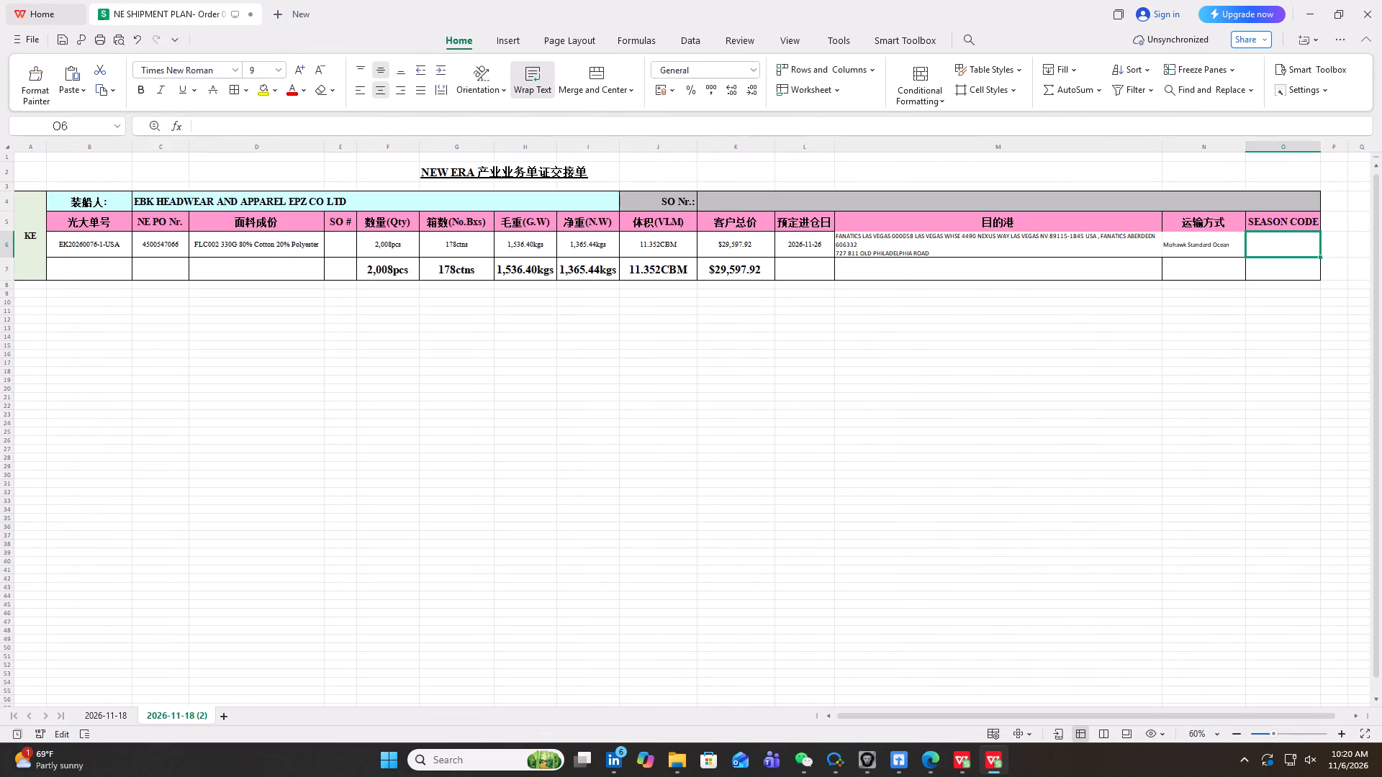
left_click(1061, 245)
left_click_drag(1162, 146, 1204, 149)
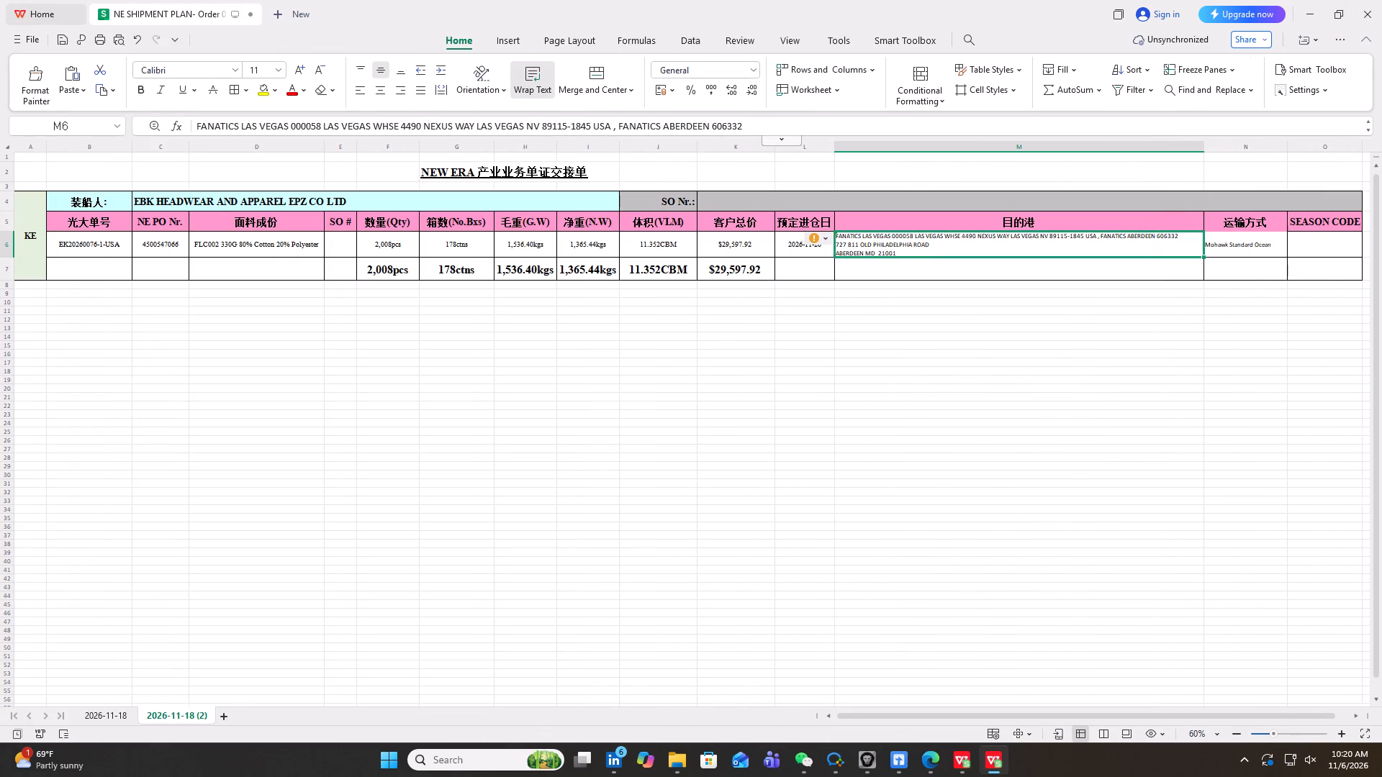
left_click(999, 245)
left_click_drag(8, 257, 8, 270)
left_click_drag(1203, 148, 1232, 151)
Centre the 目的港 text in M6 horizontally and widen column M slightly more.
left_click(1040, 258)
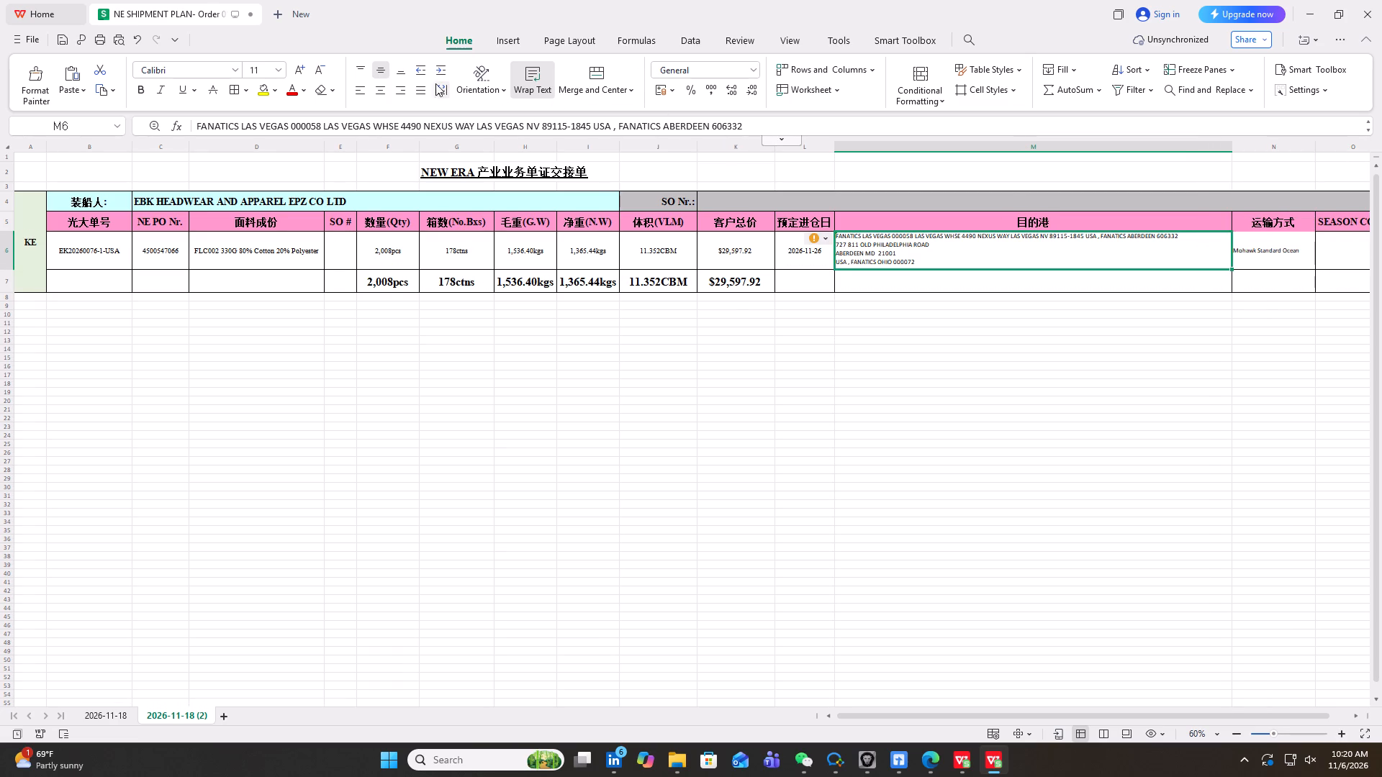
left_click(379, 89)
left_click(1034, 250)
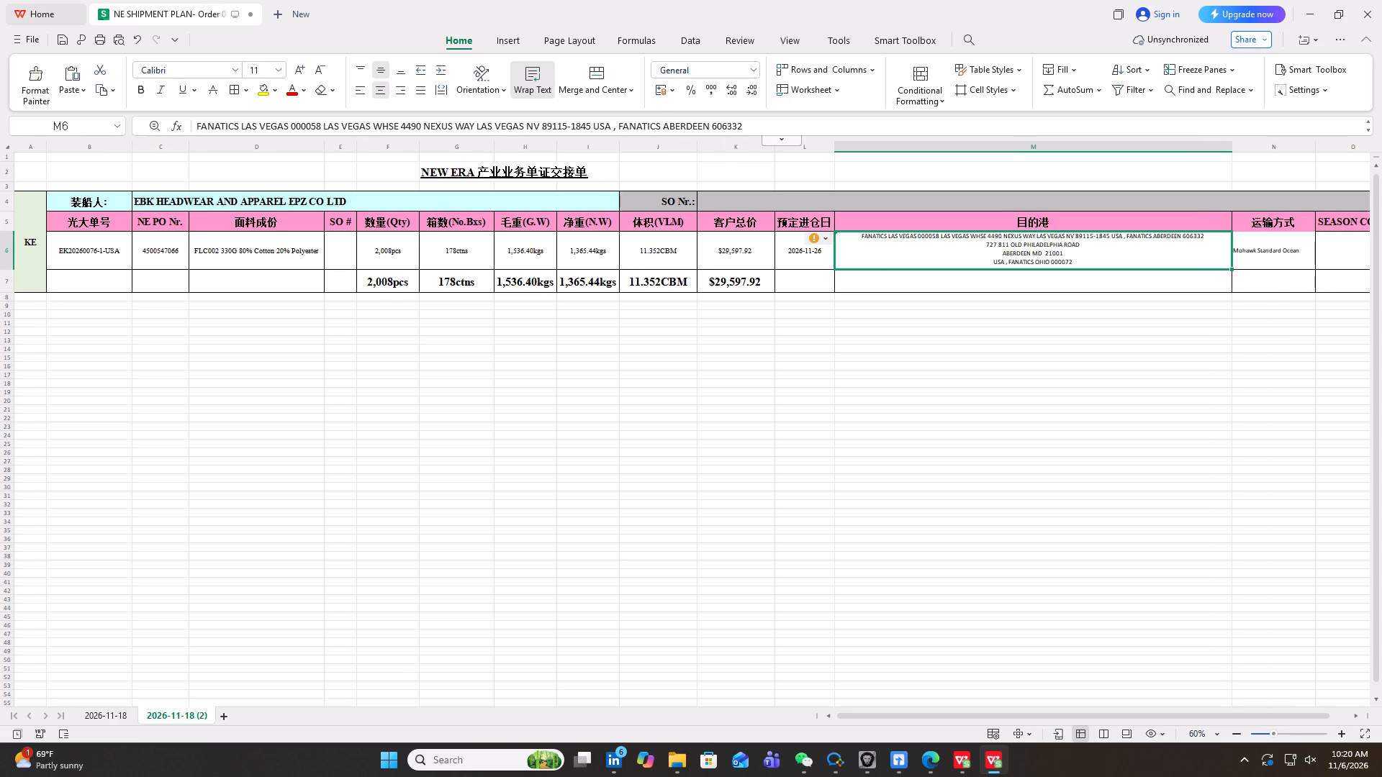
left_click_drag(1233, 144, 1246, 145)
In M6, replace the line breaks within the Fanatics Aberdeen address with spaces so it runs as continuous text through USA.
double_click(989, 244)
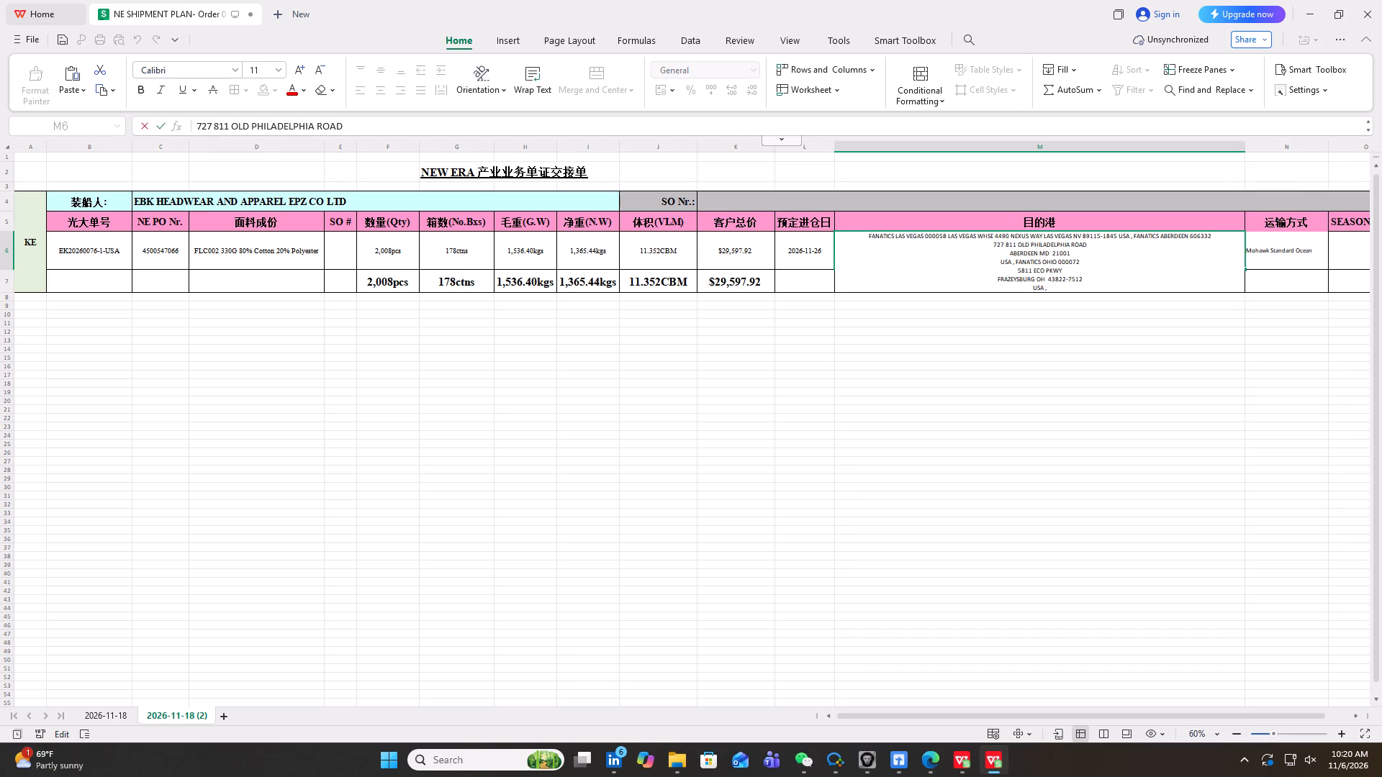
key("BackSpace")
key("space")
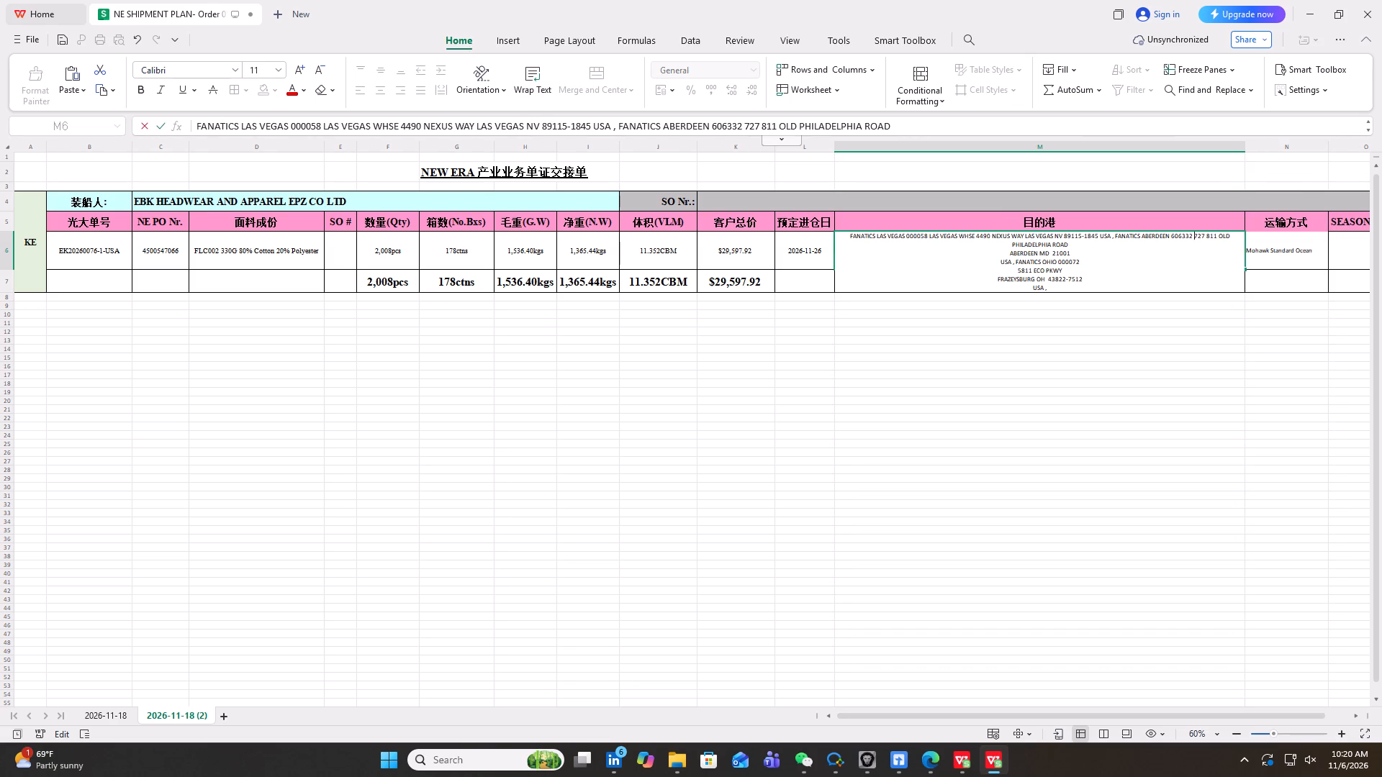
left_click(1013, 244)
key("BackSpace")
key("space")
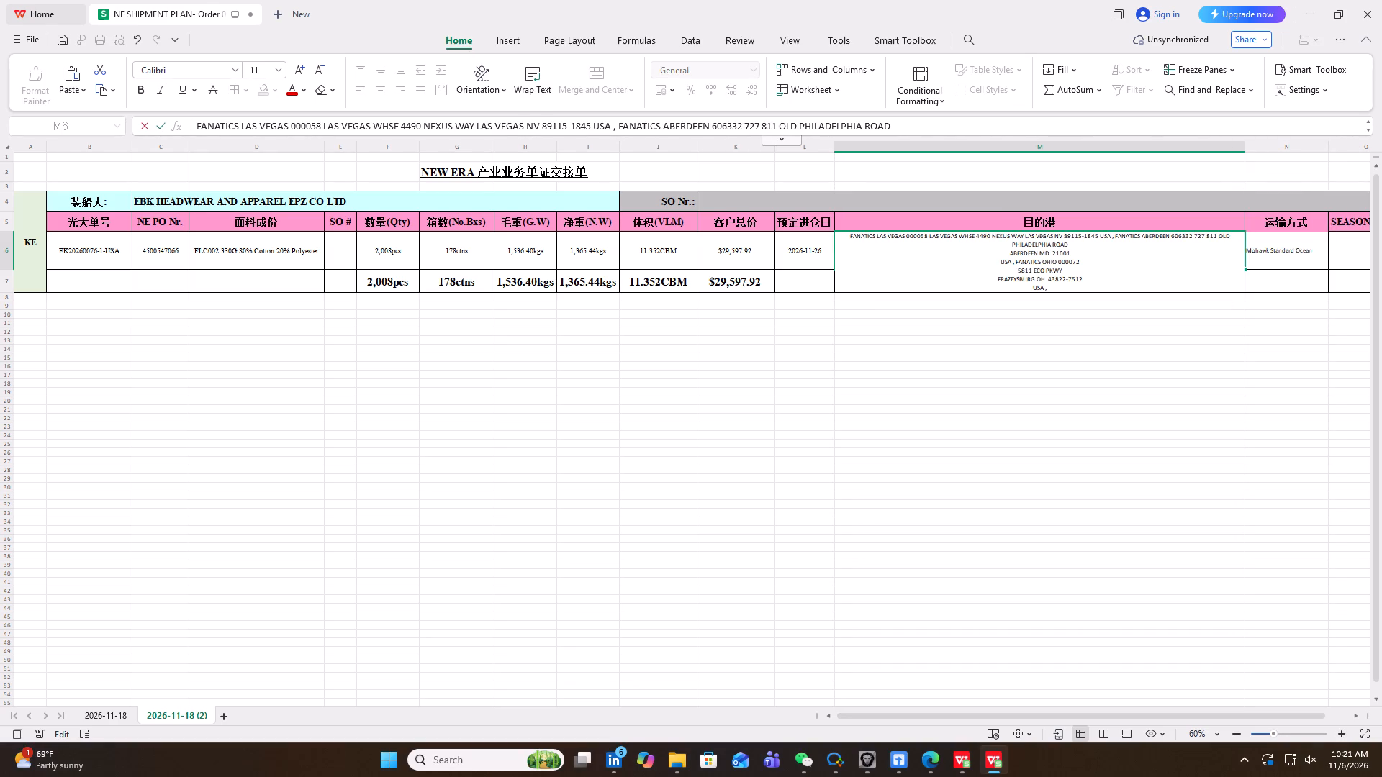
left_click(1009, 256)
key("BackSpace")
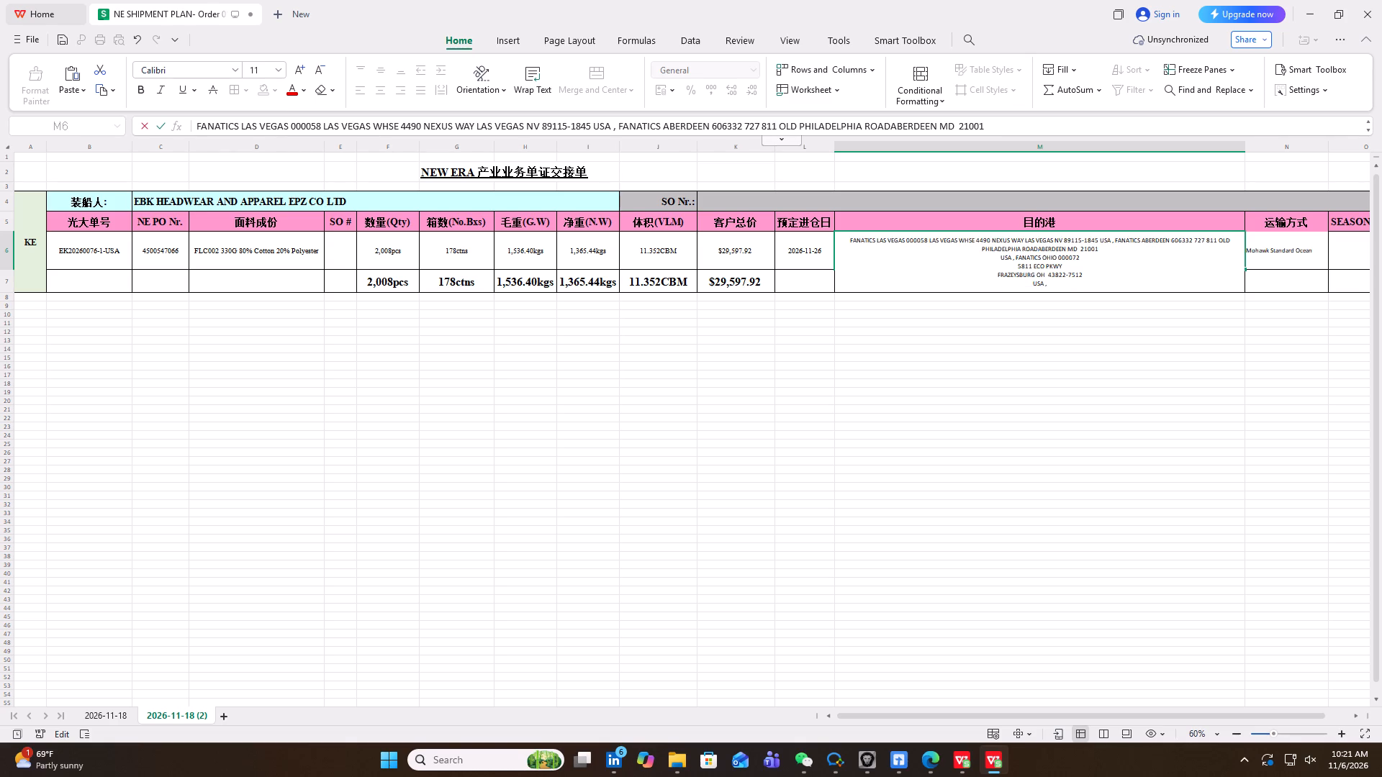
key("space")
left_click(1001, 253)
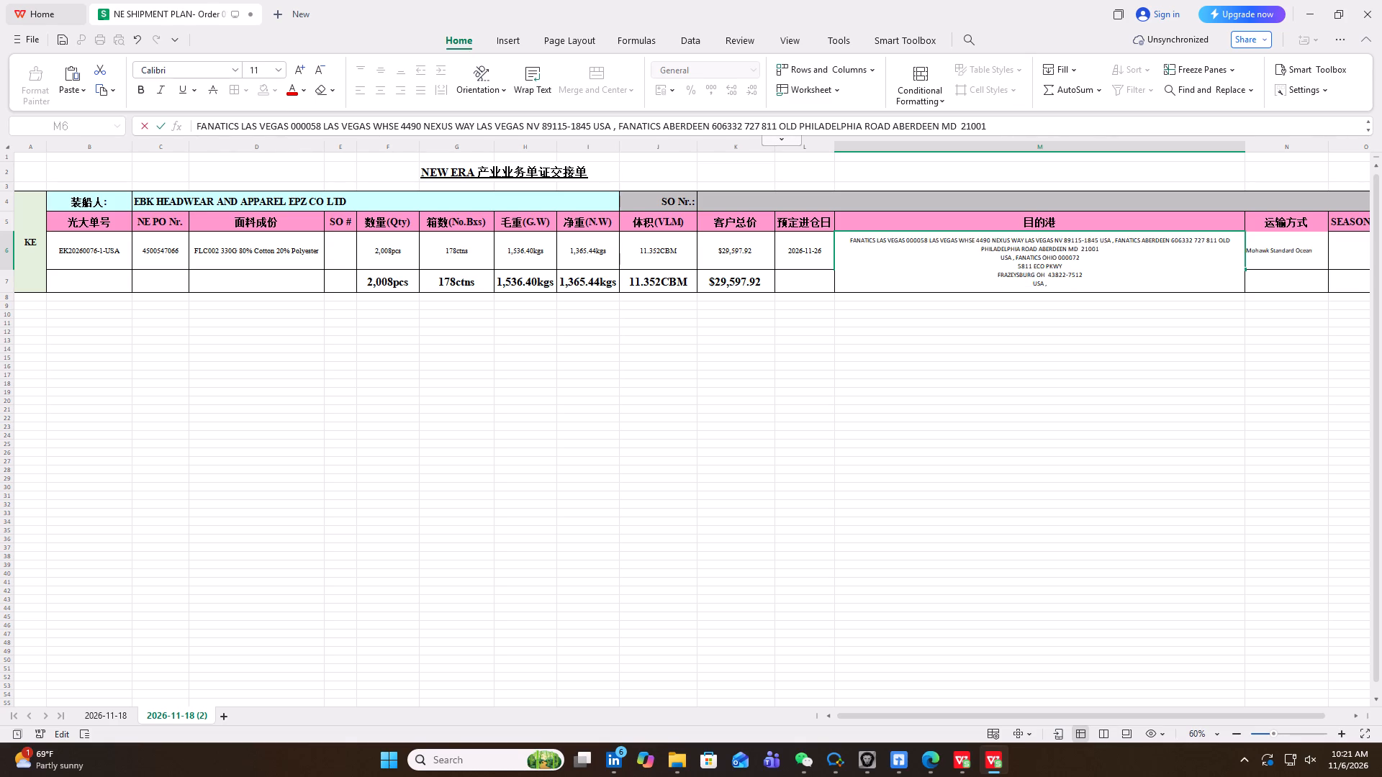
left_click(1001, 257)
key("BackSpace")
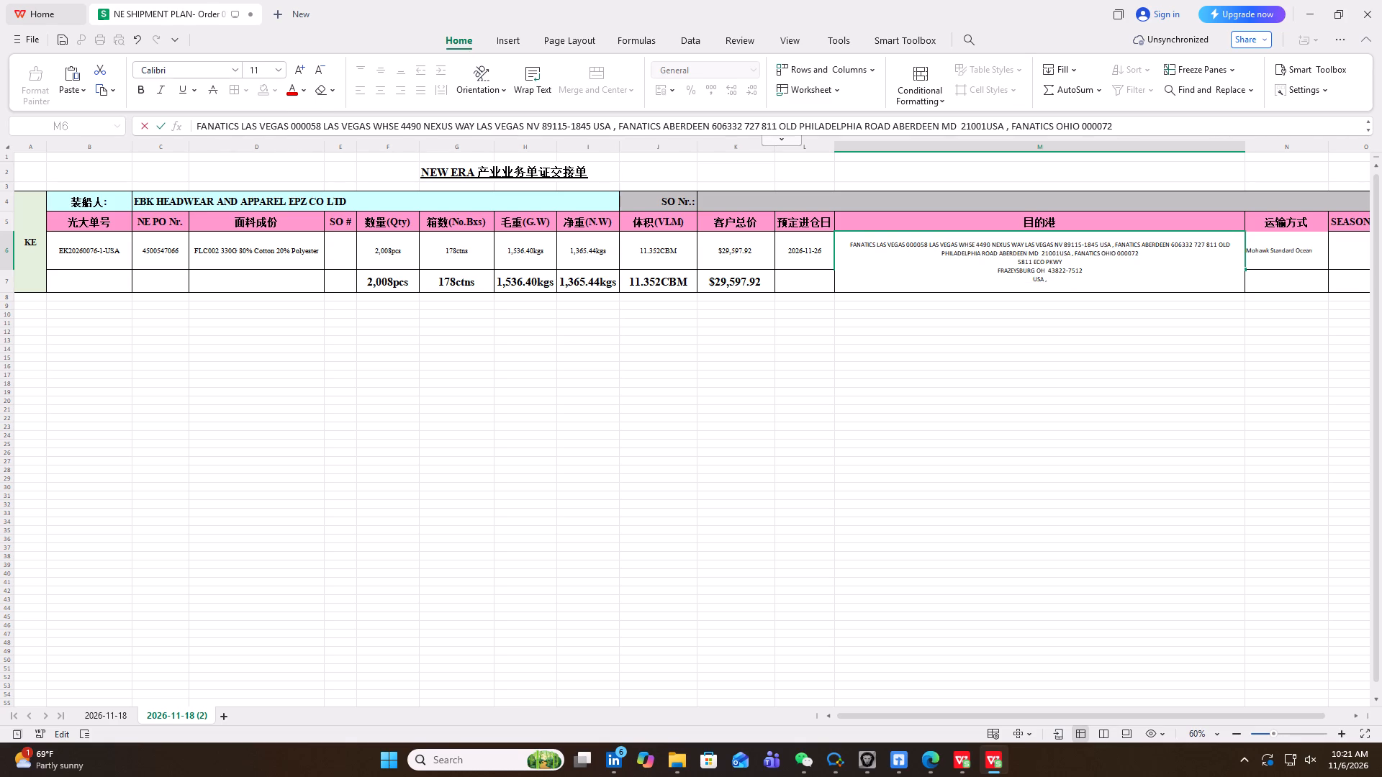
key("space")
In M6, replace the line breaks within the Fanatics Ohio 000072 address with spaces and finish the cell edit.
left_click(1019, 260)
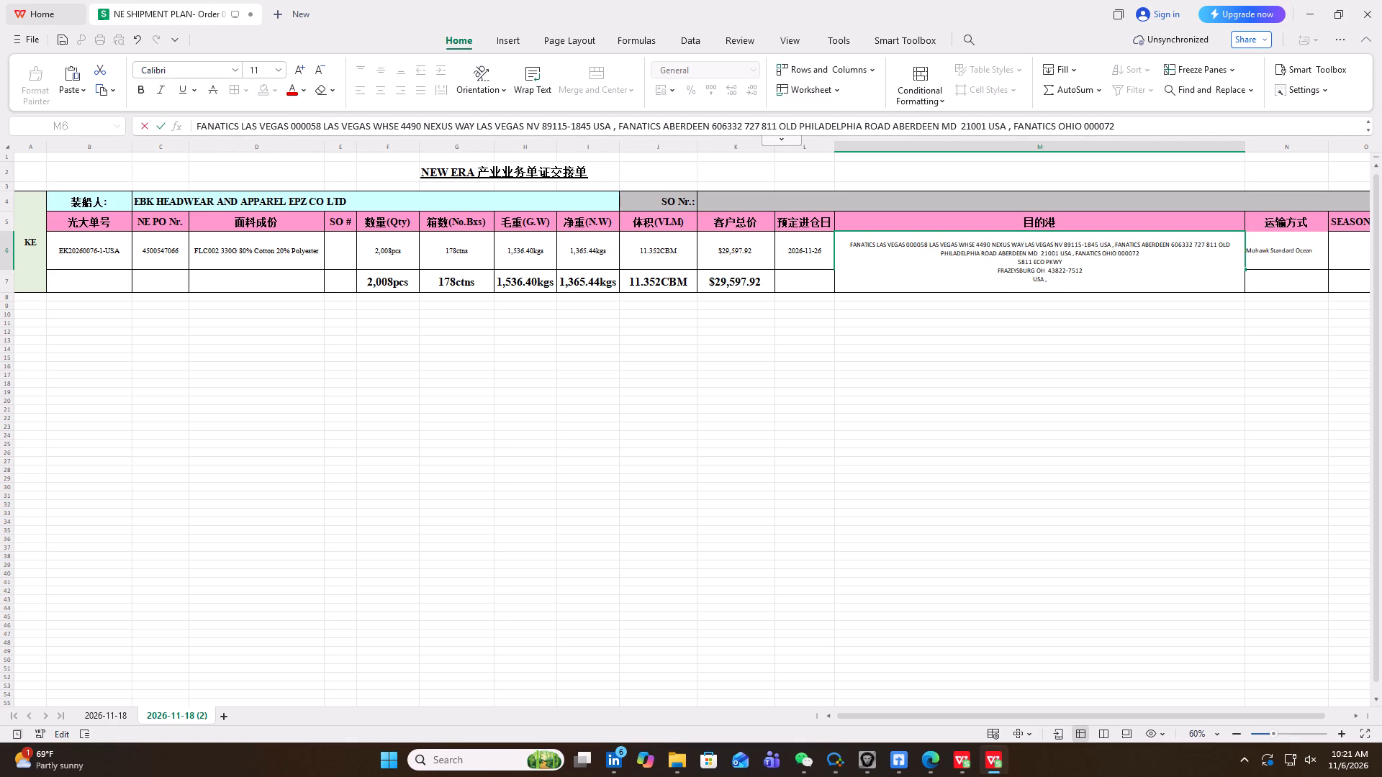
key("BackSpace")
key("space")
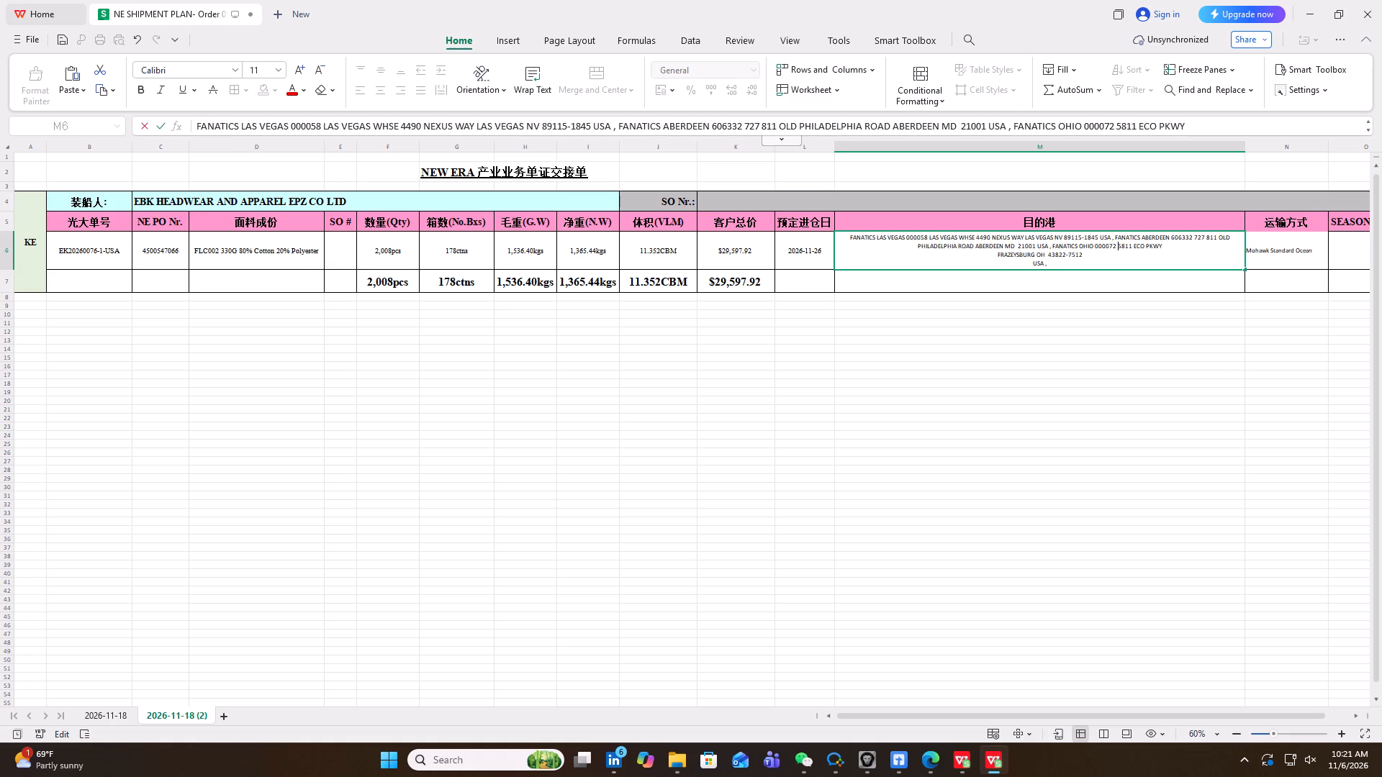
left_click(999, 254)
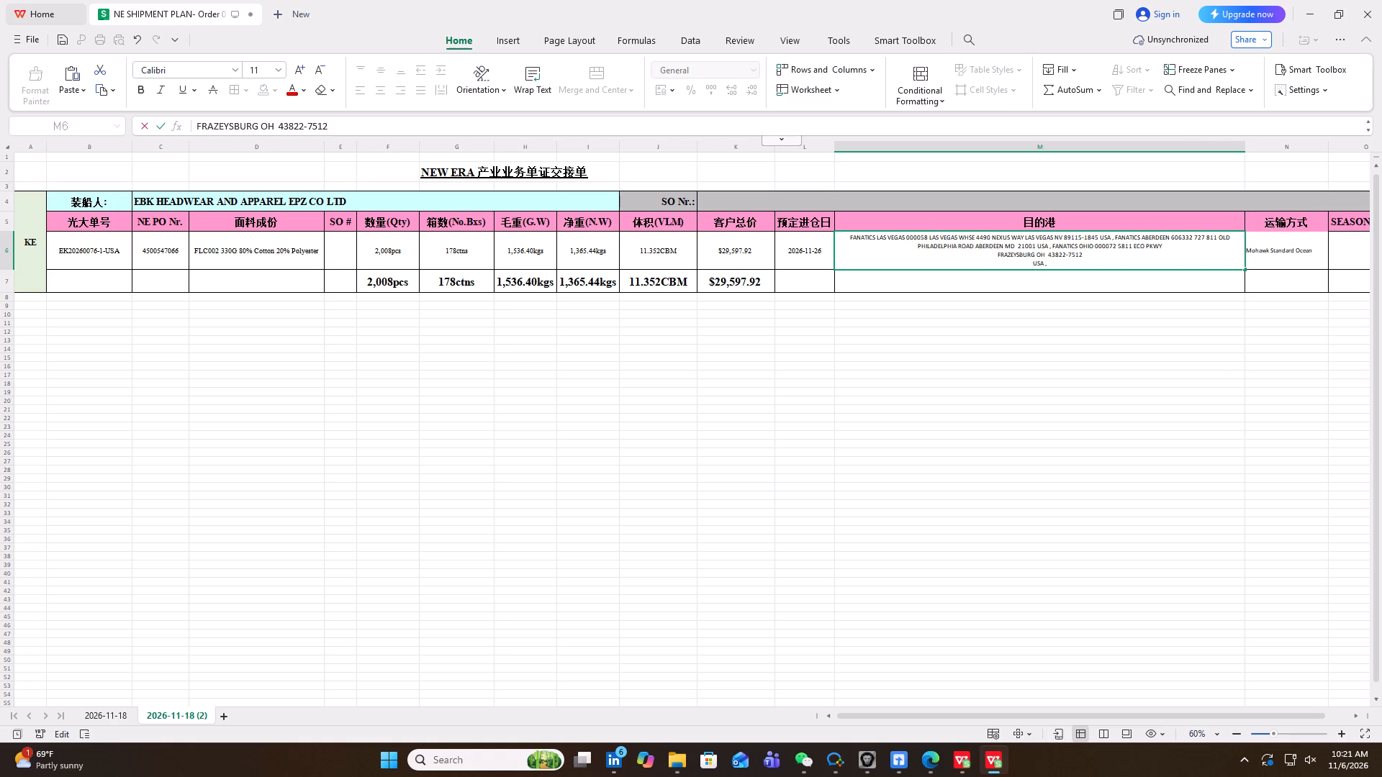
key("Left")
key("BackSpace")
key("space")
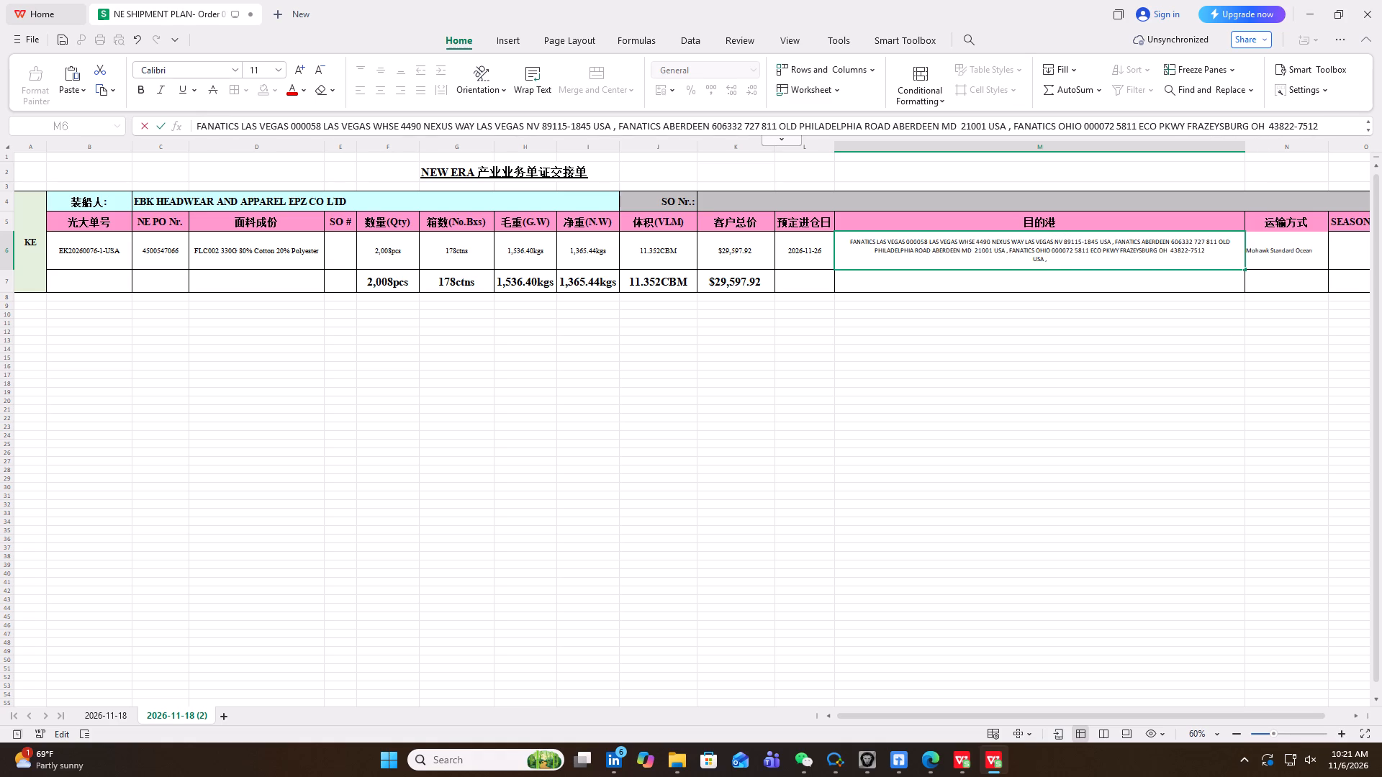
left_click(1034, 258)
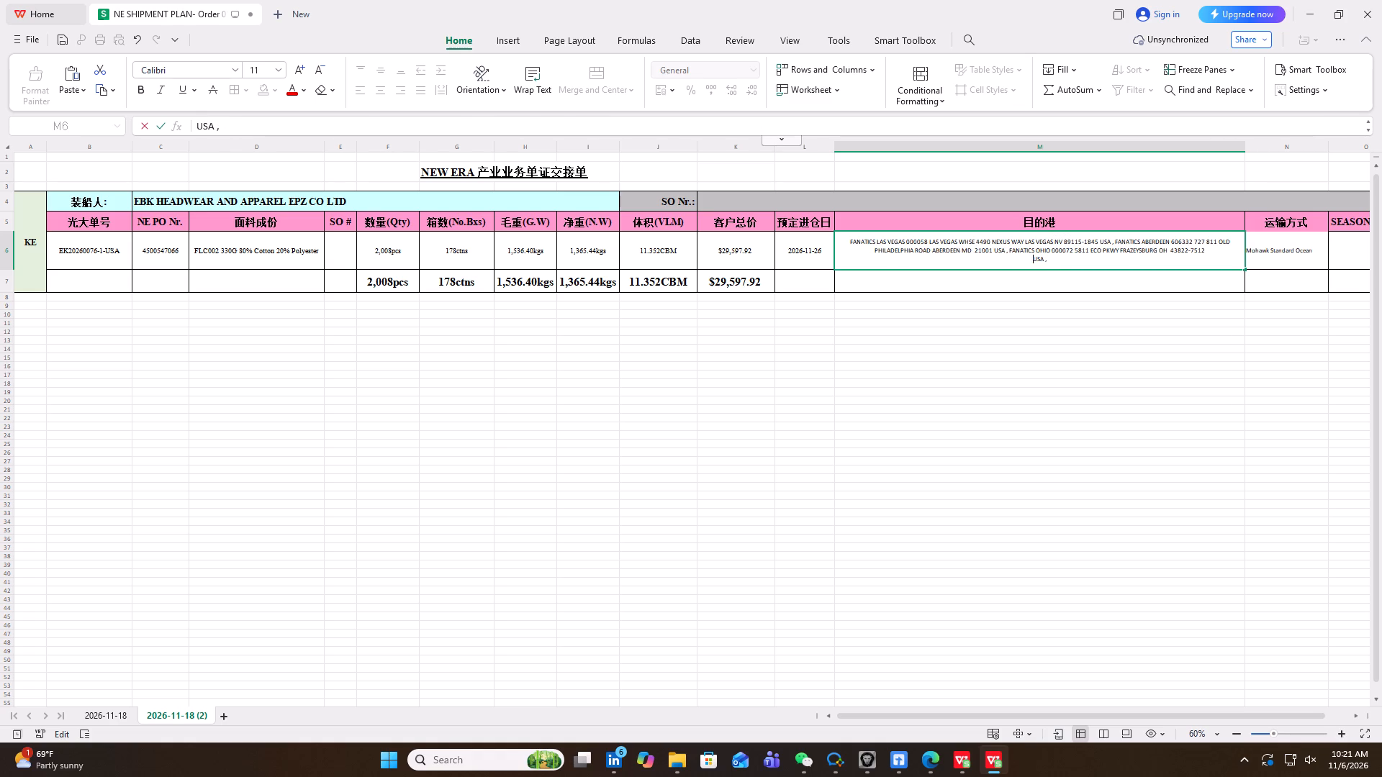
key("BackSpace")
key("space")
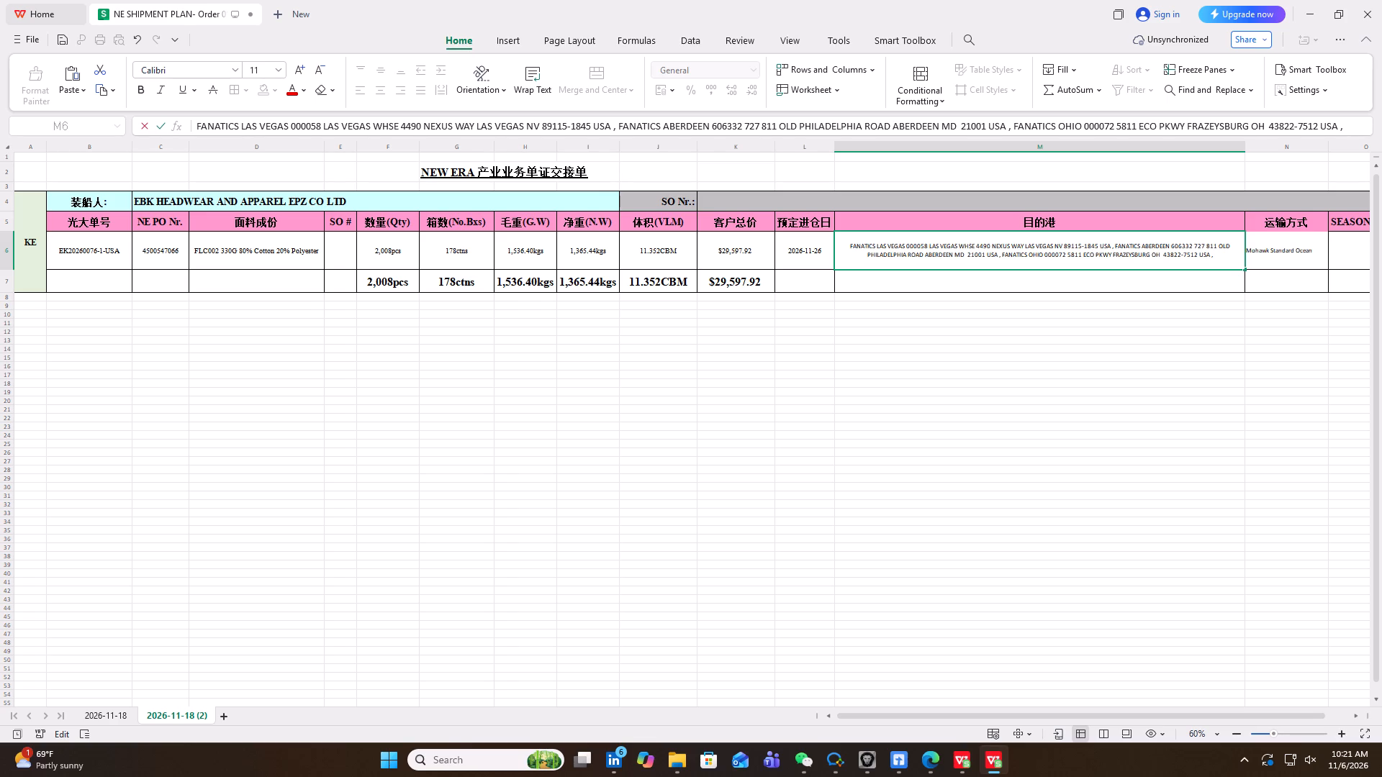
left_click(9, 270)
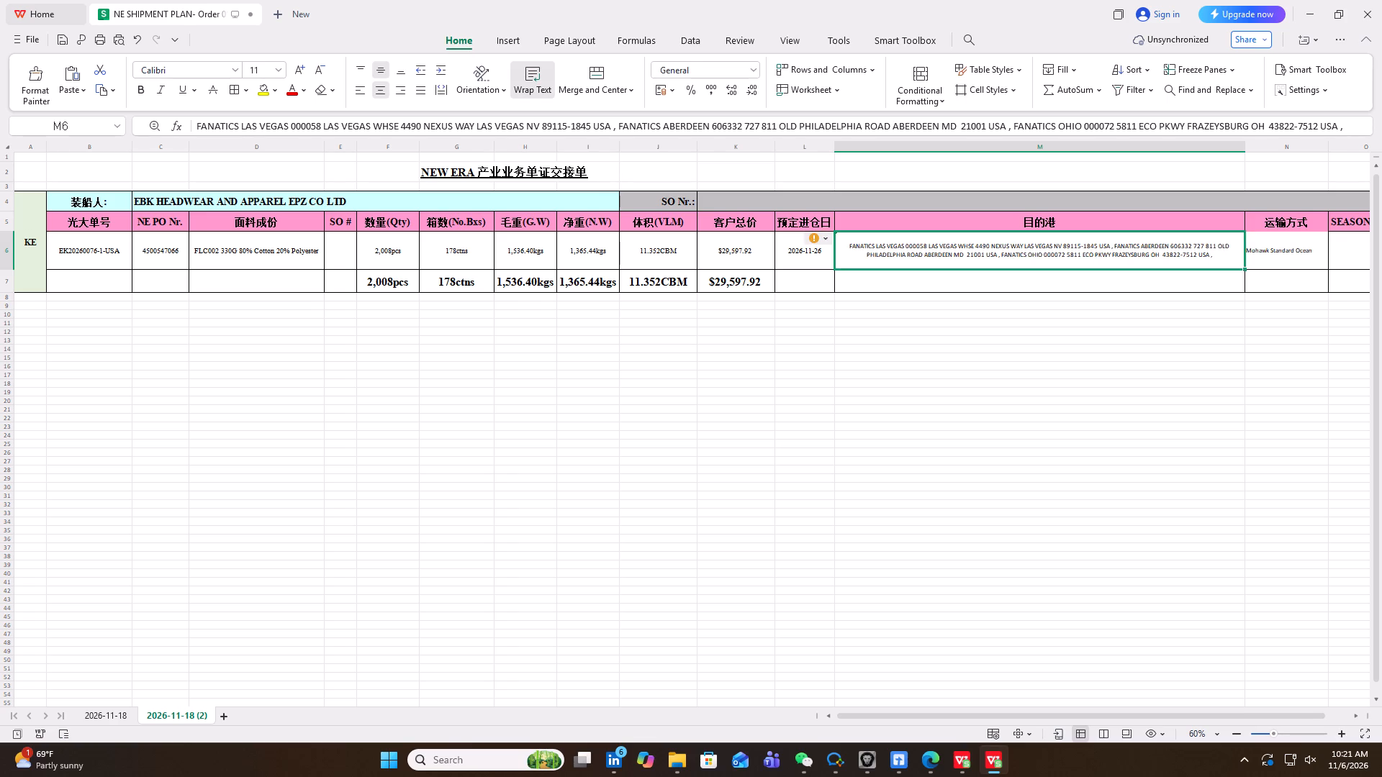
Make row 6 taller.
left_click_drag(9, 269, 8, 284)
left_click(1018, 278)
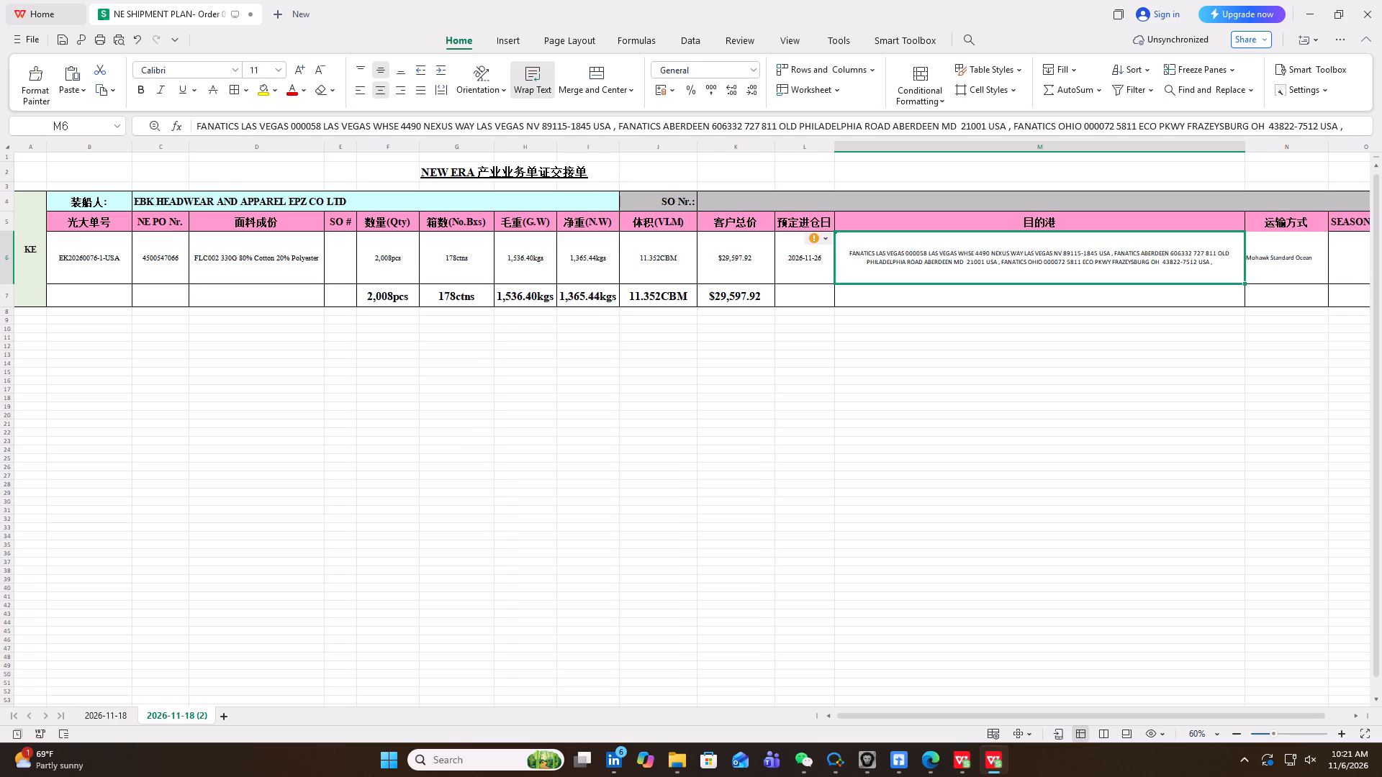
Remove the trailing comma after the last USA at the end of the 目的港 text in M6.
double_click(1224, 265)
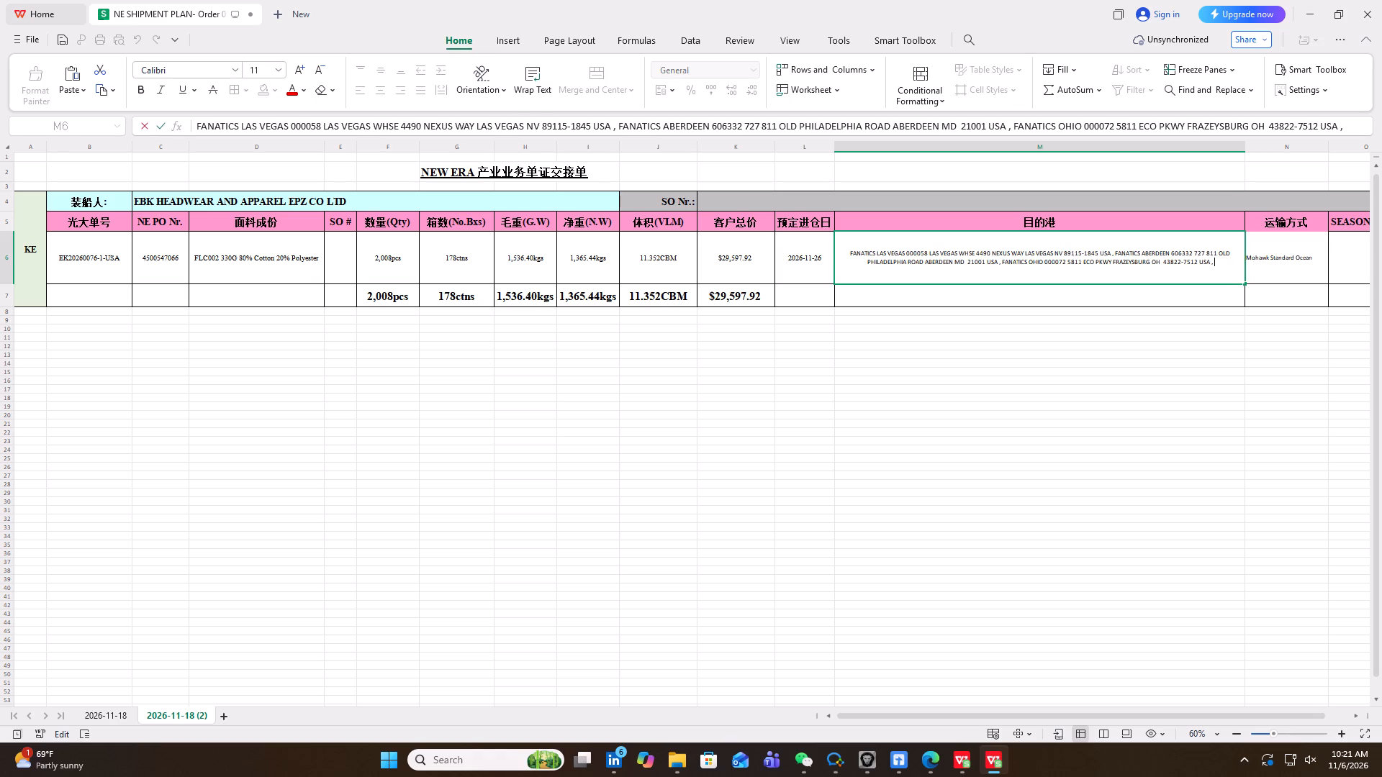
key("BackSpace")
key("BackSpace")
key("BackSpace")
left_click(1071, 299)
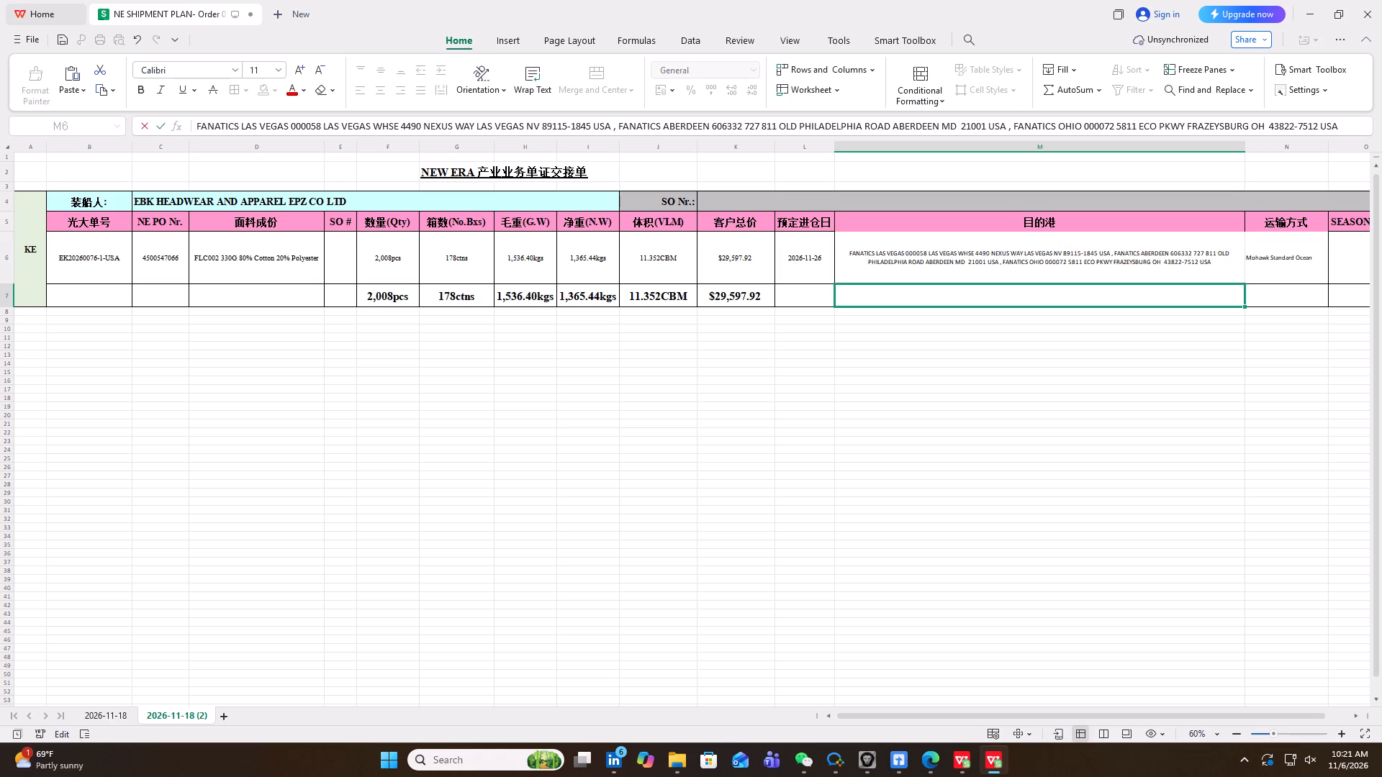
Centre the 目的港 and 运输方式 entries in M6:N6 horizontally.
left_click(1050, 263)
left_click_drag(1105, 260, 1264, 263)
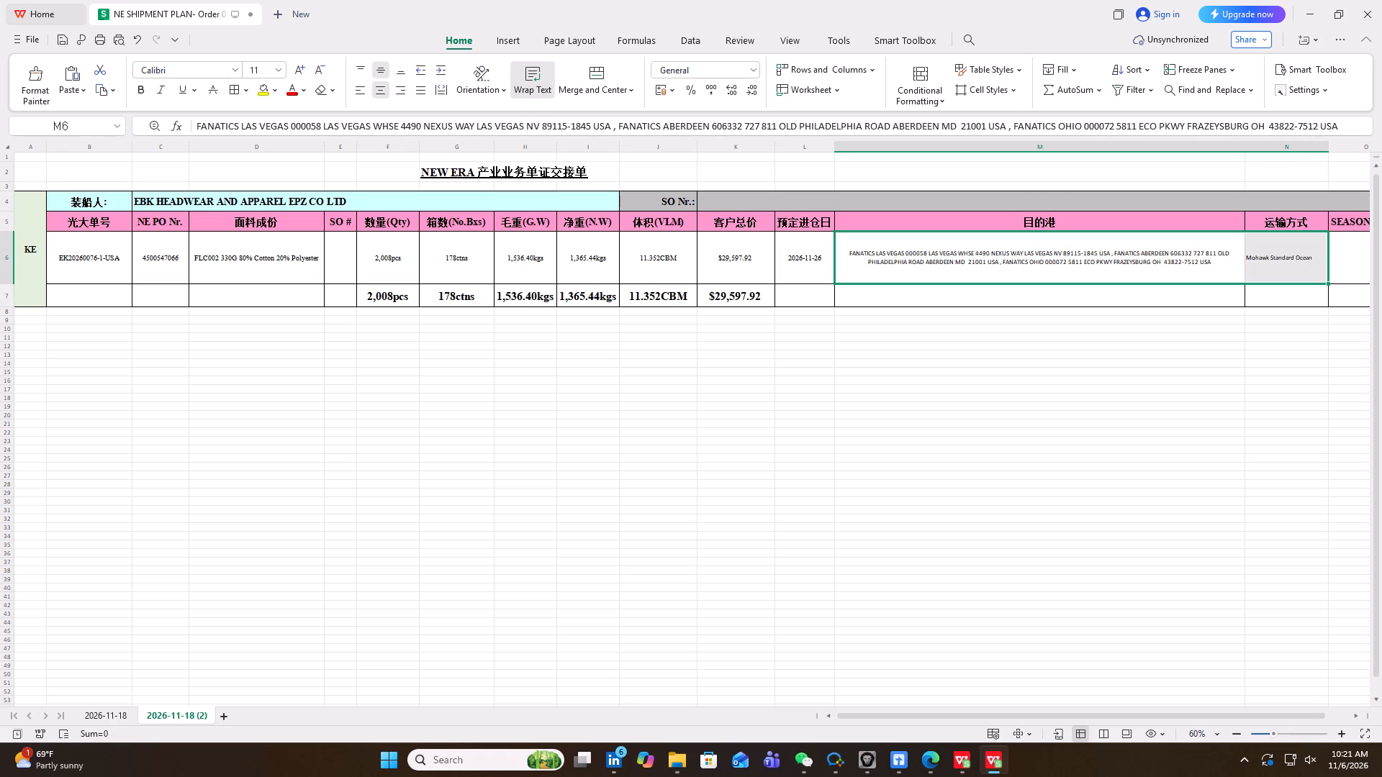
left_click(381, 94)
Format M6:N6 in Times New Roman, size 12, and apply cell borders.
scroll(1381, 124, "down", 1)
left_click(195, 71)
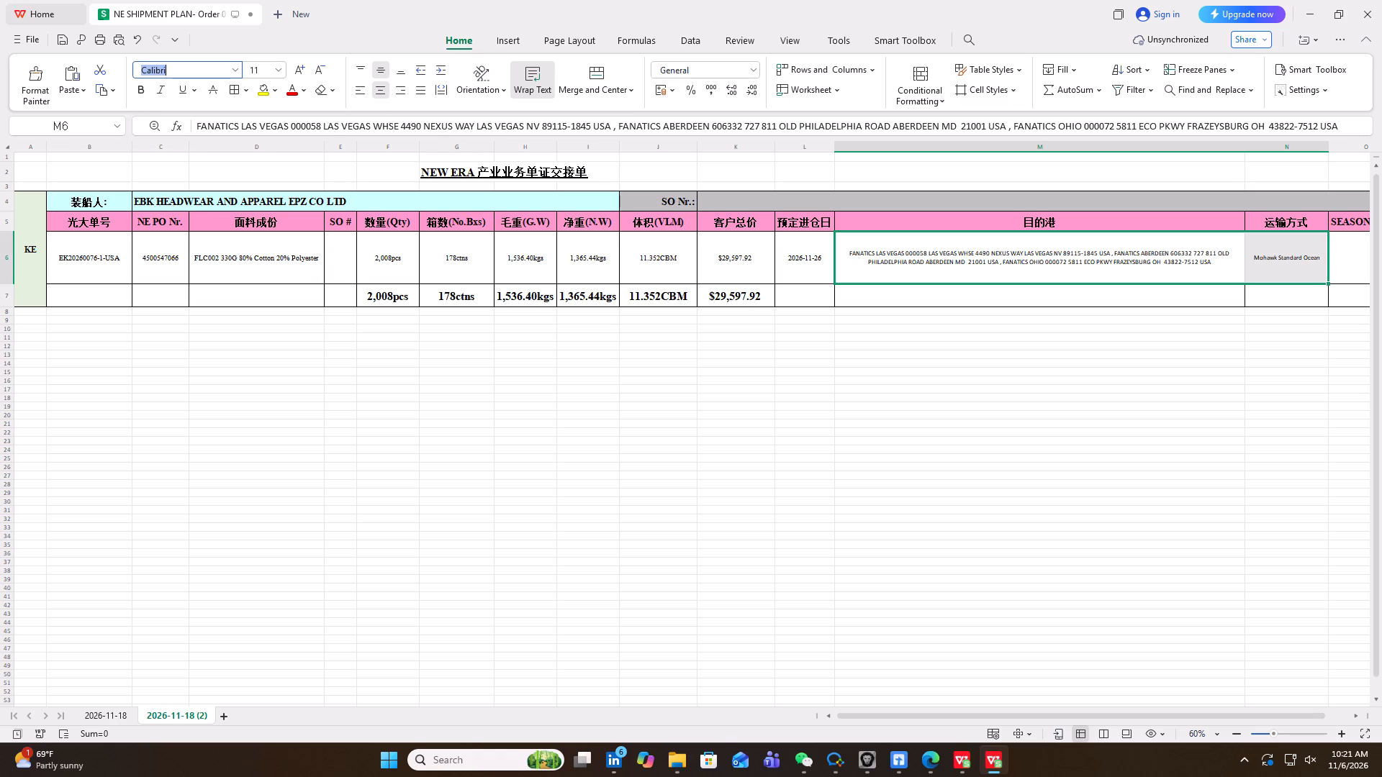
type("TIMES")
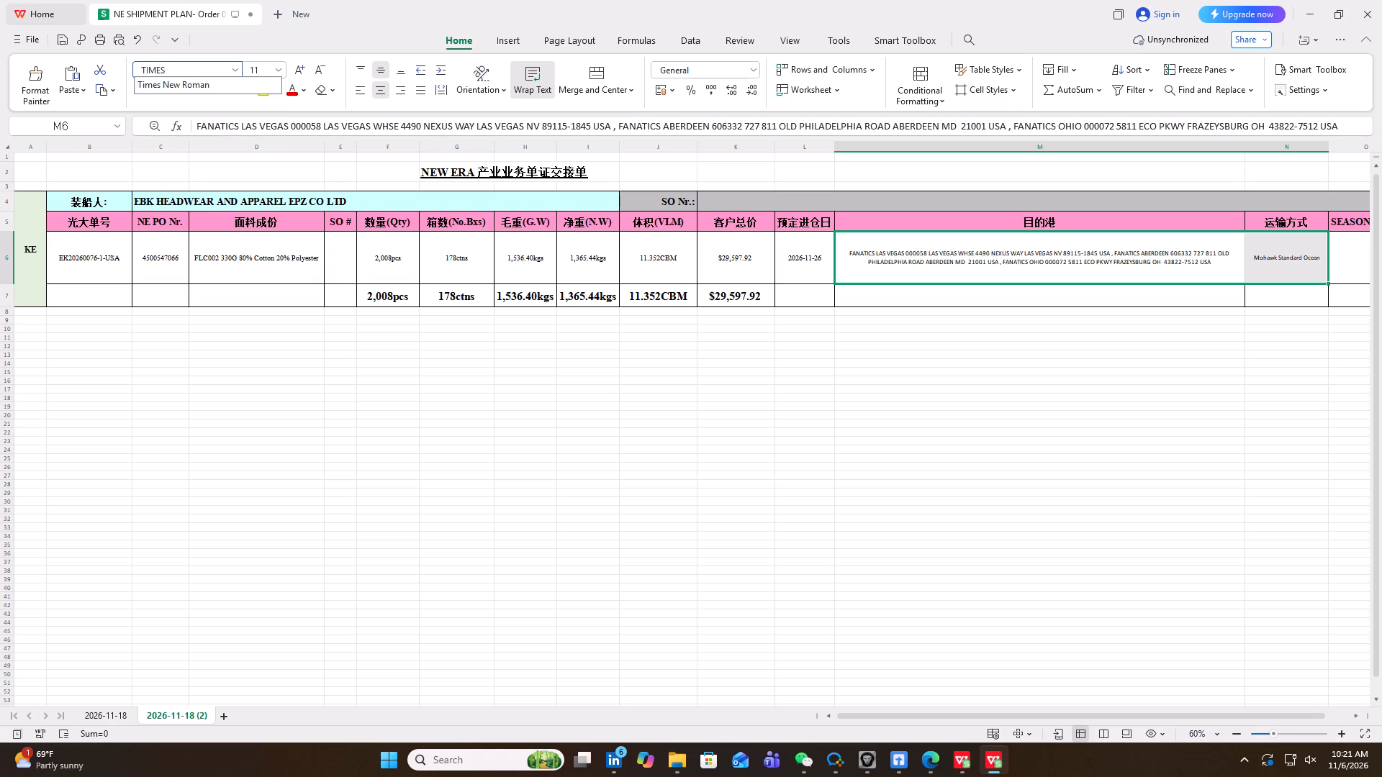
left_click(179, 81)
left_click(262, 68)
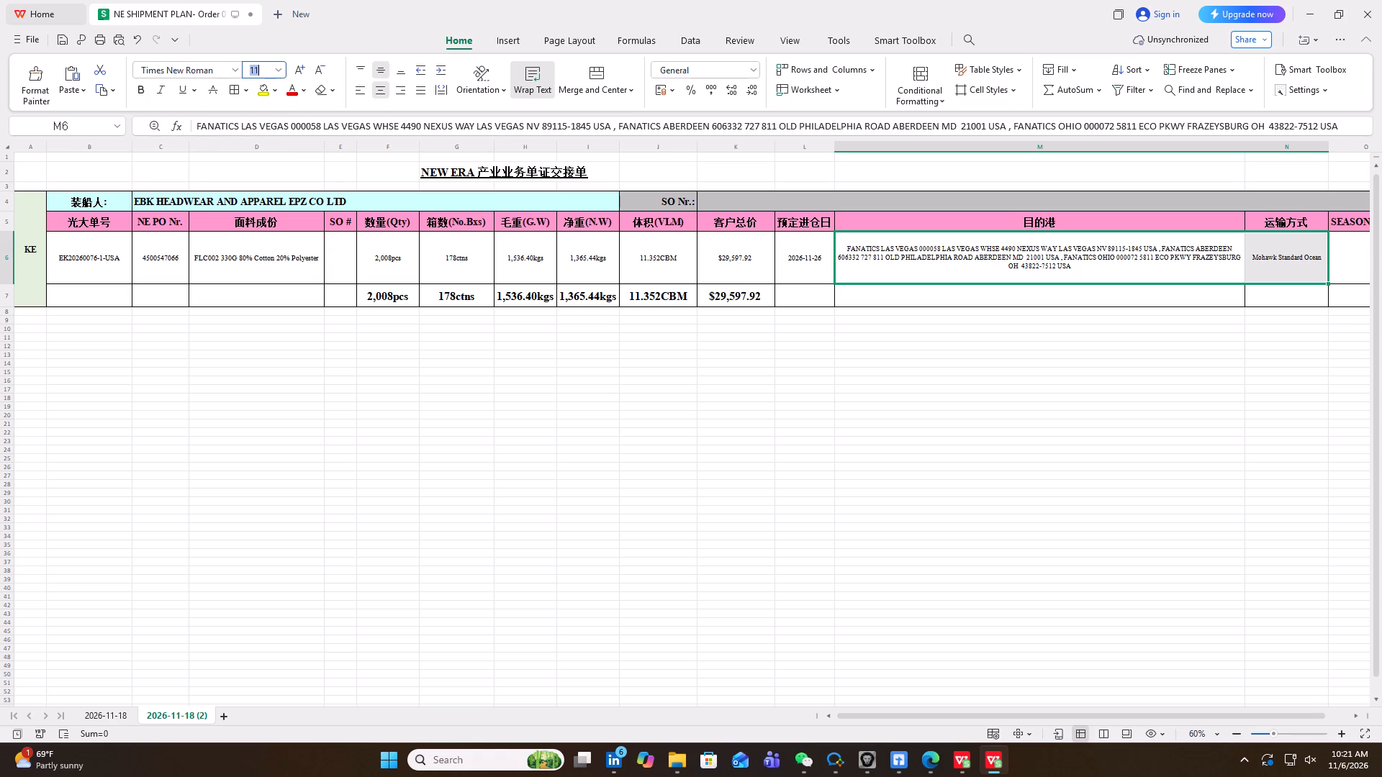
type("12")
key("Return")
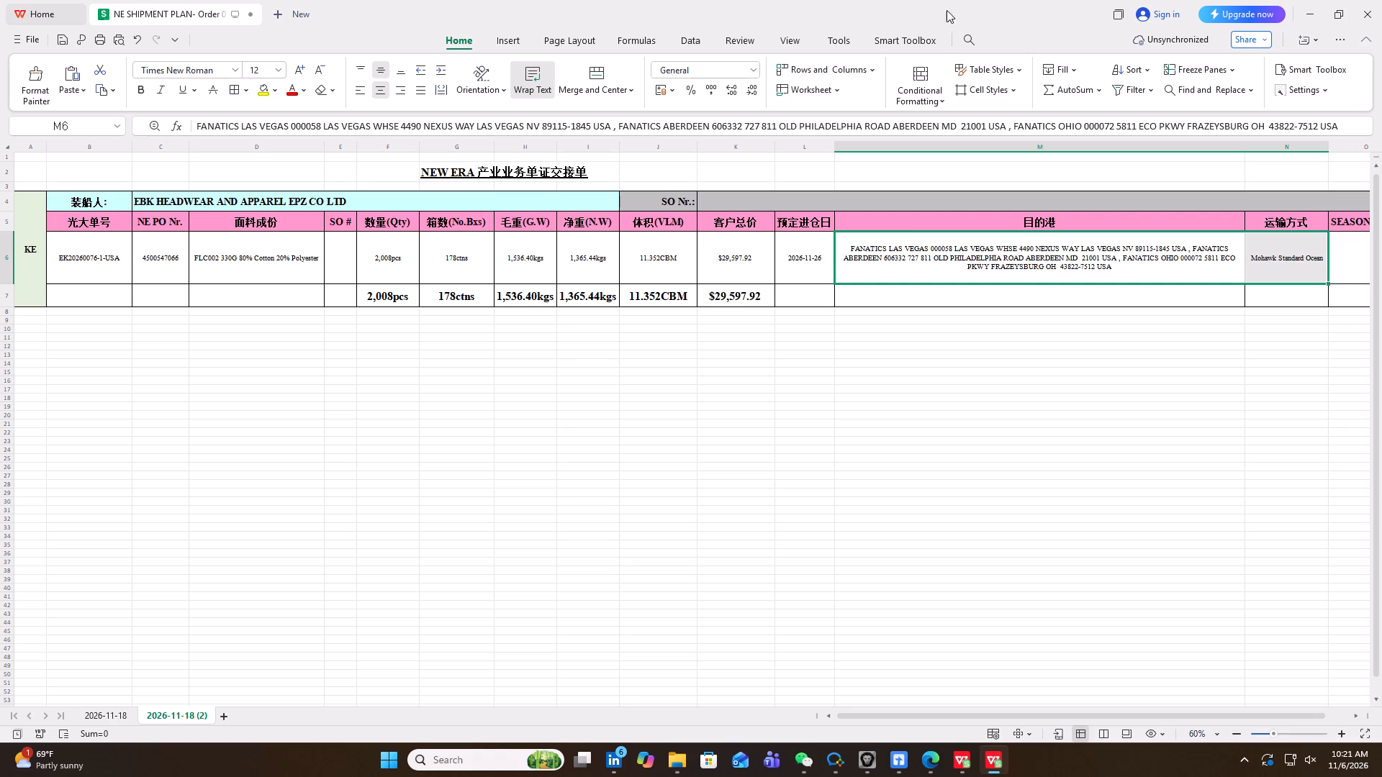
left_click(230, 89)
left_click(1013, 291)
left_click(1020, 270)
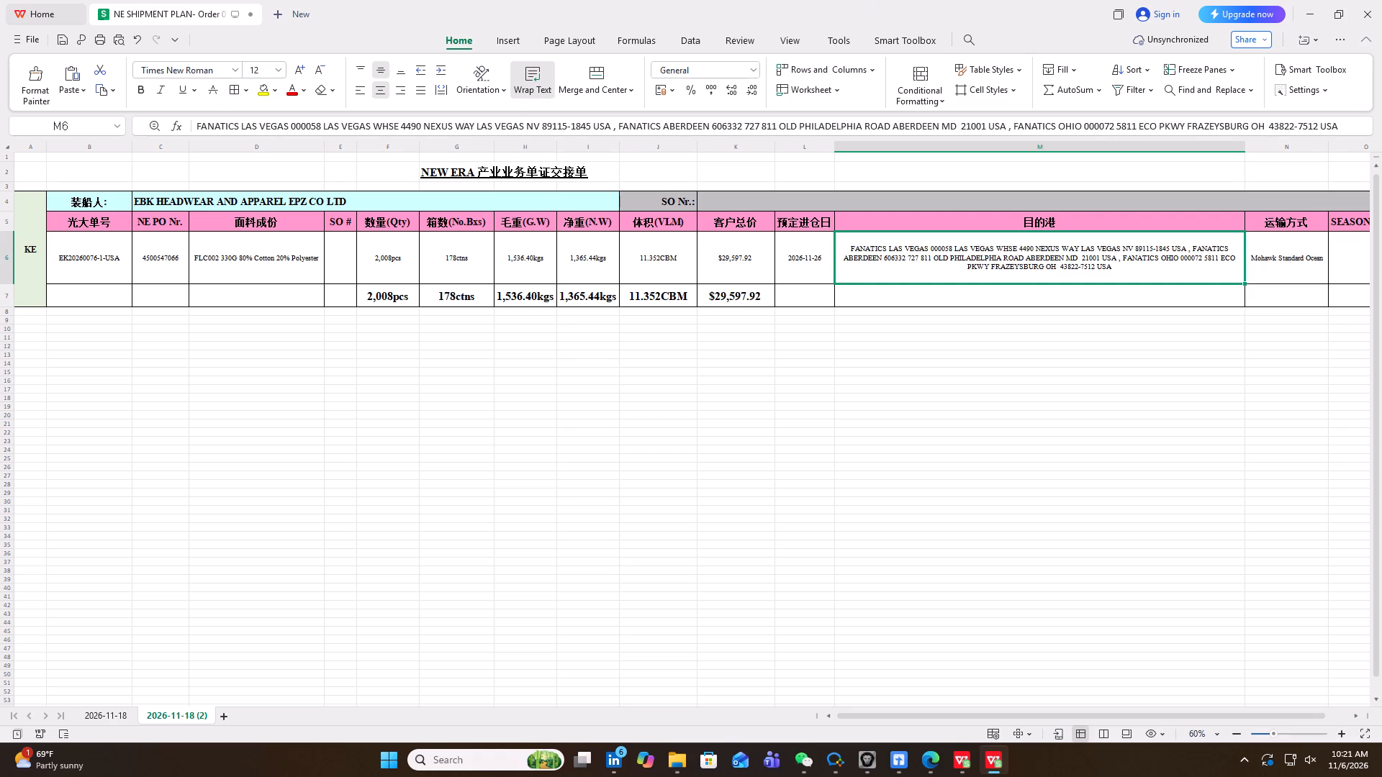
Widen the 目的港 column M slightly, fine-tuning its width to suit the address text.
left_click_drag(1247, 146, 1263, 145)
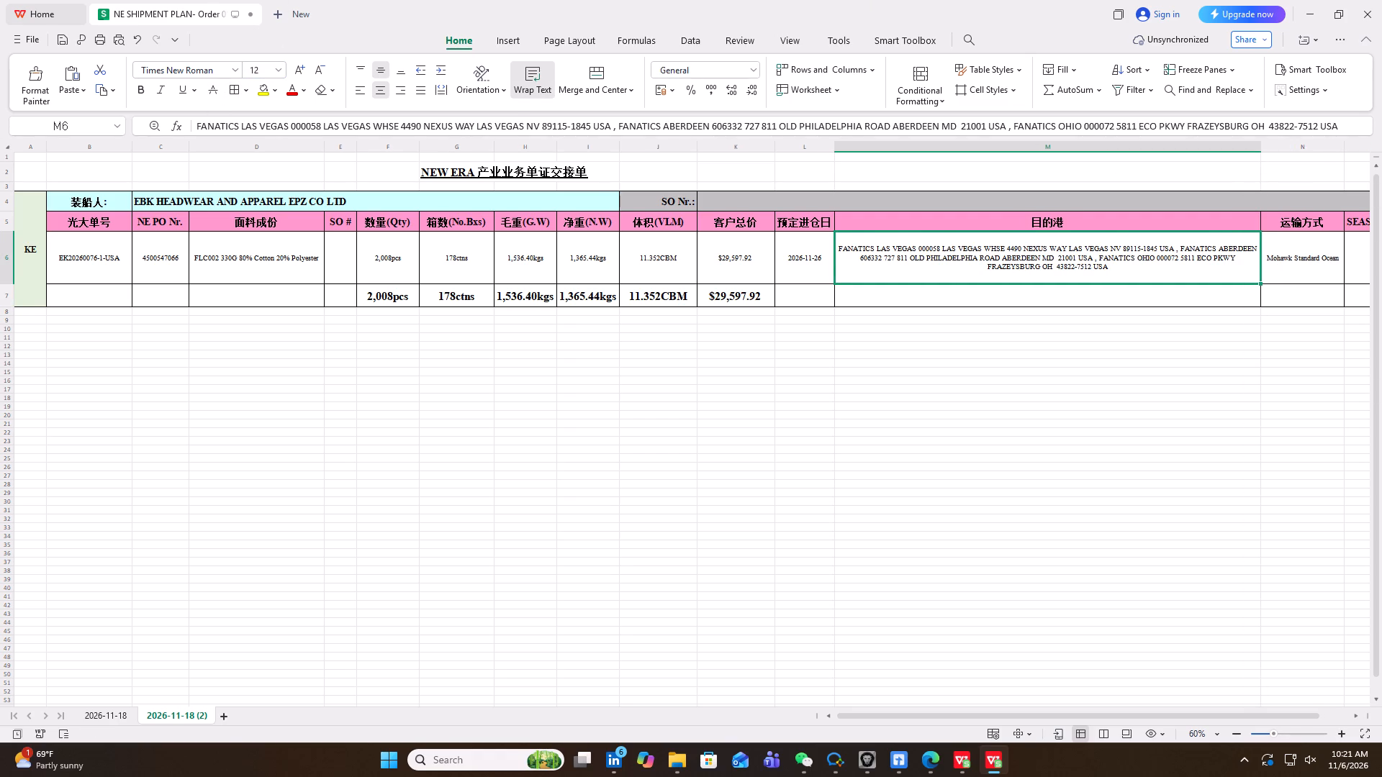
left_click_drag(1259, 147, 1265, 147)
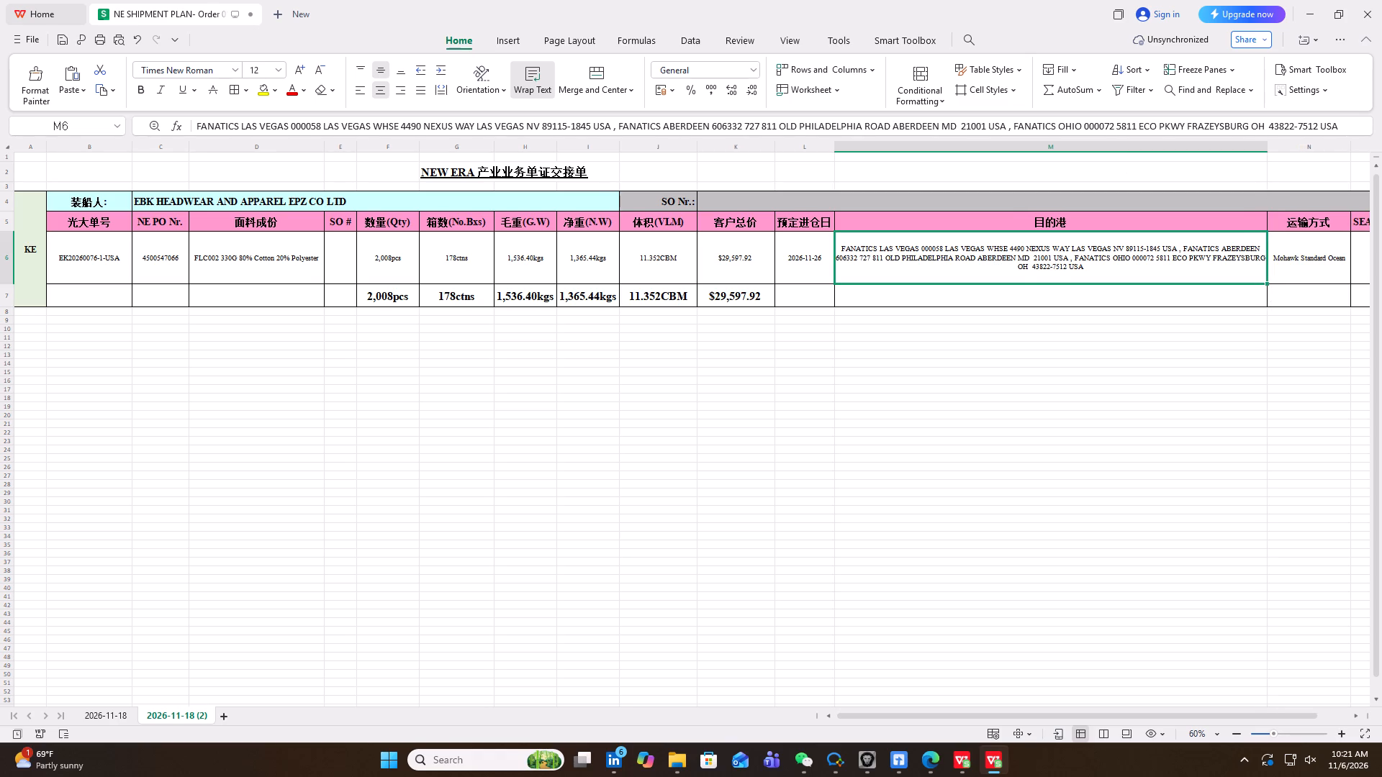
left_click(1265, 147)
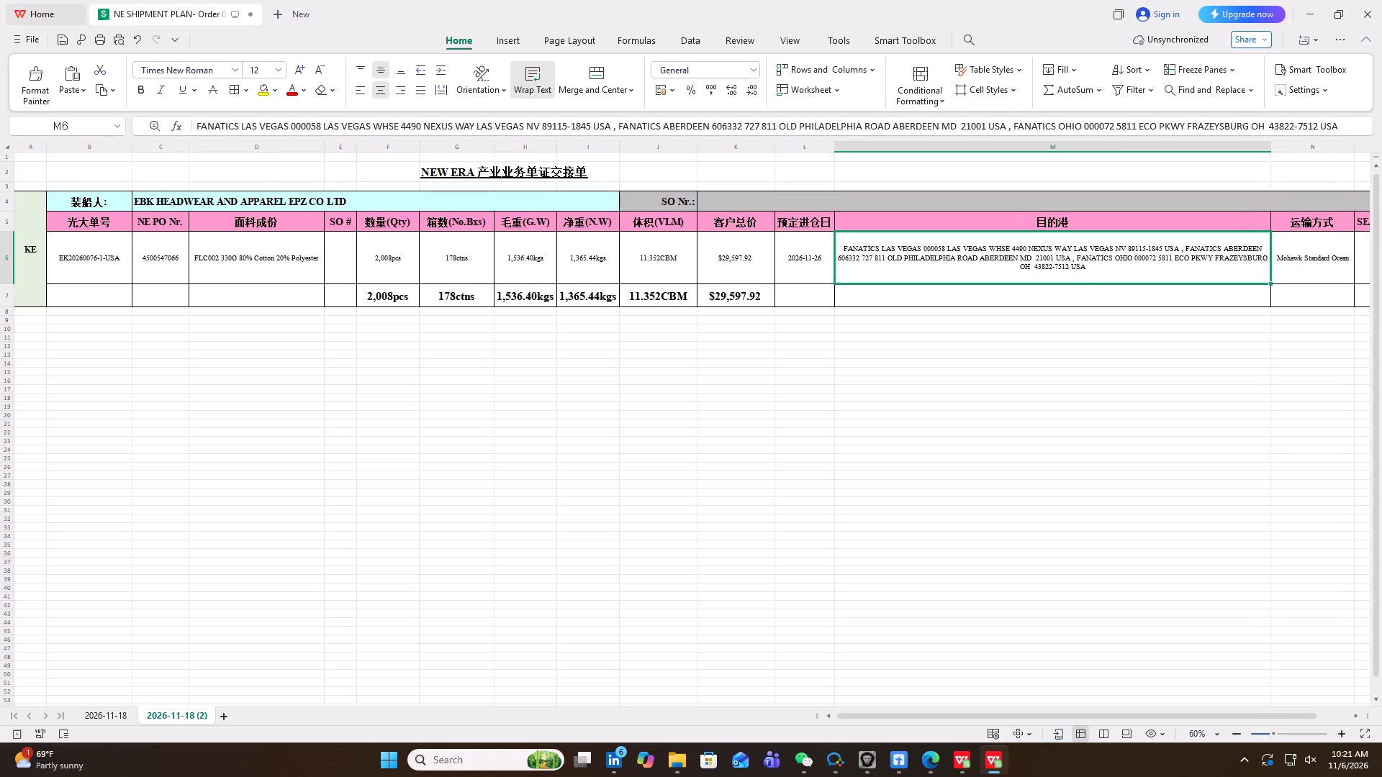
left_click_drag(1270, 147, 1260, 152)
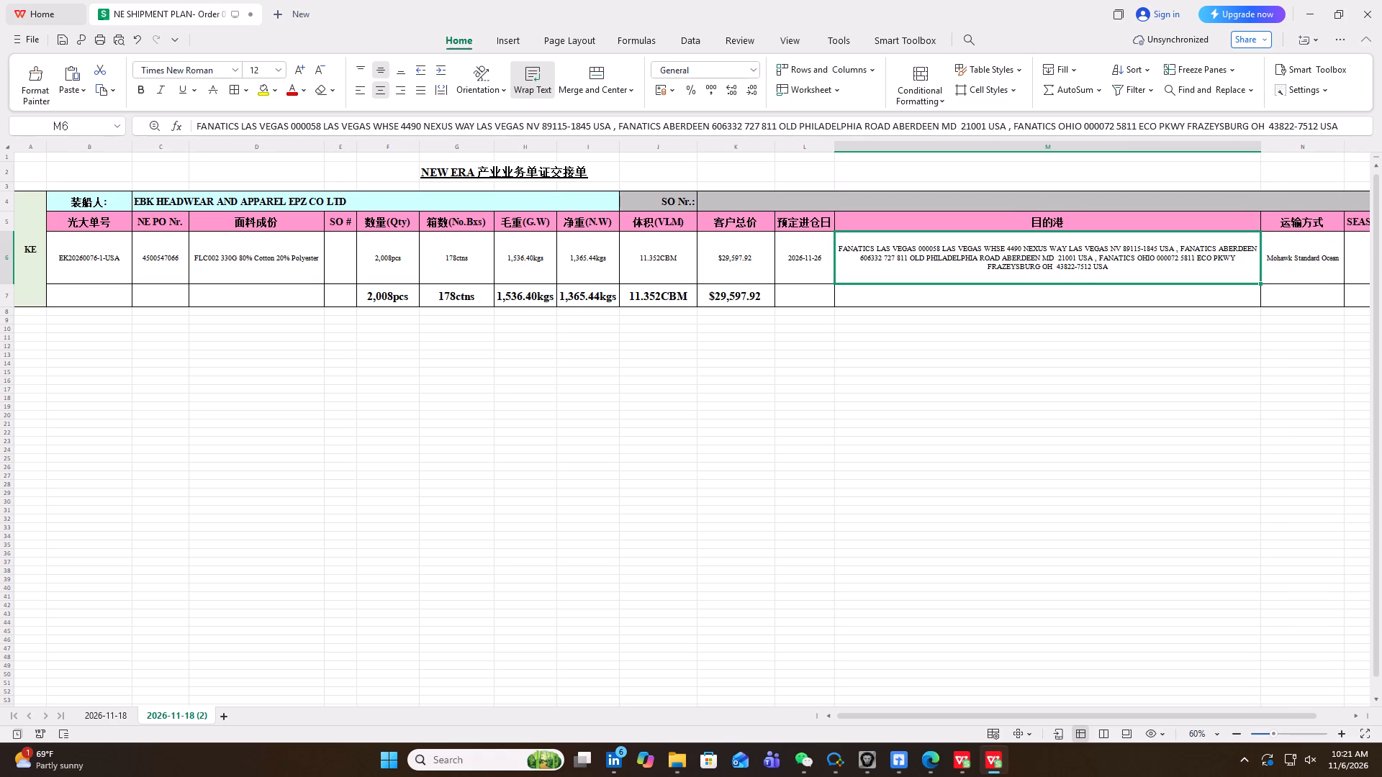
left_click(952, 292)
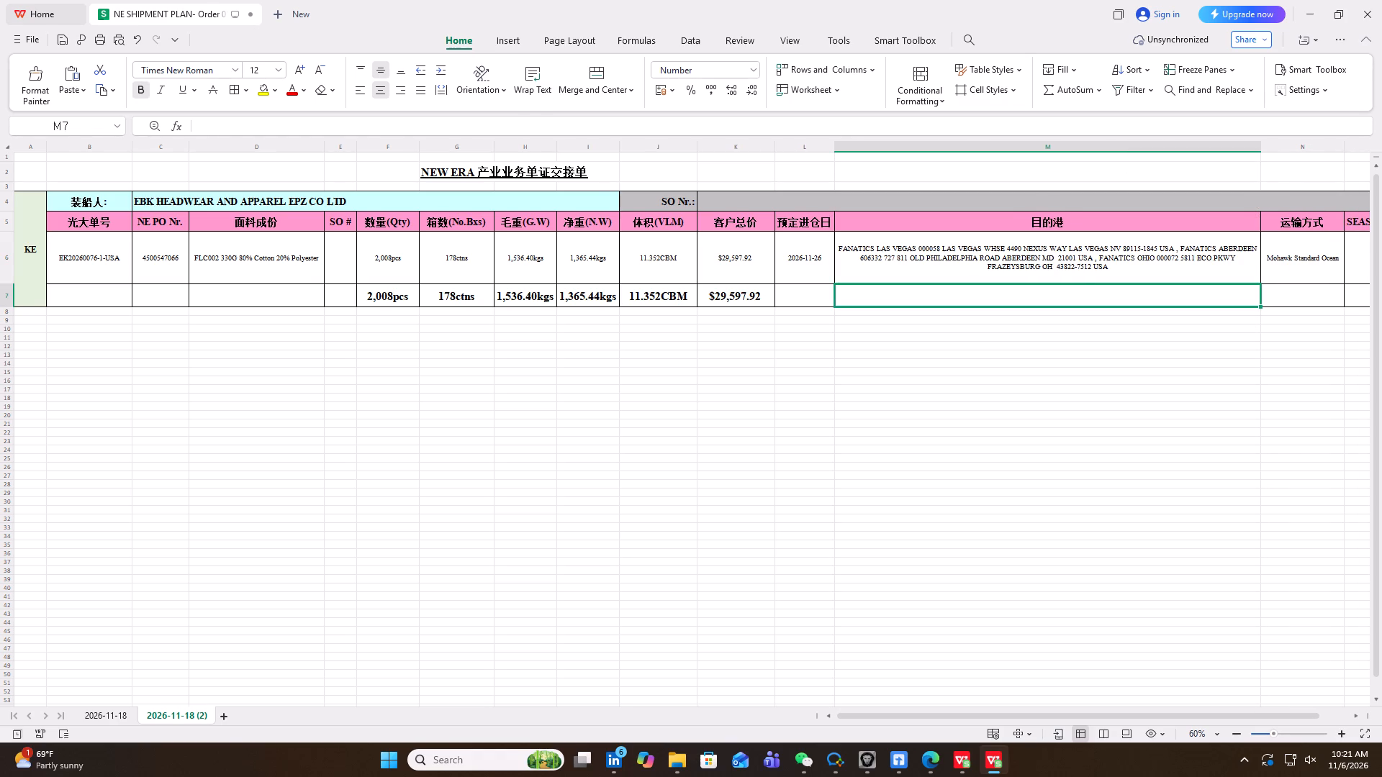
Set the height of row 6 to 50 pt.
left_click(10, 268)
right_click(9, 268)
left_click(61, 442)
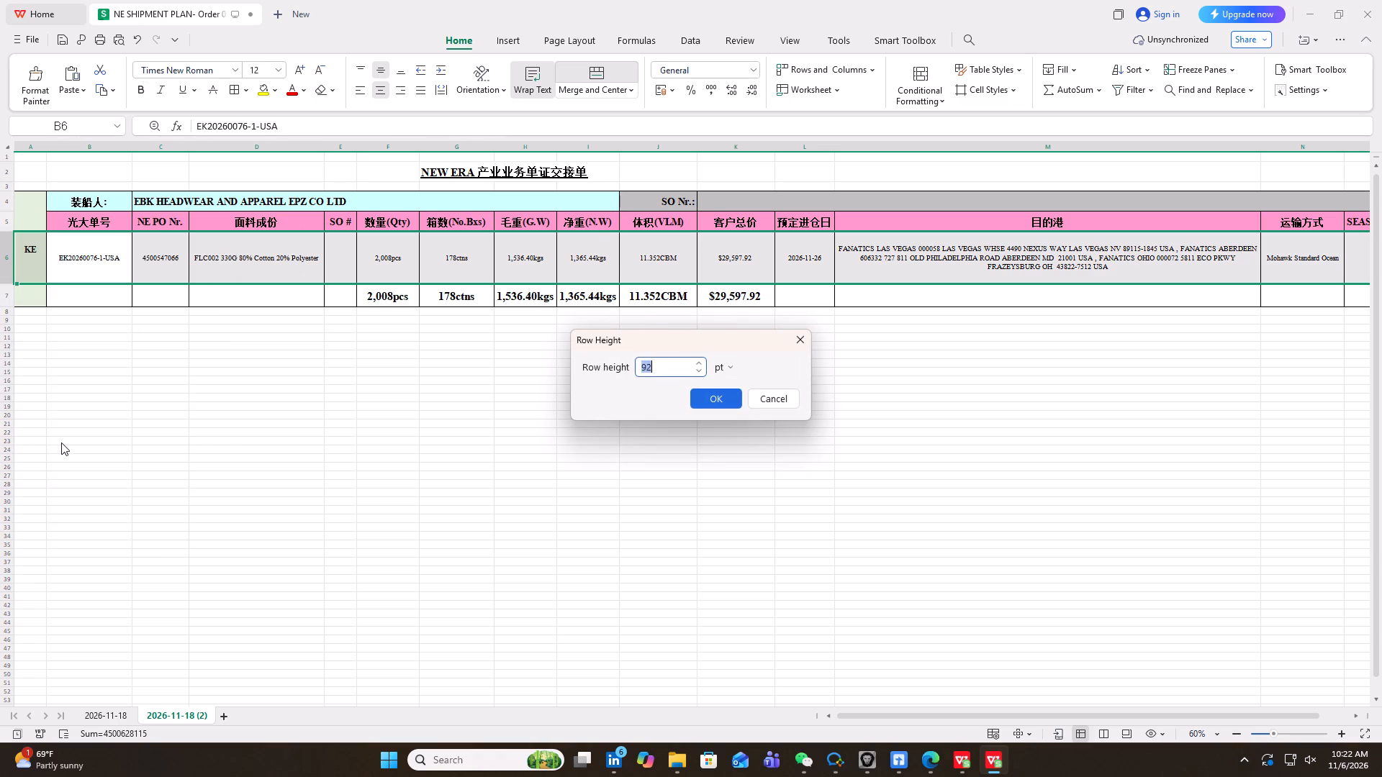
type("50")
key("Return")
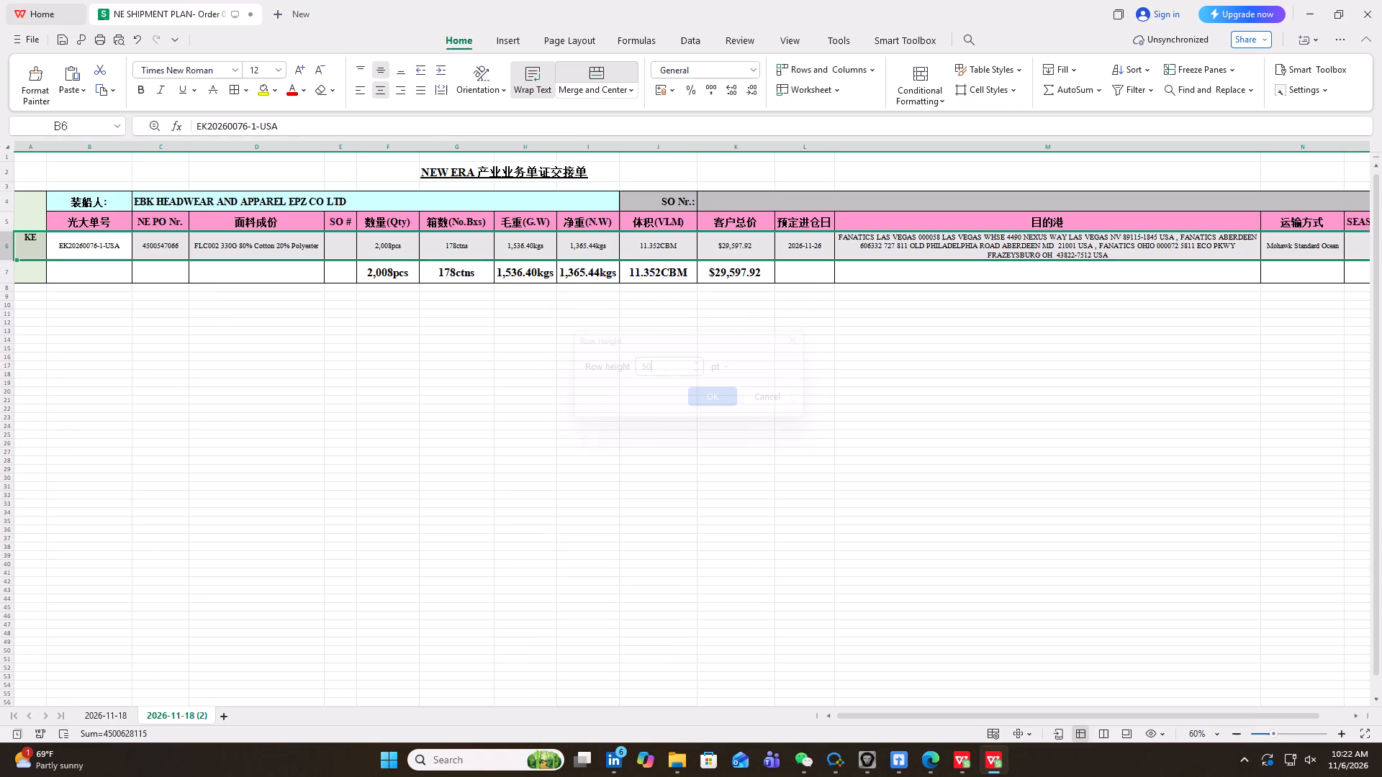
left_click(1034, 268)
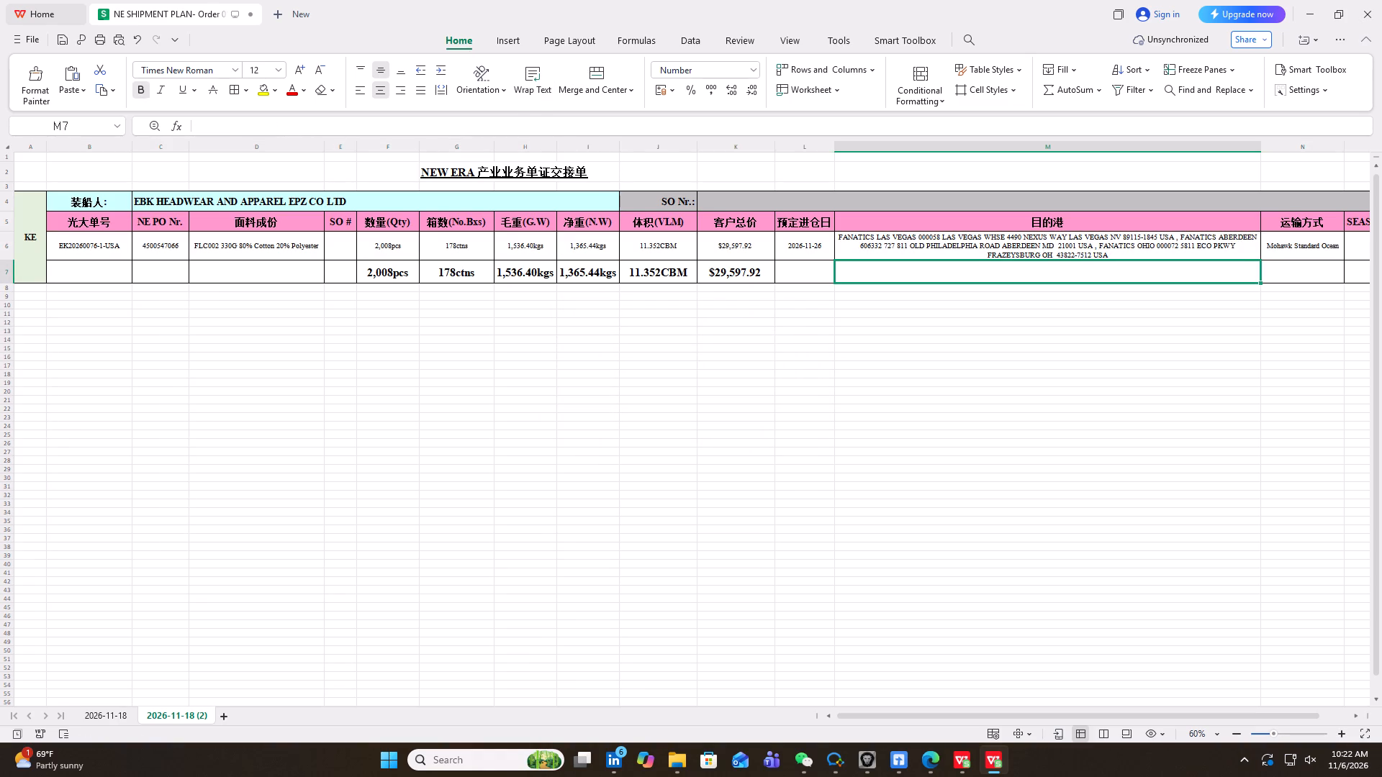
left_click(1094, 248)
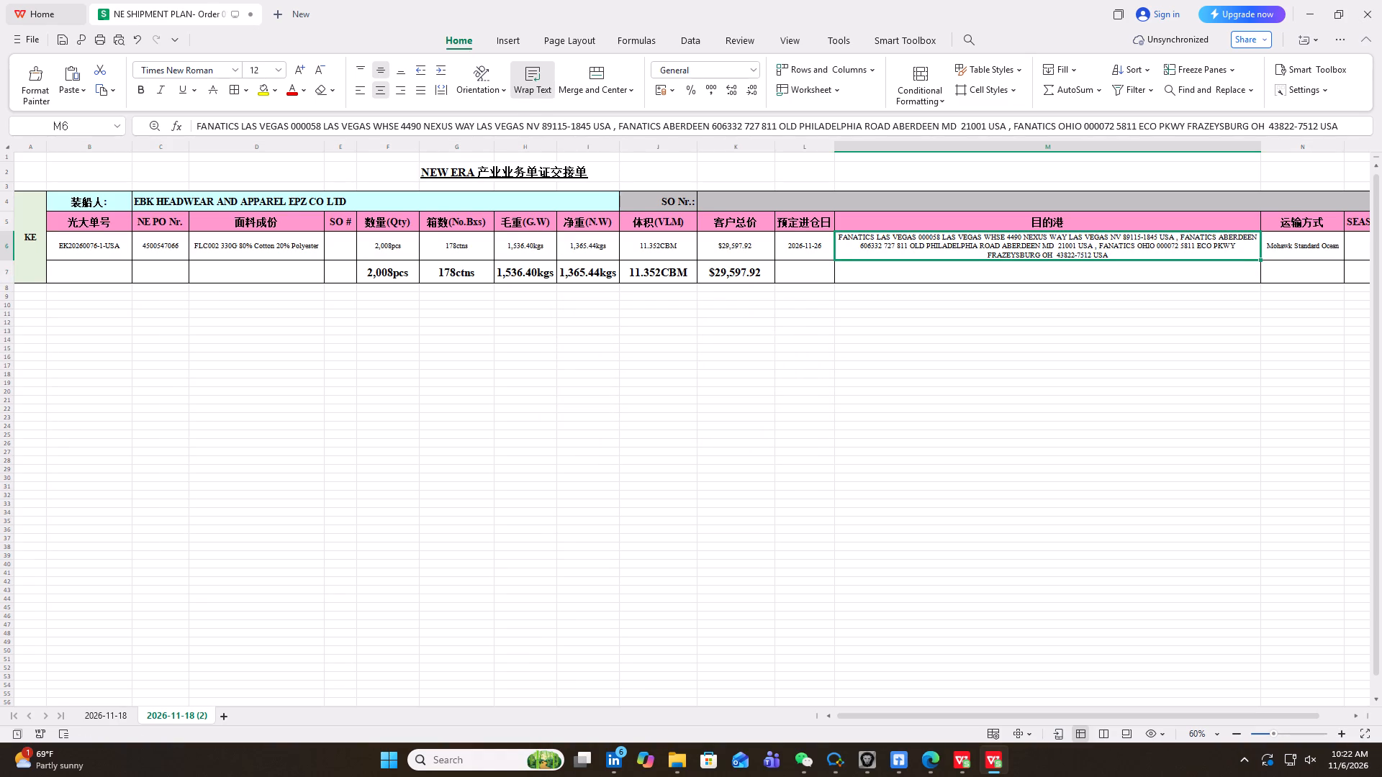
Set the height of row 6 to 53 pt.
left_click(3, 253)
right_click(3, 253)
left_click(50, 419)
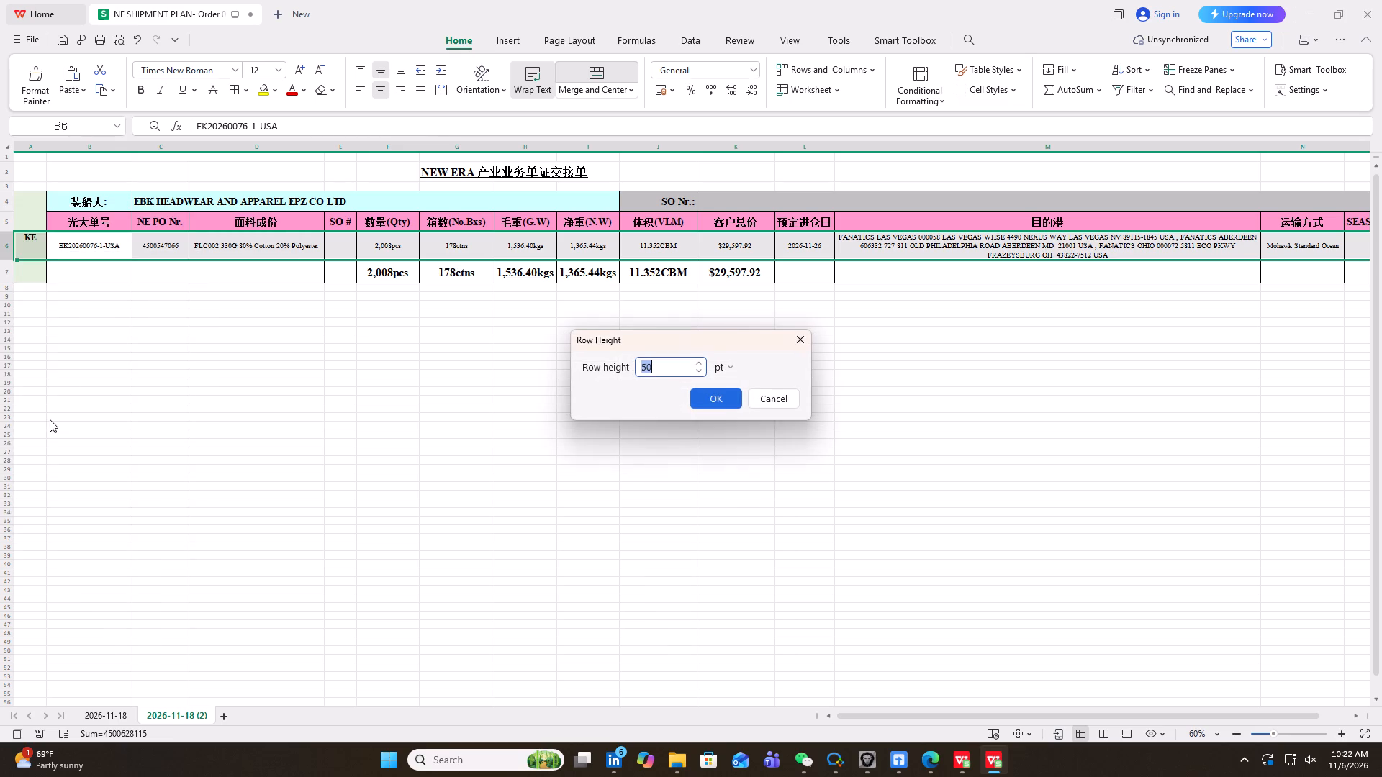
type("53")
key("Return")
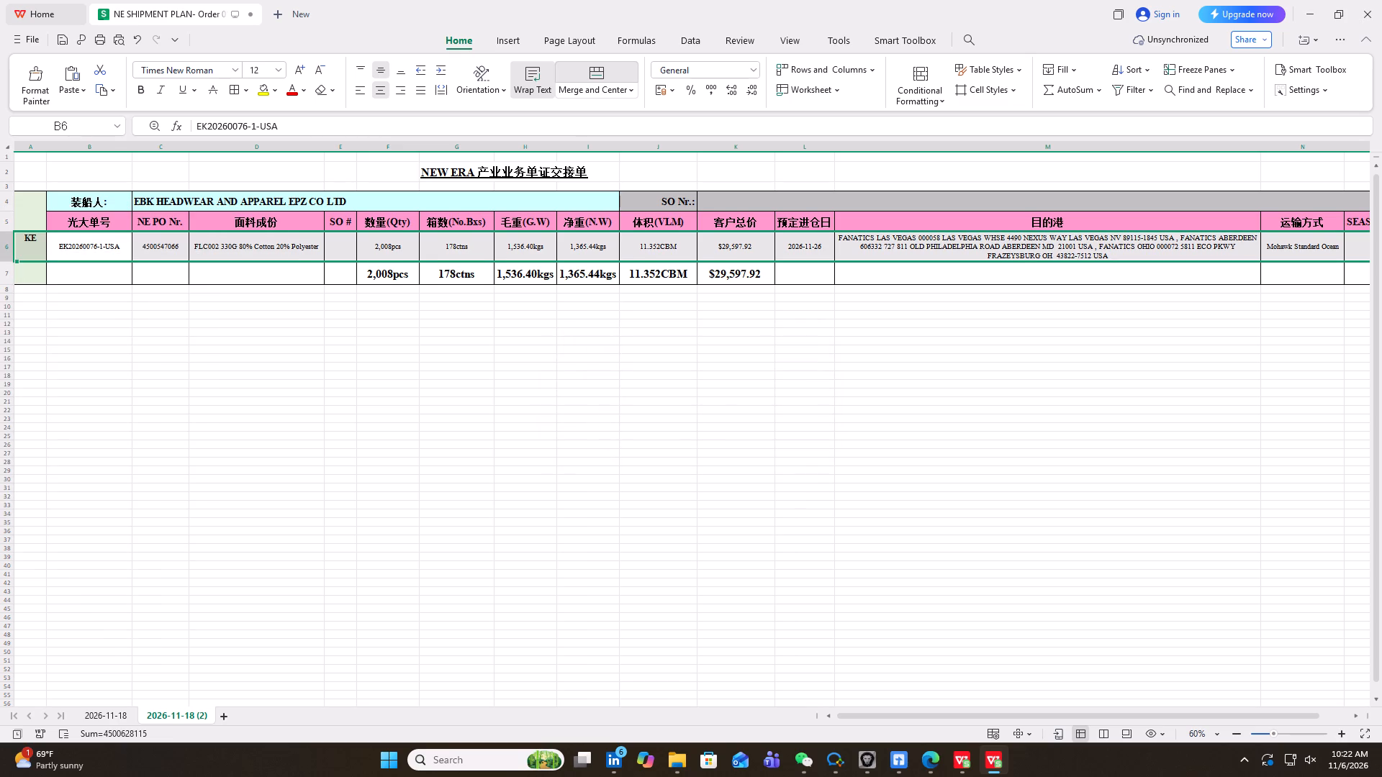
left_click(1324, 245)
left_click(1145, 247)
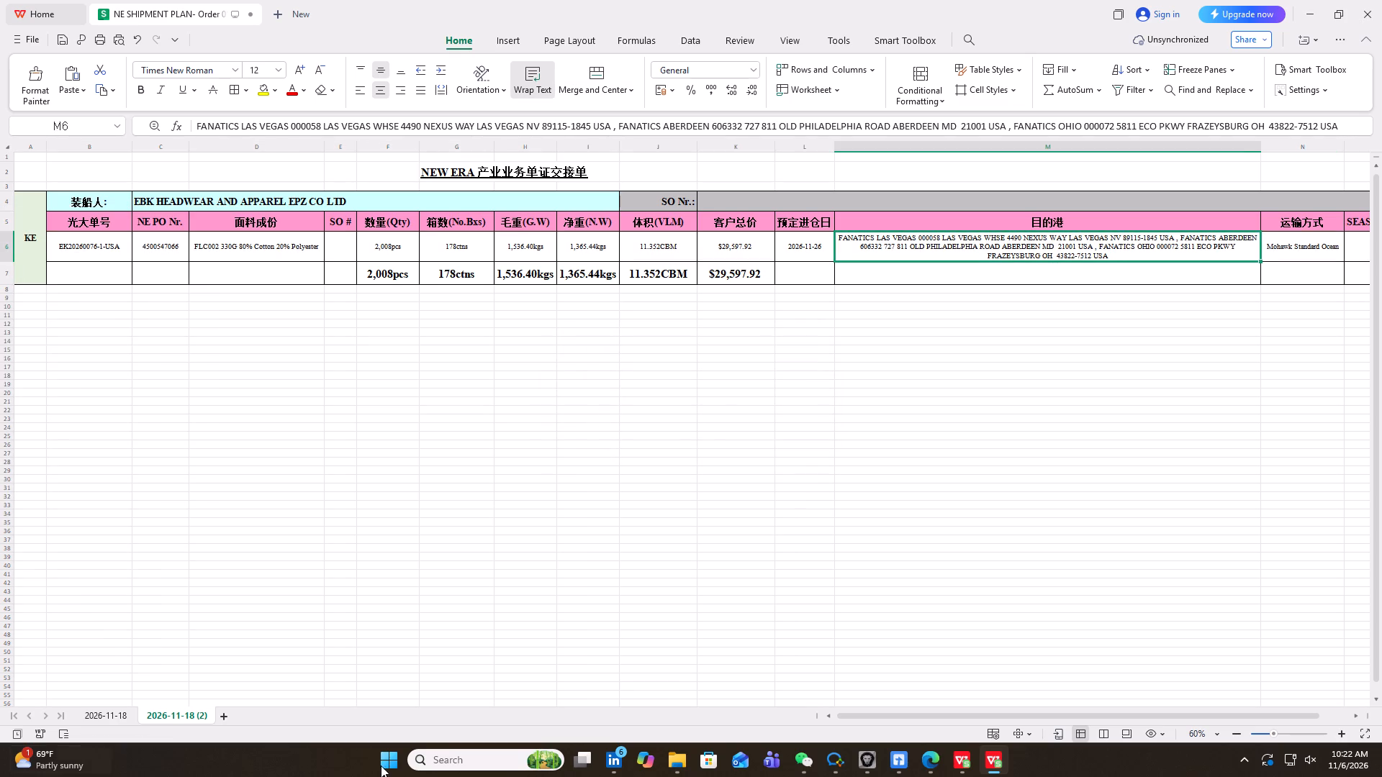
scroll(477, 577, "up", 9)
Move the sheet 2026-11-18 (2) out of the shipment plan file into a new workbook.
right_click(184, 718)
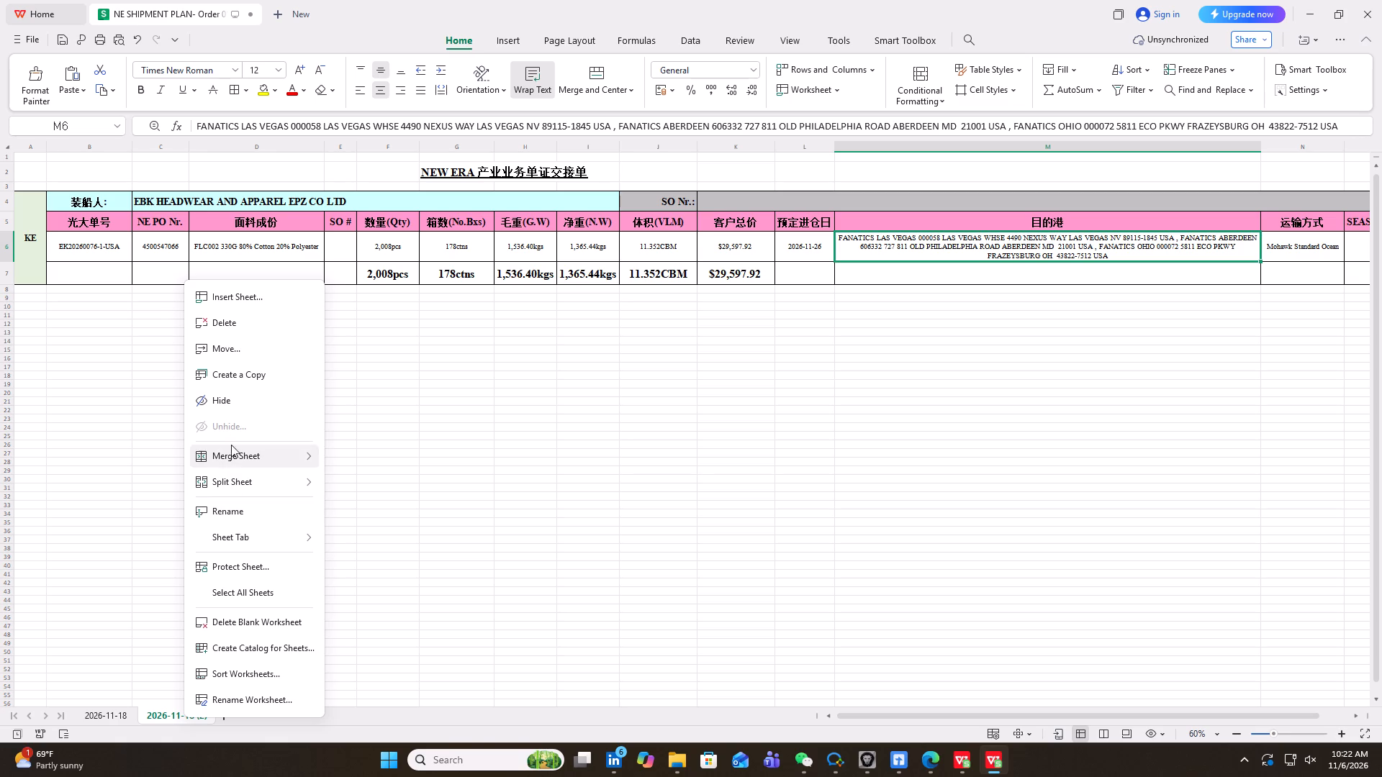
left_click(241, 355)
scroll(659, 288, "up", 5)
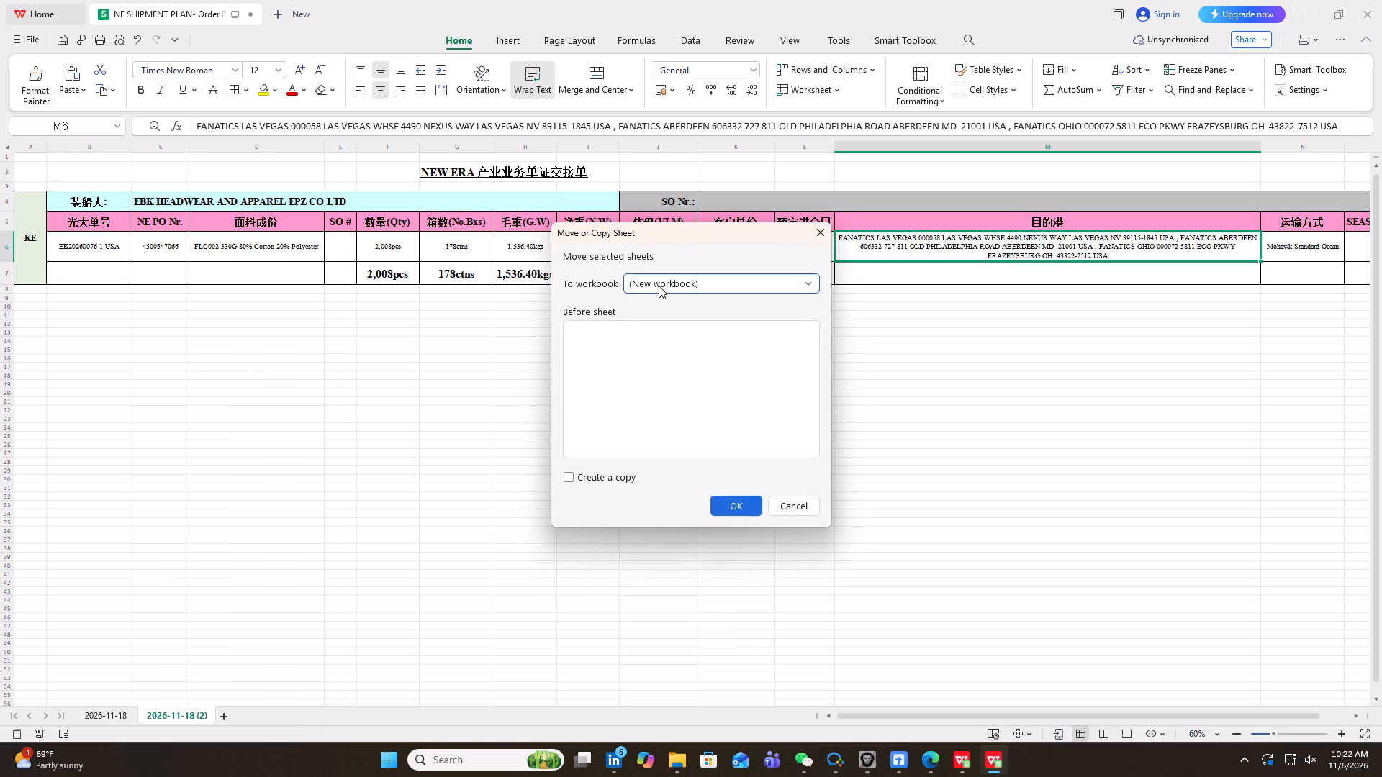
scroll(659, 286, "up", 6)
left_click(741, 501)
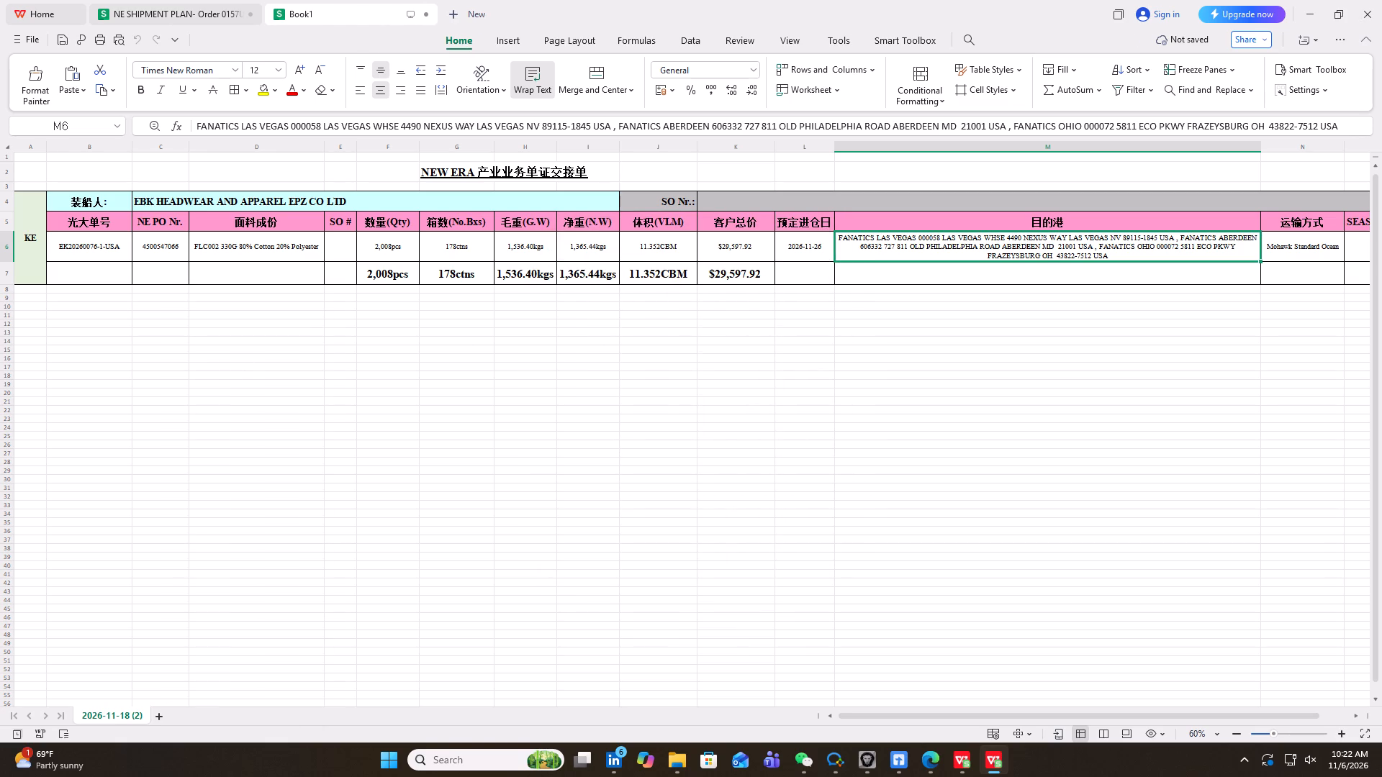
left_click_drag(972, 713, 799, 708)
Rename the moved sheet as 2026-11-26.
double_click(121, 717)
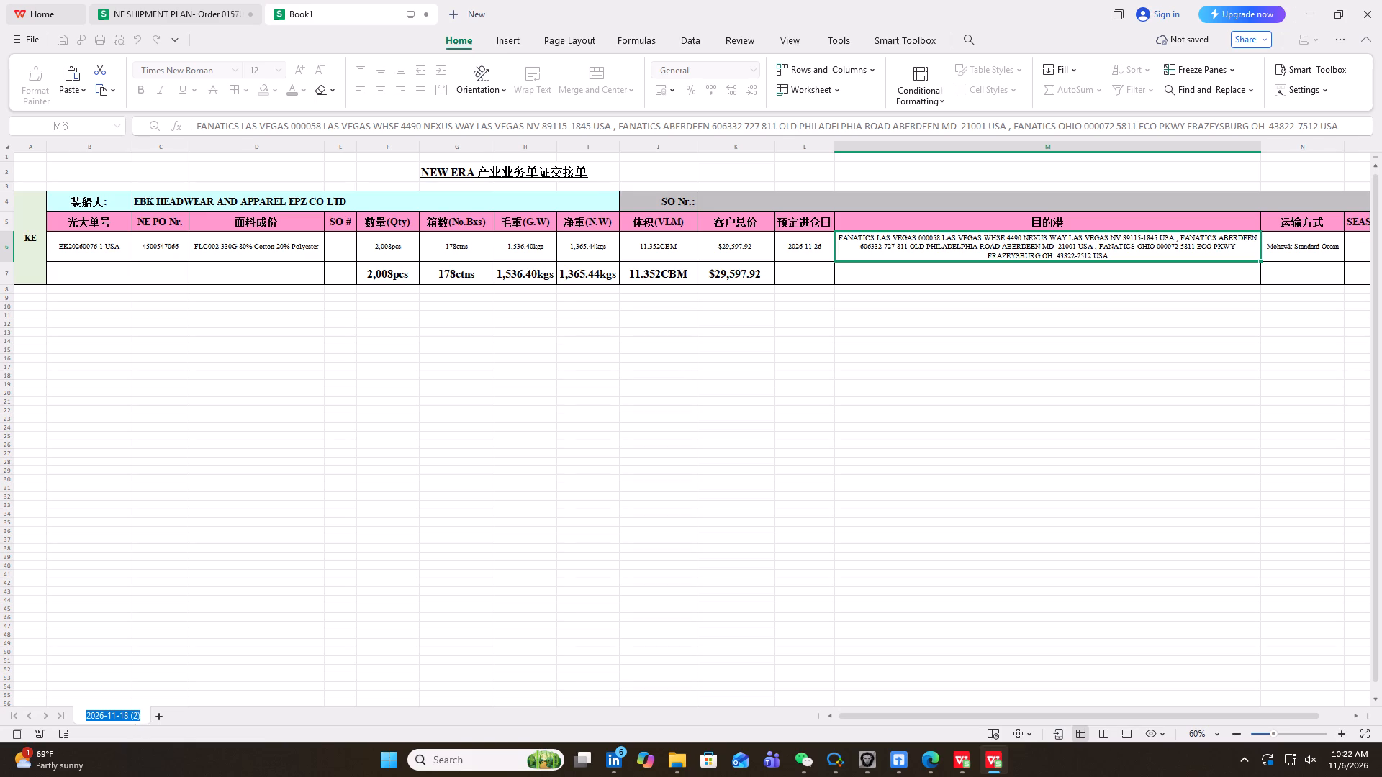
left_click(142, 714)
key("BackSpace")
key("BackSpace")
key("BackSpace")
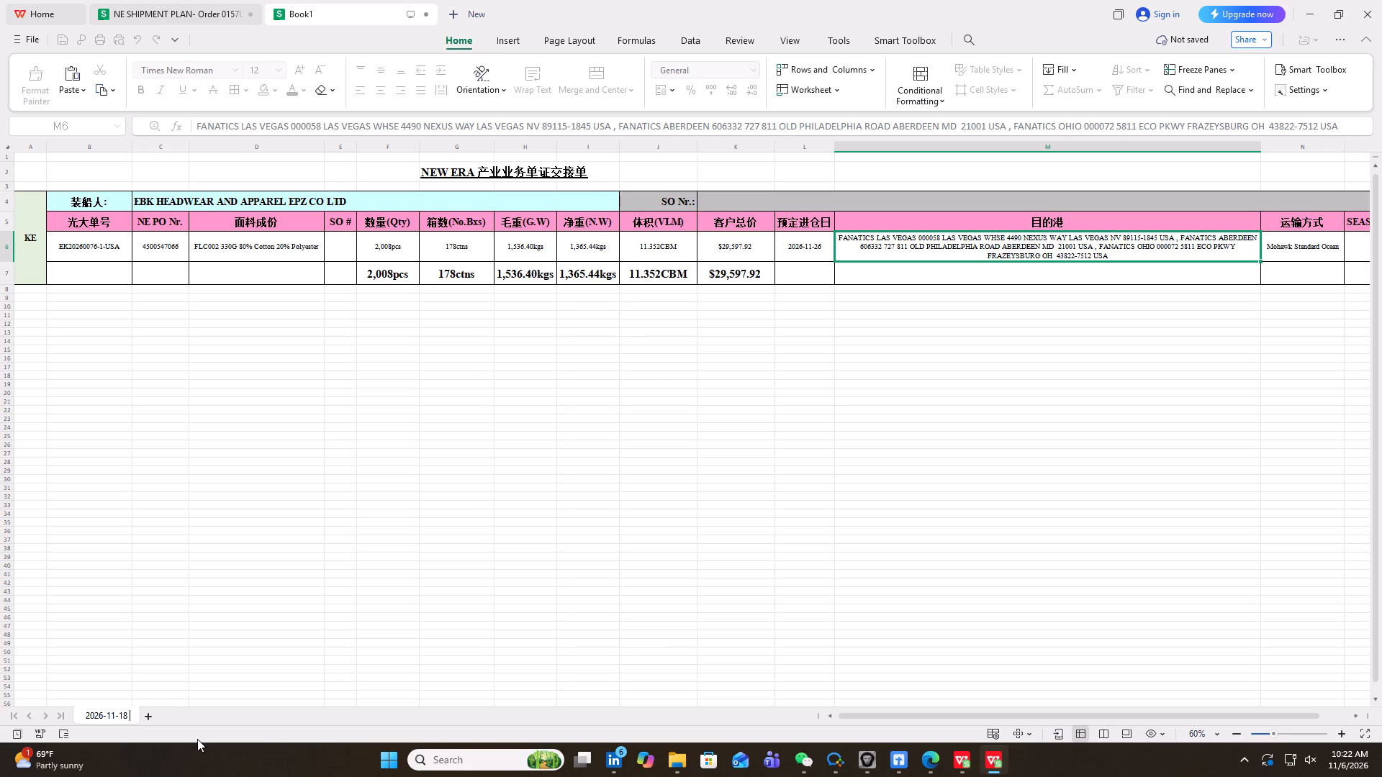
key("BackSpace")
key("BackSpace")
key("BackSpace")
type("26")
key("Return")
scroll(324, 389, "up", 8)
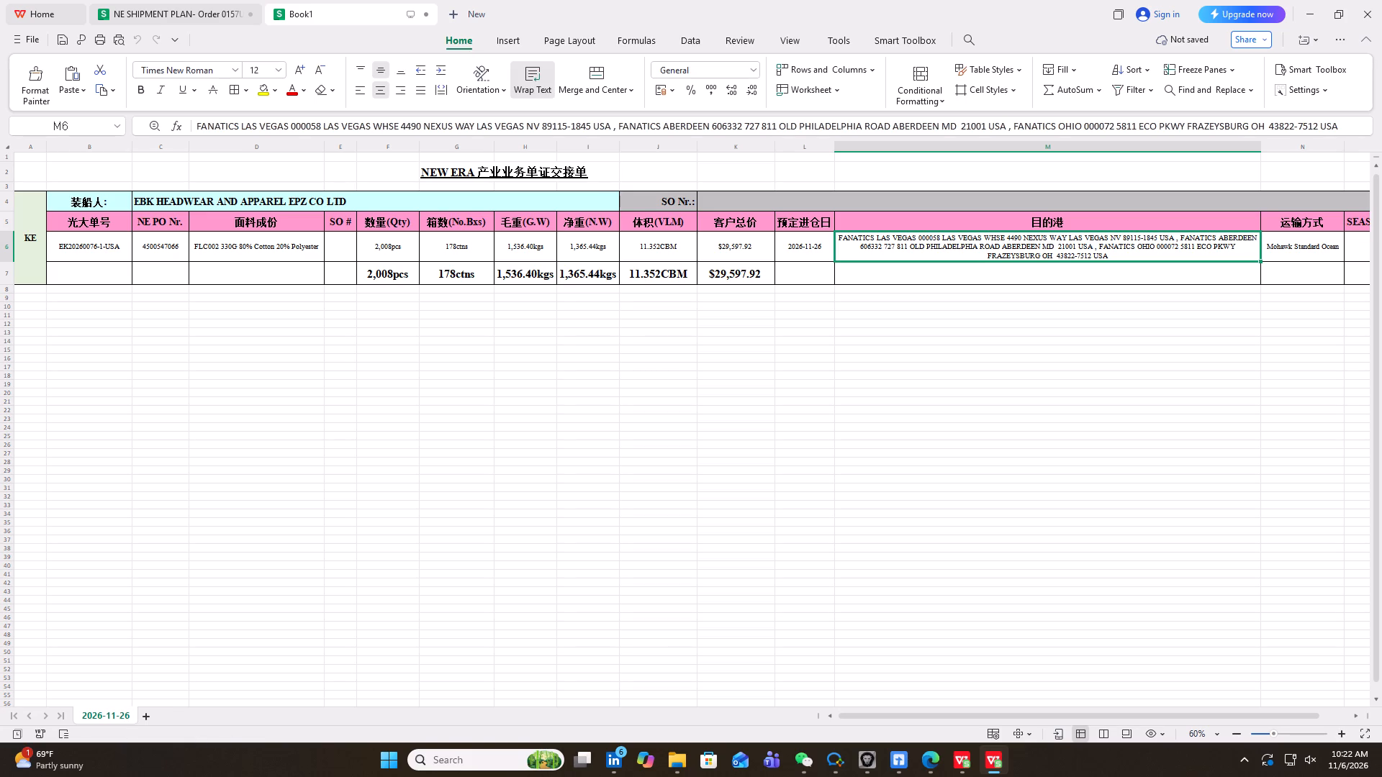
Copy the original shipment plan's file name from its Save As dialog without saving, and return to the new workbook.
right_click(176, 15)
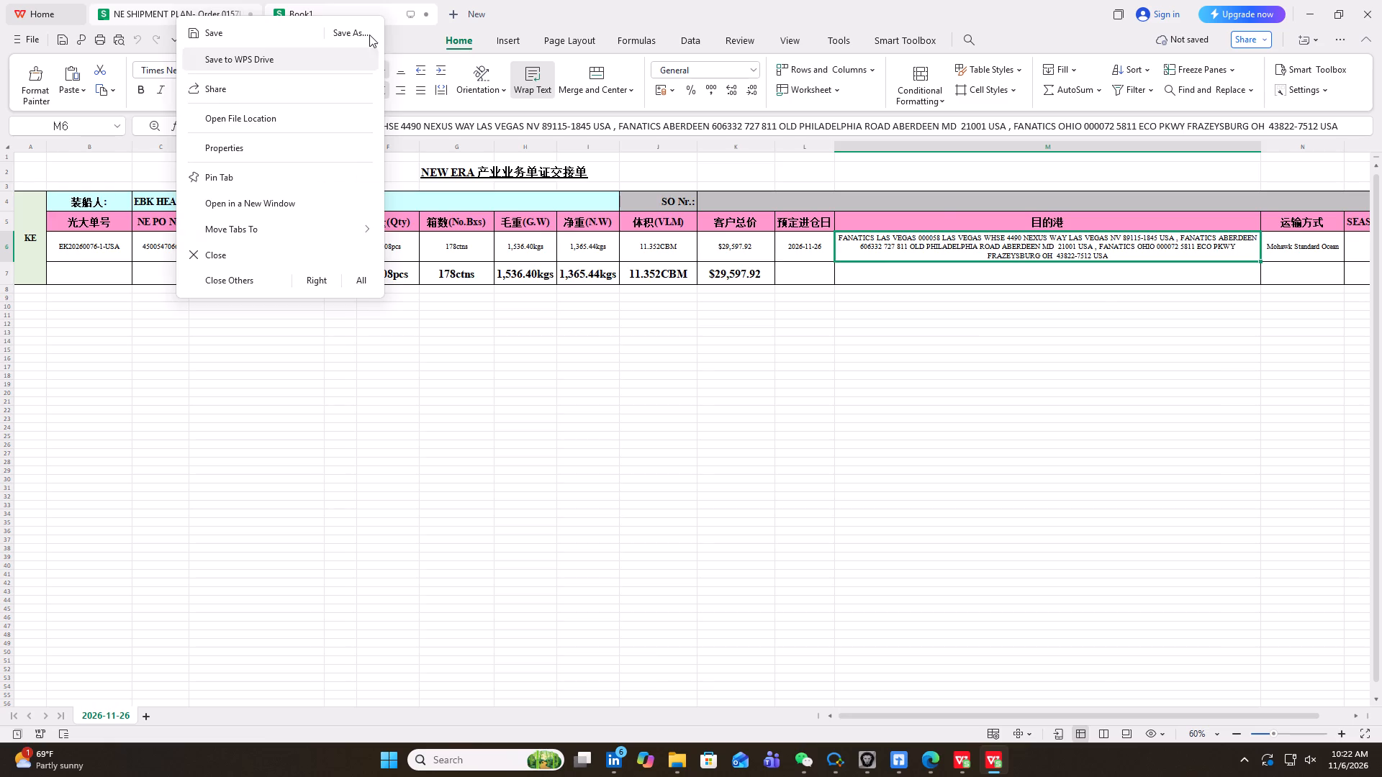
left_click(369, 35)
key("ctrl+c")
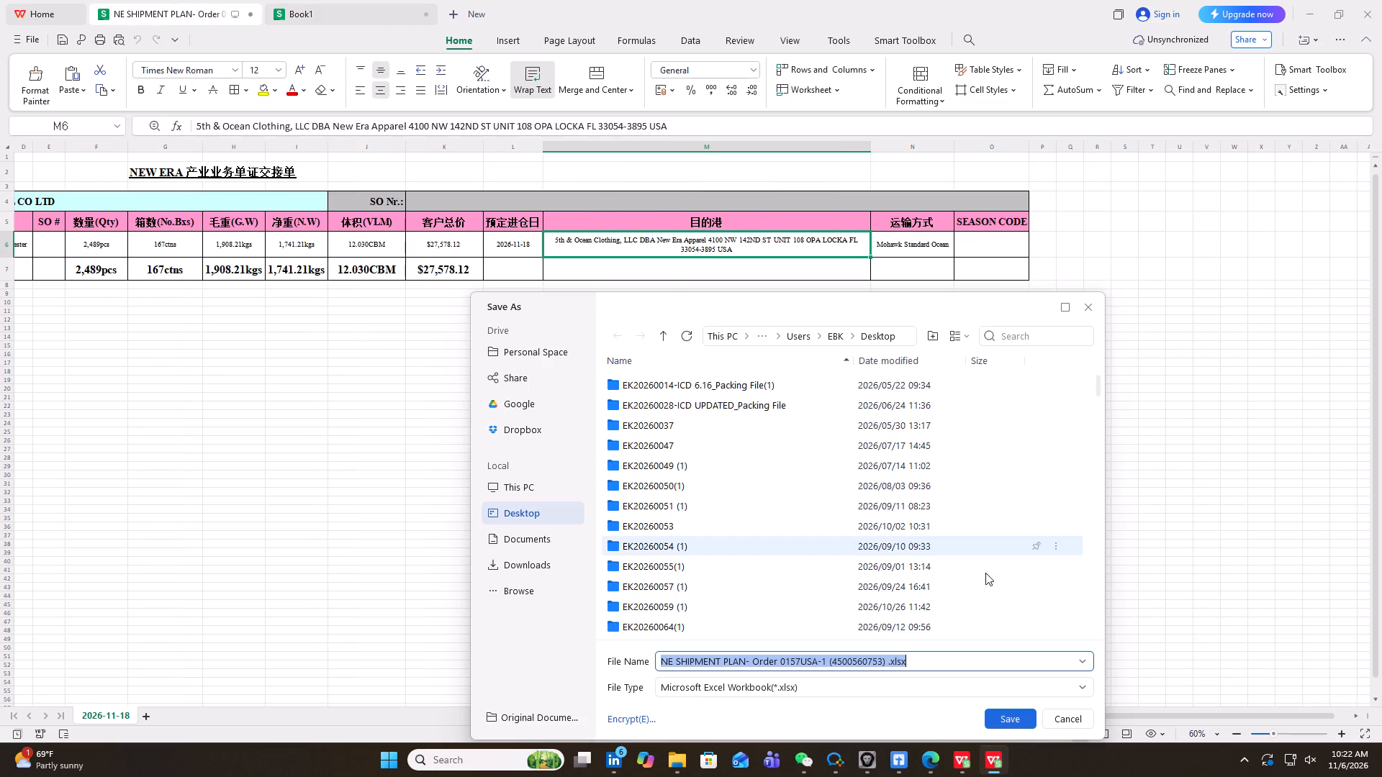
left_click(1067, 720)
right_click(333, 11)
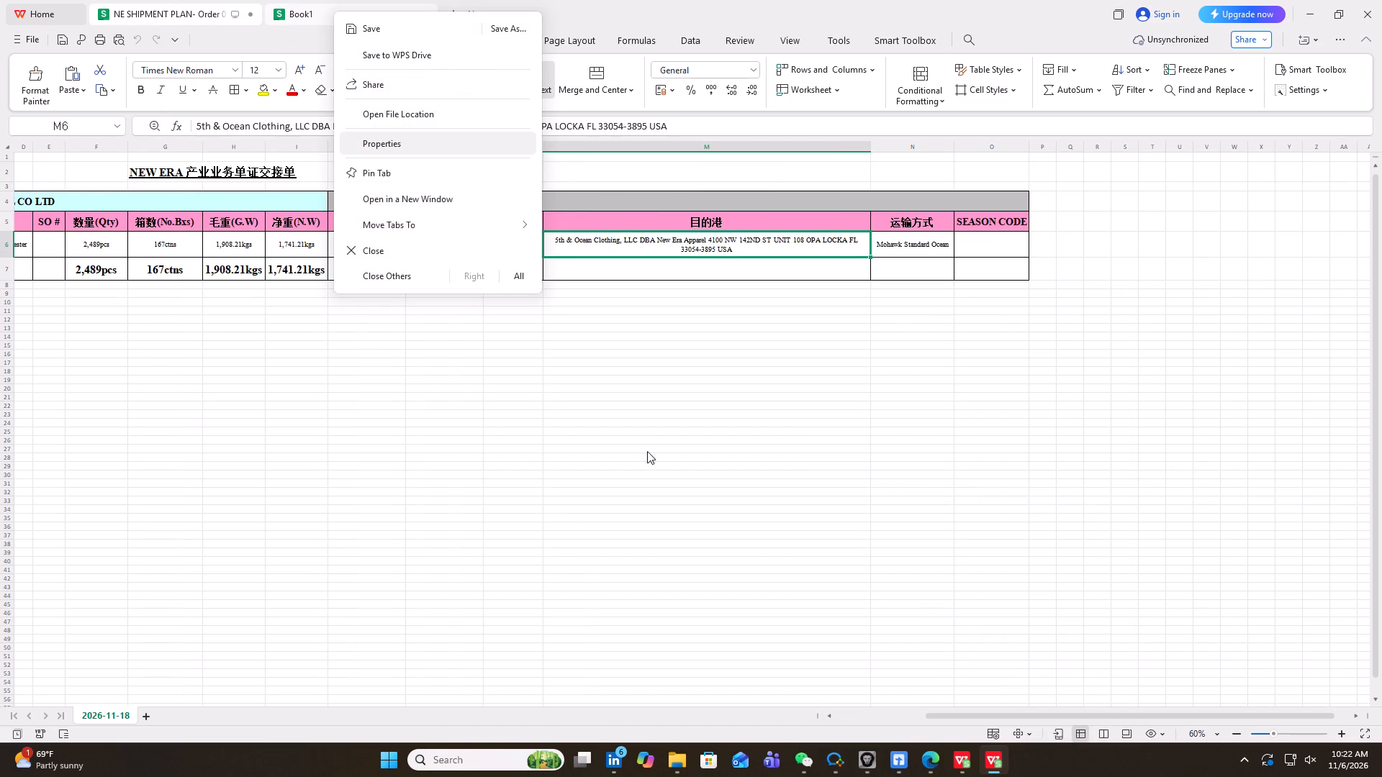
left_click_drag(952, 717, 723, 683)
left_click_drag(998, 718, 672, 630)
scroll(524, 480, "up", 4)
left_click(308, 19)
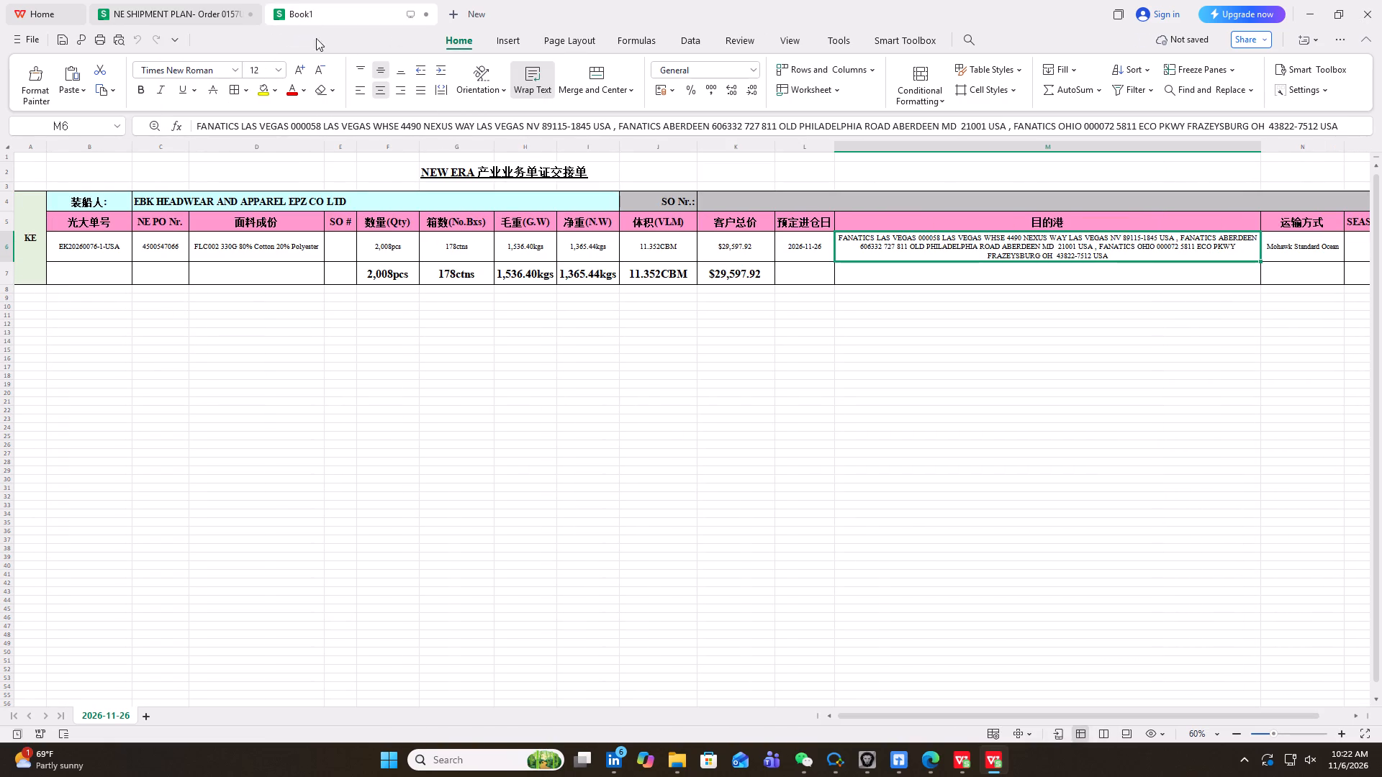
Start saving the new workbook under a new name, pasting the copied shipment plan name as its file name.
right_click(328, 14)
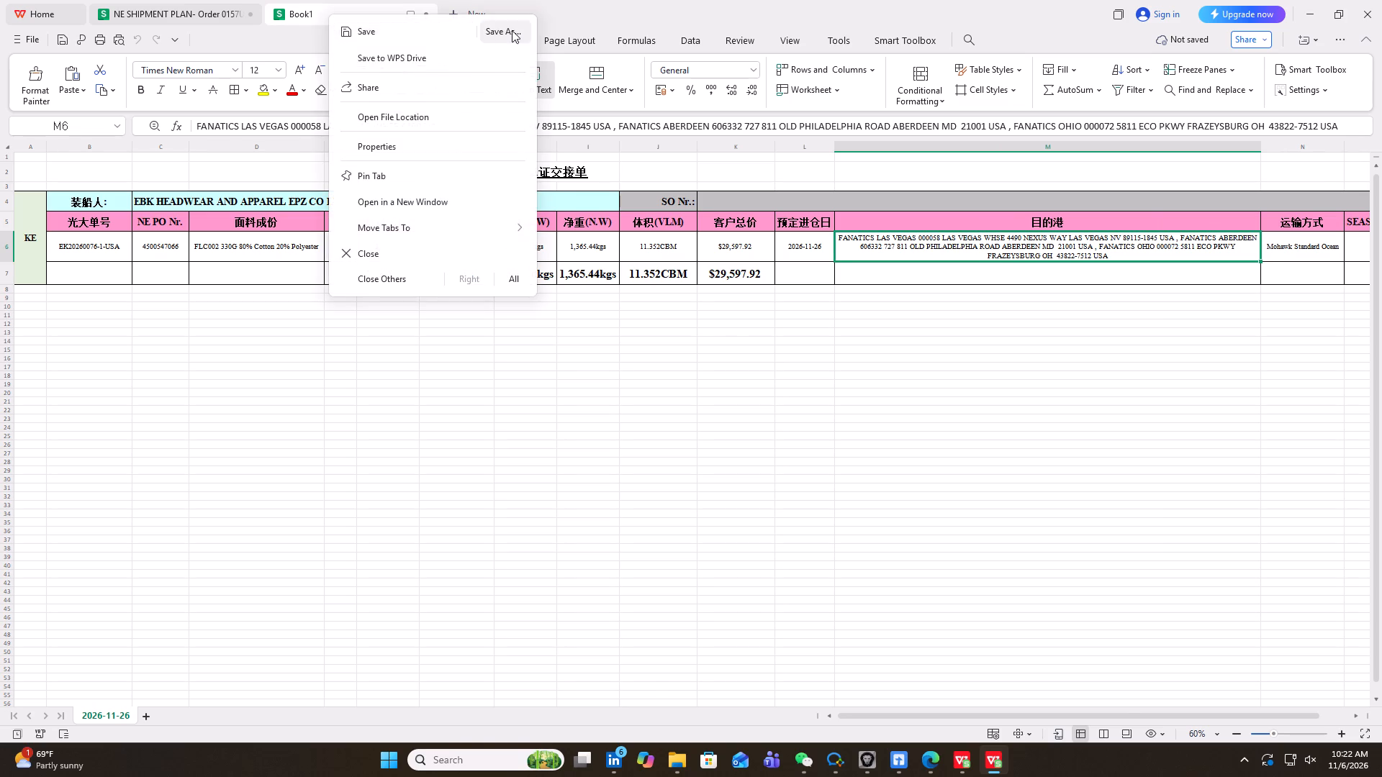
left_click(512, 30)
key("ctrl+v")
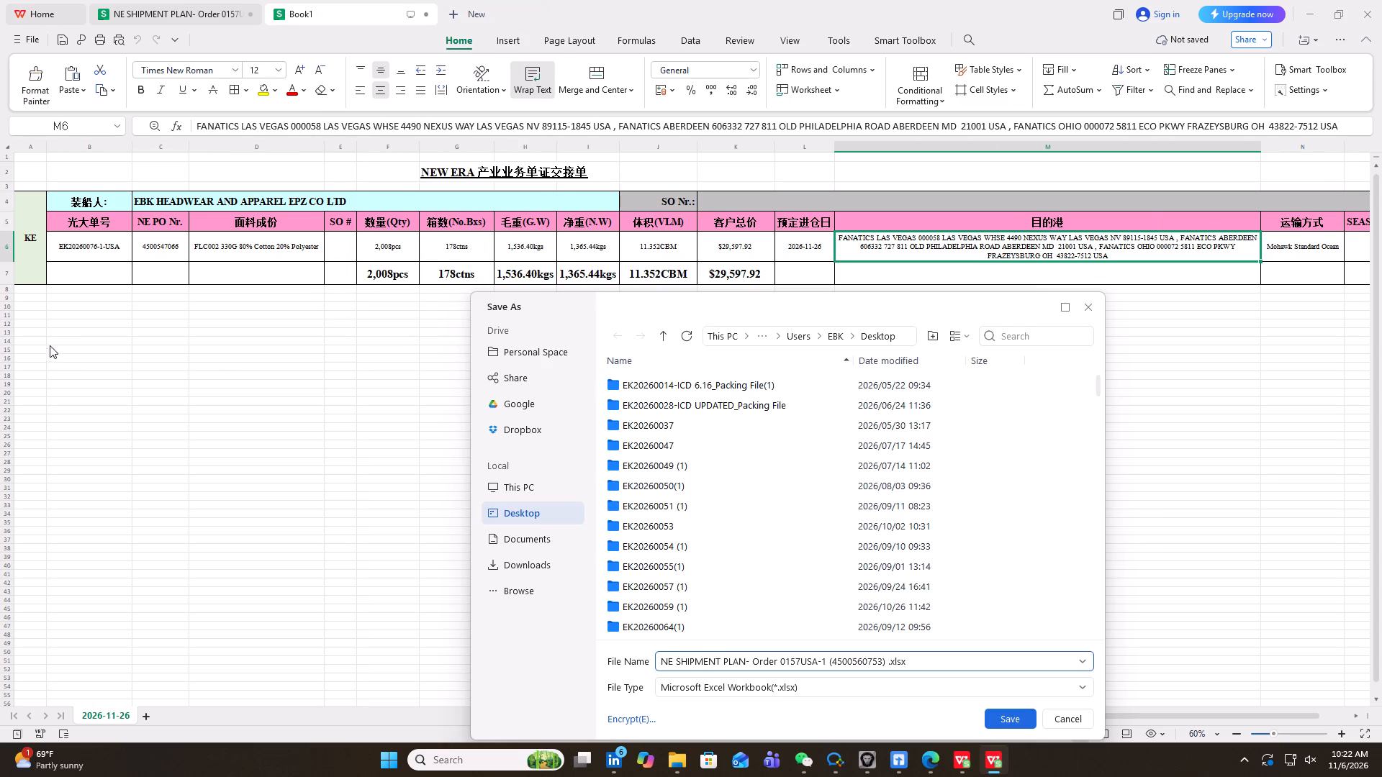
left_click(804, 661)
key("Left")
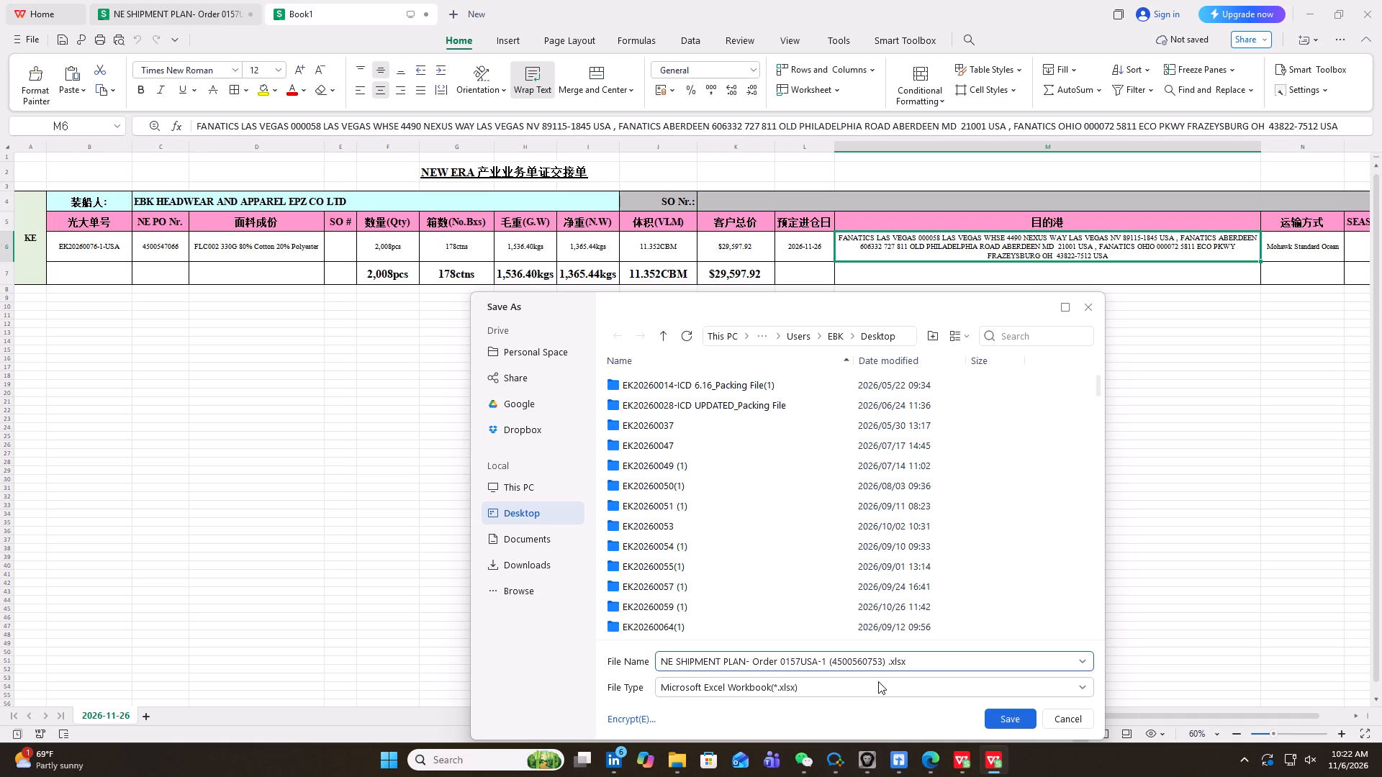
key("BackSpace")
key("BackSpace")
key("BackSpace")
key("0")
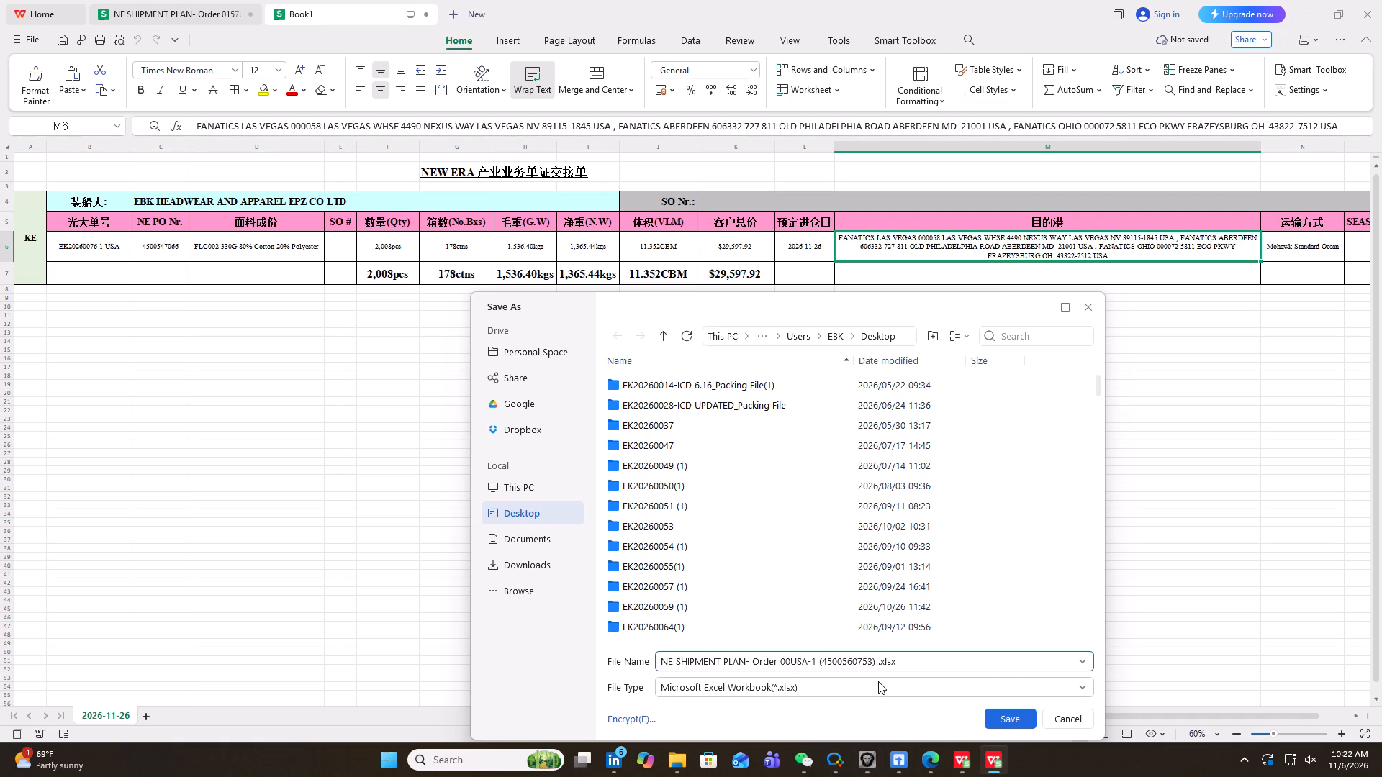
type("76")
key("Right")
key("Right")
key("Right")
key("BackSpace")
key("BackSpace")
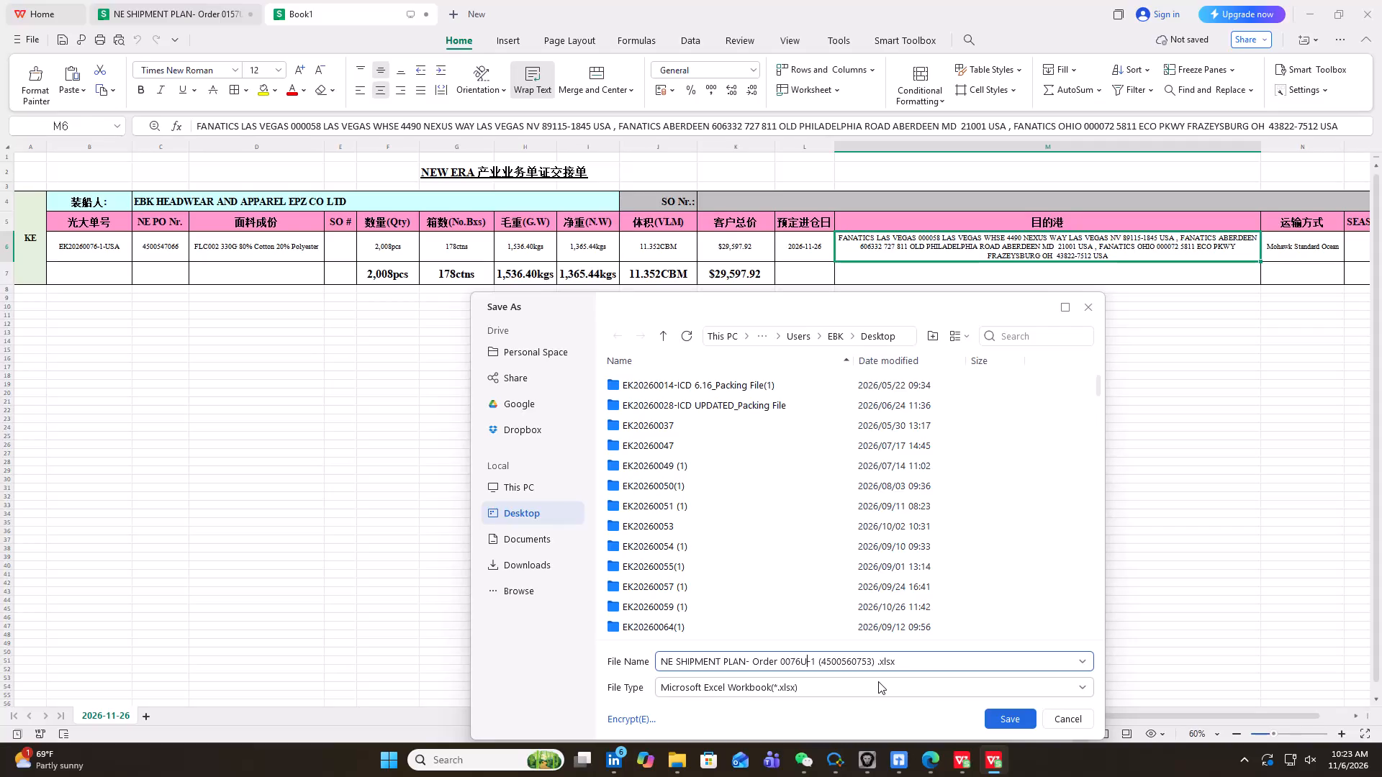
key("BackSpace")
key("Right")
key("Right")
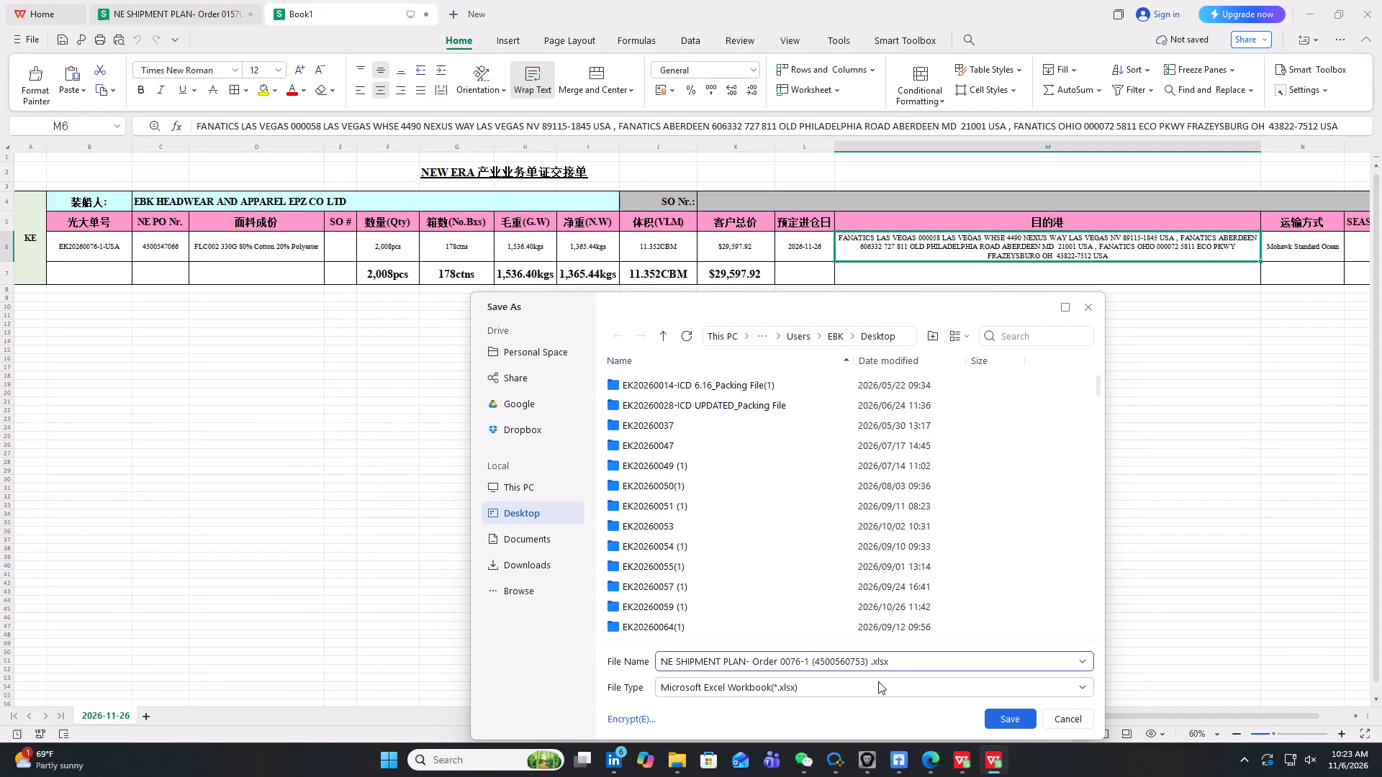
key("minus")
type("USA")
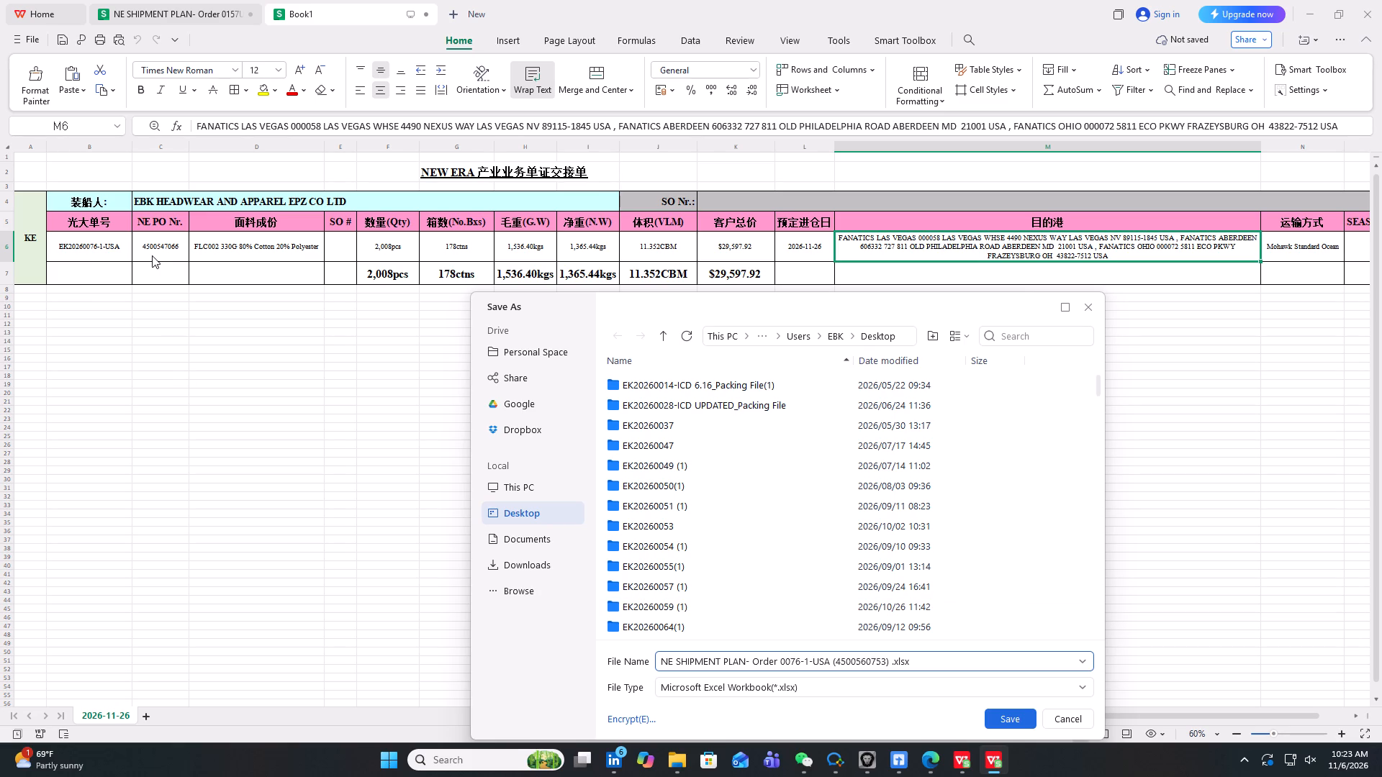
left_click(867, 660)
key("BackSpace")
key("4")
left_click(886, 661)
key("BackSpace")
key("BackSpace")
key("BackSpace")
key("BackSpace")
key("7")
key("0")
type("66")
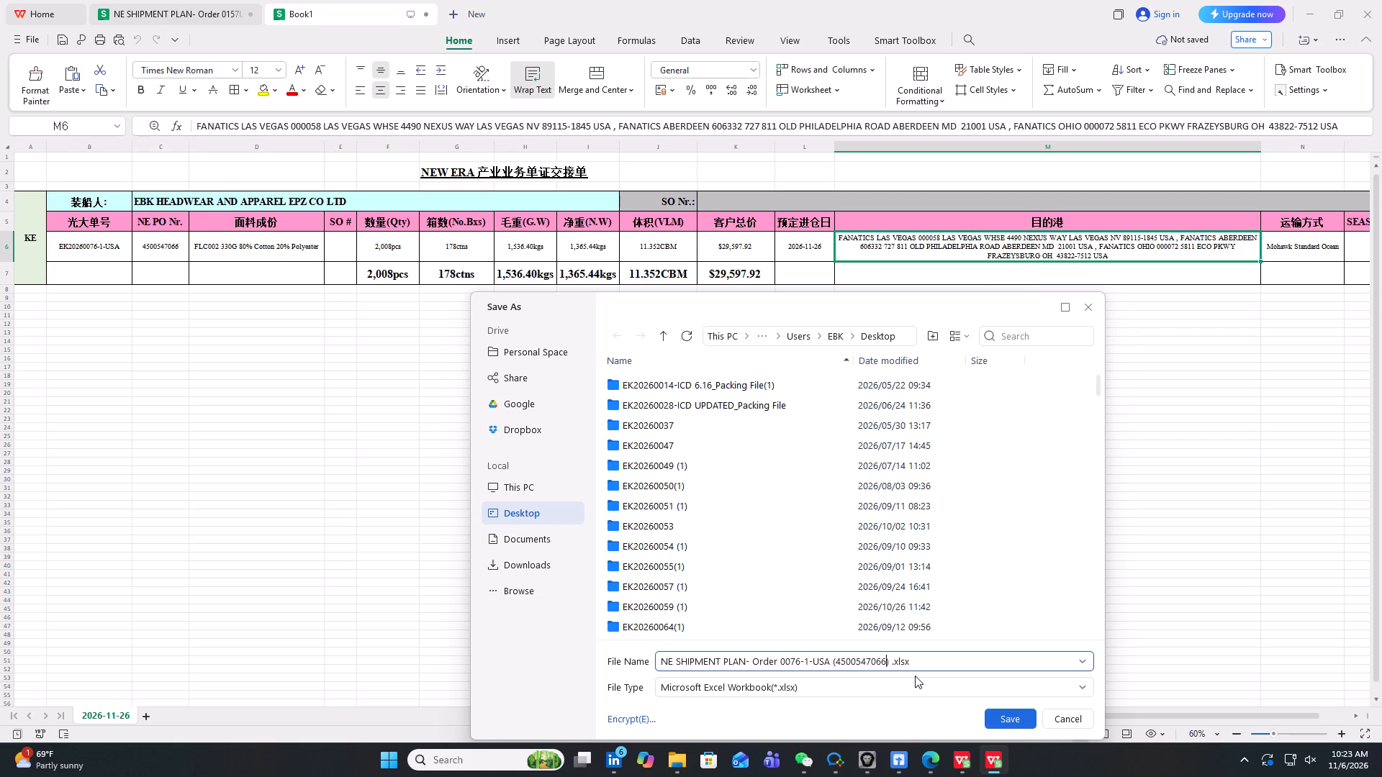
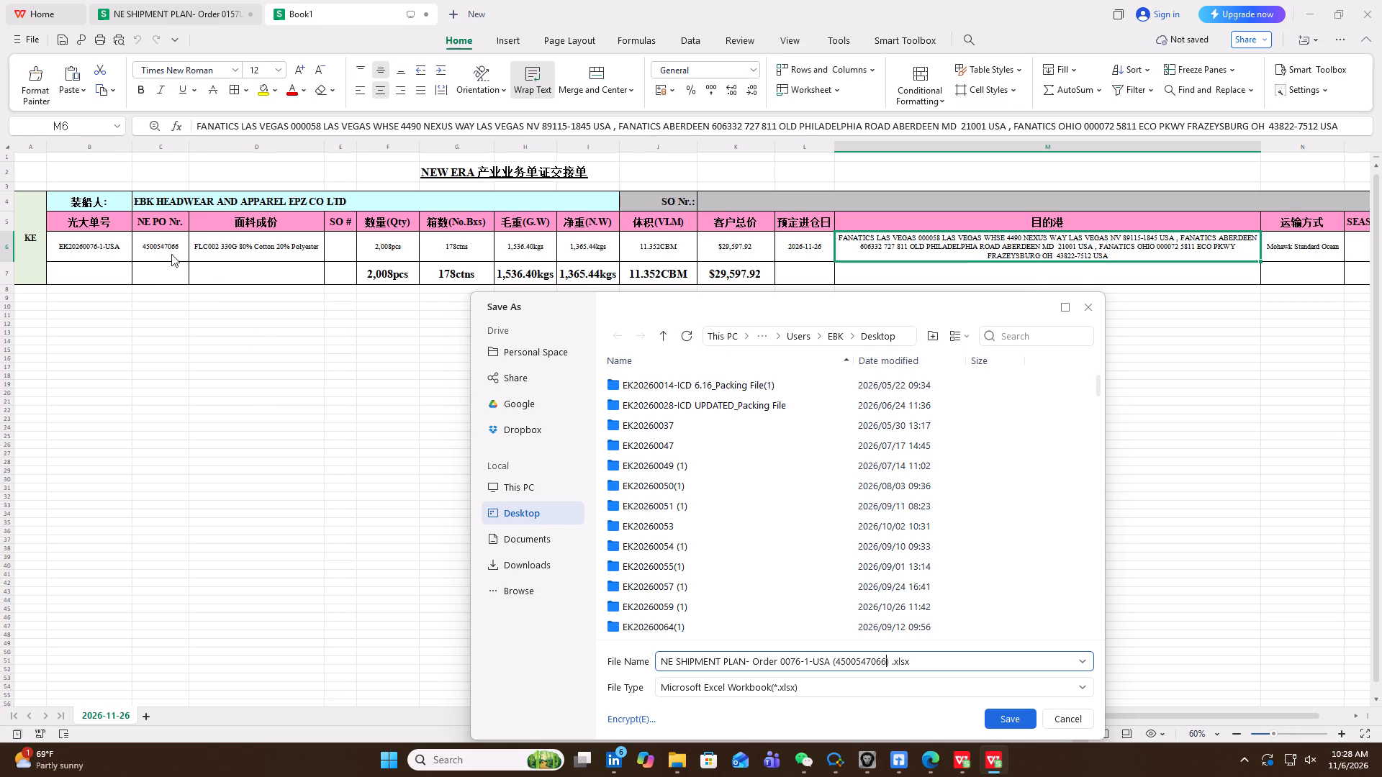
left_click(543, 509)
left_click(543, 509)
left_click(1013, 719)
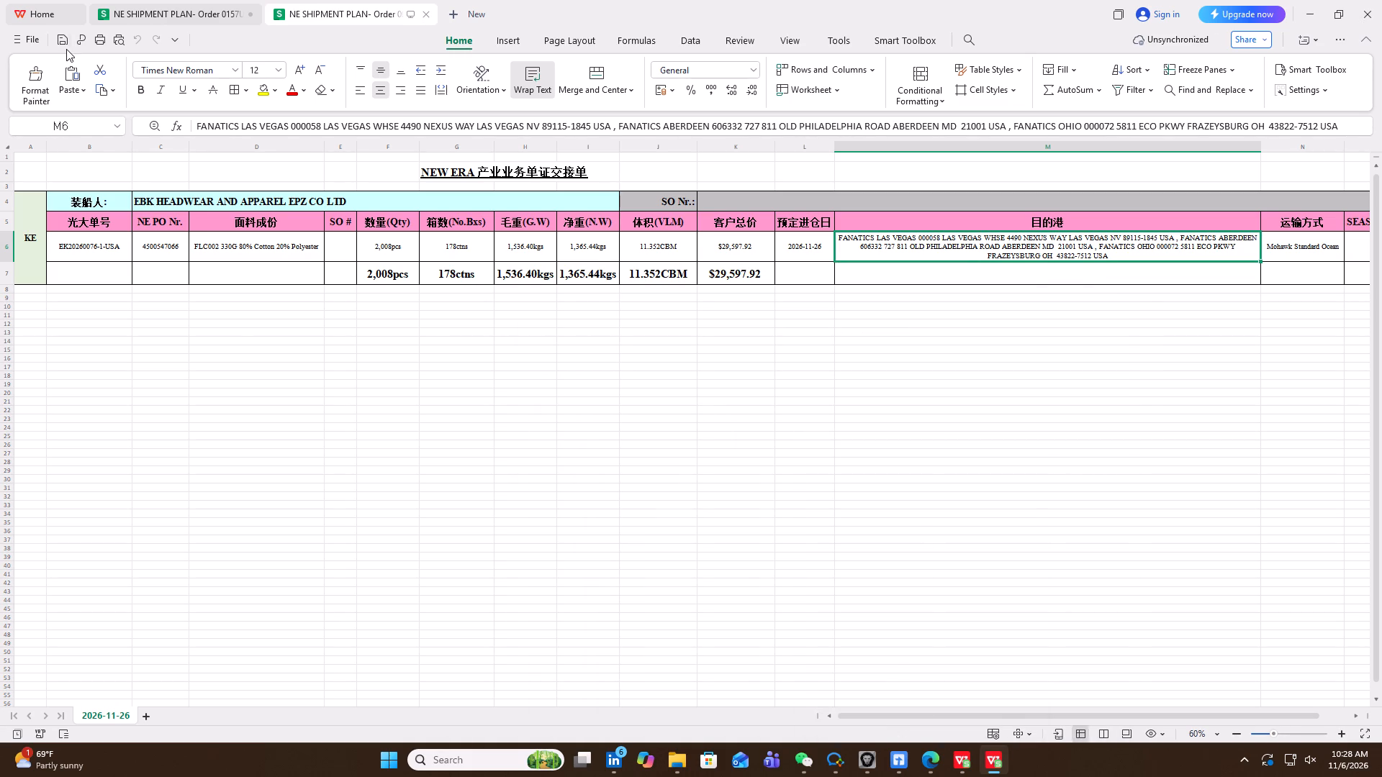
double_click(63, 43)
Close the original Order 0157USA-1 shipment plan, discarding its changes, and save the new shipment plan again.
left_click(252, 12)
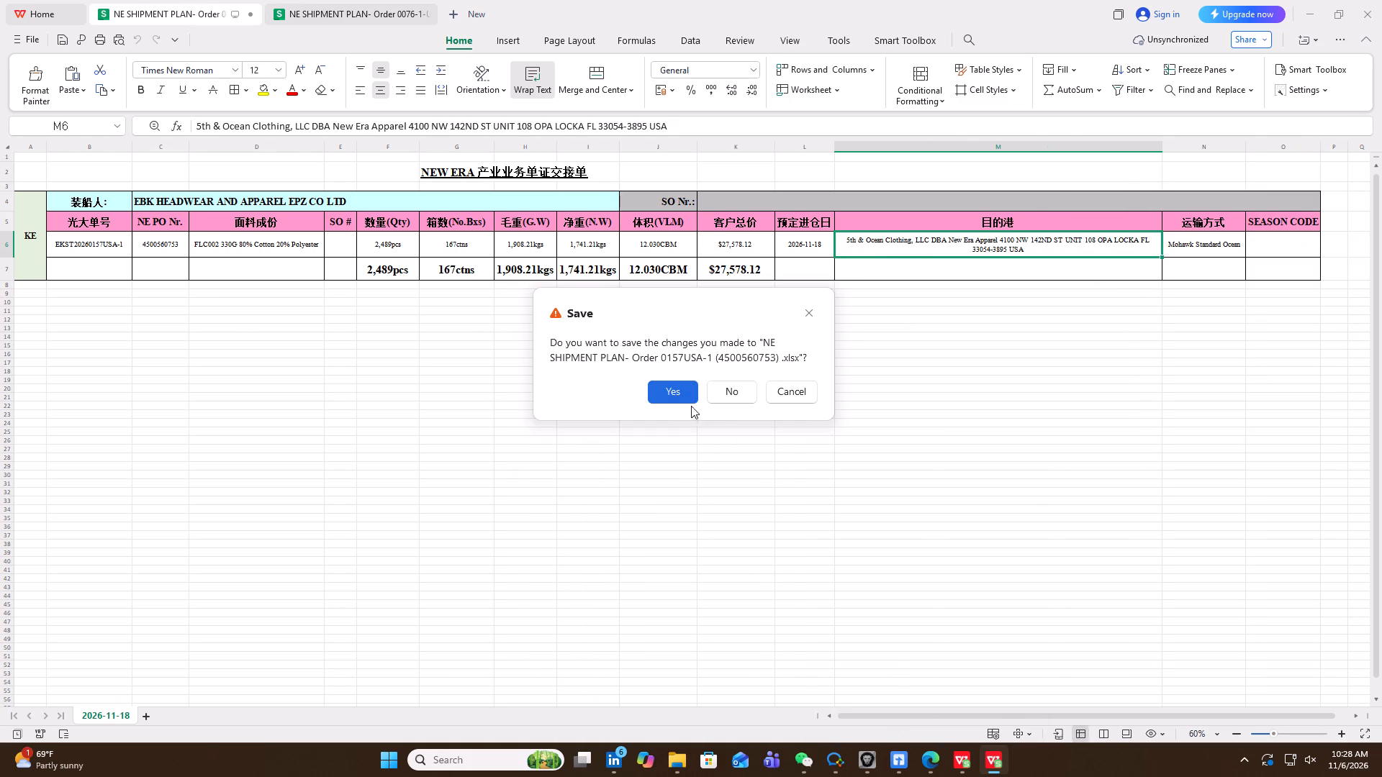
left_click(727, 391)
double_click(64, 42)
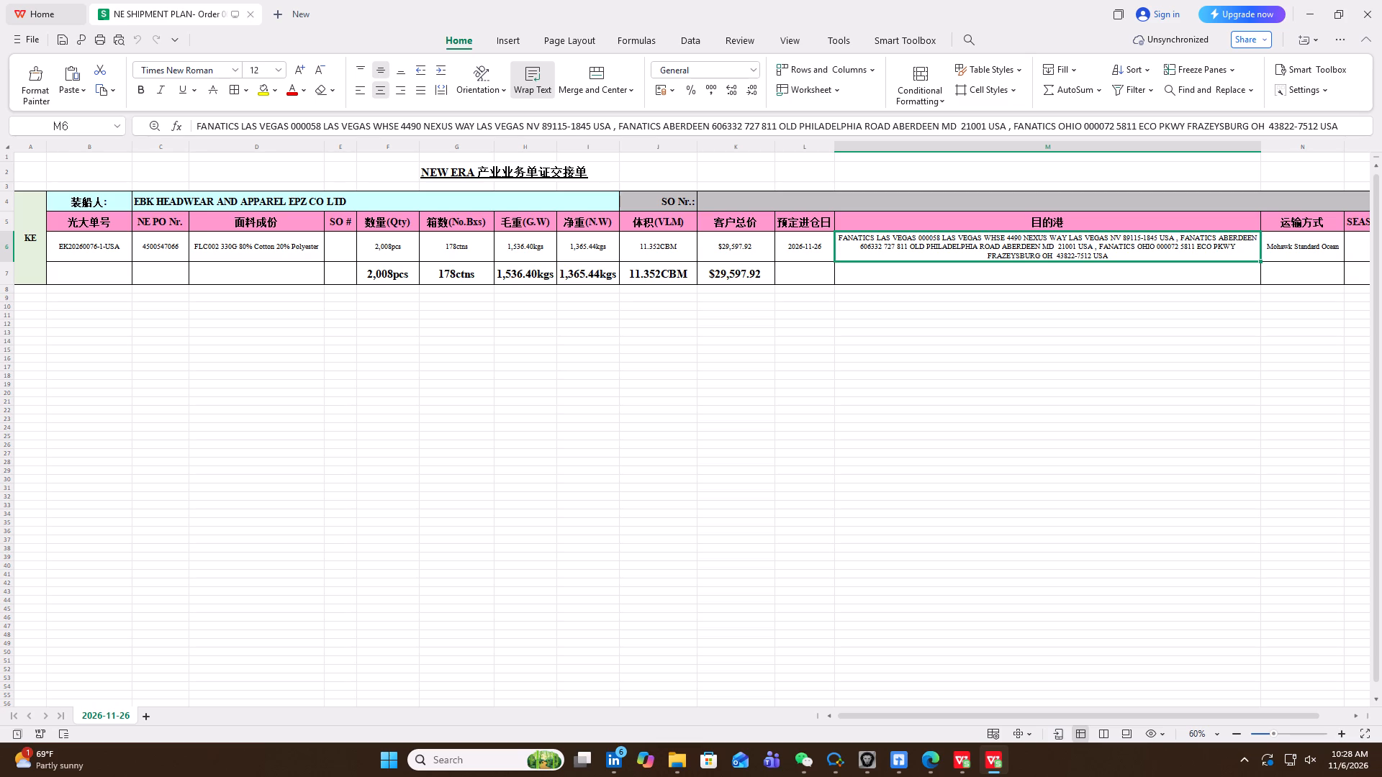
left_click(928, 758)
scroll(395, 520, "down", 2)
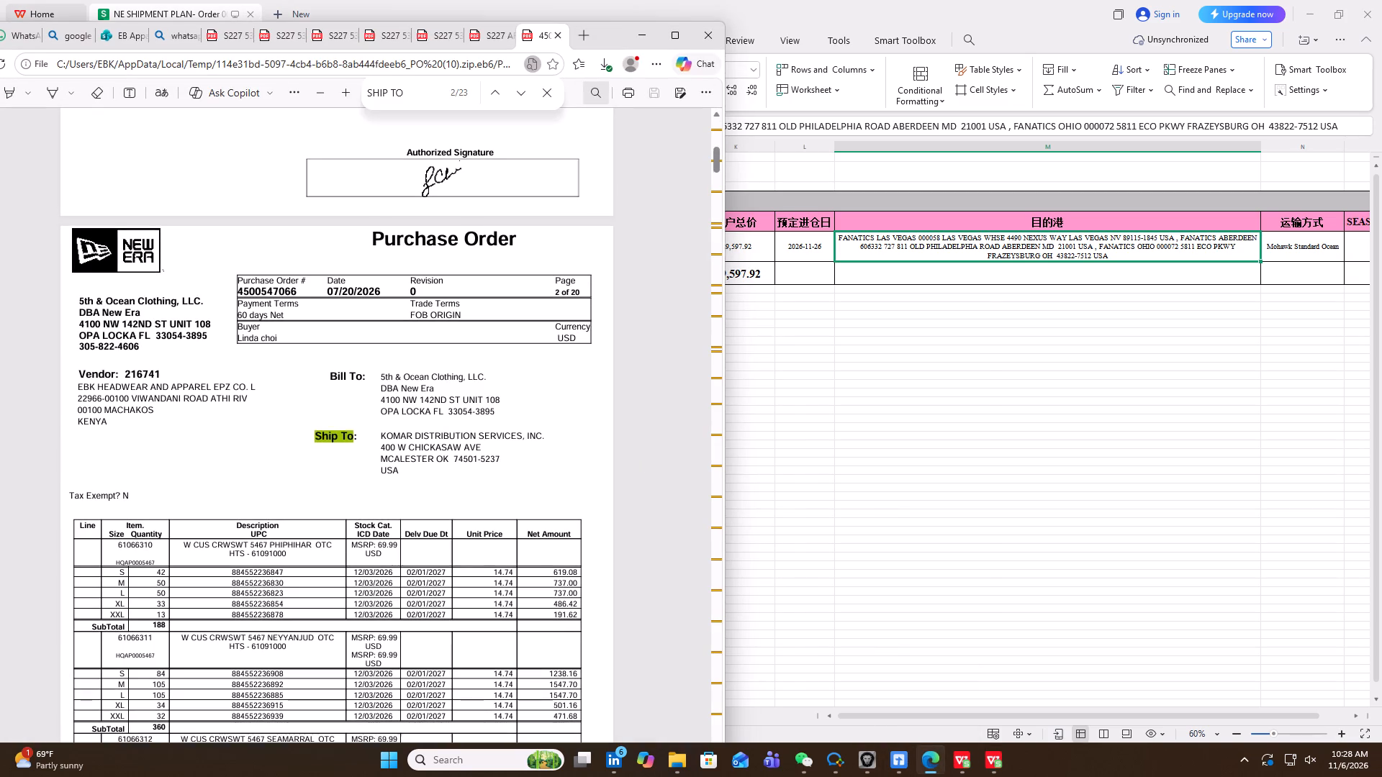
scroll(395, 520, "down", 18)
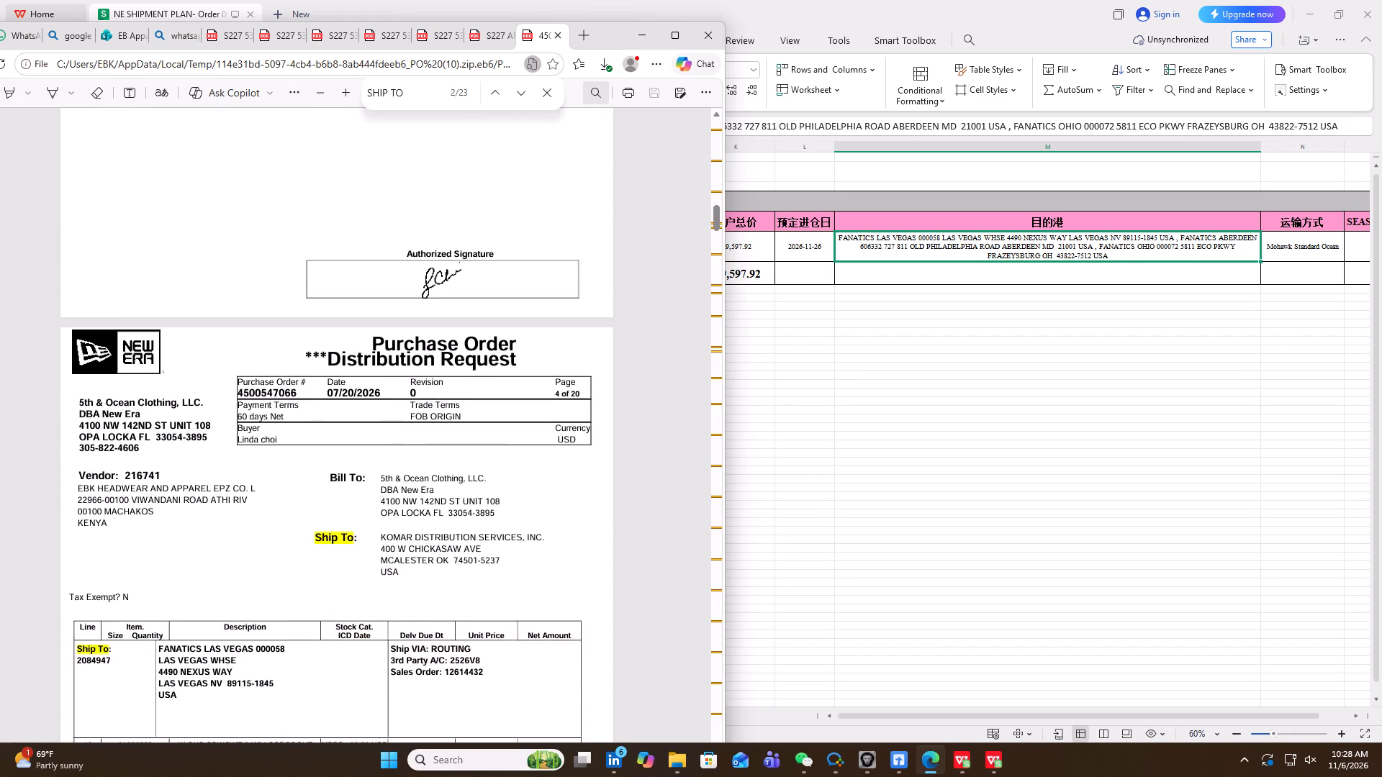
scroll(396, 519, "up", 3)
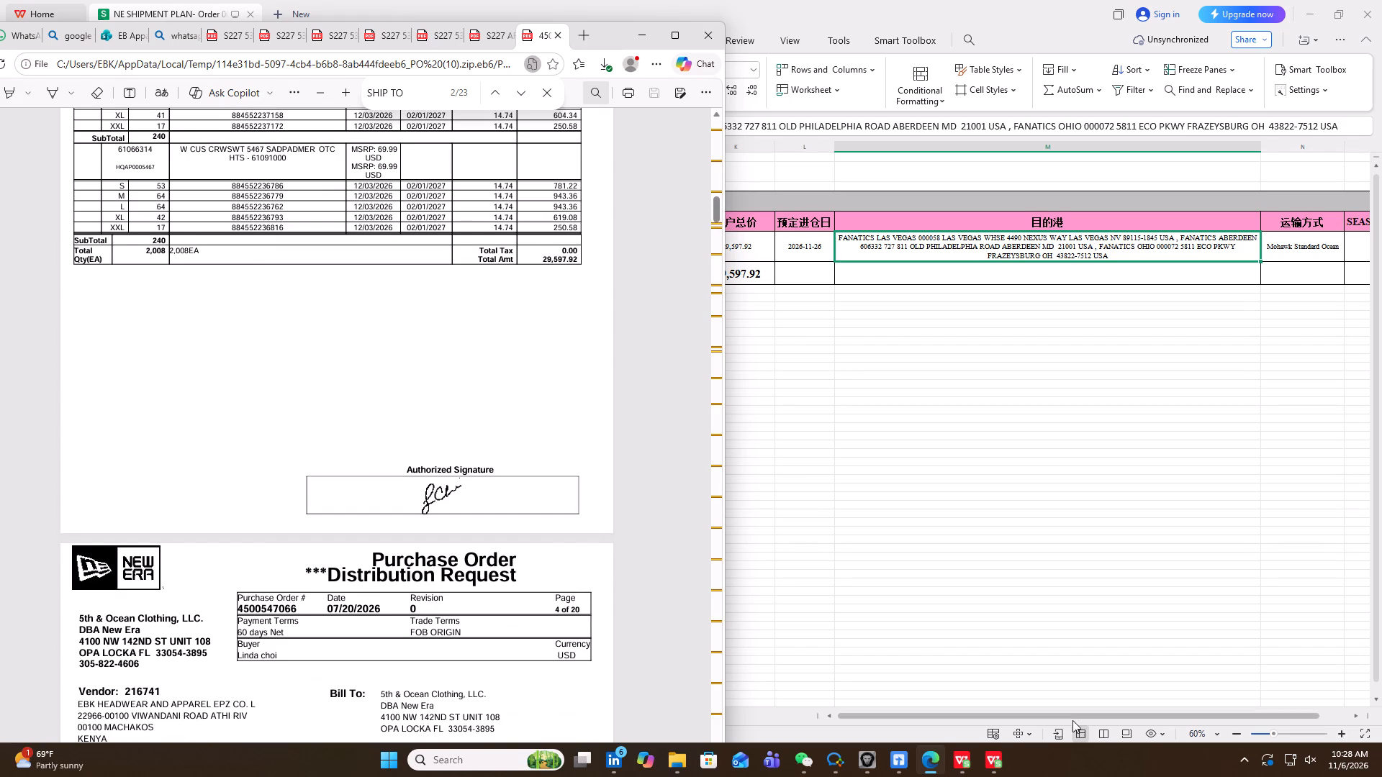
left_click_drag(1072, 717, 1043, 717)
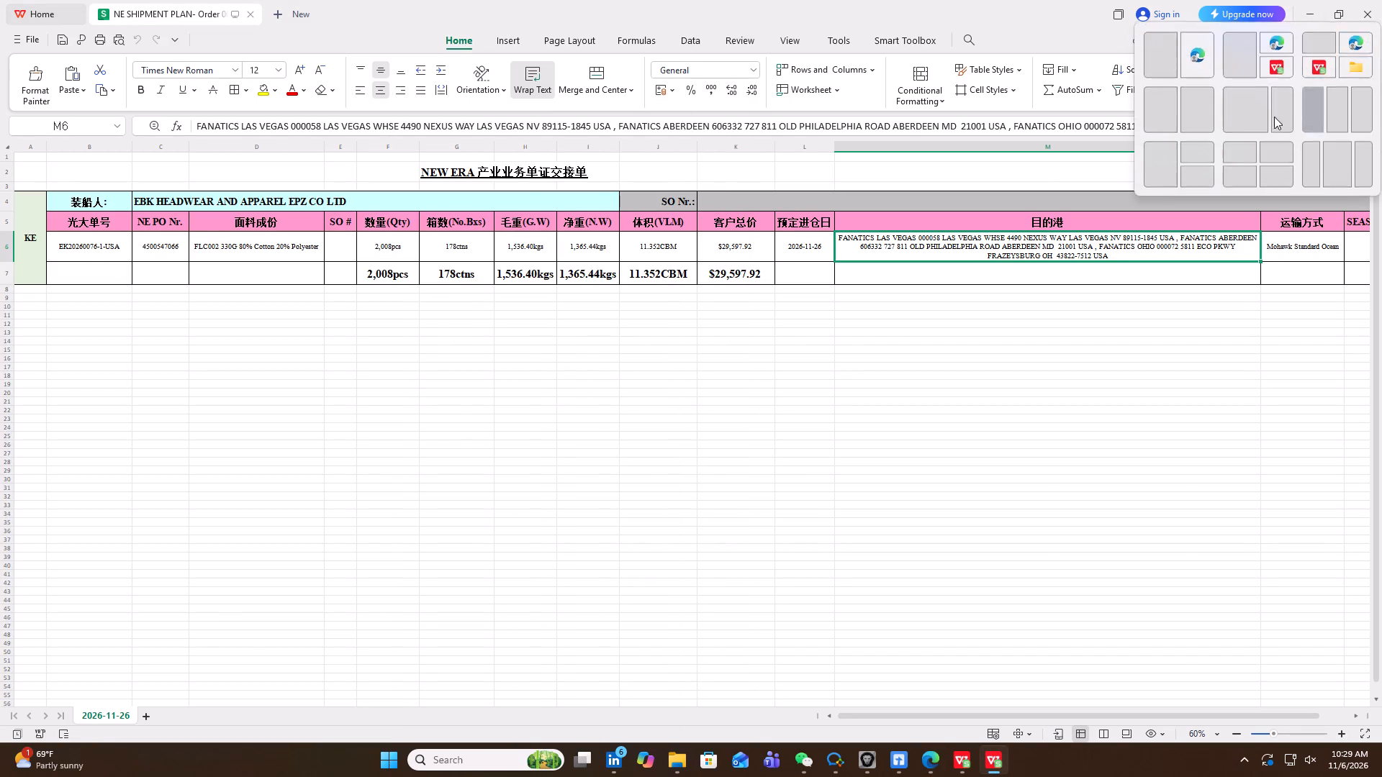
left_click(1188, 121)
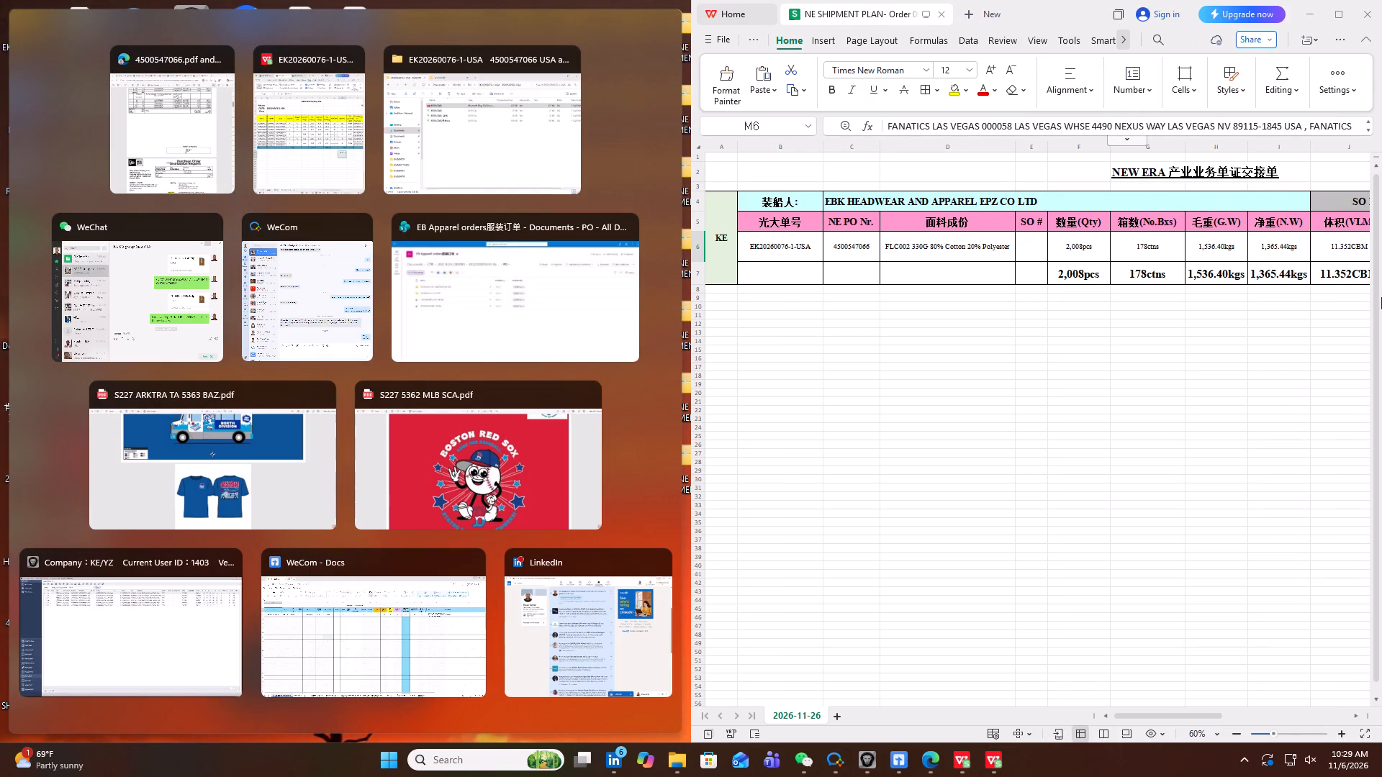
left_click(141, 120)
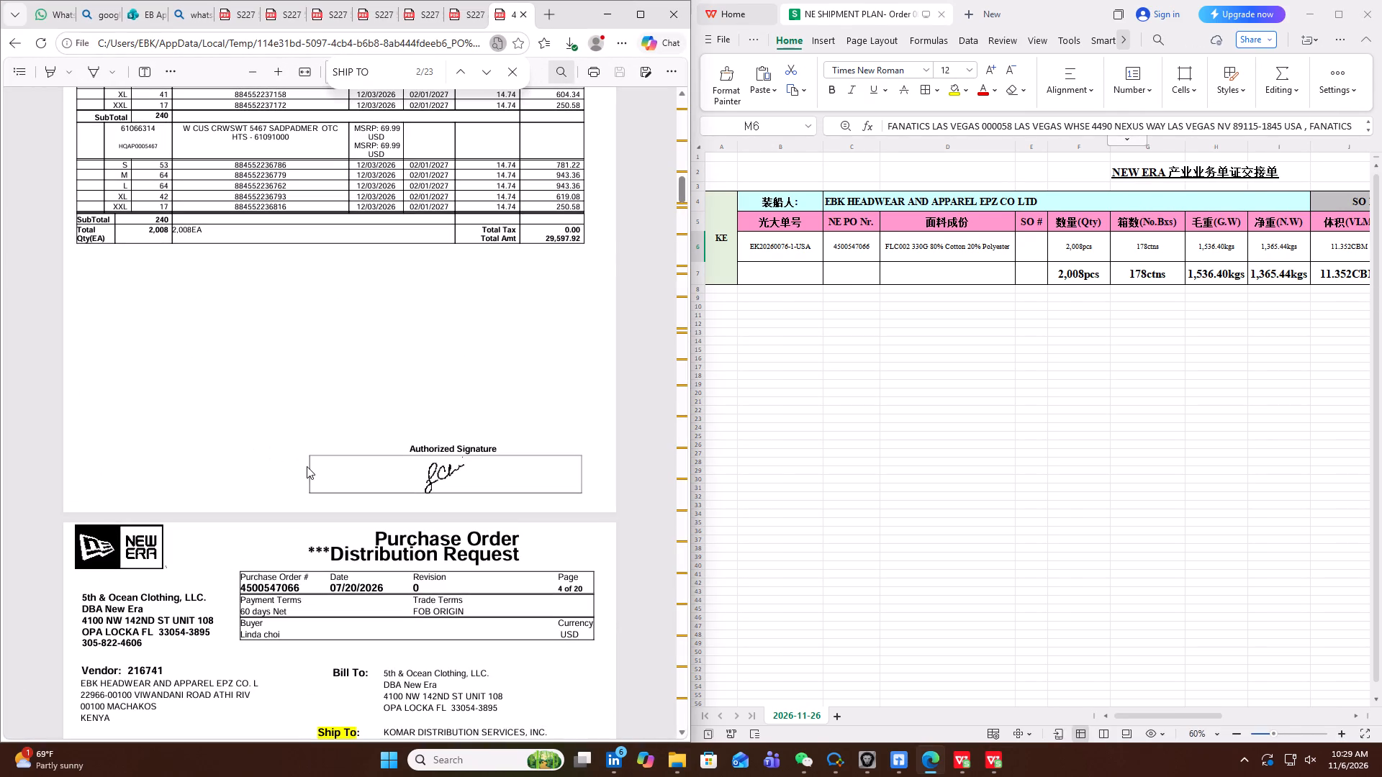
Check the plan's destination and transport mode against the FANATICS LAS VEGAS 000058 ship-to pages of the purchase order.
left_click_drag(1146, 715, 1156, 717)
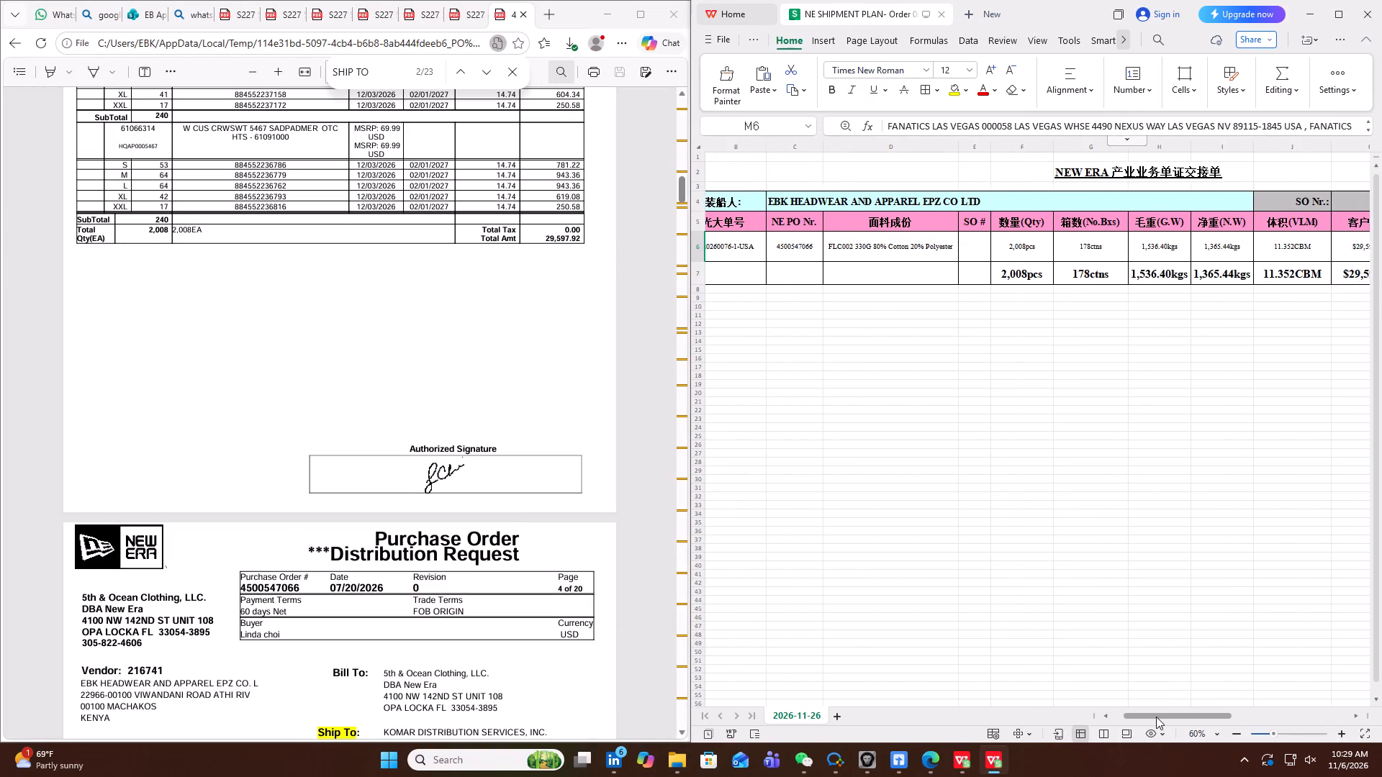
left_click_drag(1156, 717, 1193, 712)
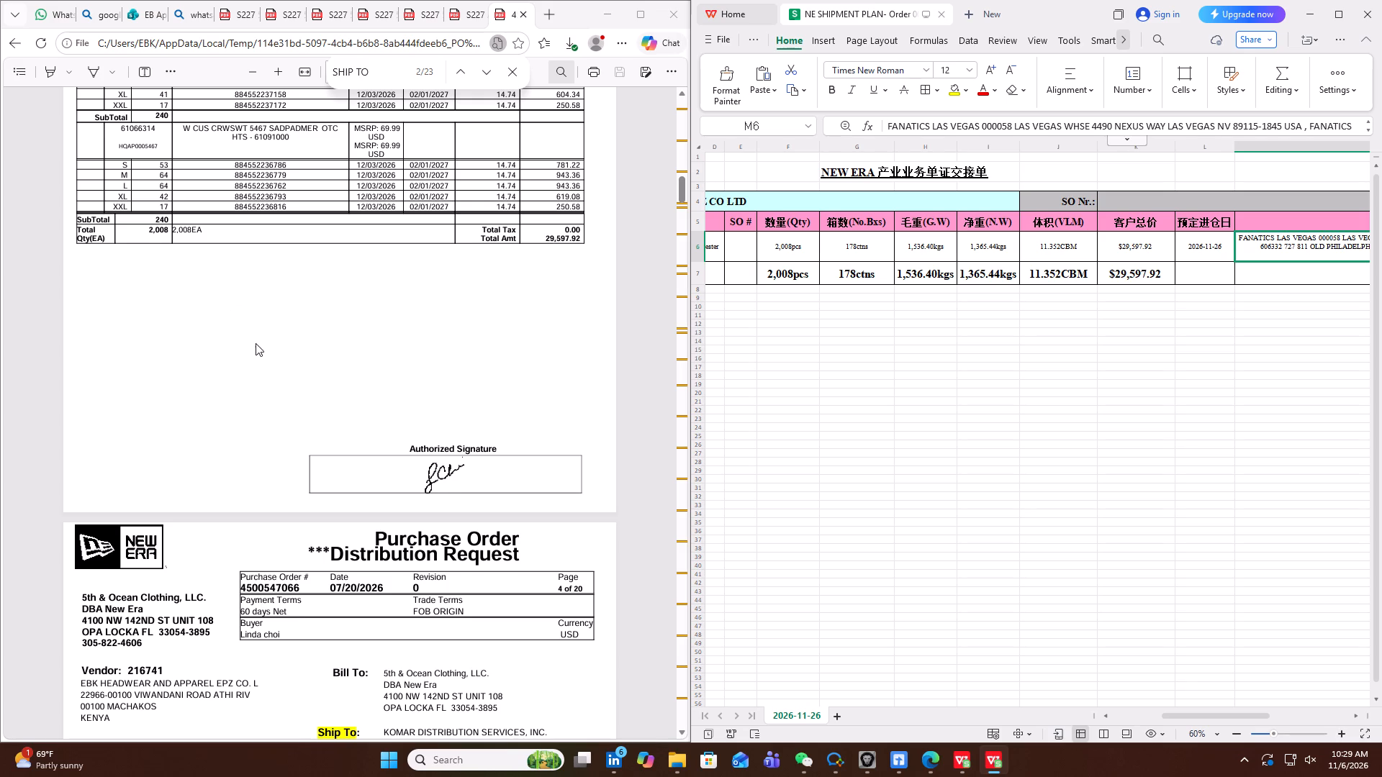
scroll(256, 343, "down", 6)
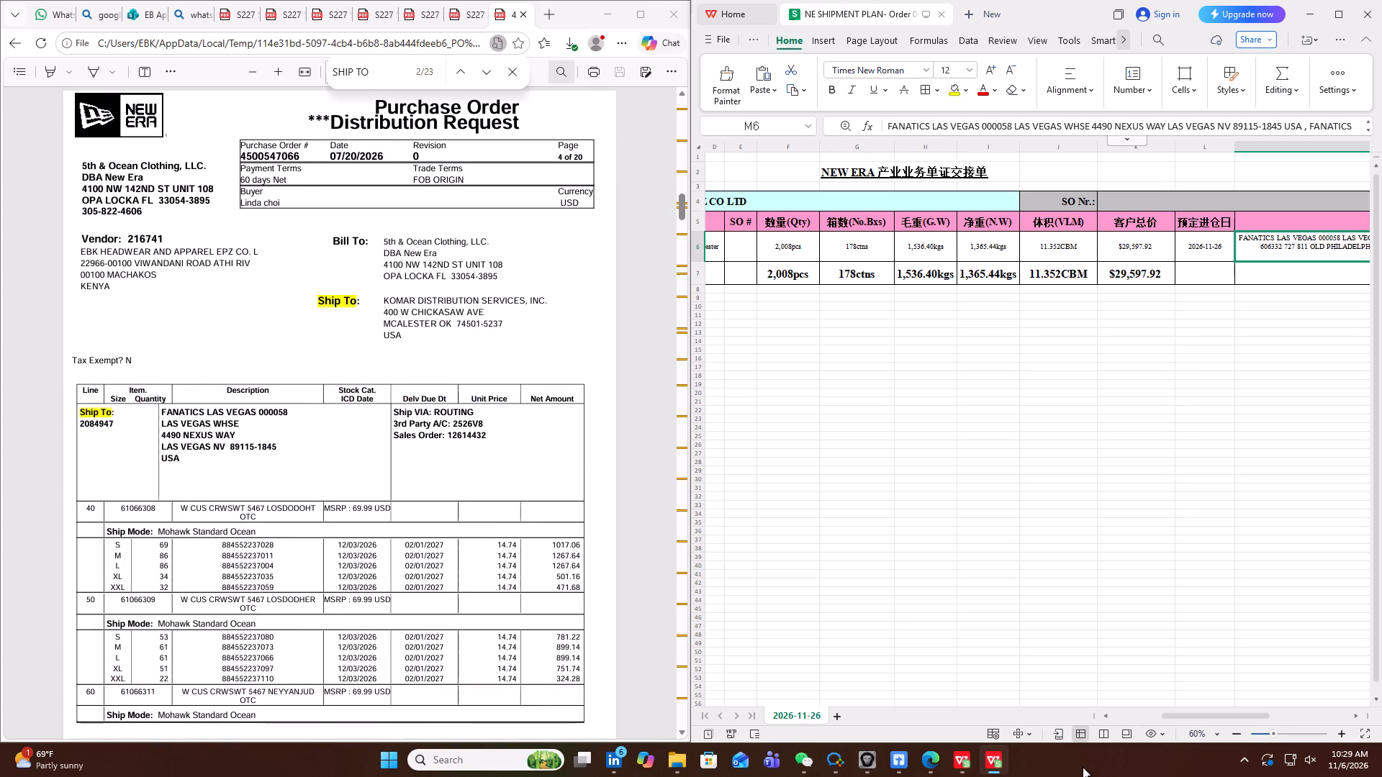
left_click_drag(1193, 712, 1239, 714)
left_click_drag(1235, 716, 1363, 697)
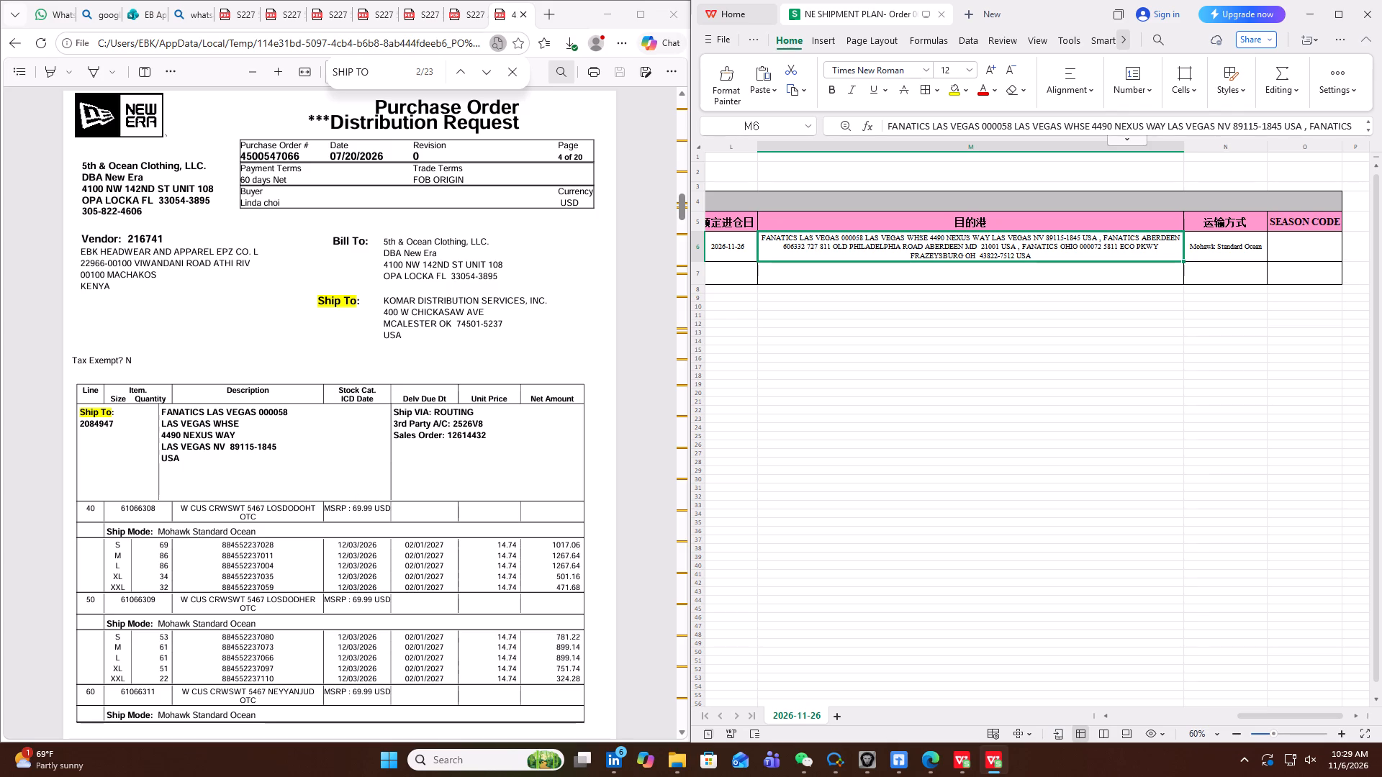
scroll(334, 503, "down", 10)
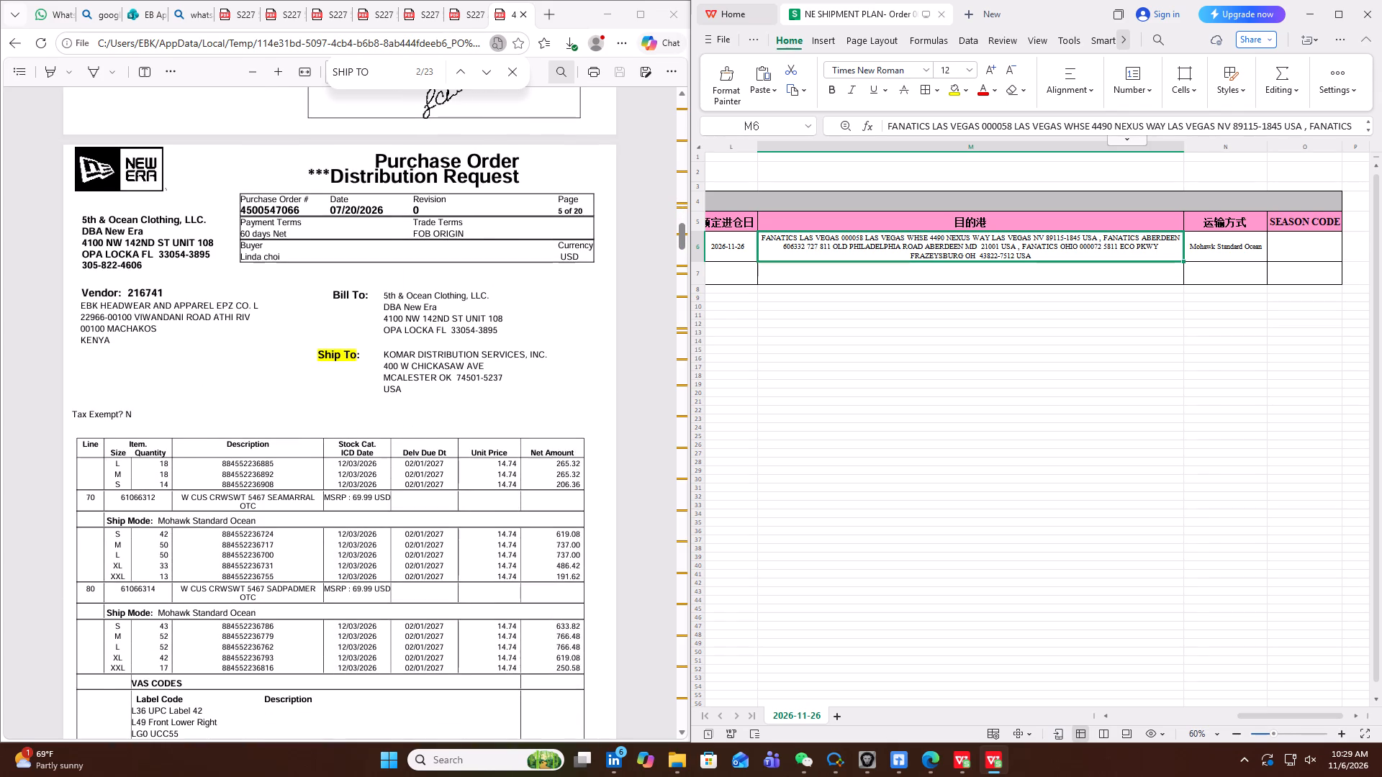
left_click(488, 72)
left_click(488, 72)
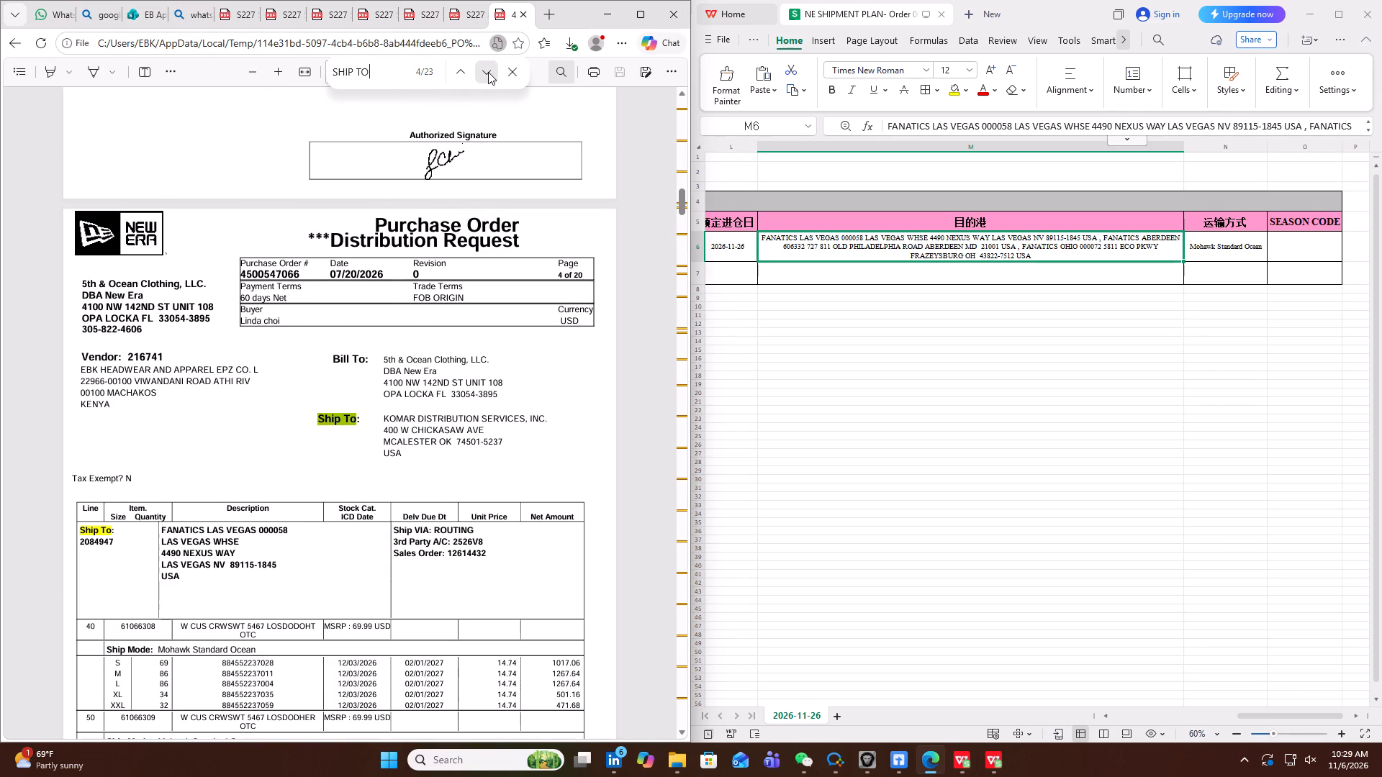
left_click(488, 72)
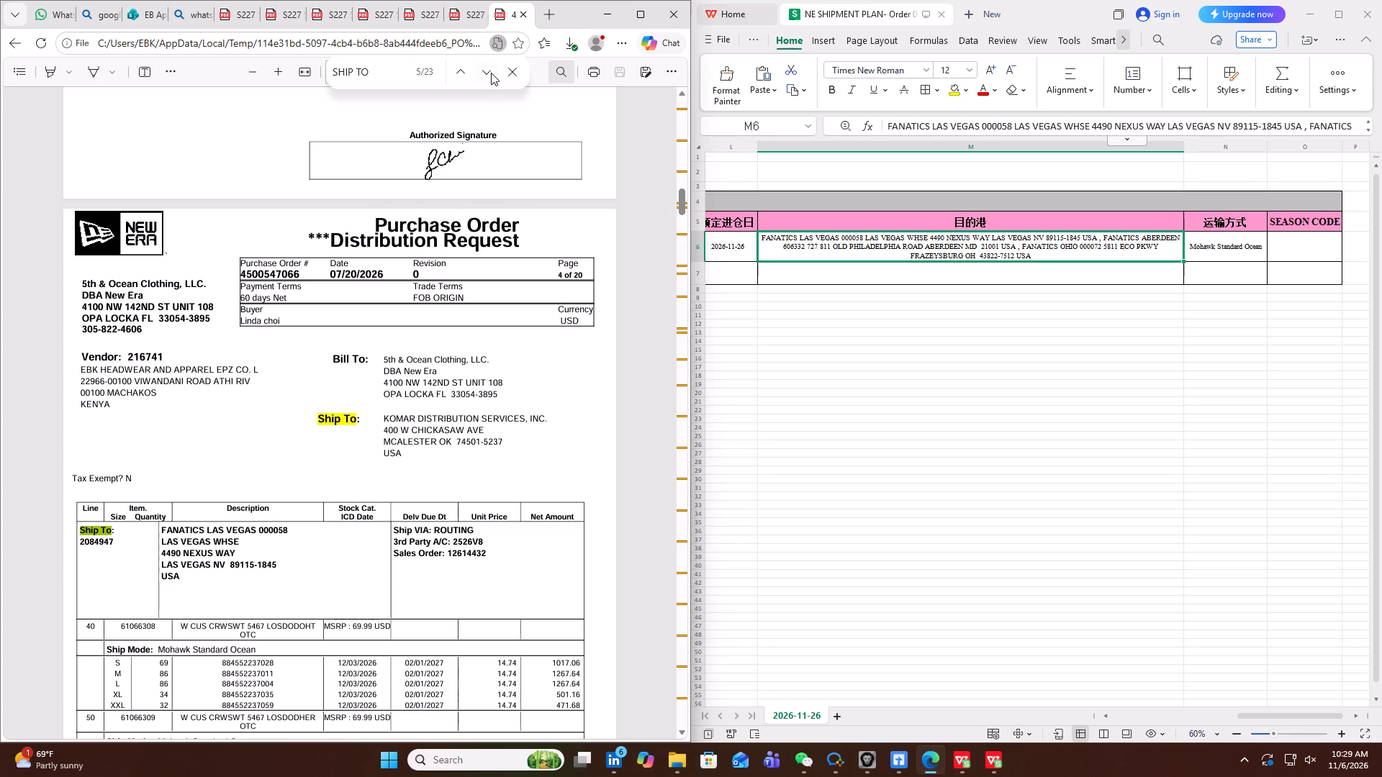
left_click(490, 72)
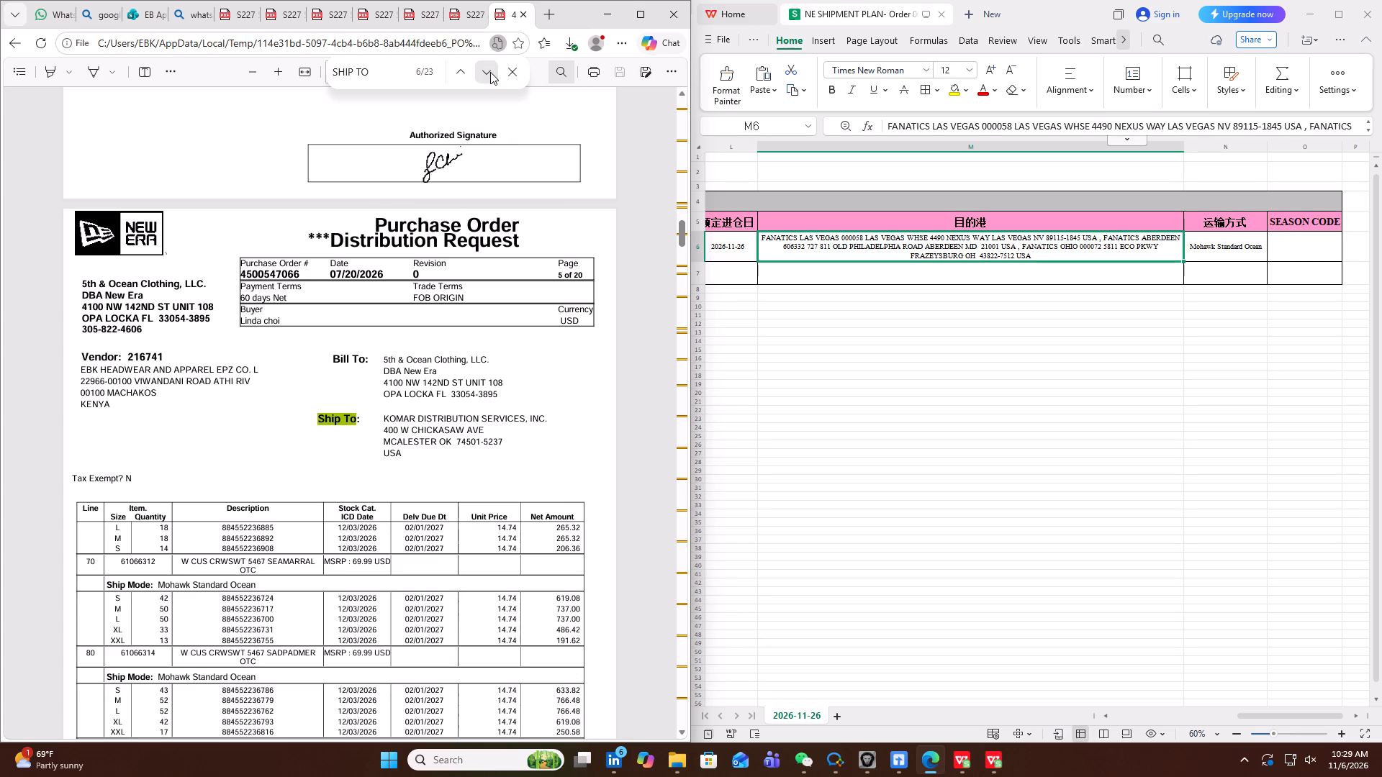
Step through the purchase order's SHIP TO matches, checking the FANATICS ABERDEEN and FANATICS OHIO addresses against the plan's destination cell.
left_click(490, 72)
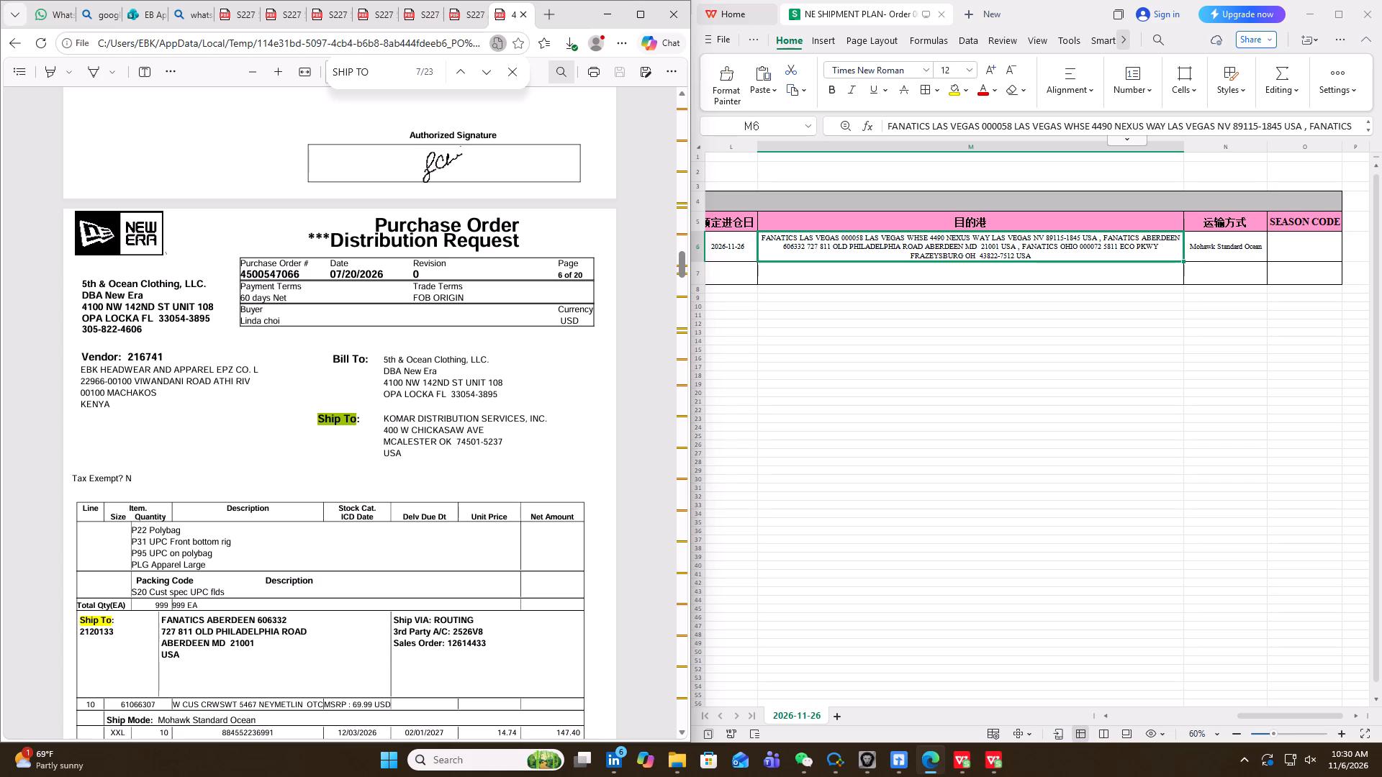
scroll(317, 568, "down", 4)
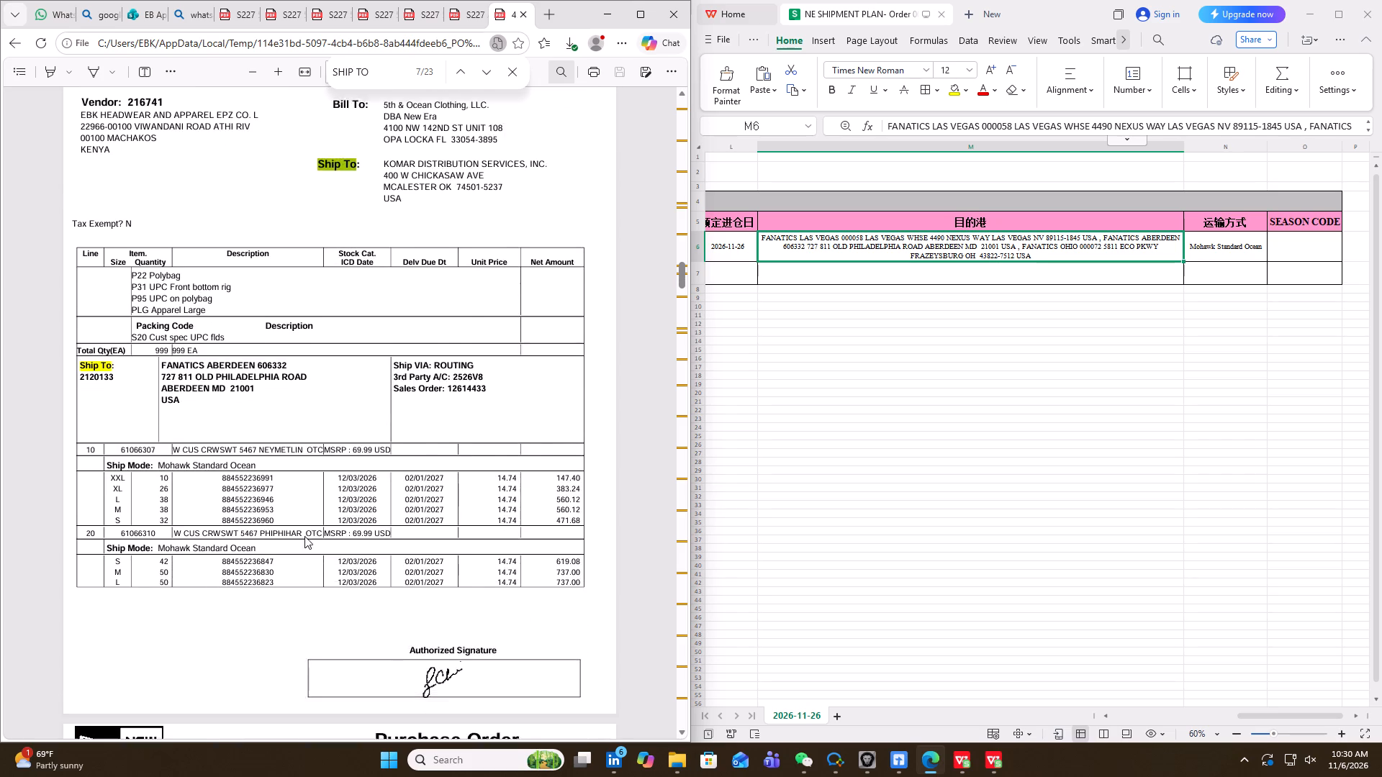
scroll(259, 432, "down", 1)
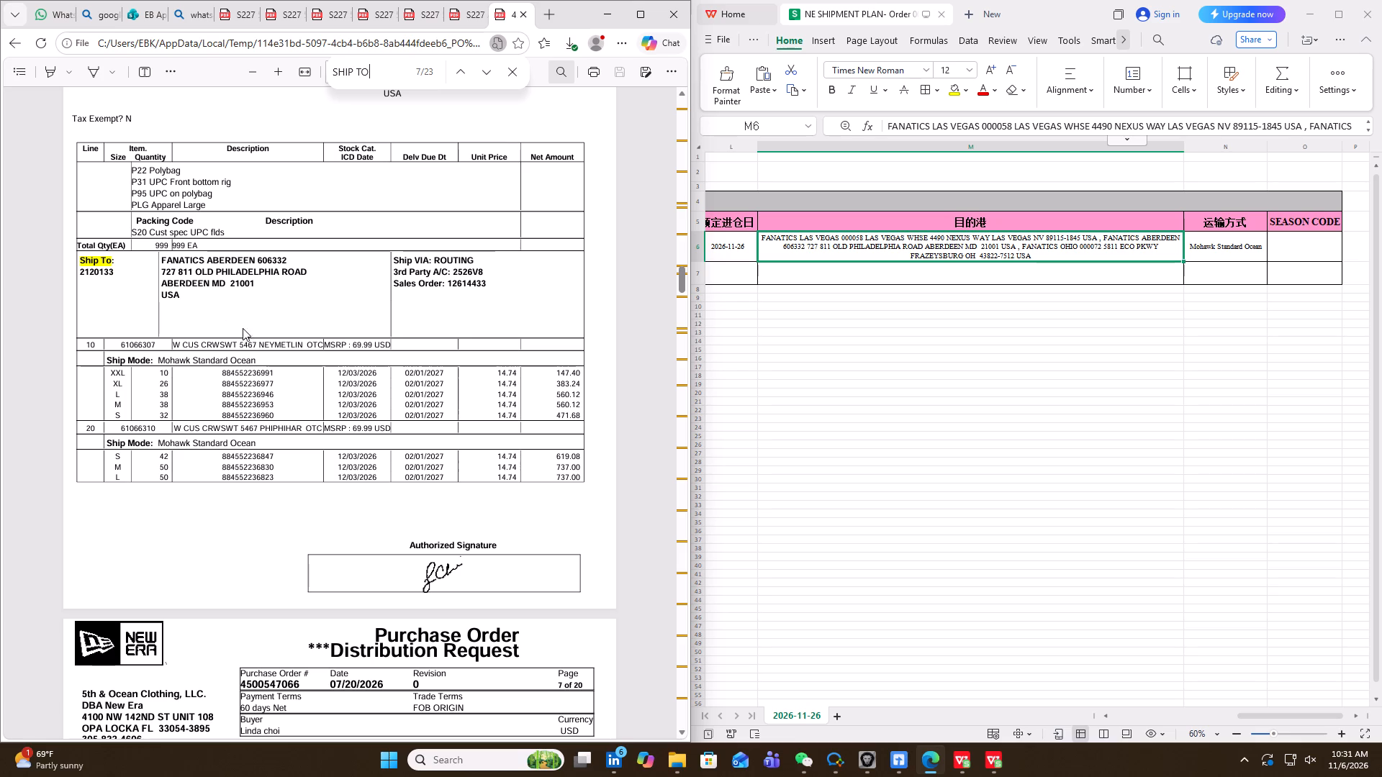
scroll(253, 333, "down", 1)
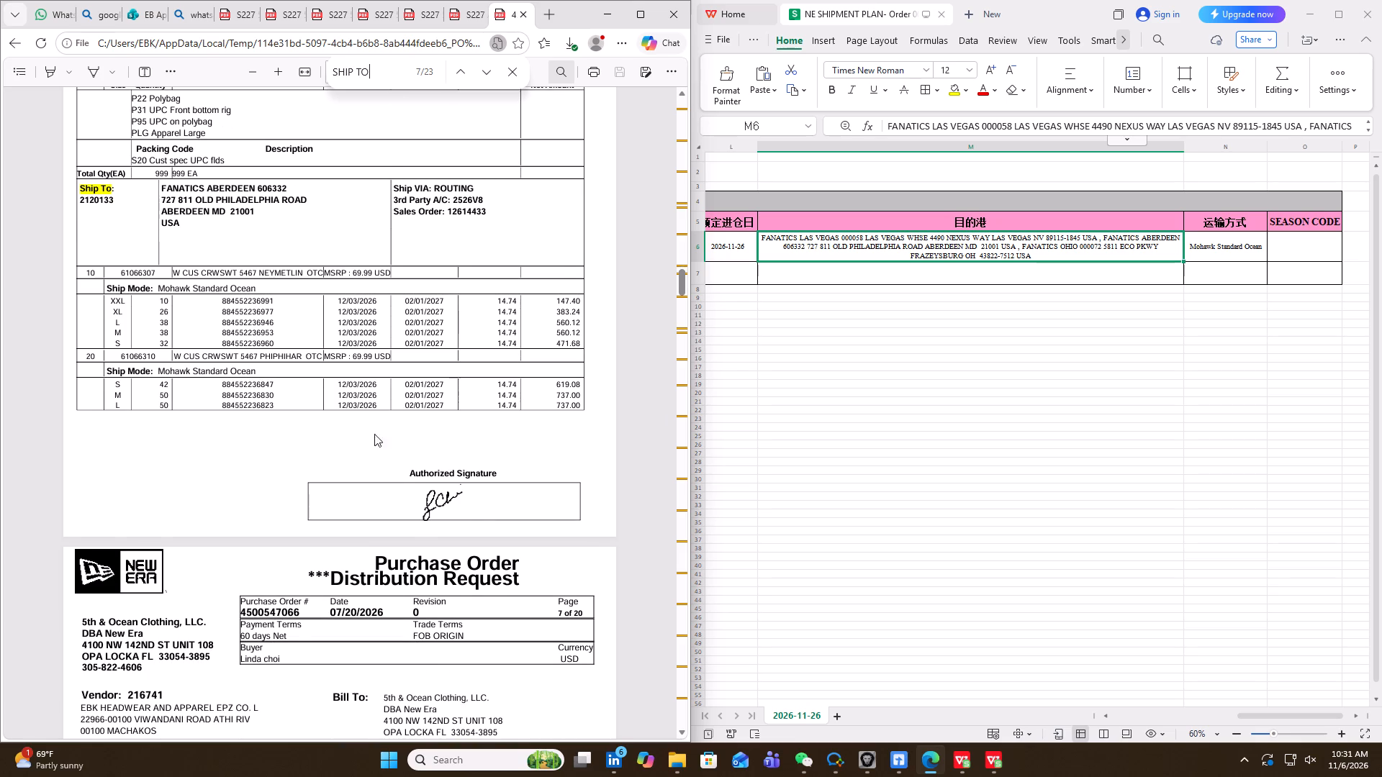
scroll(257, 367, "down", 17)
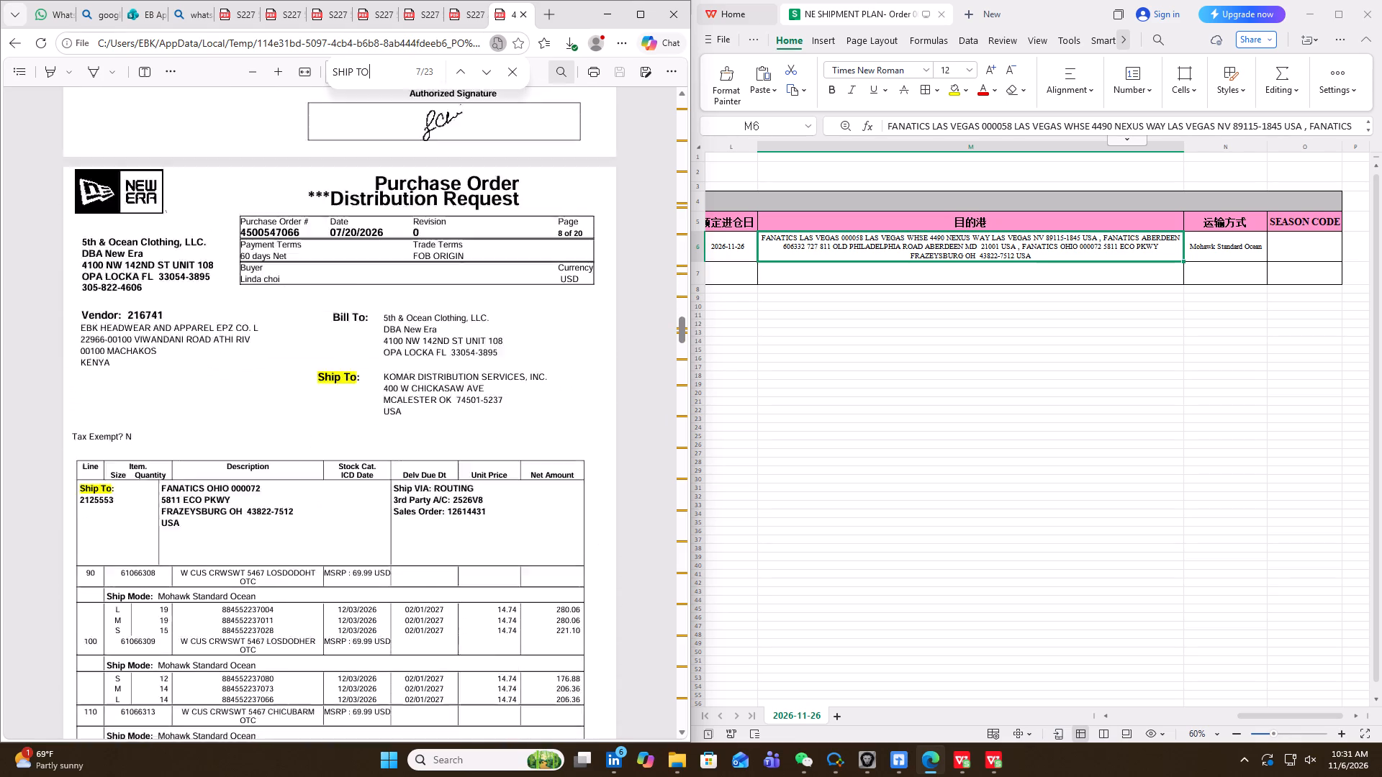
left_click(485, 71)
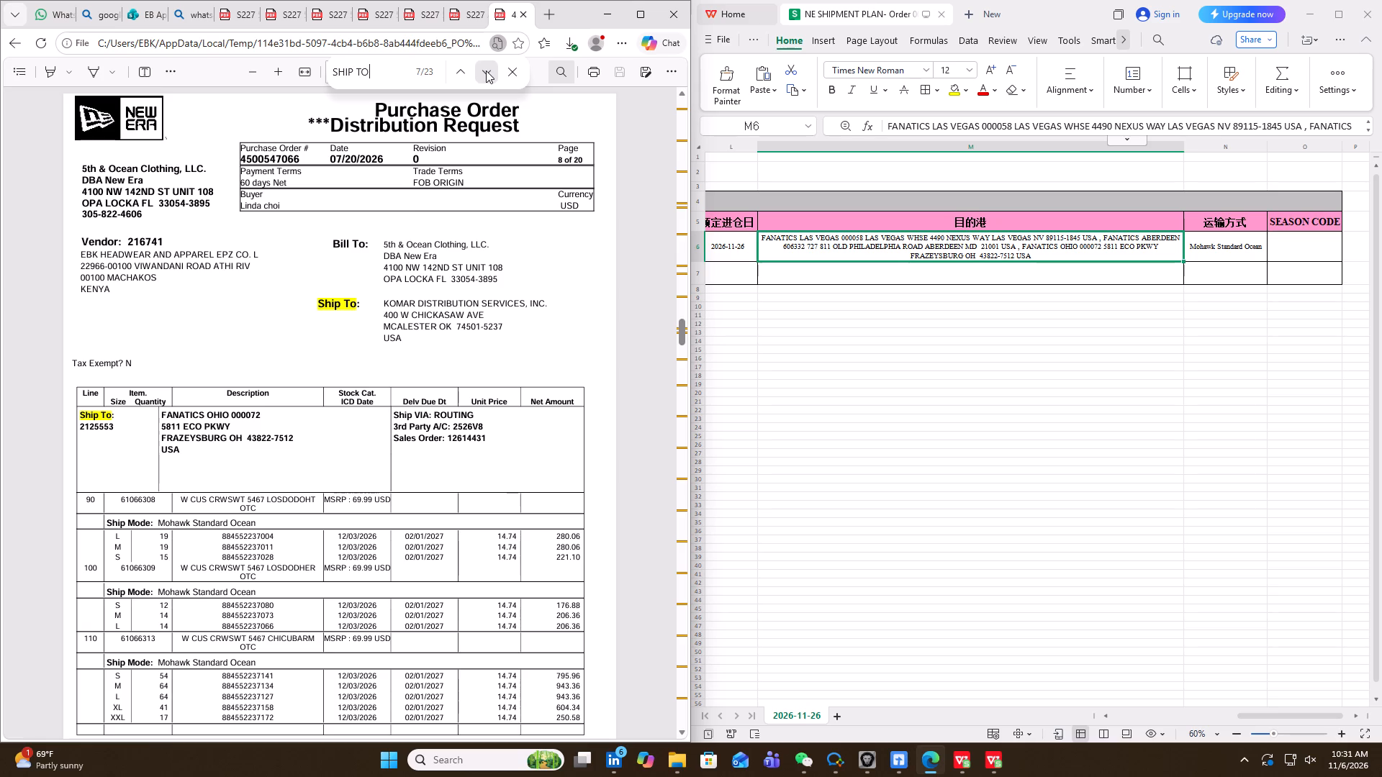
left_click(486, 71)
left_click(486, 71)
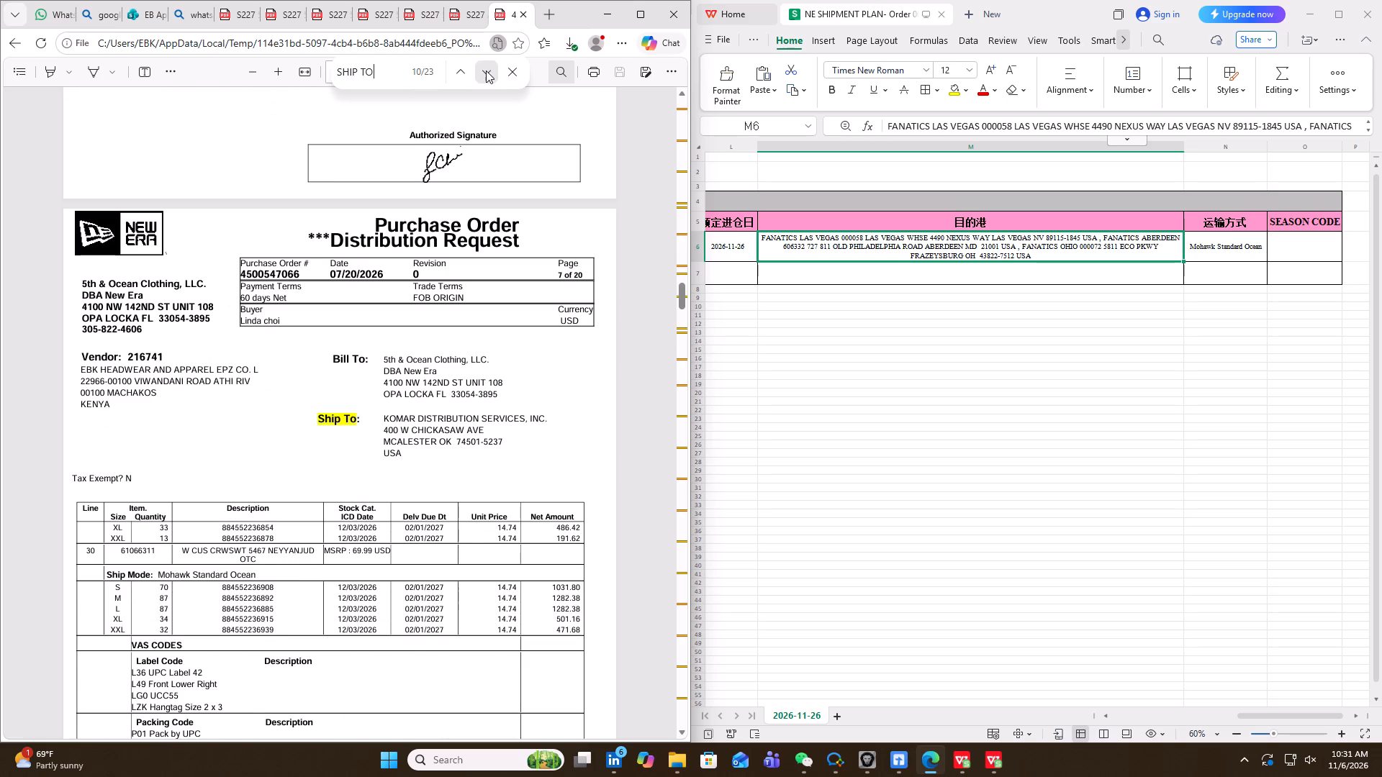
left_click(486, 71)
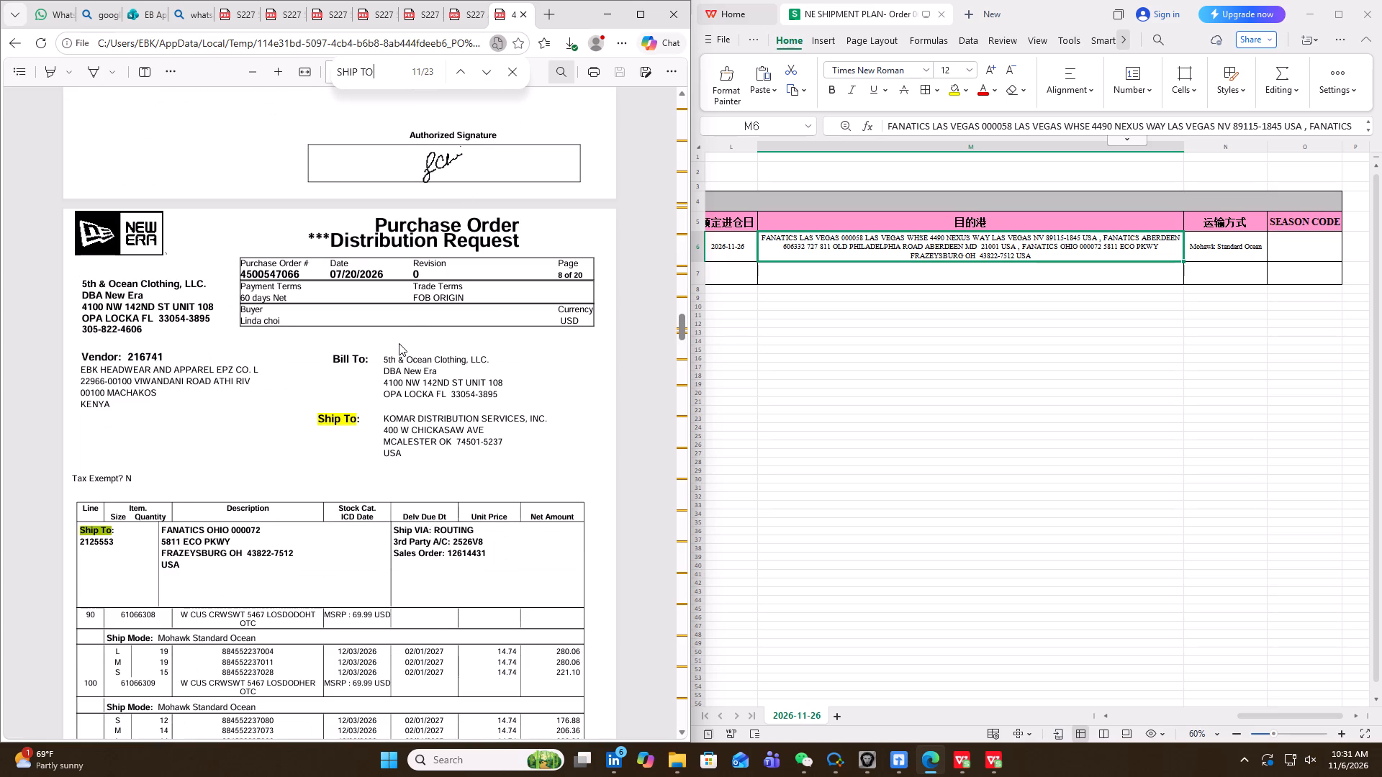
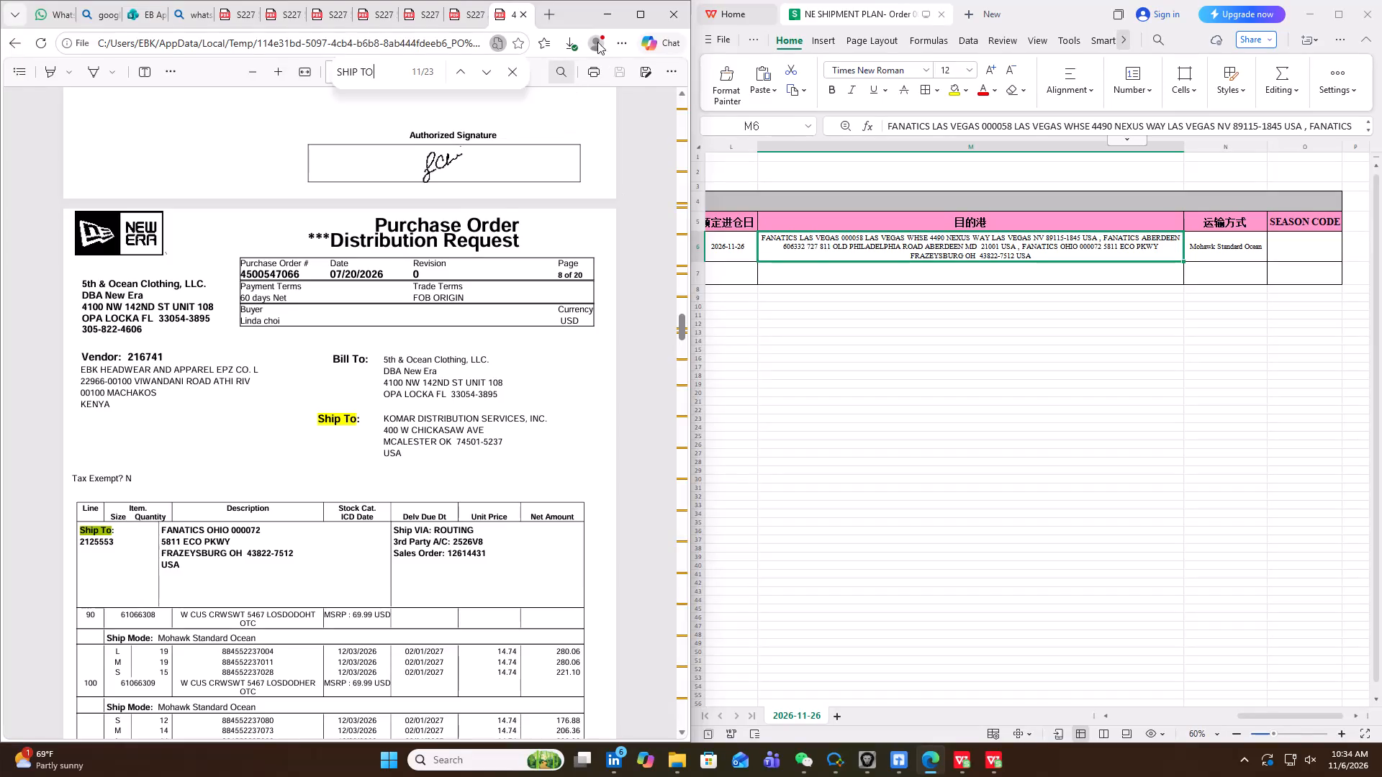
Set the purchase order aside and review the shipment plan's entries from the order number through the quantities, weights, amount and delivery date.
left_click(608, 4)
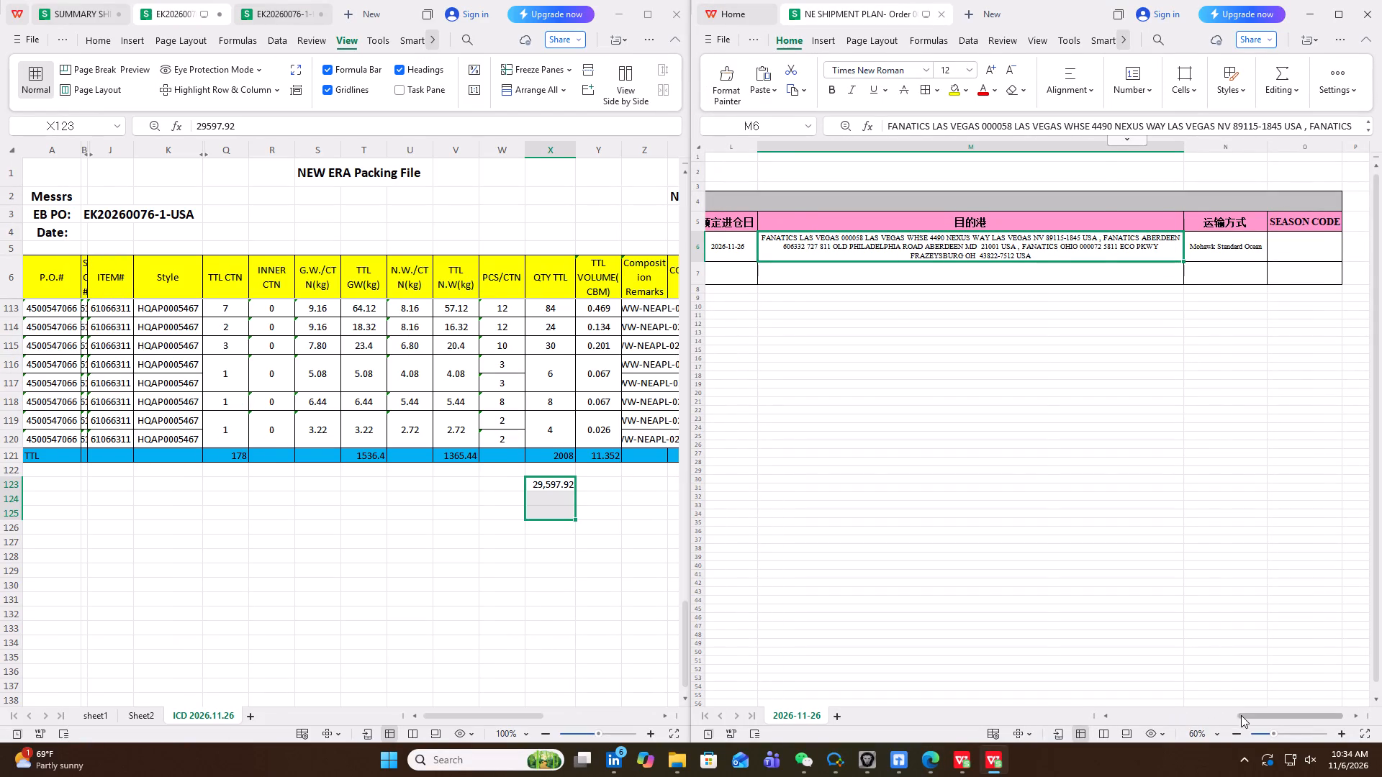
left_click_drag(1242, 715, 990, 664)
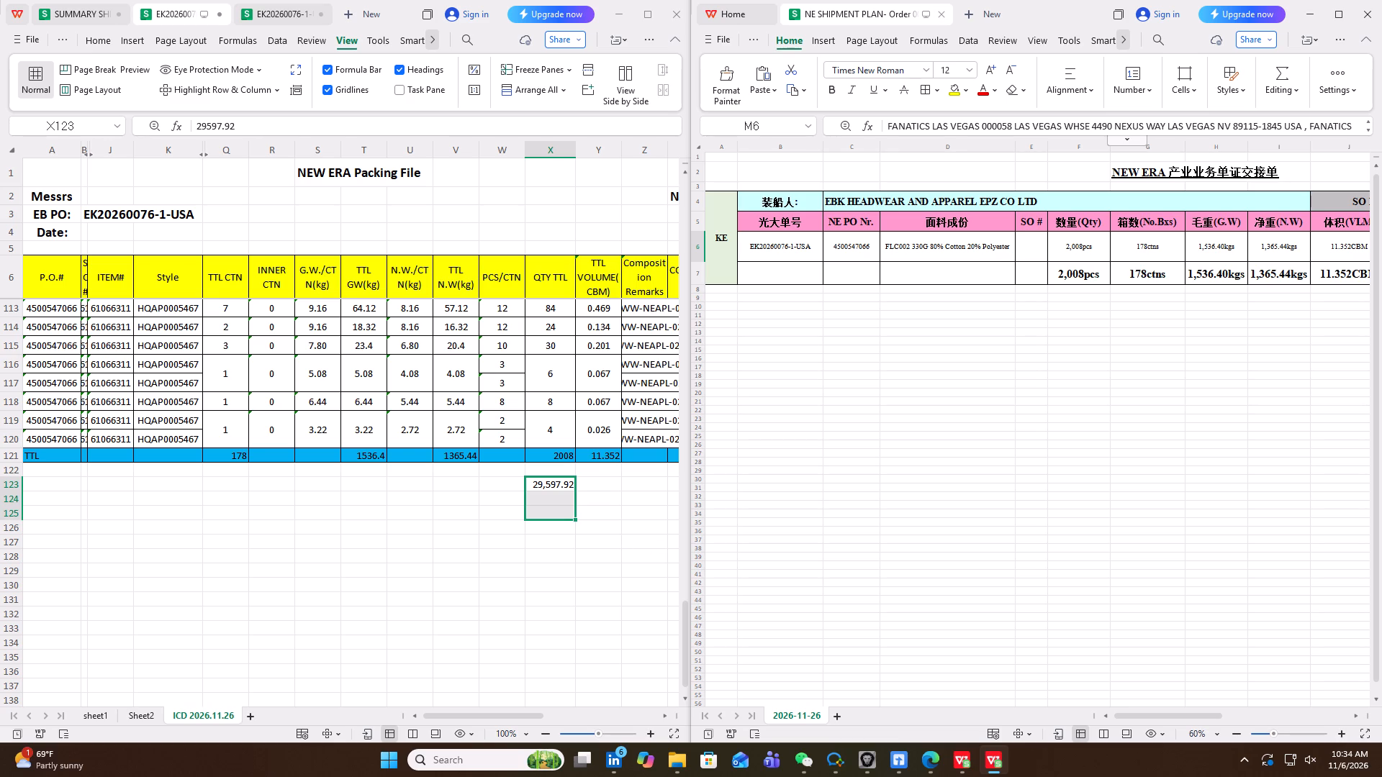
left_click_drag(1180, 715, 1208, 712)
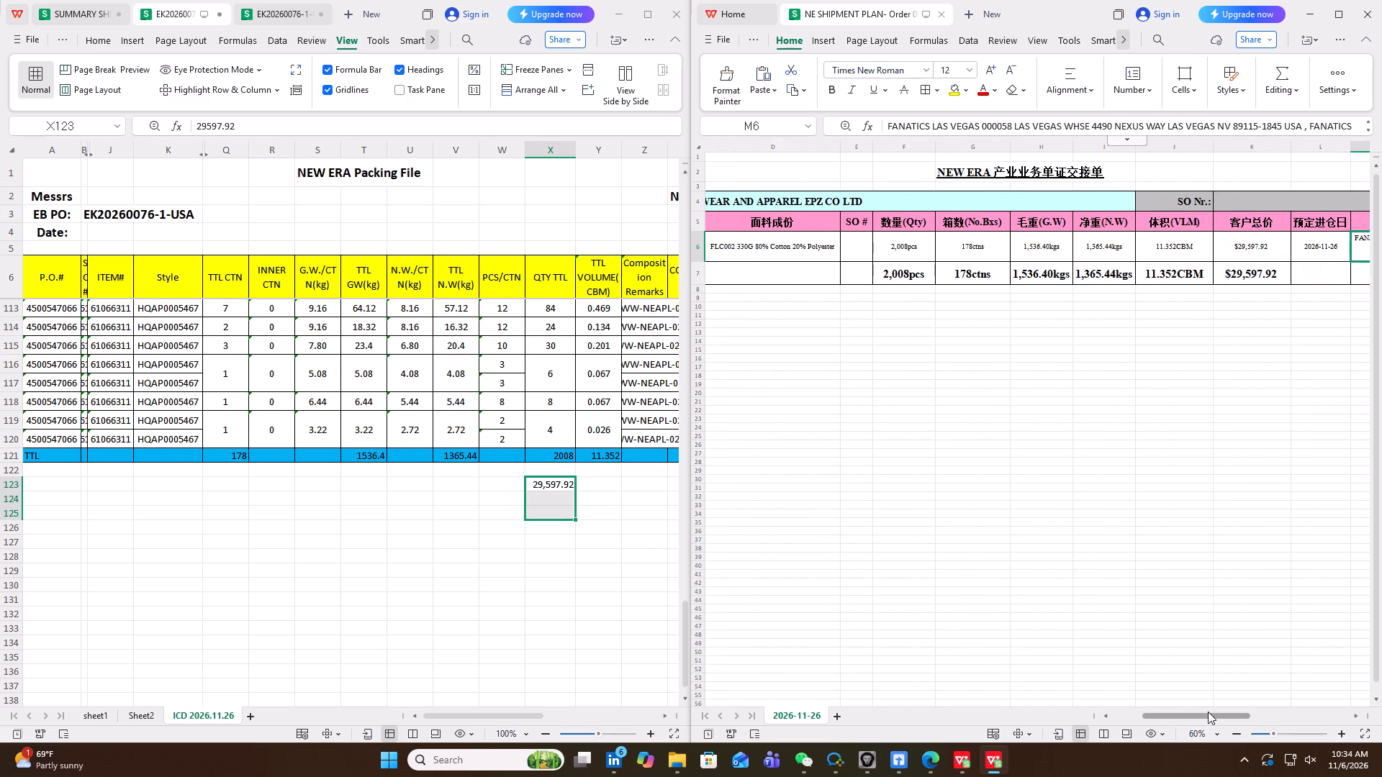
left_click_drag(1208, 712, 1227, 711)
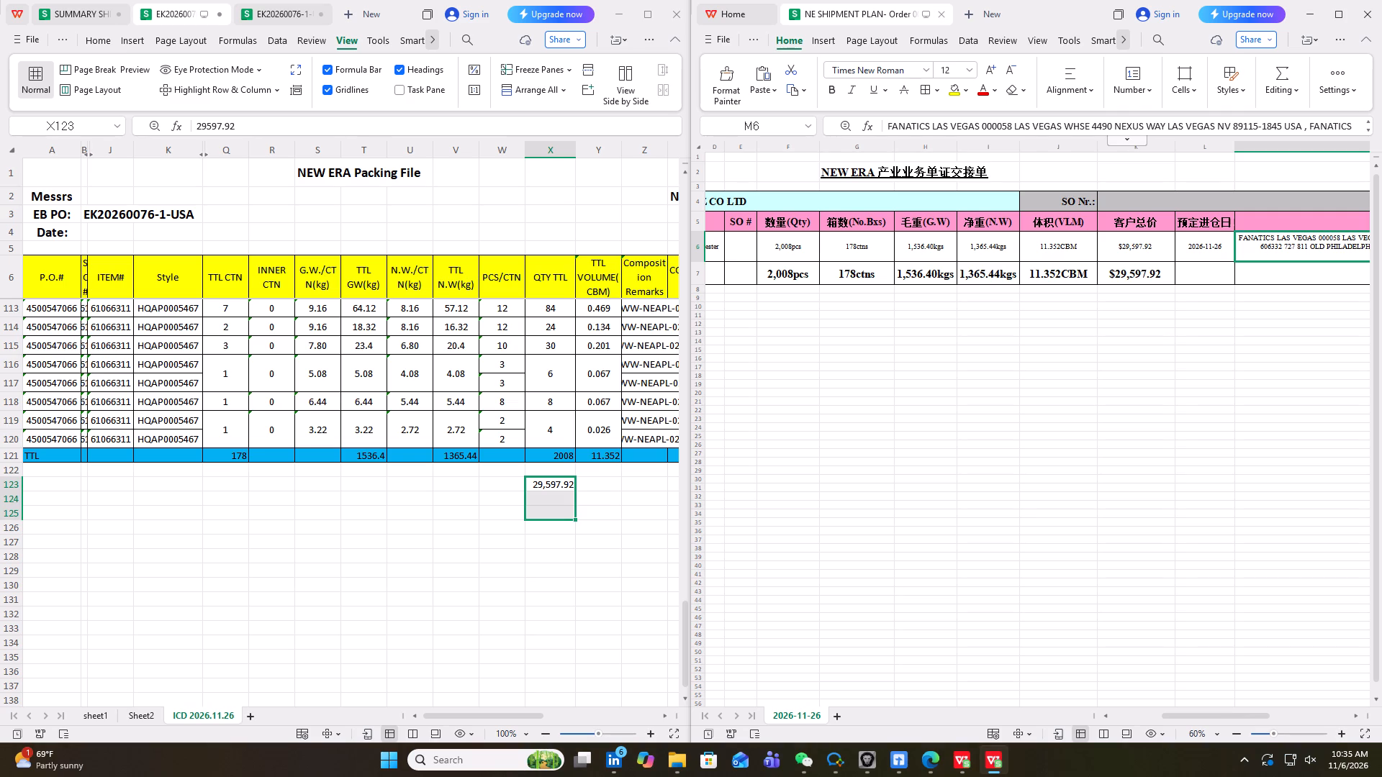
scroll(1052, 486, "up", 2)
left_click_drag(1207, 718, 972, 682)
scroll(856, 454, "up", 4)
Save and close the new shipment plan, and minimize the remaining workbook window to reach the desktop.
left_click(751, 39)
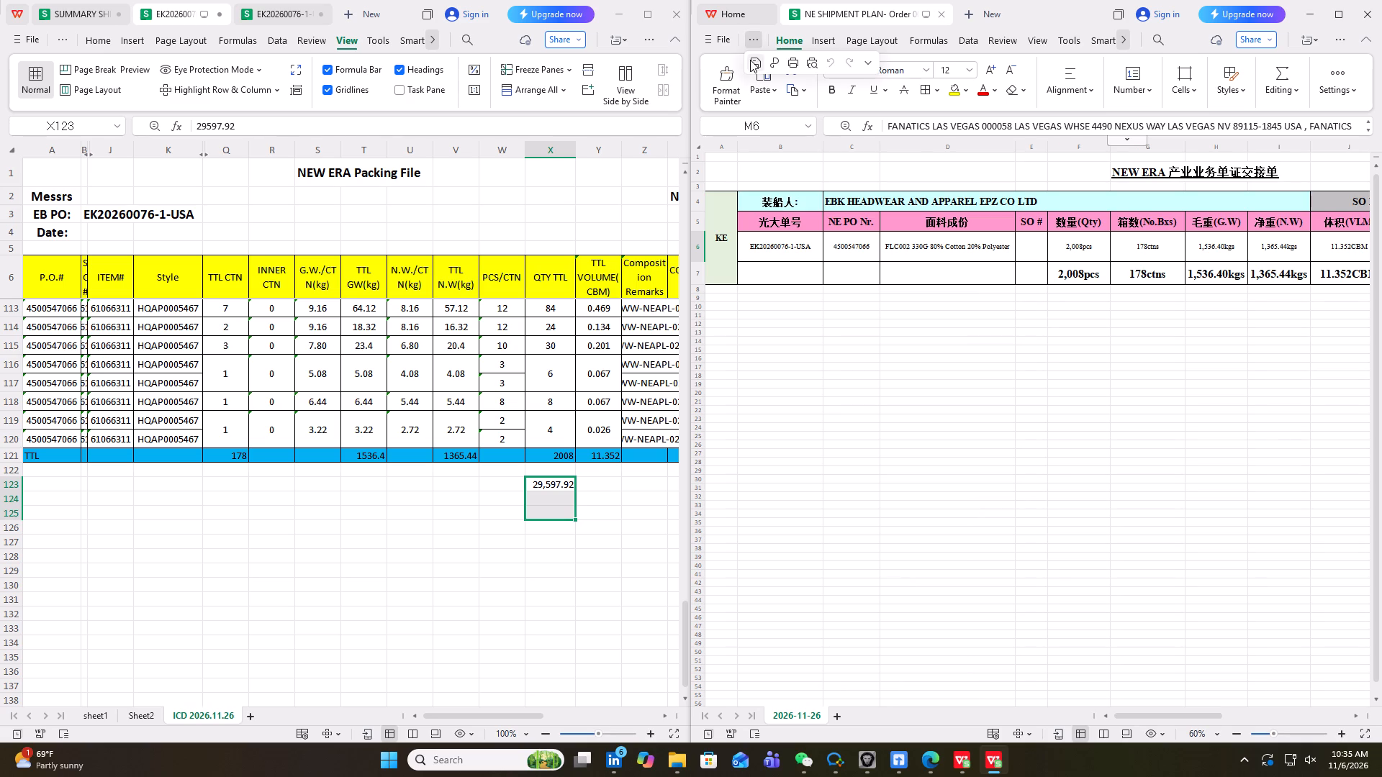
left_click(750, 60)
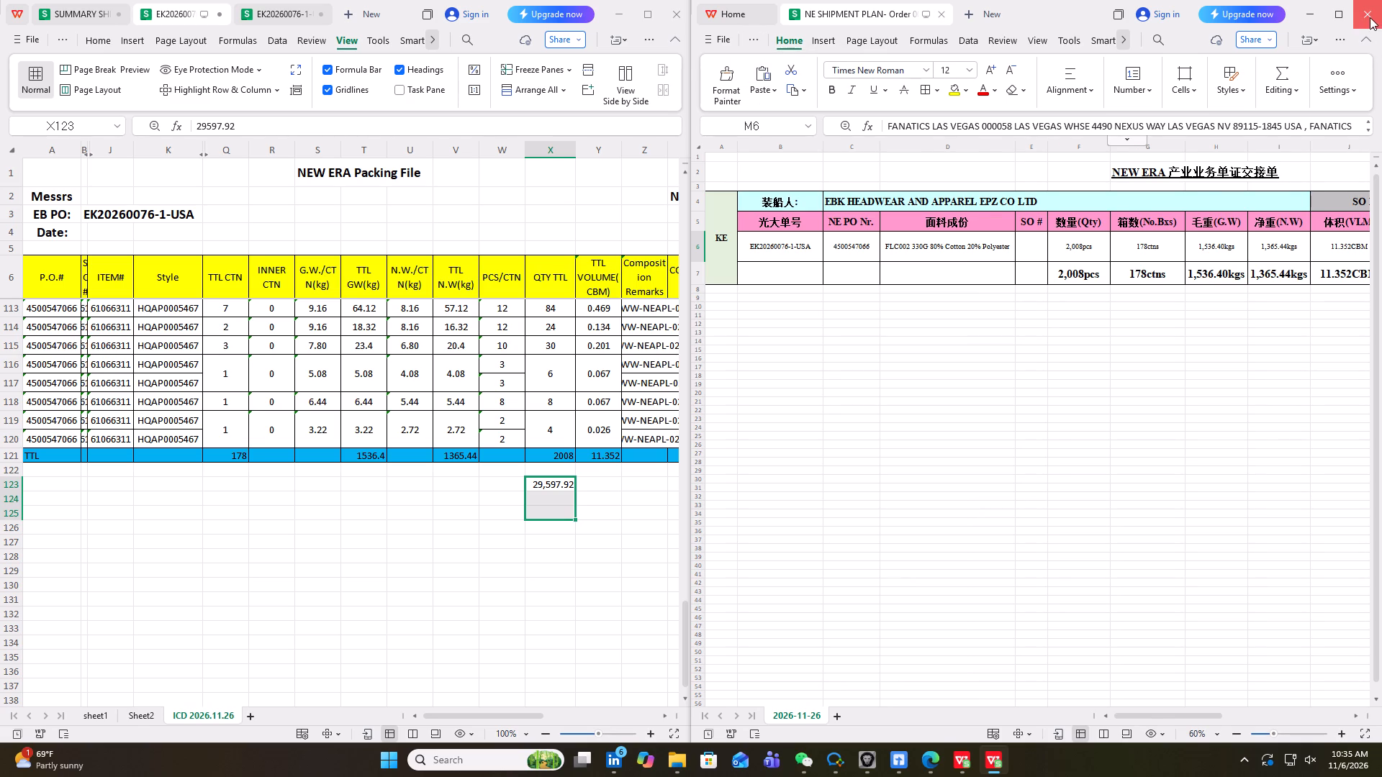
left_click(1370, 17)
left_click(610, 12)
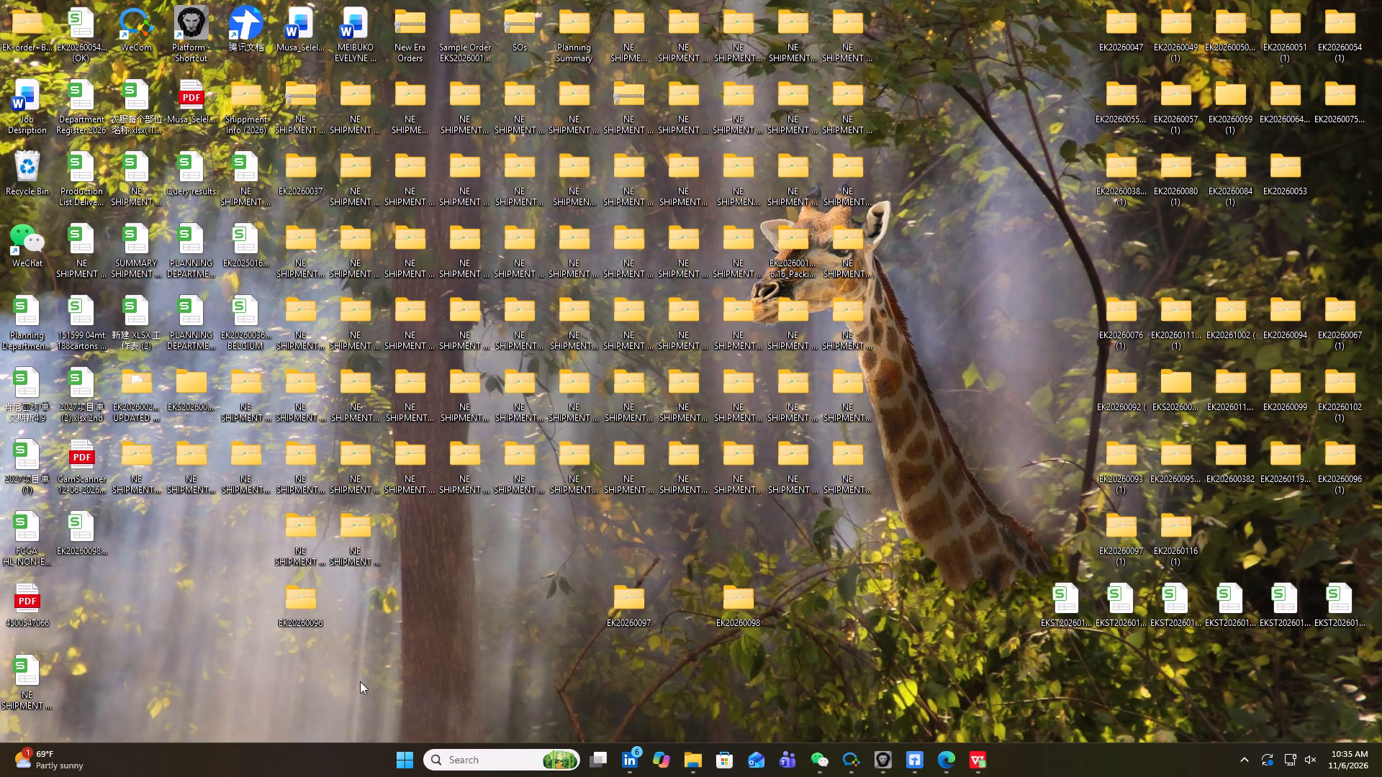
left_click(5, 676)
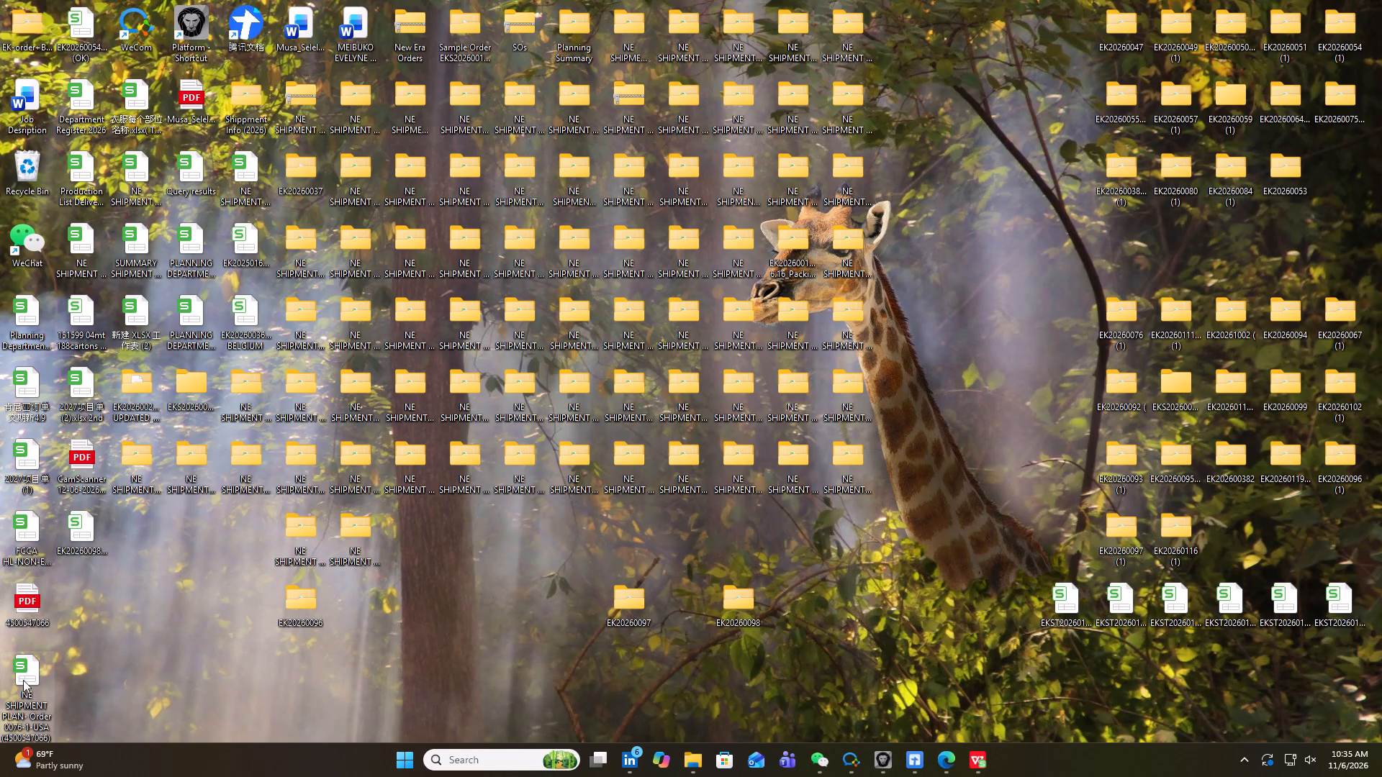
left_click_drag(23, 680, 89, 623)
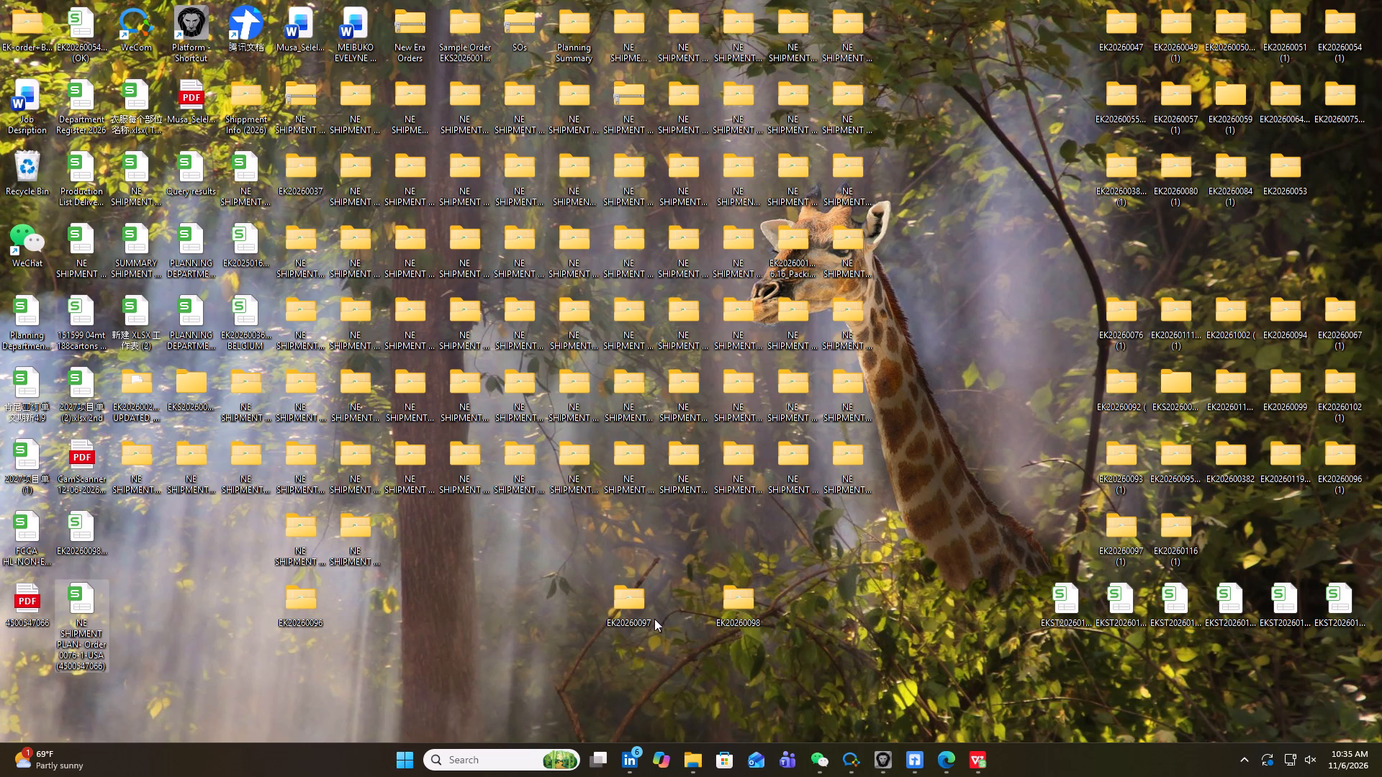
Delete the EK20260097, EK20260098 and EK20260096 folders from the desktop.
left_click(633, 605)
left_click(741, 599)
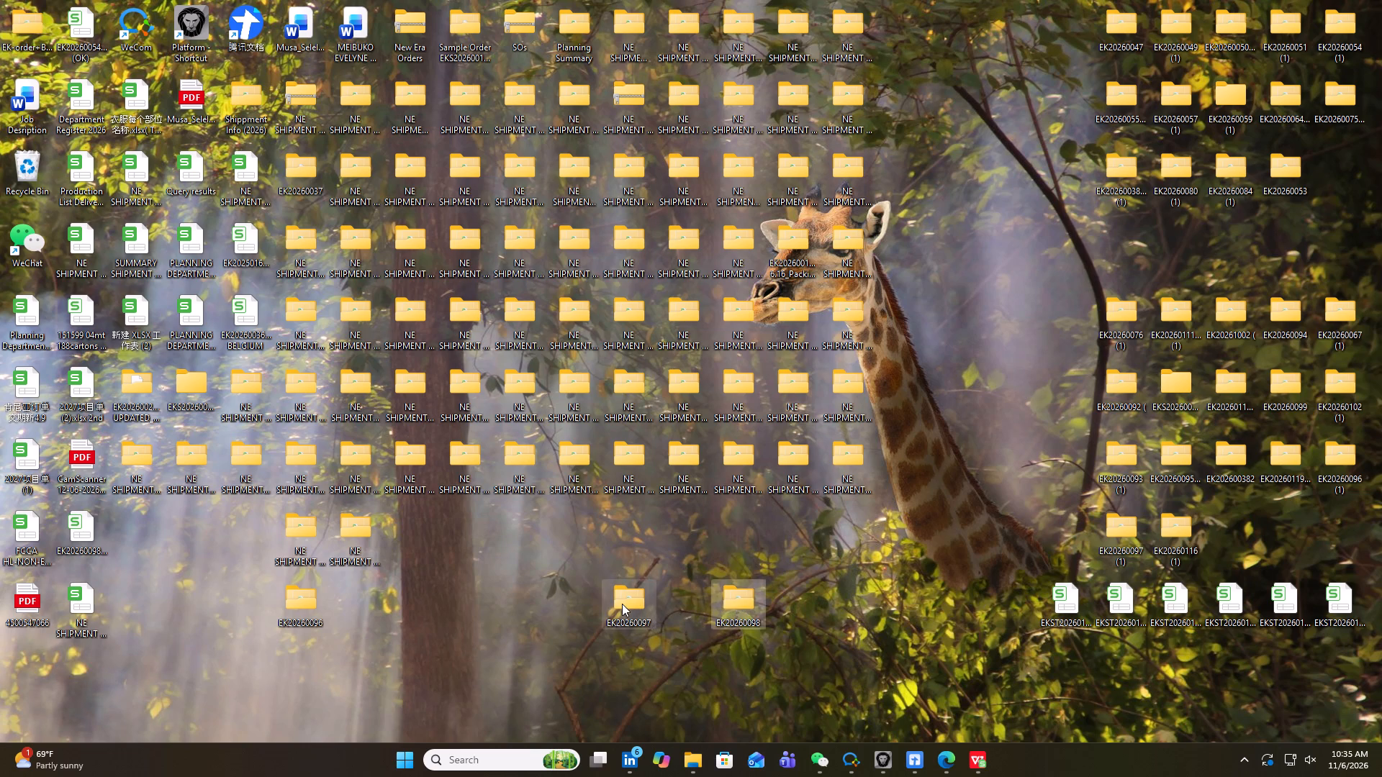
left_click(622, 603)
left_click(741, 602, "ctrl")
right_click(741, 602, "ctrl")
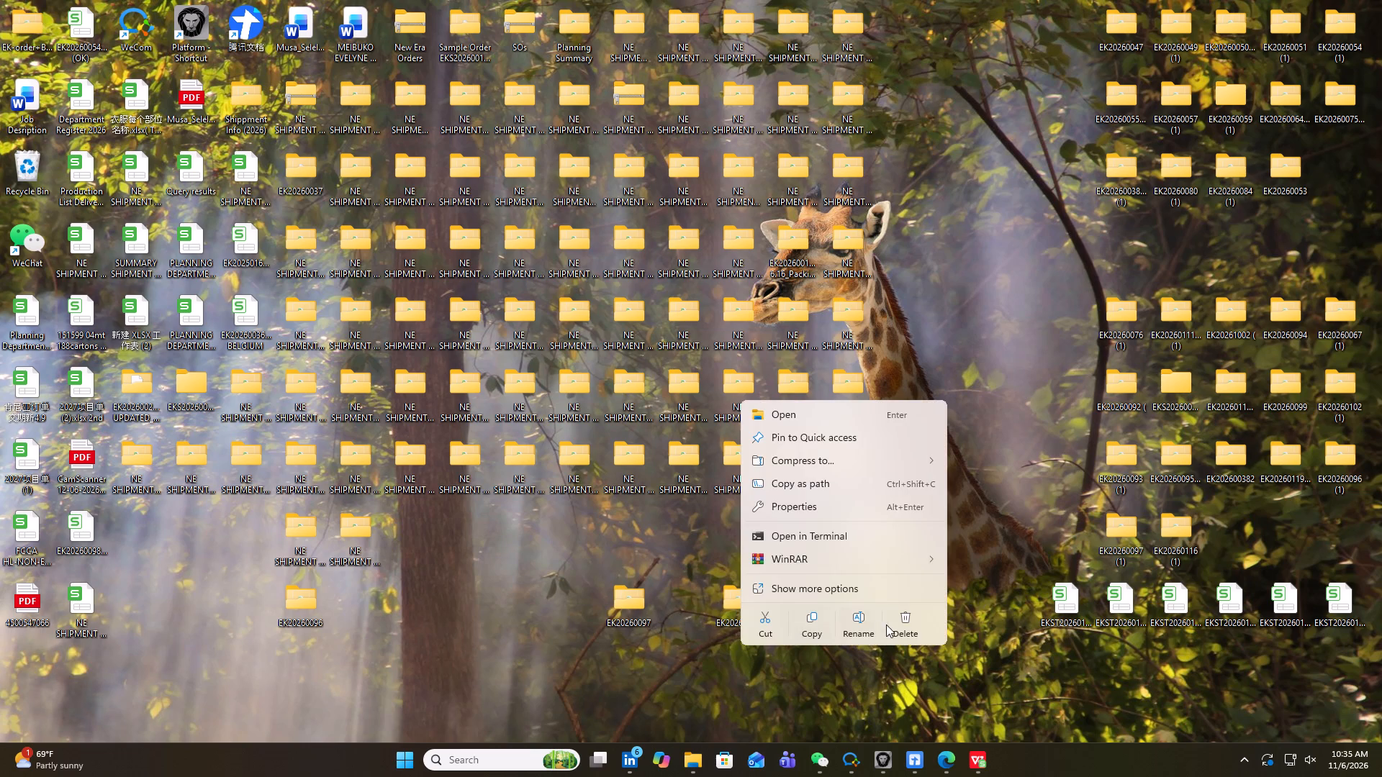
left_click(921, 621)
left_click(289, 608)
right_click(289, 608)
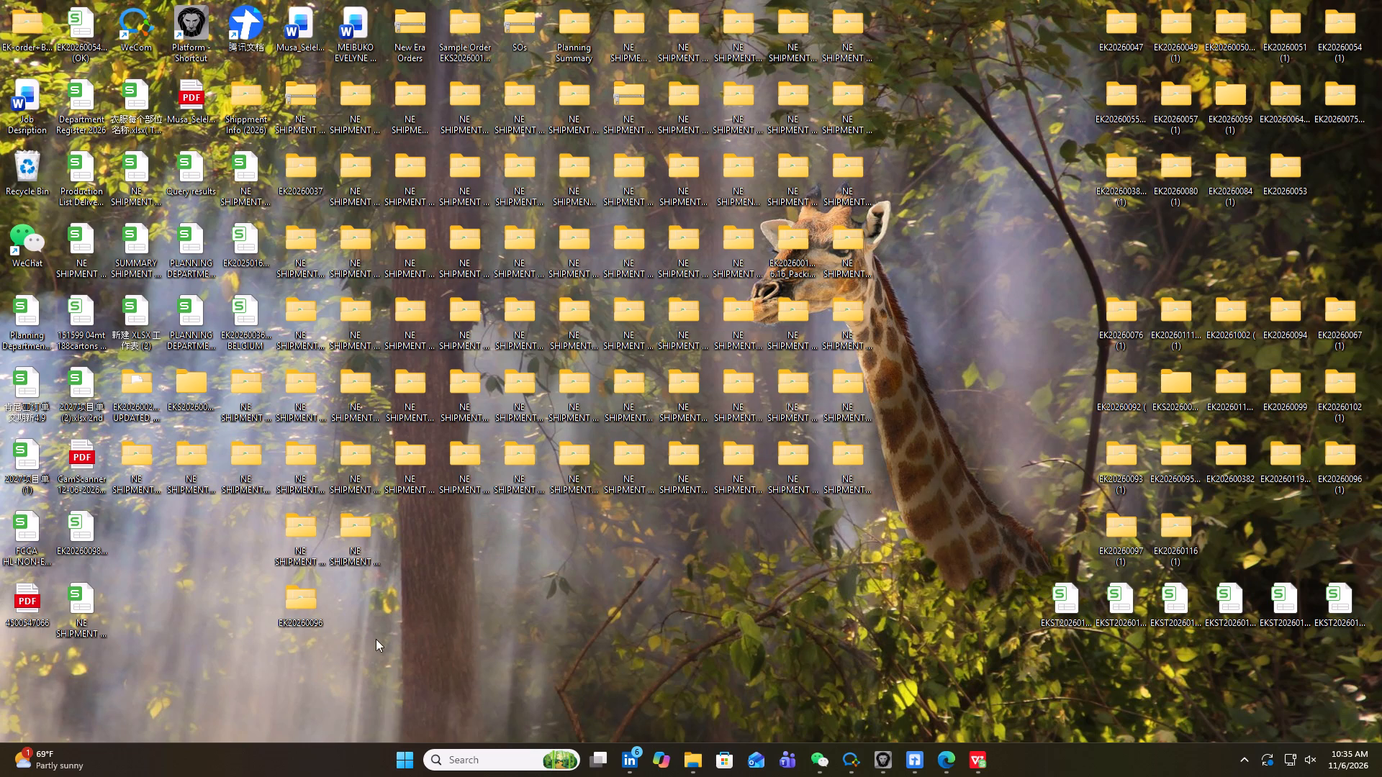
left_click(473, 631)
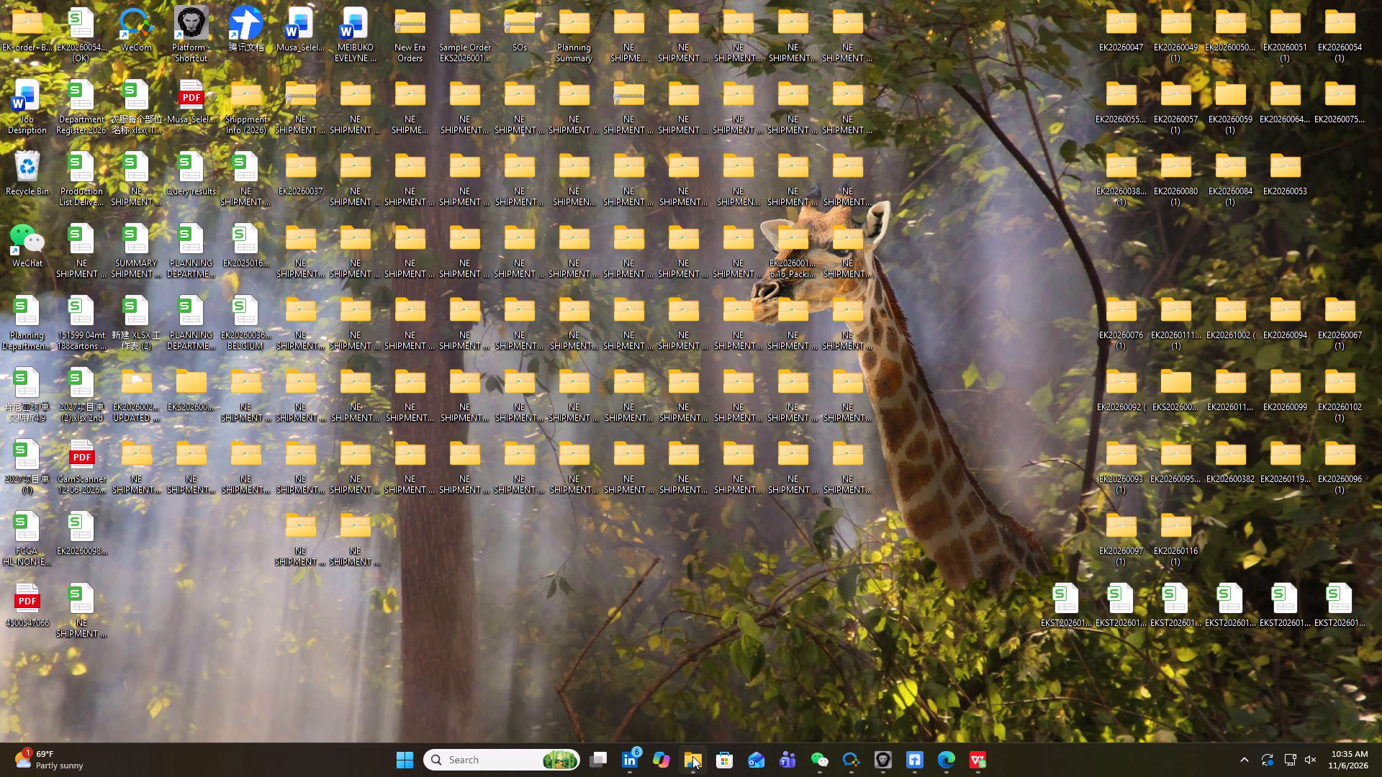
Look through the order folders in EK-order+BOM on the PLANNING network drive using a new File Explorer tab, and minimize the window.
left_click(692, 756)
left_click(821, 66)
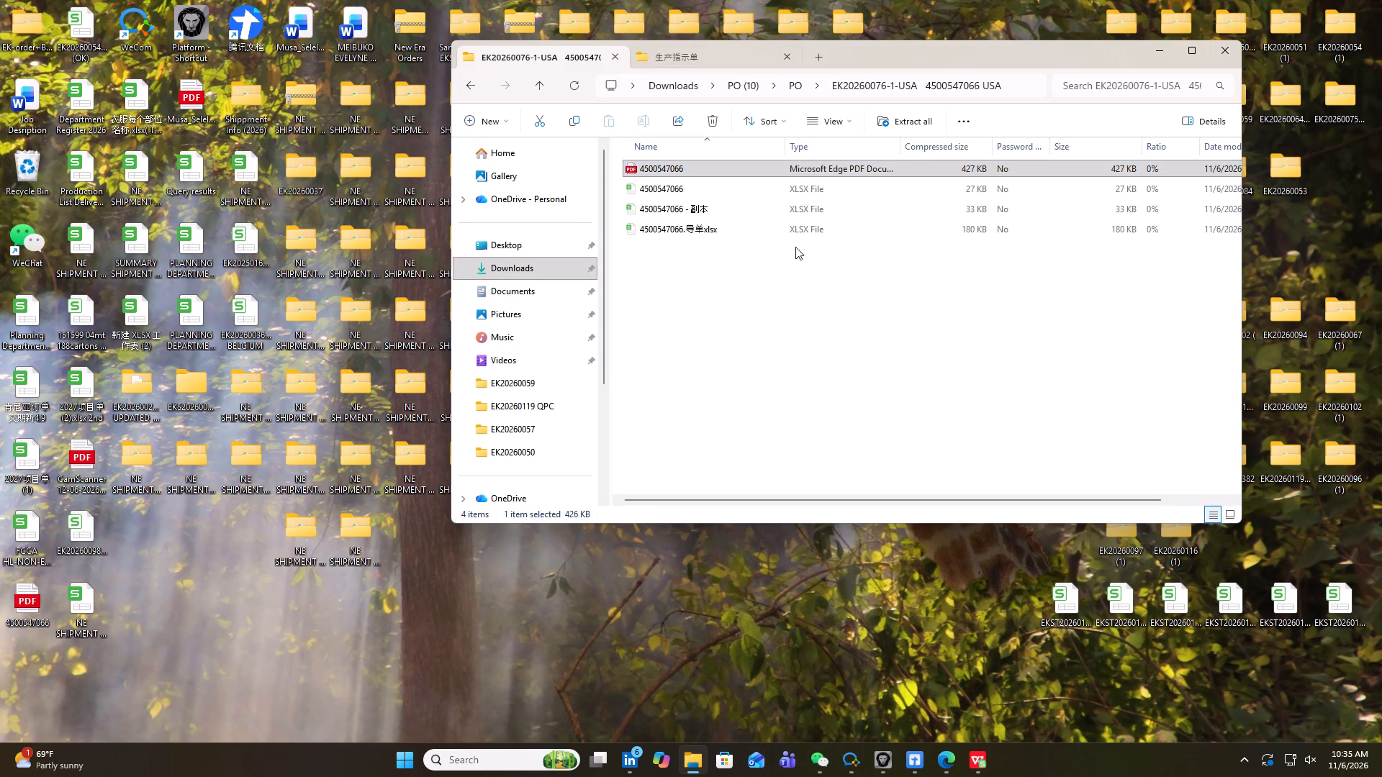
left_click(819, 56)
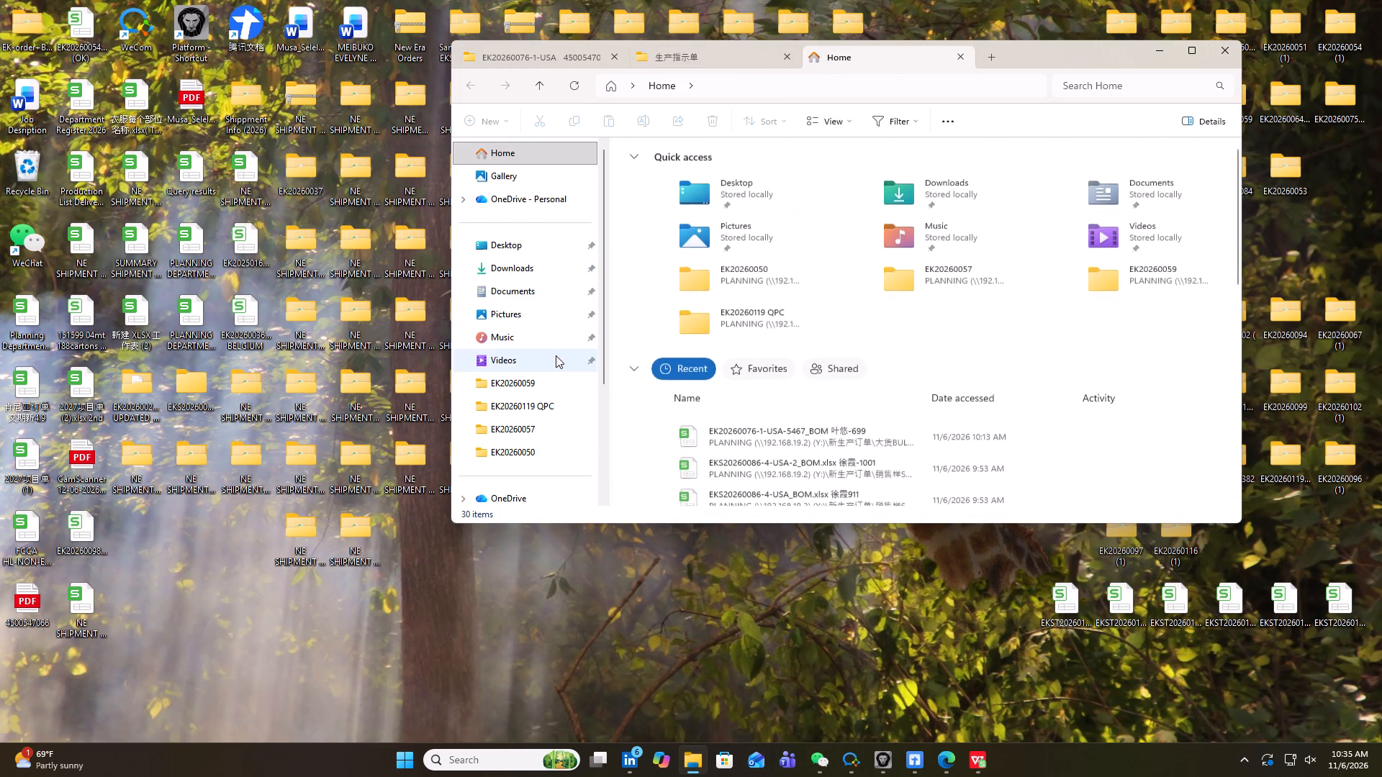
scroll(556, 355, "down", 6)
left_click(542, 418)
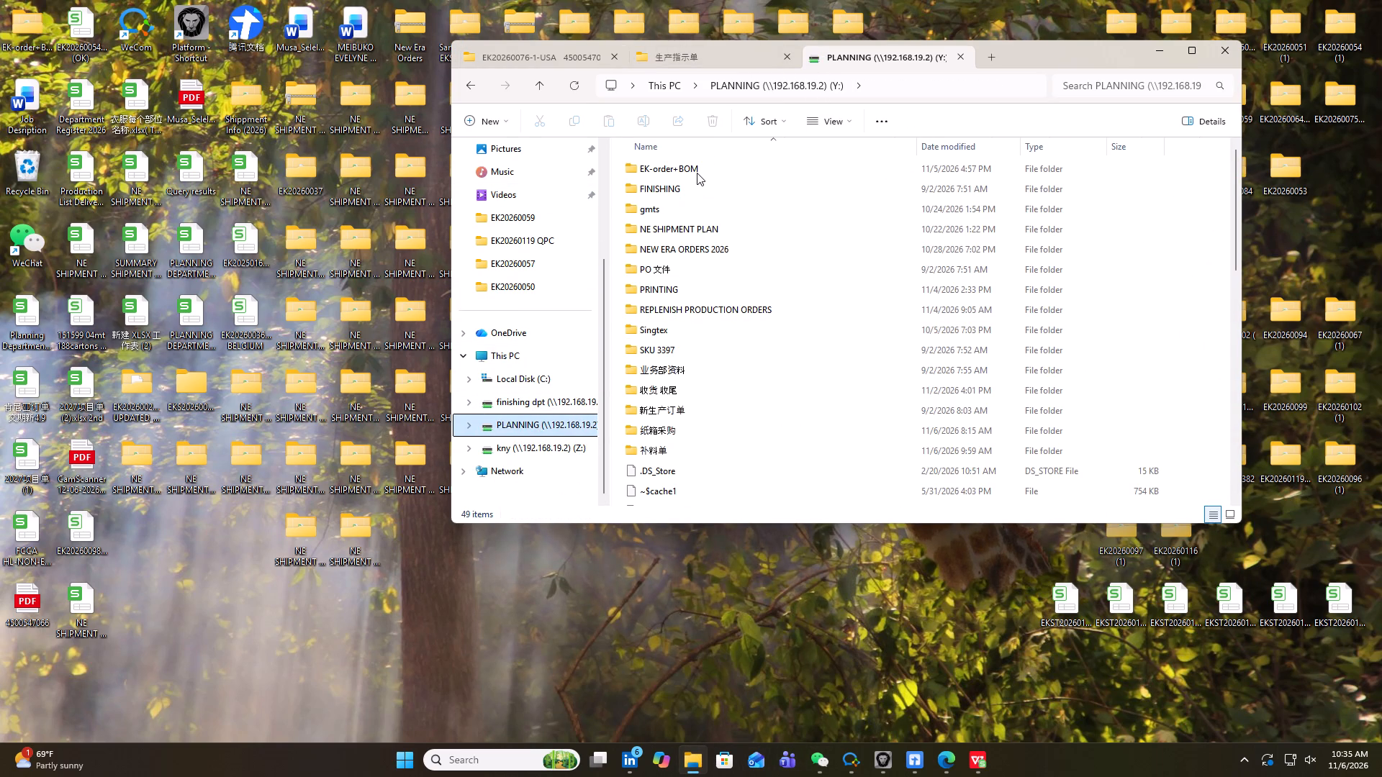
double_click(697, 173)
scroll(705, 358, "down", 6)
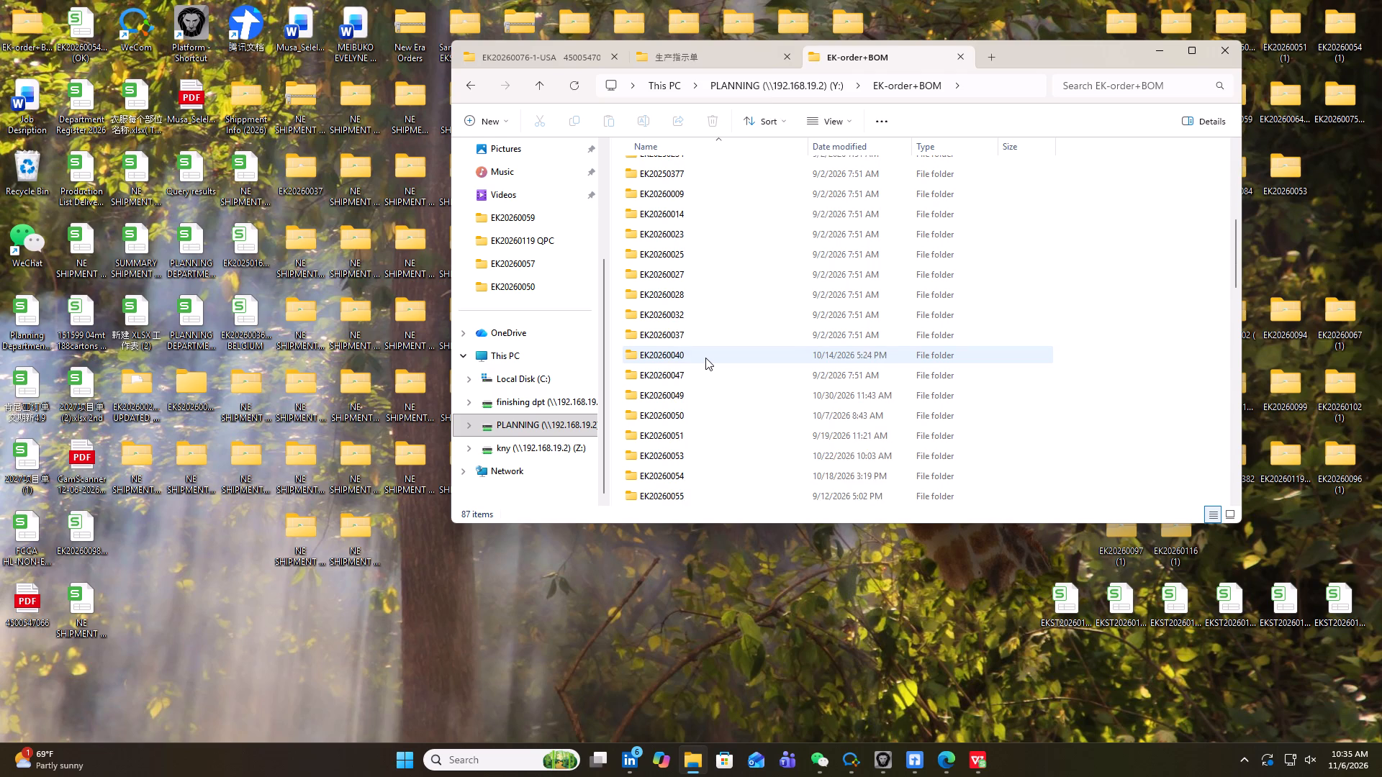
scroll(705, 358, "down", 6)
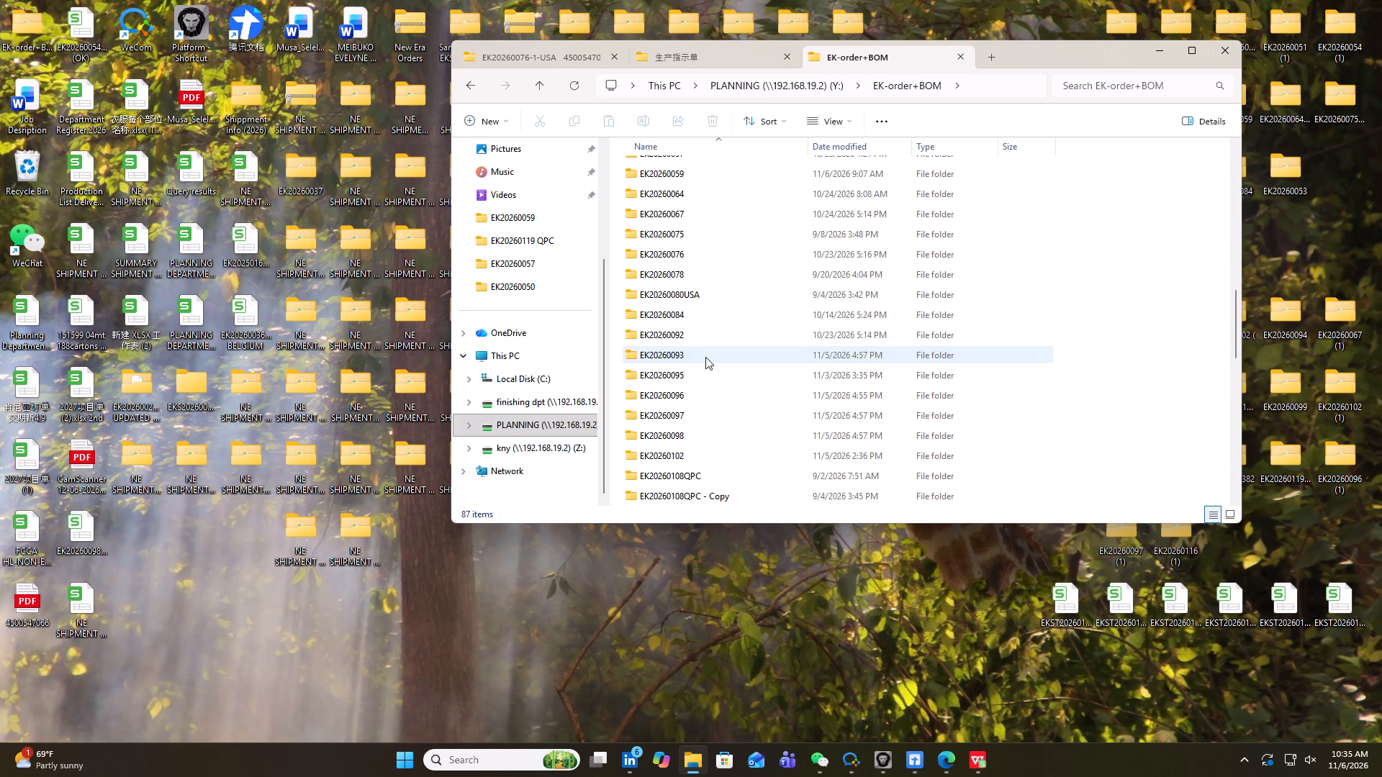
left_click(1148, 52)
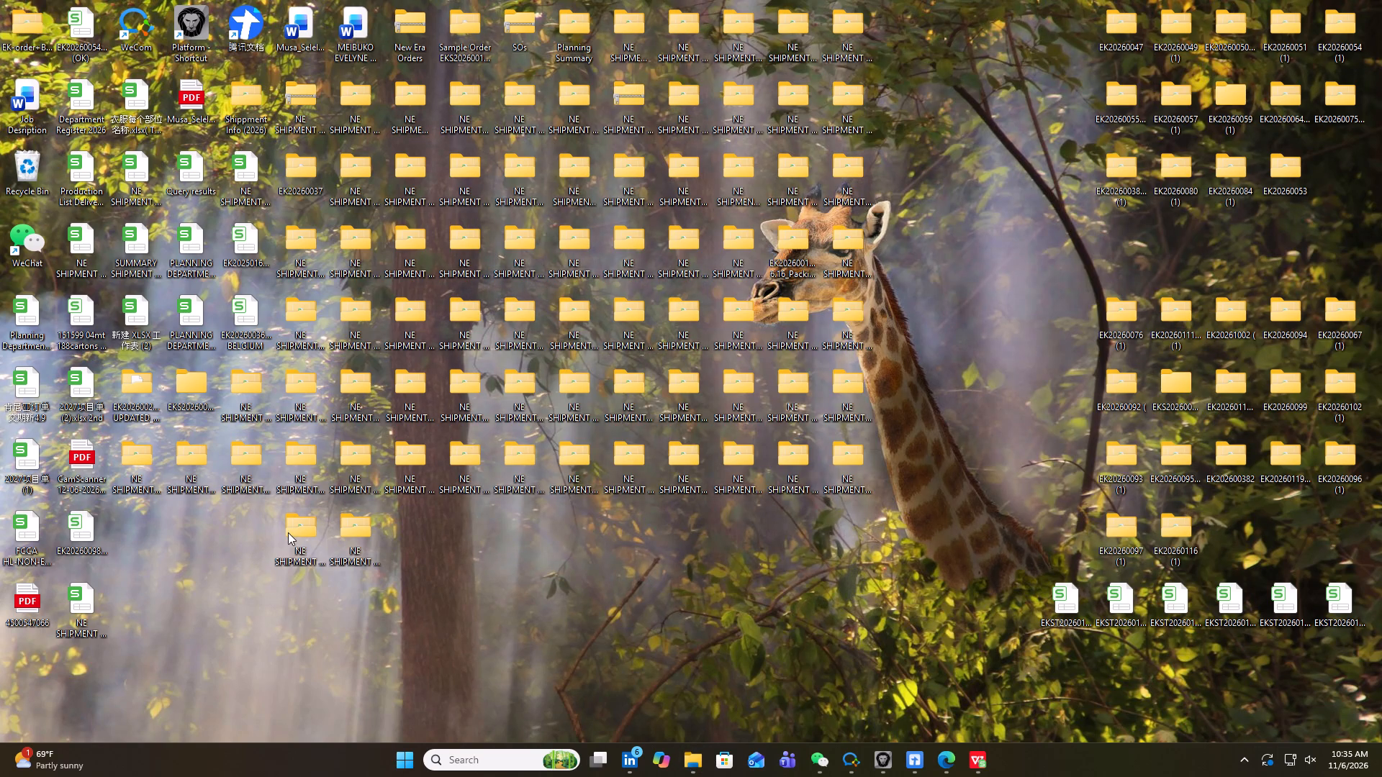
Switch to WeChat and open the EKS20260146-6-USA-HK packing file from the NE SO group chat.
left_click(288, 532)
left_click(821, 754)
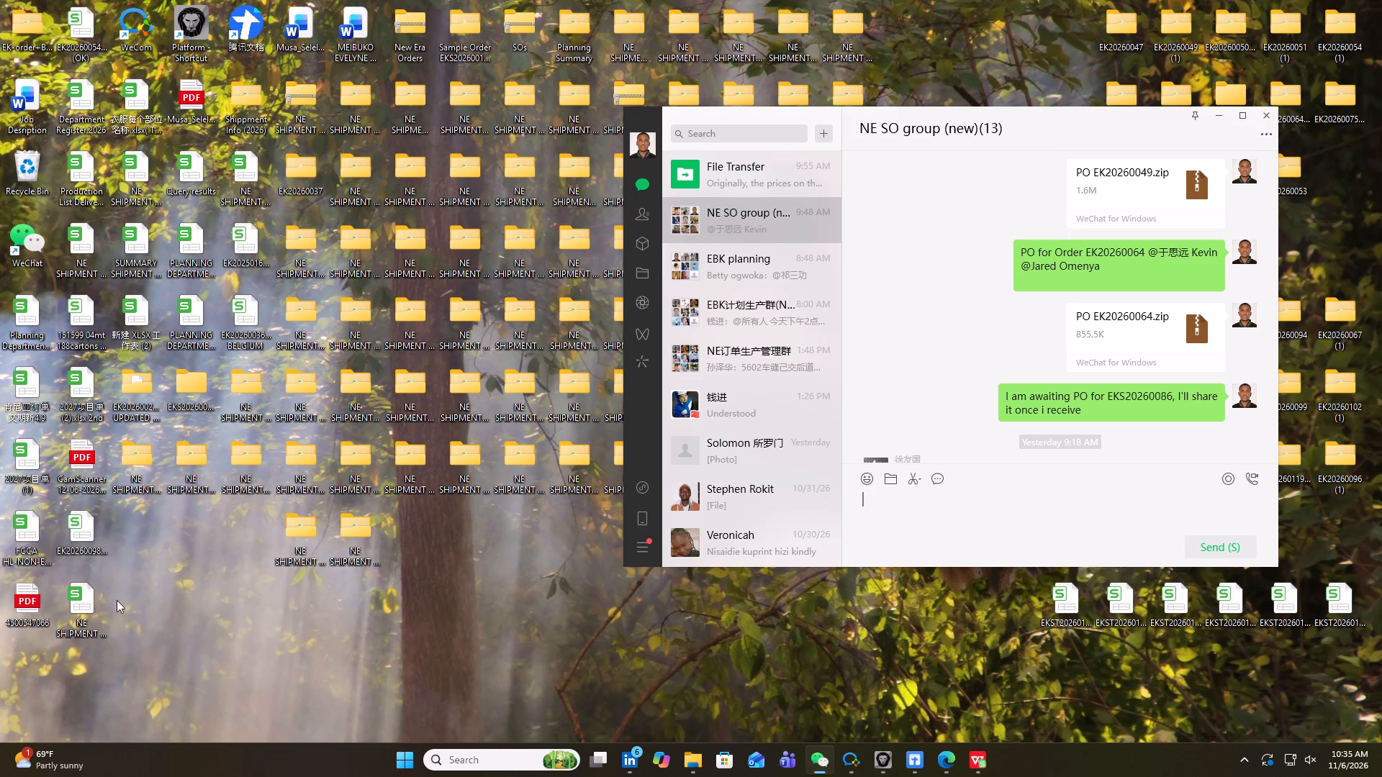
scroll(994, 312, "down", 2)
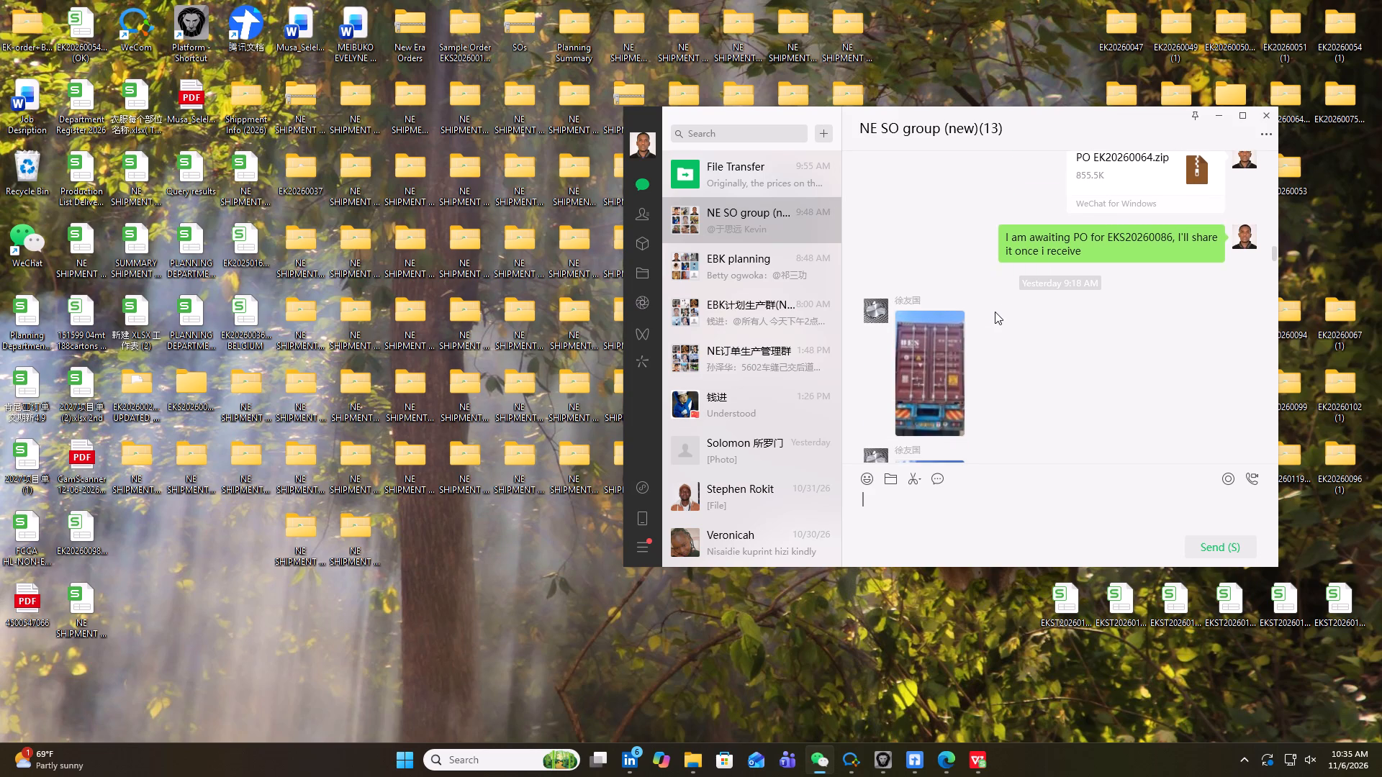
scroll(995, 311, "down", 10)
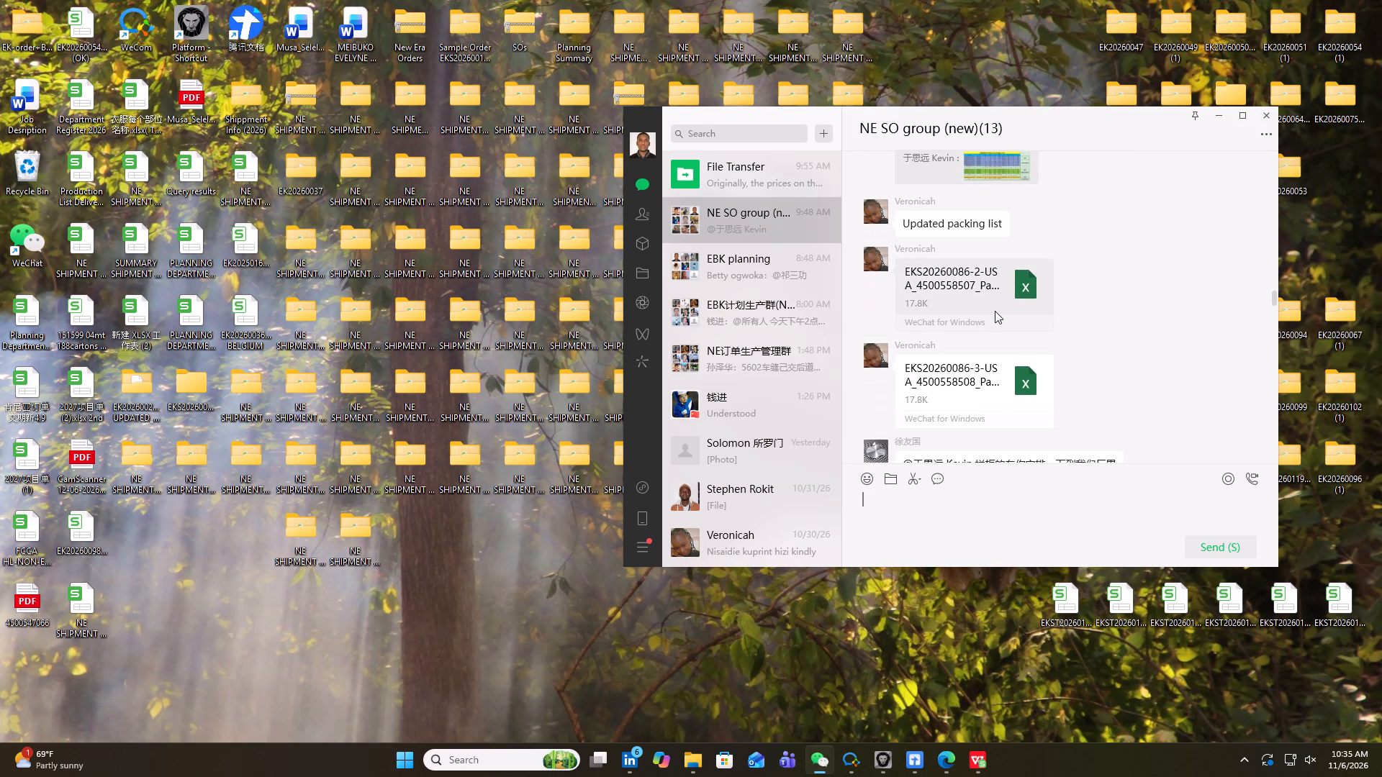
scroll(995, 311, "down", 3)
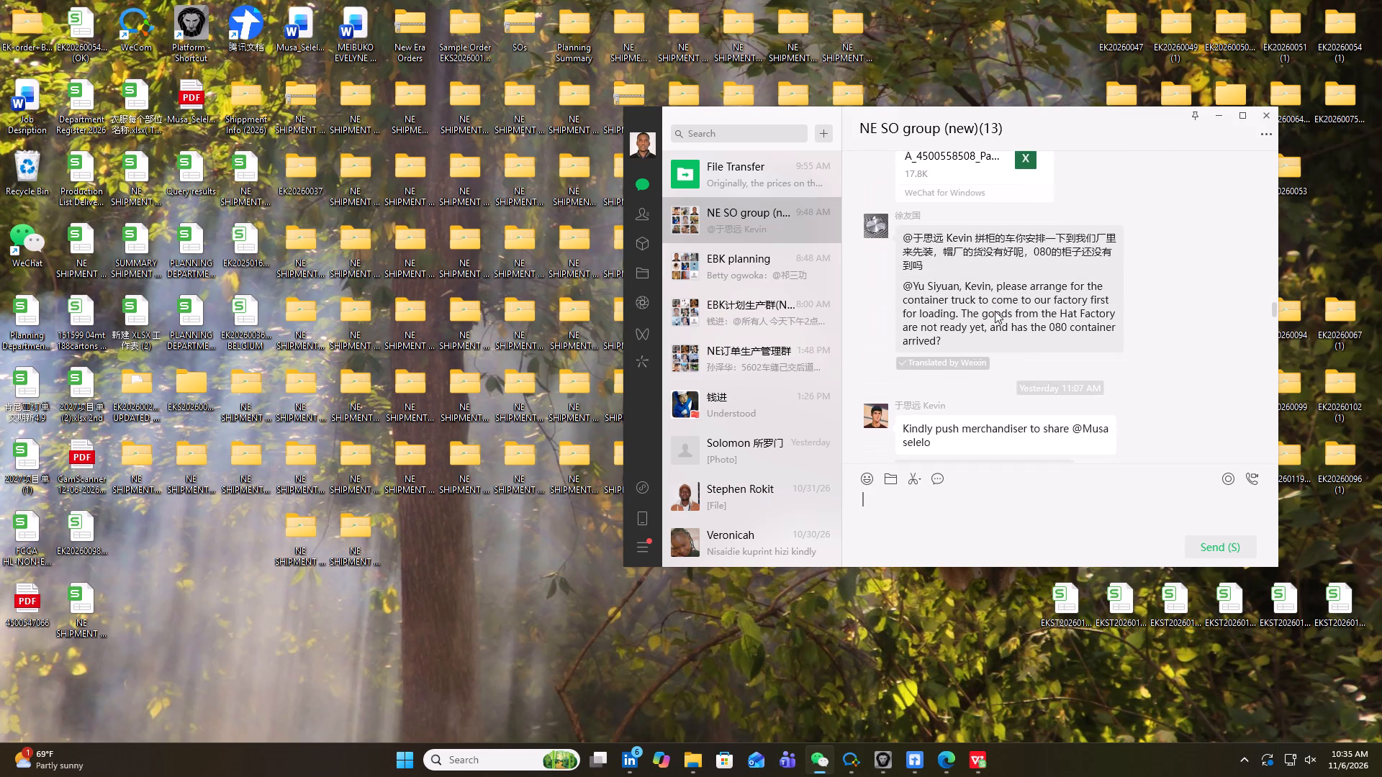
scroll(995, 311, "down", 6)
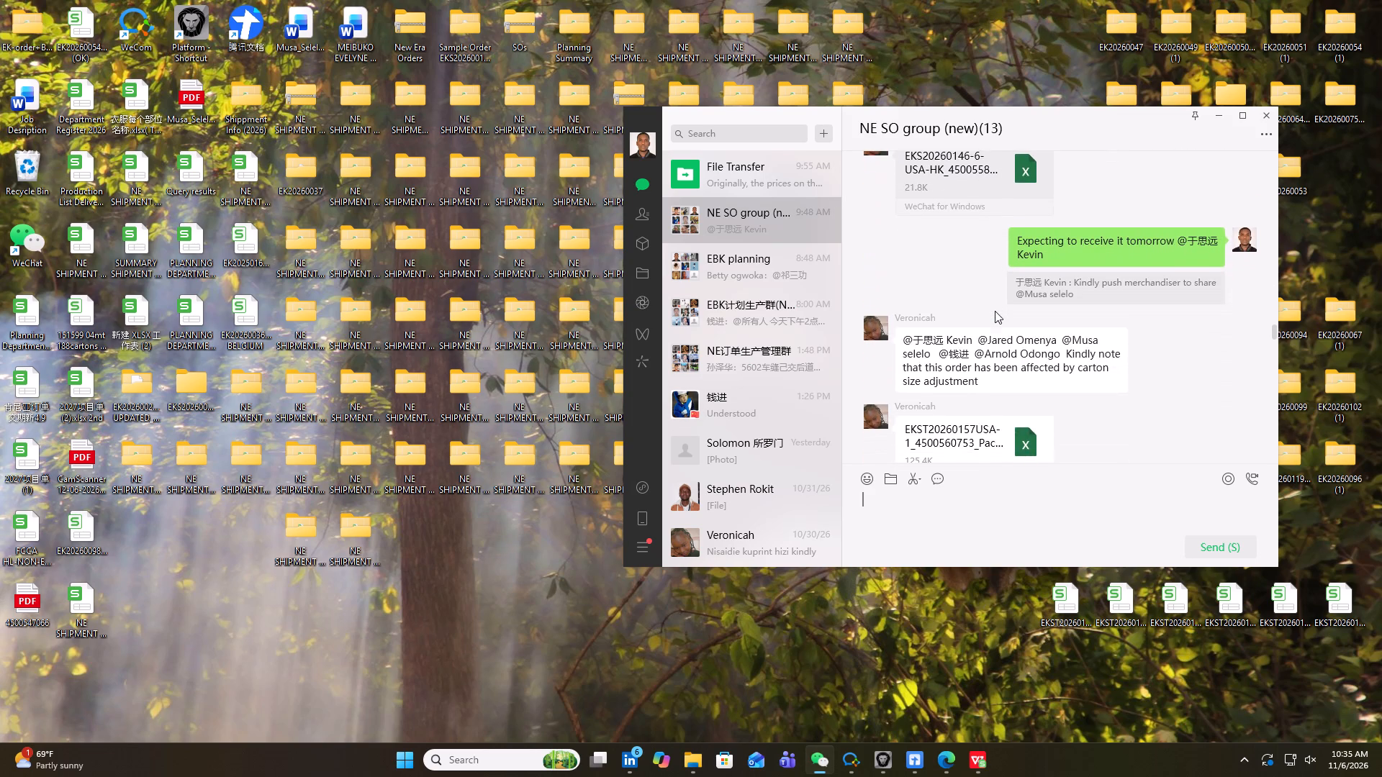
scroll(995, 311, "up", 2)
left_click(956, 306)
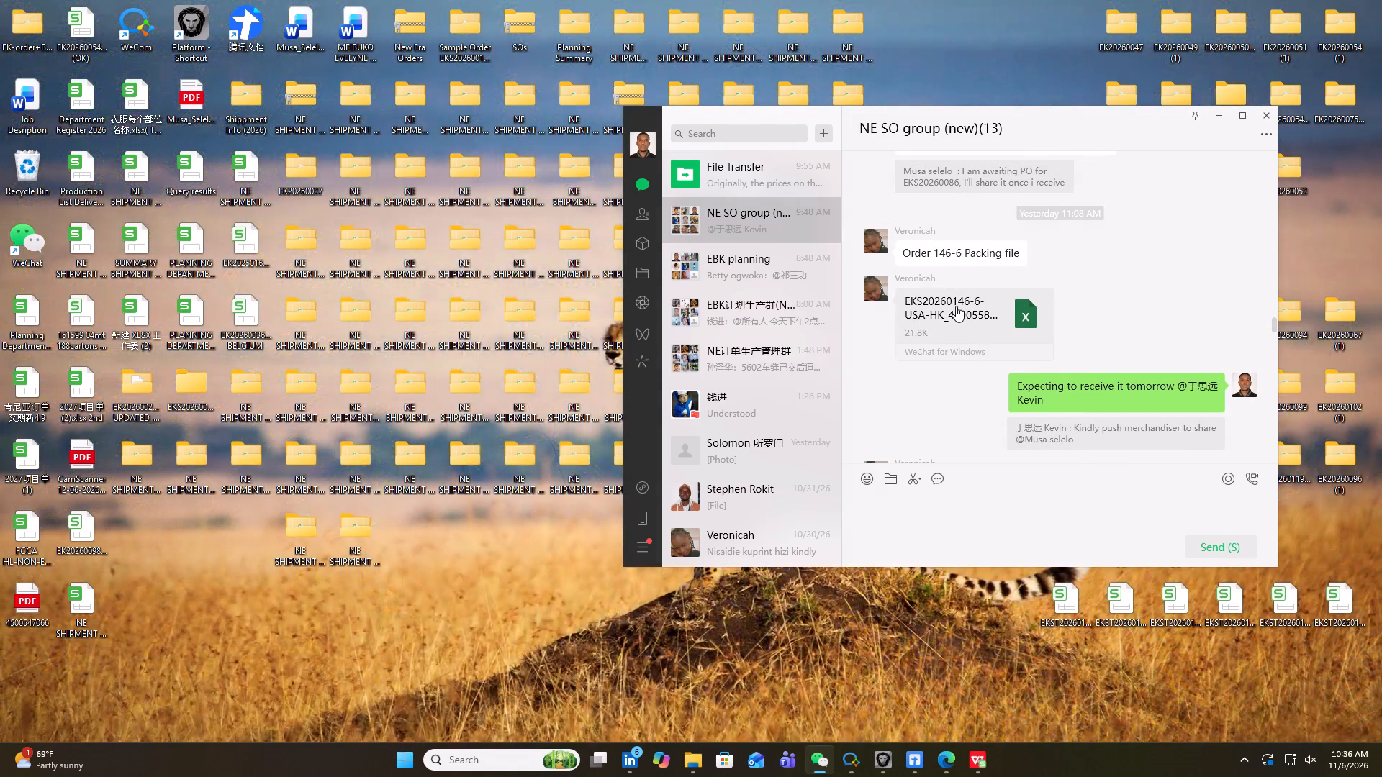
left_click(1006, 171)
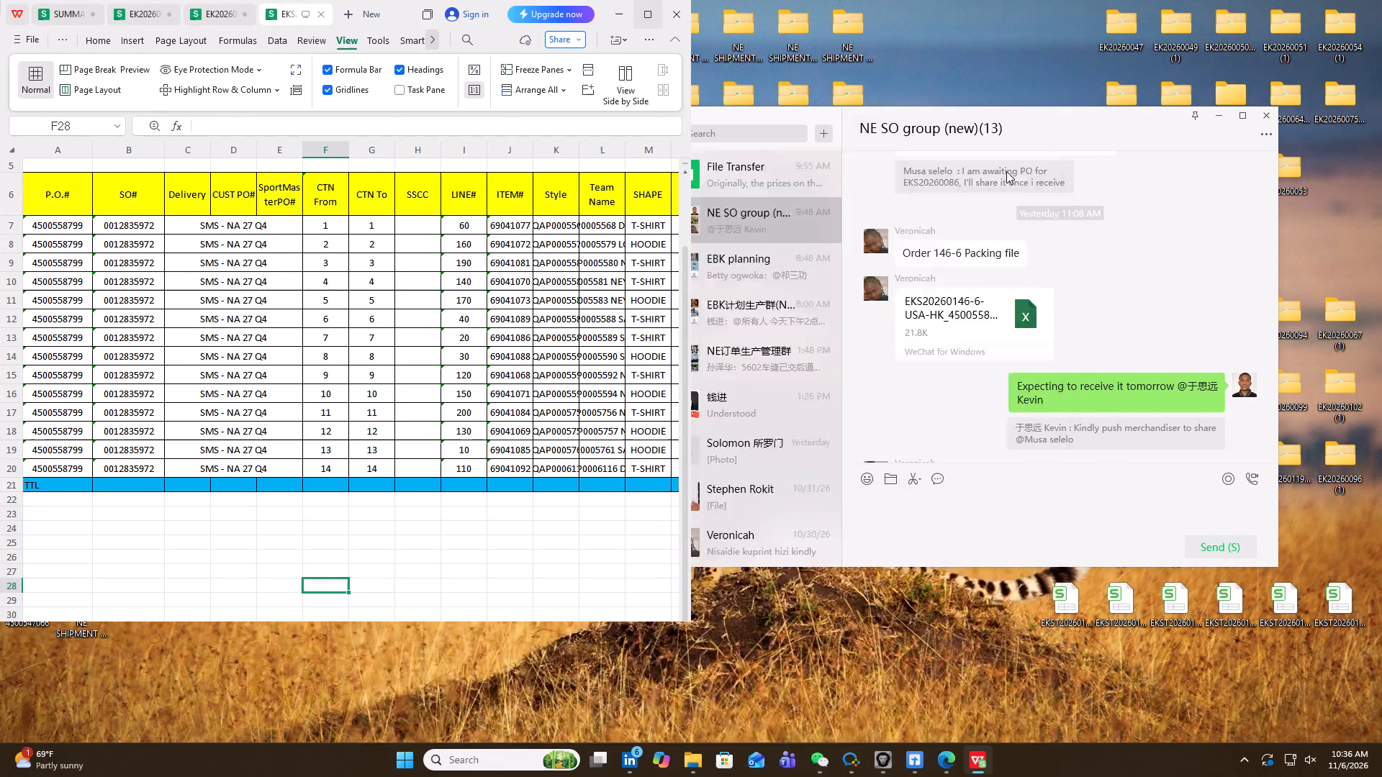
scroll(353, 421, "up", 13)
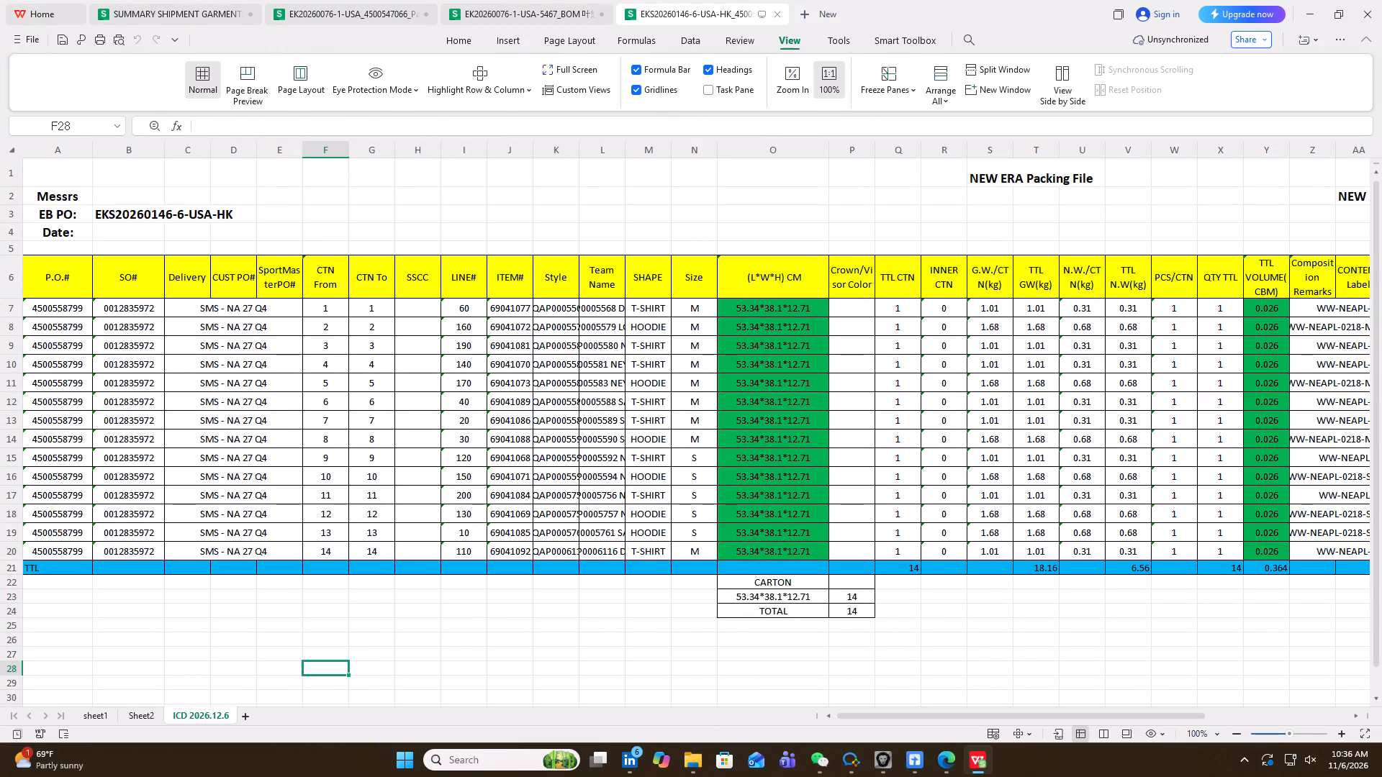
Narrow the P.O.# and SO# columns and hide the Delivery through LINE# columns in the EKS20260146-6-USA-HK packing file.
left_click_drag(93, 148, 81, 178)
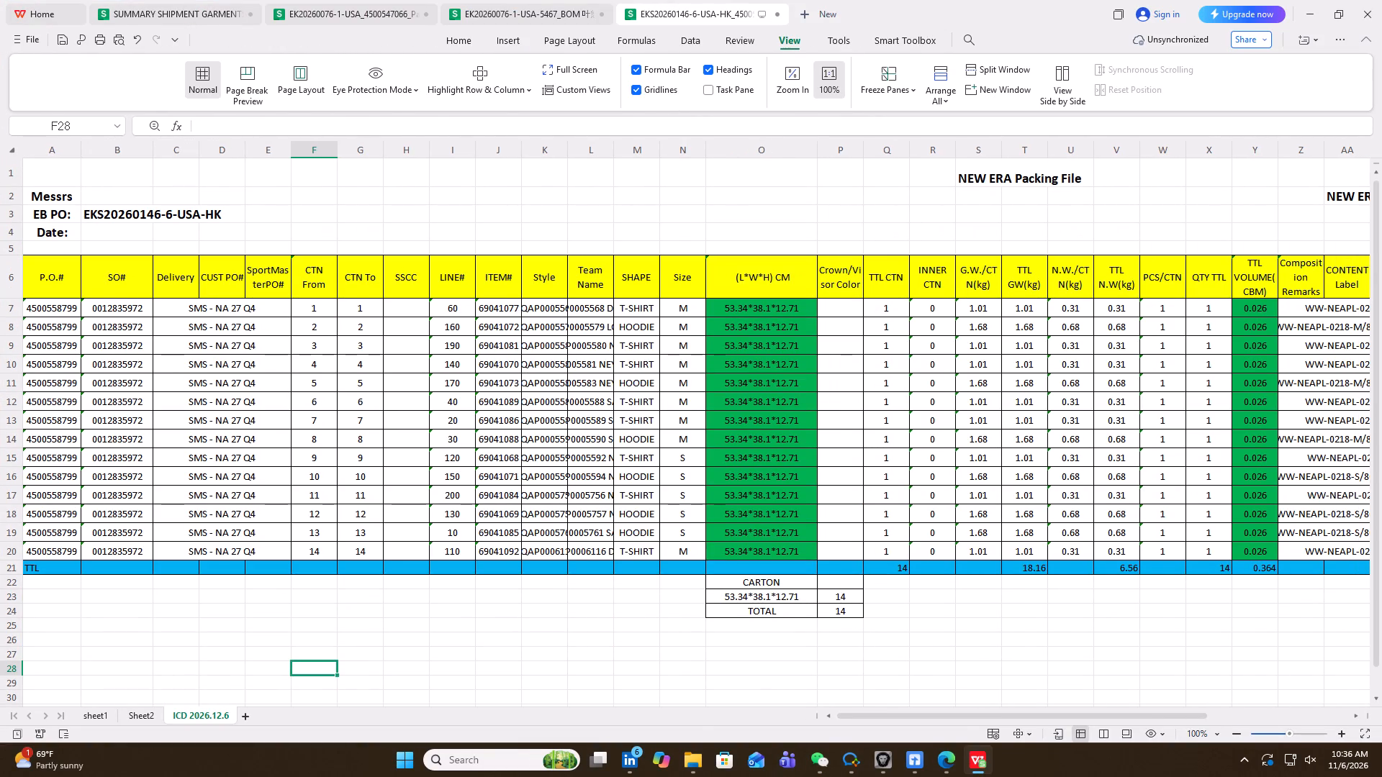
left_click(92, 212)
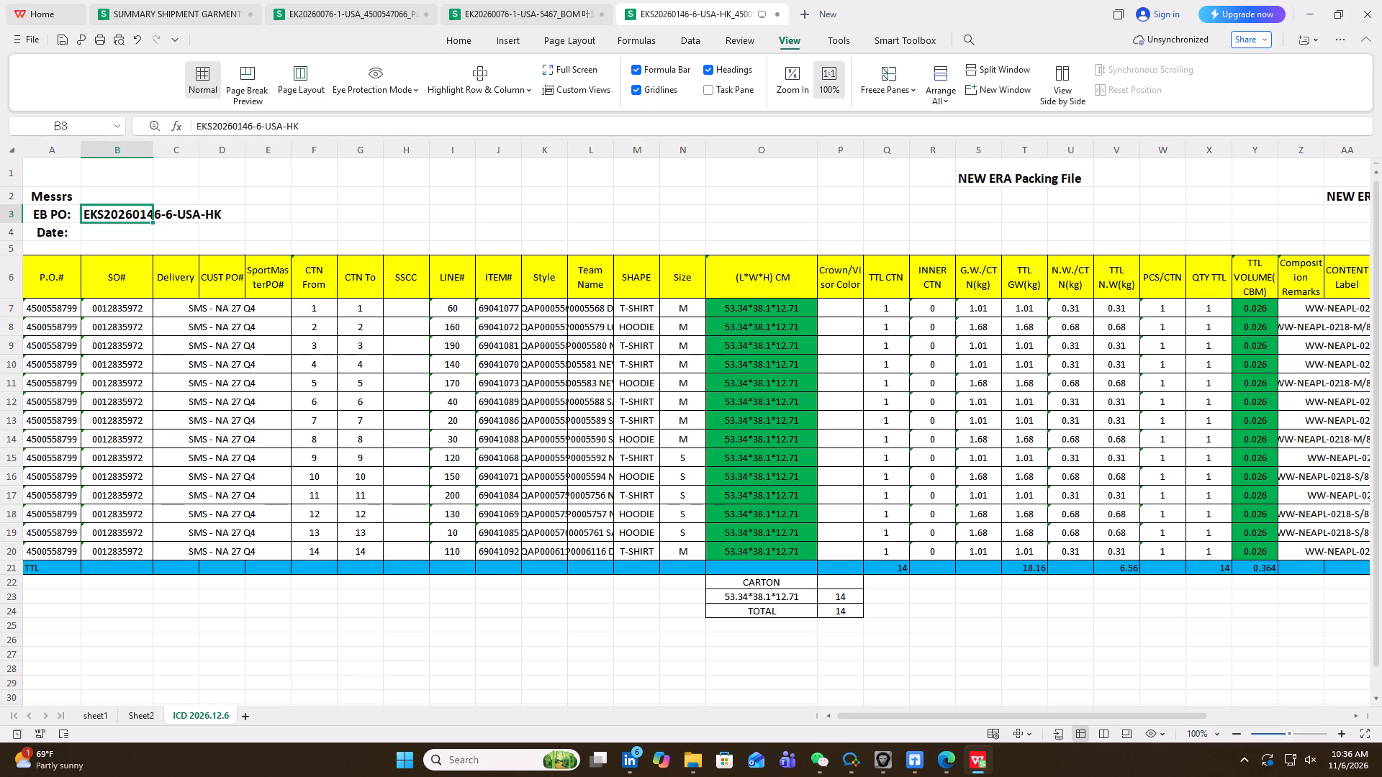
left_click(171, 217)
left_click_drag(150, 148, 82, 176)
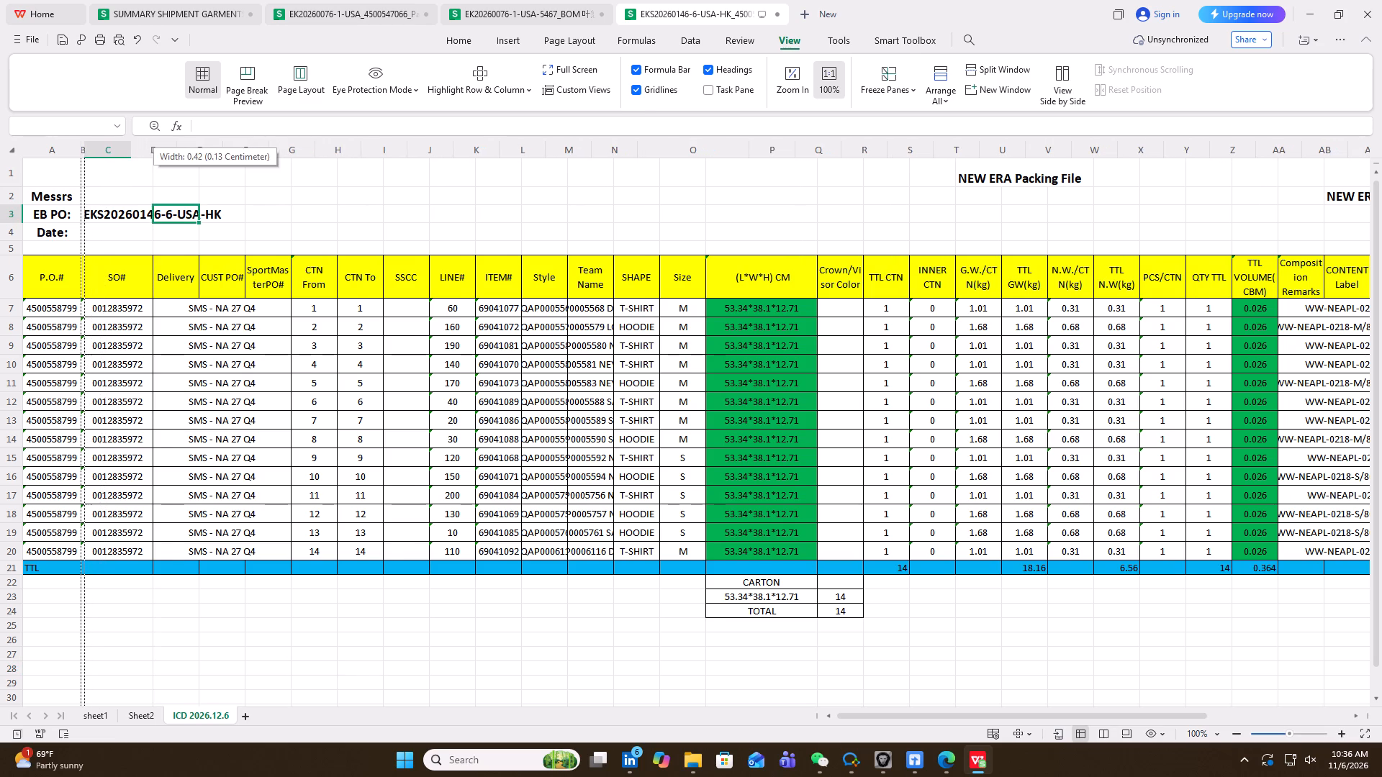
left_click_drag(82, 176, 82, 176)
left_click_drag(109, 147, 404, 206)
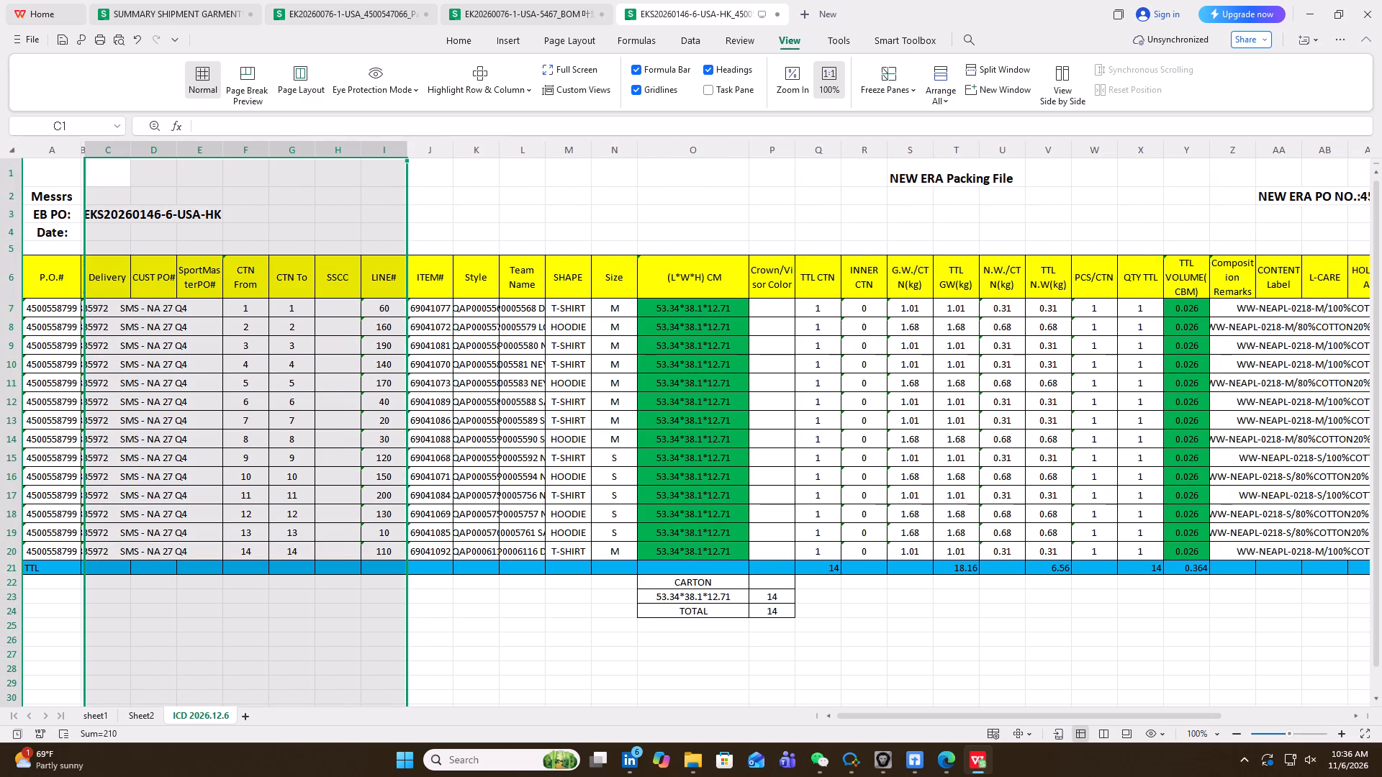
right_click(353, 247)
left_click(384, 327)
scroll(157, 376, "up", 4)
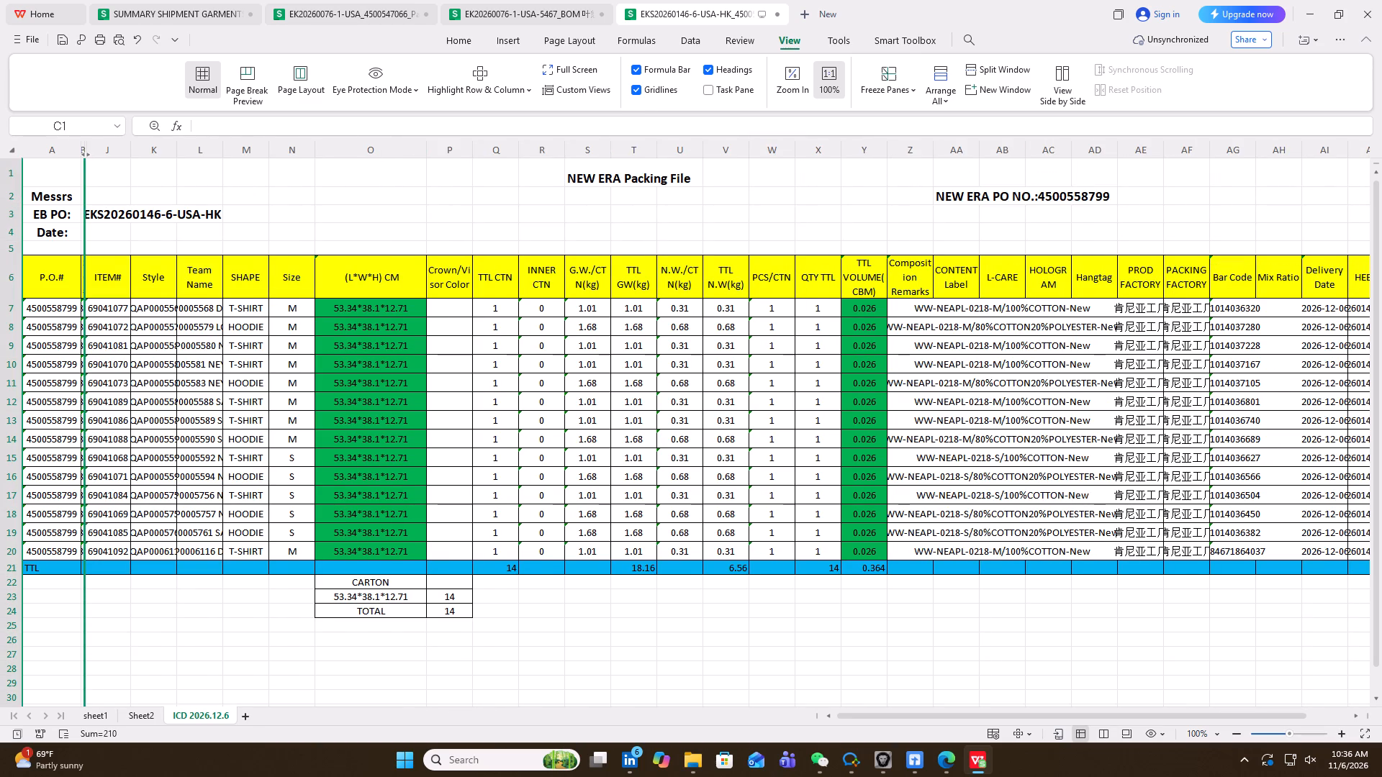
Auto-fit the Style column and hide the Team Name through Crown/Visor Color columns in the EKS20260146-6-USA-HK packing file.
double_click(176, 151)
left_click_drag(202, 149, 198, 158)
left_click_drag(215, 152, 310, 163)
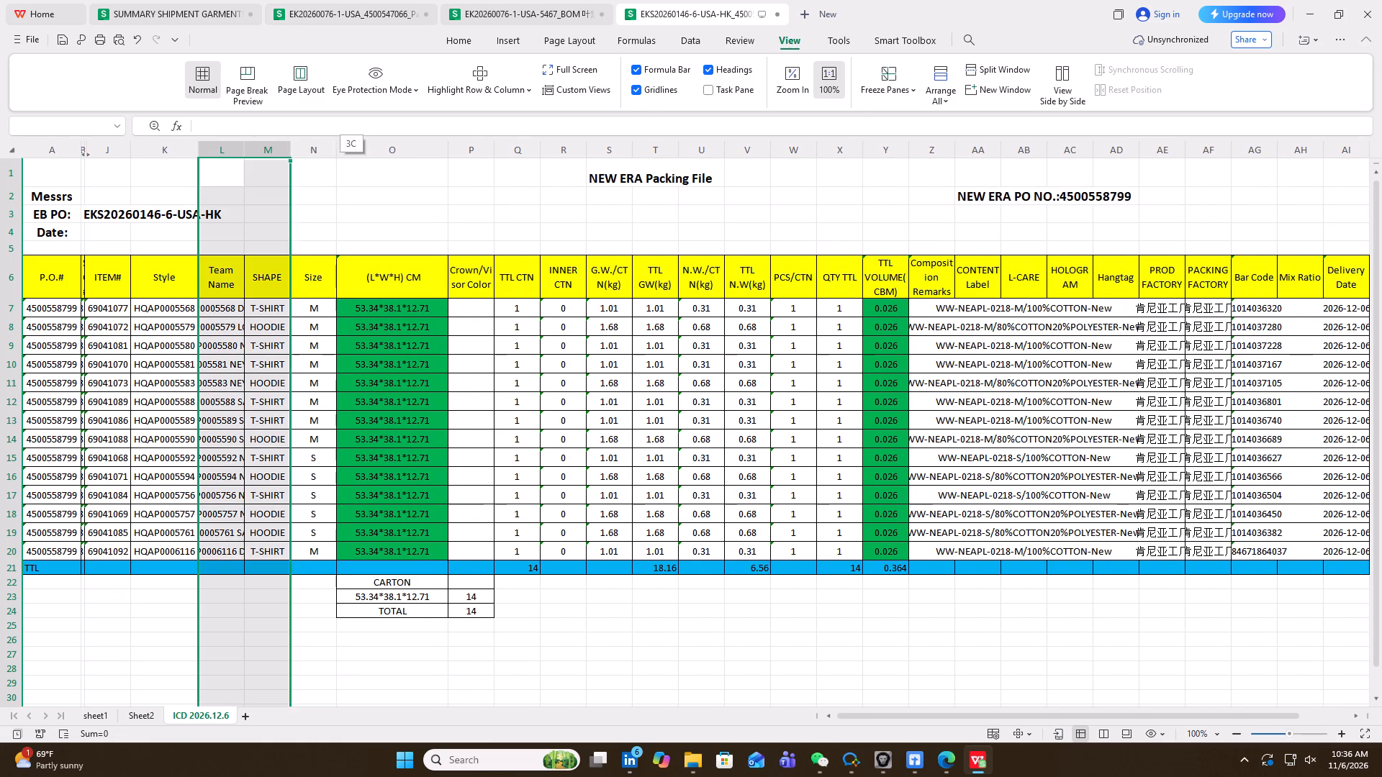
left_click_drag(310, 163, 453, 191)
right_click(351, 240)
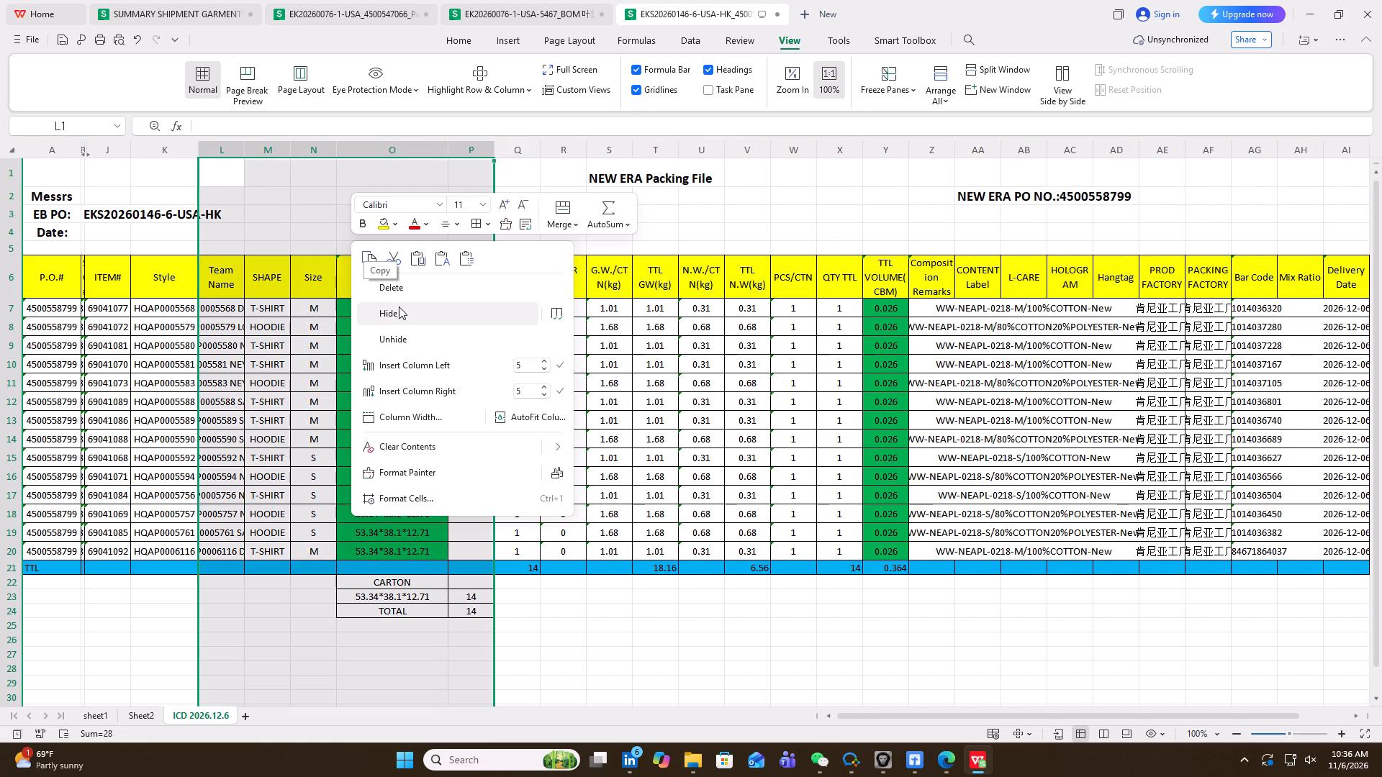
left_click(402, 313)
scroll(253, 419, "up", 8)
scroll(583, 414, "up", 5)
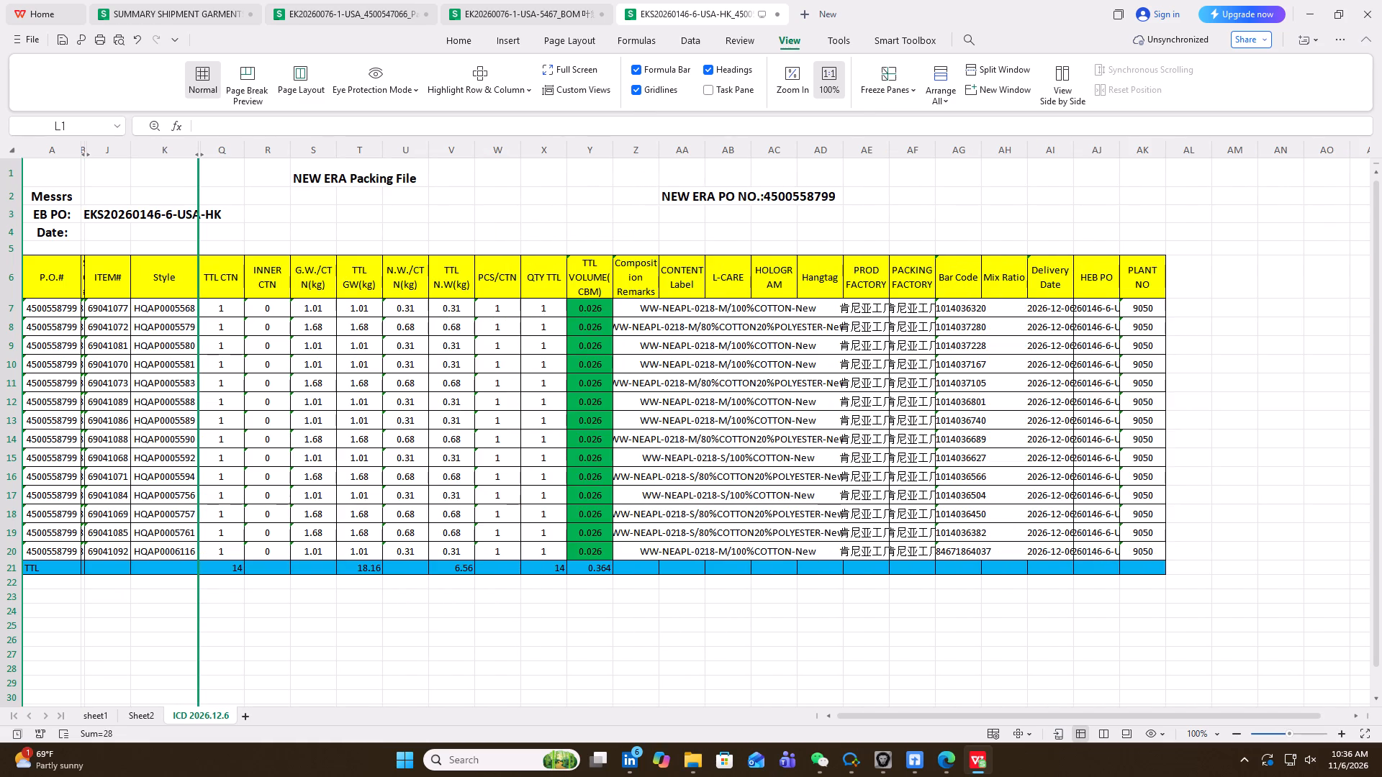
Check the sums of the QTY TTL and TTL CTN columns for the order rows against the TTL row.
left_click_drag(537, 310, 549, 550)
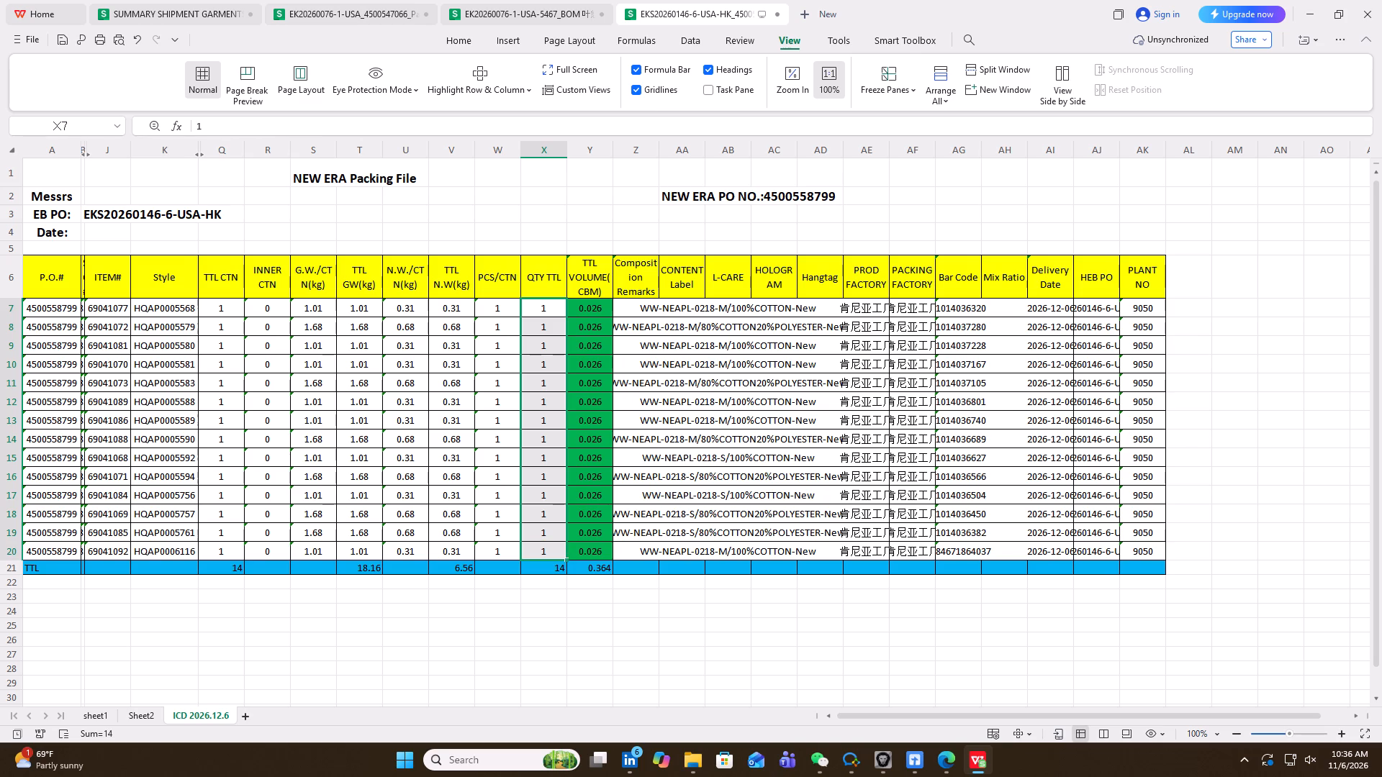
scroll(333, 505, "up", 9)
left_click_drag(223, 306, 227, 553)
scroll(263, 509, "up", 9)
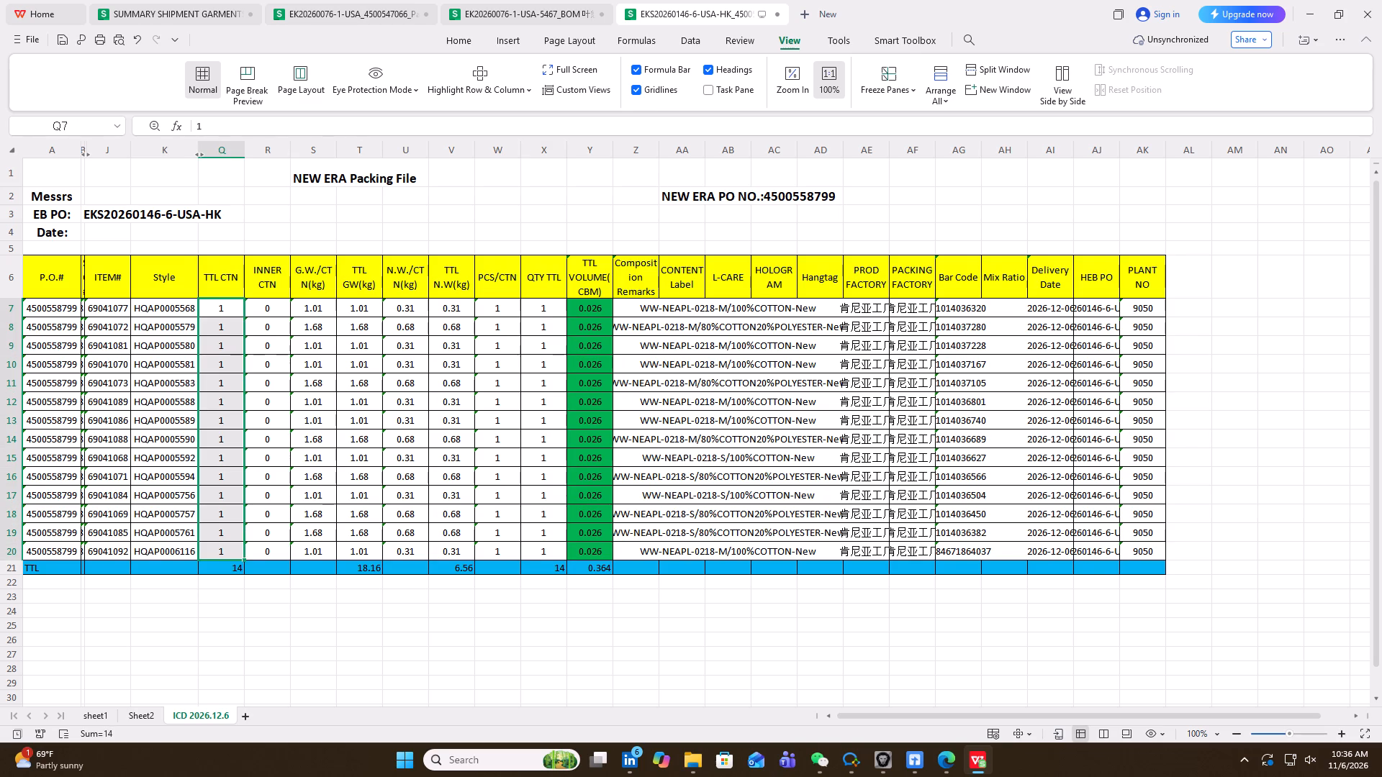
scroll(274, 506, "up", 8)
Minimize the packing file, look through the messages and packing files in WeChat's NE SO group chat, and minimize the chat.
left_click(1165, 100)
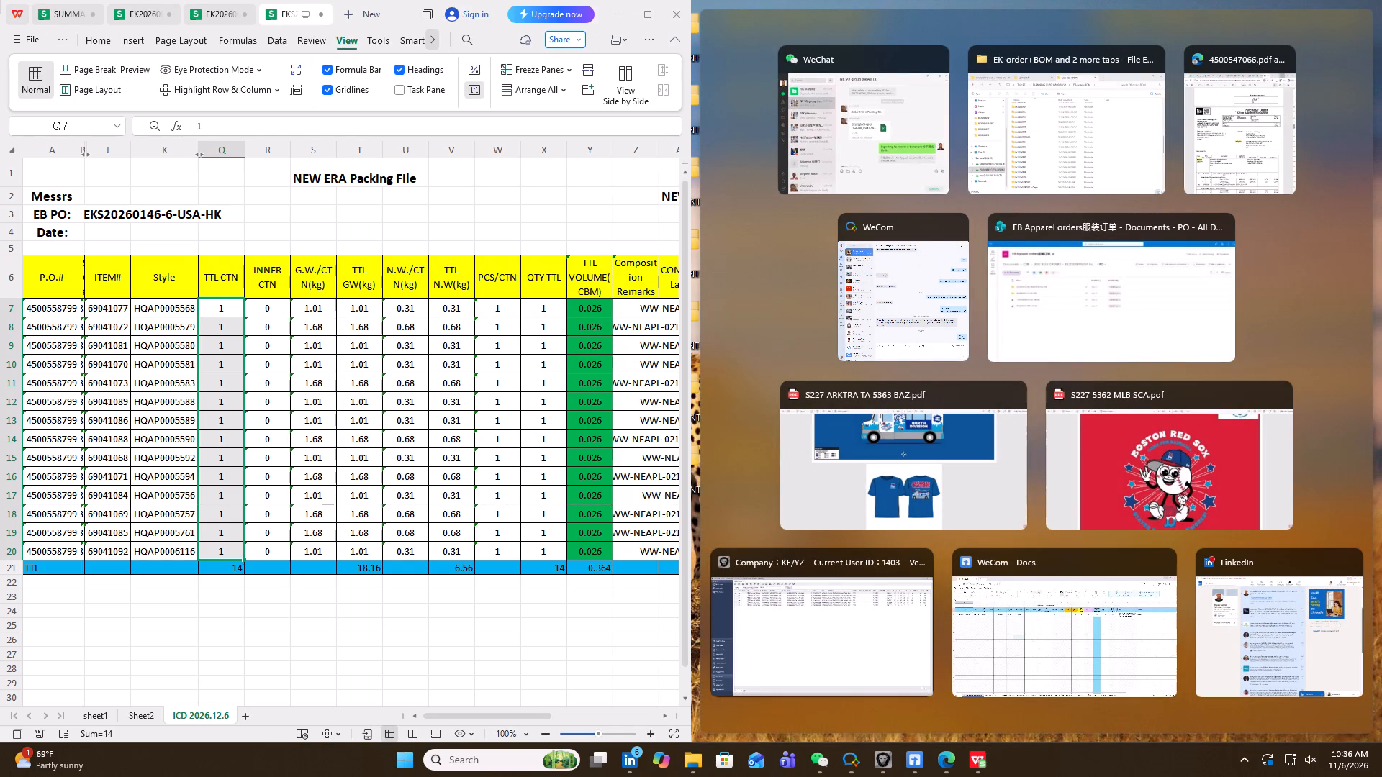
left_click(618, 12)
scroll(1131, 343, "down", 4)
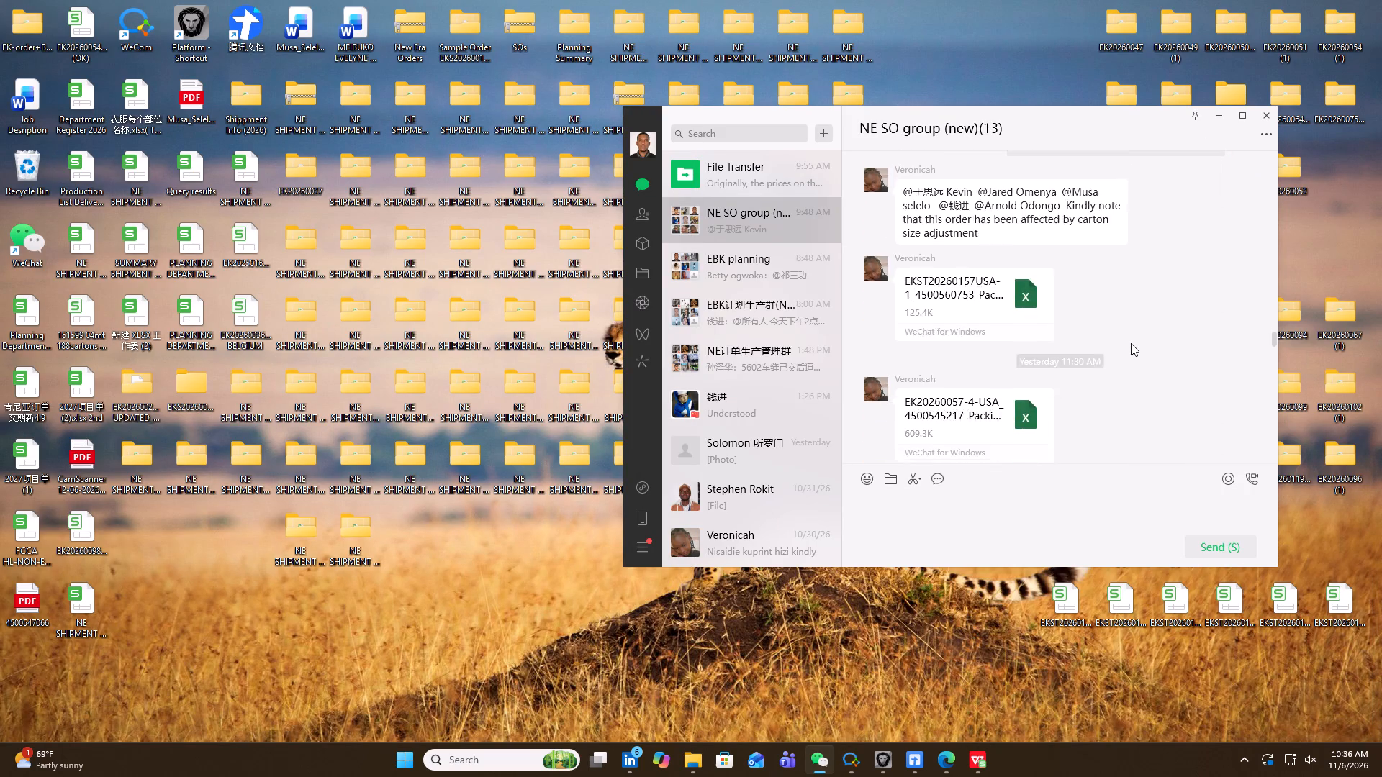
scroll(1131, 343, "down", 2)
scroll(1131, 343, "up", 7)
scroll(1131, 343, "down", 3)
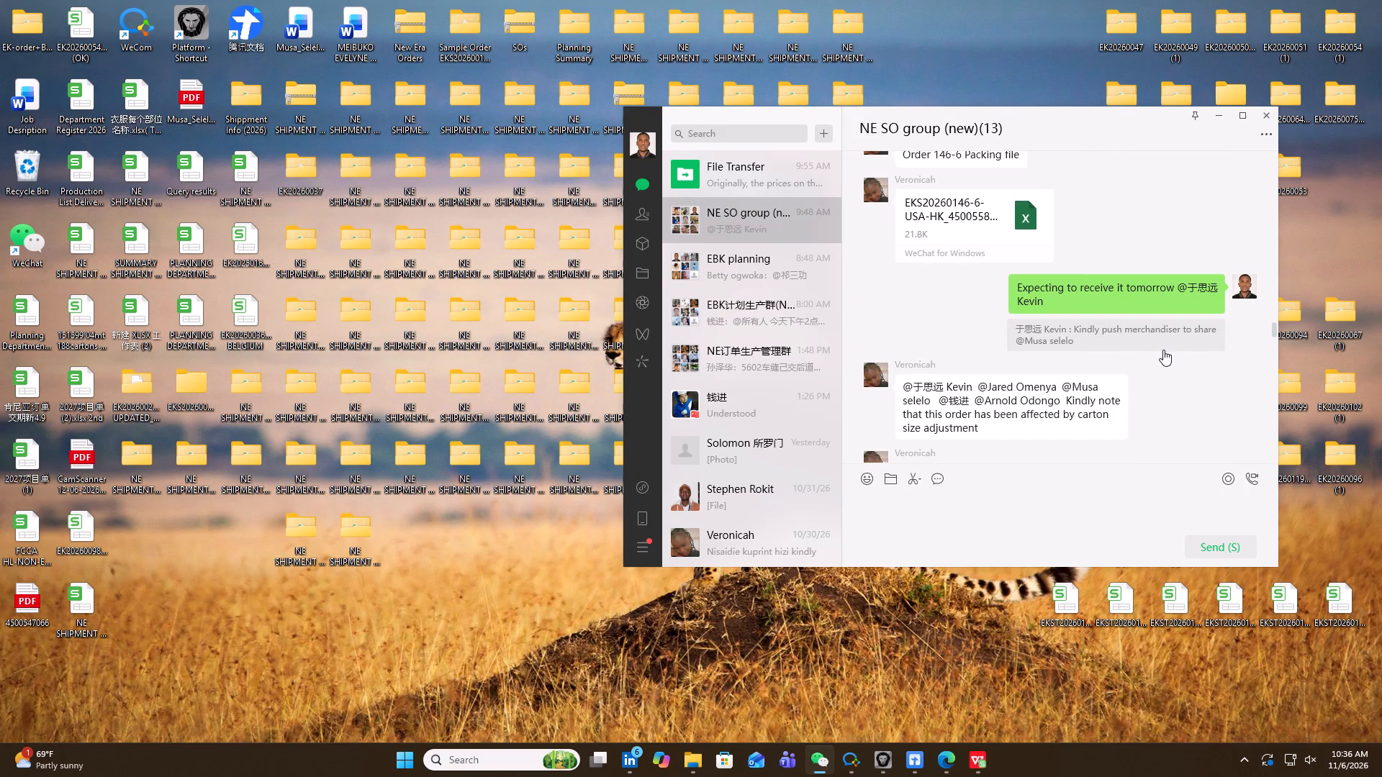
scroll(1168, 349, "down", 4)
left_click(1221, 117)
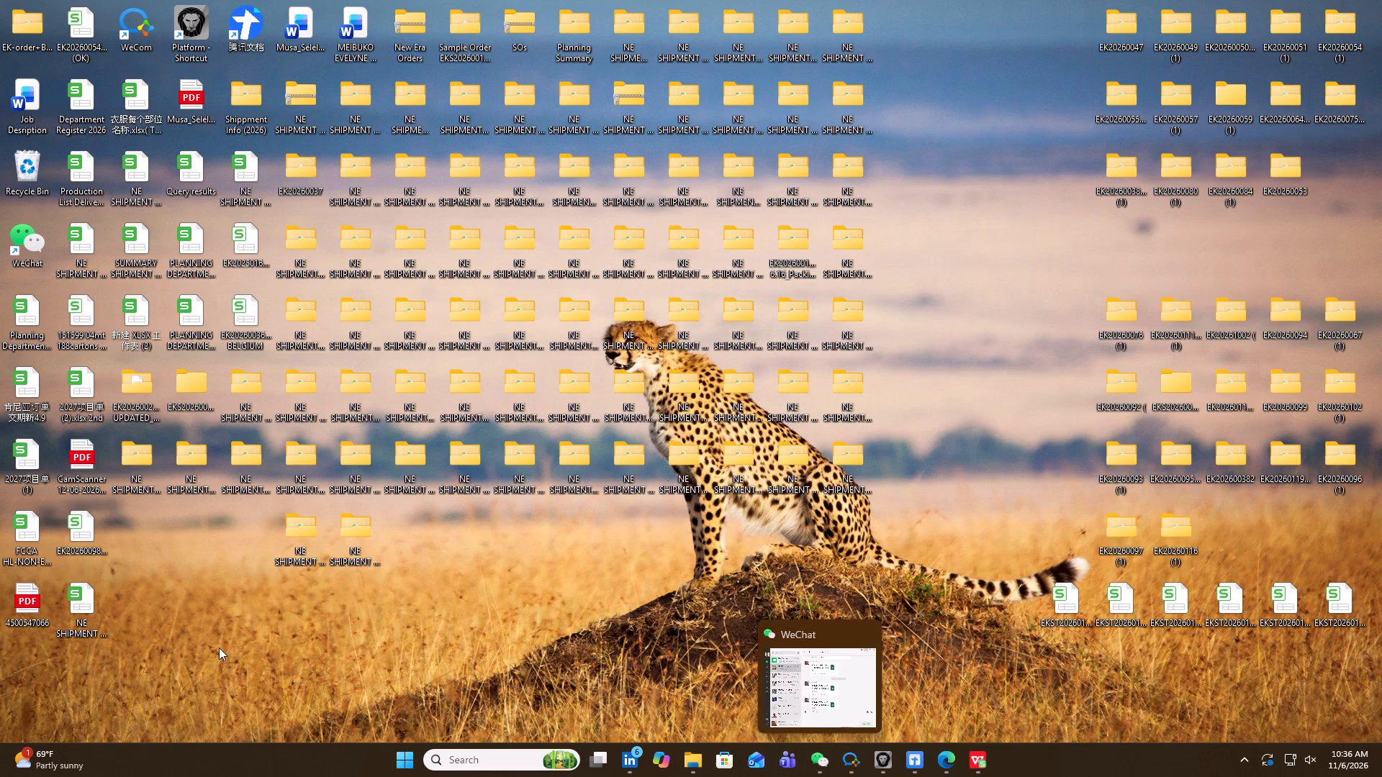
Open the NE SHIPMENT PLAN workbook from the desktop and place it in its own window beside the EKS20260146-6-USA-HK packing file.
double_click(91, 612)
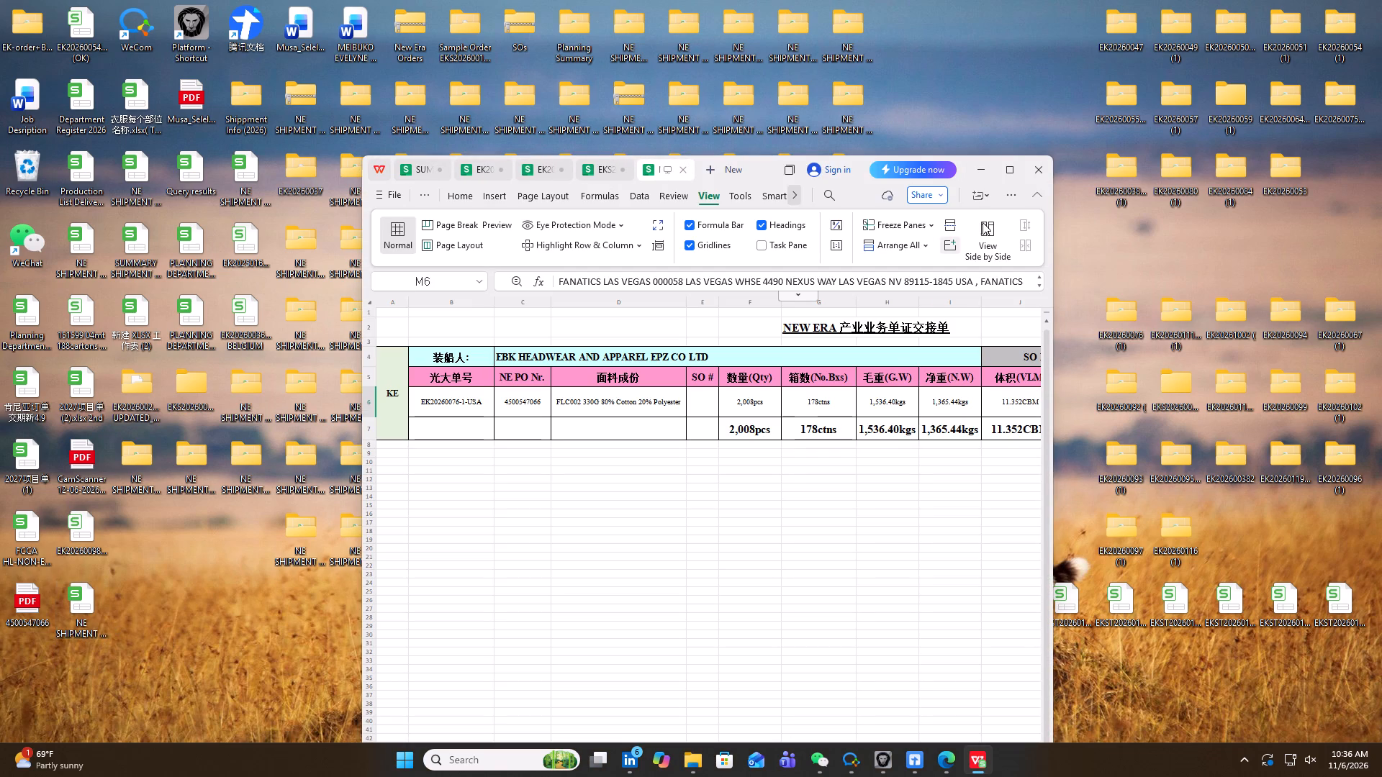
left_click(905, 260)
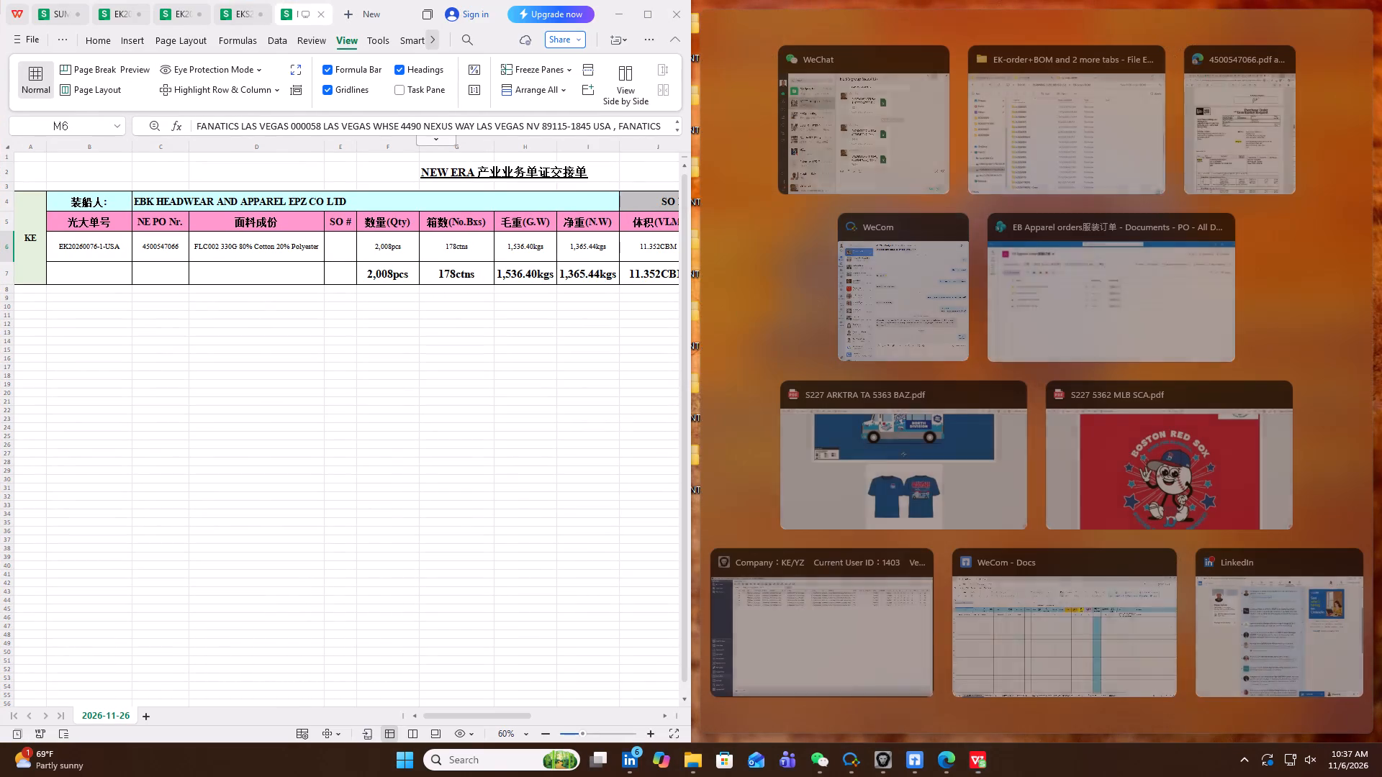
left_click_drag(302, 9, 672, 85)
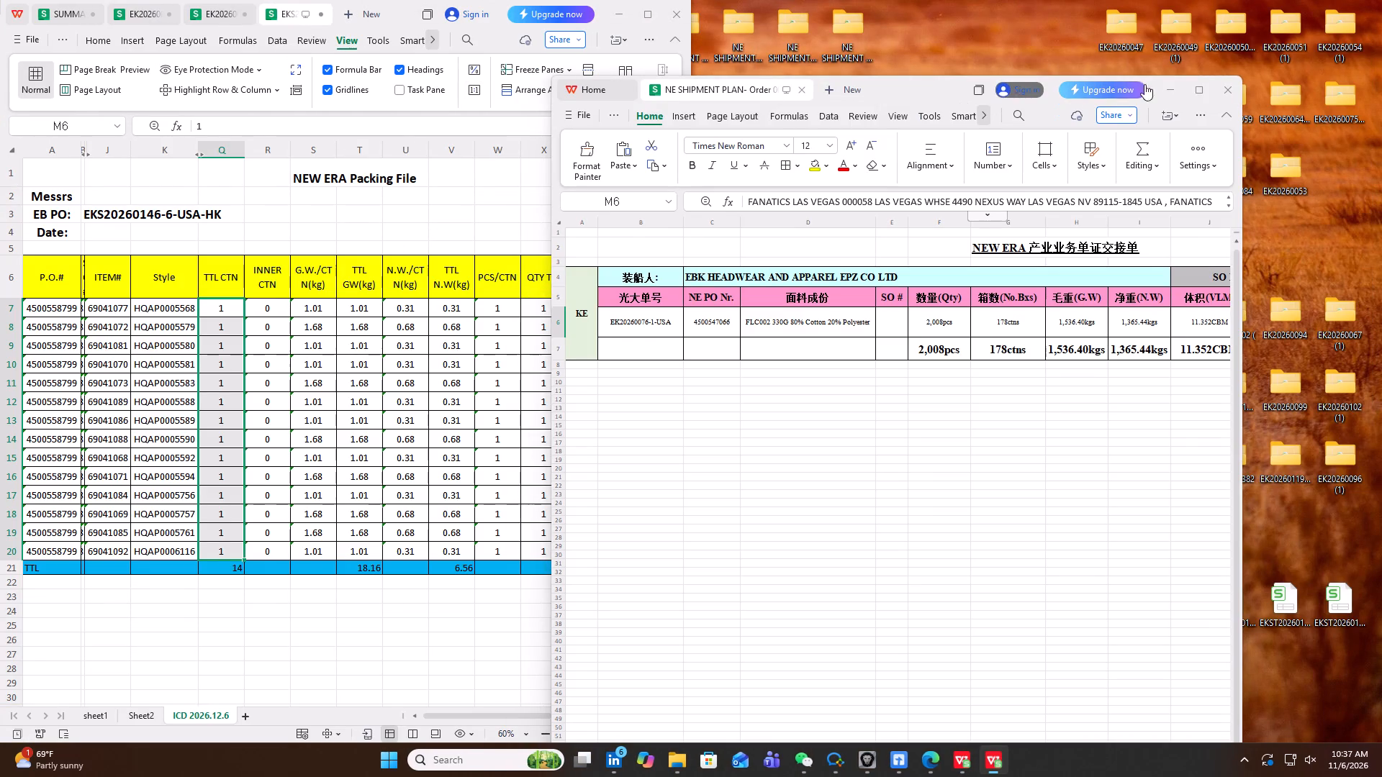
left_click(1149, 183)
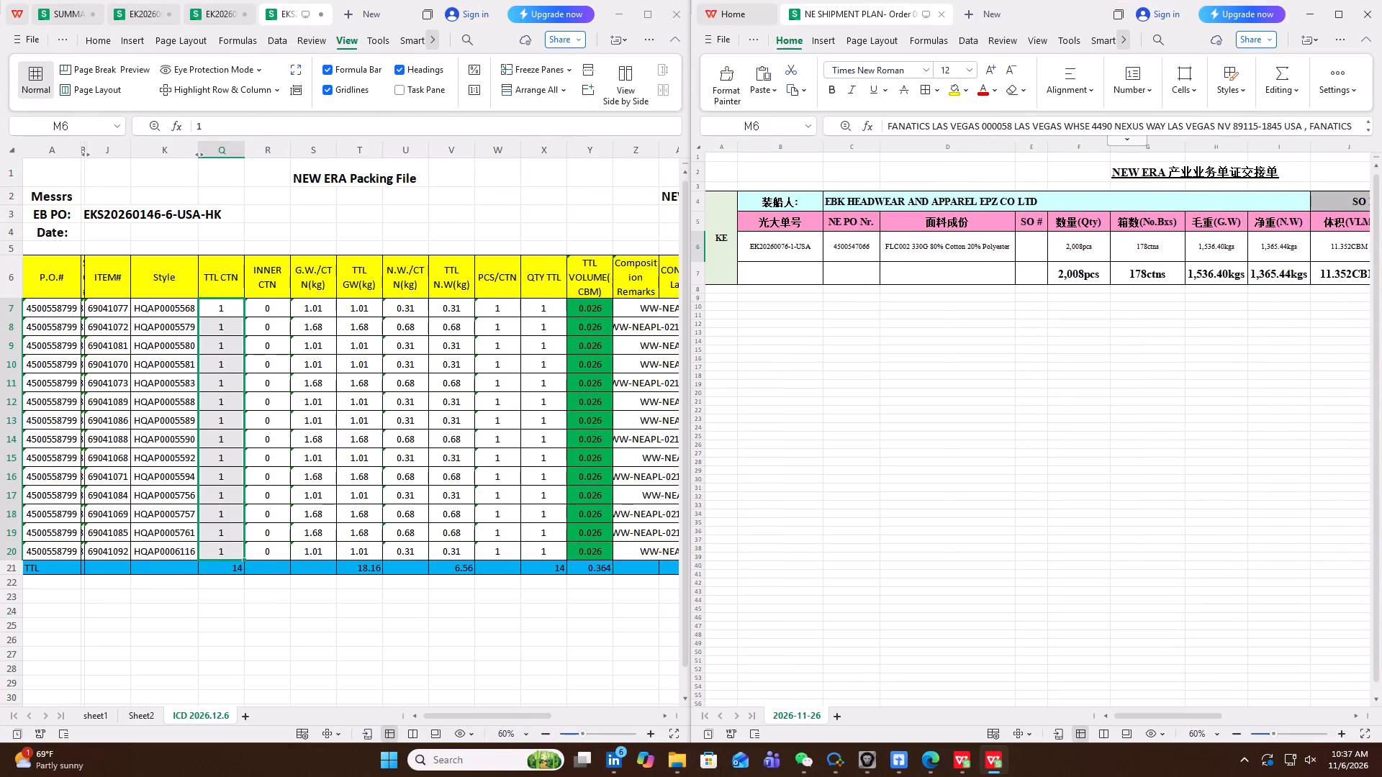
Create a copy of the 2026-11-26 sheet in the NE SHIPMENT PLAN workbook.
scroll(608, 485, "up", 3)
right_click(800, 719)
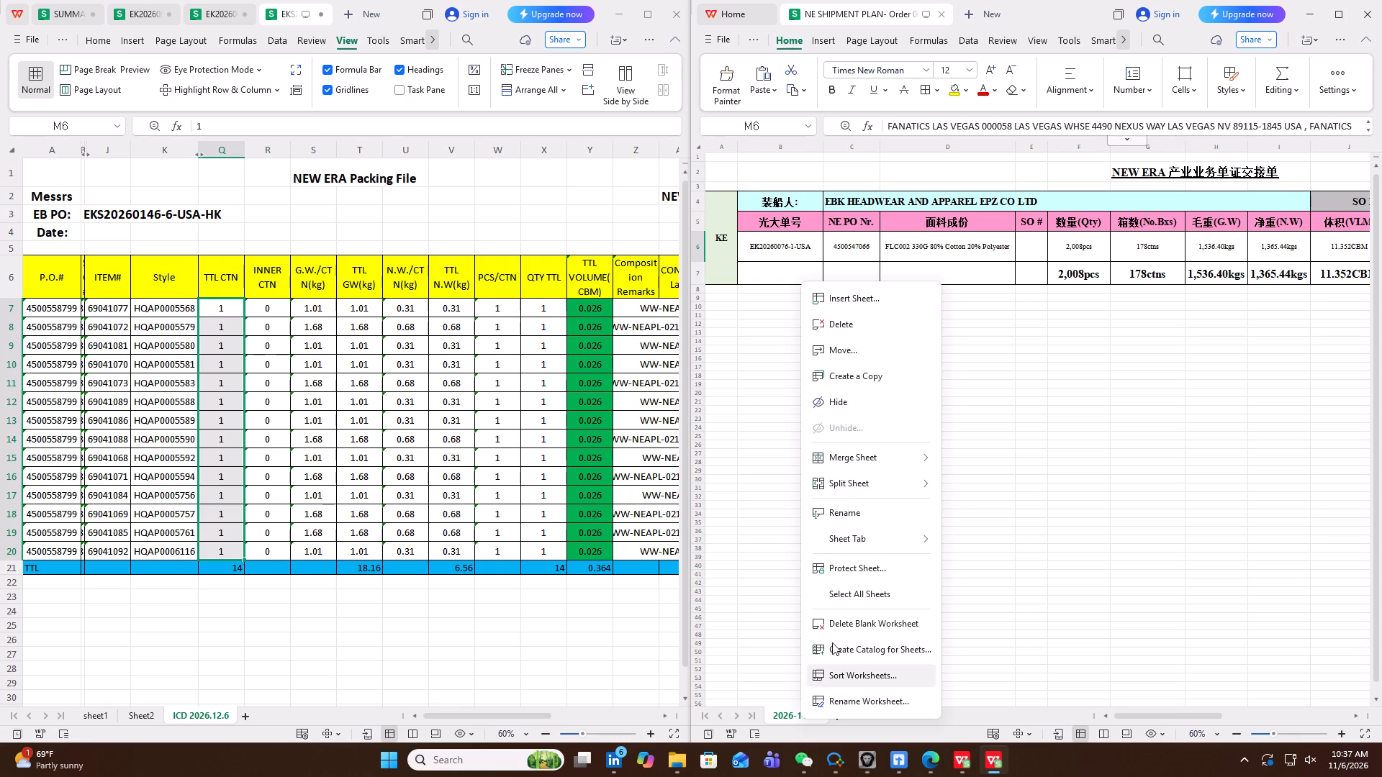
left_click(897, 379)
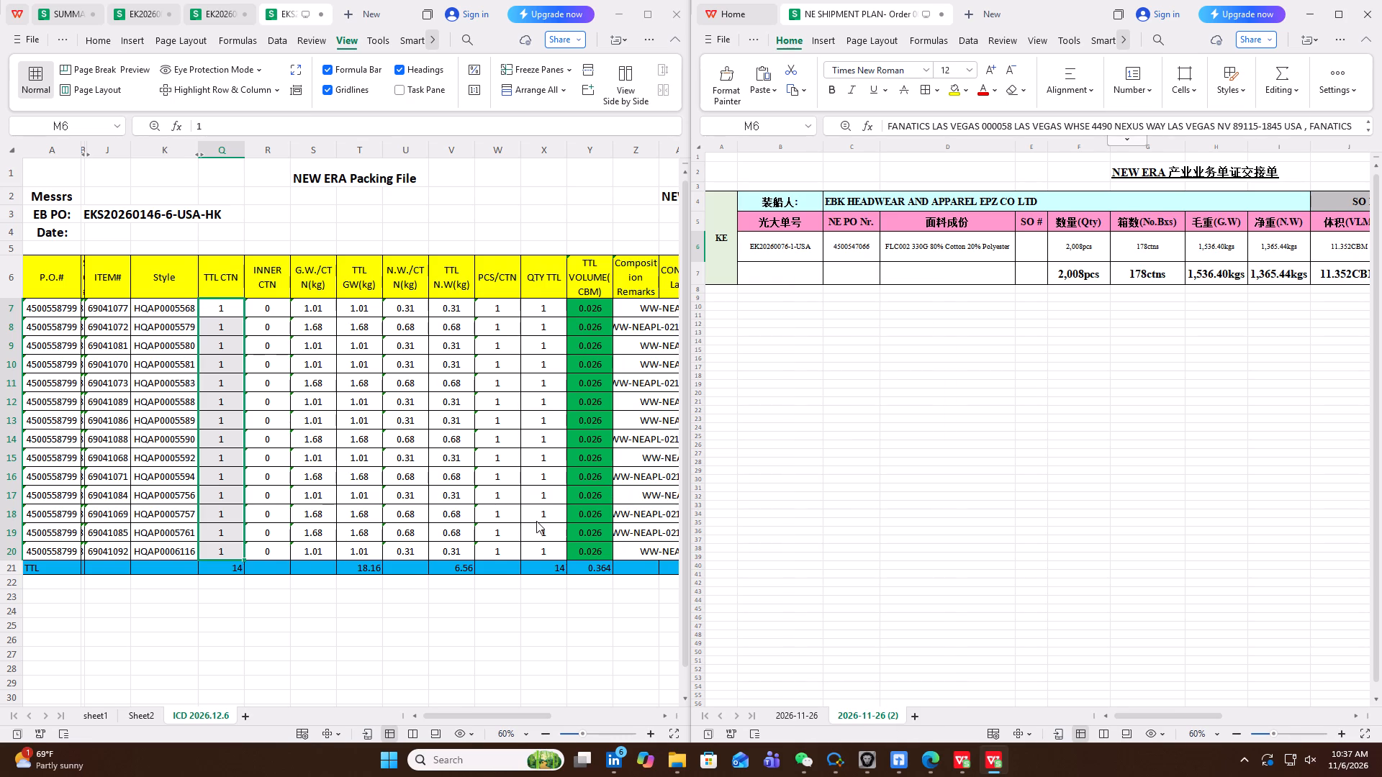